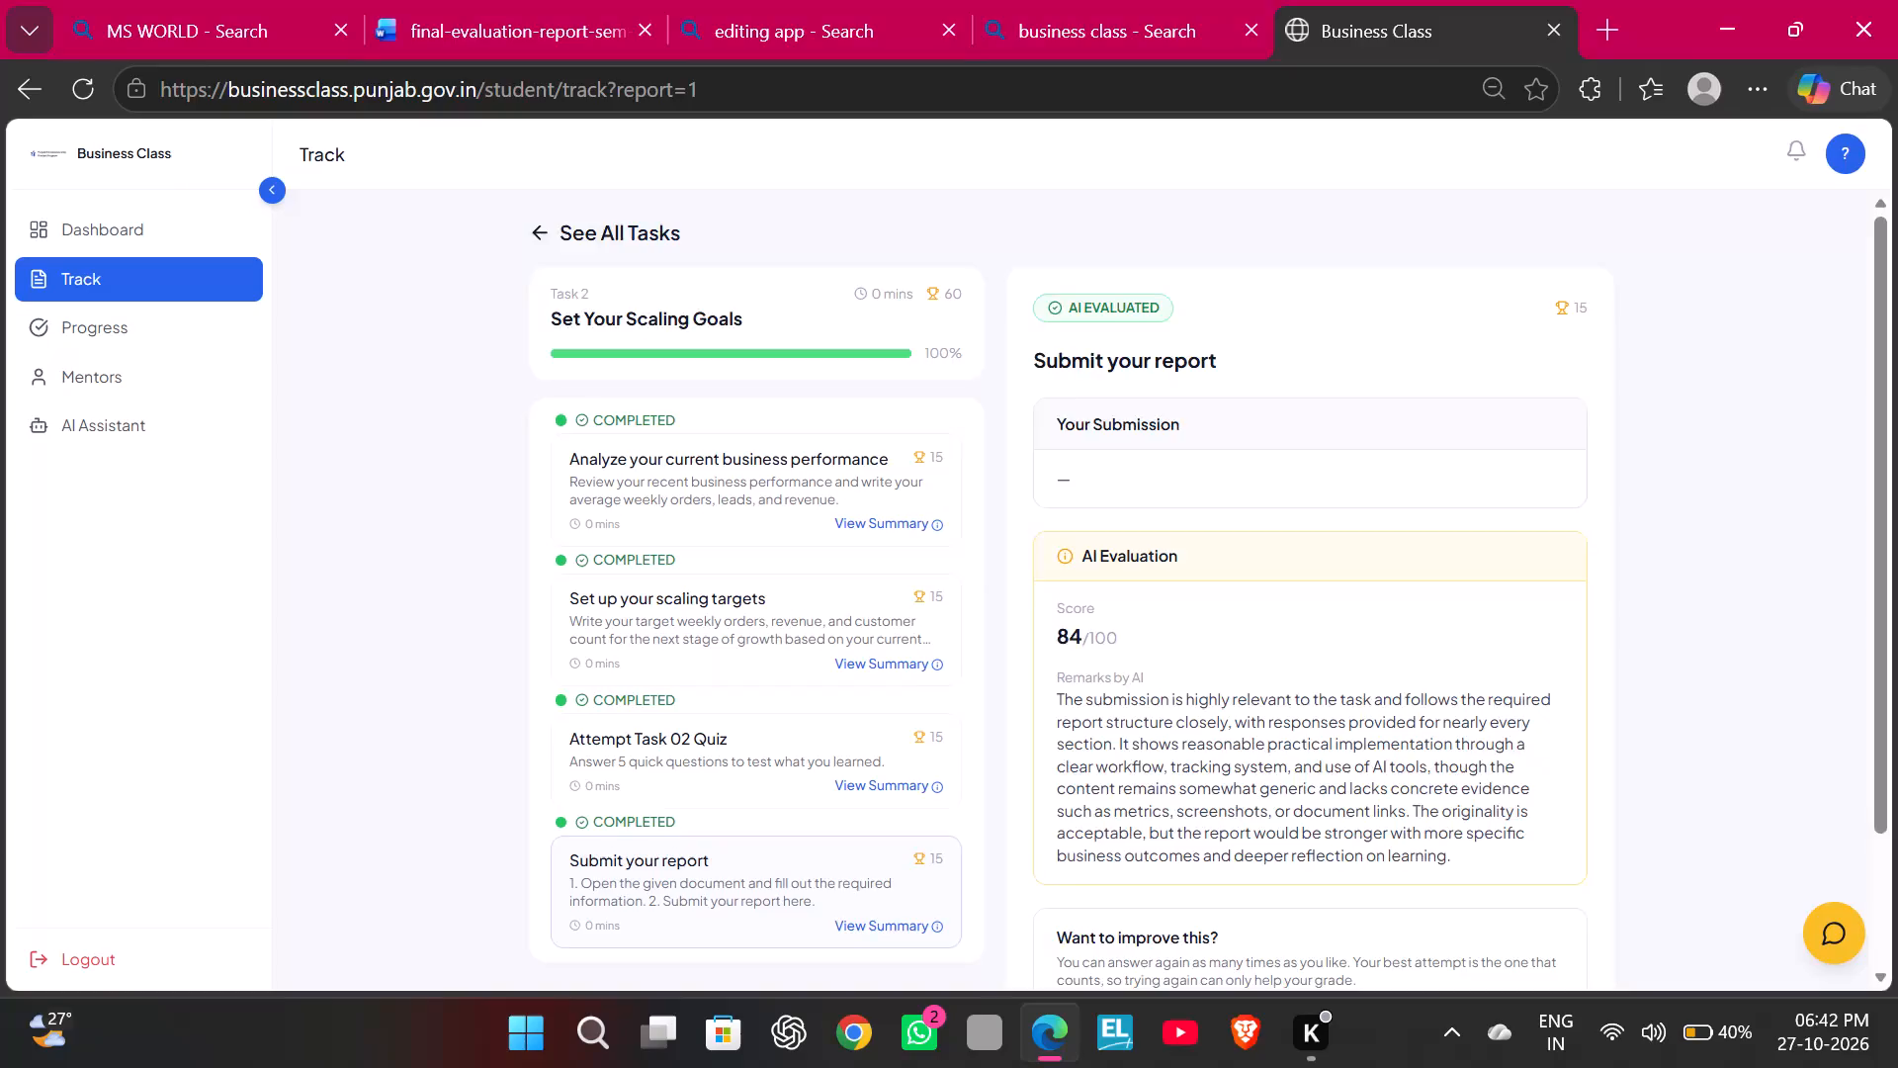
# Review the AI evaluation of the submitted scaling goals report, go back to the overview of all semesters and look through it.
pyautogui.scroll(-2, 1206, 721)
pyautogui.scroll(1, 1206, 721)
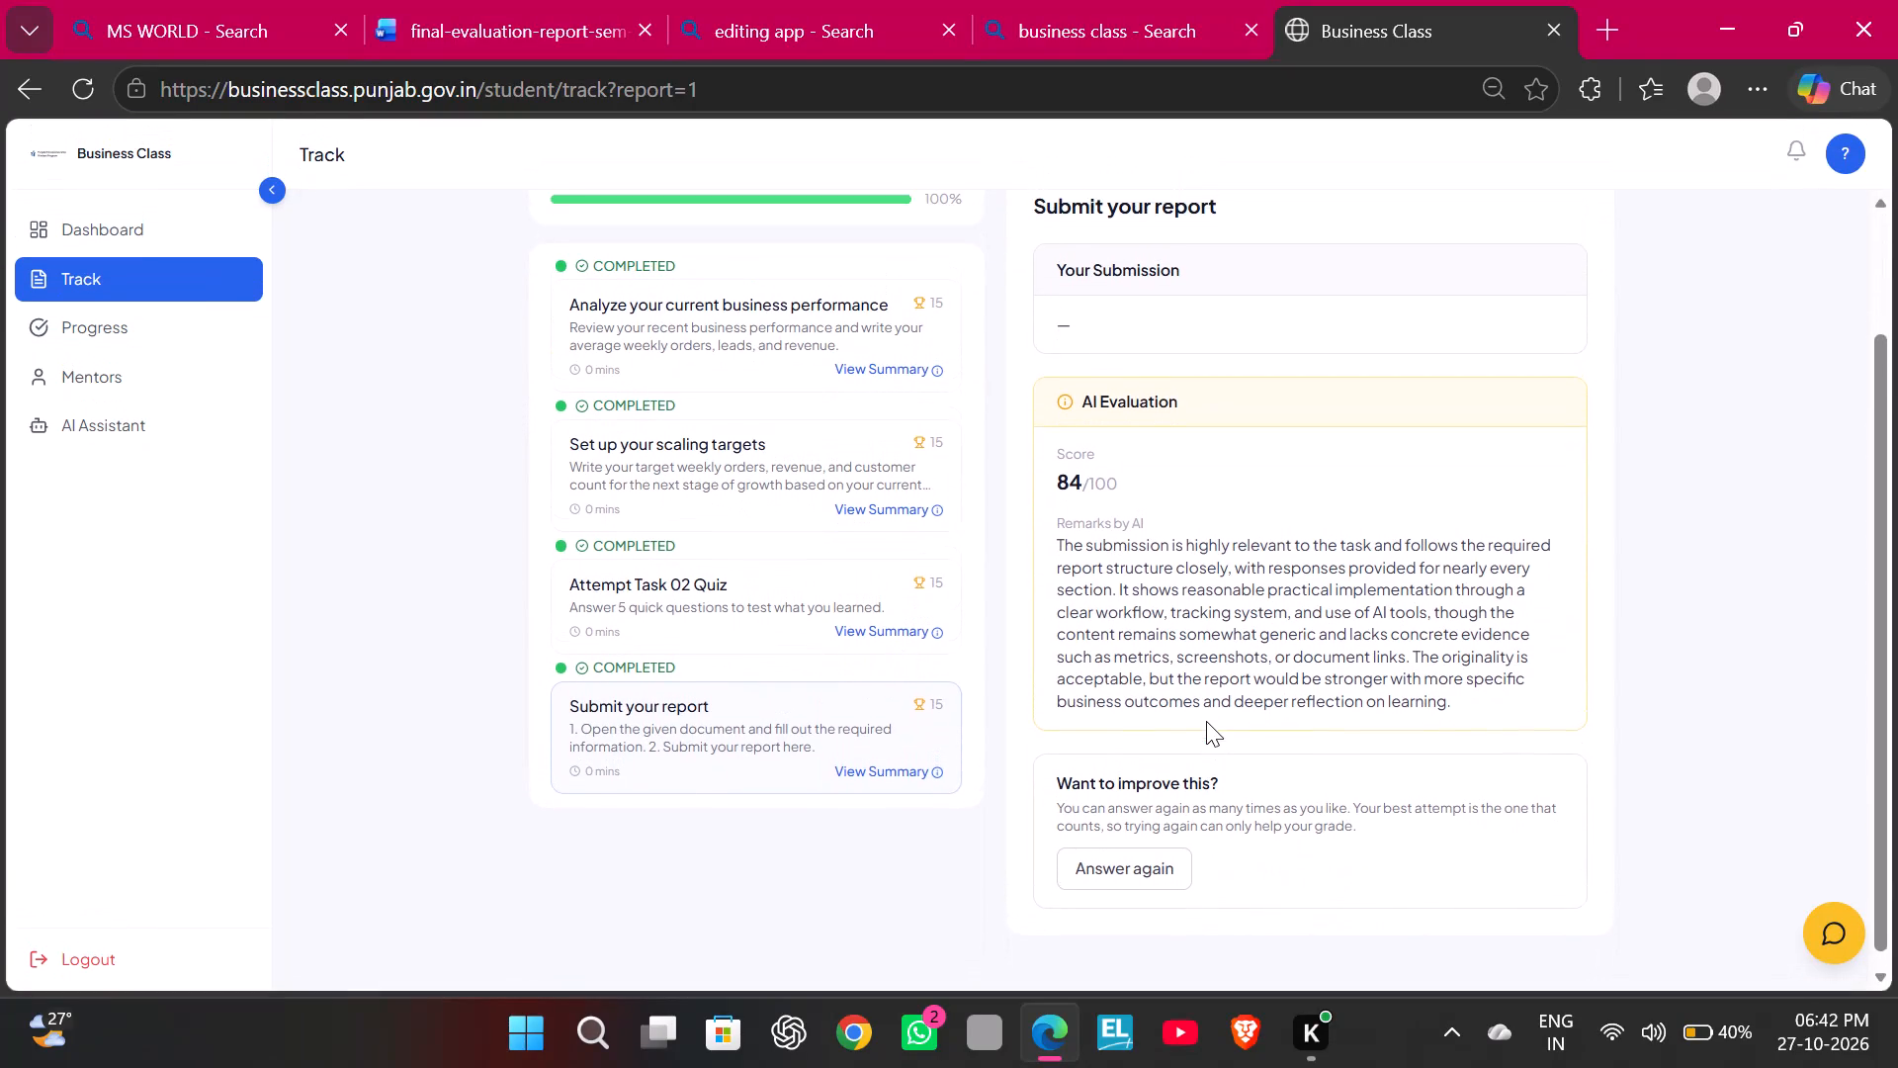
pyautogui.scroll(1, 1206, 721)
pyautogui.scroll(-1, 1223, 694)
pyautogui.scroll(1, 1223, 694)
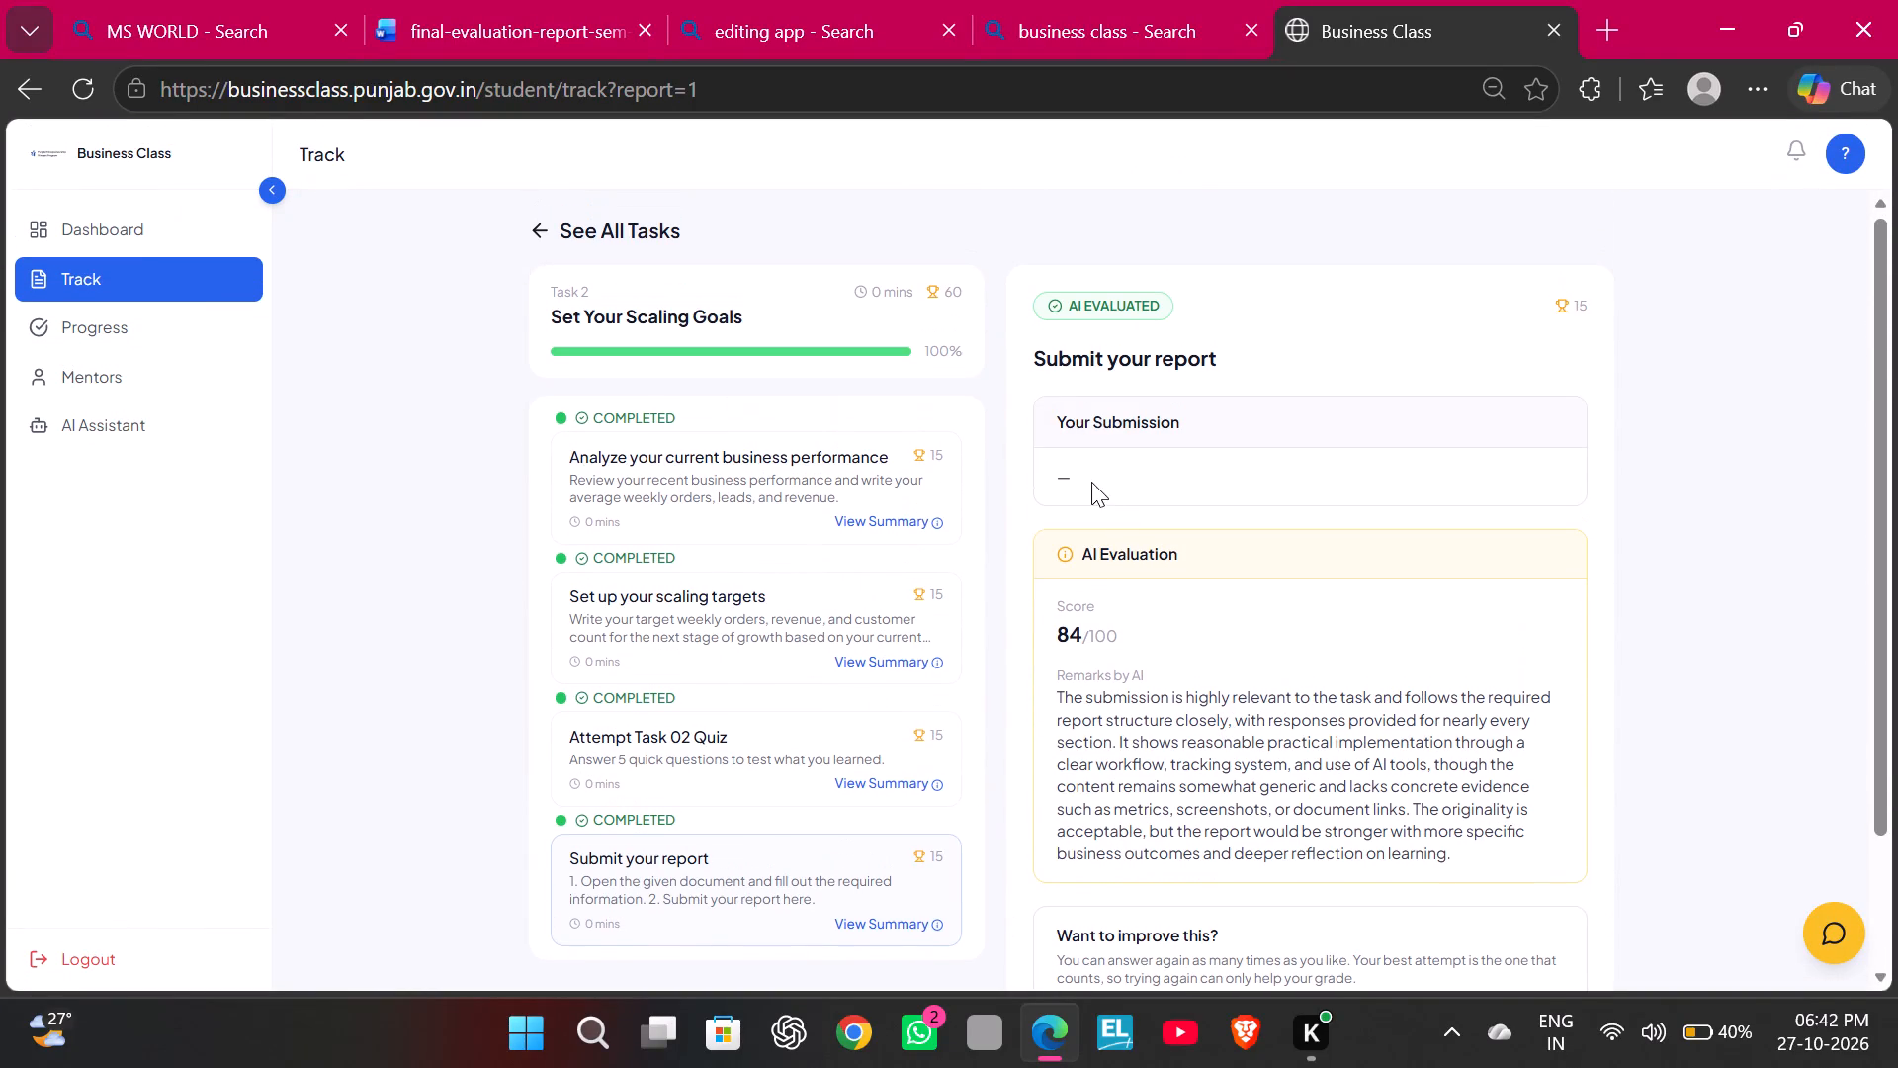
pyautogui.click(545, 222)
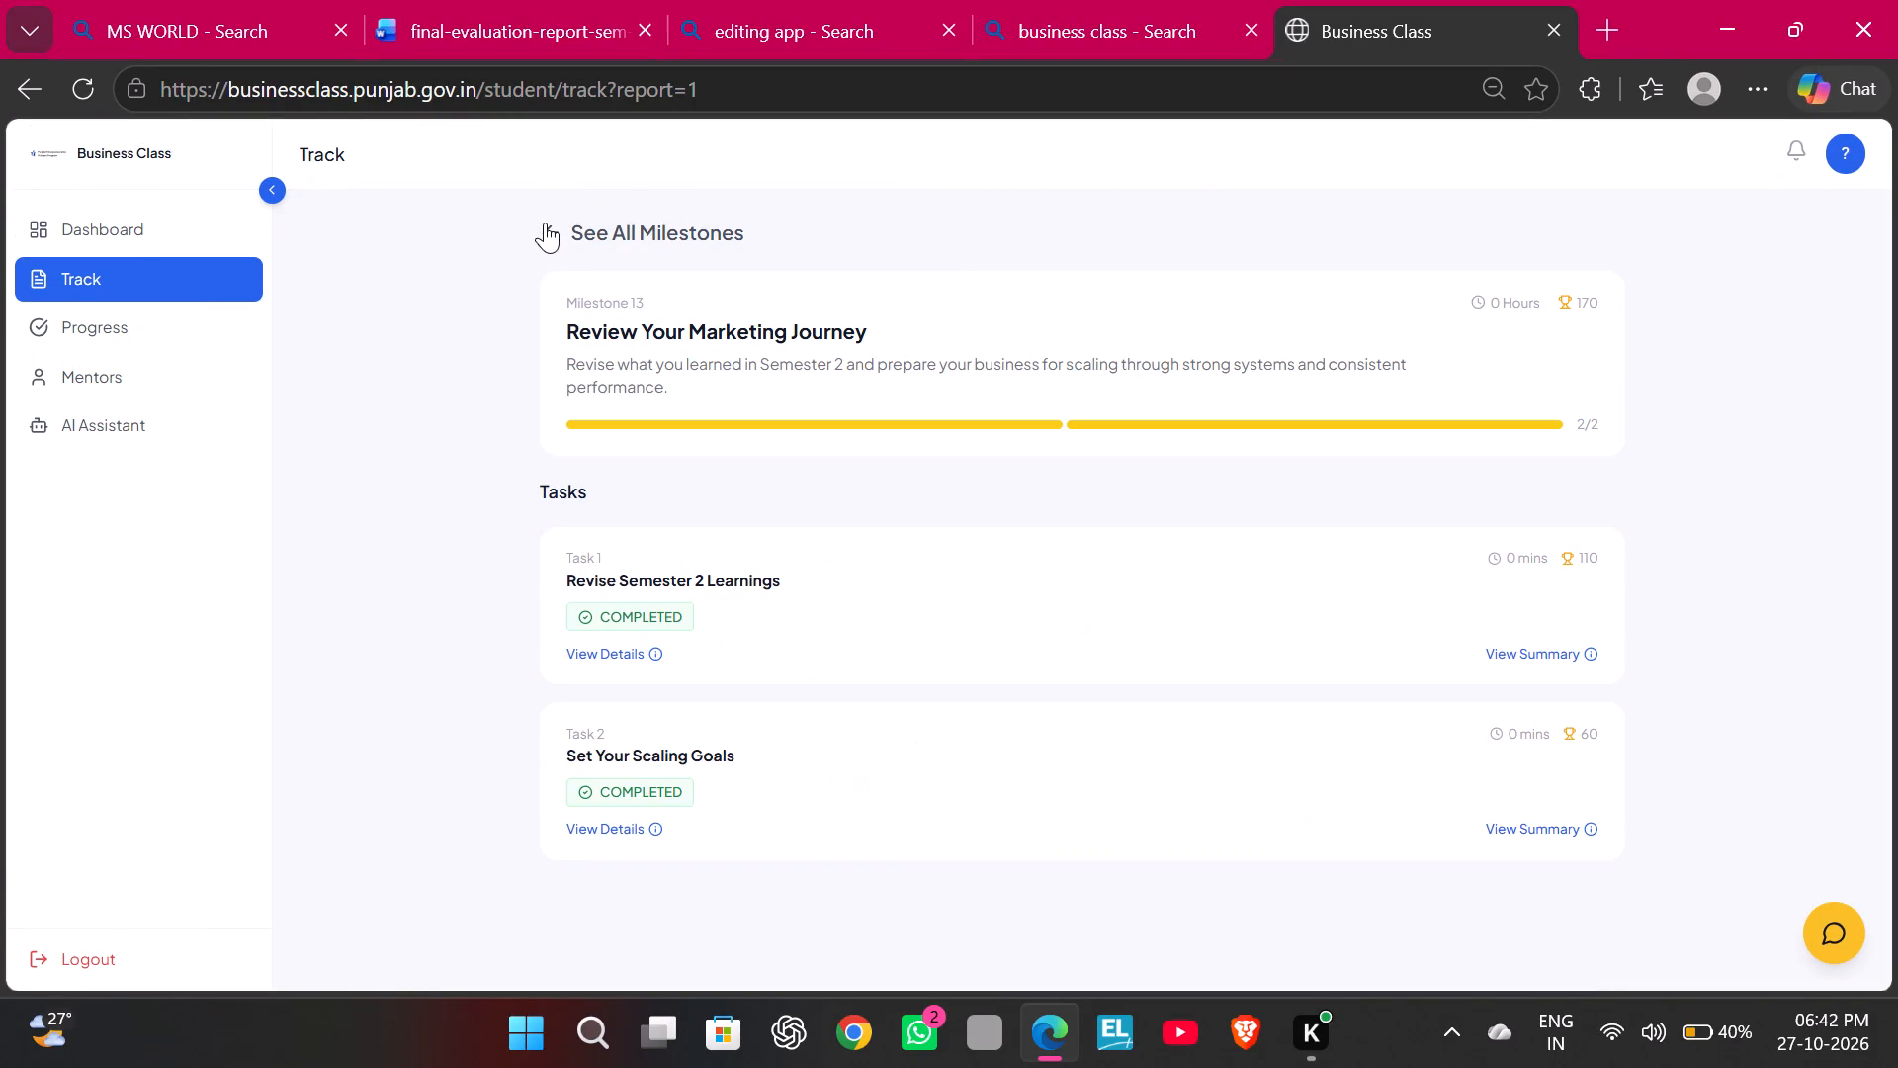
pyautogui.click(545, 222)
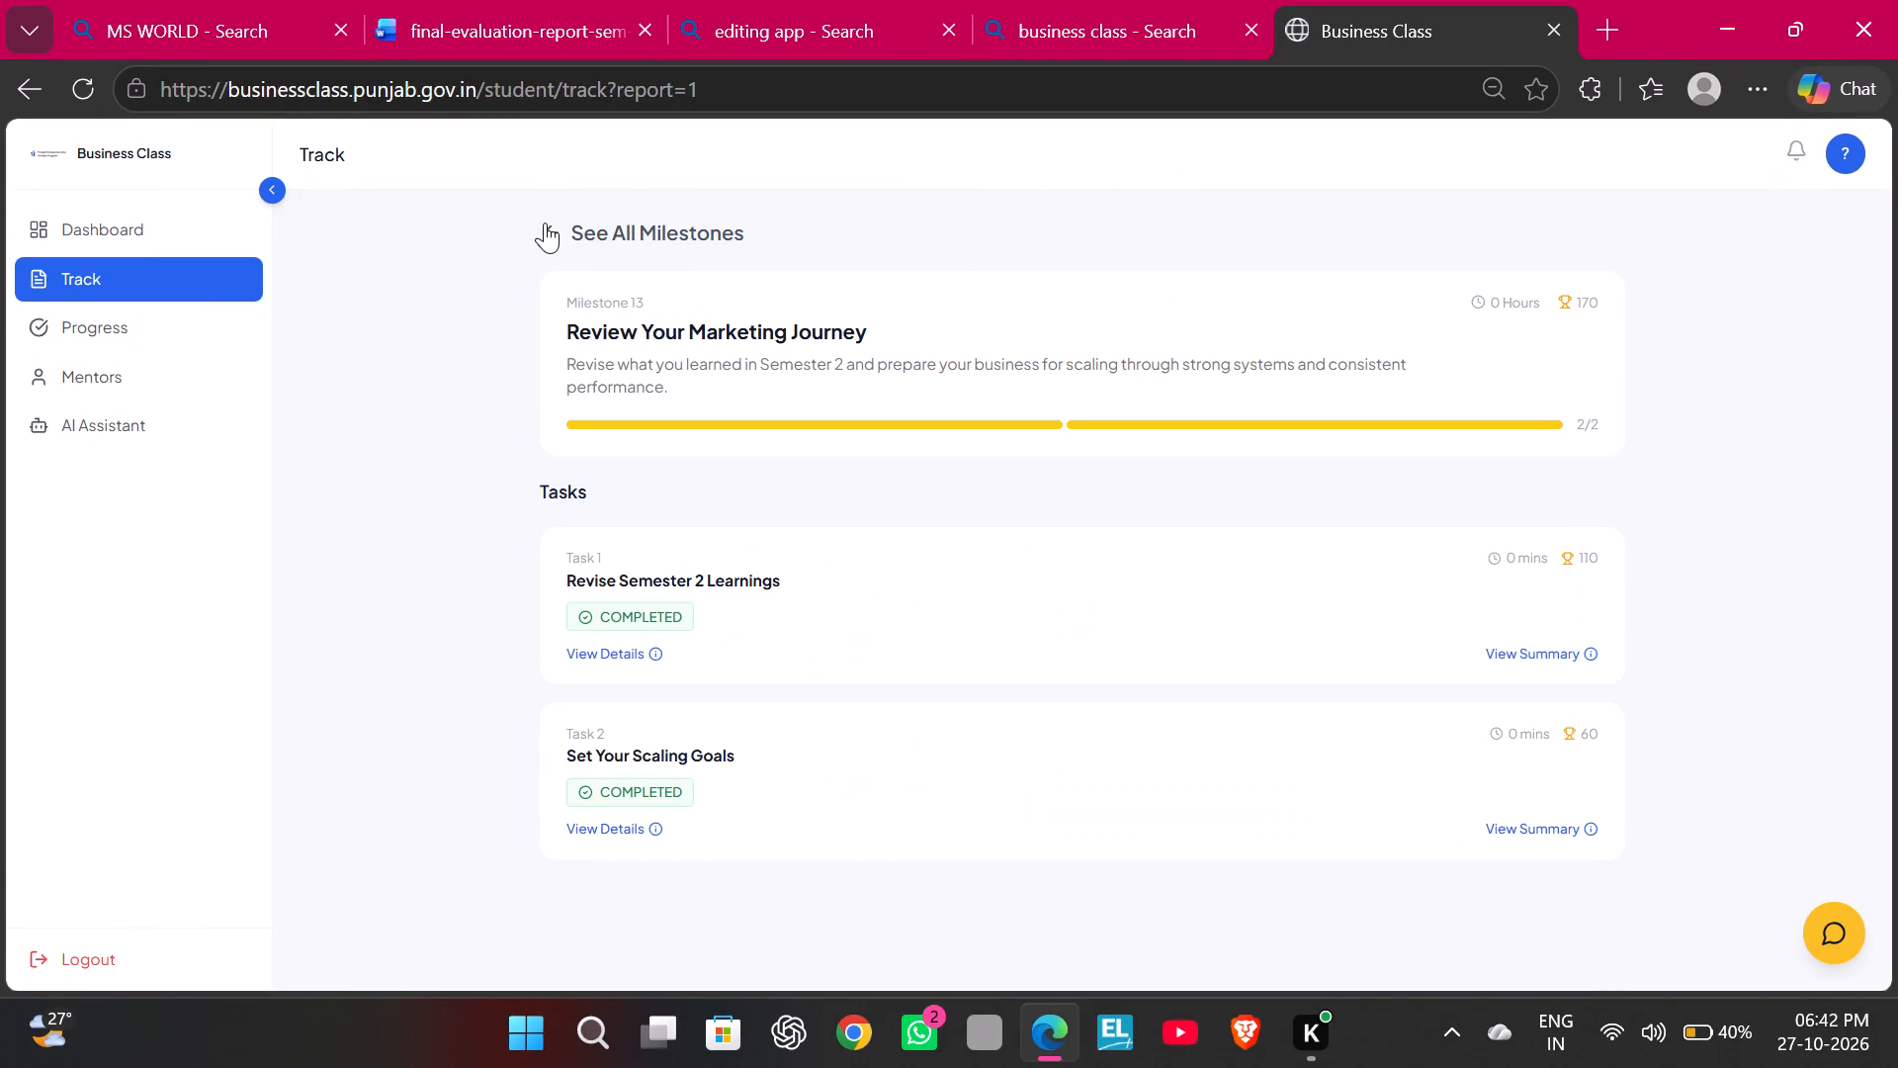
pyautogui.click(545, 222)
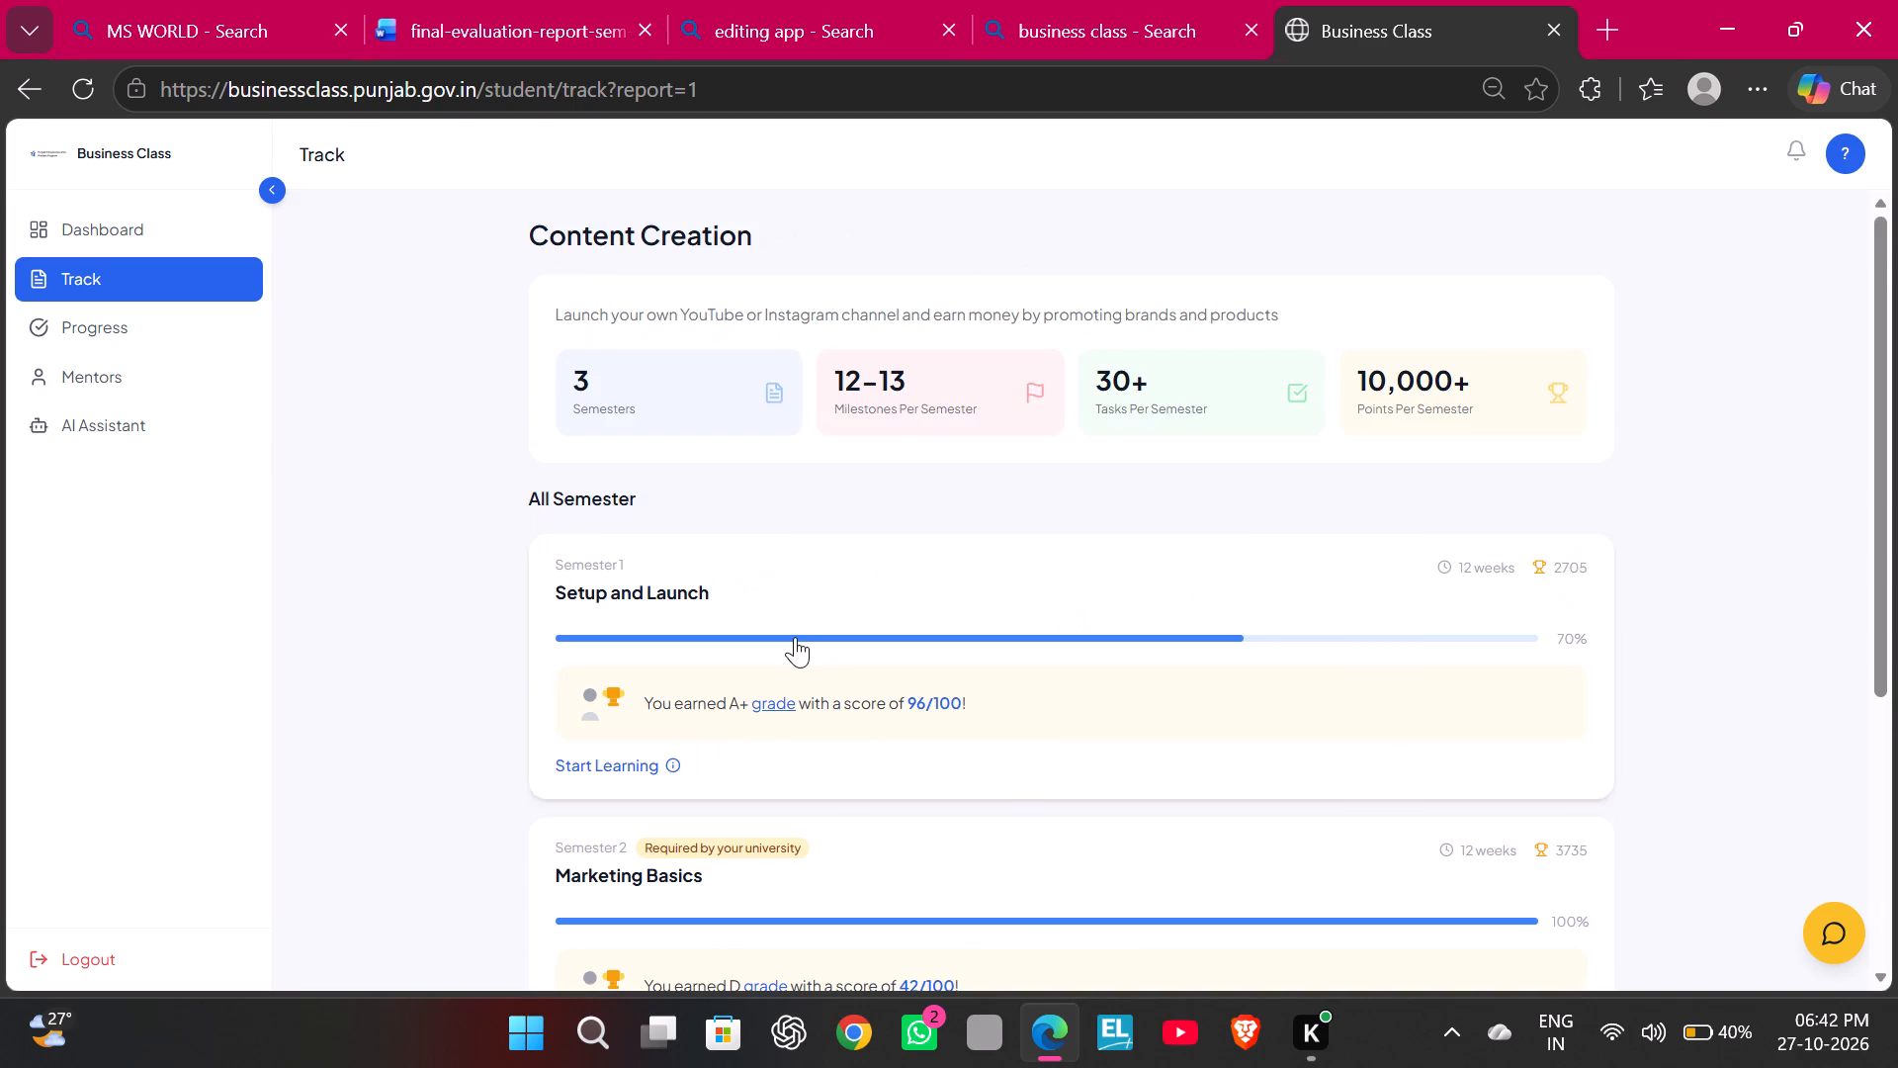
pyautogui.scroll(-2, 795, 637)
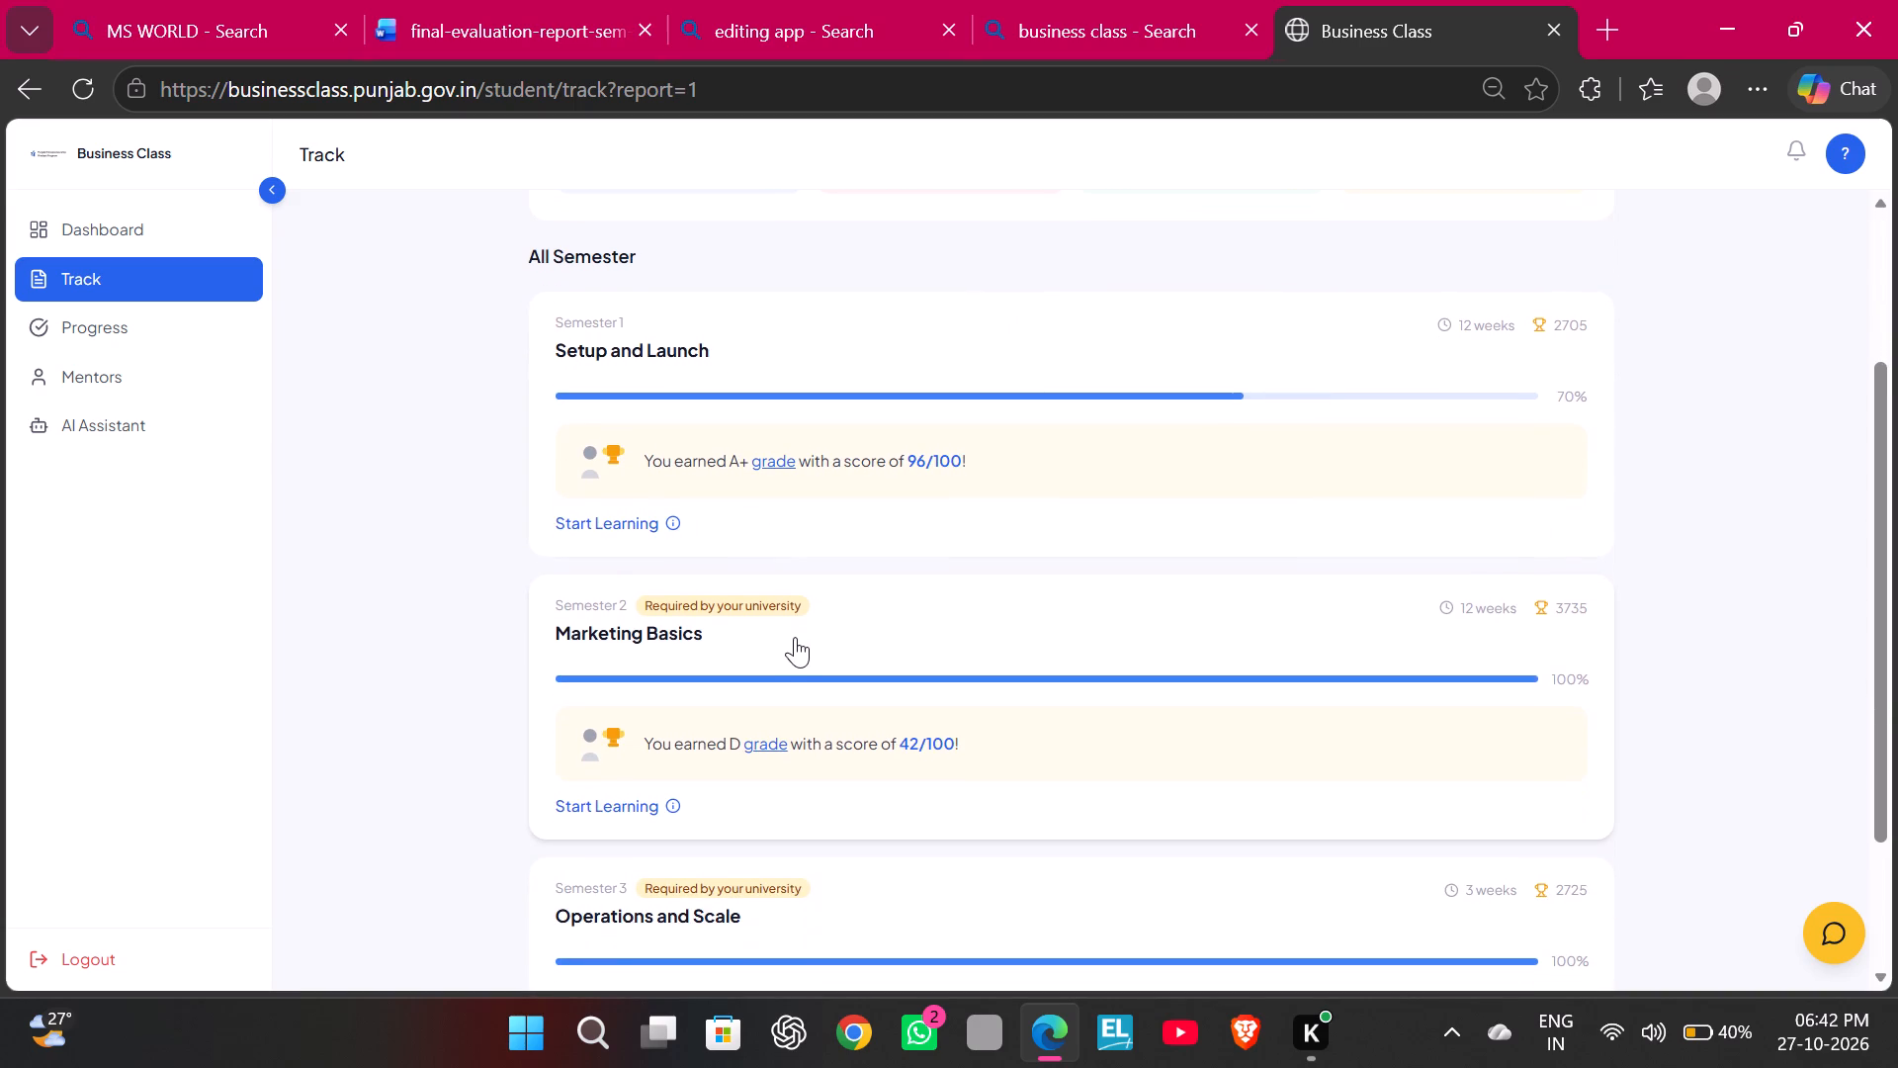
pyautogui.scroll(-1, 795, 637)
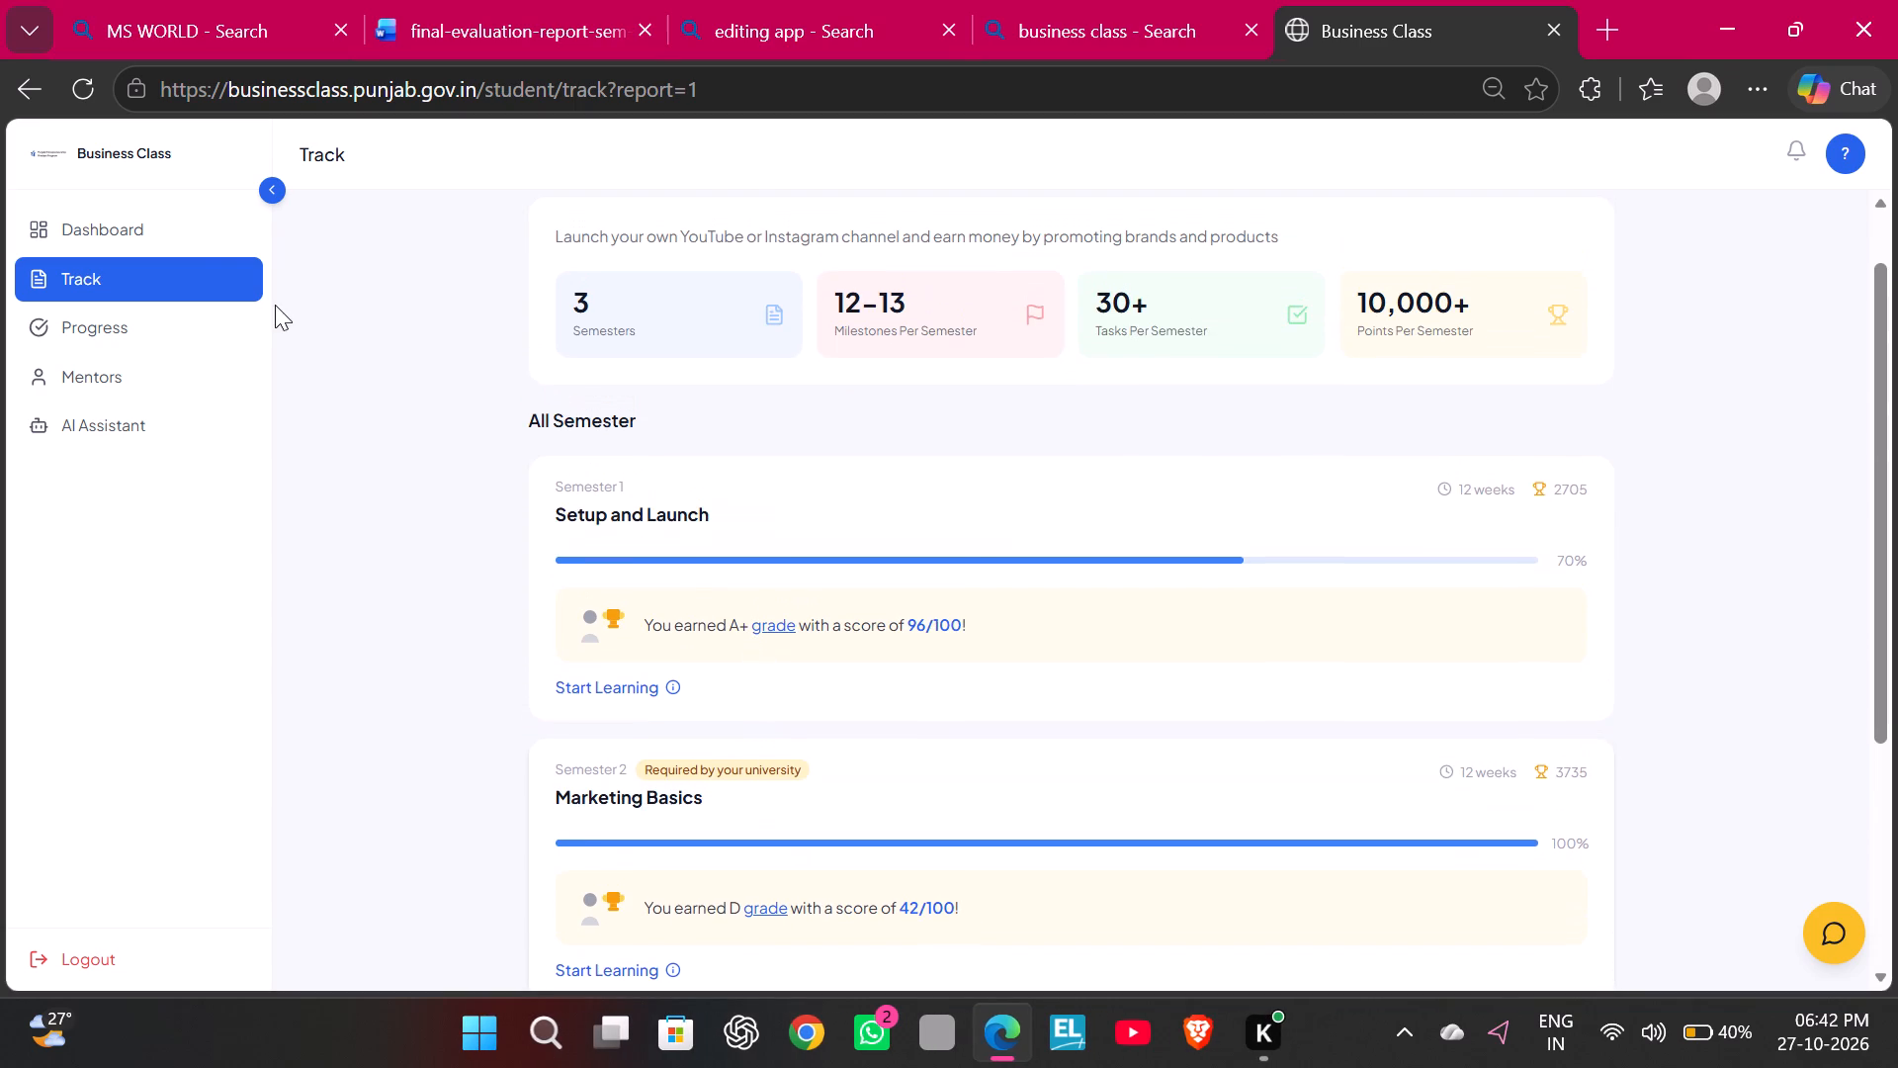
# Open the dashboard and examine what makes up the semester grade.
pyautogui.click(168, 226)
pyautogui.scroll(1, 756, 669)
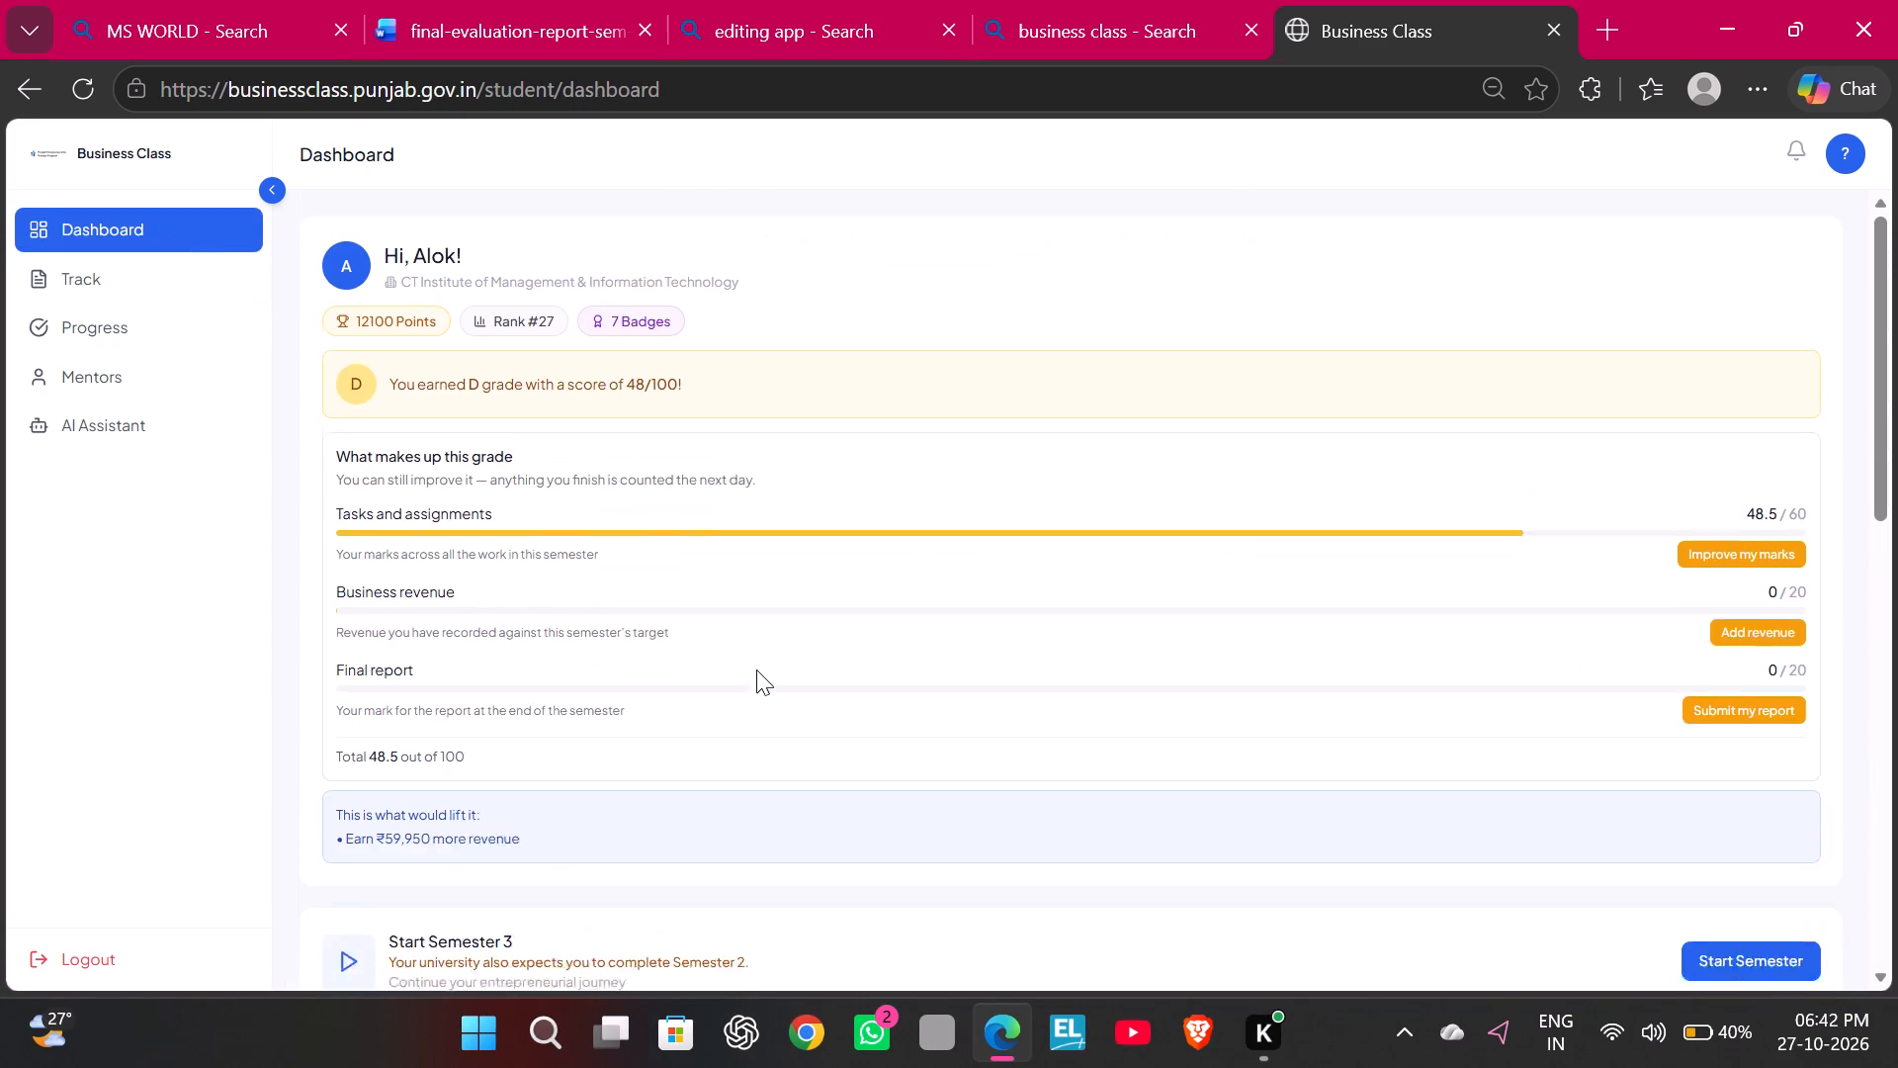
pyautogui.scroll(1, 756, 669)
pyautogui.click(99, 84)
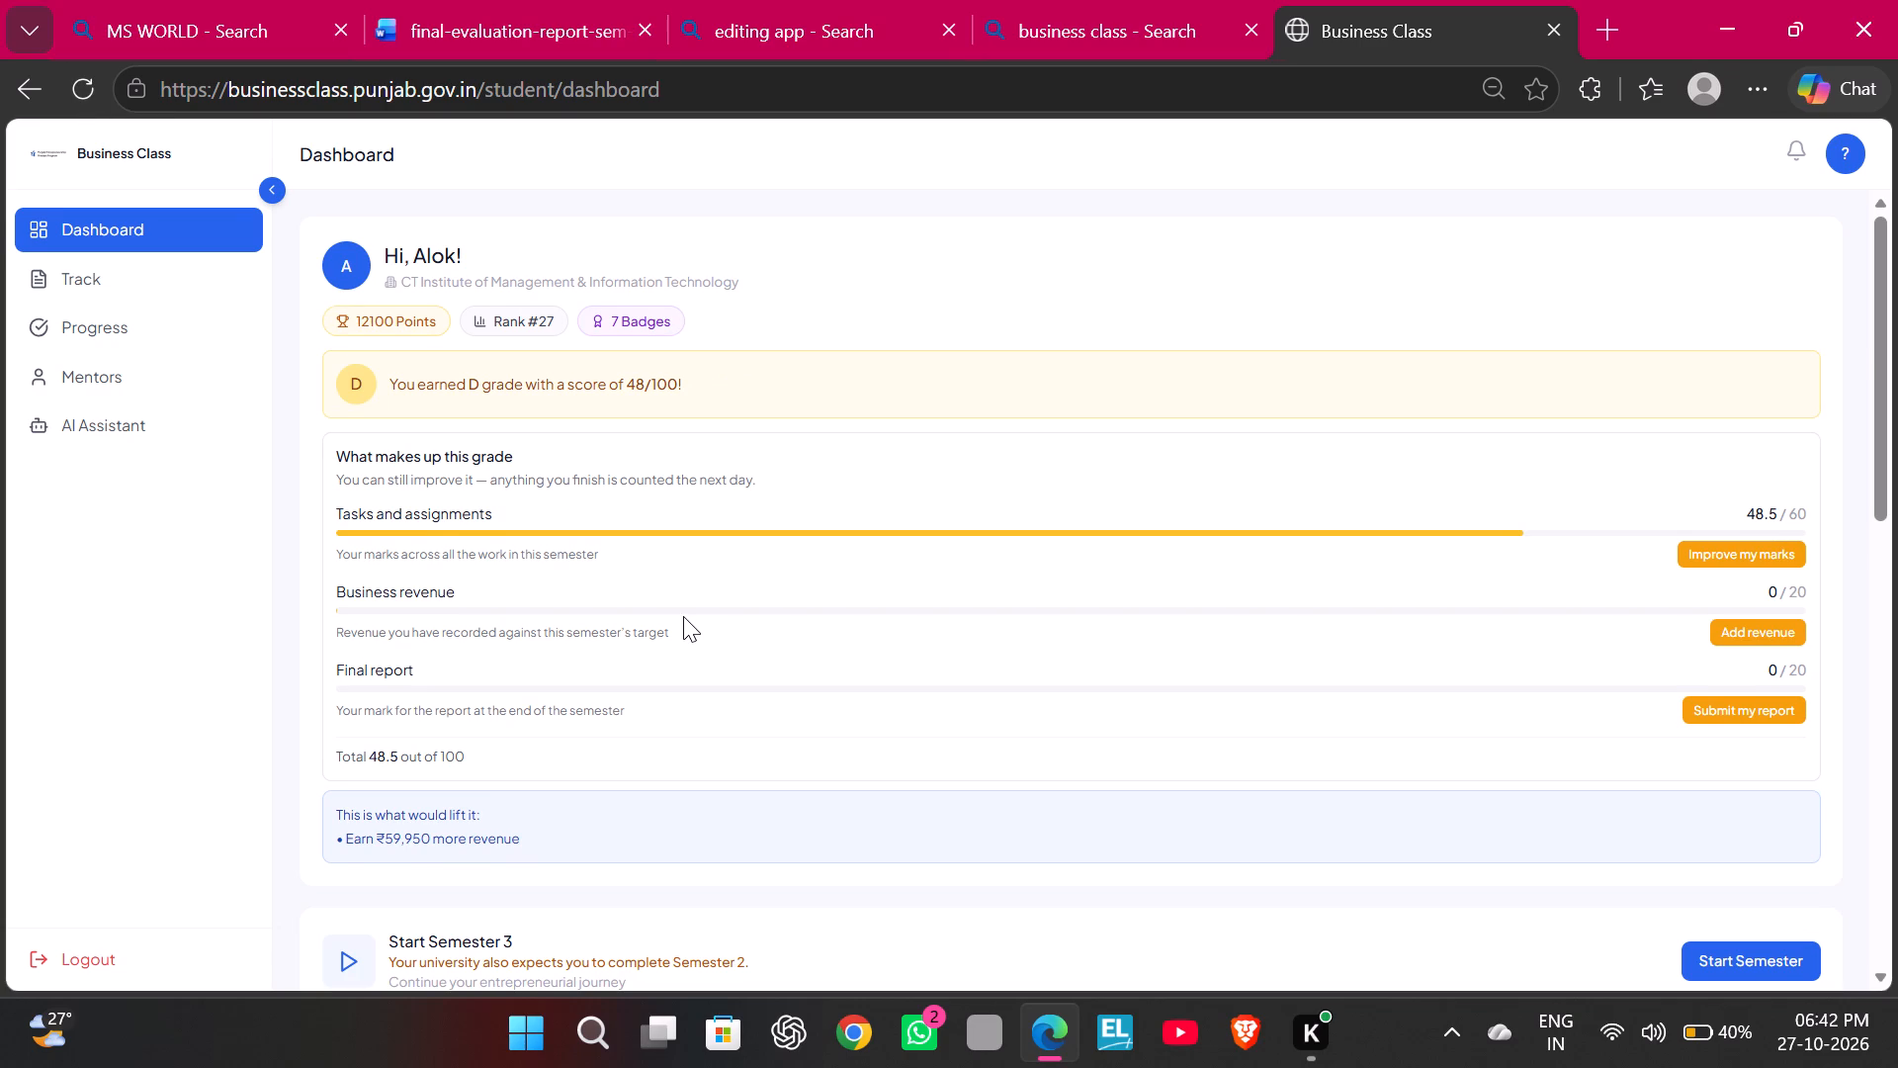
pyautogui.scroll(-1, 683, 616)
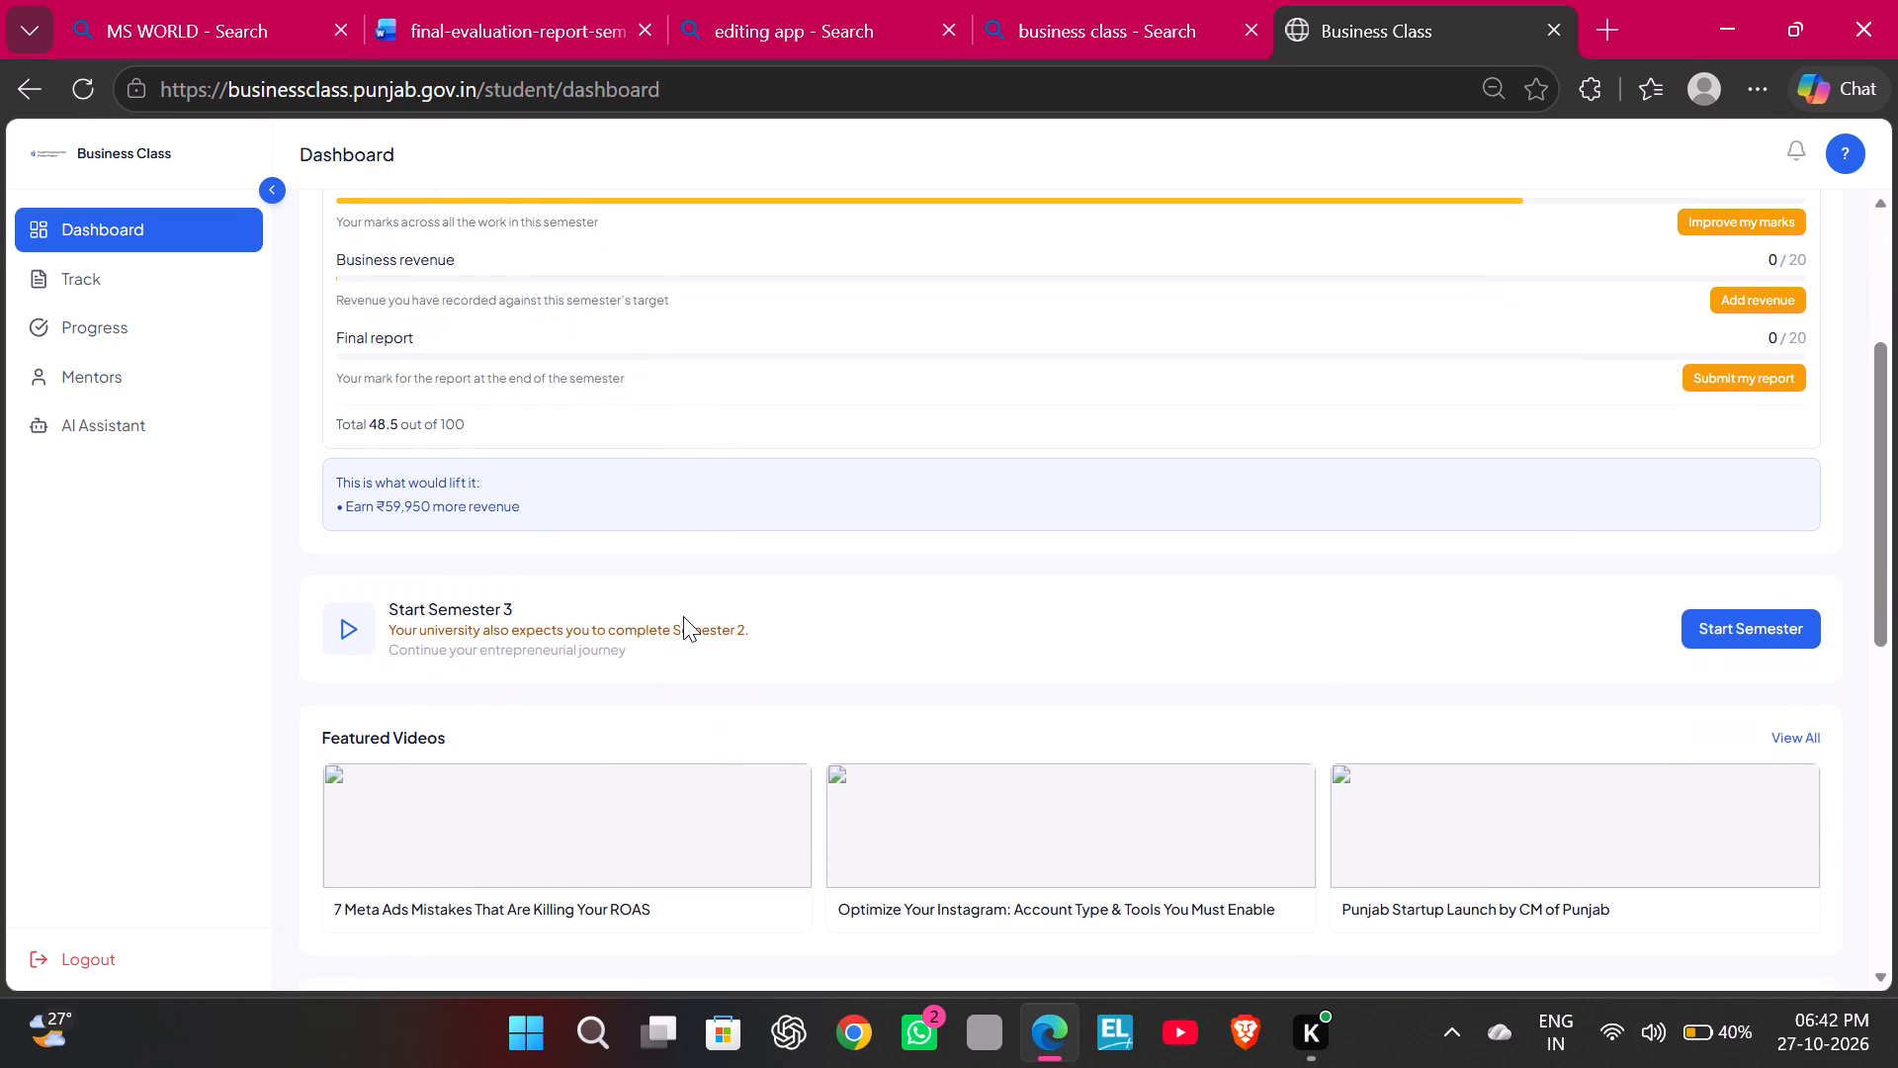
pyautogui.scroll(-1, 683, 616)
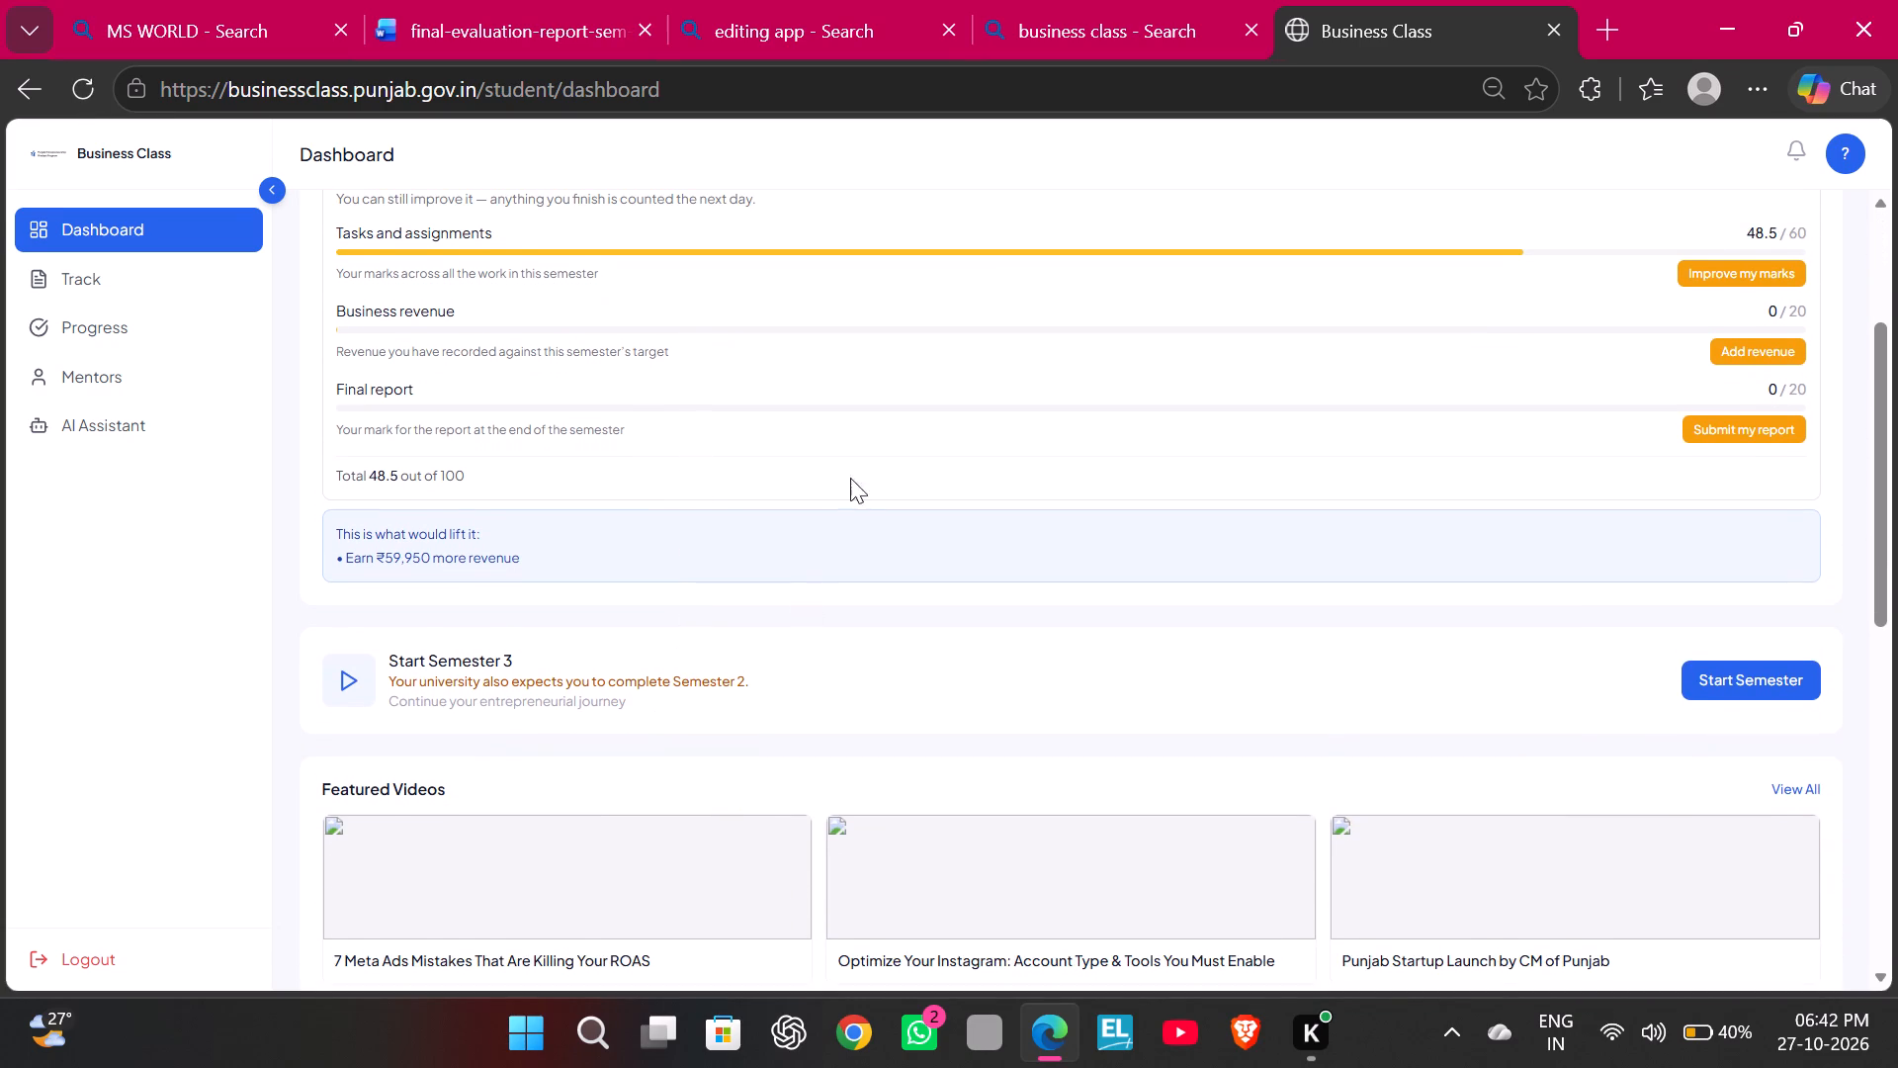
pyautogui.scroll(2, 854, 469)
pyautogui.click(746, 546)
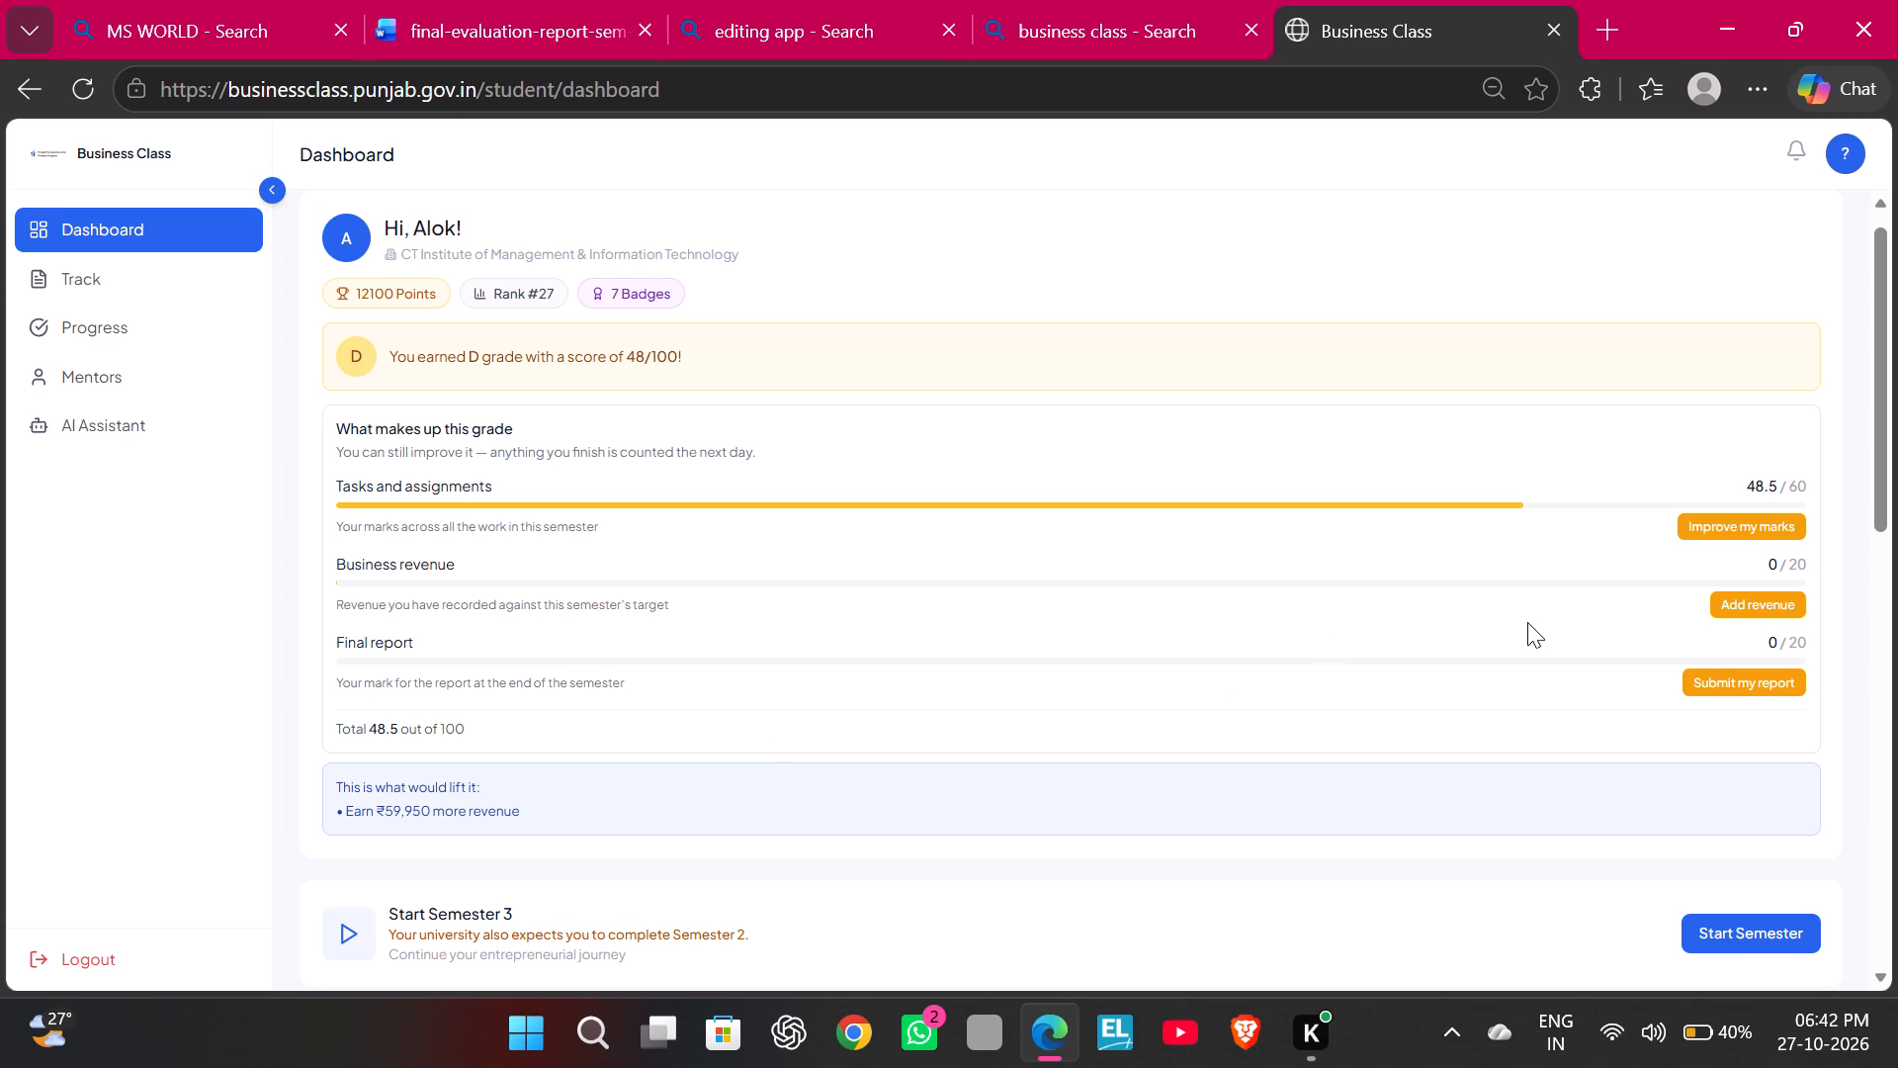
# Open the final report submission from the dashboard's grade breakdown and read its AI evaluation.
pyautogui.click(1704, 691)
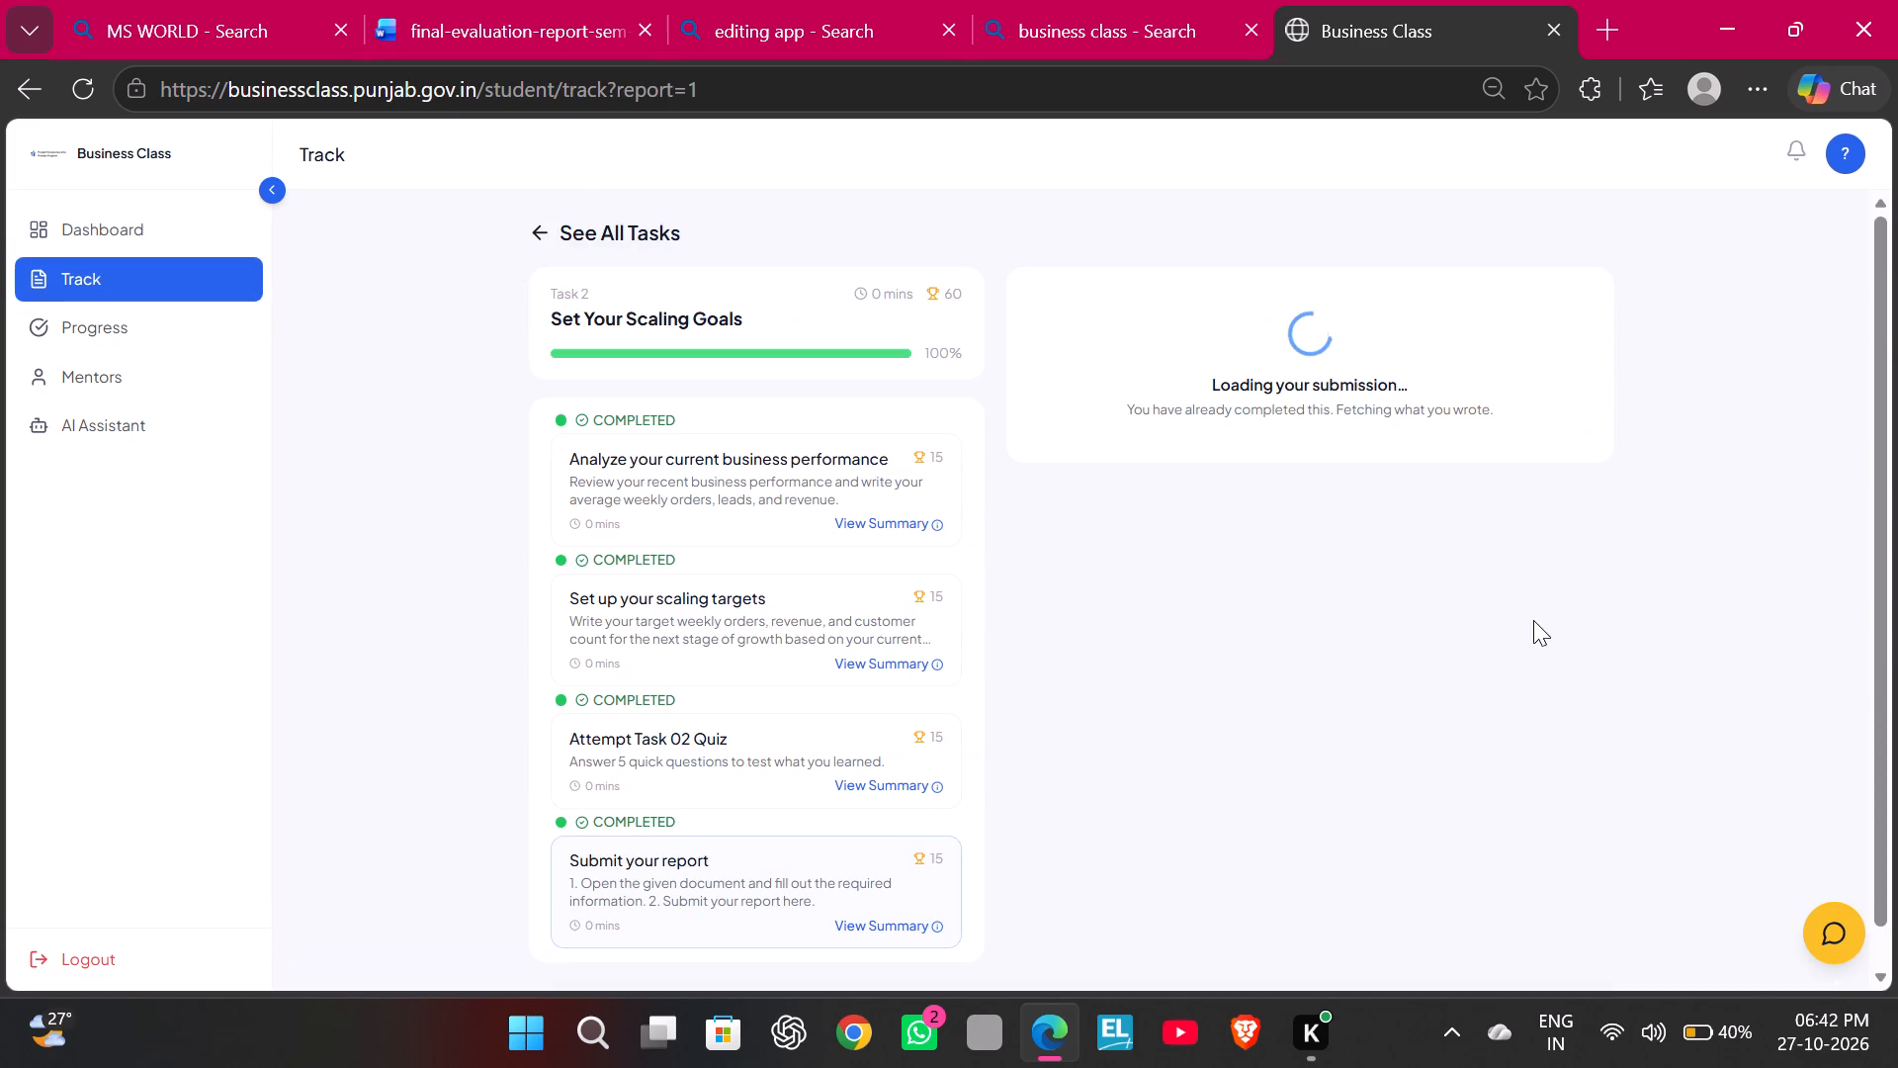
pyautogui.scroll(-2, 1458, 642)
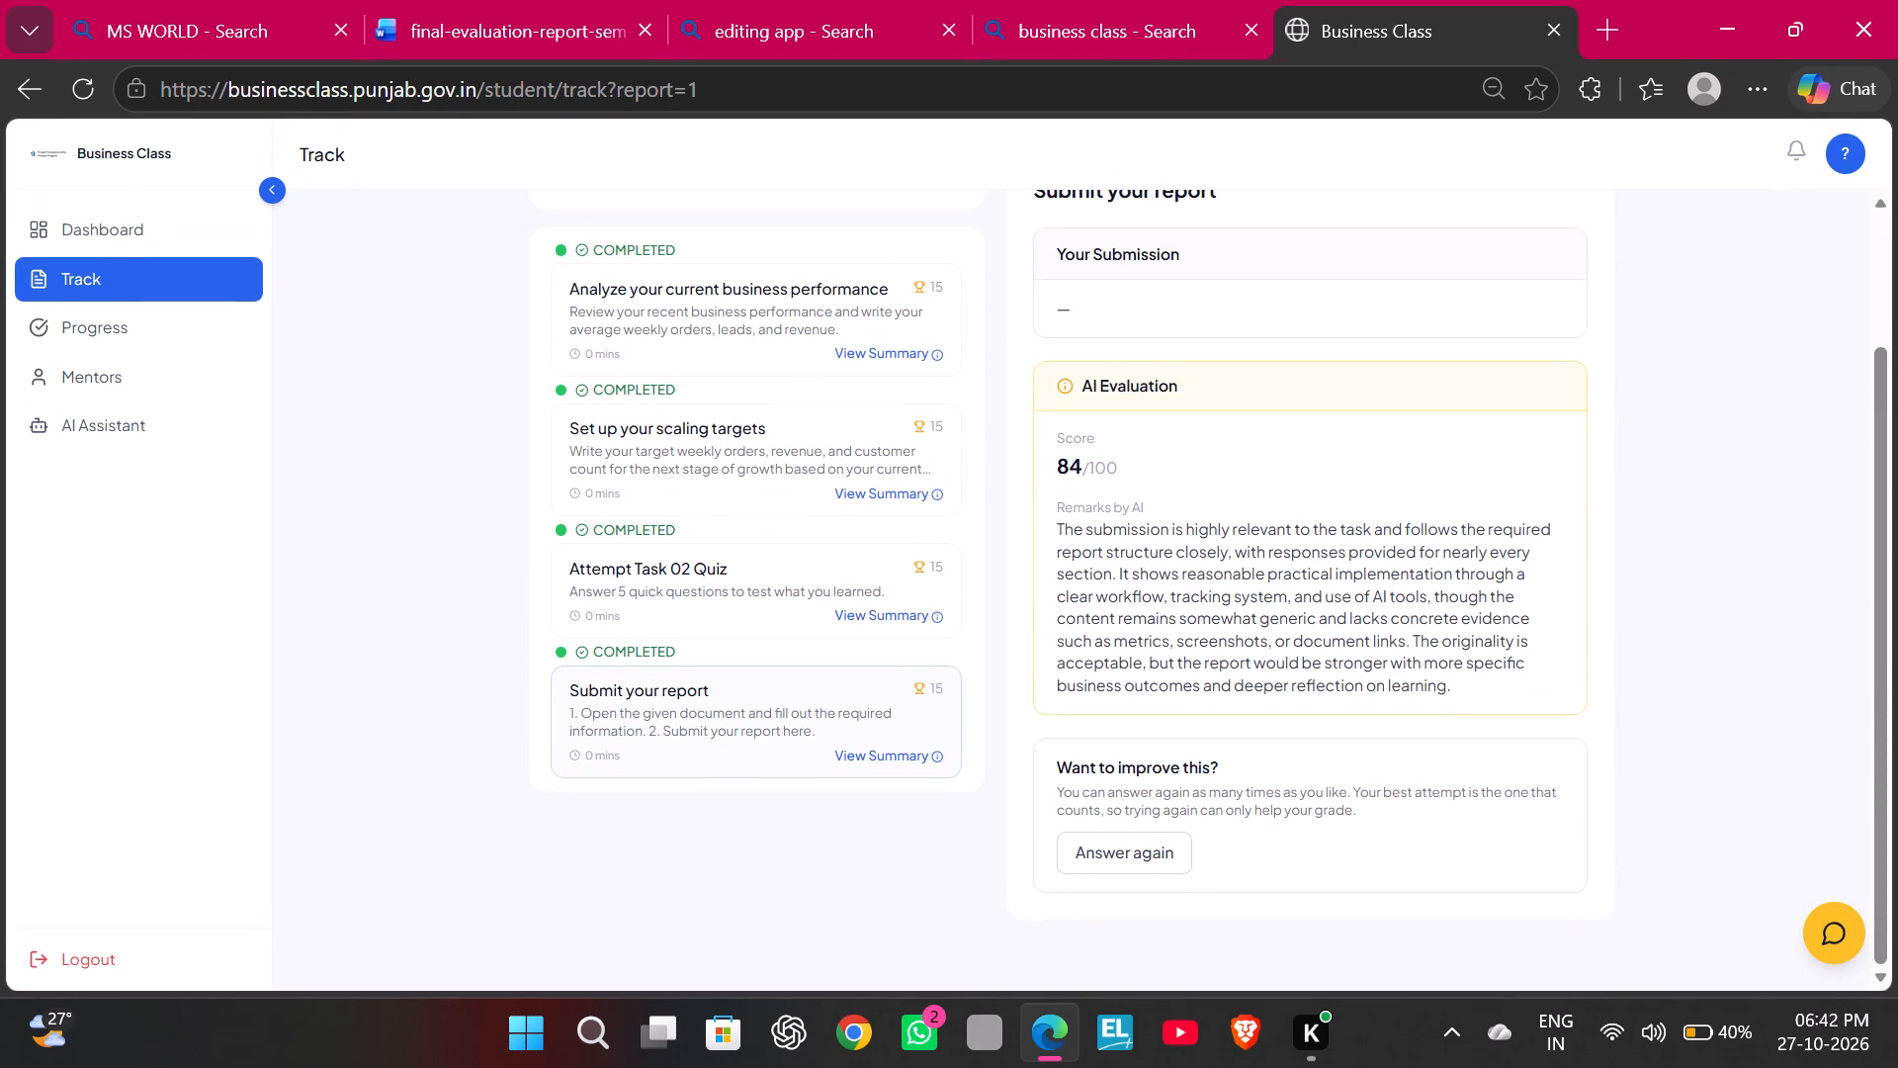
pyautogui.scroll(4, 950, 481)
# Return from the report submission to the Content Creation overview of all semesters.
pyautogui.click(531, 229)
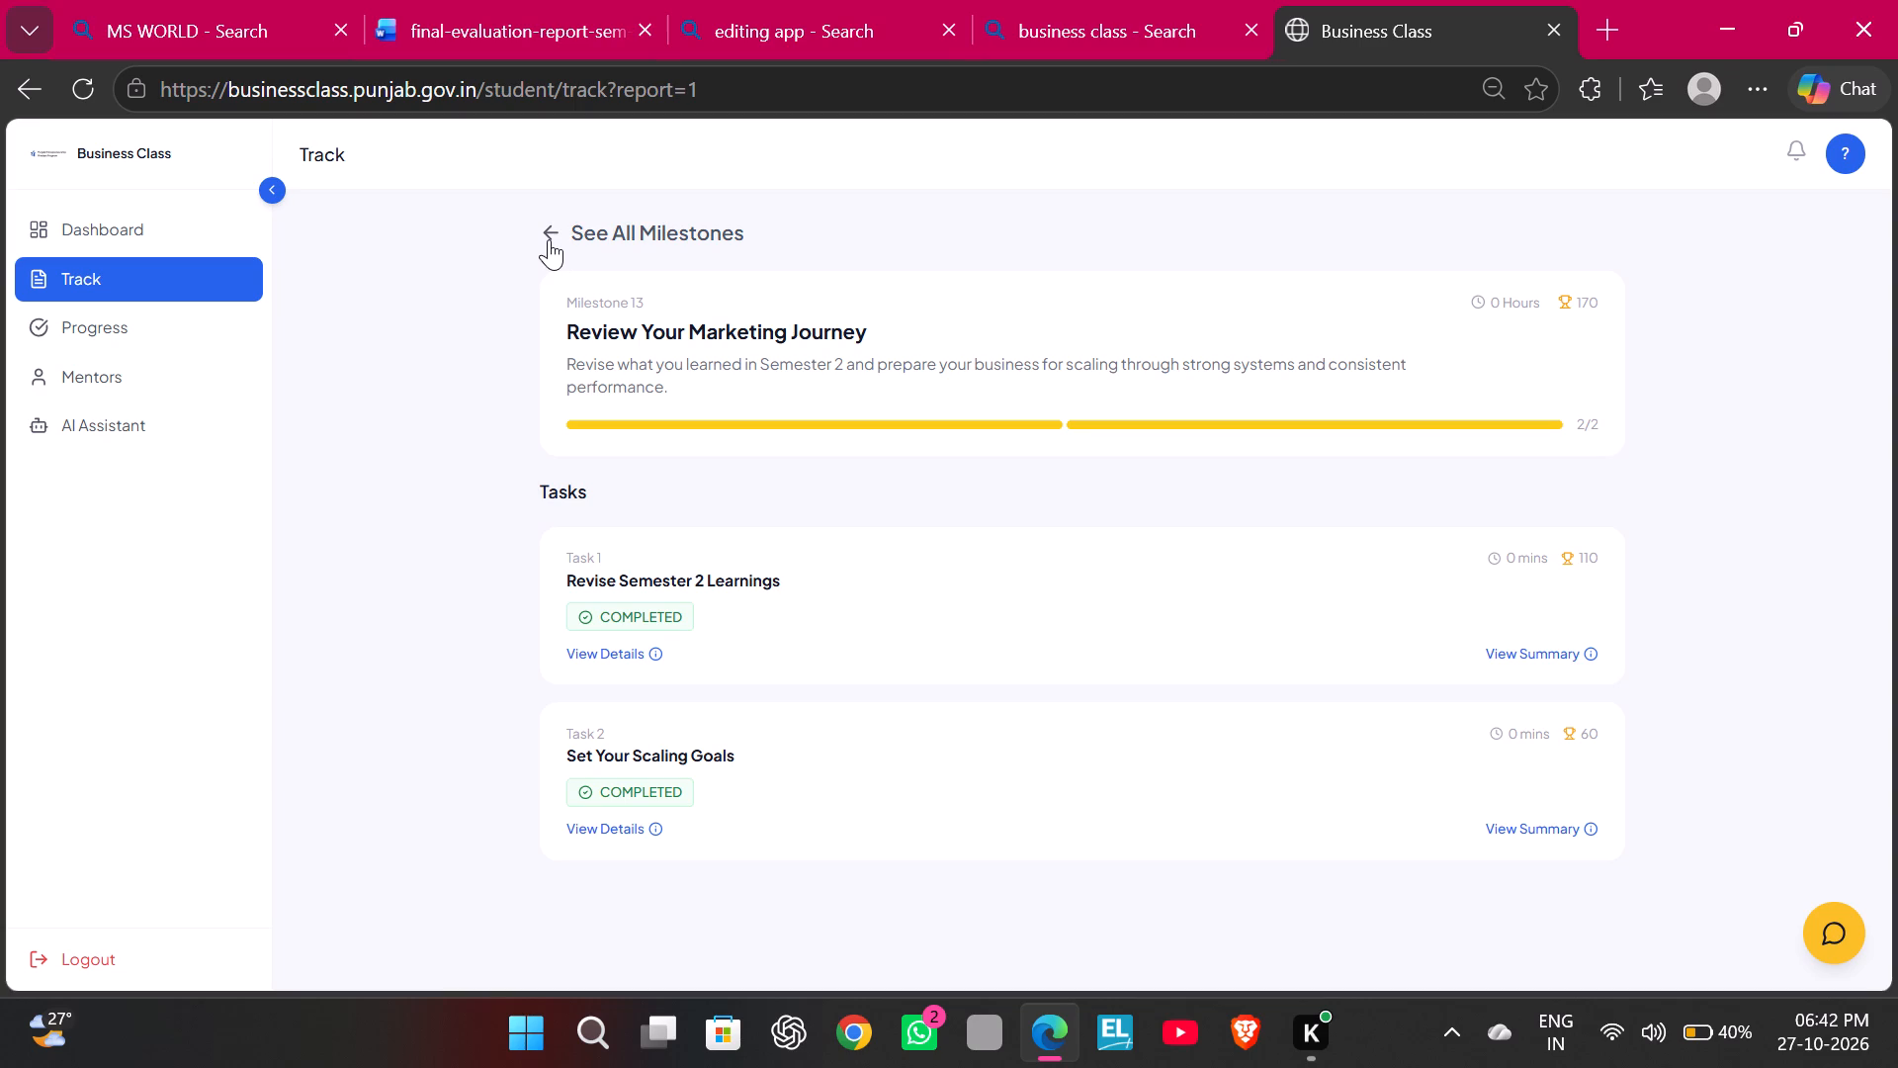
pyautogui.click(549, 239)
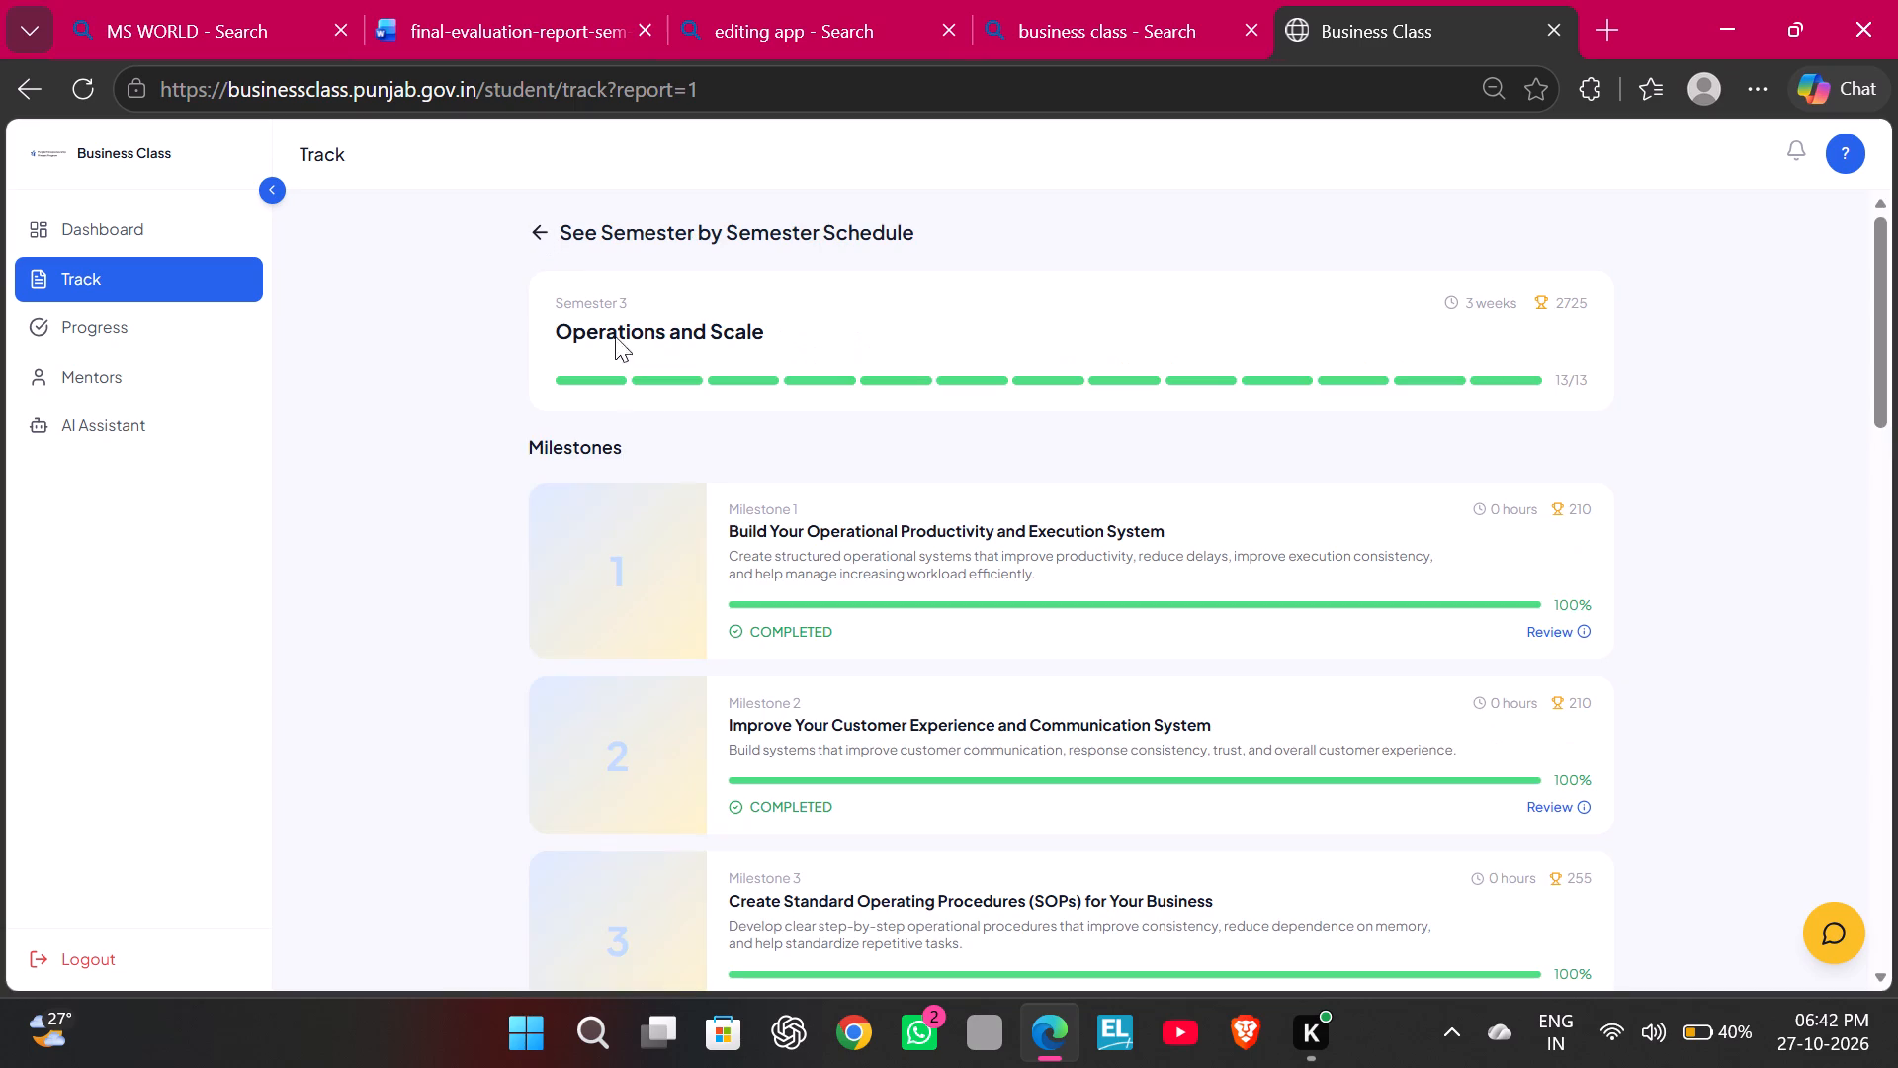
pyautogui.click(541, 236)
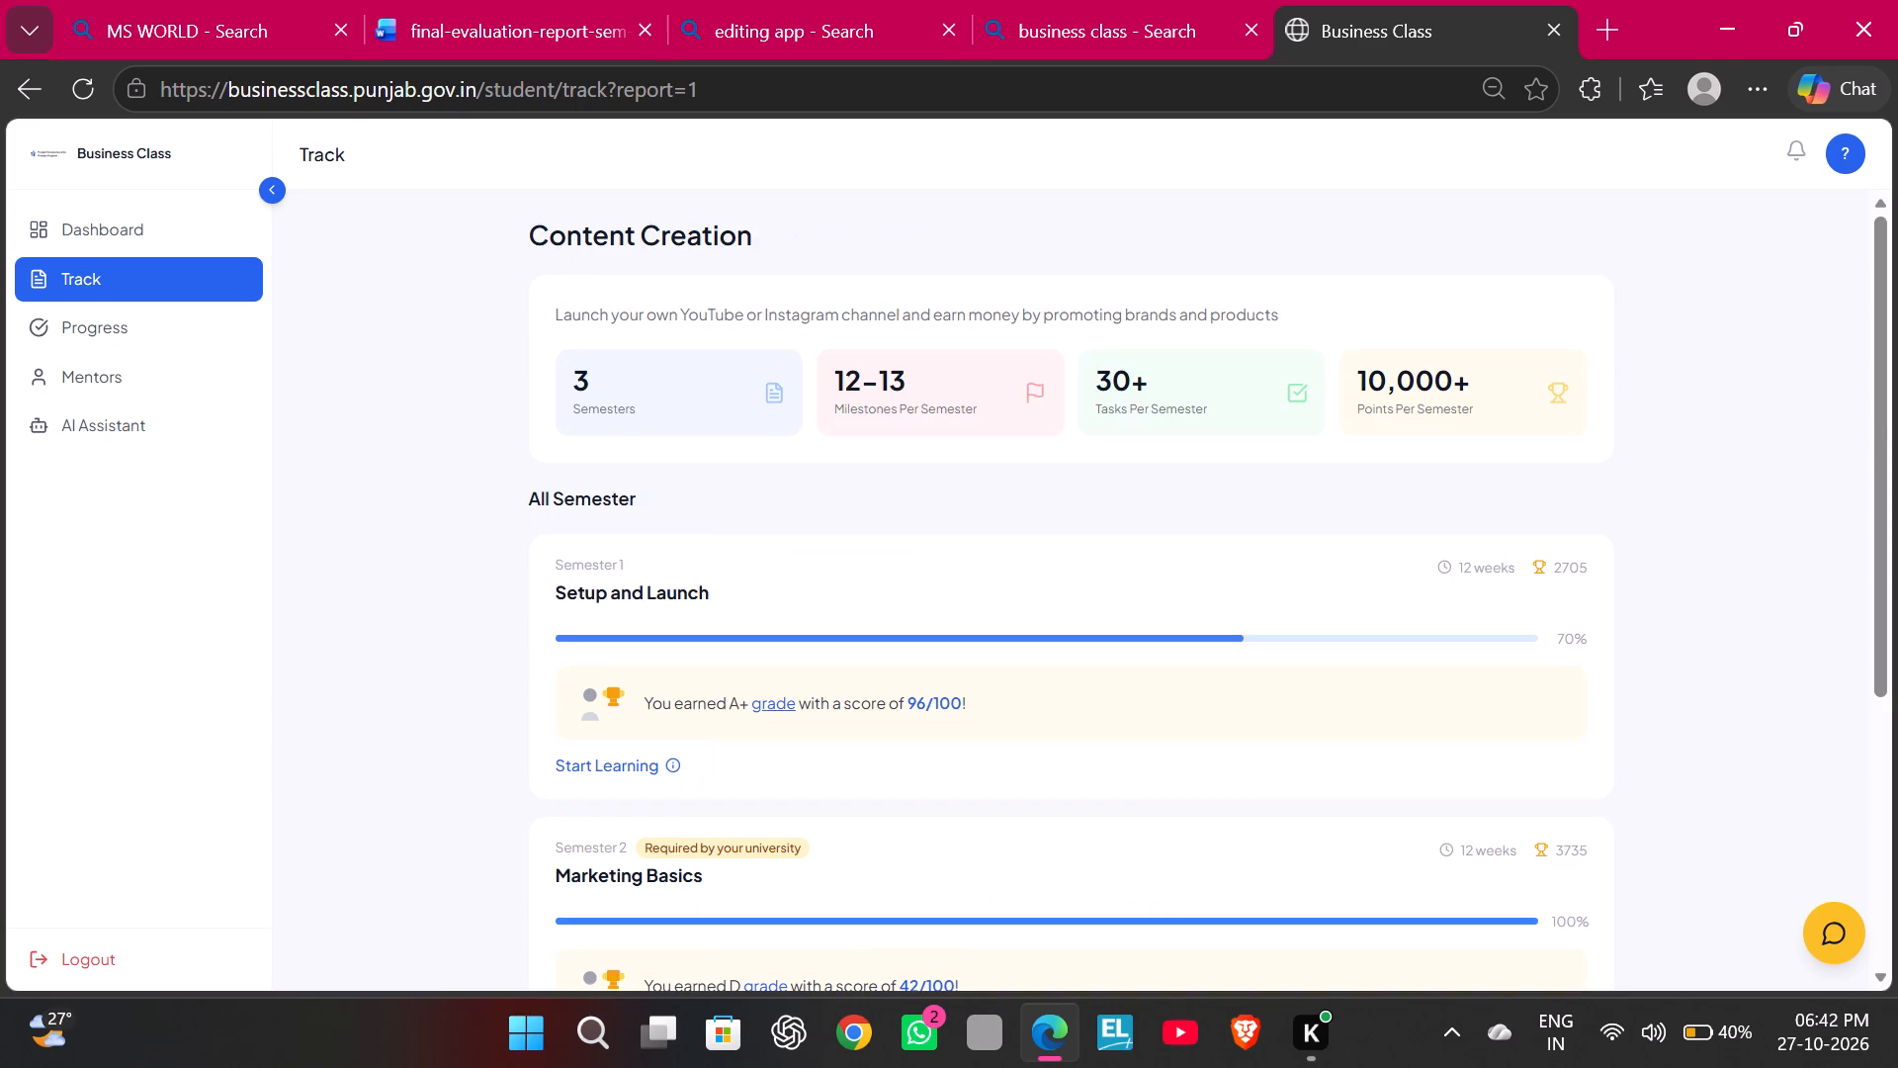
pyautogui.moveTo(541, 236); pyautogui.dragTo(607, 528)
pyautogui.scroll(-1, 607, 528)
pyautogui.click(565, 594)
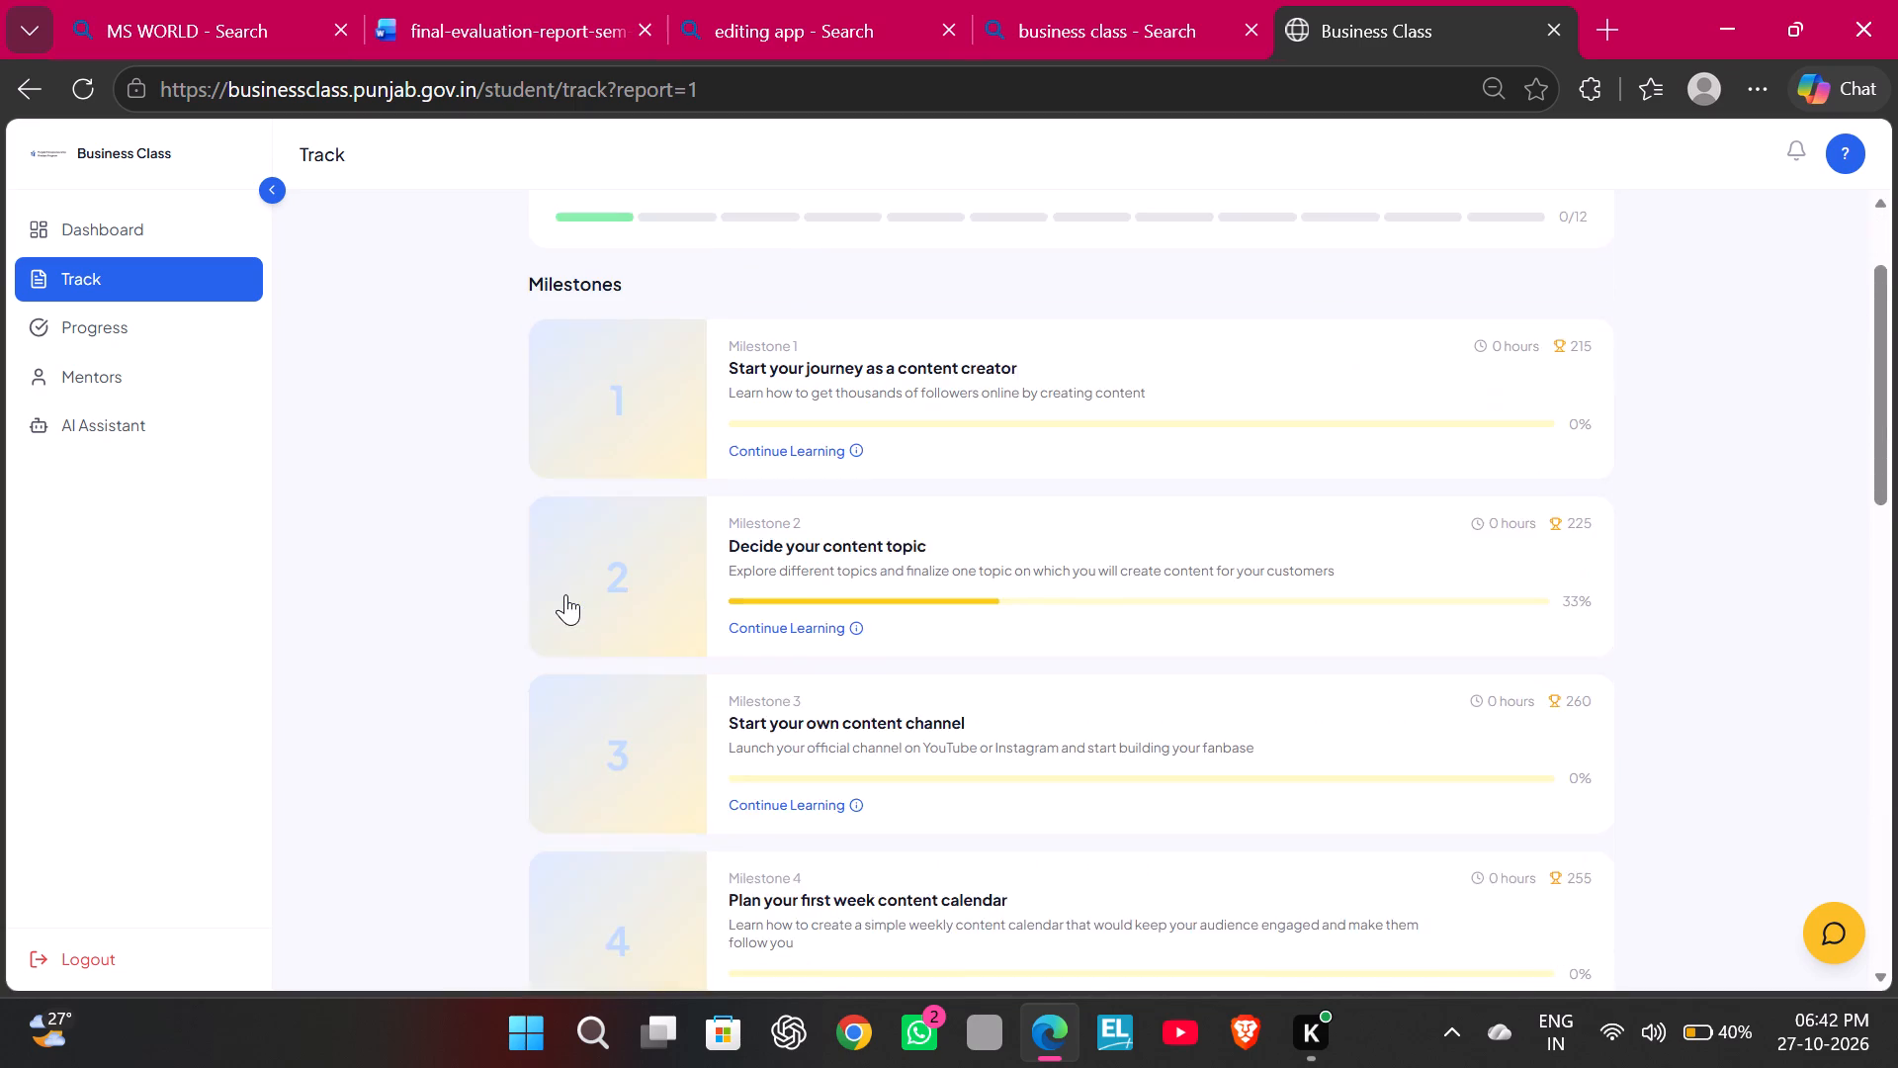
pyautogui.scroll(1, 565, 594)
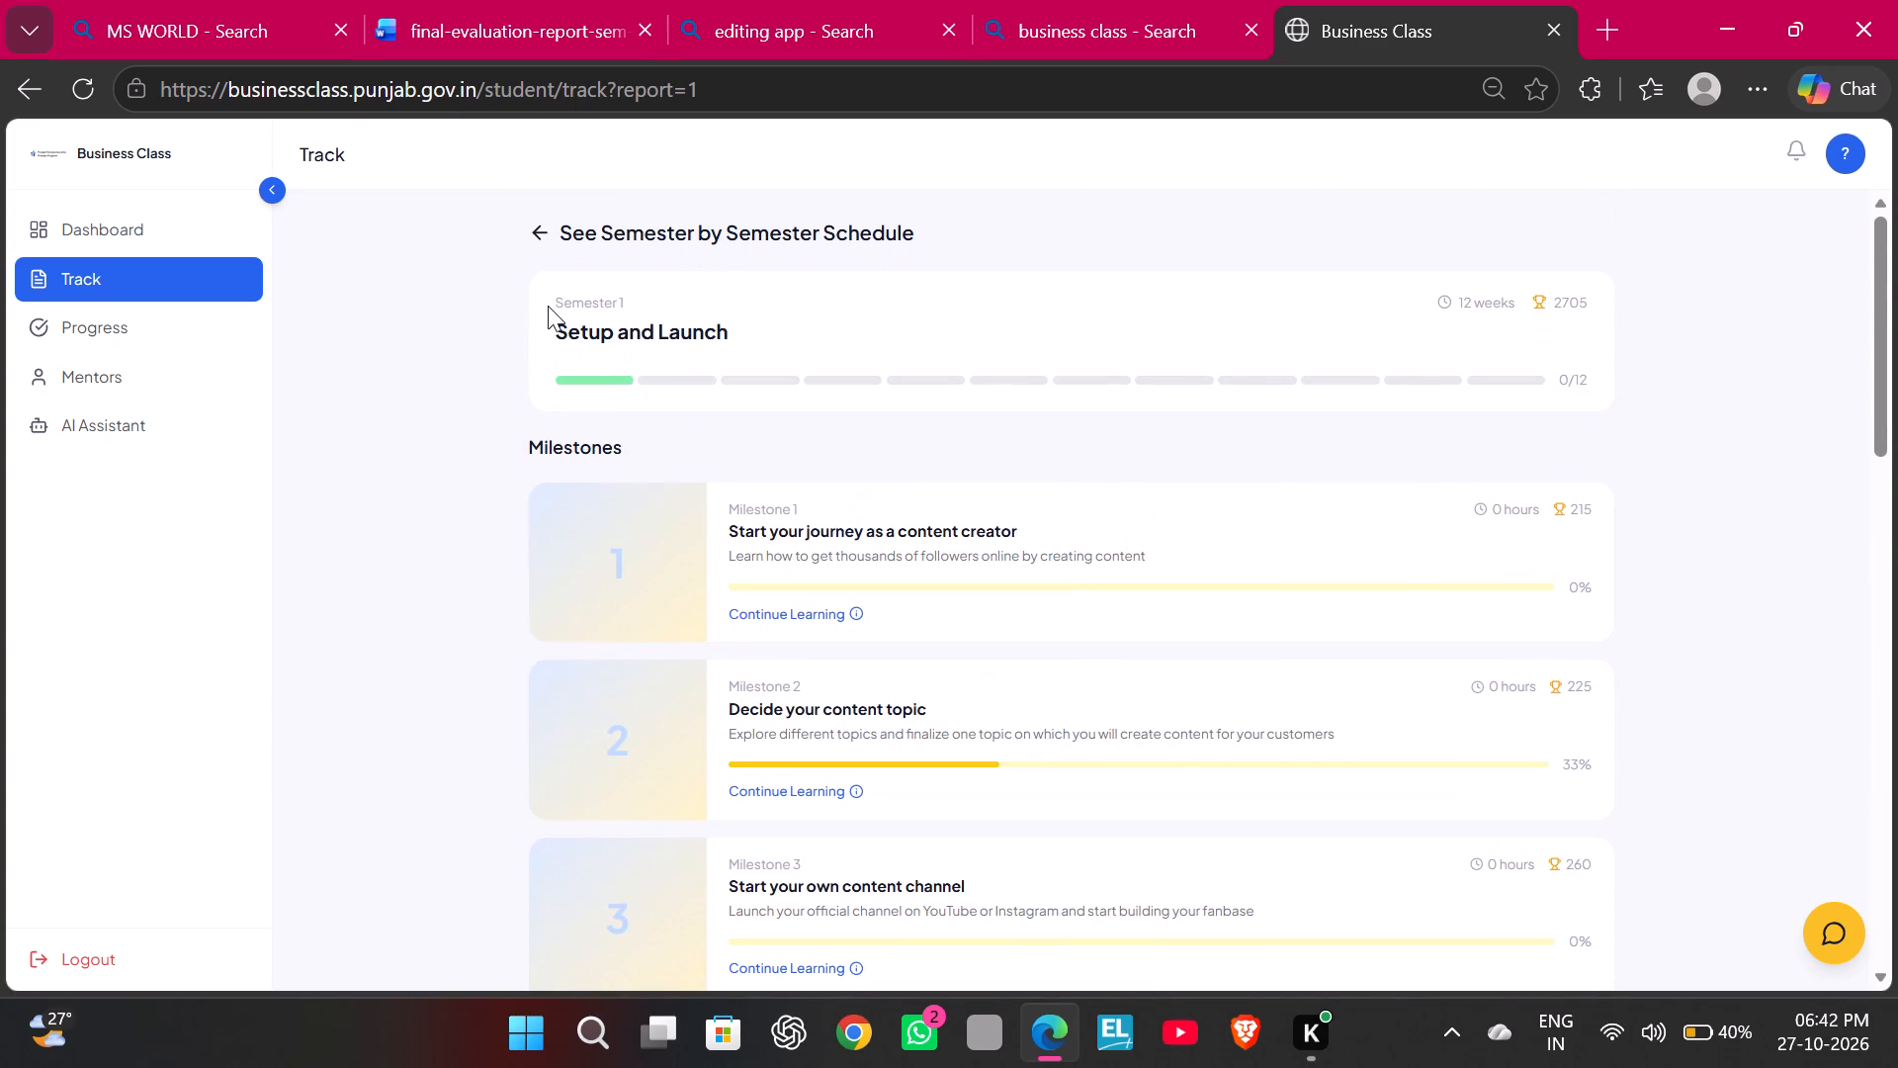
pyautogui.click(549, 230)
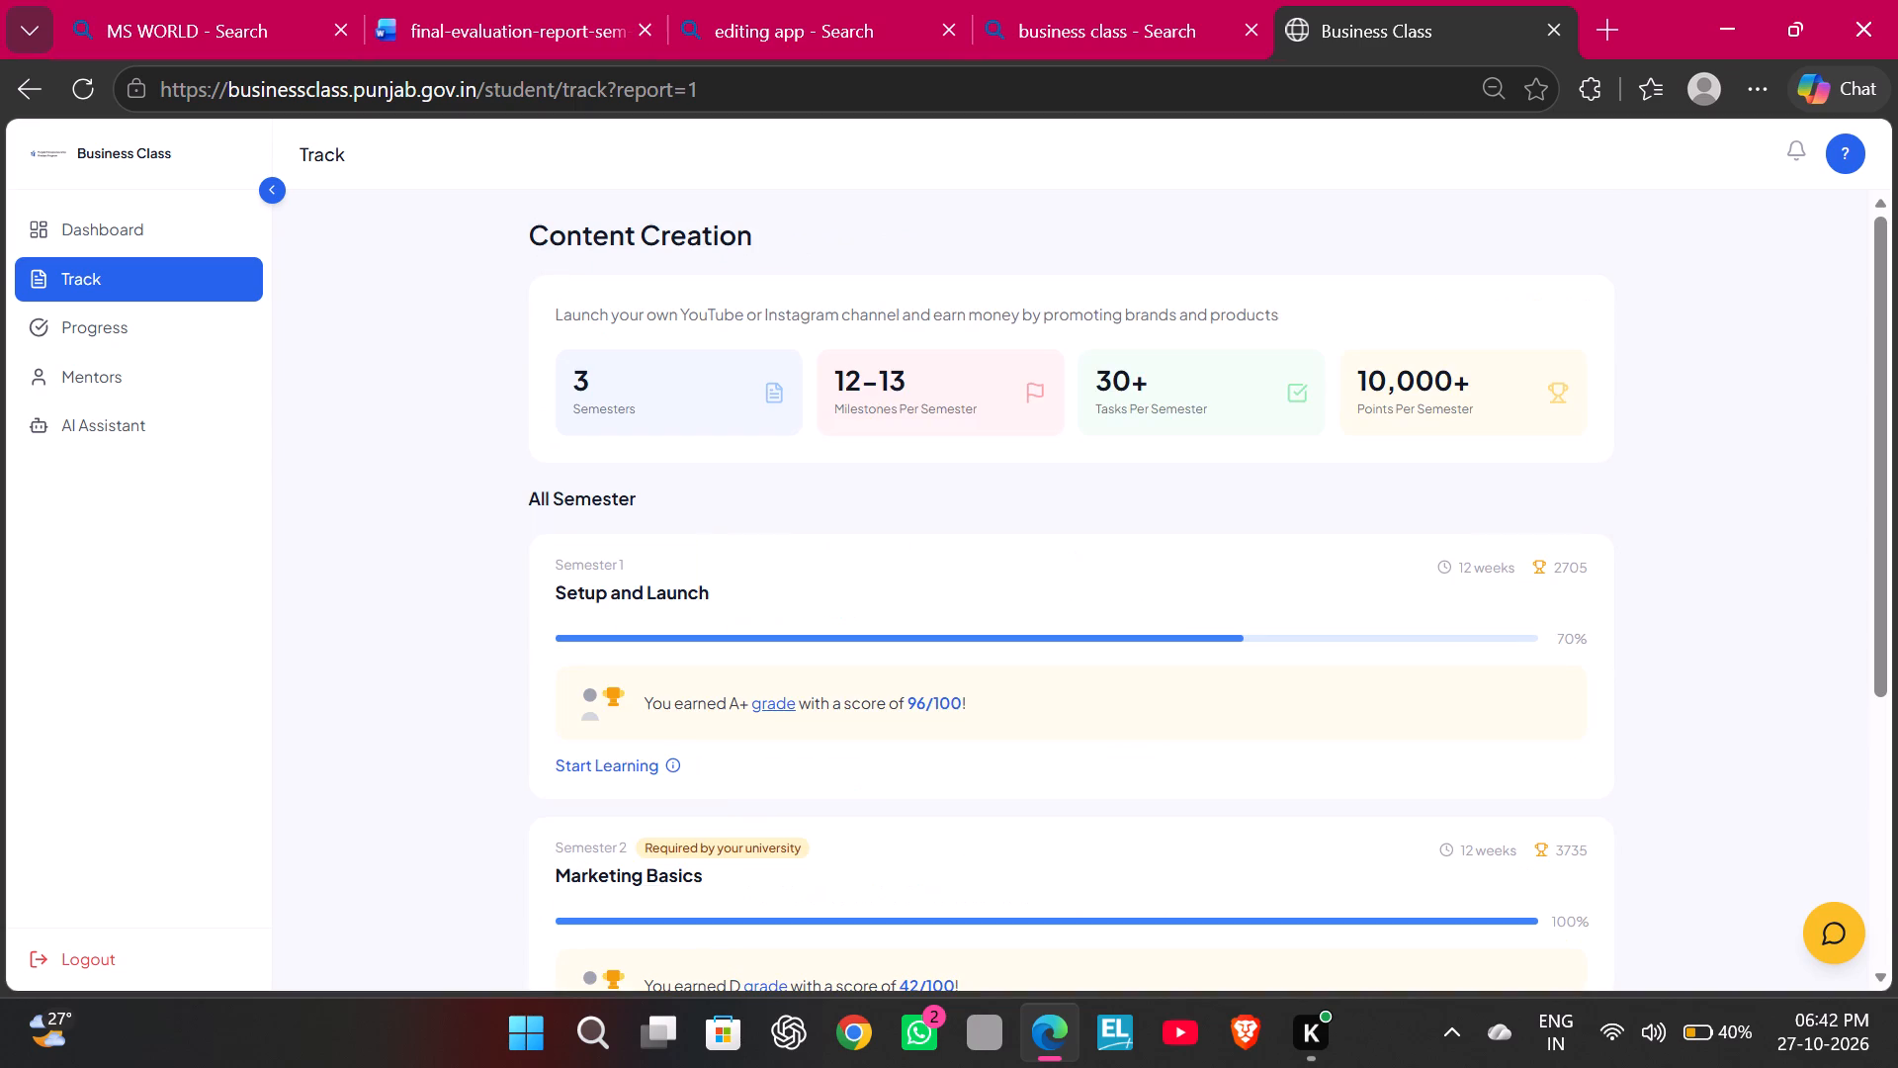
# Open the Recap and Introduction milestone of Semester 2, Marketing Basics.
pyautogui.scroll(-1, 672, 729)
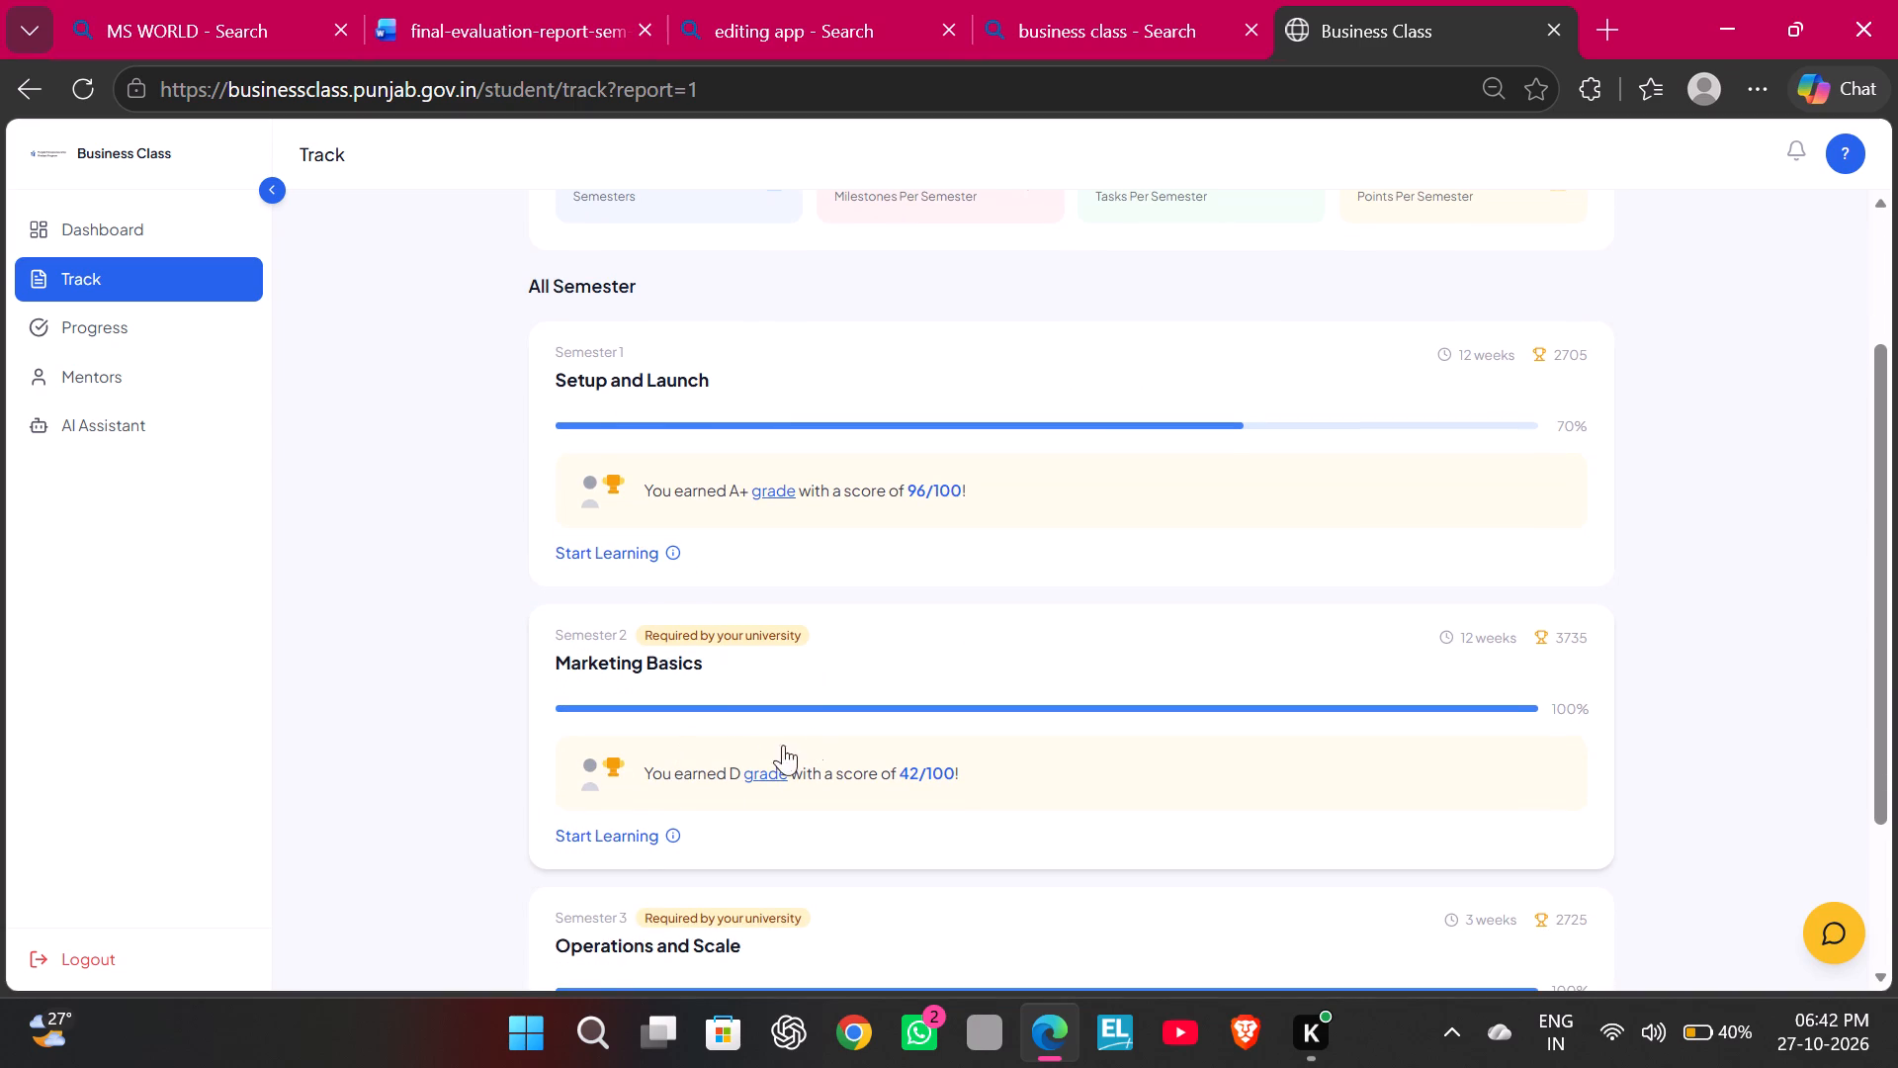
pyautogui.click(634, 832)
pyautogui.scroll(-3, 828, 806)
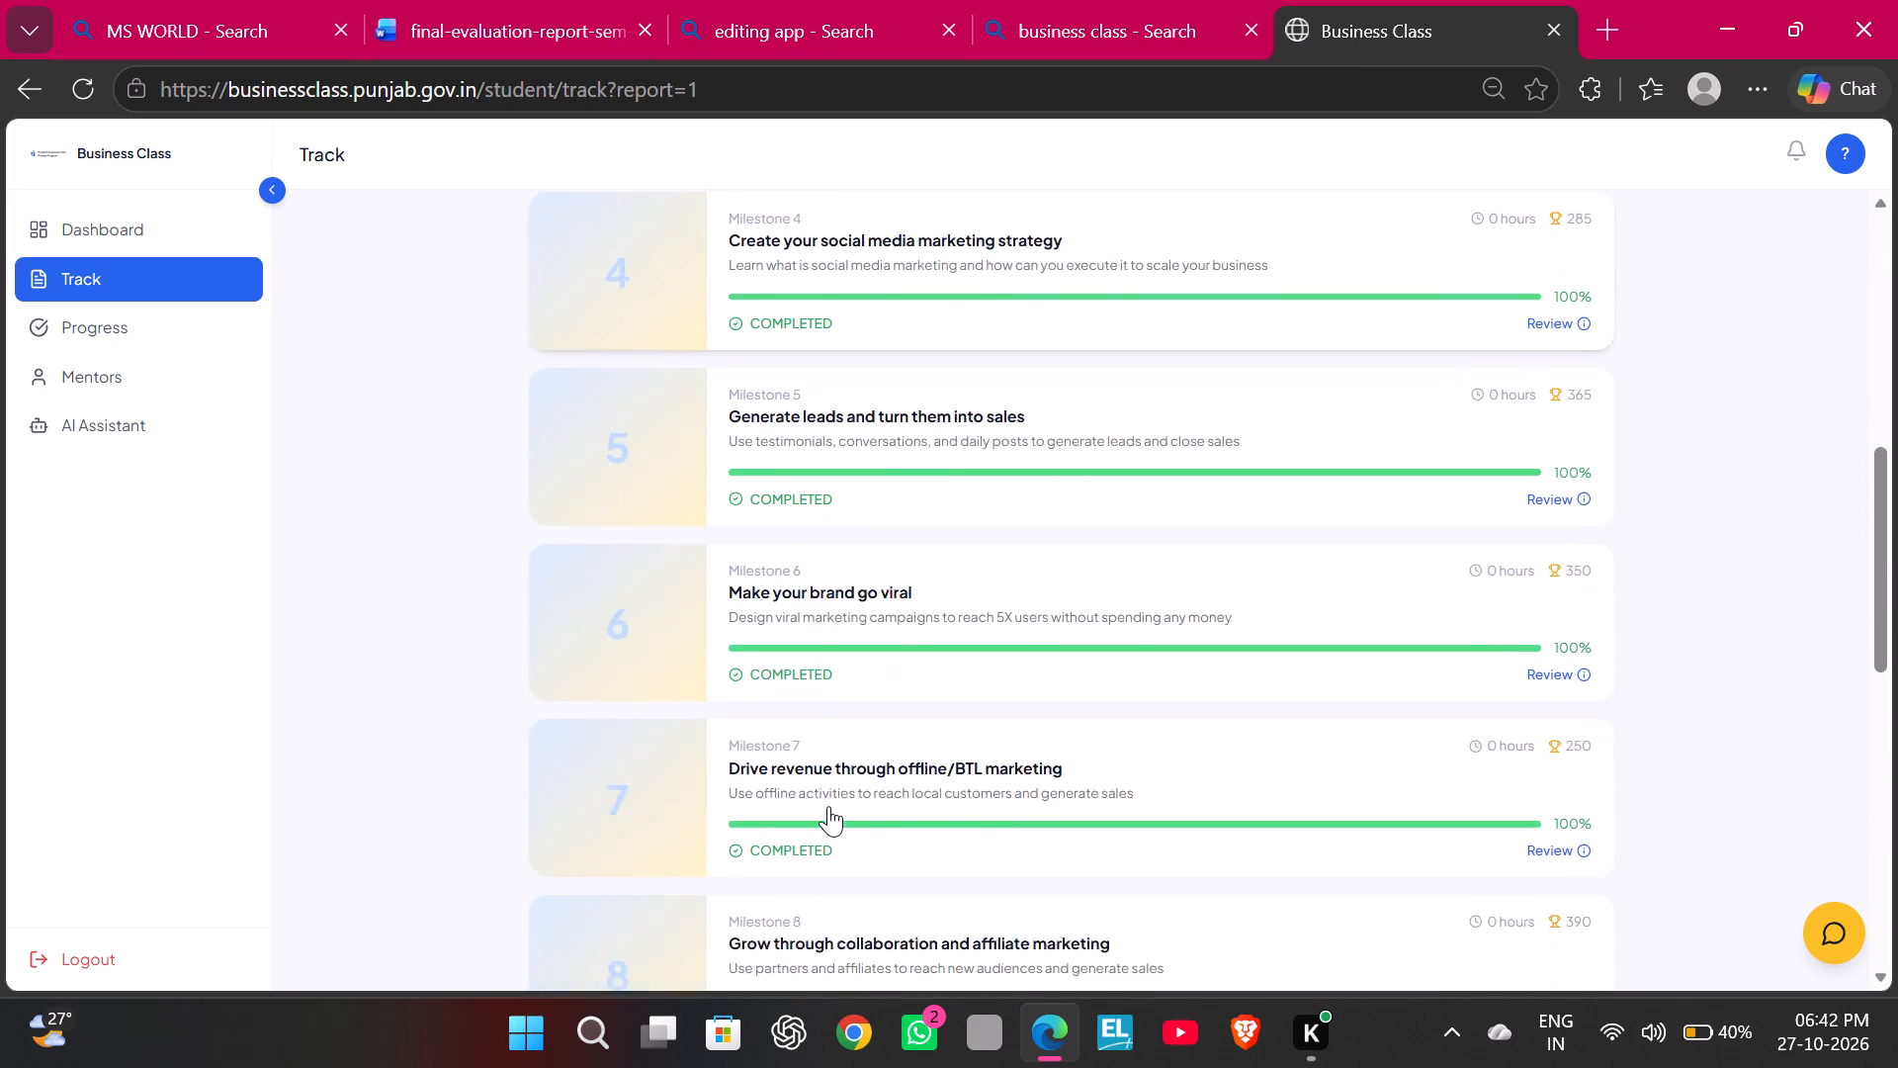
pyautogui.scroll(-5, 828, 806)
pyautogui.click(801, 913)
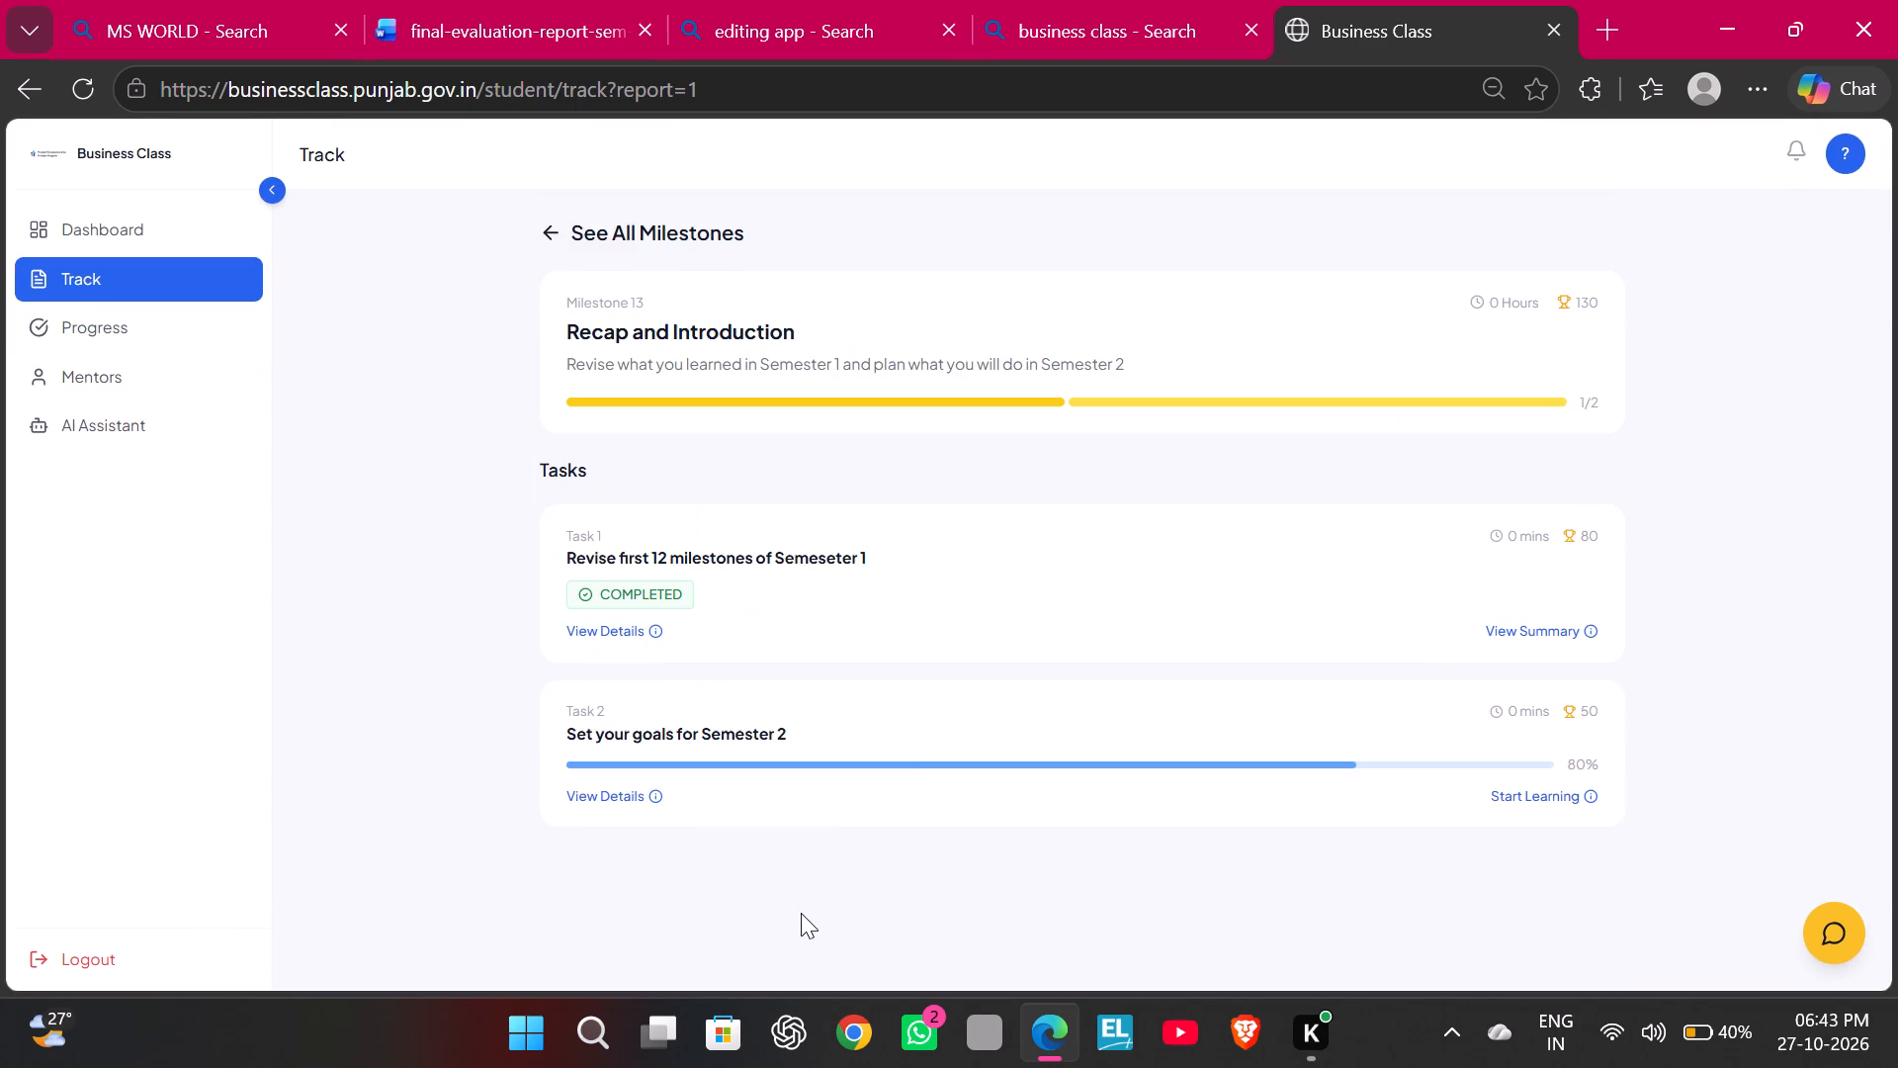
# Expand the details of Task 2, Set your goals for Semester 2, and start learning from its first activity.
pyautogui.click(647, 799)
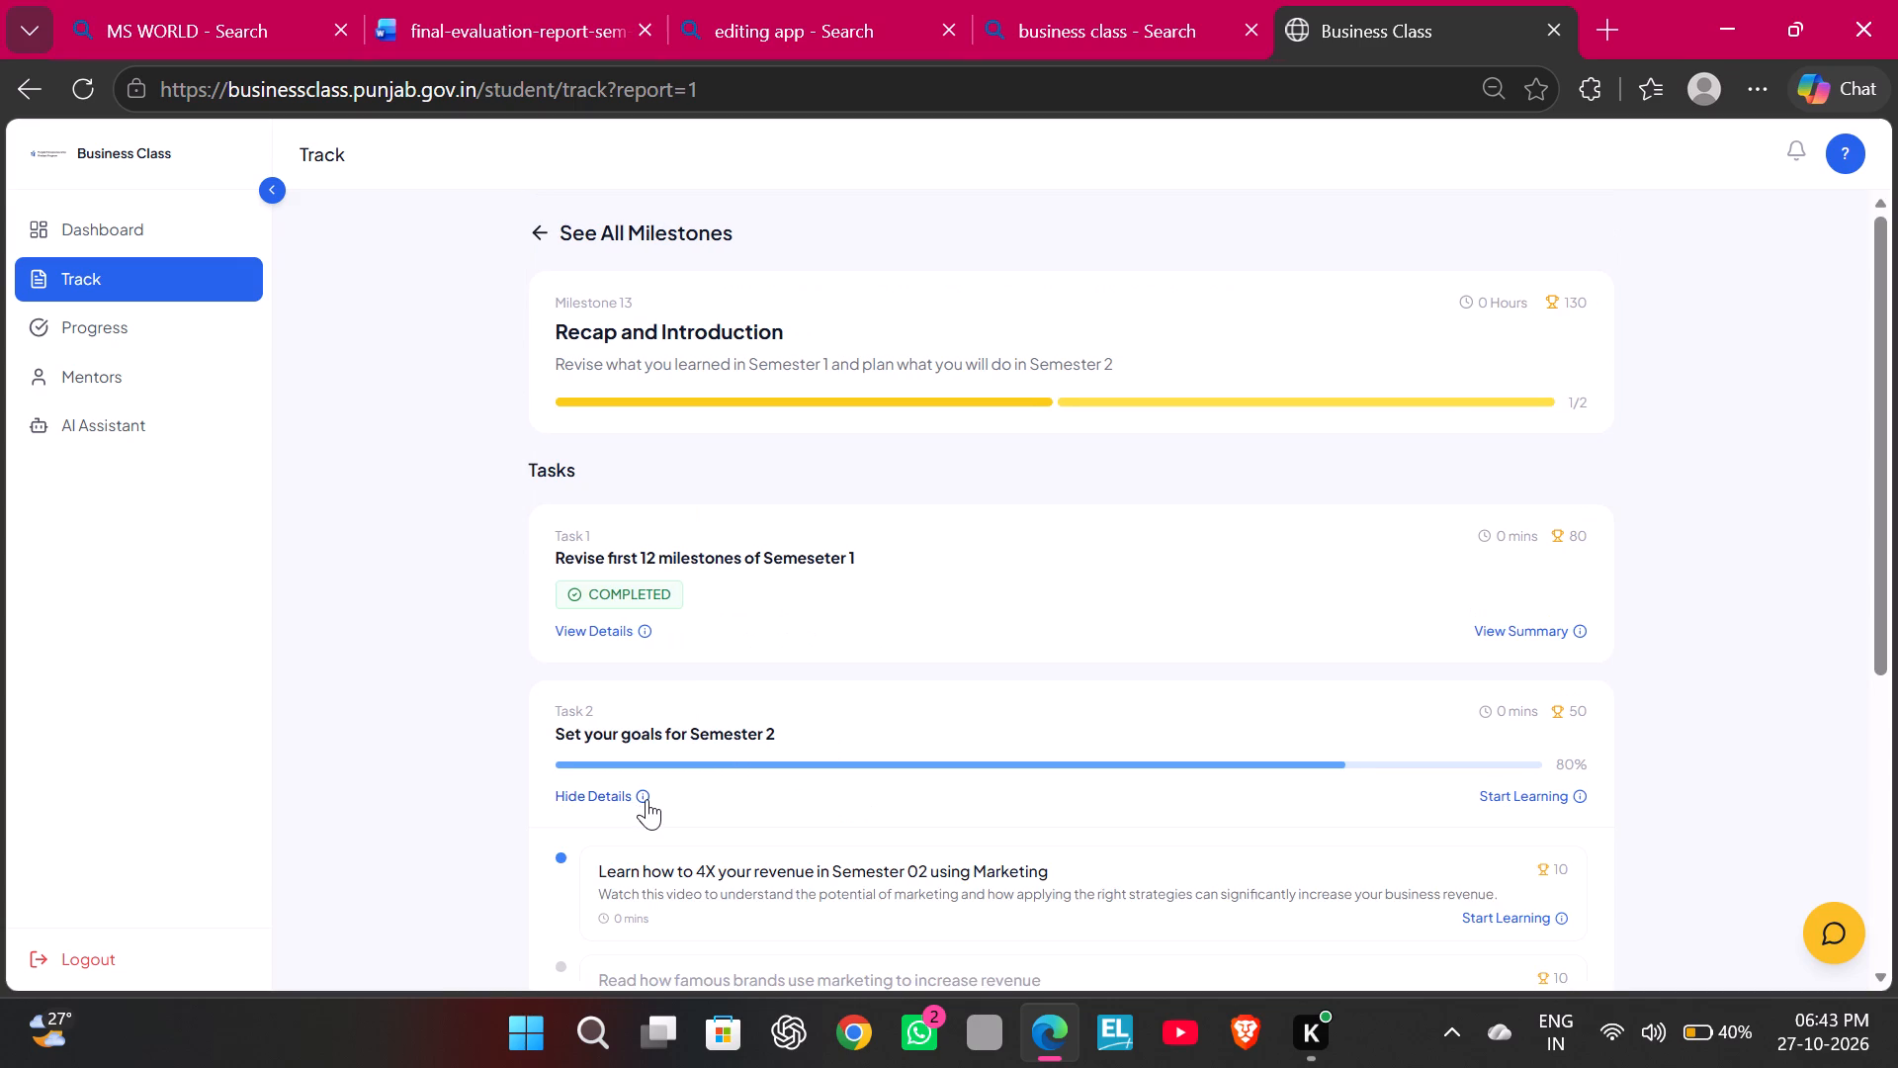
pyautogui.scroll(-3, 834, 724)
pyautogui.scroll(1, 834, 724)
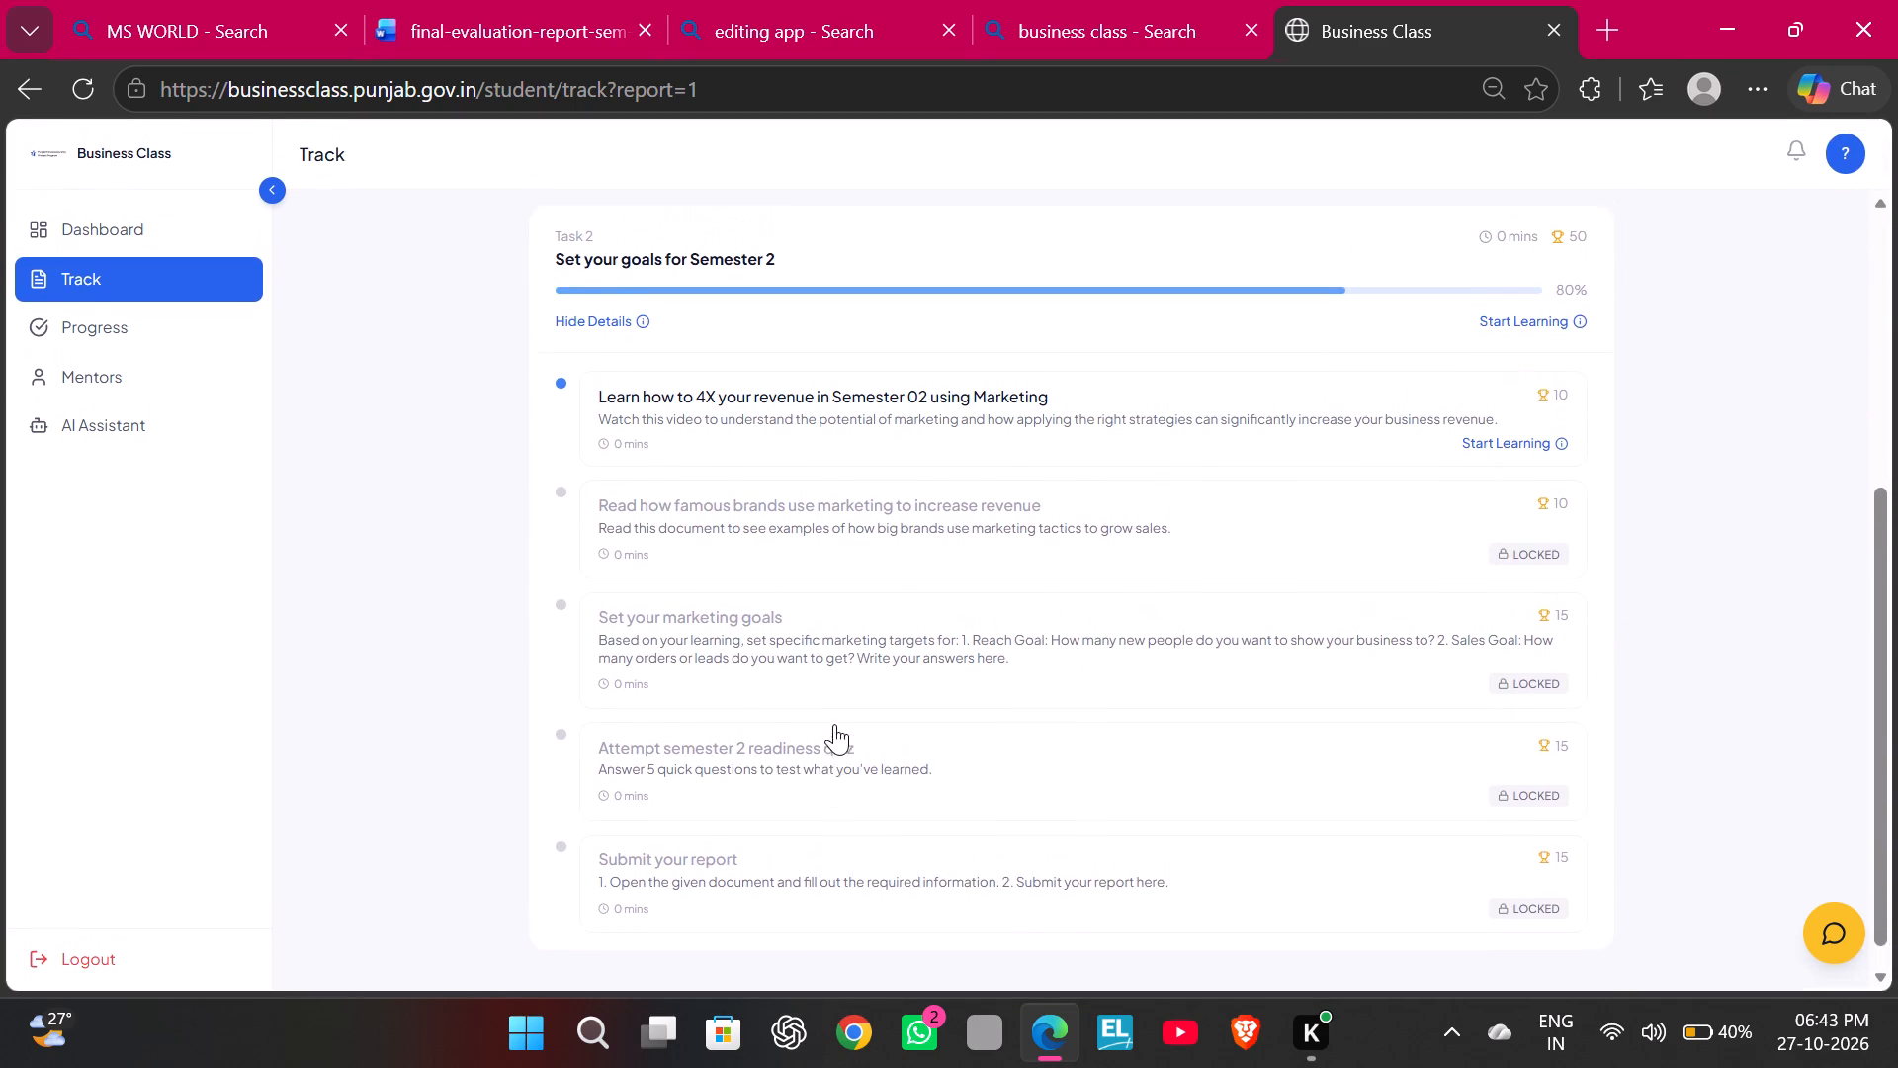
pyautogui.scroll(1, 834, 724)
pyautogui.scroll(1, 1373, 486)
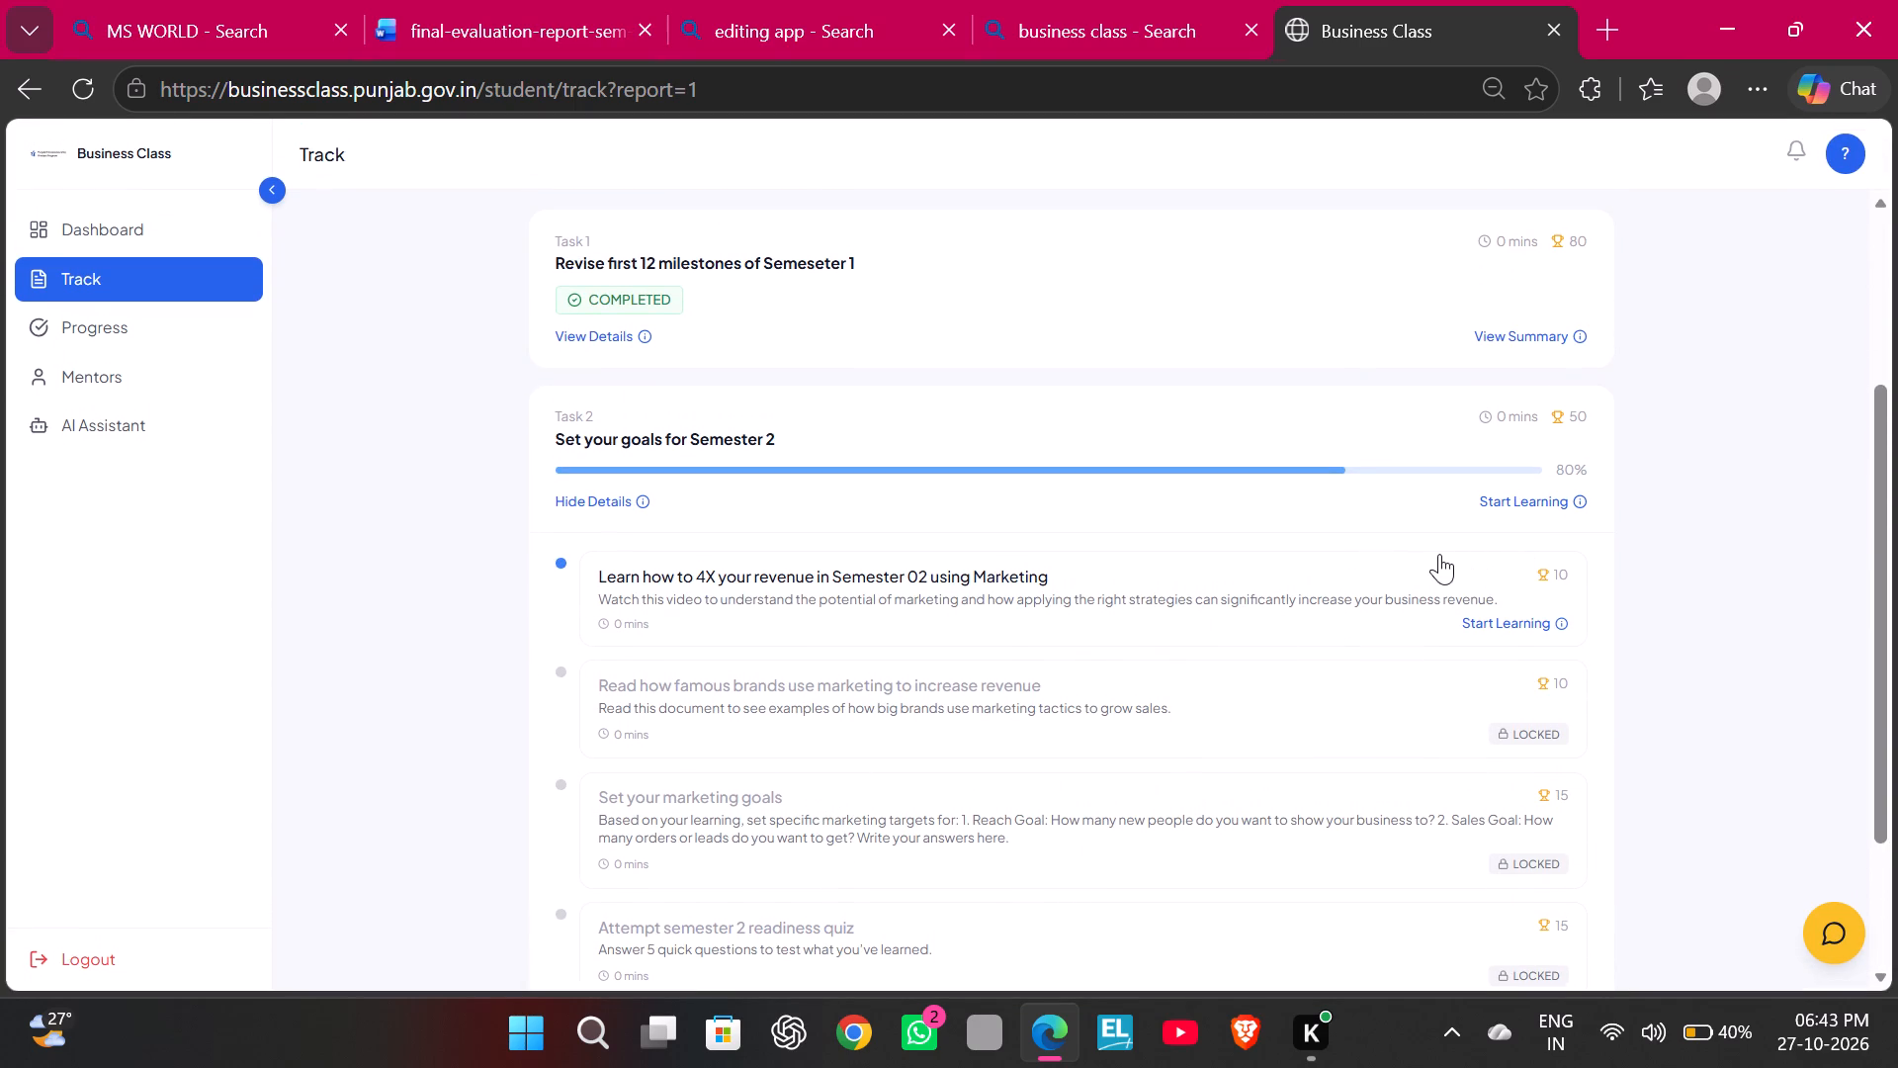
pyautogui.click(1507, 625)
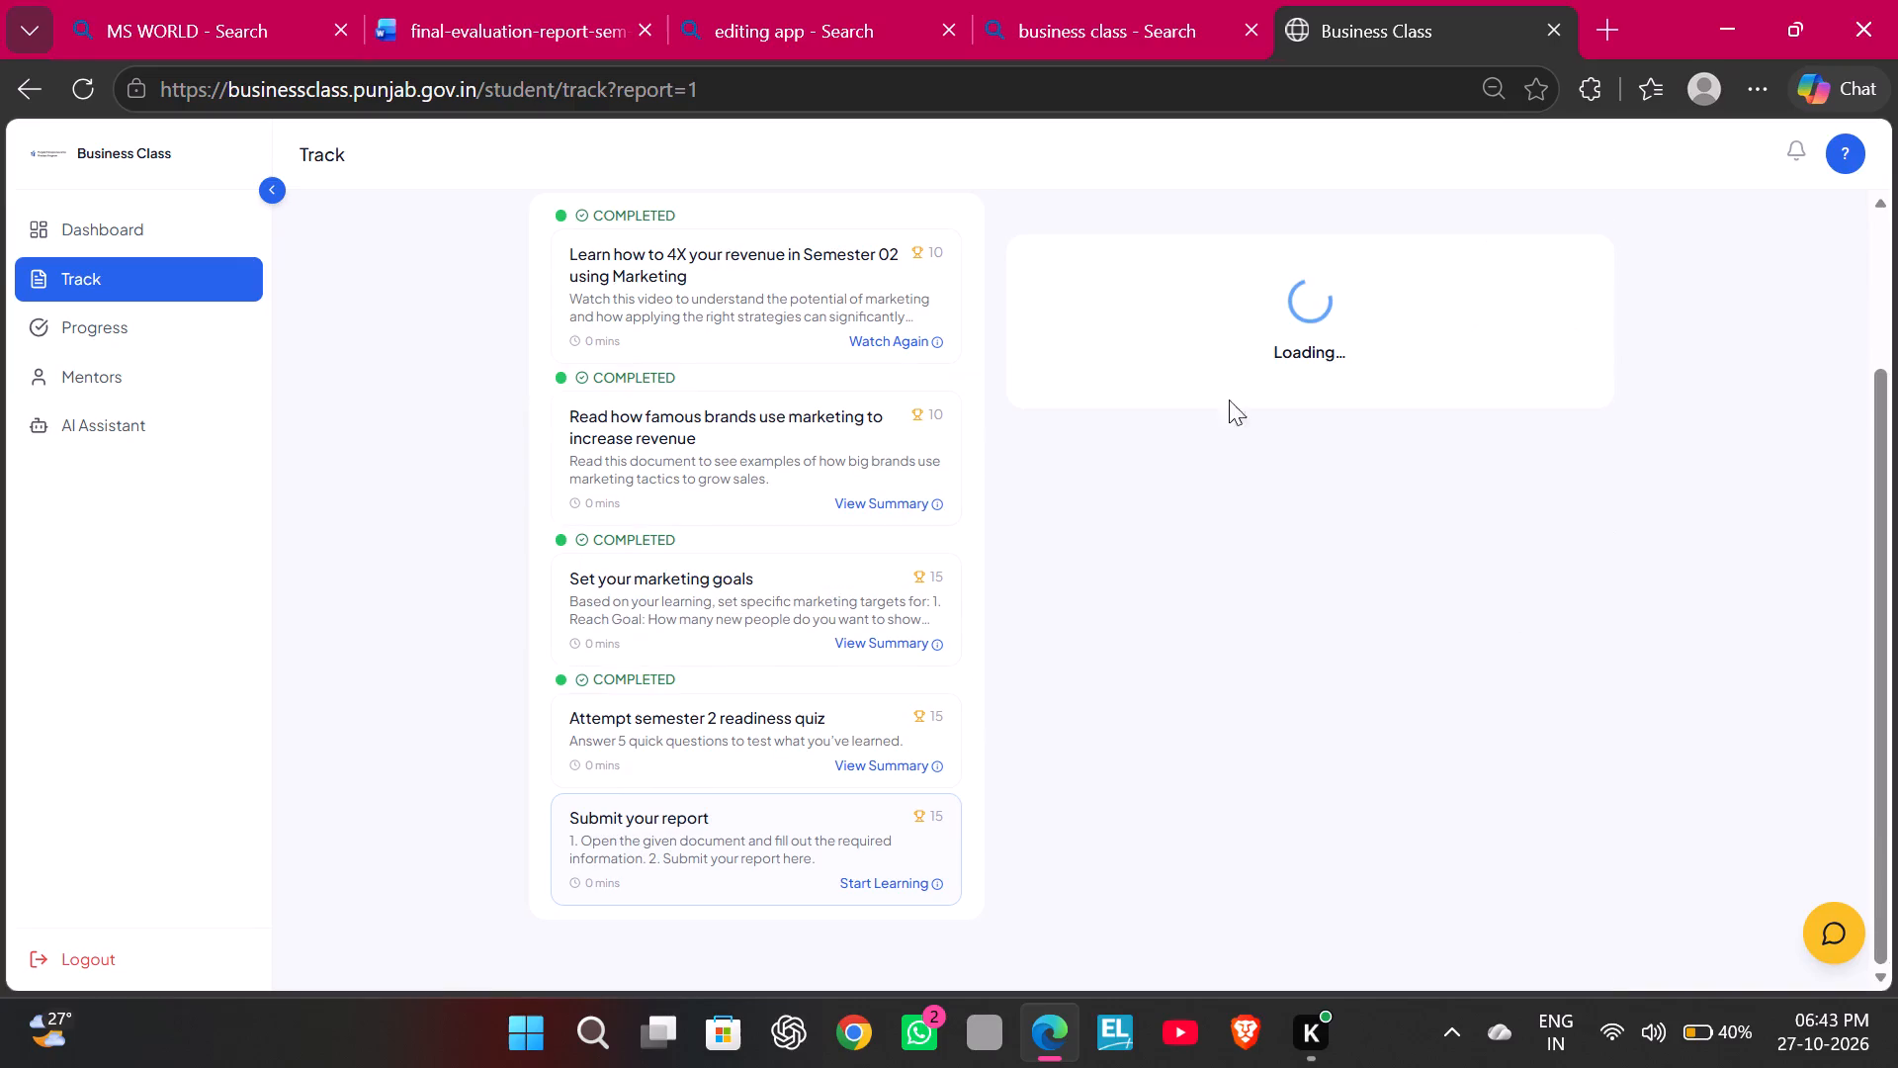
# Open the given report document for the Submit your report activity.
pyautogui.click(1147, 269)
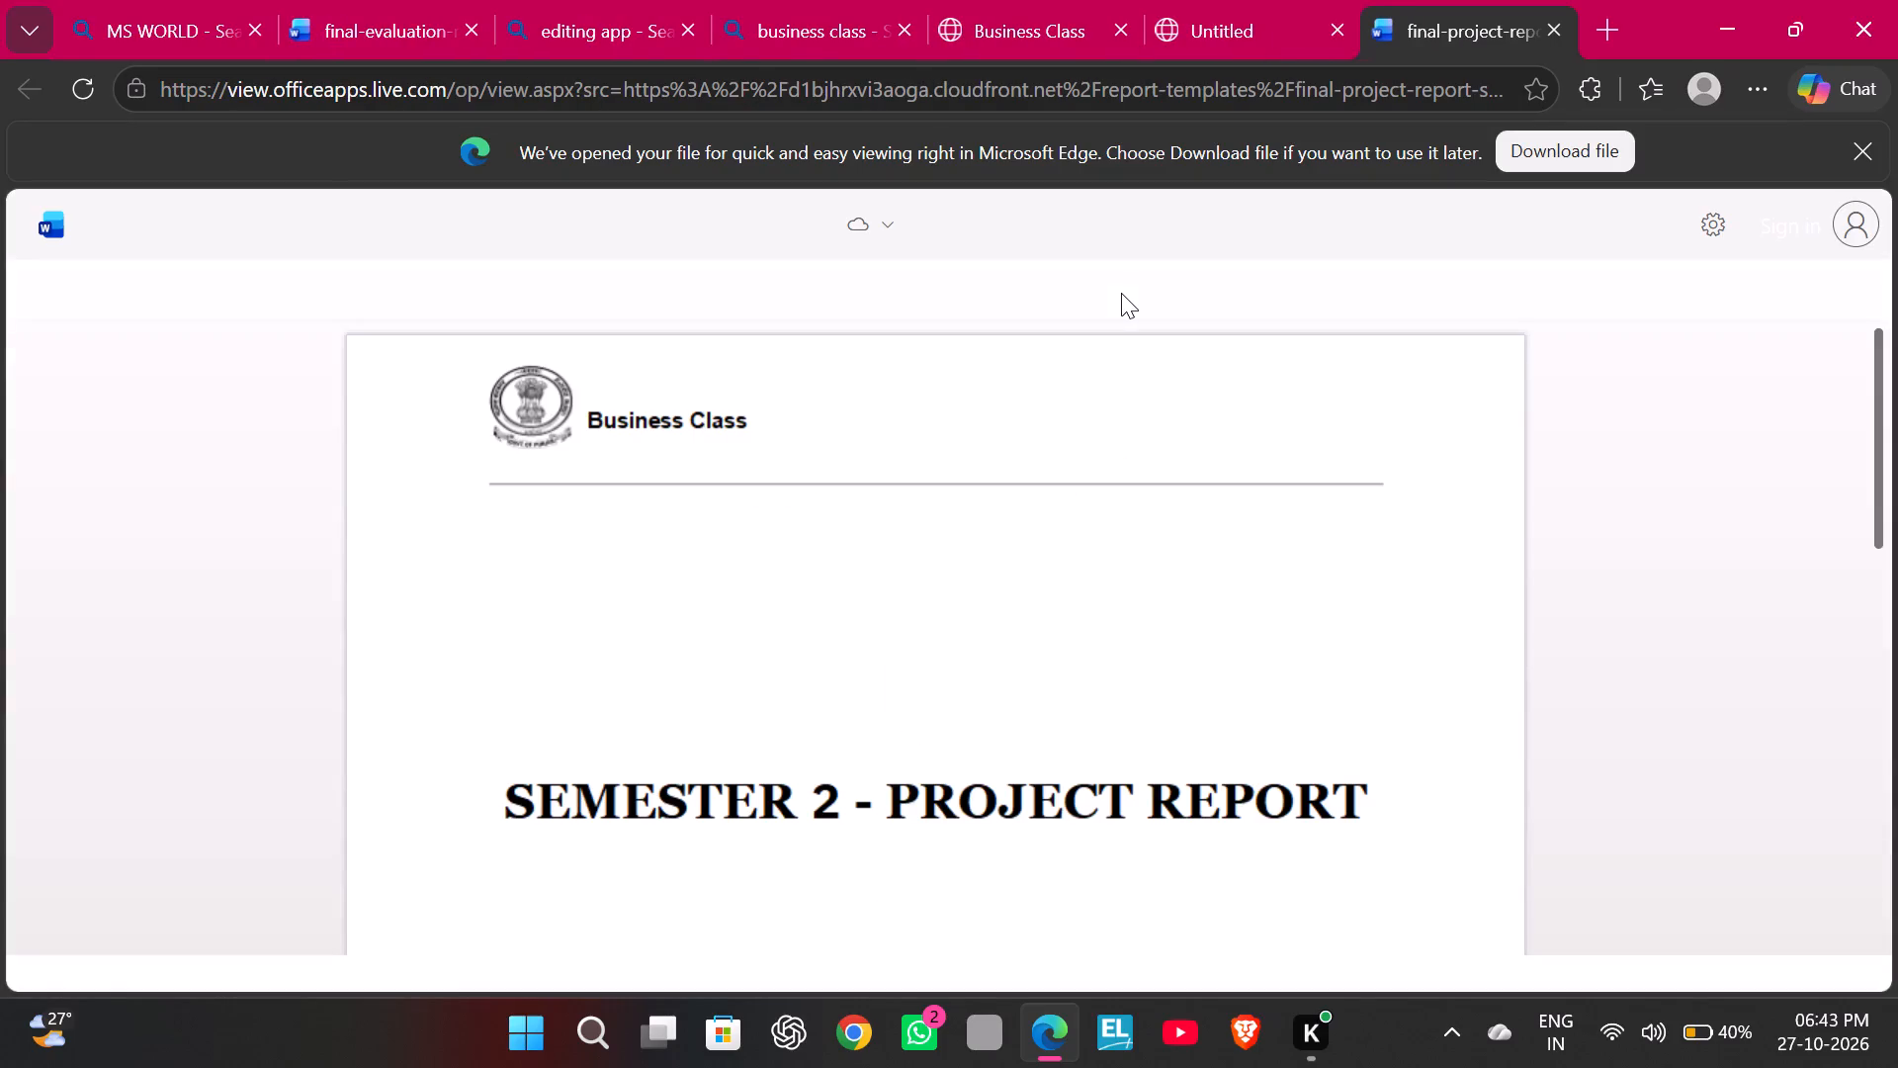
# Look over the opening page of the Semester 2 project report template.
pyautogui.scroll(-4, 1089, 466)
pyautogui.scroll(2, 1089, 466)
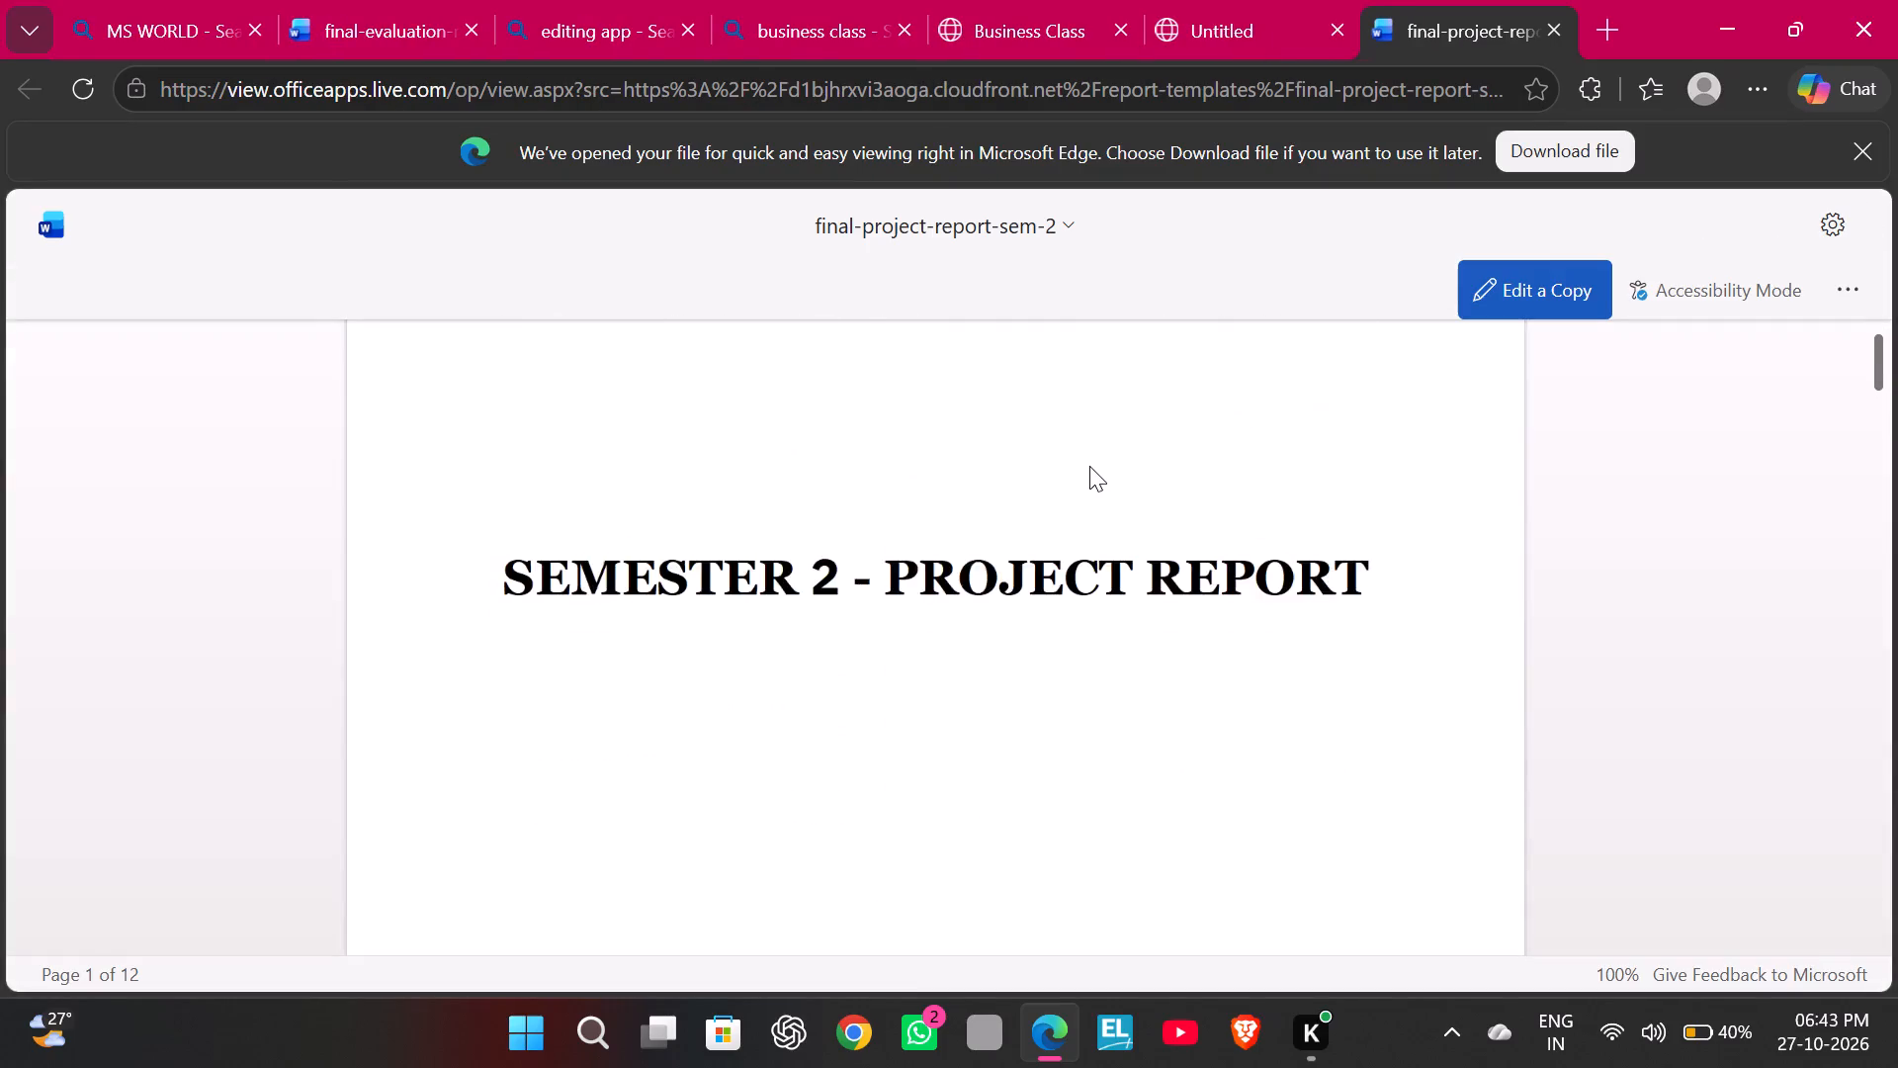
pyautogui.scroll(1, 1089, 466)
pyautogui.scroll(-1, 1089, 466)
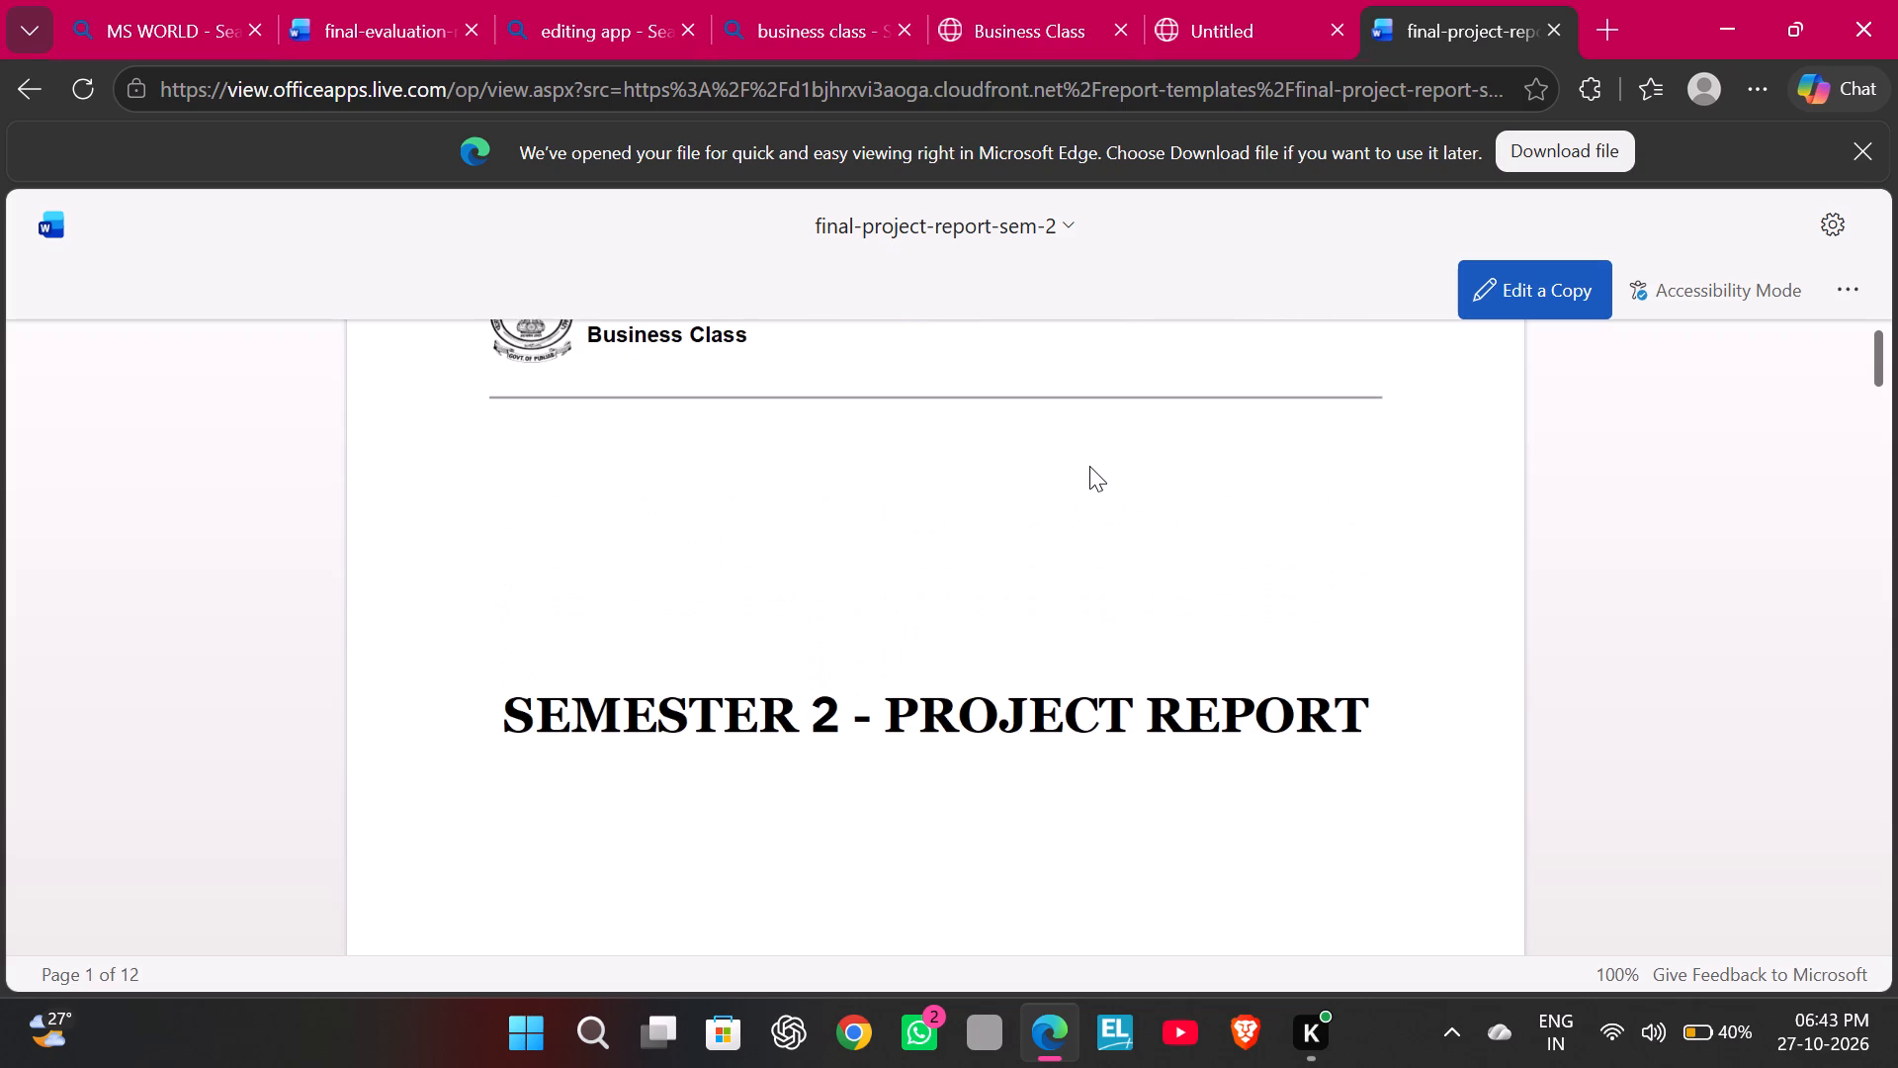
pyautogui.scroll(-2, 1089, 466)
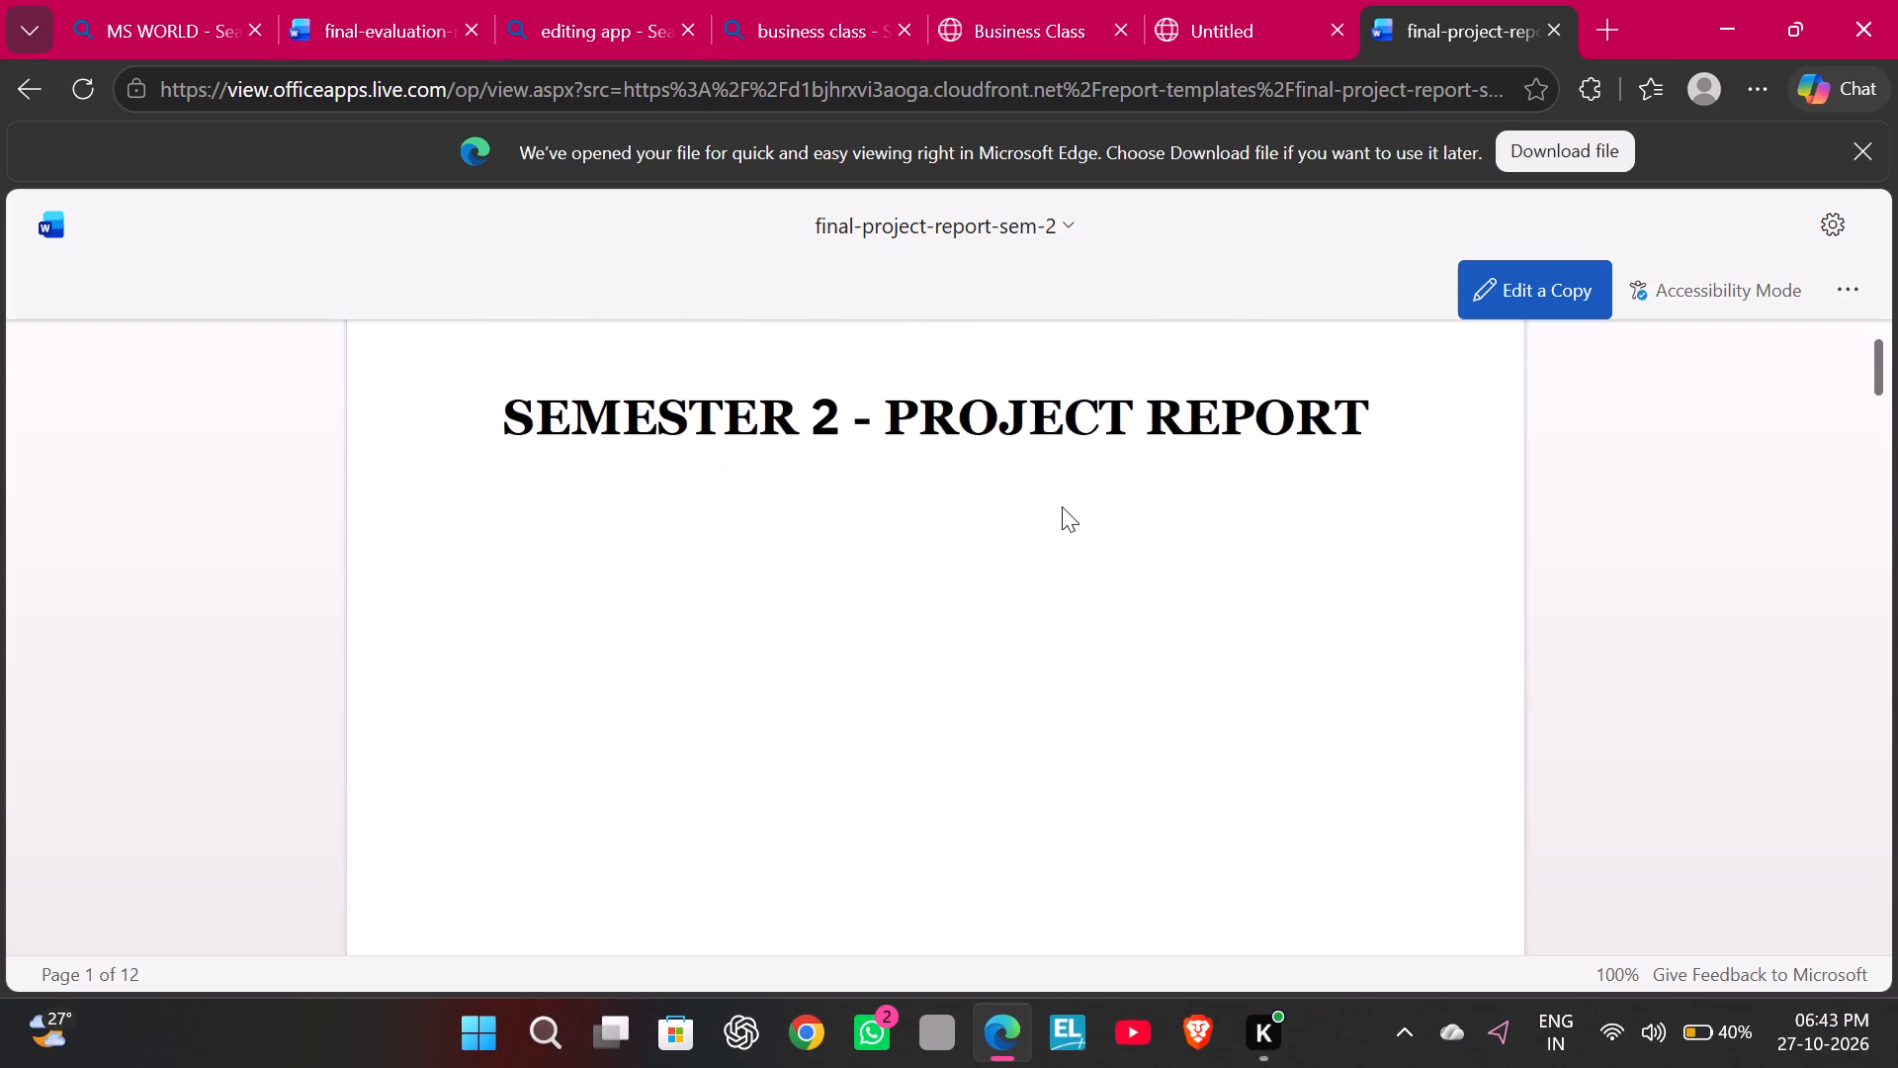
pyautogui.scroll(-1, 1006, 768)
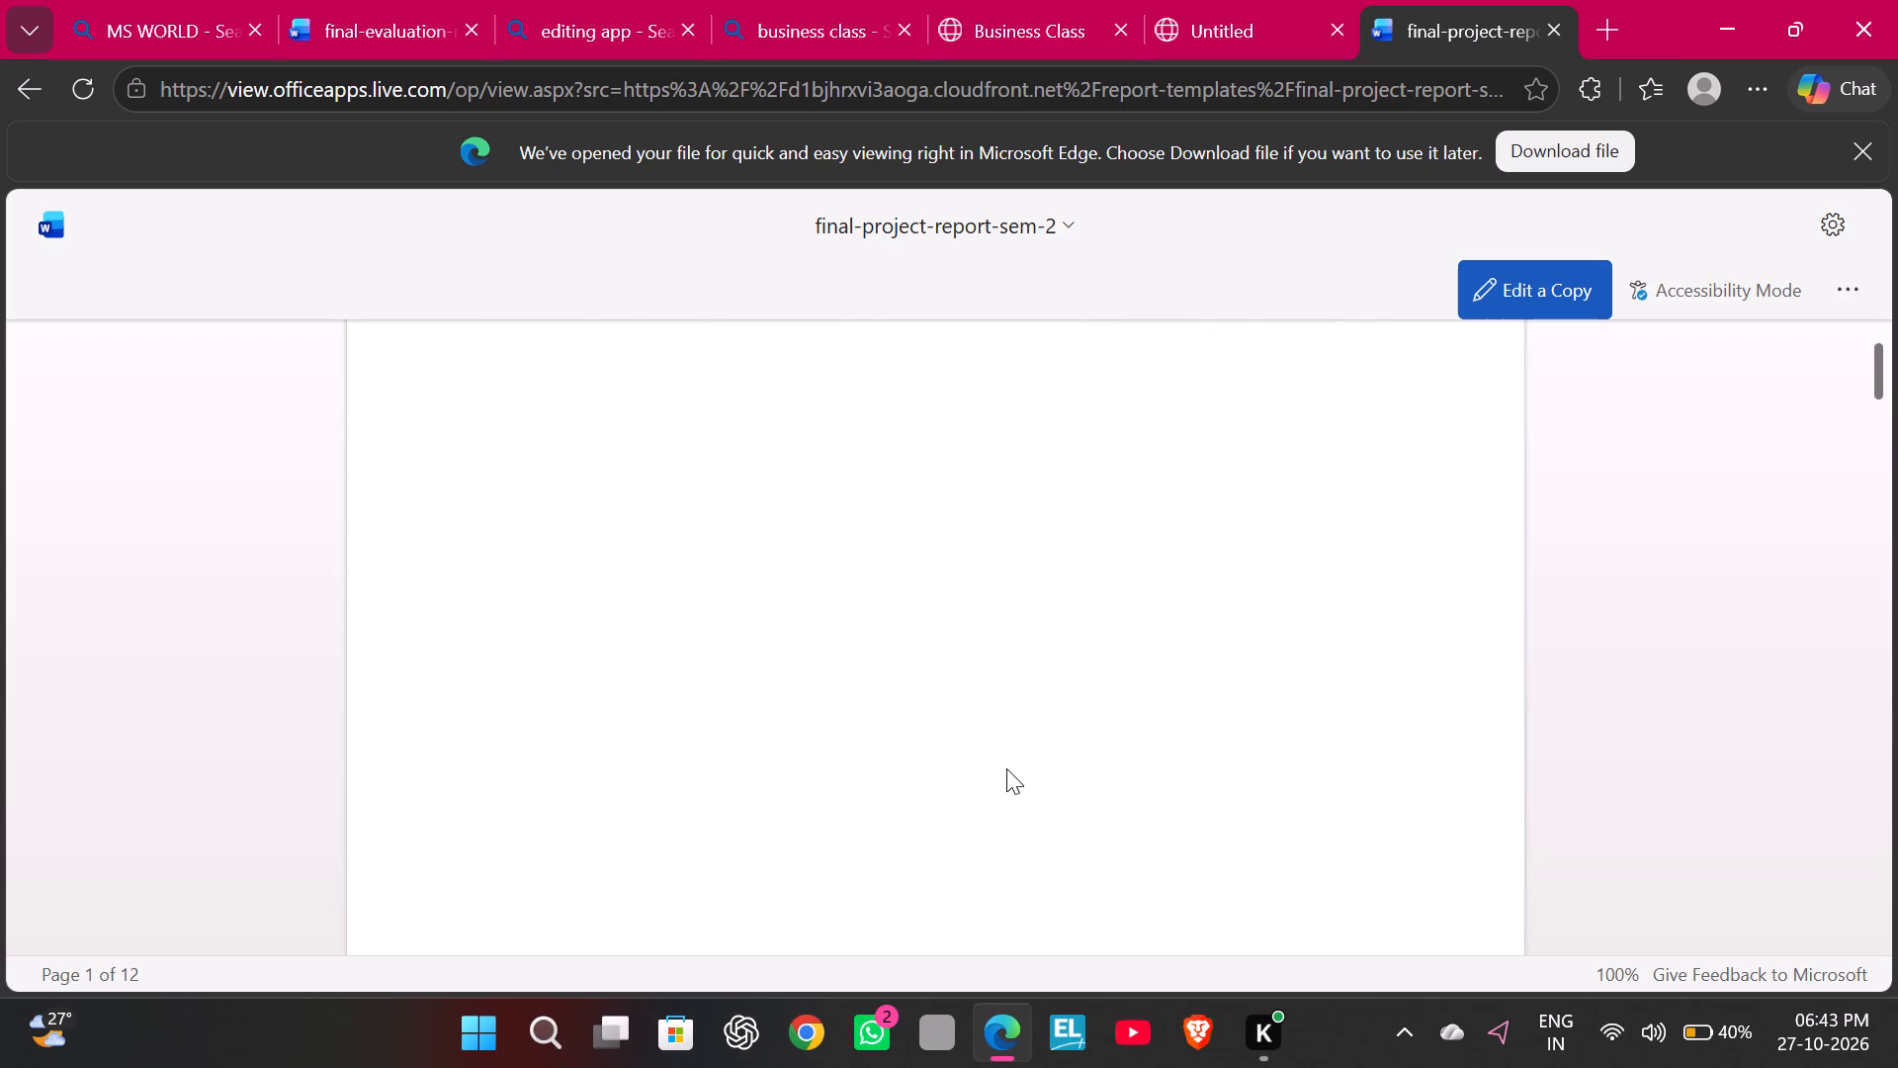
pyautogui.scroll(2, 1006, 768)
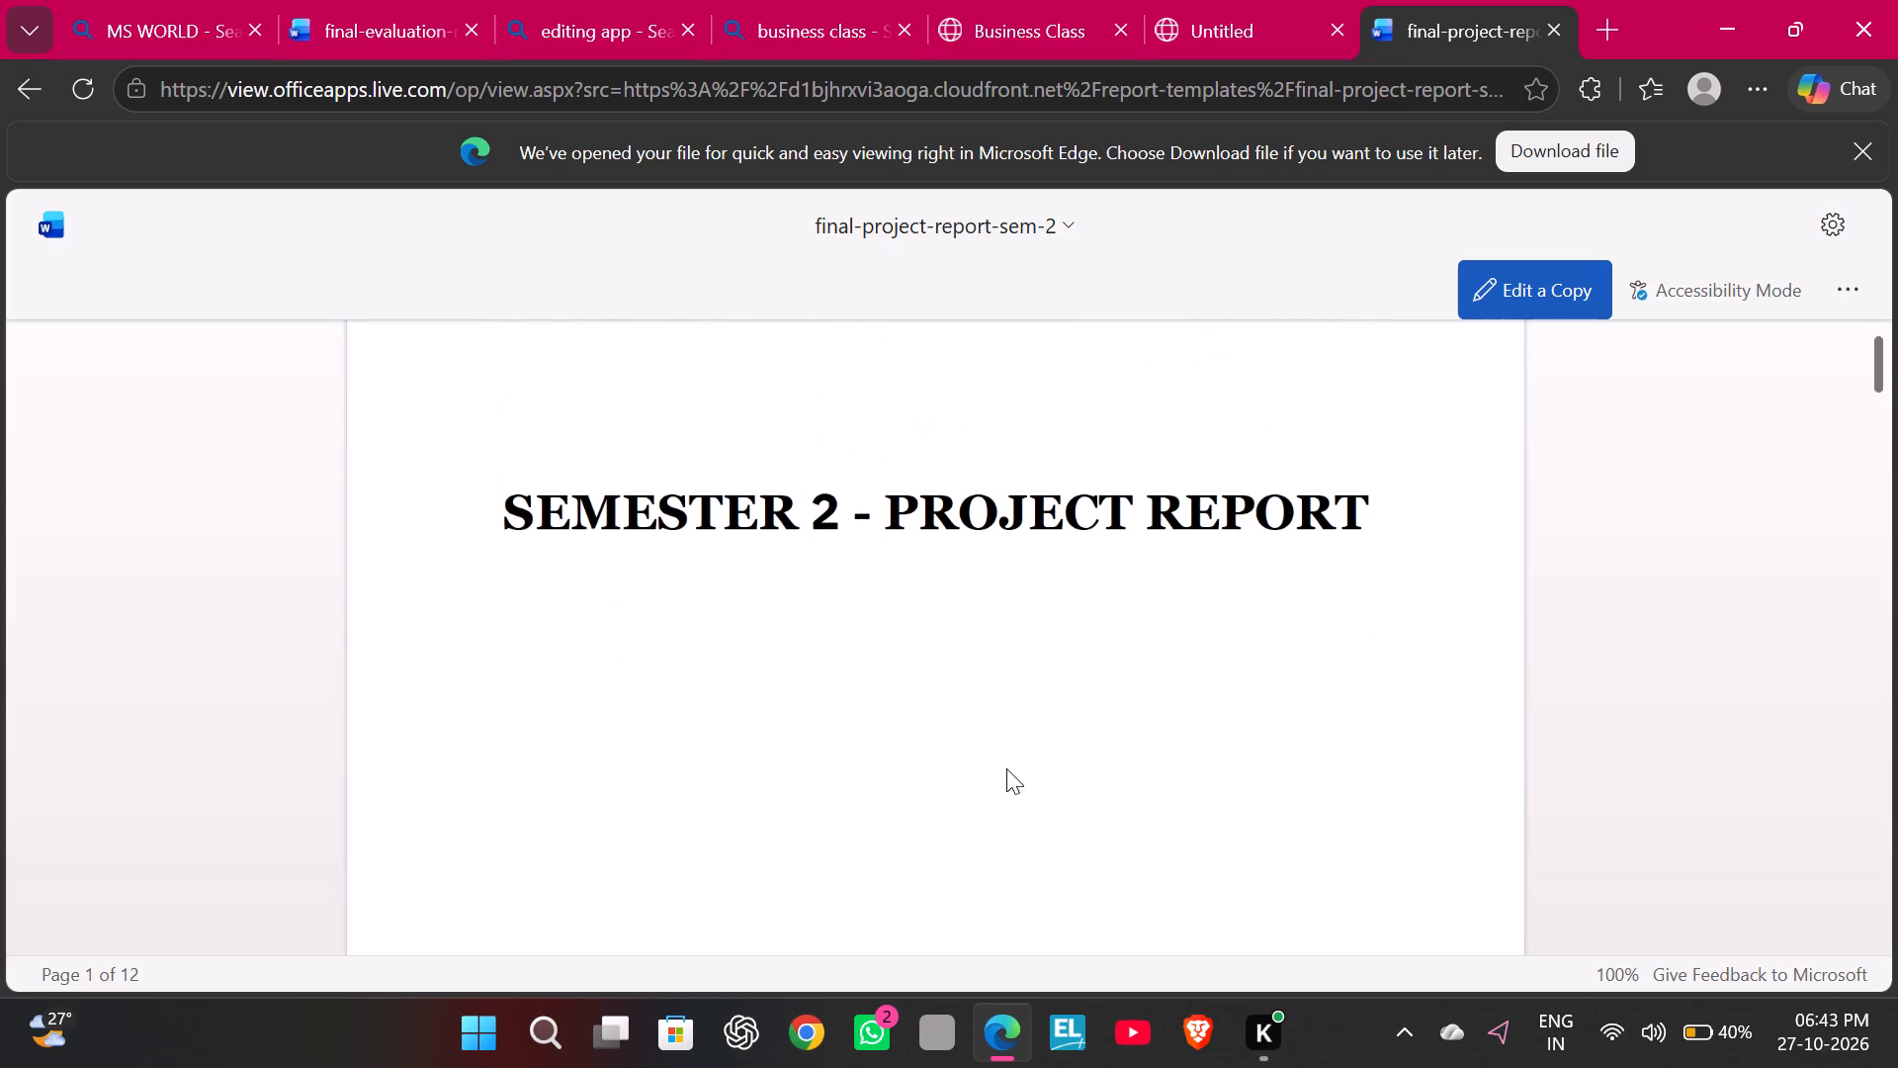
pyautogui.scroll(-2, 1006, 768)
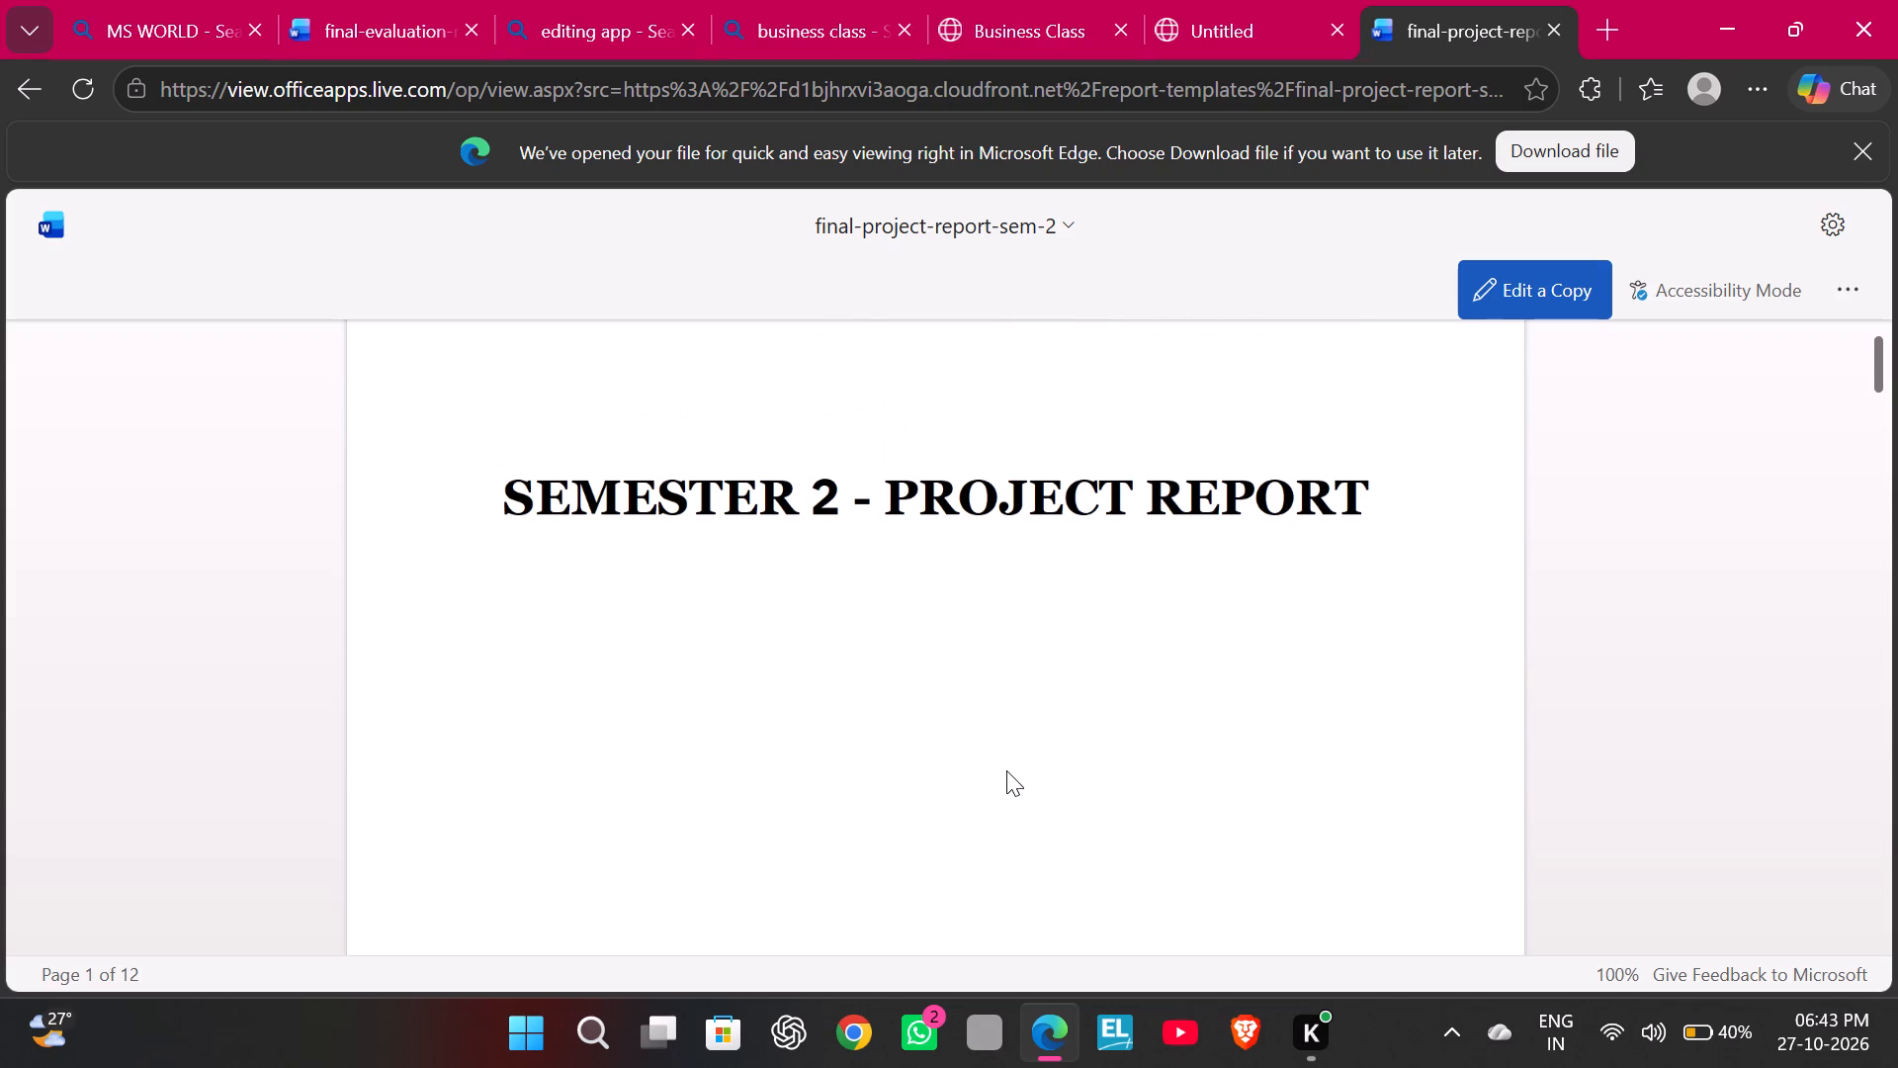
# Open the recent final-evaluation-report-sem-3 1 PDF from File Explorer, examine its opening page, and close both windows.
pyautogui.press('super+e')
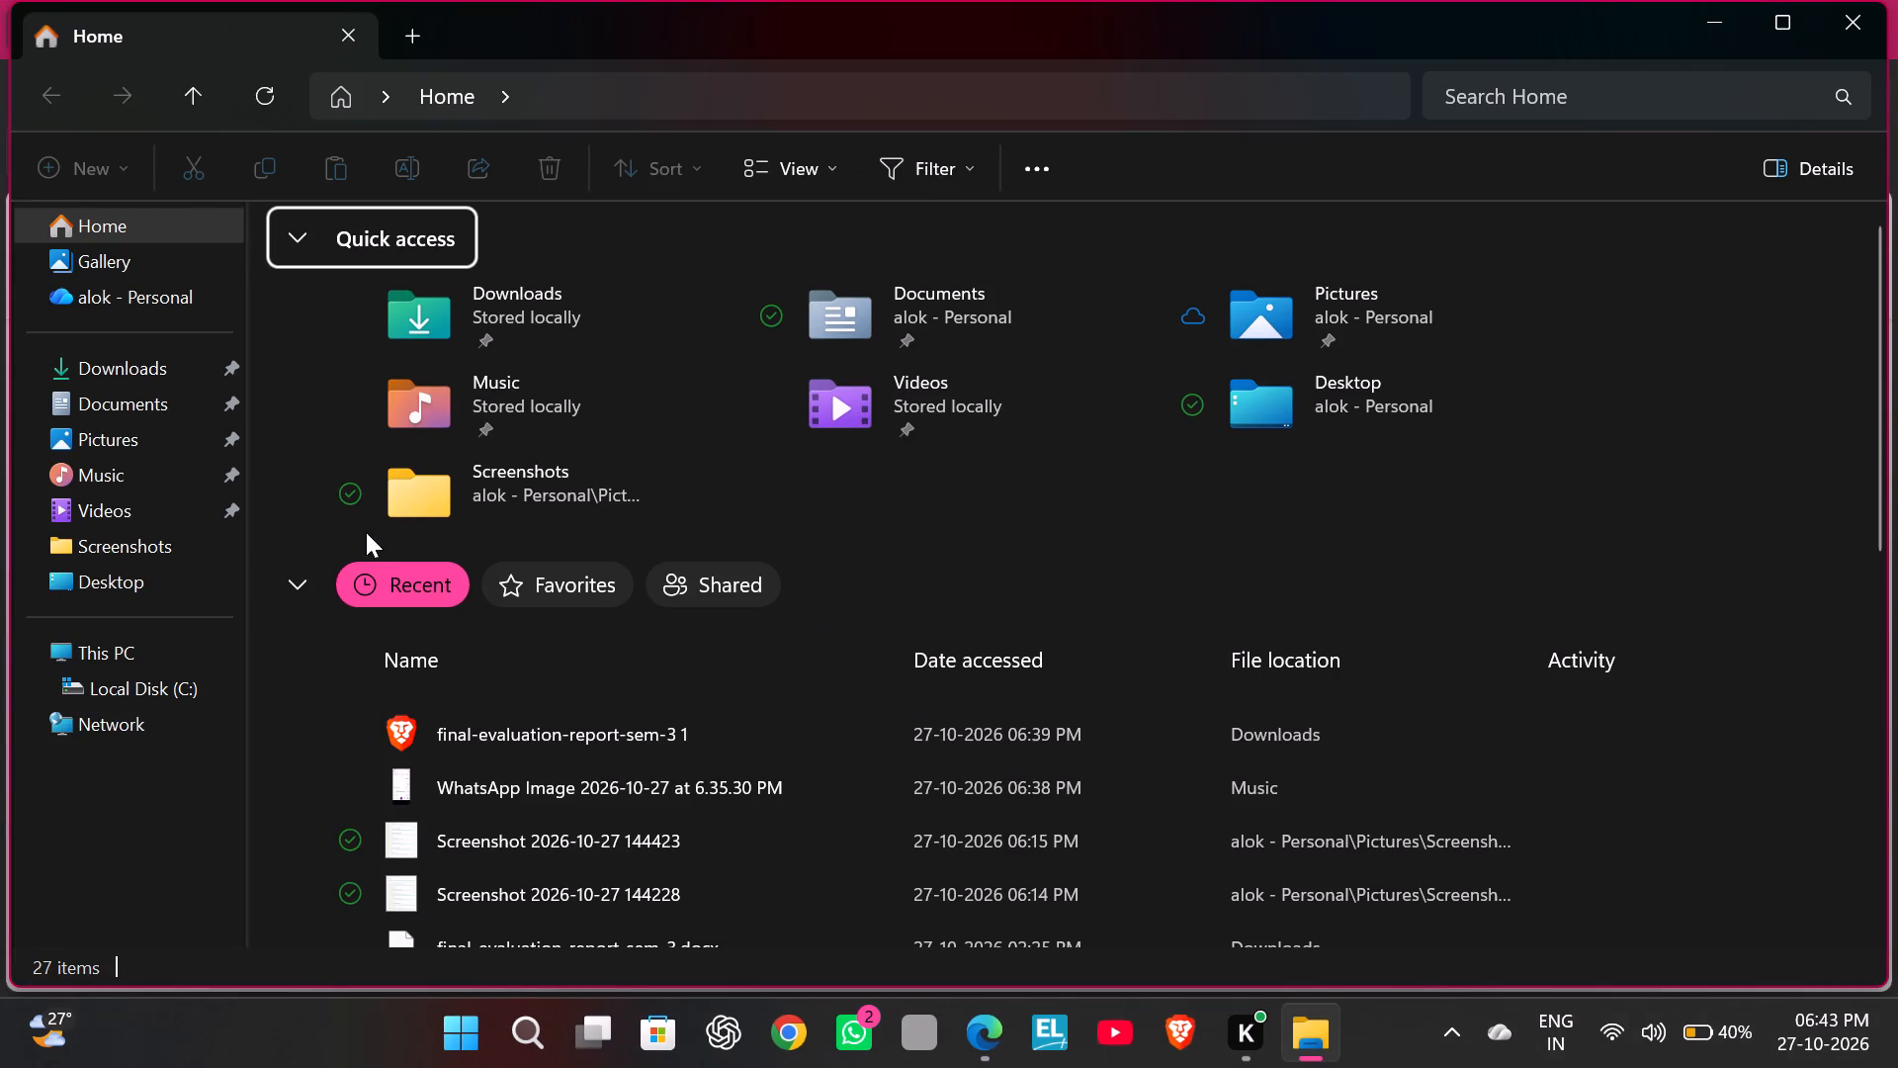
pyautogui.doubleClick(547, 740)
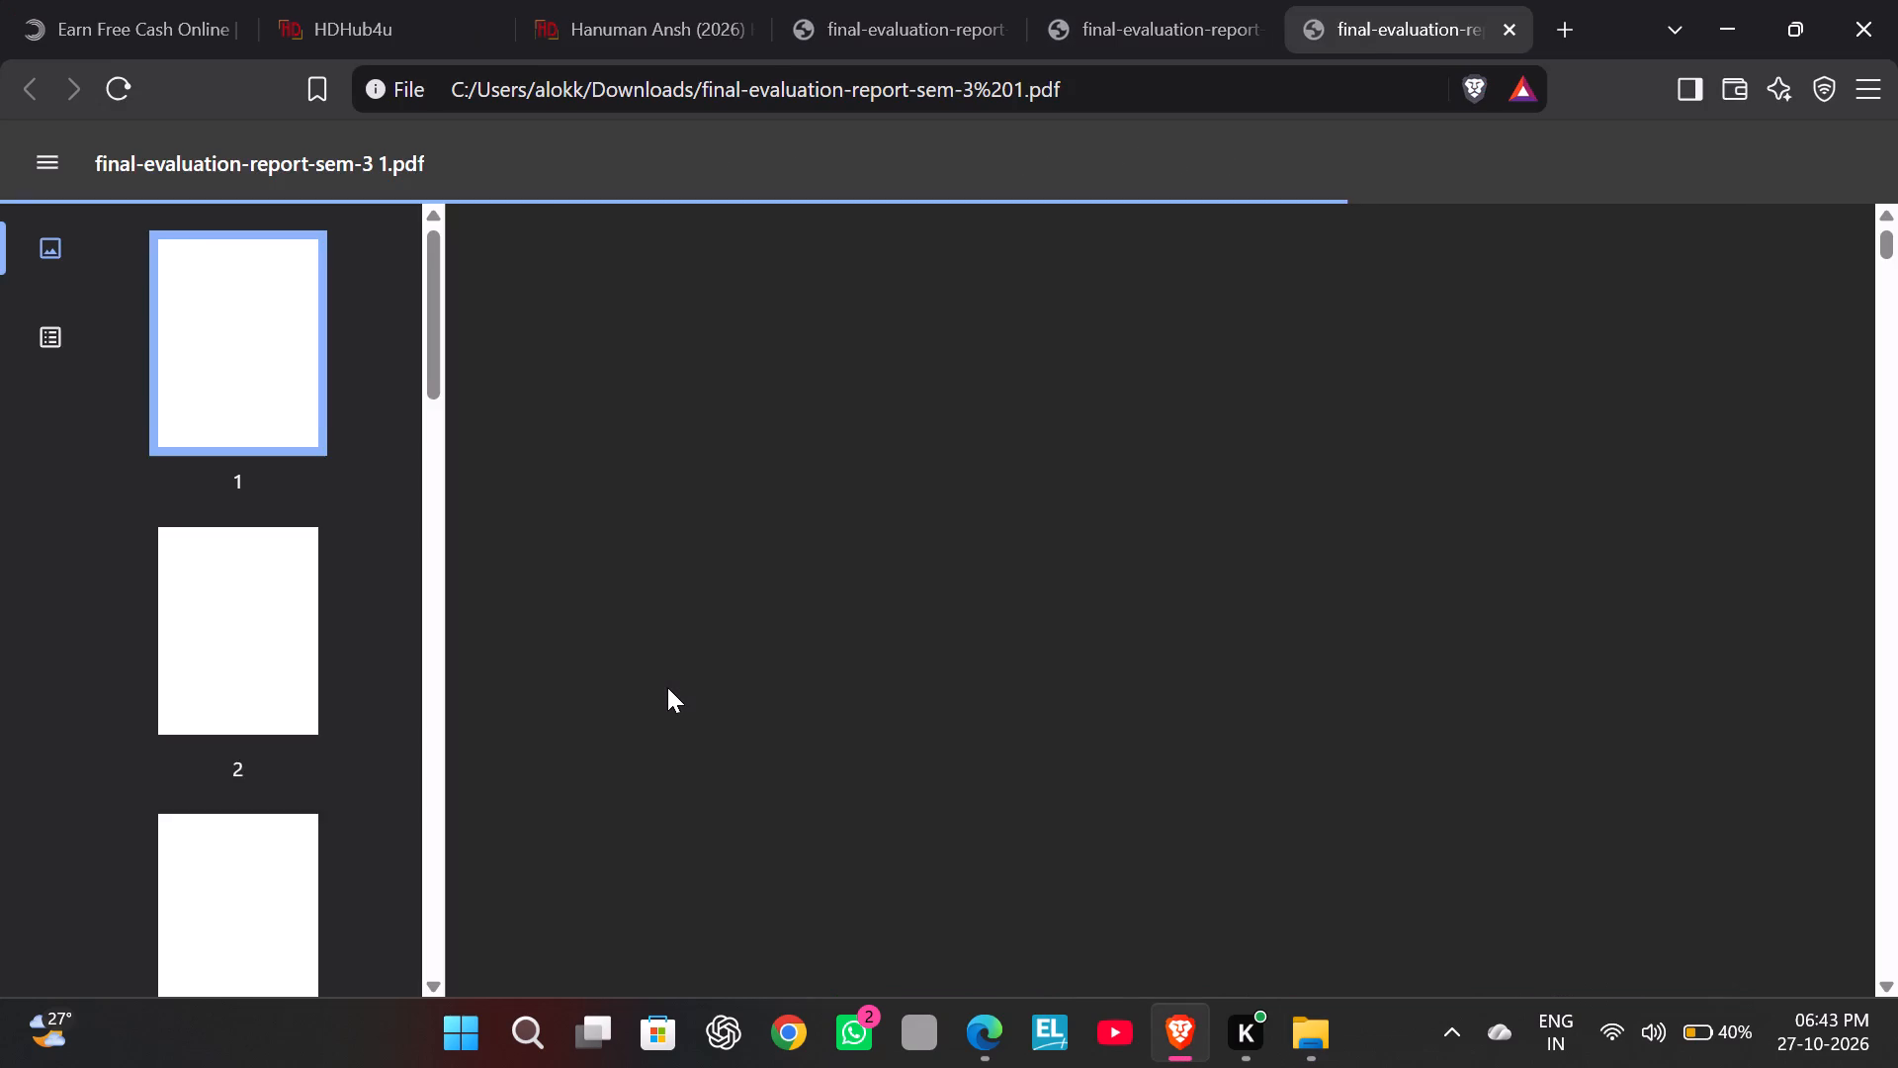
pyautogui.scroll(-1, 738, 658)
pyautogui.click(1897, 14)
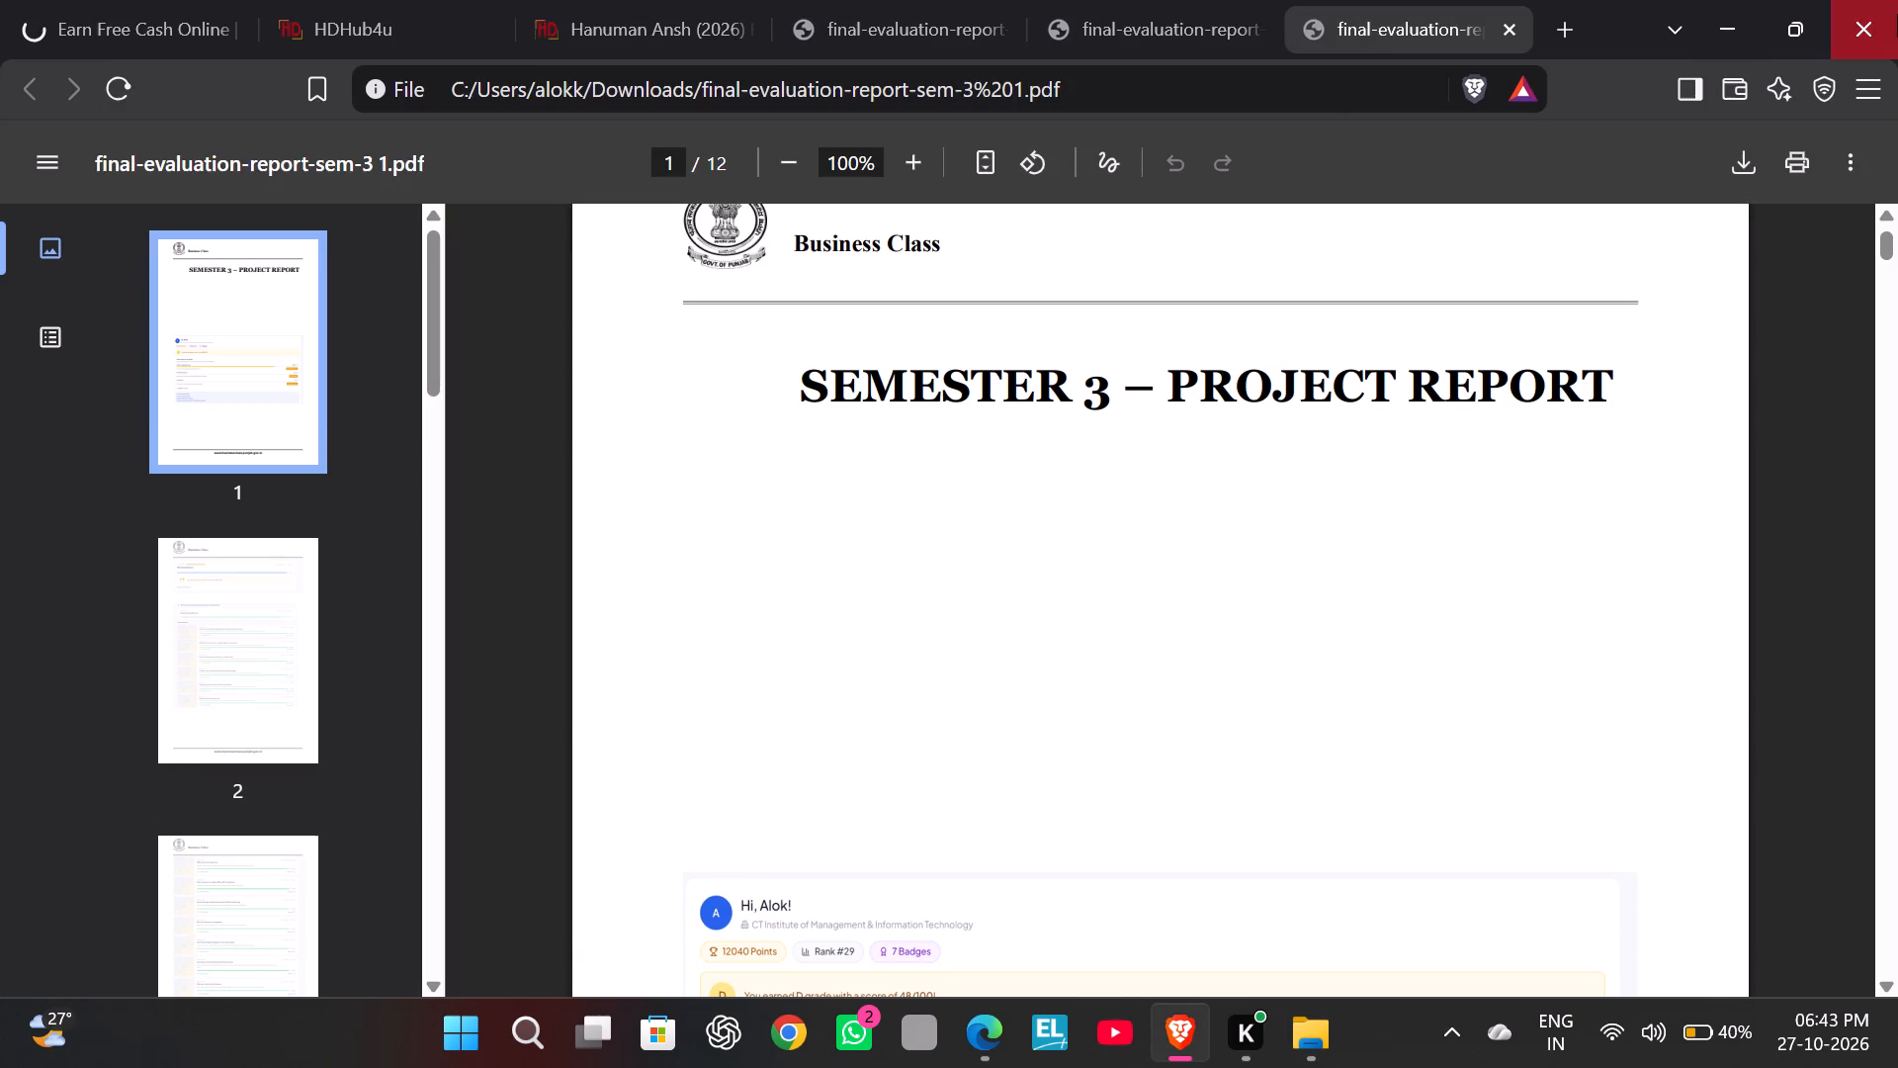
pyautogui.click(979, 380)
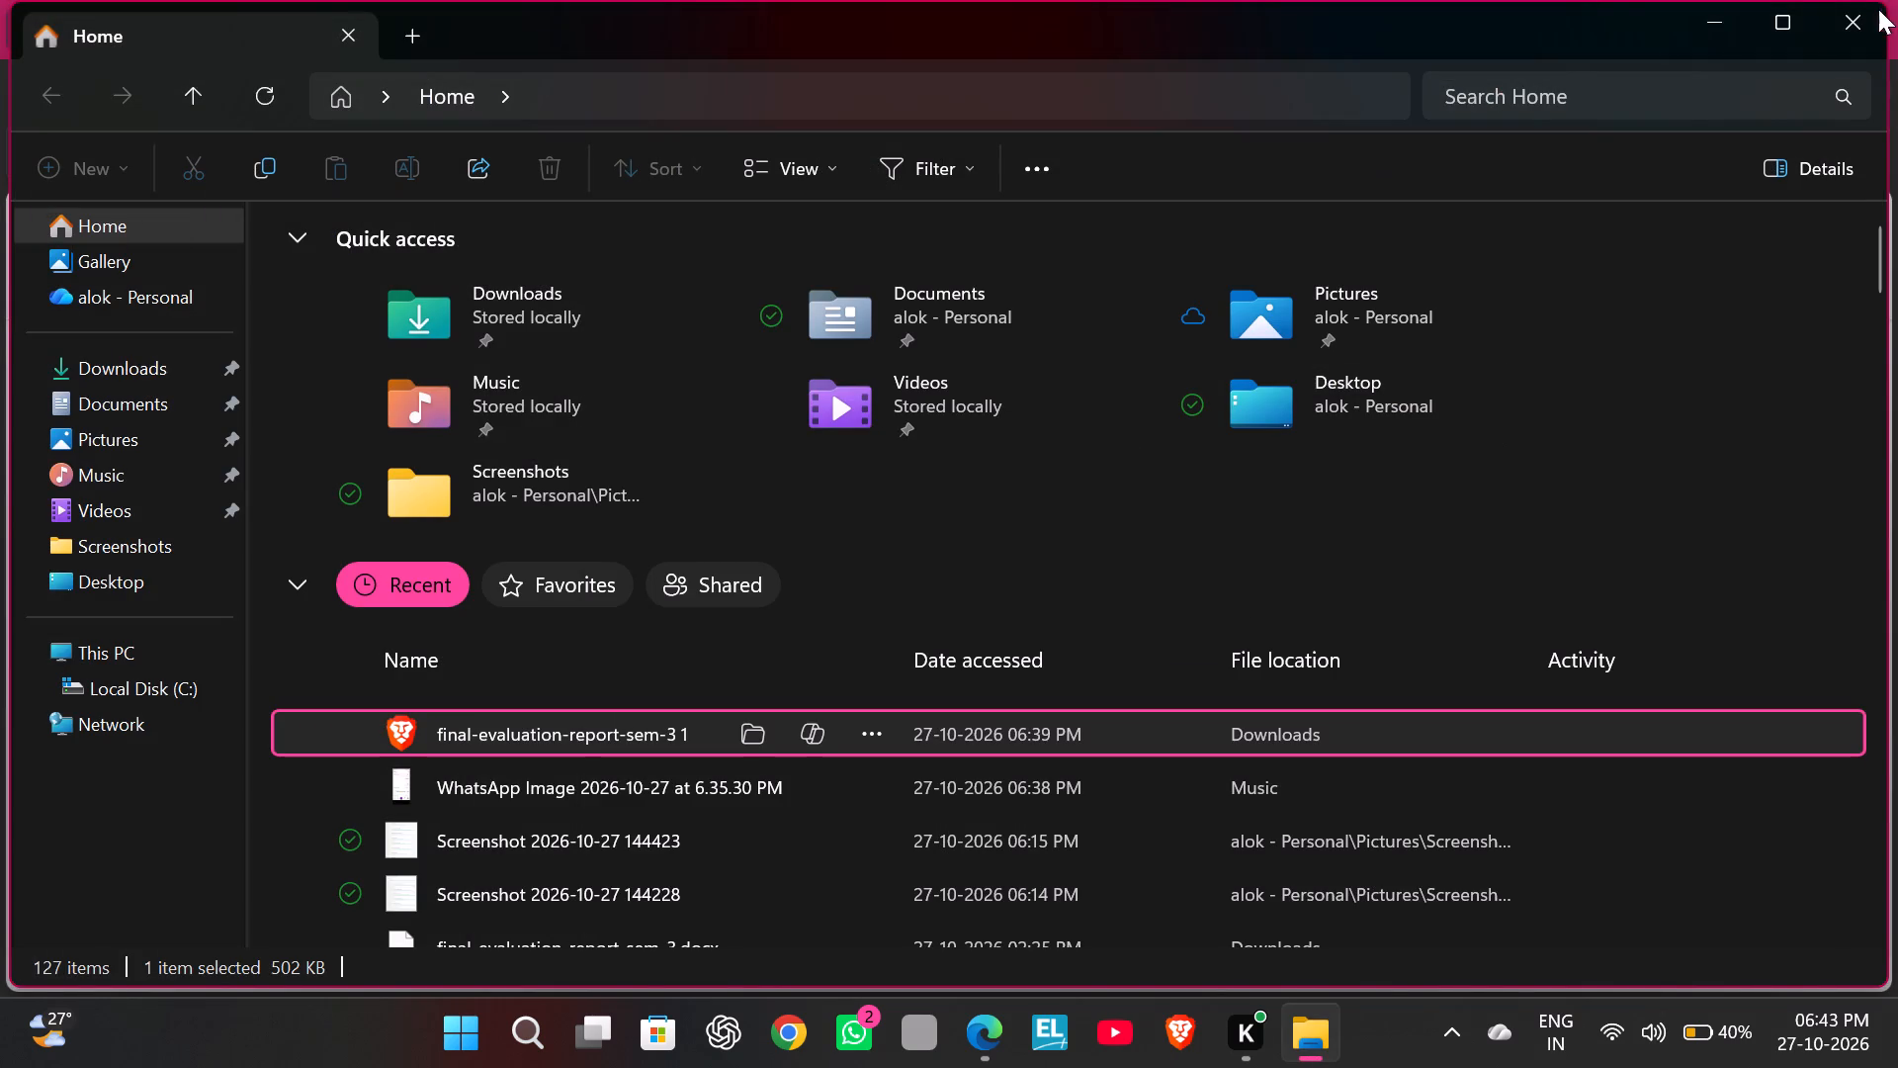
pyautogui.click(1857, 15)
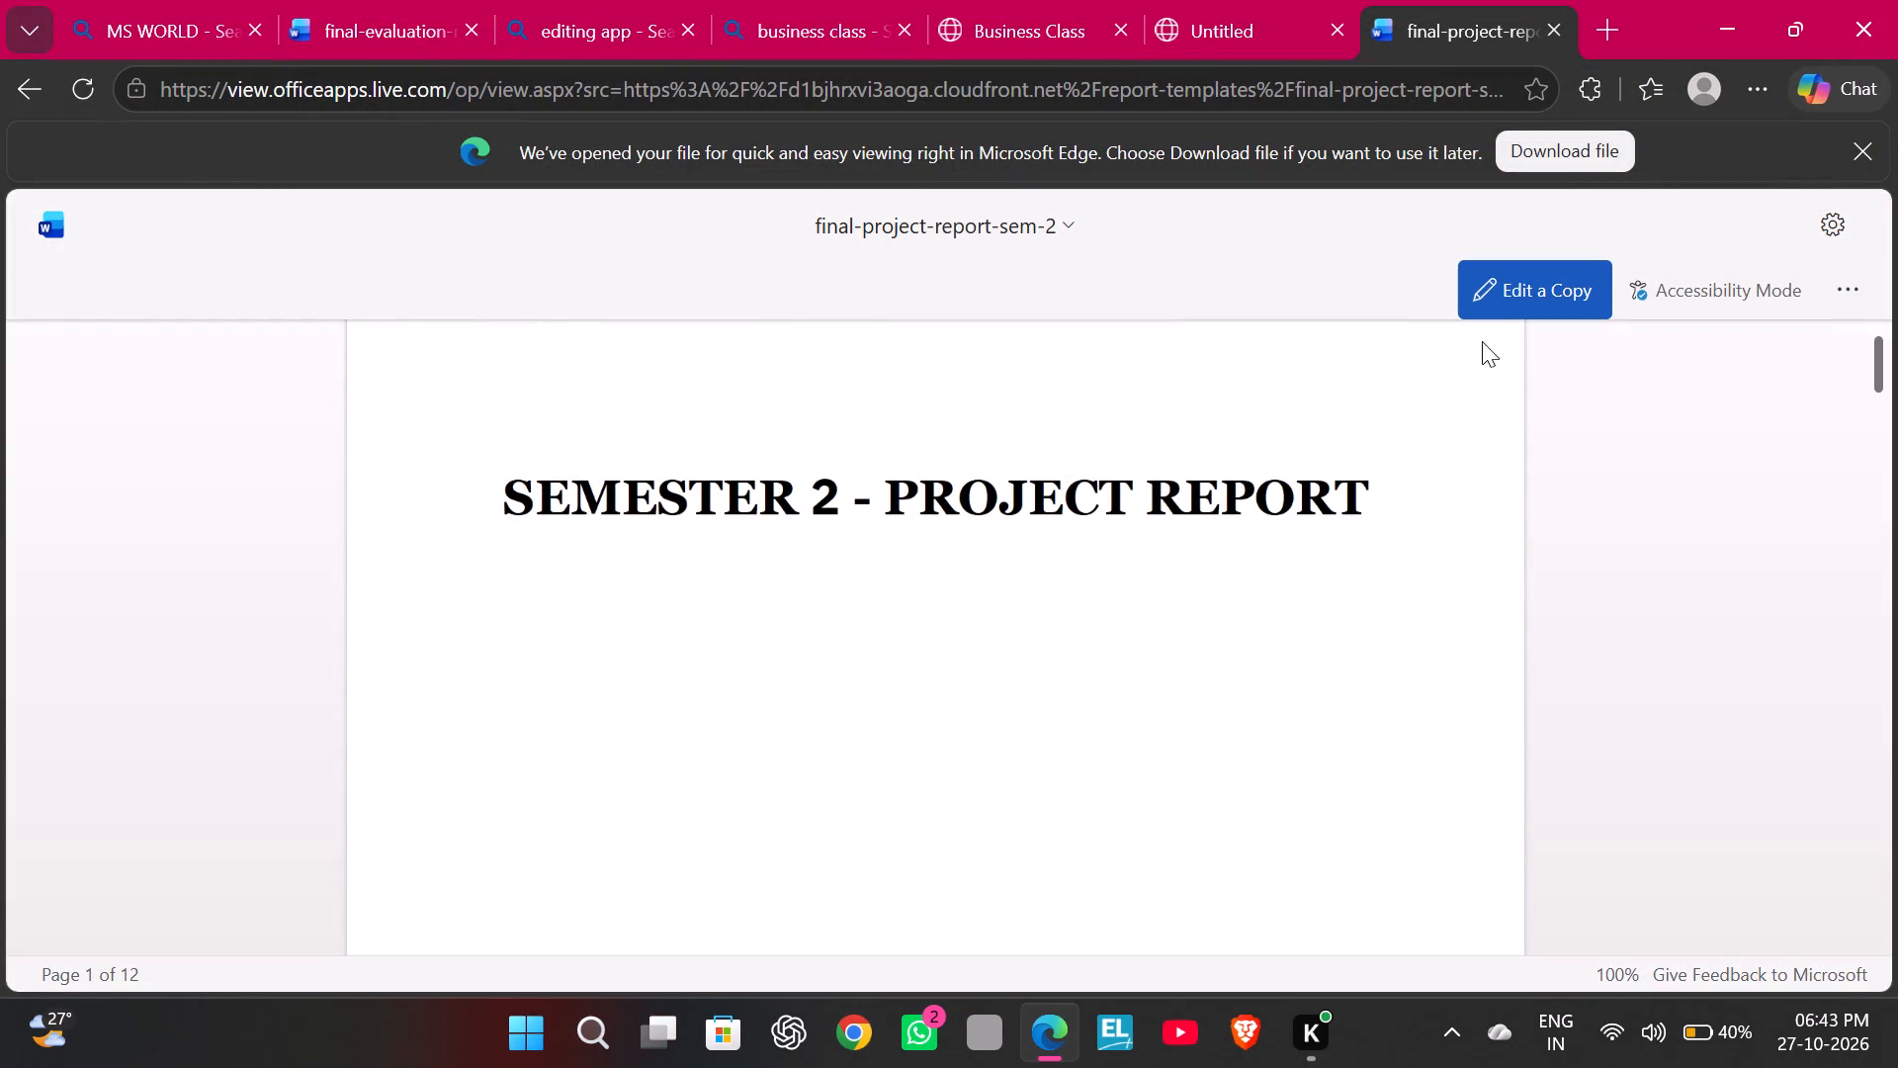
# Open an editable copy of the final-project-report-sem-2 document.
pyautogui.click(1514, 292)
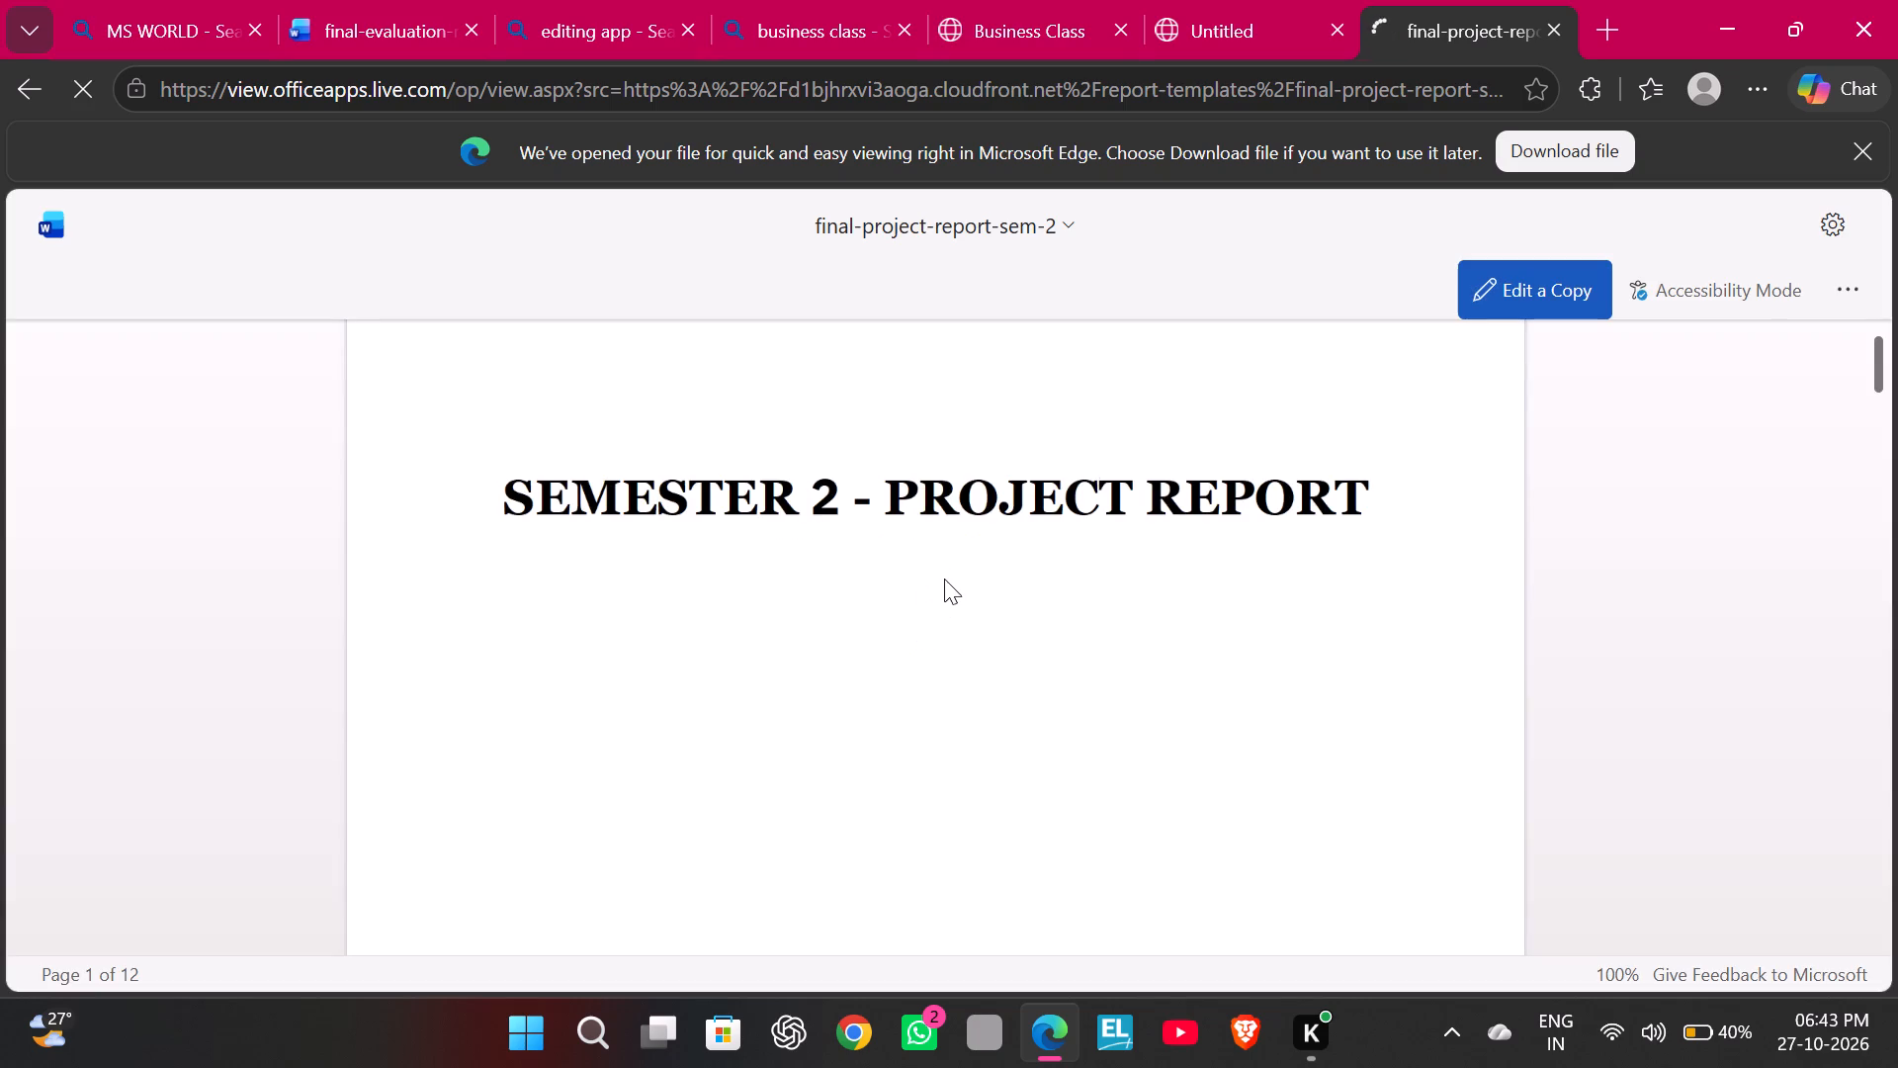
pyautogui.scroll(-3, 944, 578)
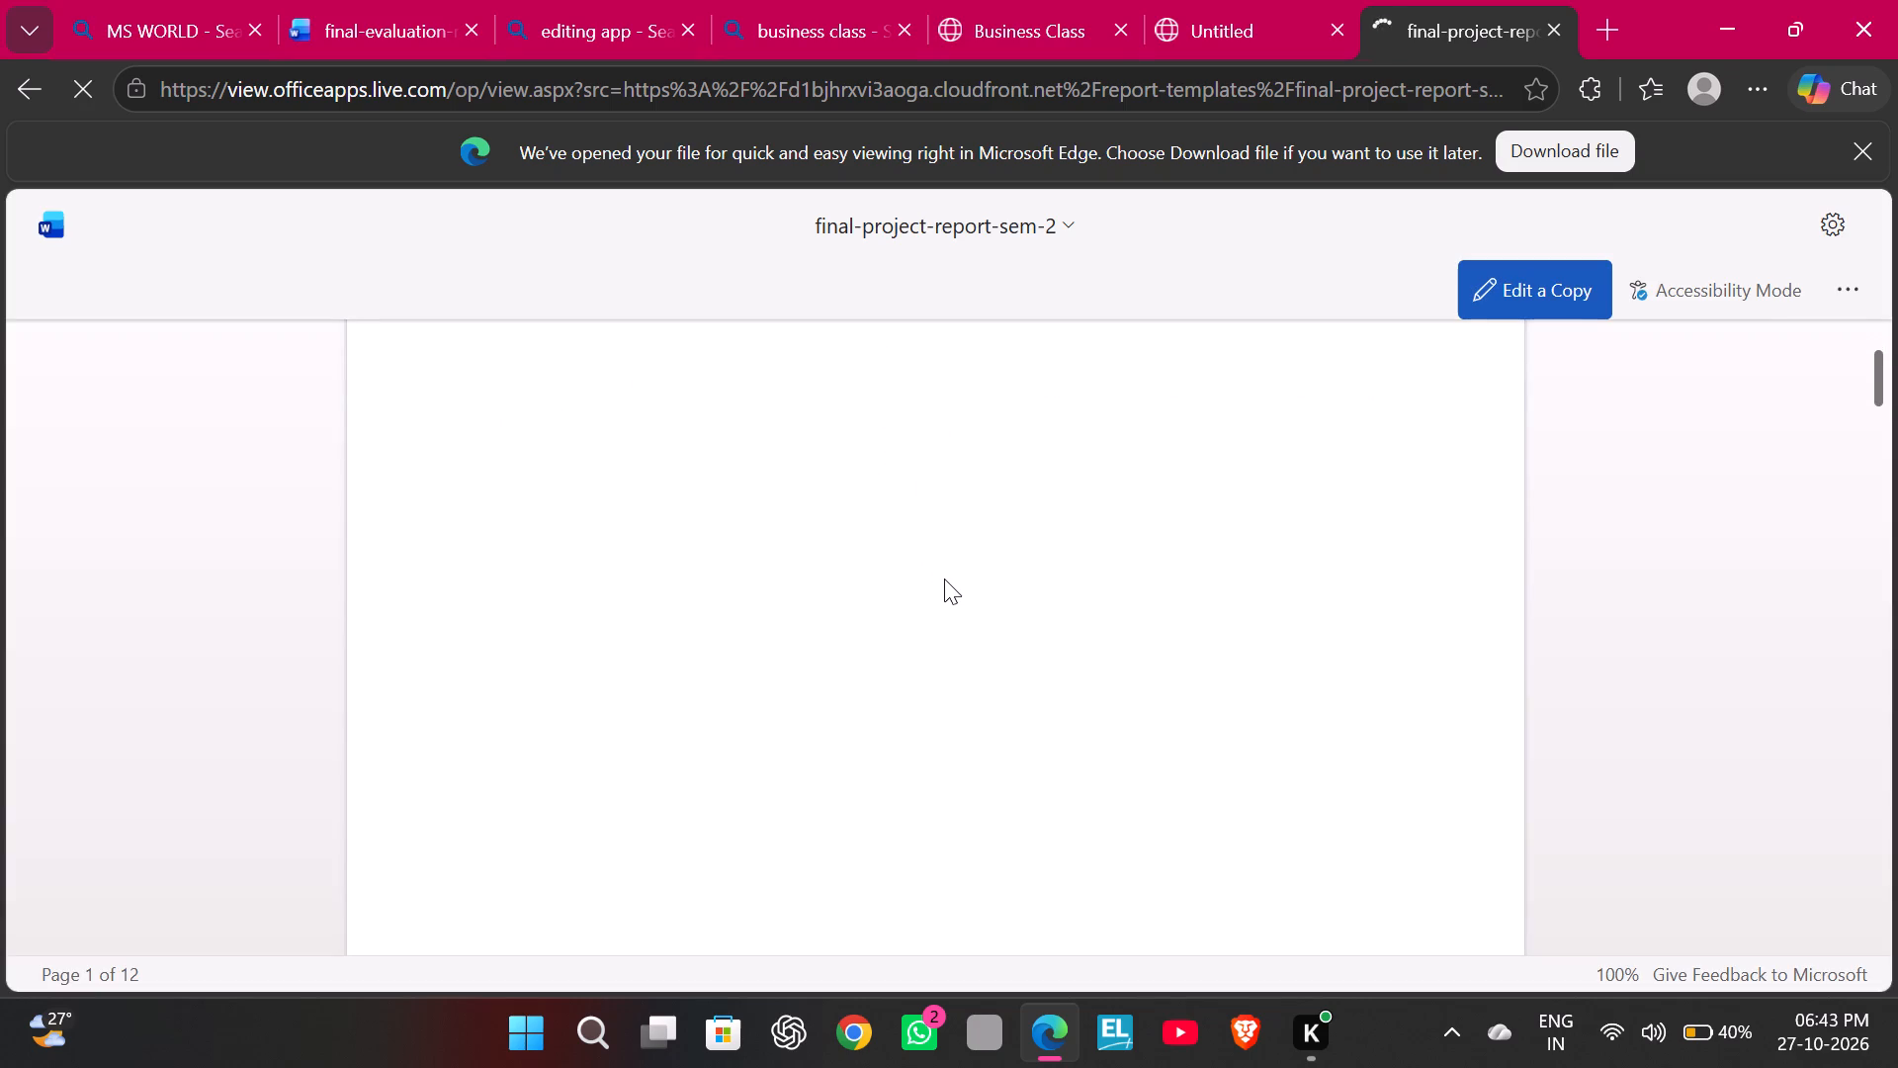
pyautogui.scroll(4, 944, 578)
pyautogui.scroll(-1, 944, 578)
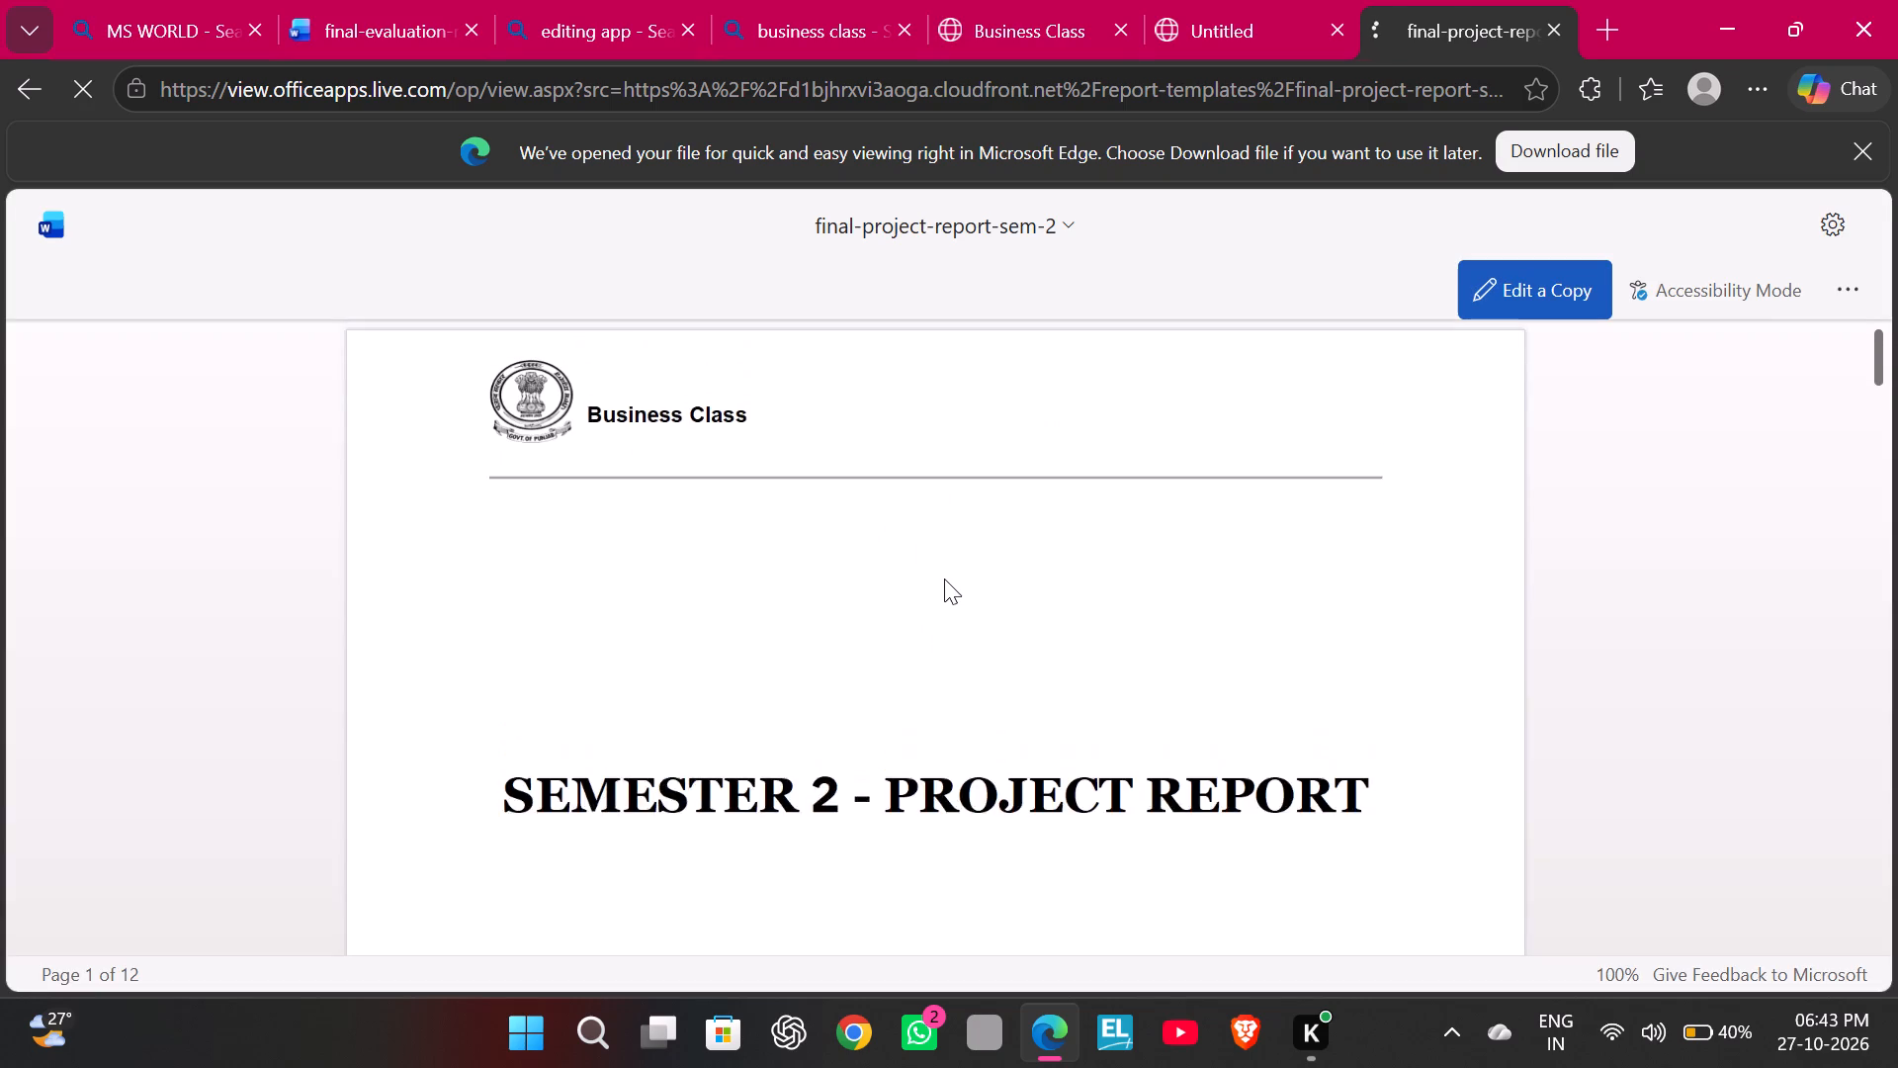
pyautogui.scroll(-1, 944, 578)
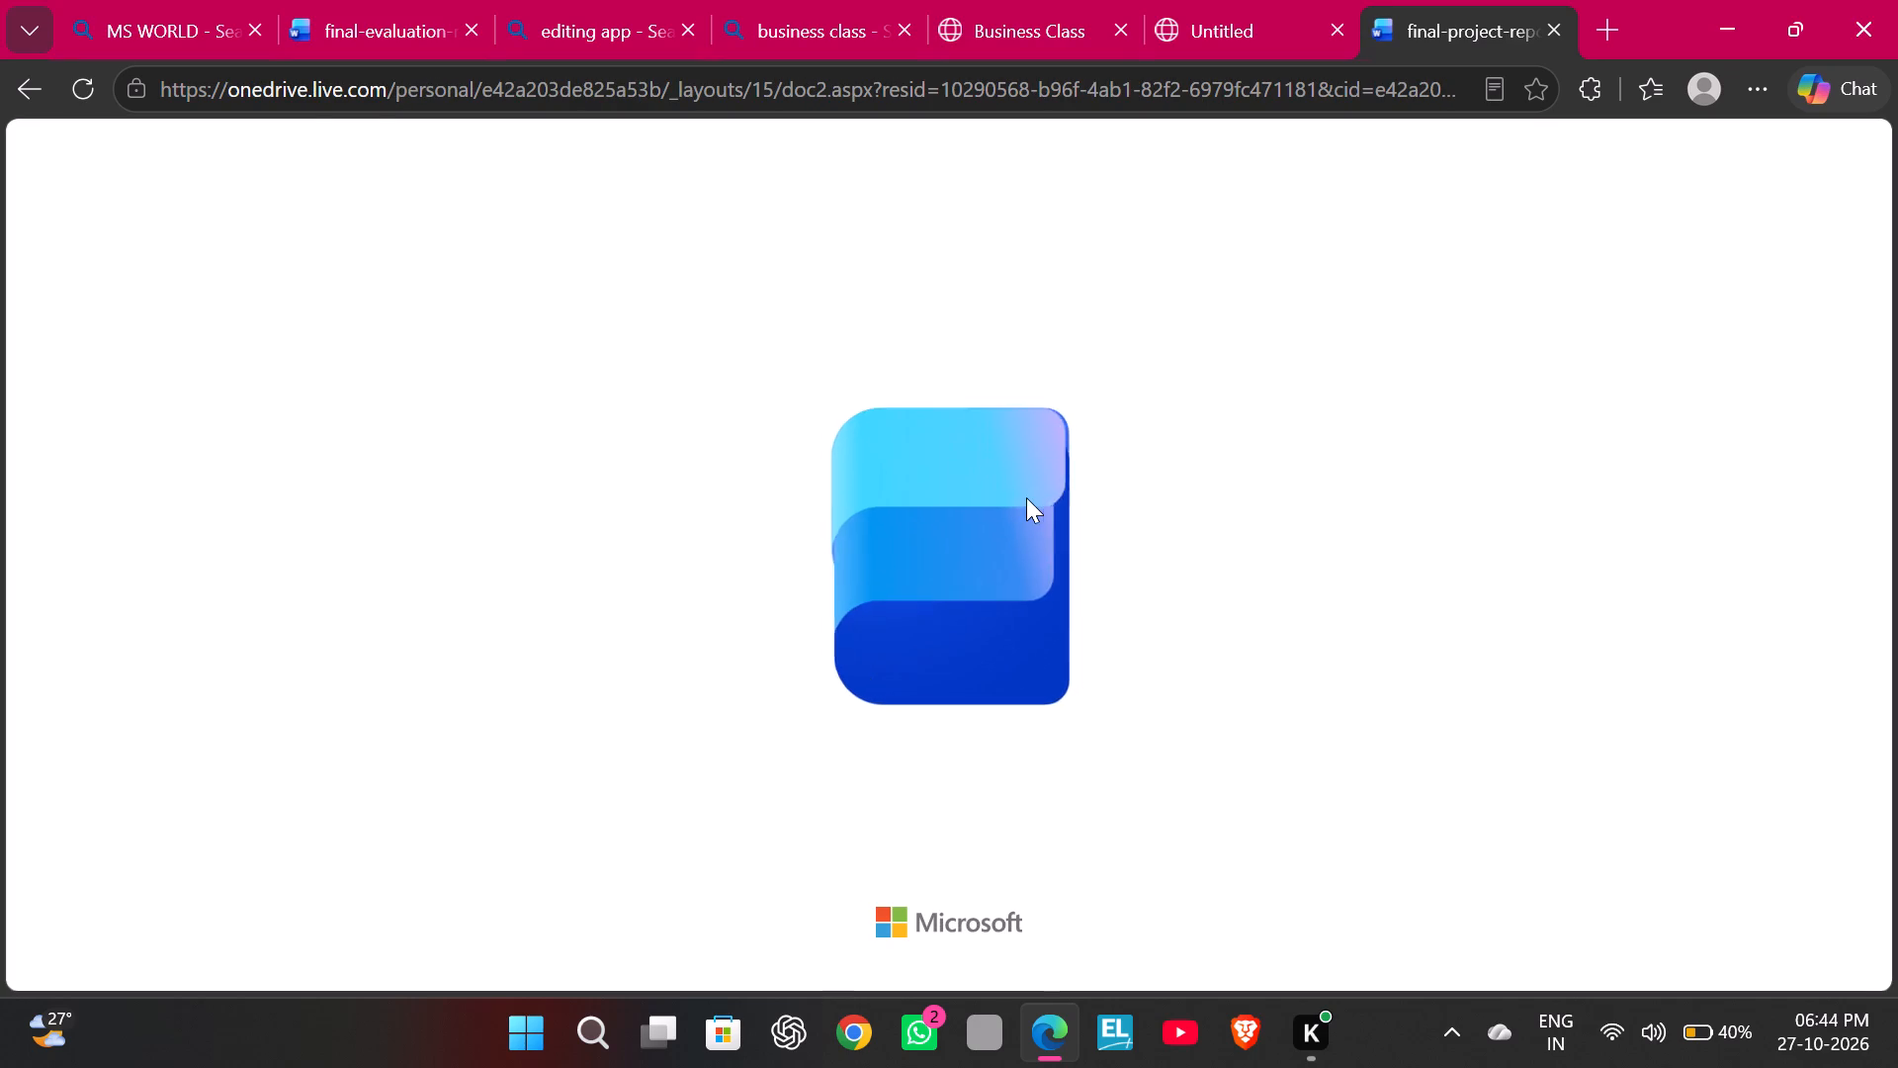
pyautogui.scroll(-1, 1026, 506)
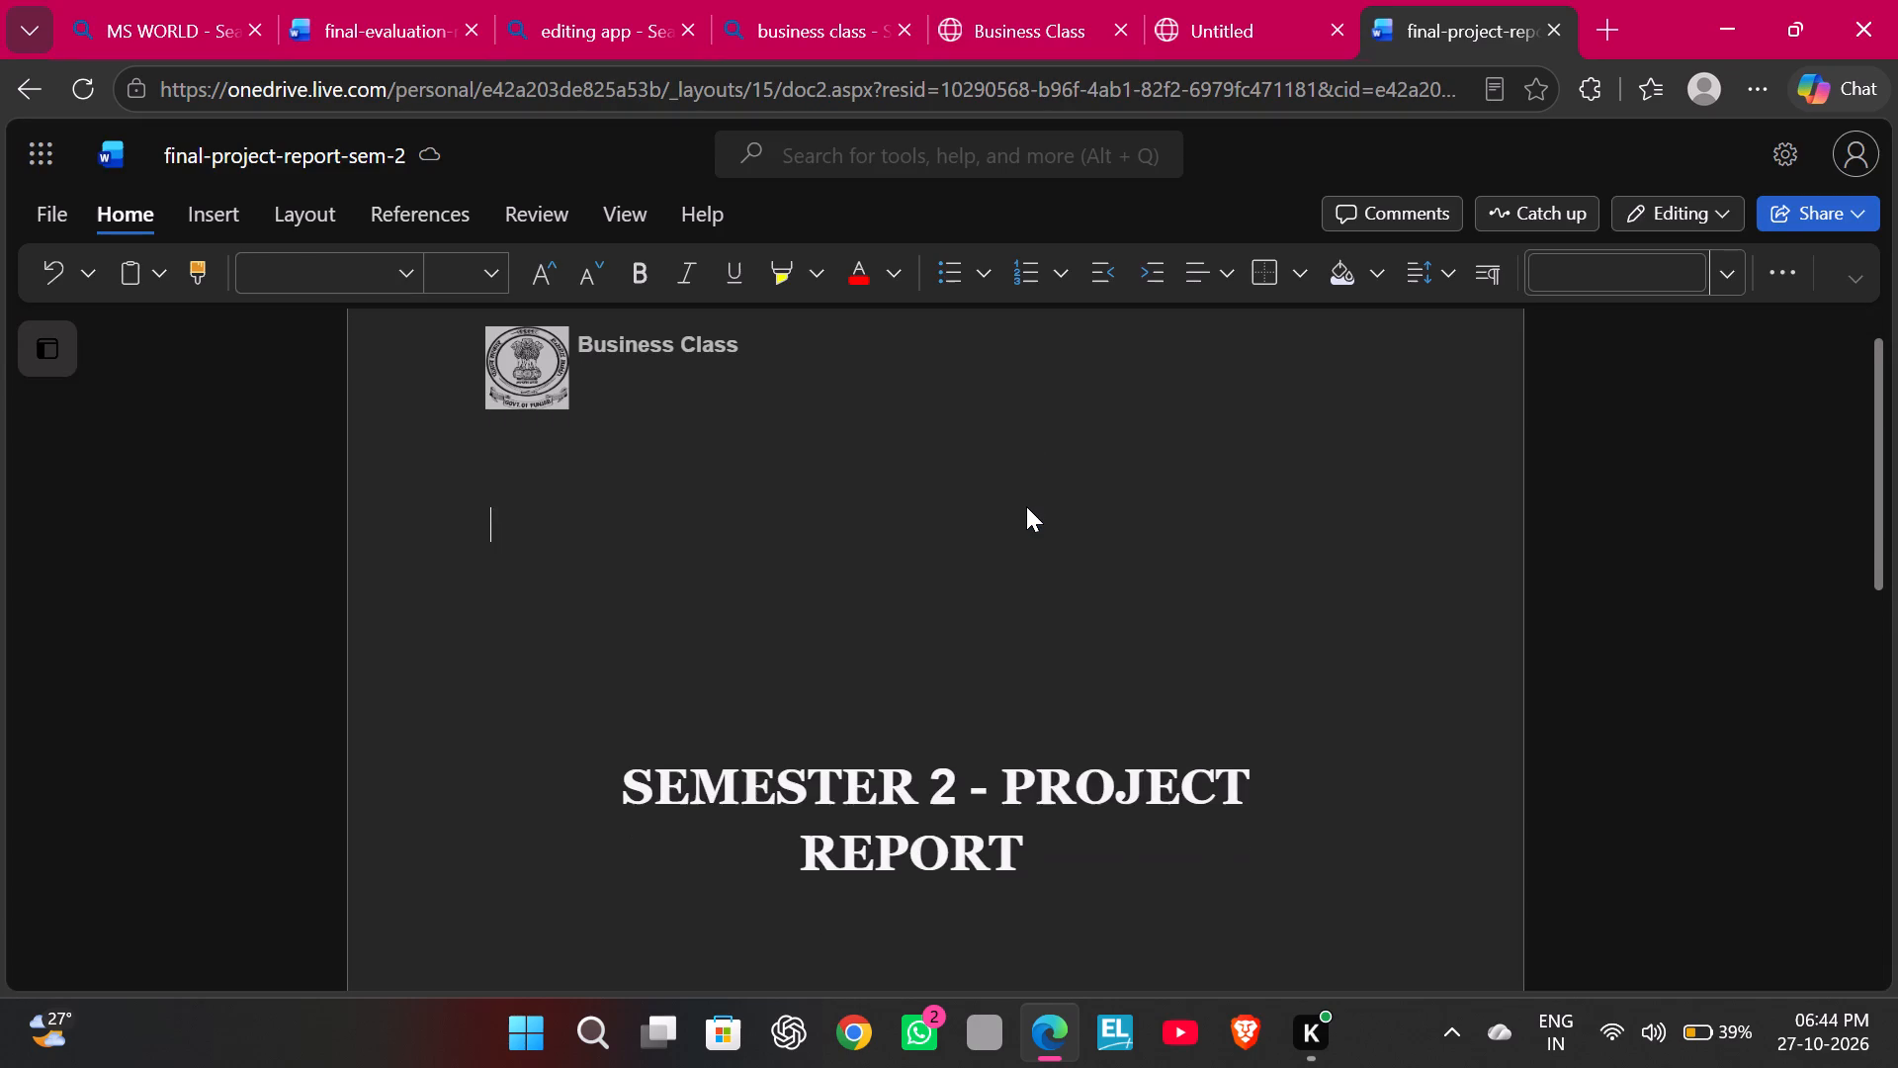
# Delete the blank lines above the SEMESTER 2 - PROJECT REPORT title on the cover page.
pyautogui.scroll(-3, 1026, 506)
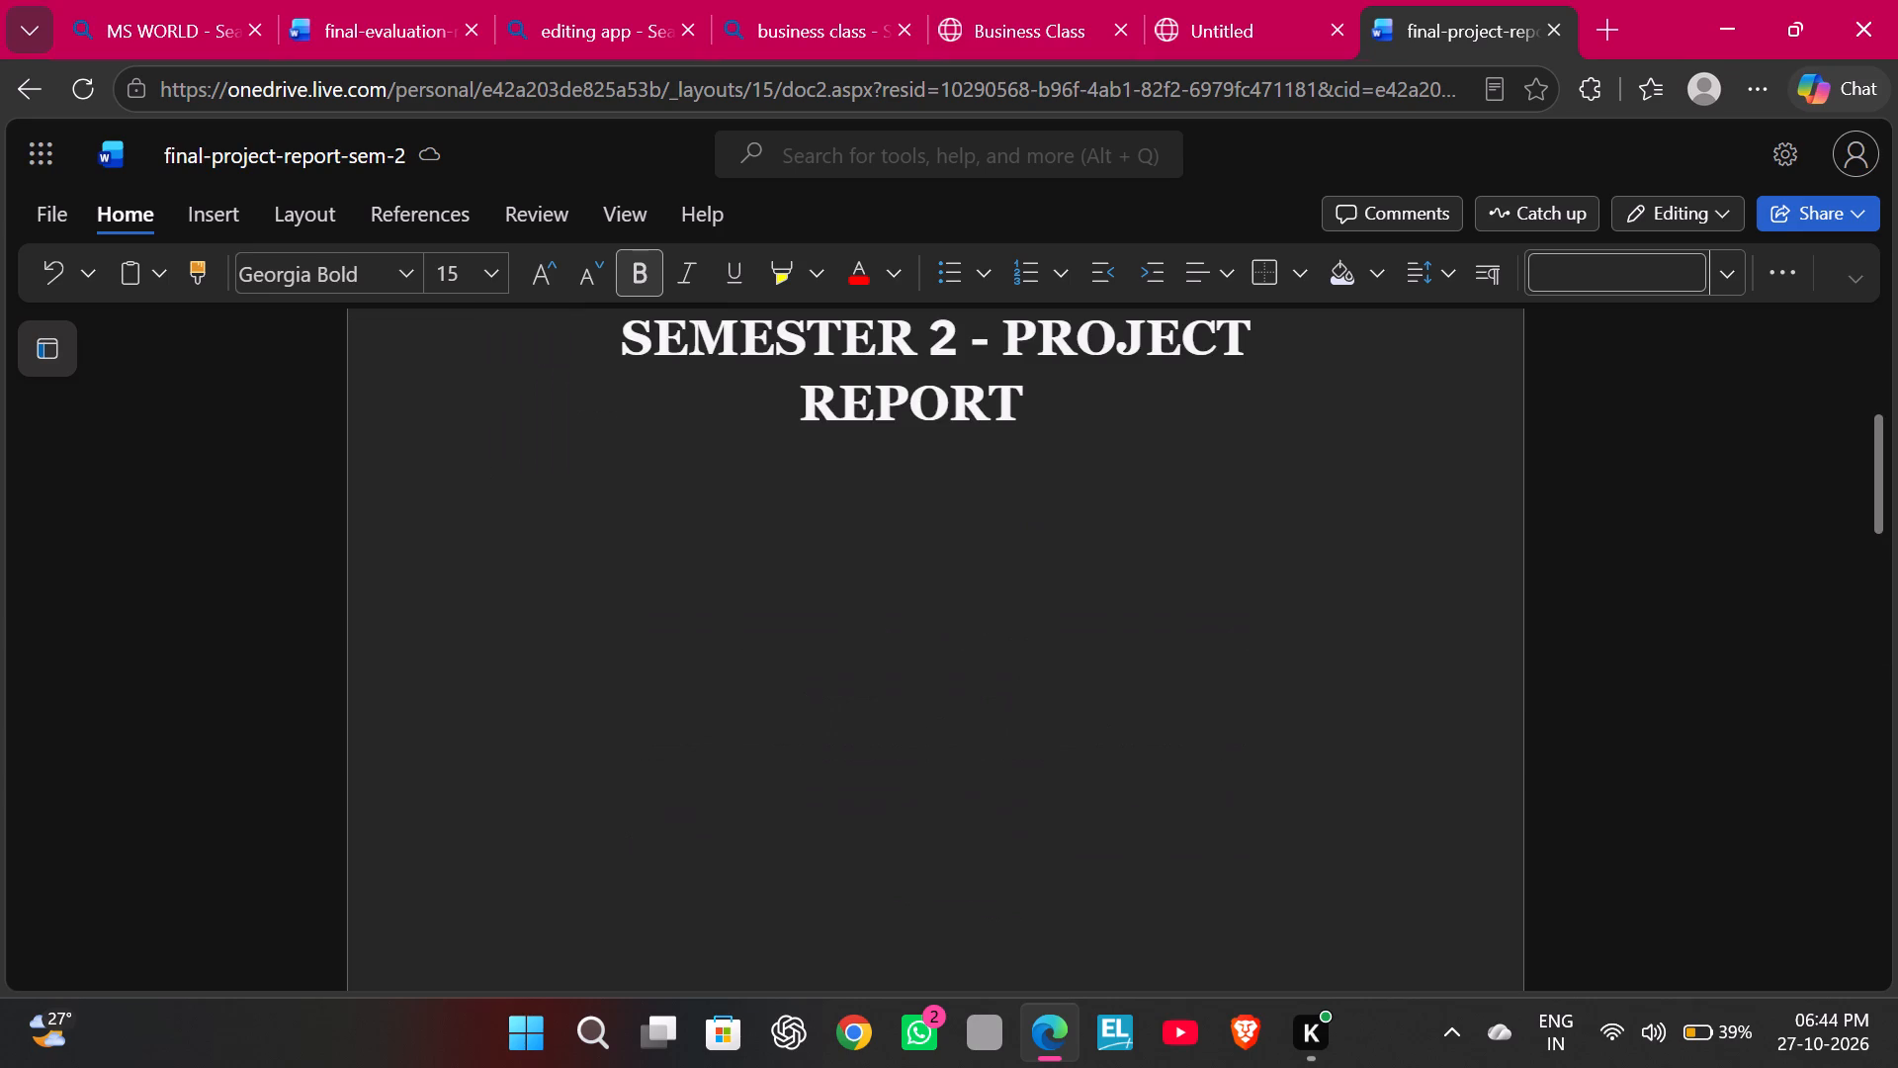
pyautogui.scroll(2, 937, 447)
pyautogui.click(878, 495)
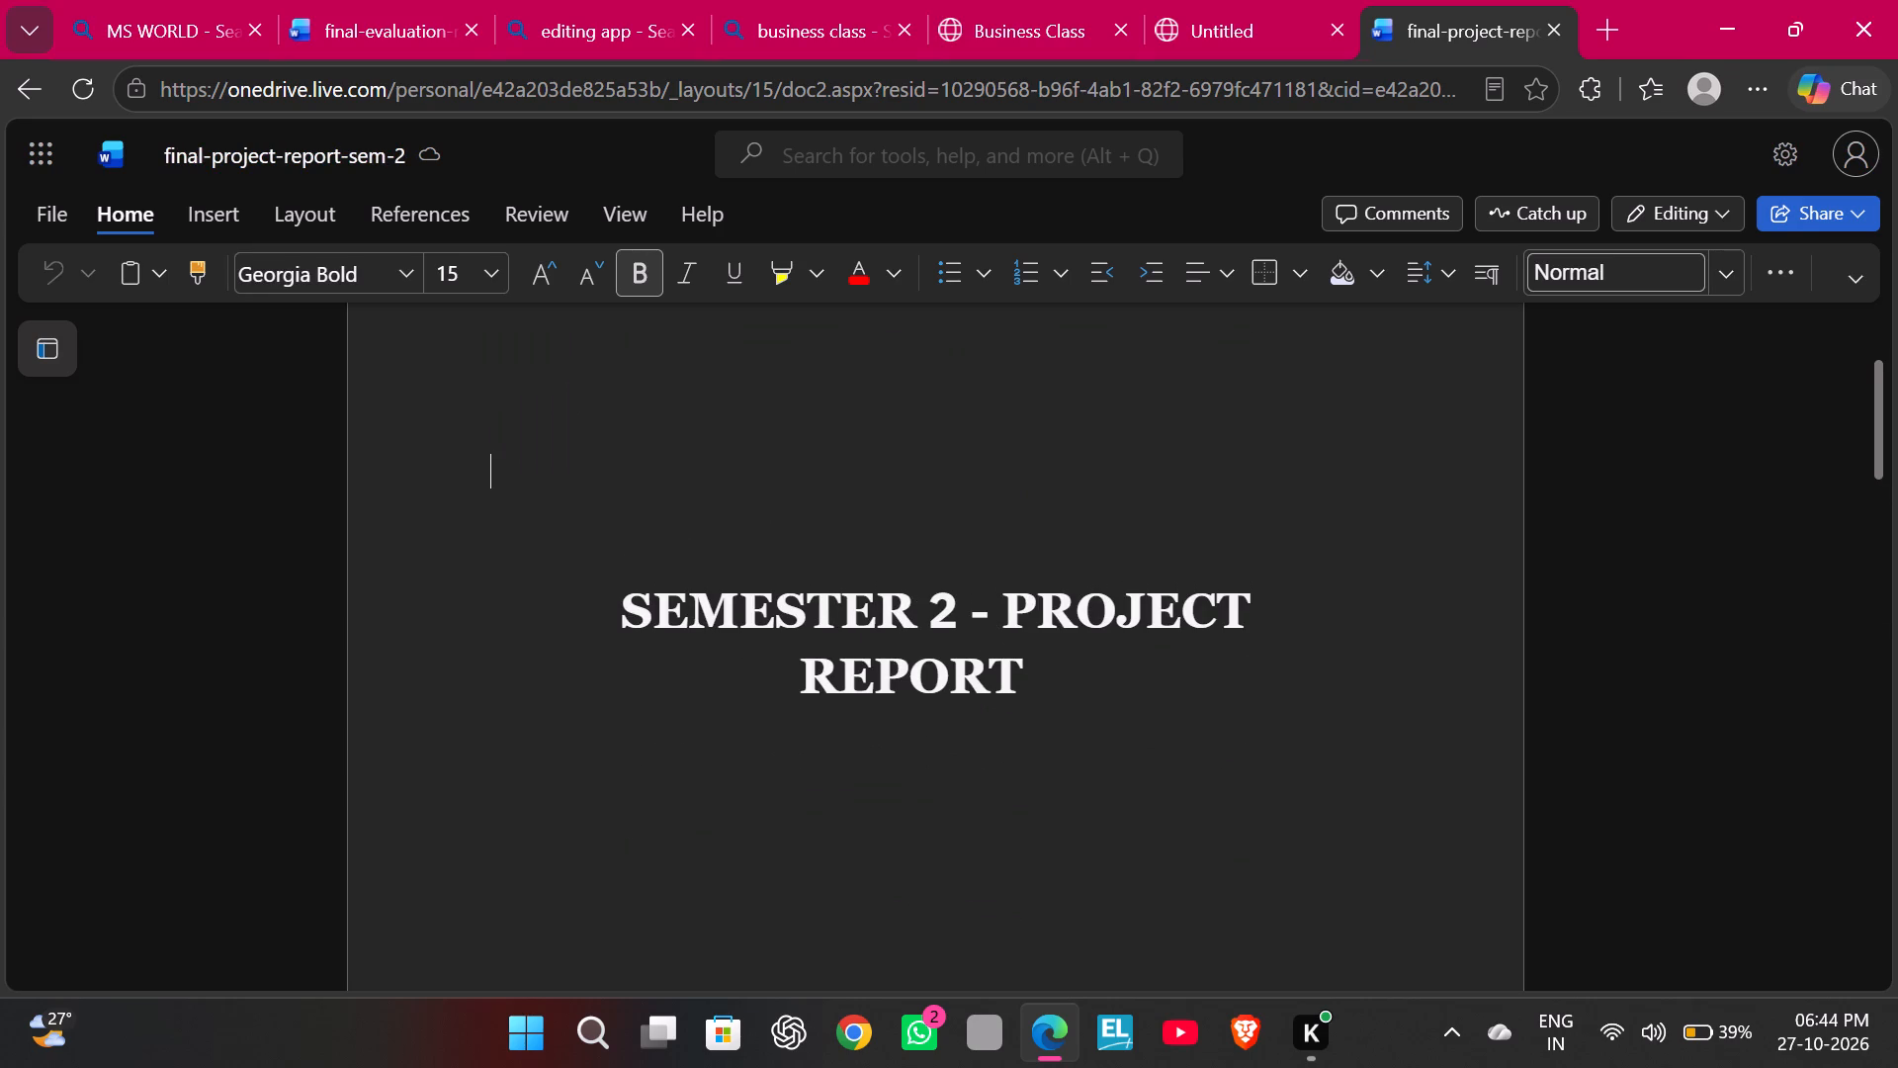
pyautogui.press('BackSpace')
pyautogui.press('BackSpace')
pyautogui.press('BackSpace')
pyautogui.press('BackSpace')
pyautogui.press('BackSpace')
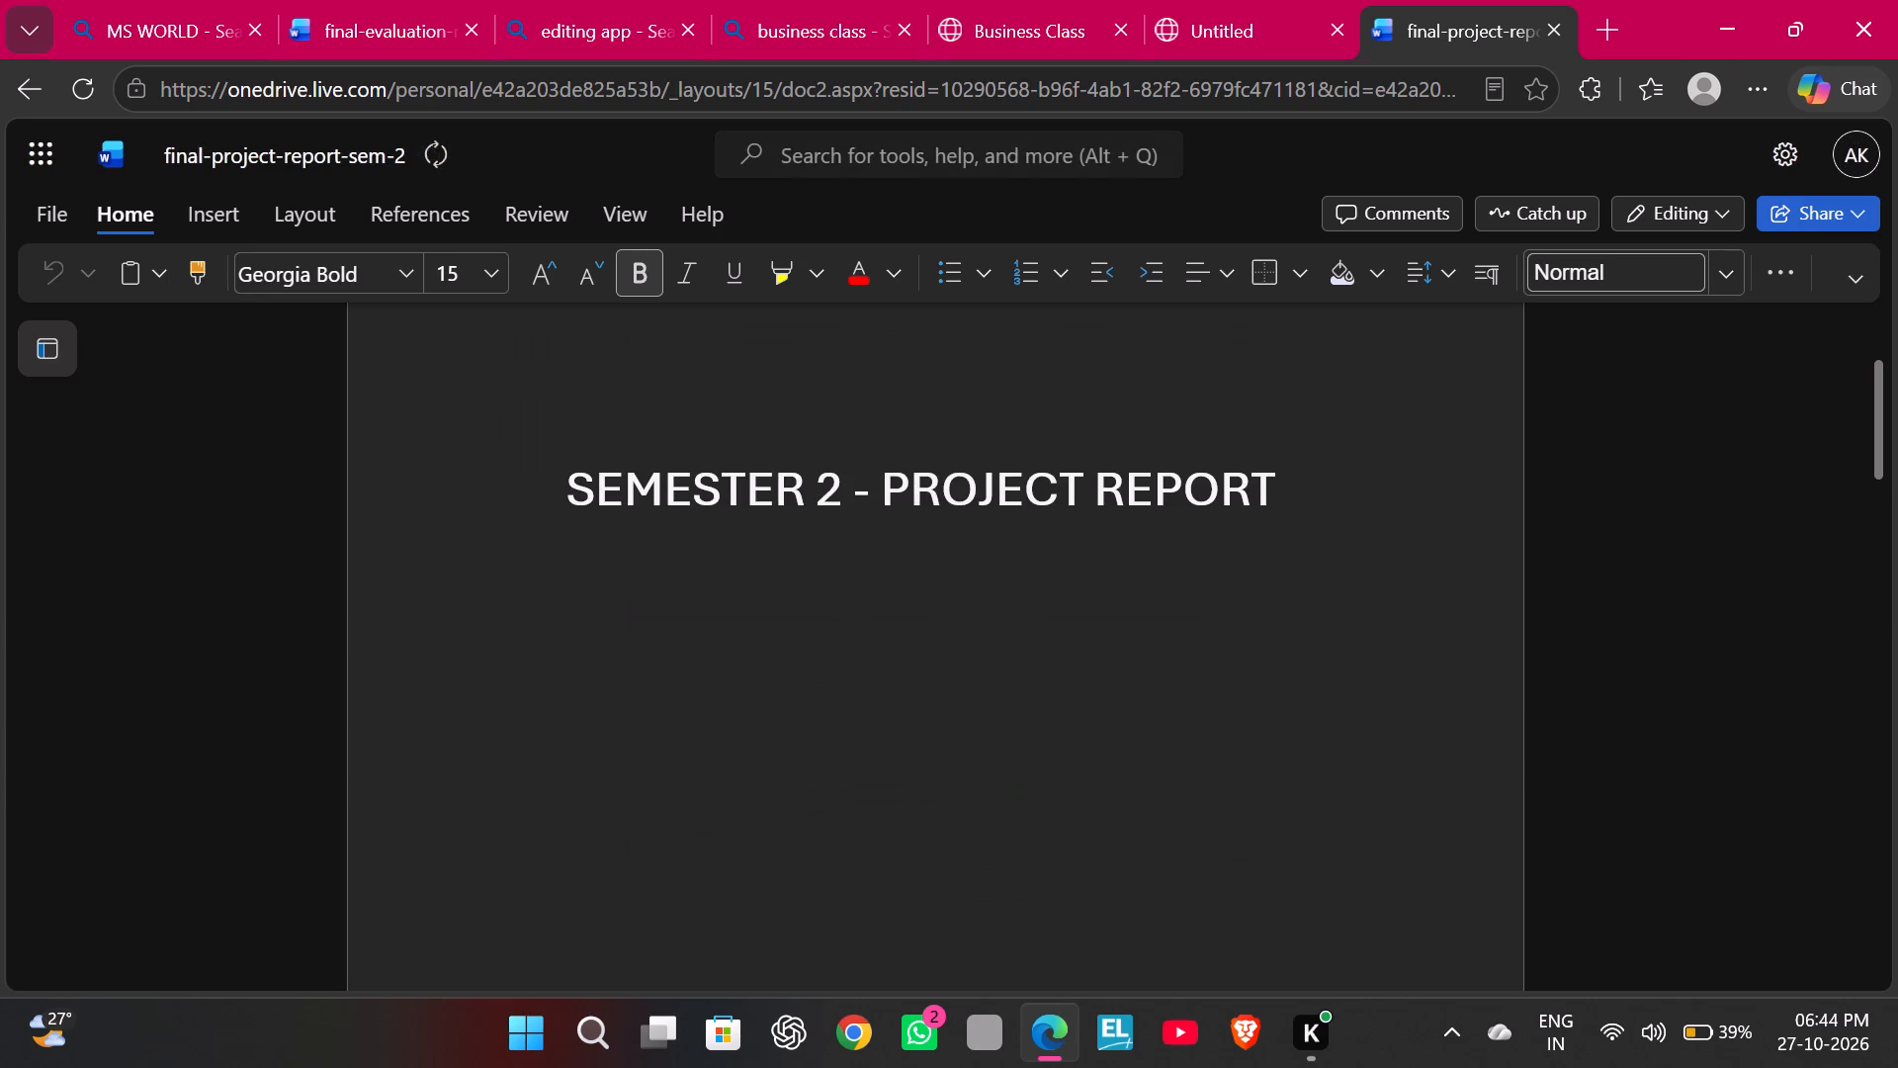
pyautogui.scroll(1, 825, 583)
pyautogui.click(820, 584)
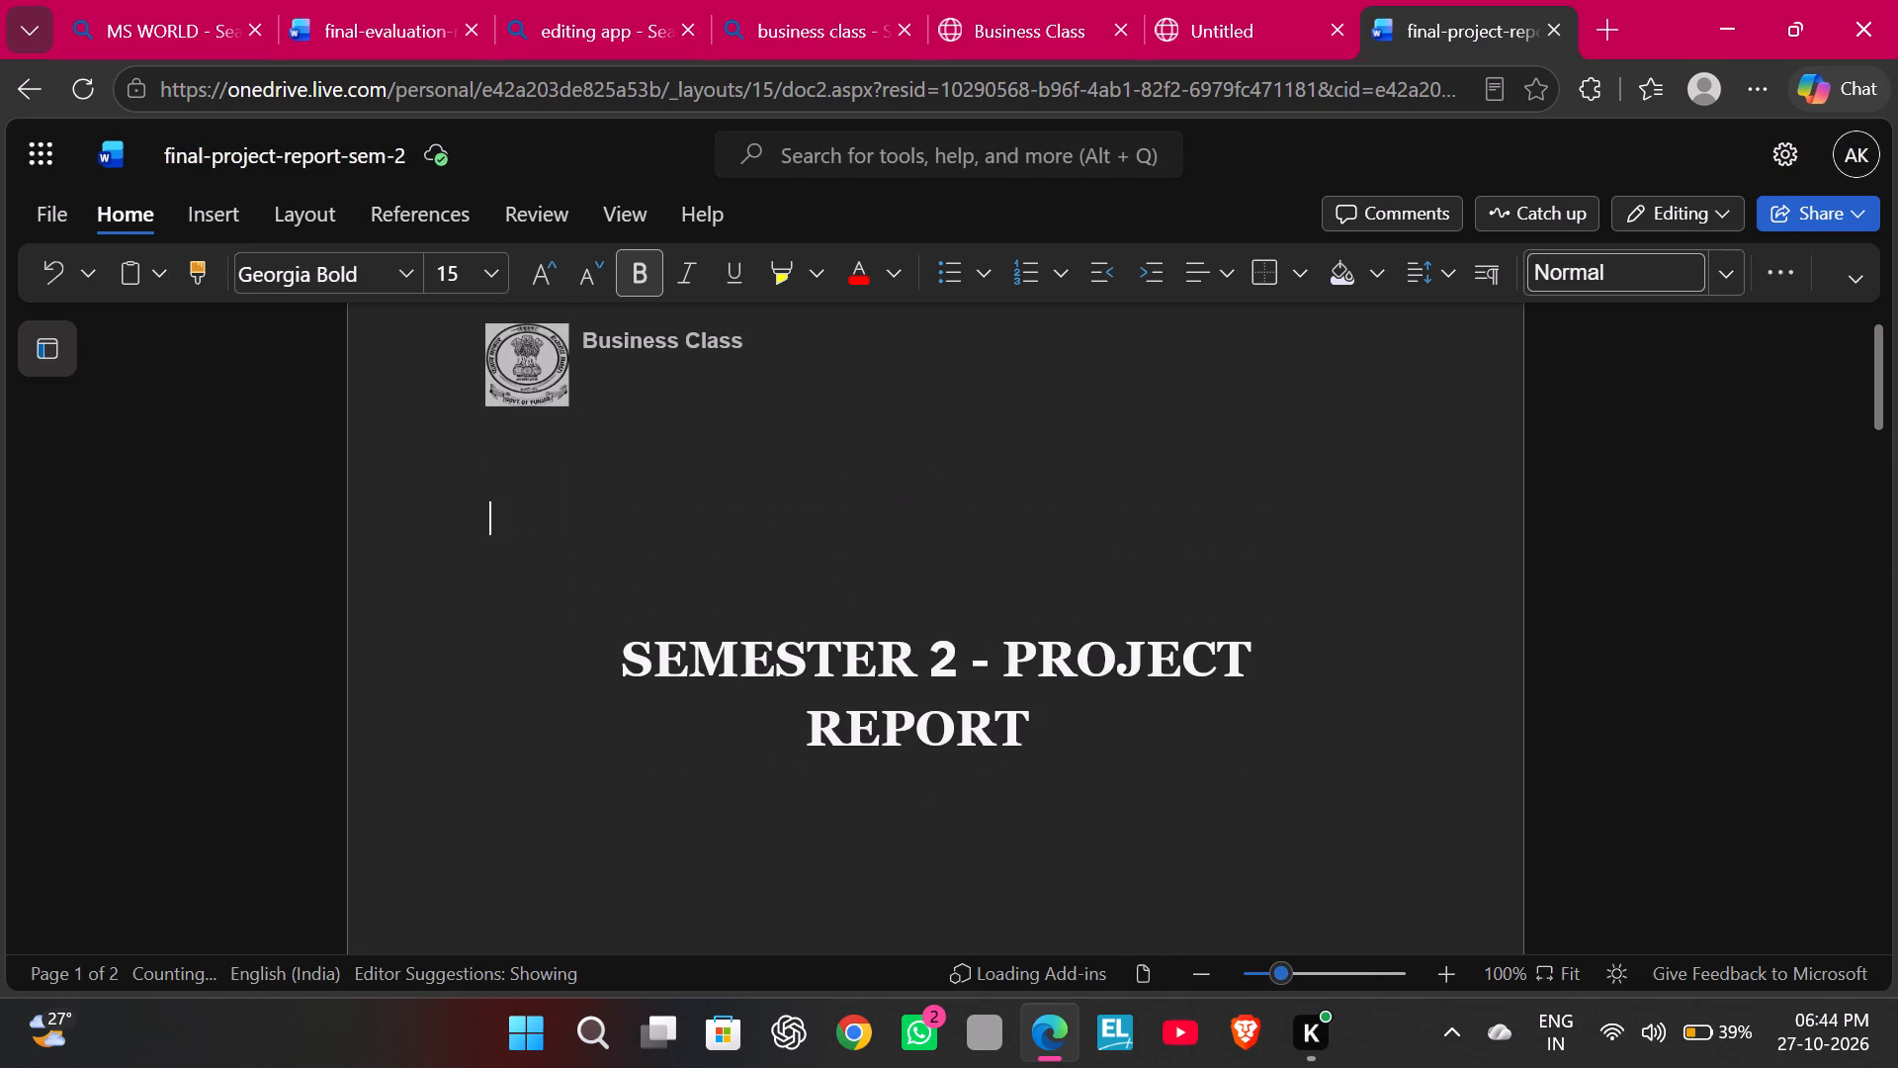
pyautogui.press('BackSpace')
pyautogui.press('BackSpace')
pyautogui.press('BackSpace')
pyautogui.press('BackSpace')
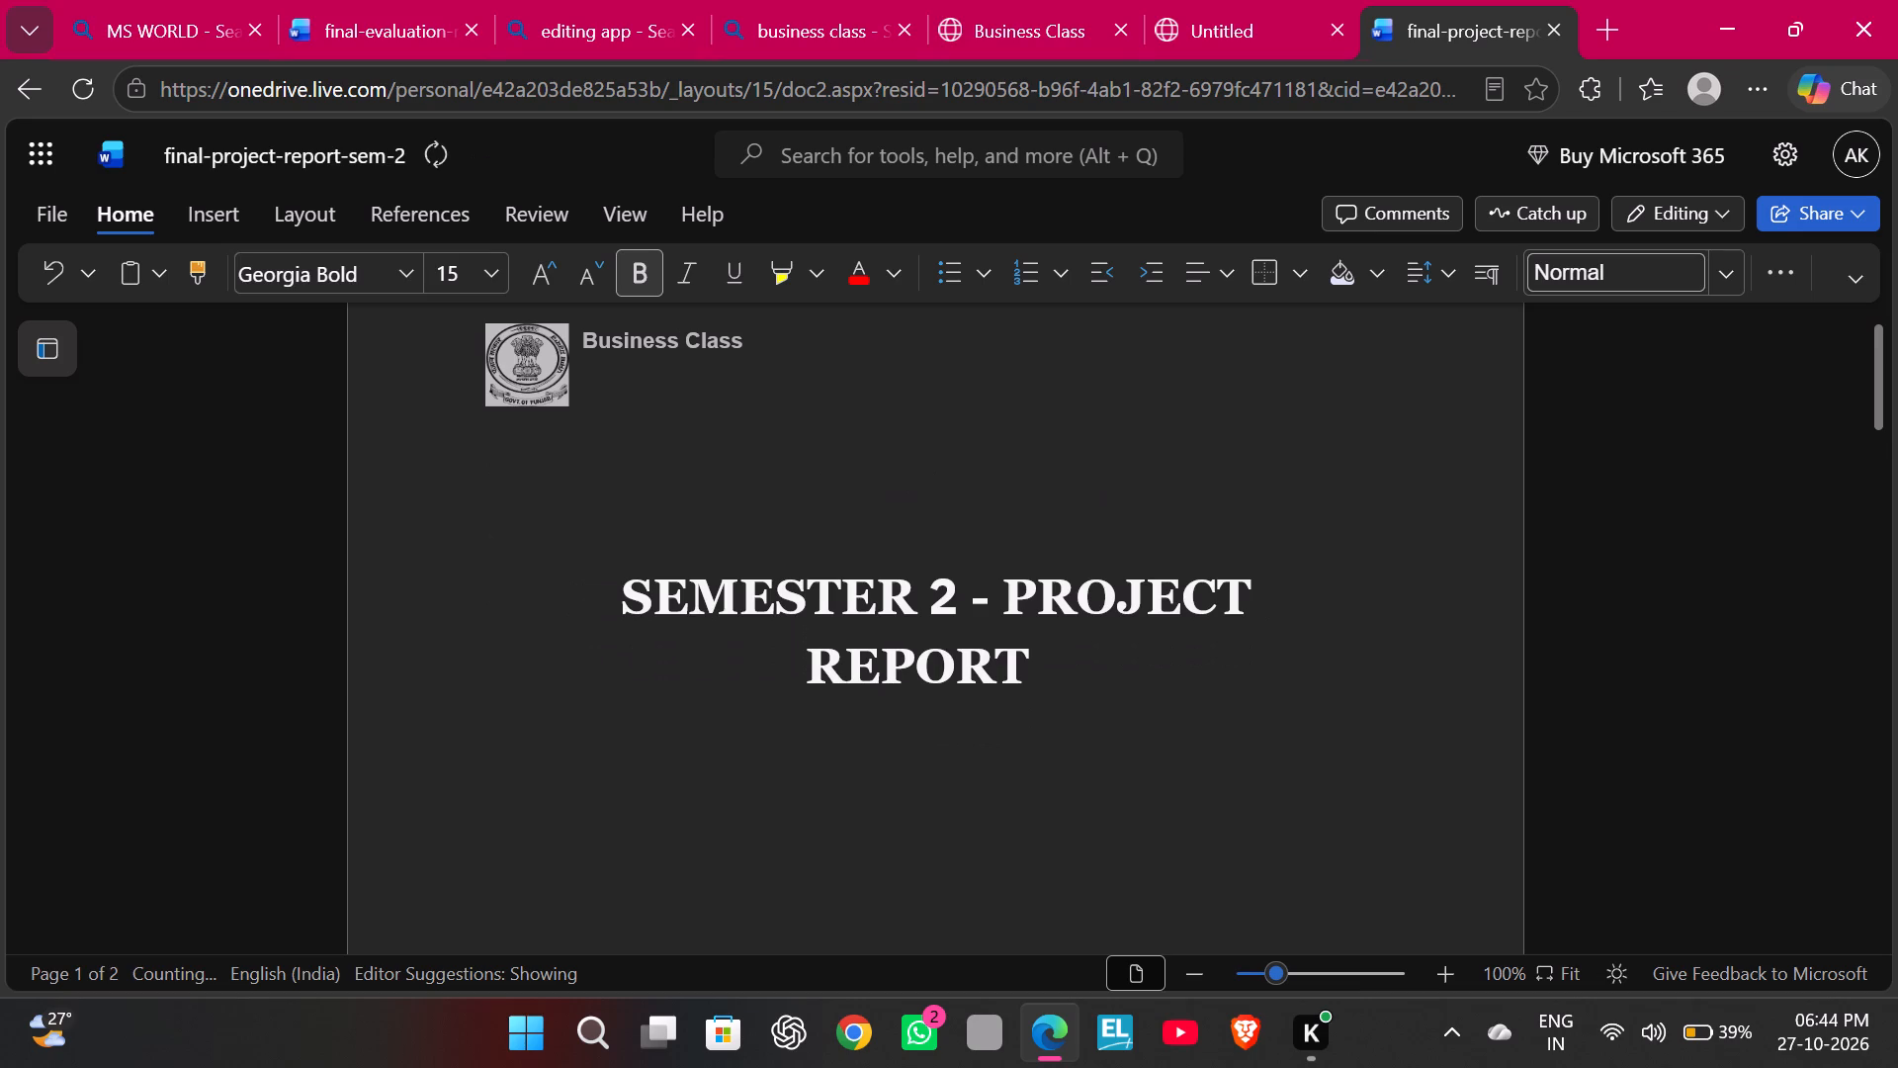
# Compare the first page of the final-evaluation-report-sem-3 1 document with the cover page of the Semester 2 report.
pyautogui.scroll(-3, 826, 792)
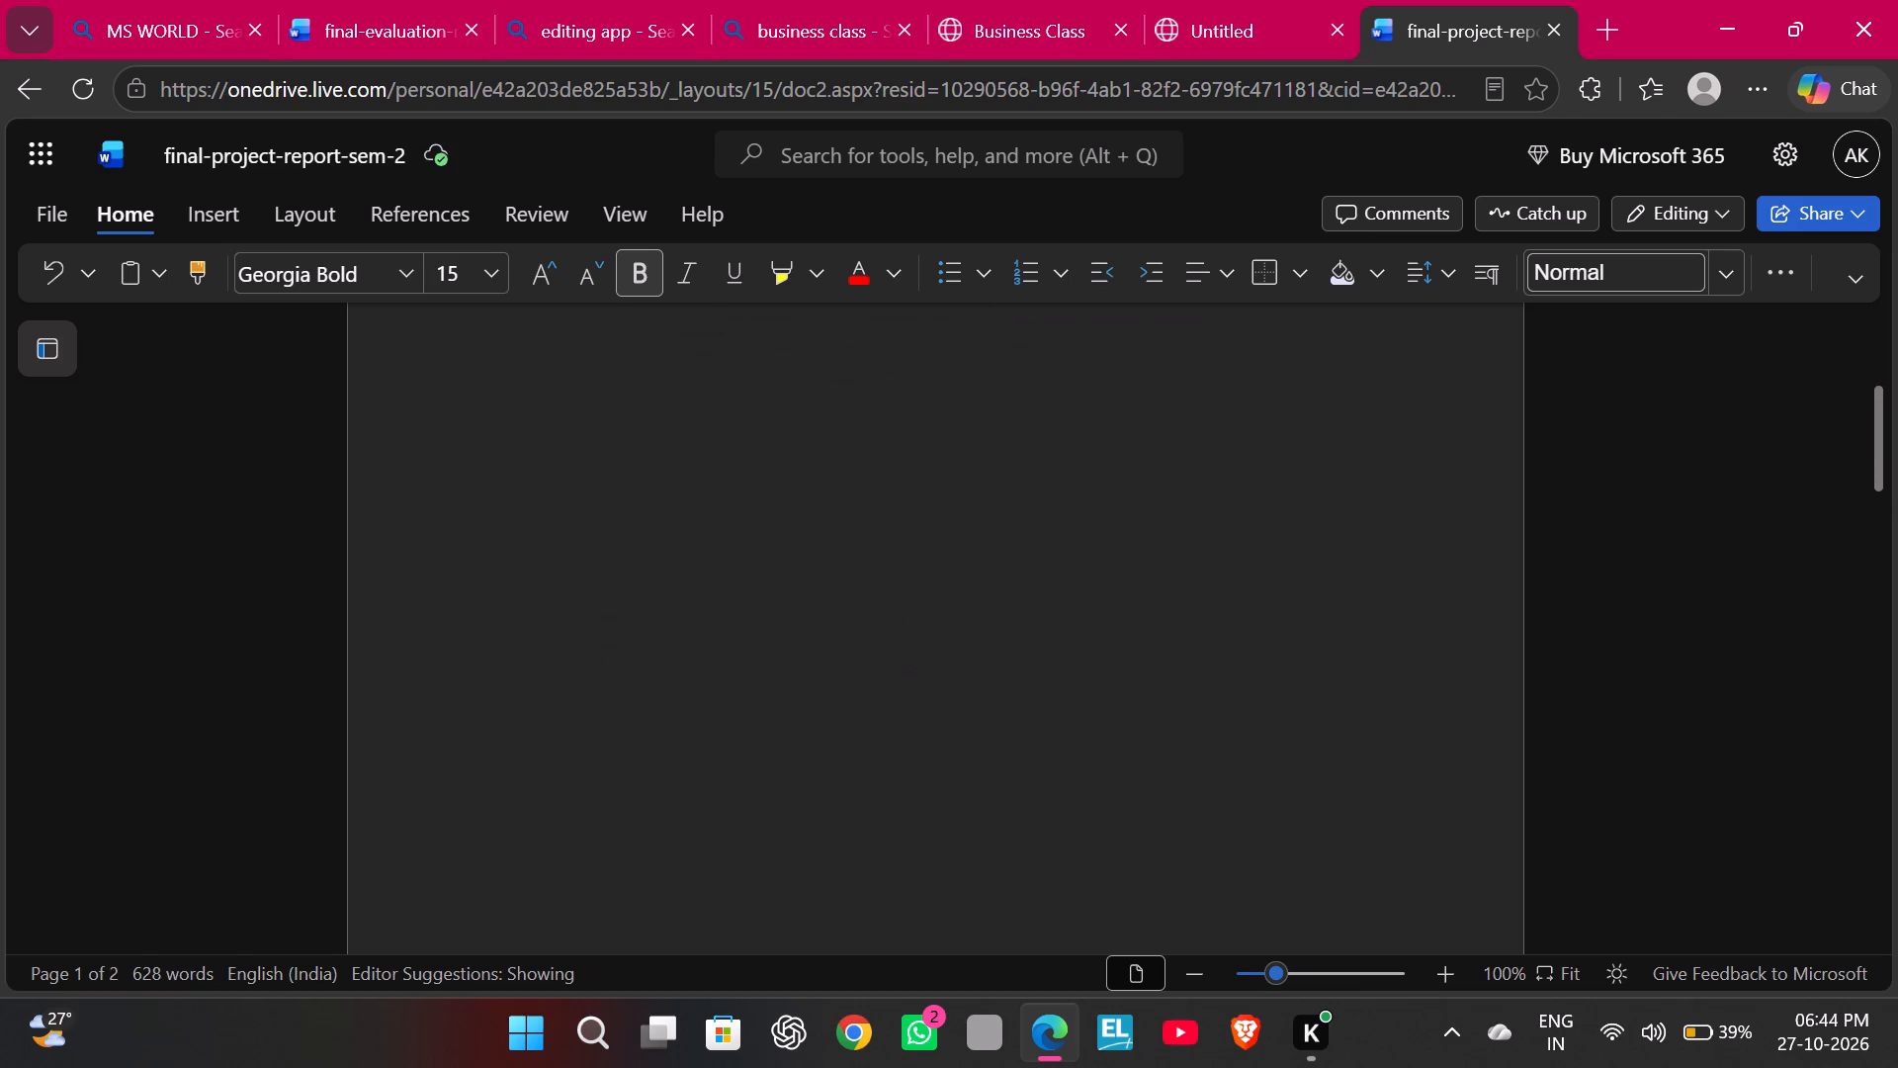
pyautogui.scroll(-3, 826, 792)
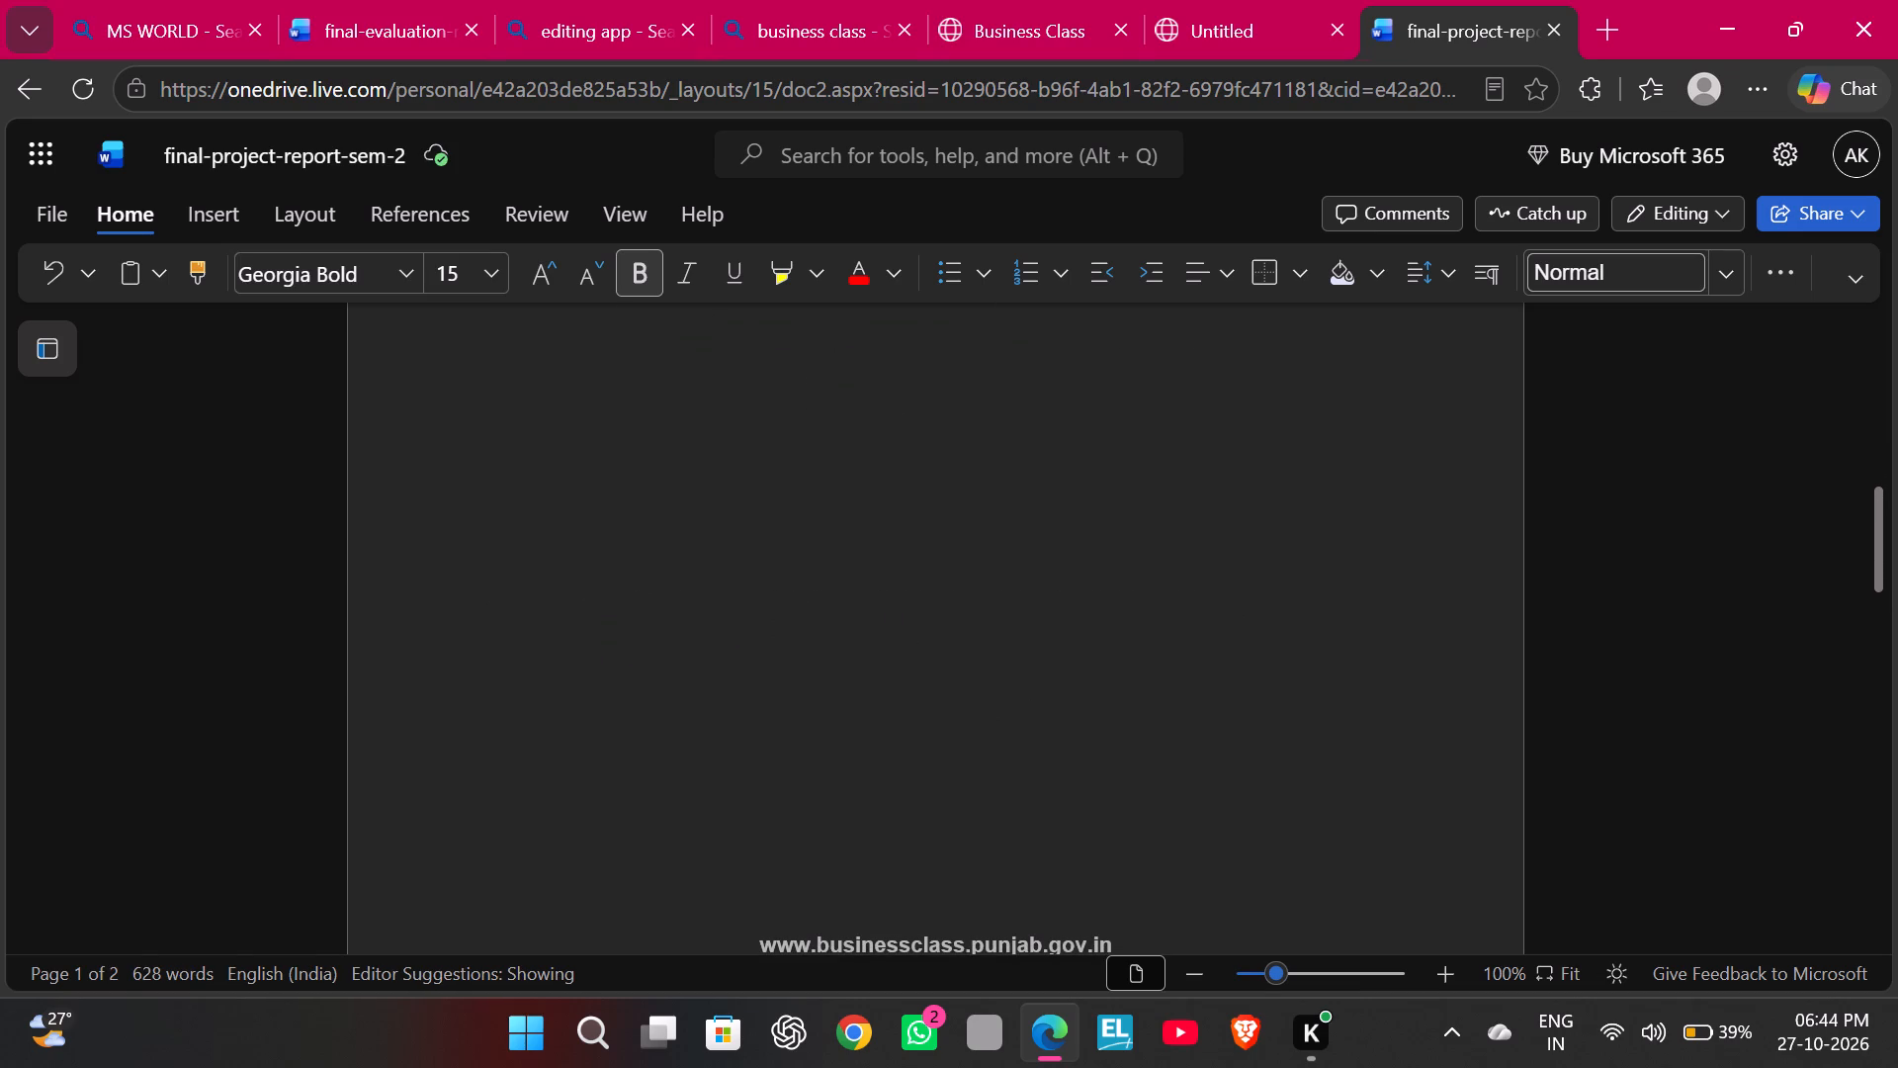
pyautogui.click(457, 0)
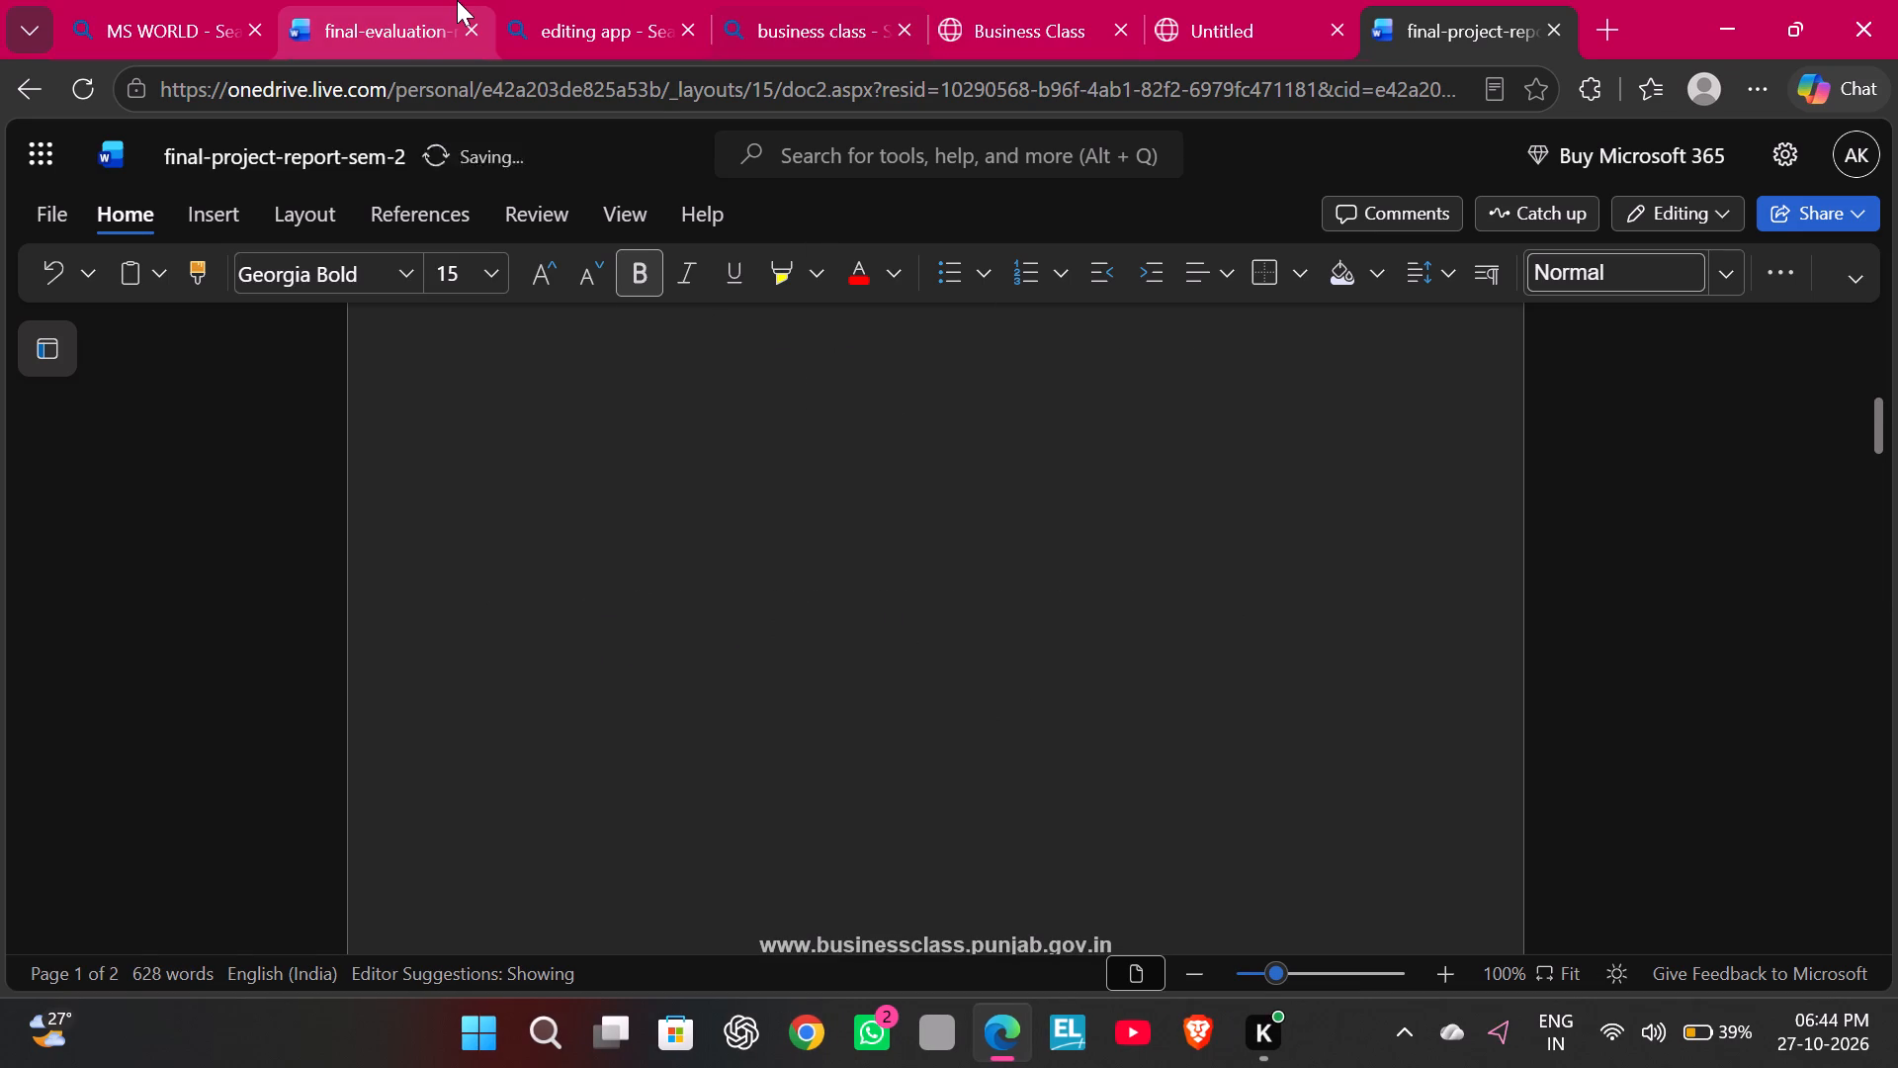
pyautogui.scroll(1, 684, 328)
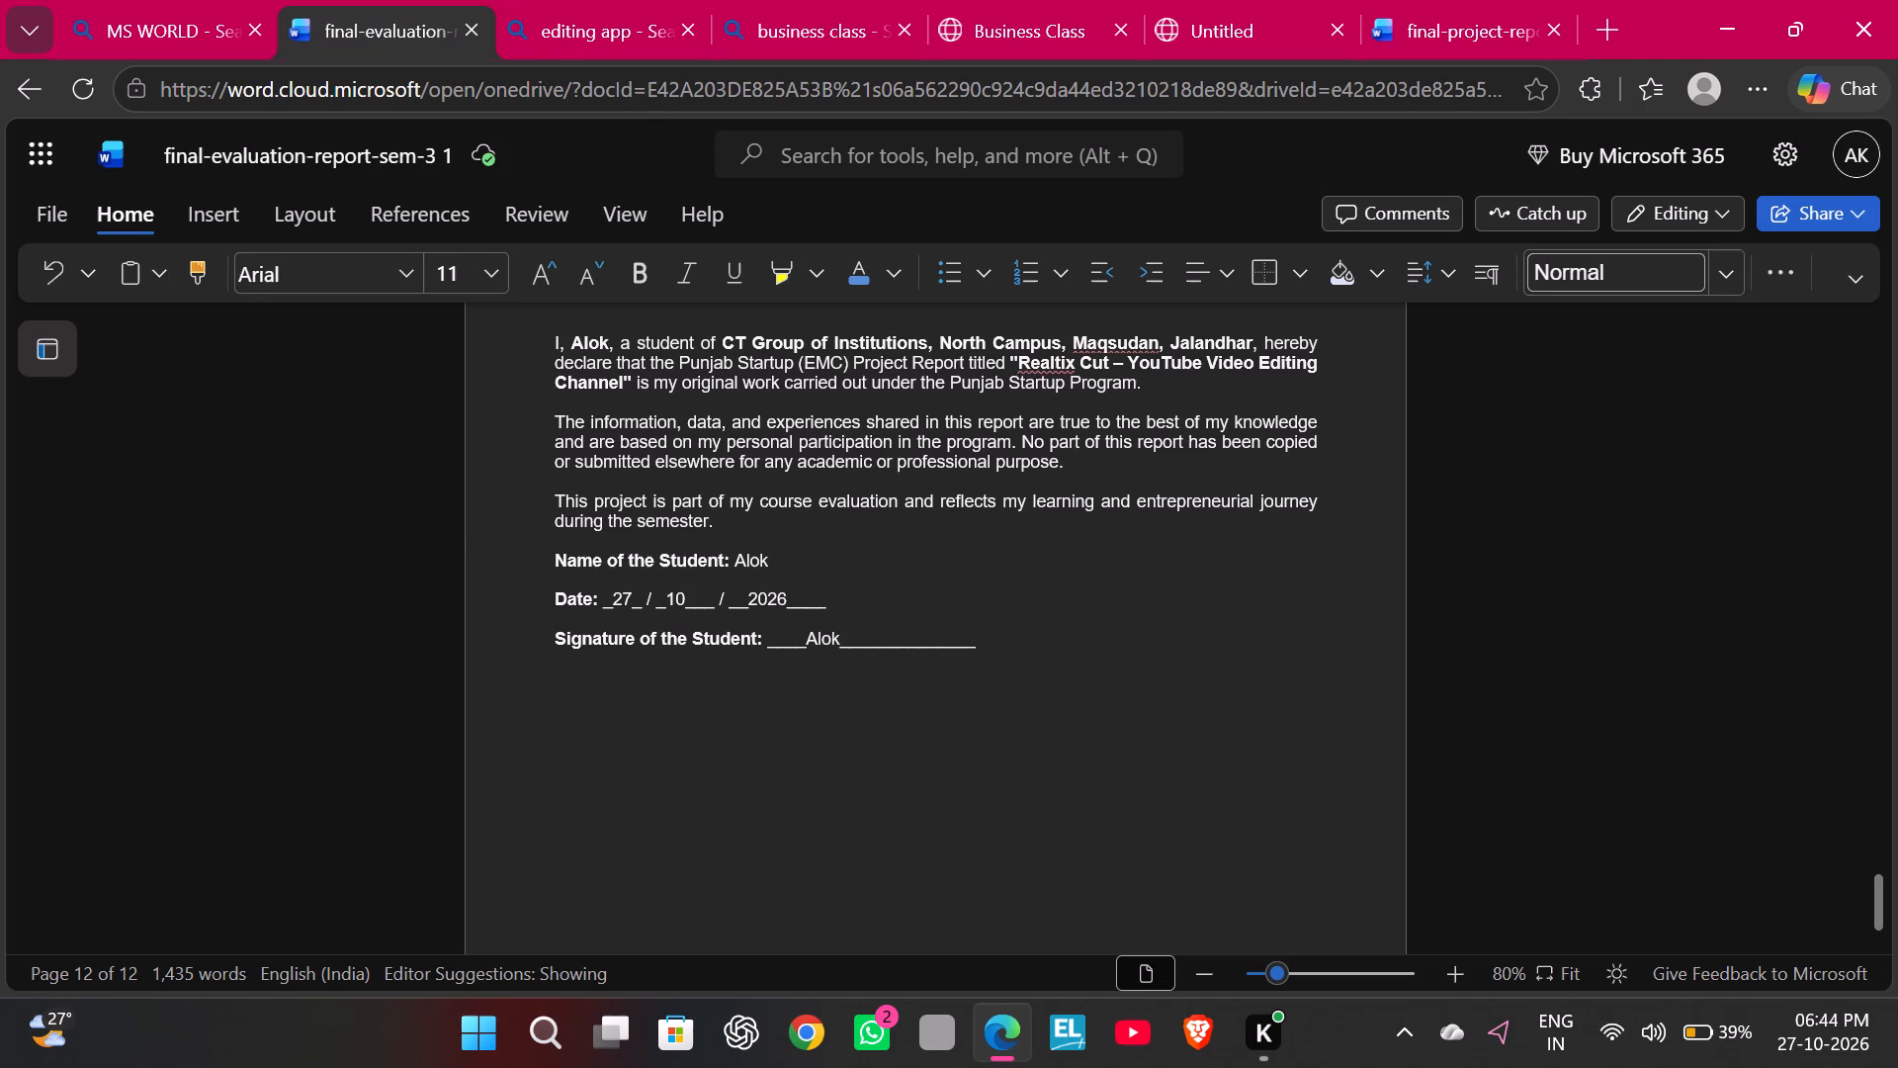
pyautogui.scroll(15, 667, 509)
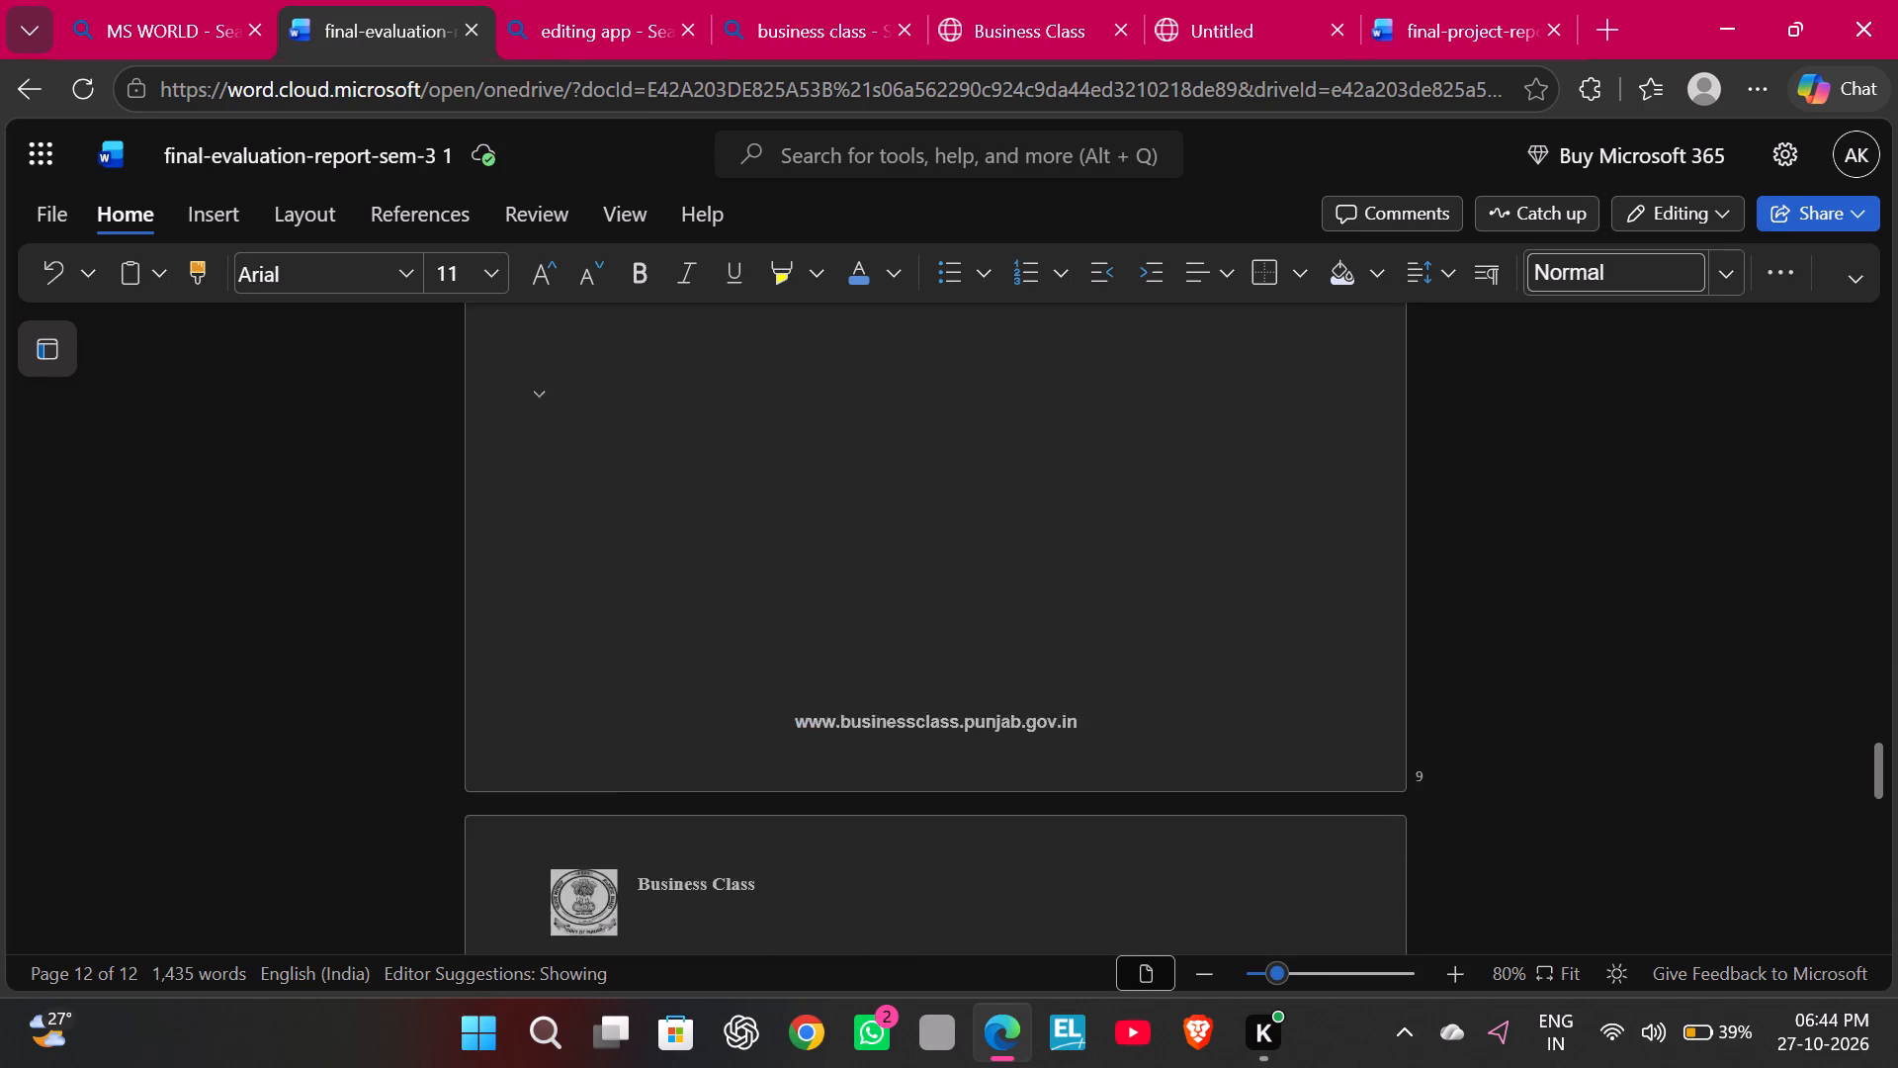
pyautogui.scroll(11, 667, 509)
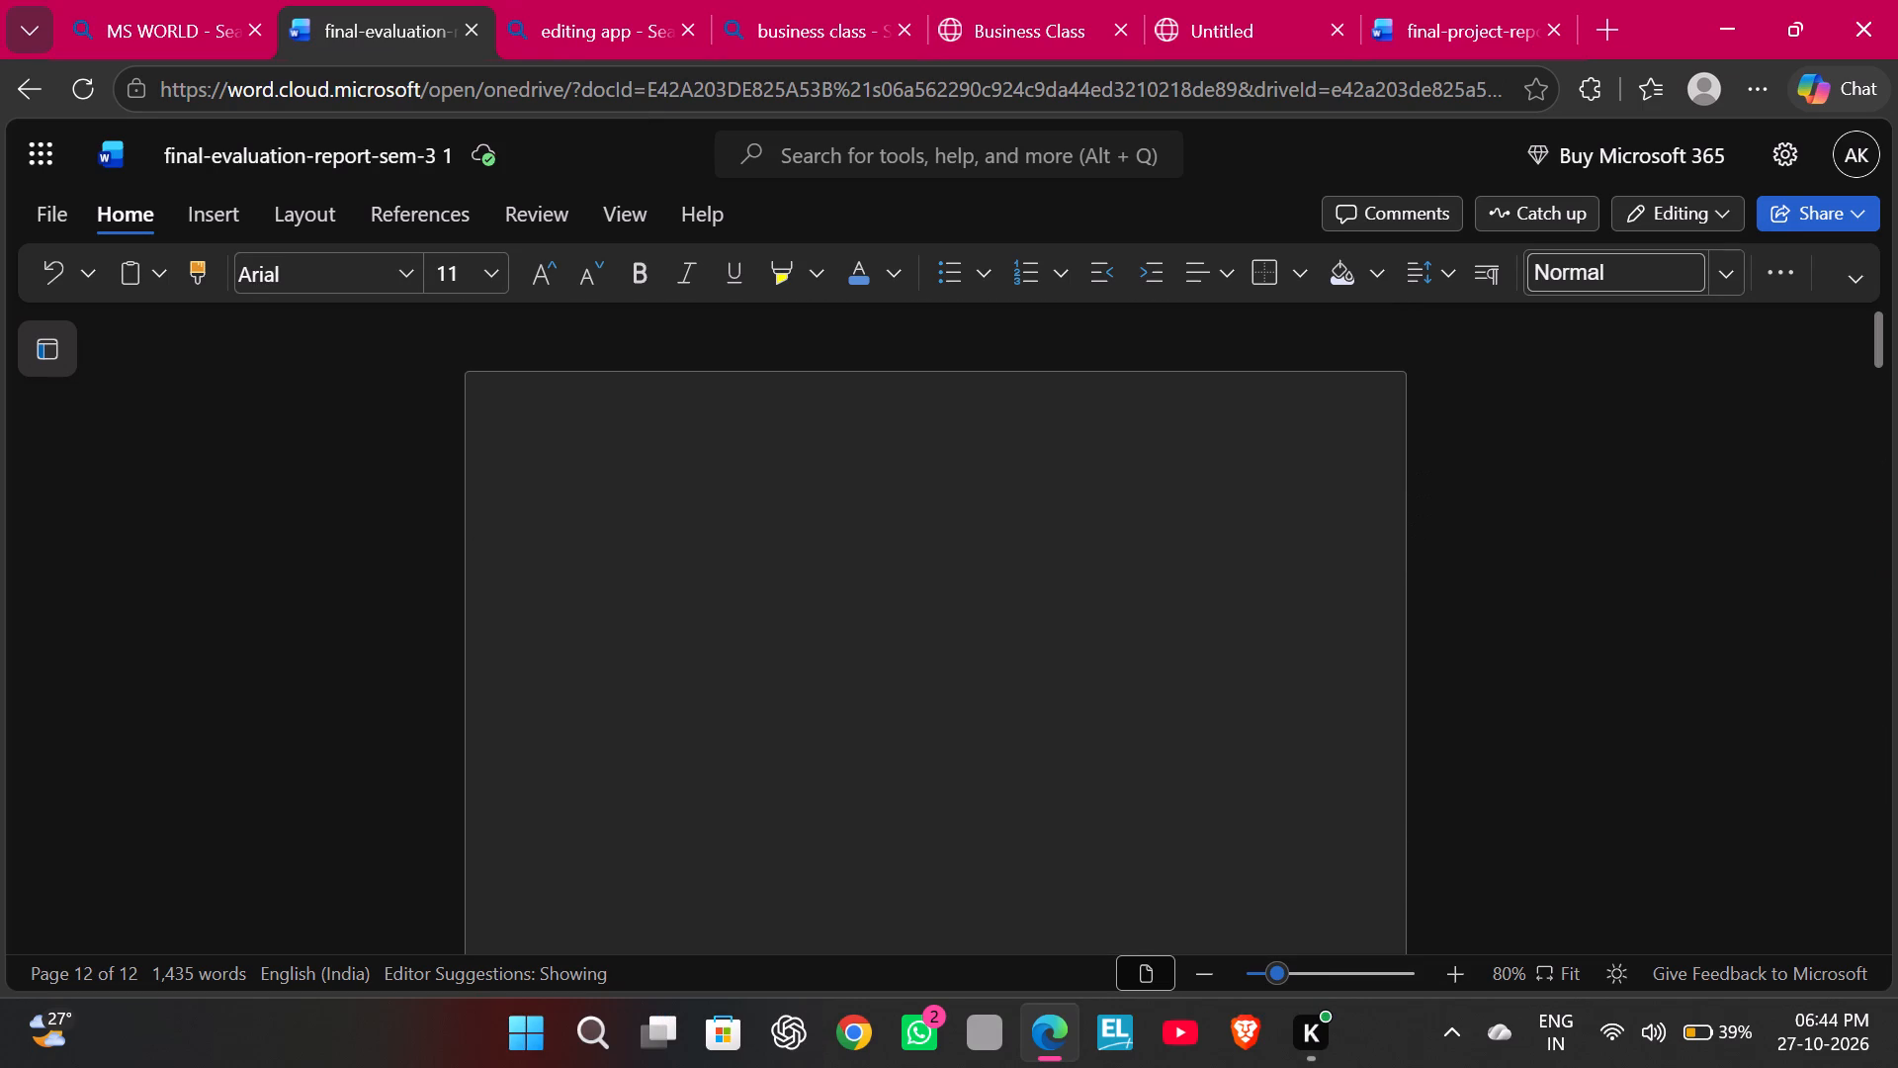
pyautogui.scroll(4, 667, 509)
pyautogui.scroll(-2, 667, 509)
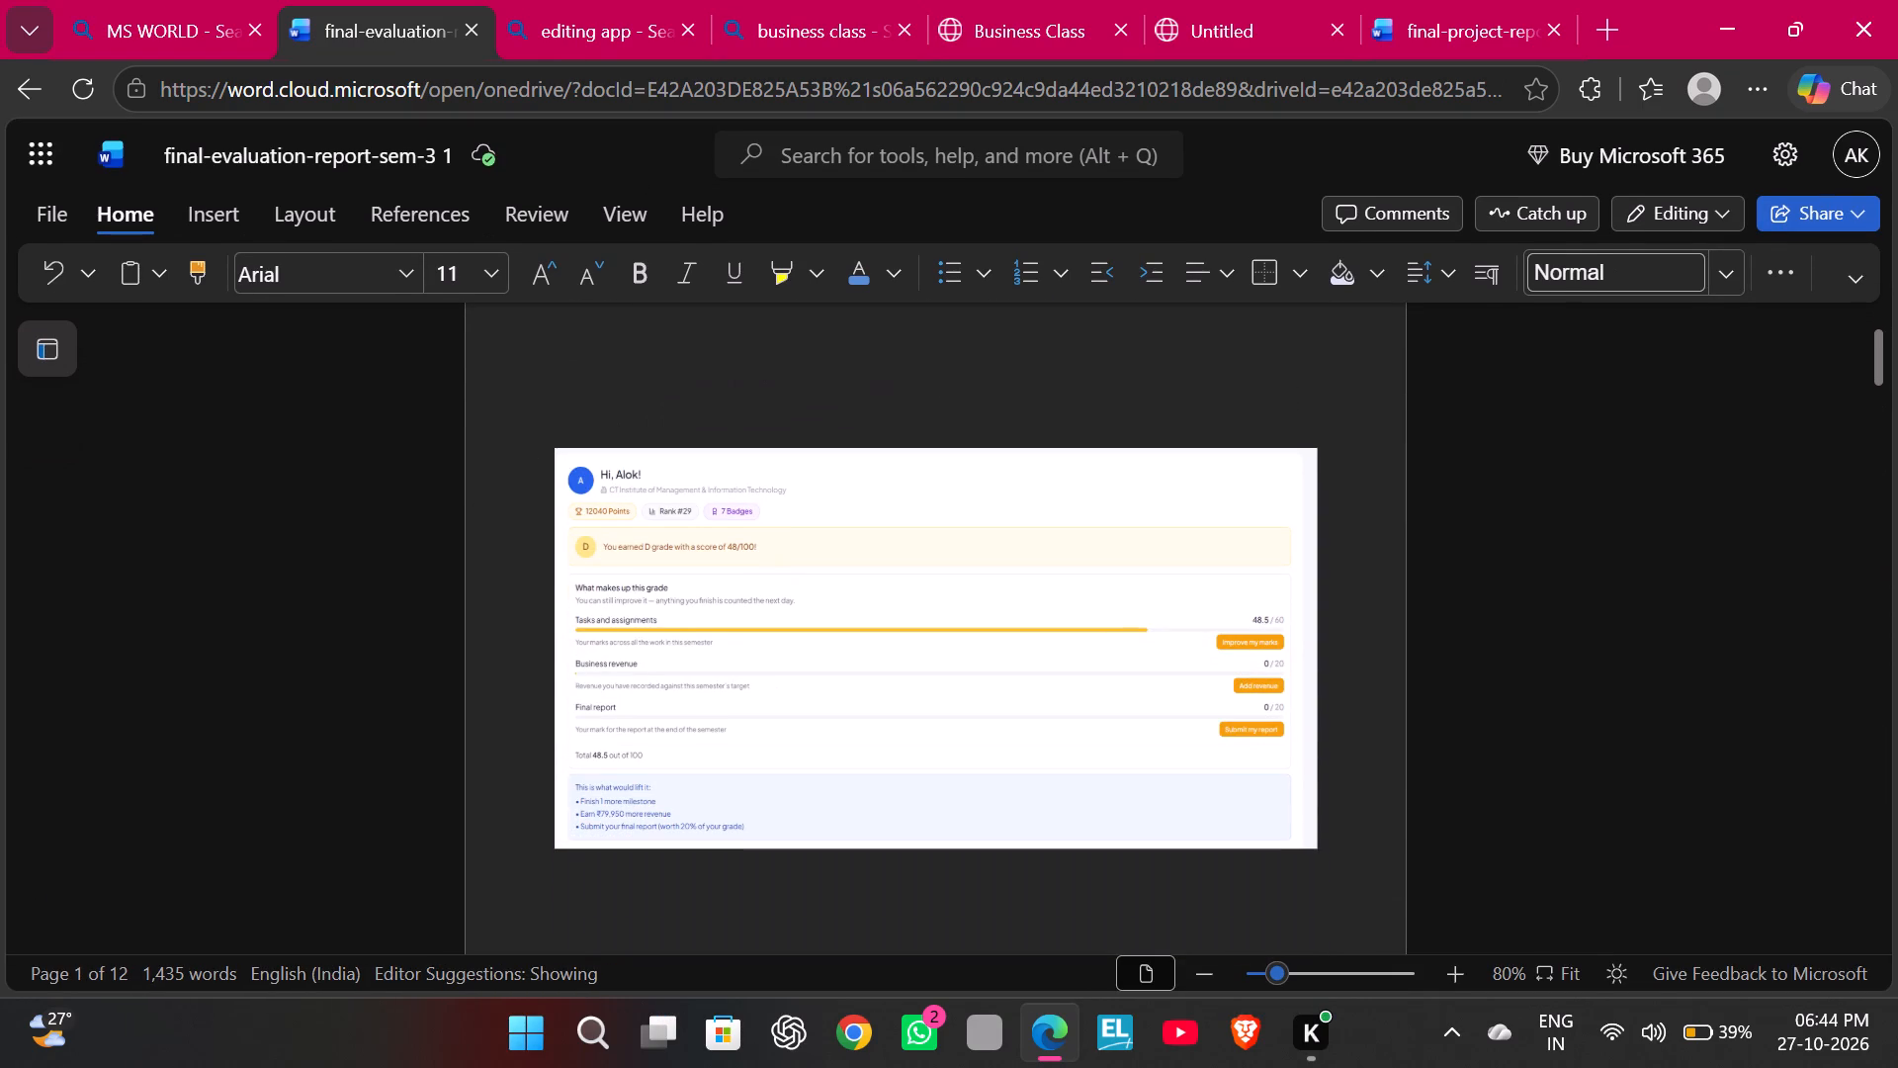
pyautogui.click(1463, 15)
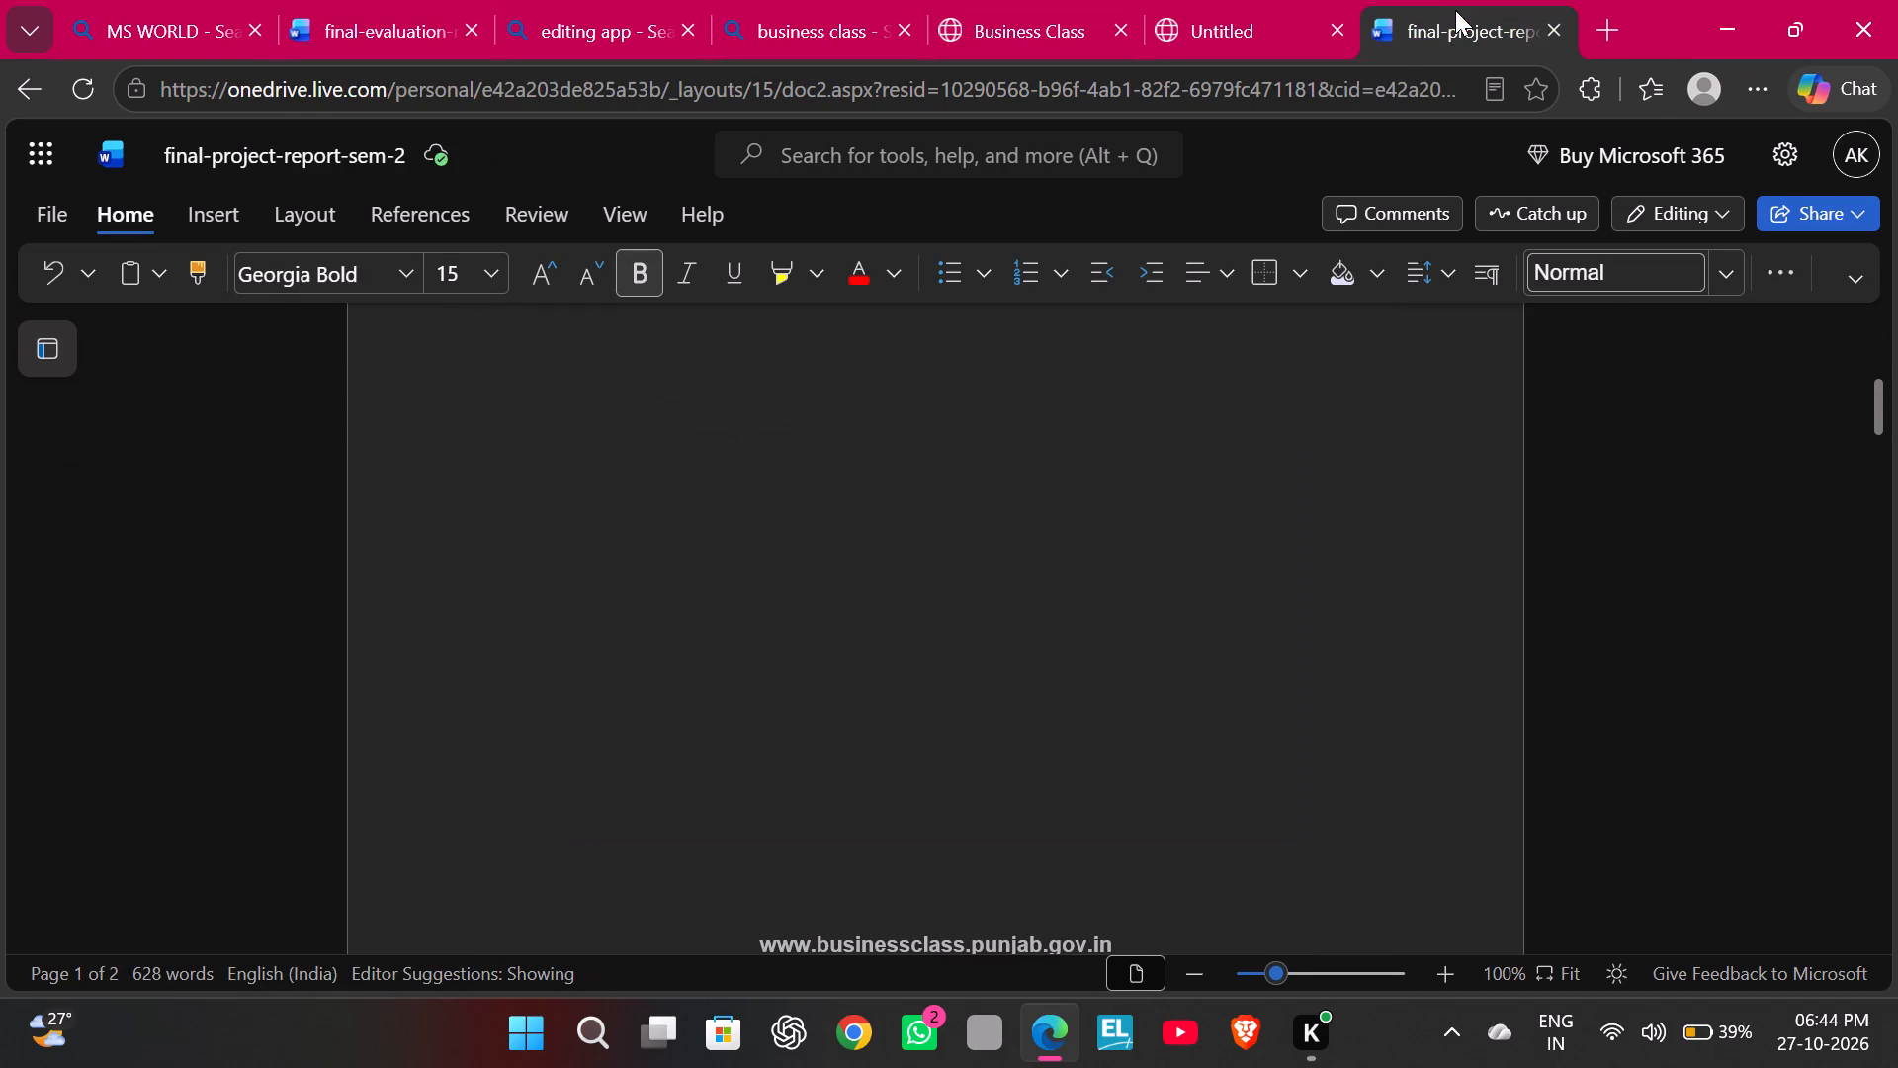
pyautogui.scroll(1, 1102, 397)
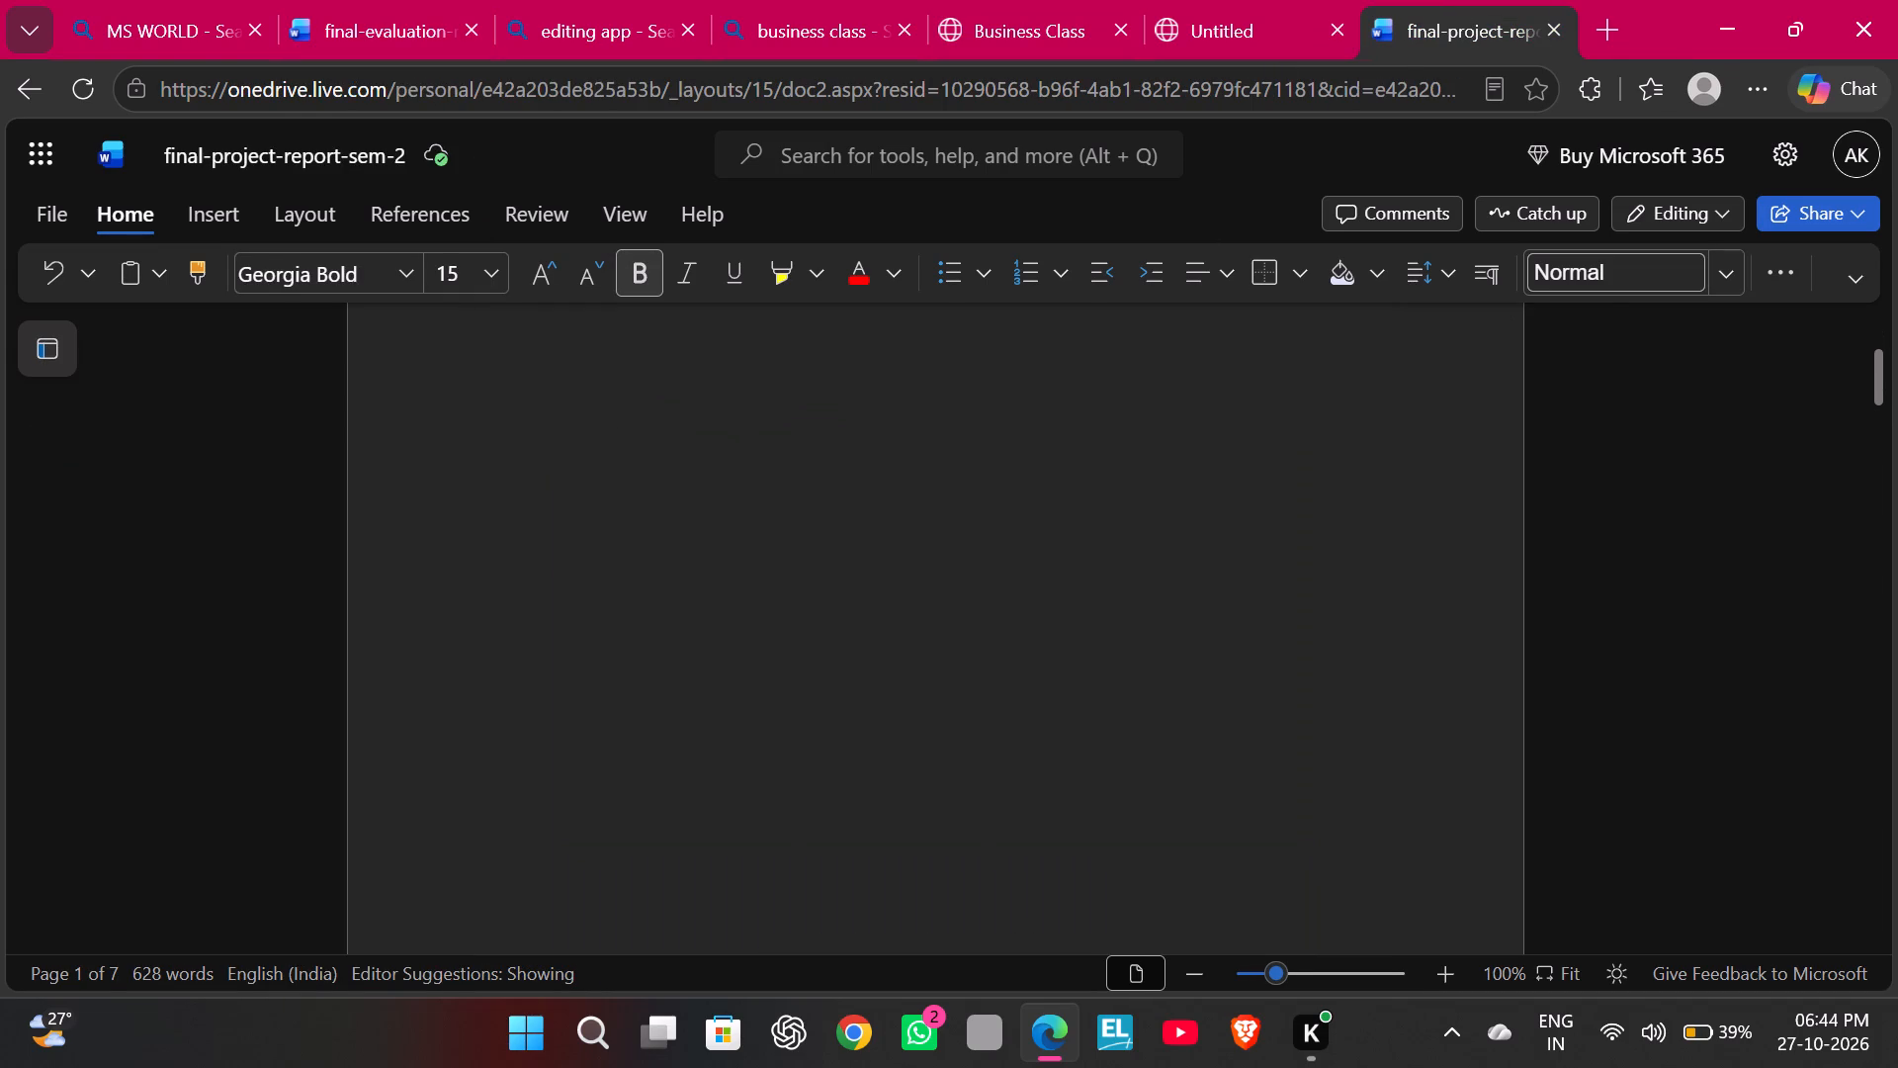
pyautogui.scroll(3, 1102, 397)
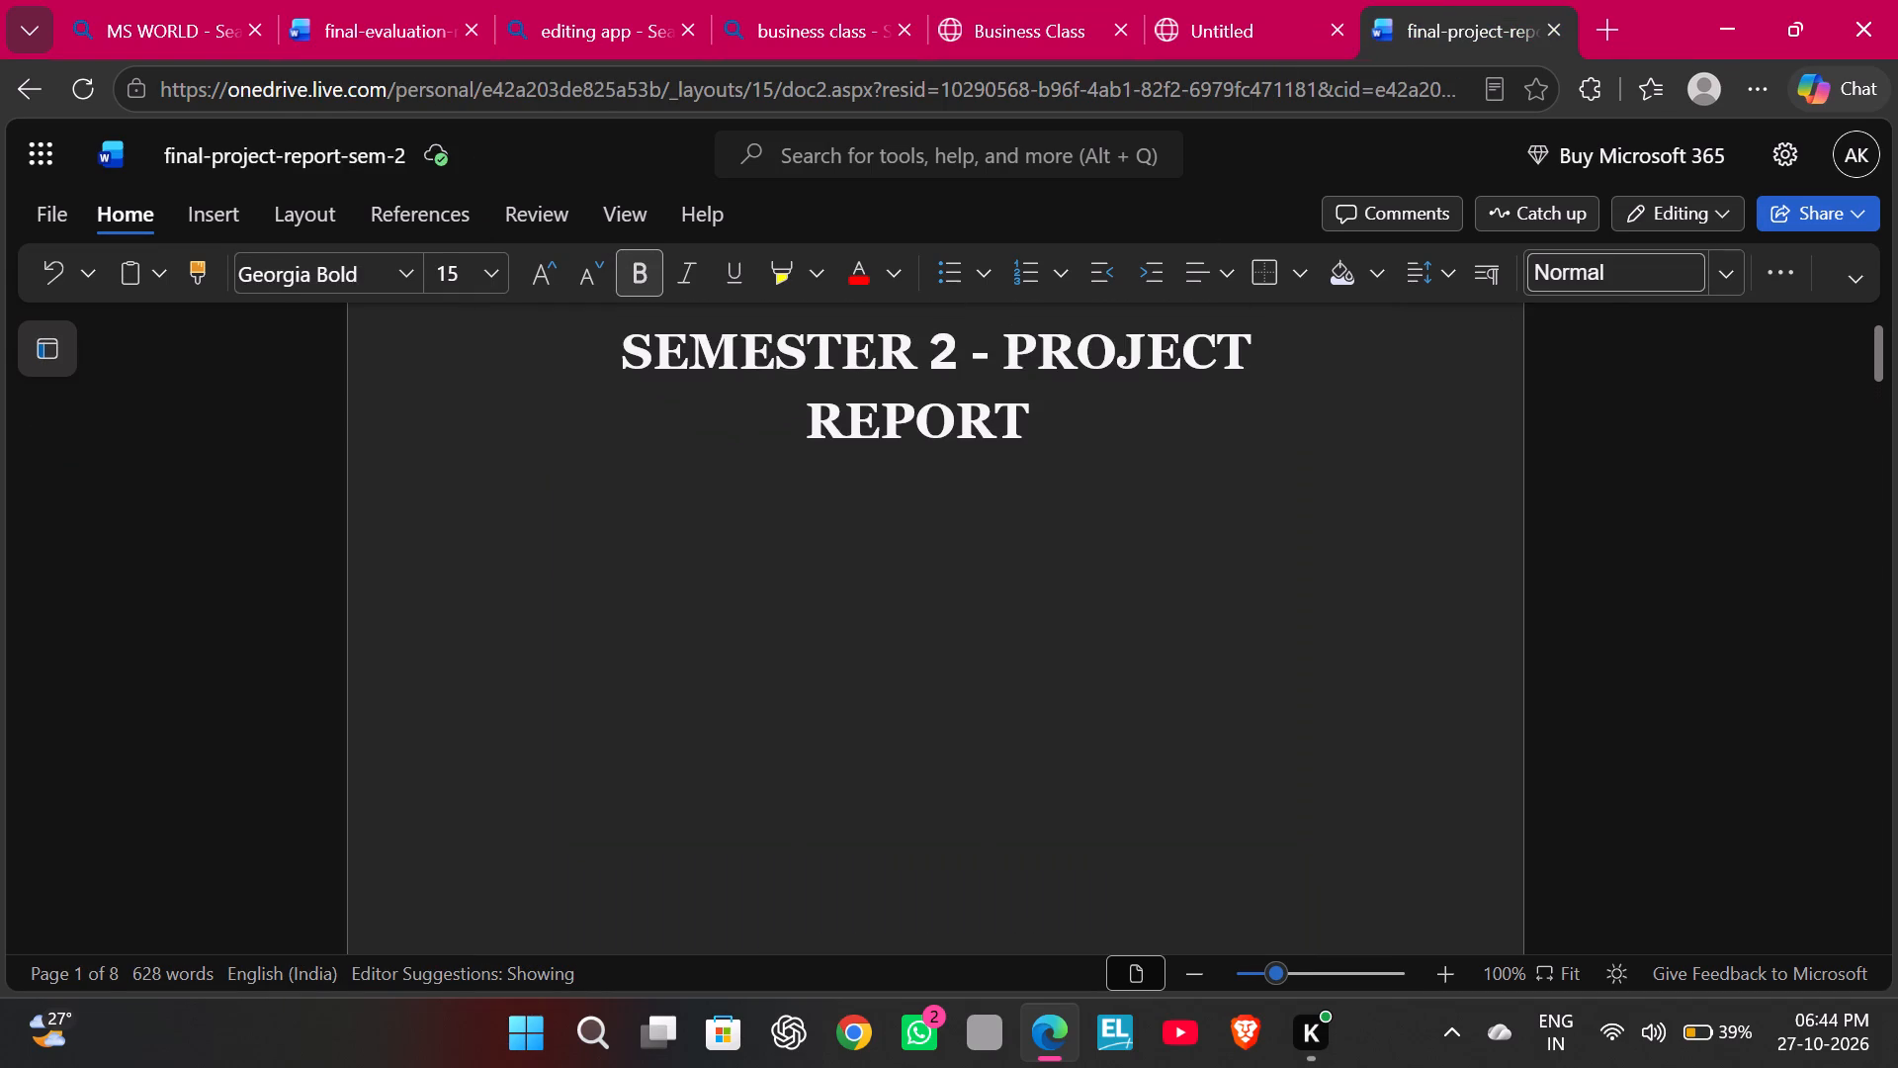
# Close the blank Untitled page.
pyautogui.click(1228, 0)
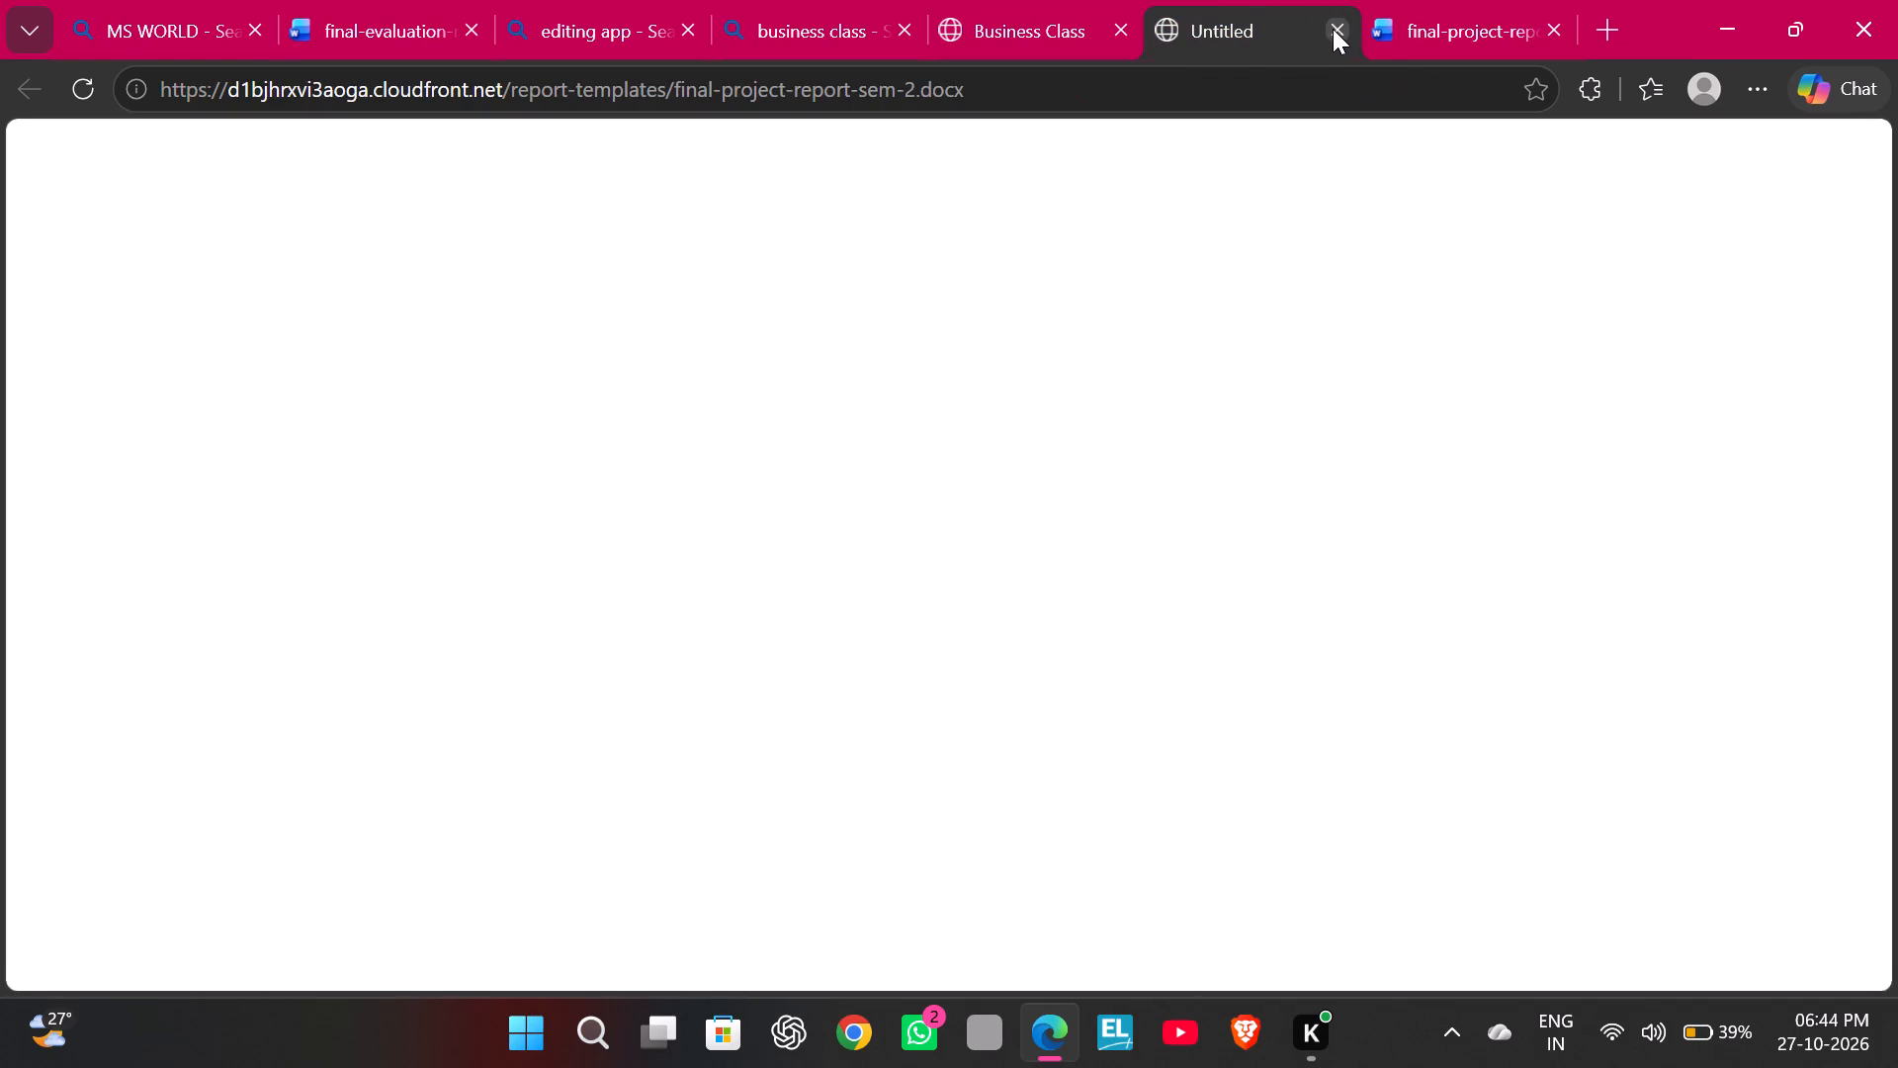
pyautogui.click(1336, 36)
pyautogui.click(1090, 11)
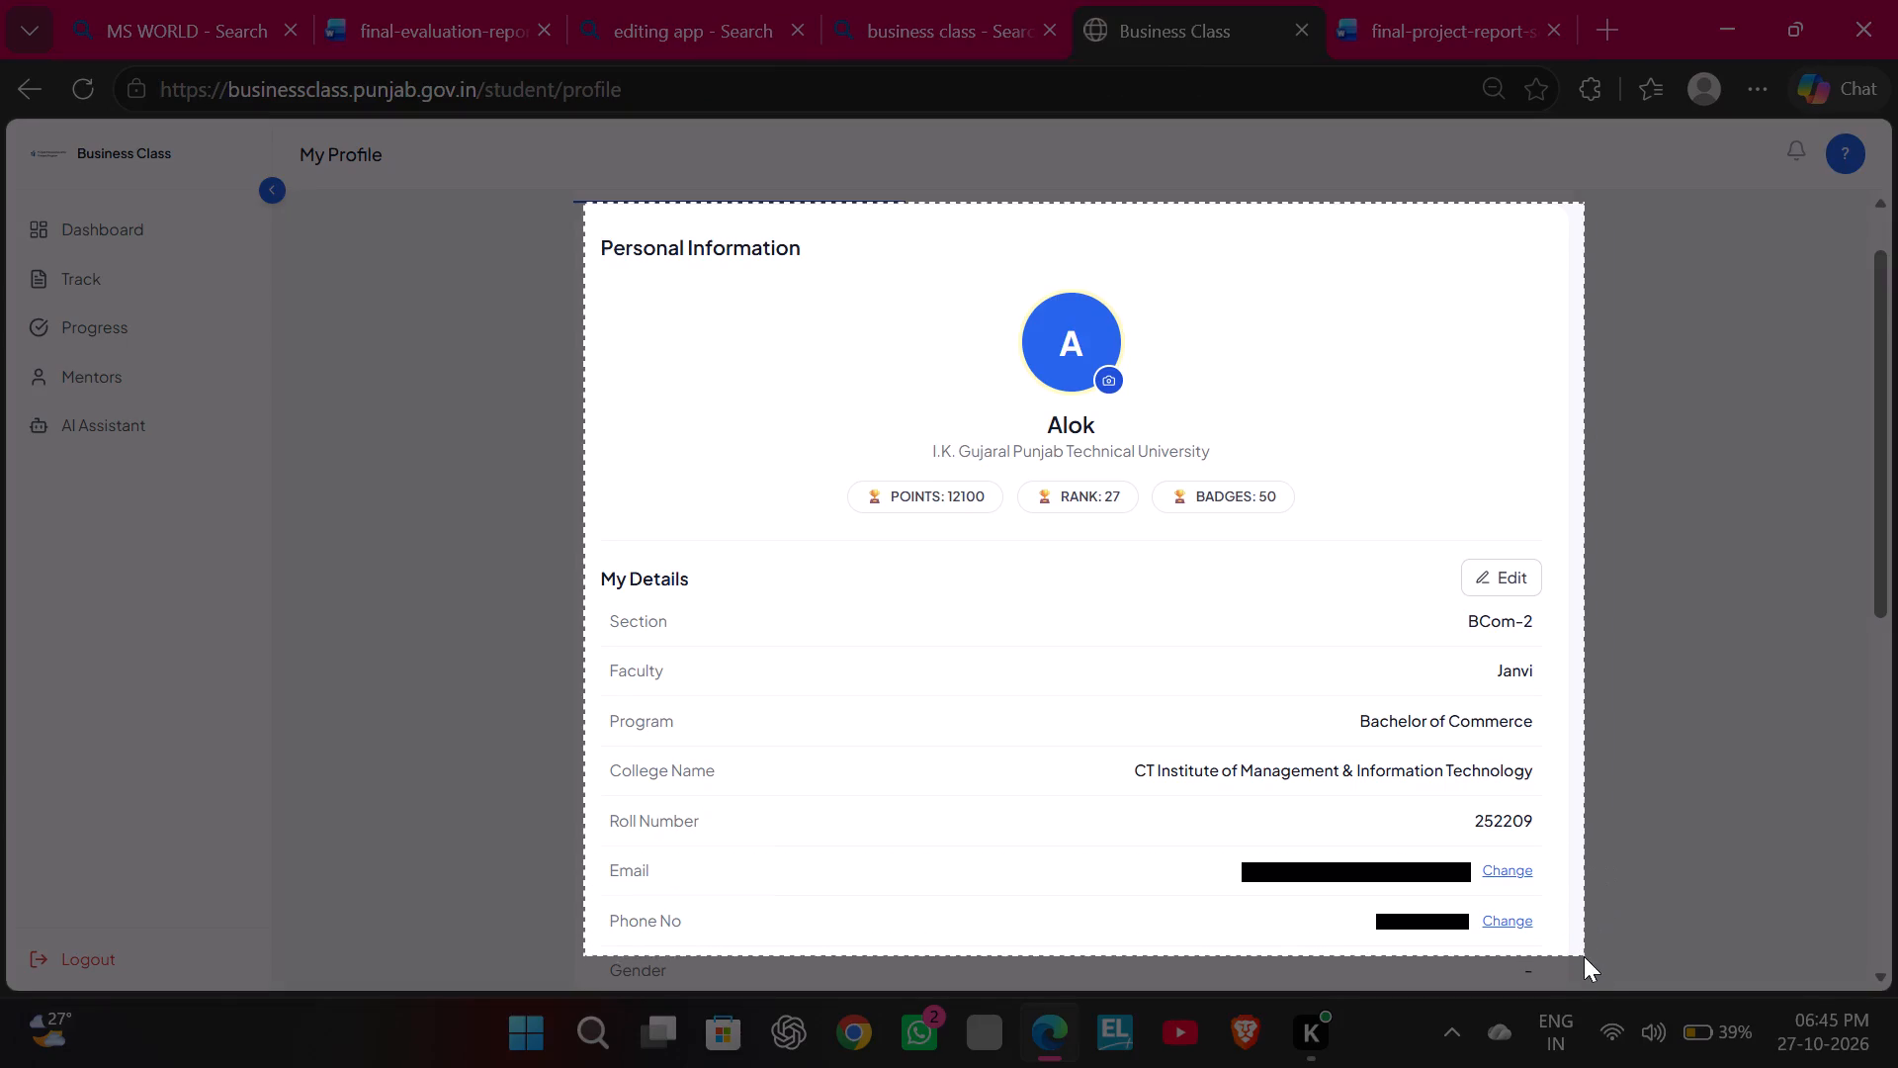
pyautogui.moveTo(1584, 956); pyautogui.dragTo(1585, 980)
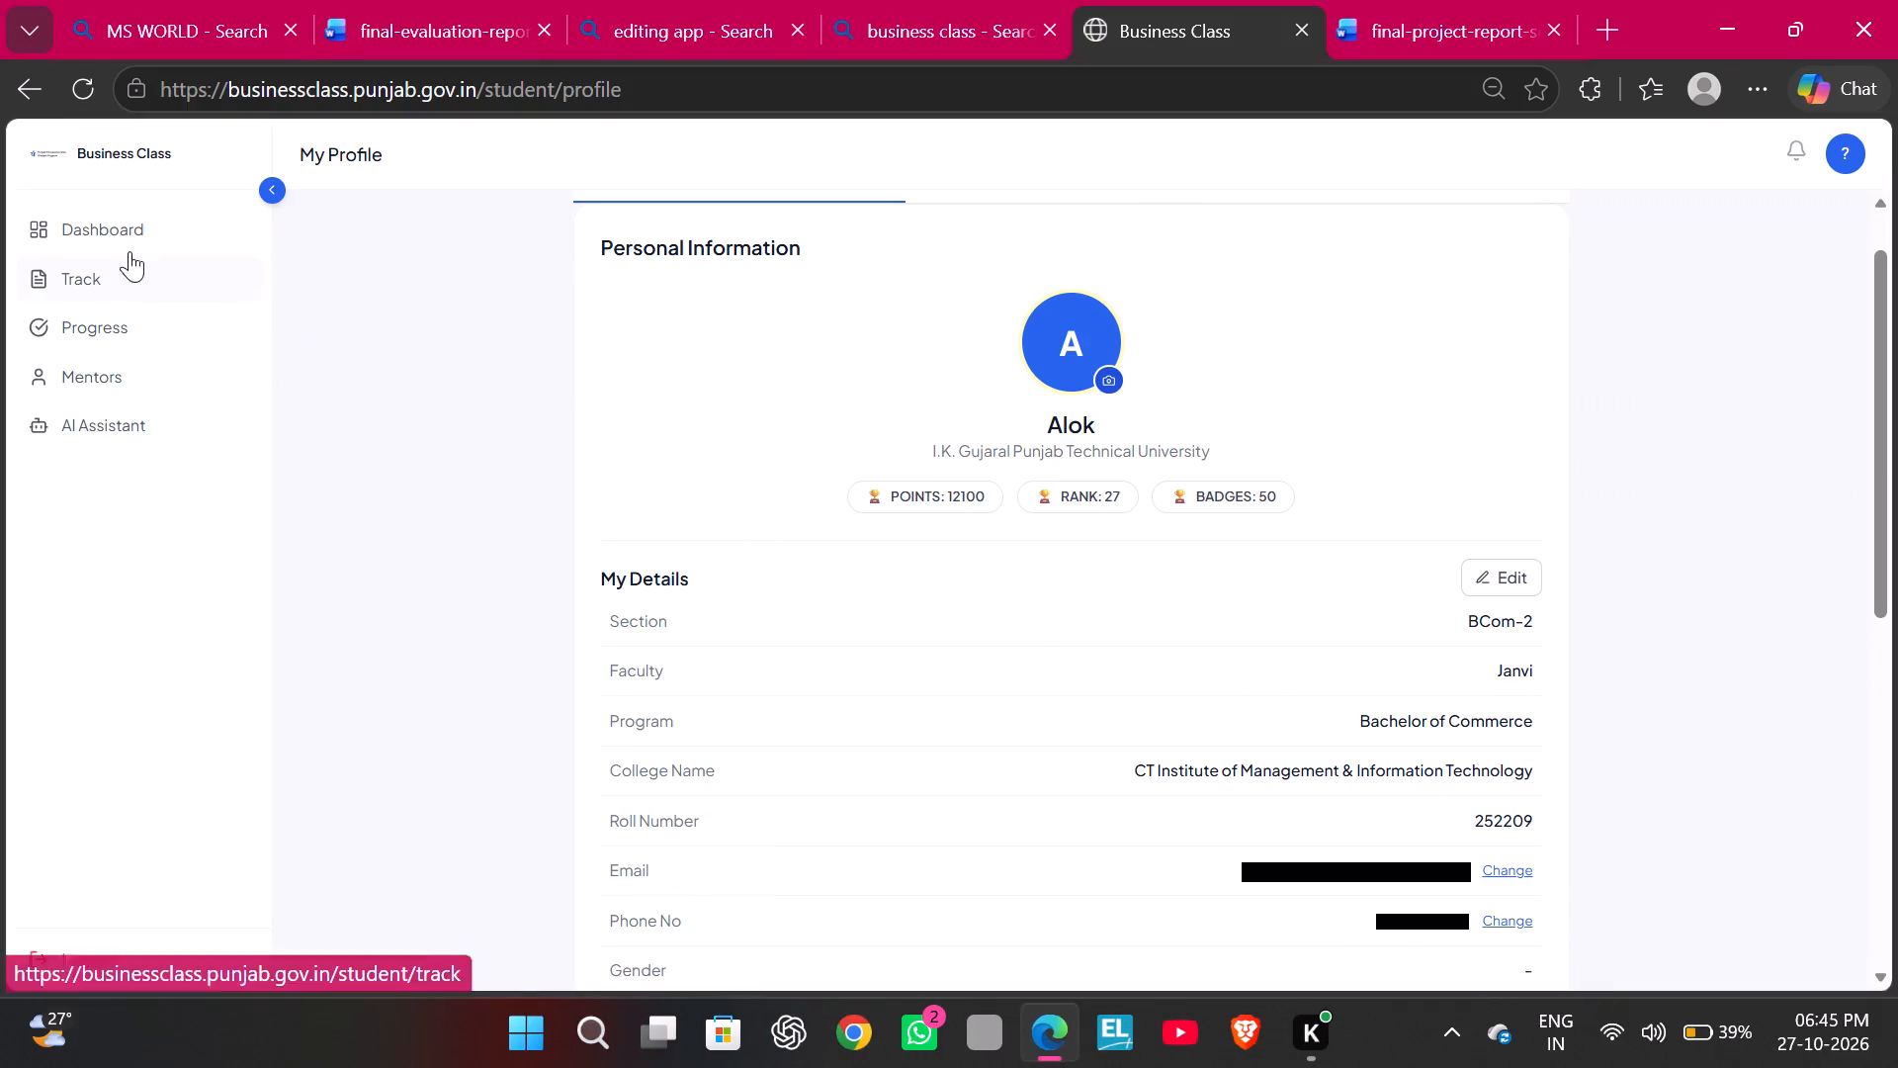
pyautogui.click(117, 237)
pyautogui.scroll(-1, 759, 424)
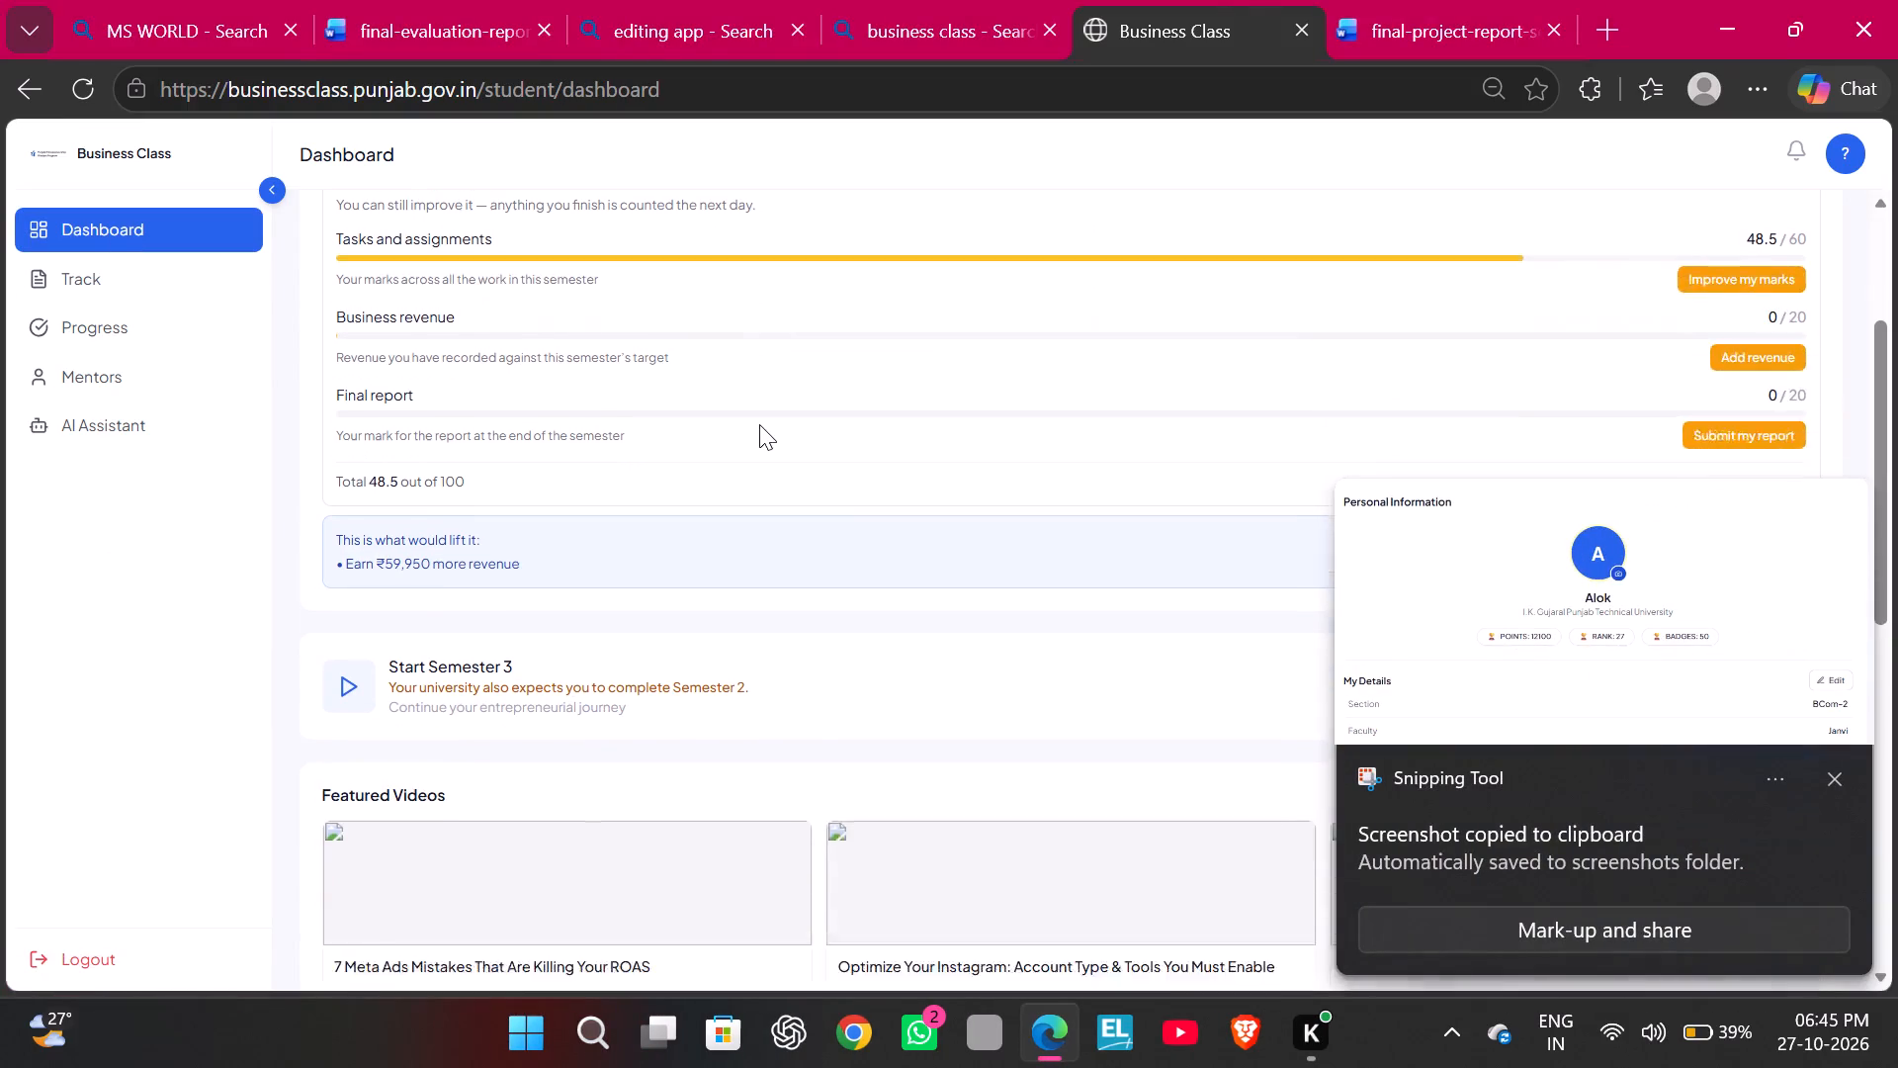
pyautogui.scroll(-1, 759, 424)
# Paste the captured profile screenshot below the SEMESTER 2 - PROJECT REPORT title in final-project-report-sem-2.
pyautogui.click(1379, 13)
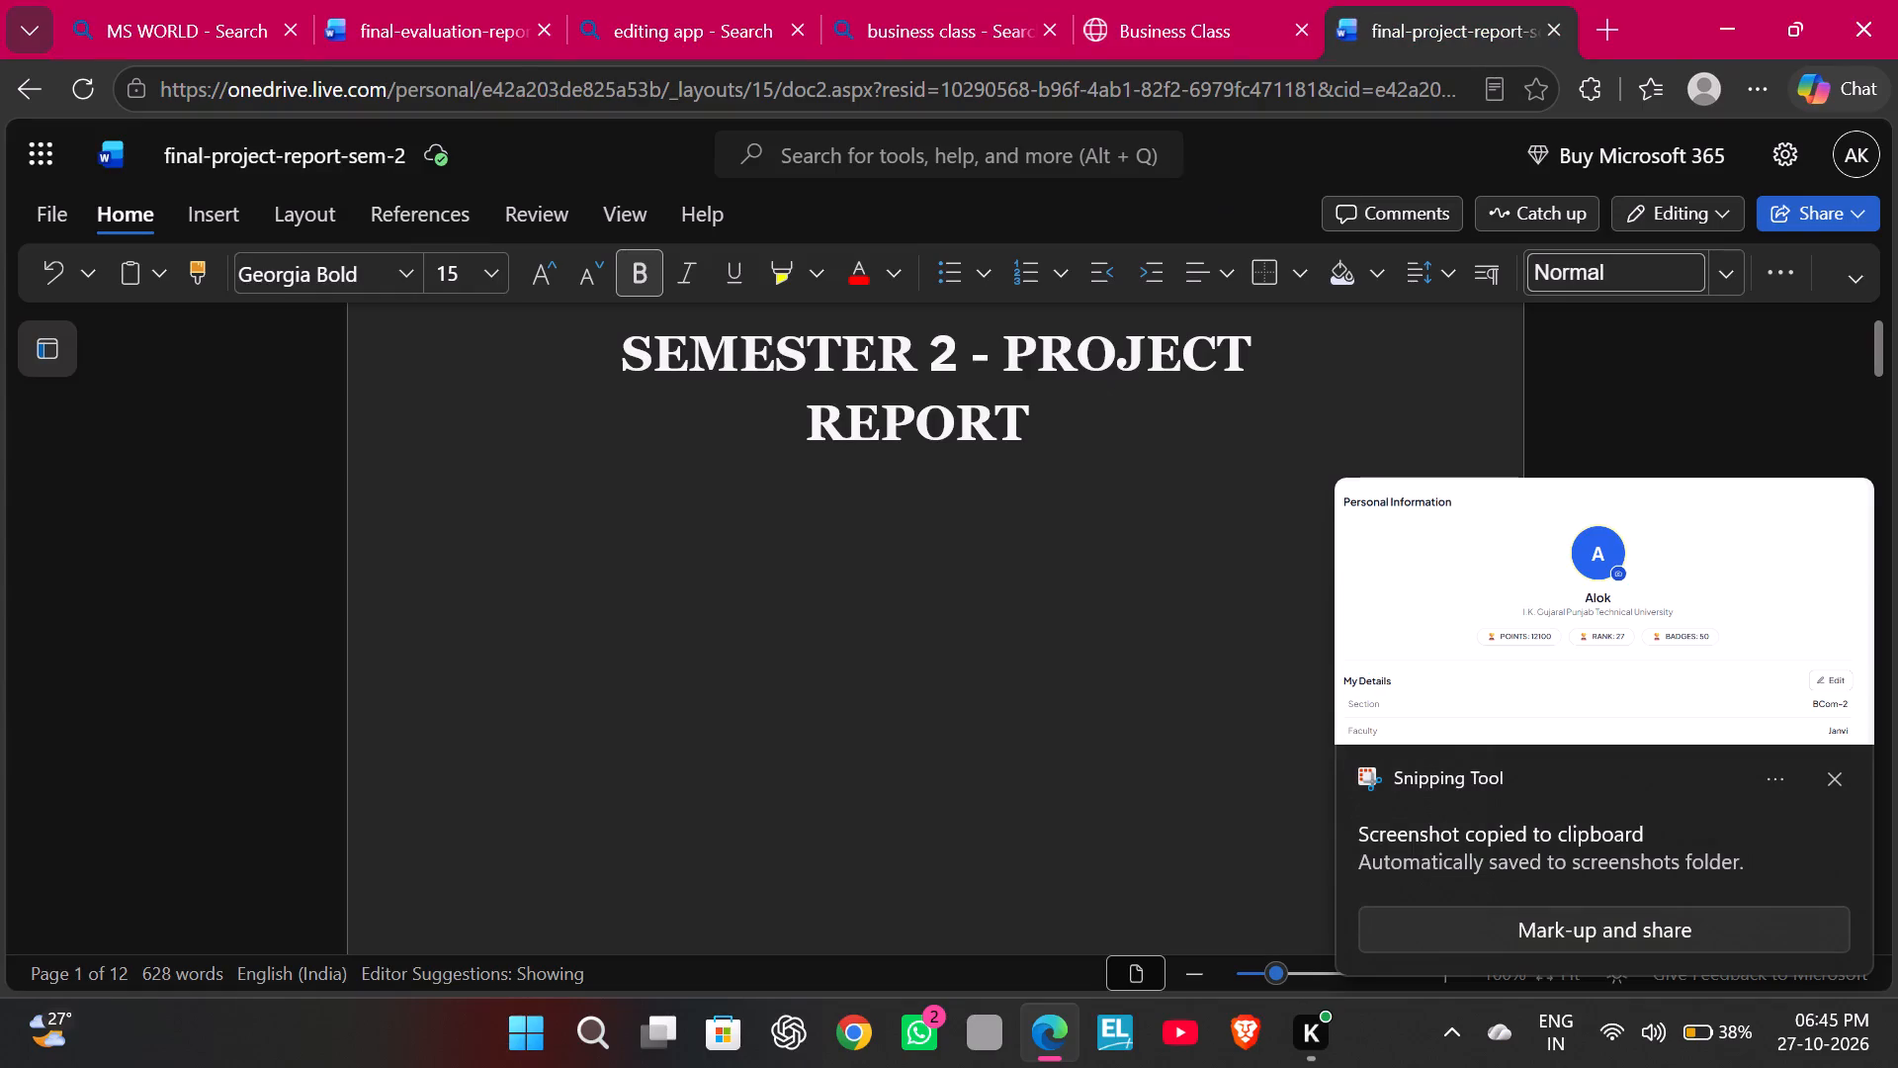
pyautogui.click(967, 595)
pyautogui.hotkey('ctrl', 'v')
# Insert a page break in the empty space below the pasted profile screenshot on the cover page.
pyautogui.scroll(-1, 956, 687)
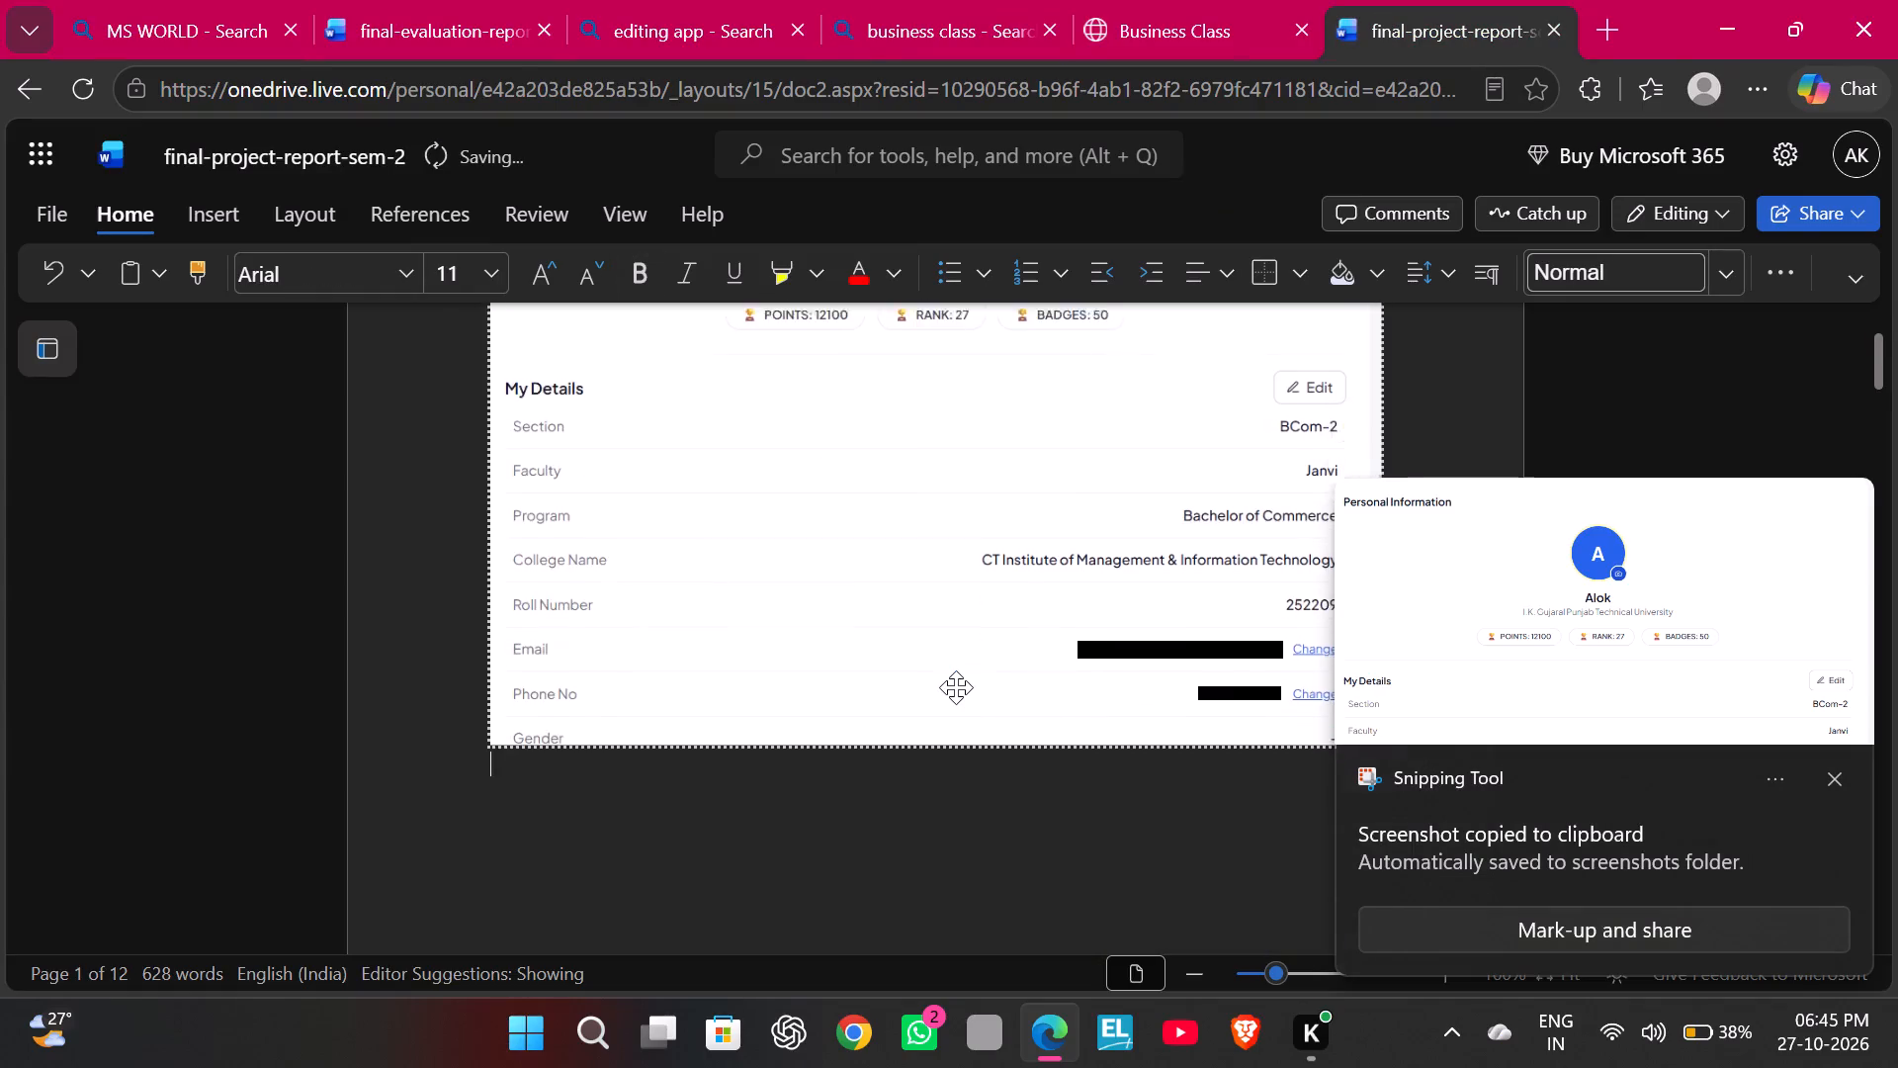
pyautogui.scroll(-5, 956, 687)
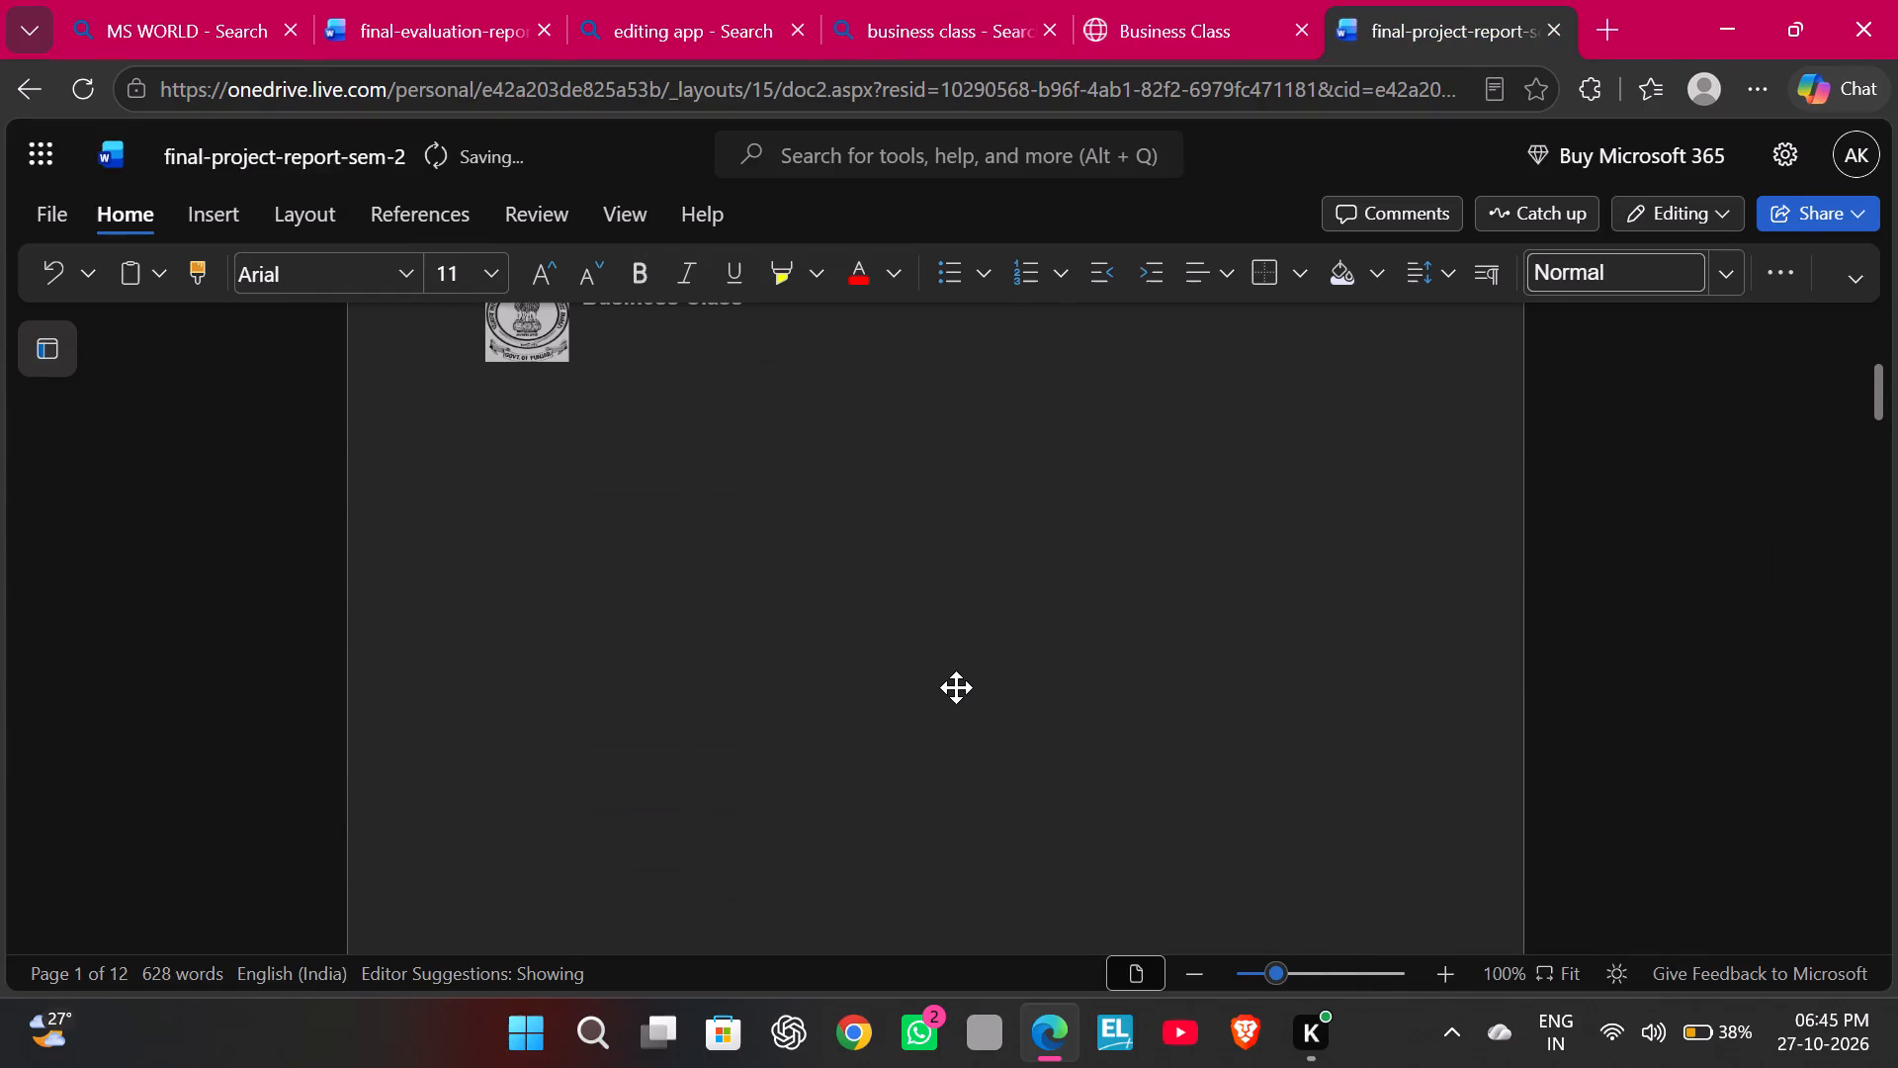
pyautogui.click(956, 687)
pyautogui.scroll(-3, 956, 687)
pyautogui.scroll(1, 956, 687)
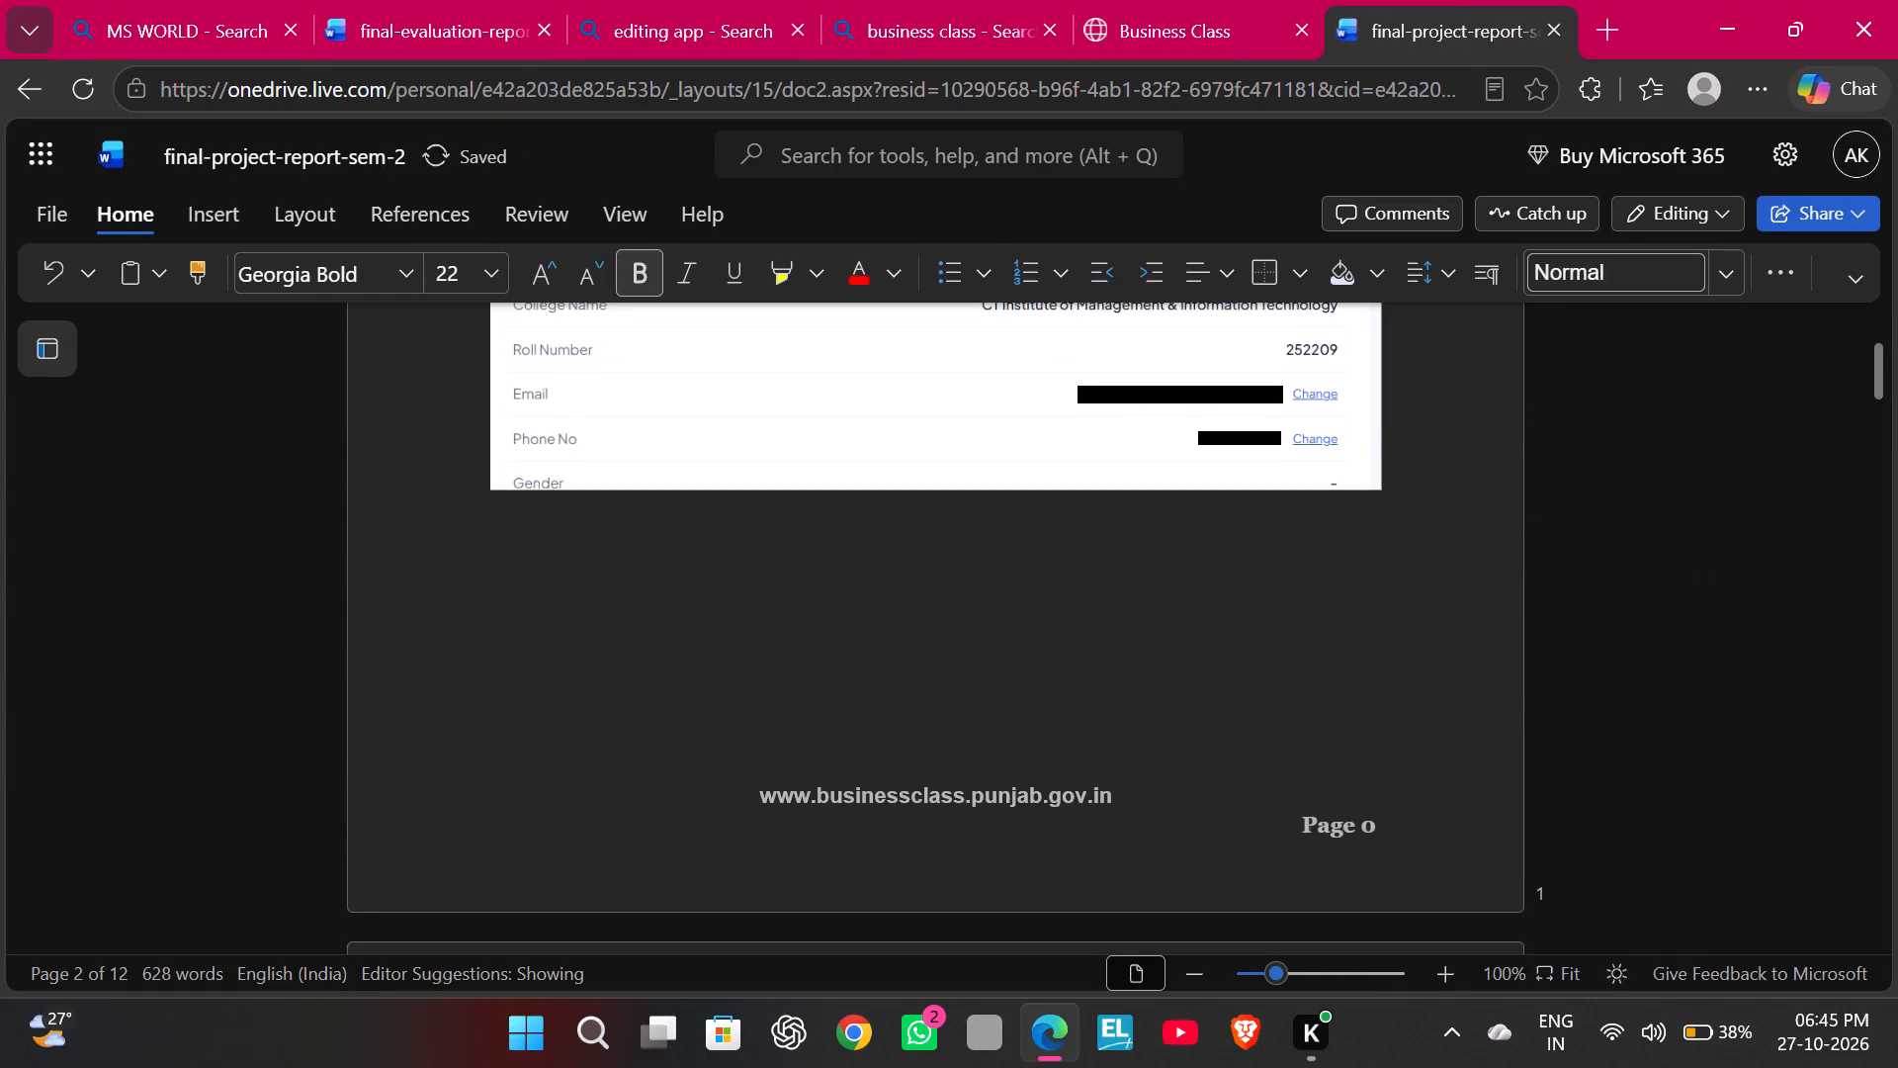
pyautogui.click(956, 687)
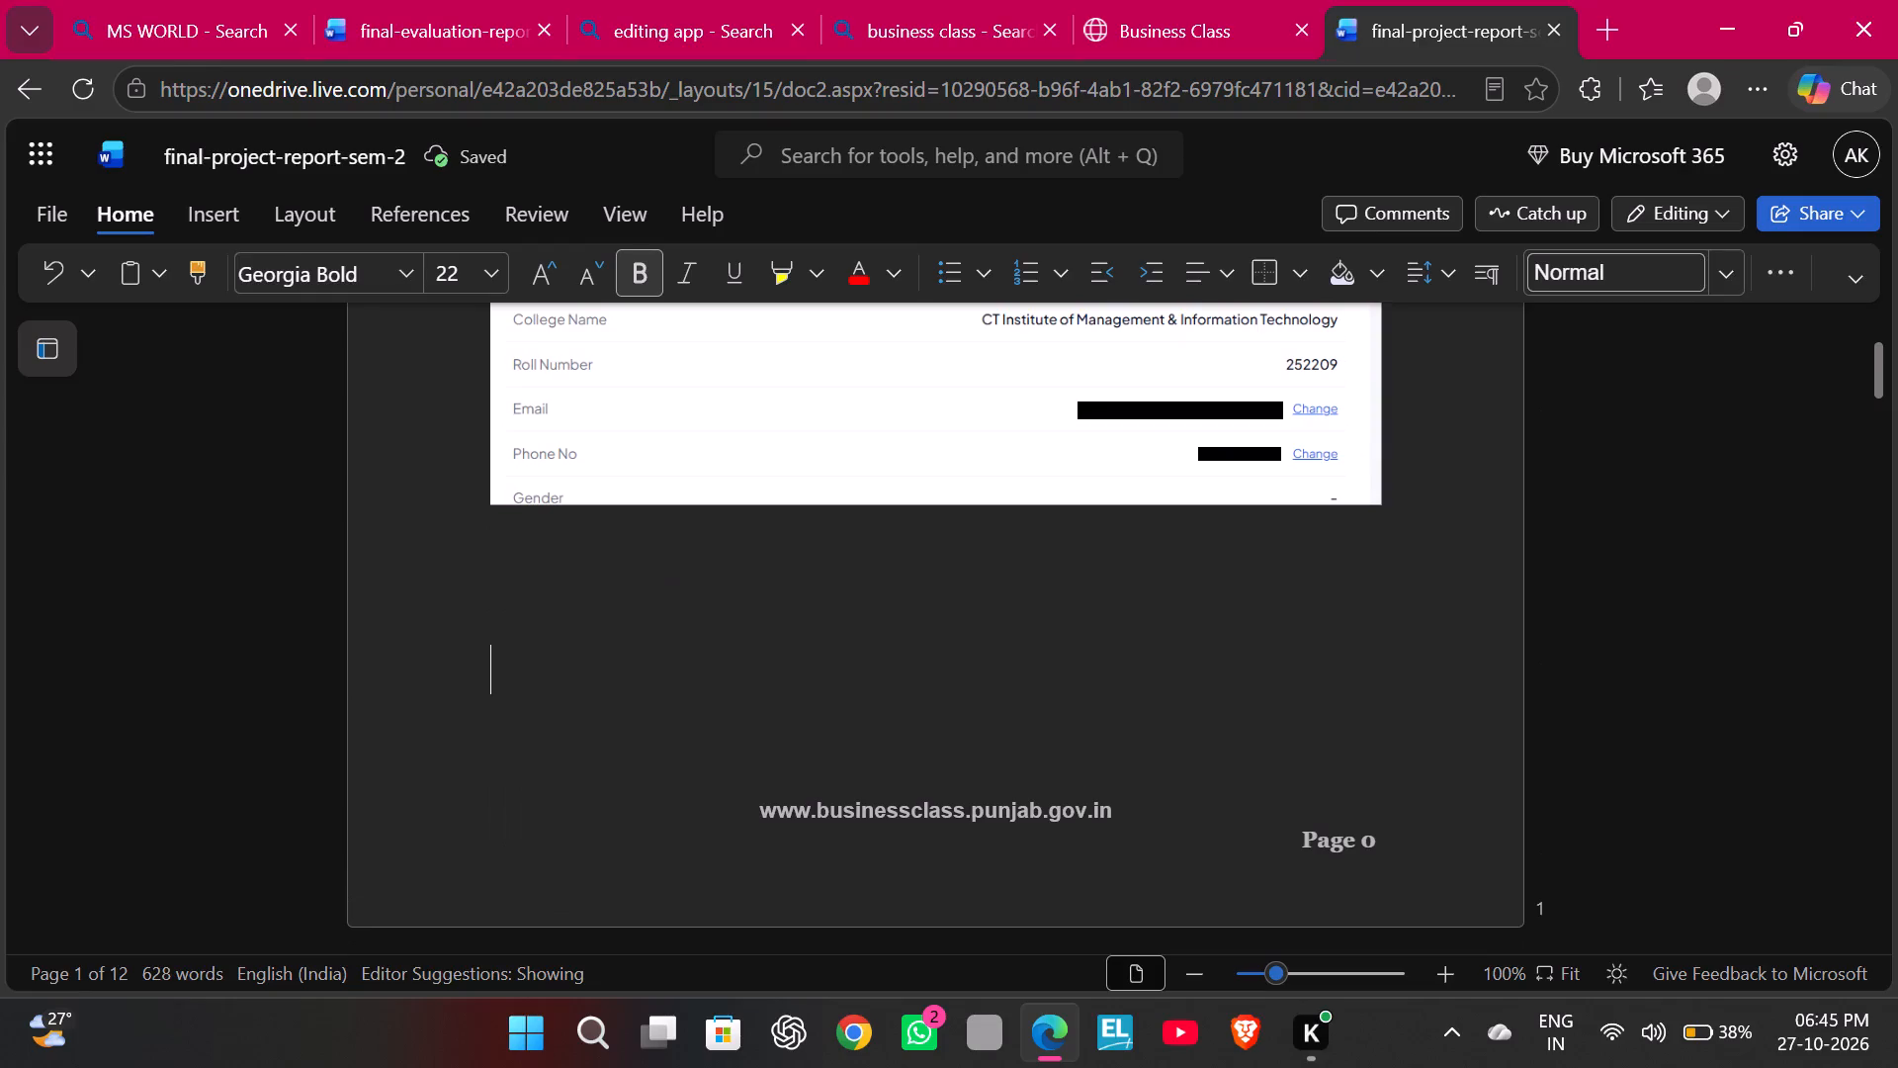
pyautogui.hotkey('ctrl', 'Return')
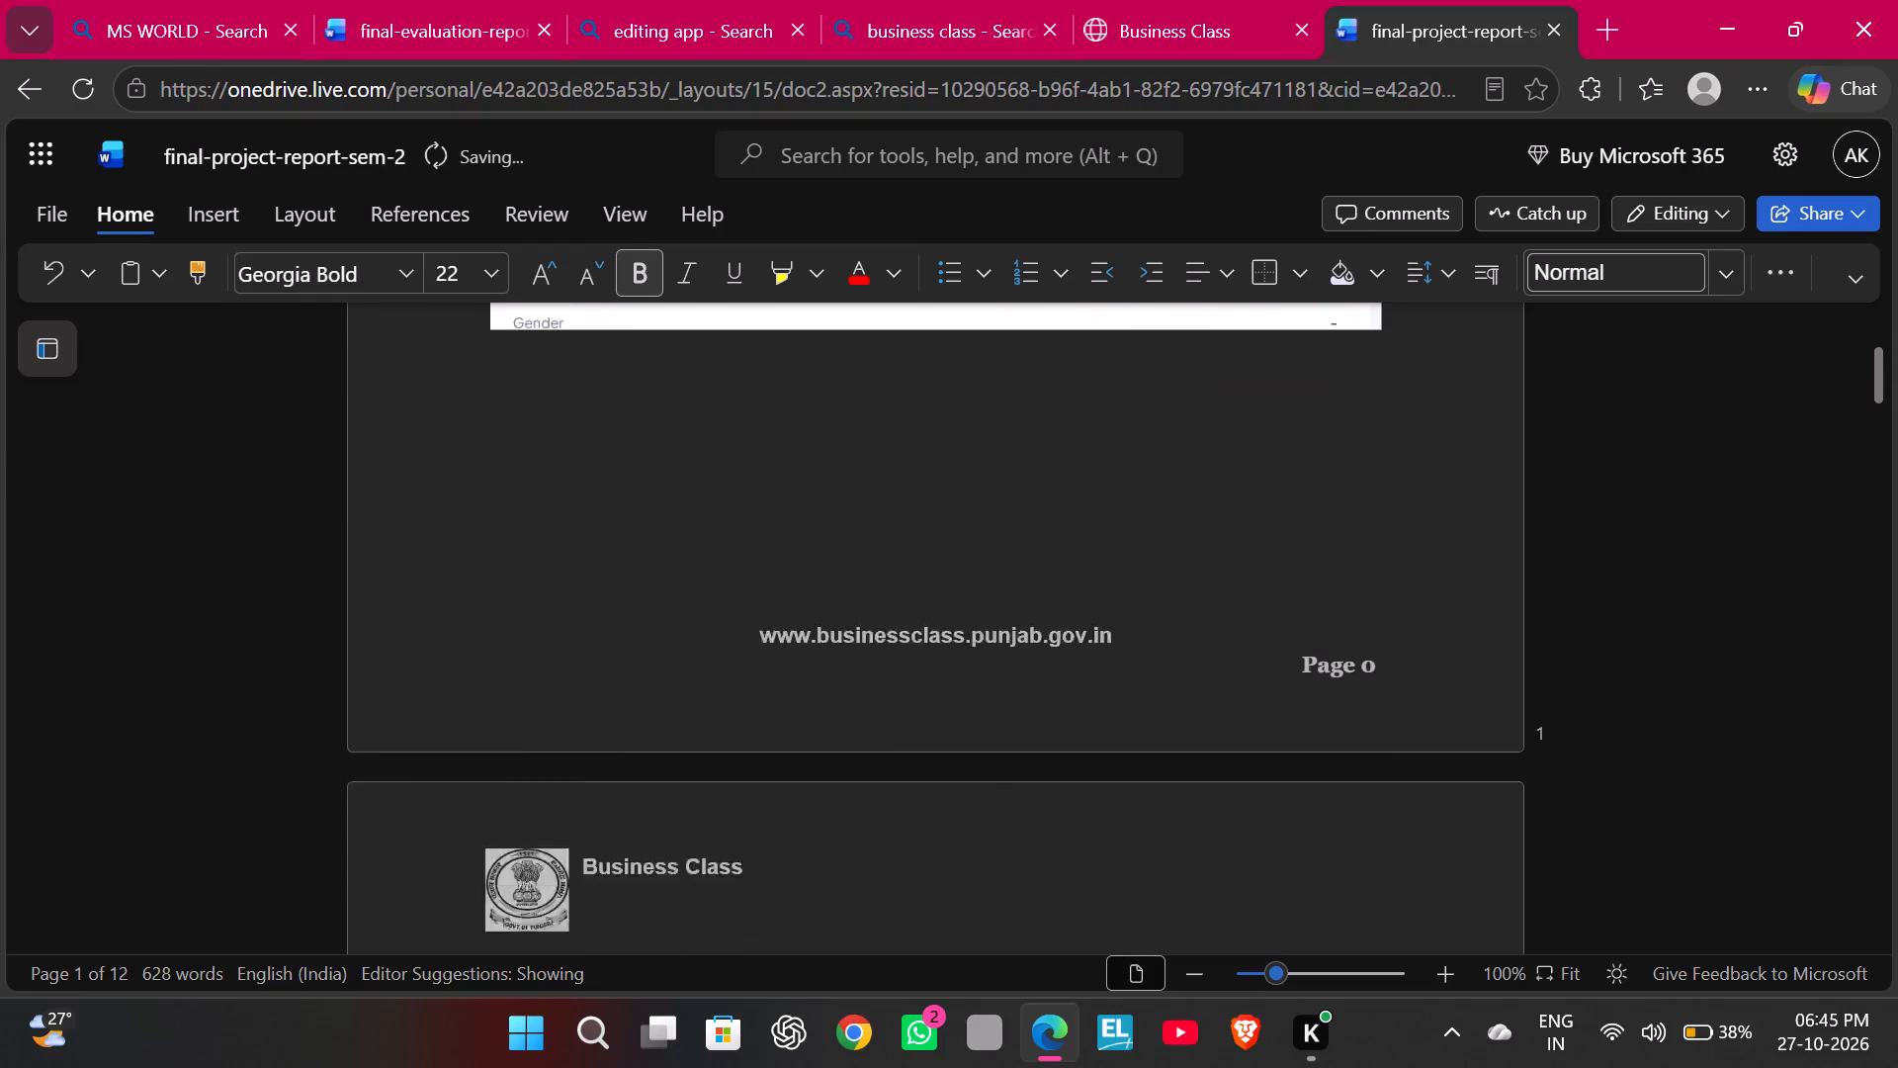
# Insert another page break in the blank area of page 2, ahead of the Student Details section.
pyautogui.scroll(-6, 956, 687)
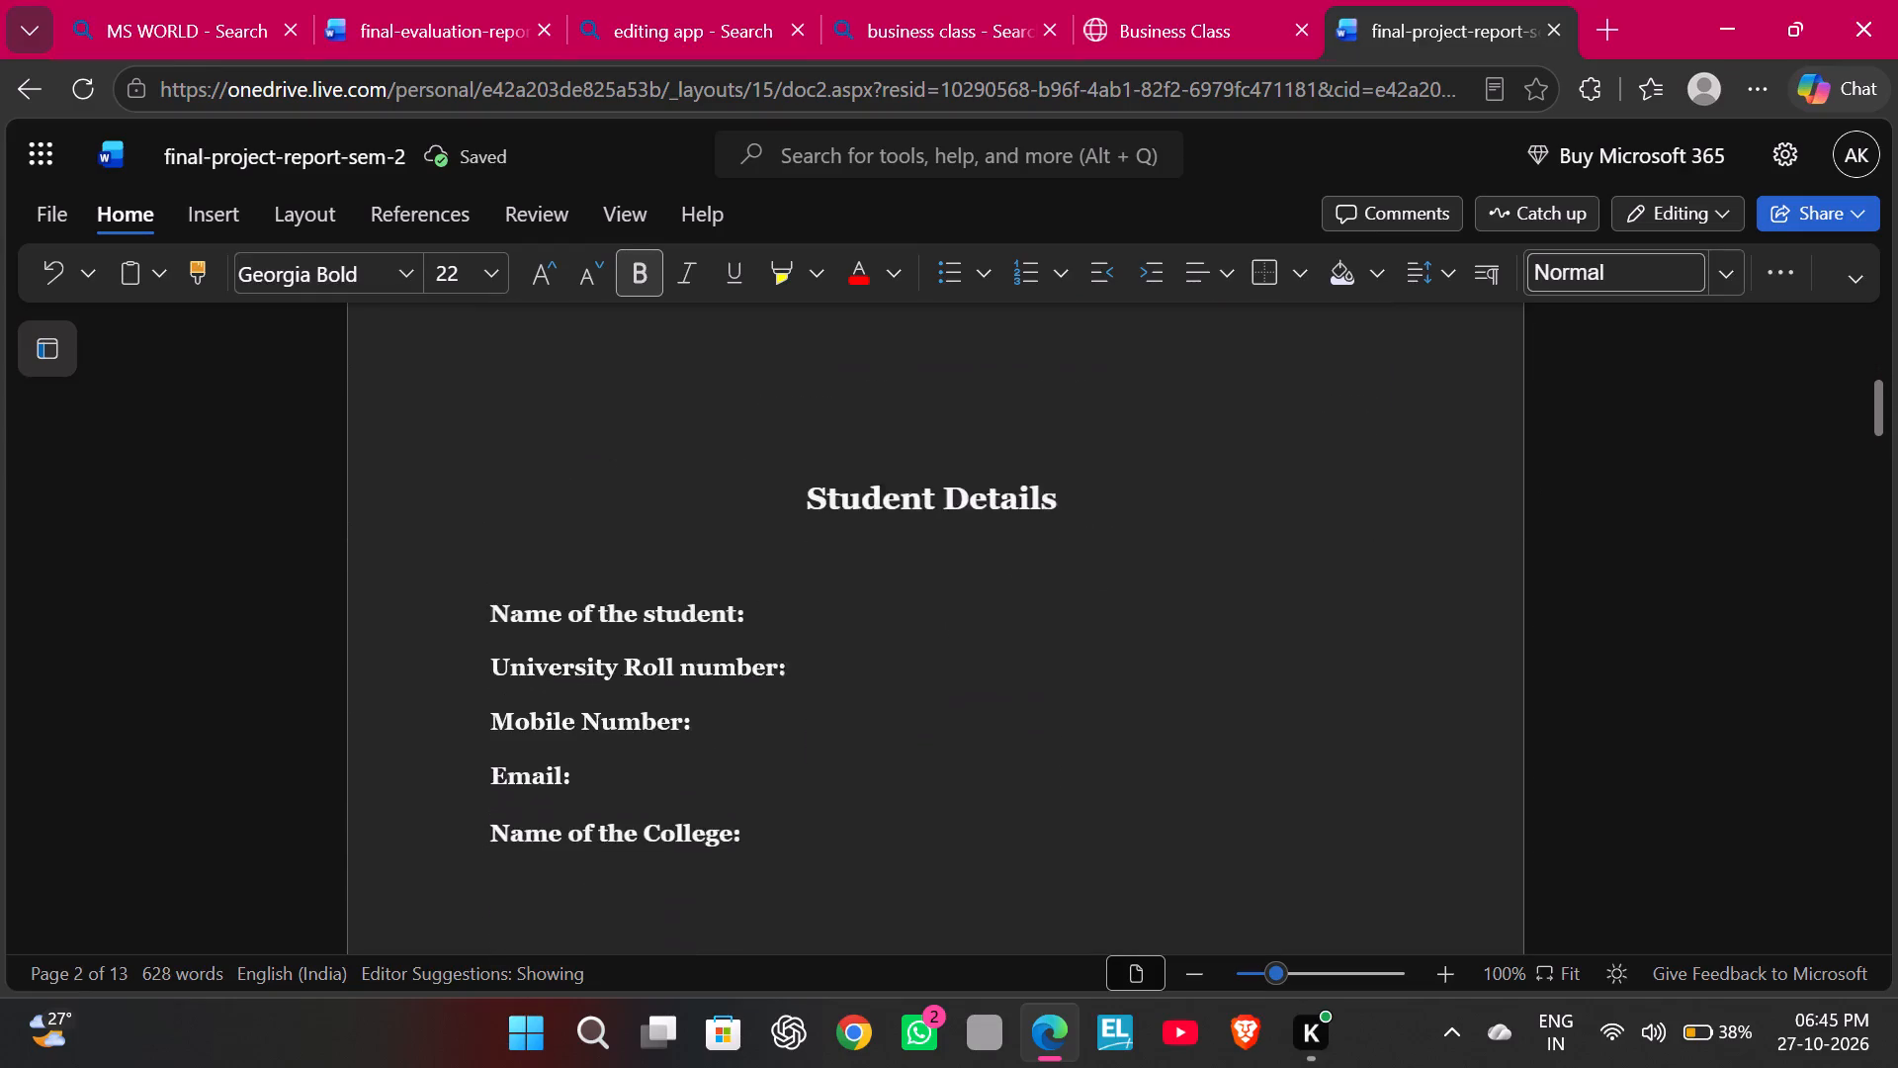
pyautogui.scroll(-7, 956, 687)
pyautogui.scroll(6, 956, 687)
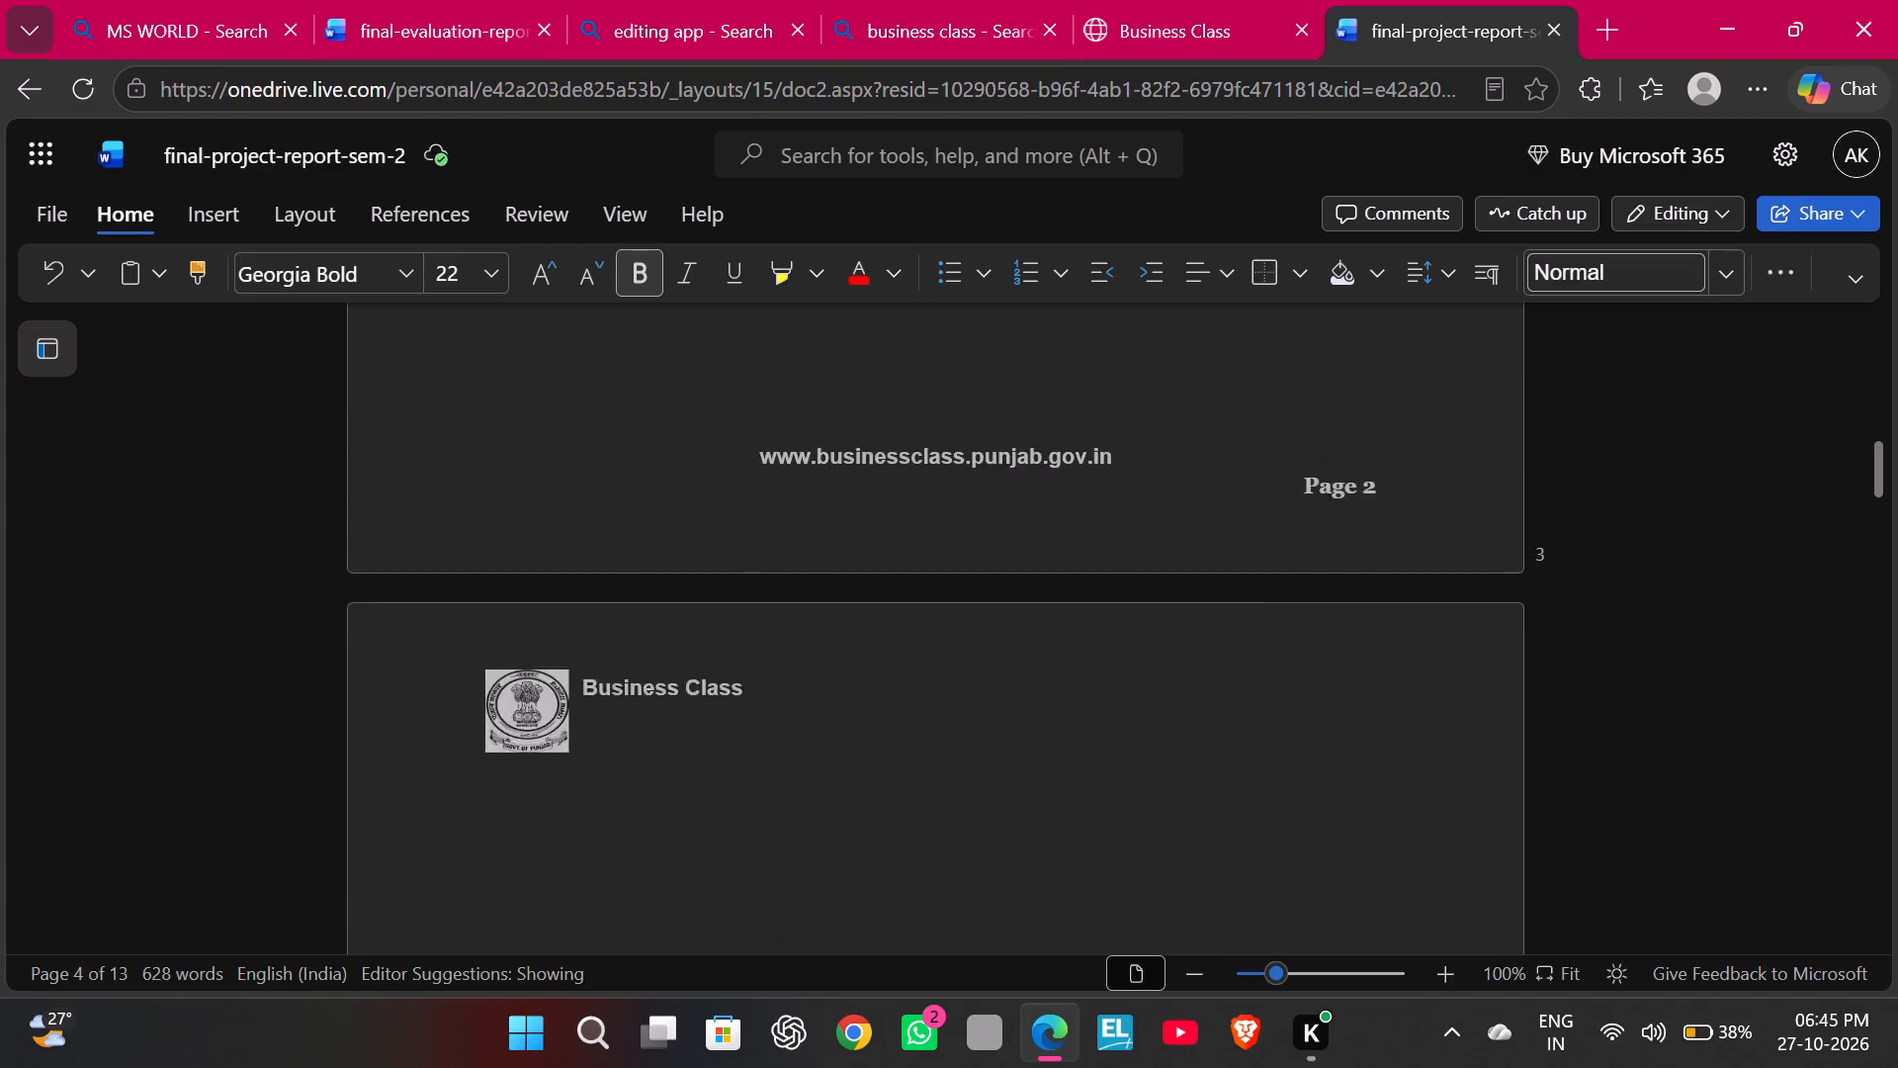
pyautogui.scroll(6, 956, 687)
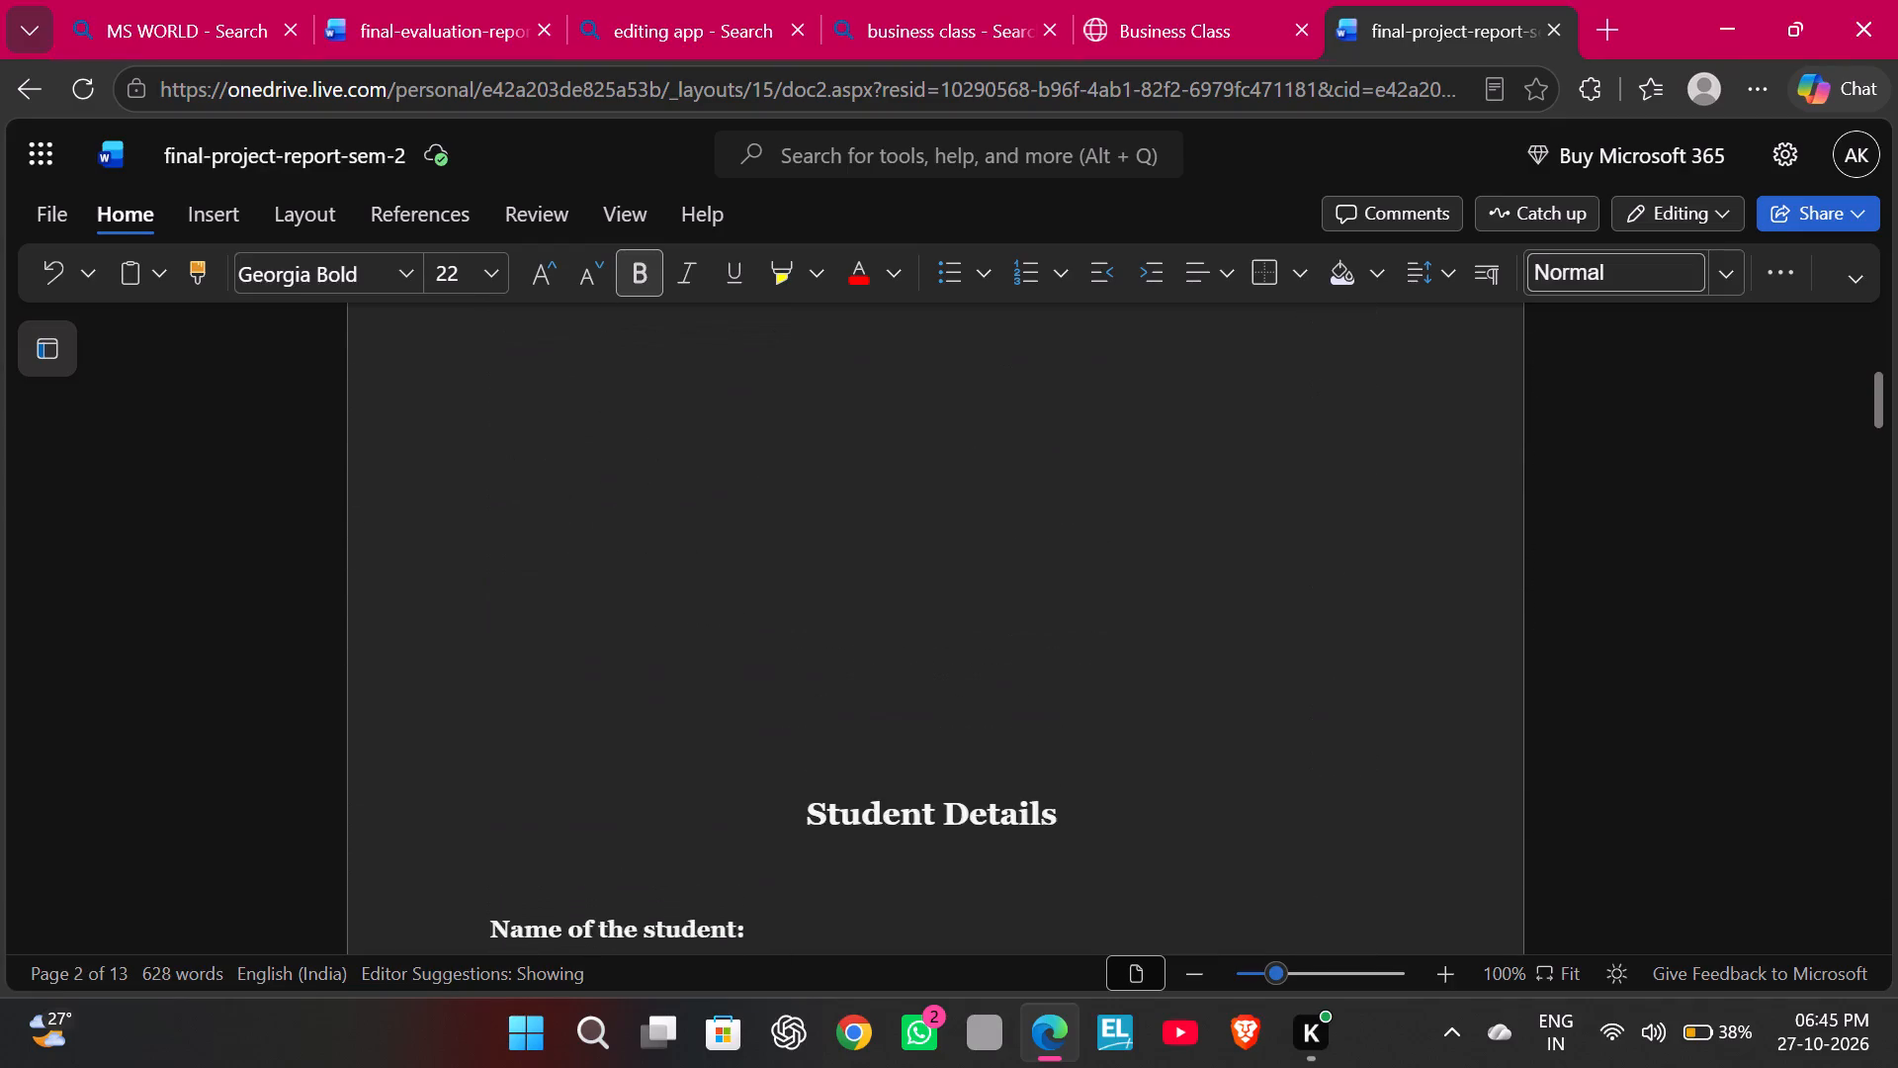
pyautogui.scroll(5, 956, 687)
pyautogui.scroll(-1, 956, 687)
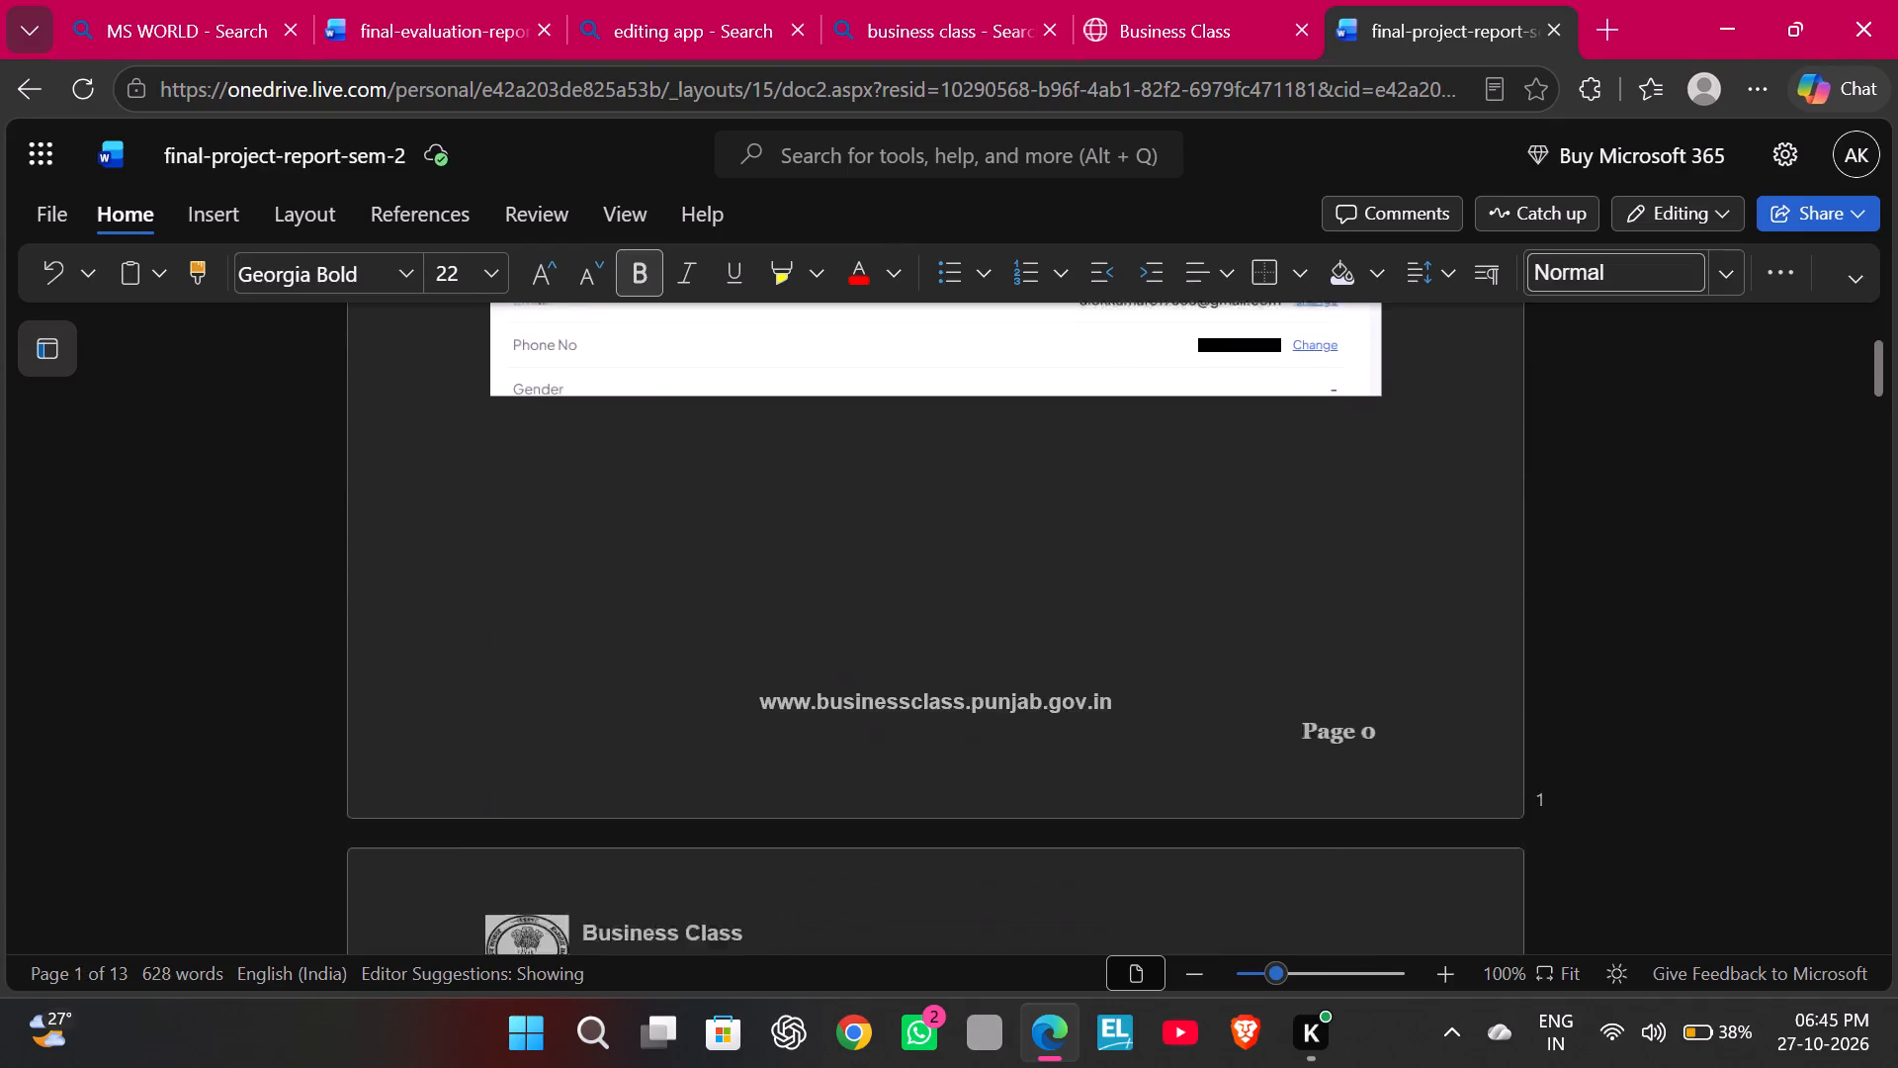
pyautogui.scroll(-1, 956, 687)
pyautogui.click(956, 687)
pyautogui.hotkey('ctrl', 'Return')
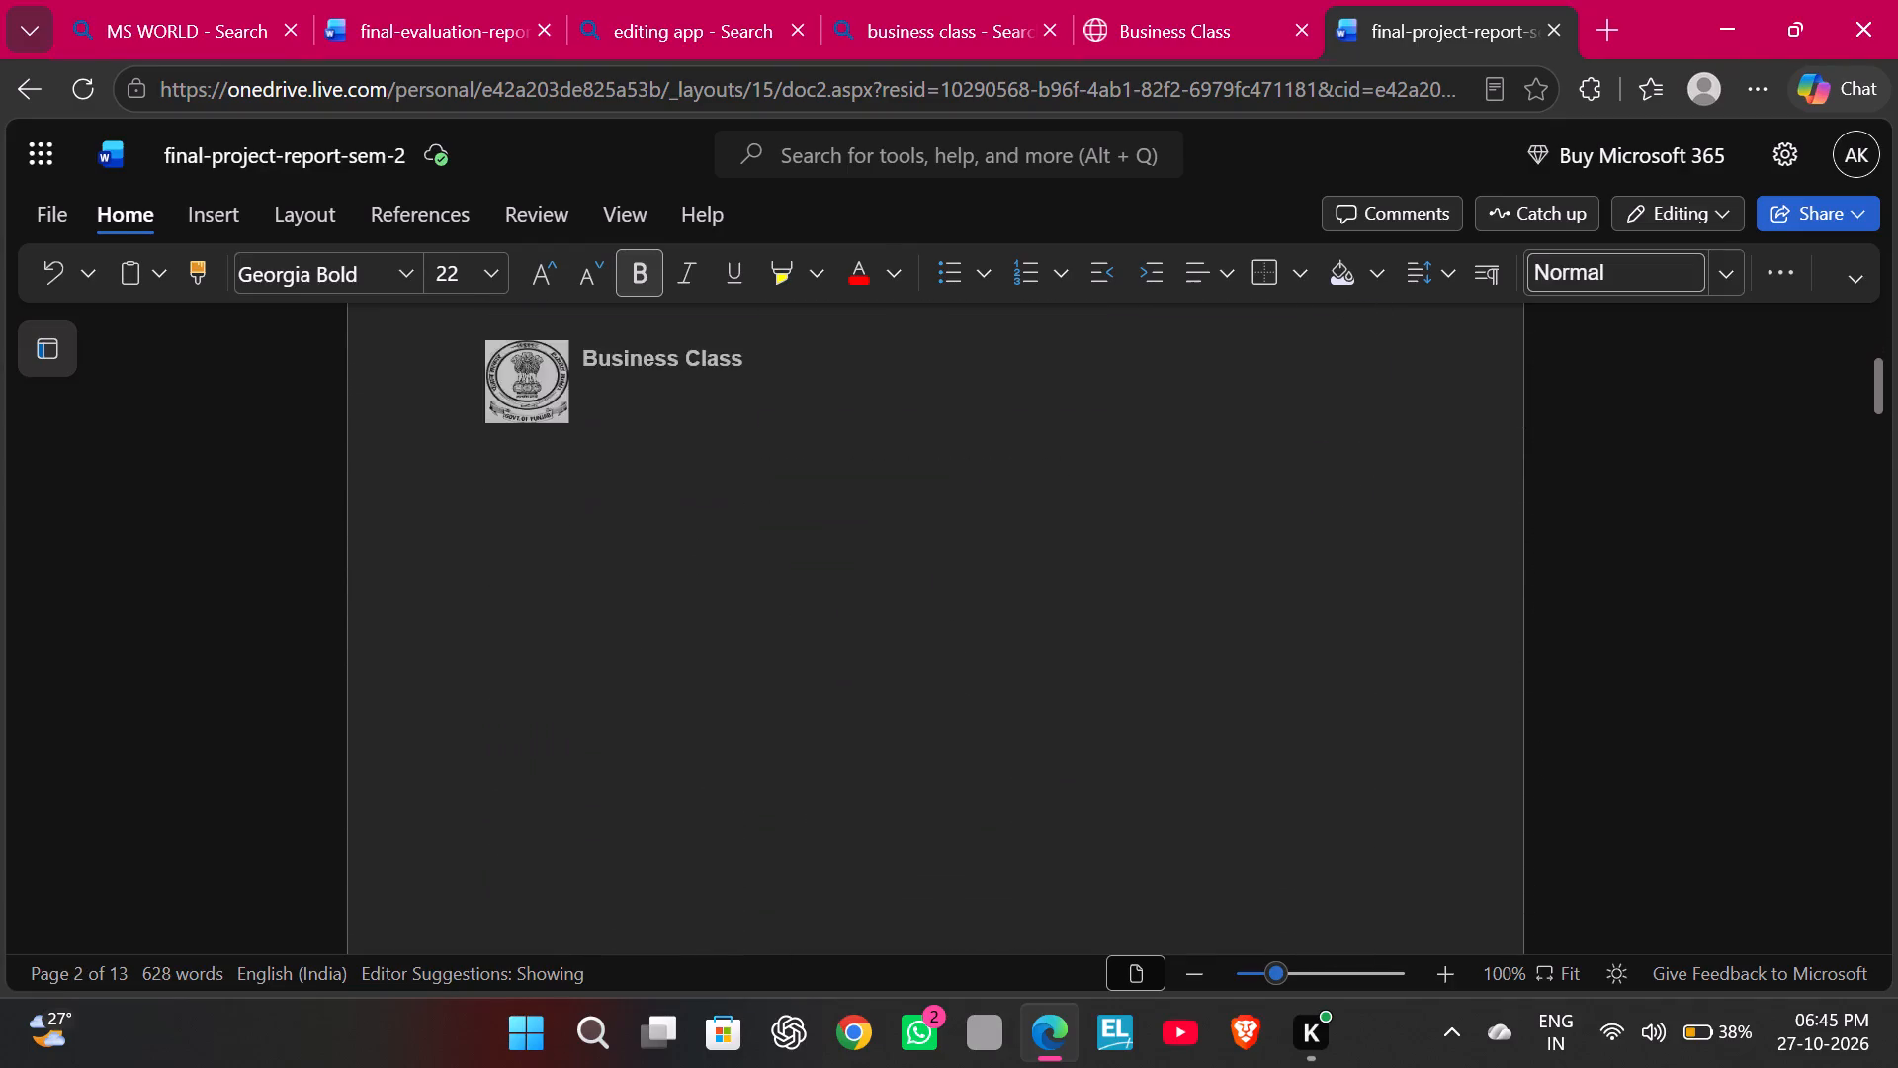
# Review the report's opening pages, from the profile screenshot through the blank pages that follow it.
pyautogui.scroll(-8, 956, 687)
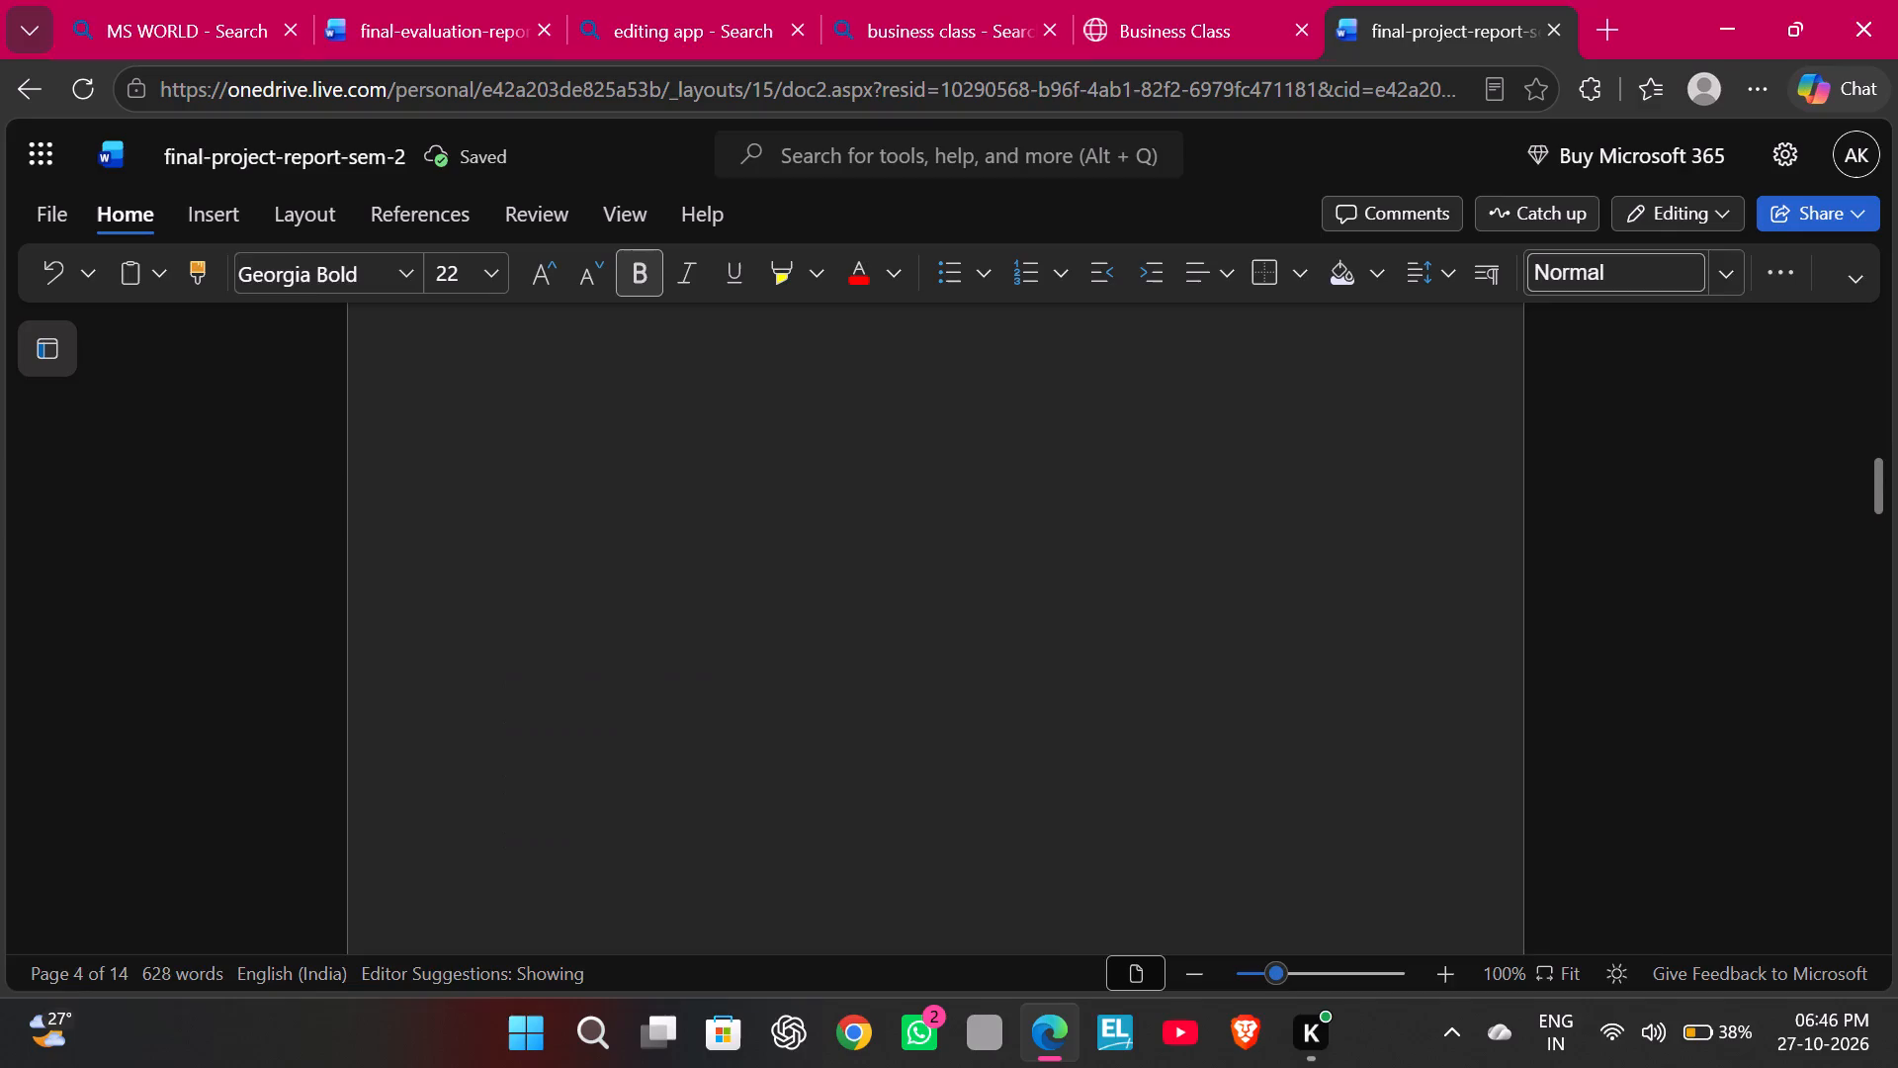
pyautogui.scroll(-4, 956, 687)
pyautogui.scroll(3, 956, 687)
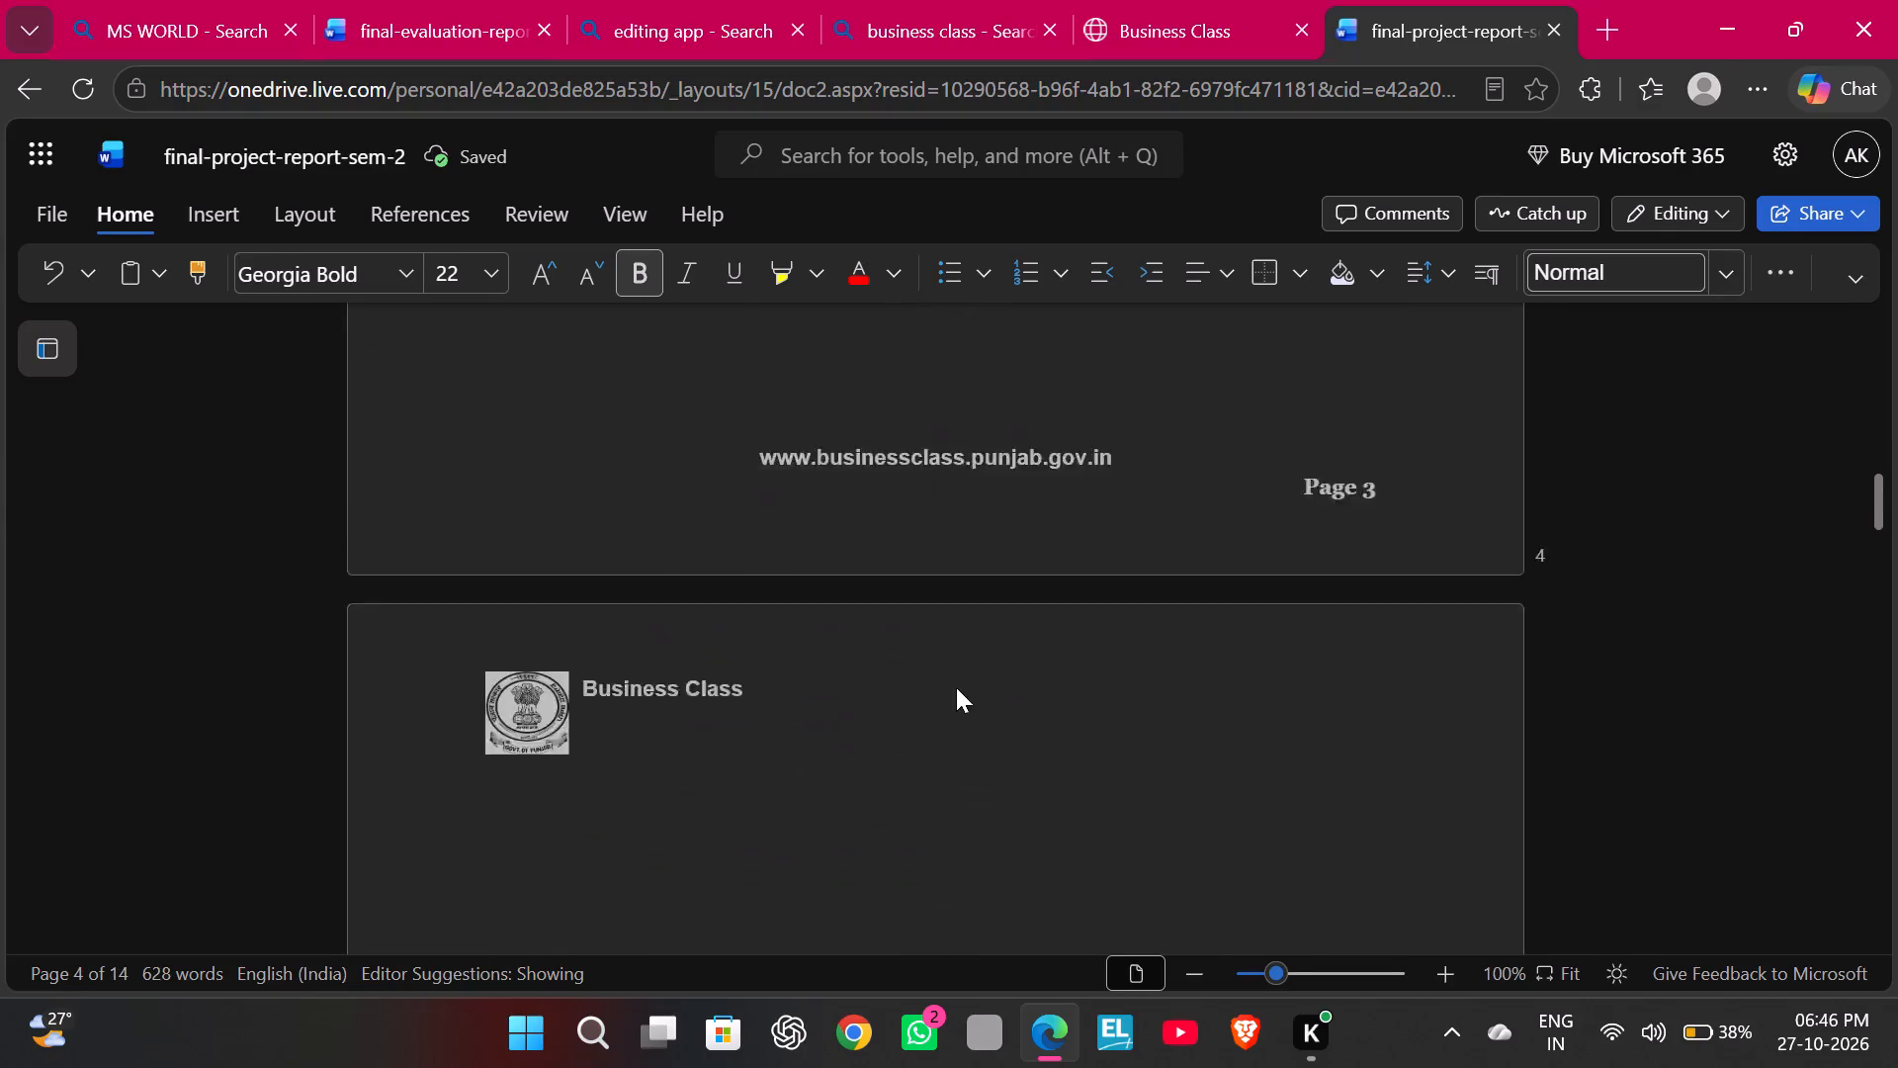
pyautogui.scroll(6, 956, 687)
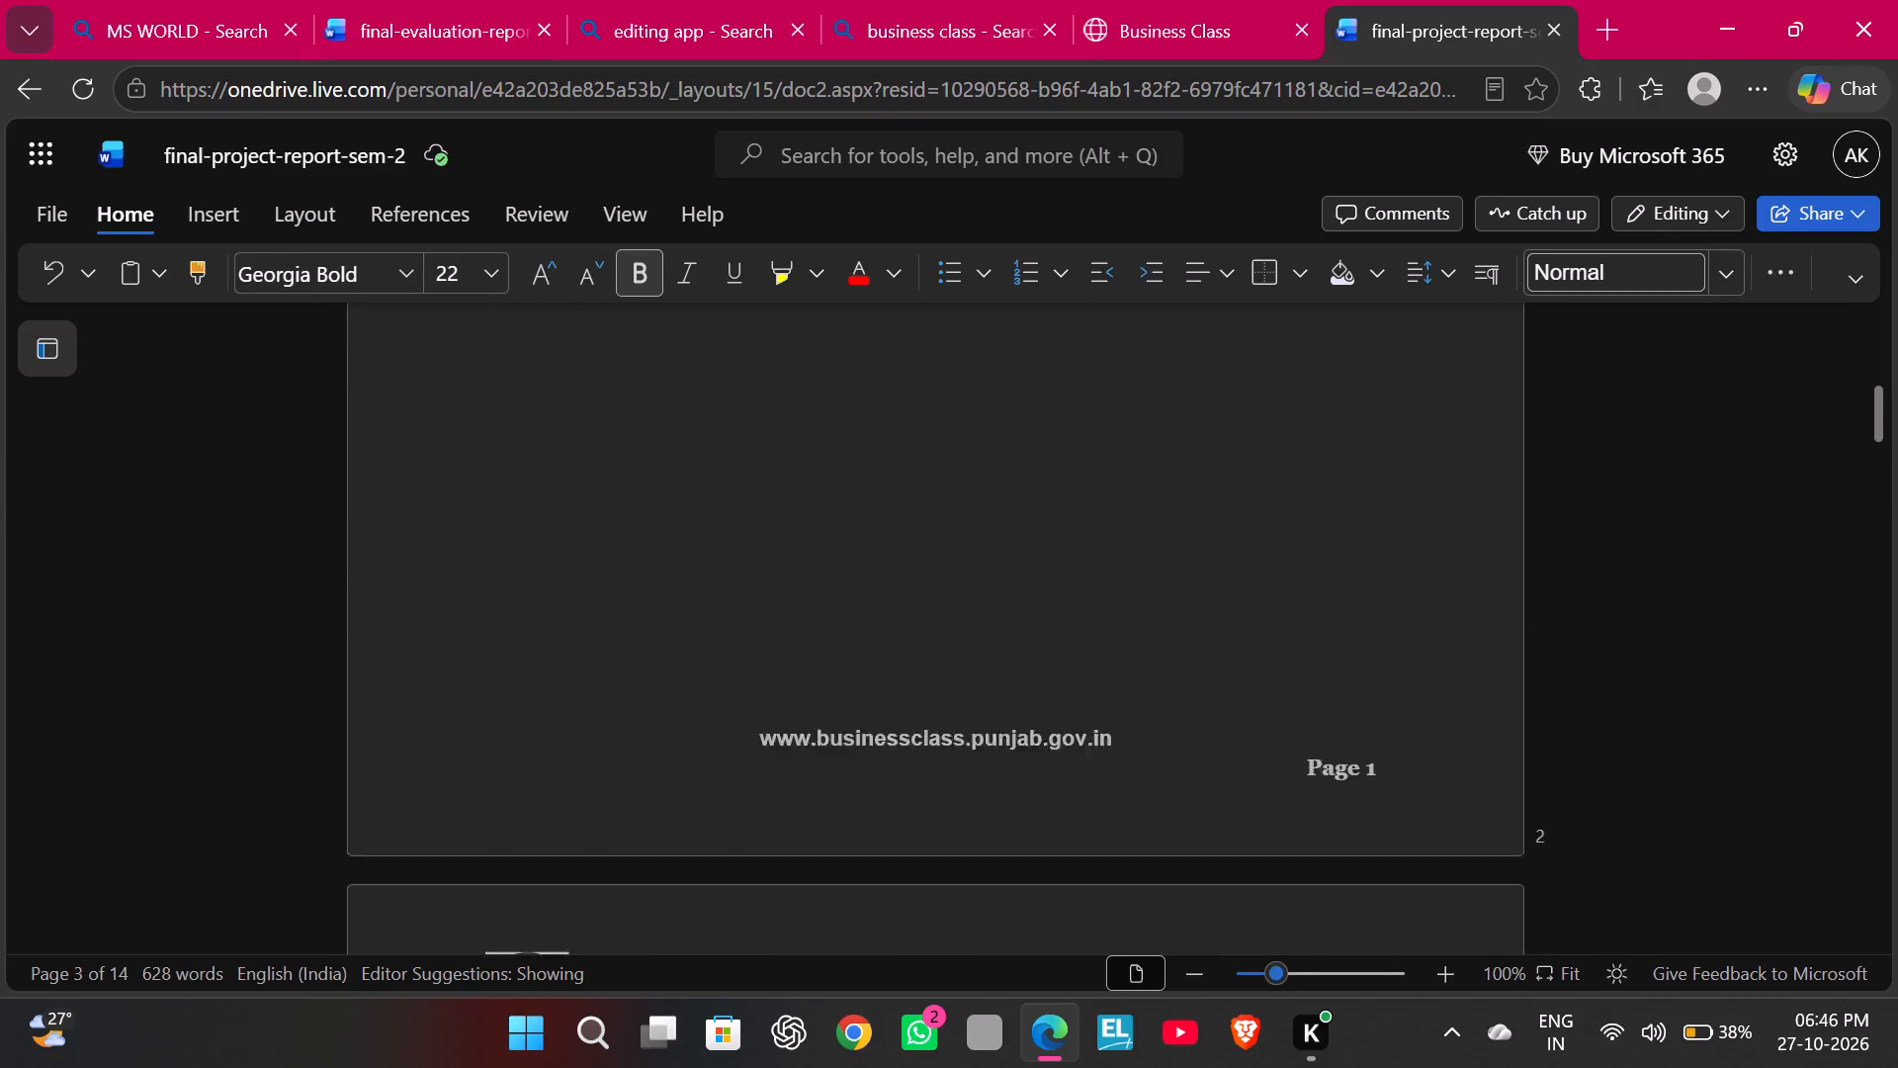
pyautogui.scroll(6, 956, 687)
pyautogui.scroll(-1, 956, 687)
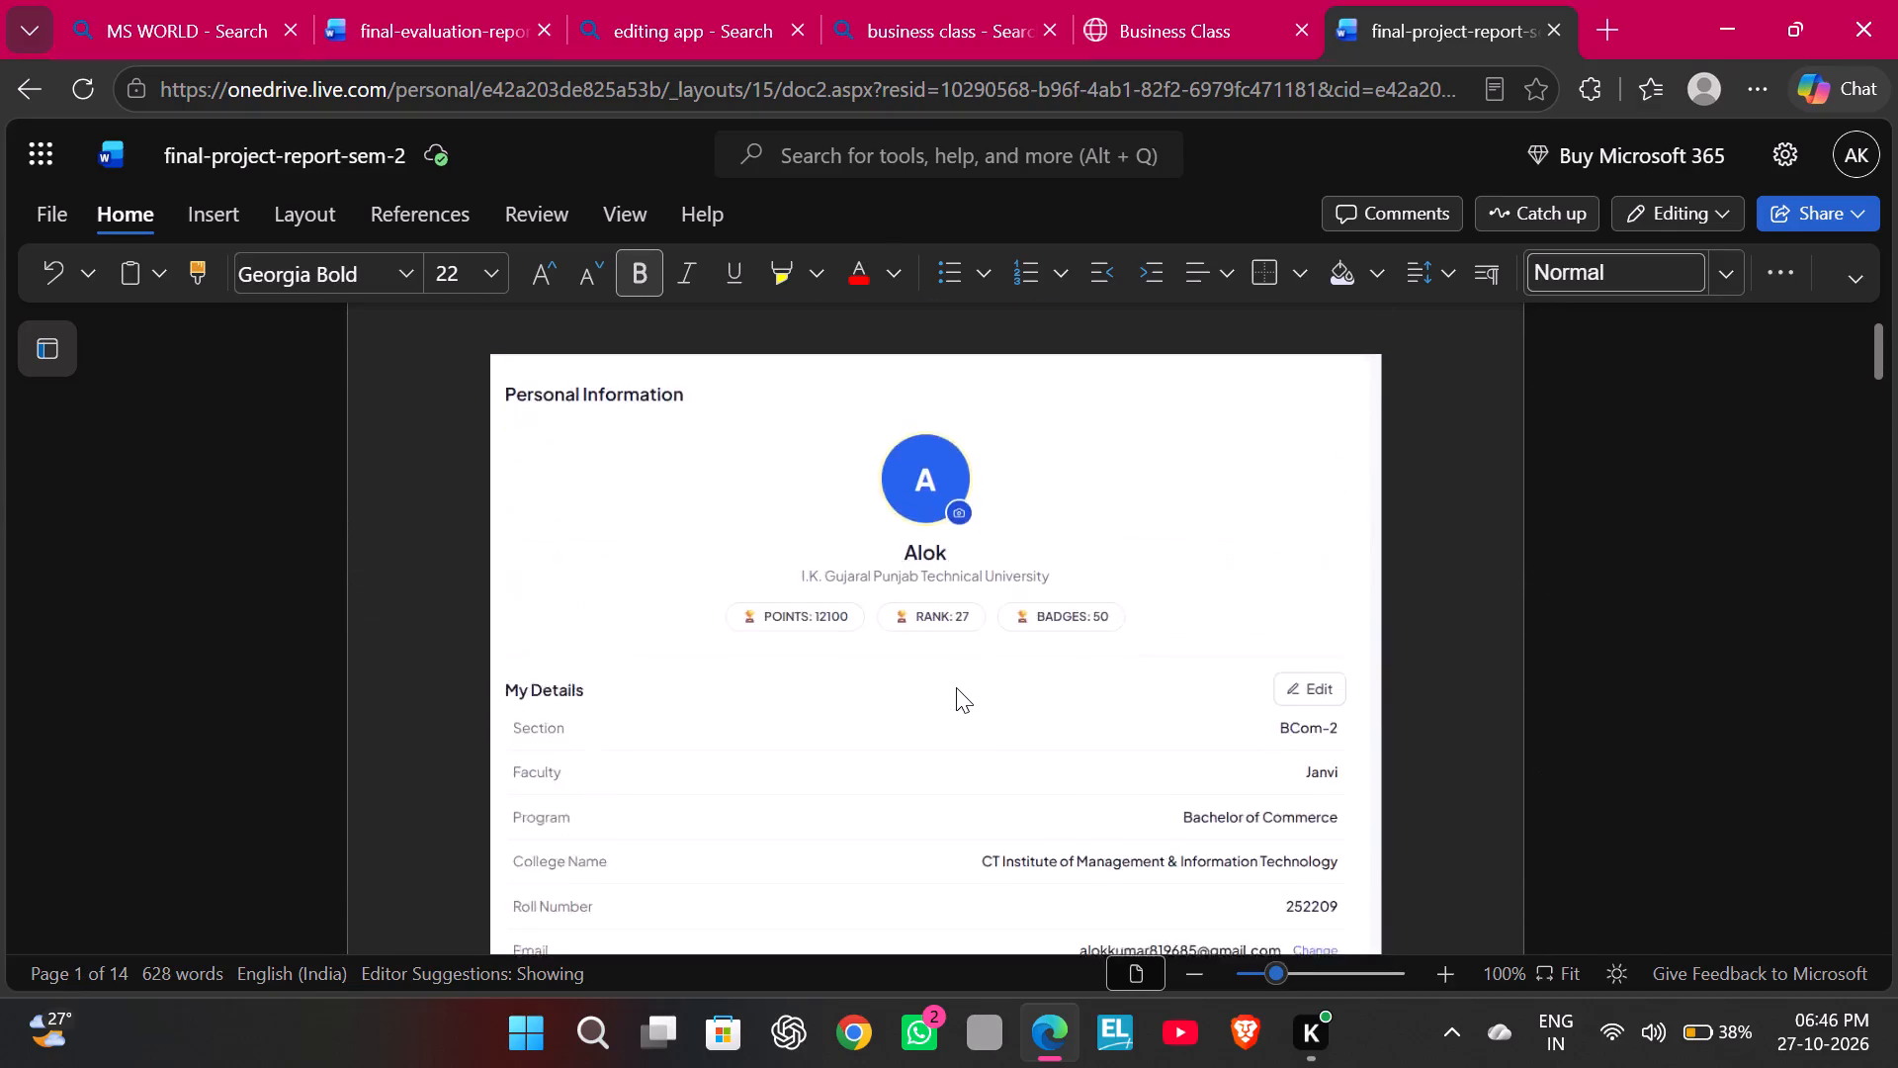
pyautogui.scroll(-3, 956, 687)
pyautogui.scroll(-1, 976, 555)
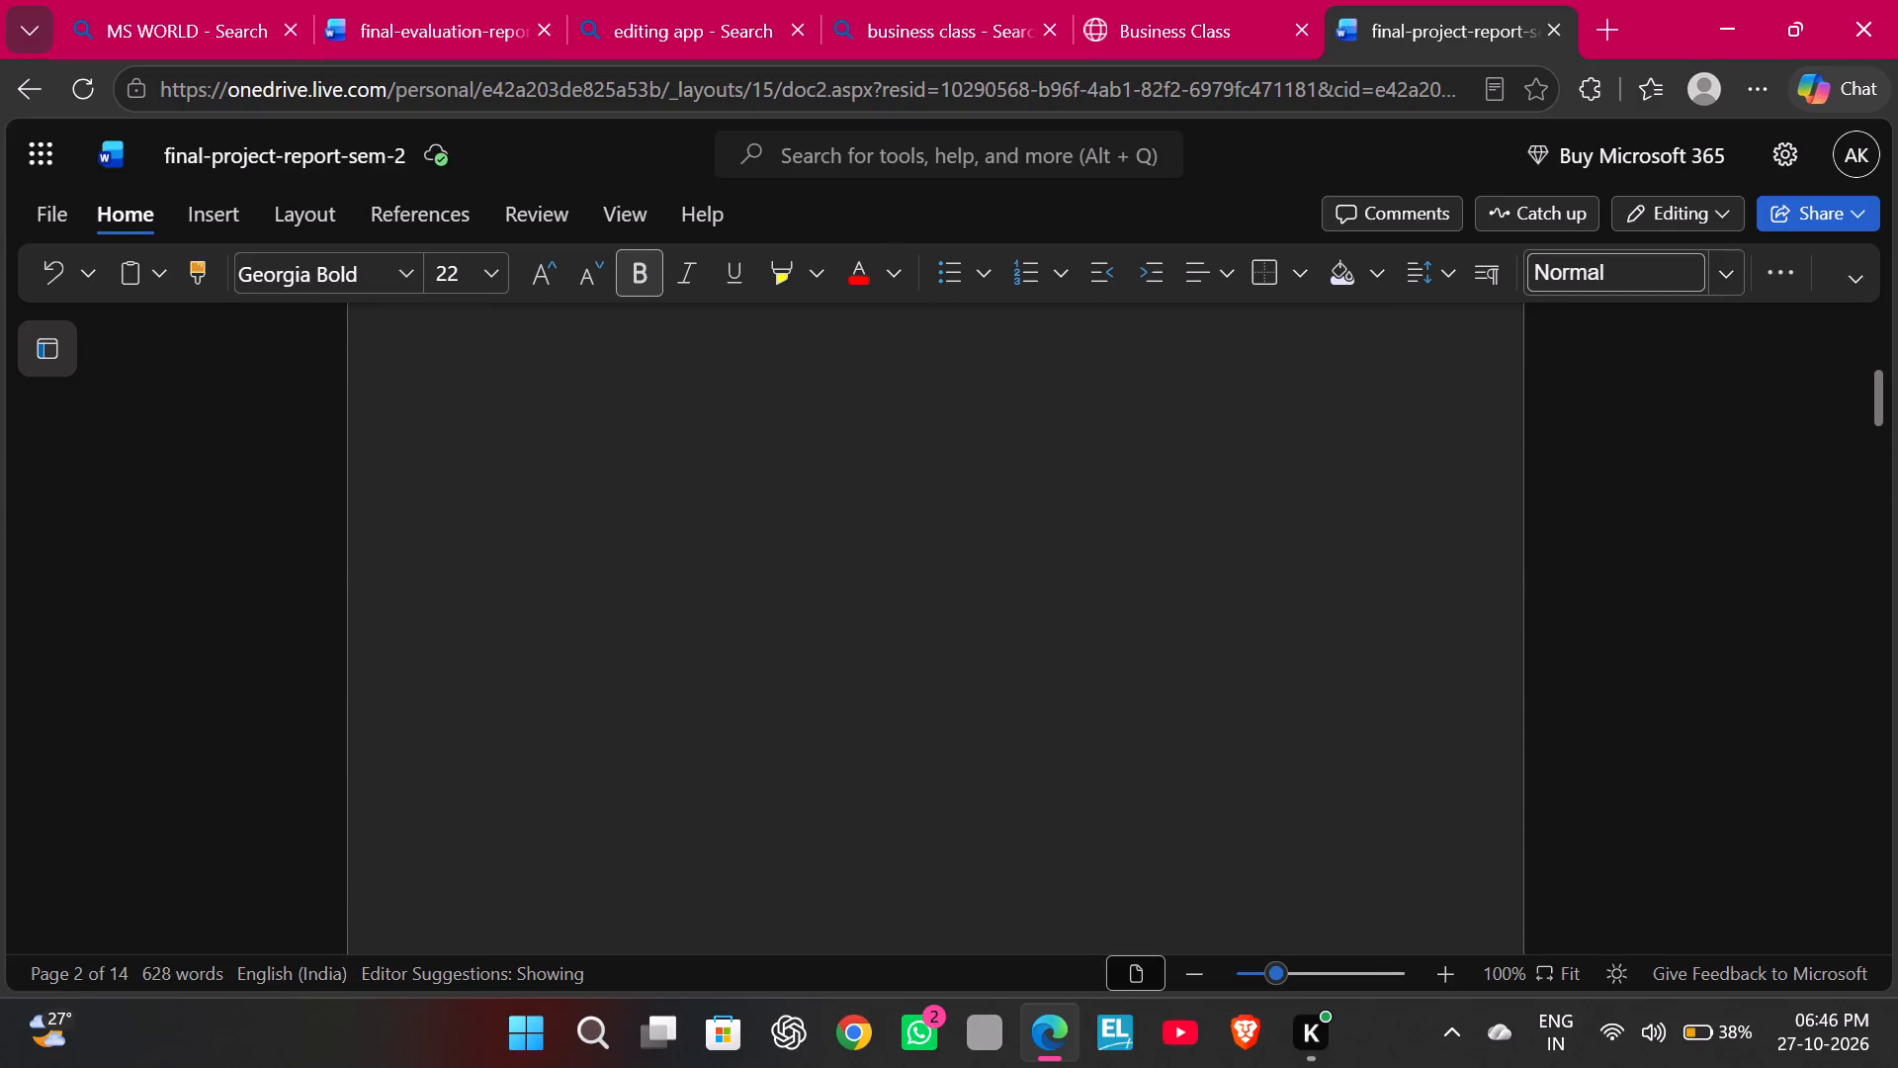
pyautogui.scroll(-2, 976, 555)
pyautogui.scroll(2, 976, 555)
pyautogui.click(976, 555)
pyautogui.scroll(3, 976, 555)
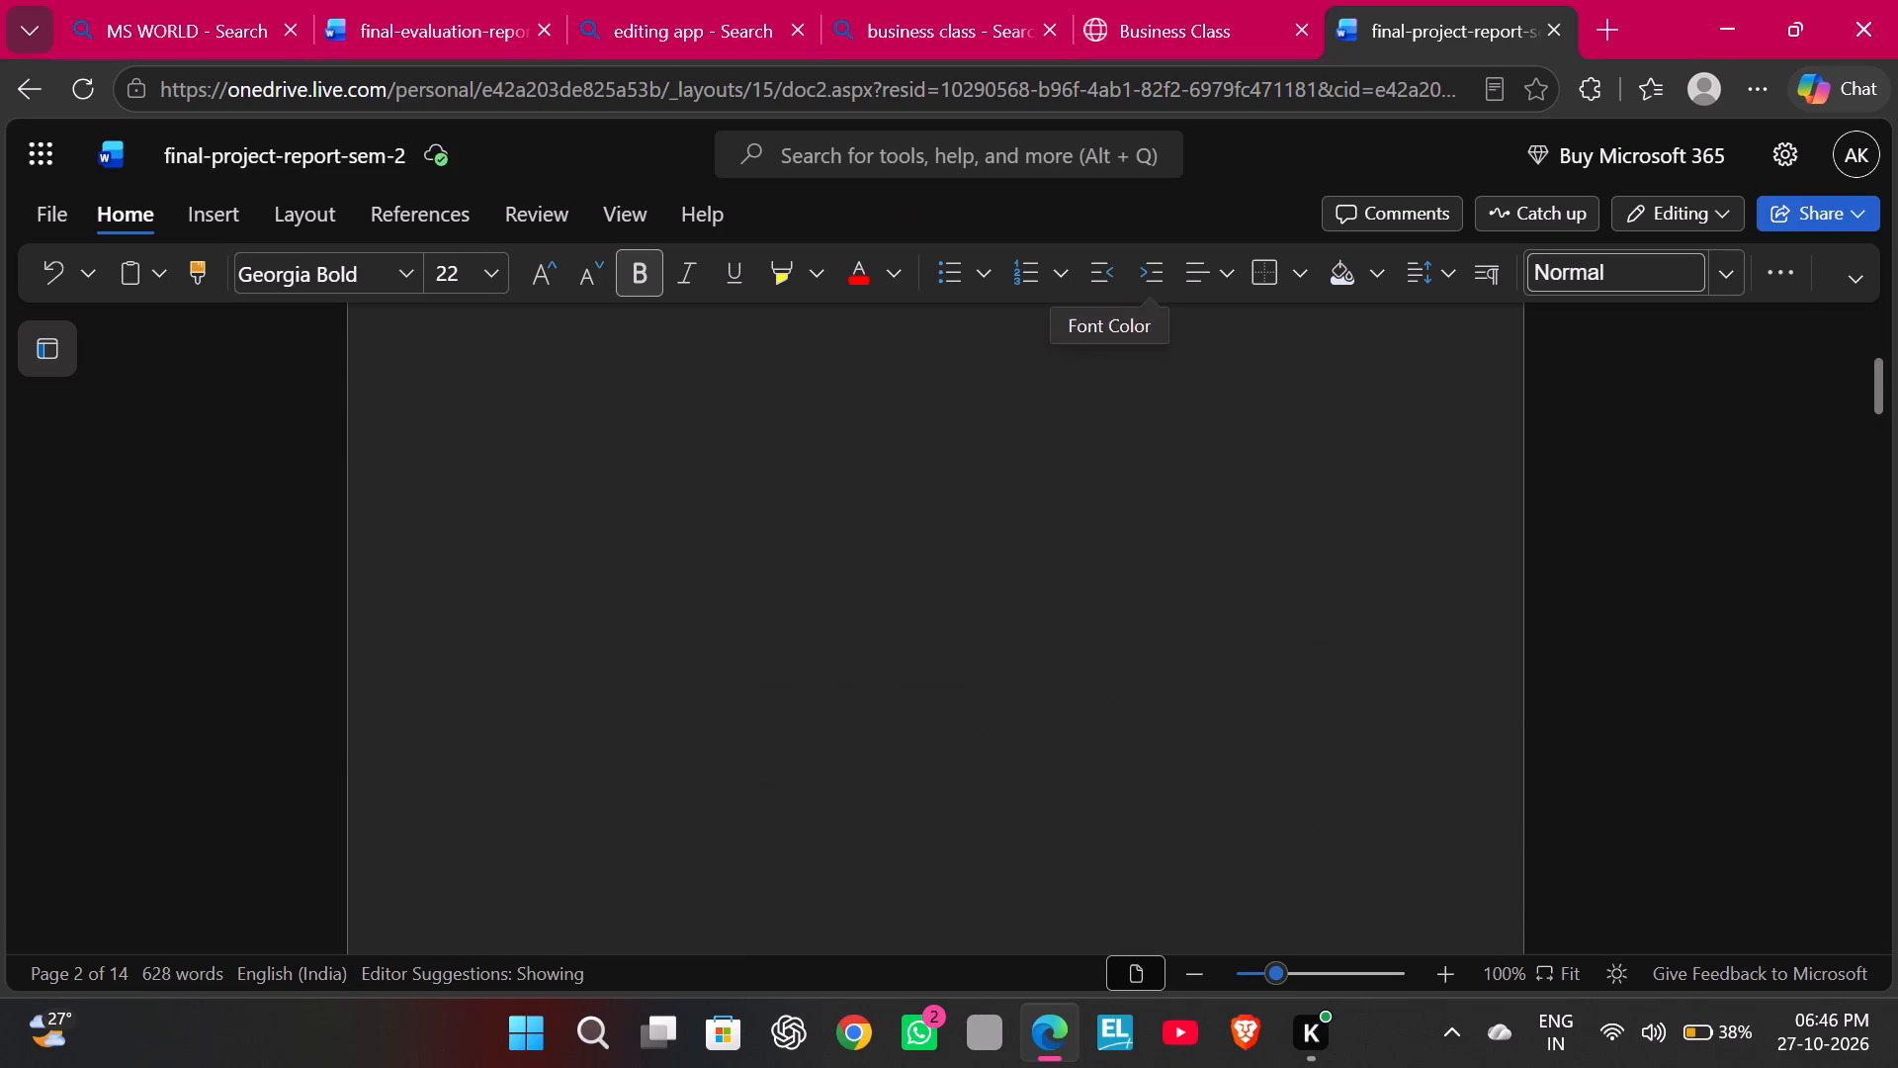
# Return to the Business Class portal and open the Semester 2 Marketing Basics course from the Track page.
pyautogui.click(964, 0)
pyautogui.click(1138, 8)
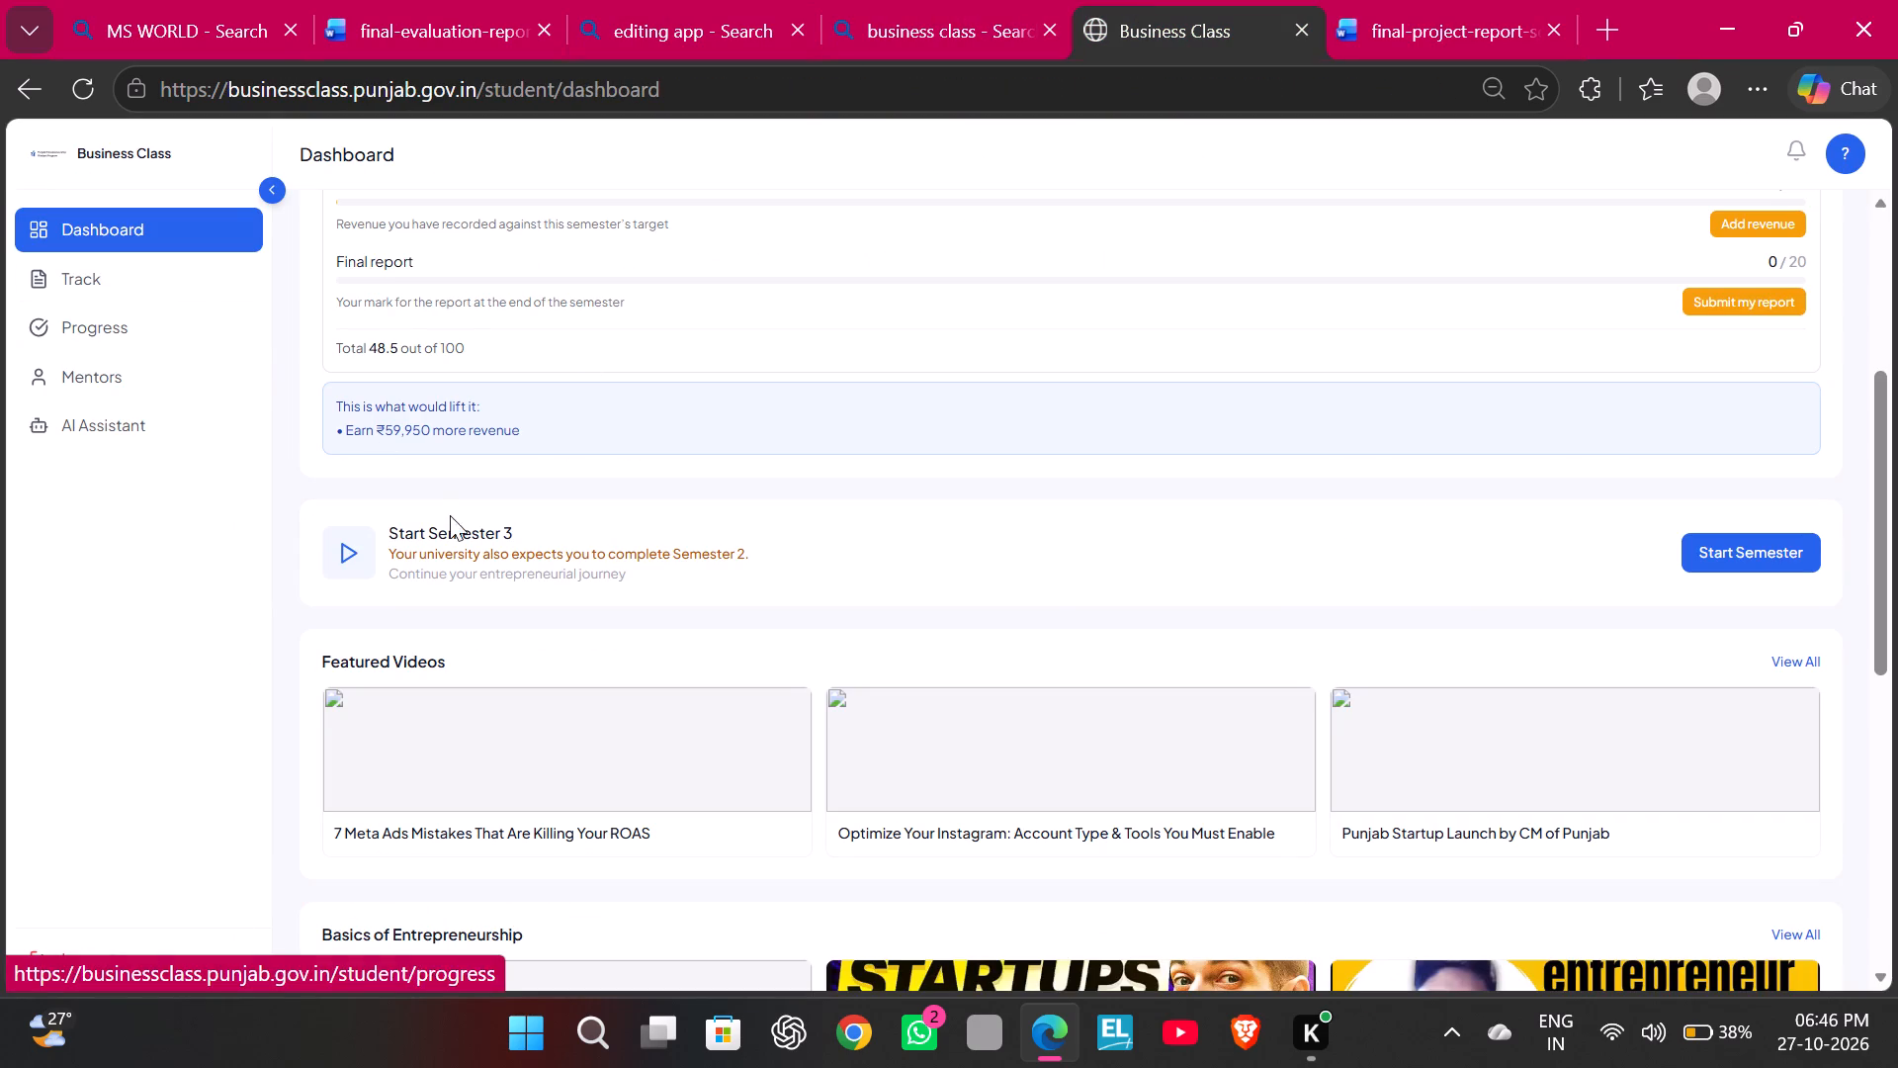
pyautogui.click(154, 288)
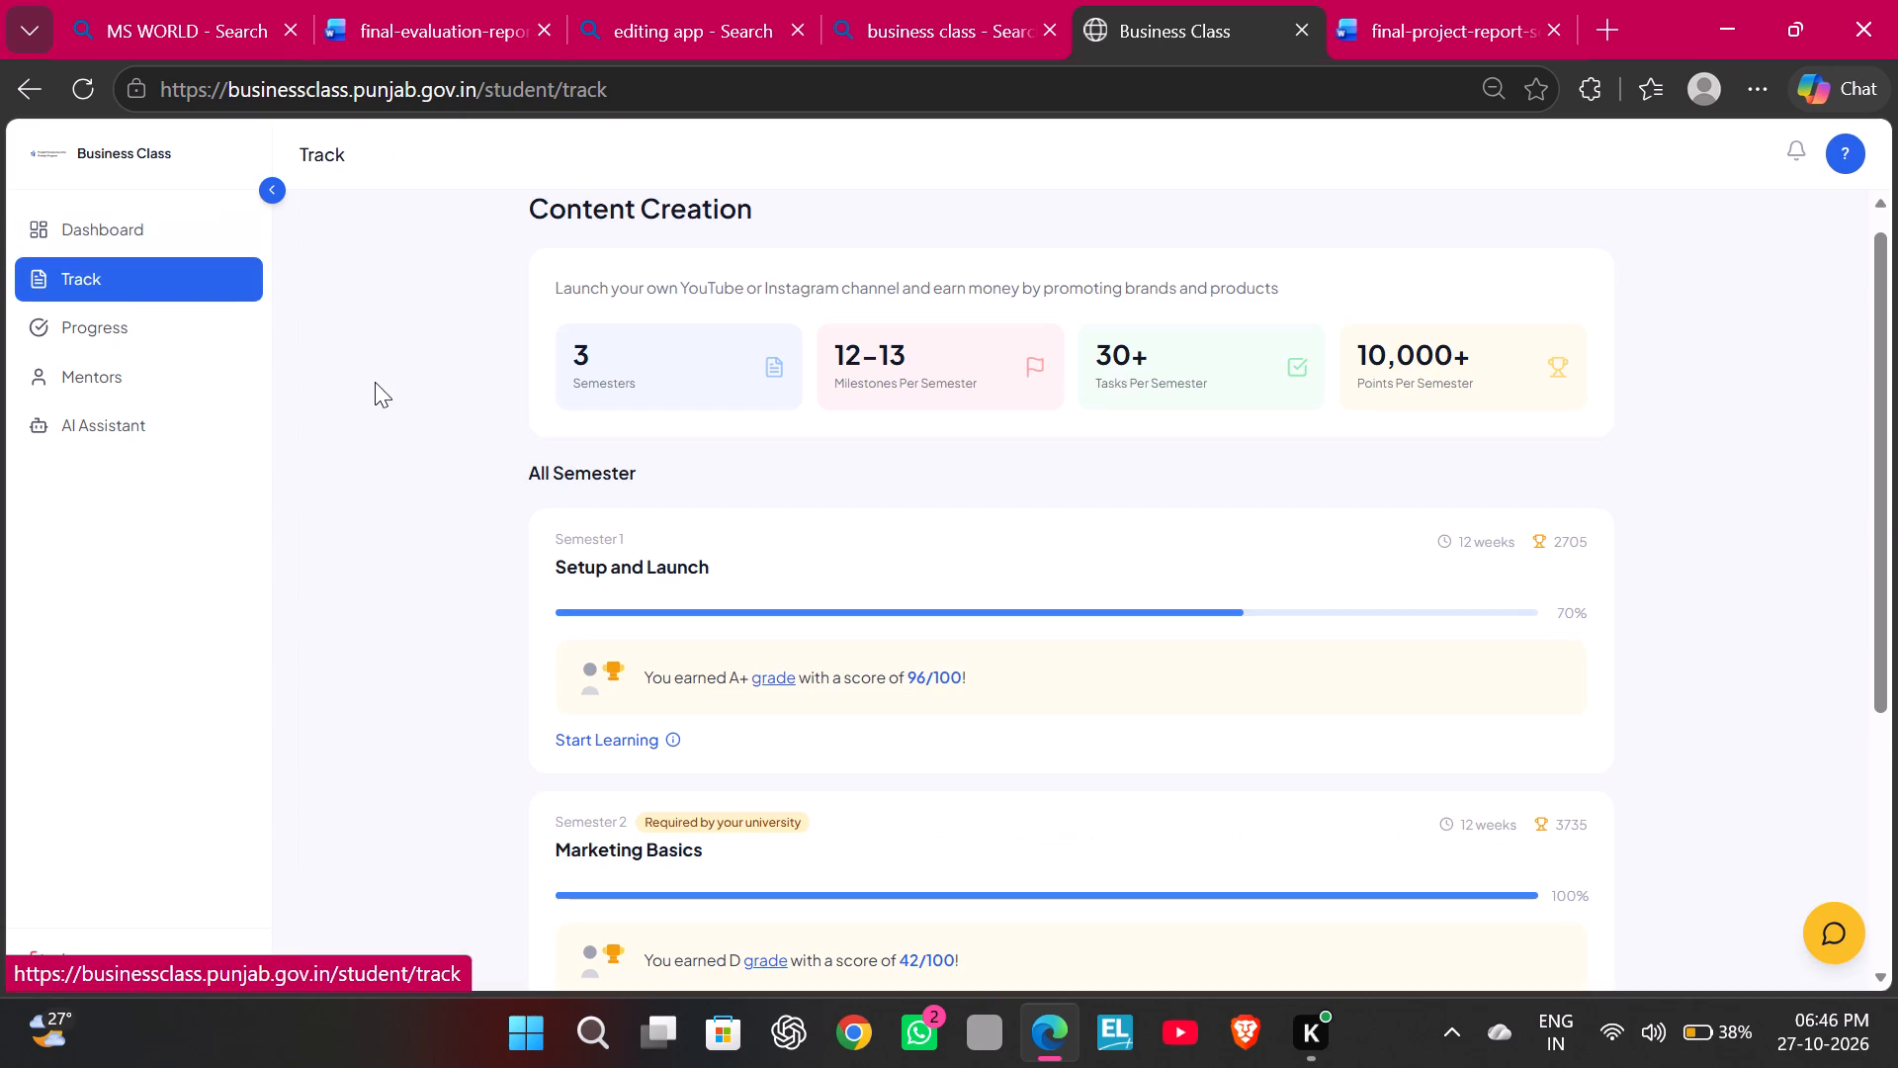
pyautogui.scroll(-1, 805, 818)
pyautogui.click(879, 778)
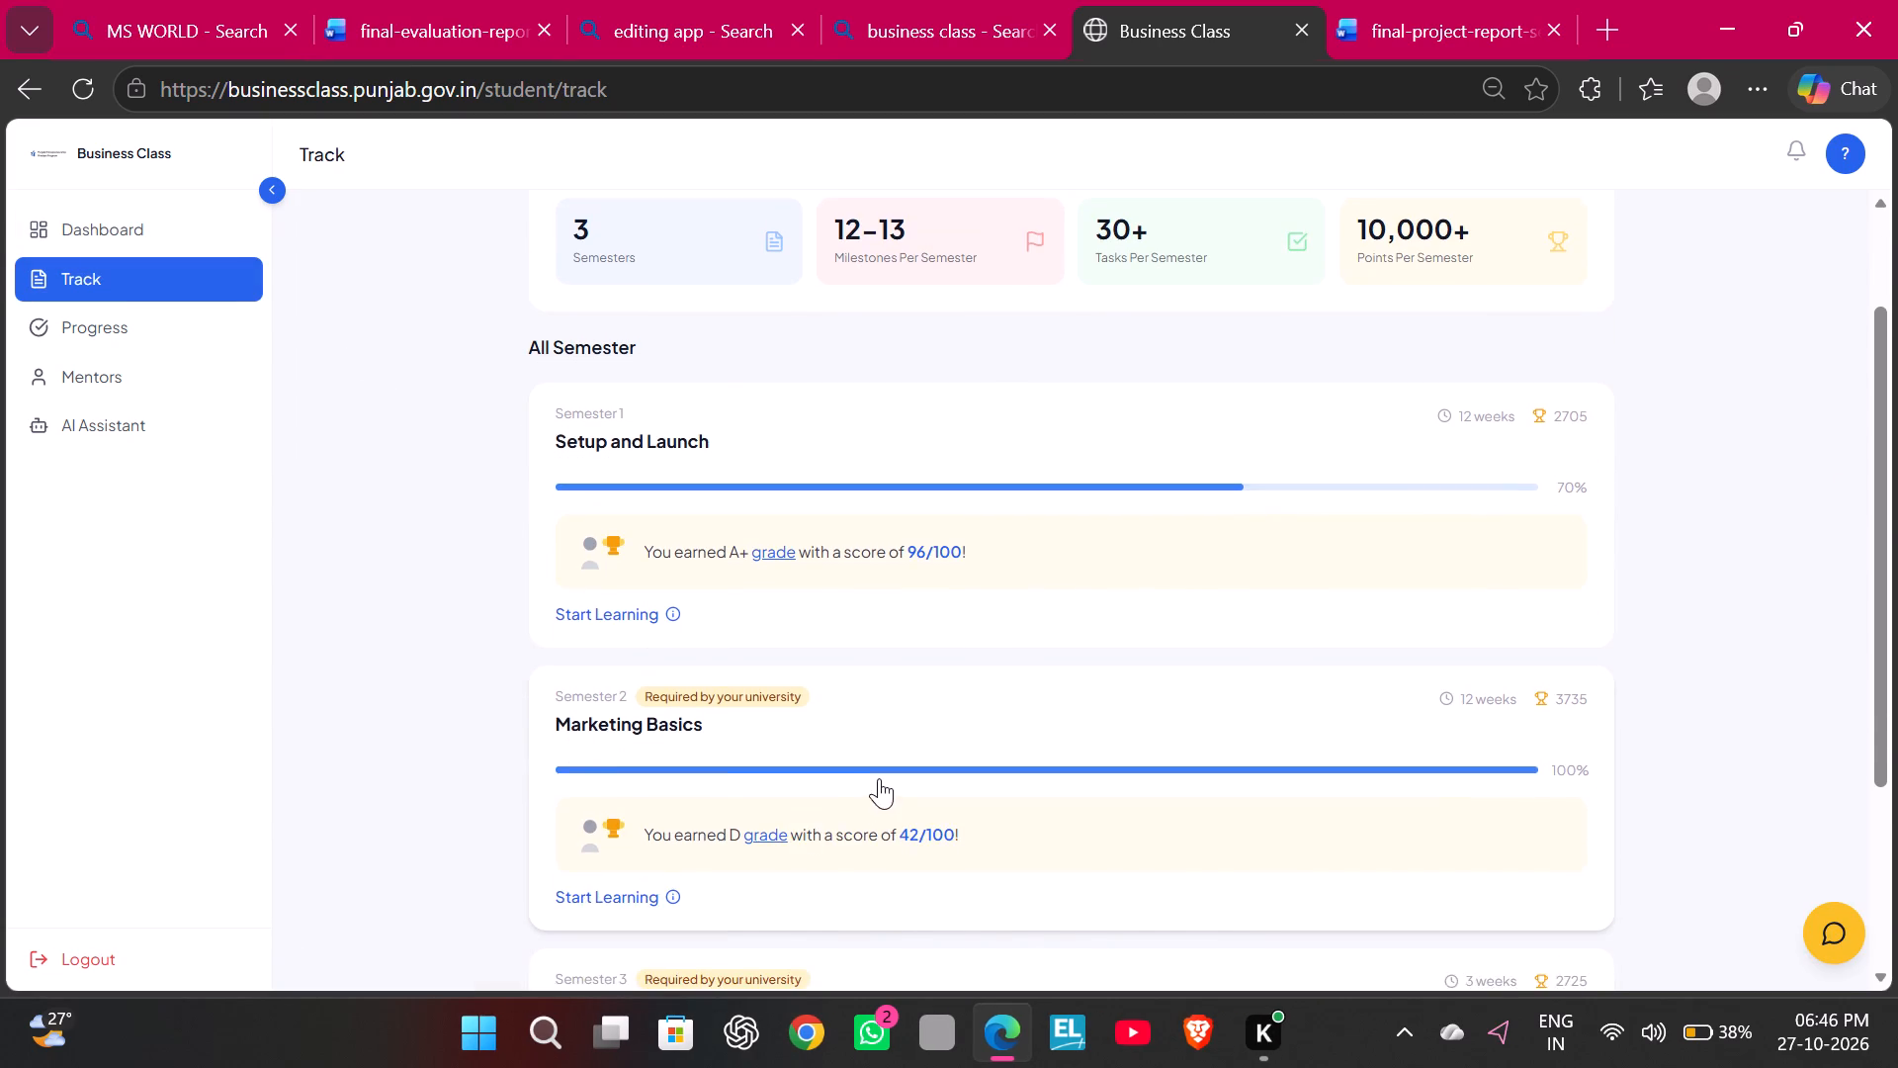
# Capture a screenshot of the Marketing Basics progress summary together with Milestones 1 to 3.
pyautogui.scroll(-7, 1067, 627)
pyautogui.scroll(2, 1067, 627)
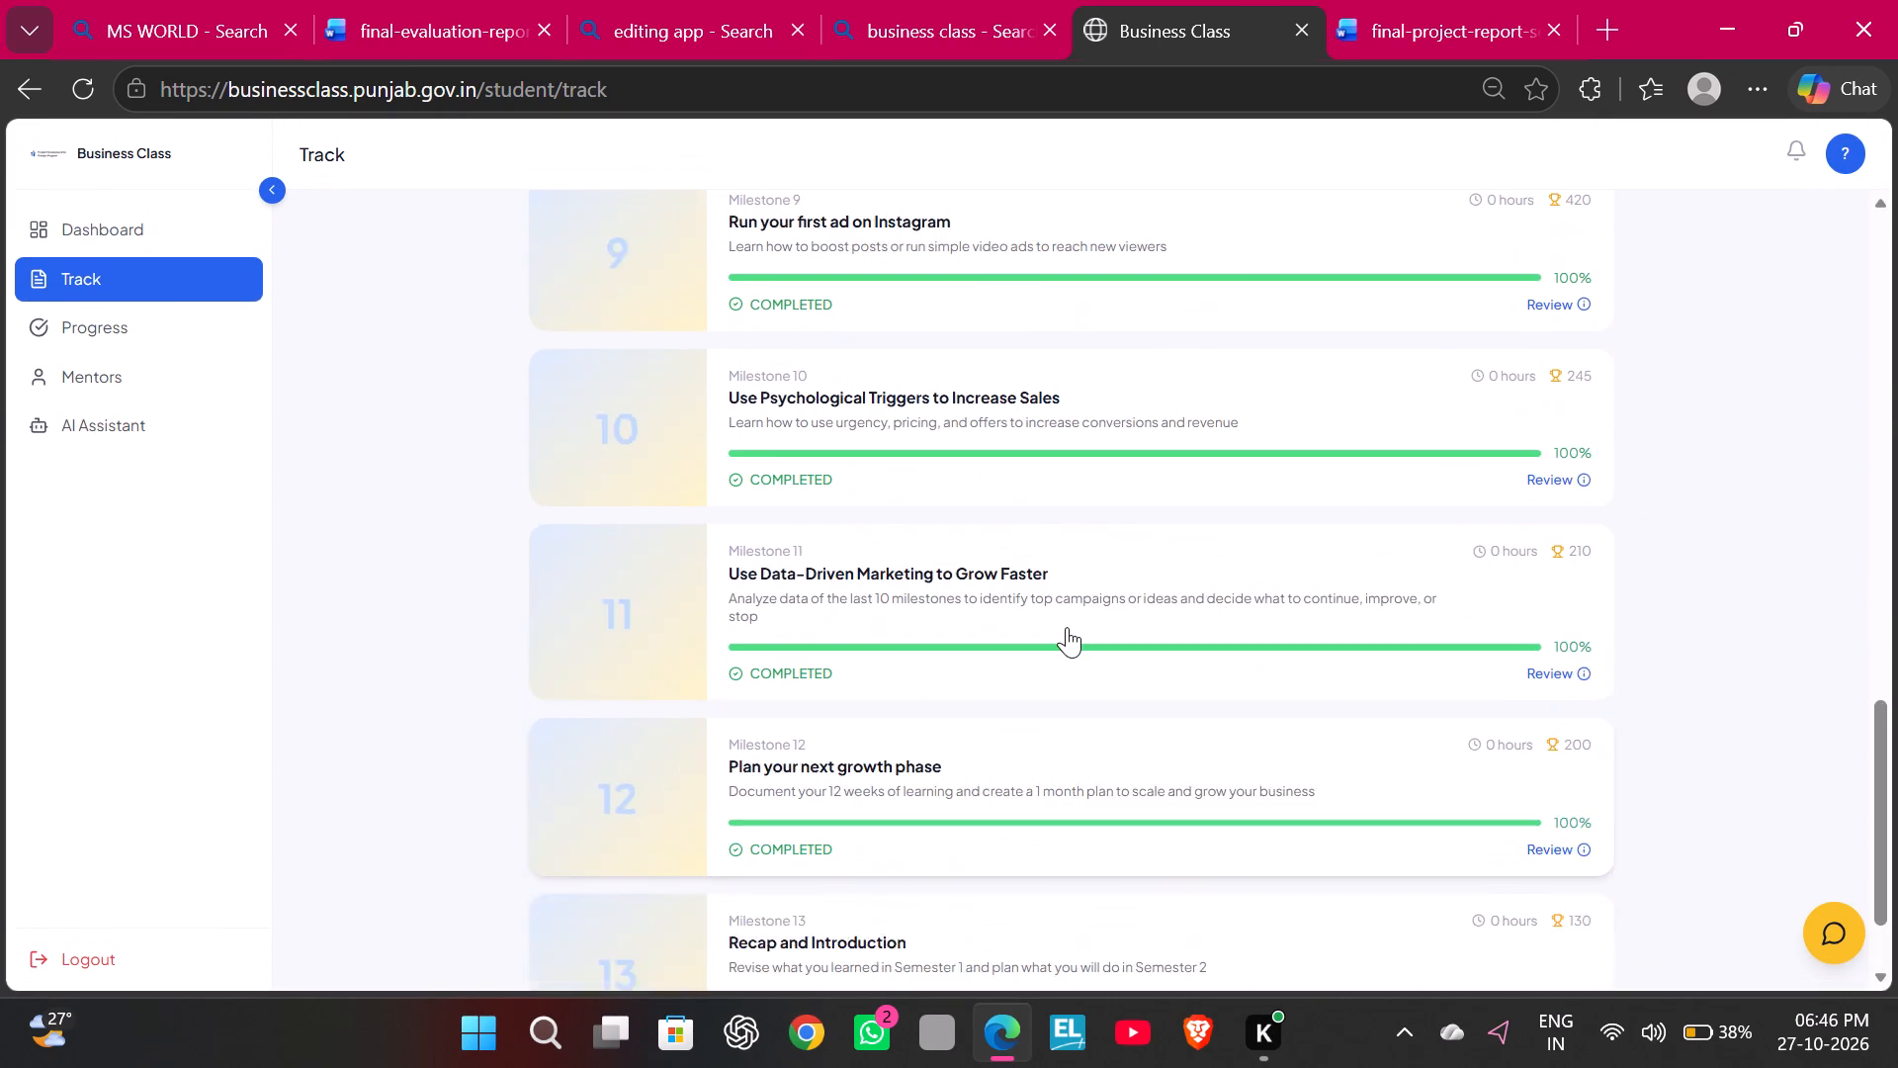
pyautogui.scroll(4, 1067, 627)
pyautogui.scroll(-1, 1067, 627)
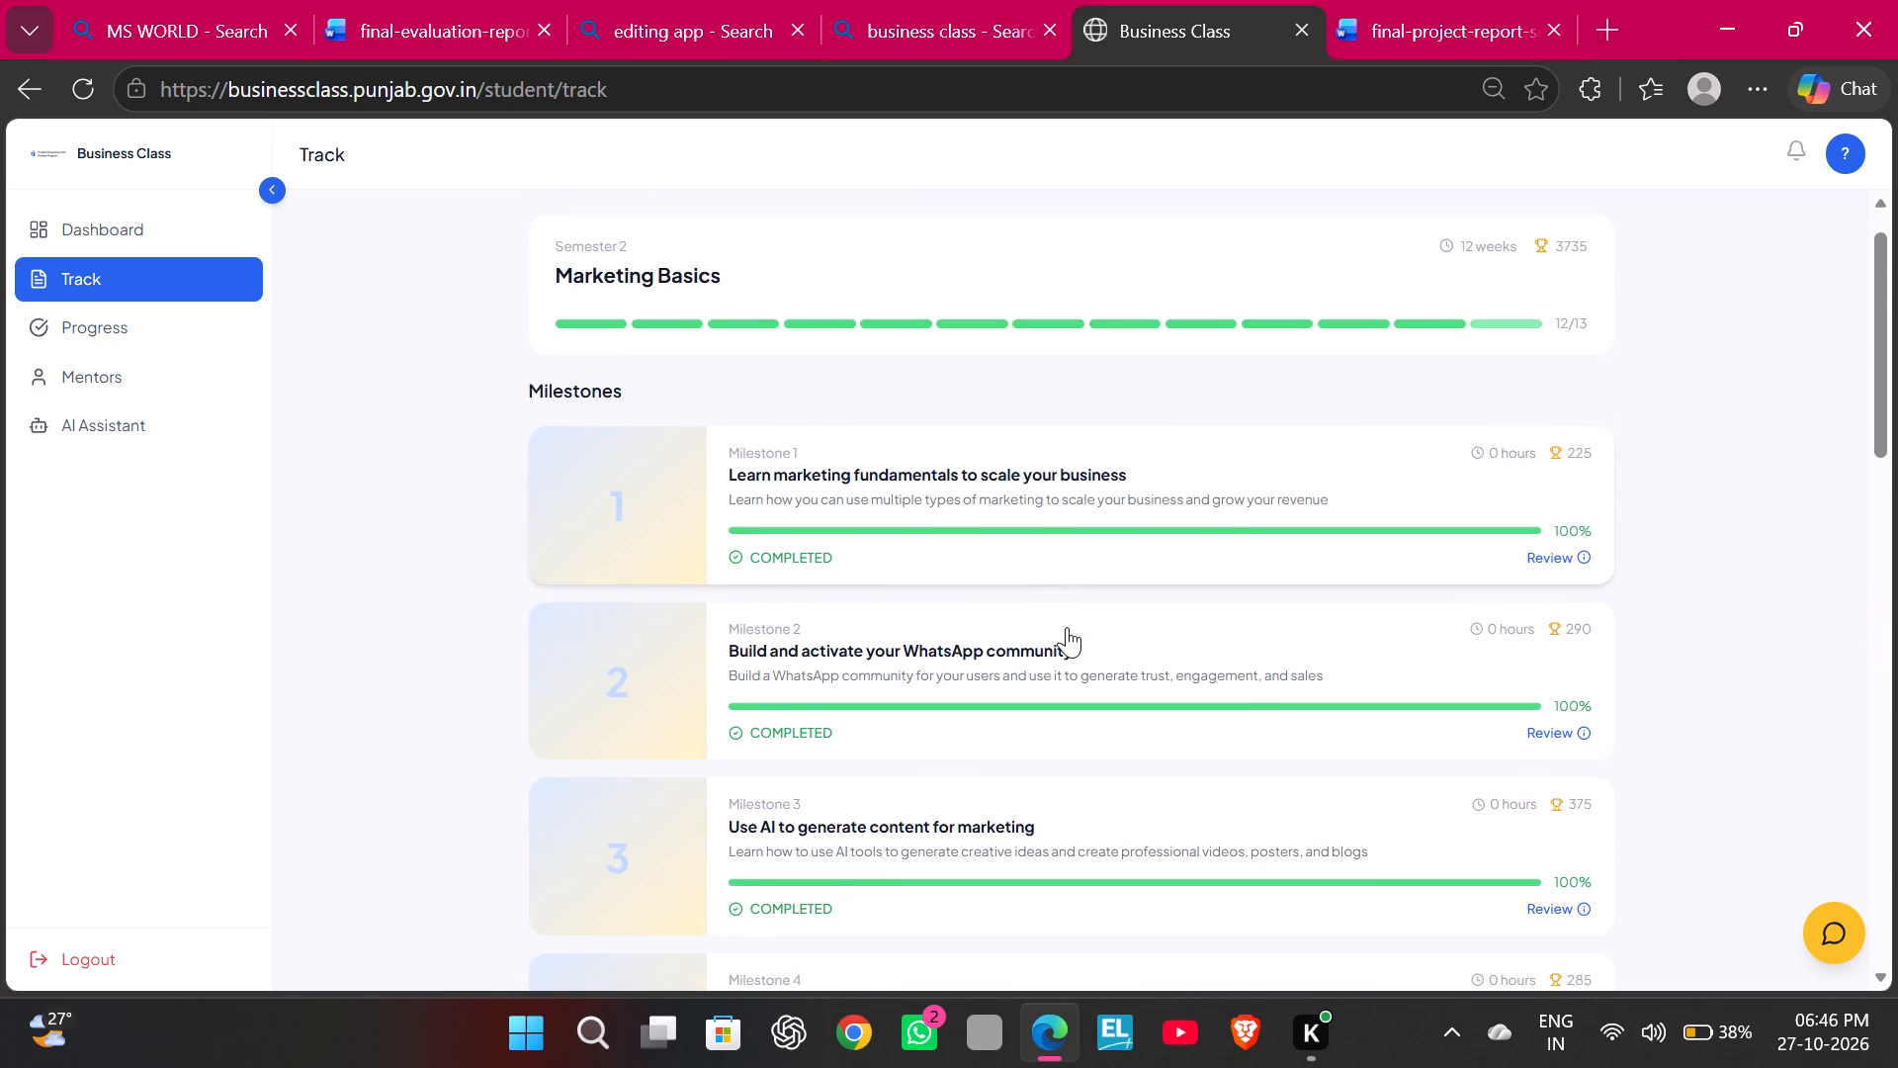
pyautogui.scroll(-1, 1067, 627)
pyautogui.press('shift+super+s')
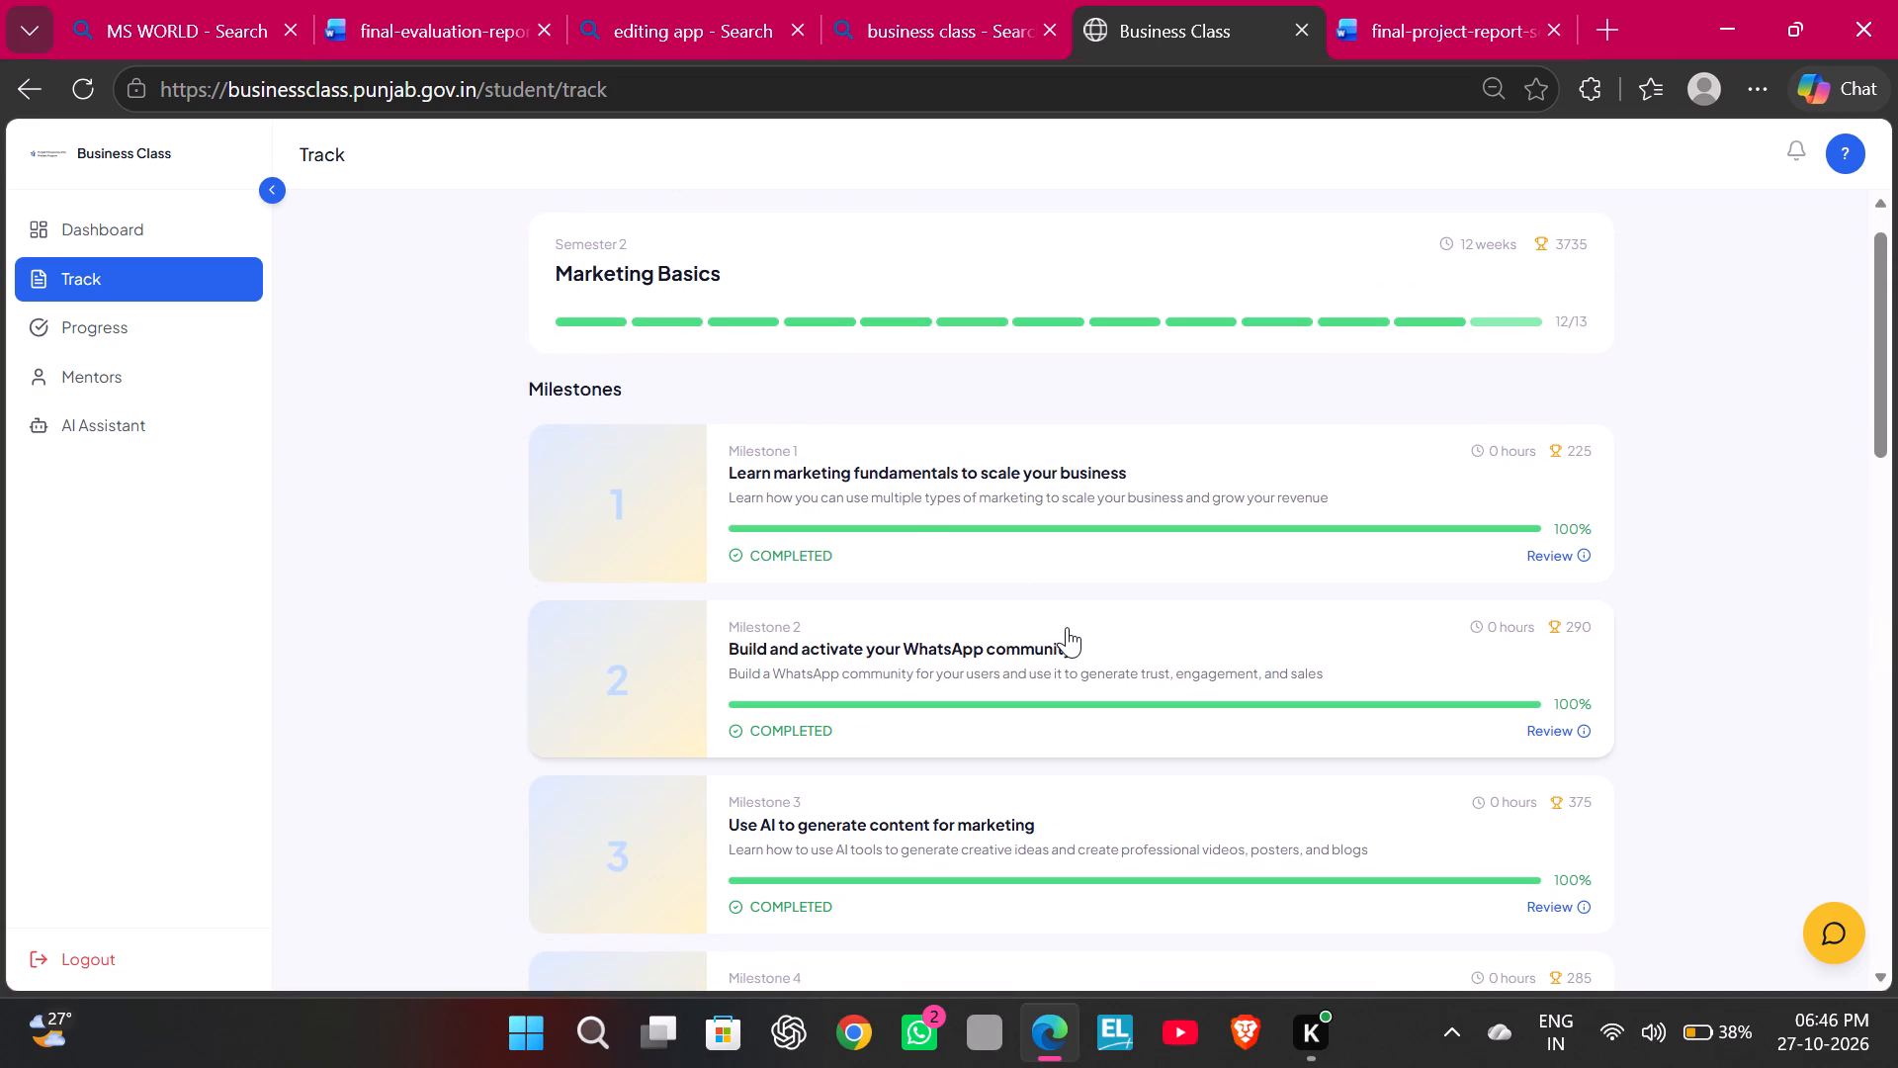
pyautogui.moveTo(515, 206); pyautogui.dragTo(1863, 1017)
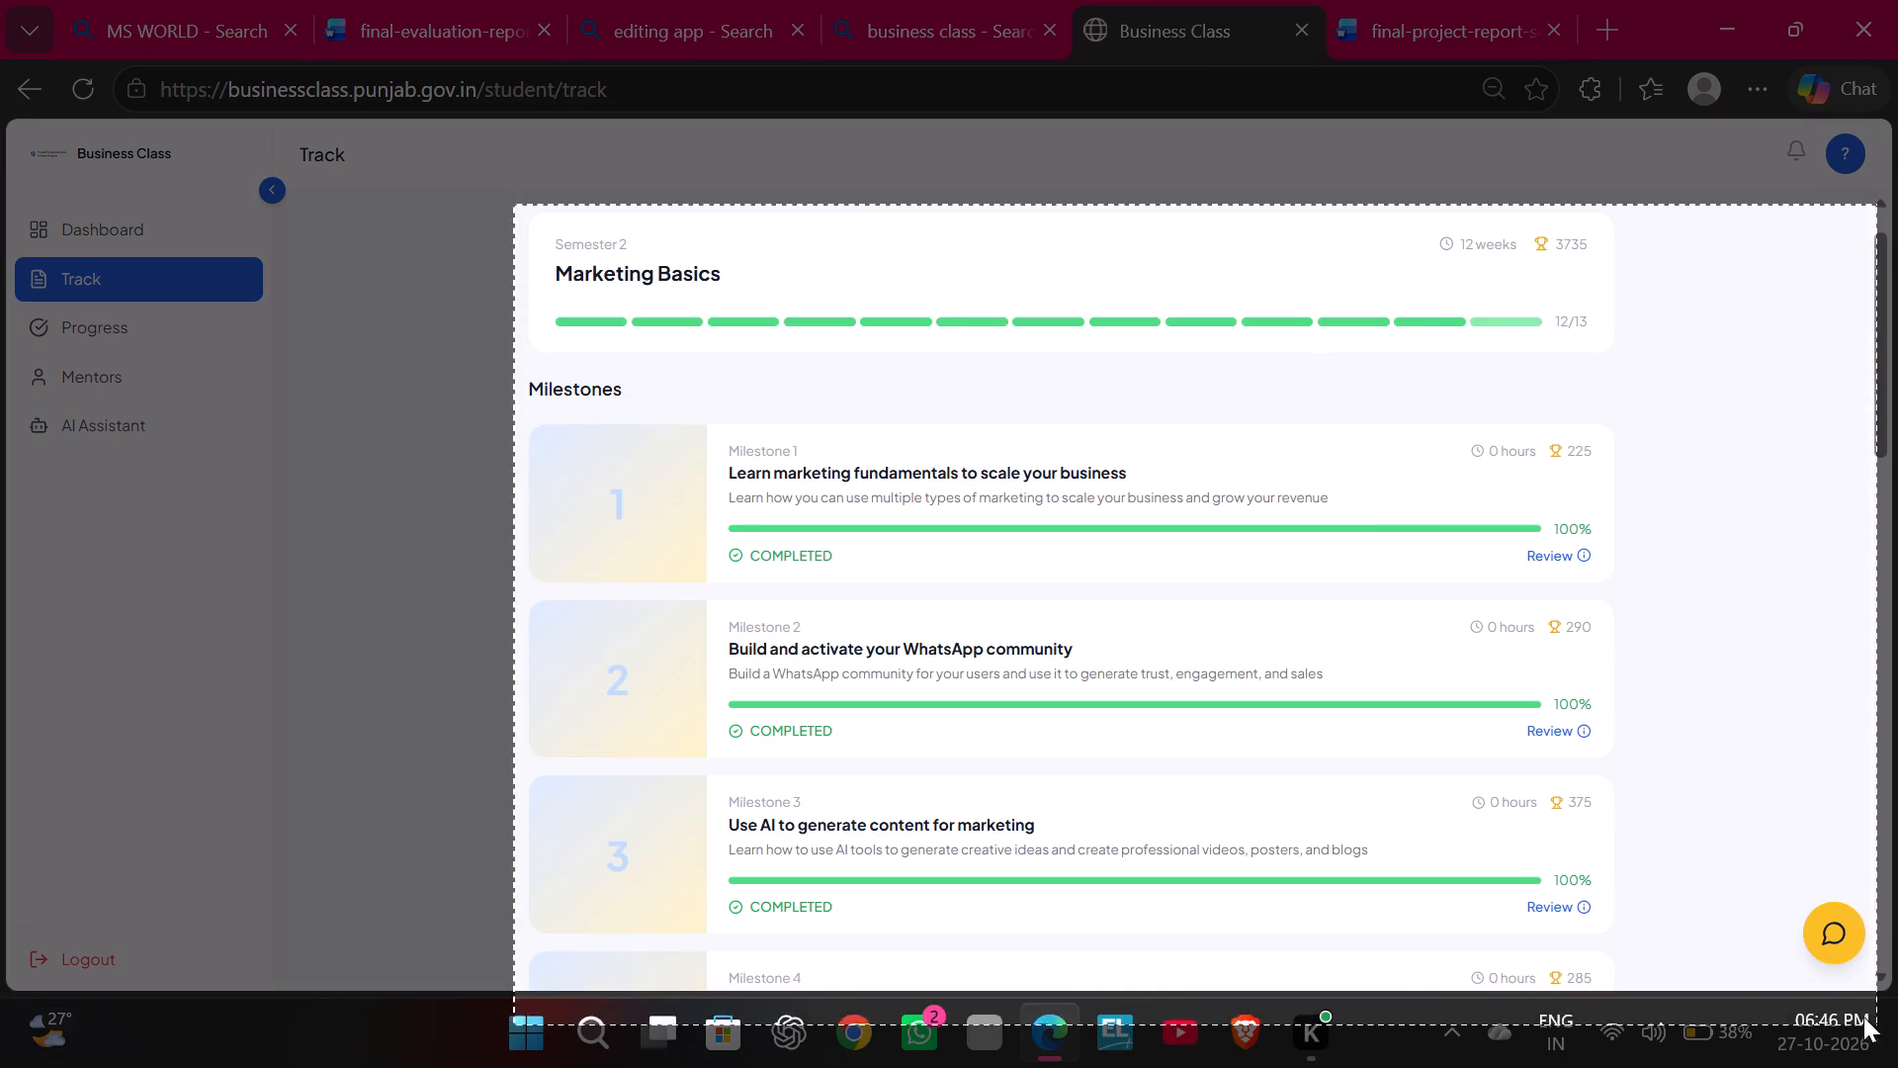
pyautogui.moveTo(1863, 1017); pyautogui.dragTo(1706, 993)
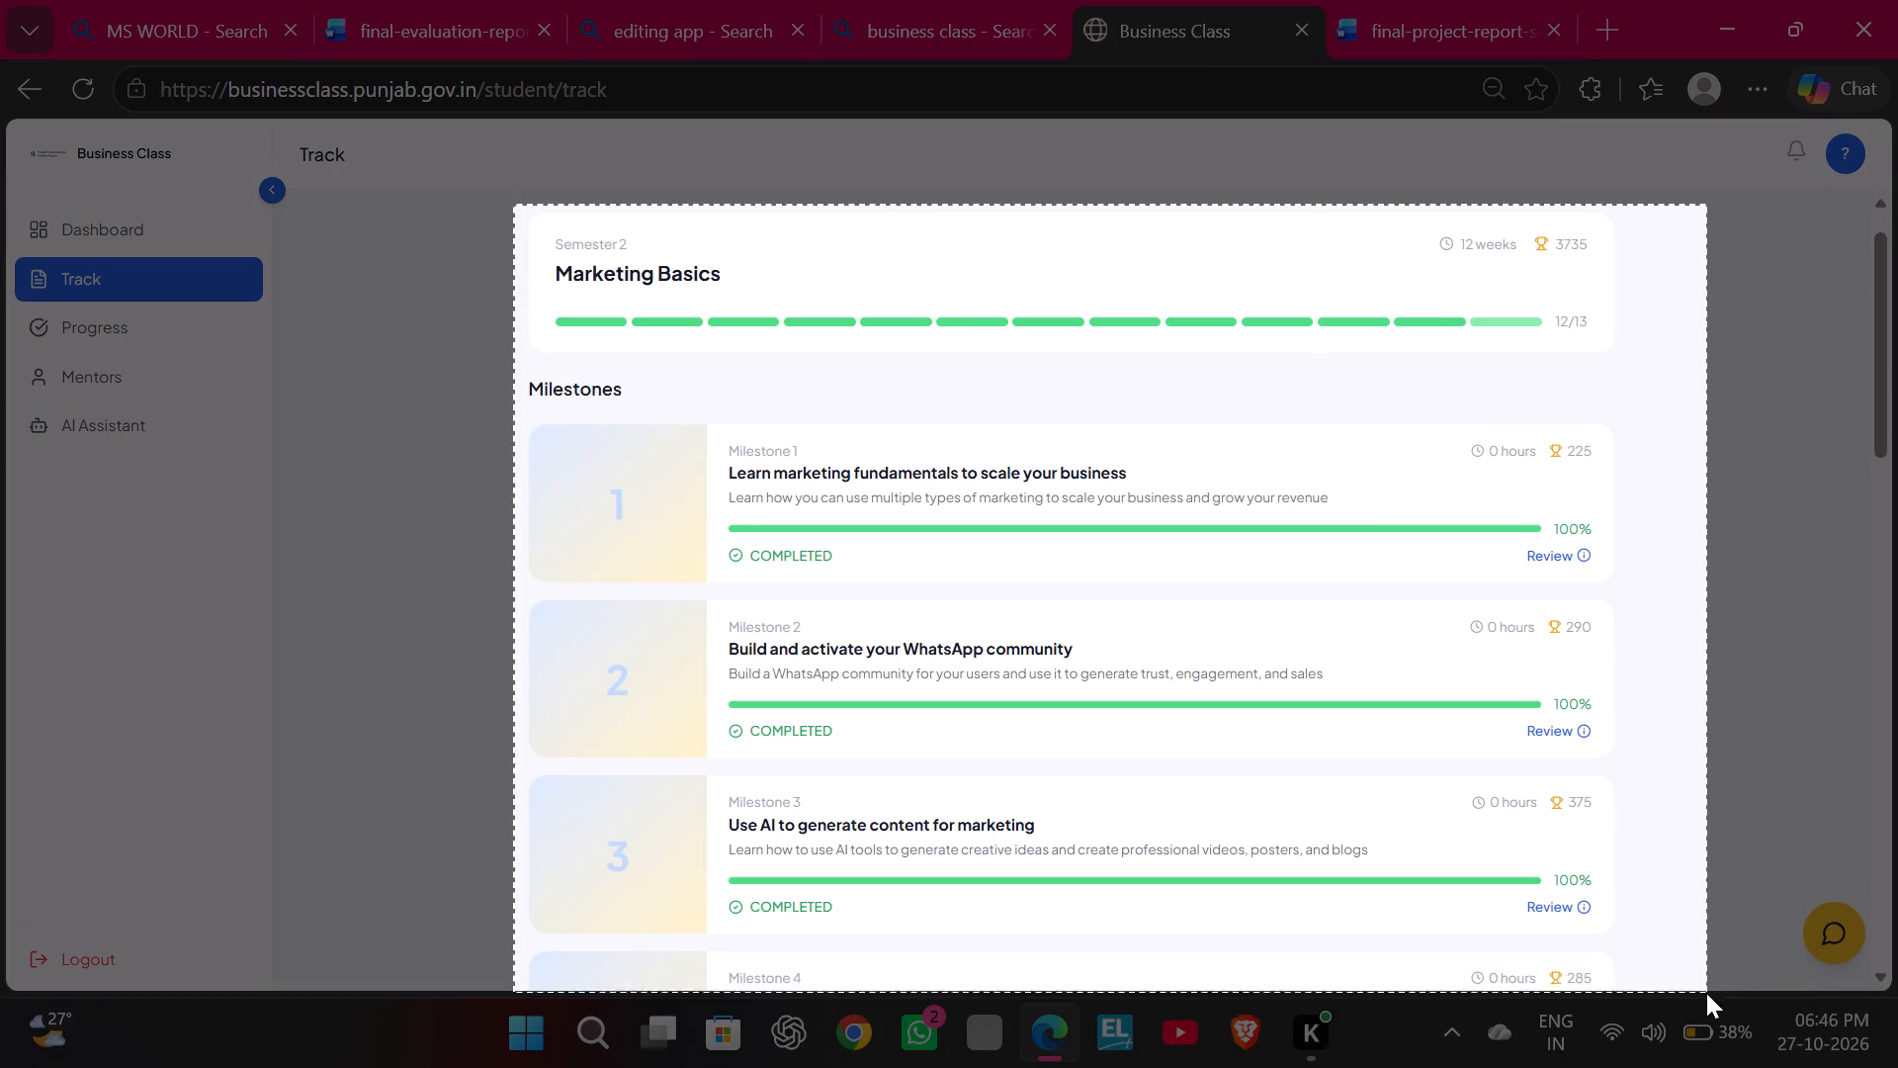
pyautogui.moveTo(1706, 993); pyautogui.dragTo(1691, 991)
# Capture a screenshot of Milestones 6 to 9 and the start of Milestone 10 in the Marketing Basics course.
pyautogui.scroll(-2, 1621, 770)
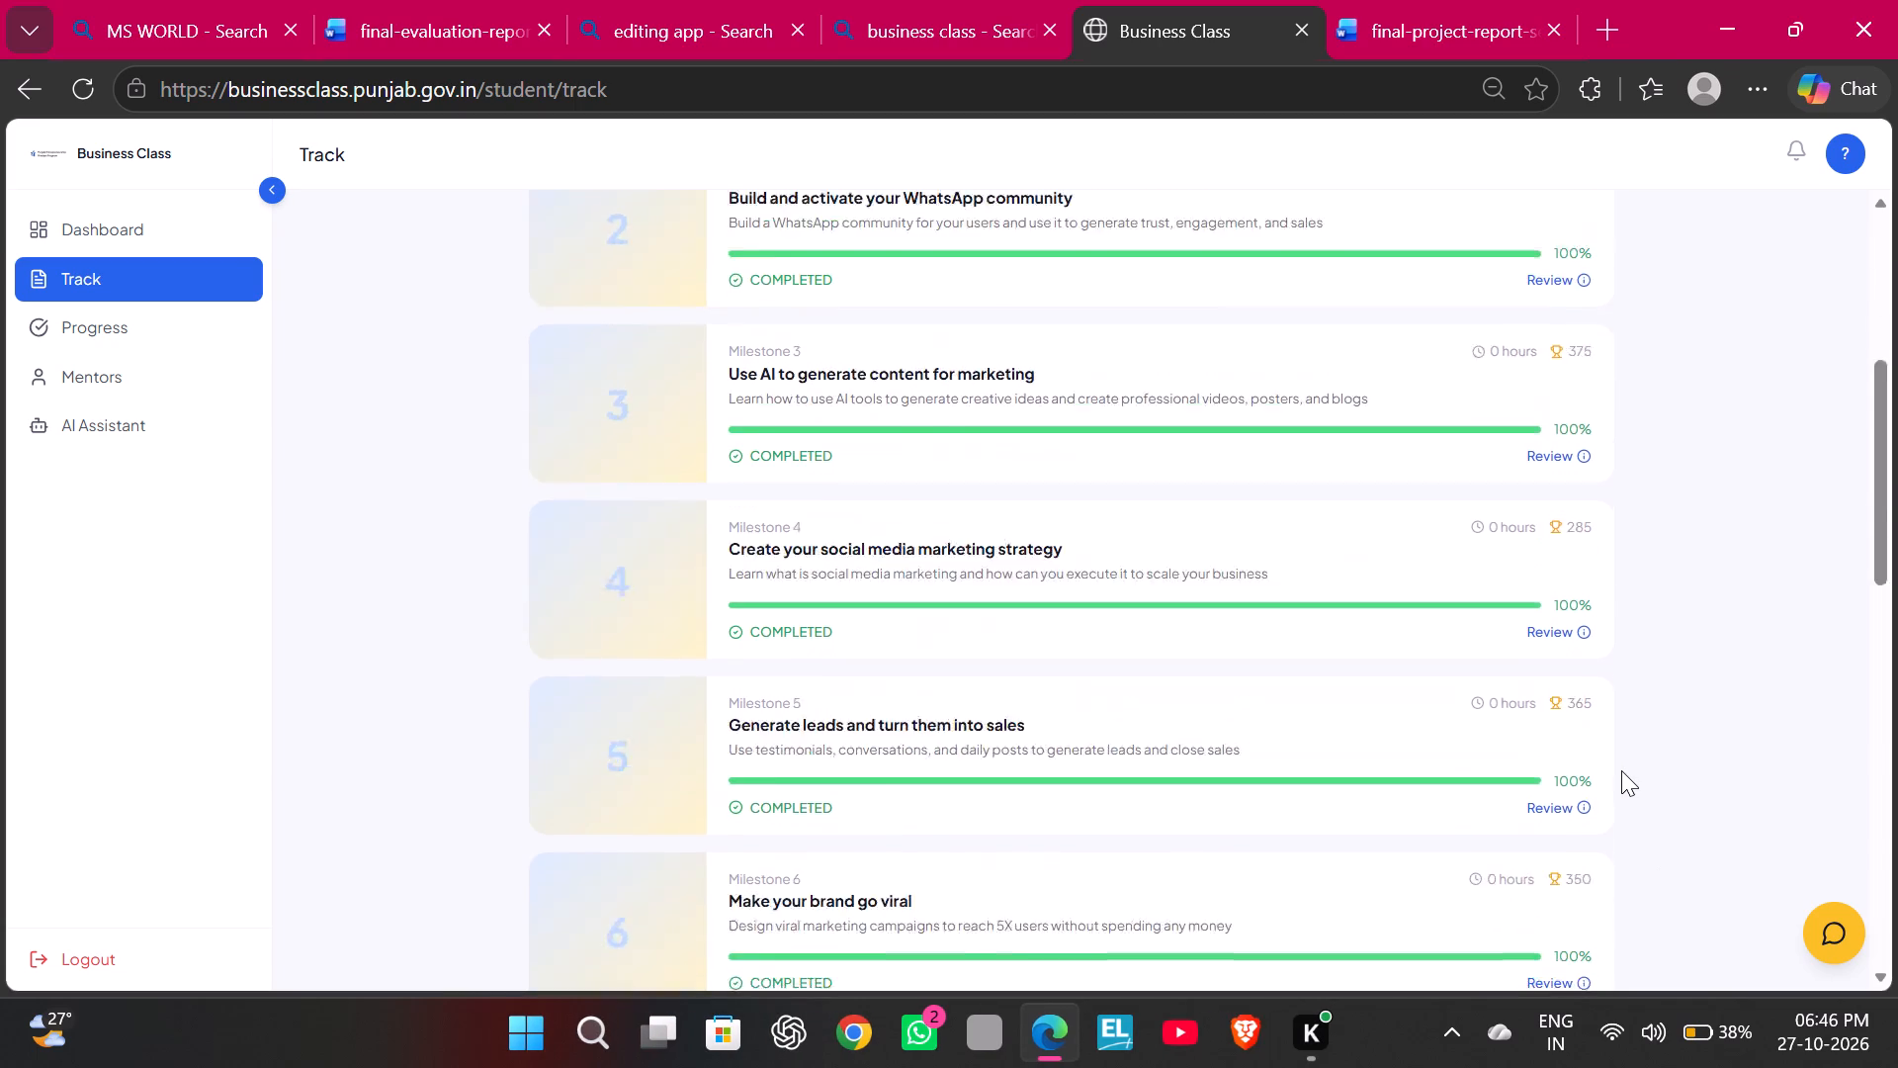
pyautogui.scroll(-2, 1621, 770)
pyautogui.press('shift+super+s')
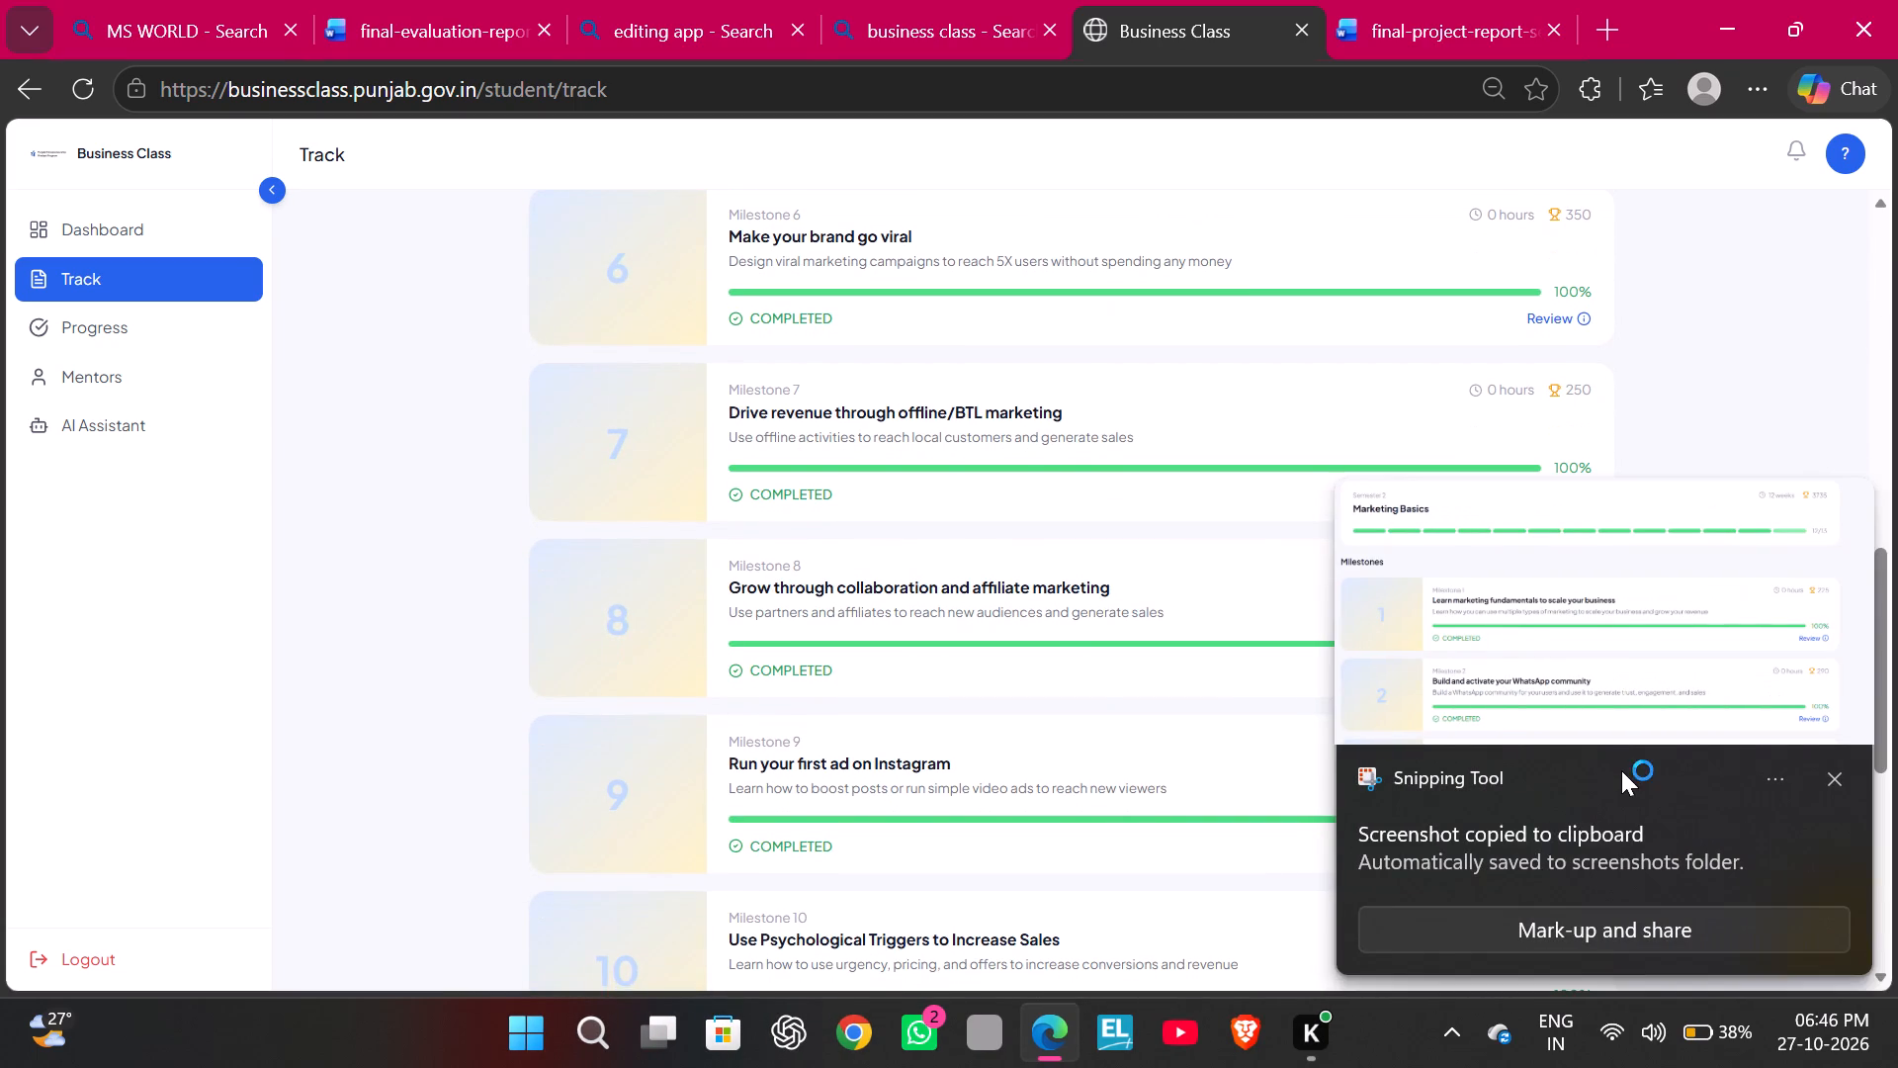
pyautogui.click(1840, 775)
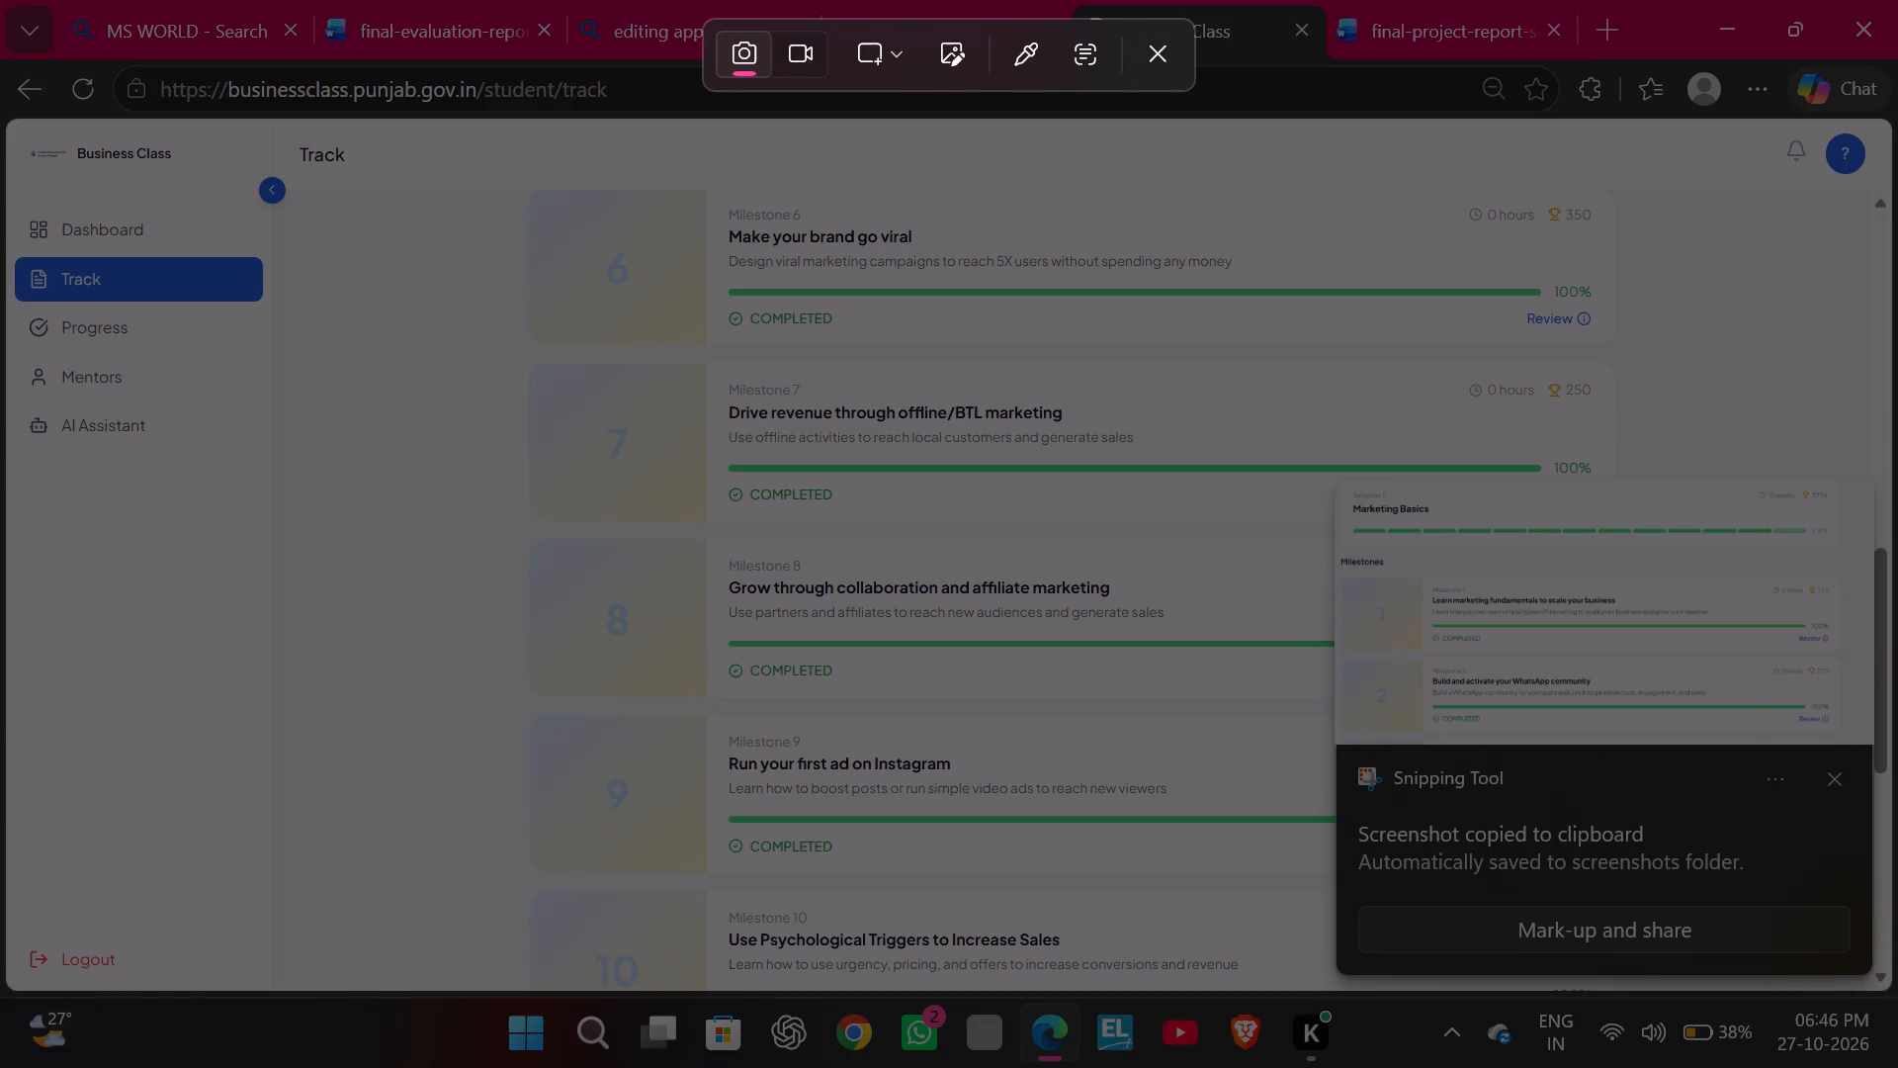
pyautogui.click(1161, 65)
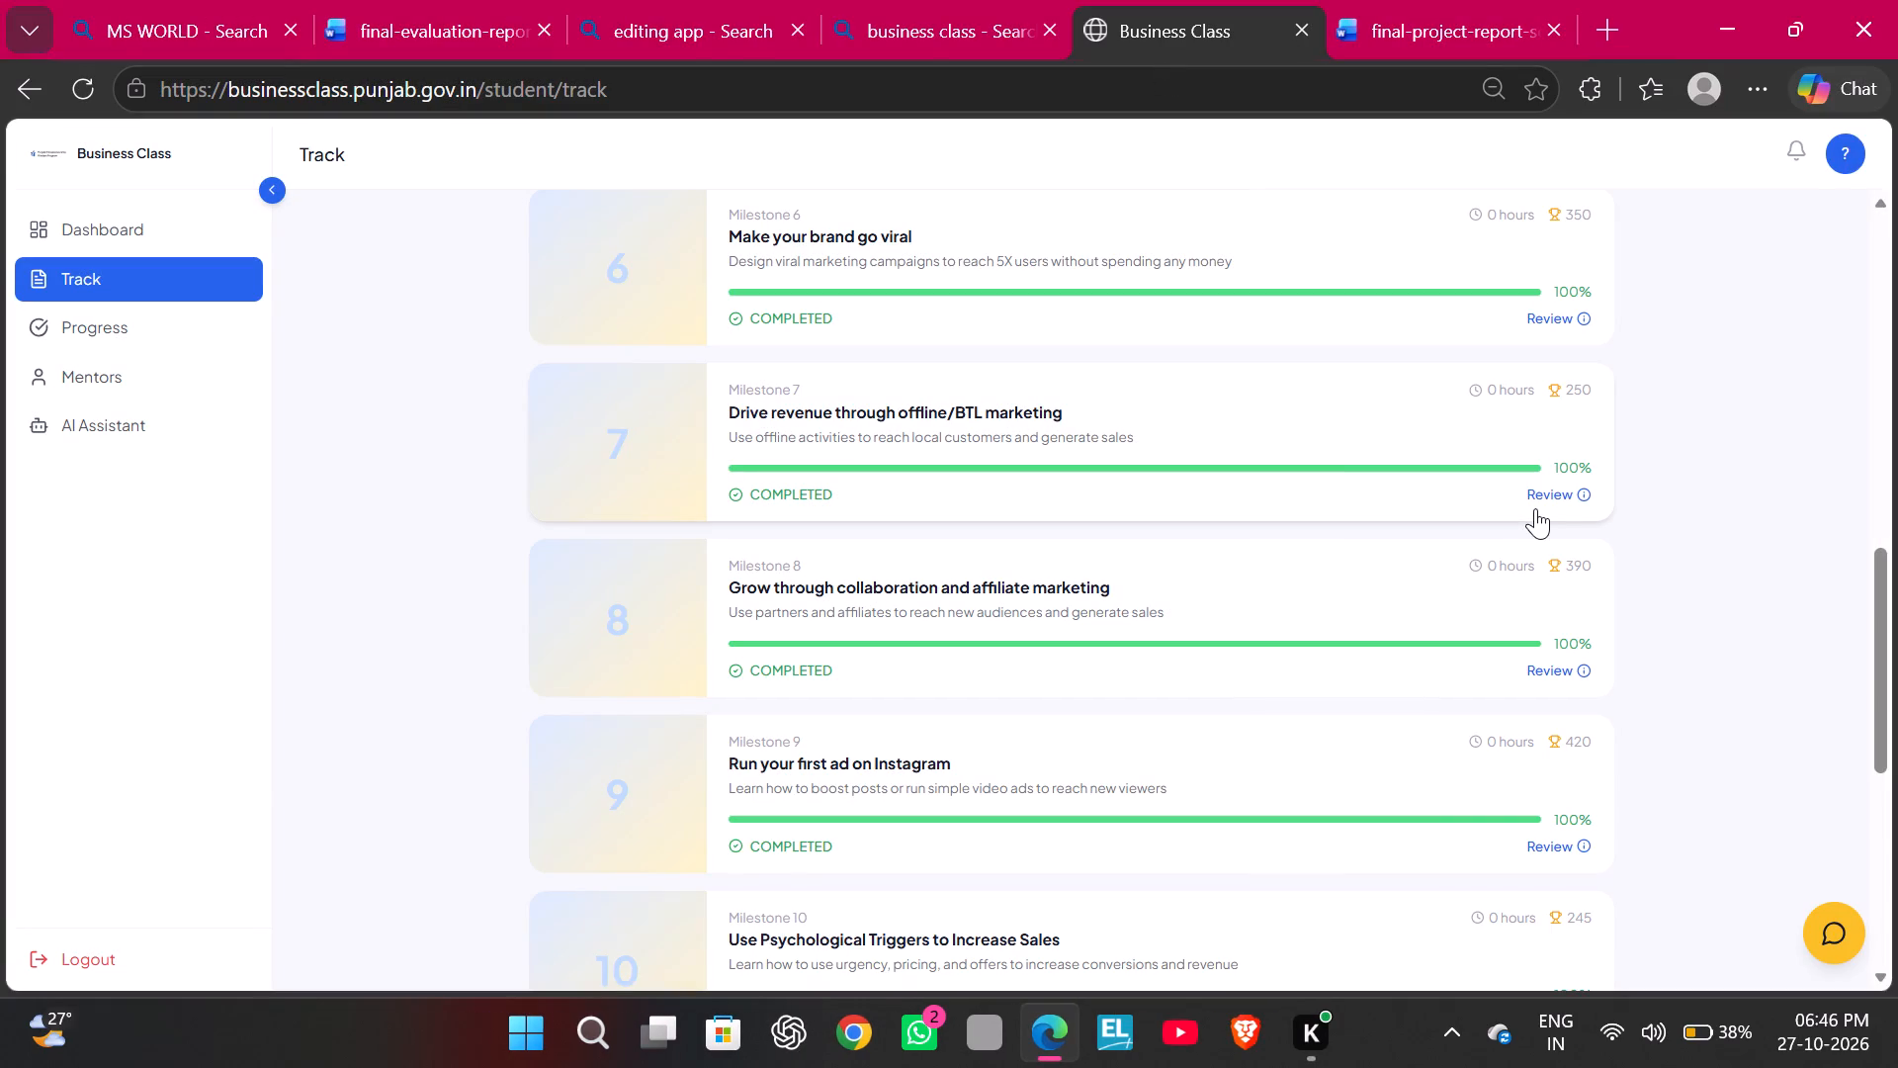
pyautogui.press('shift+super+s')
pyautogui.moveTo(514, 183); pyautogui.dragTo(1440, 865)
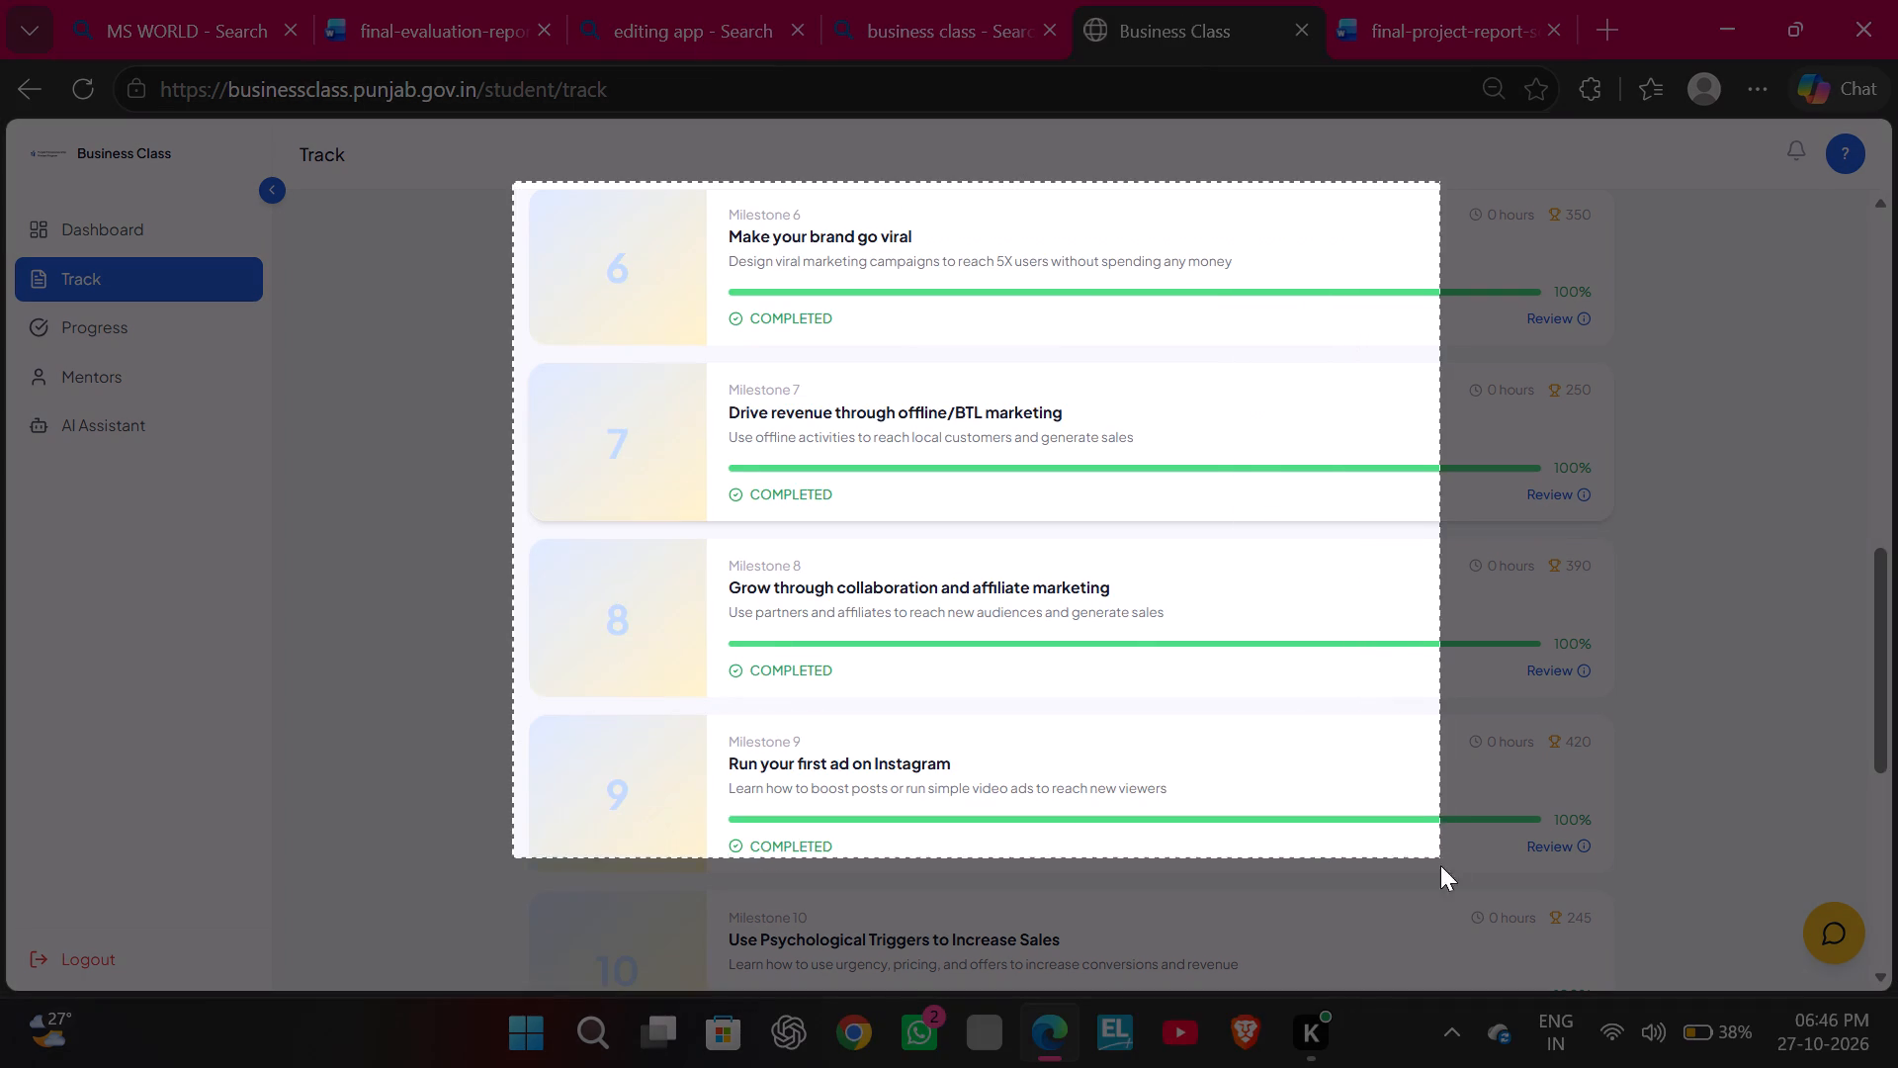
pyautogui.moveTo(1440, 865); pyautogui.dragTo(1630, 985)
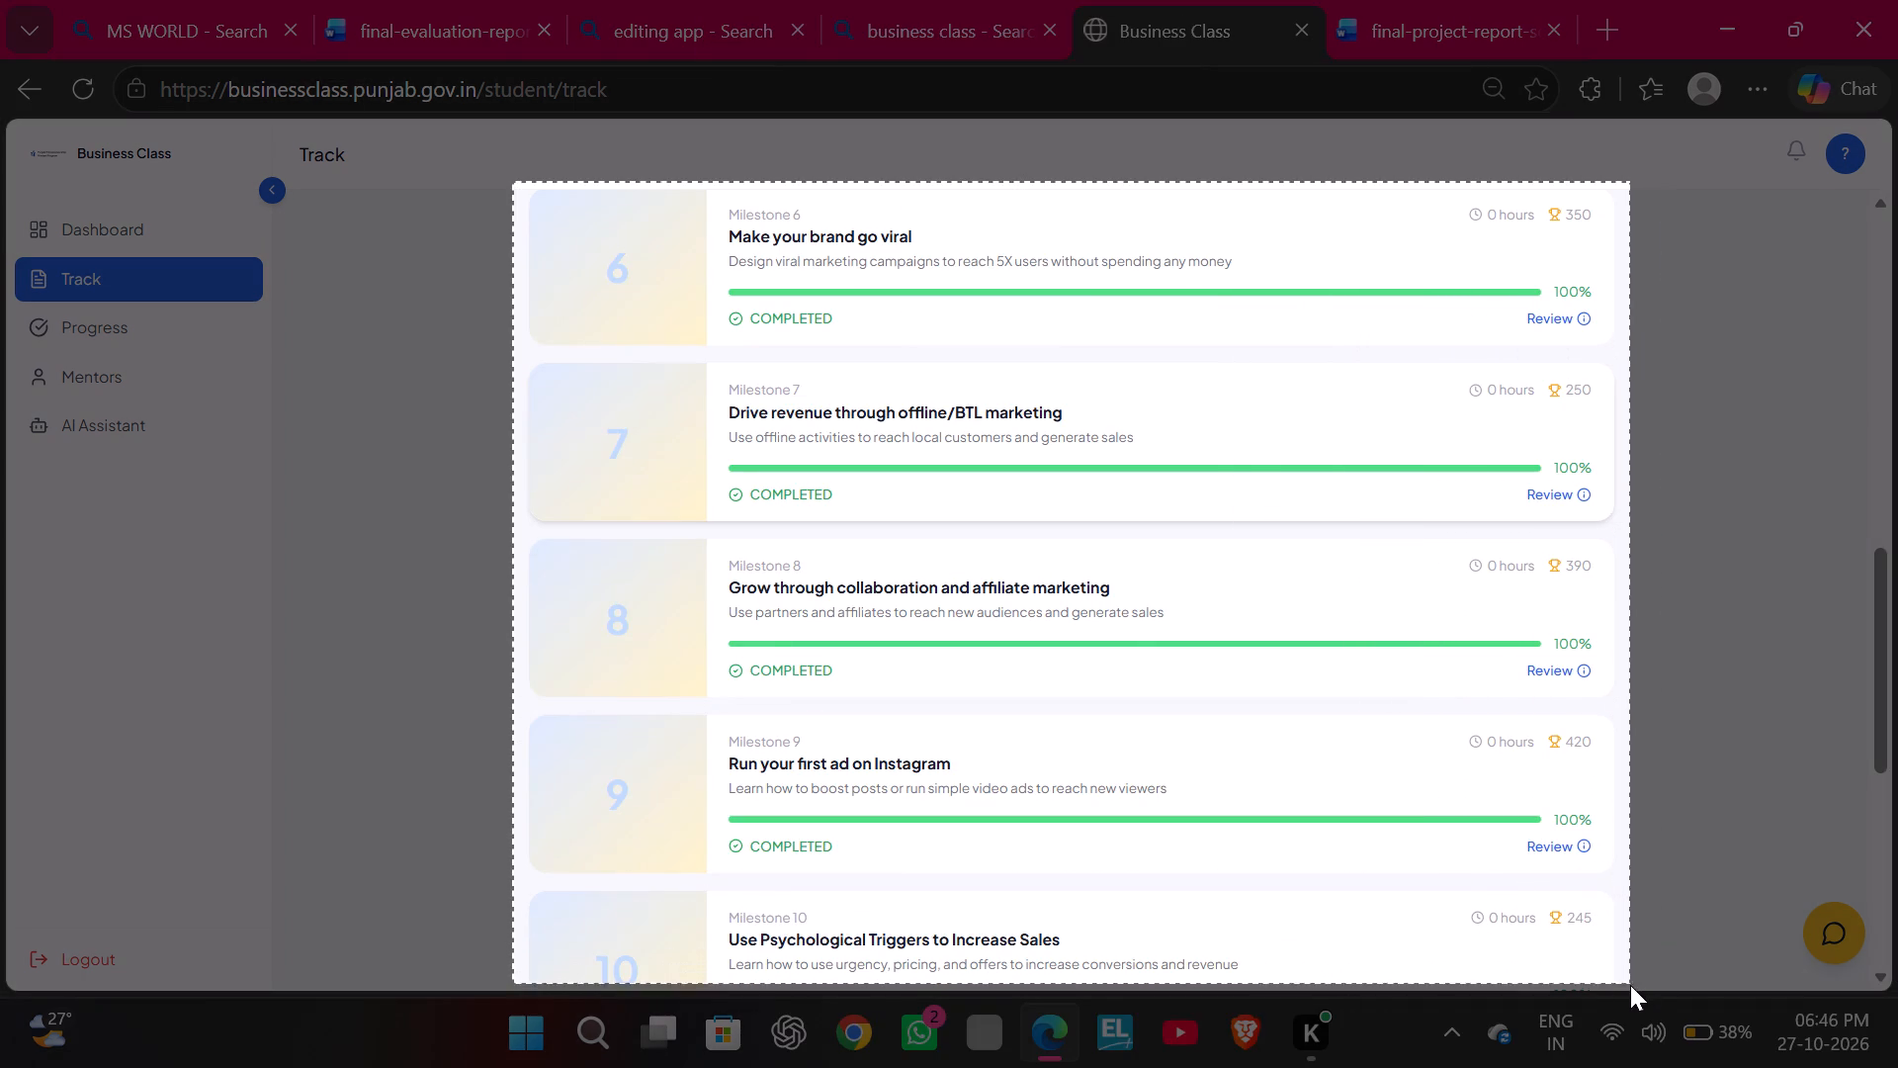
pyautogui.moveTo(1630, 985); pyautogui.dragTo(1631, 986)
# Capture a screenshot of Milestones 10 to 13 at the end of the Marketing Basics course.
pyautogui.scroll(-3, 1347, 614)
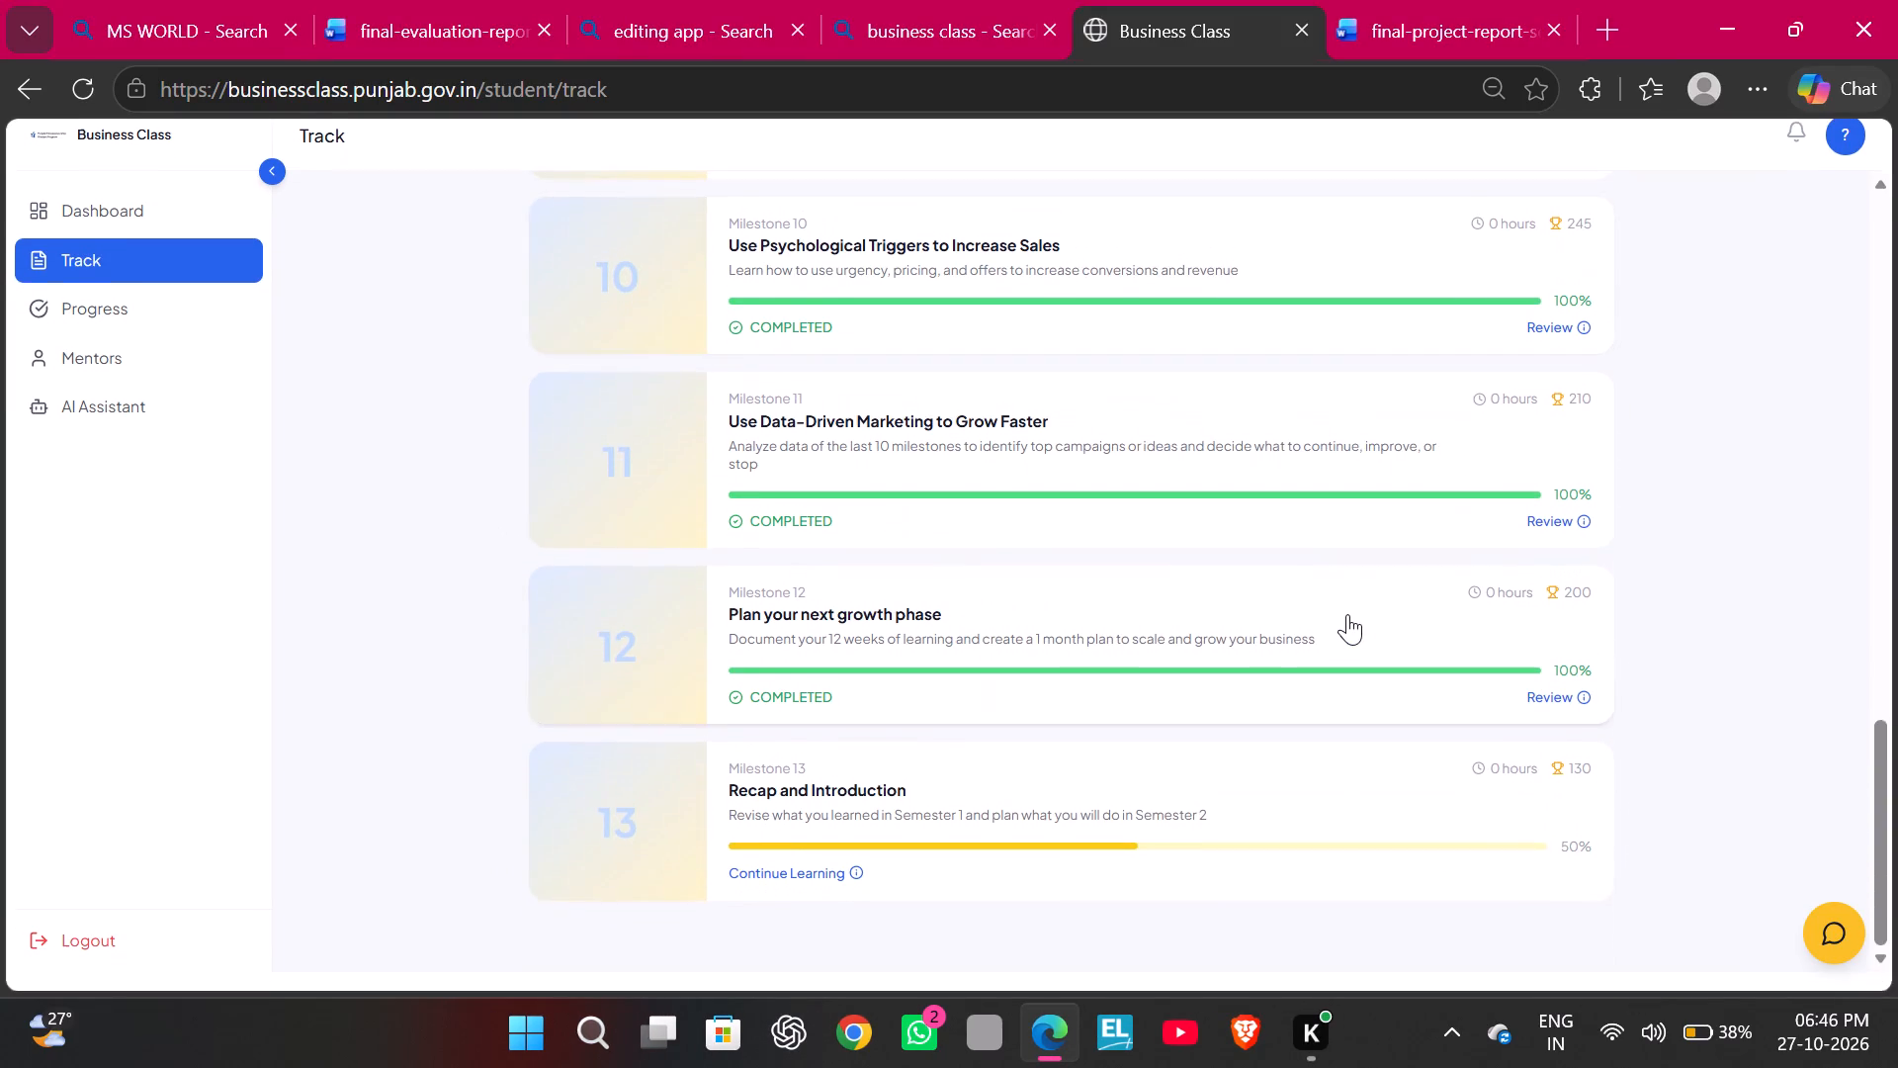
pyautogui.scroll(-1, 1347, 614)
pyautogui.press('shift+super+s')
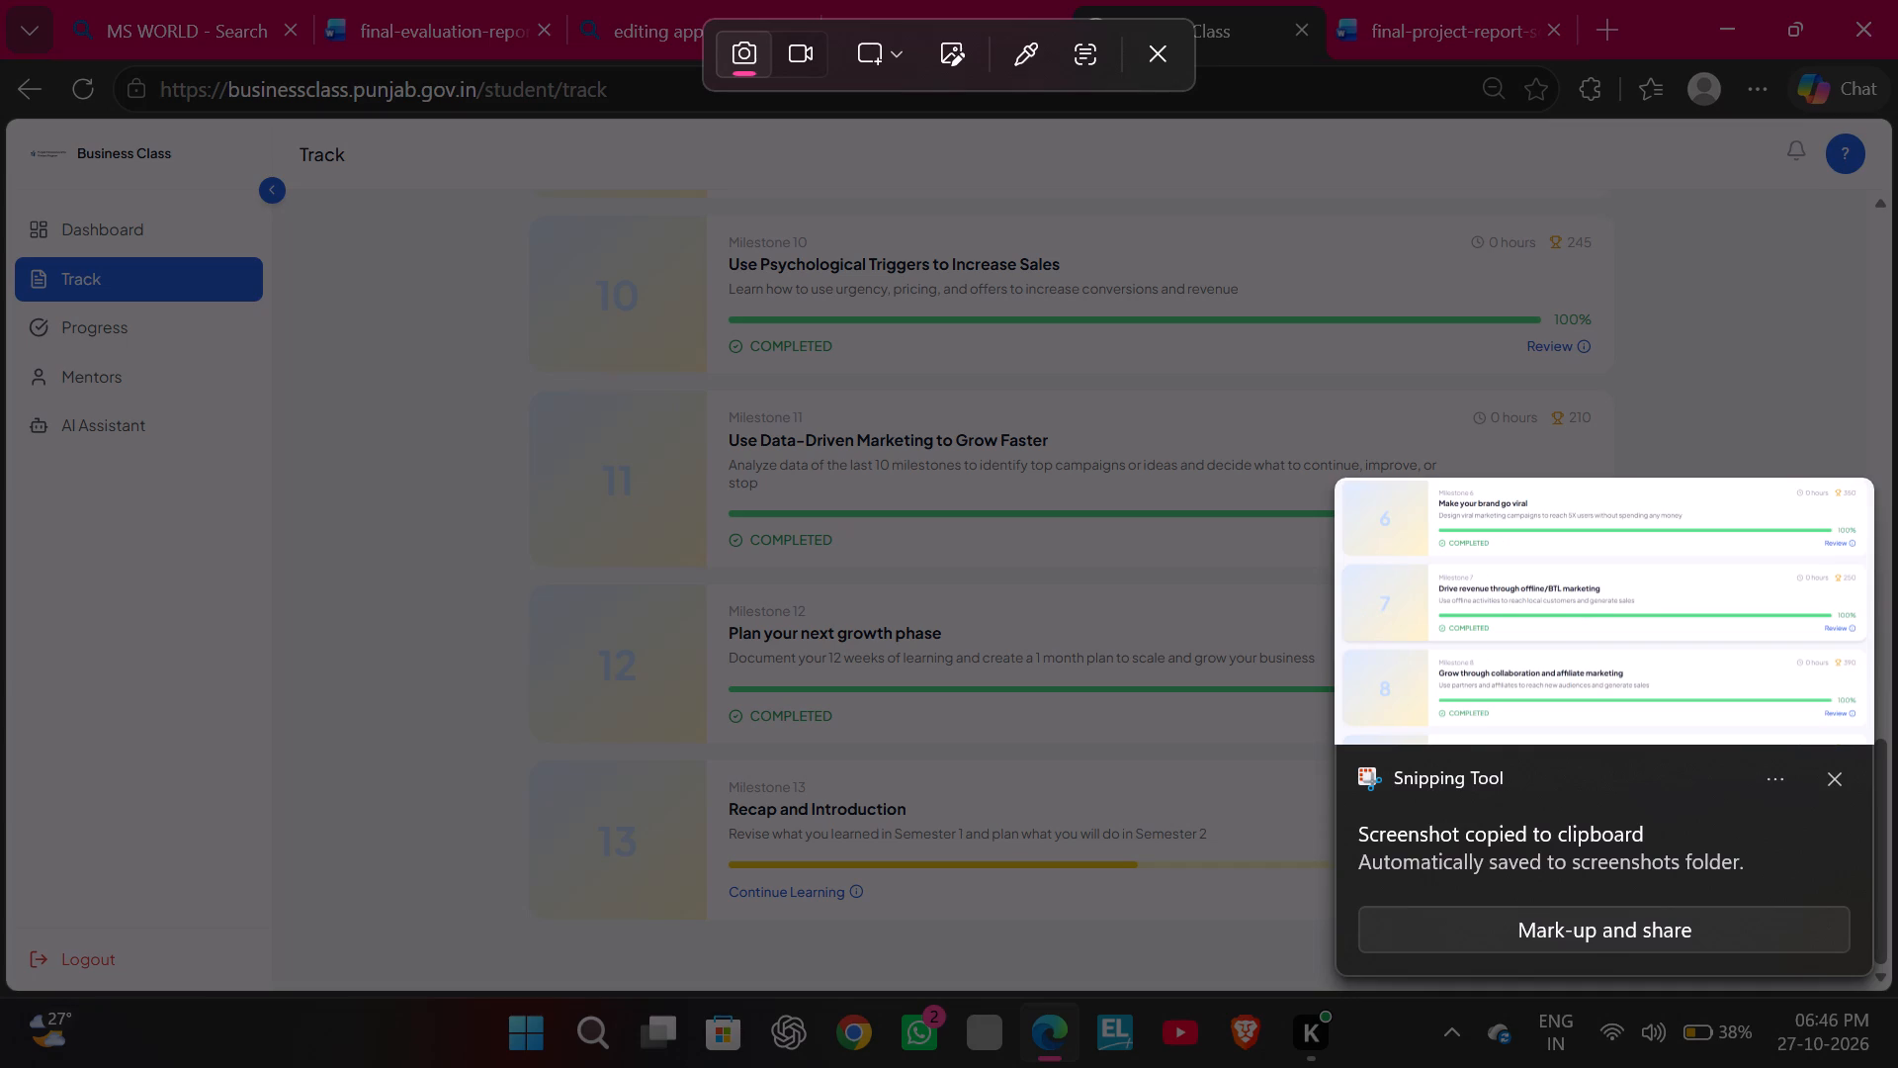
pyautogui.click(1112, 26)
pyautogui.click(1164, 65)
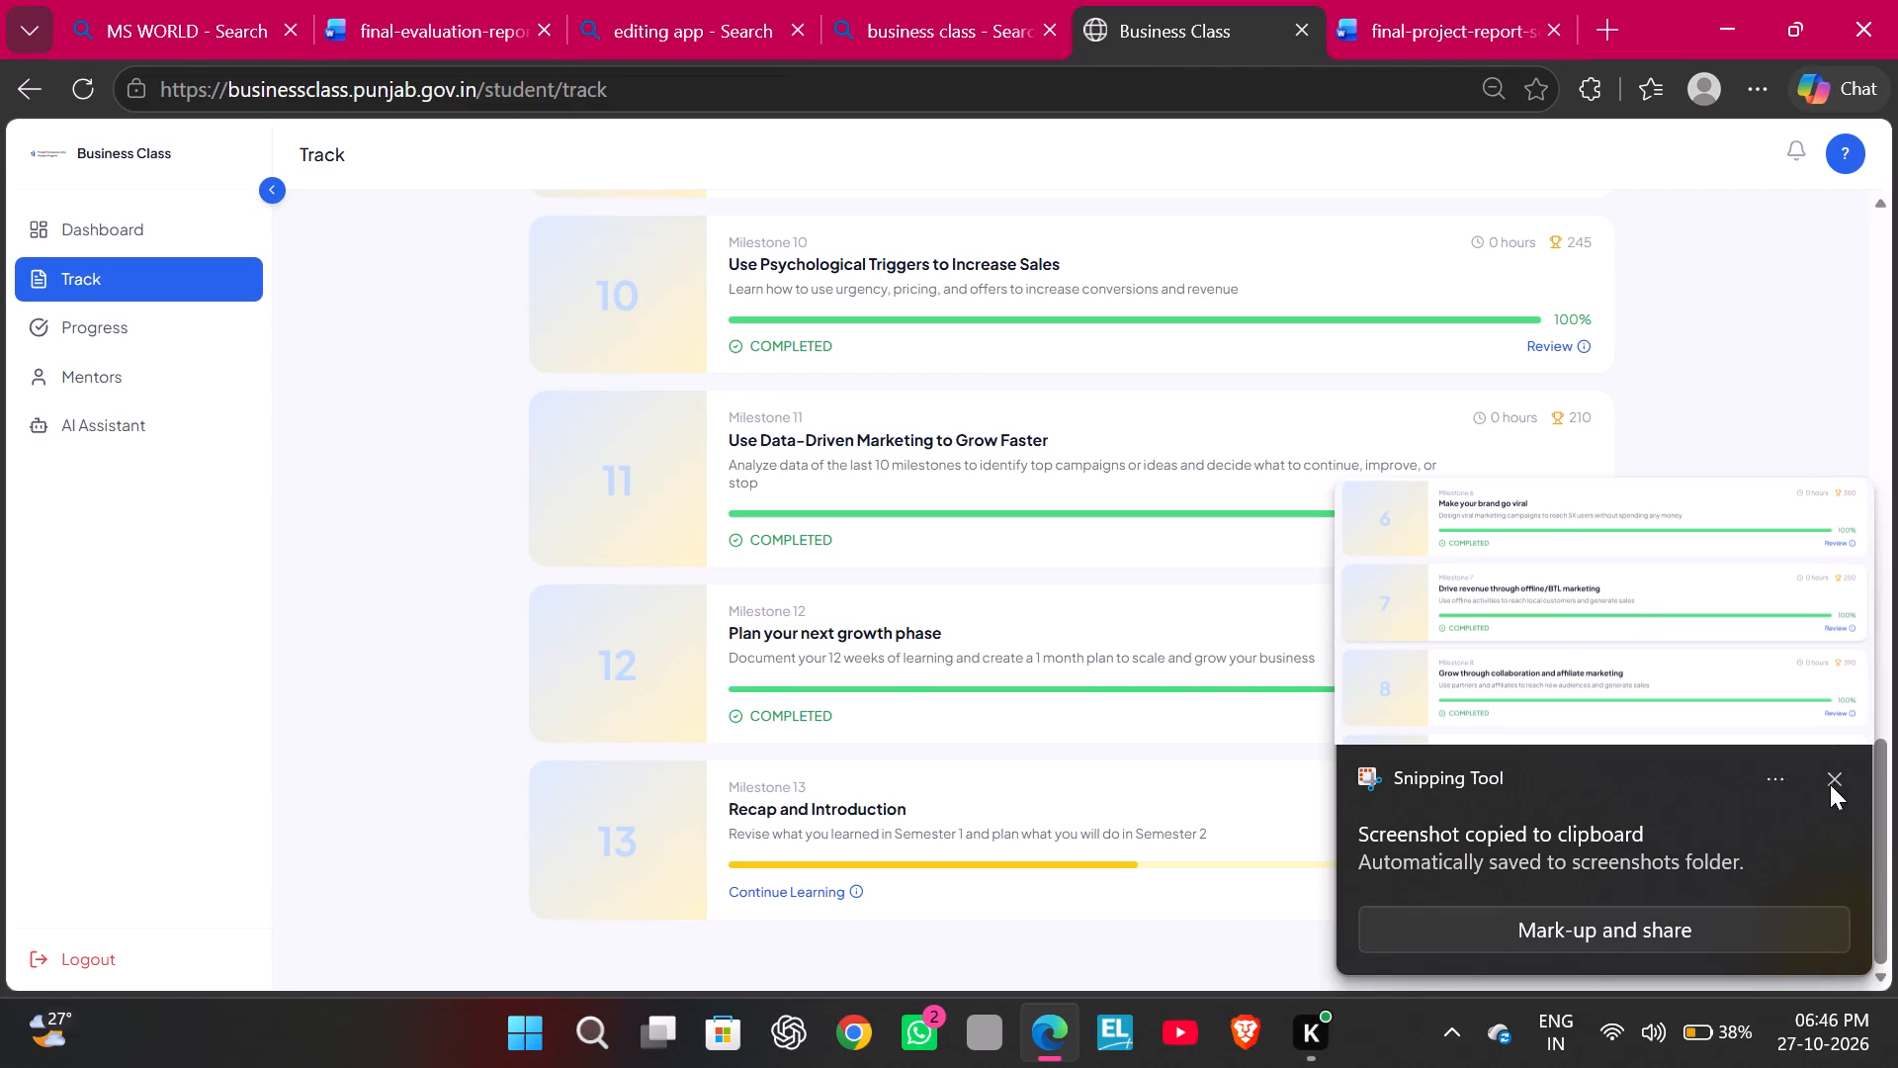
pyautogui.click(1842, 773)
pyautogui.press('shift+super+s')
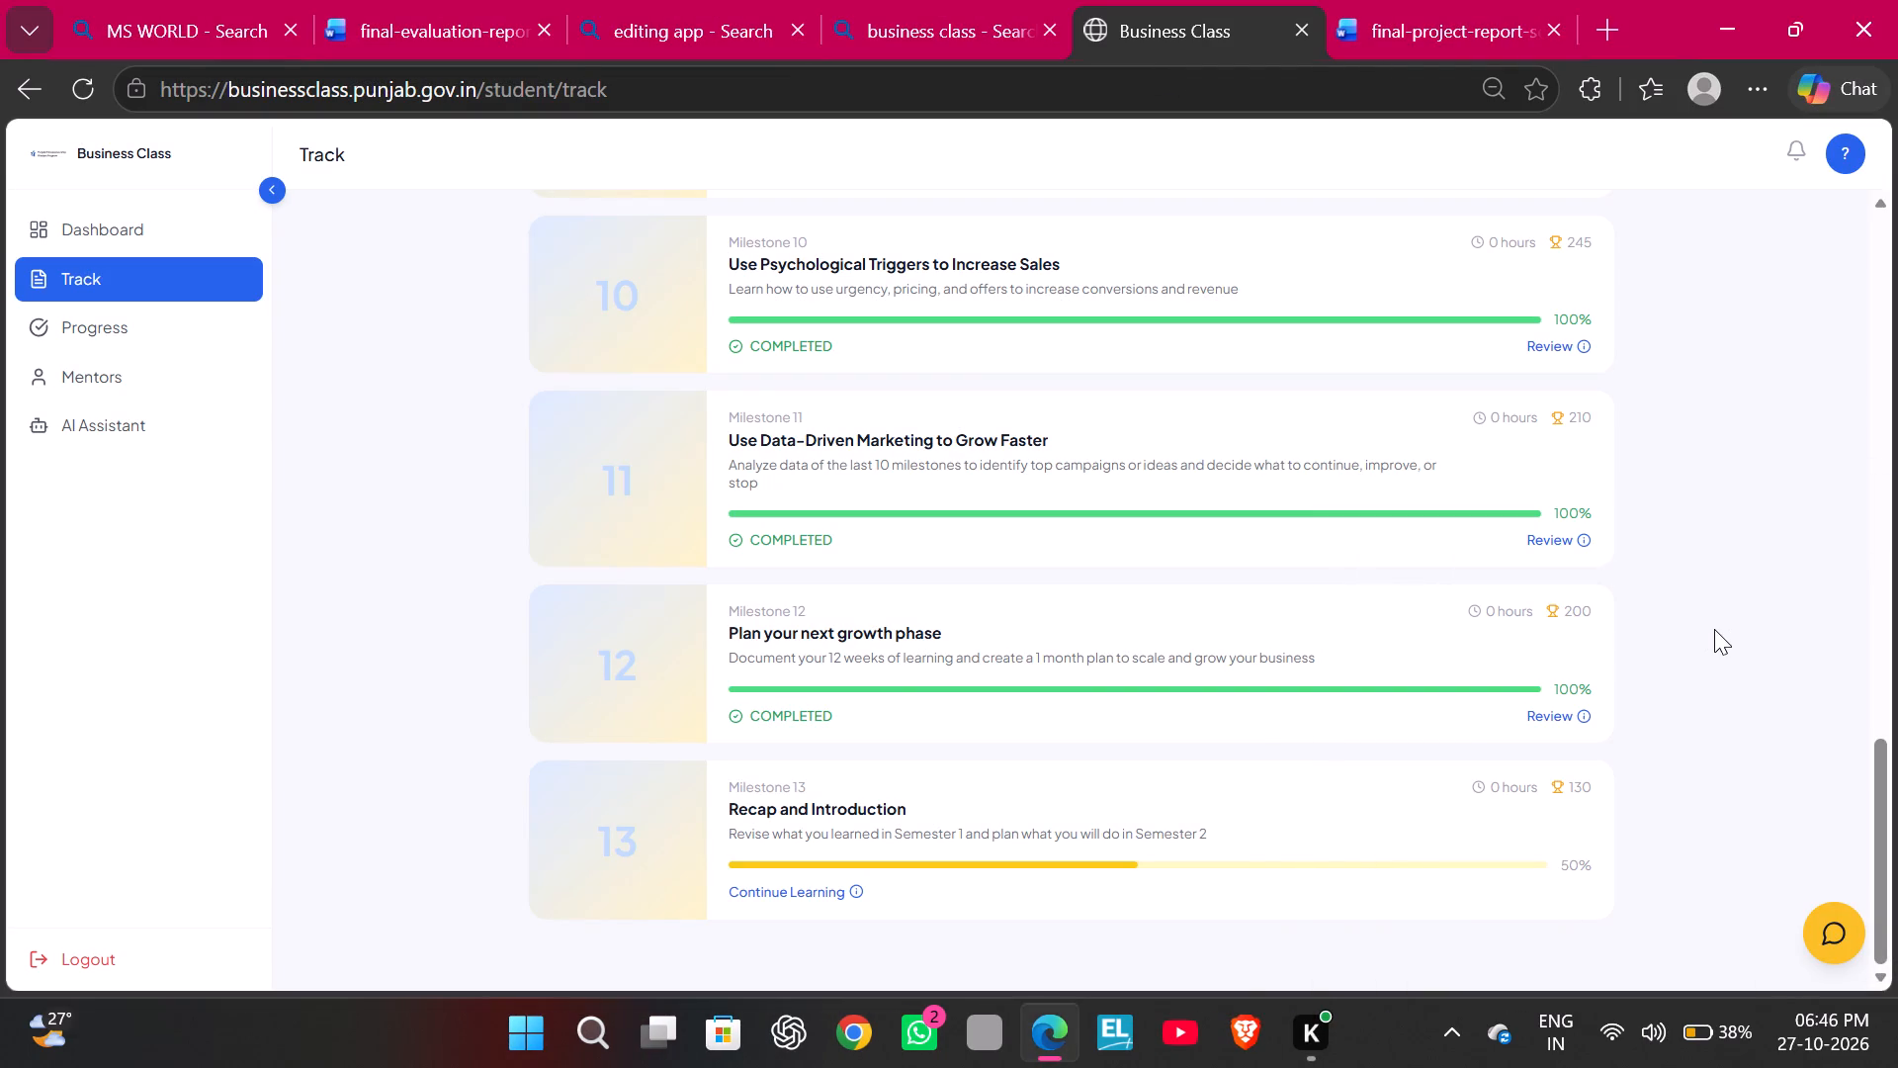
pyautogui.moveTo(517, 228); pyautogui.dragTo(1386, 660)
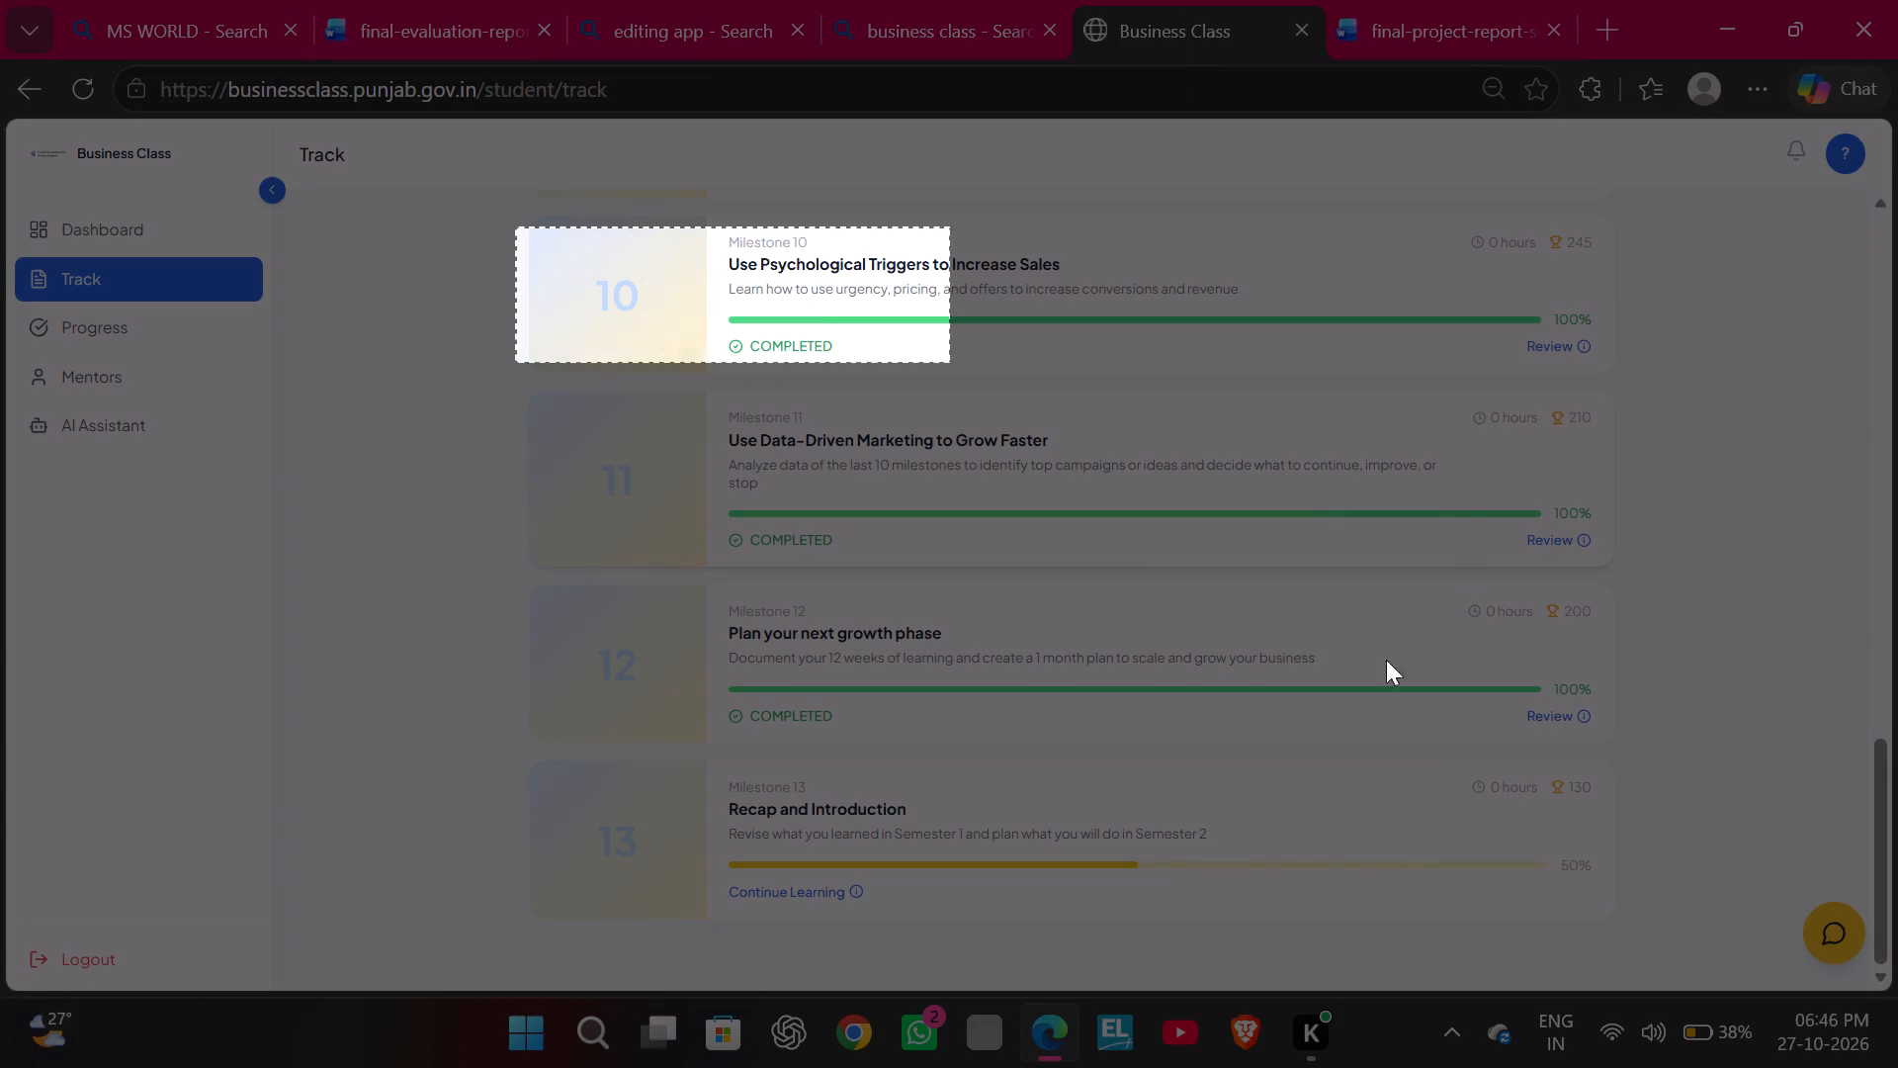
pyautogui.moveTo(1386, 660); pyautogui.dragTo(1624, 919)
# In the final-project-report-sem-2 document, start inserting a device picture on the blank page after the profile screenshot and browse to Pictures > Screenshots.
pyautogui.click(1476, 0)
pyautogui.scroll(1, 1030, 256)
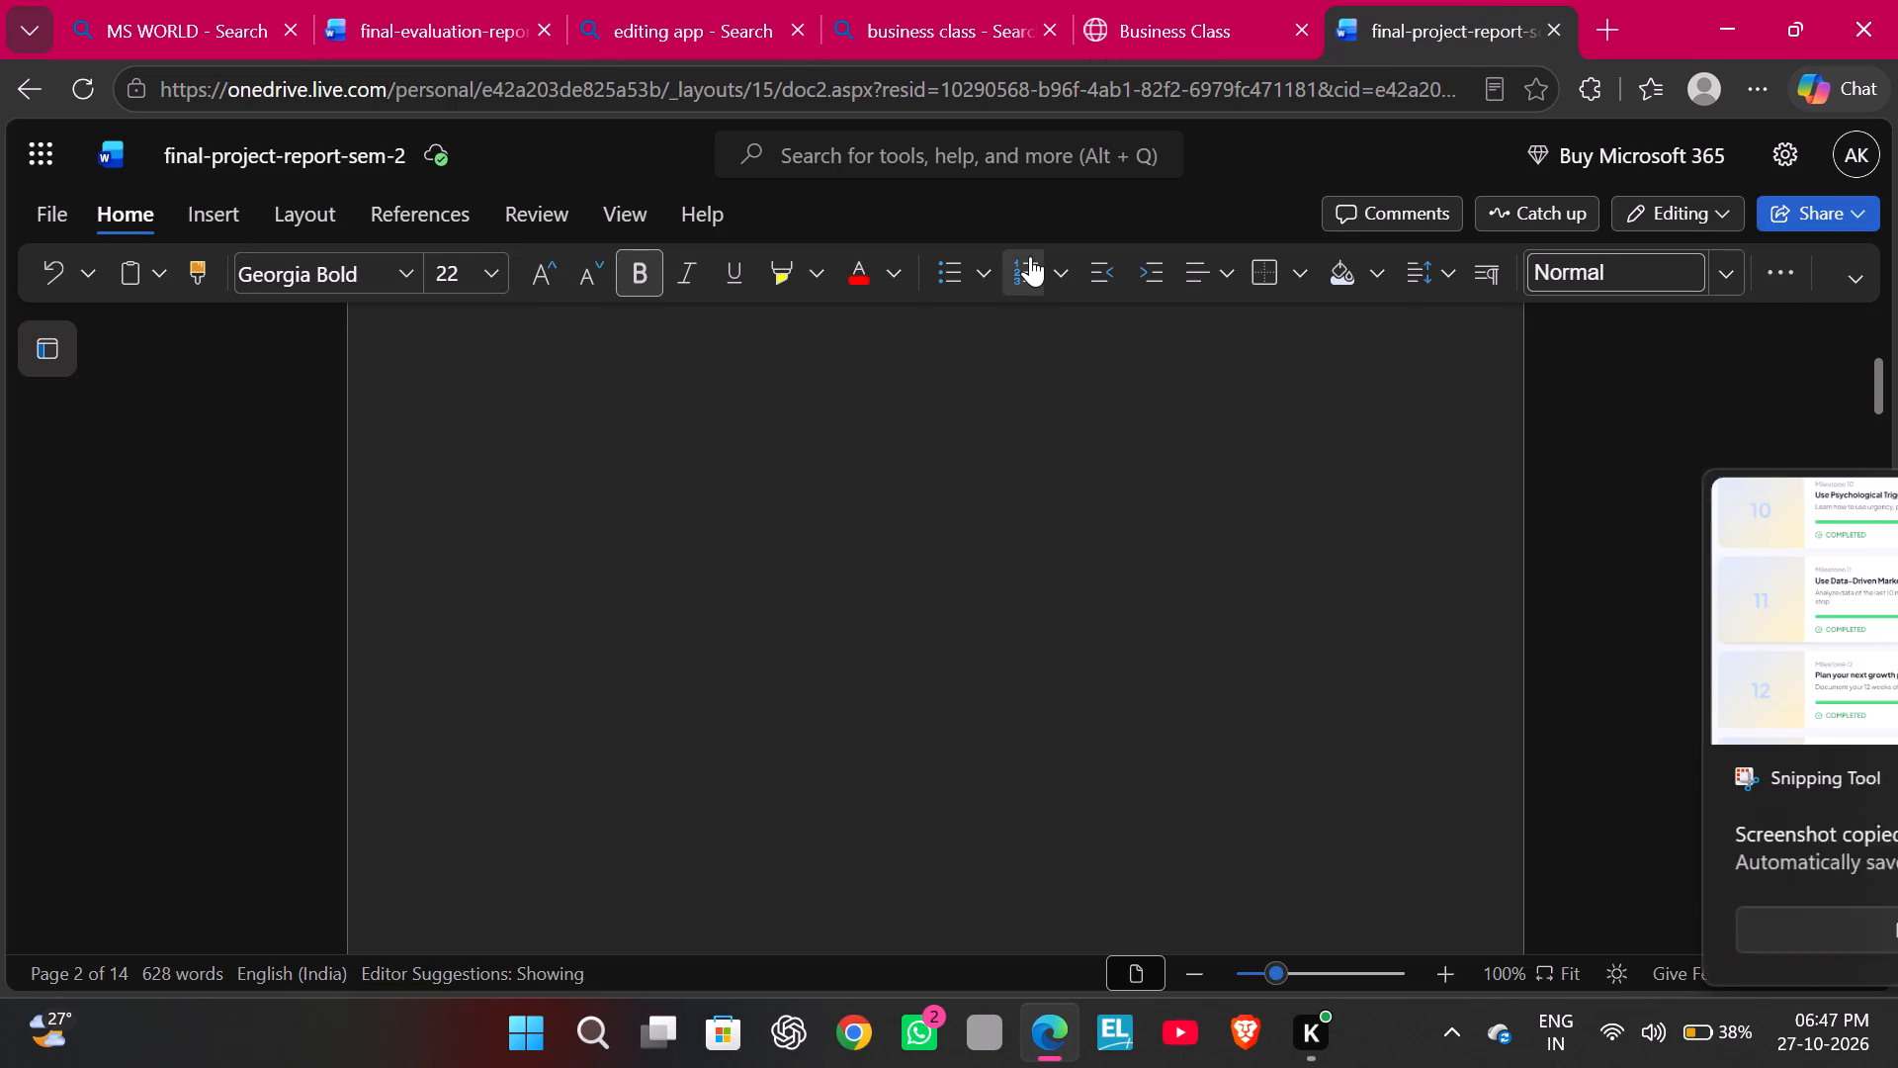
pyautogui.scroll(1, 960, 400)
pyautogui.scroll(-1, 960, 400)
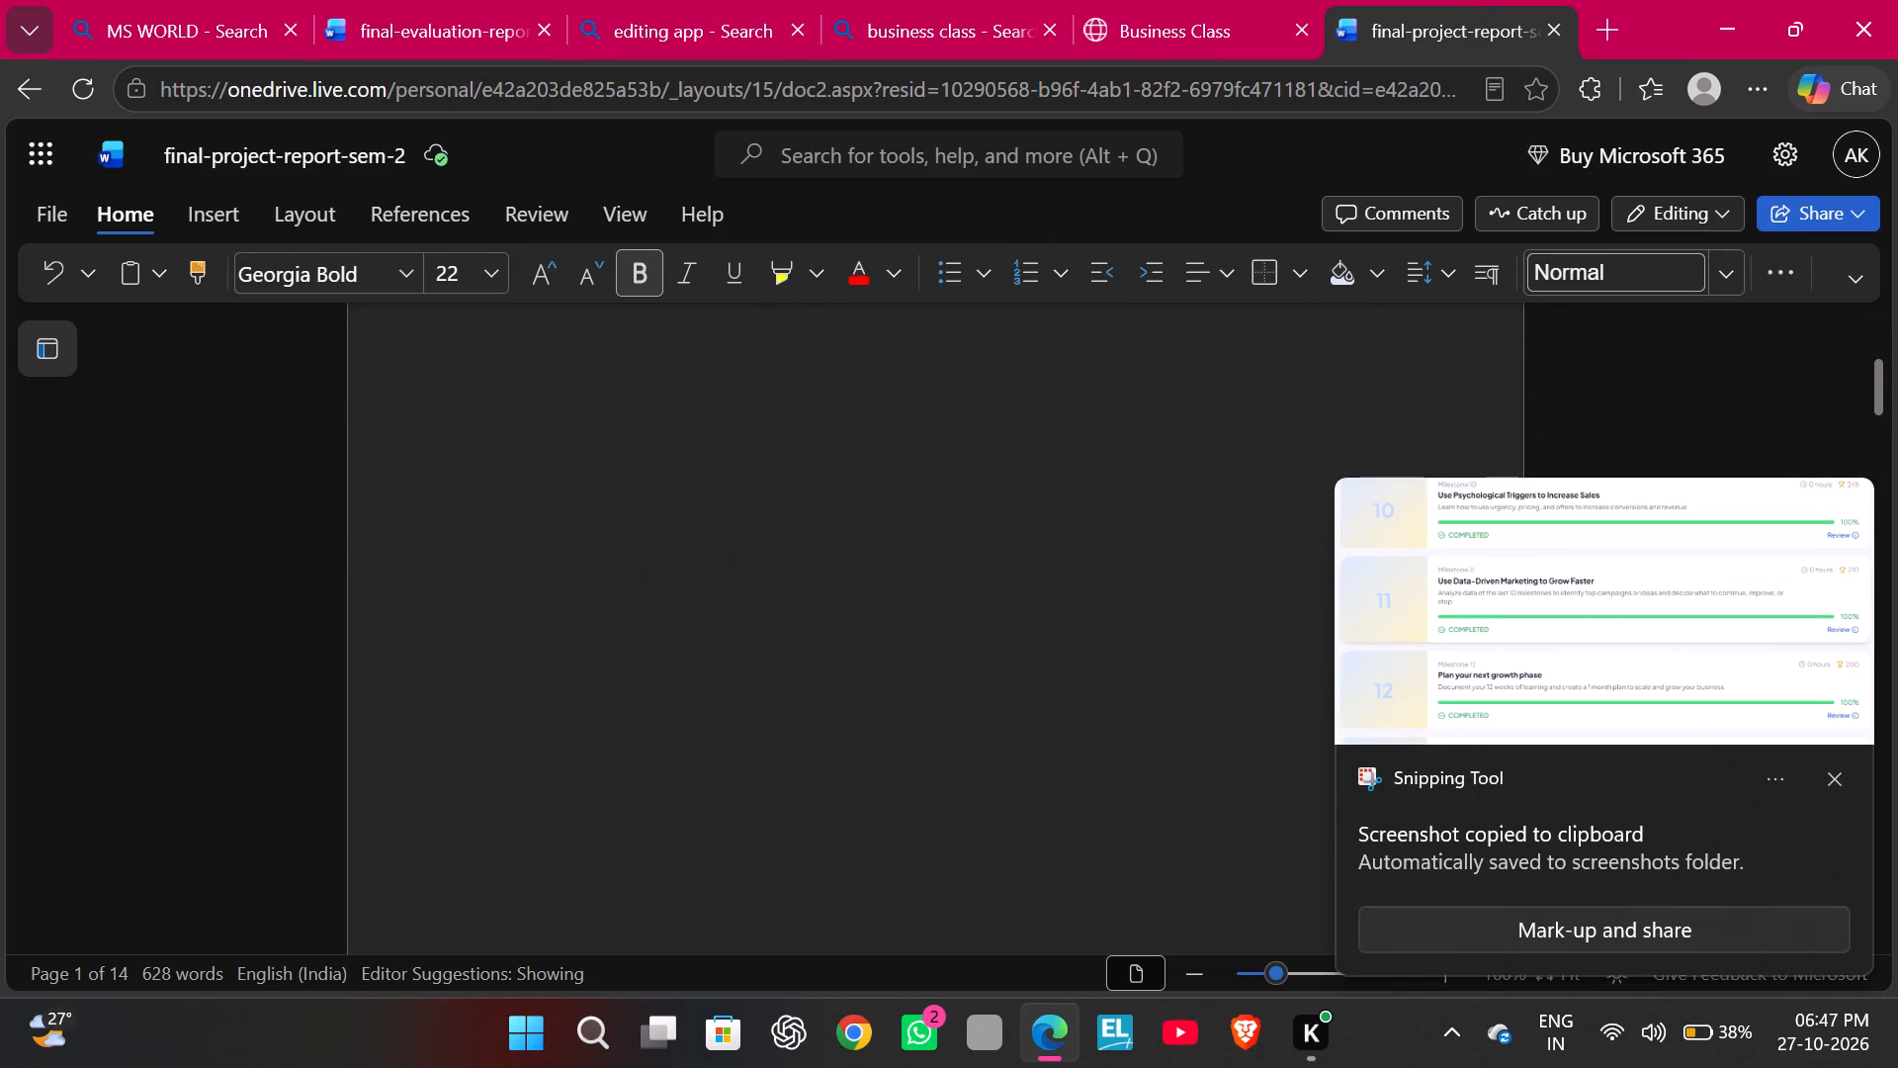
pyautogui.scroll(-1, 960, 400)
pyautogui.scroll(1, 960, 400)
pyautogui.click(902, 405)
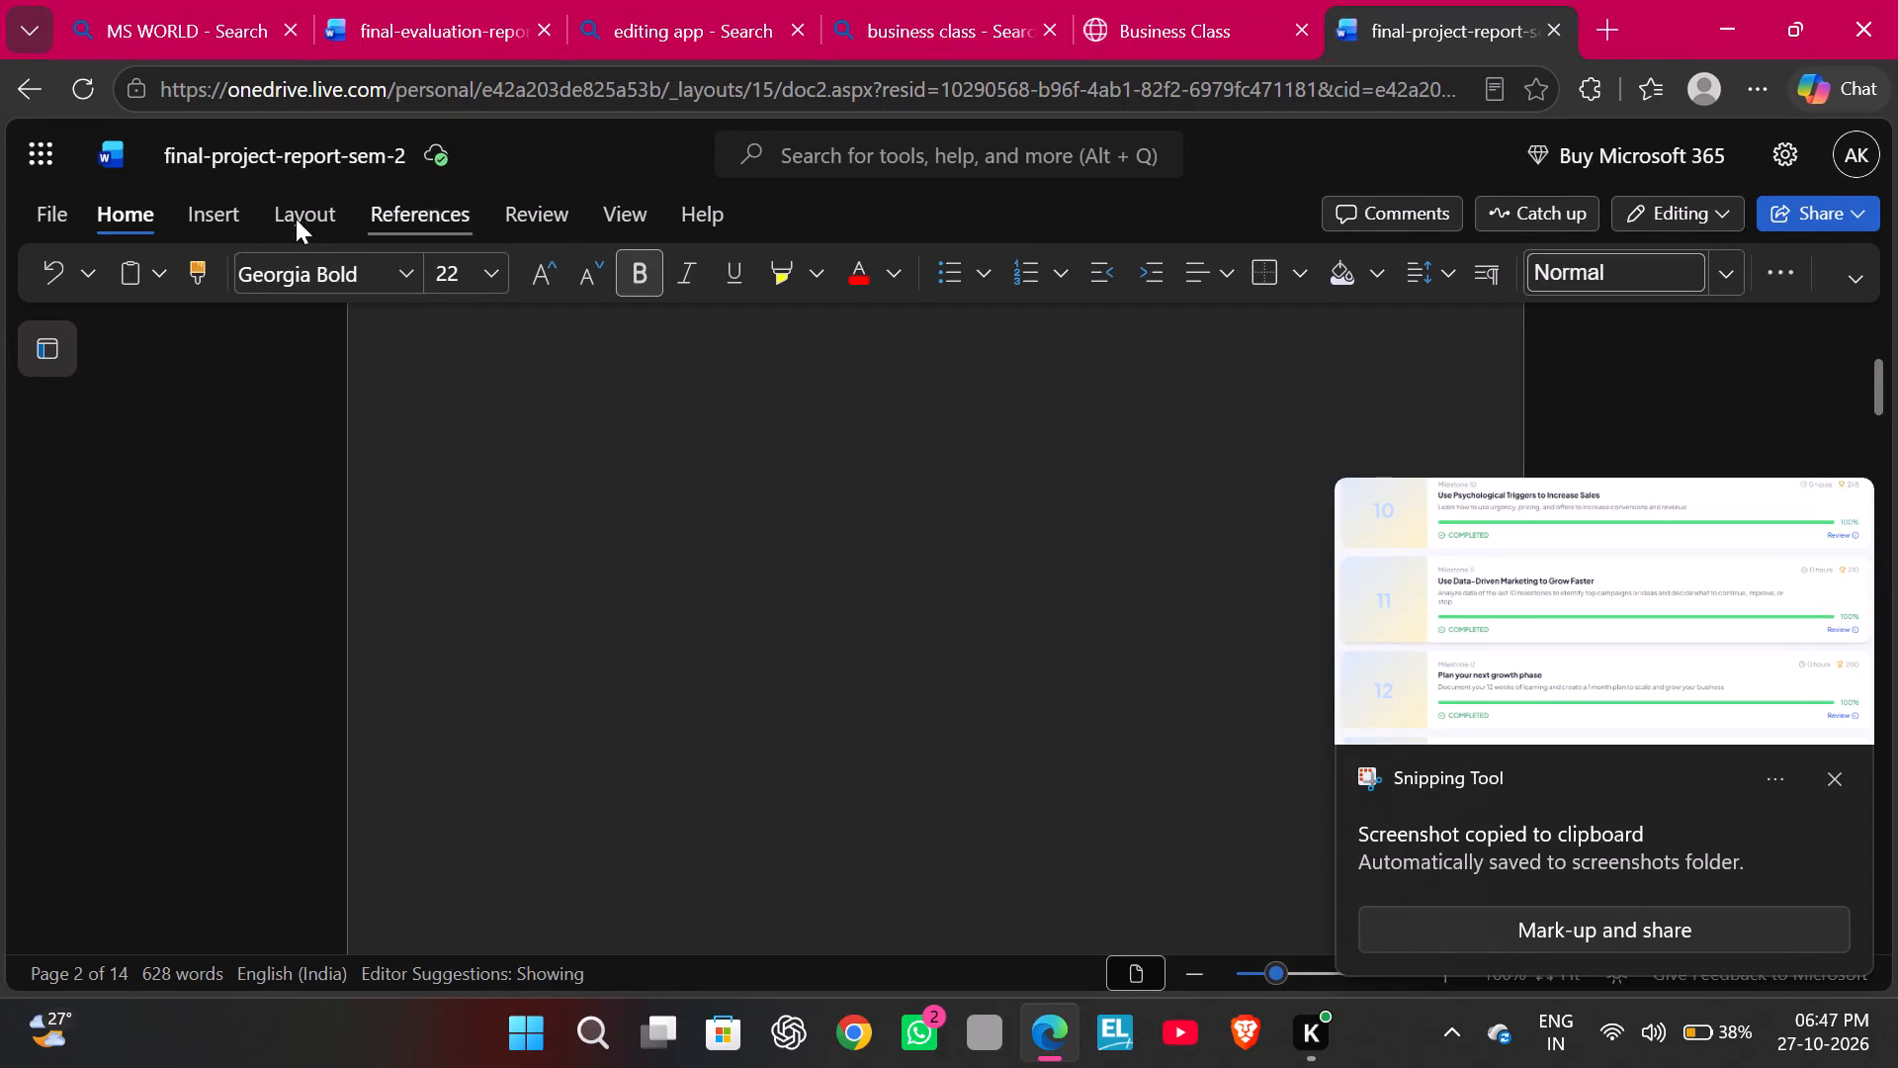
pyautogui.click(220, 206)
pyautogui.click(396, 278)
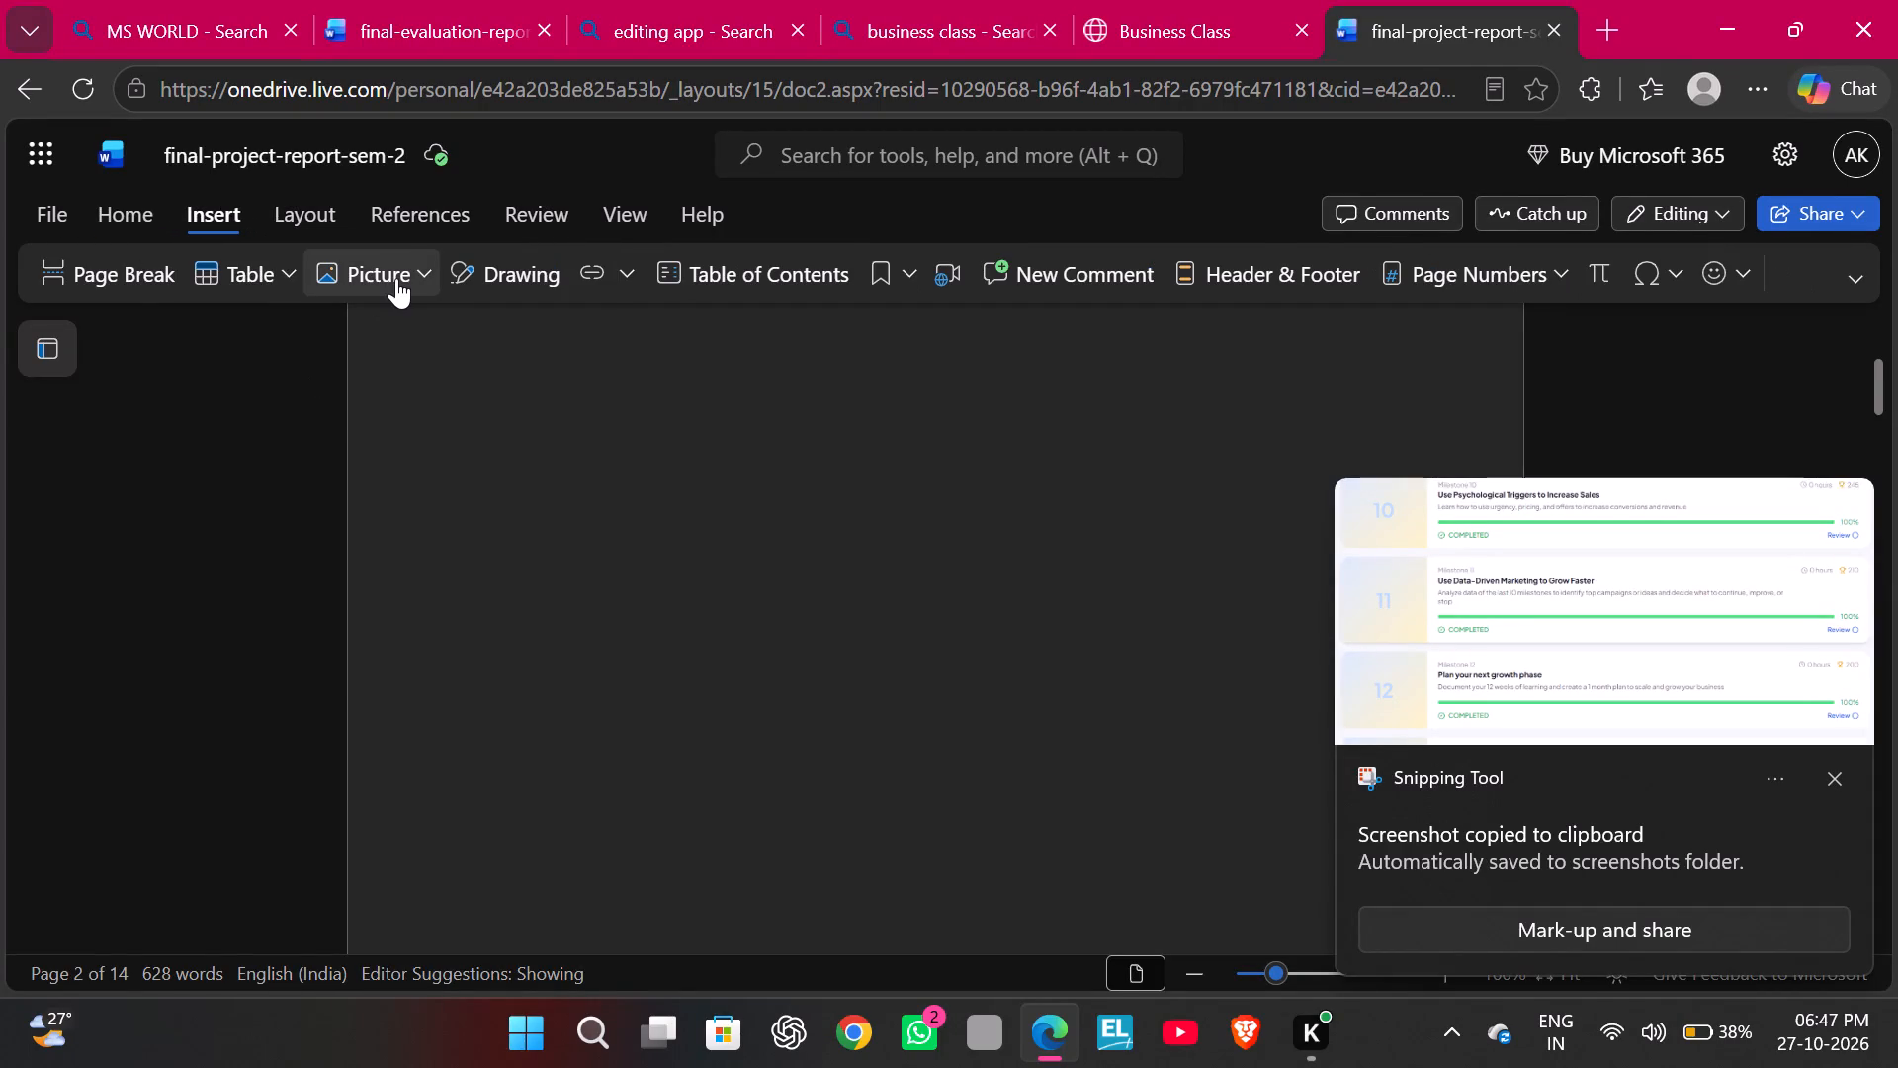
pyautogui.click(407, 388)
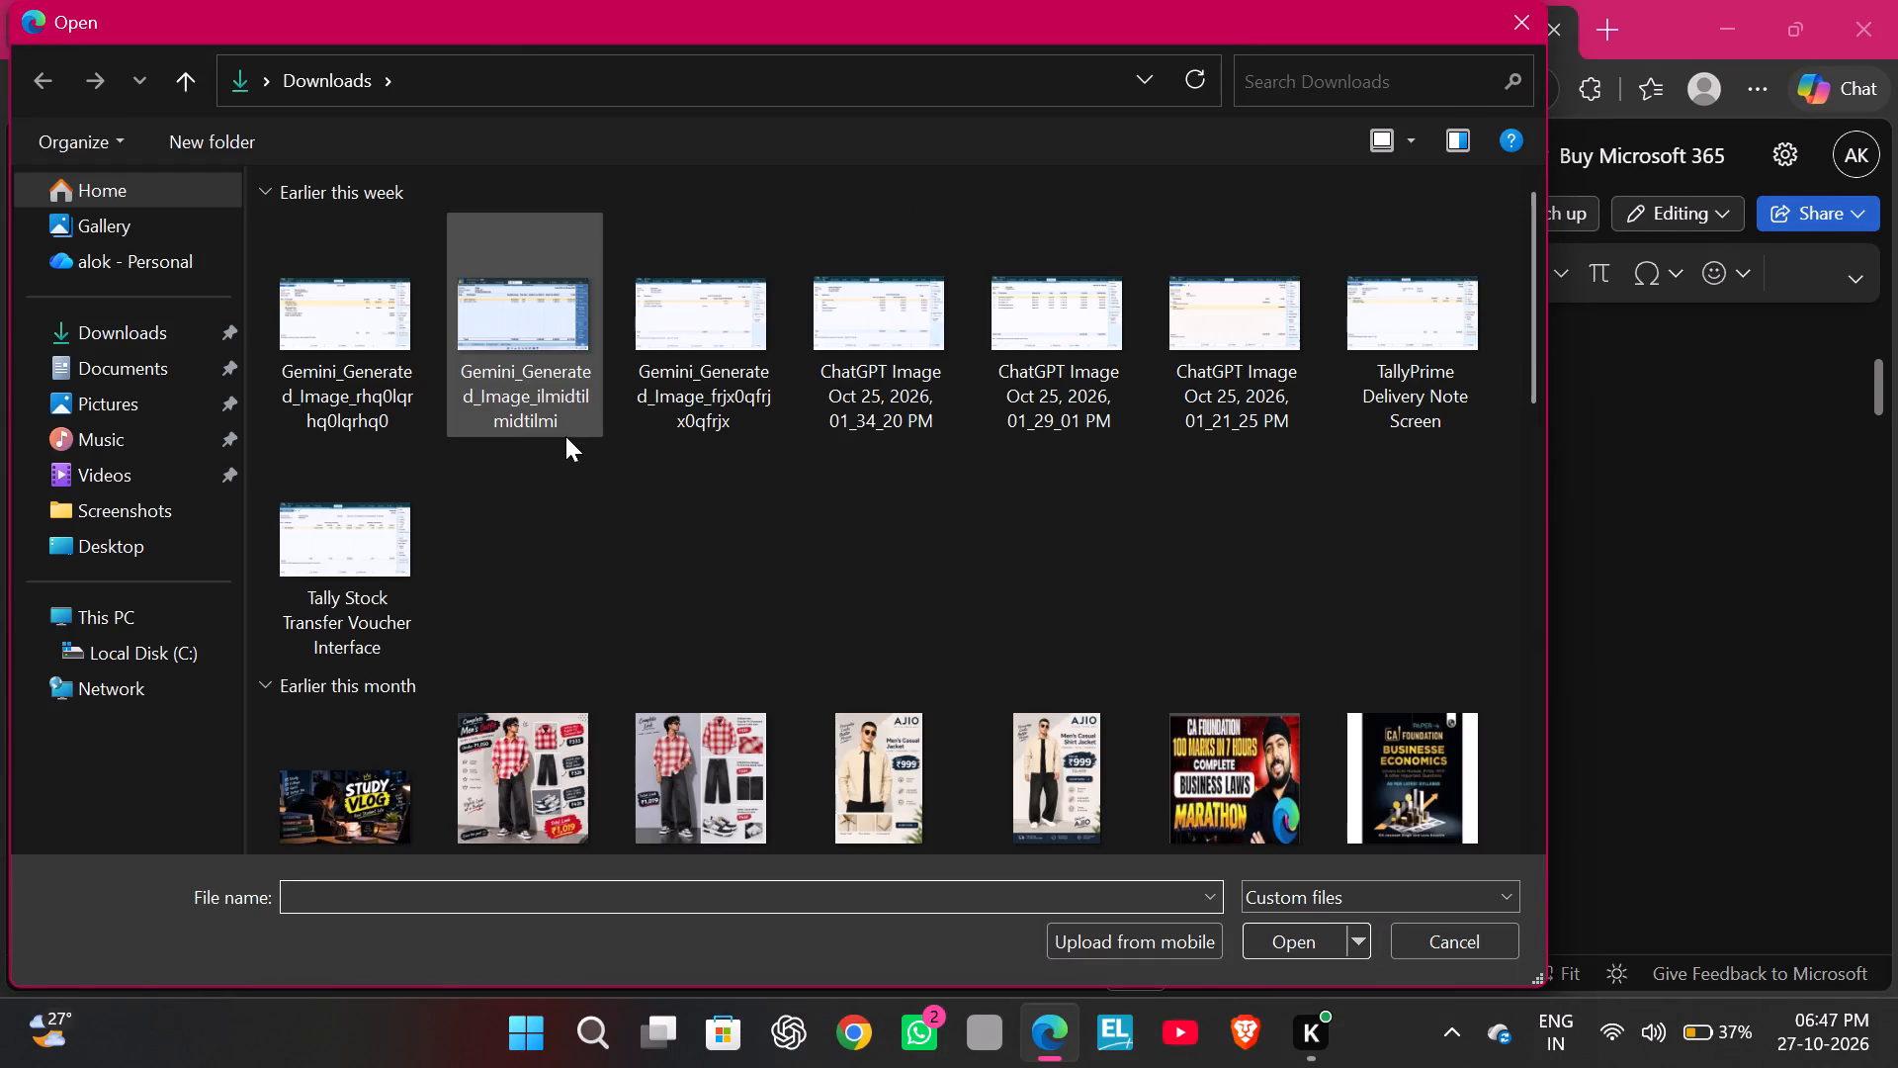
pyautogui.scroll(-1, 574, 494)
pyautogui.click(103, 360)
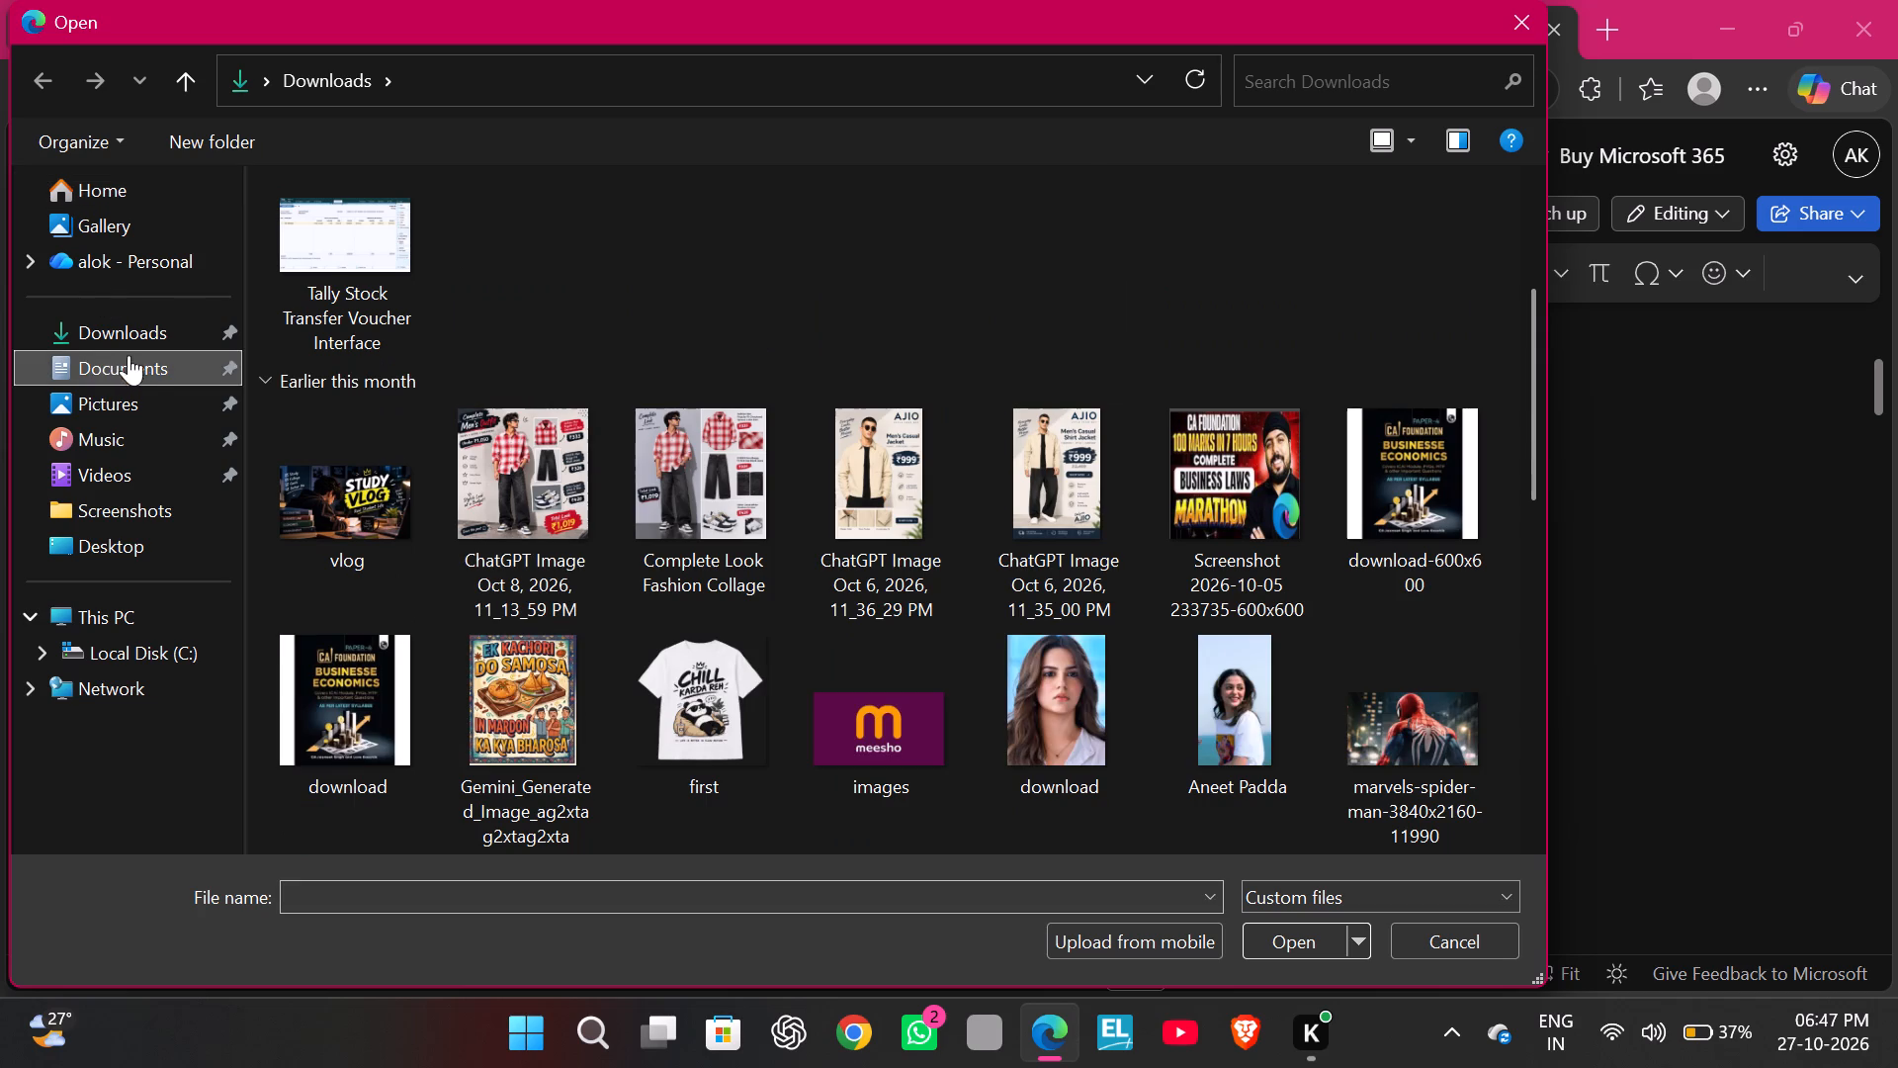
pyautogui.click(139, 402)
pyautogui.scroll(-1, 486, 377)
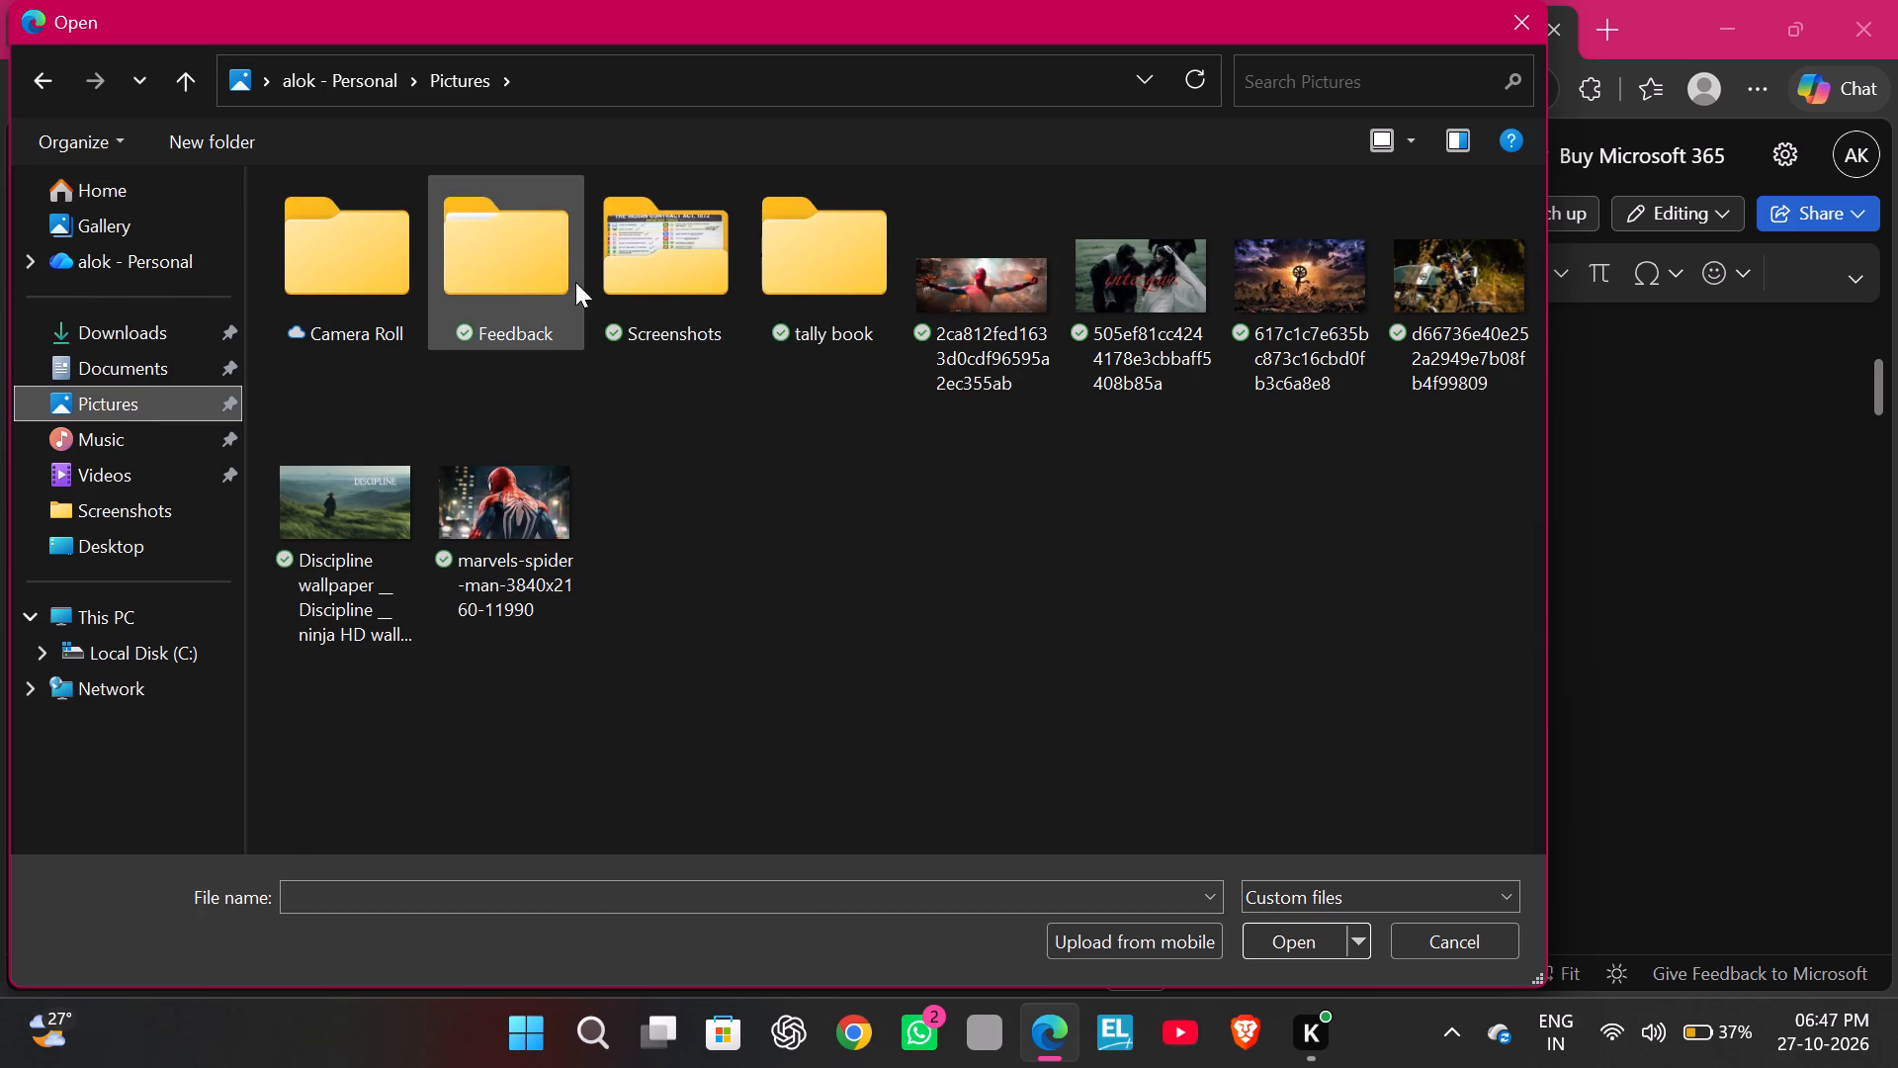
pyautogui.click(154, 349)
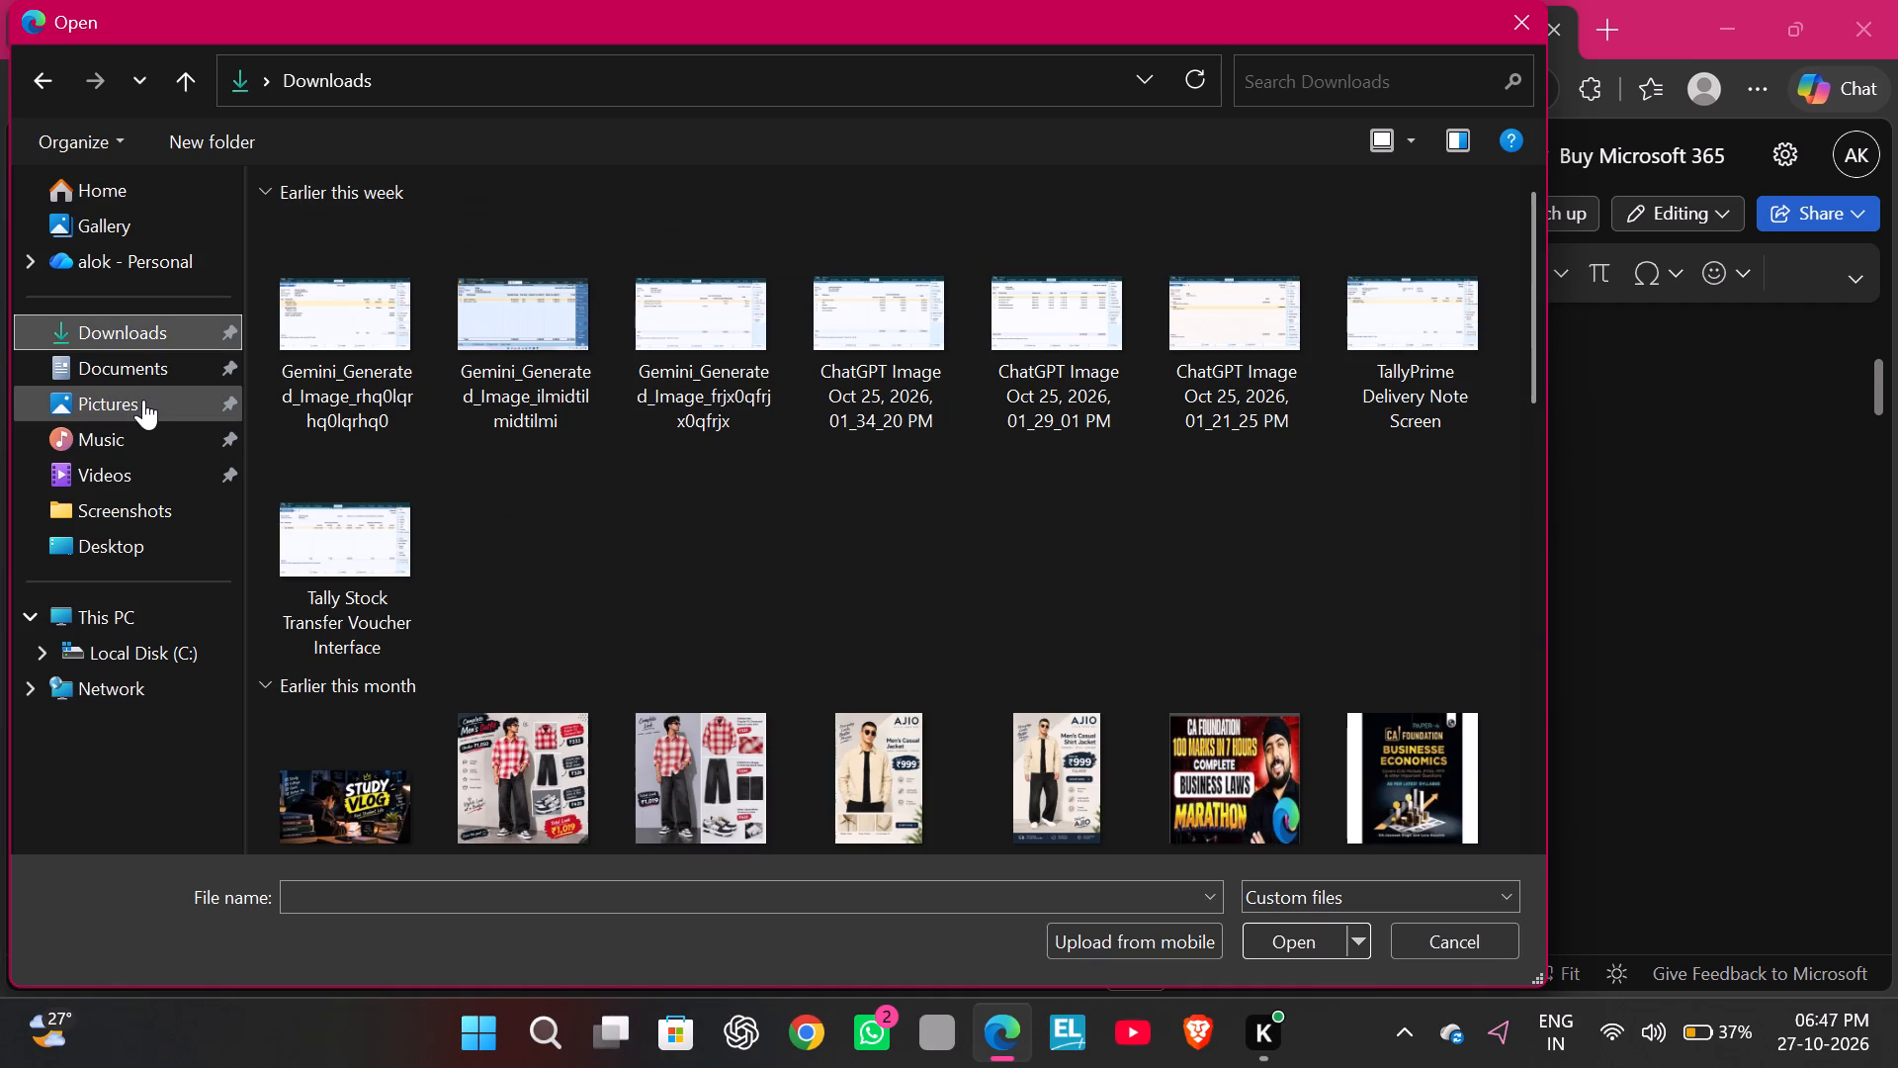
pyautogui.click(143, 400)
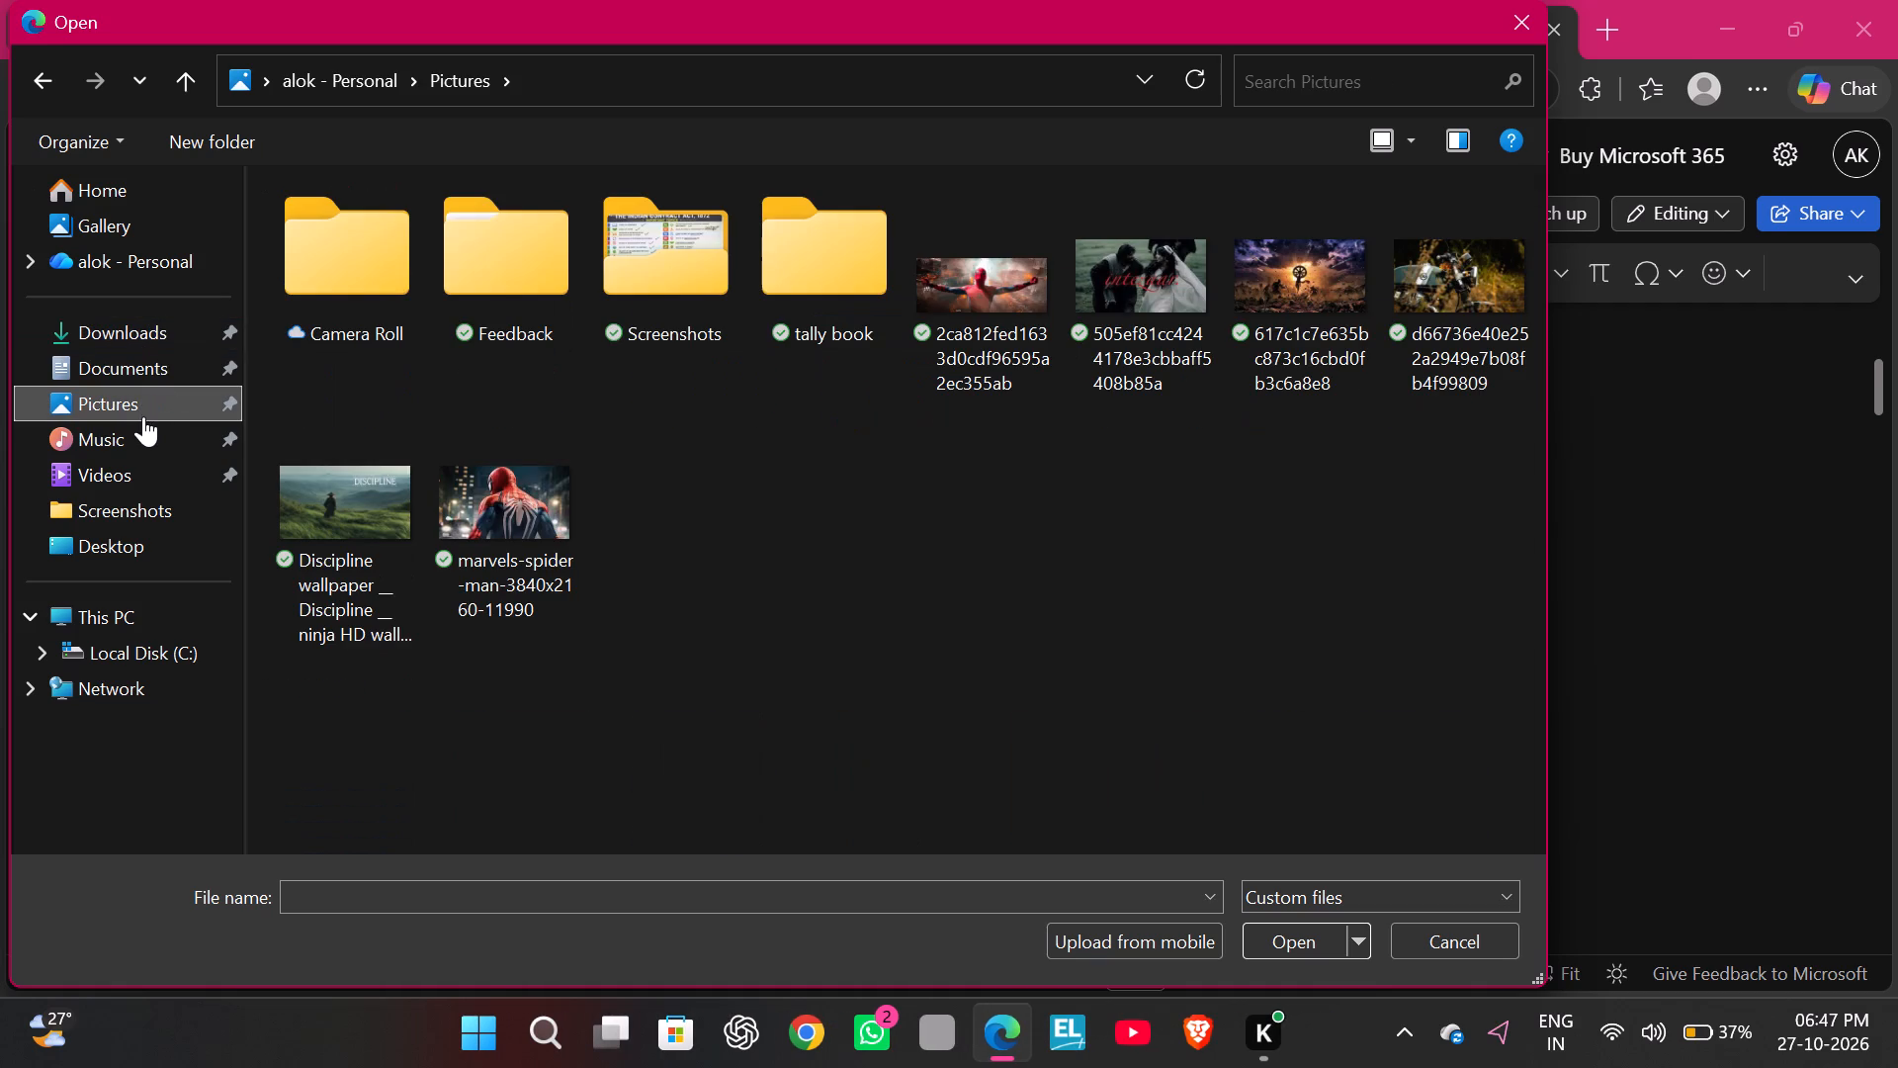
pyautogui.doubleClick(662, 234)
pyautogui.scroll(-20, 802, 568)
pyautogui.scroll(-20, 802, 568)
pyautogui.scroll(-20, 802, 568)
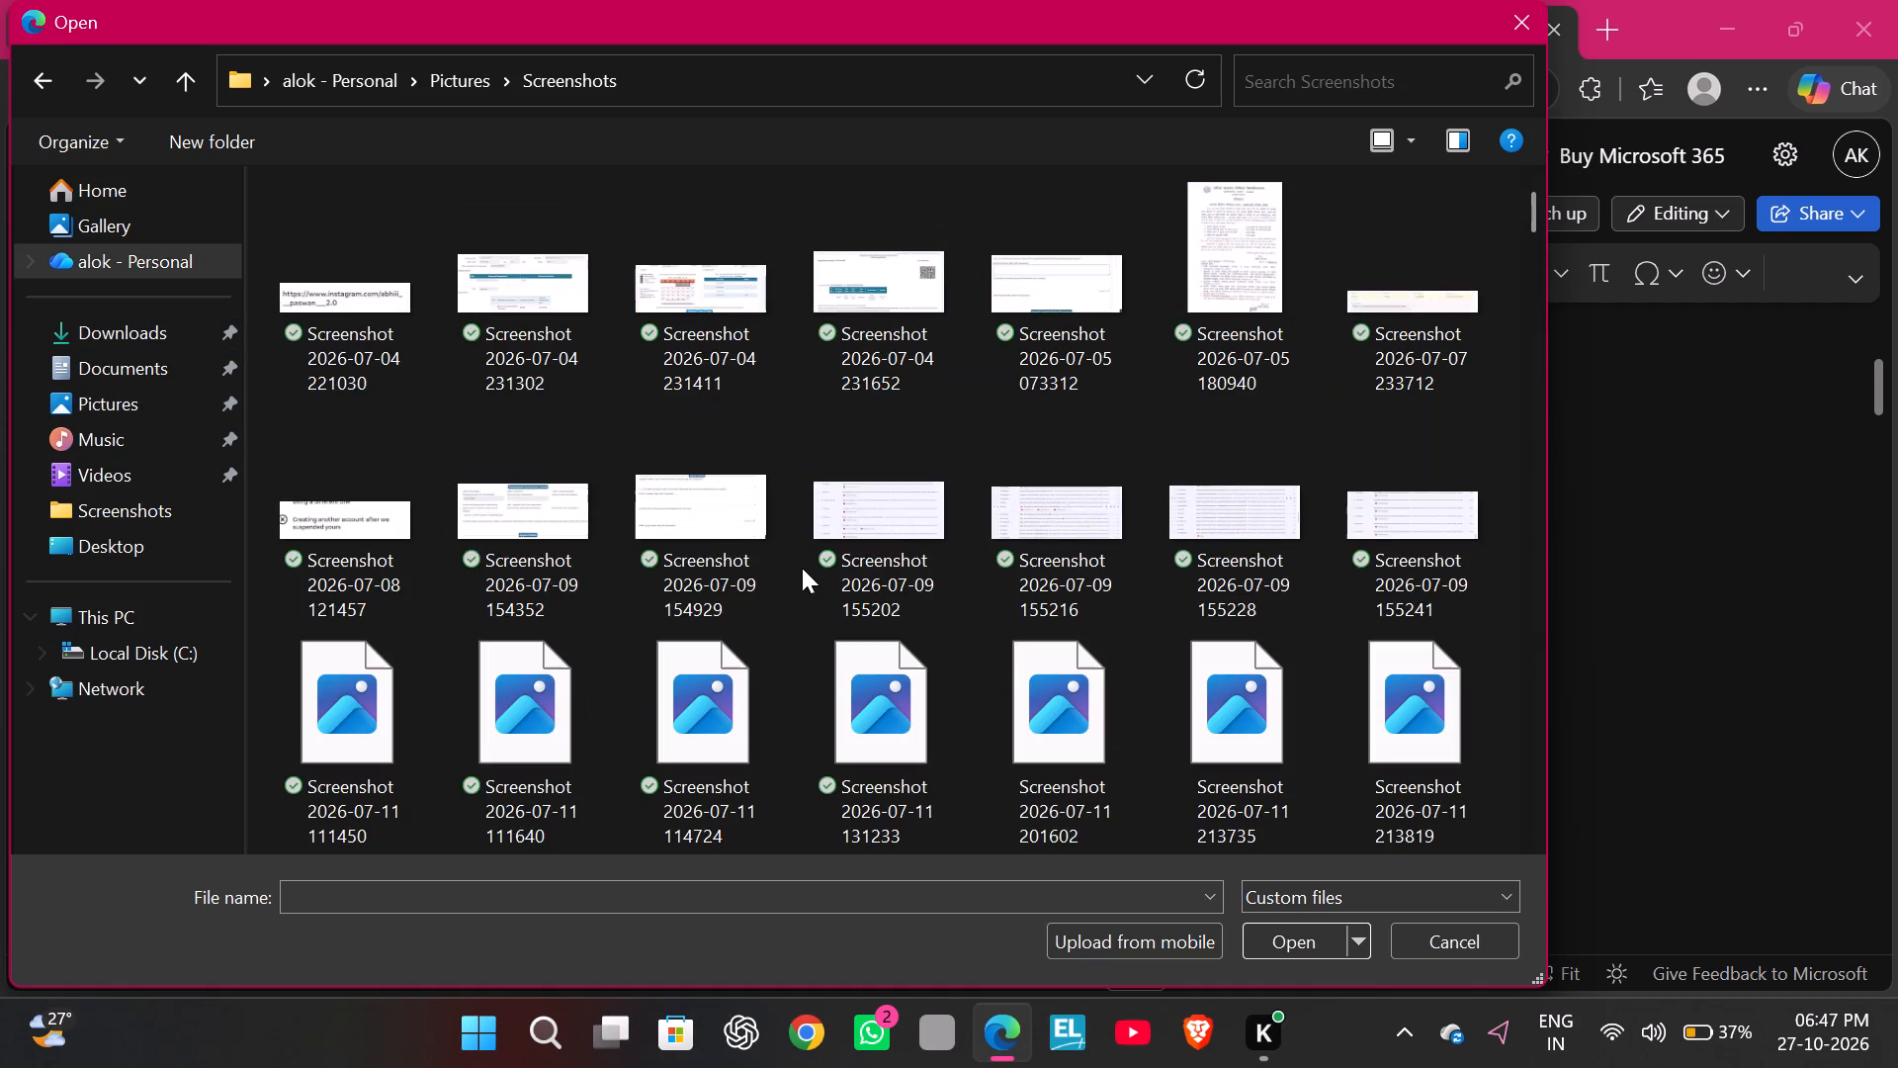
pyautogui.scroll(-20, 802, 568)
pyautogui.scroll(-20, 802, 568)
pyautogui.scroll(-20, 802, 568)
pyautogui.scroll(20, 802, 568)
pyautogui.scroll(9, 802, 568)
pyautogui.scroll(-20, 802, 568)
pyautogui.scroll(-20, 802, 568)
pyautogui.scroll(-20, 802, 568)
pyautogui.scroll(-20, 802, 568)
pyautogui.scroll(-18, 802, 568)
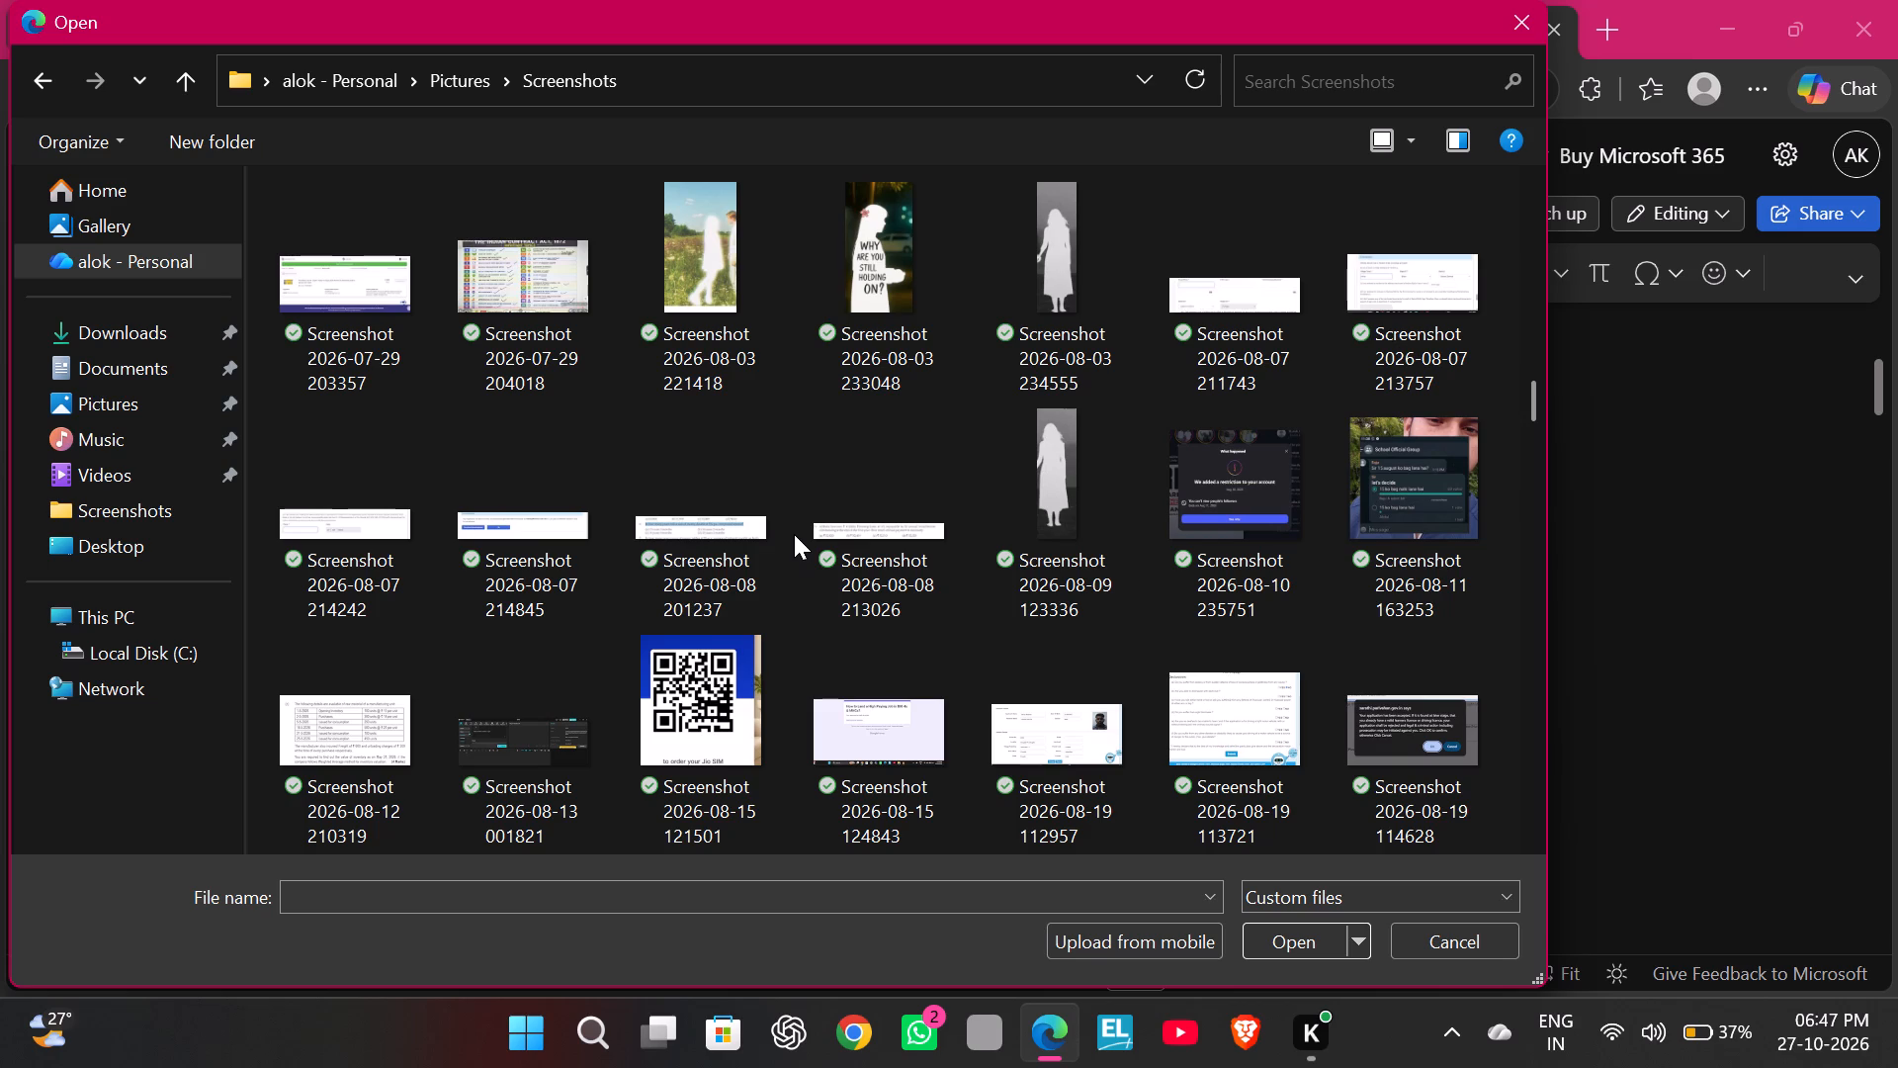
pyautogui.scroll(-20, 794, 534)
pyautogui.scroll(-4, 794, 534)
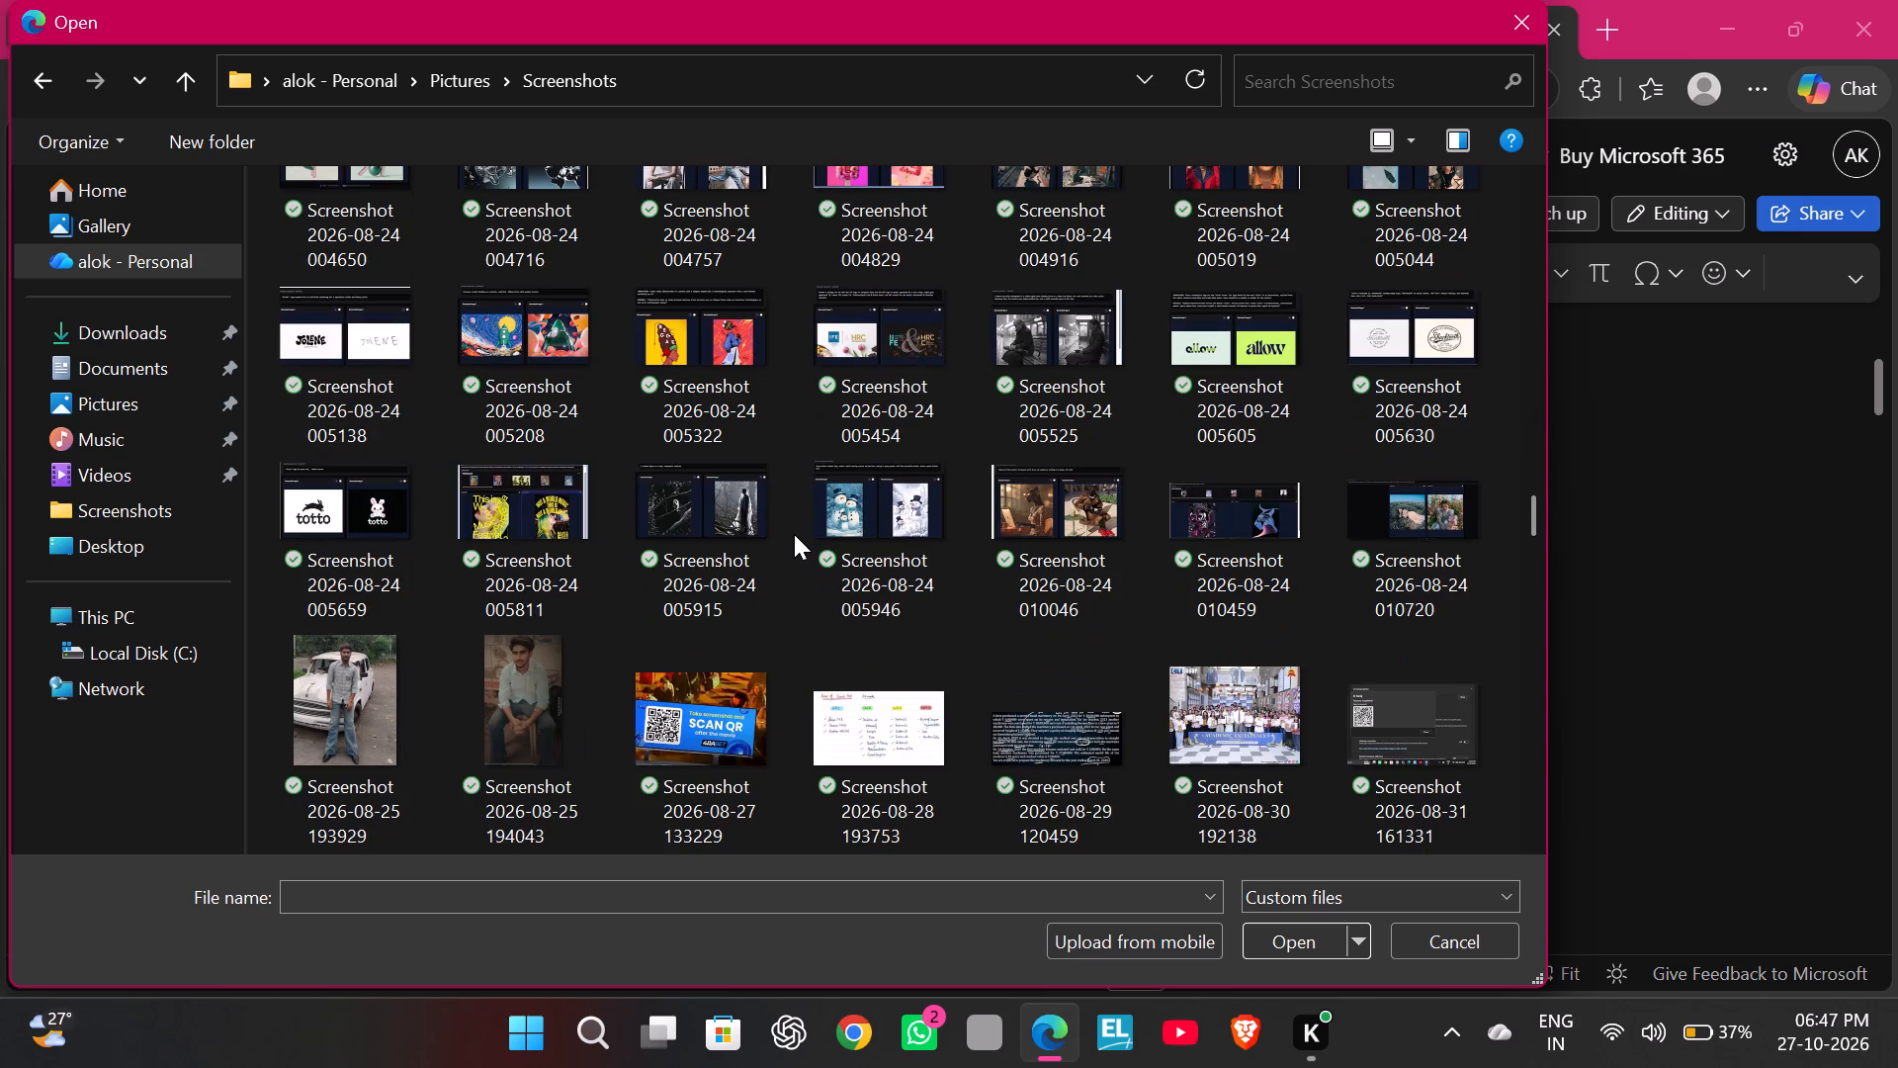
pyautogui.scroll(-10, 794, 534)
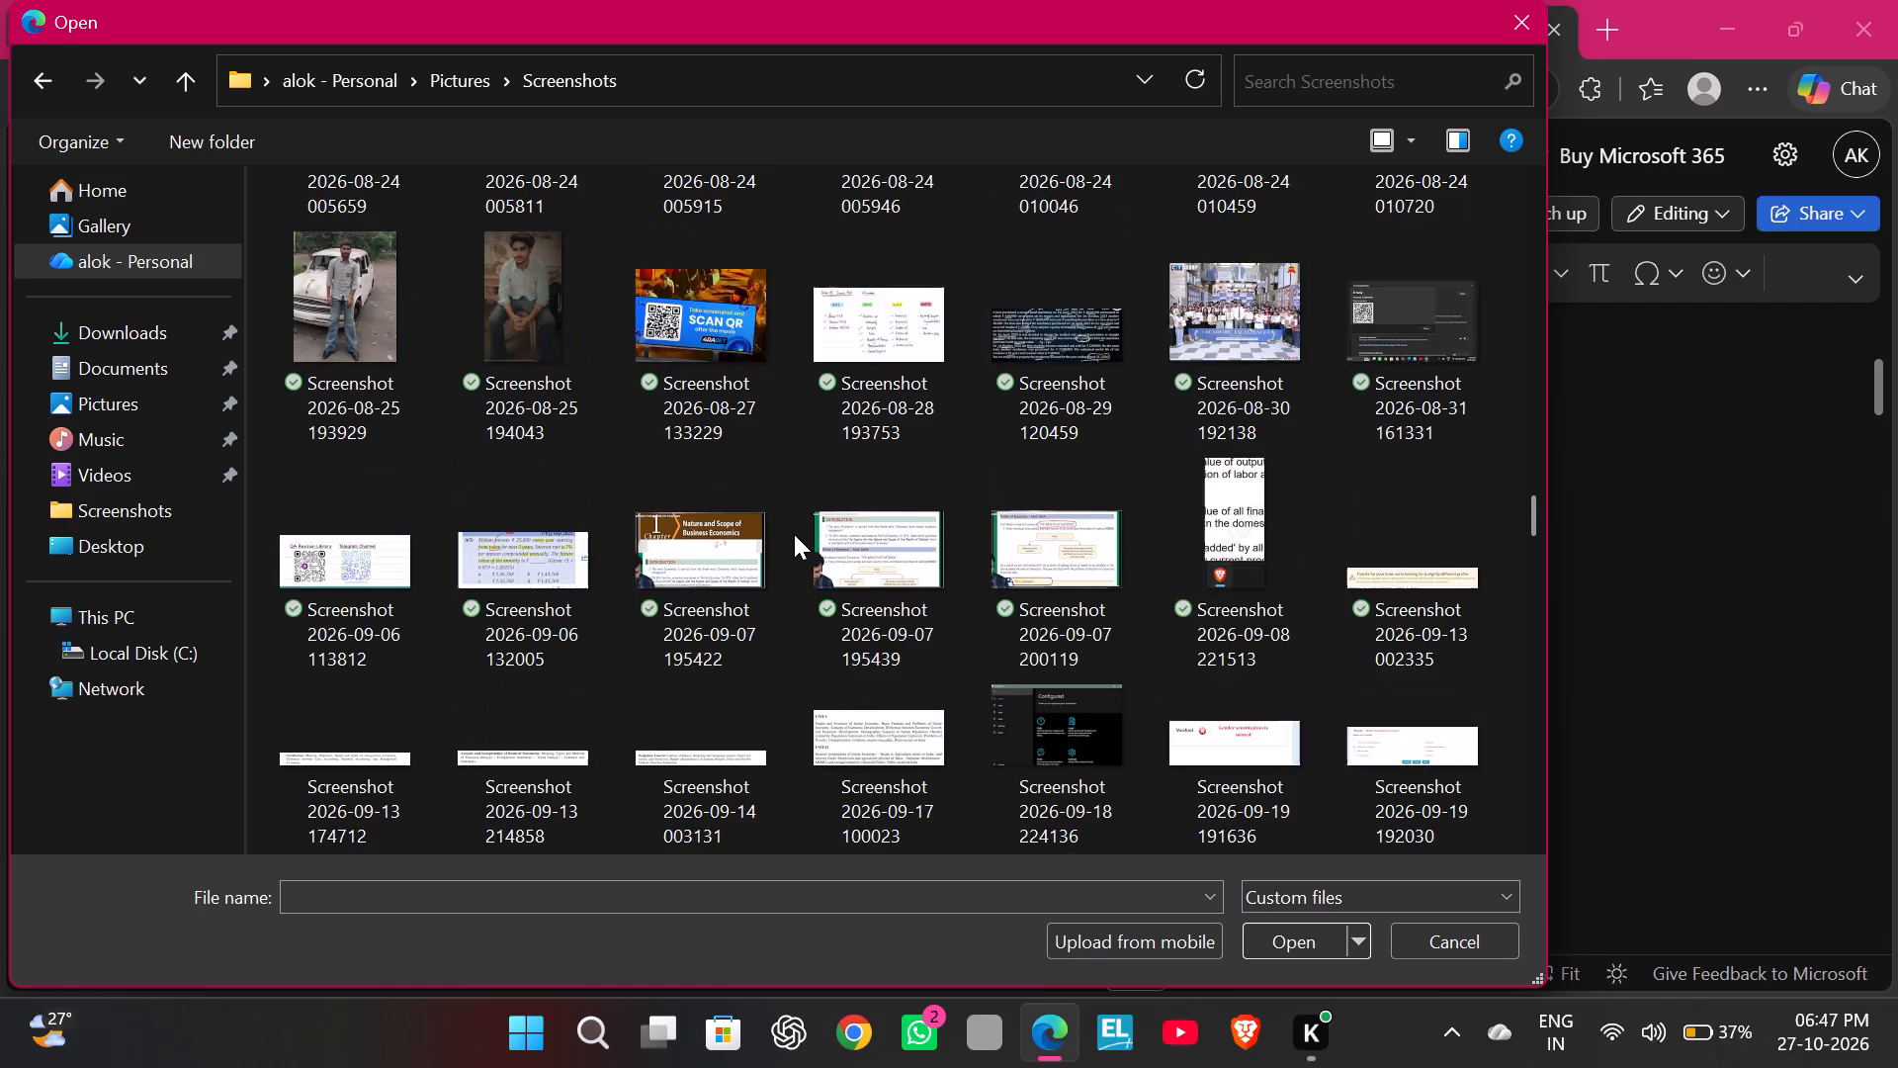
pyautogui.scroll(-20, 794, 534)
pyautogui.scroll(-15, 794, 534)
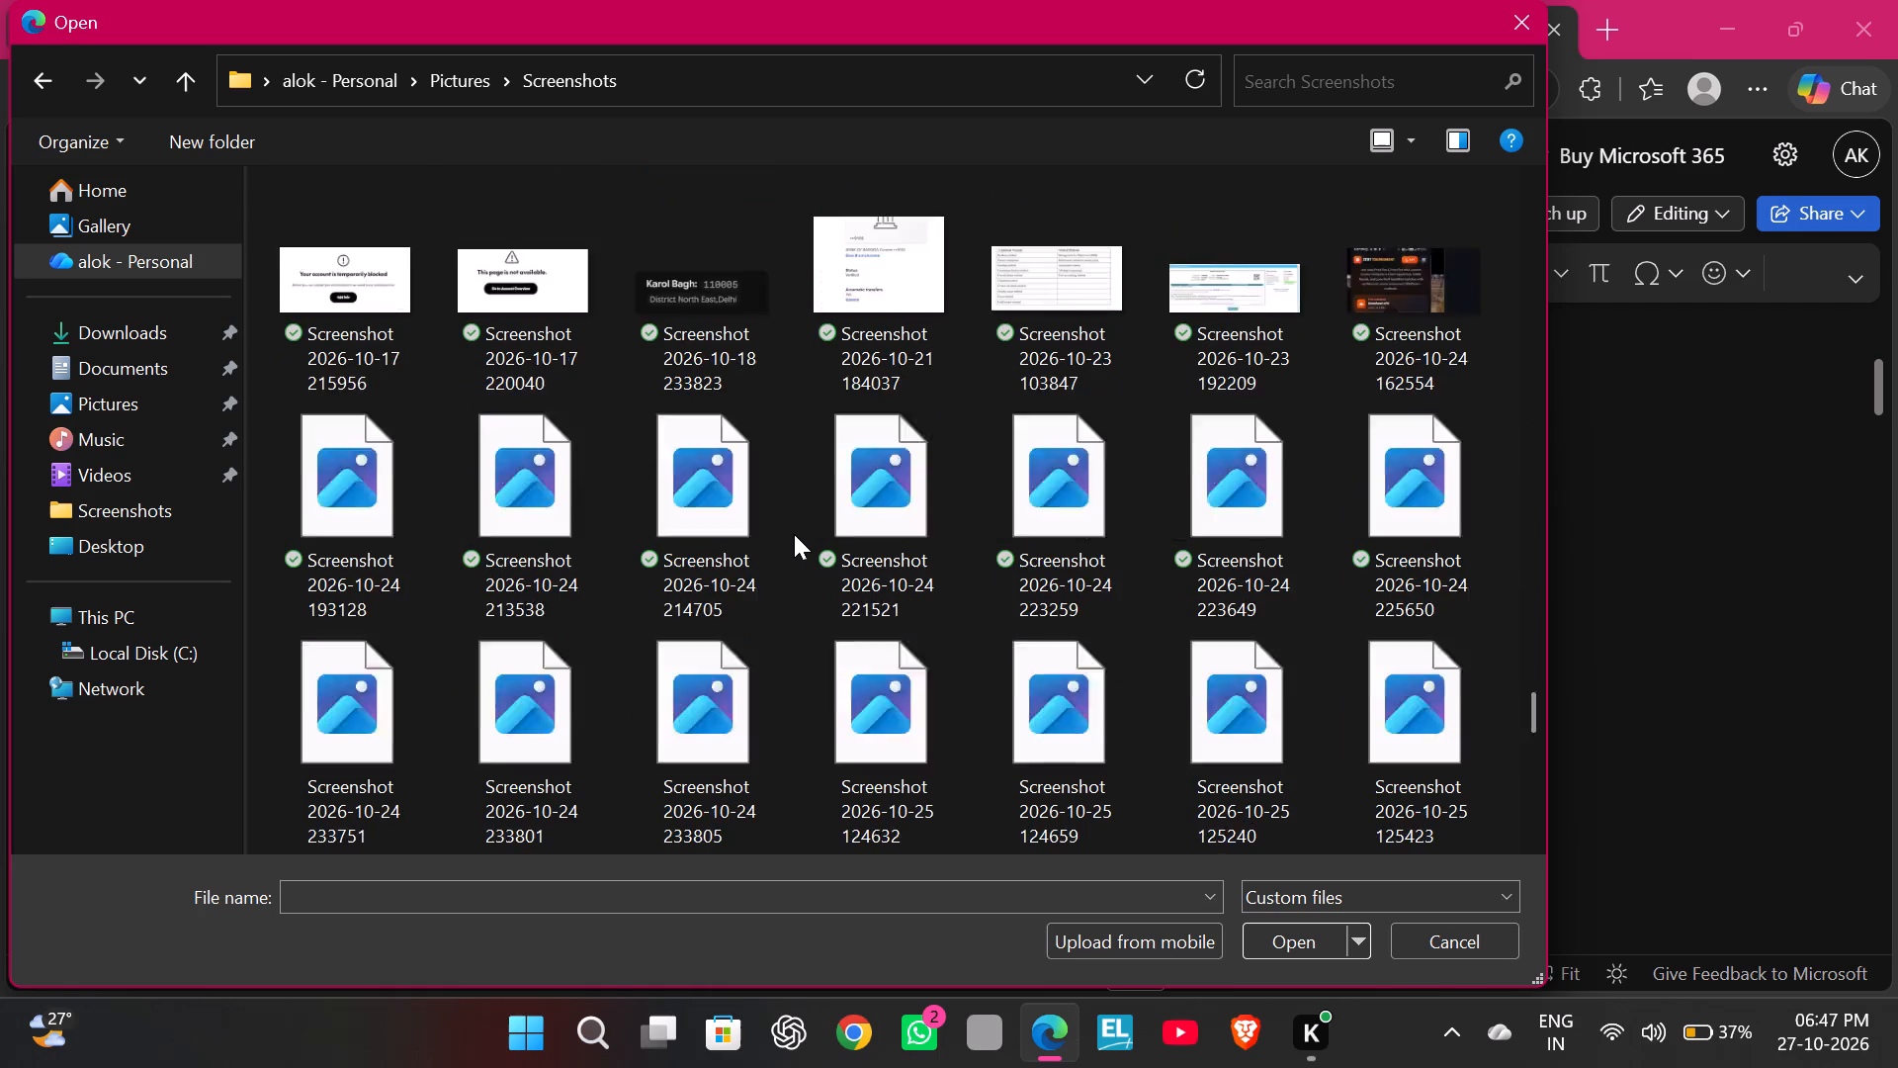
pyautogui.scroll(-10, 794, 534)
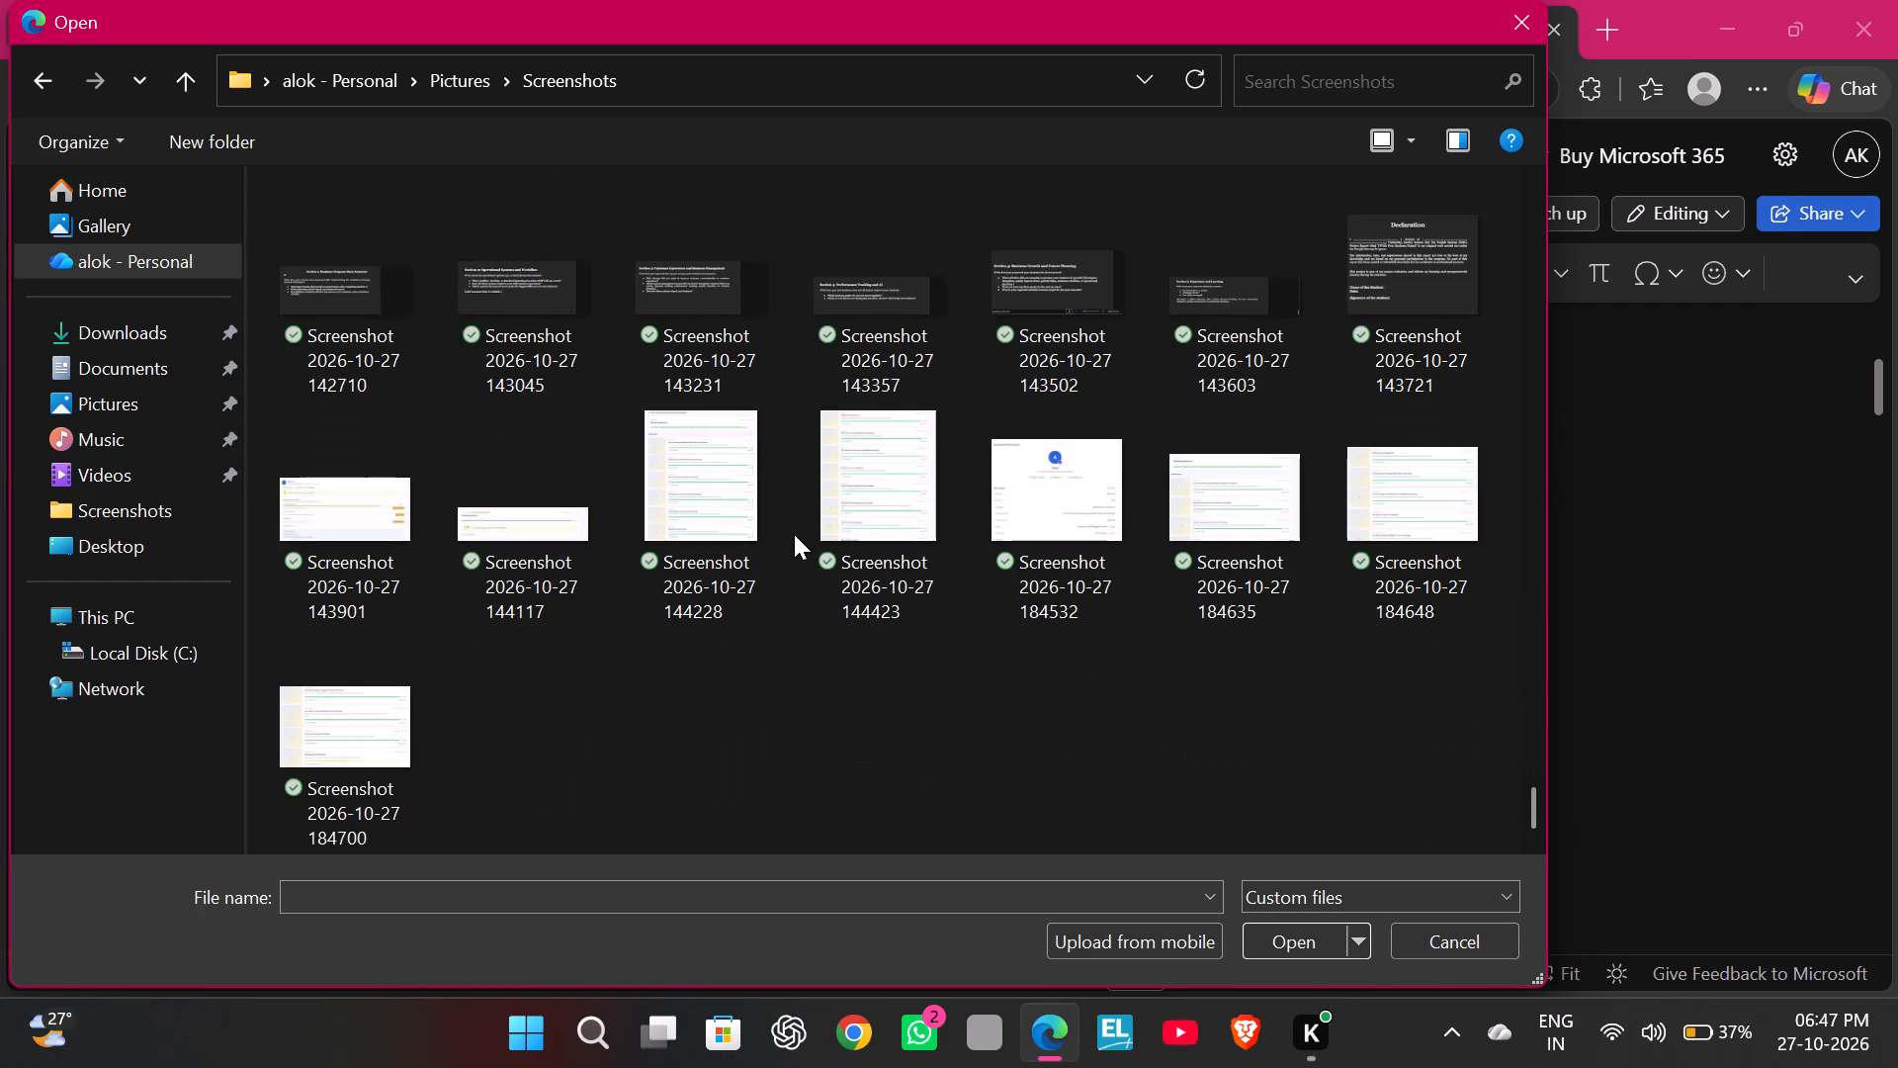
pyautogui.doubleClick(1281, 551)
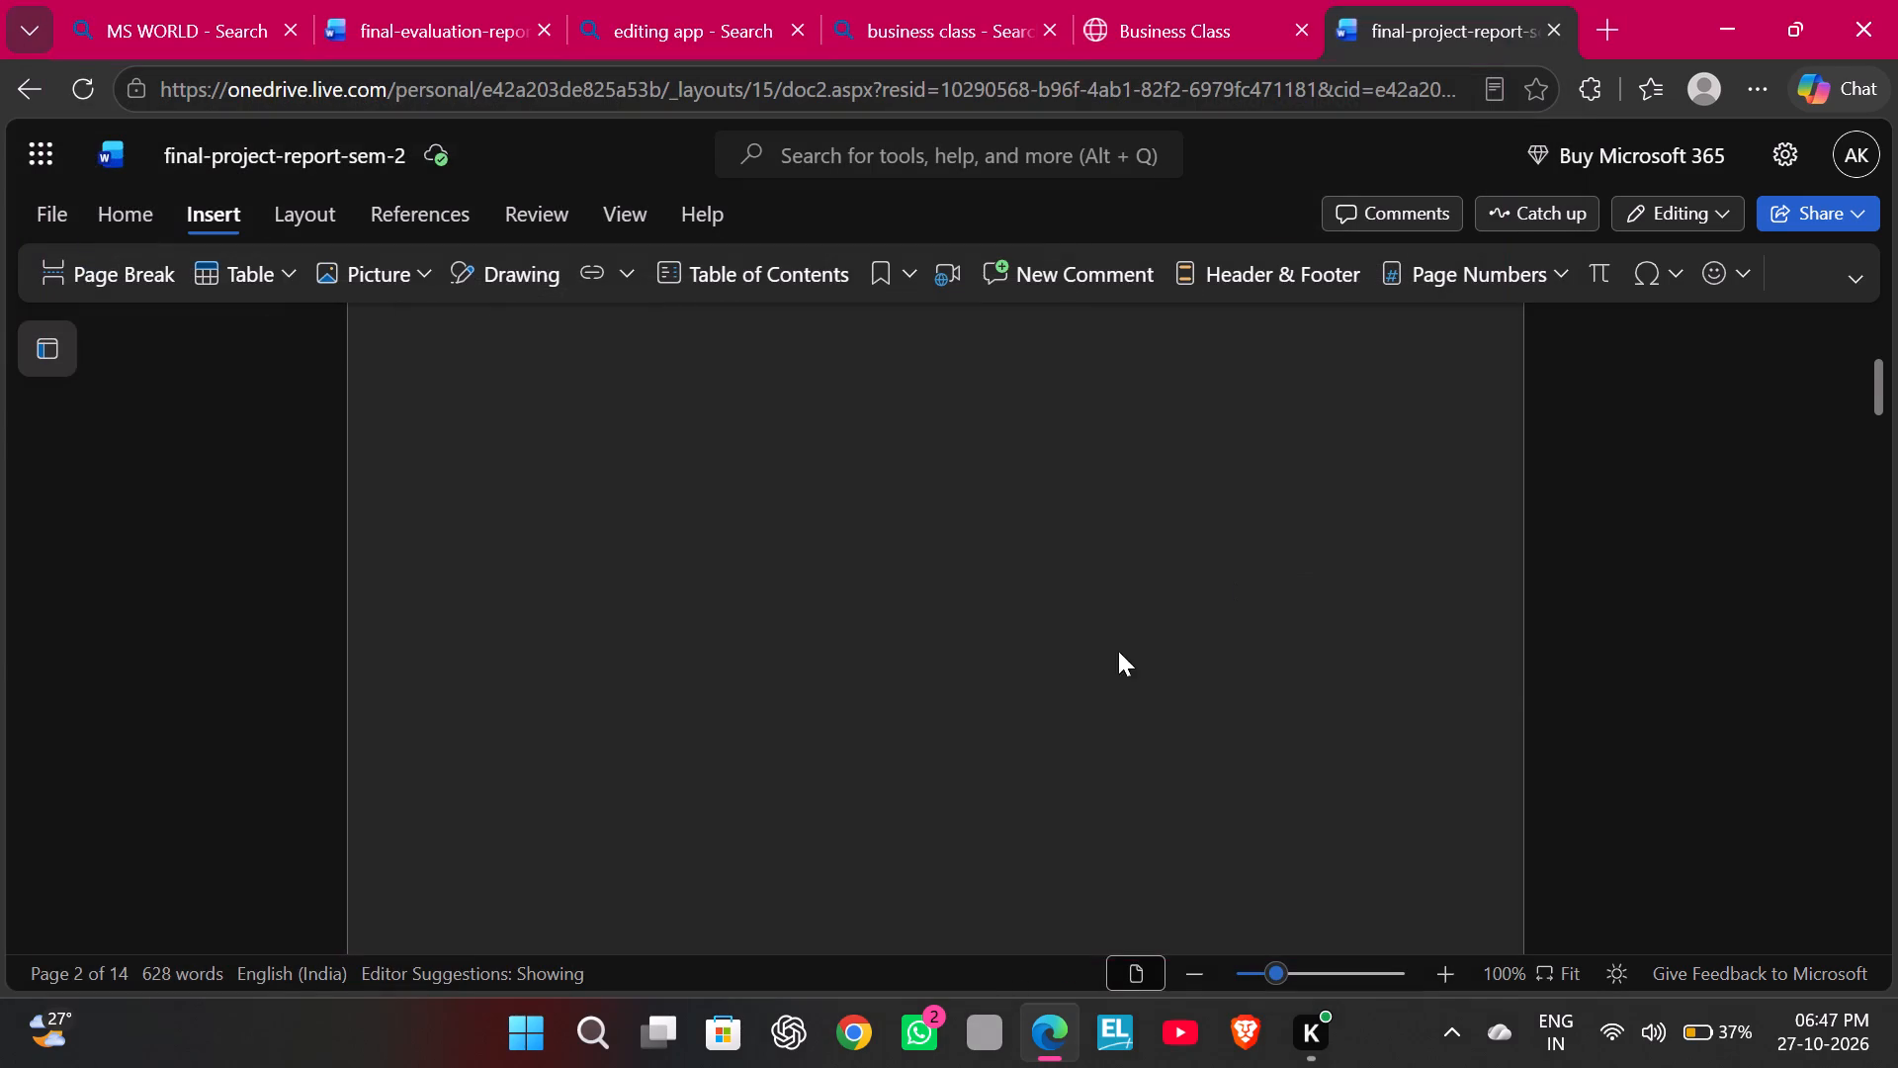
# Review the placement of the inserted Marketing Basics screenshot and the blank space on the pages around it.
pyautogui.scroll(2, 1082, 672)
pyautogui.scroll(-1, 1082, 672)
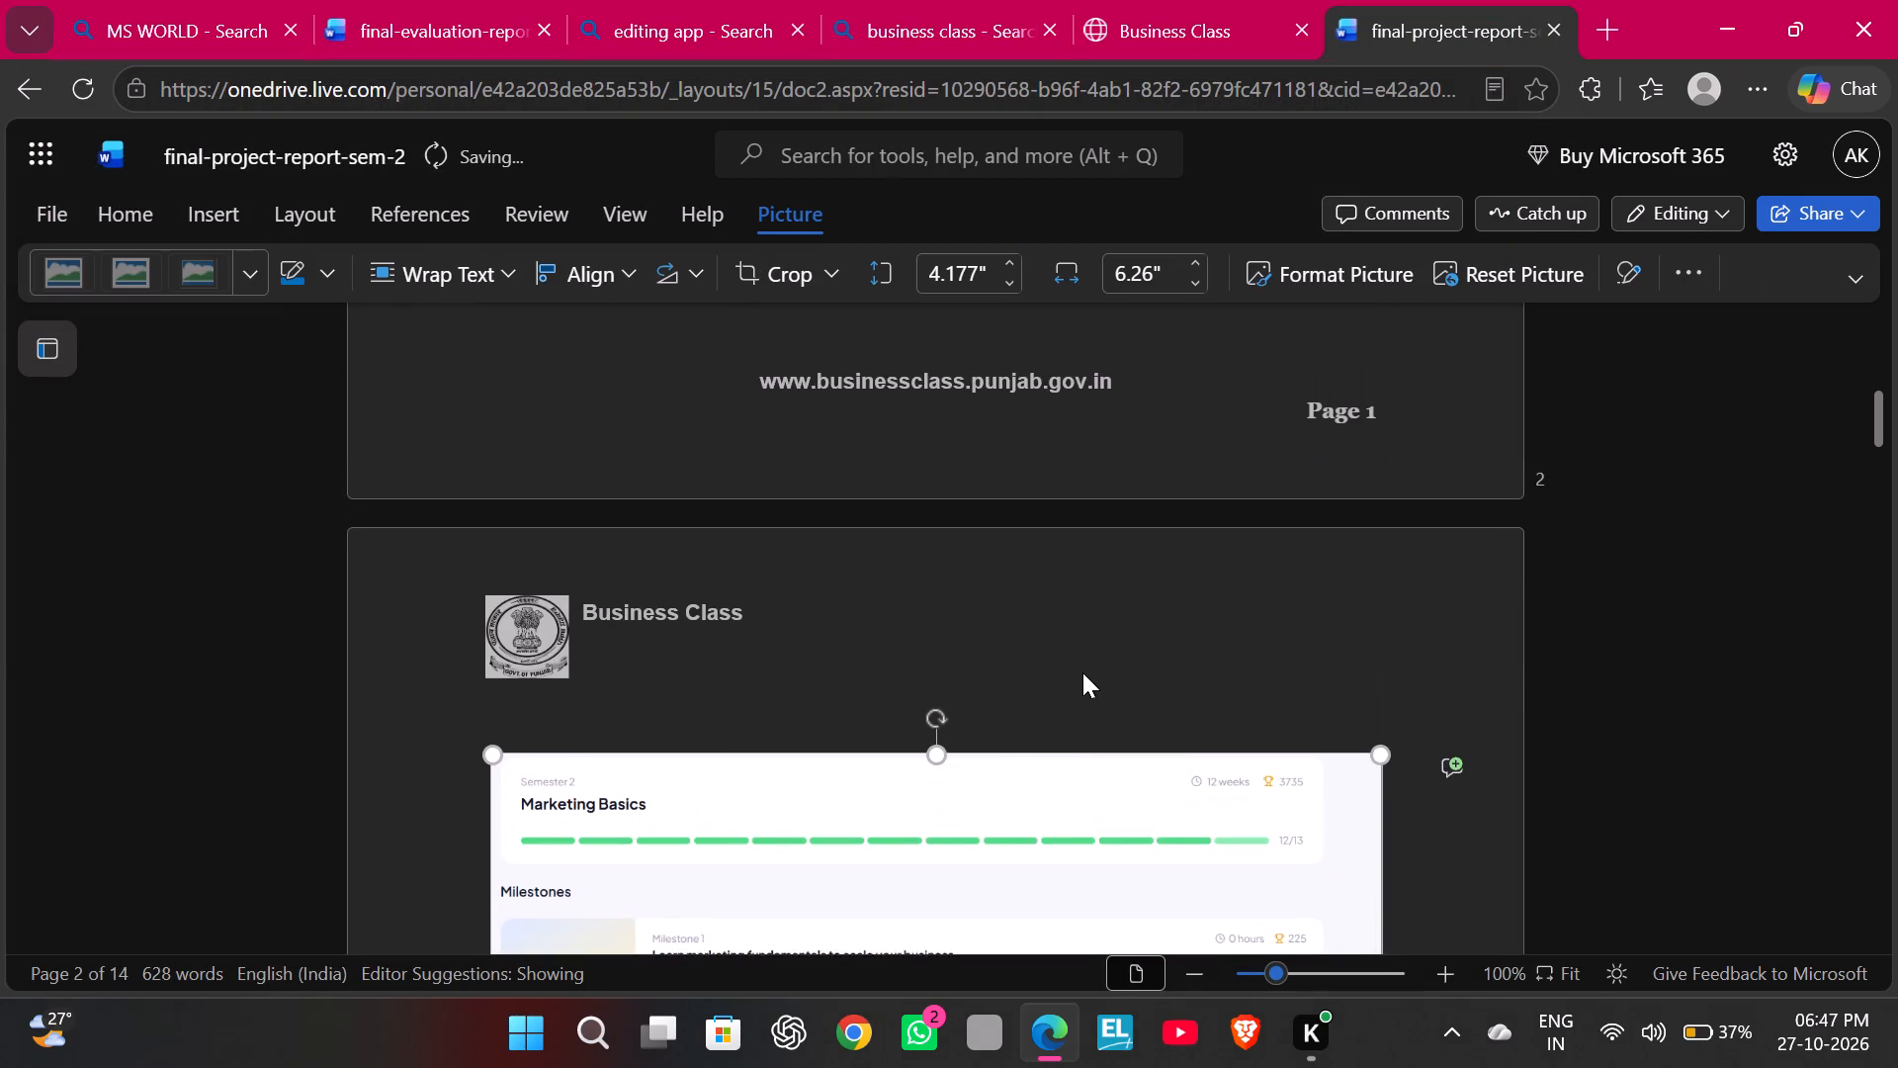
pyautogui.scroll(-2, 1082, 672)
pyautogui.scroll(1, 1082, 672)
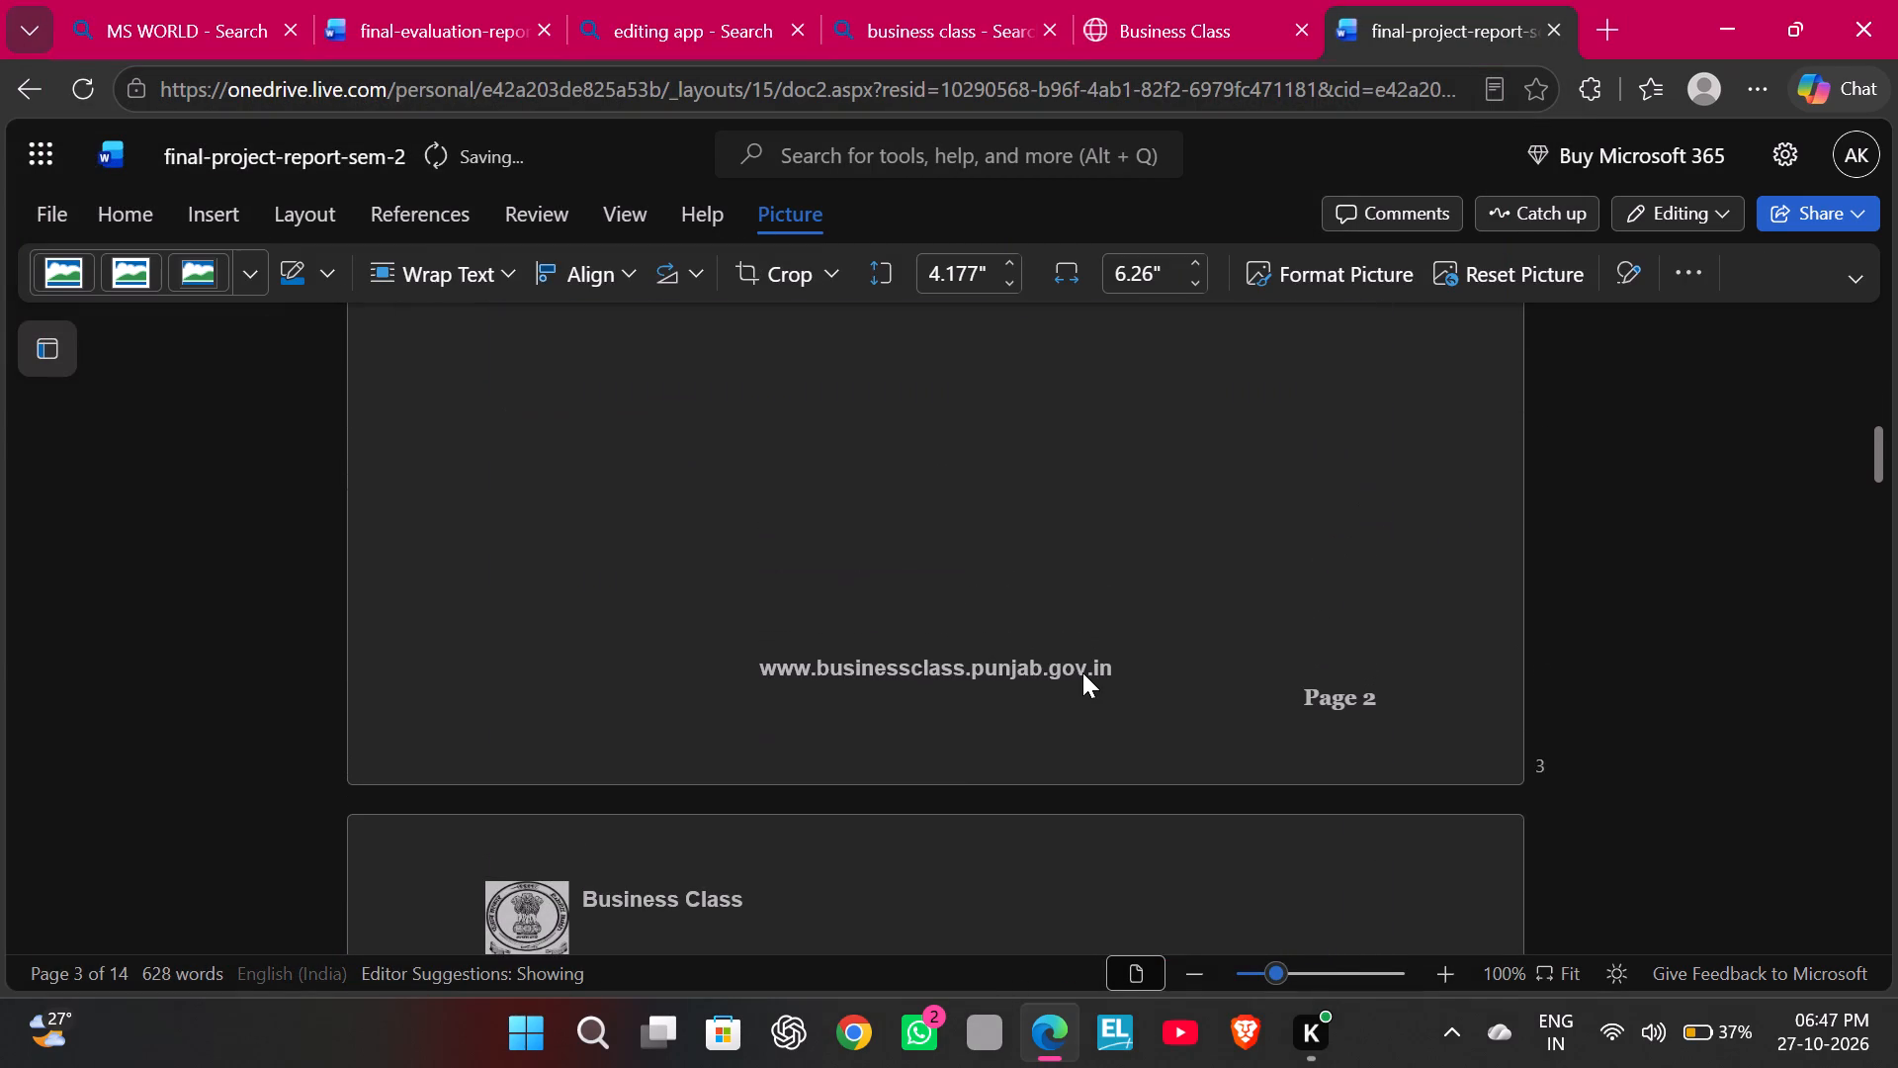
pyautogui.scroll(1, 1082, 672)
pyautogui.click(971, 569)
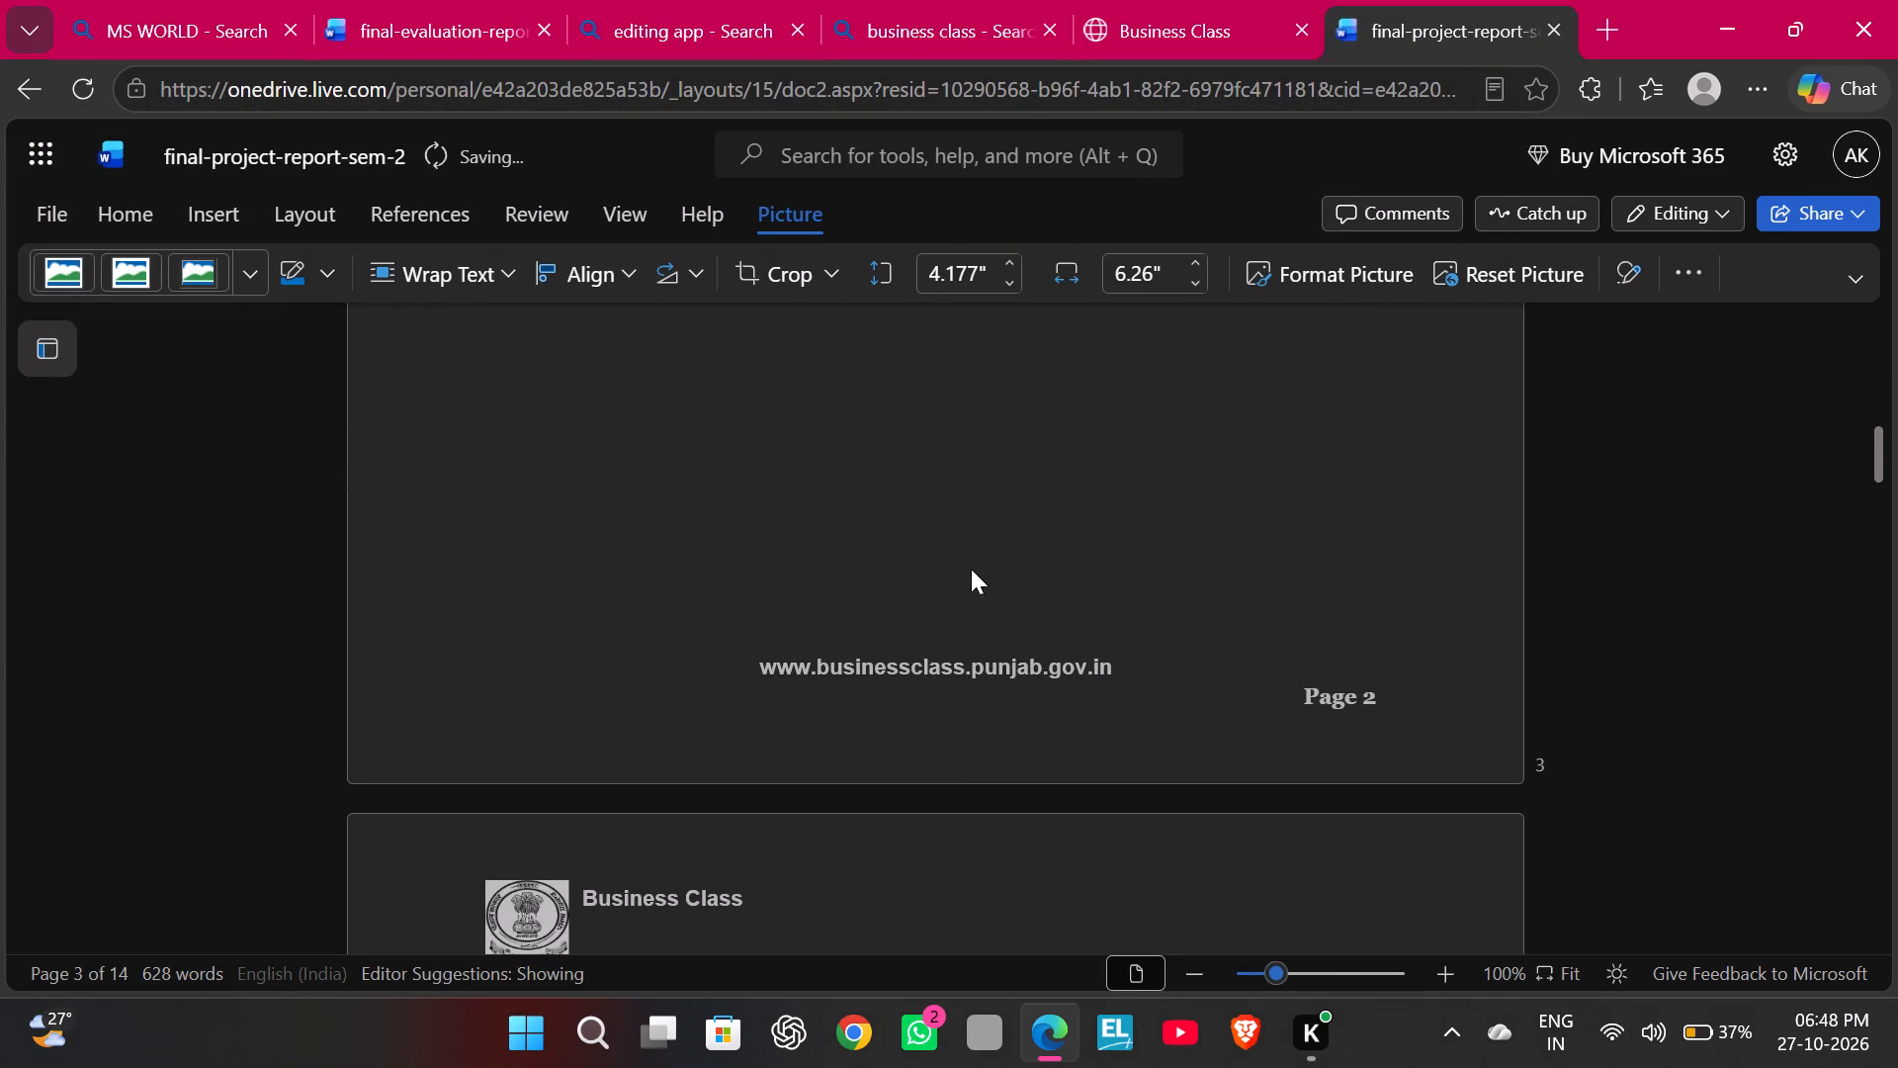
pyautogui.scroll(-2, 971, 569)
pyautogui.scroll(2, 971, 569)
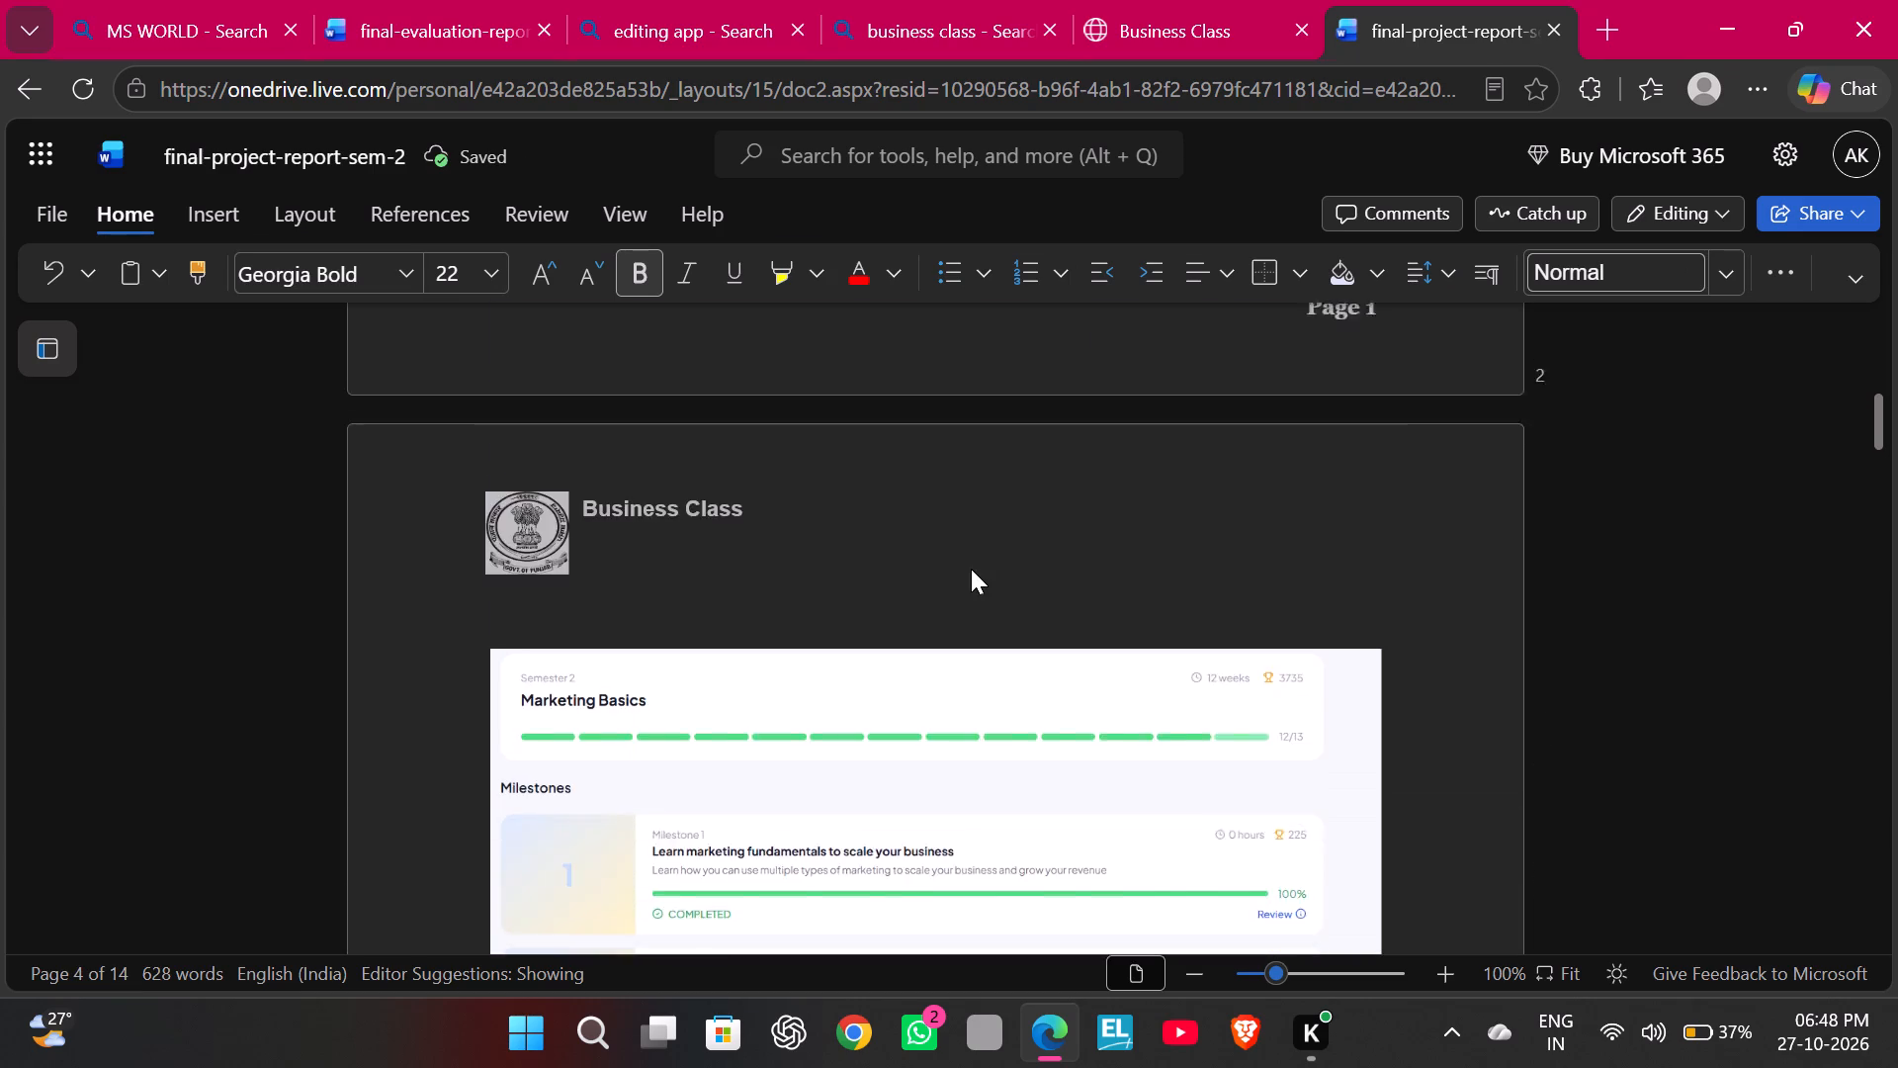
pyautogui.scroll(2, 971, 569)
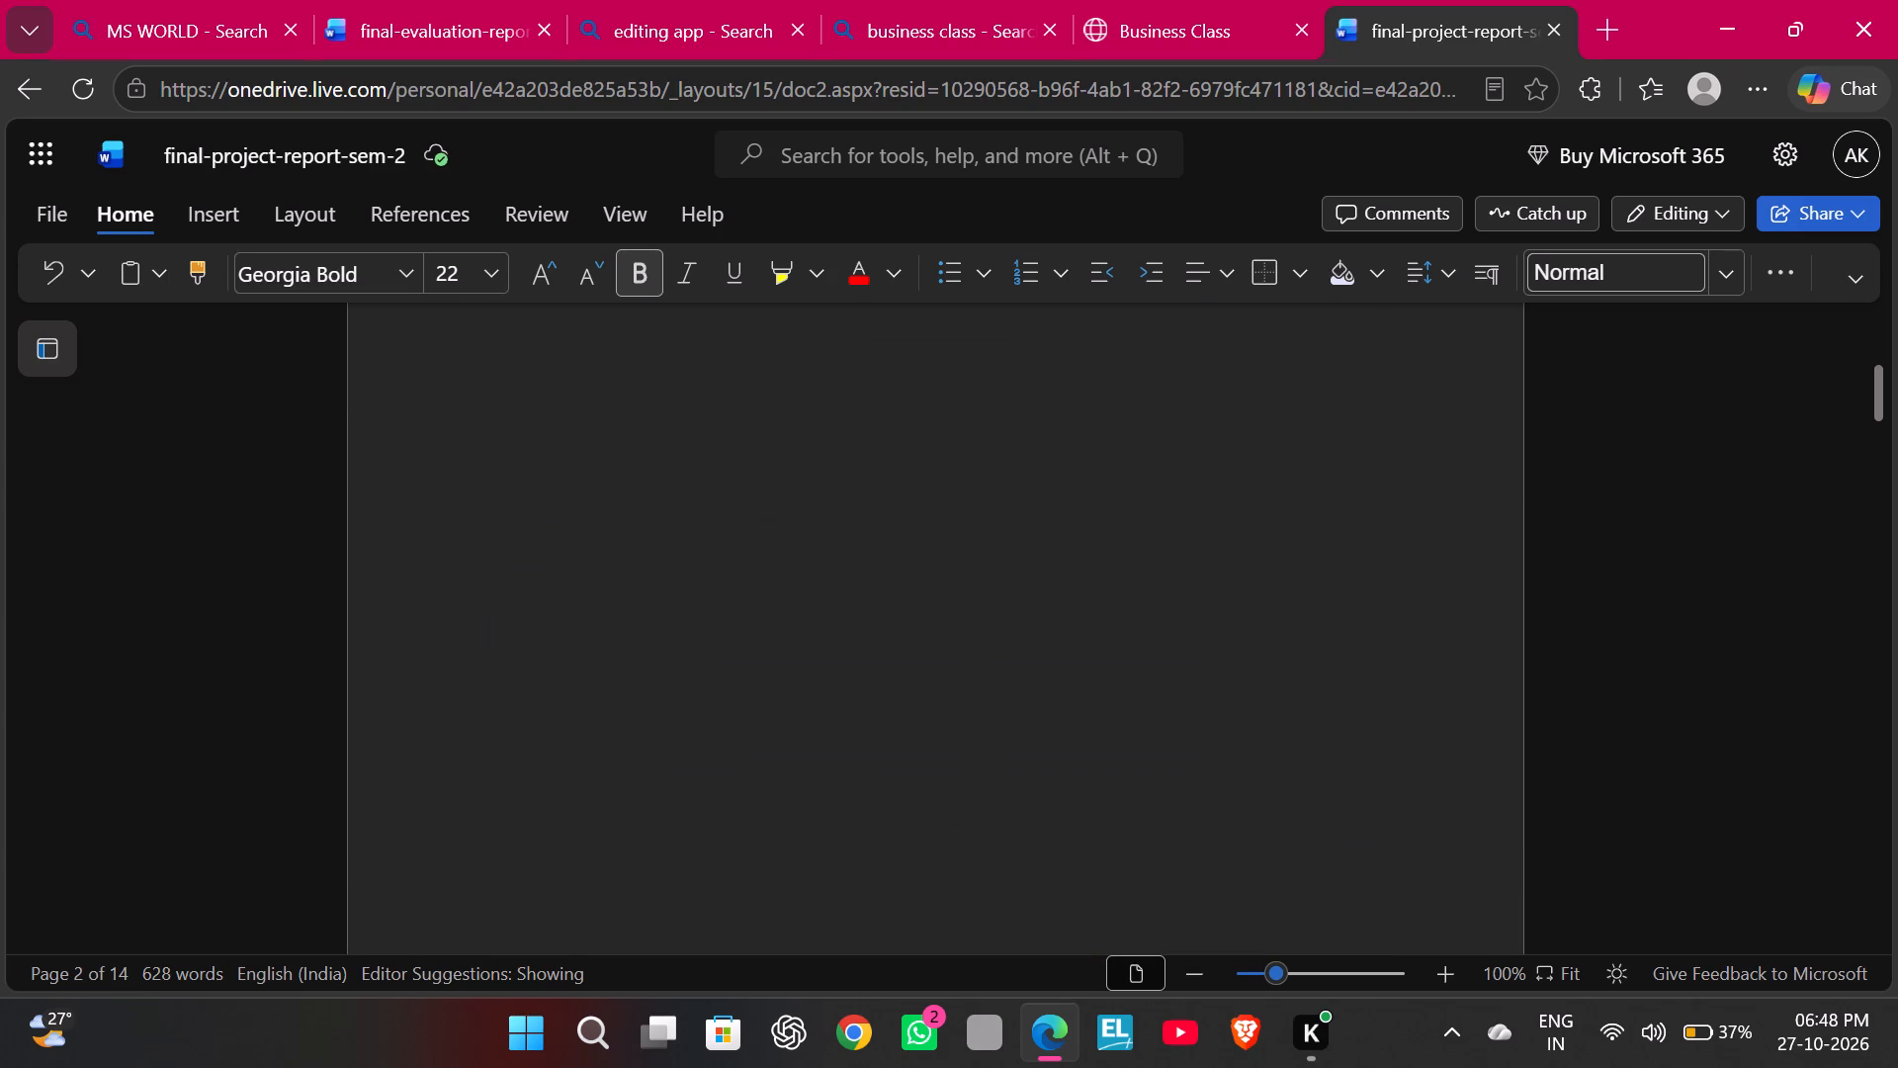
pyautogui.scroll(-5, 971, 569)
# Move the Marketing Basics summary screenshot to the blank page directly after the profile screenshot by cutting and pasting it.
pyautogui.rightClick(971, 569)
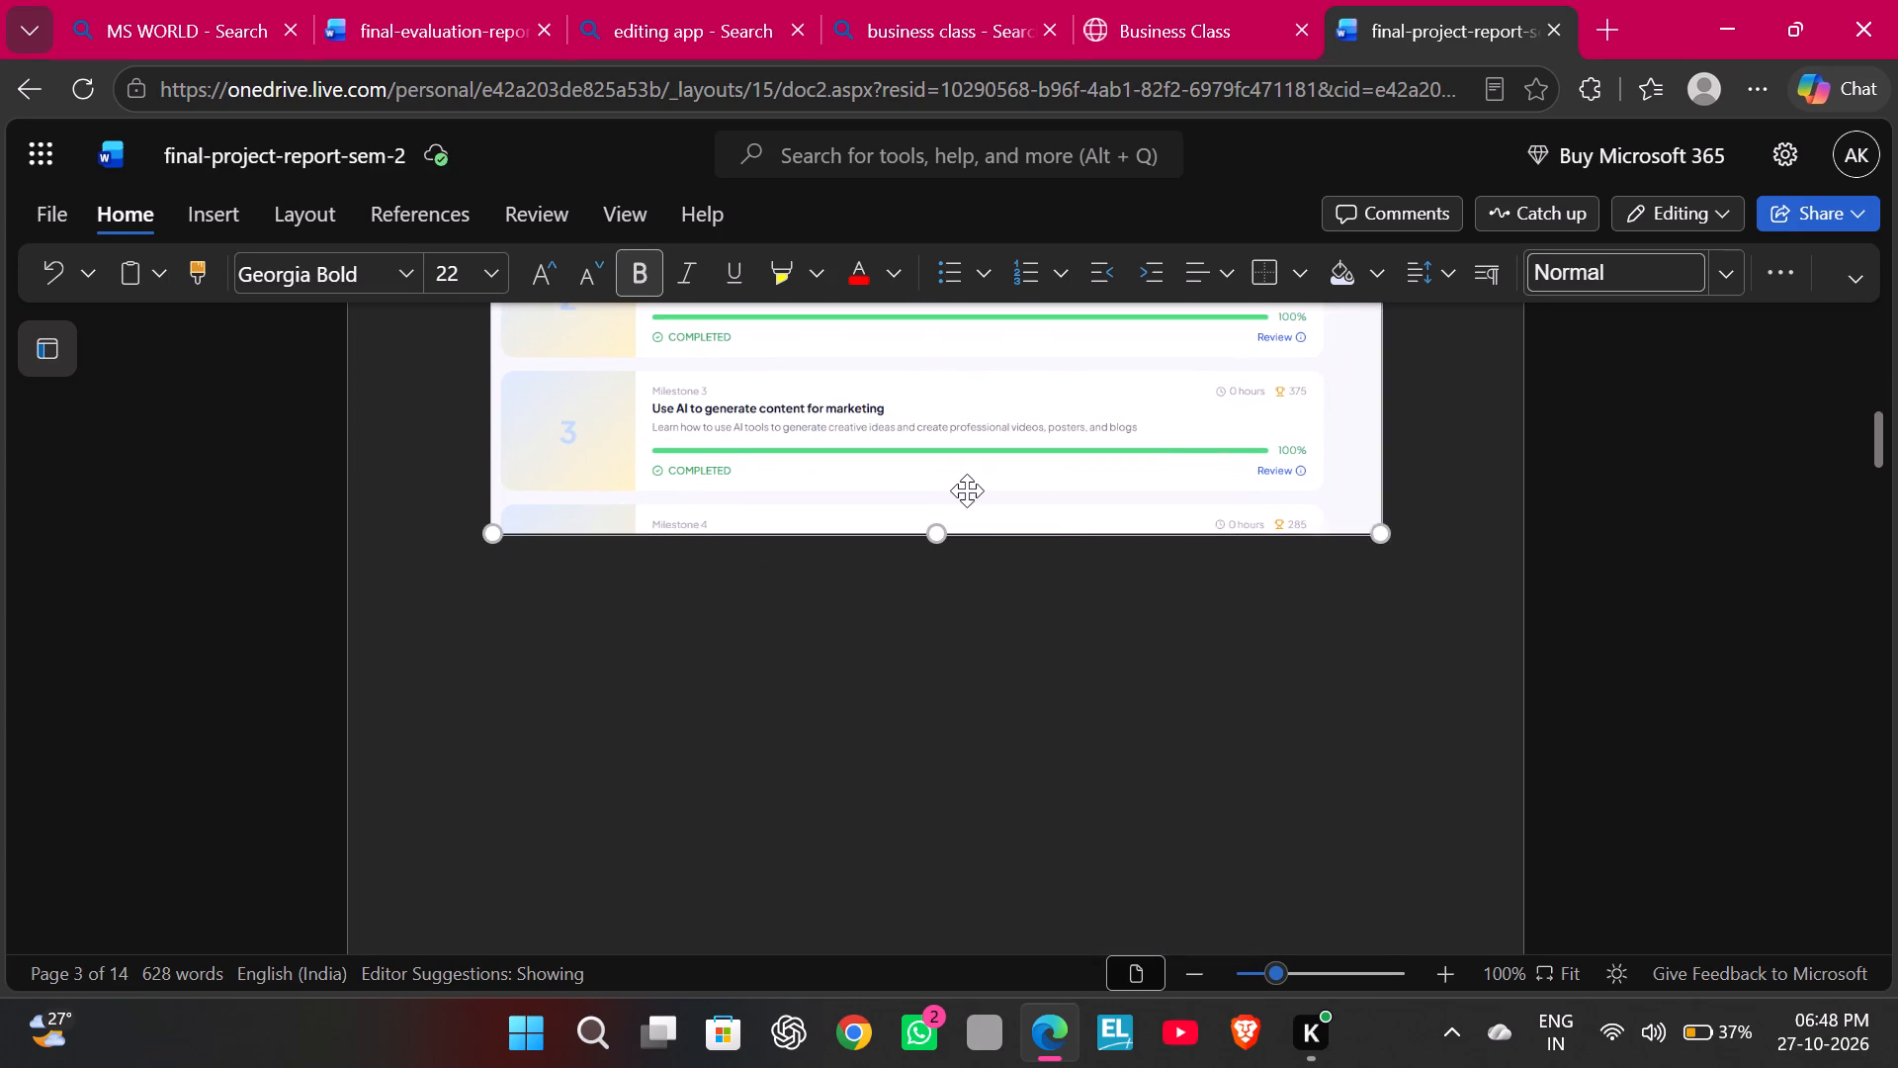
pyautogui.rightClick(967, 490)
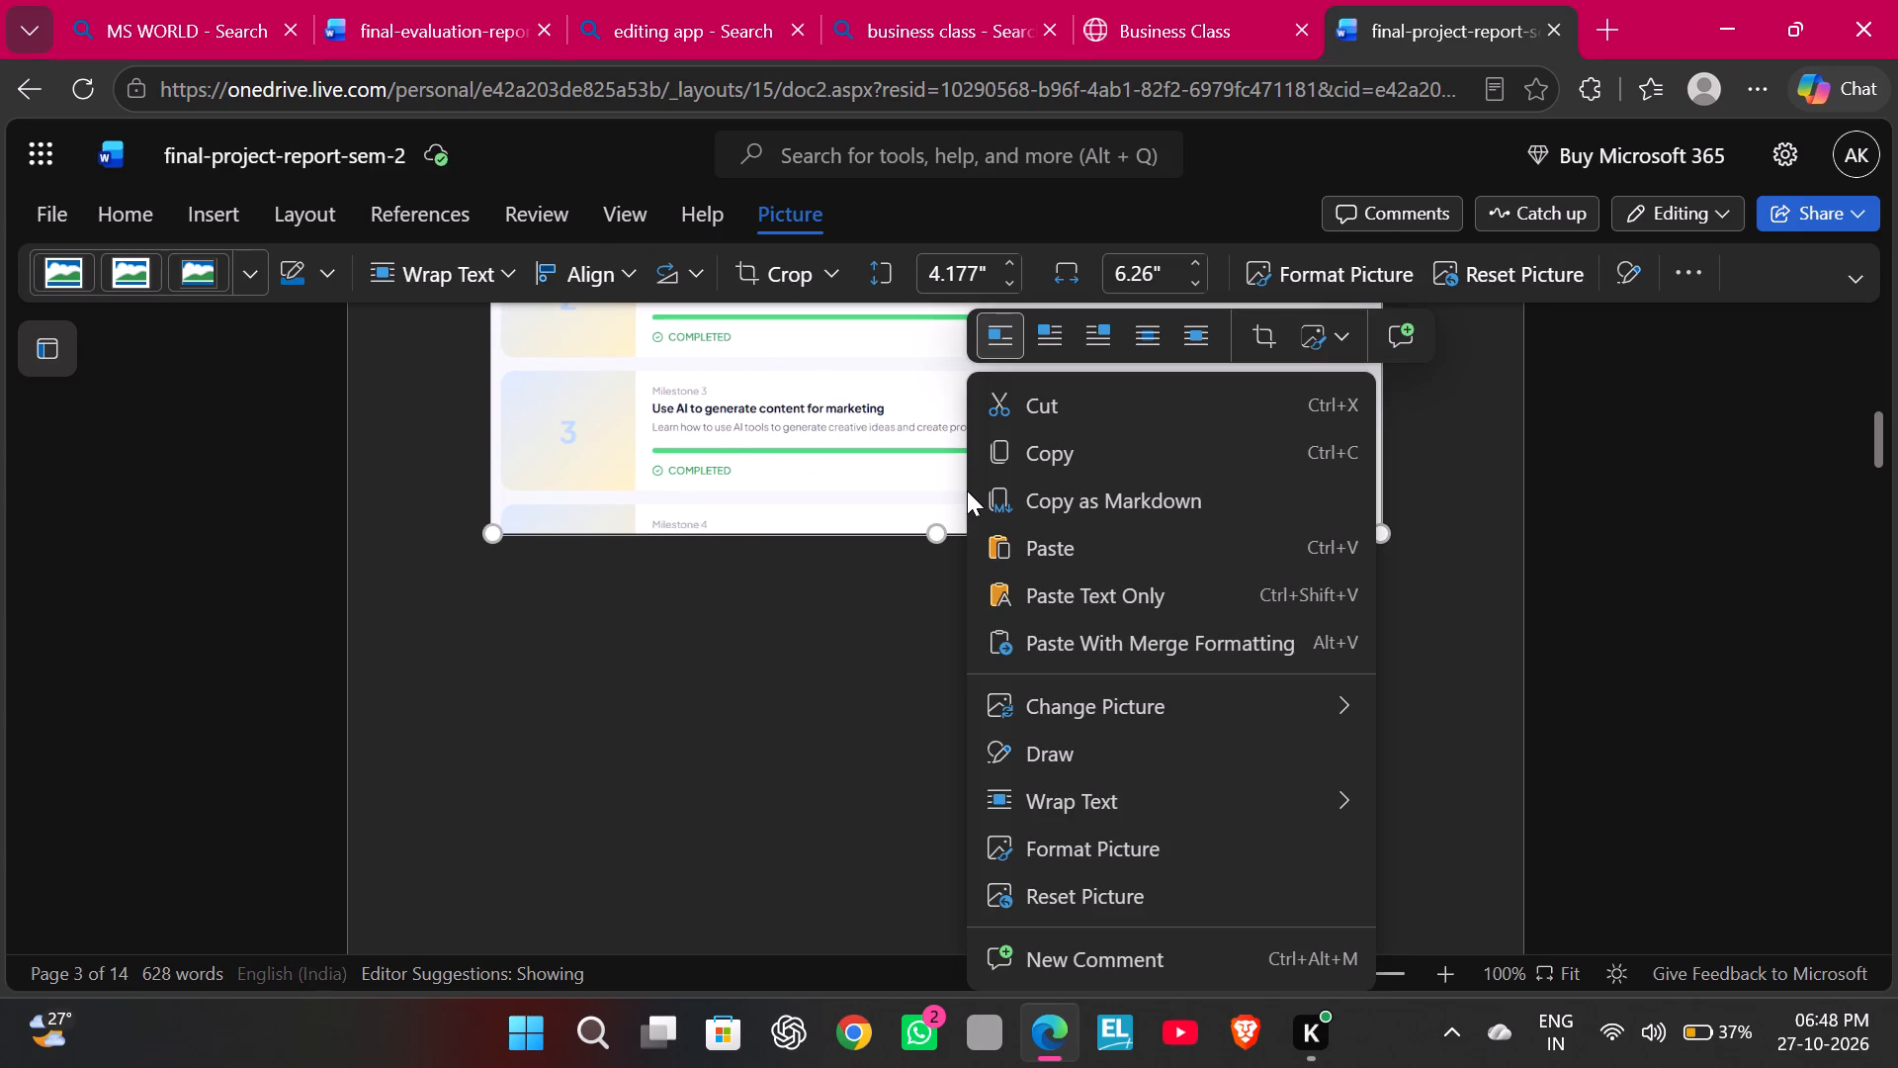
pyautogui.click(1068, 414)
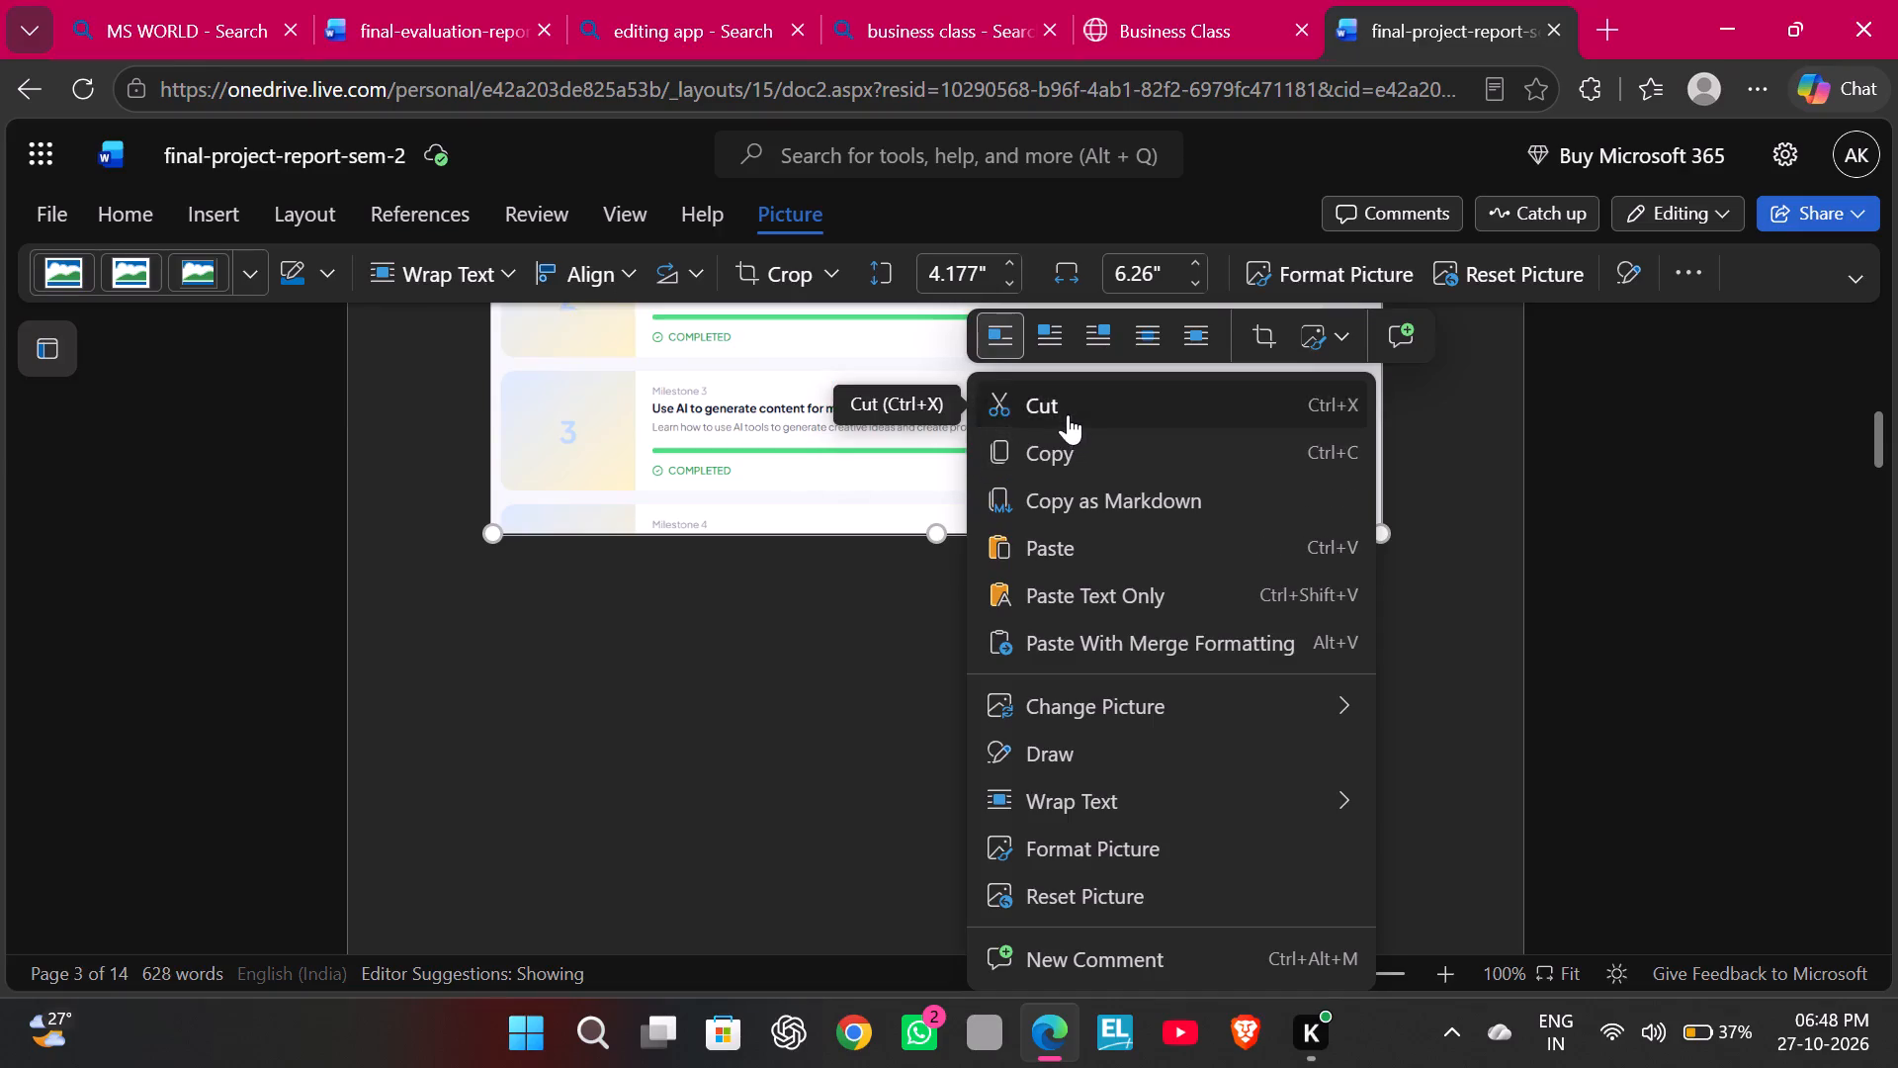
pyautogui.scroll(4, 1068, 414)
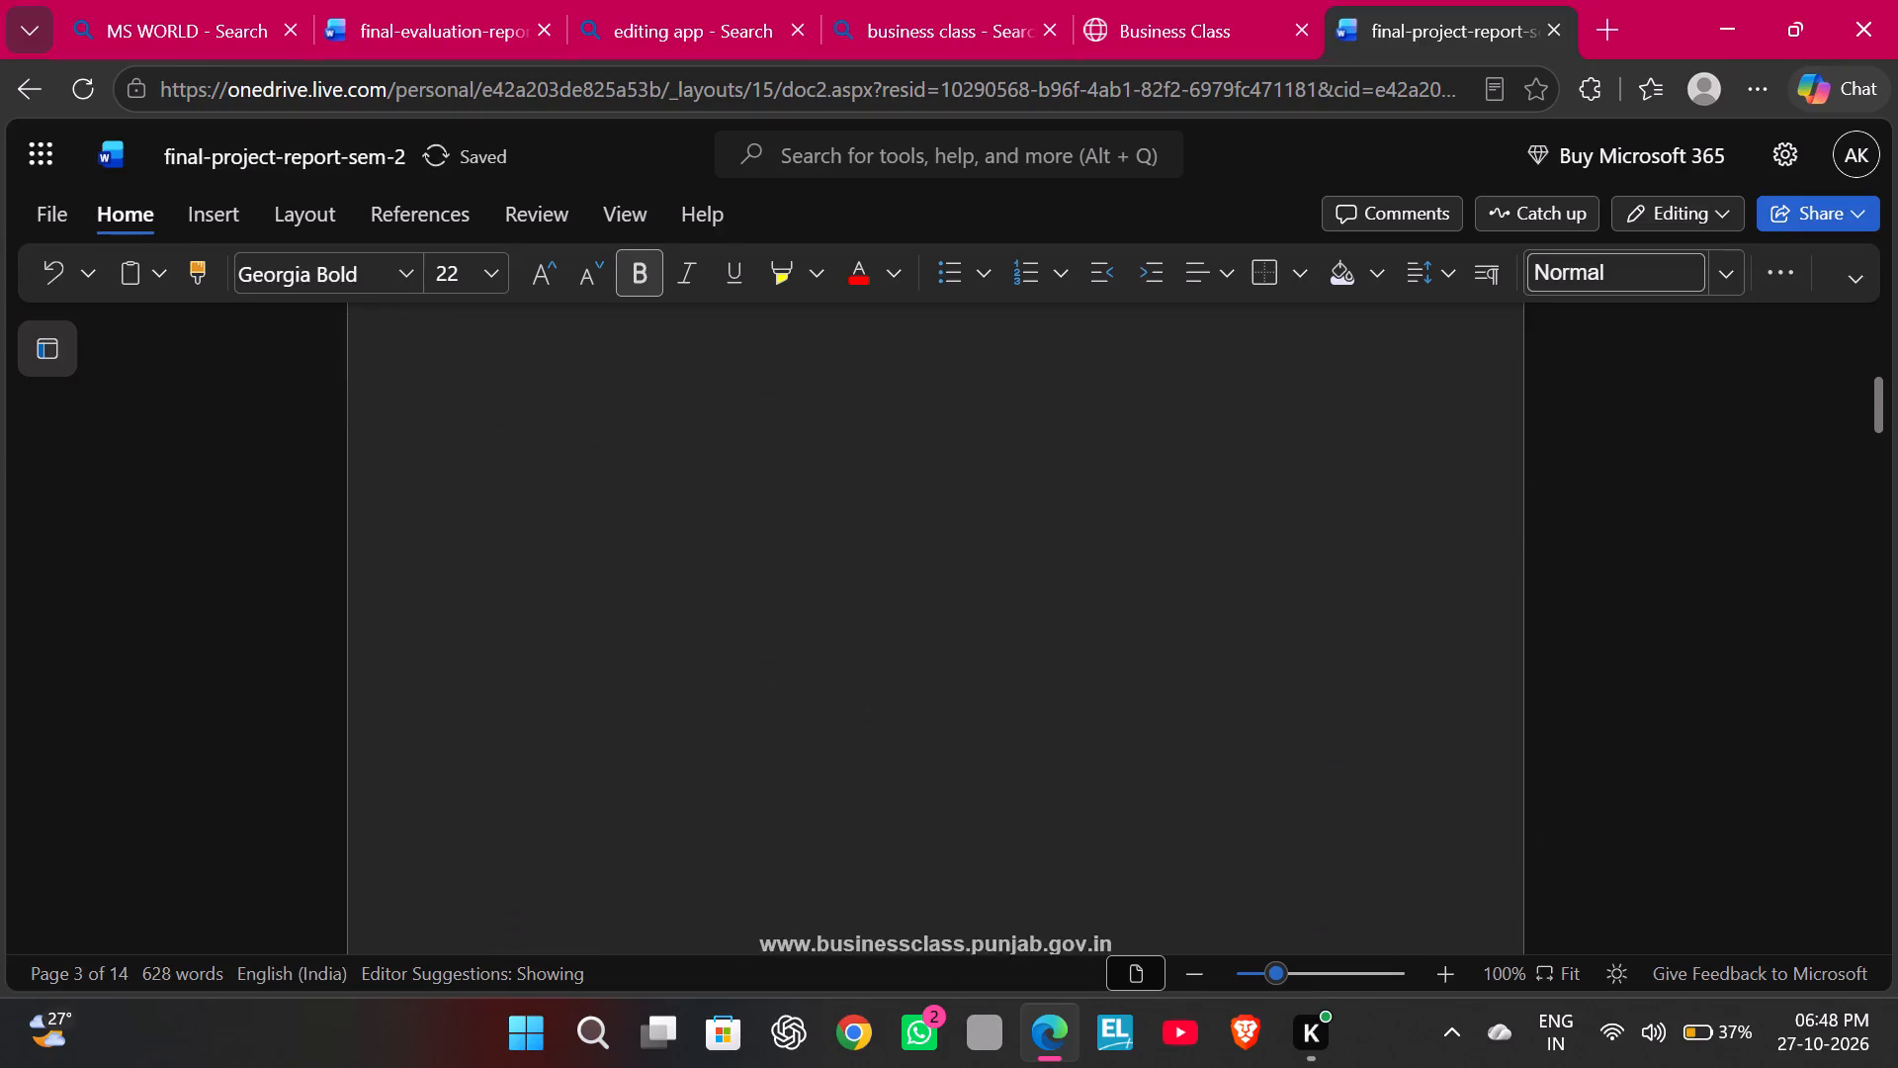
pyautogui.scroll(2, 1068, 414)
pyautogui.scroll(2, 843, 737)
pyautogui.scroll(-1, 843, 737)
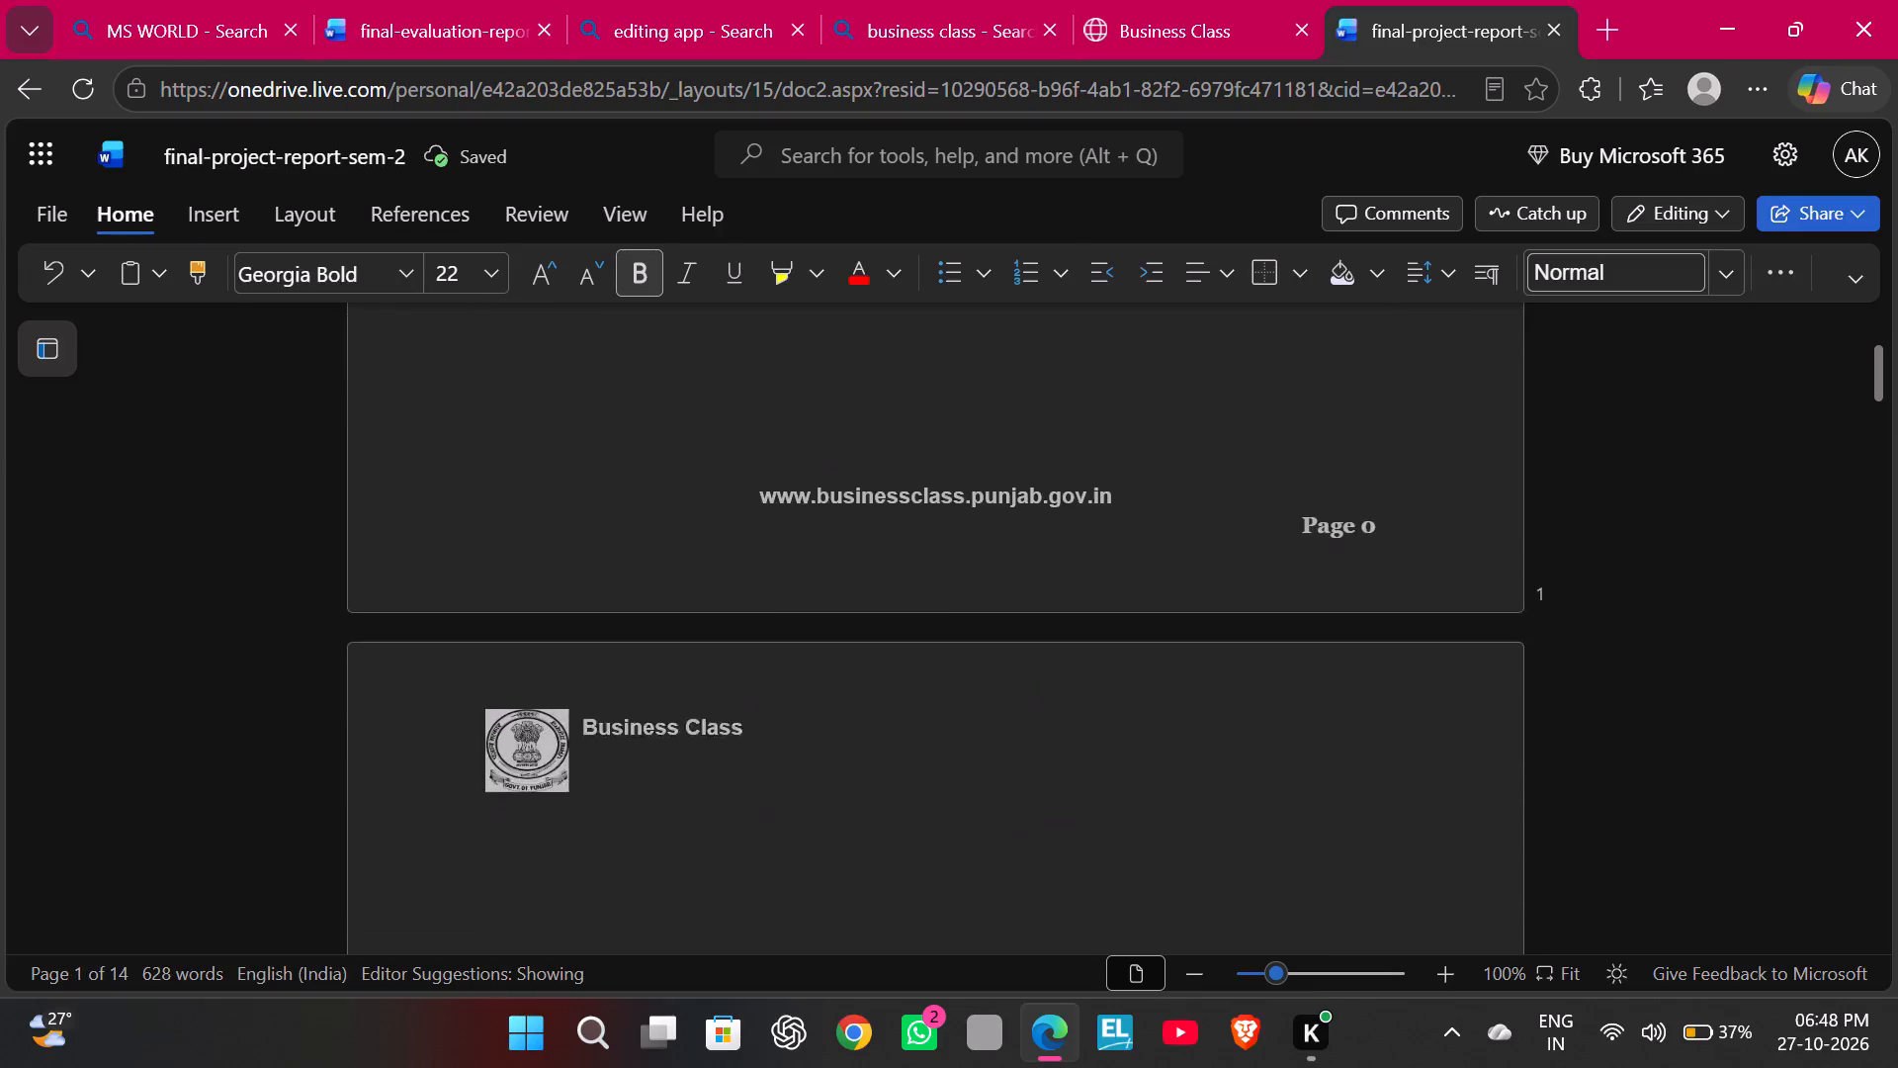
pyautogui.scroll(-2, 843, 737)
pyautogui.click(783, 562)
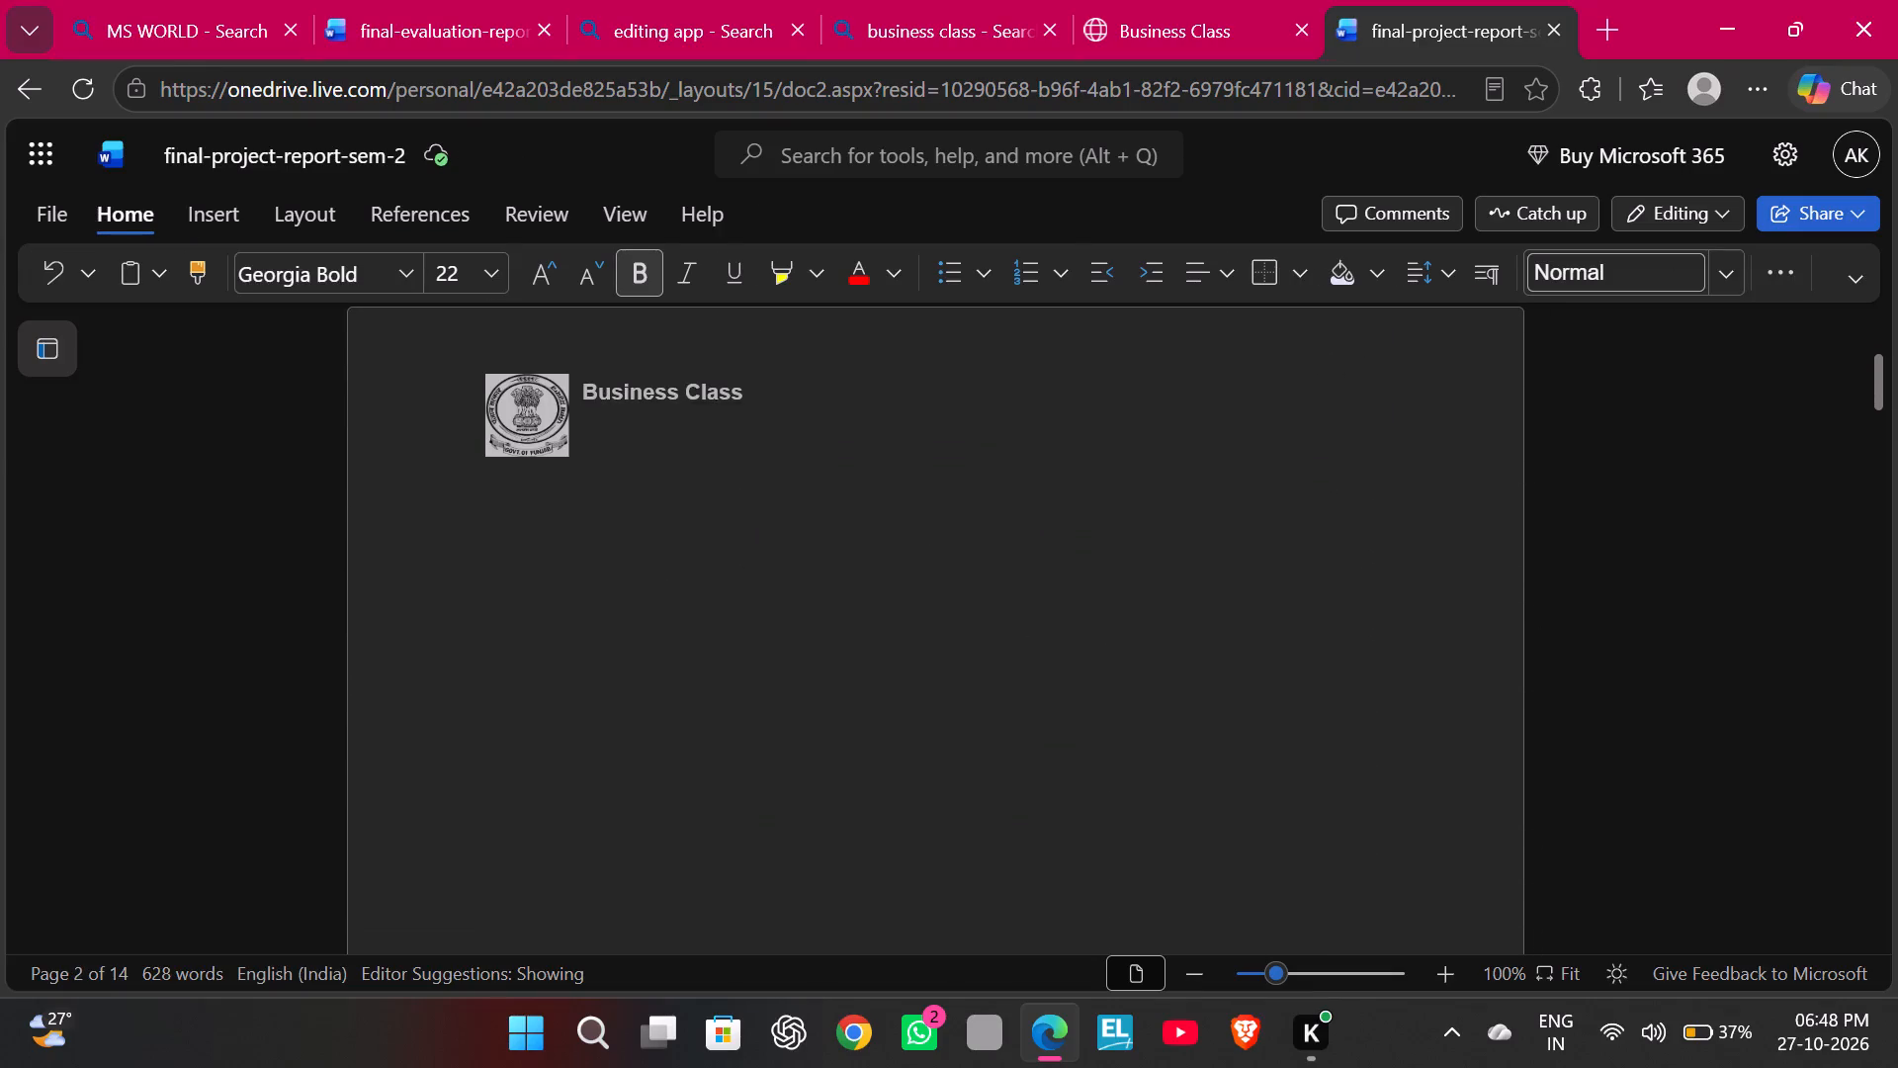
pyautogui.hotkey('ctrl', 'v')
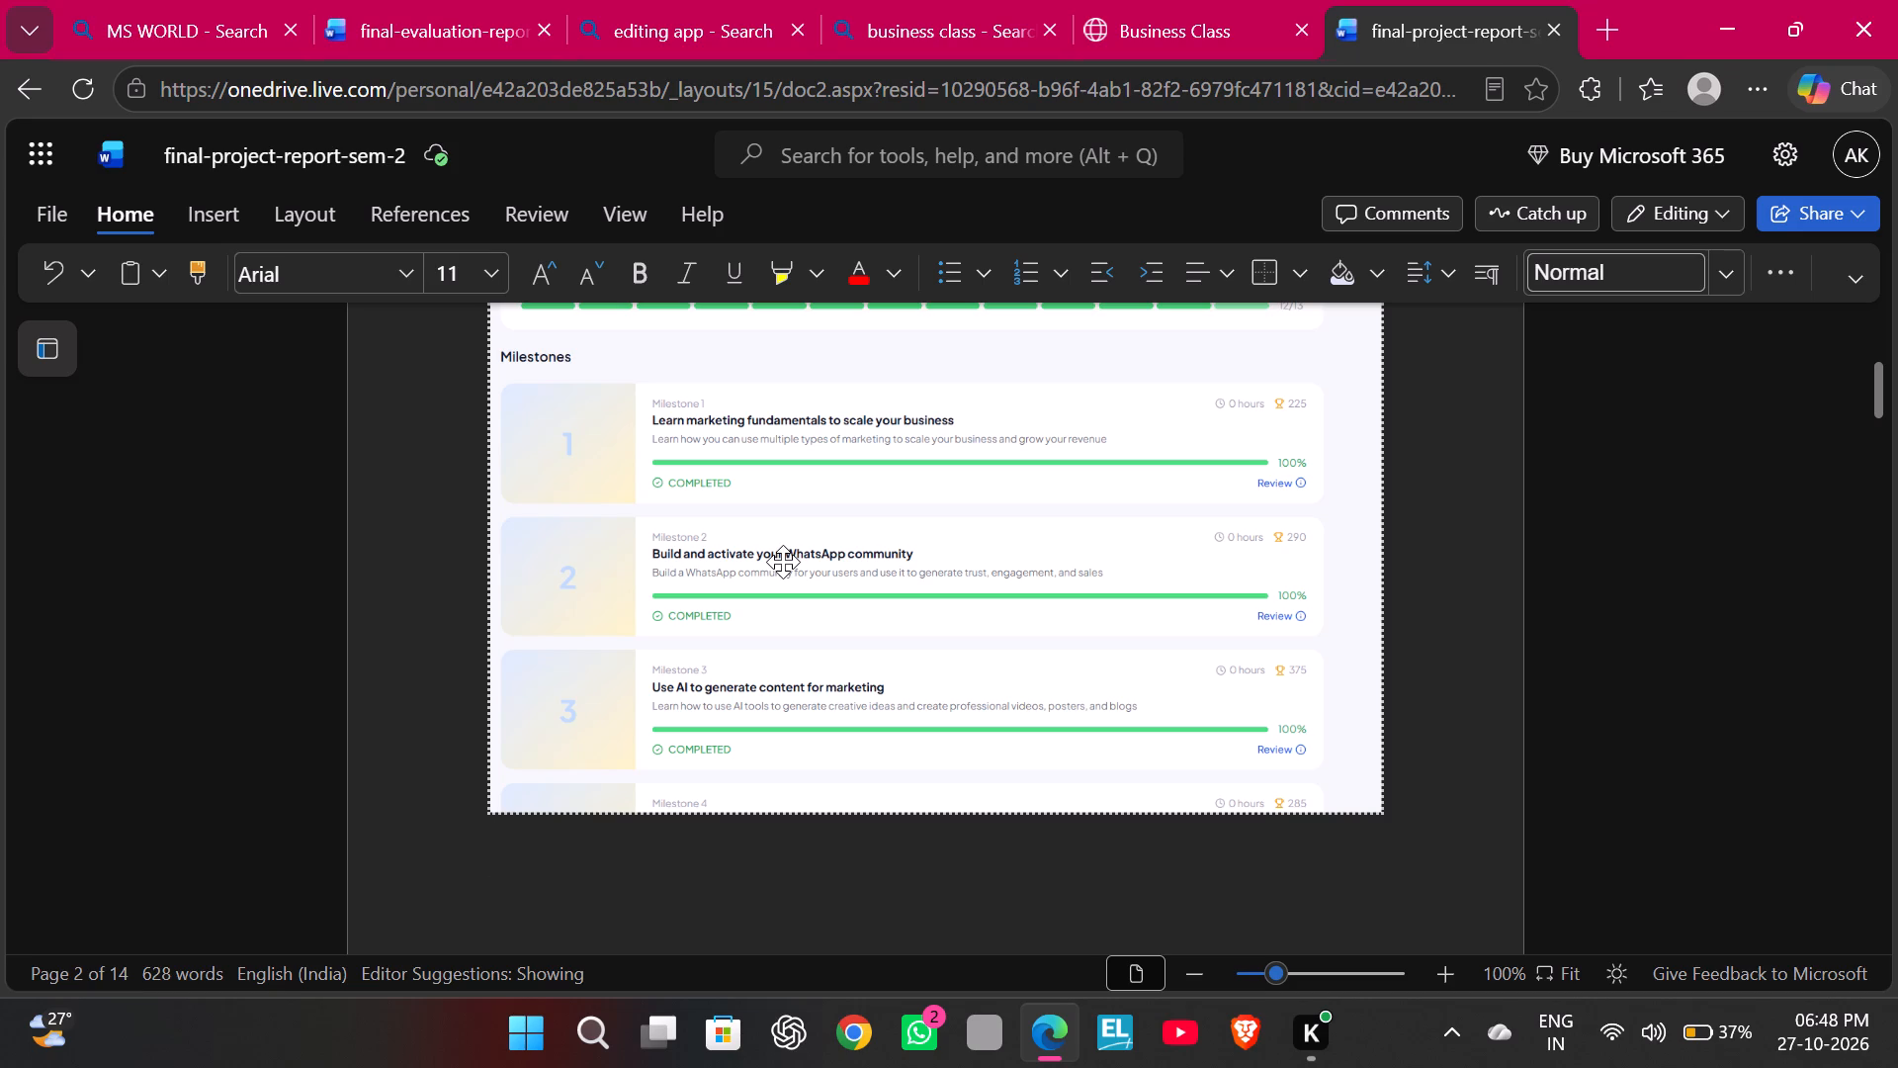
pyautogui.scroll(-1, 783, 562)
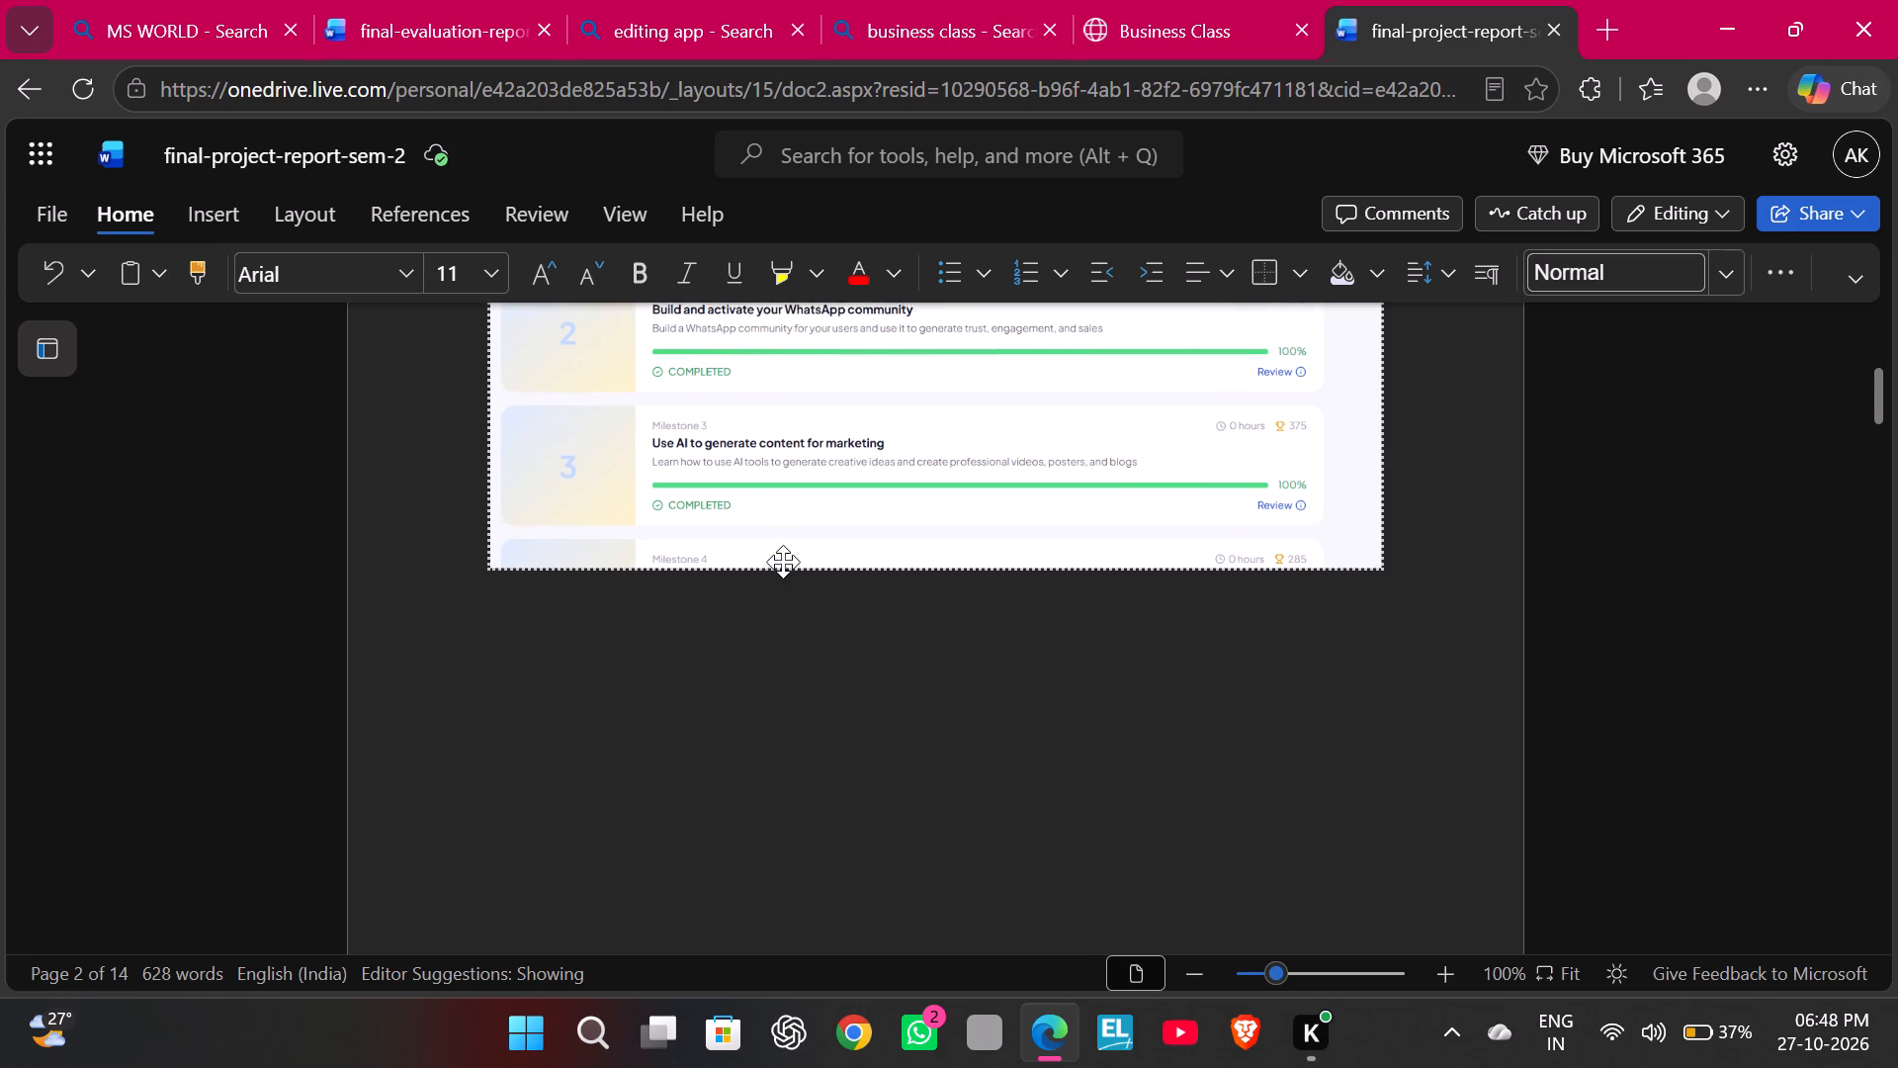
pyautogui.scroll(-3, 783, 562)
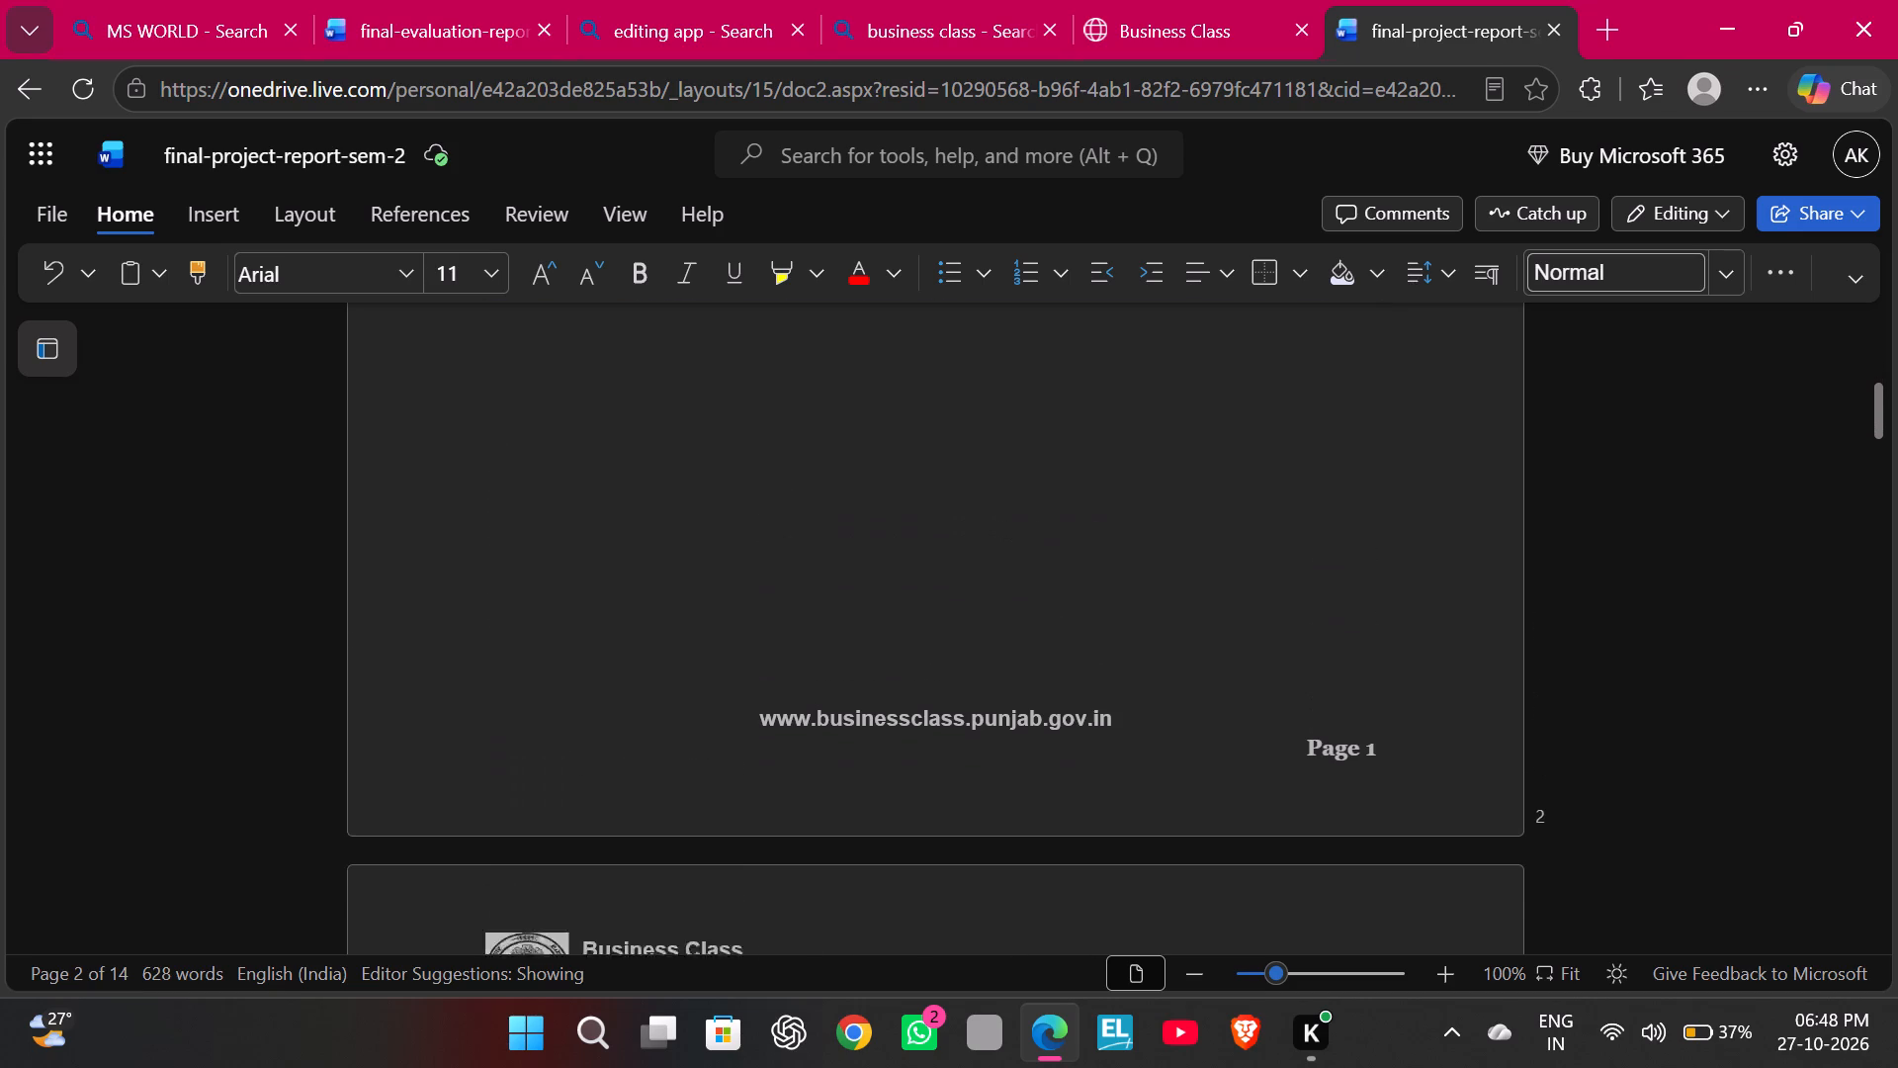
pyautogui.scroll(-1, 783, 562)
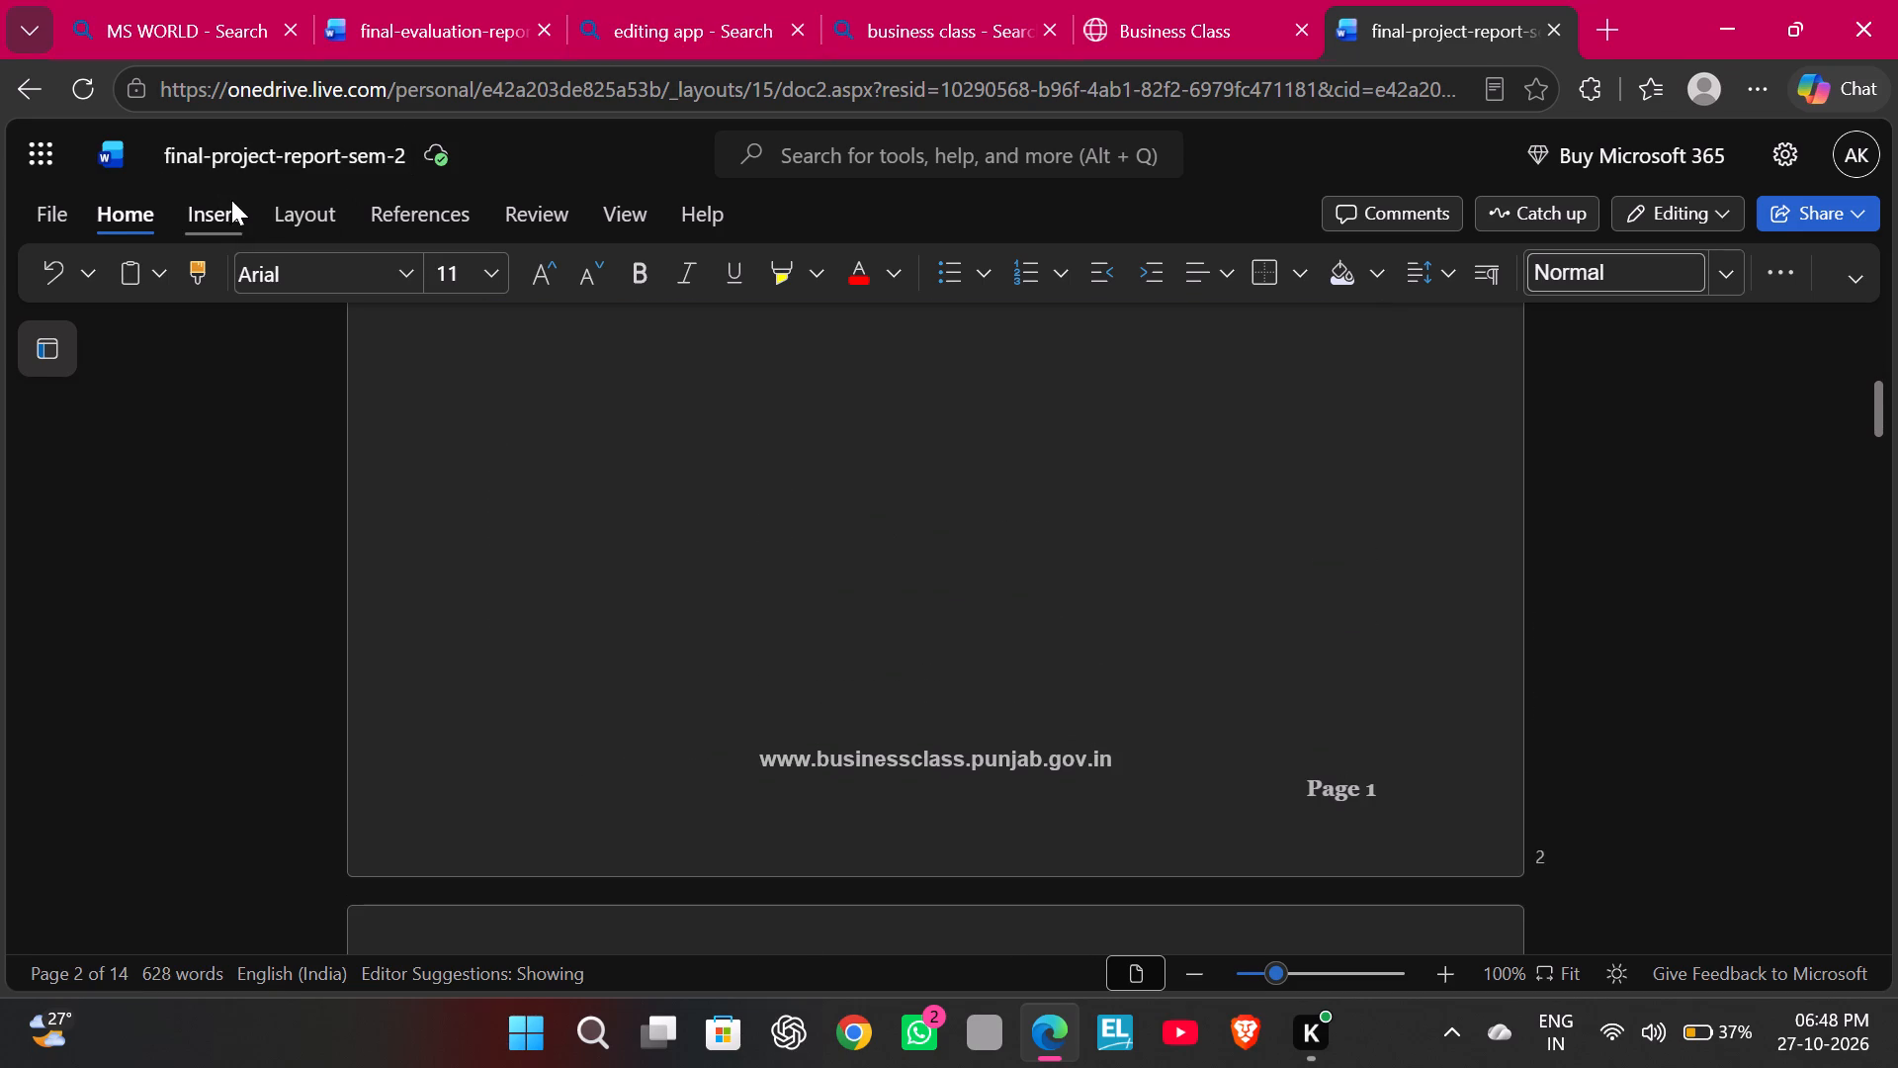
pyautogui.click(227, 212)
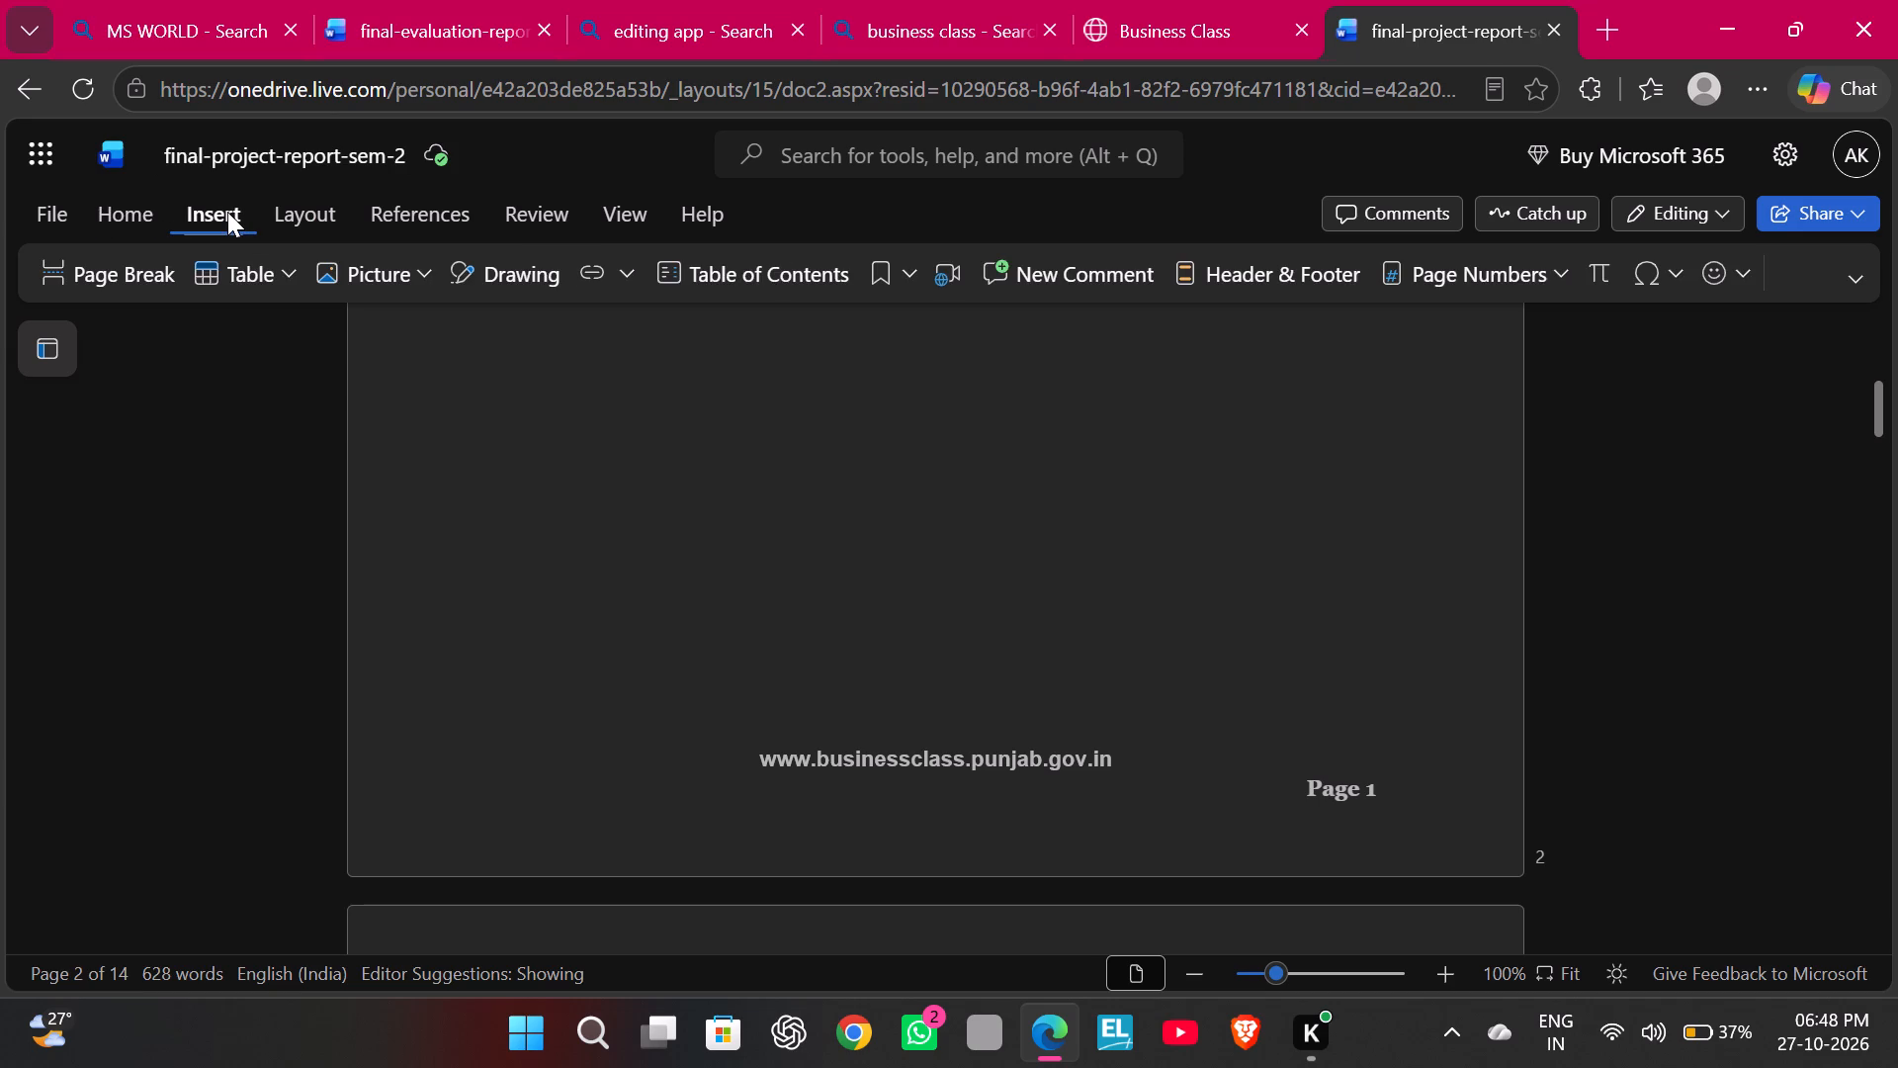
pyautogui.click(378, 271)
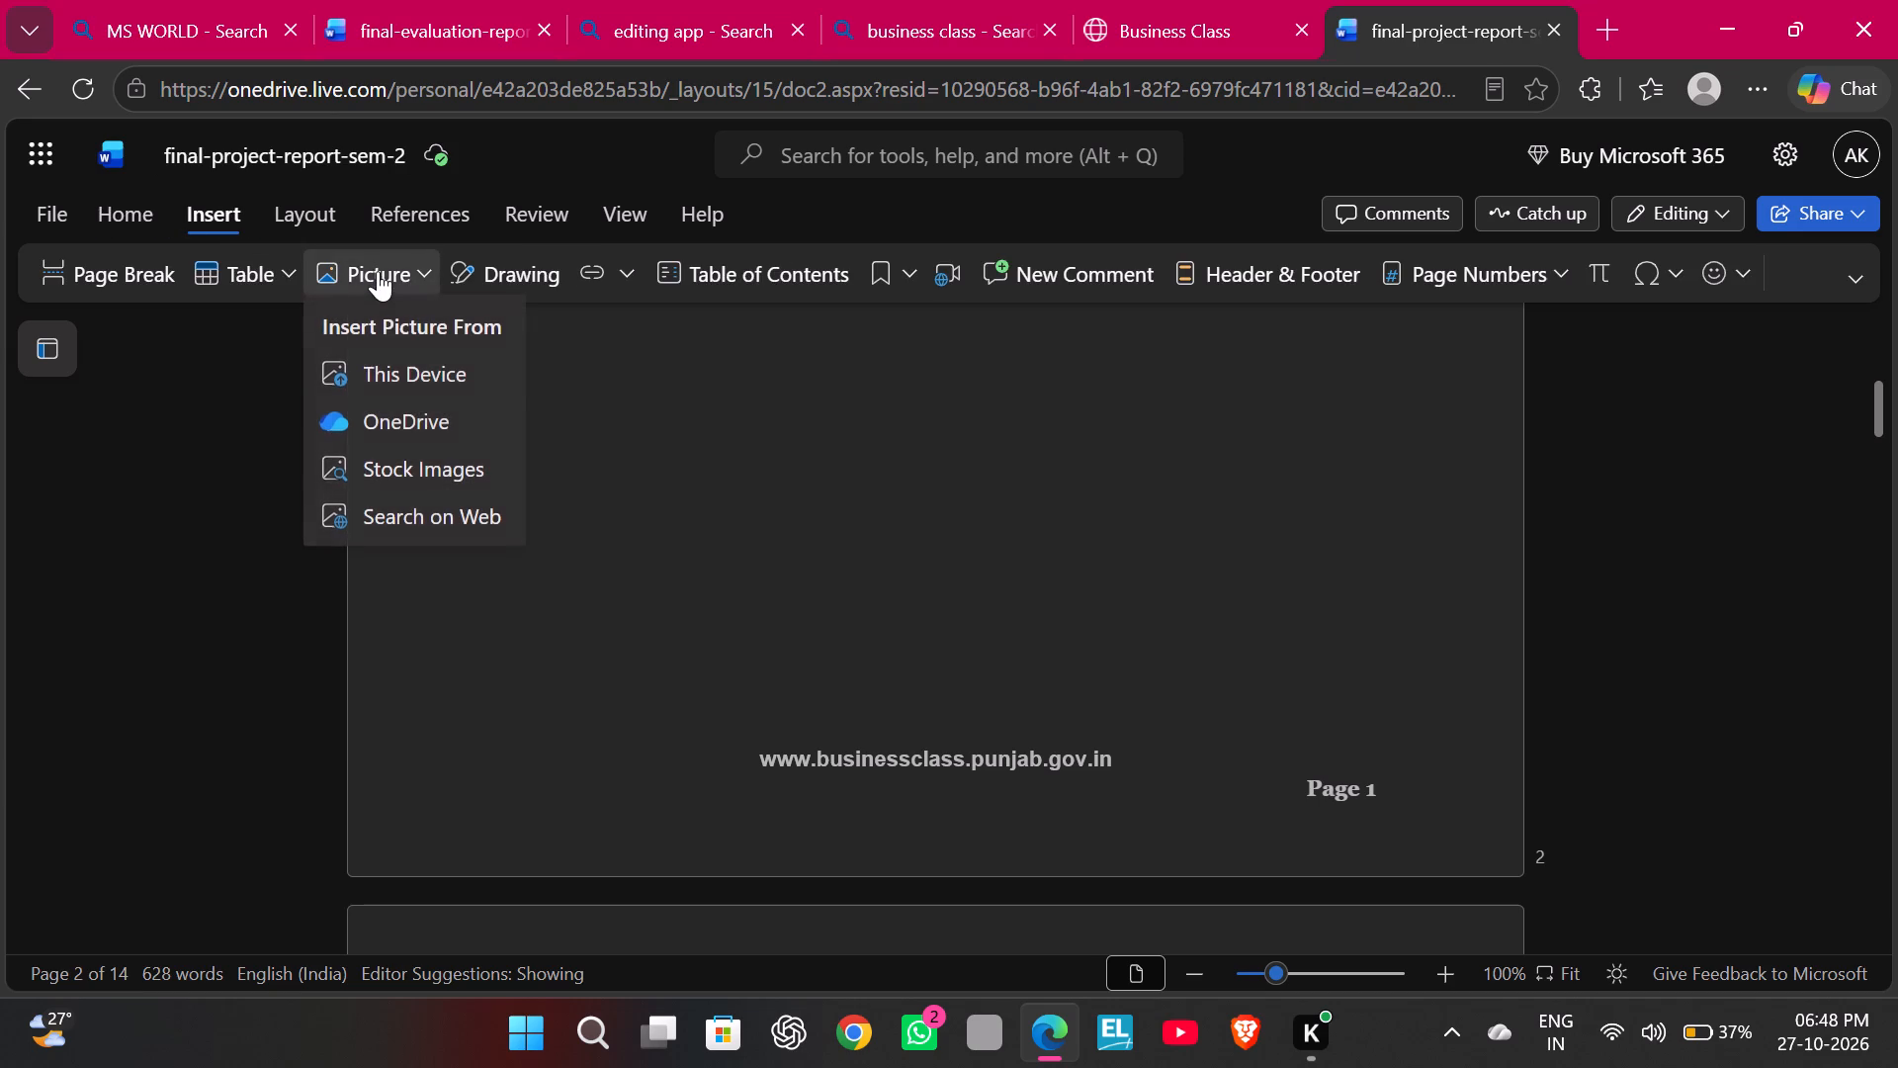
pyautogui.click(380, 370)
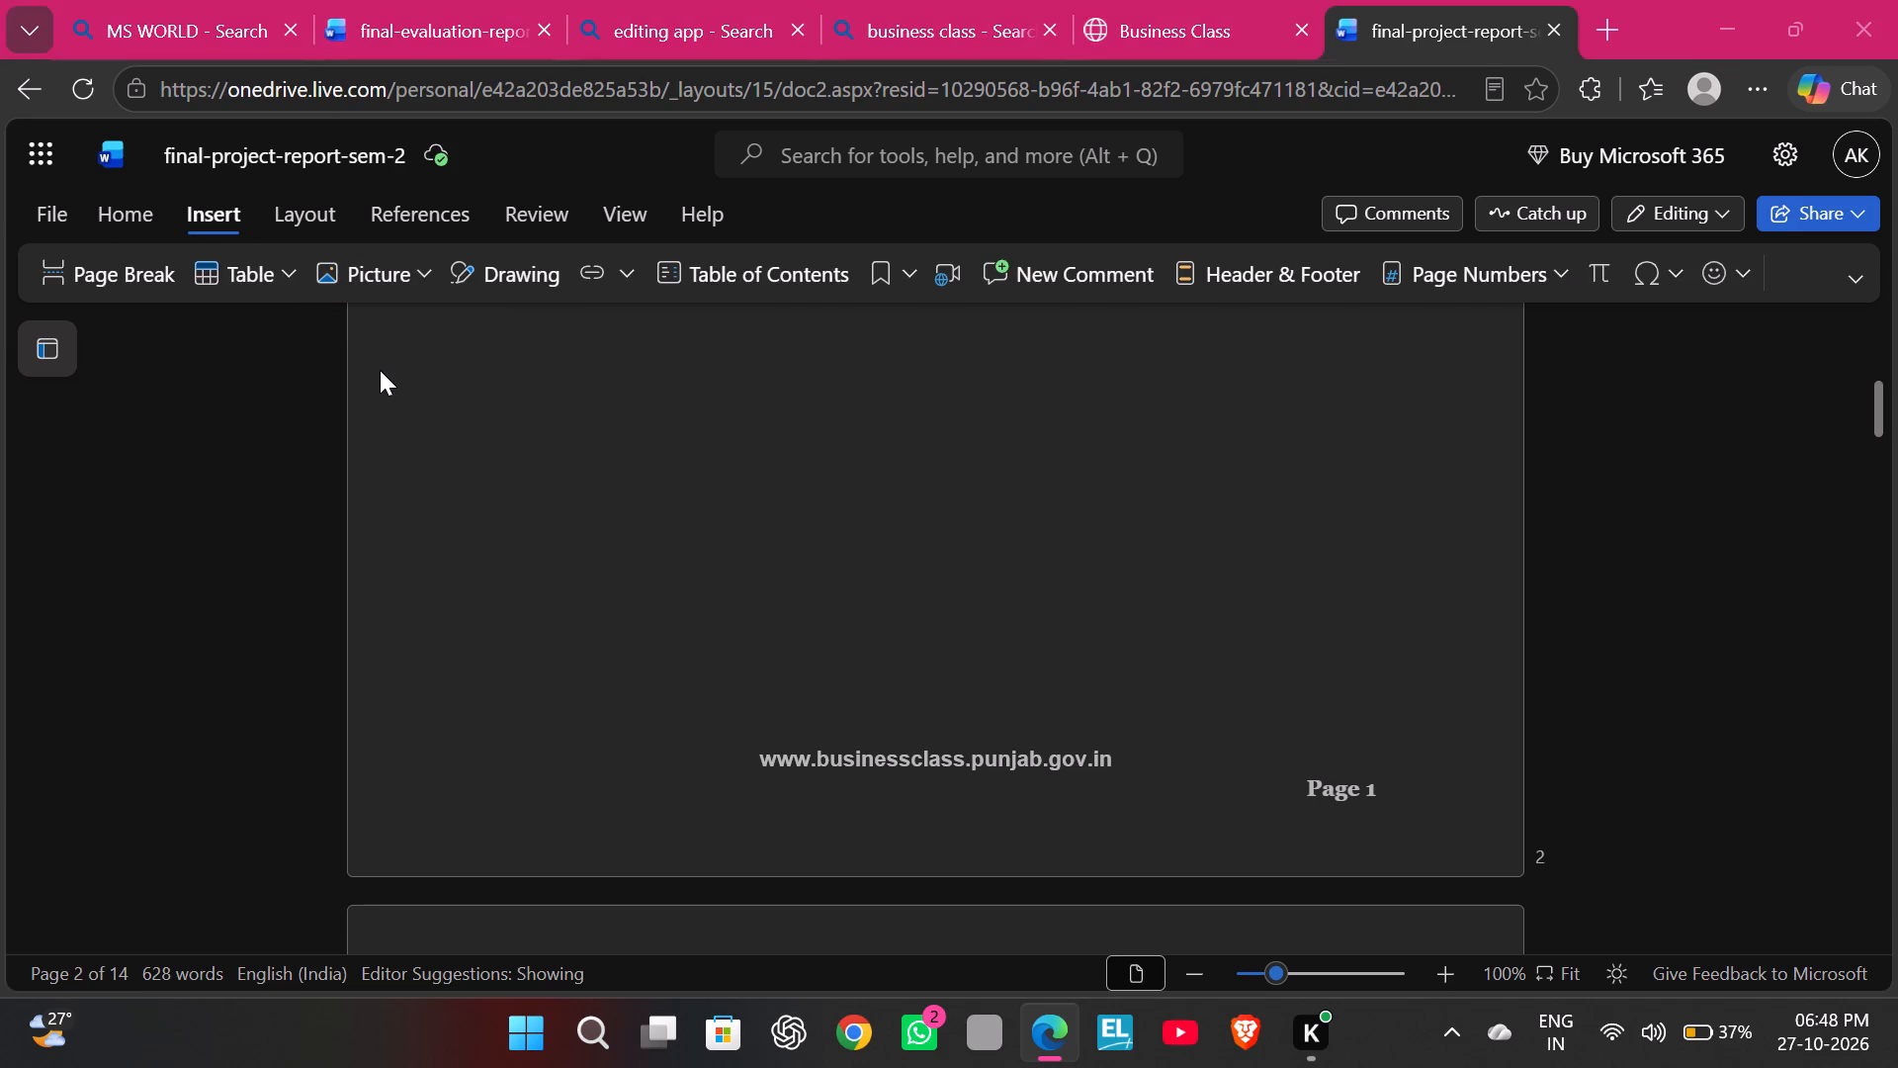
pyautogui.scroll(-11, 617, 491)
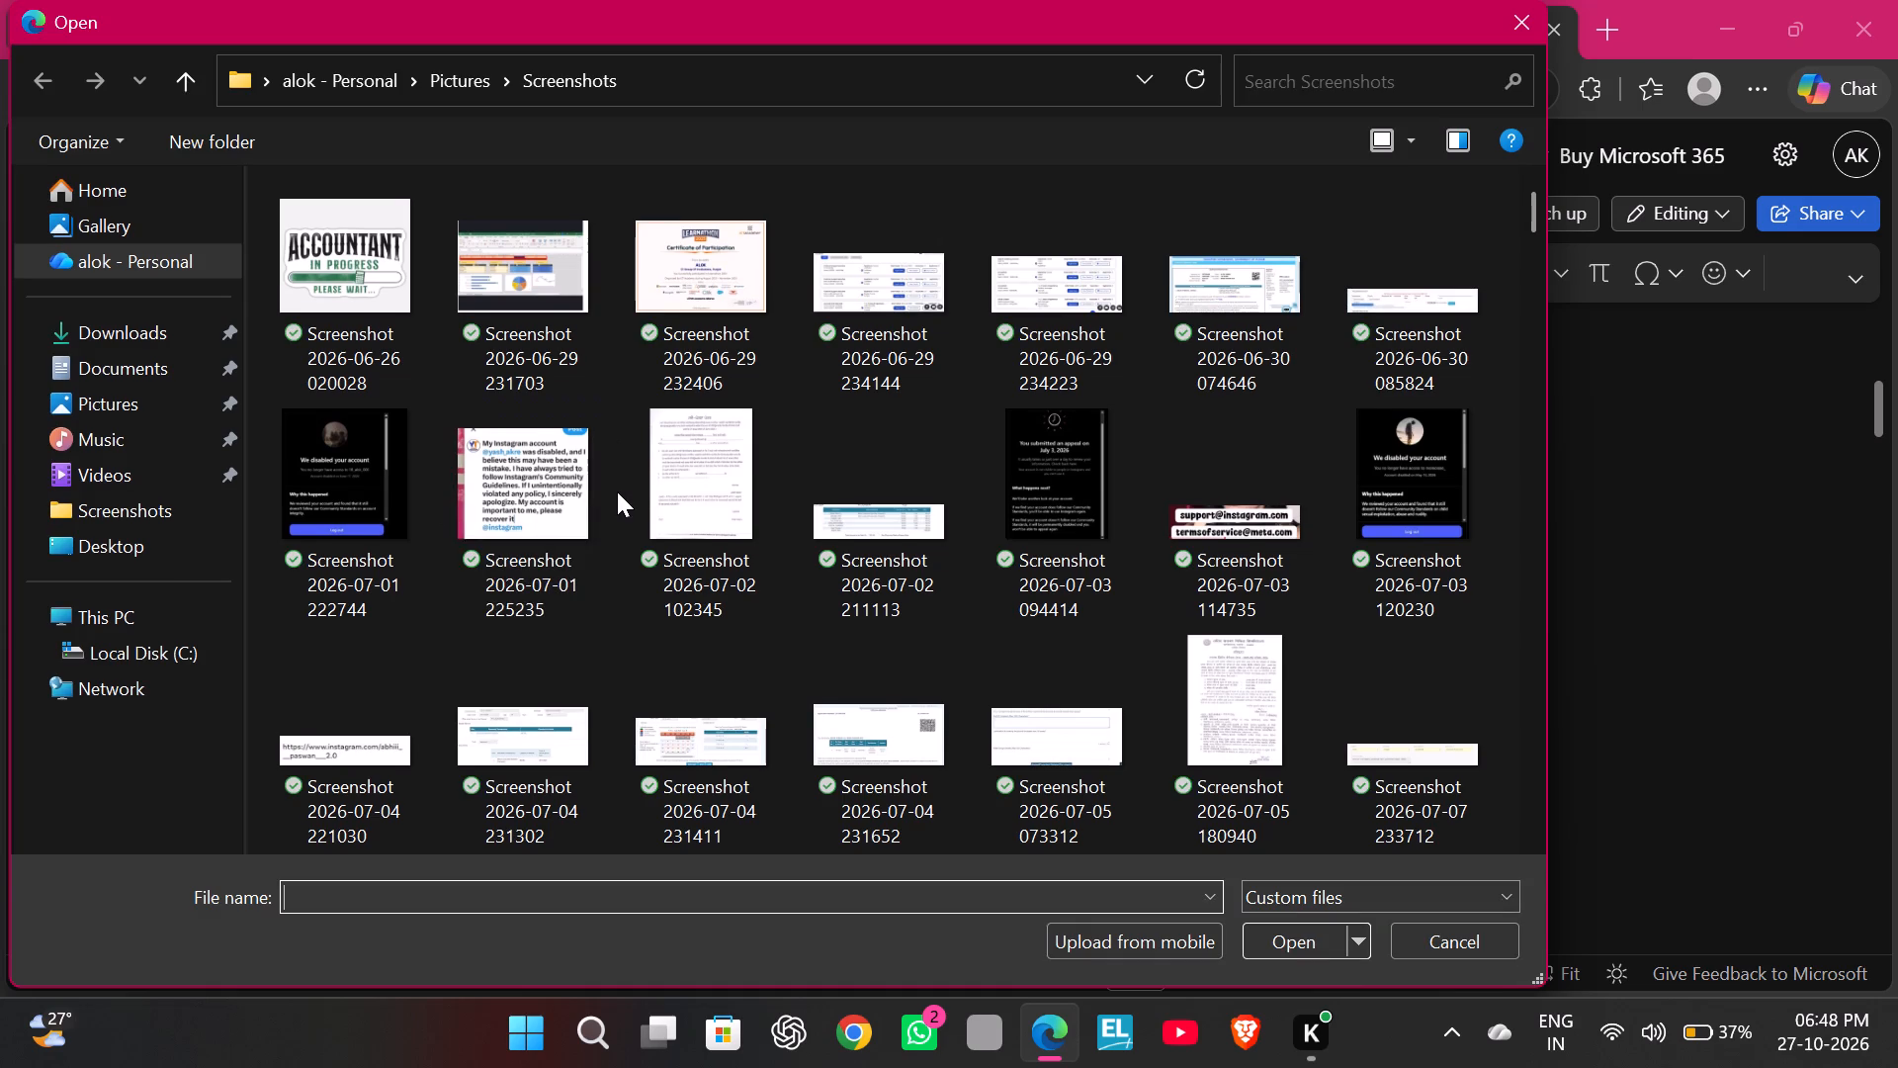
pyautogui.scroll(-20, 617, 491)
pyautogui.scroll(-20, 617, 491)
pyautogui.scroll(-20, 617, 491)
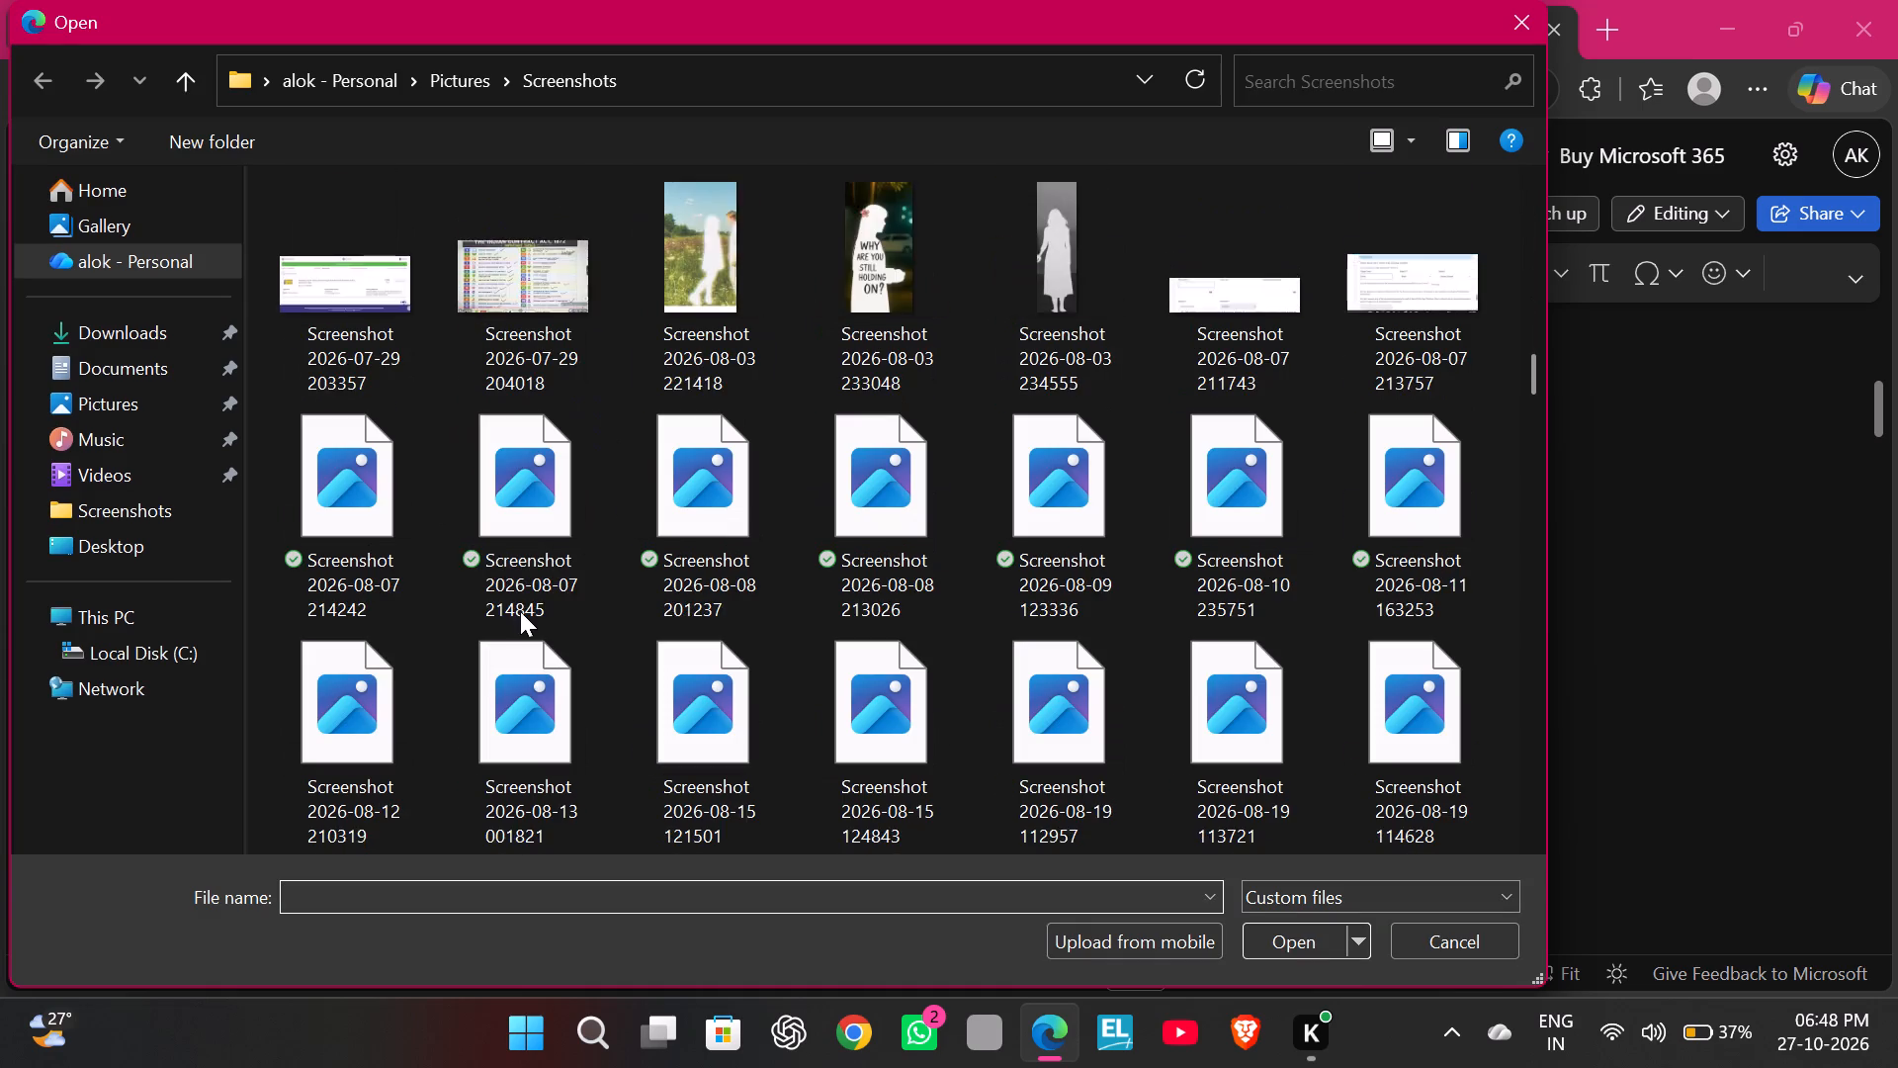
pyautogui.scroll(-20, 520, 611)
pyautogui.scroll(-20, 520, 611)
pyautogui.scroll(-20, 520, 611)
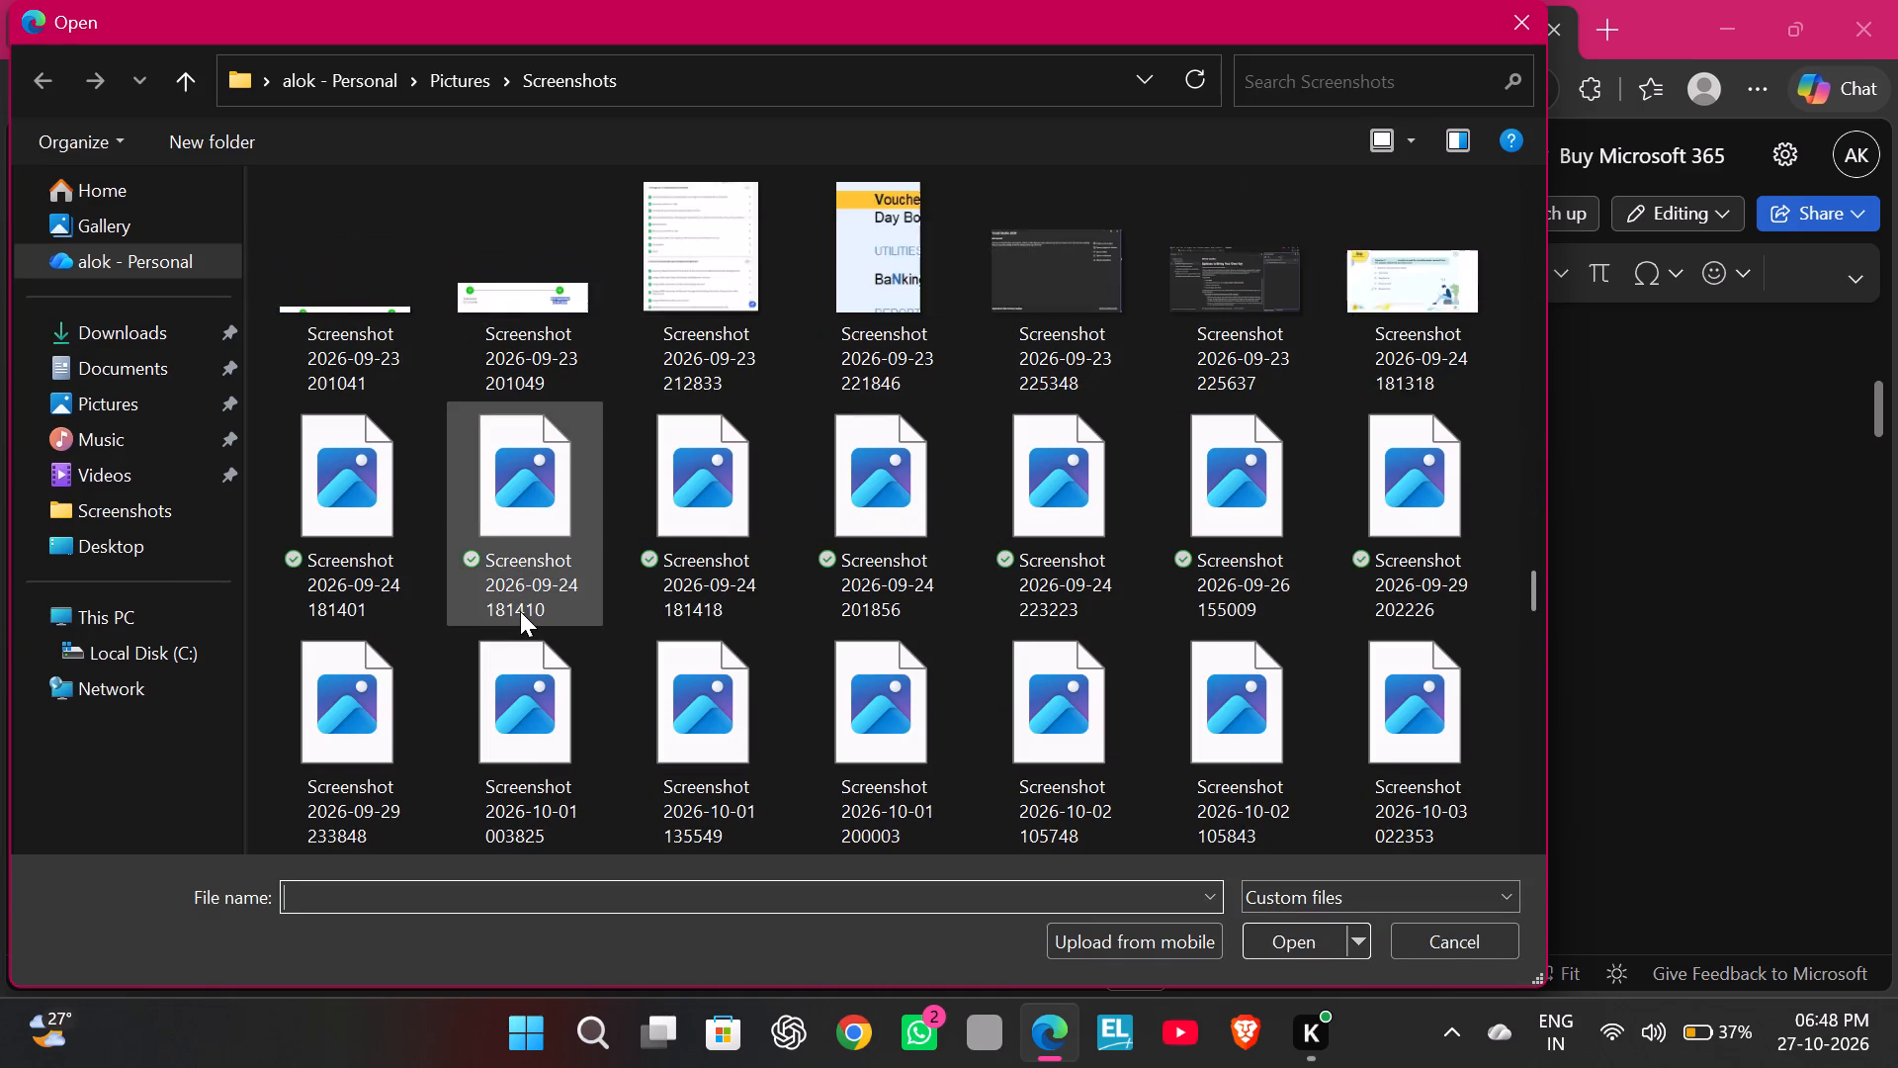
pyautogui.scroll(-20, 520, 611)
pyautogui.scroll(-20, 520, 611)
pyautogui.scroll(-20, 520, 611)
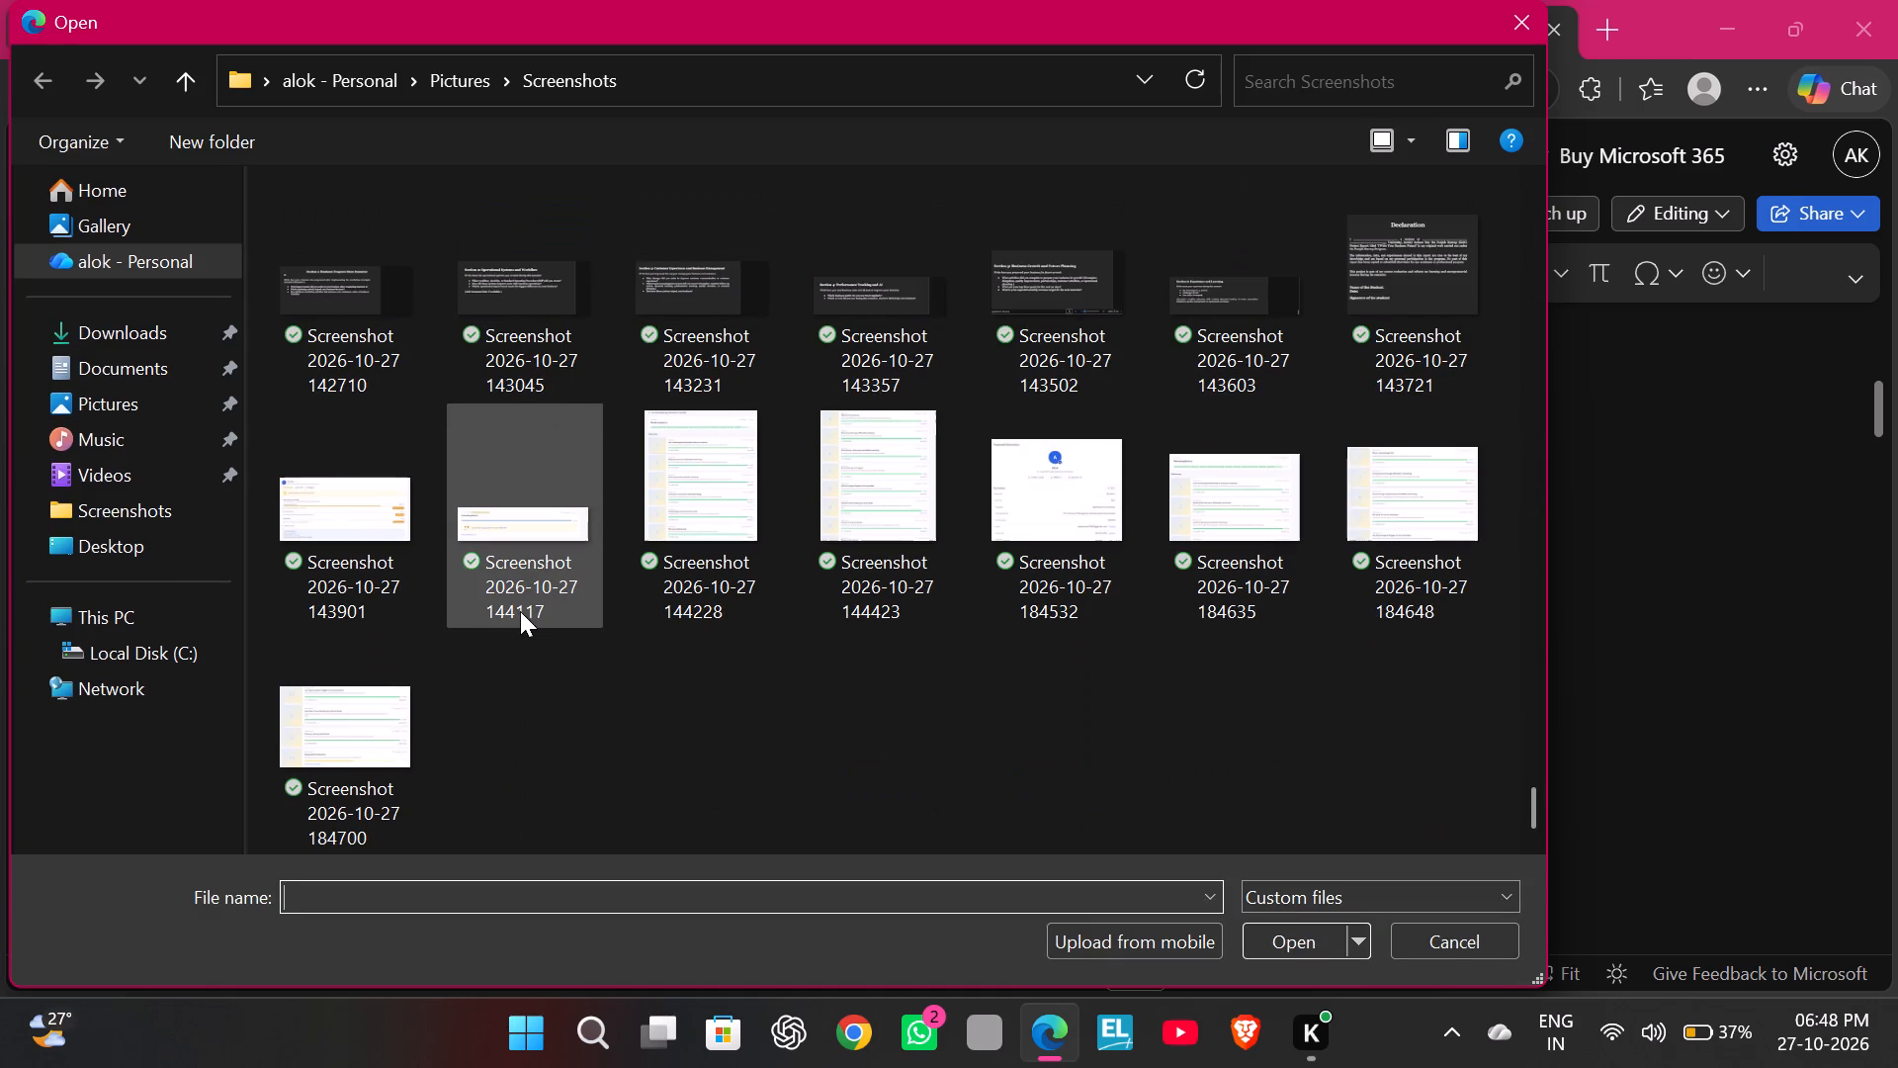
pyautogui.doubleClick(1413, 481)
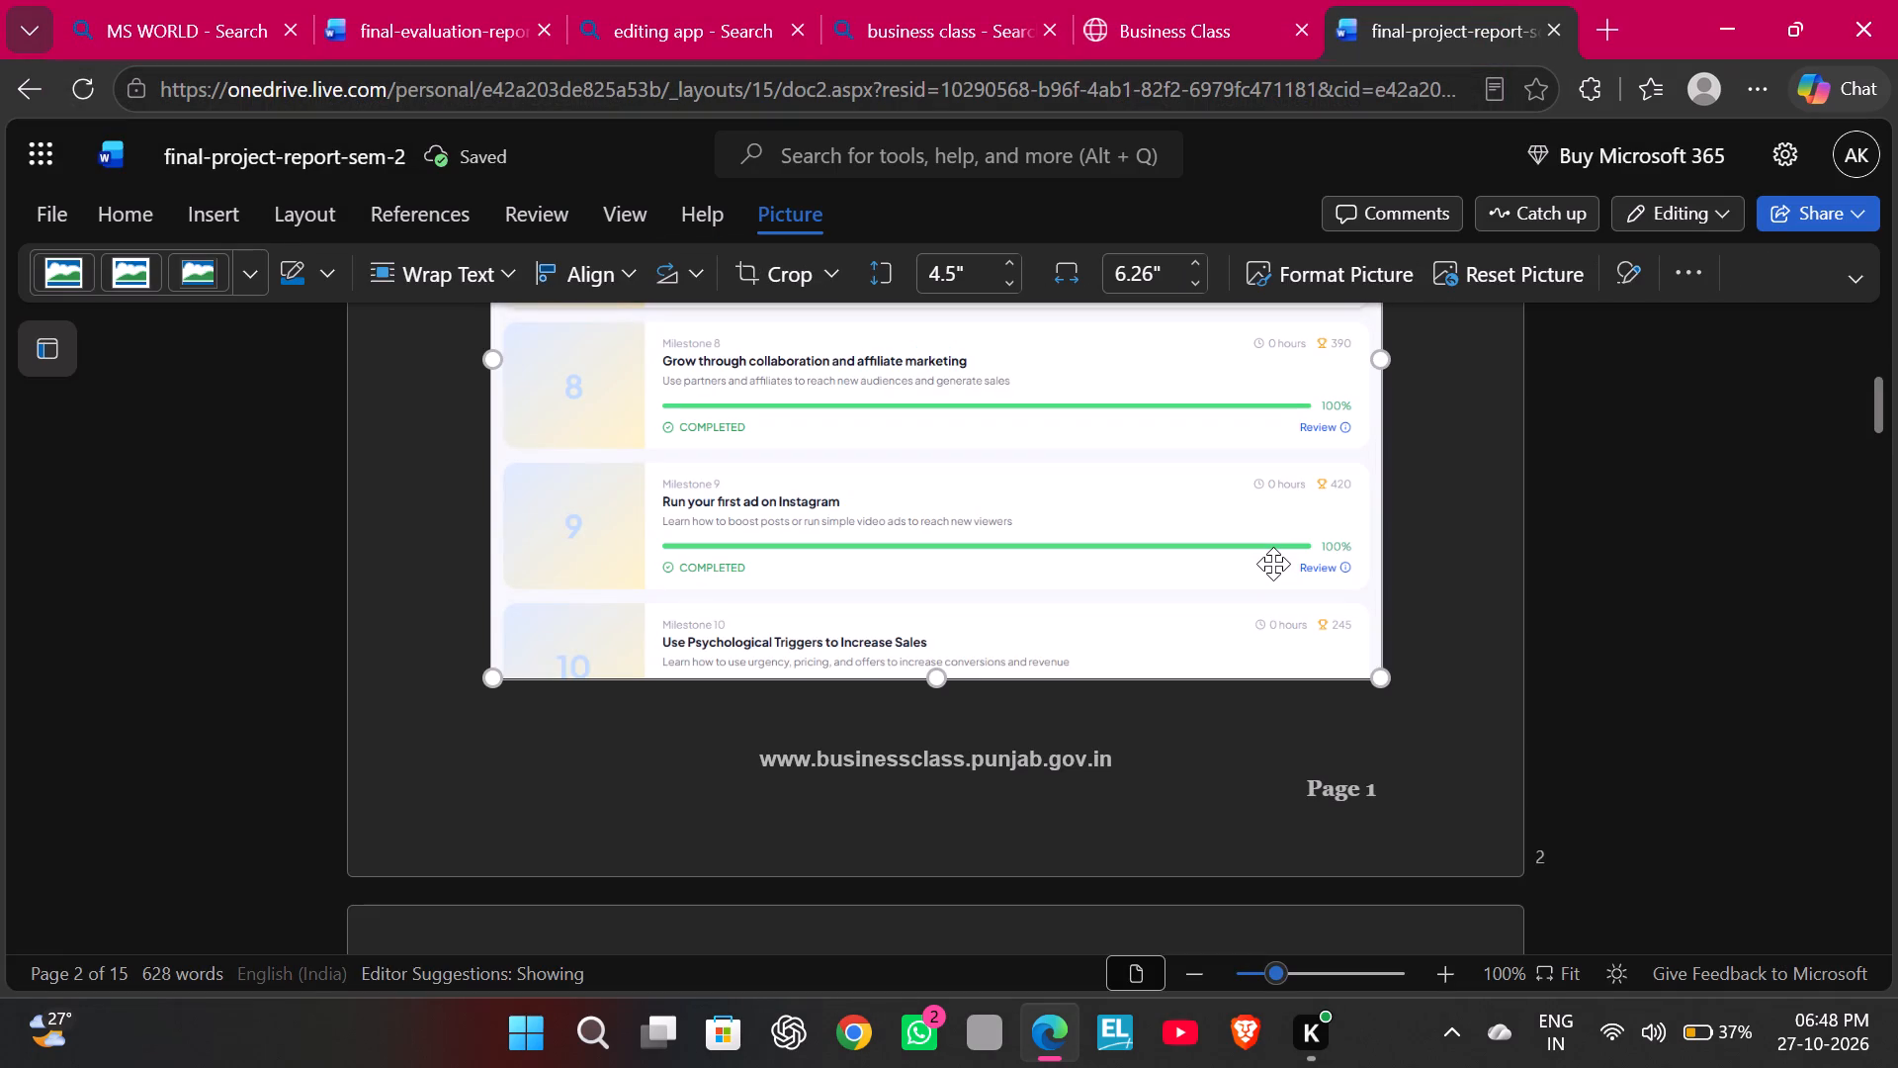
# Review how the two Marketing Basics screenshots sit together and check the blank space on the surrounding pages.
pyautogui.scroll(4, 1273, 564)
pyautogui.scroll(-2, 1273, 564)
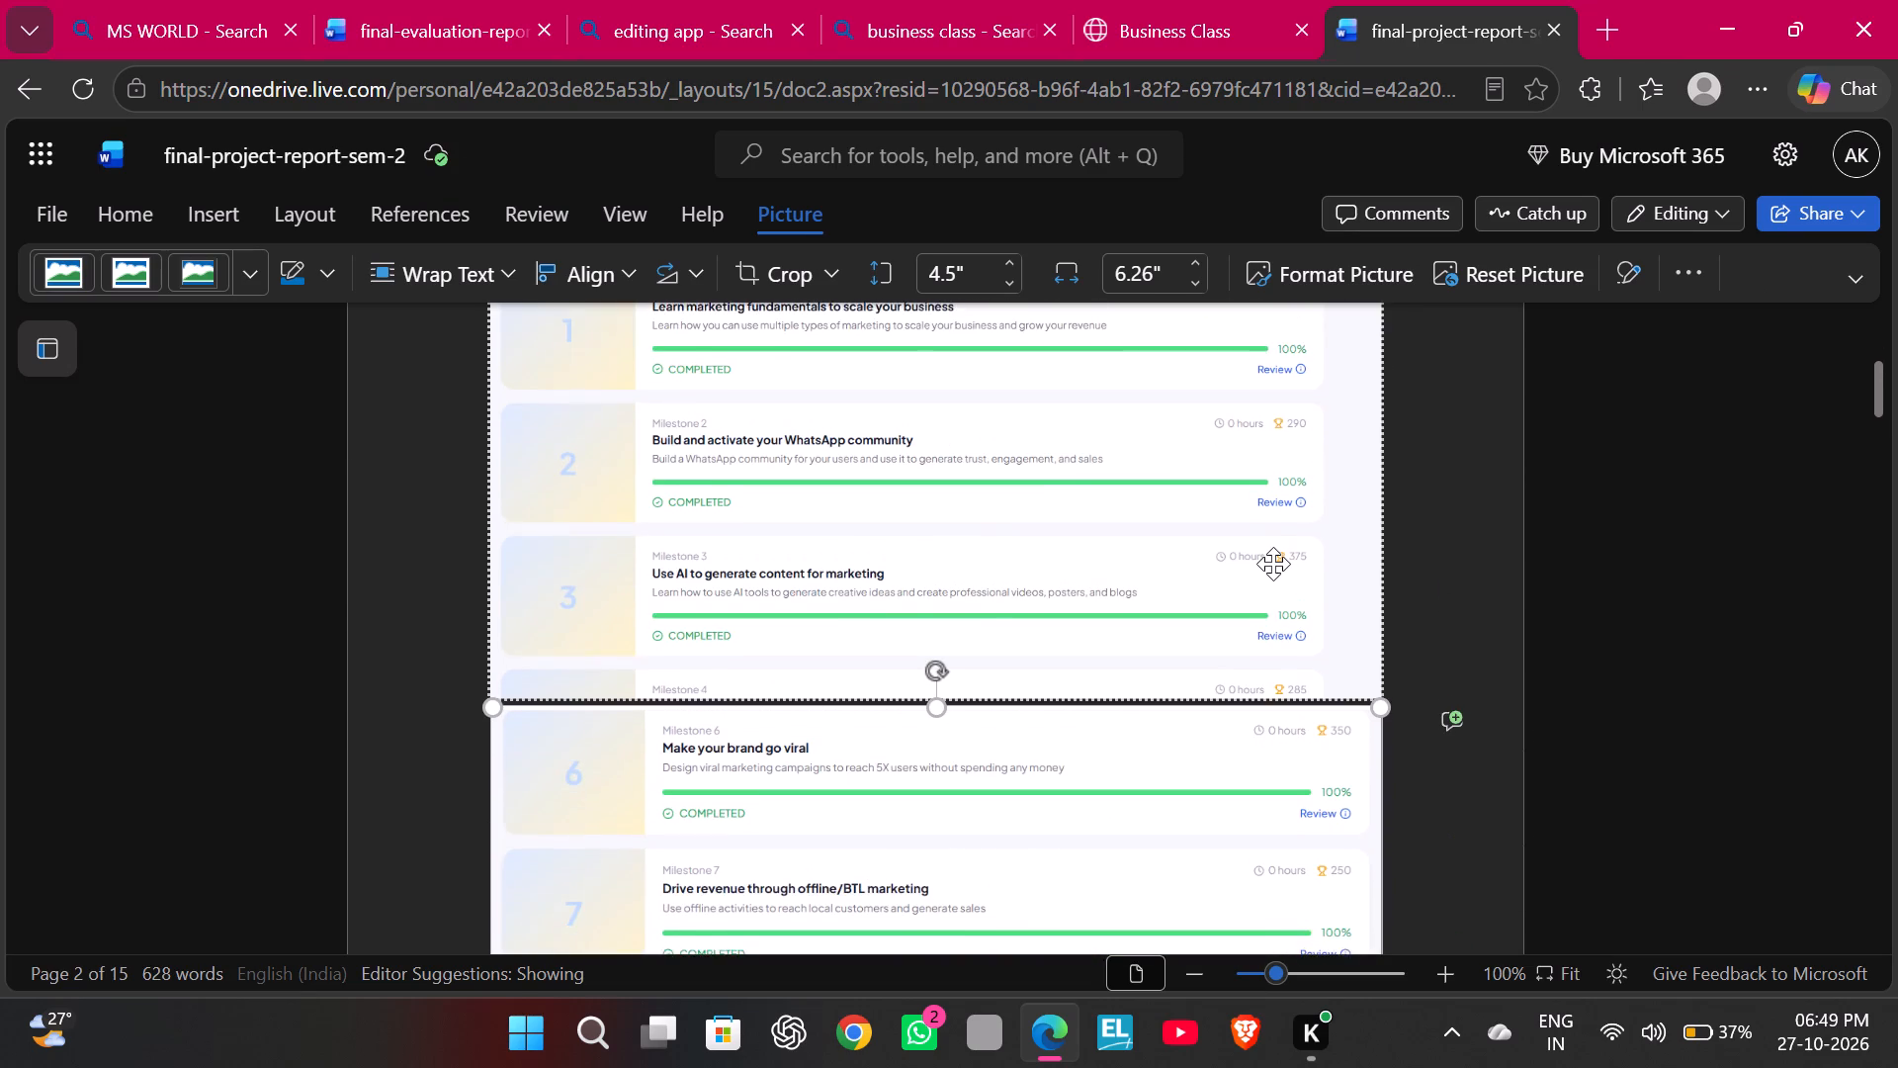
pyautogui.scroll(-1, 1273, 564)
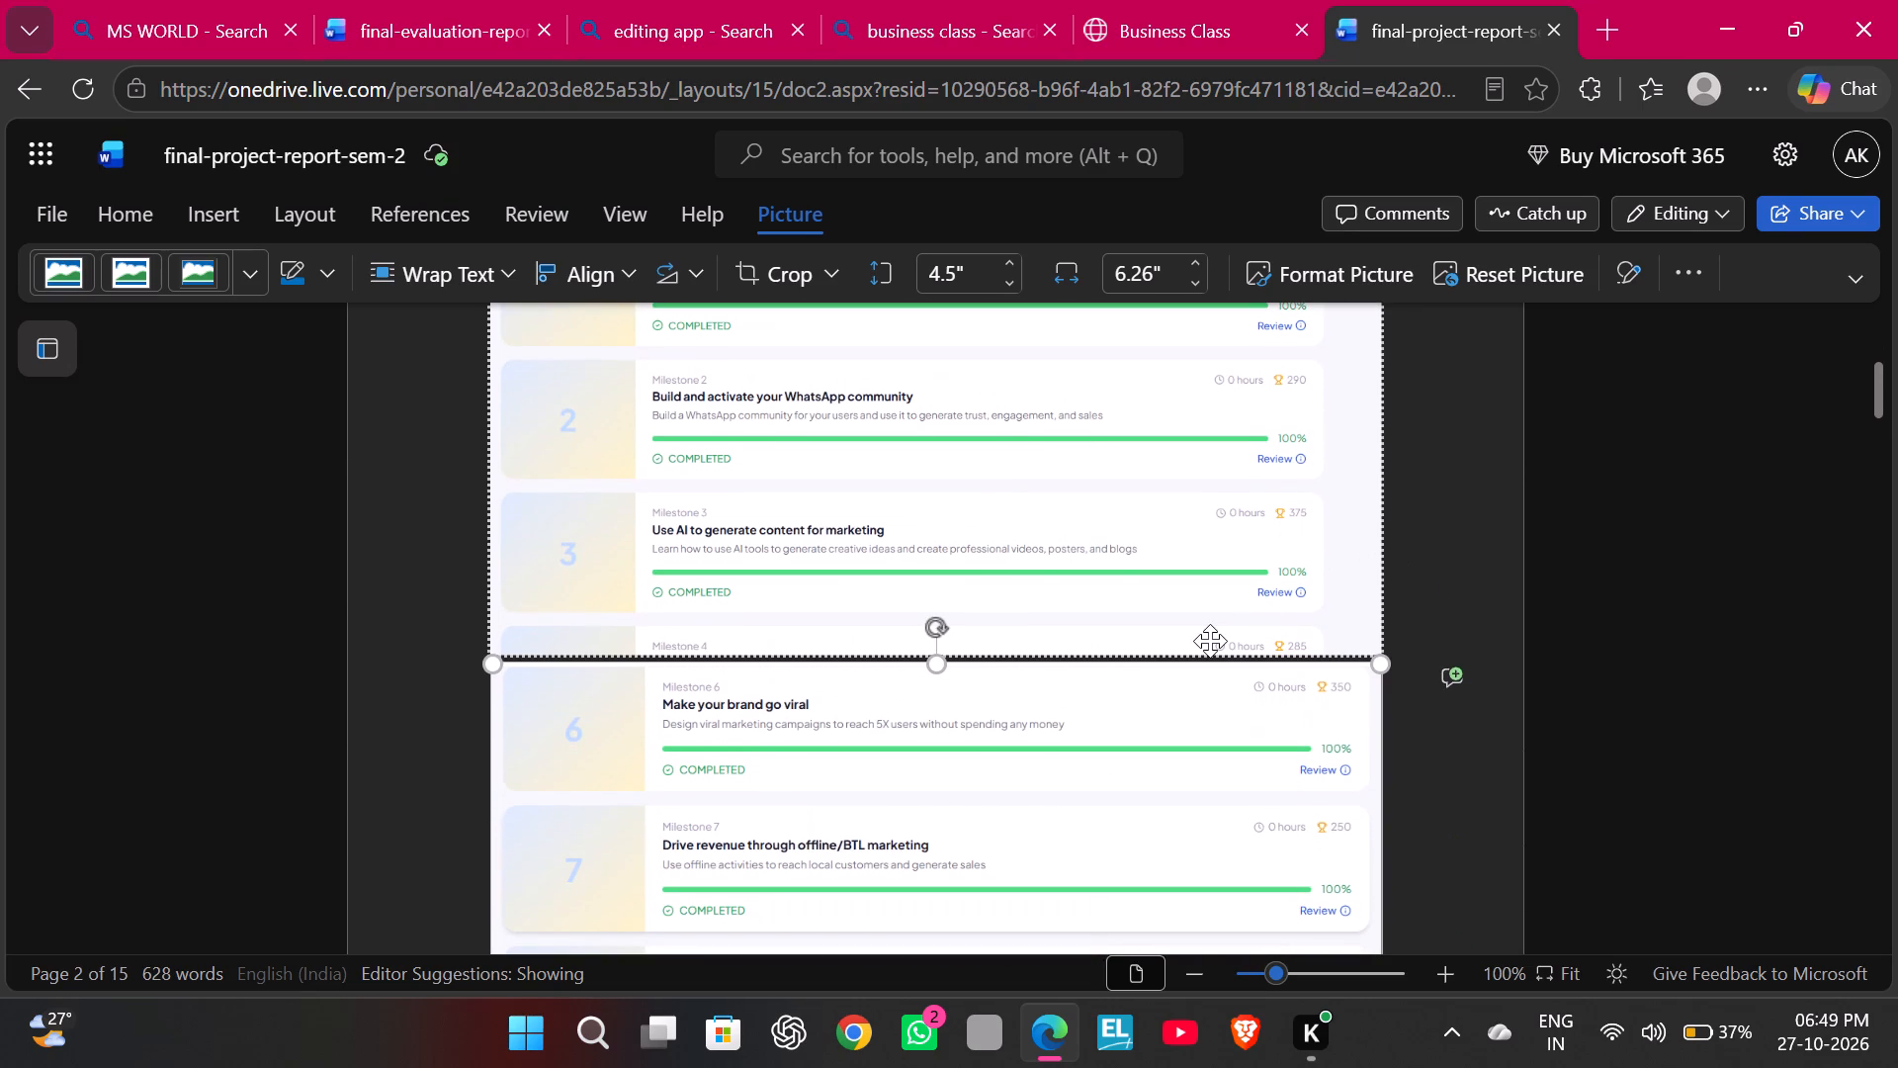
pyautogui.scroll(1, 1159, 580)
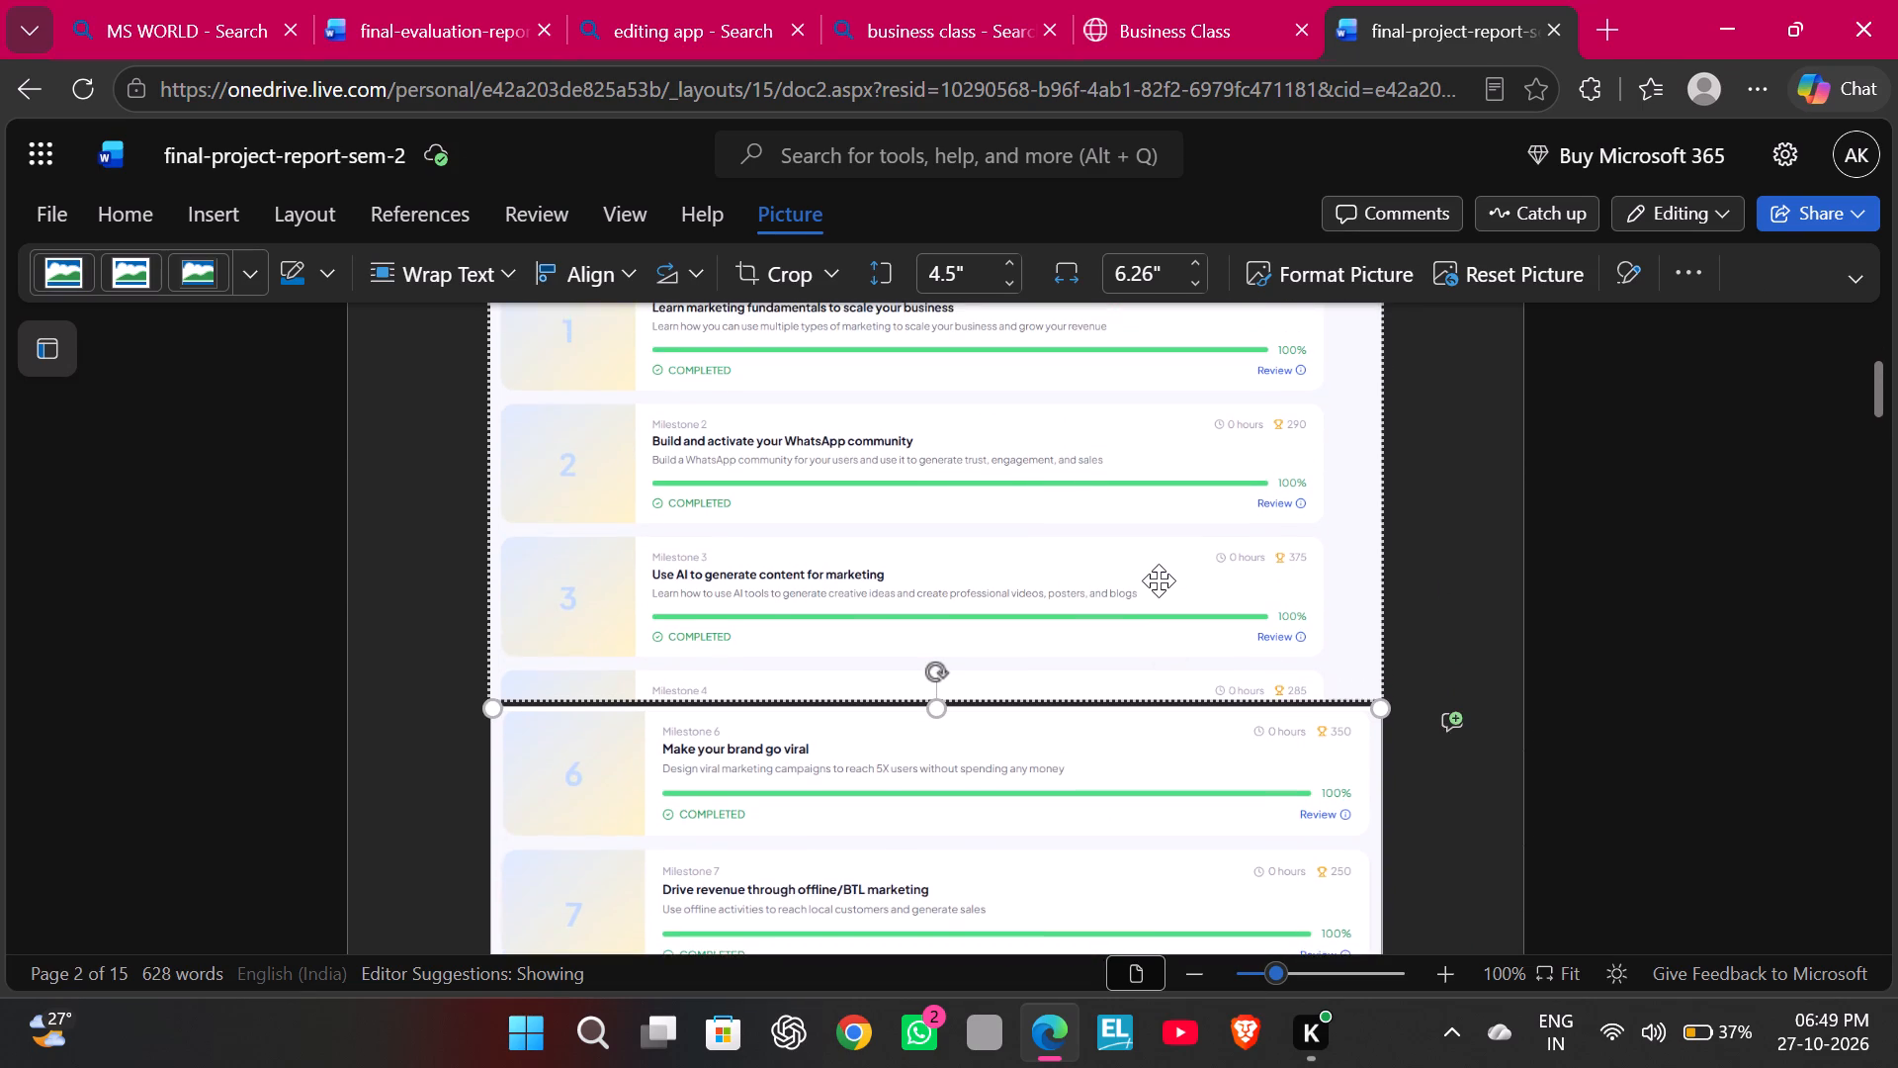
pyautogui.scroll(4, 1159, 580)
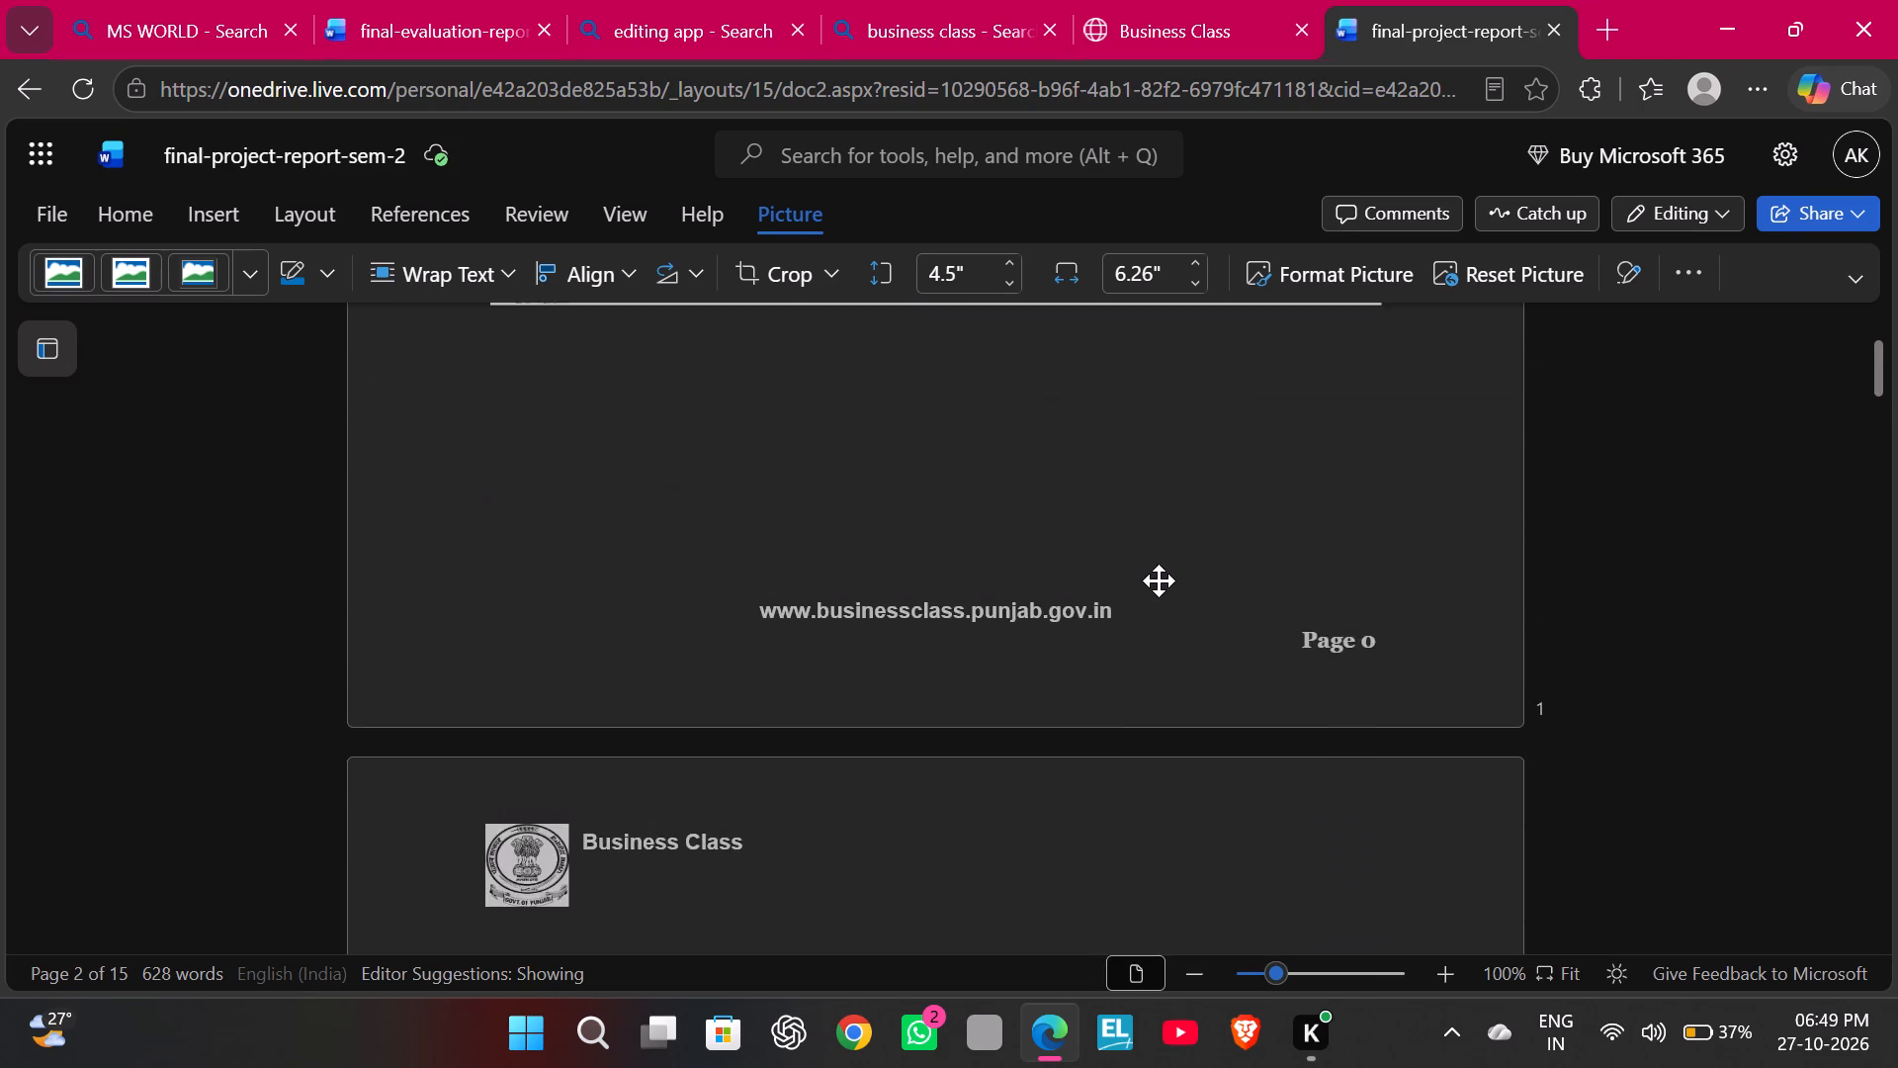
pyautogui.scroll(1, 1159, 580)
pyautogui.scroll(-7, 1159, 580)
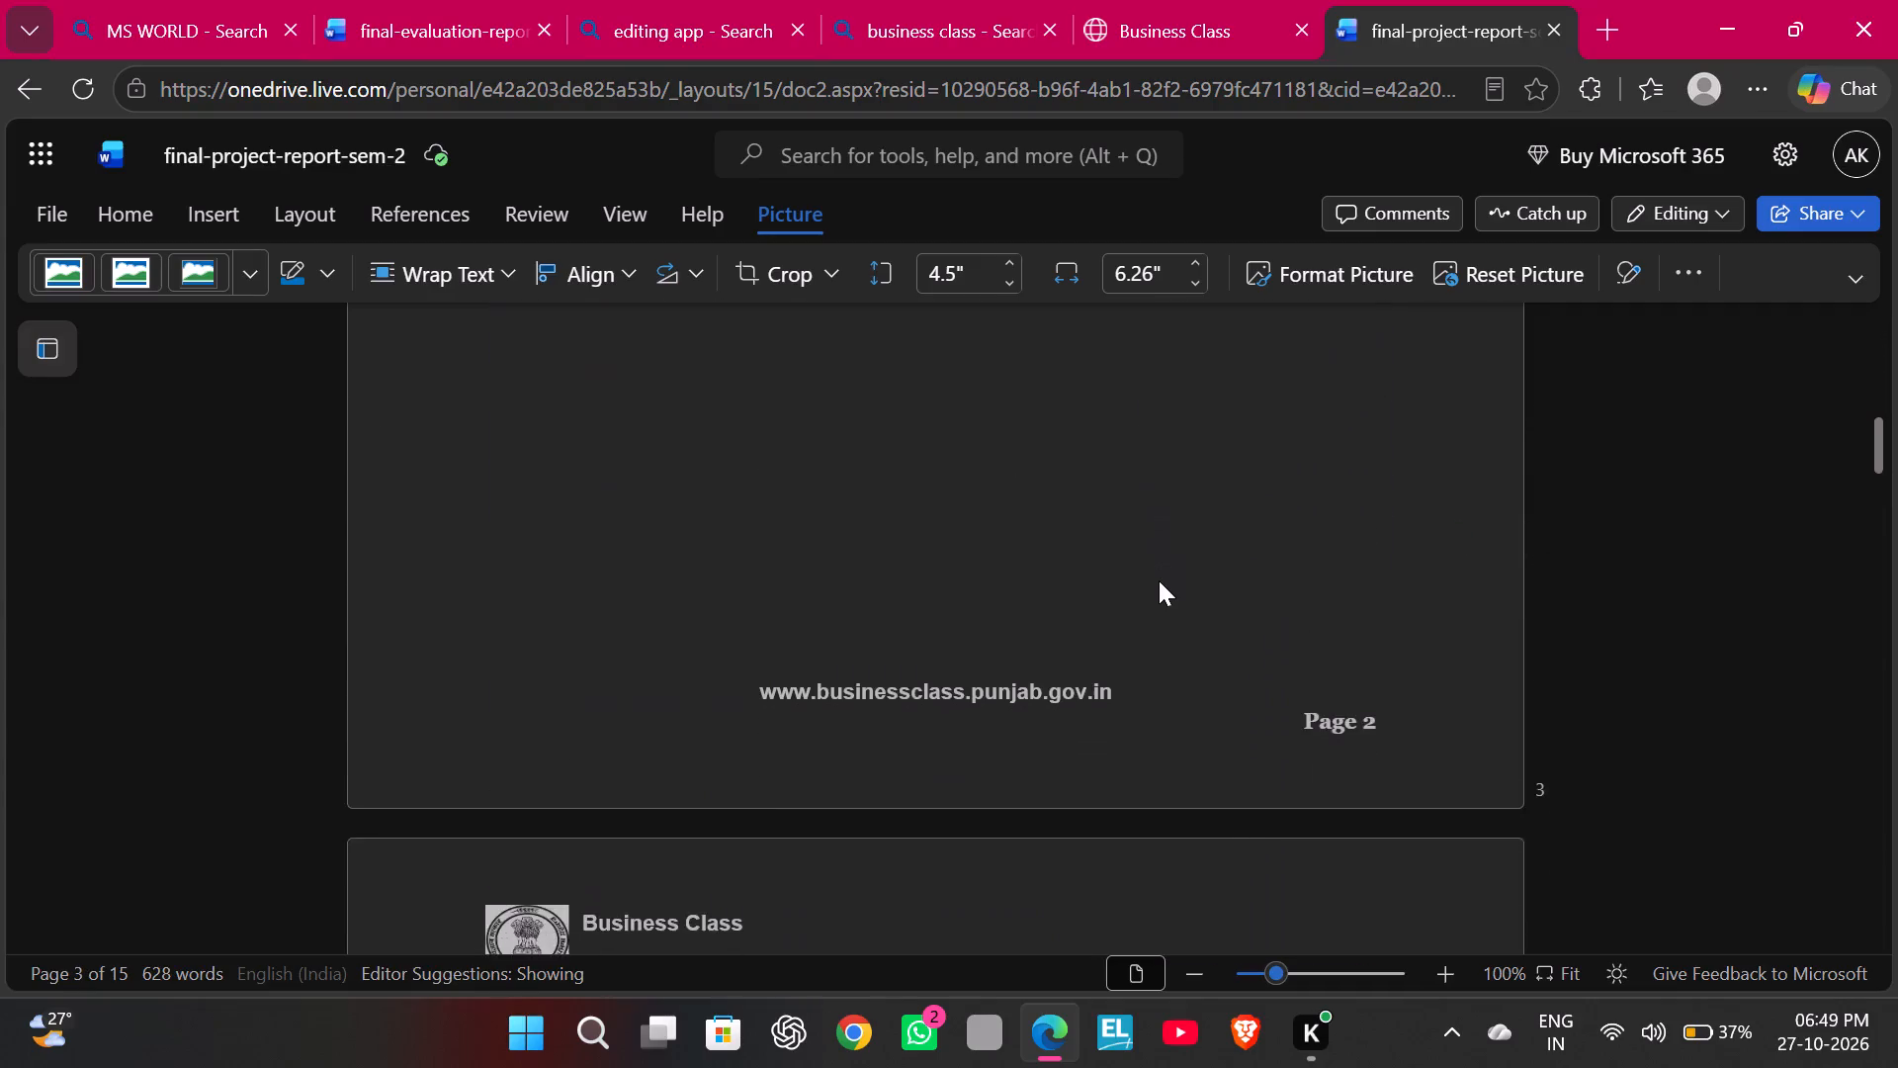
pyautogui.scroll(1, 1159, 580)
pyautogui.scroll(-1, 1159, 580)
pyautogui.click(1027, 605)
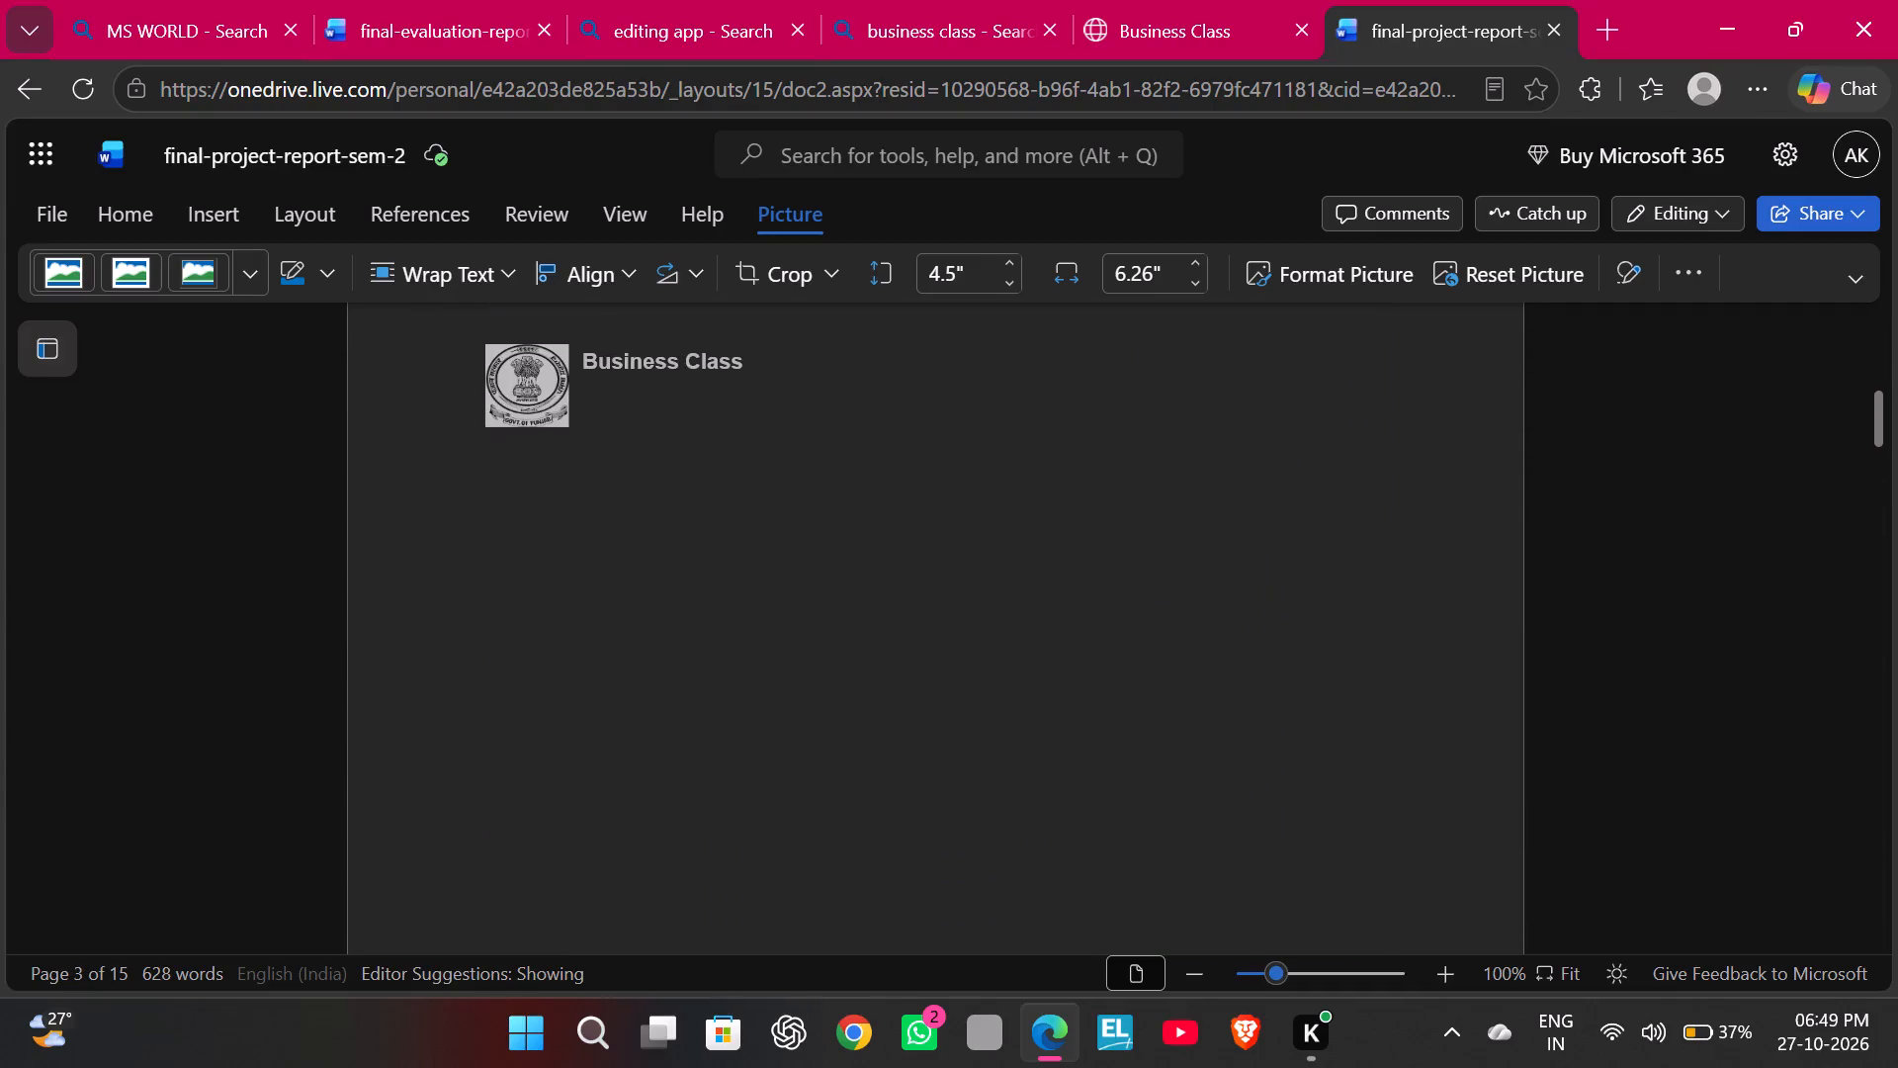
pyautogui.click(1006, 620)
pyautogui.click(207, 217)
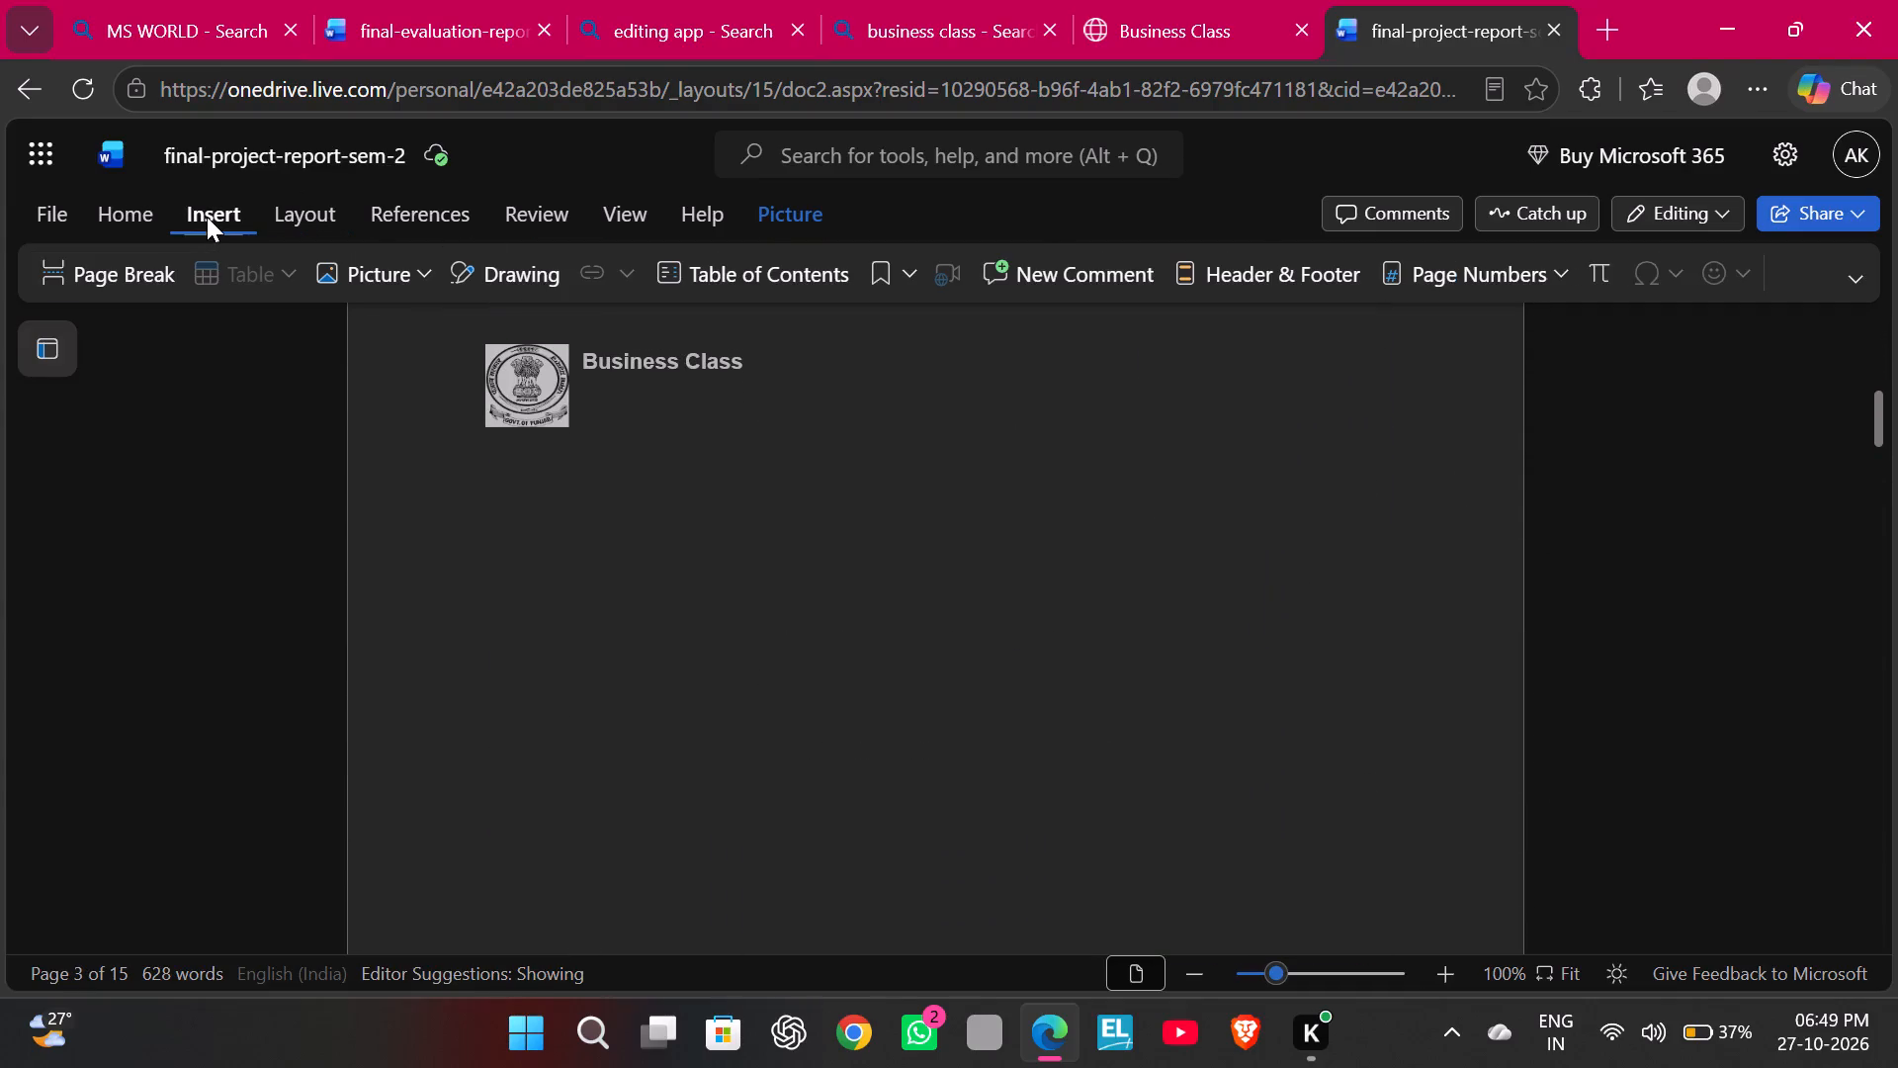
pyautogui.click(374, 291)
pyautogui.click(369, 366)
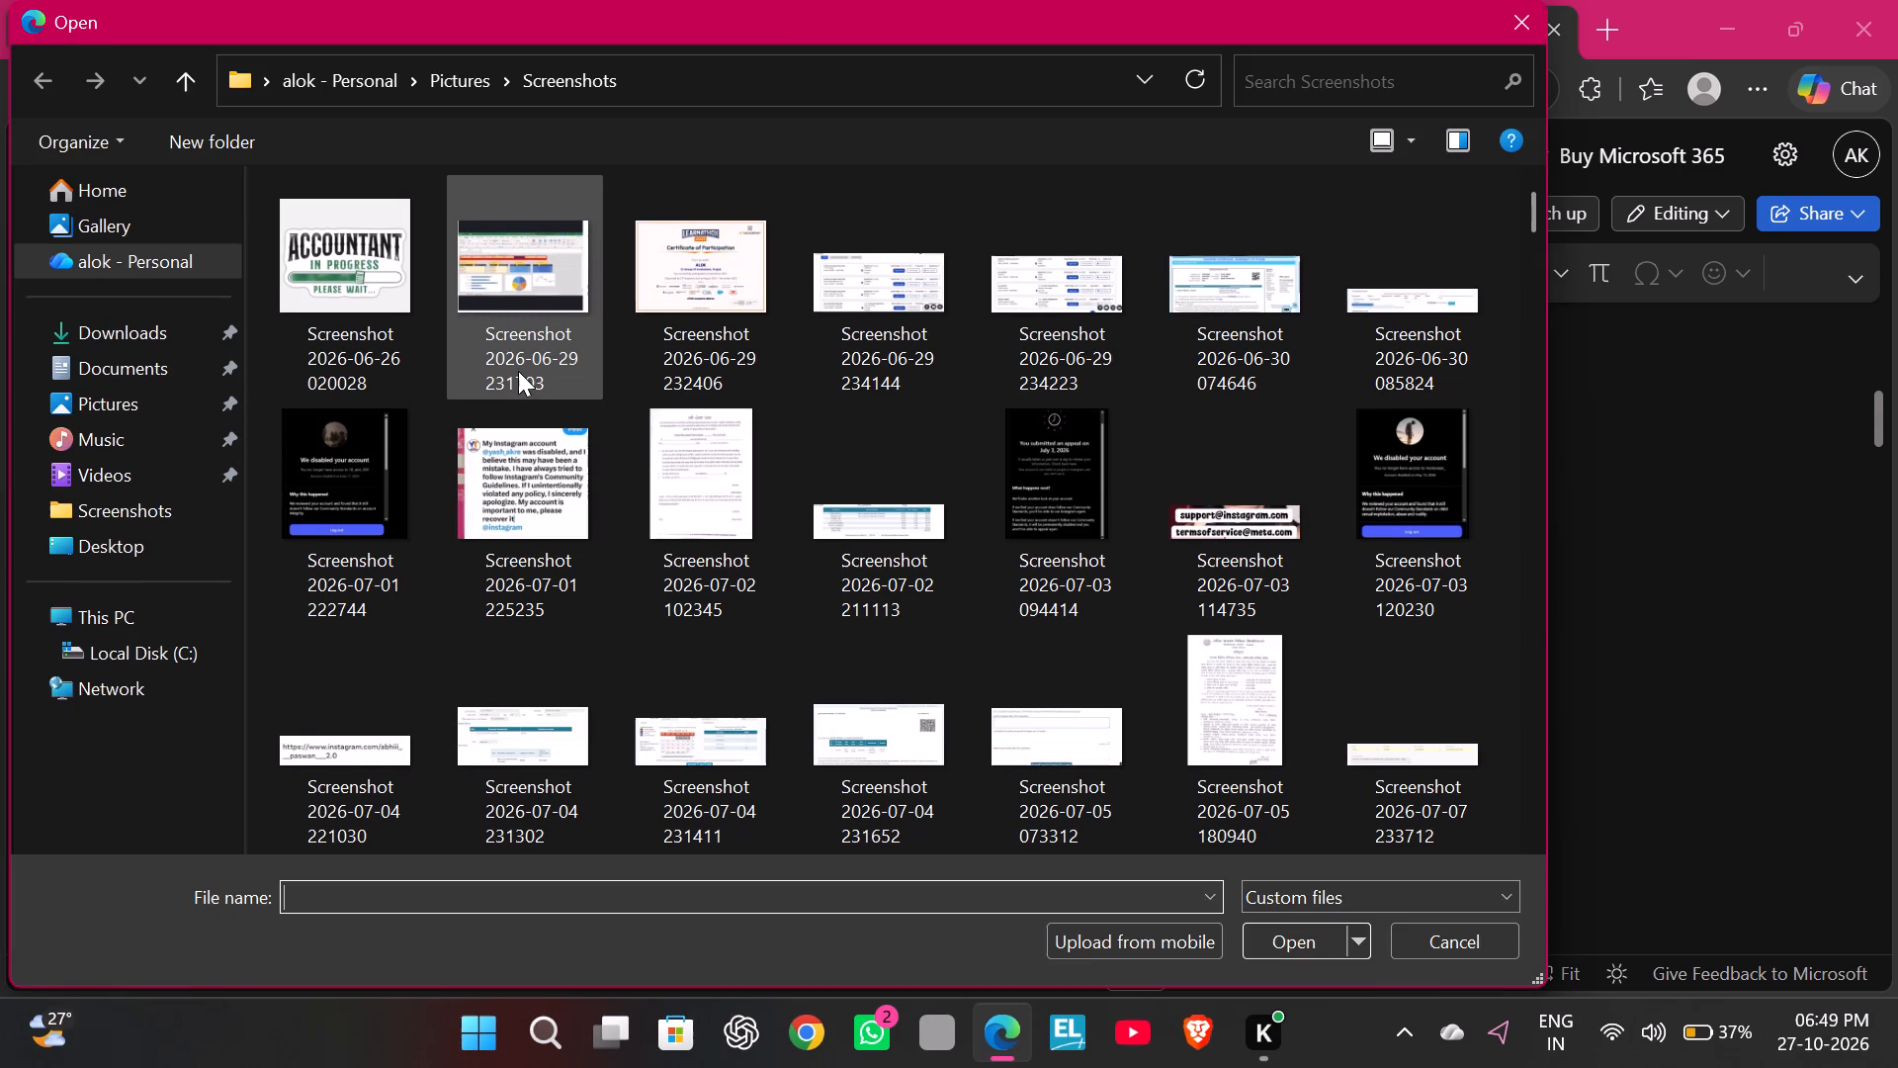
pyautogui.scroll(-20, 662, 444)
pyautogui.scroll(-20, 662, 444)
pyautogui.scroll(-20, 662, 444)
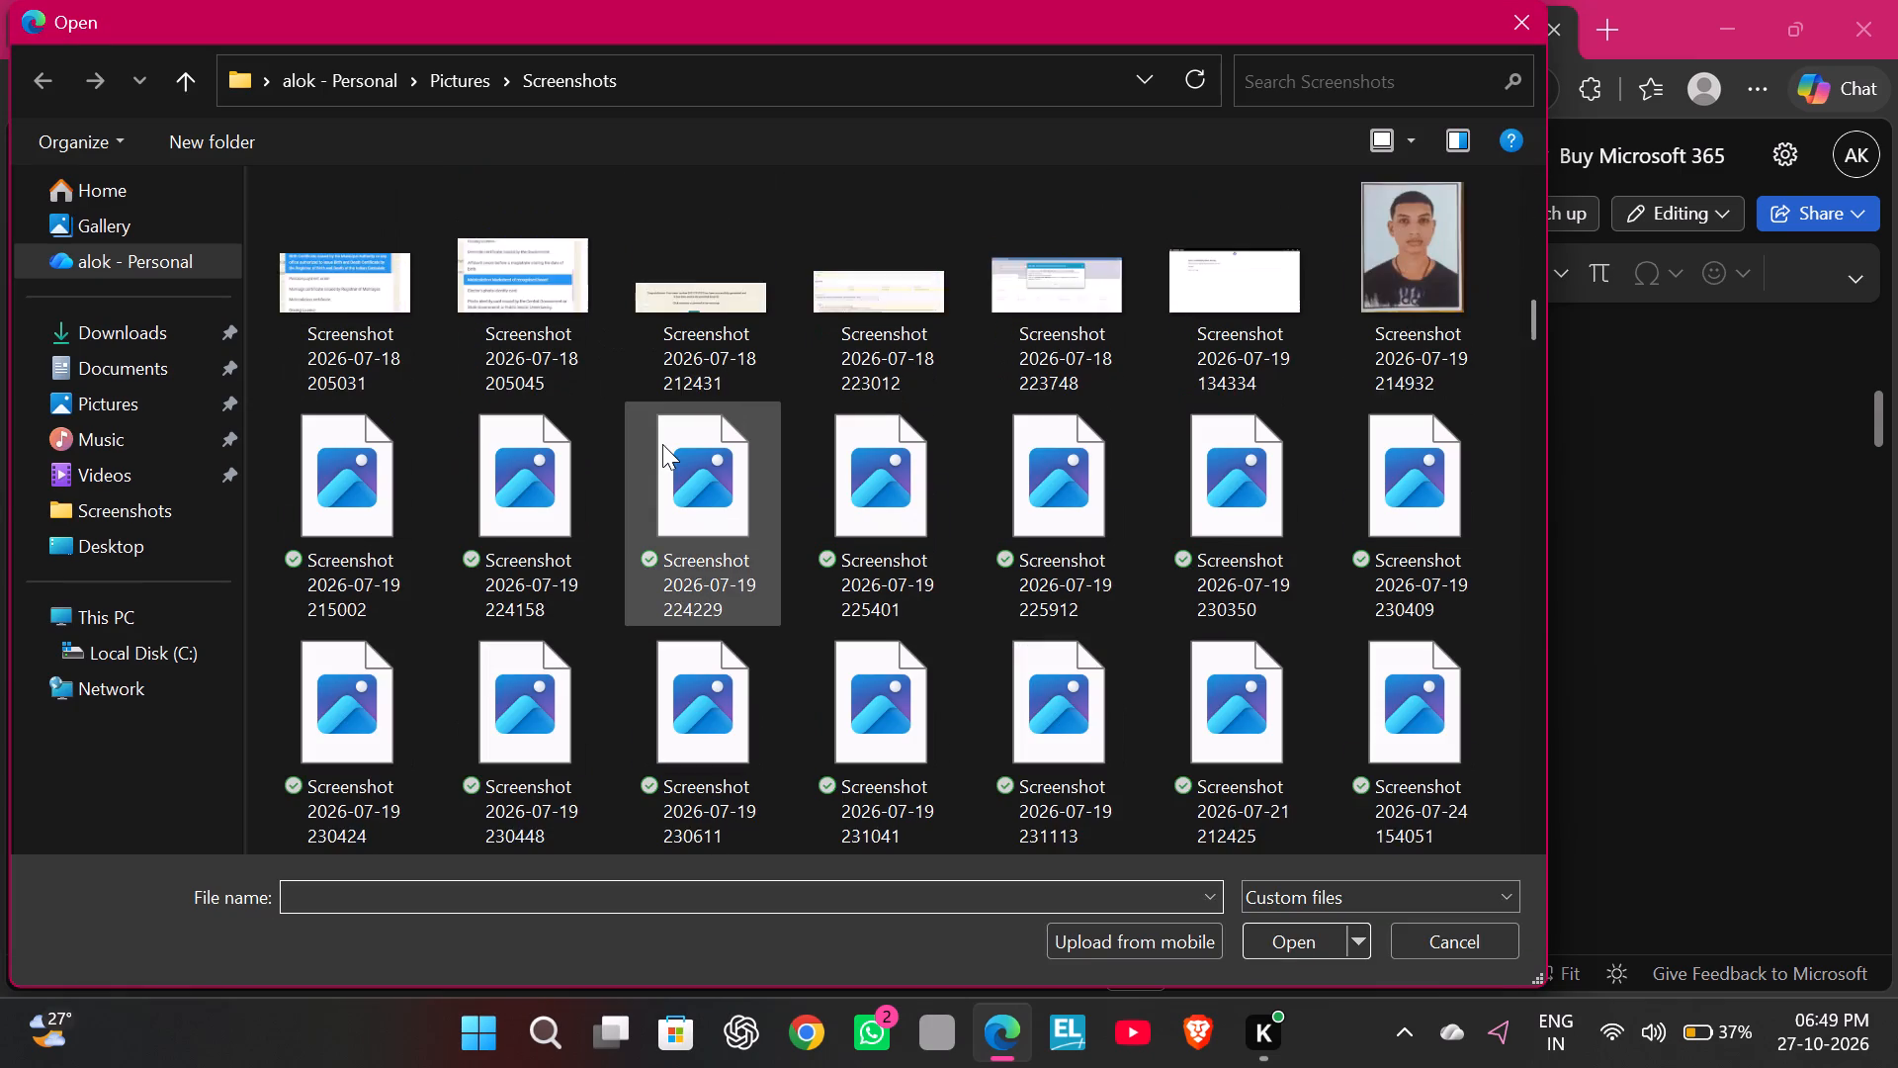
pyautogui.scroll(-20, 662, 444)
pyautogui.scroll(-20, 662, 444)
pyautogui.scroll(-20, 662, 444)
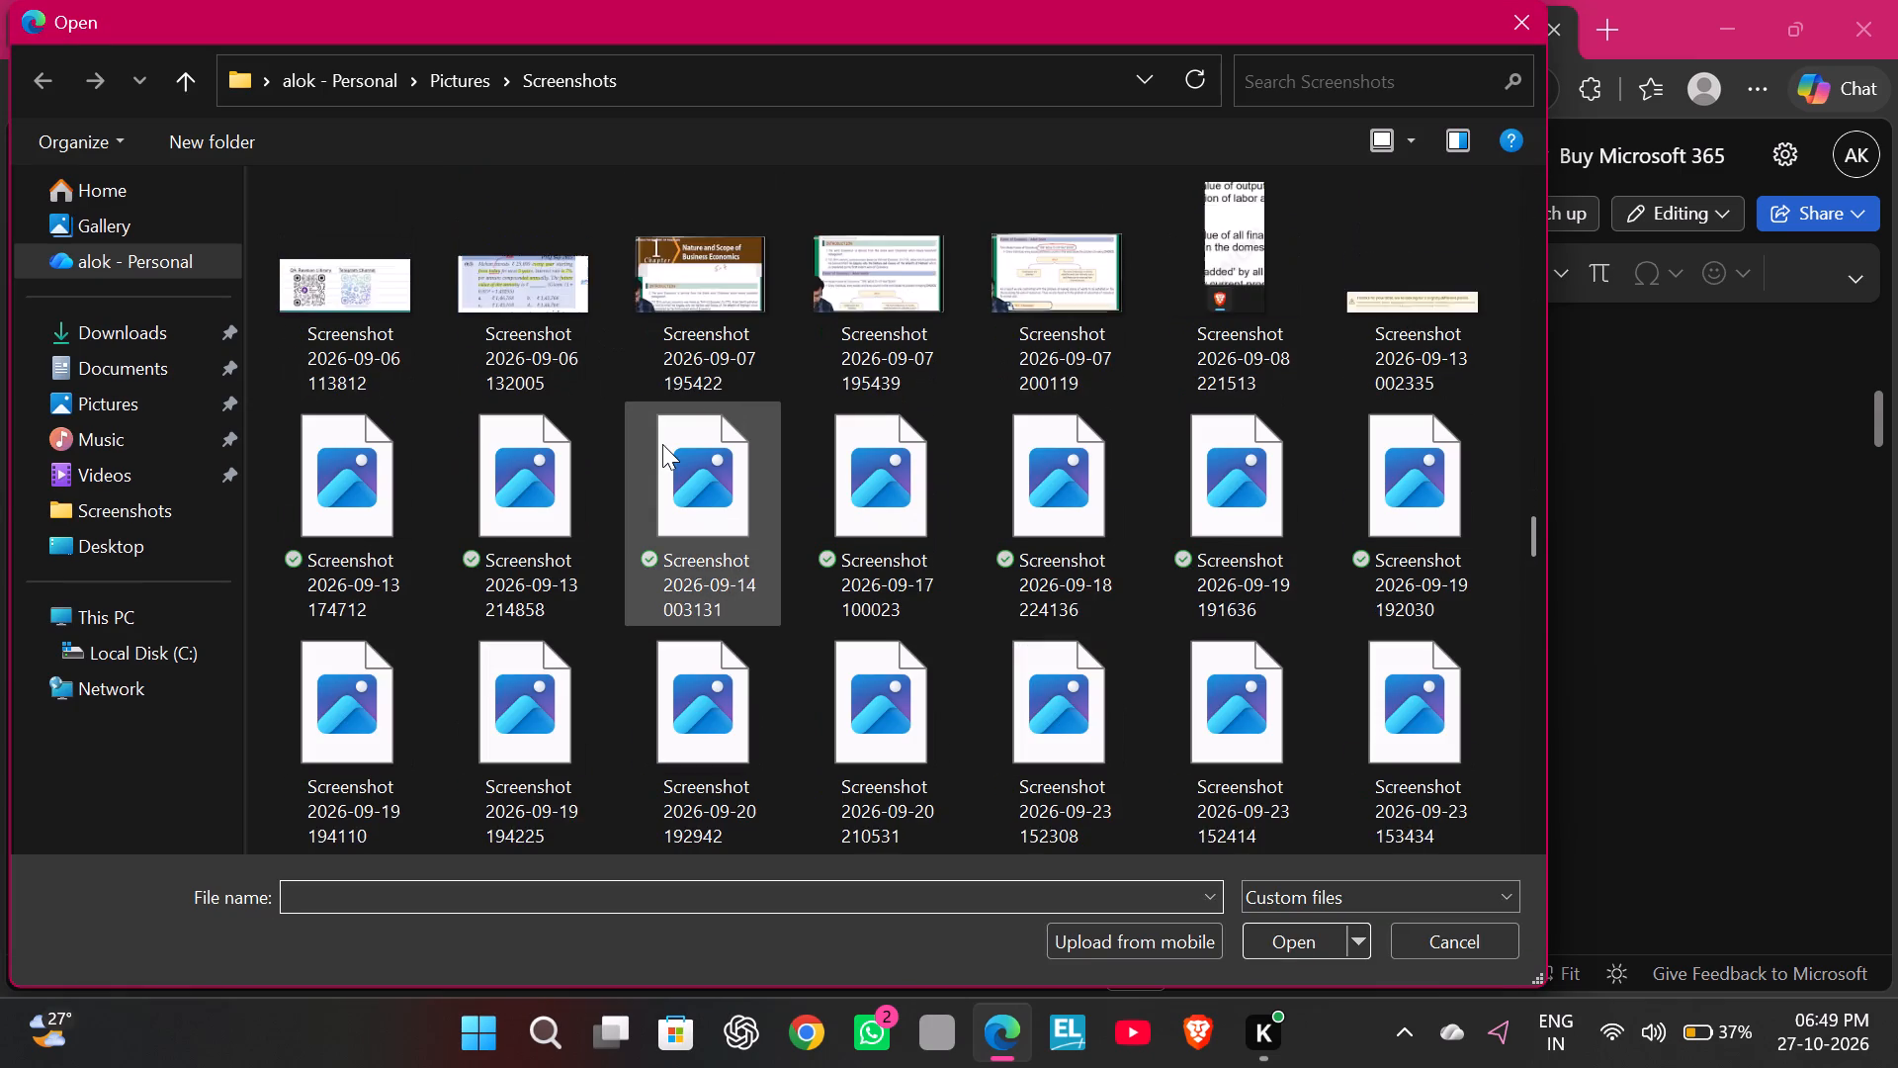
pyautogui.scroll(-20, 662, 444)
pyautogui.scroll(-20, 662, 444)
pyautogui.scroll(-20, 662, 444)
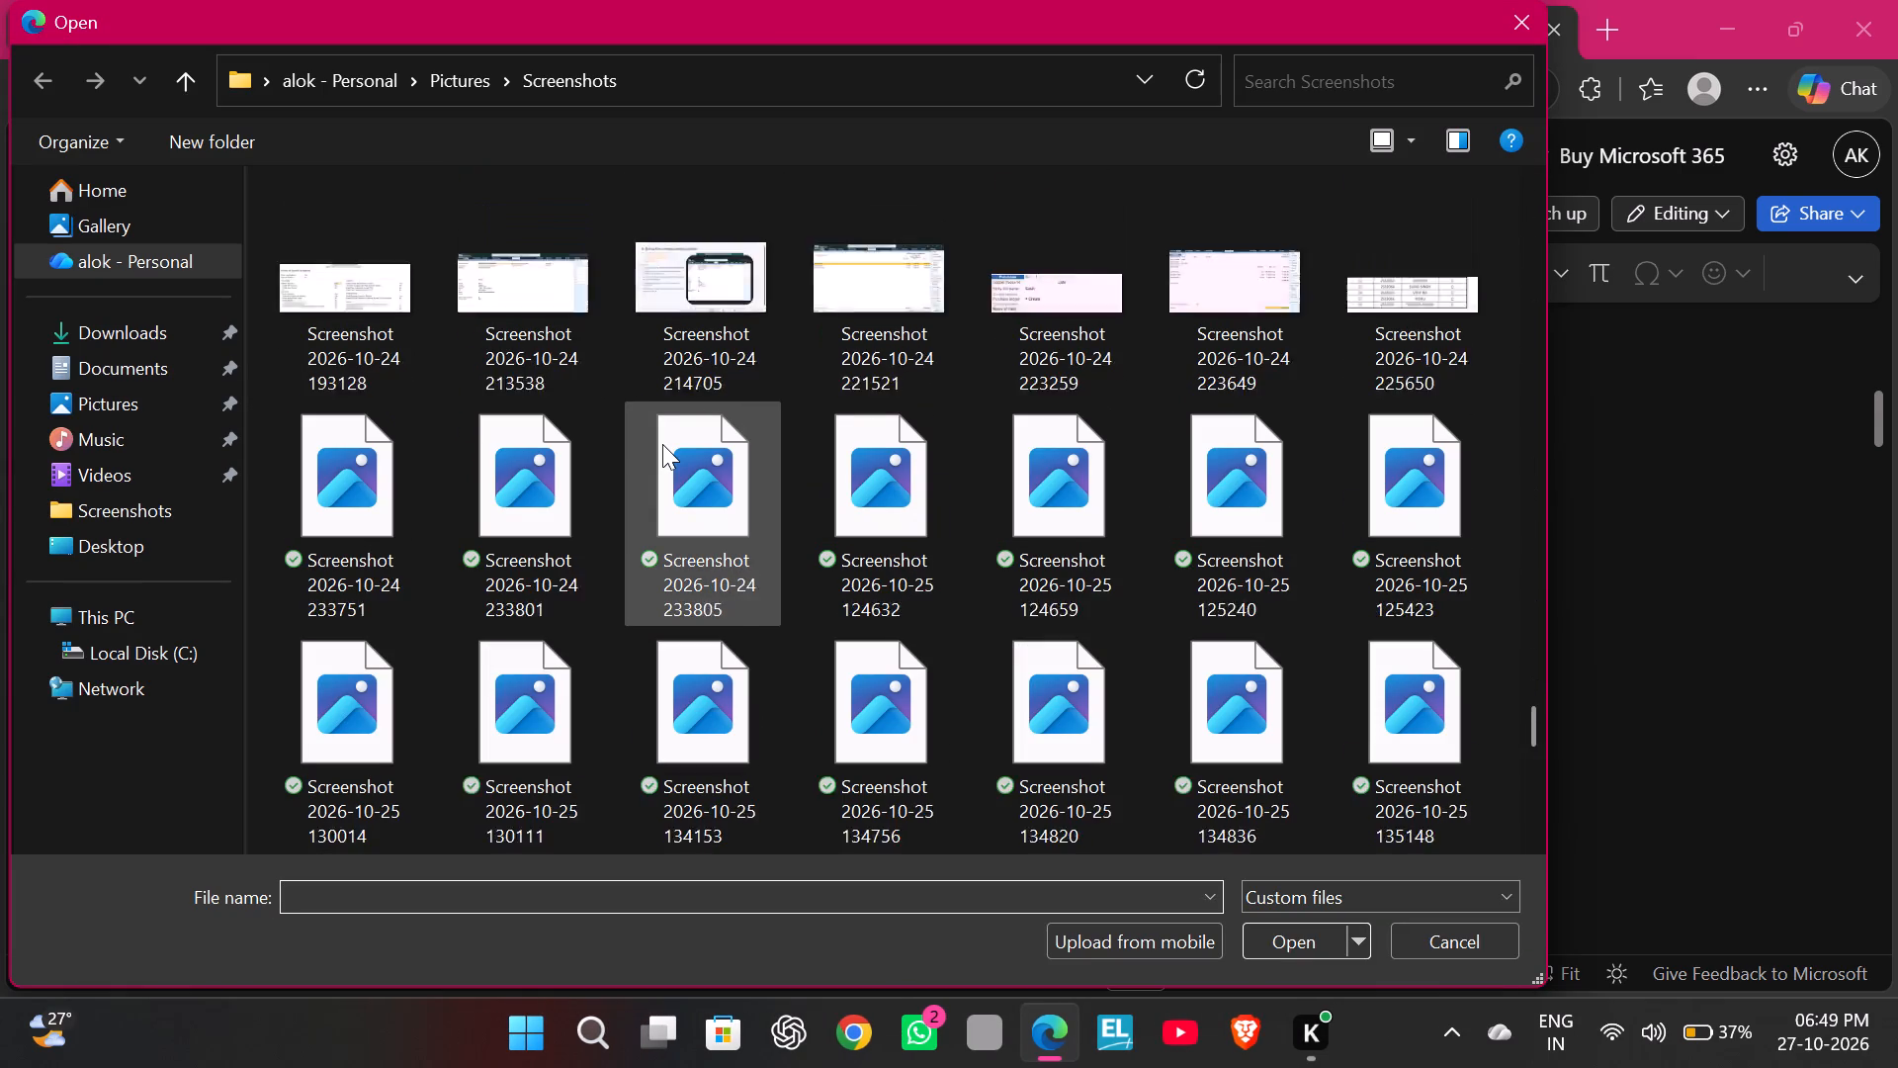
pyautogui.scroll(-20, 662, 444)
pyautogui.scroll(-6, 662, 444)
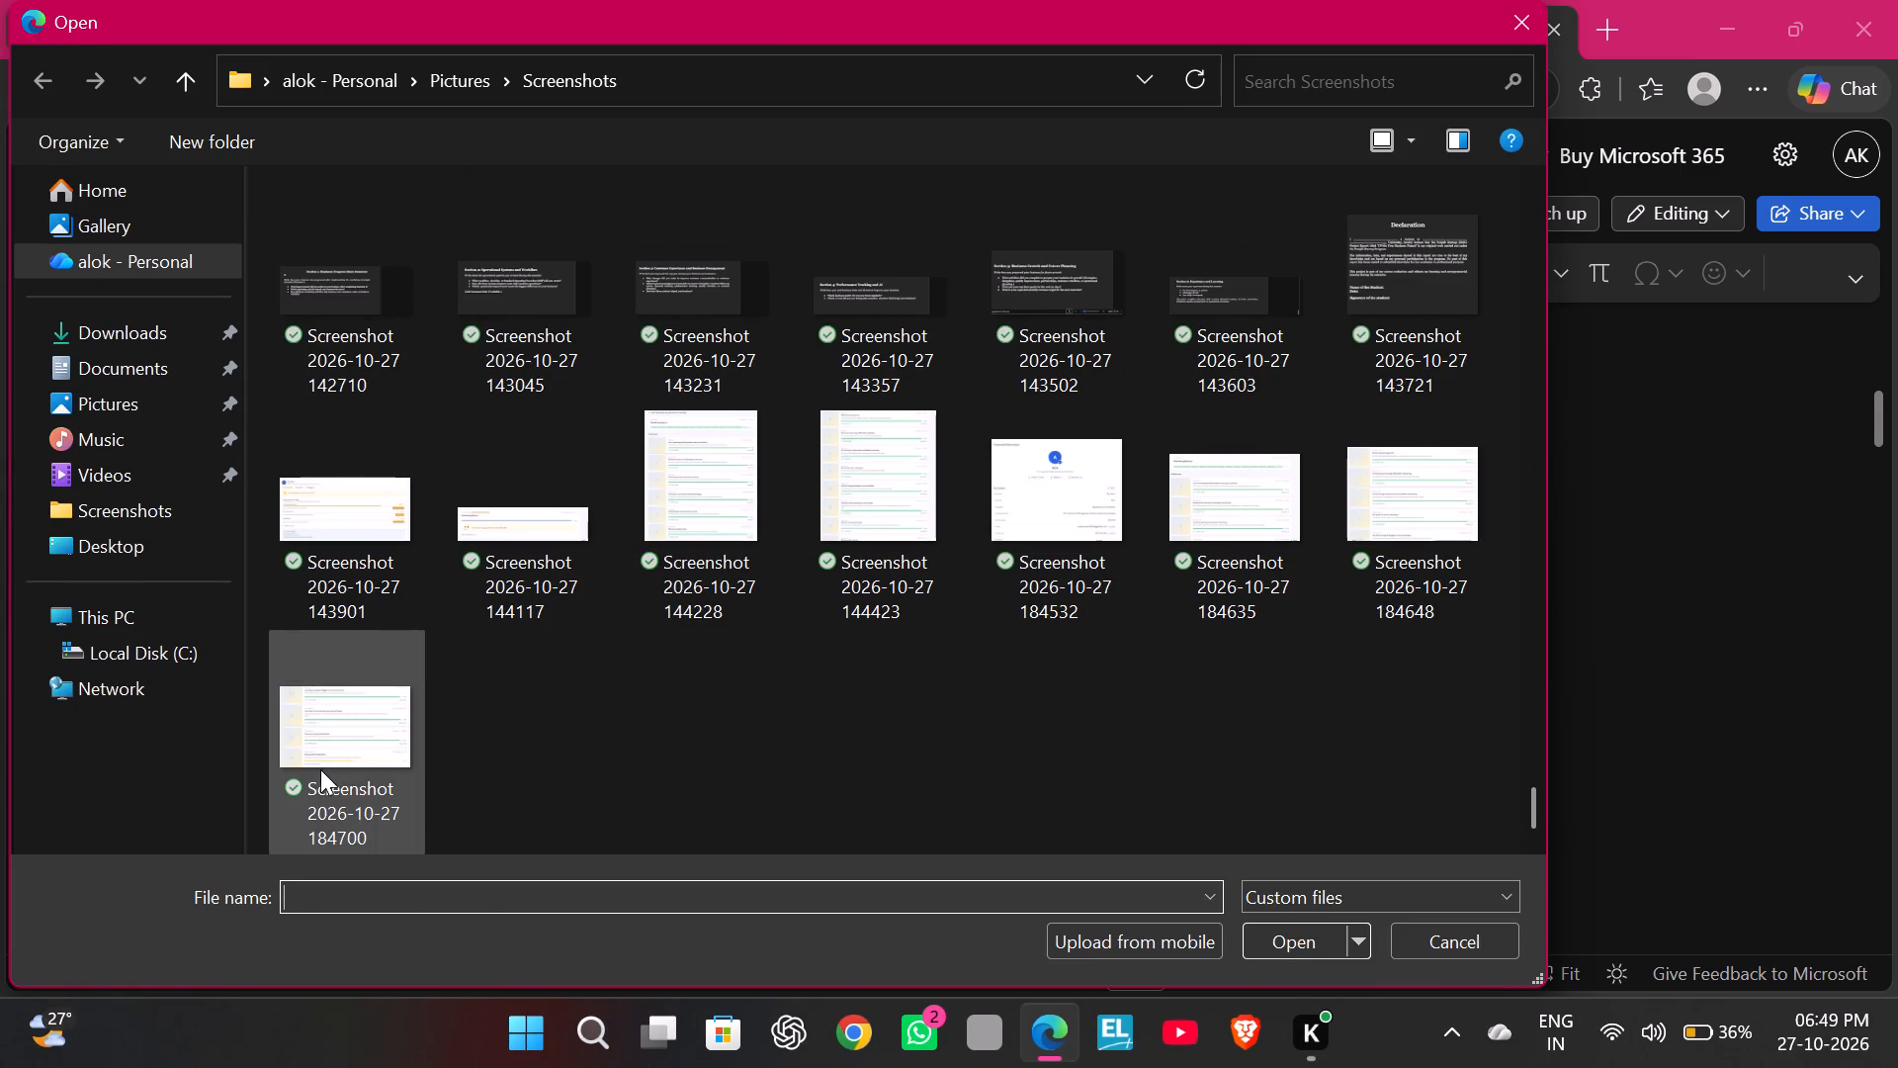
pyautogui.doubleClick(320, 769)
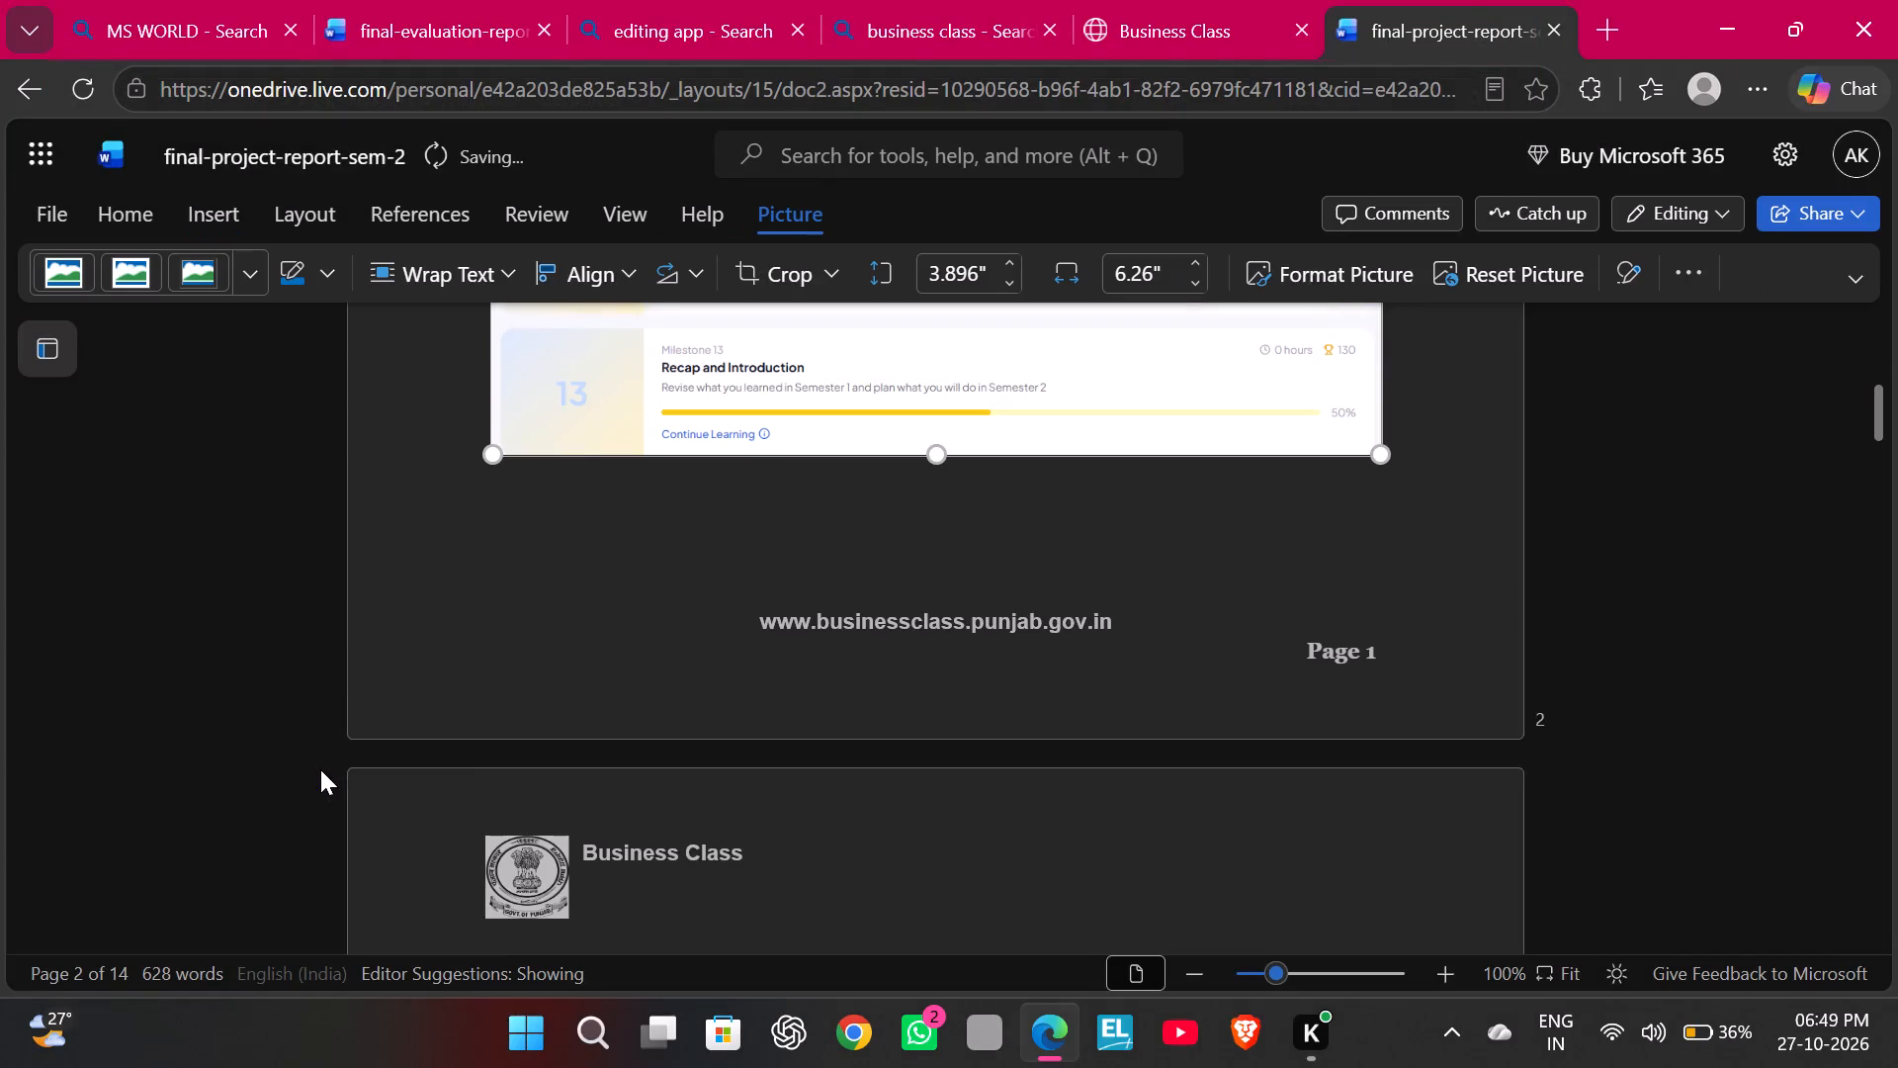
pyautogui.scroll(-2, 320, 769)
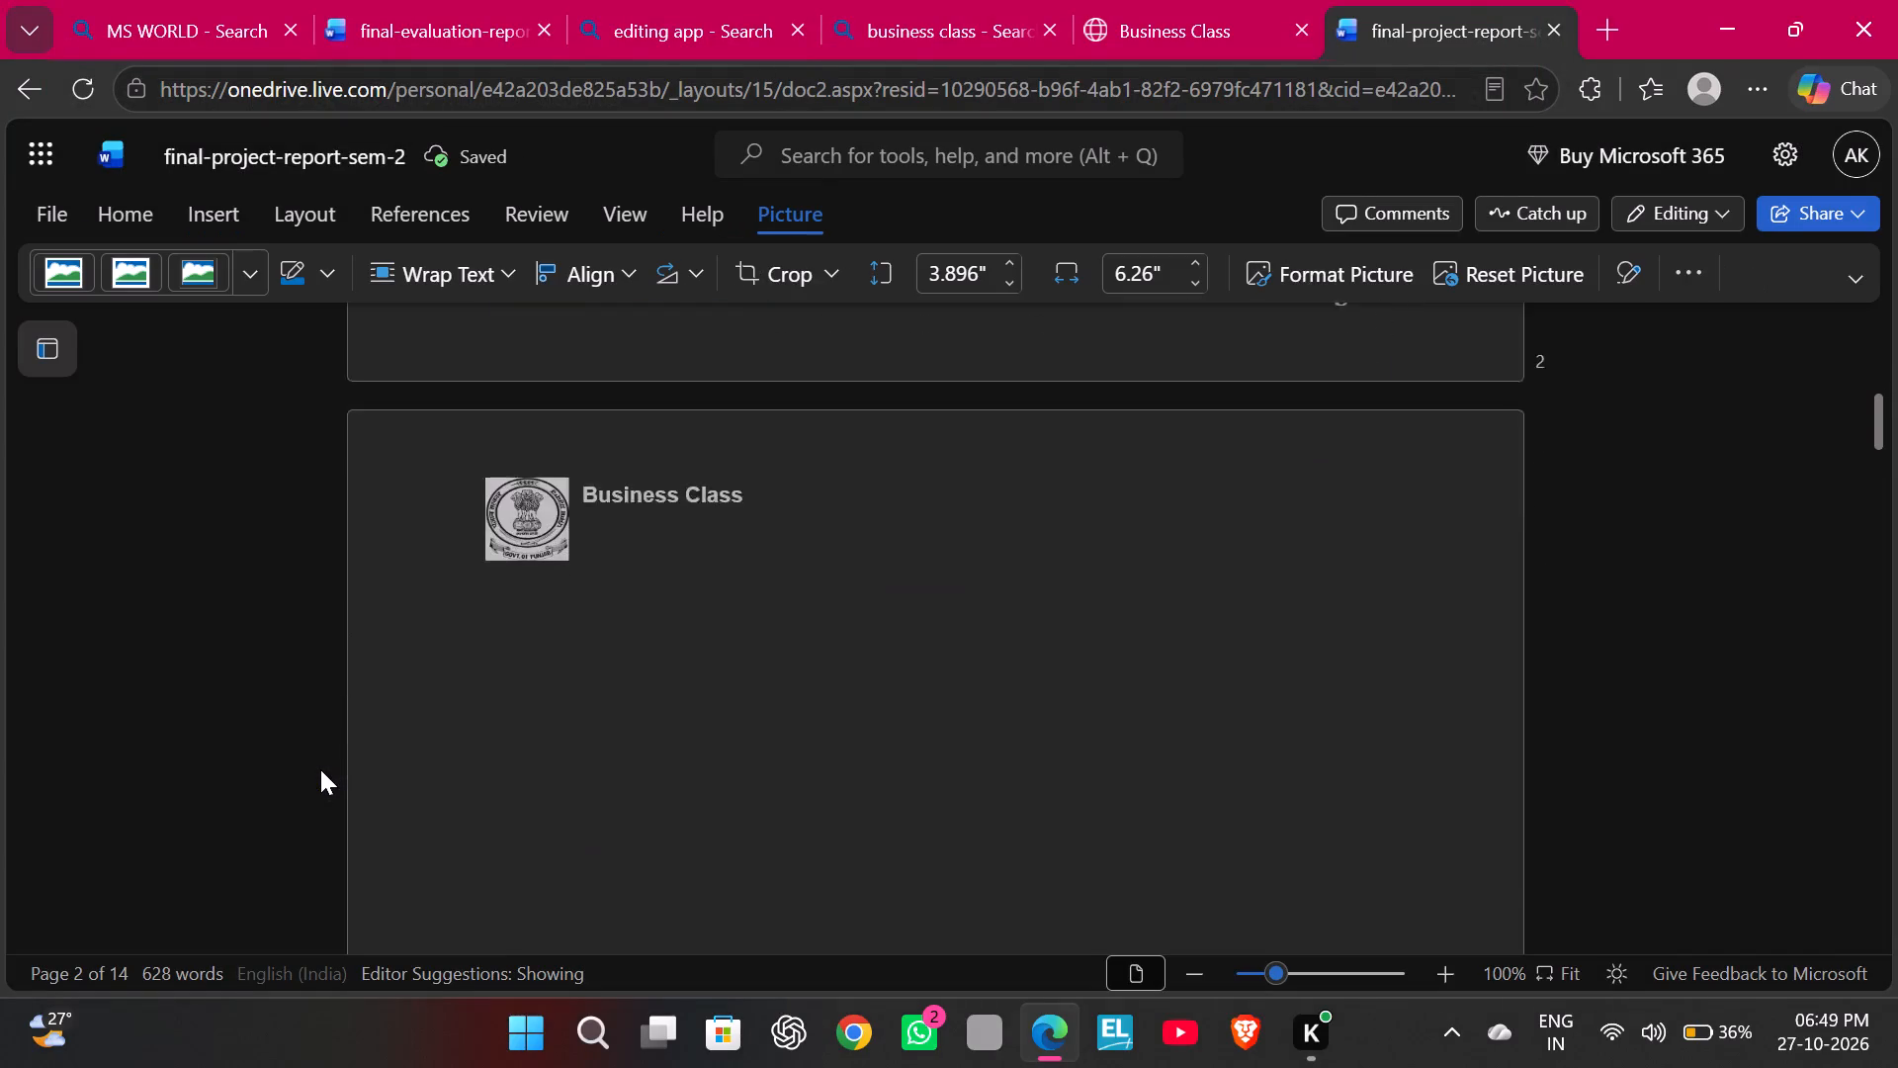
pyautogui.scroll(-4, 320, 769)
pyautogui.scroll(5, 320, 769)
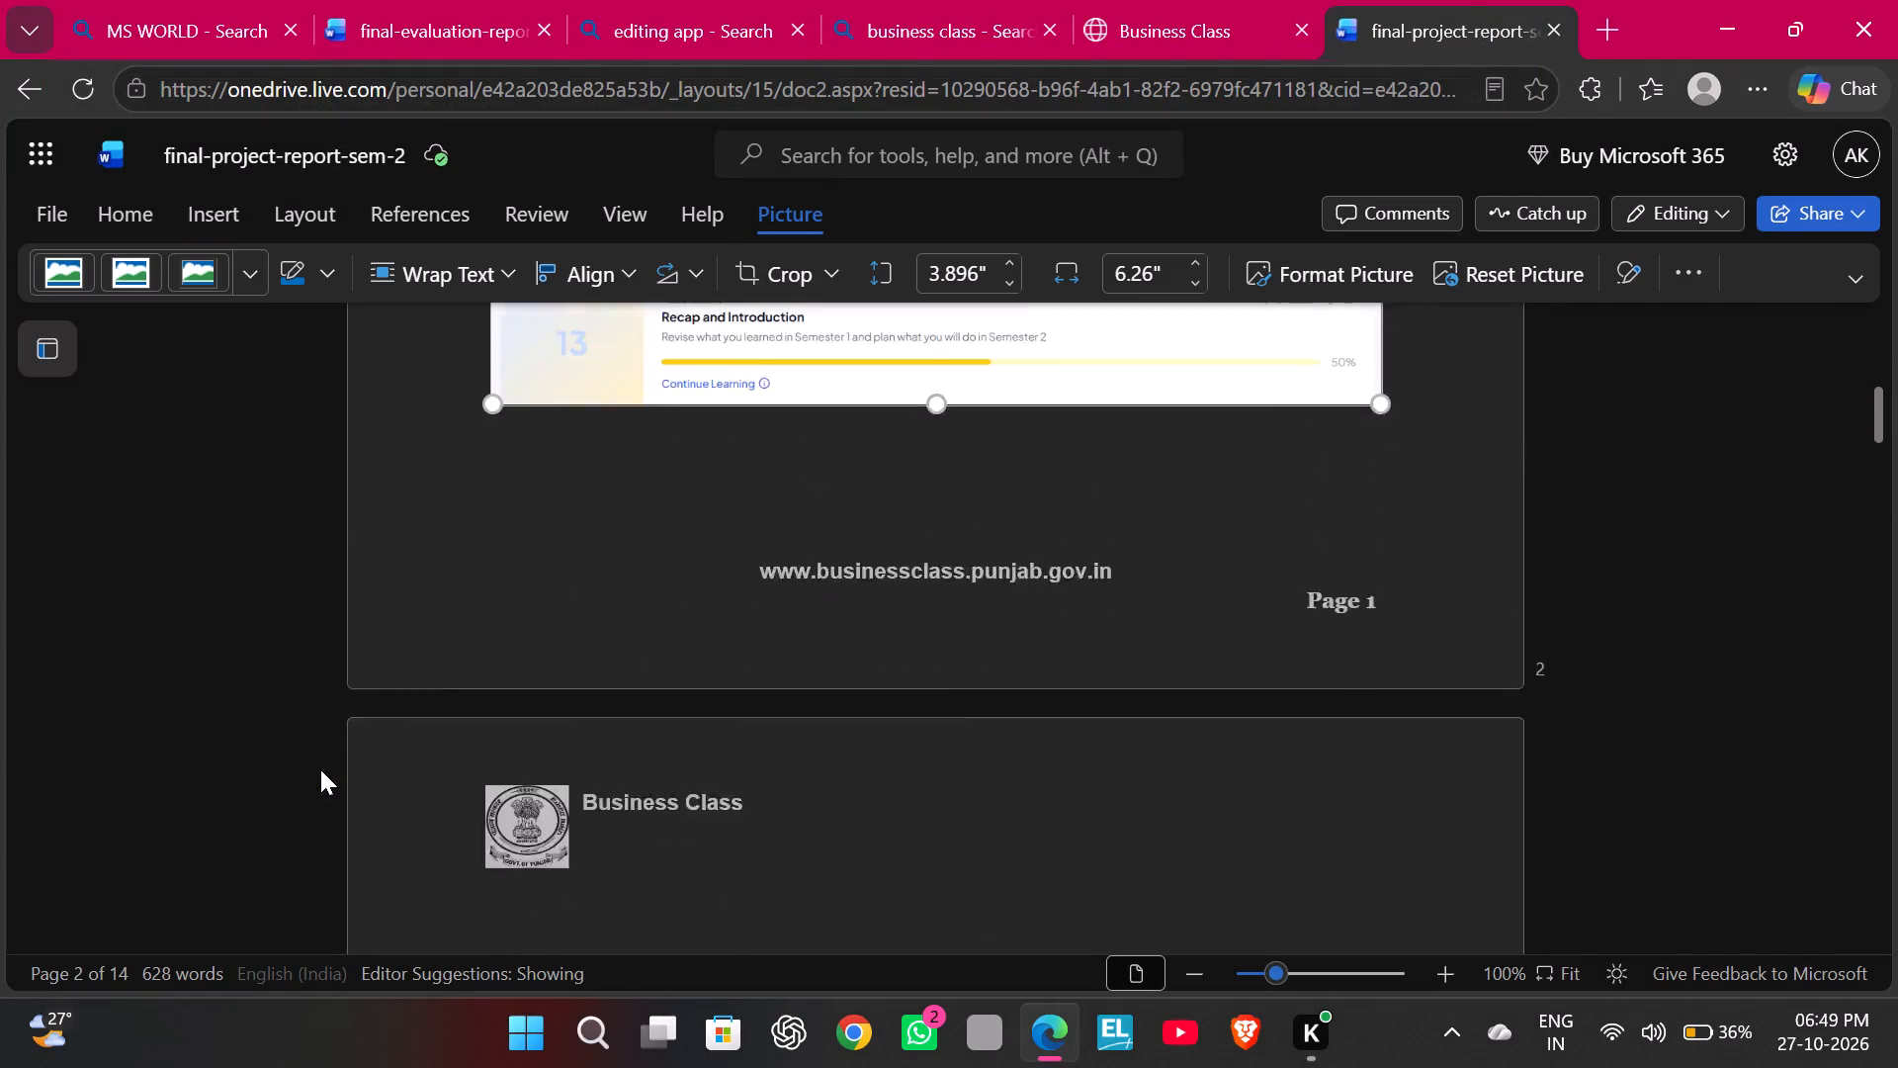
# Review the pages around the Milestones 10 to 13 screenshot, checking its placement and the blank space before Student Details.
pyautogui.scroll(2, 320, 769)
pyautogui.scroll(-4, 320, 769)
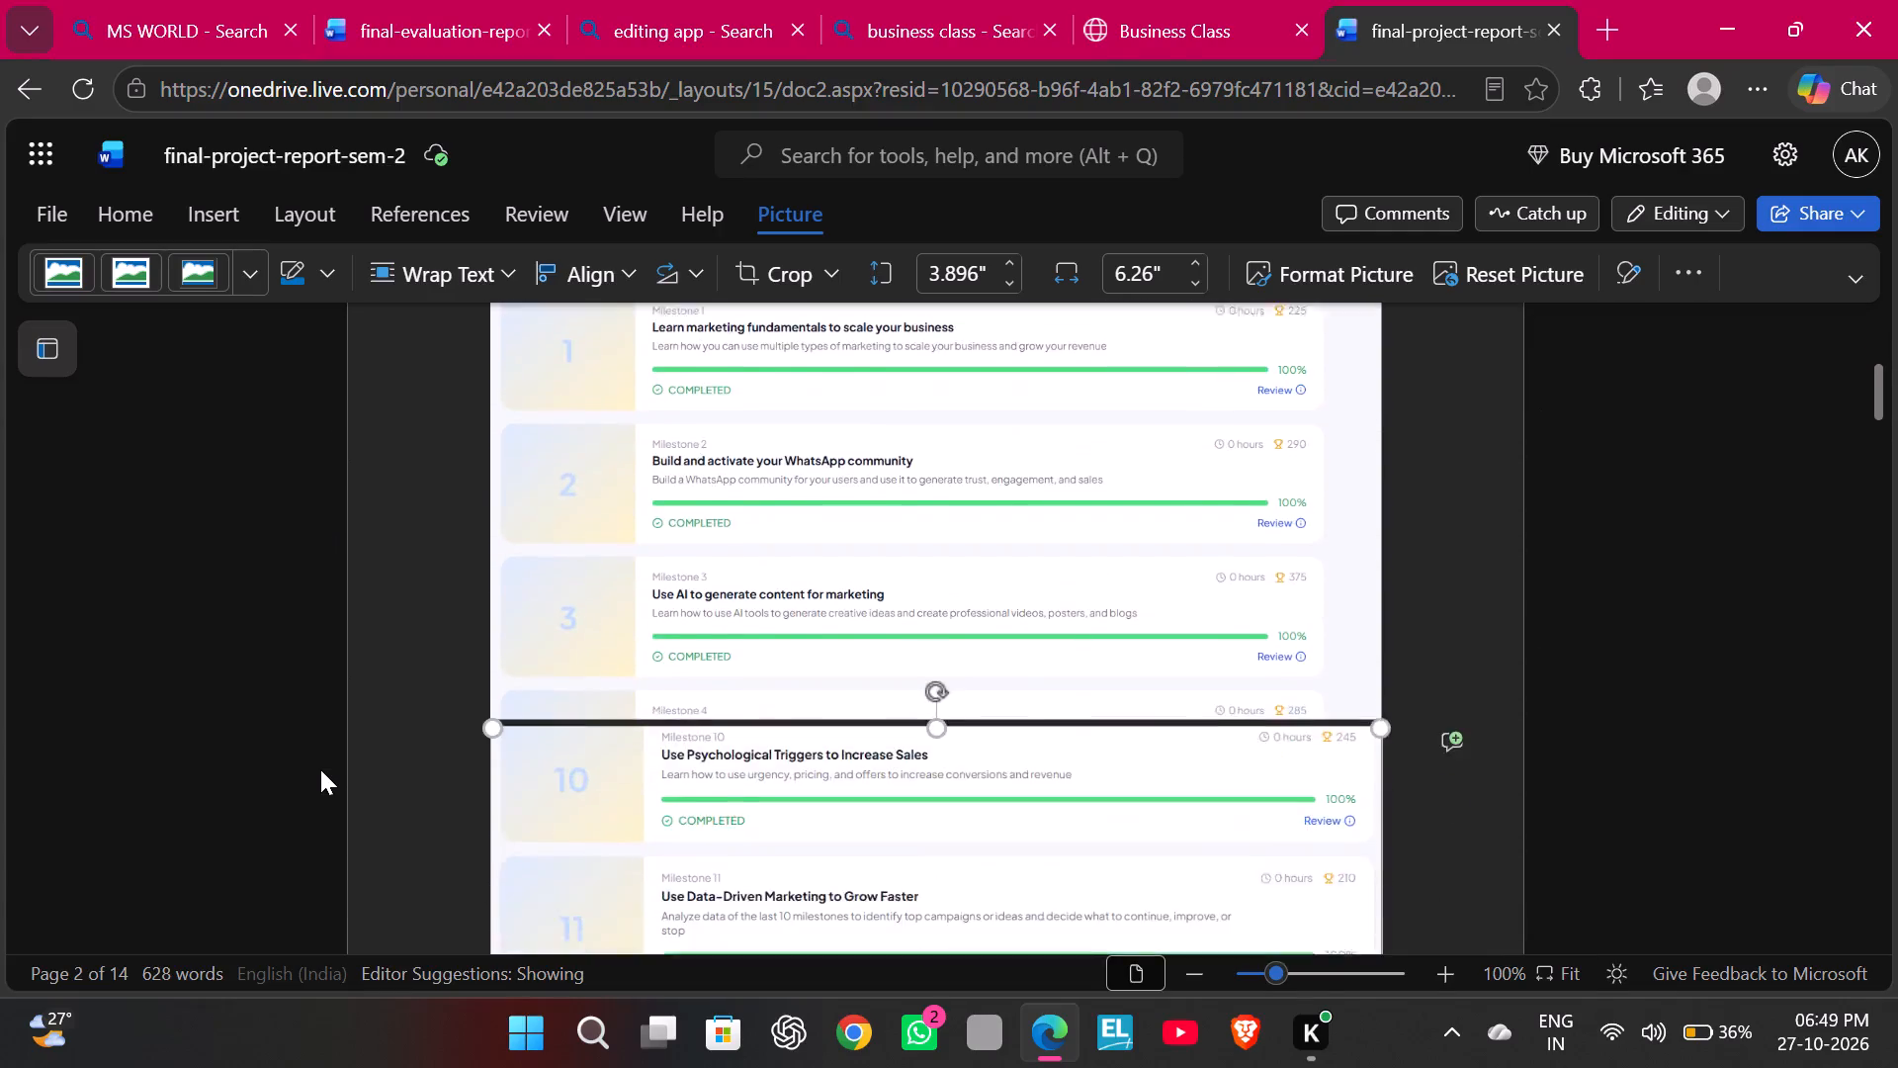
pyautogui.scroll(-5, 320, 769)
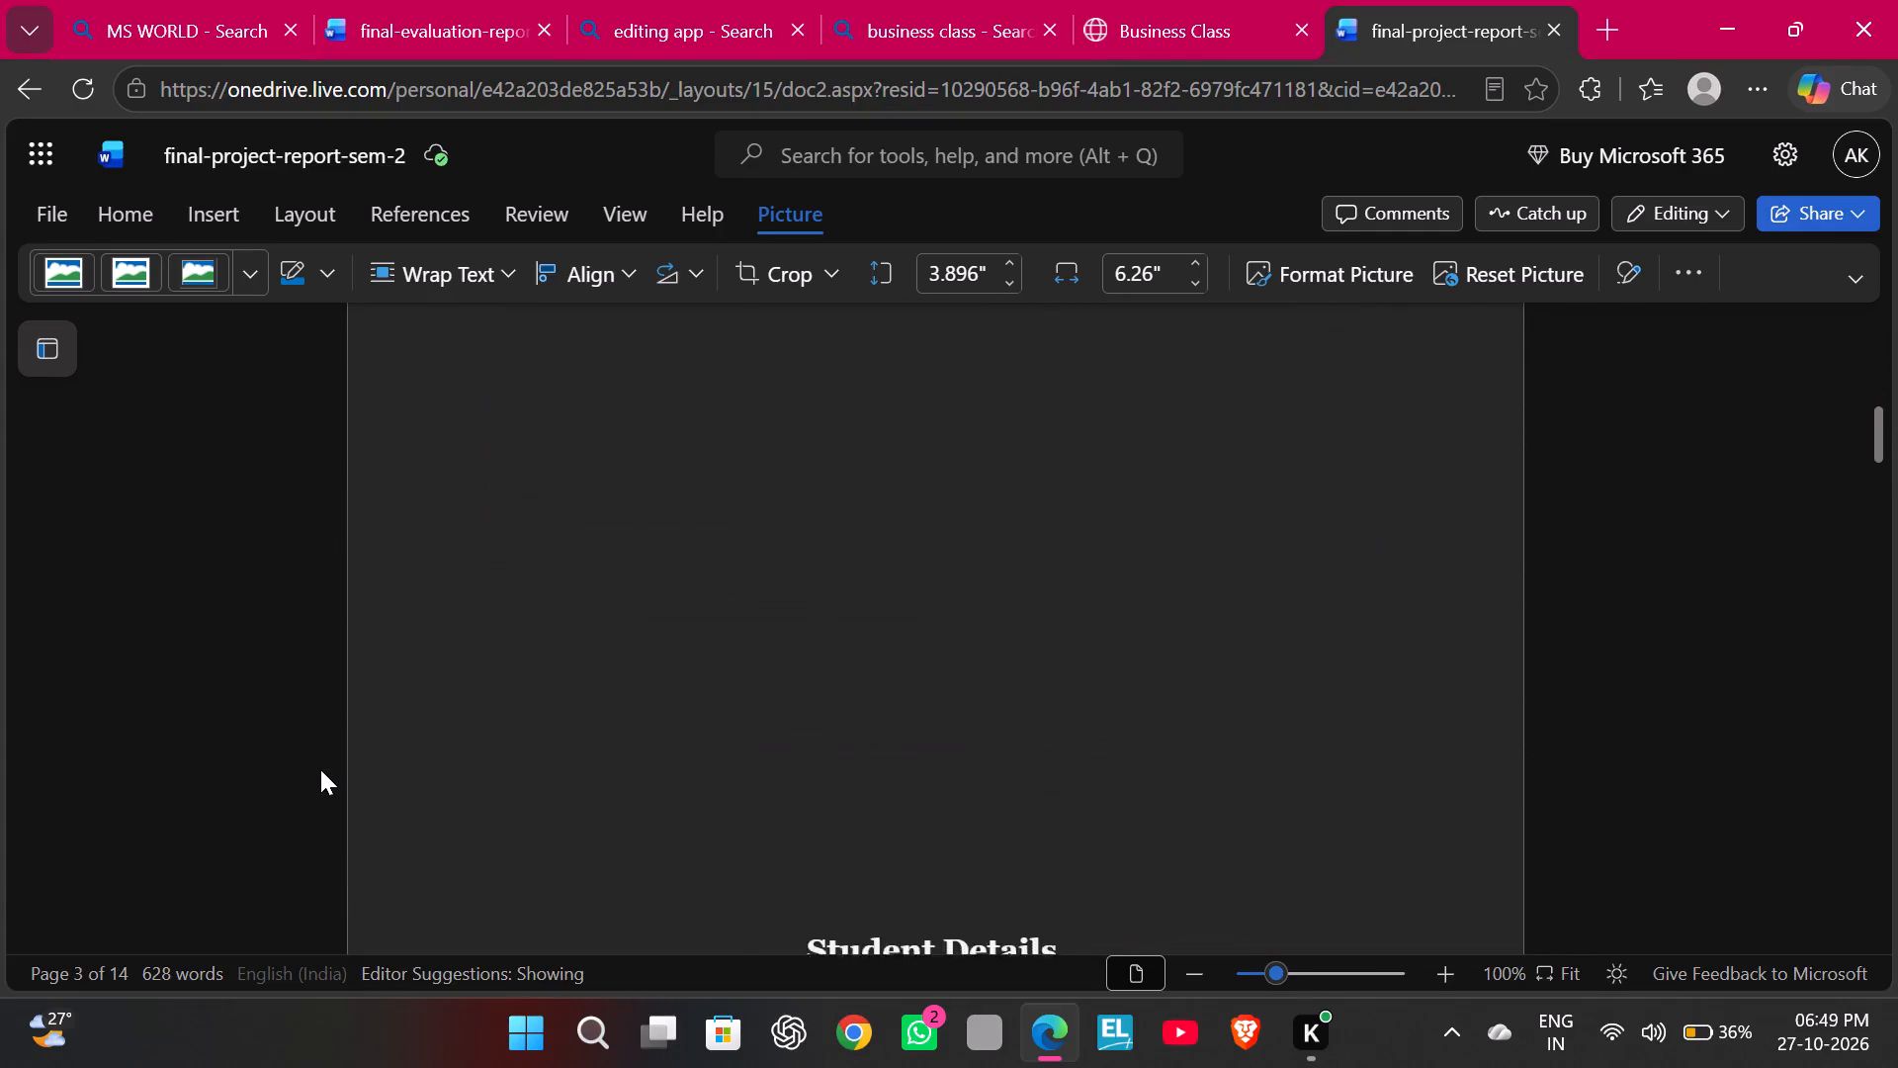
pyautogui.scroll(-1, 320, 769)
pyautogui.scroll(4, 320, 769)
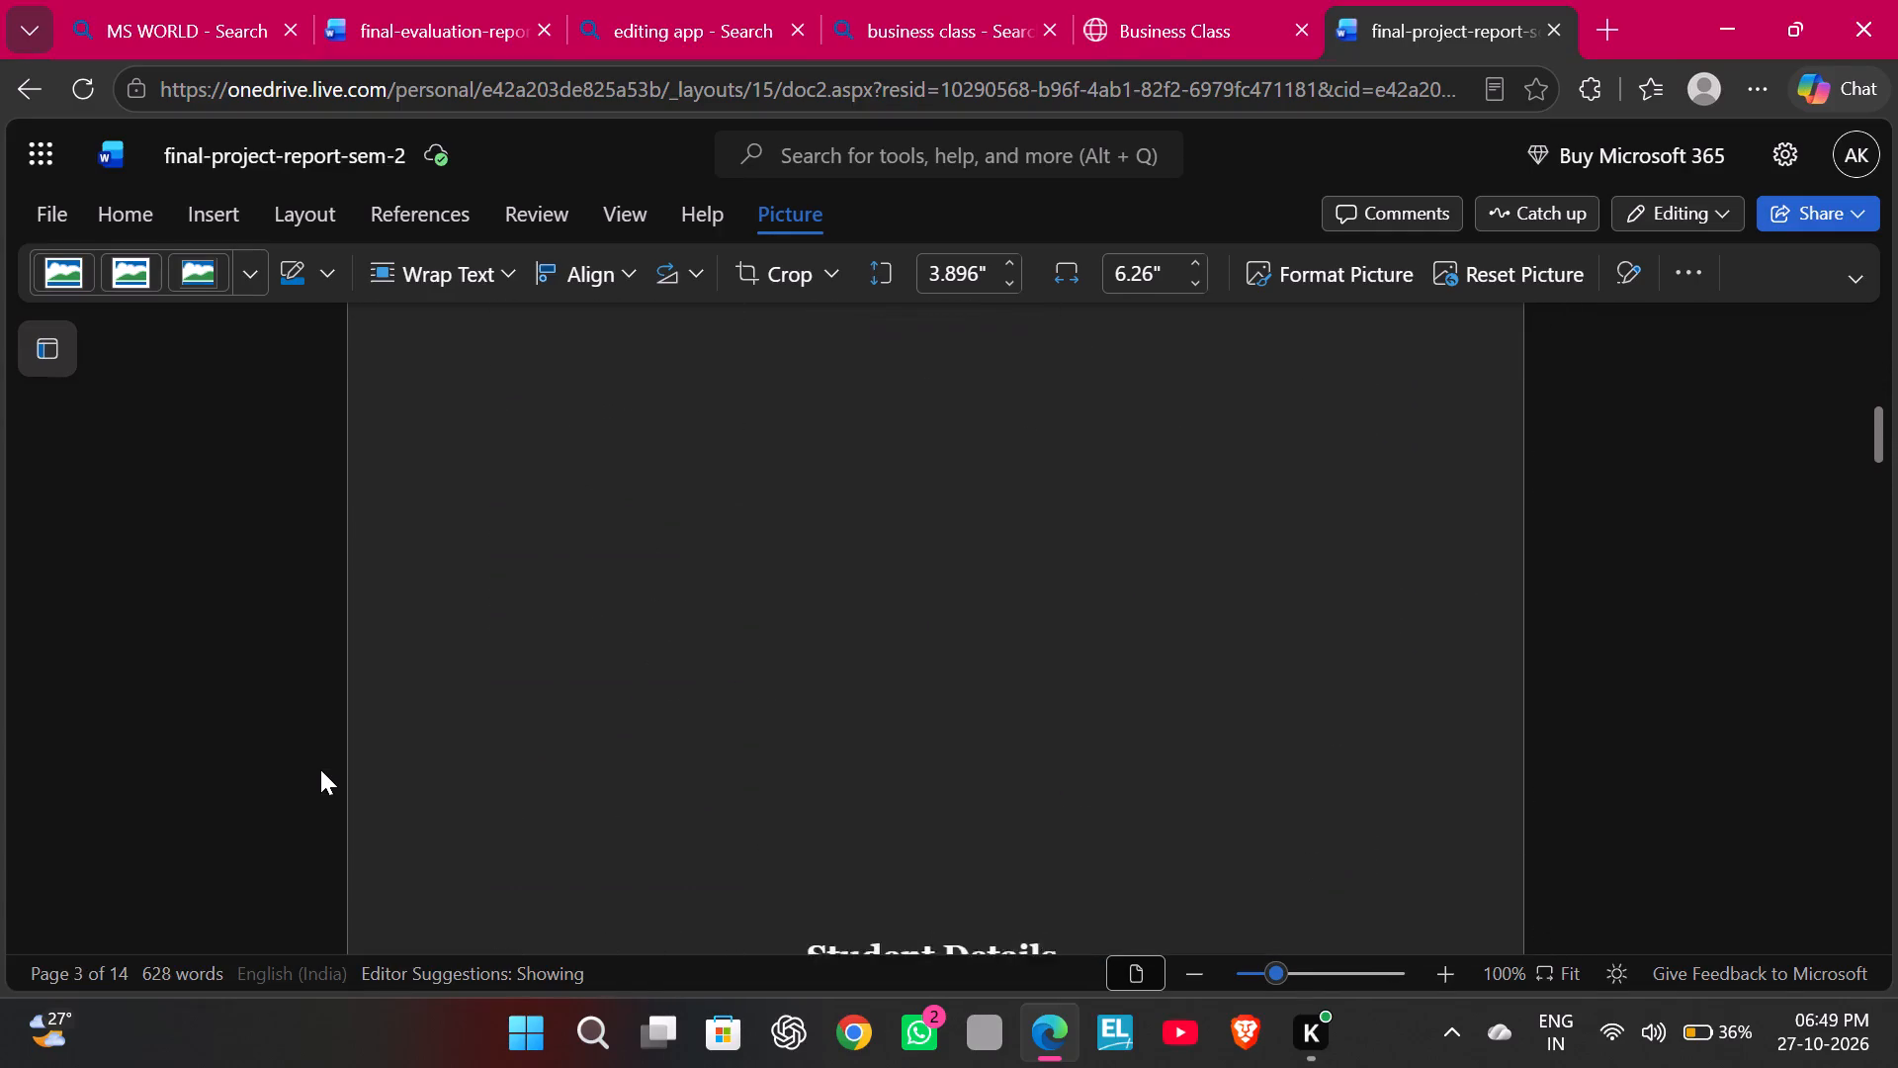
pyautogui.scroll(4, 320, 769)
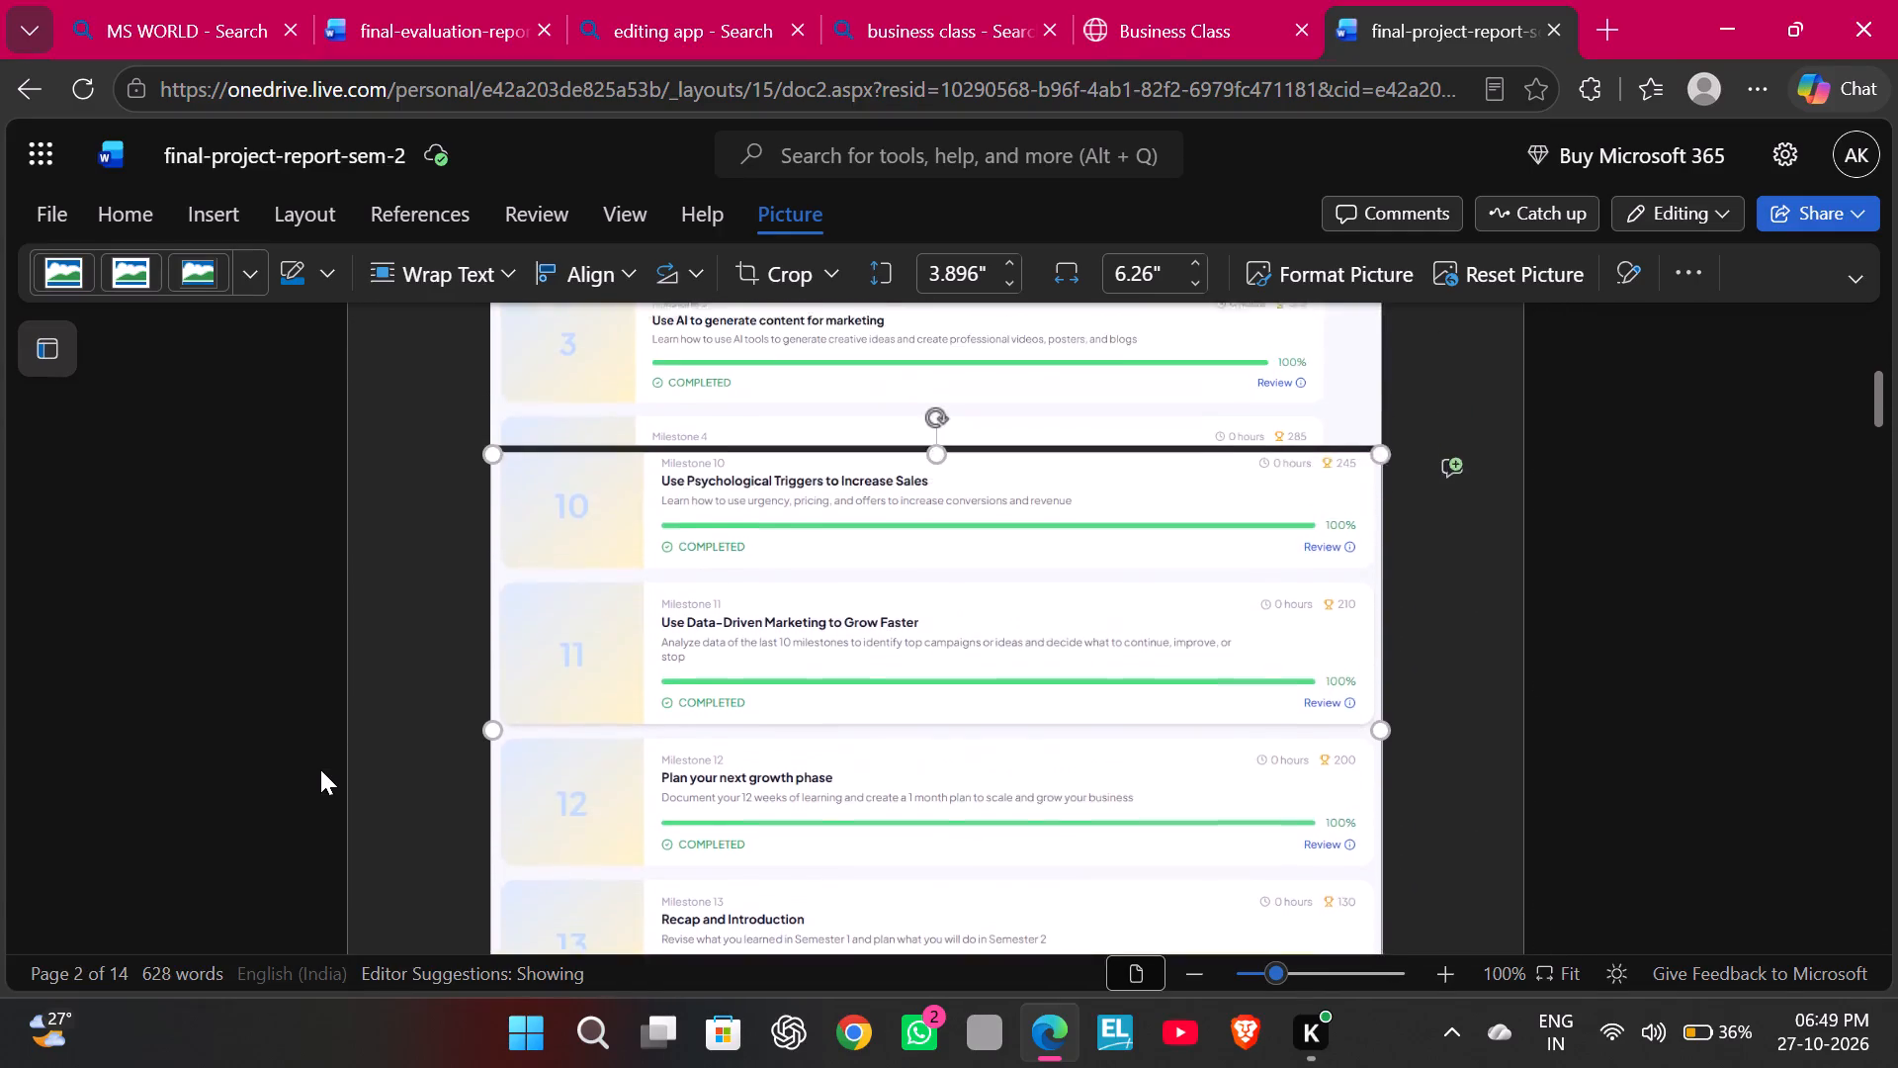
pyautogui.scroll(4, 320, 769)
pyautogui.scroll(-1, 320, 769)
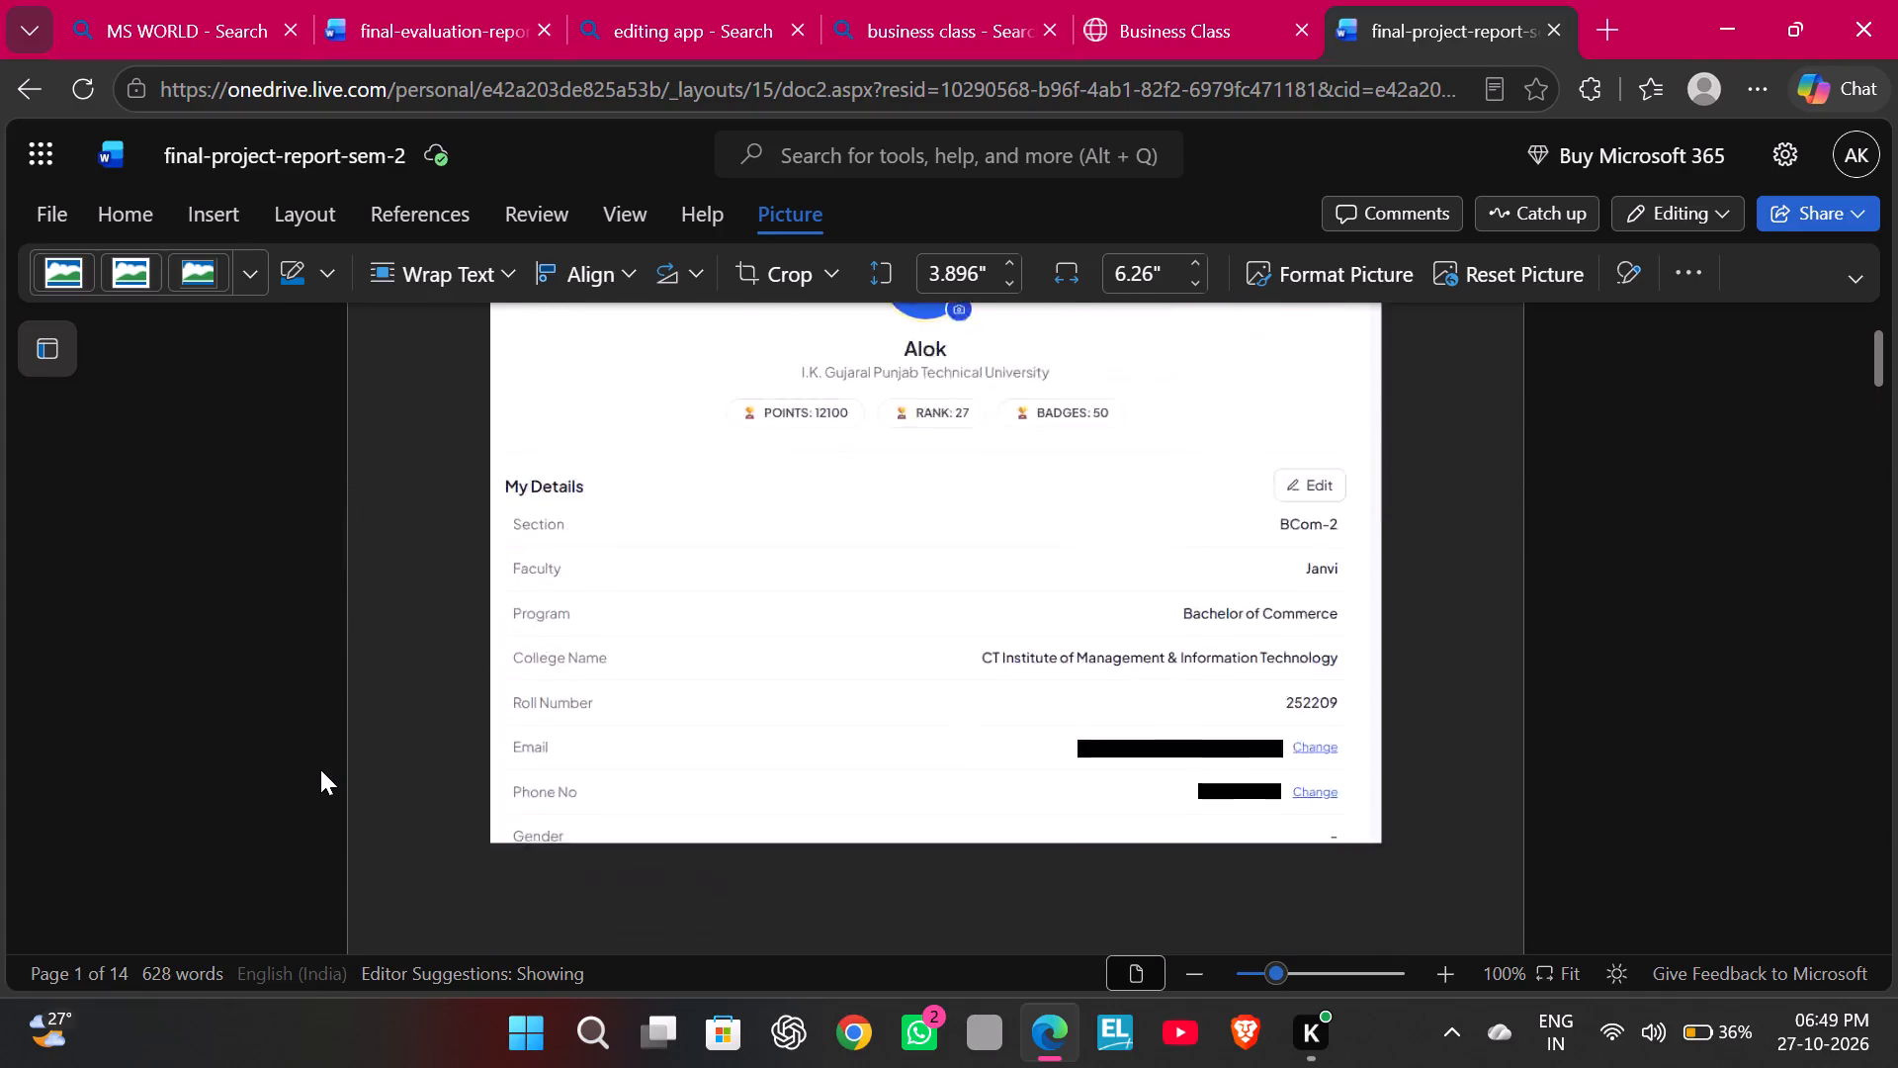
pyautogui.scroll(-4, 320, 769)
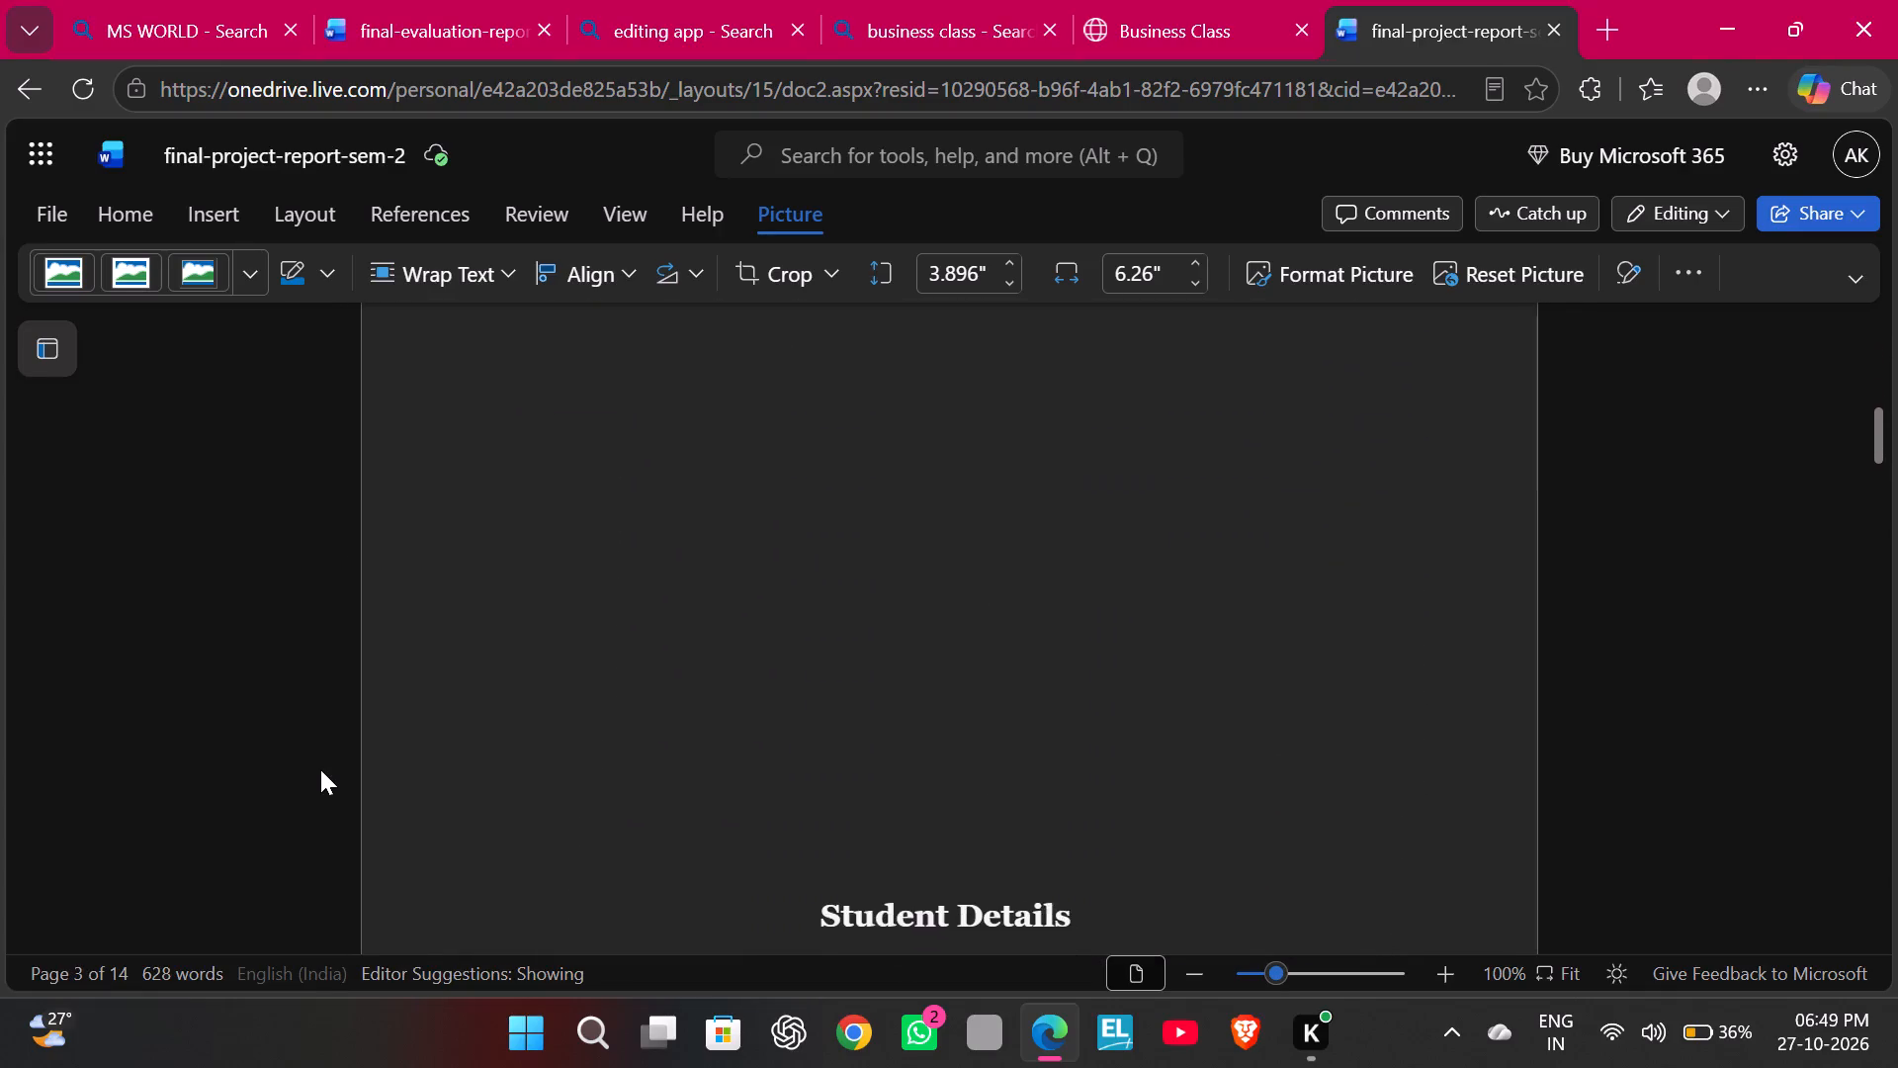
pyautogui.scroll(-4, 320, 769)
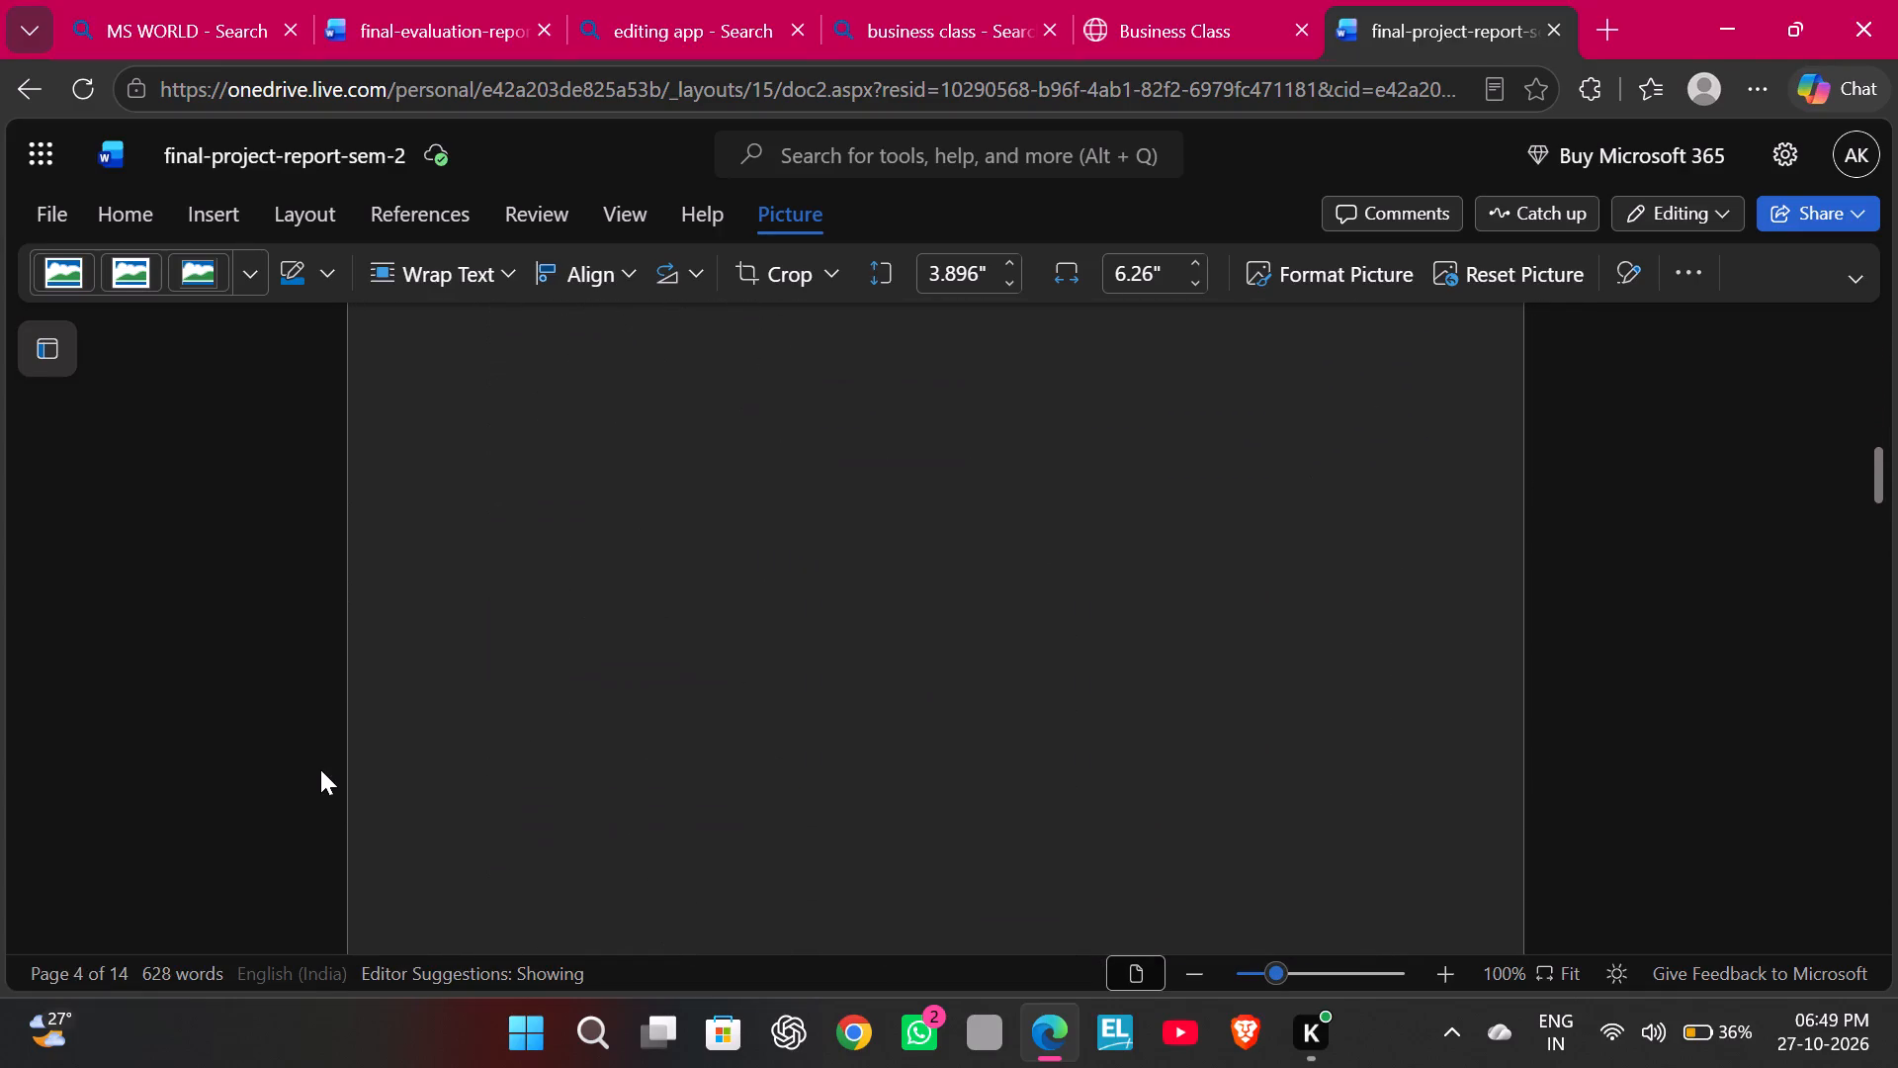
pyautogui.scroll(-2, 320, 769)
pyautogui.scroll(3, 320, 769)
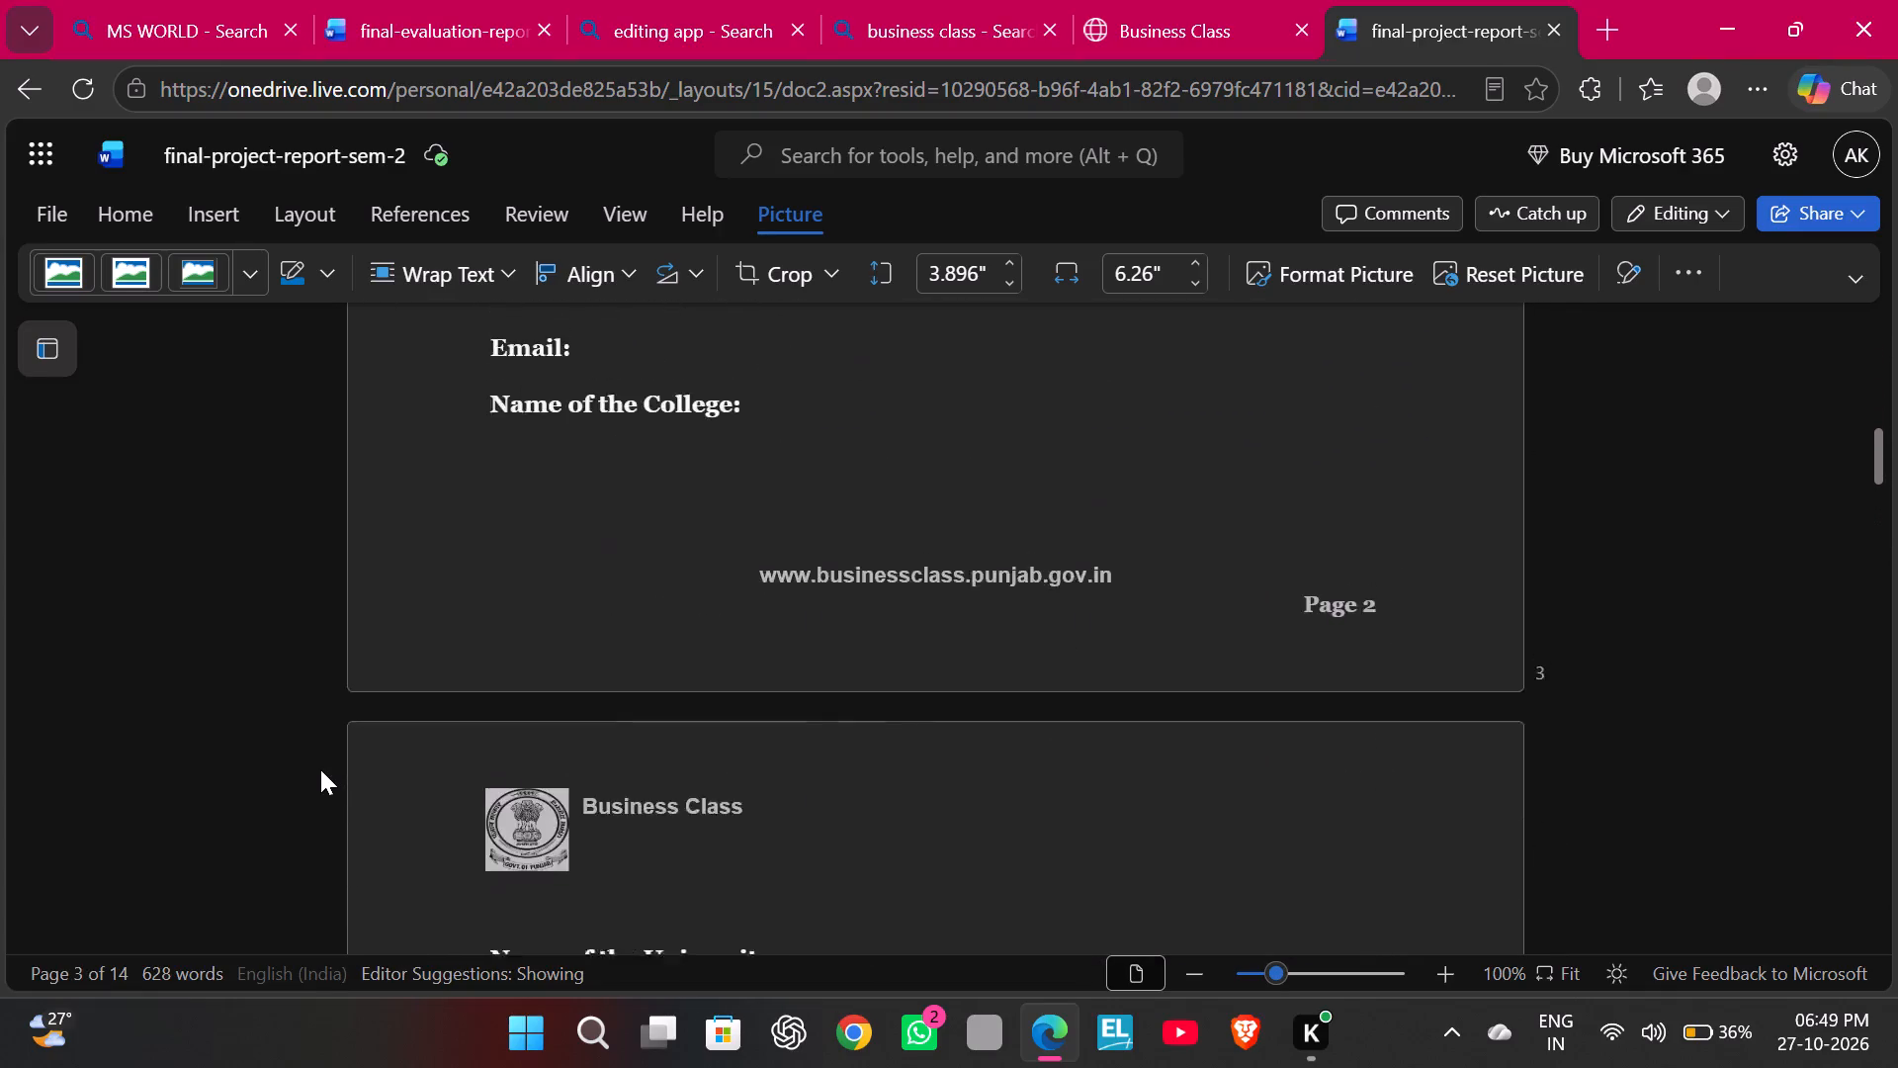
# Push the Student Details heading onto the following page by adding six blank lines above it.
pyautogui.scroll(2, 320, 769)
pyautogui.click(721, 701)
pyautogui.press('Return')
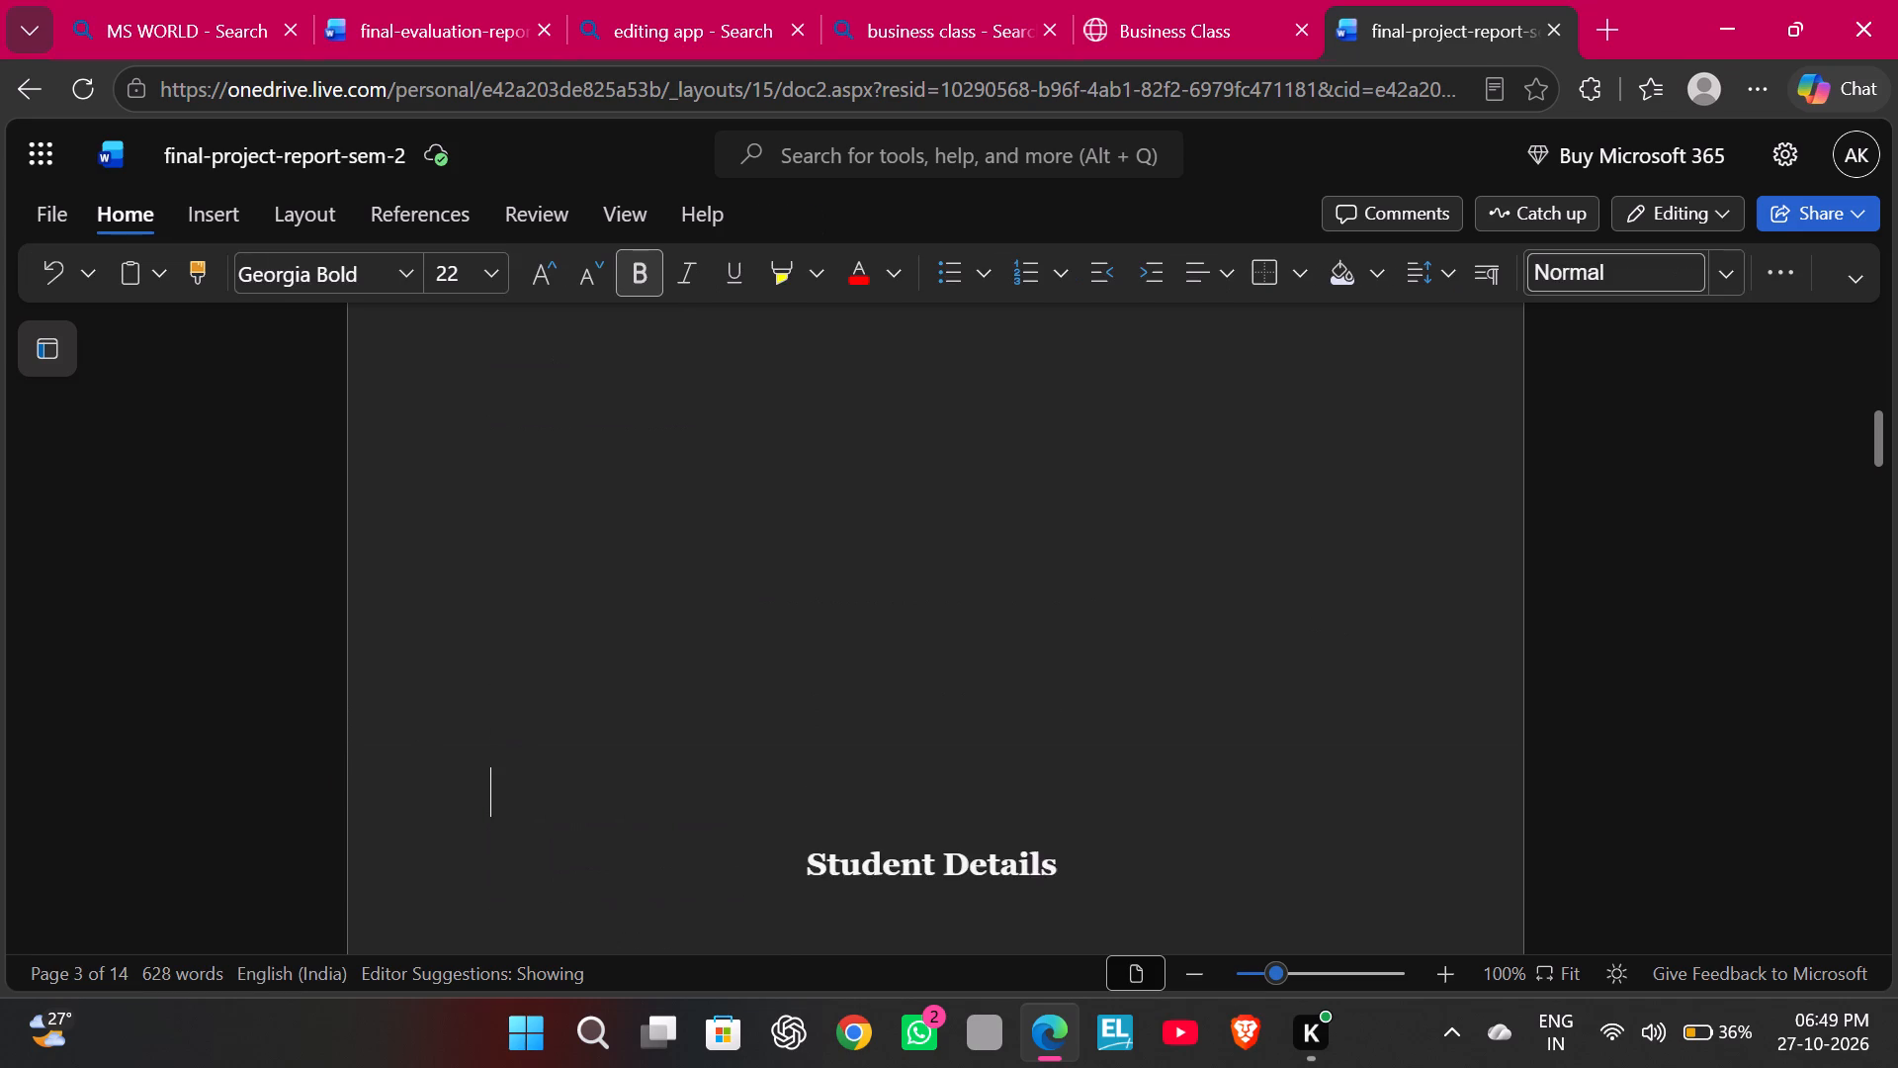
pyautogui.press('Return')
pyautogui.press('Return')
pyautogui.press('Return')
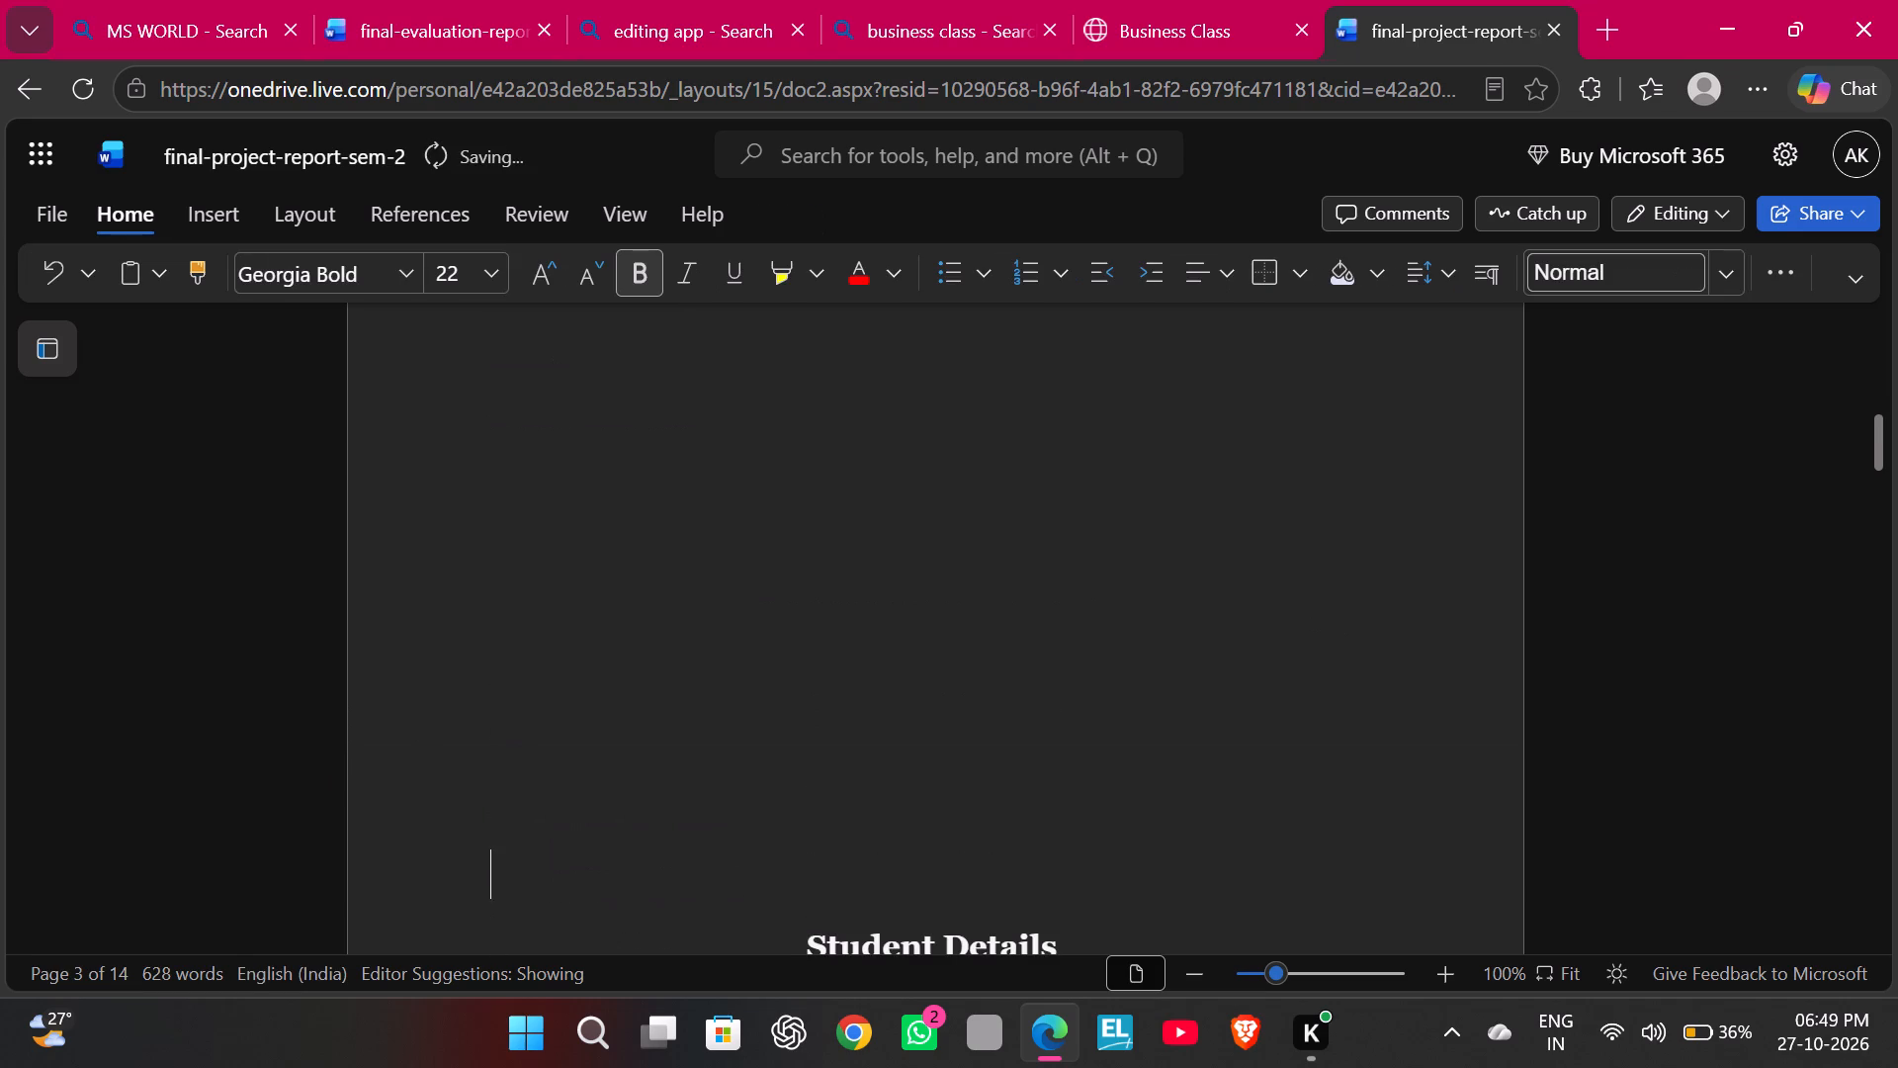
pyautogui.scroll(-2, 721, 701)
pyautogui.press('Return')
pyautogui.press('Return')
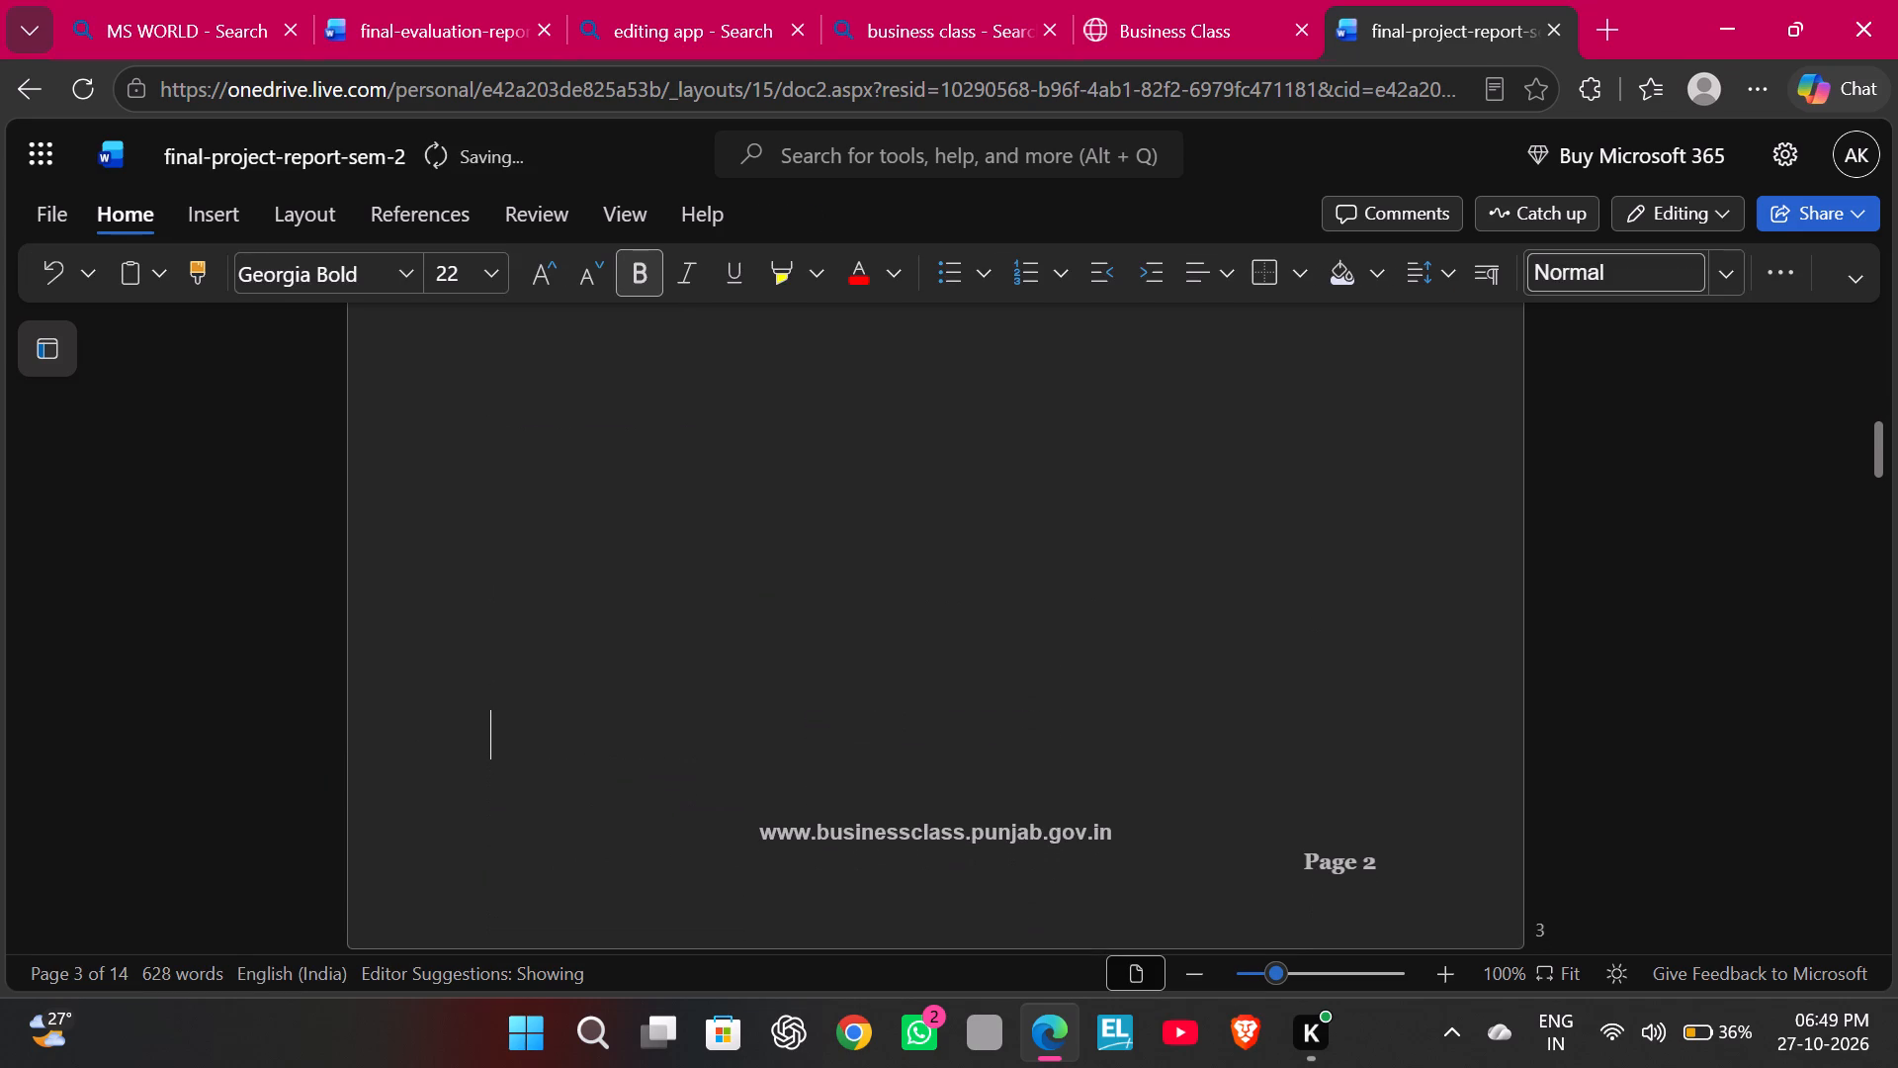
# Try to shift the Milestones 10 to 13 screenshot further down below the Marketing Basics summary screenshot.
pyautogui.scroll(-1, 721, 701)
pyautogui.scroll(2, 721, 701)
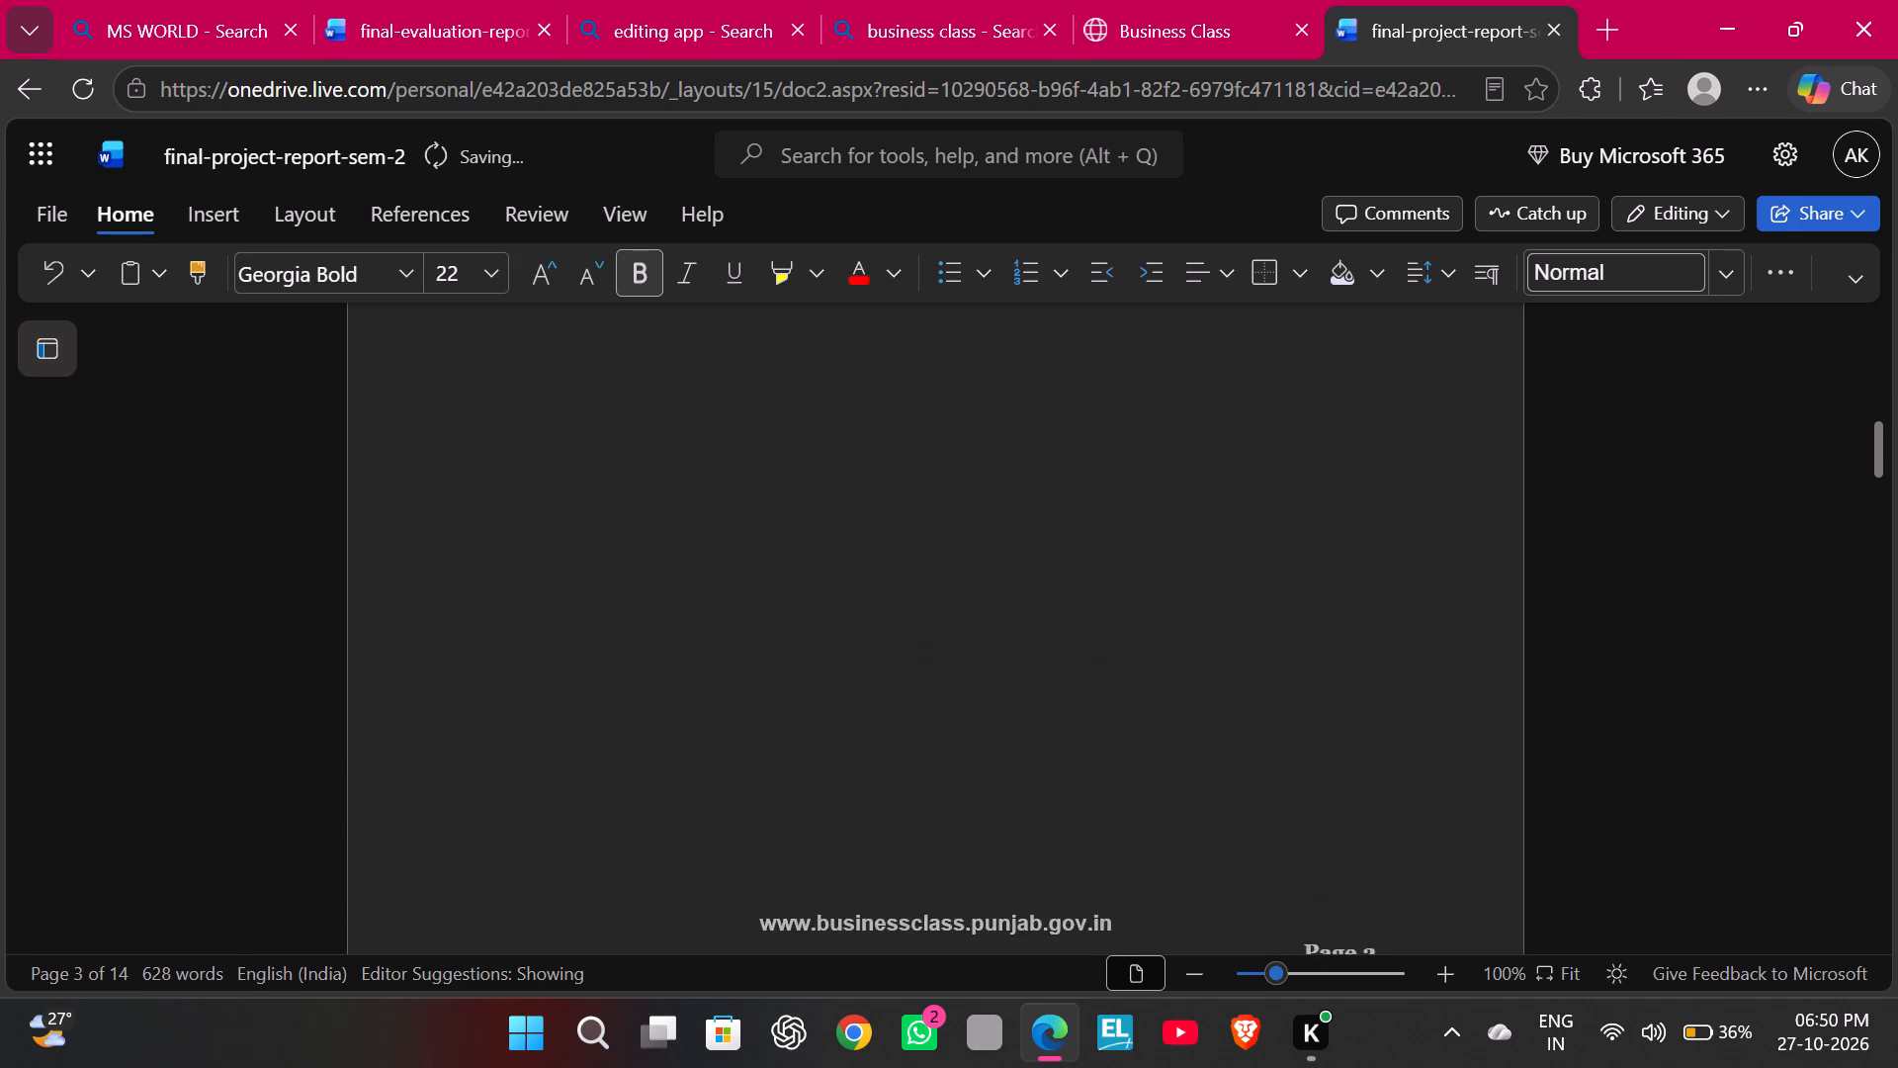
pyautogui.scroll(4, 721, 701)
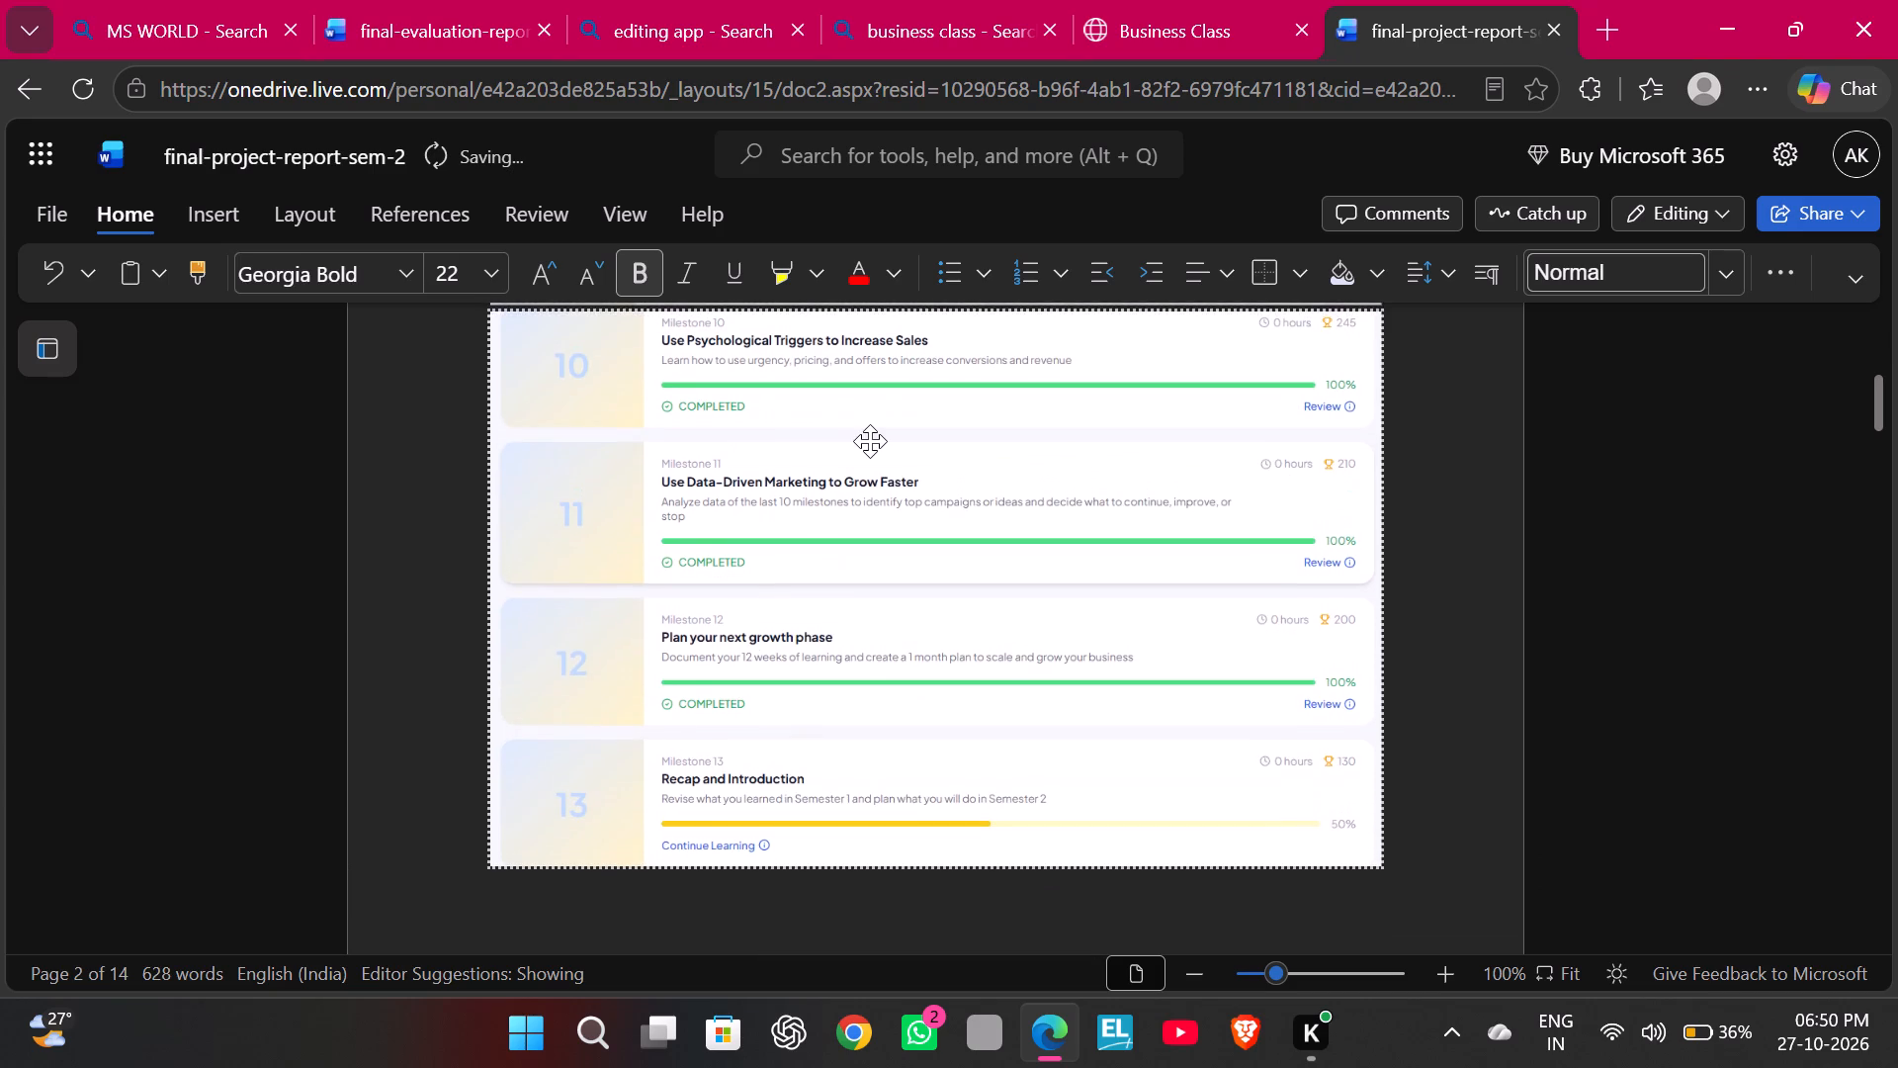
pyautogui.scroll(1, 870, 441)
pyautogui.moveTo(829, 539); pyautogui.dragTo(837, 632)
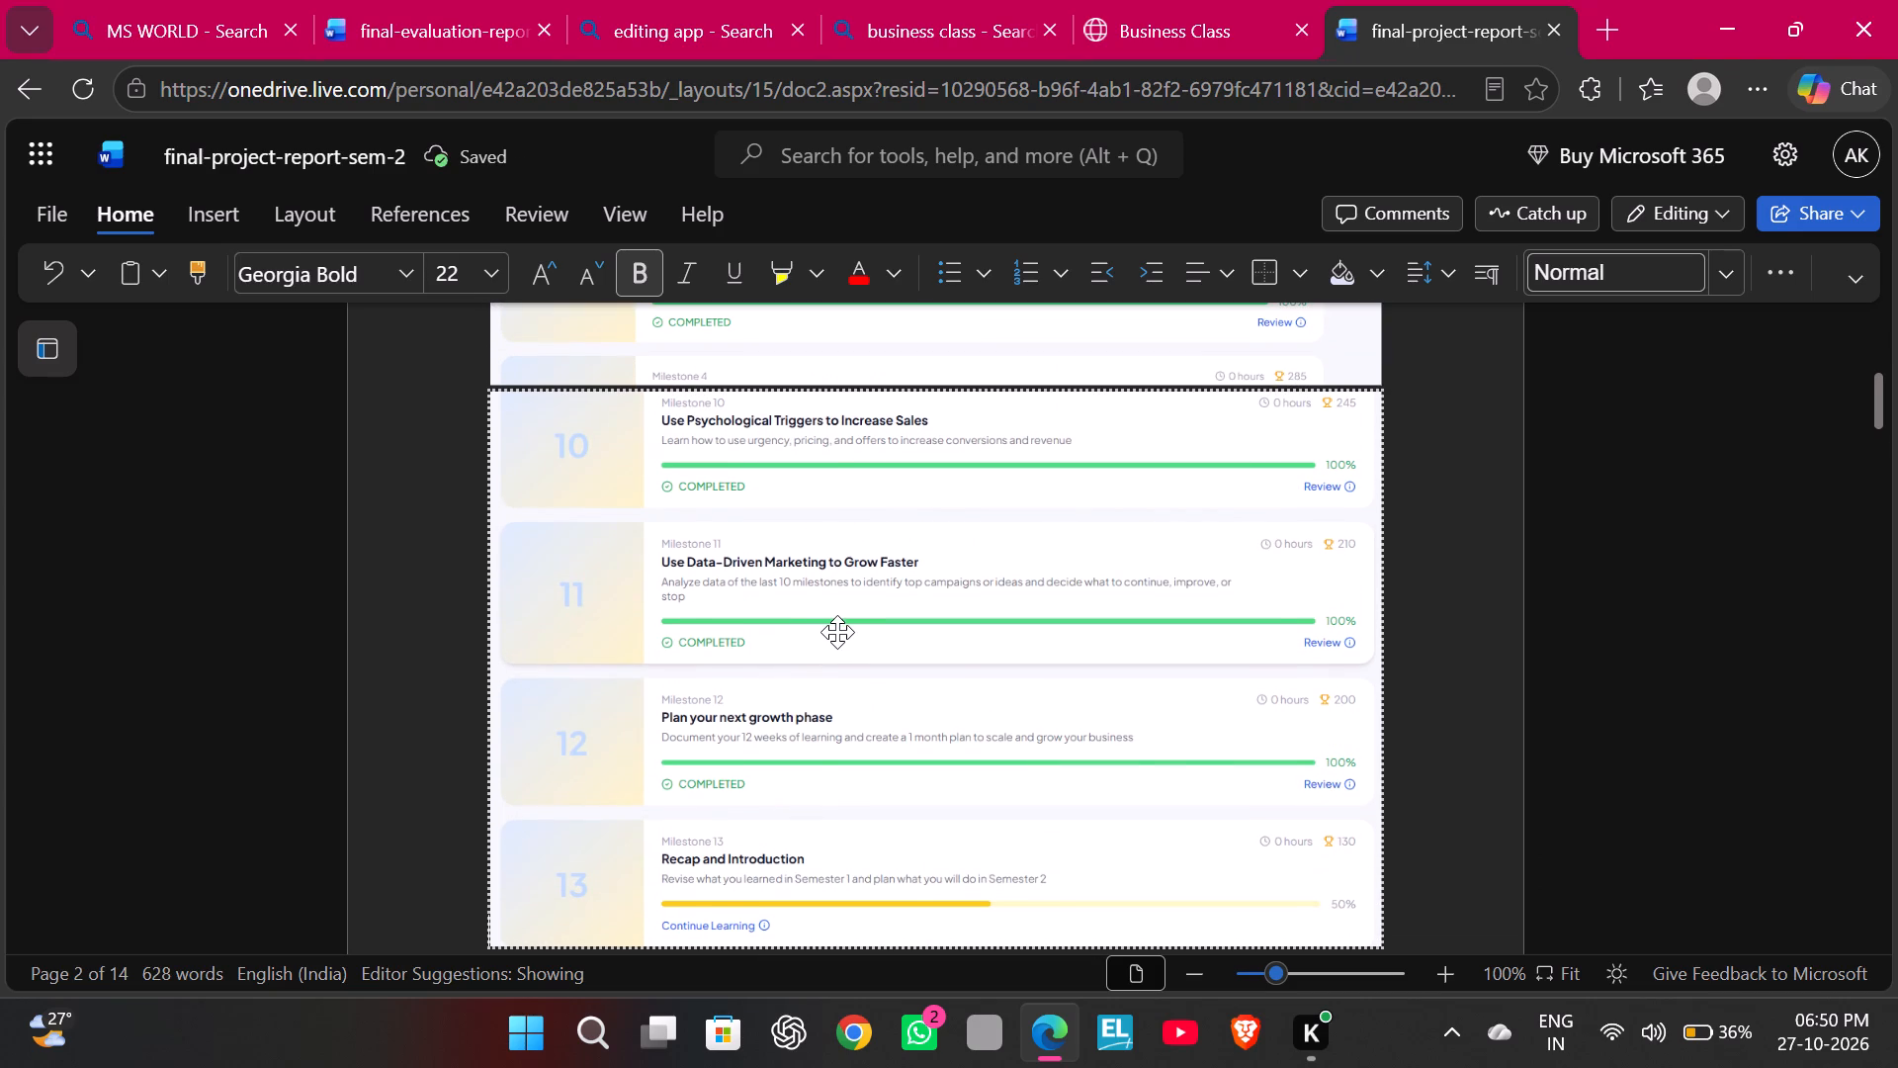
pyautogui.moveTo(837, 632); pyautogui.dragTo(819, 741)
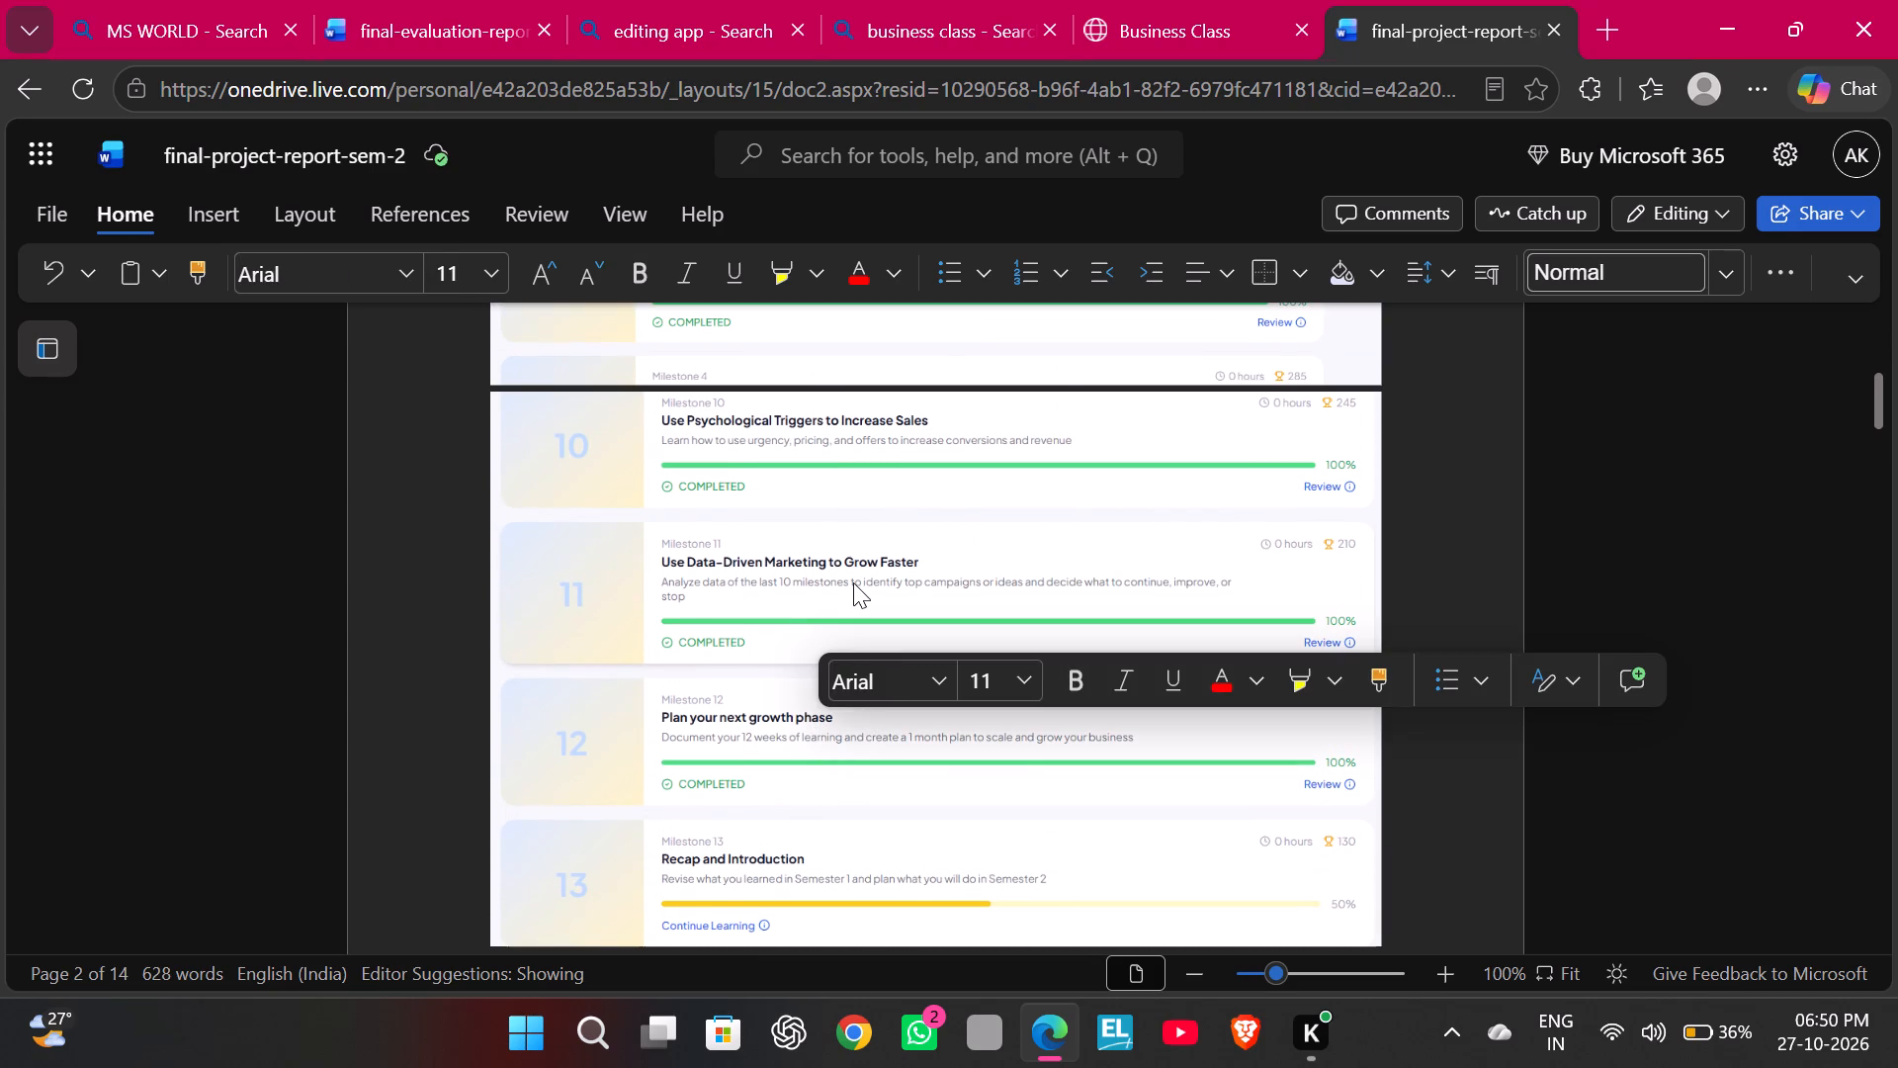
# Move the Milestones 10 to 13 screenshot to the blank space before the Student Details heading by cutting and pasting it.
pyautogui.rightClick(853, 582)
pyautogui.click(983, 143)
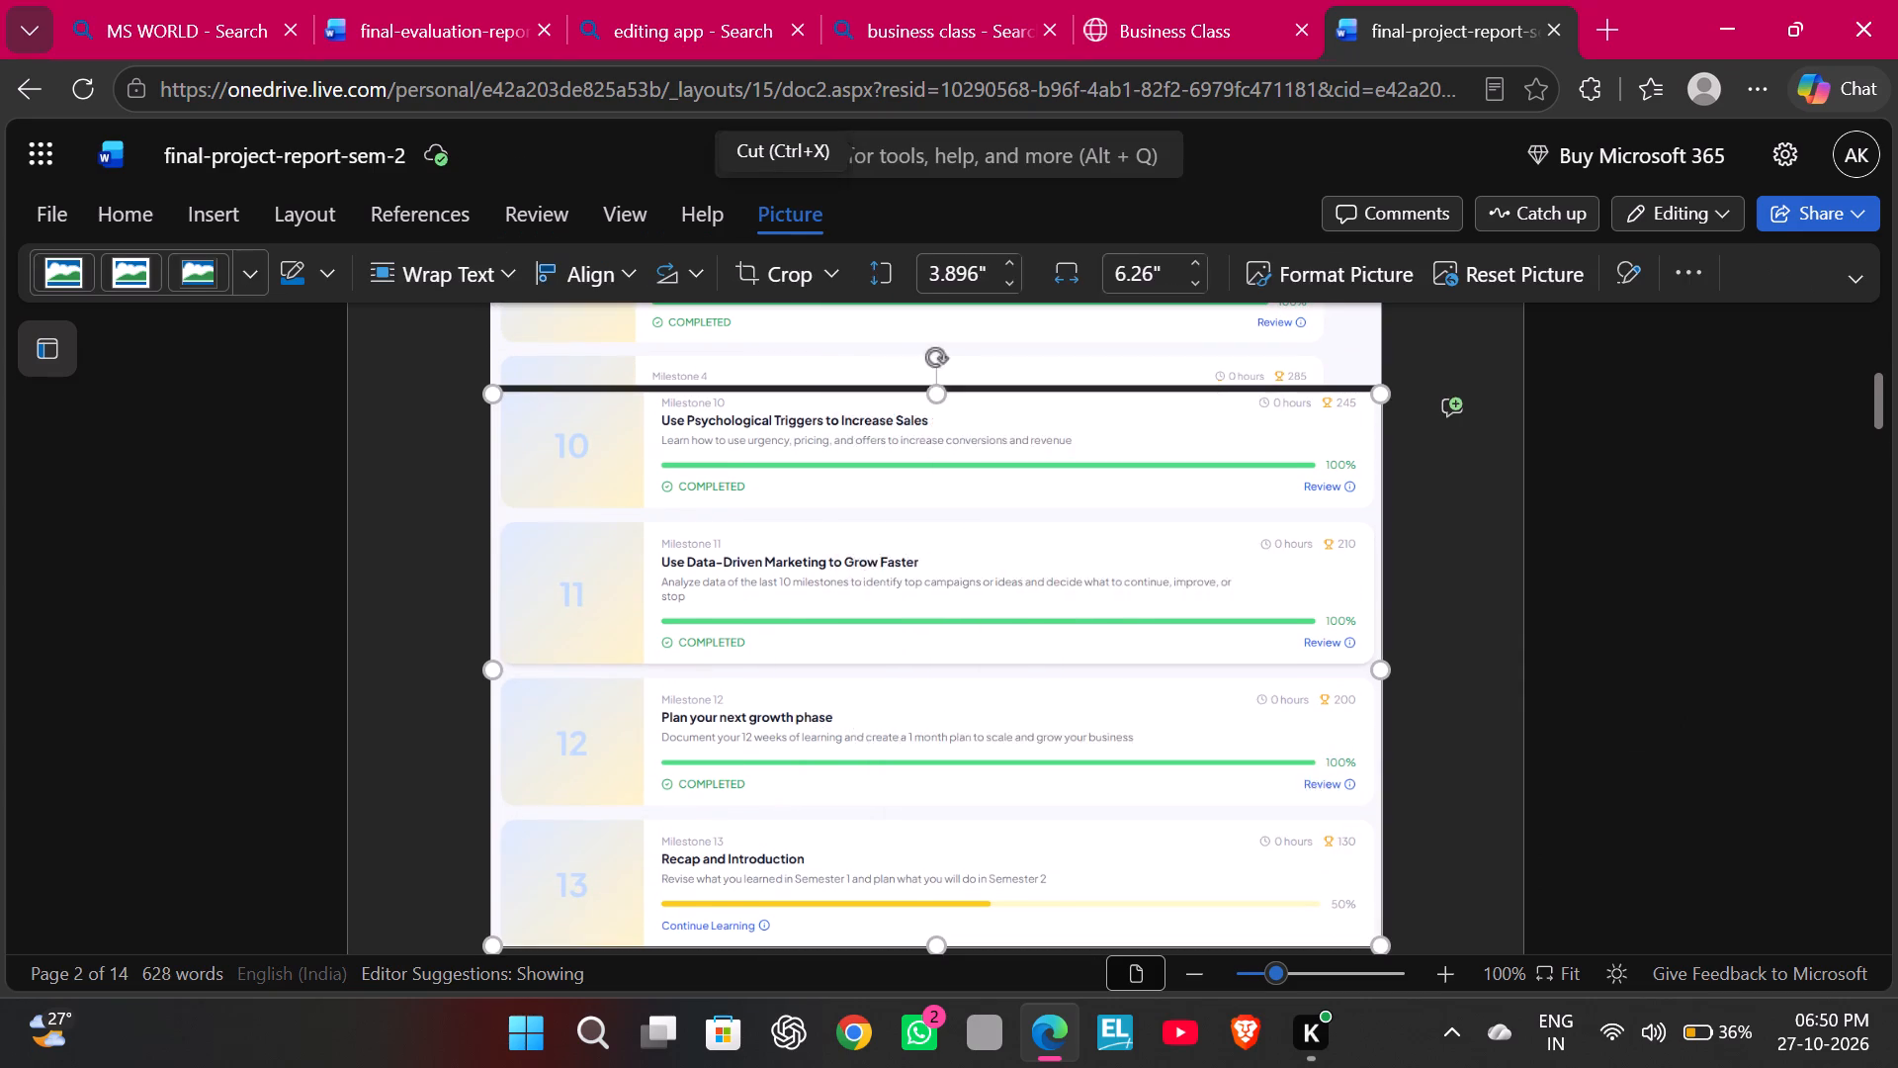
pyautogui.scroll(3, 804, 577)
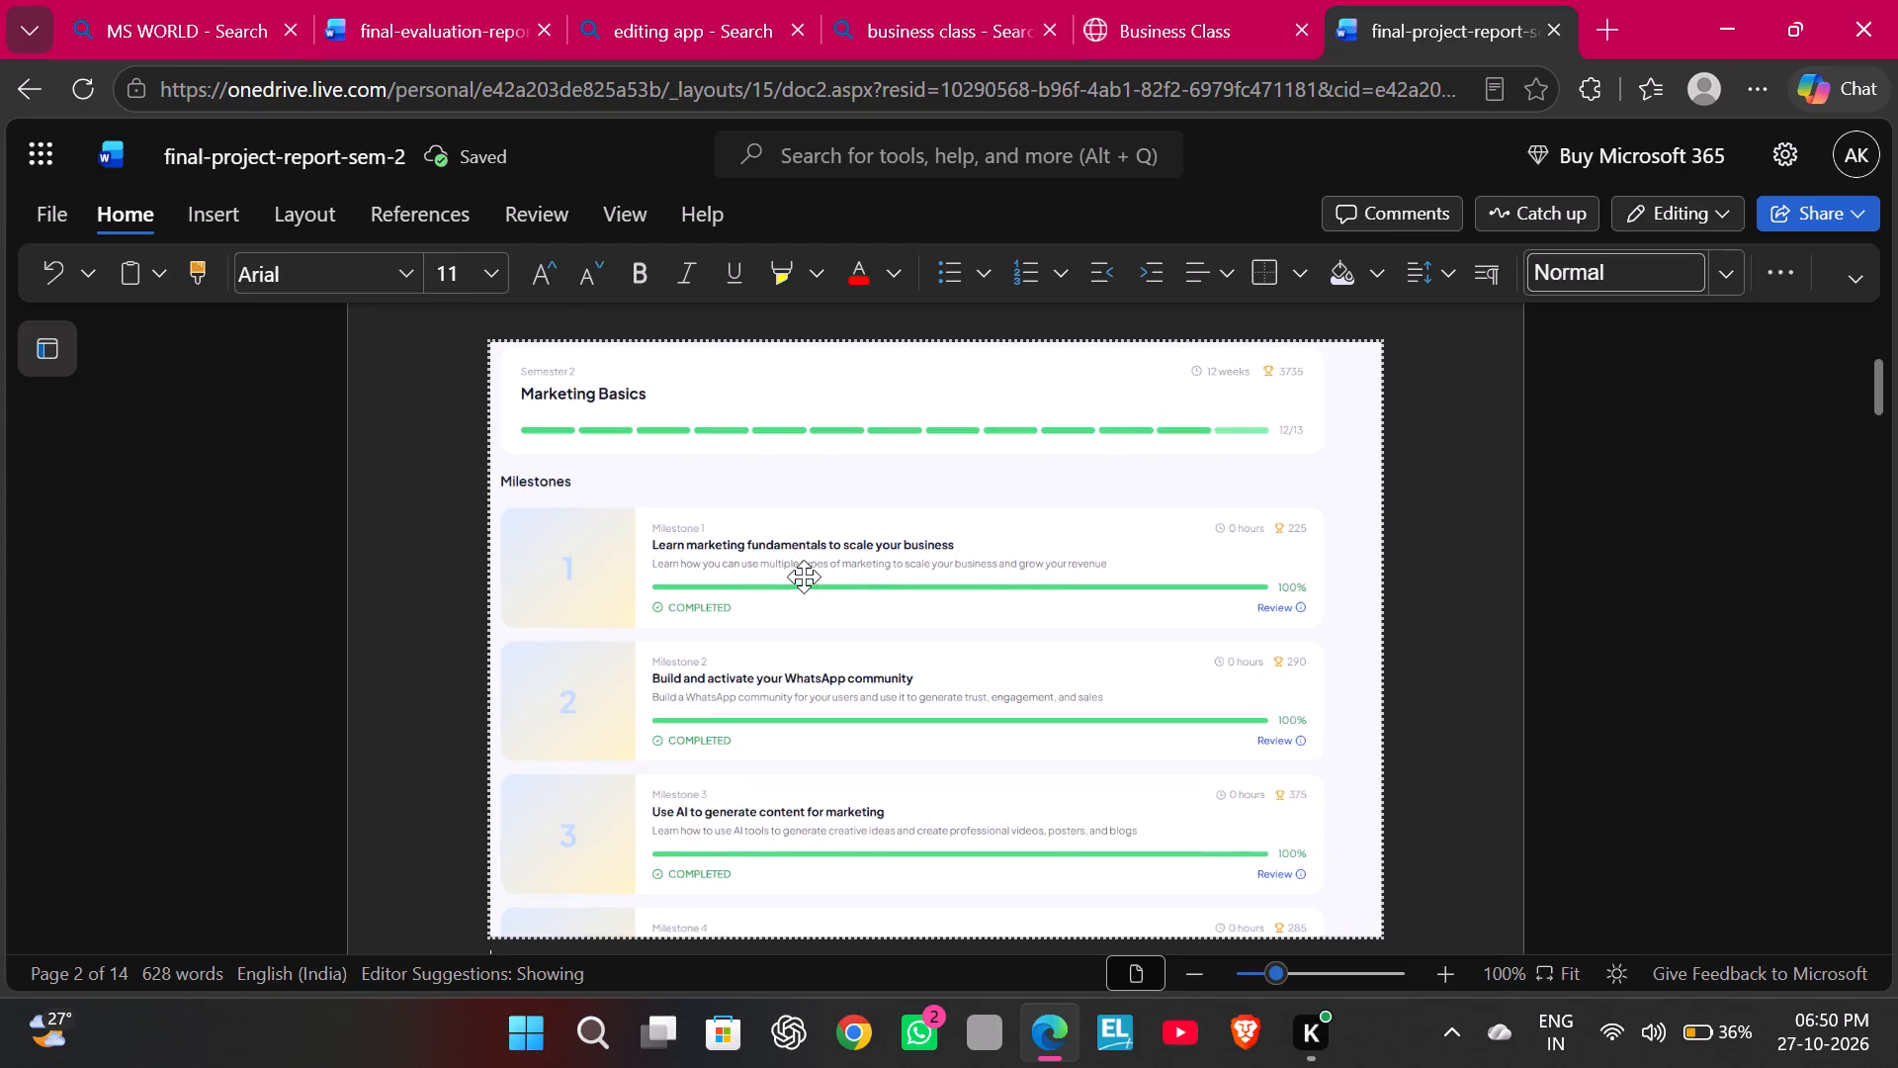
pyautogui.scroll(3, 804, 577)
pyautogui.scroll(-2, 804, 577)
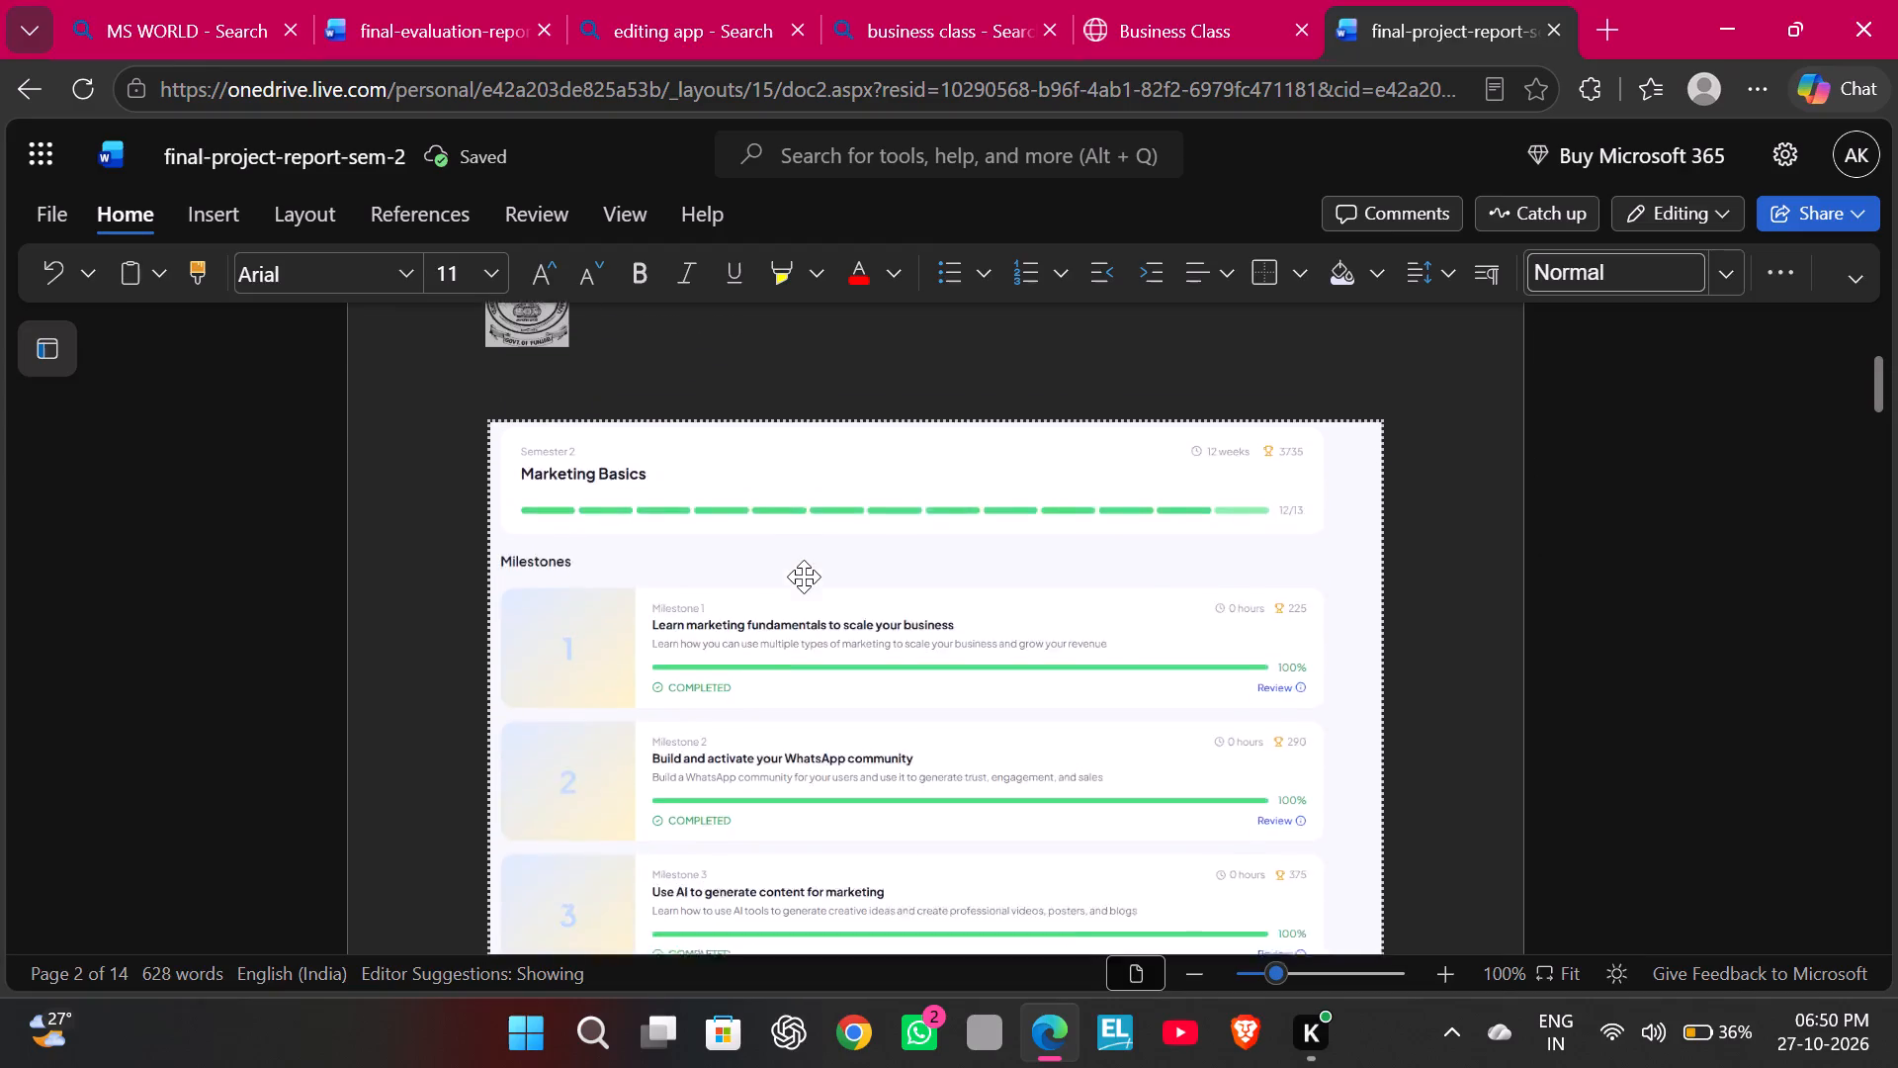
pyautogui.scroll(3, 804, 577)
pyautogui.scroll(-4, 804, 577)
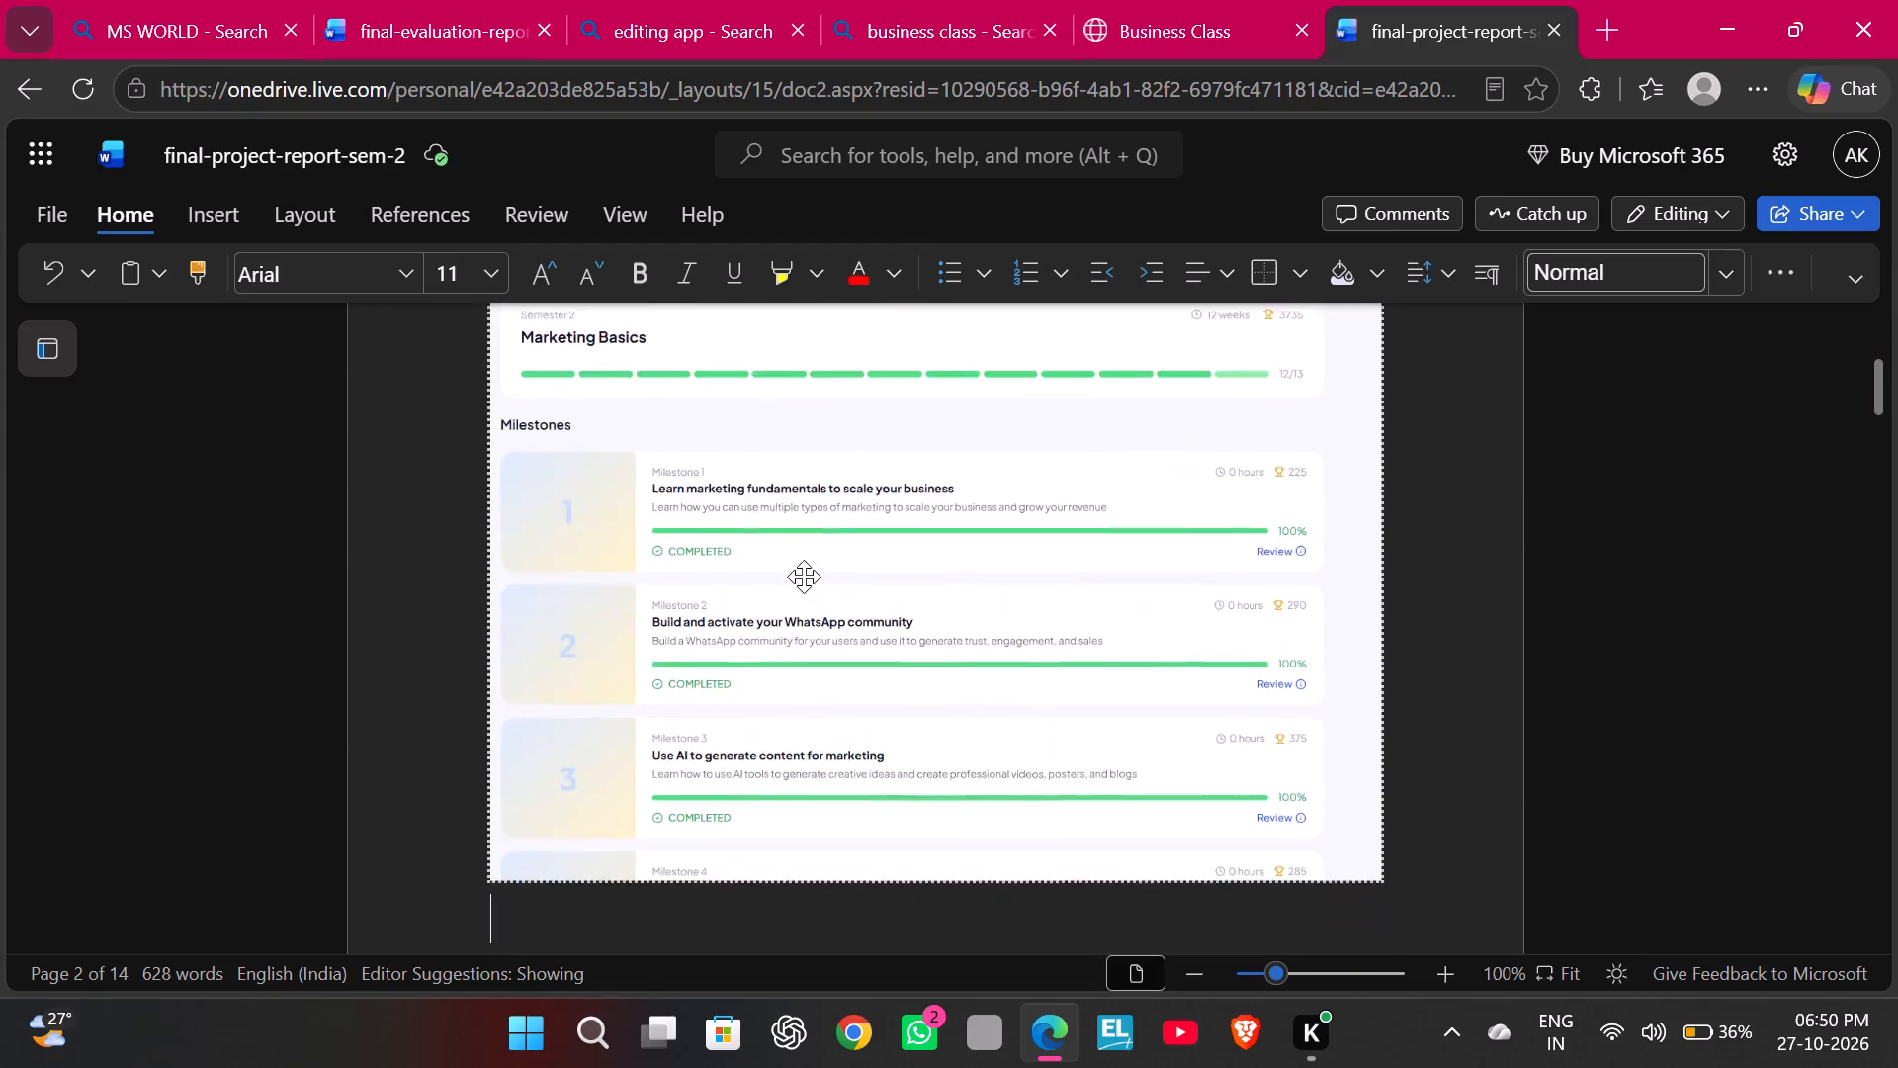
pyautogui.scroll(-3, 804, 577)
pyautogui.click(803, 503)
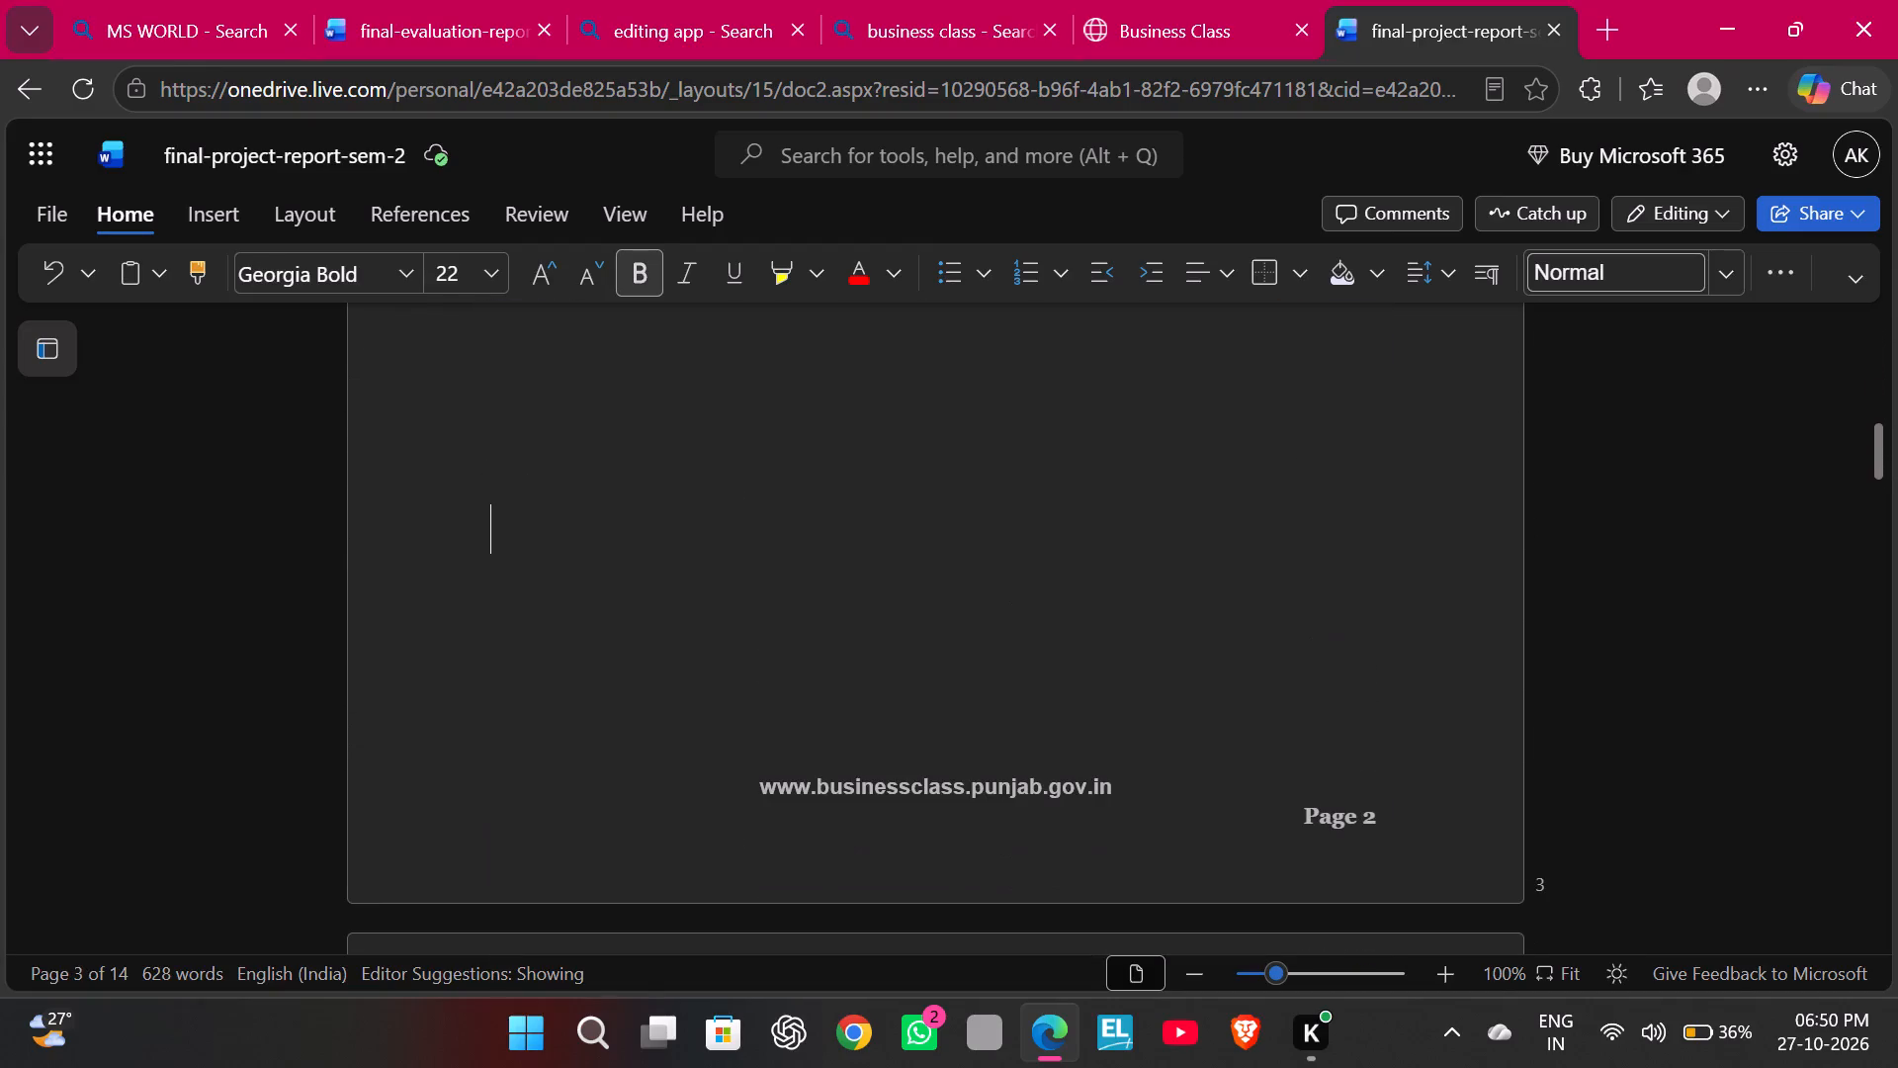
pyautogui.hotkey('ctrl', 'v')
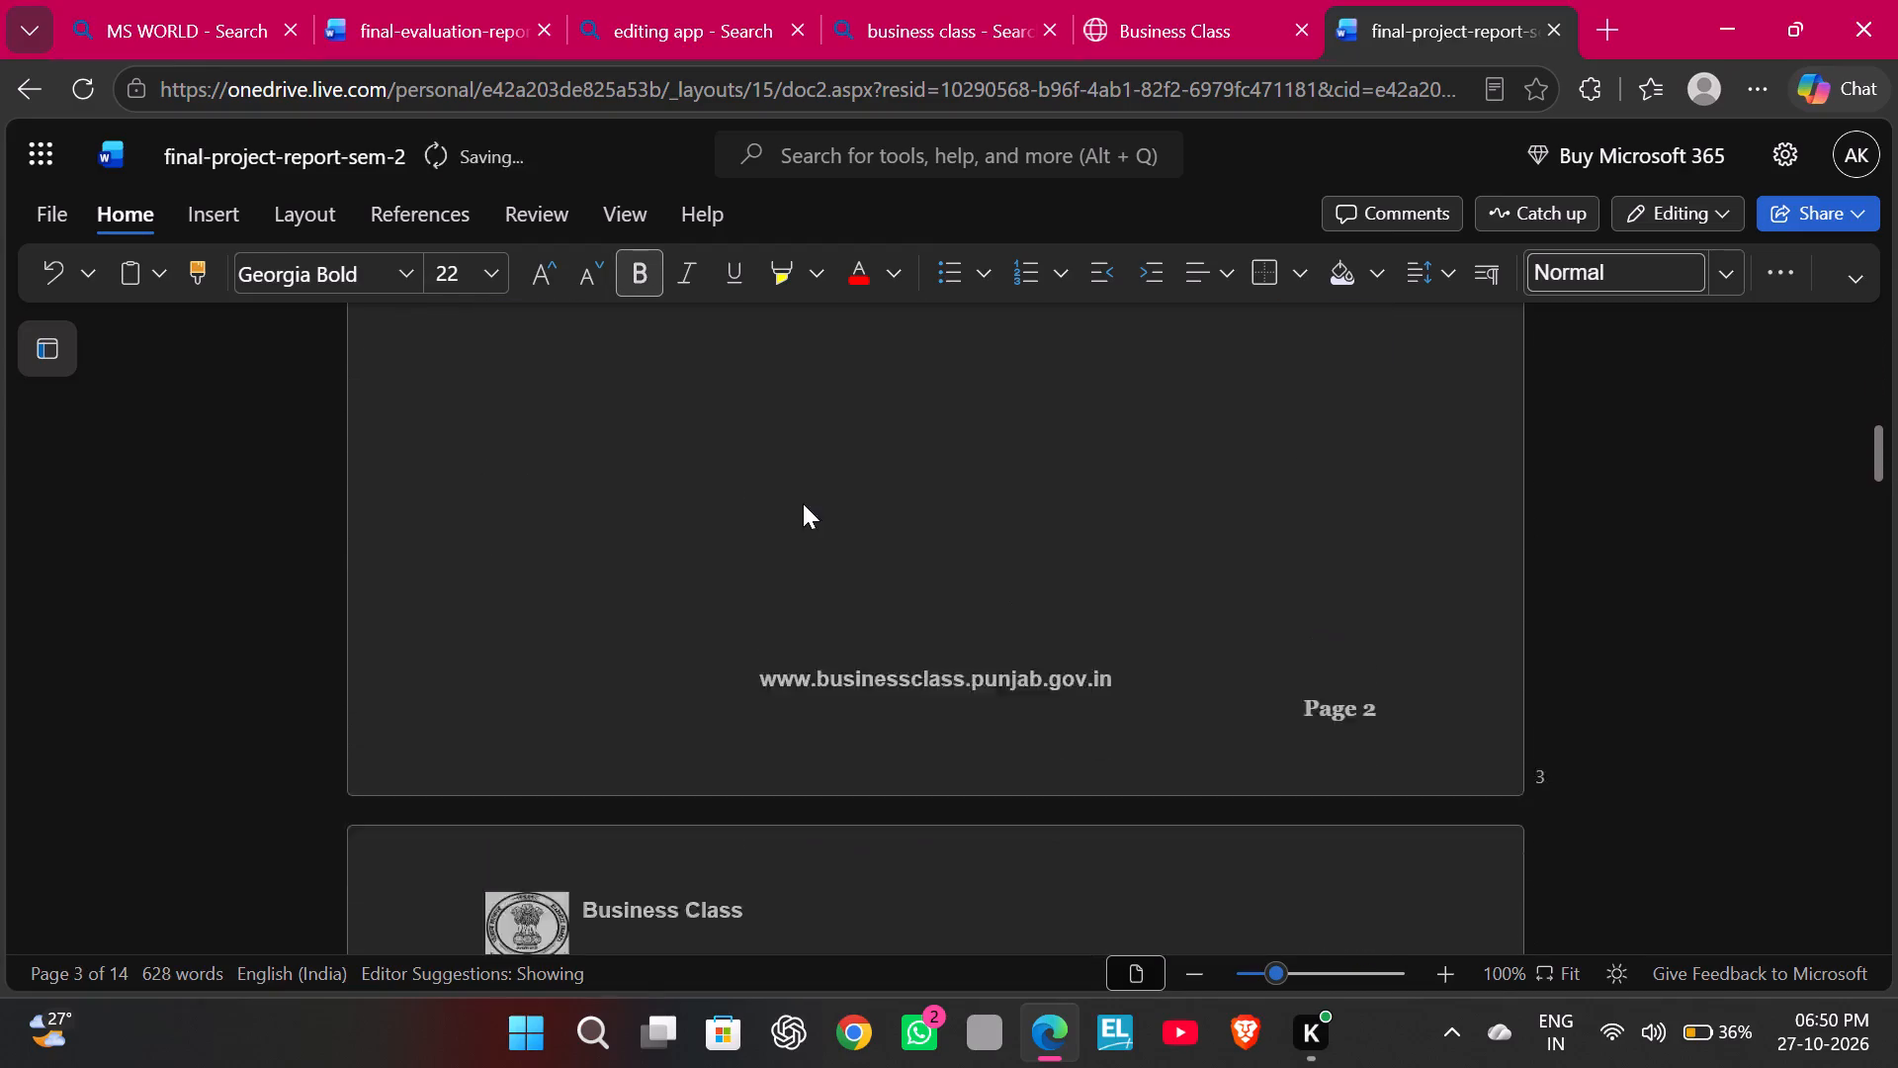
pyautogui.rightClick(803, 503)
pyautogui.scroll(2, 803, 503)
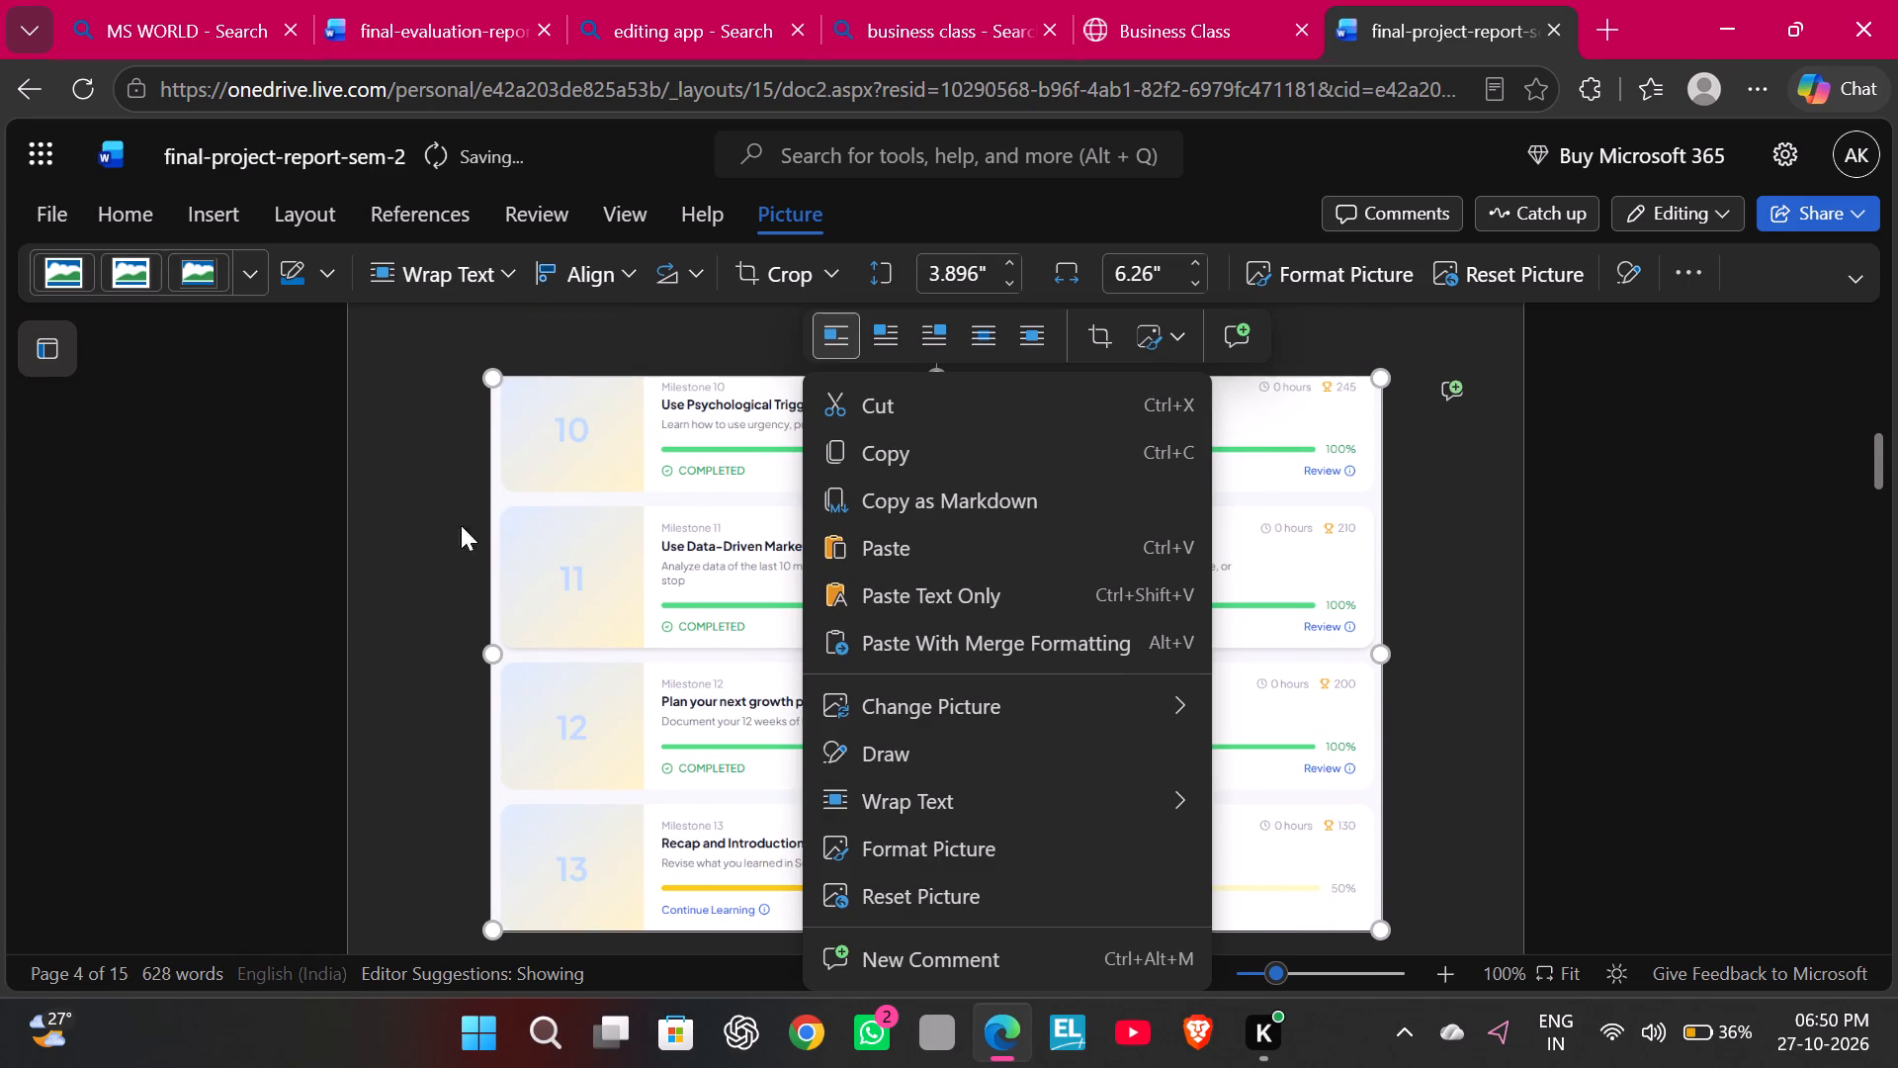
pyautogui.click(405, 534)
# Review the placement of the moved Milestones 10 to 13 screenshot and the layout of the surrounding pages.
pyautogui.scroll(5, 405, 534)
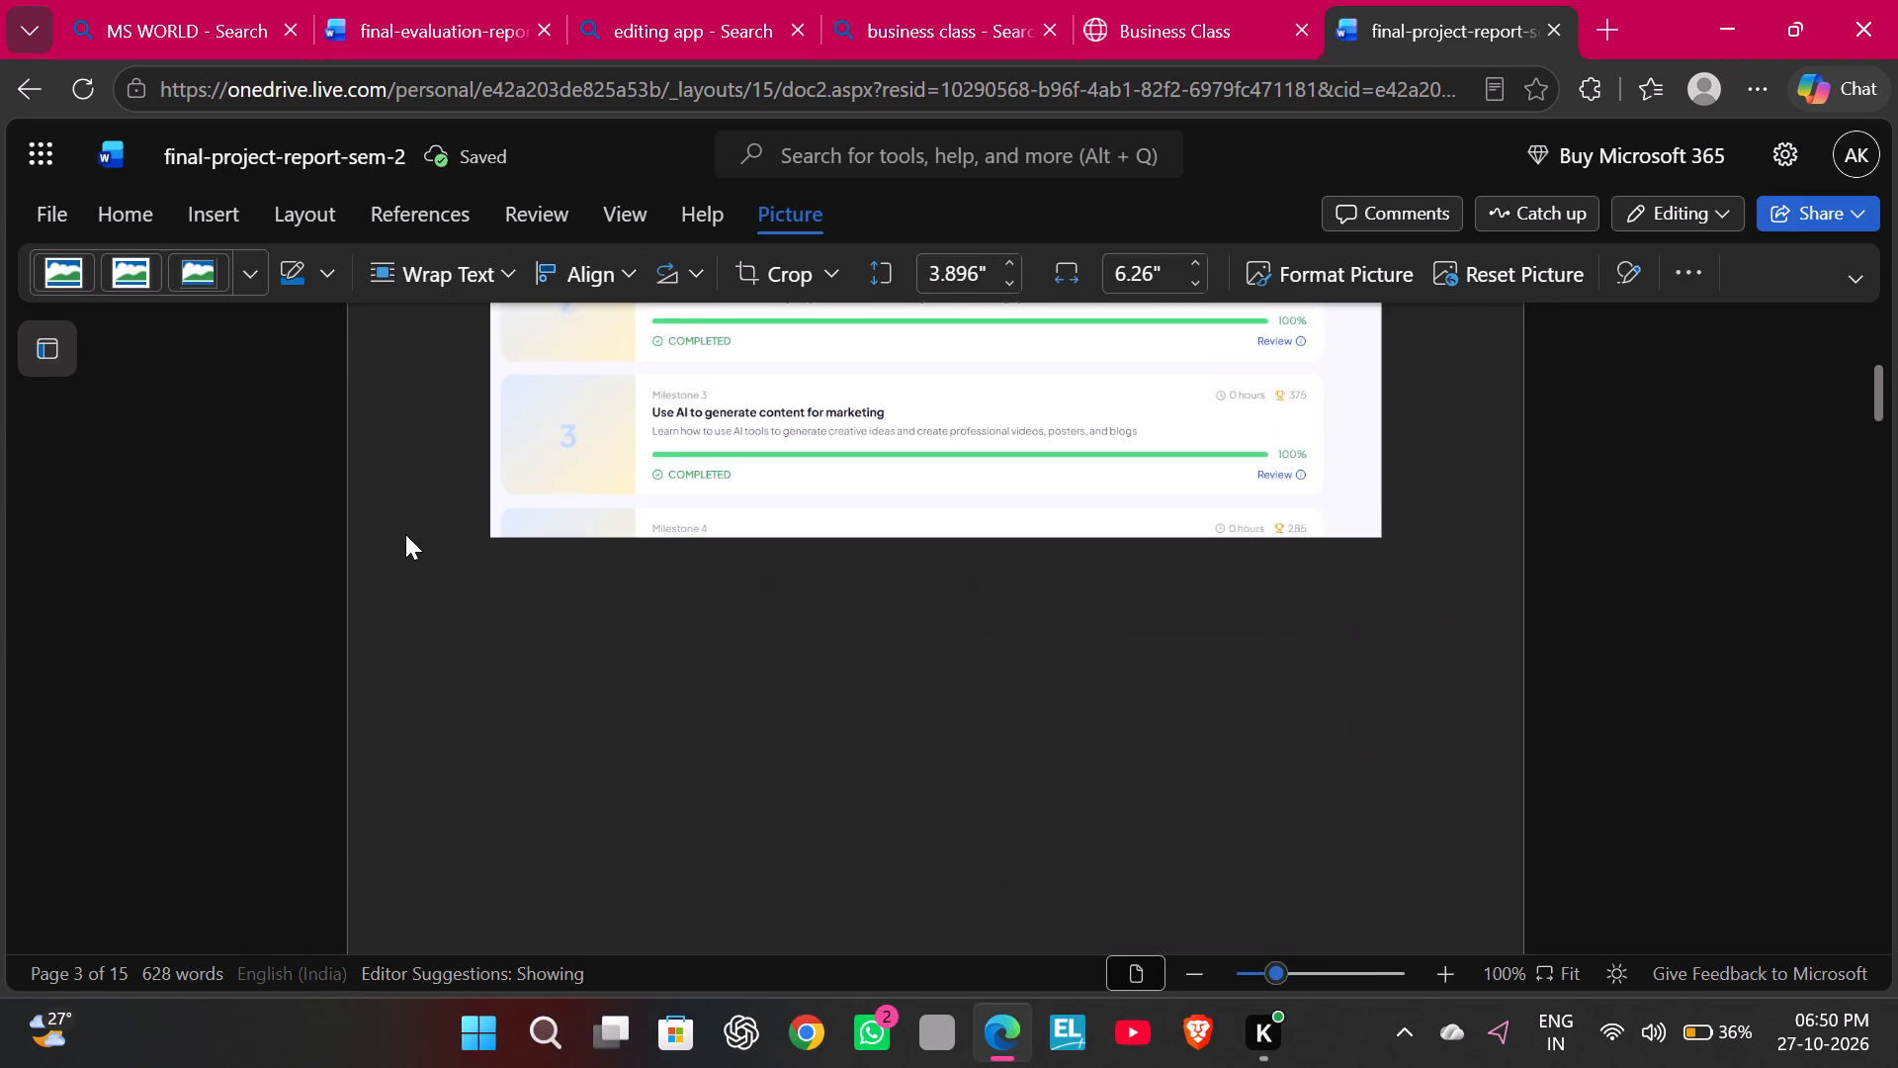
pyautogui.scroll(-6, 405, 534)
pyautogui.scroll(1, 405, 534)
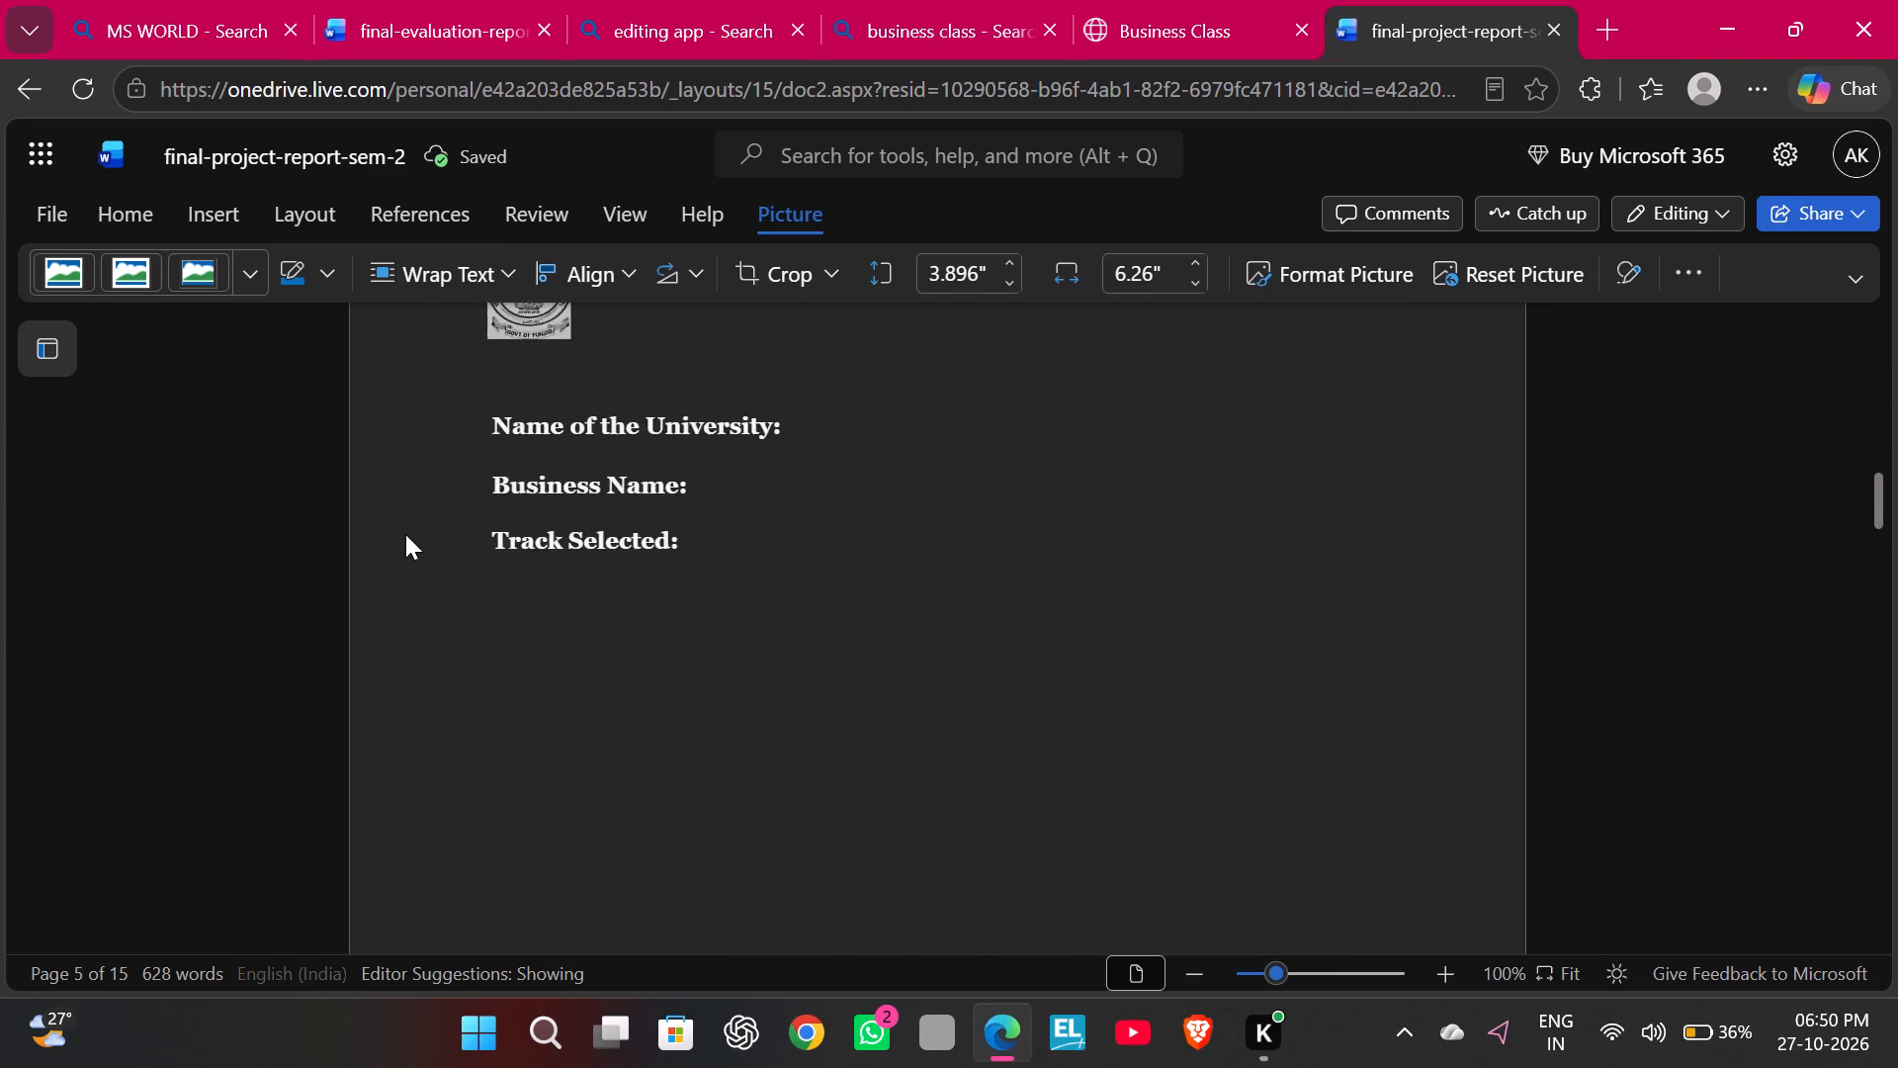
pyautogui.scroll(4, 405, 534)
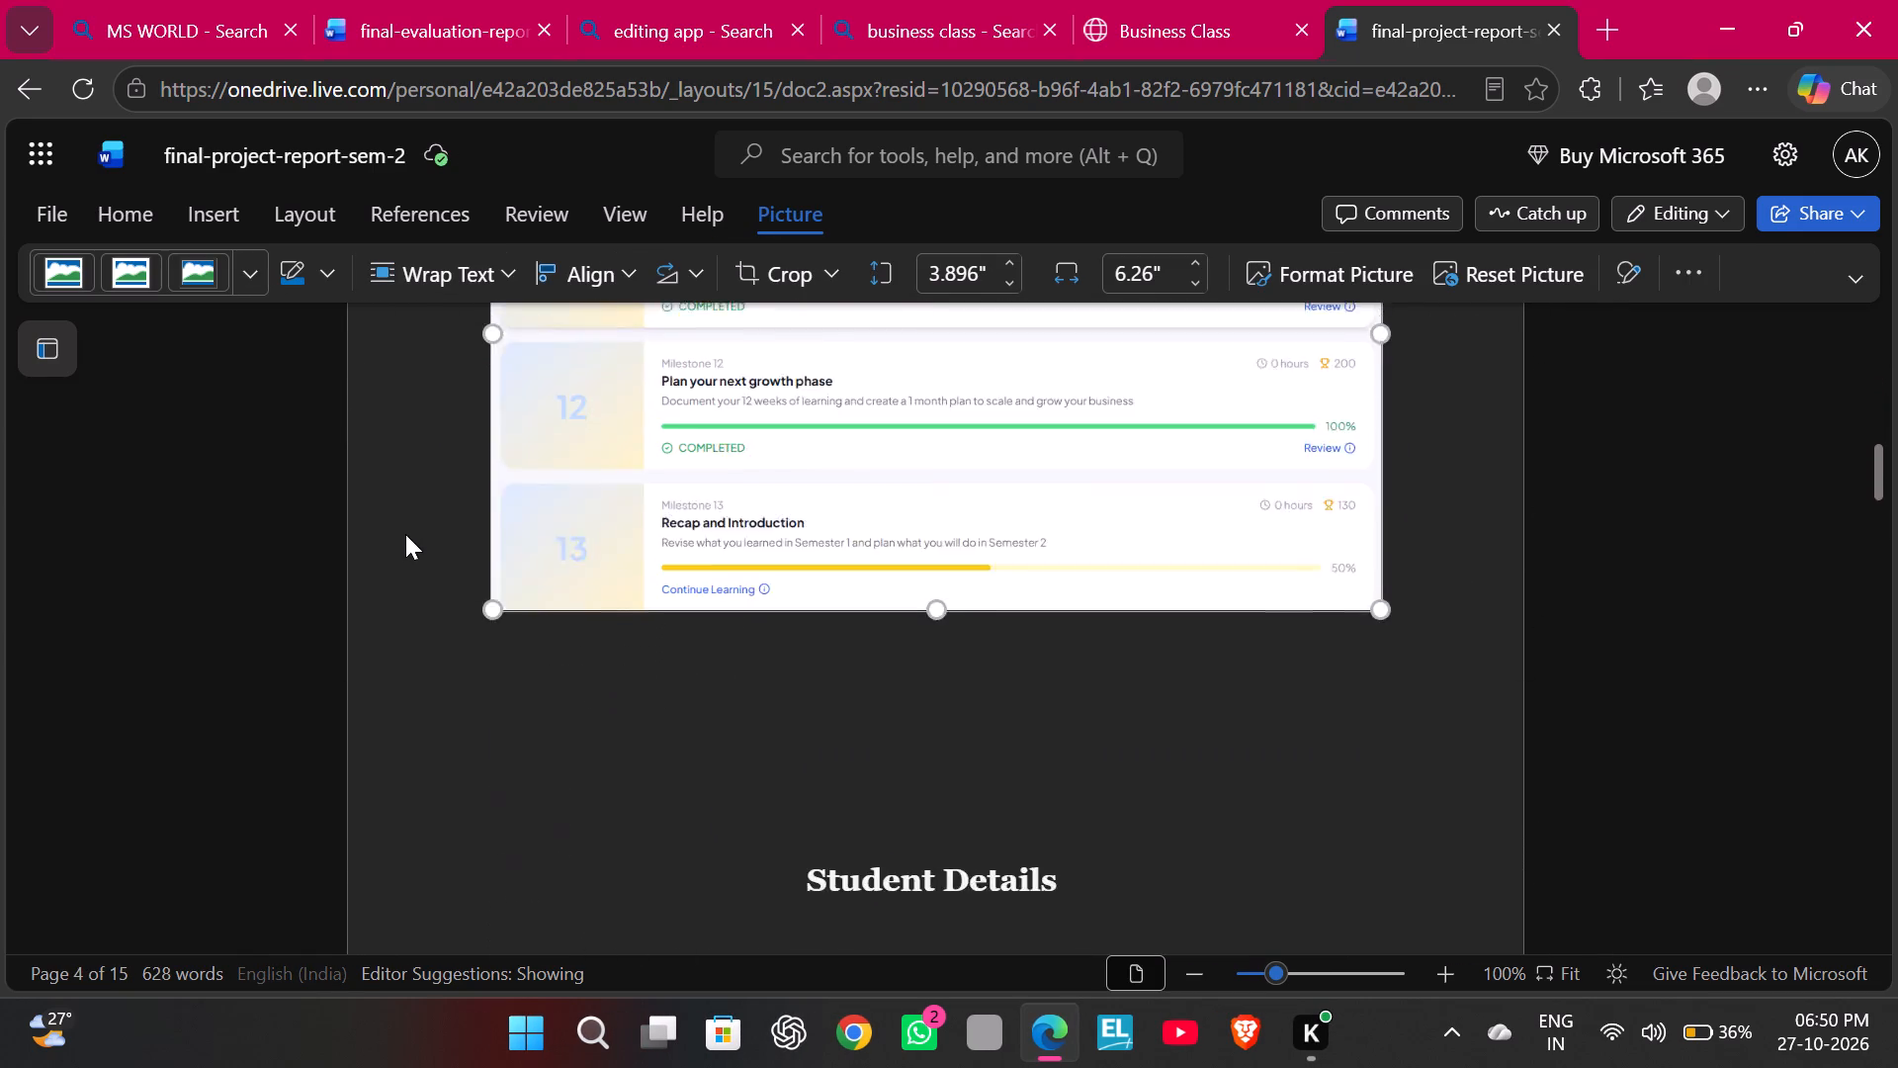
pyautogui.scroll(5, 405, 534)
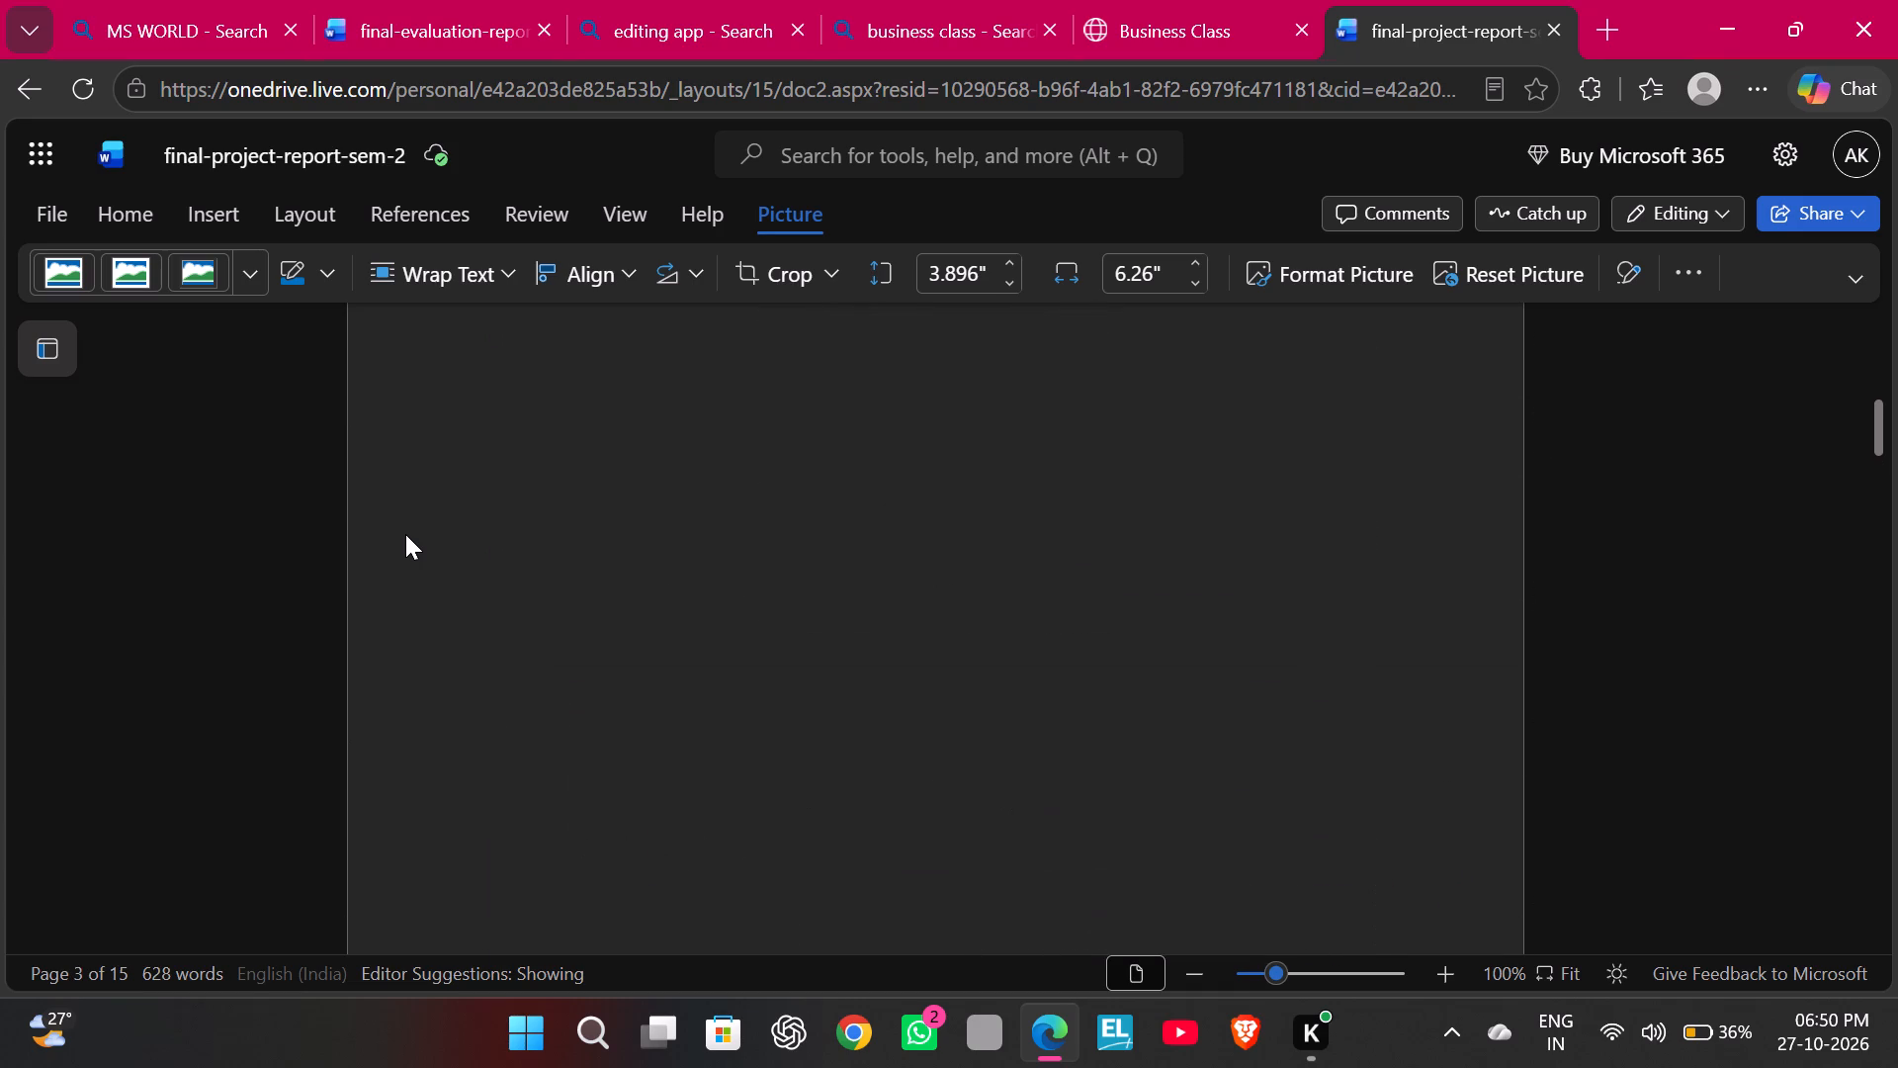
pyautogui.scroll(1, 405, 534)
pyautogui.scroll(-1, 405, 534)
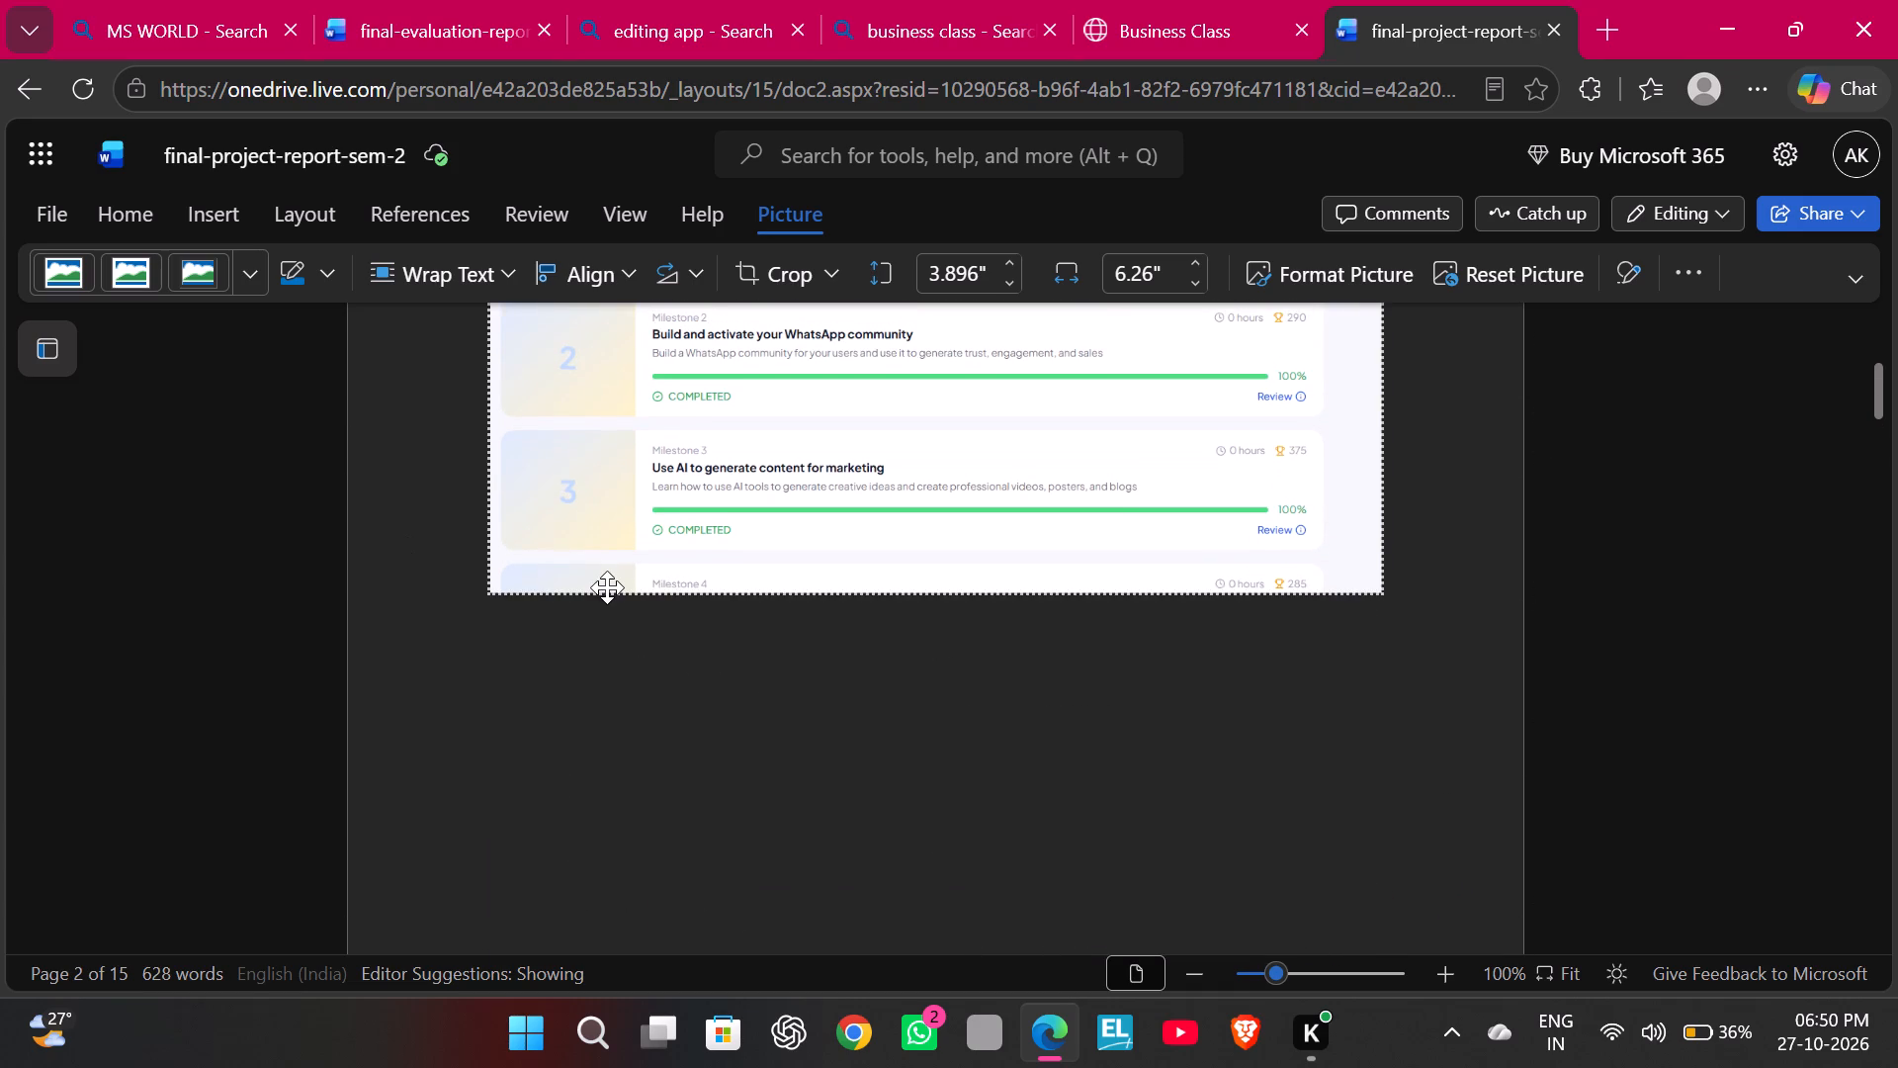
pyautogui.scroll(-2, 1211, 670)
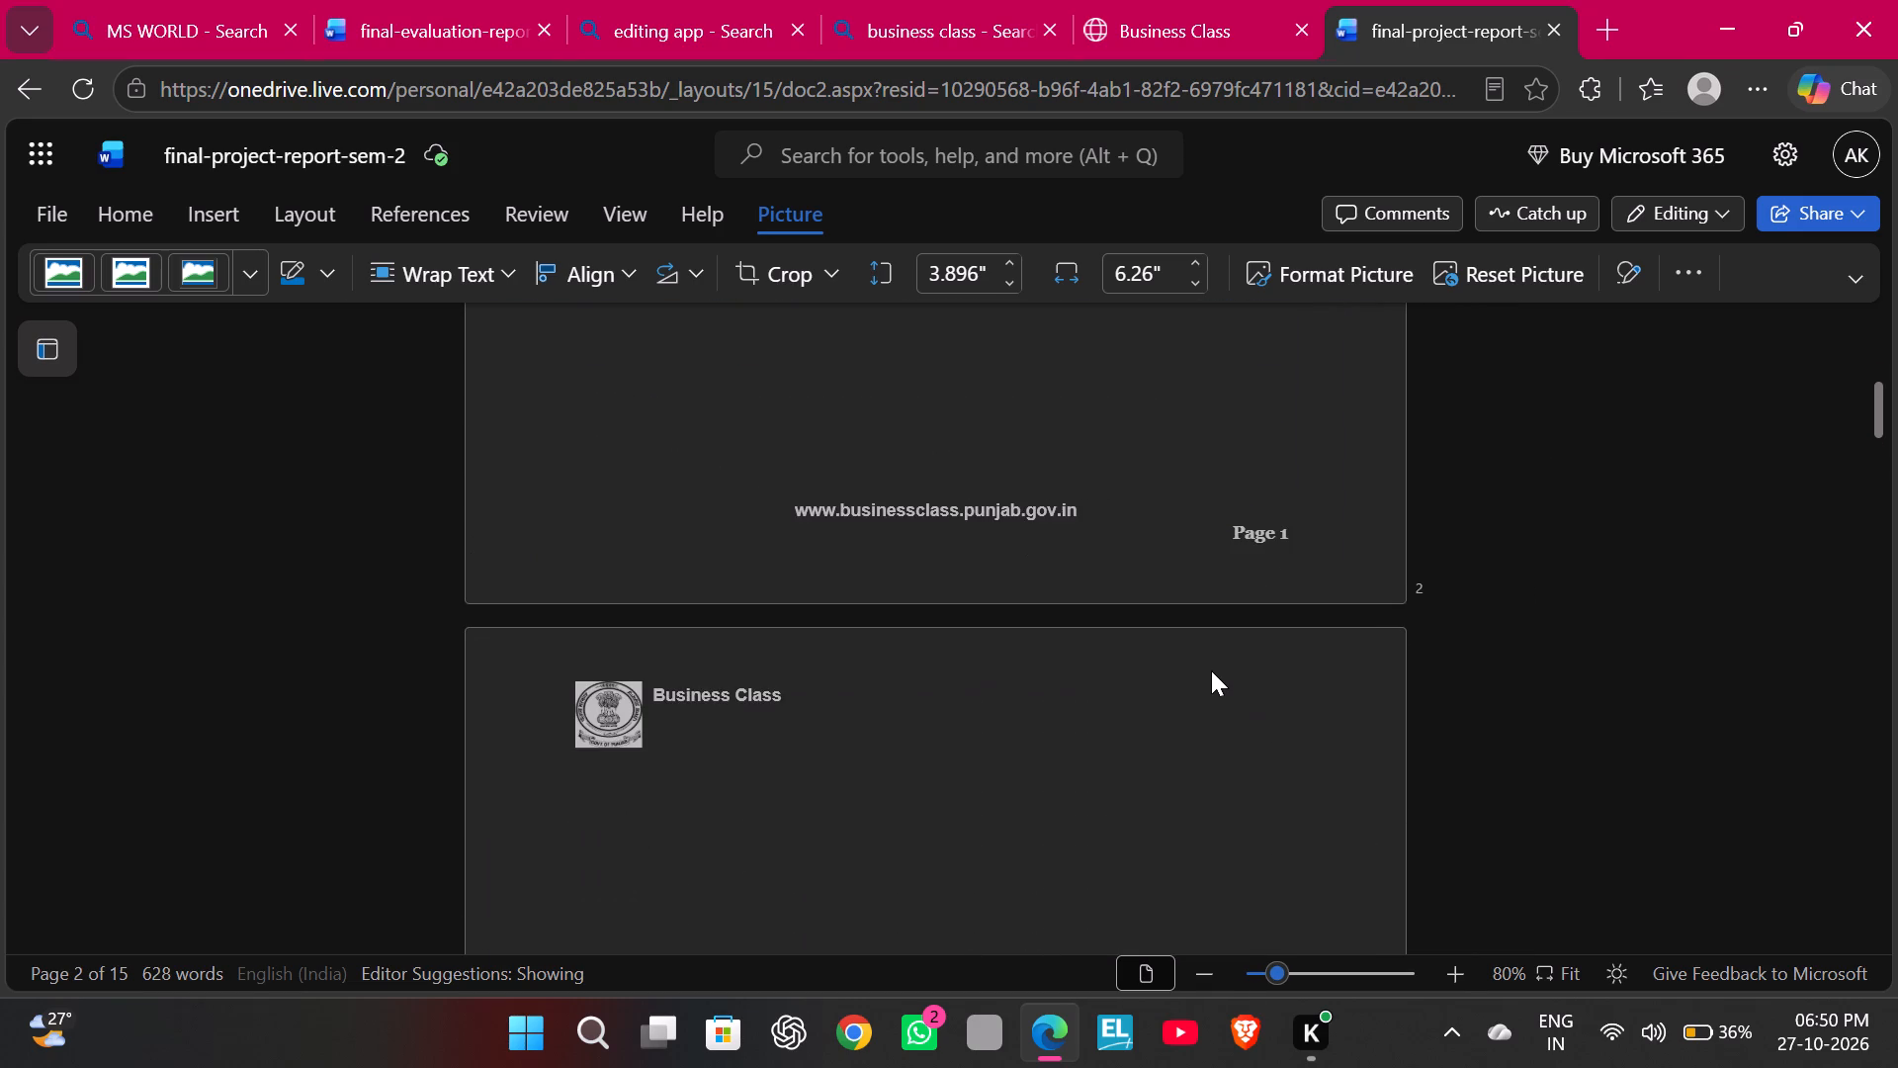
pyautogui.scroll(-3, 1211, 670)
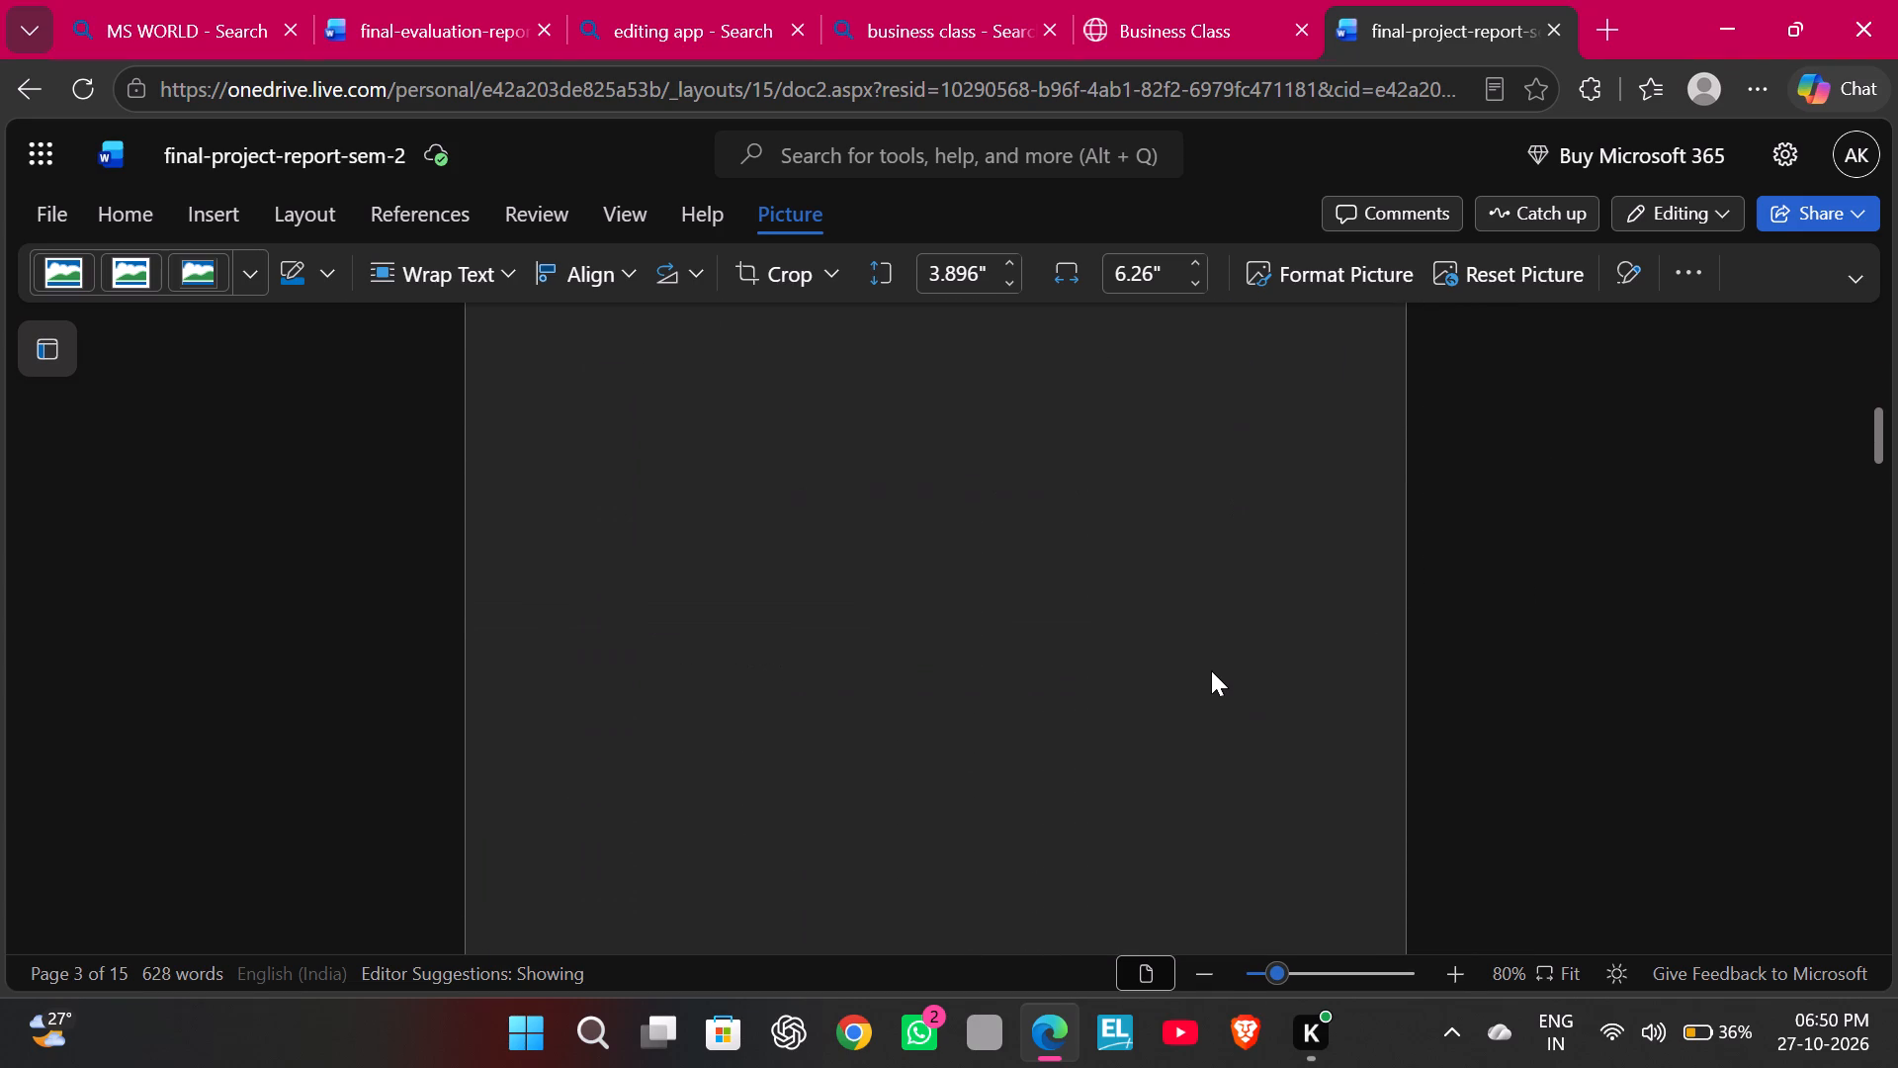
pyautogui.scroll(-4, 1211, 670)
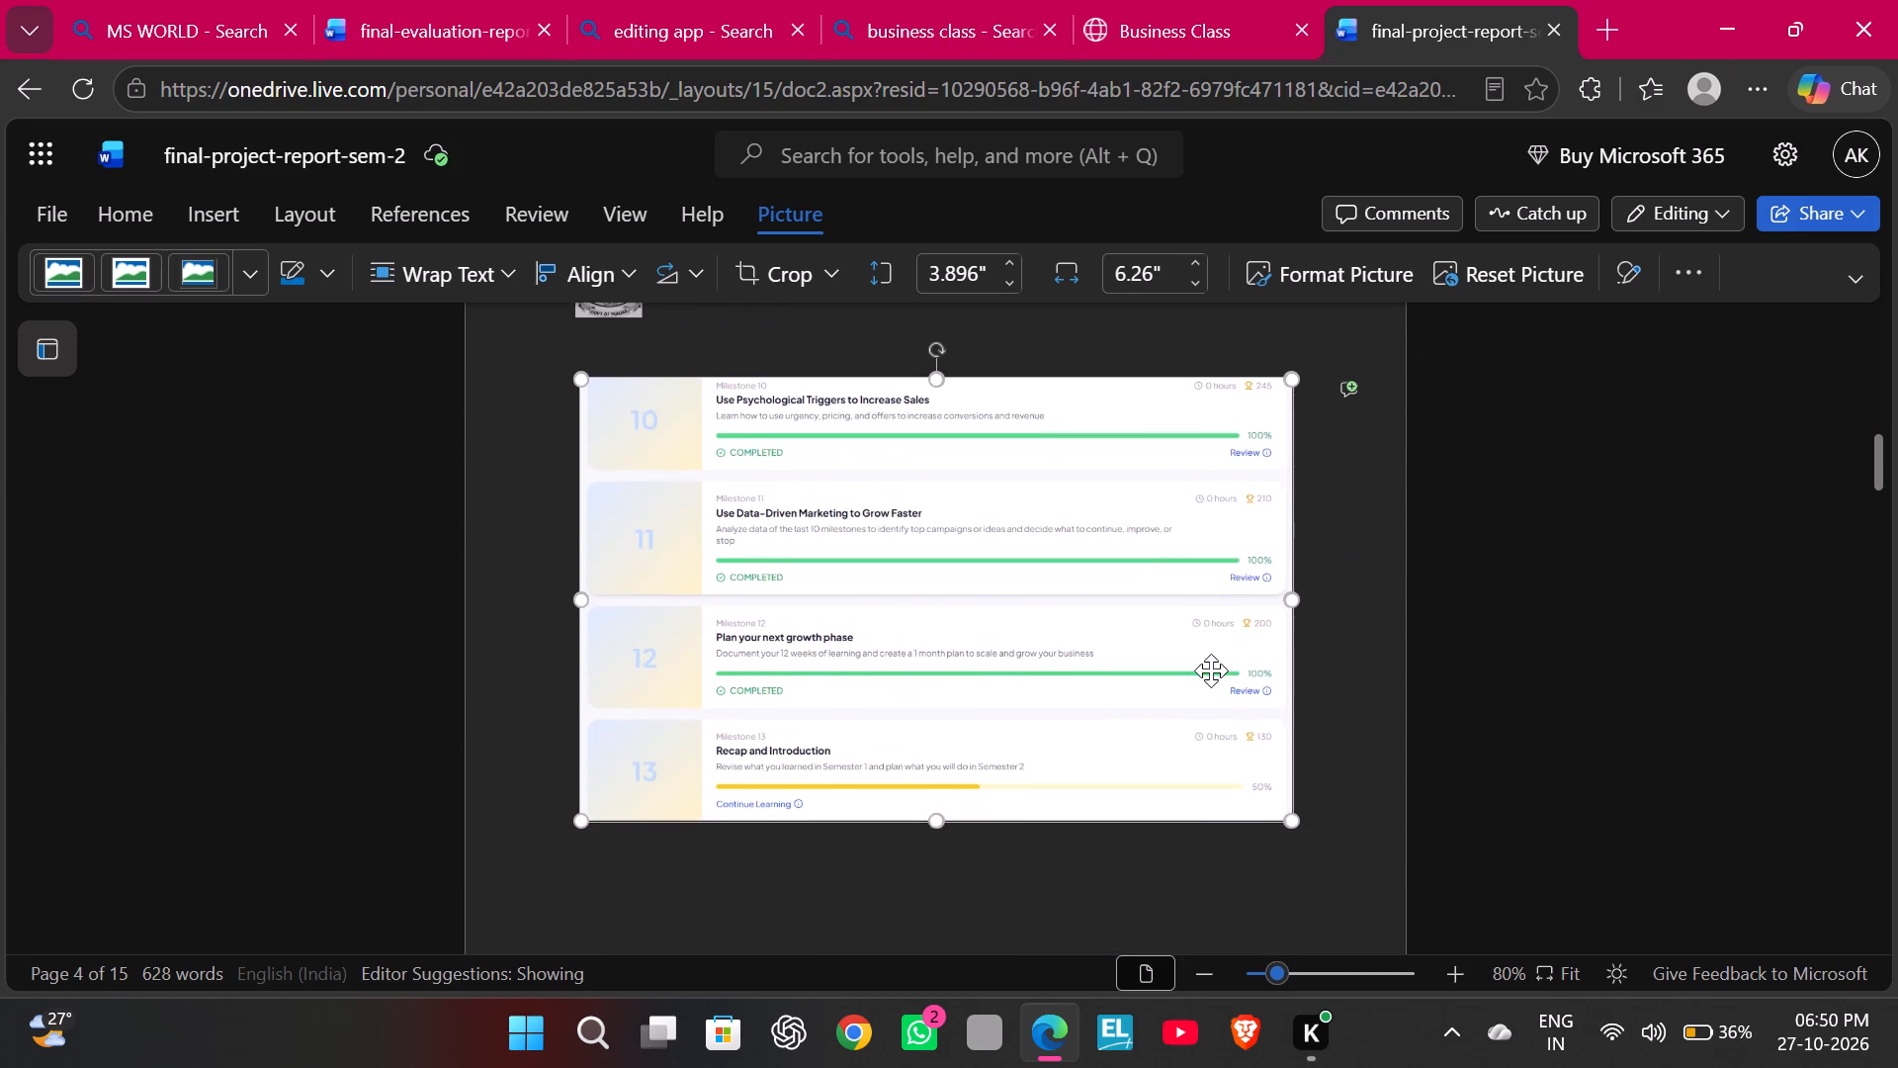
pyautogui.scroll(-4, 1211, 670)
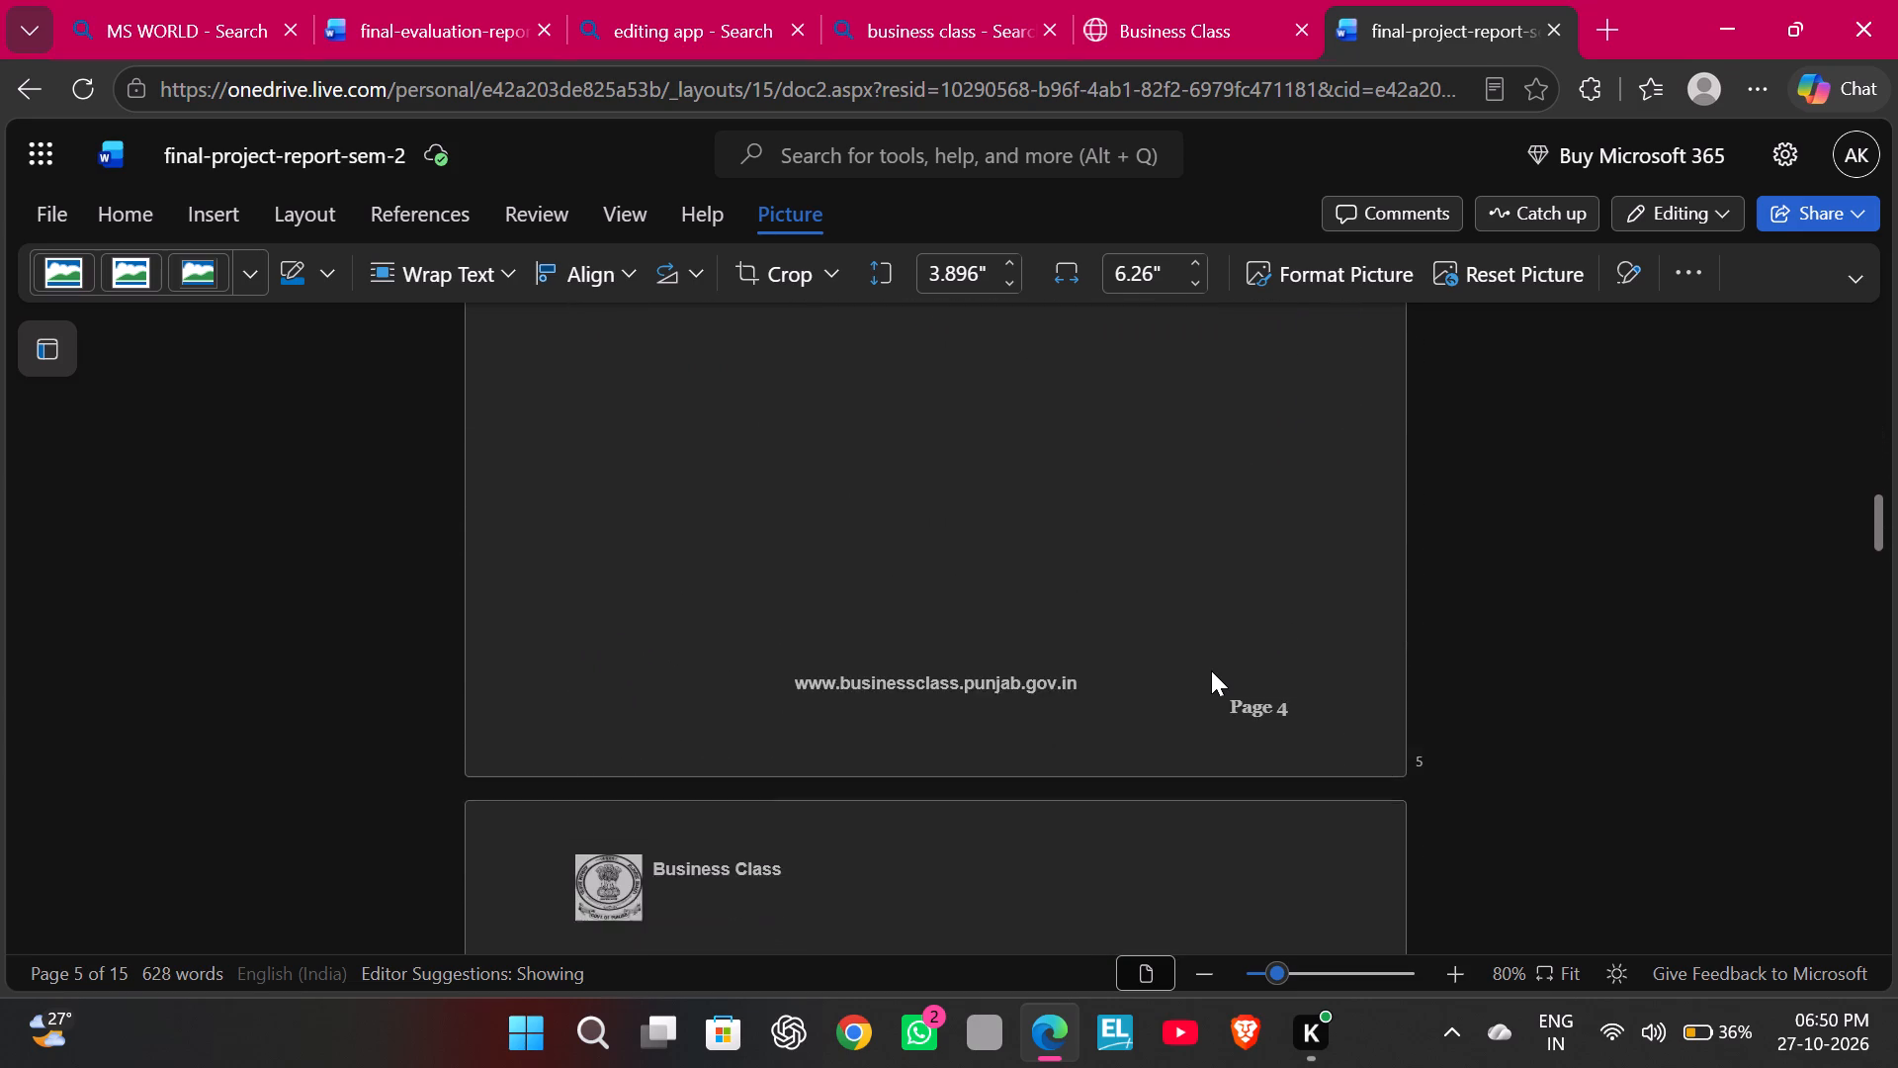
pyautogui.scroll(-2, 1211, 670)
# Push the Student Details heading and its fields off the Milestones 10 to 13 screenshot page by adding seven blank lines above the heading.
pyautogui.scroll(2, 1211, 670)
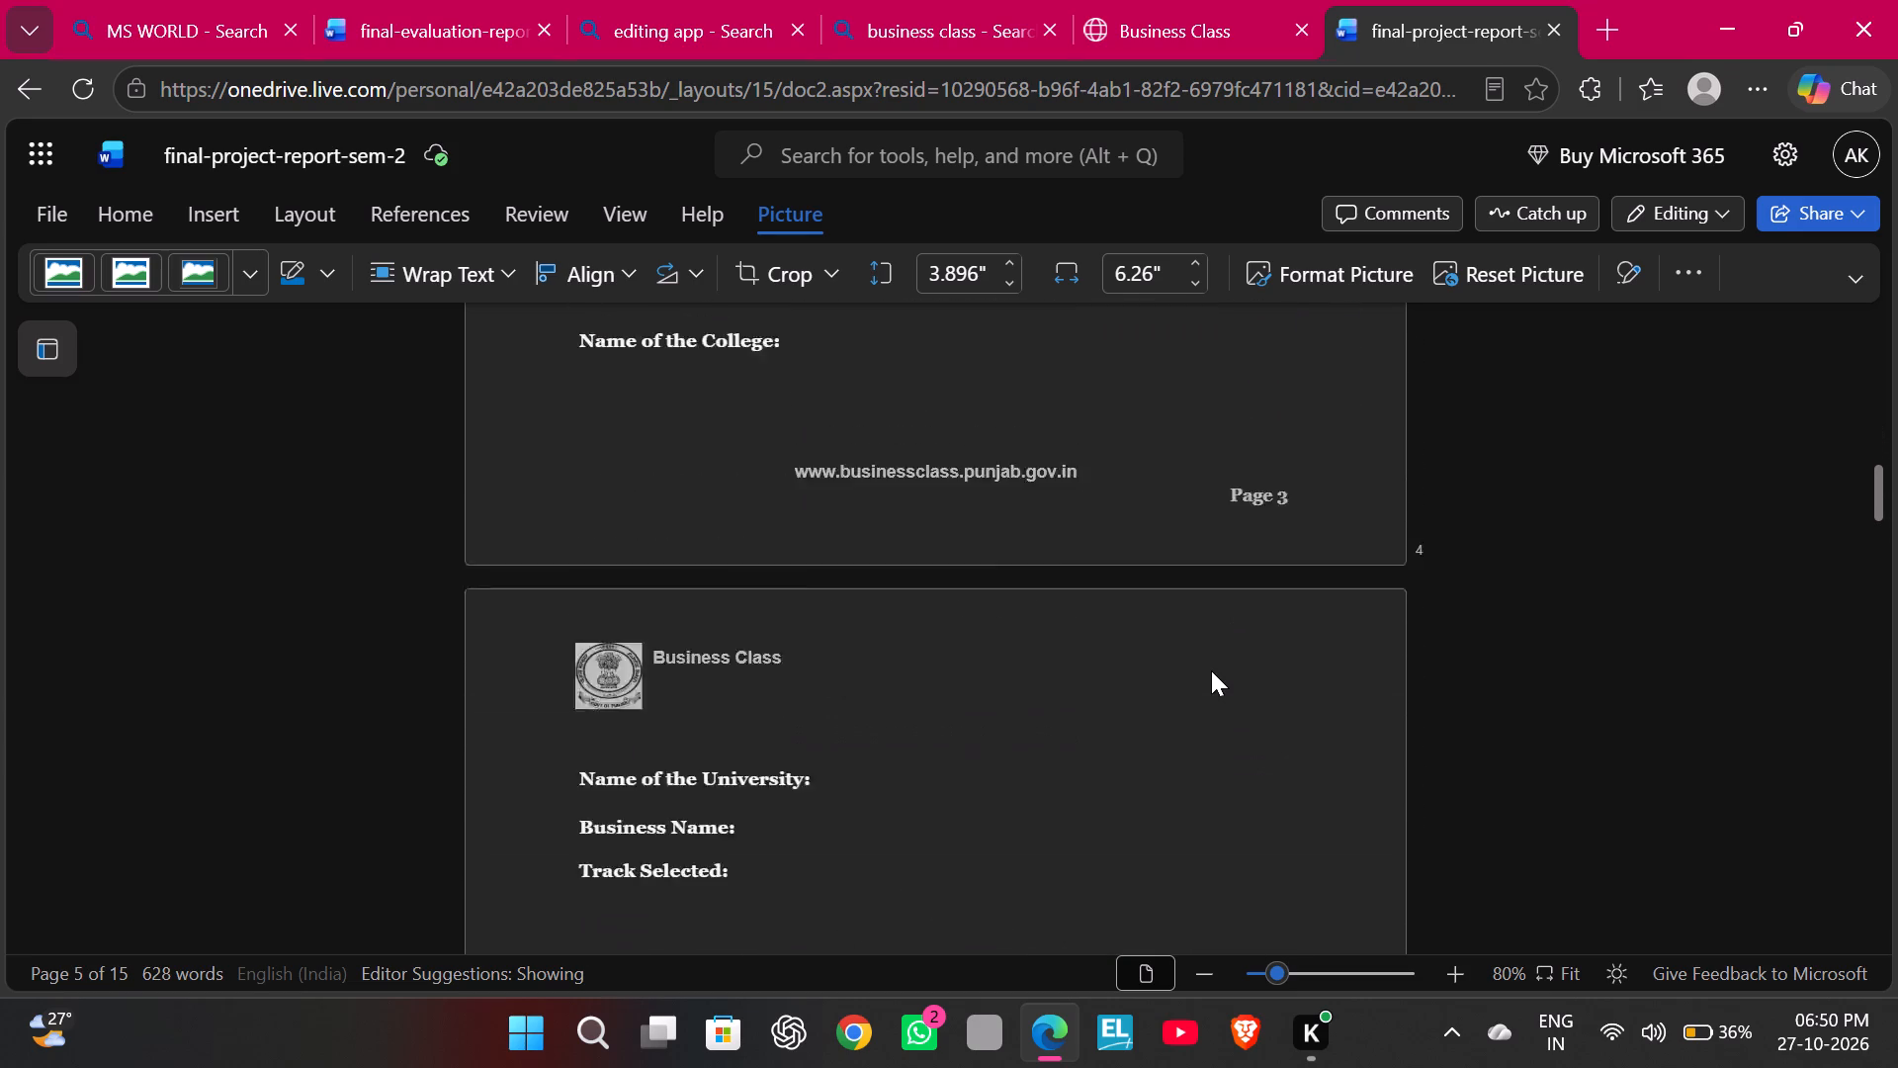
pyautogui.scroll(2, 1211, 670)
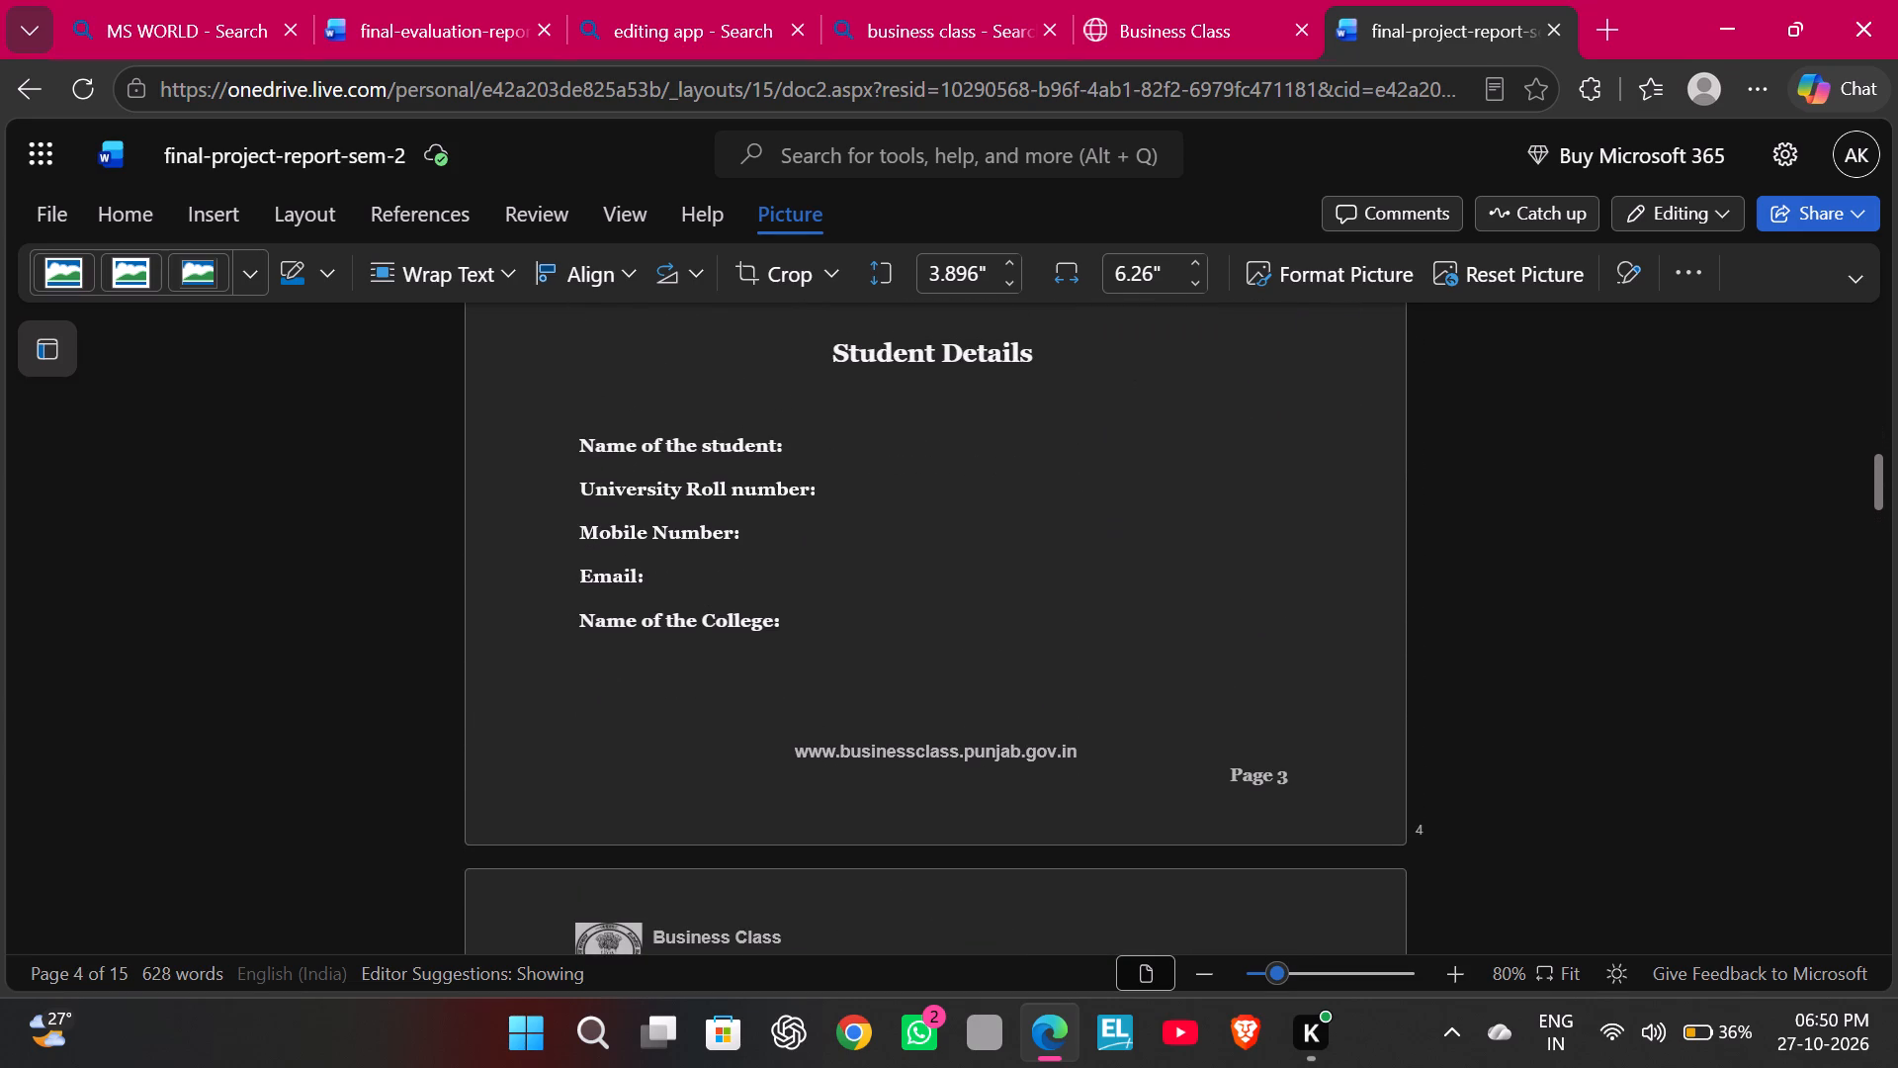
pyautogui.click(1121, 350)
pyautogui.click(809, 354)
pyautogui.press('Return')
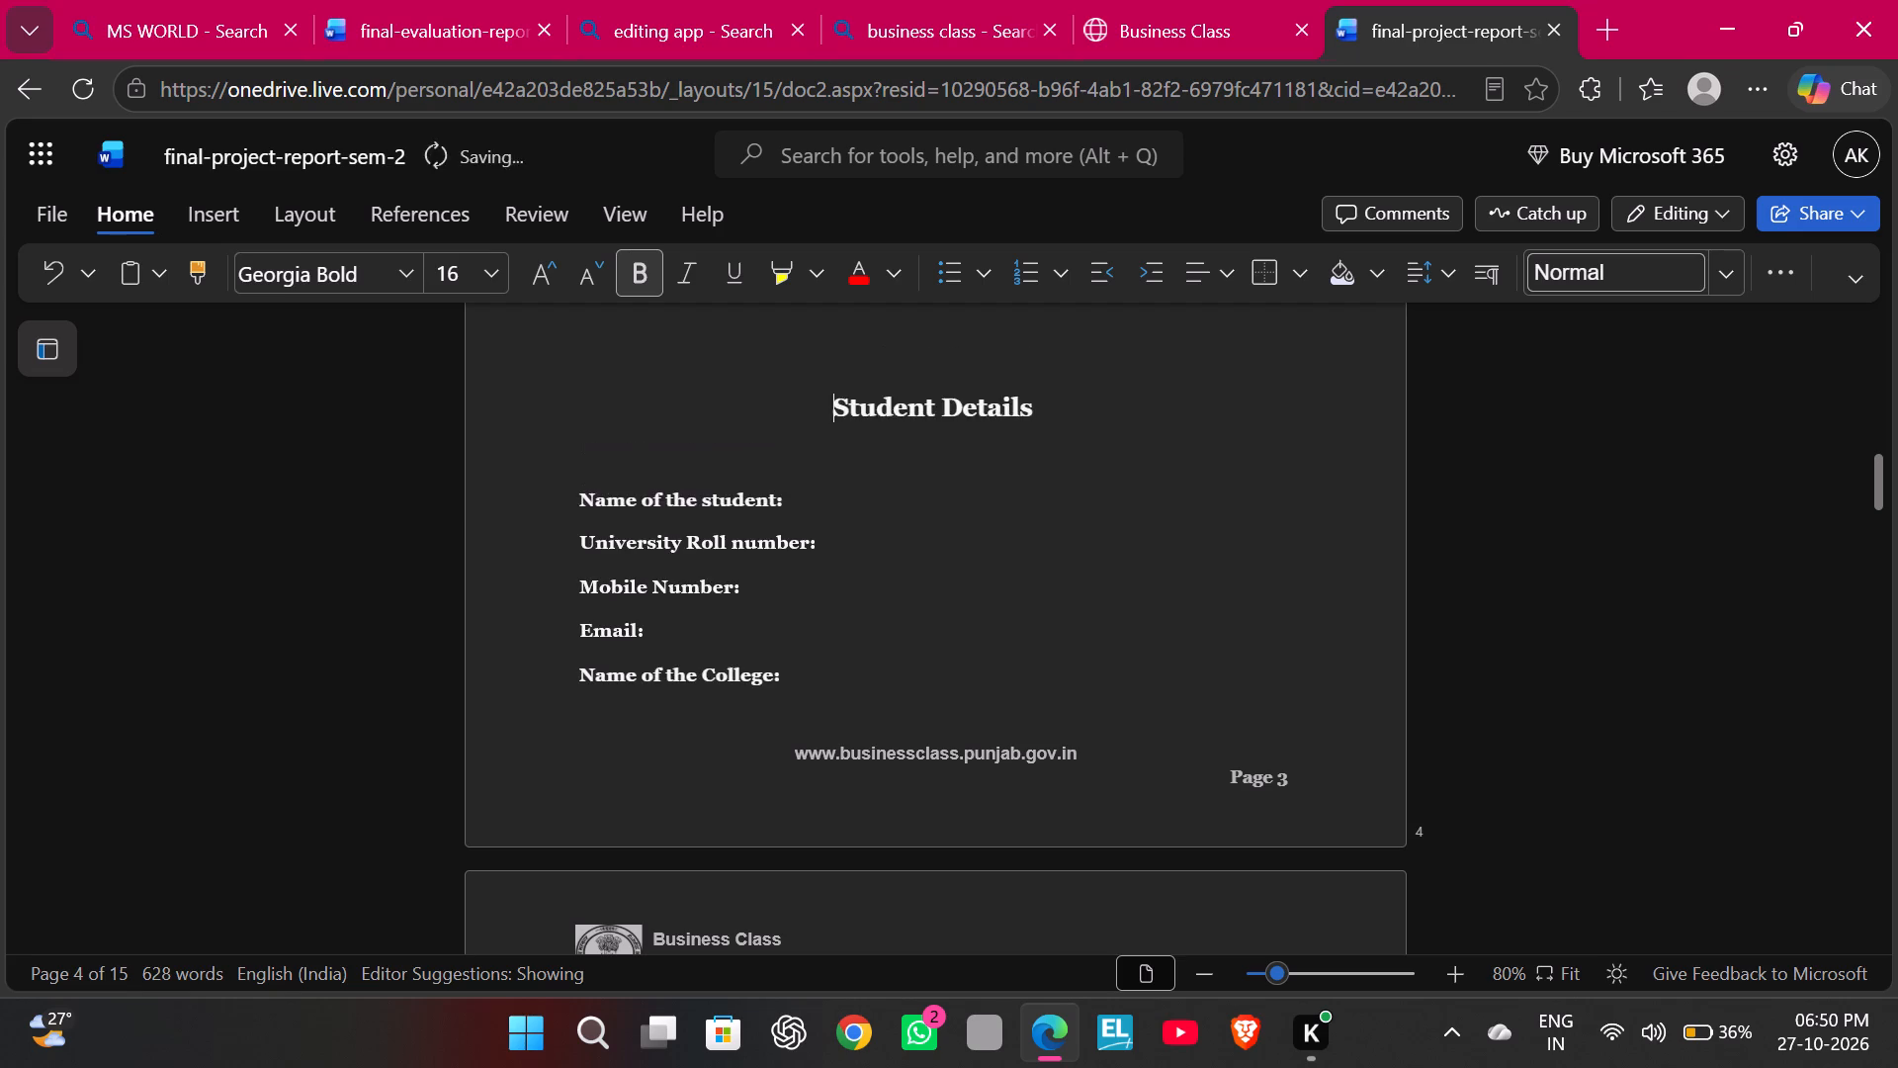
pyautogui.press('Return')
pyautogui.press('Return')
pyautogui.press('Return')
pyautogui.press('Return')
pyautogui.press('Return')
pyautogui.press('Return')
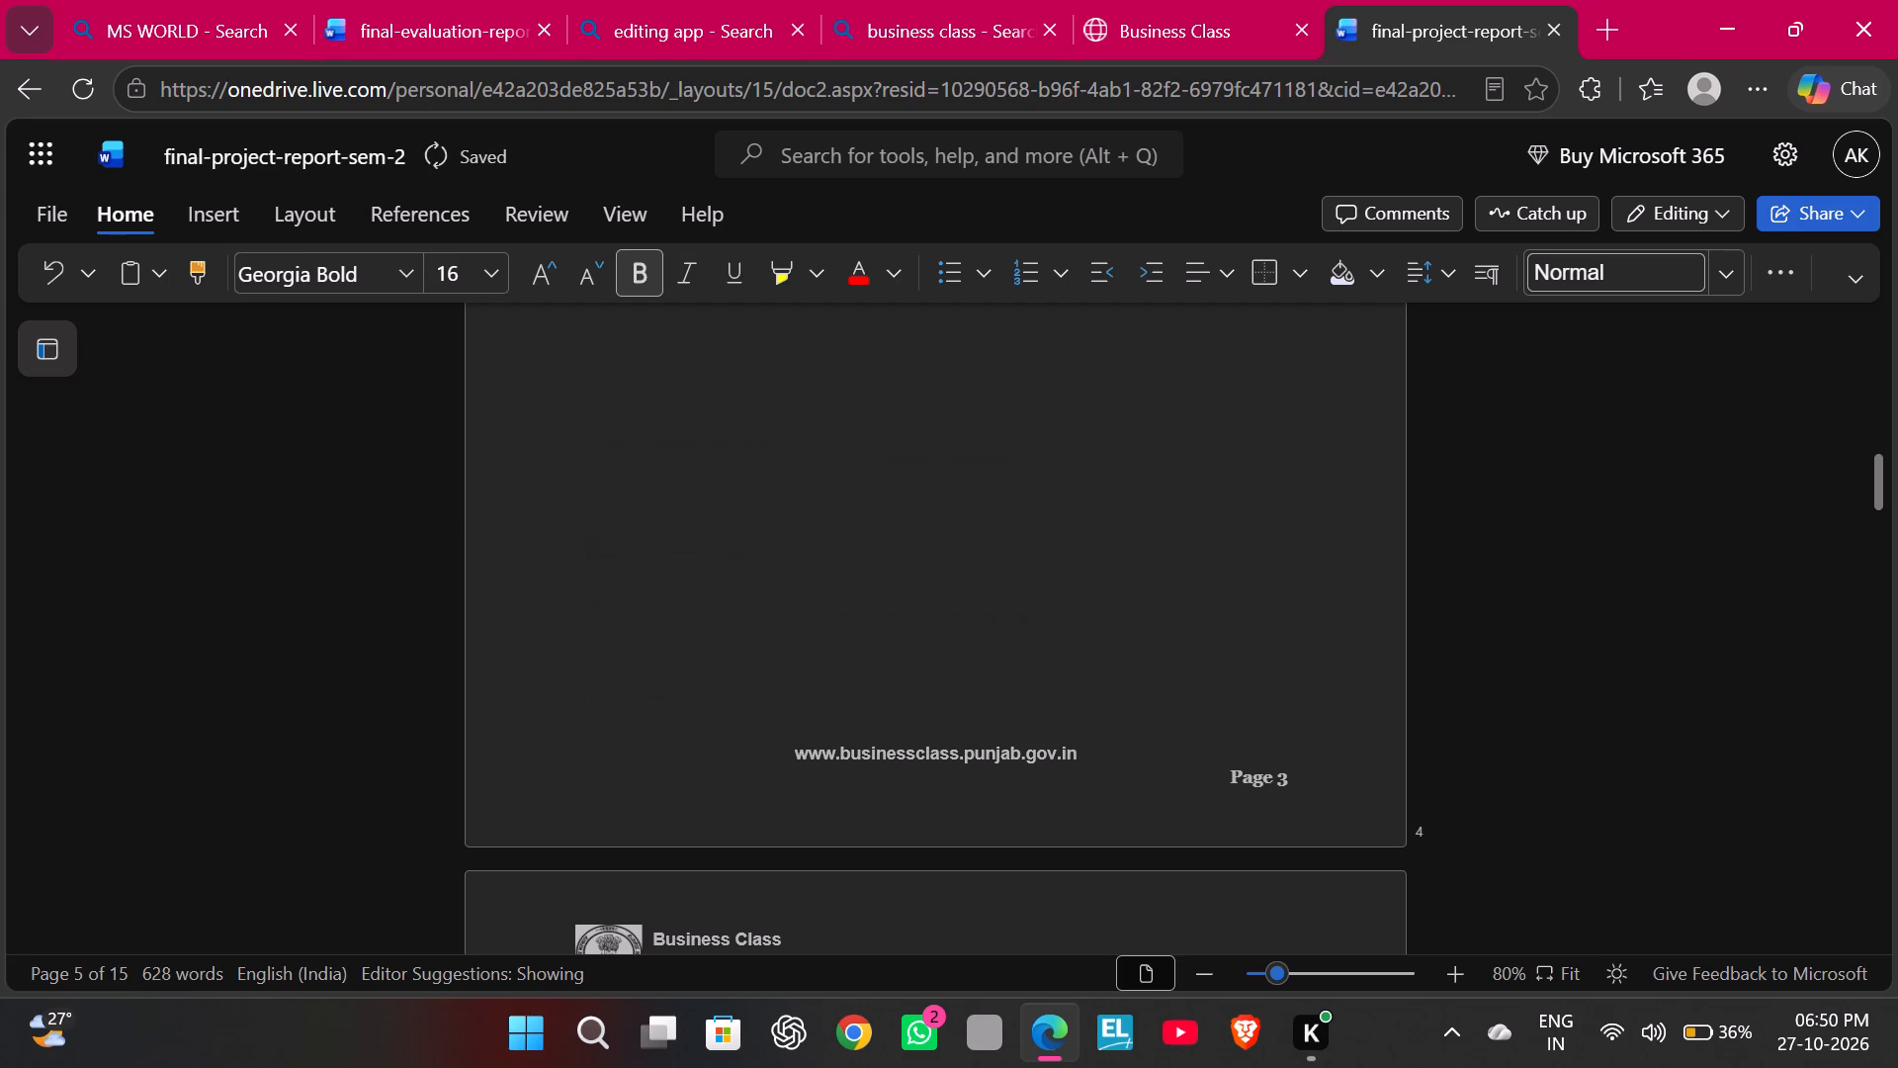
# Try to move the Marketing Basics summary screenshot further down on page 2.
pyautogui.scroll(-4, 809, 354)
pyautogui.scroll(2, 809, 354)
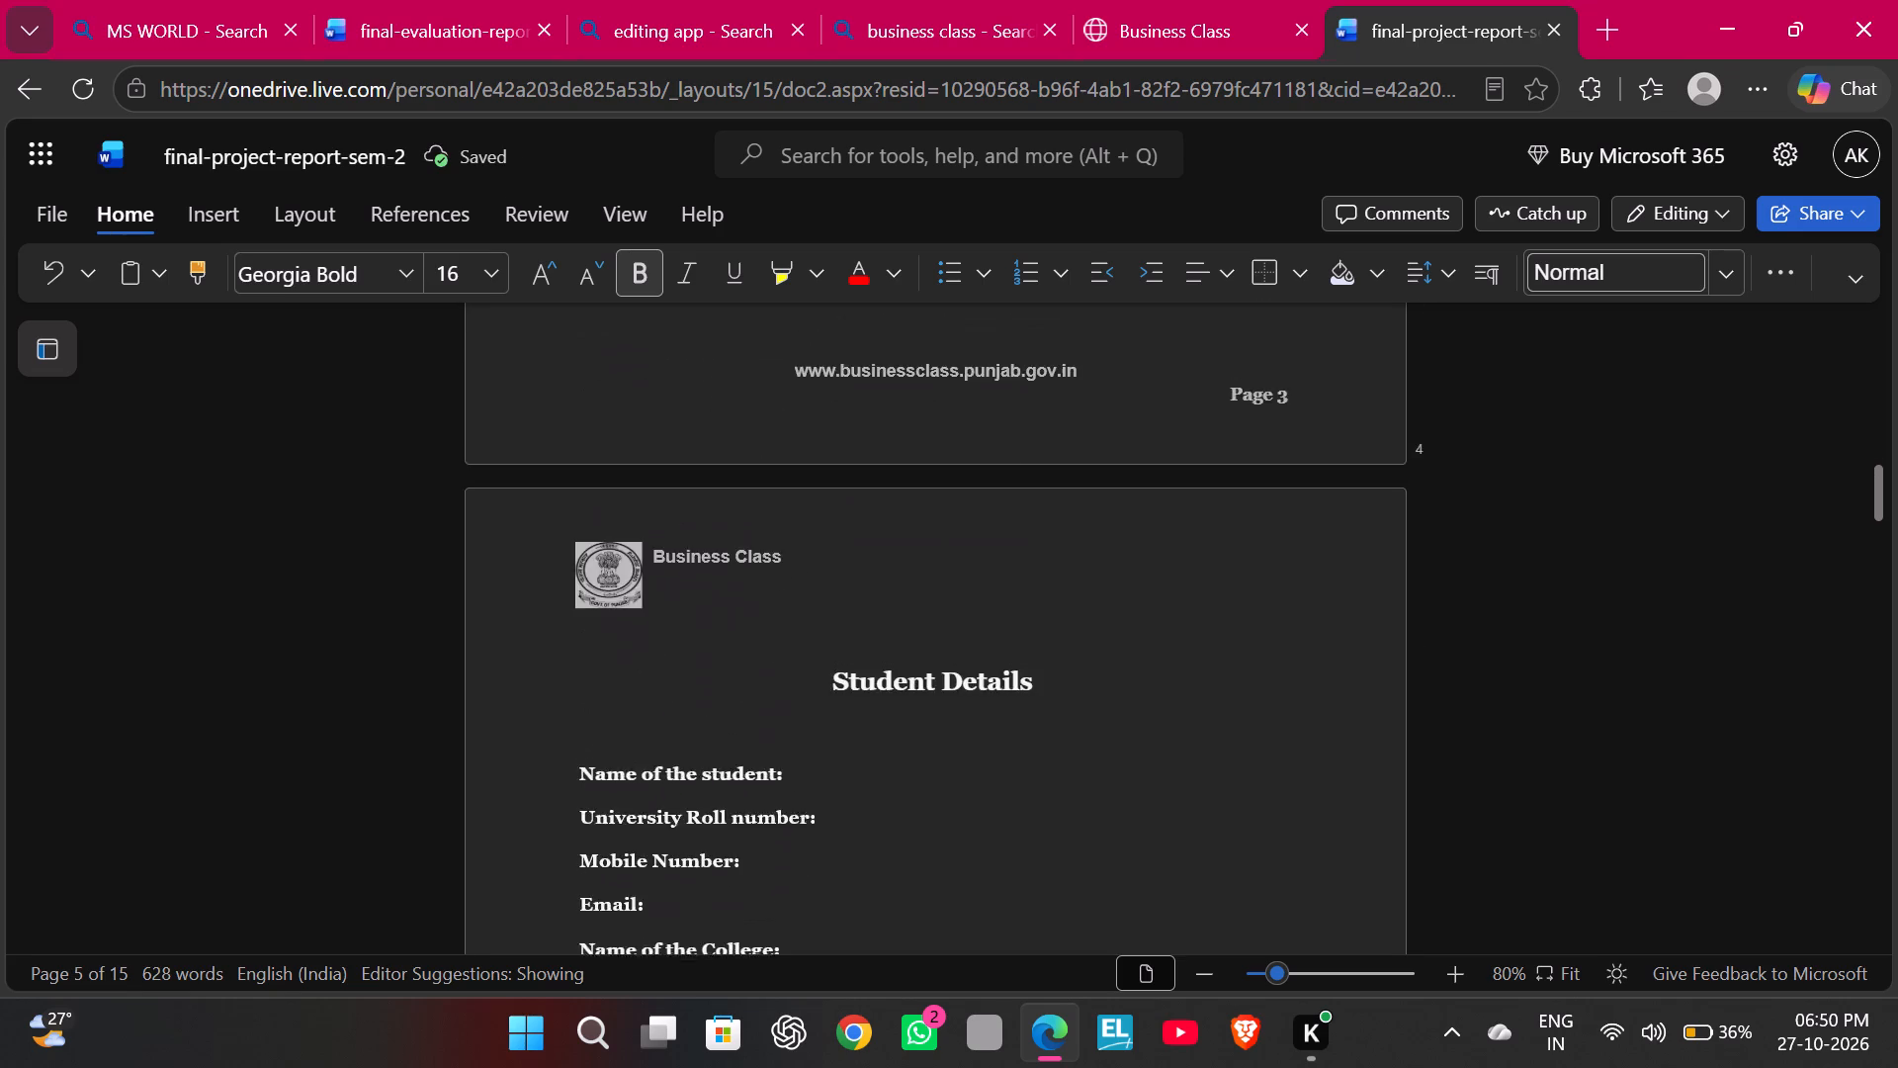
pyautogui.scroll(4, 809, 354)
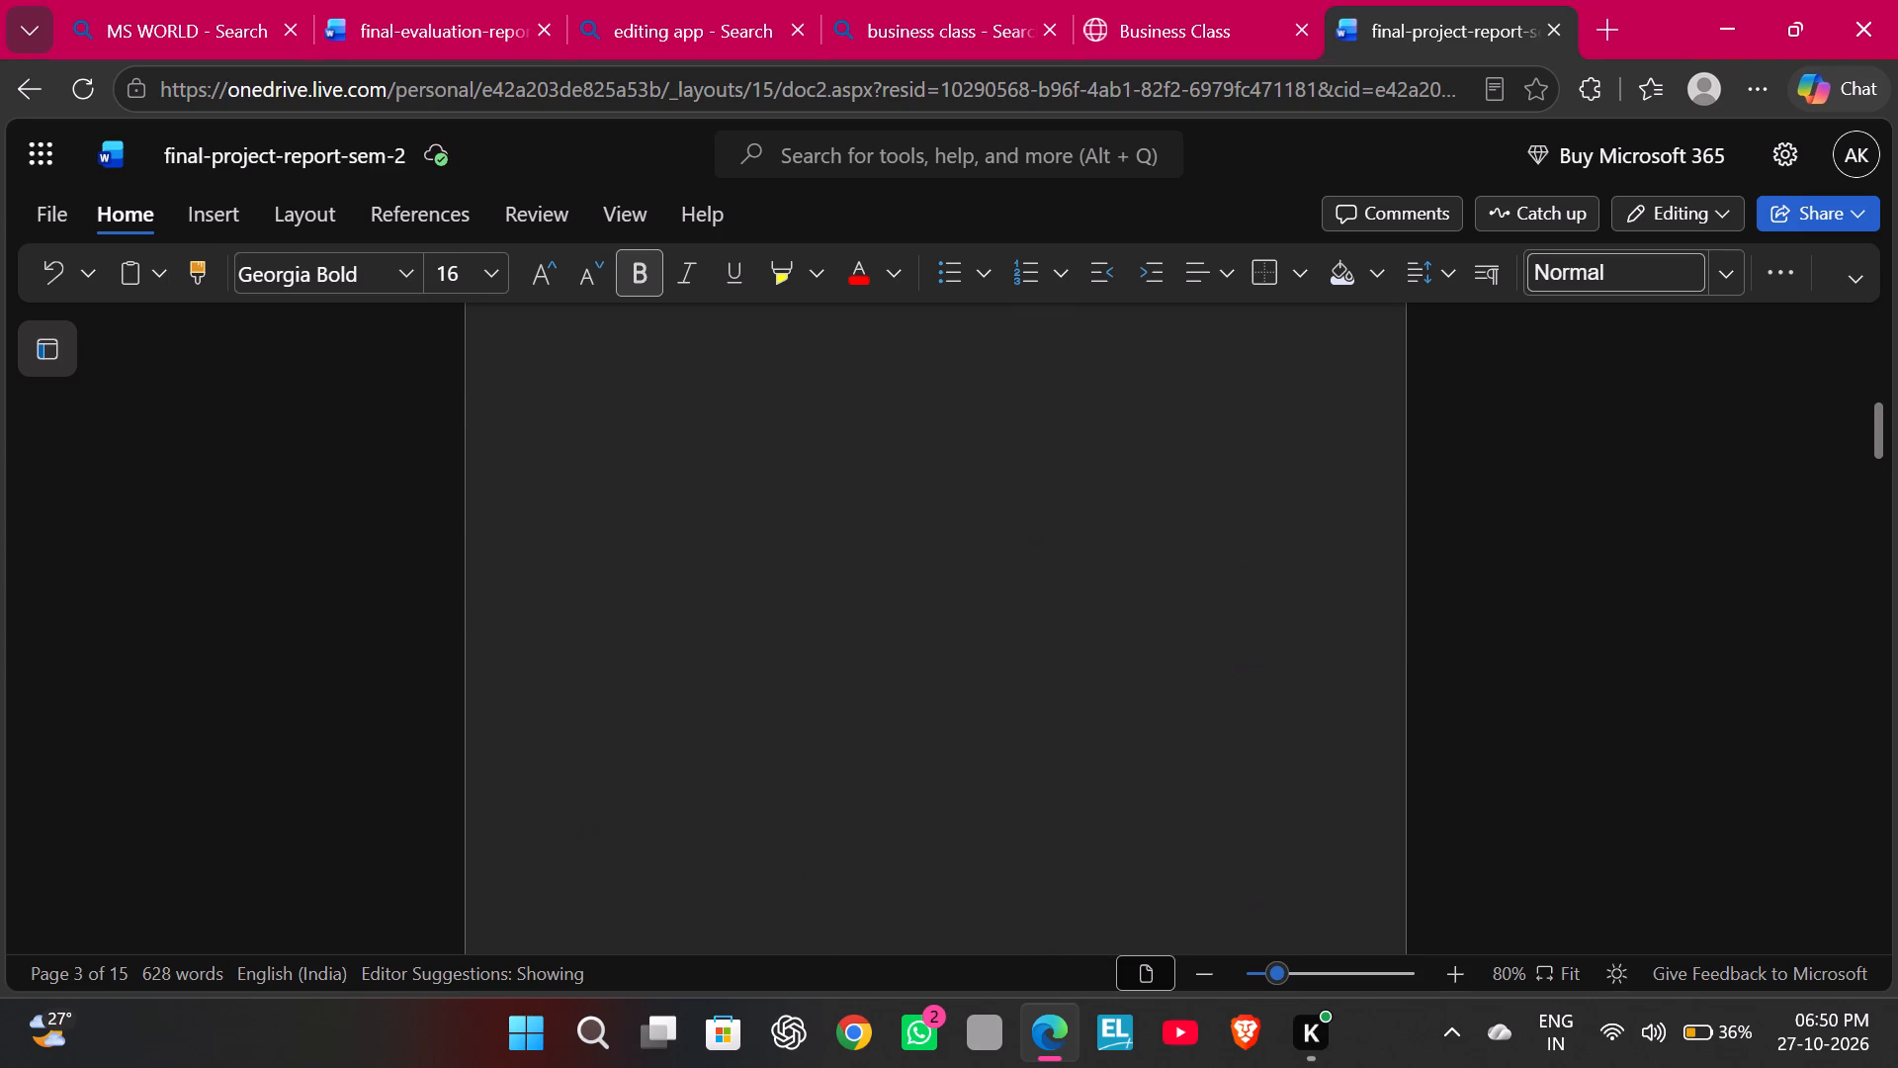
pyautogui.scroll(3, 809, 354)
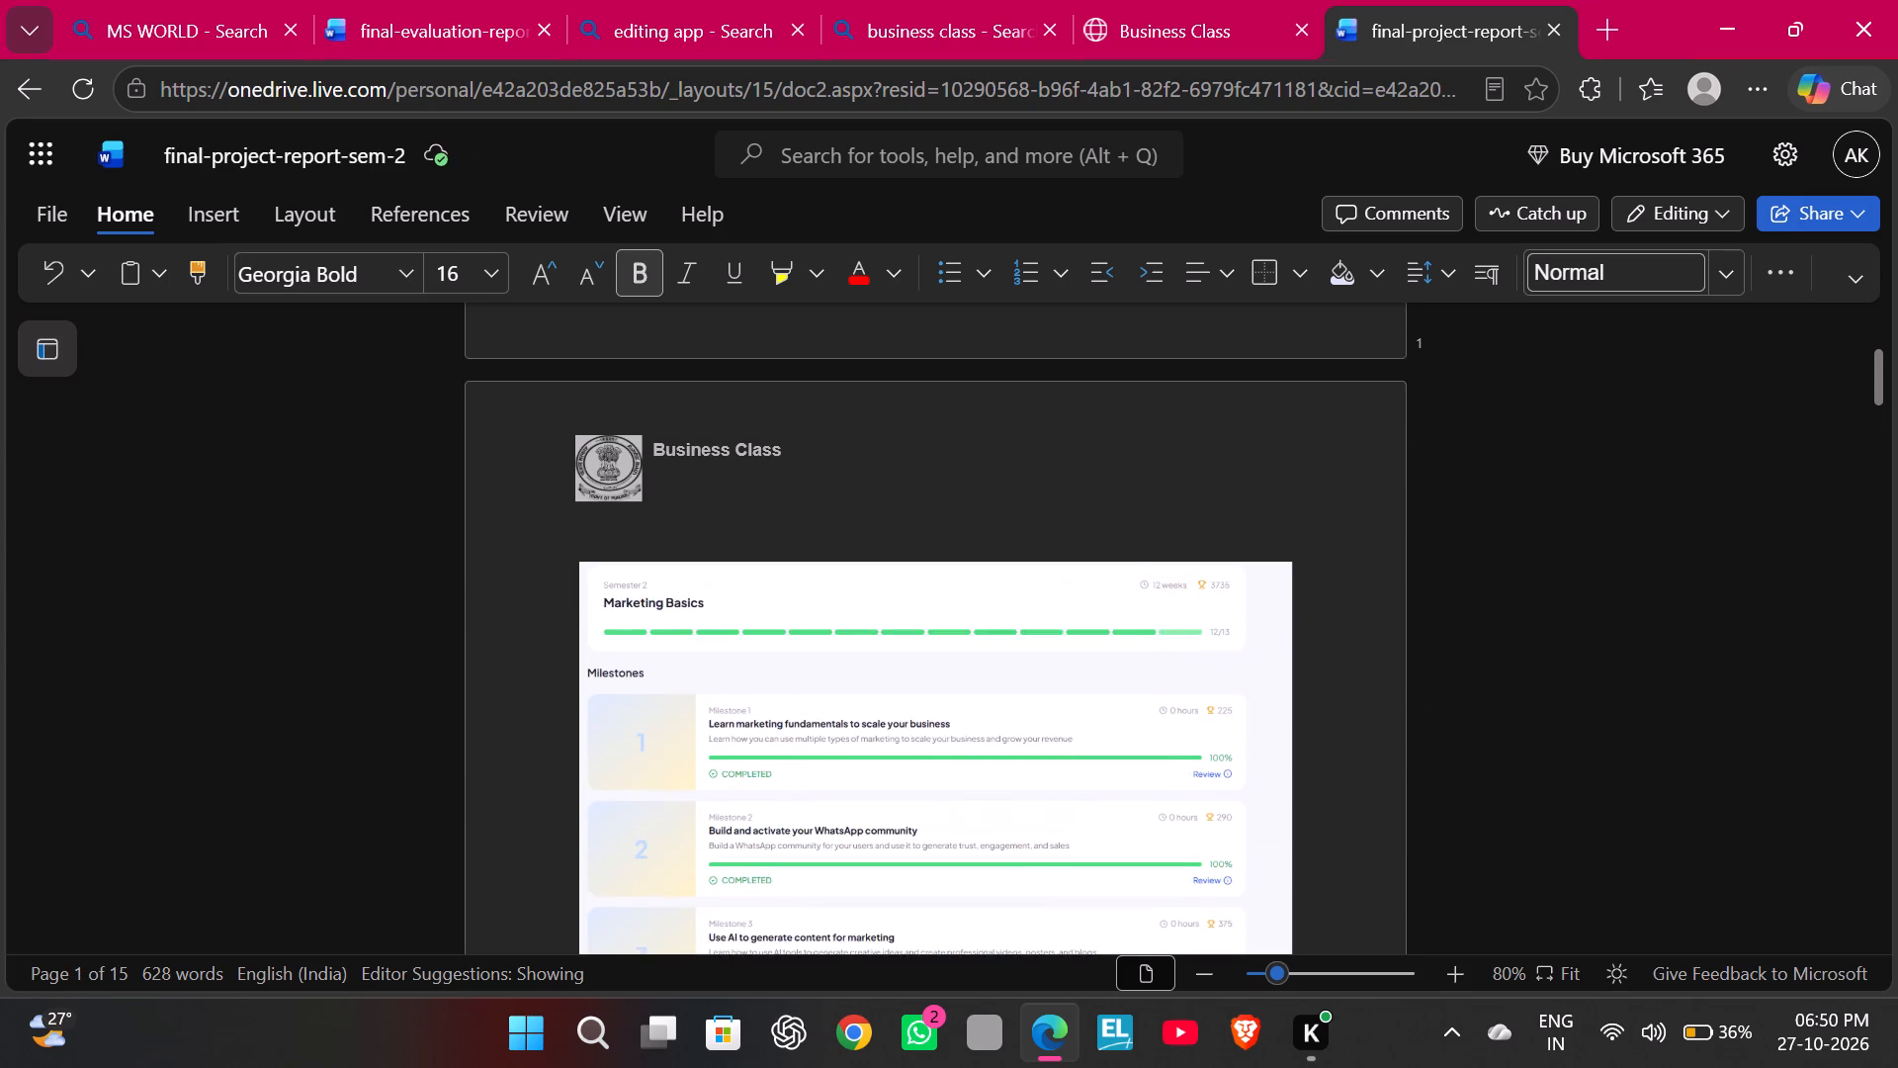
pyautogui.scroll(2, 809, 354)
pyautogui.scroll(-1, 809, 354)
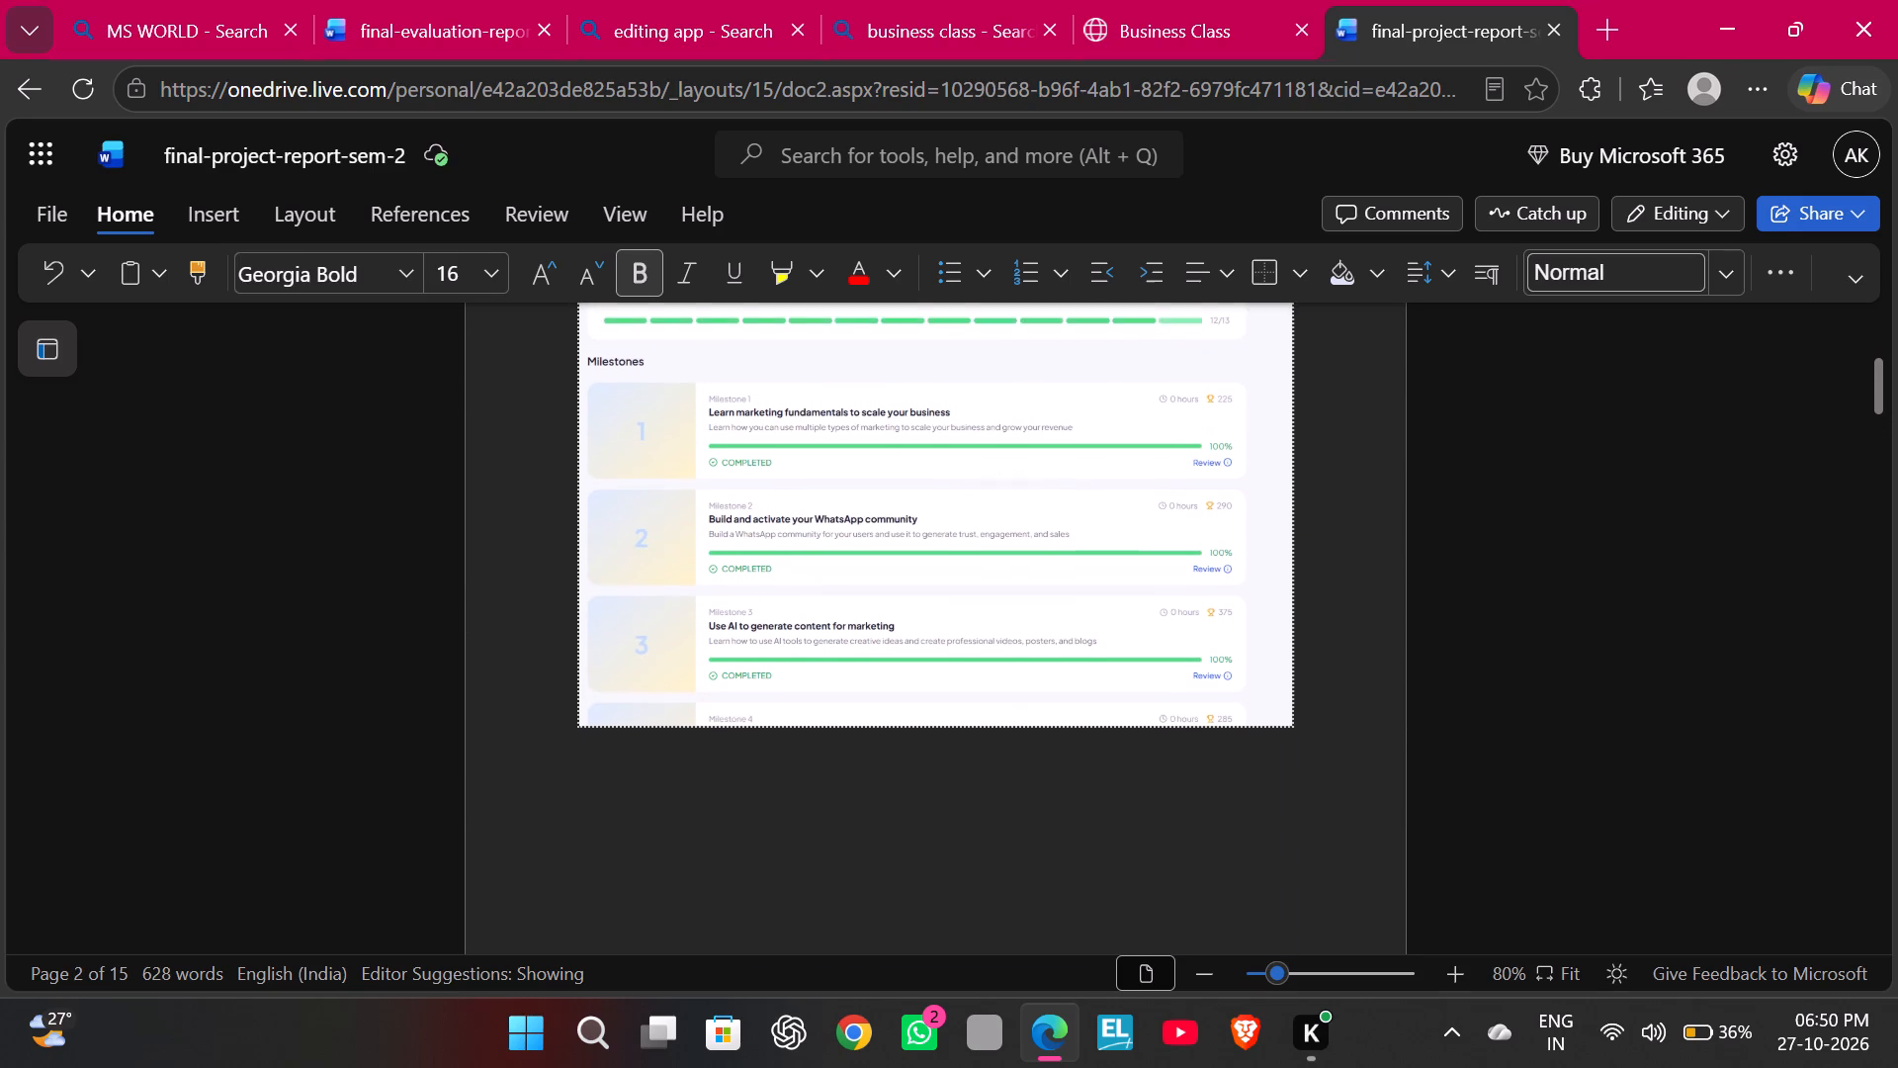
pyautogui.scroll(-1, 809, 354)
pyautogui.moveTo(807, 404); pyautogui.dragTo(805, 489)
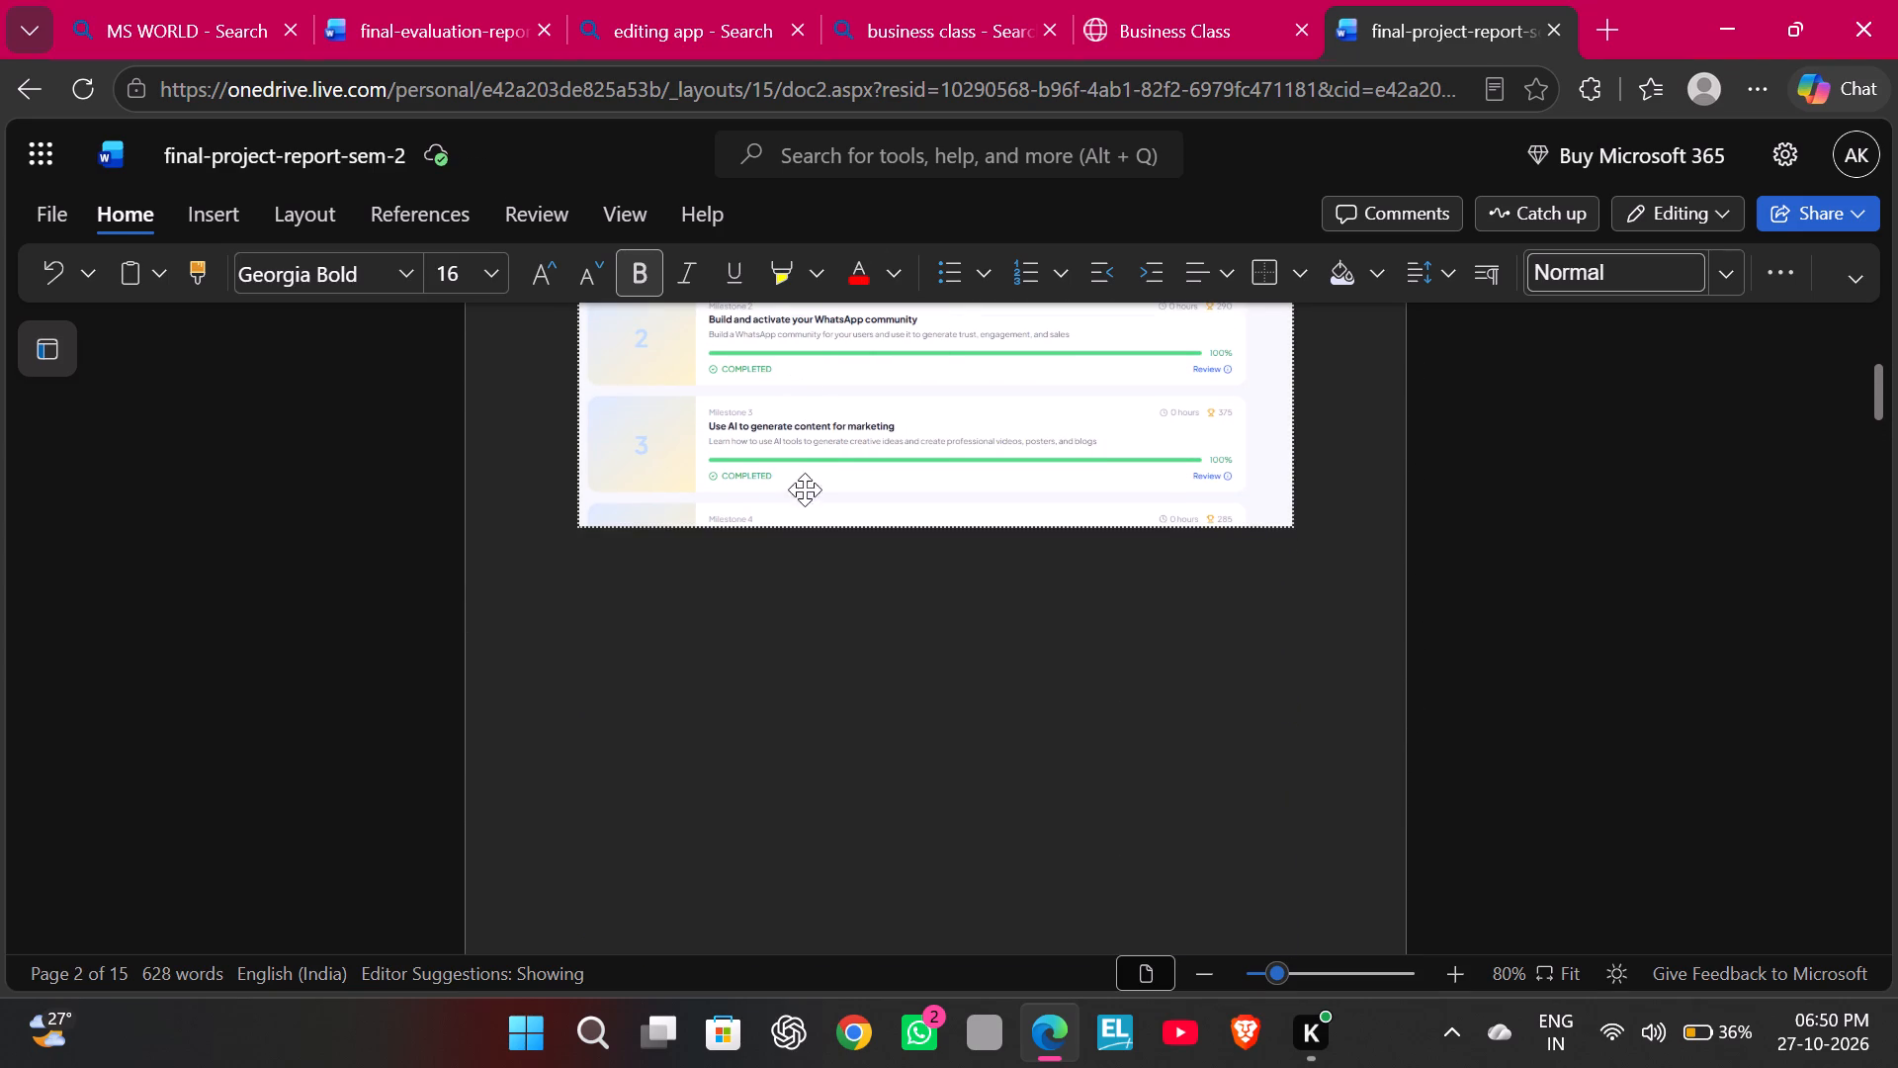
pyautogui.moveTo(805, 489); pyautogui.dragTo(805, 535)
# Cut the Marketing Basics summary screenshot from page 2.
pyautogui.scroll(-1, 841, 571)
pyautogui.rightClick(875, 366)
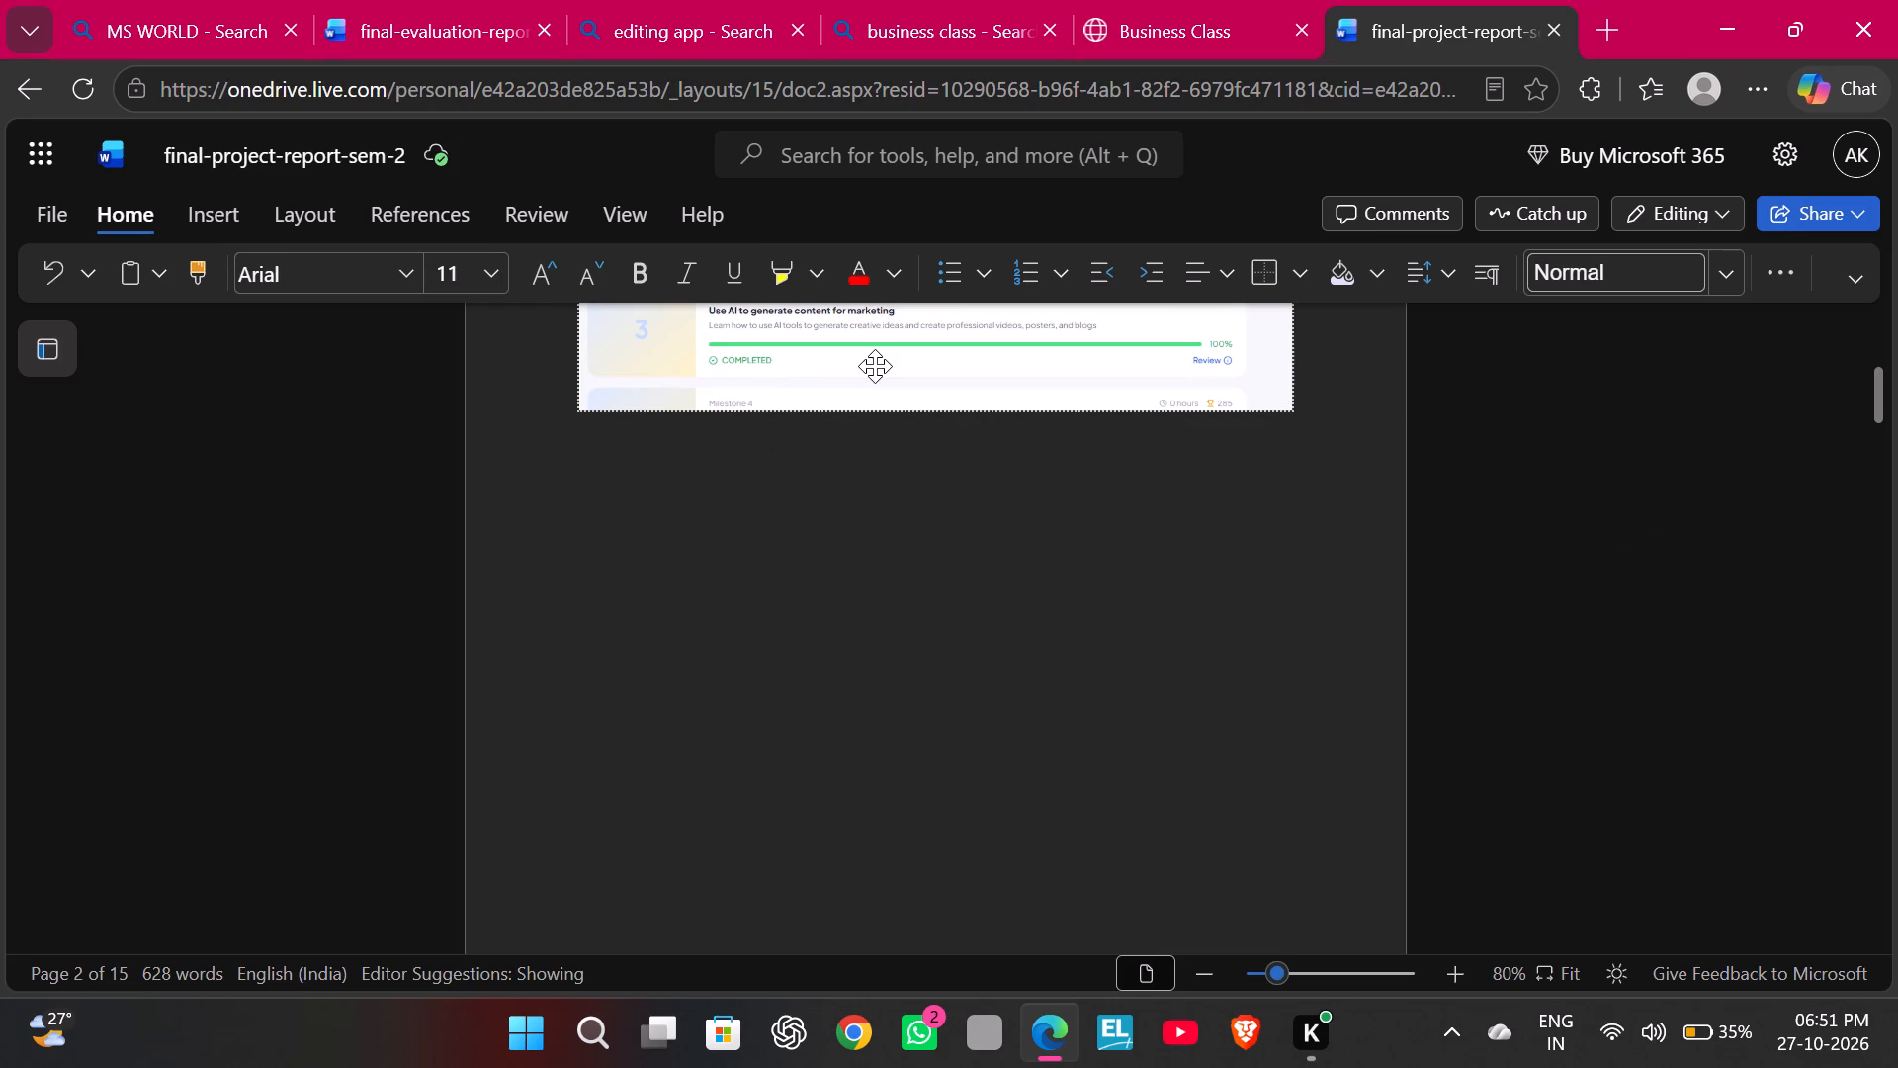
pyautogui.click(1011, 405)
pyautogui.click(907, 451)
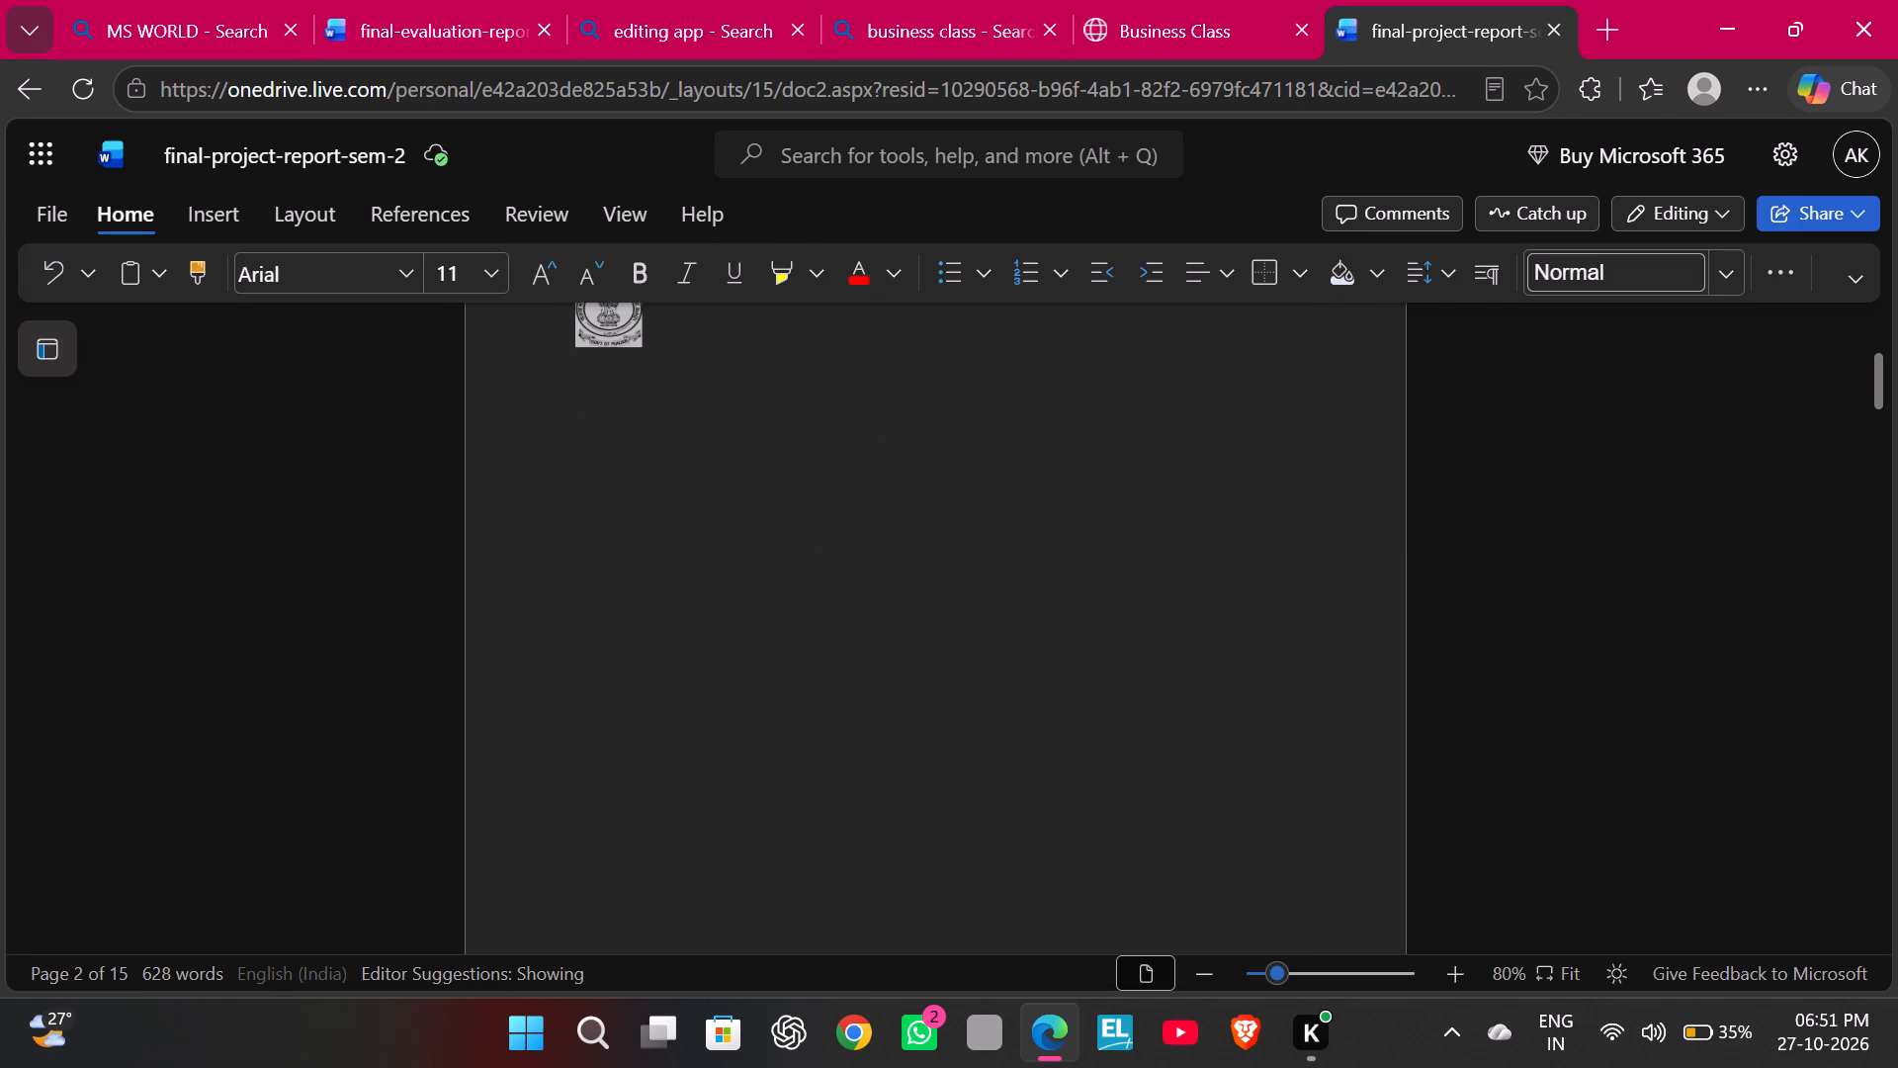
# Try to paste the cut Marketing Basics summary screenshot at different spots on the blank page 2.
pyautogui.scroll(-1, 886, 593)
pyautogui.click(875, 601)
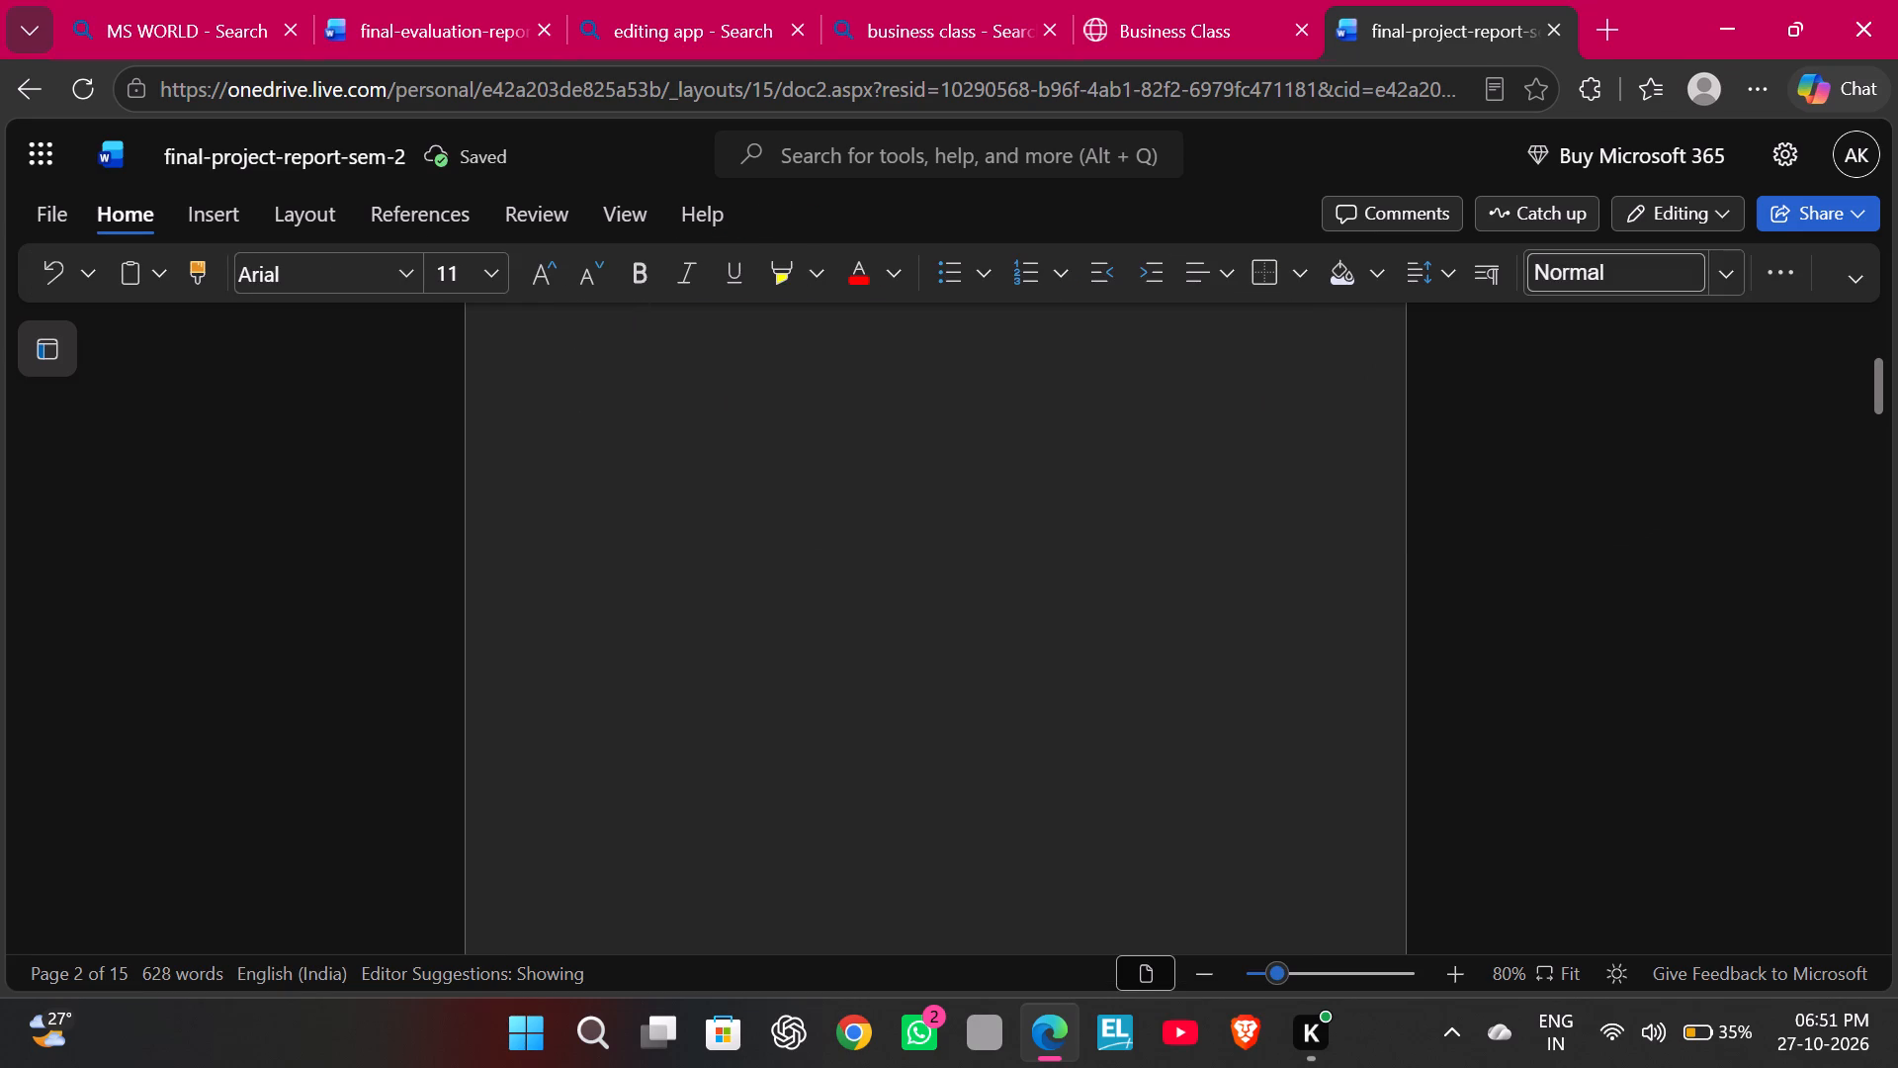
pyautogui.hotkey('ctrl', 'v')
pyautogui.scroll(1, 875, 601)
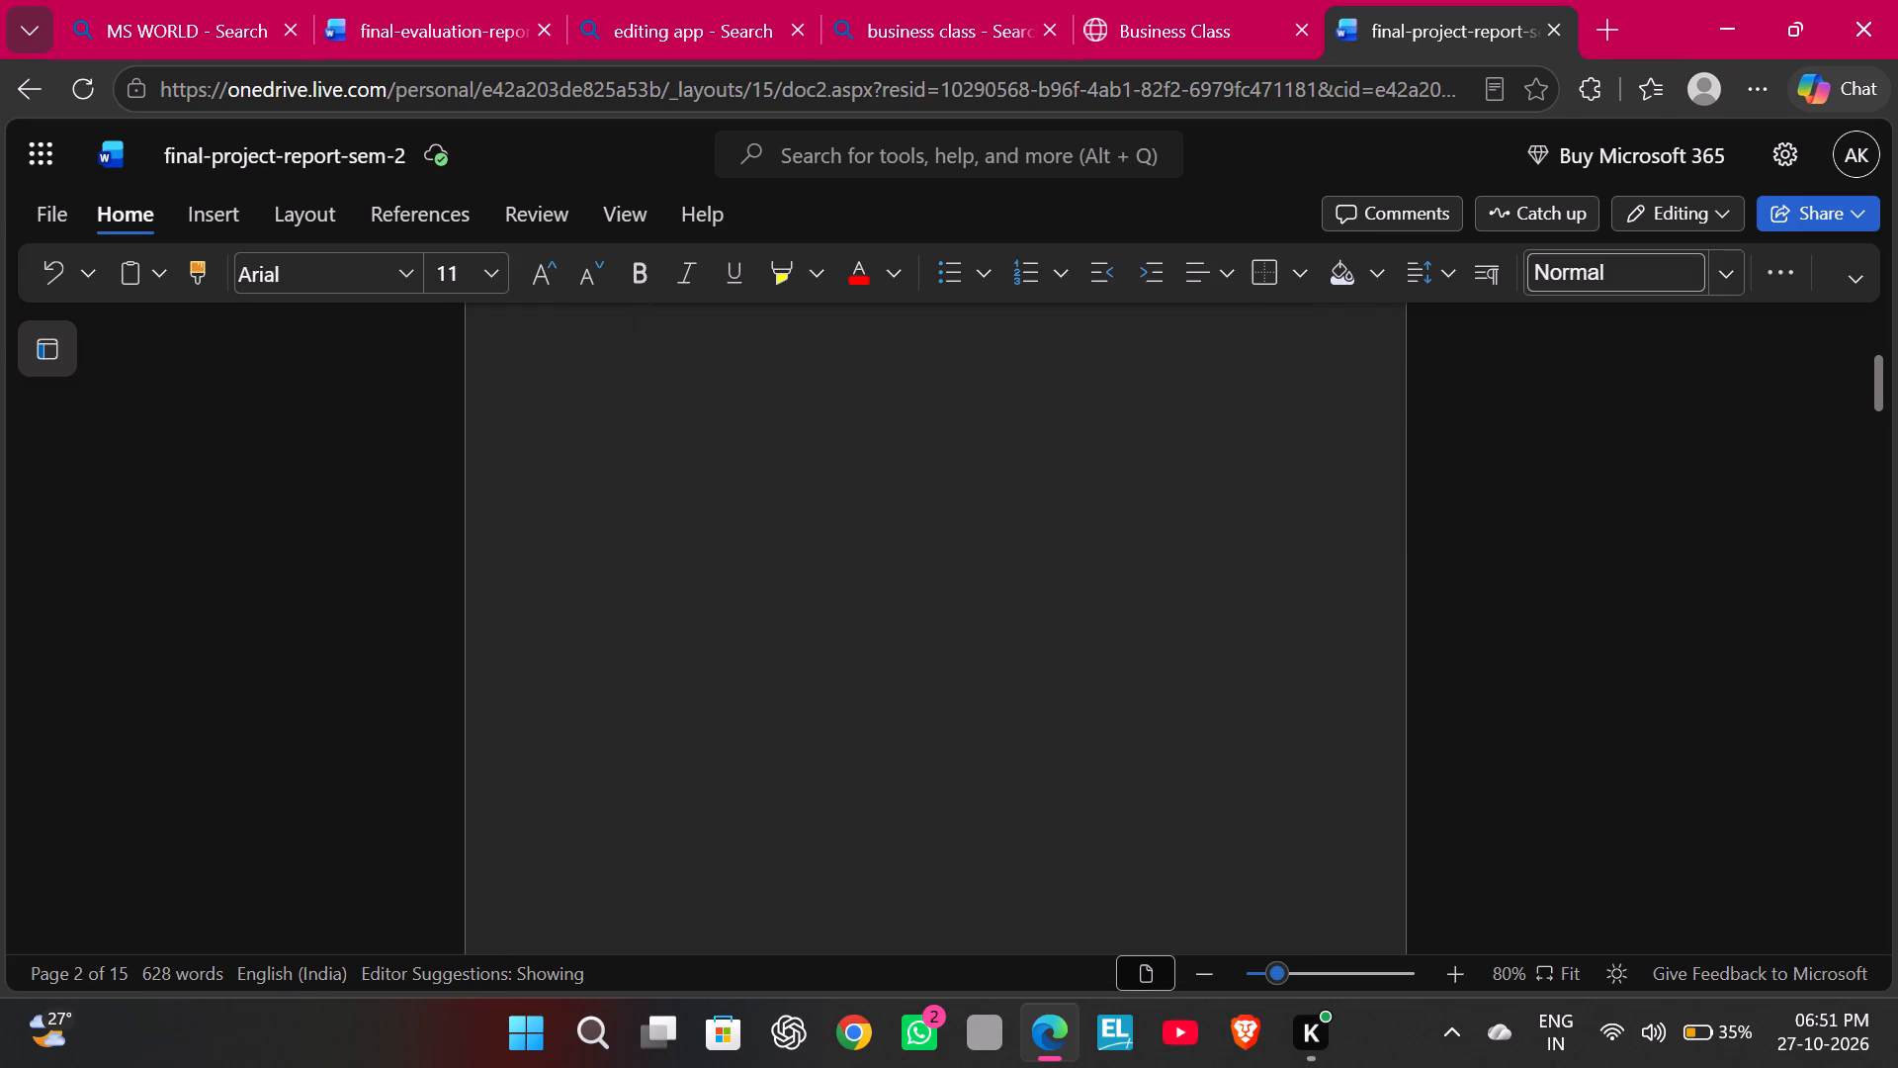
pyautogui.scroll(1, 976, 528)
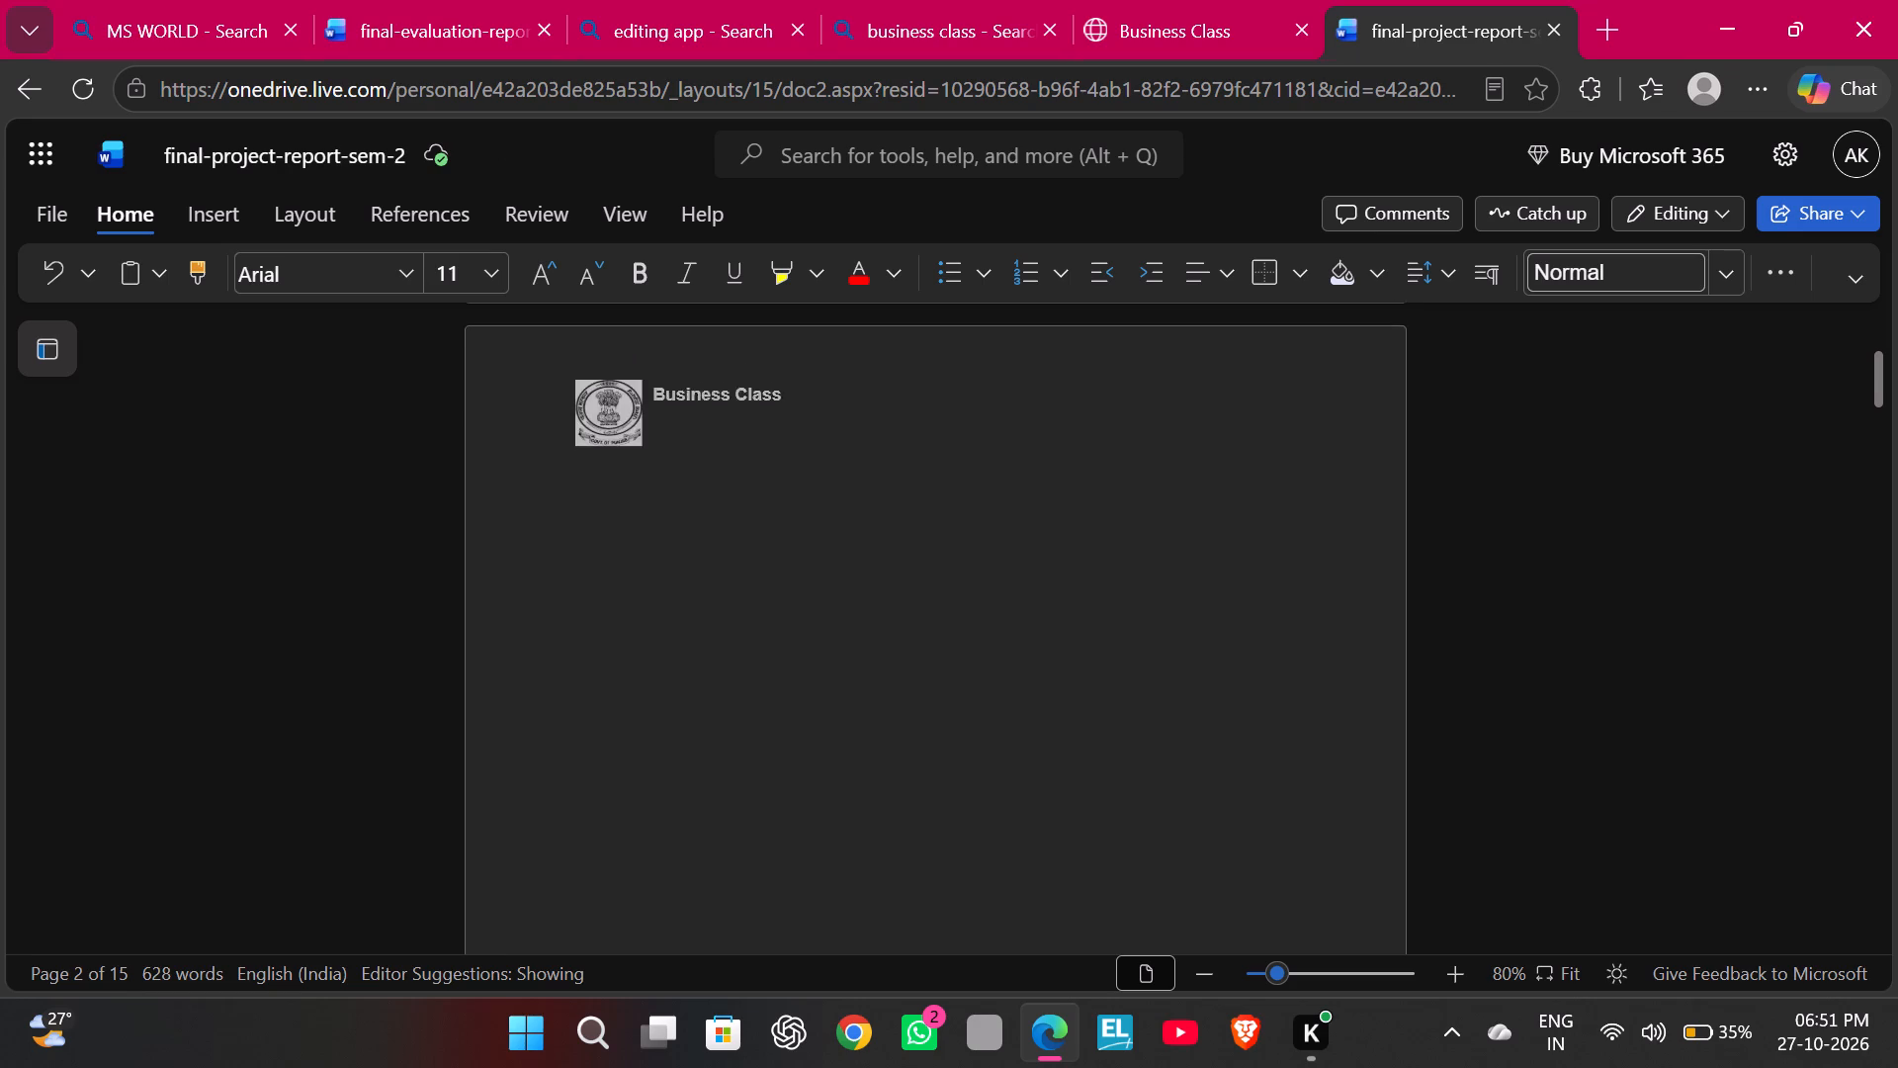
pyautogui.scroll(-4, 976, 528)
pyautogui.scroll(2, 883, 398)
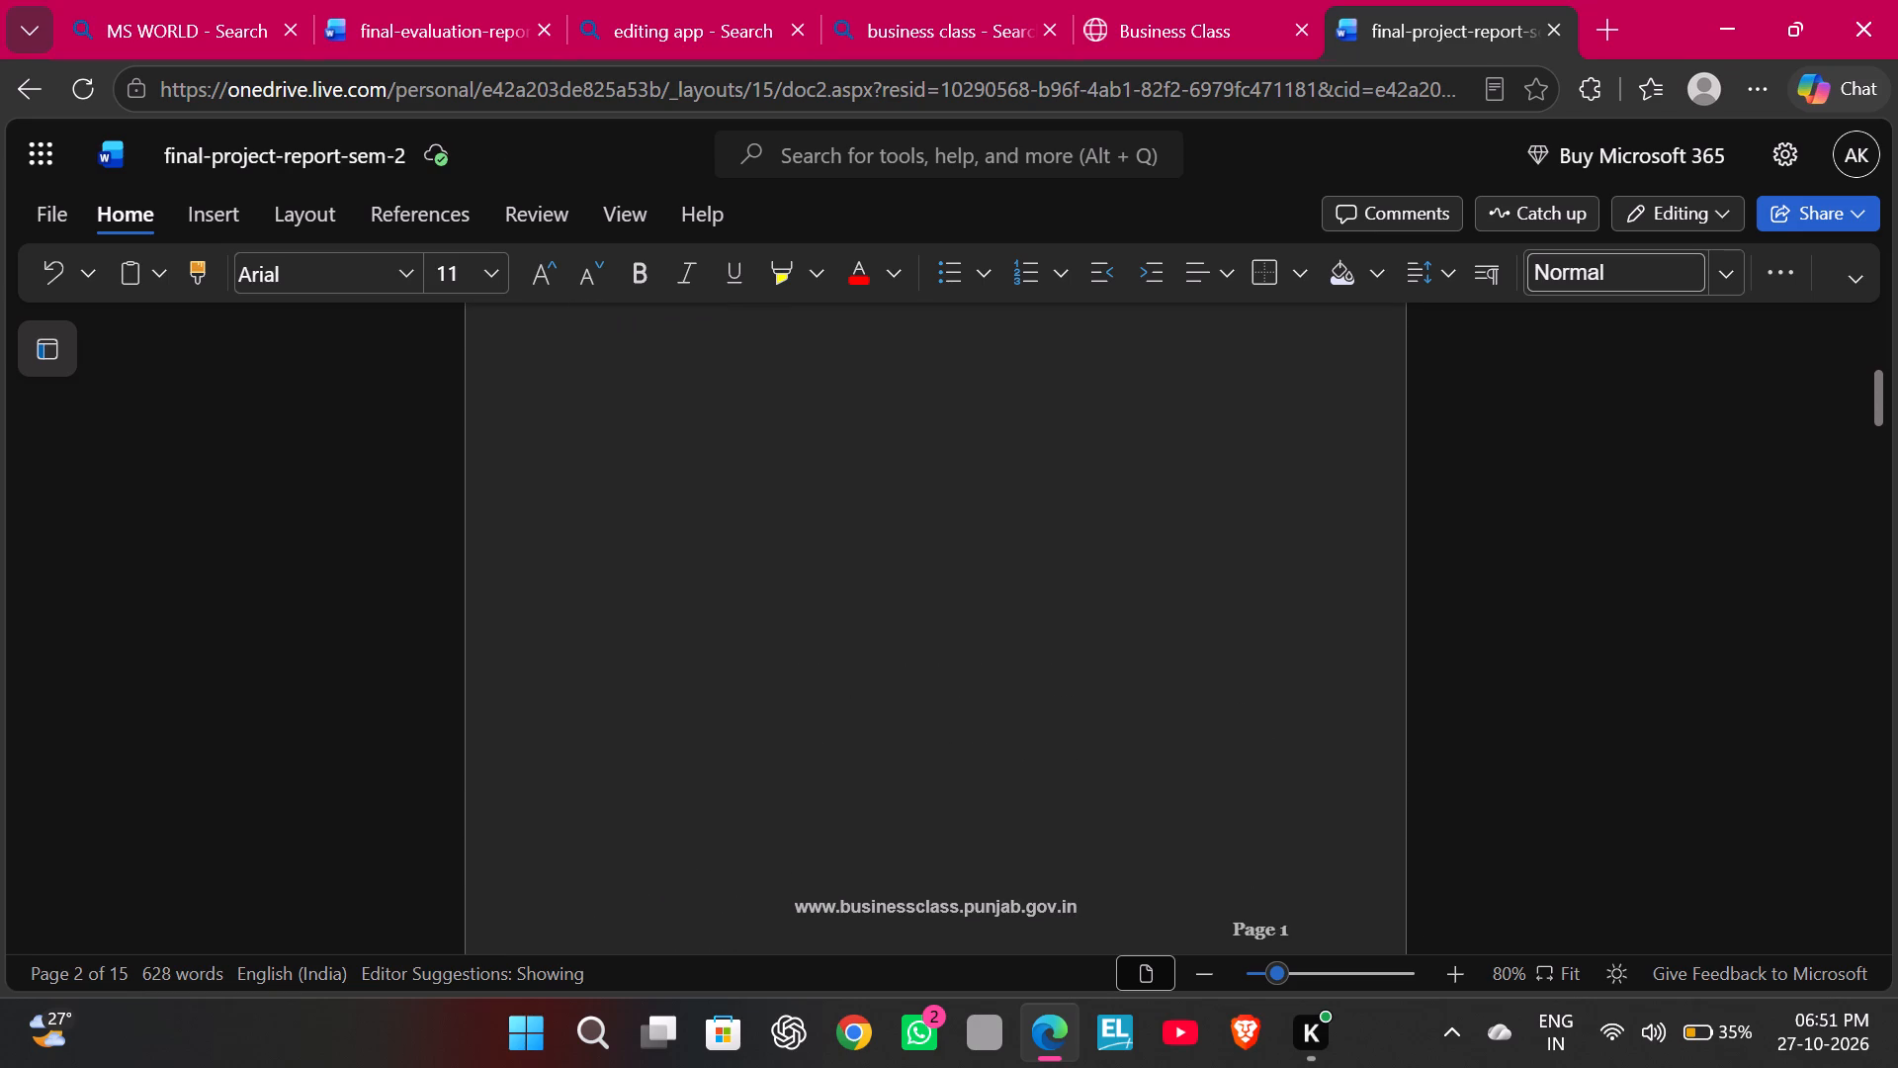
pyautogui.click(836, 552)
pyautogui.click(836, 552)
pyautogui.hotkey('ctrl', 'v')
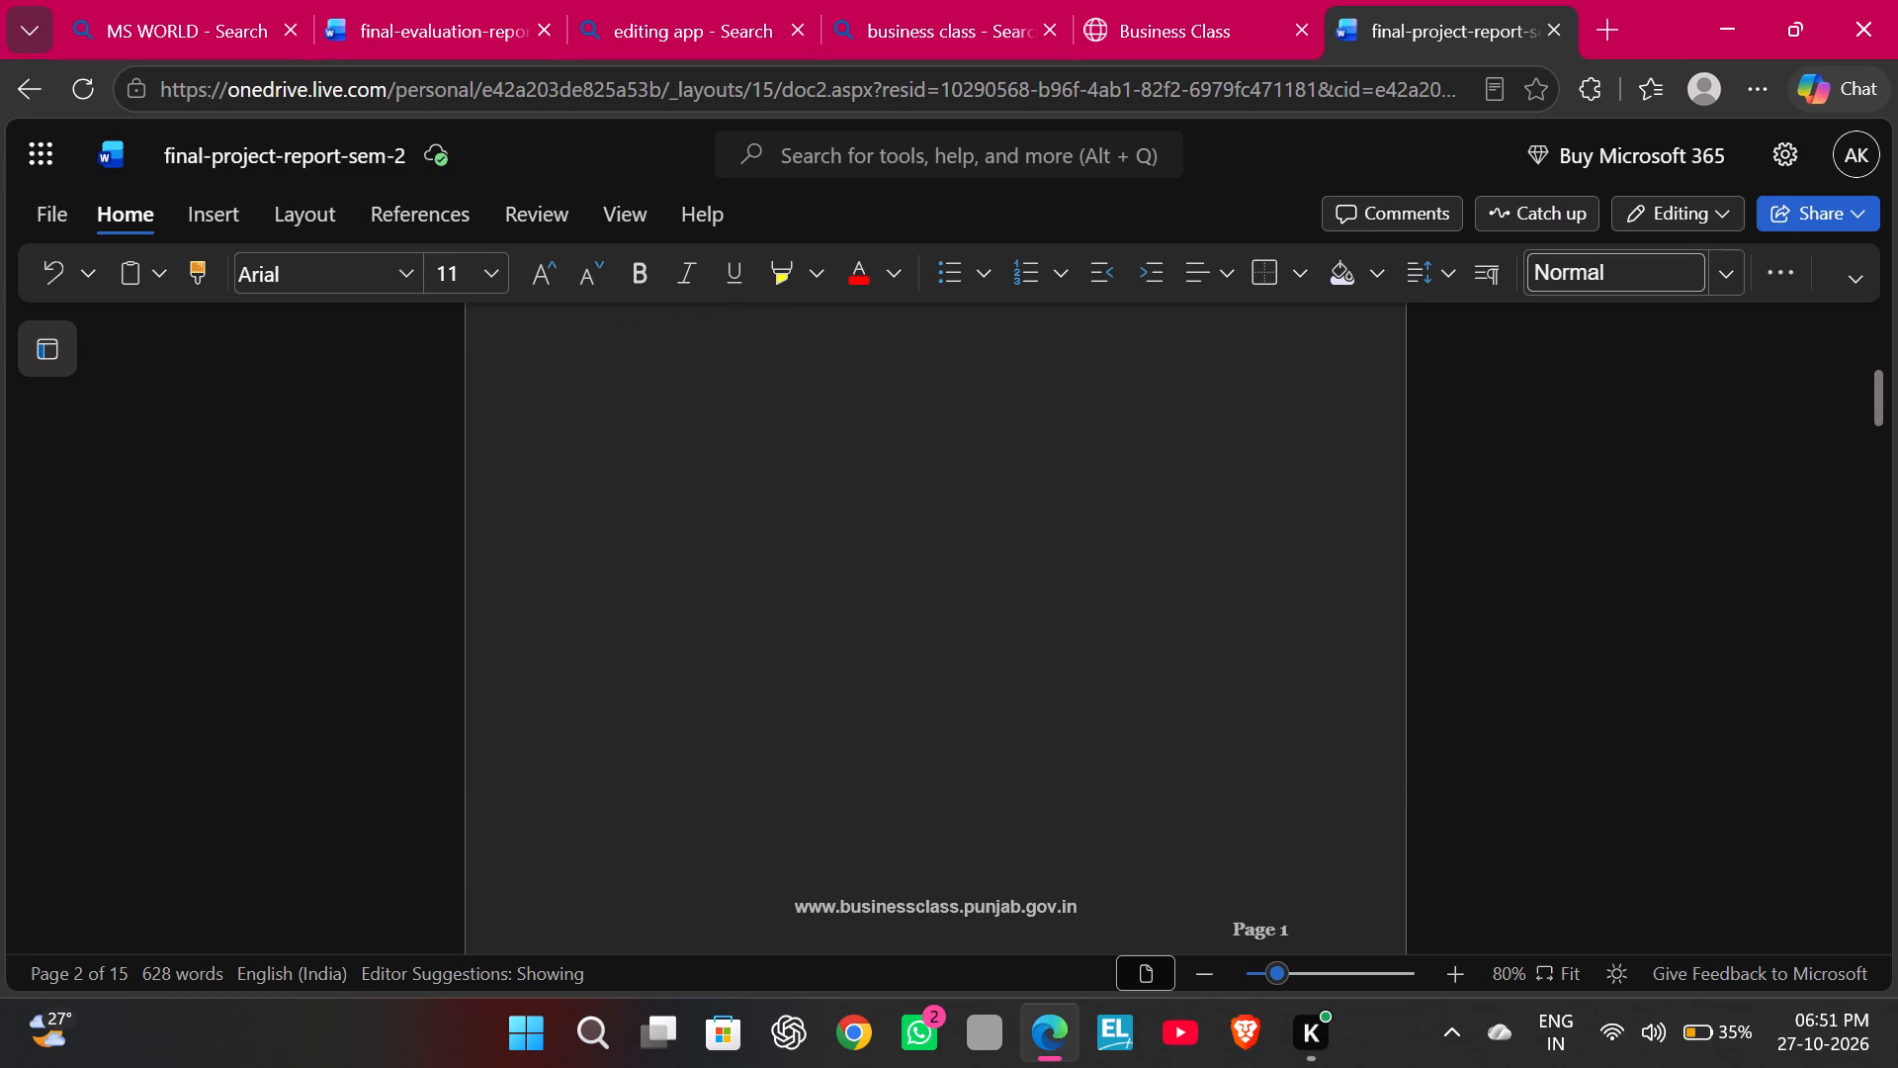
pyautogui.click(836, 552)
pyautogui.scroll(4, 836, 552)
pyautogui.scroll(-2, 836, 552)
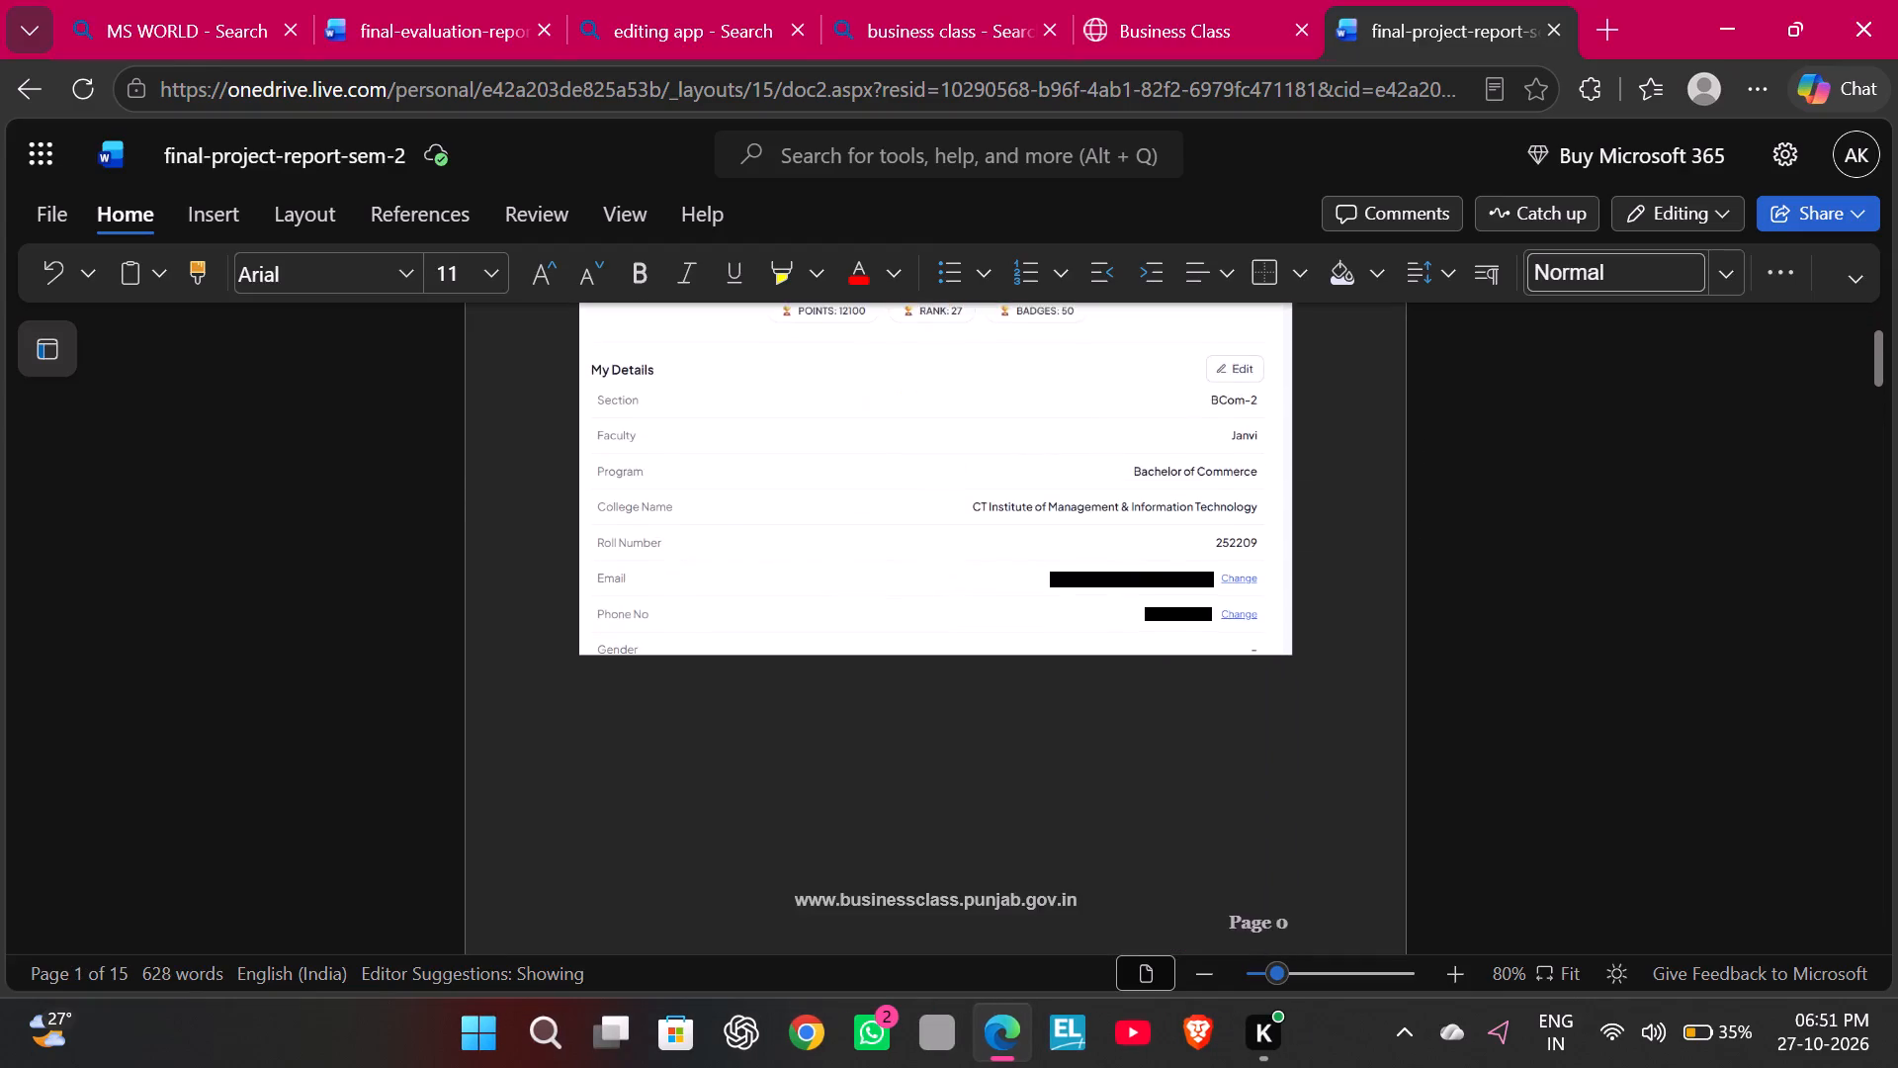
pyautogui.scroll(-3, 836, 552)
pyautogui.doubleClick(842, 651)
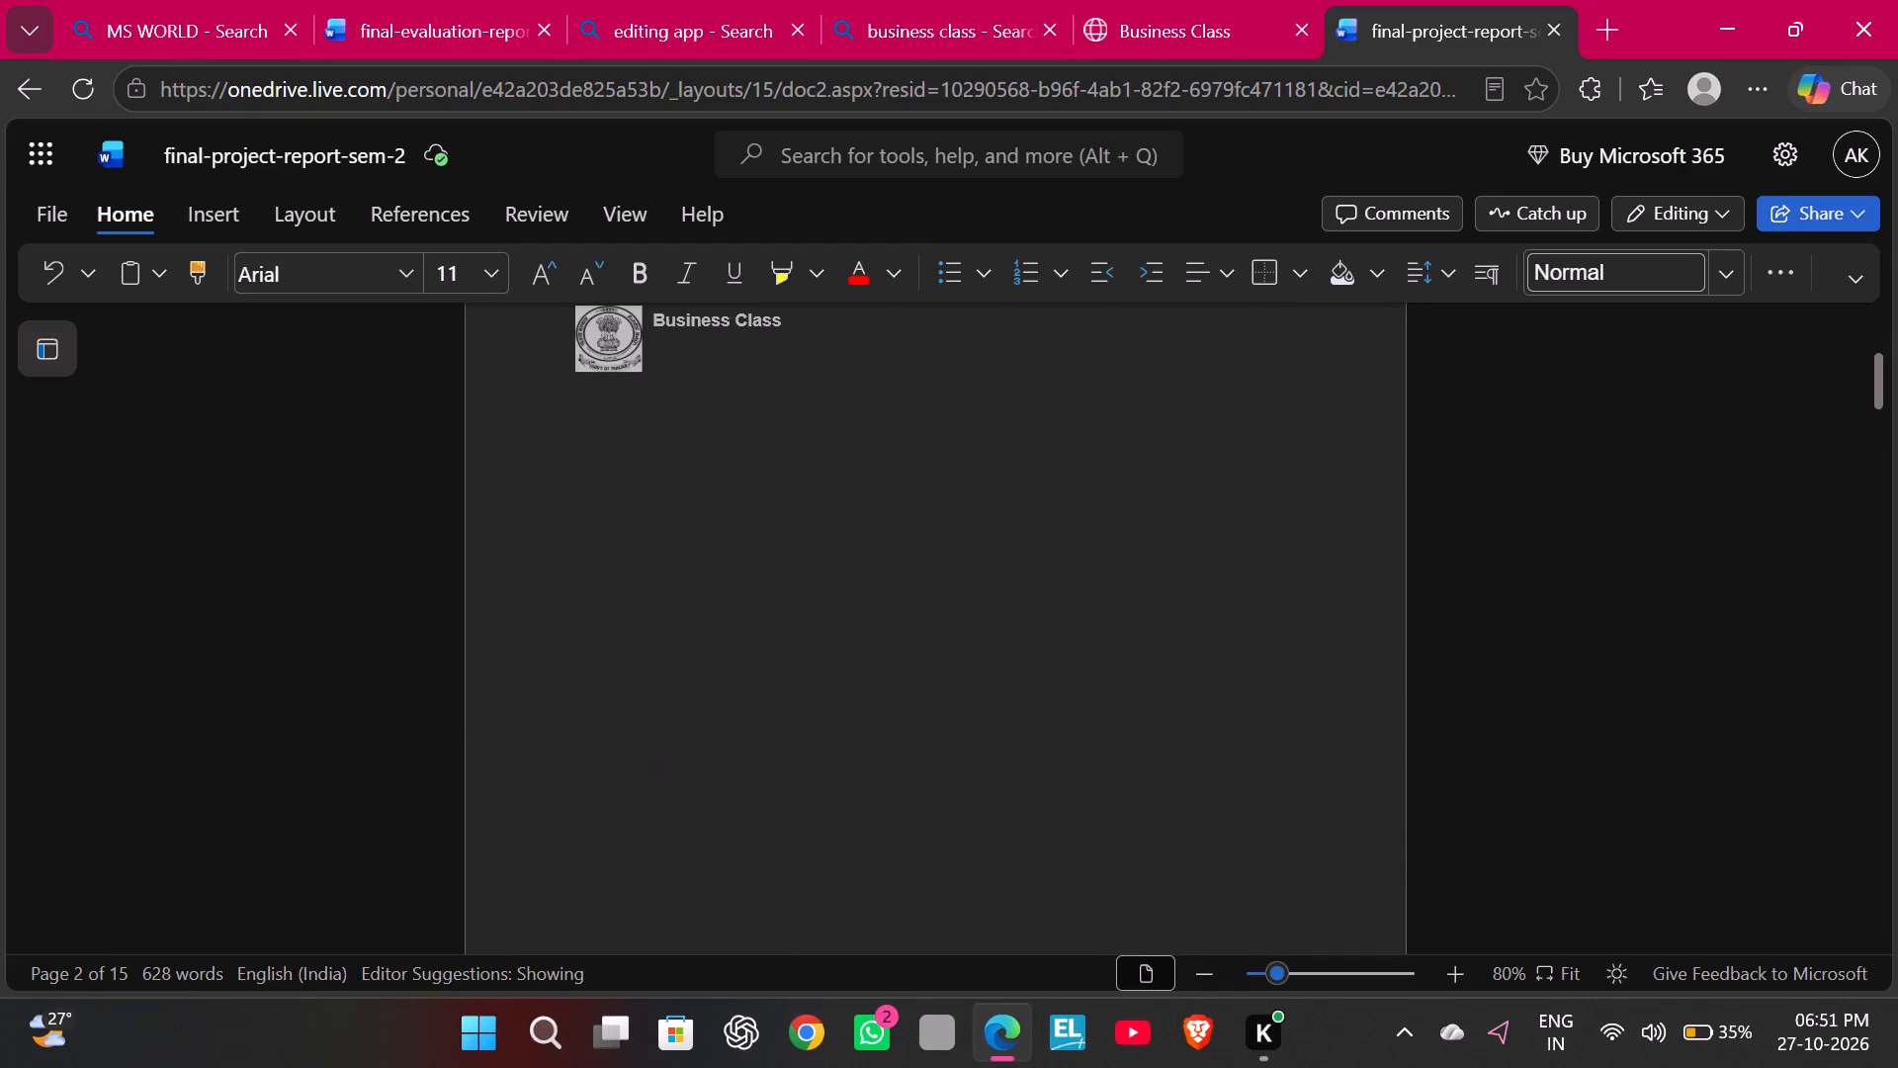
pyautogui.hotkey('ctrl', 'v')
pyautogui.click(225, 216)
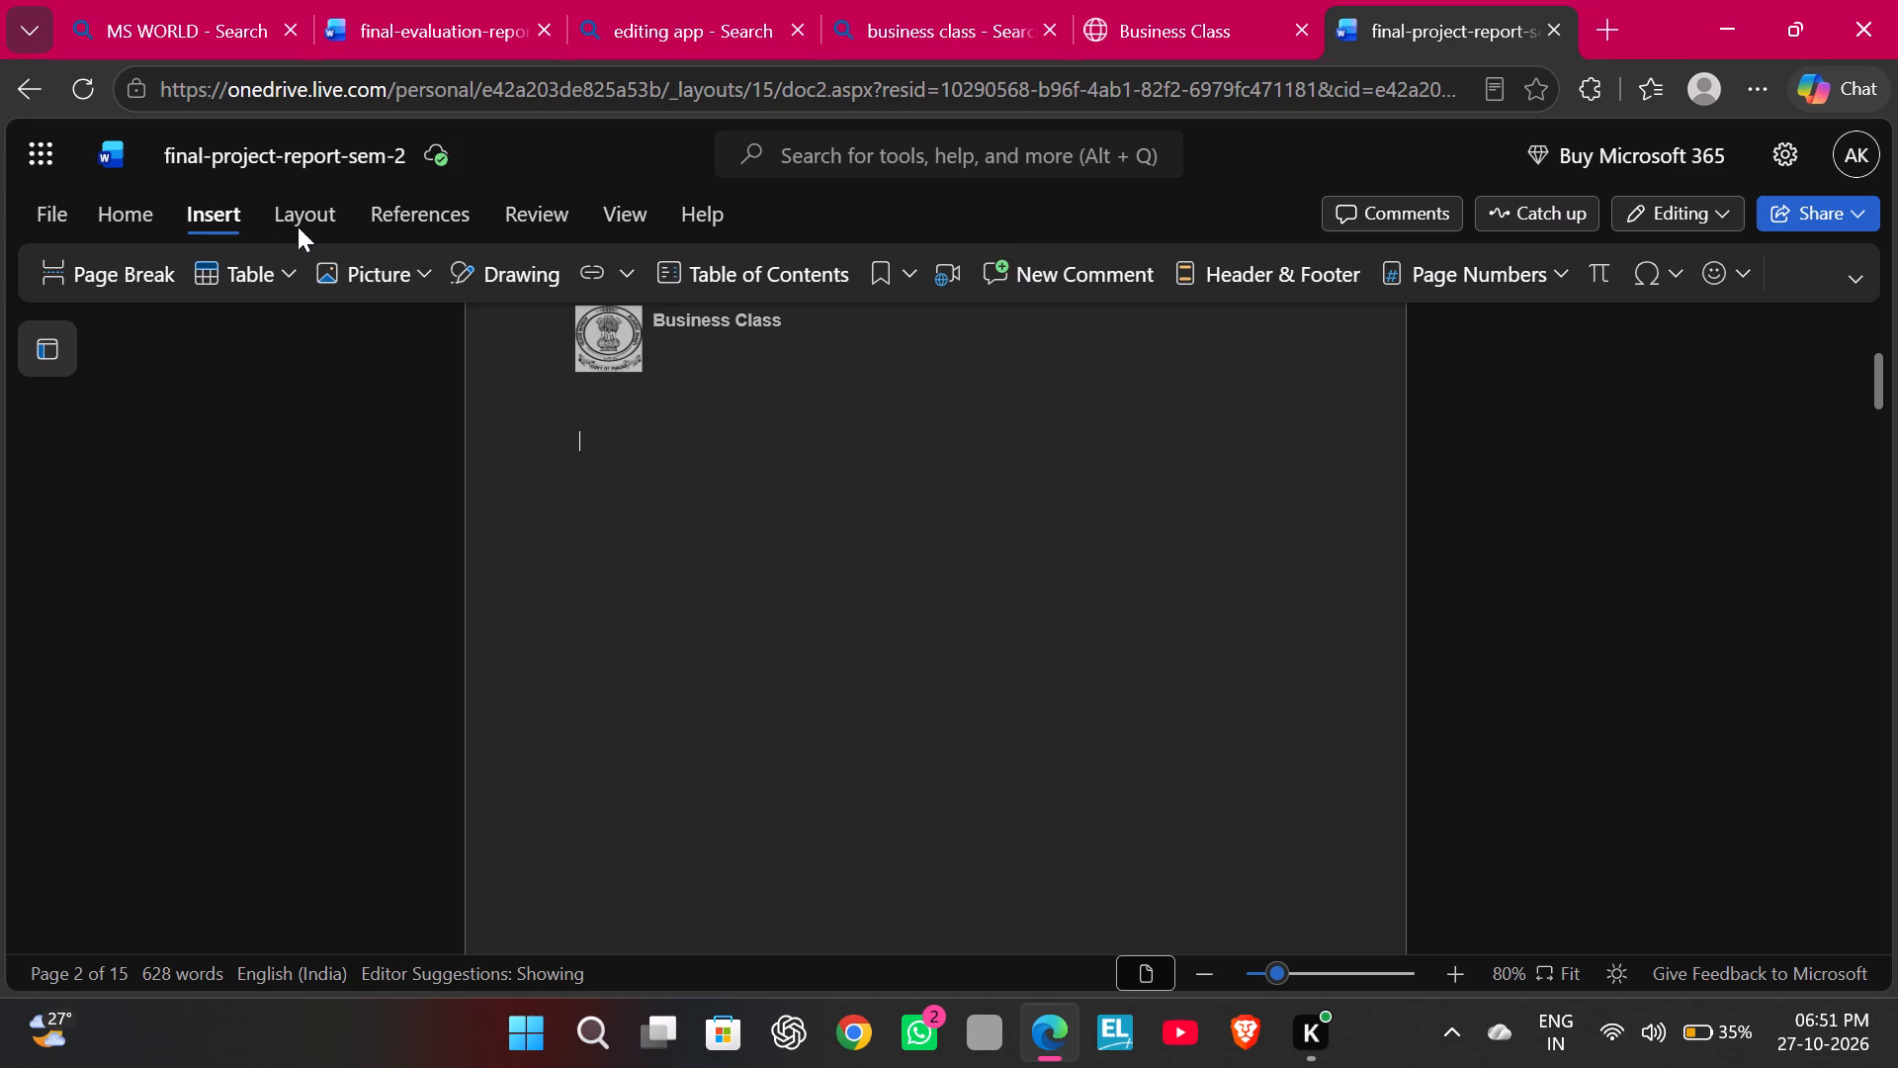
pyautogui.click(348, 293)
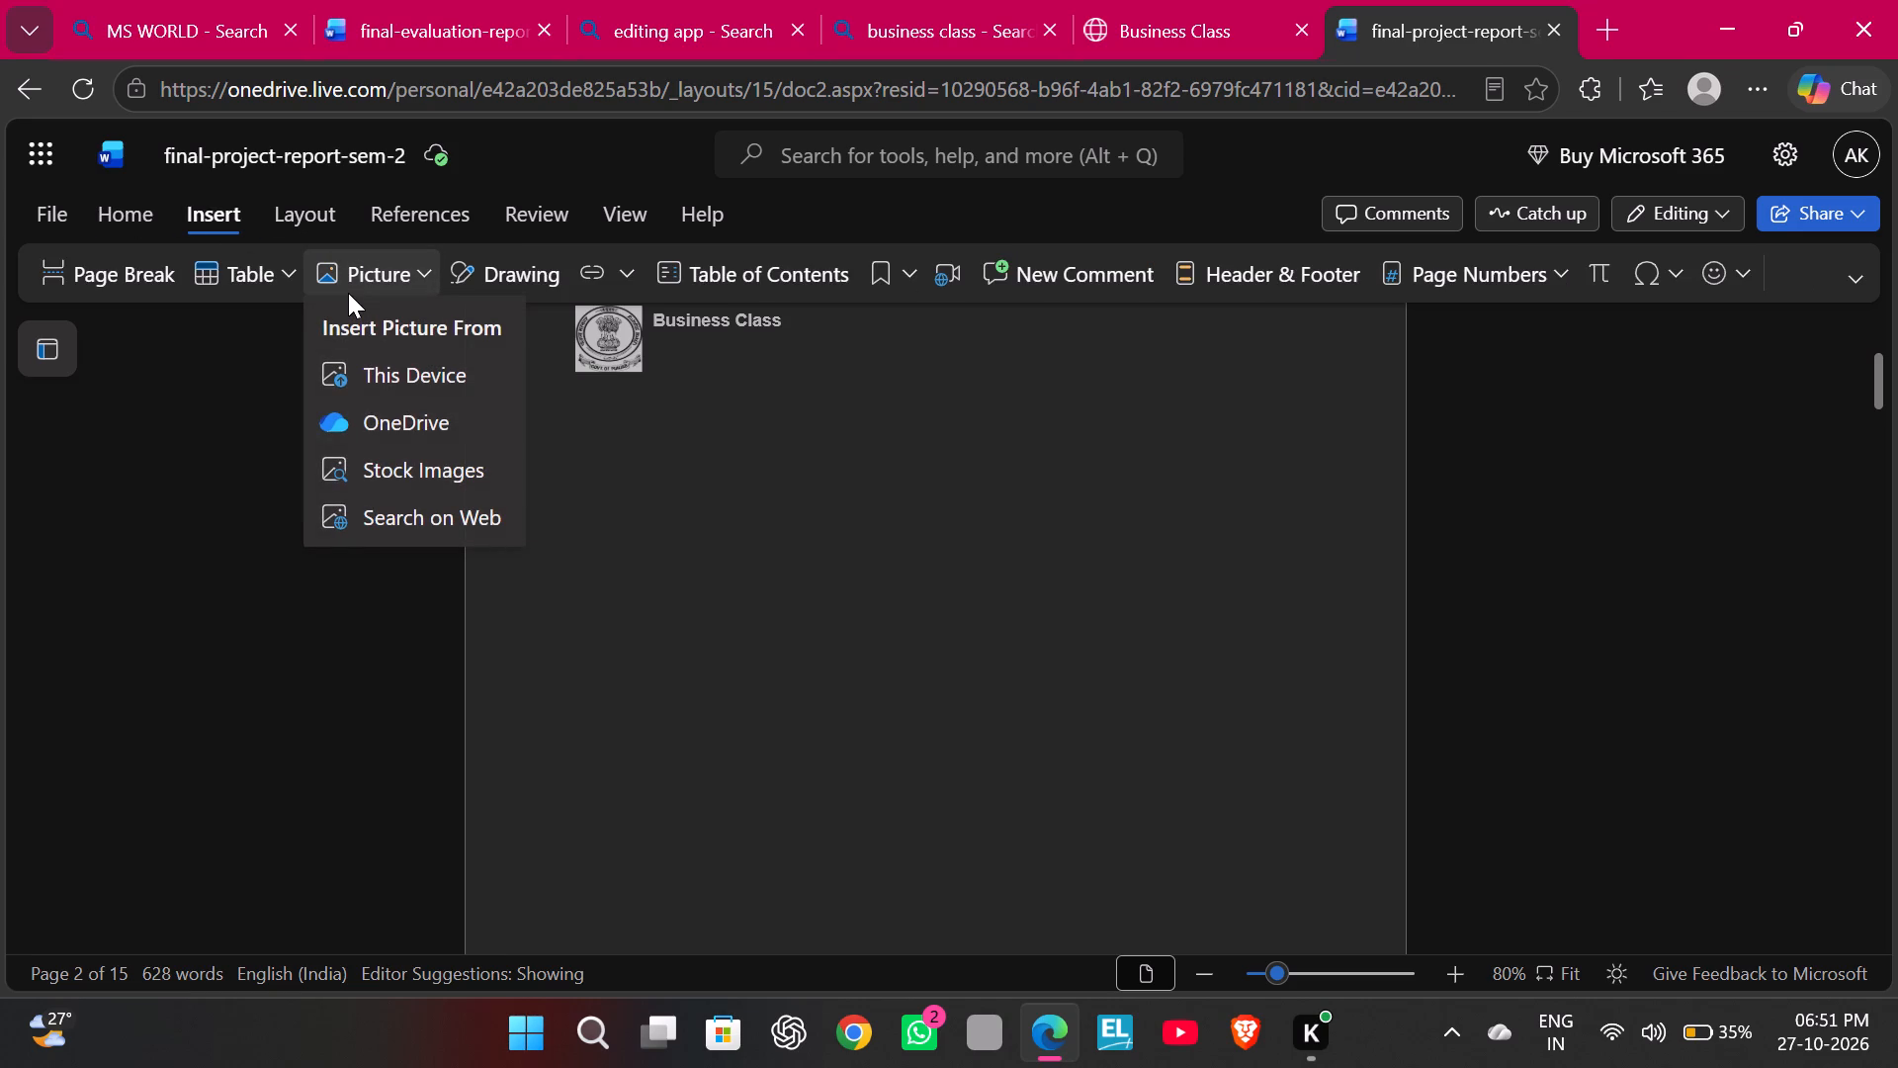
pyautogui.click(393, 367)
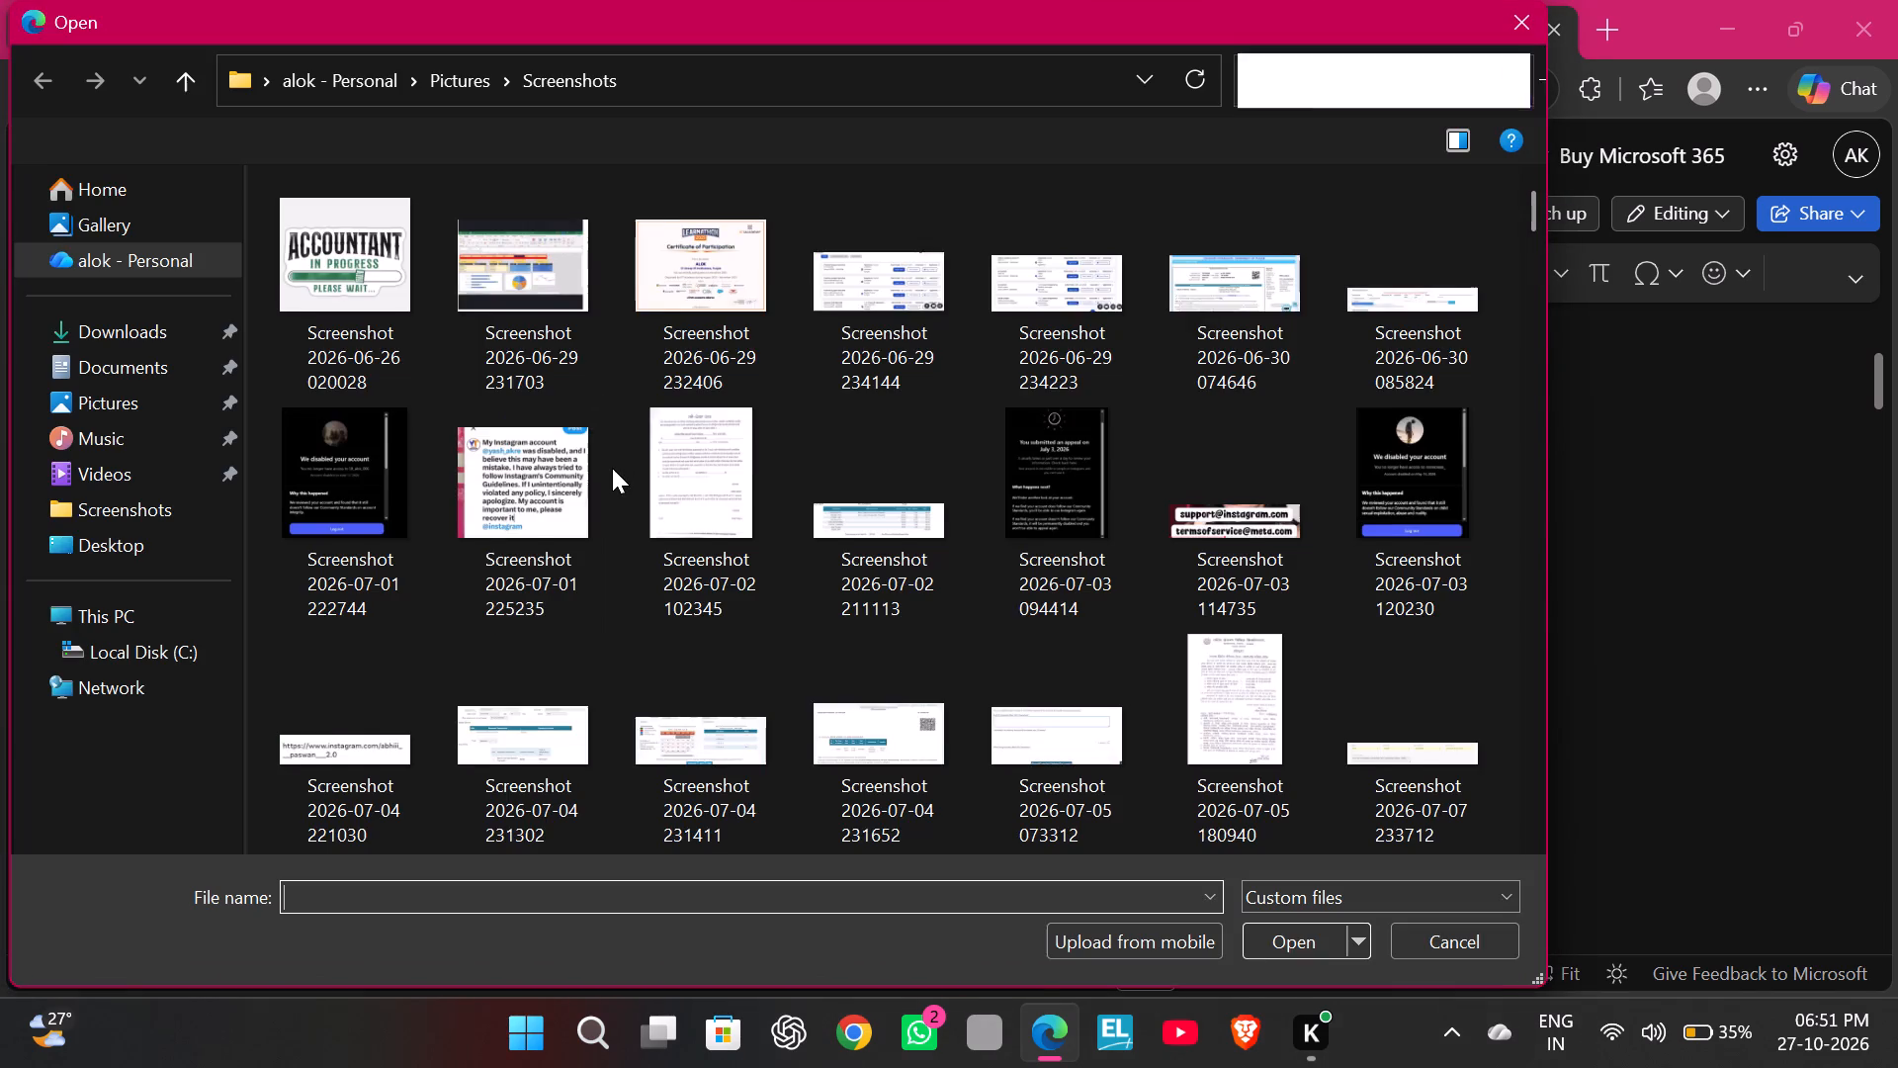
pyautogui.scroll(-20, 612, 468)
pyautogui.scroll(-20, 612, 468)
pyautogui.scroll(-20, 612, 468)
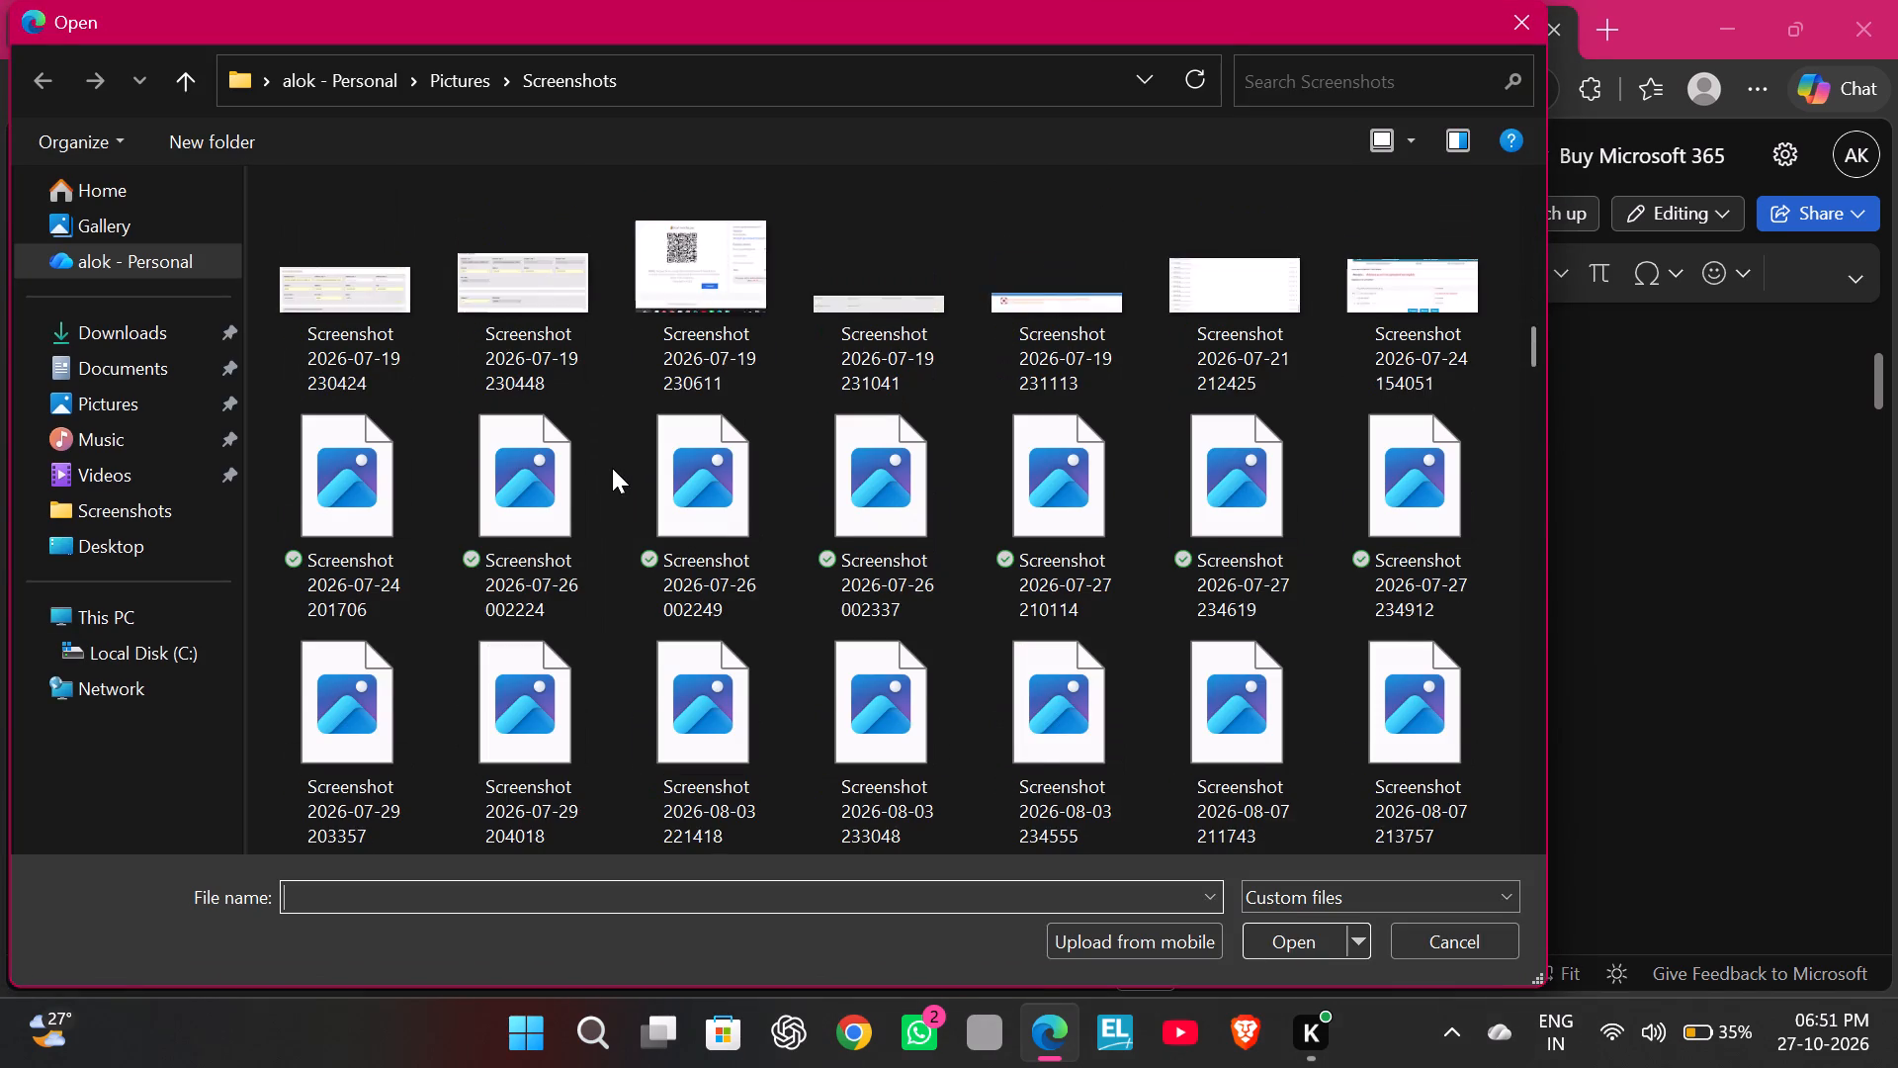
pyautogui.scroll(-20, 612, 468)
pyautogui.scroll(-20, 612, 468)
pyautogui.scroll(-20, 612, 468)
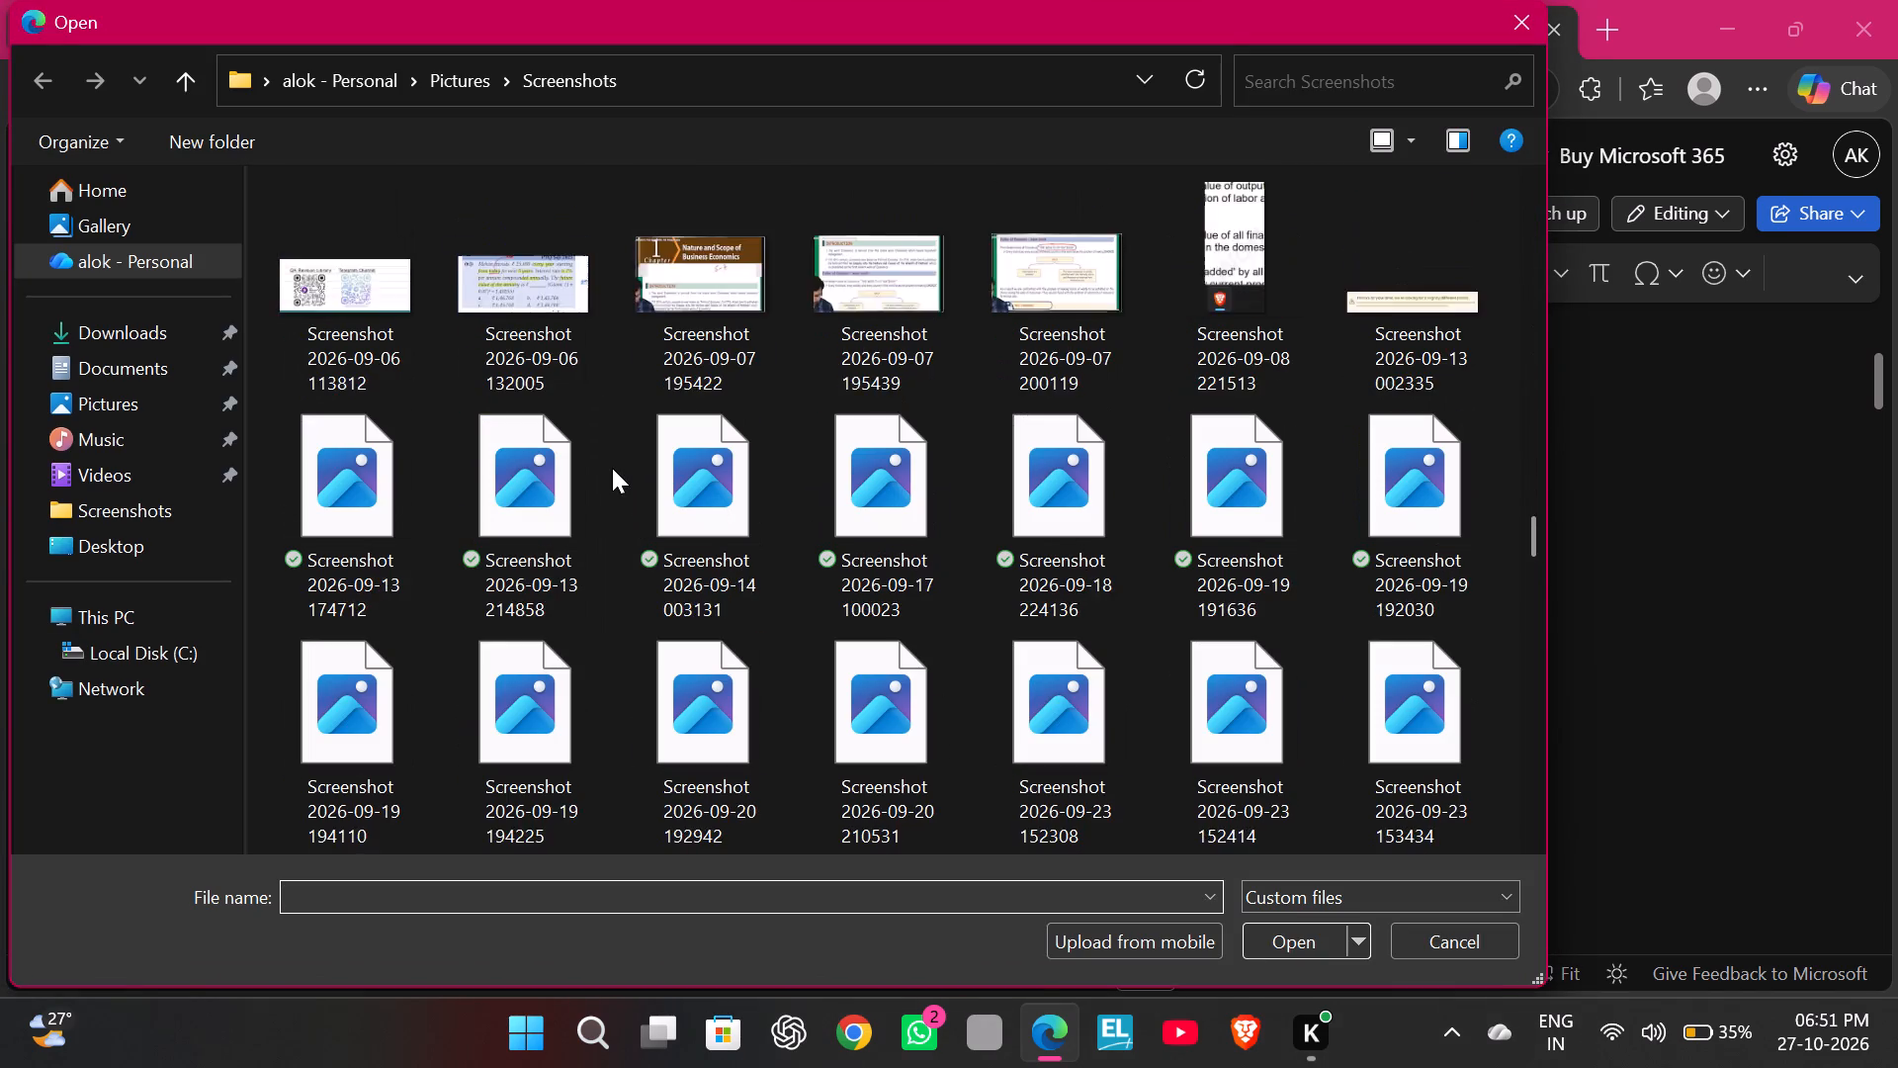
pyautogui.scroll(-20, 612, 468)
pyautogui.scroll(-20, 612, 468)
pyautogui.scroll(-20, 612, 468)
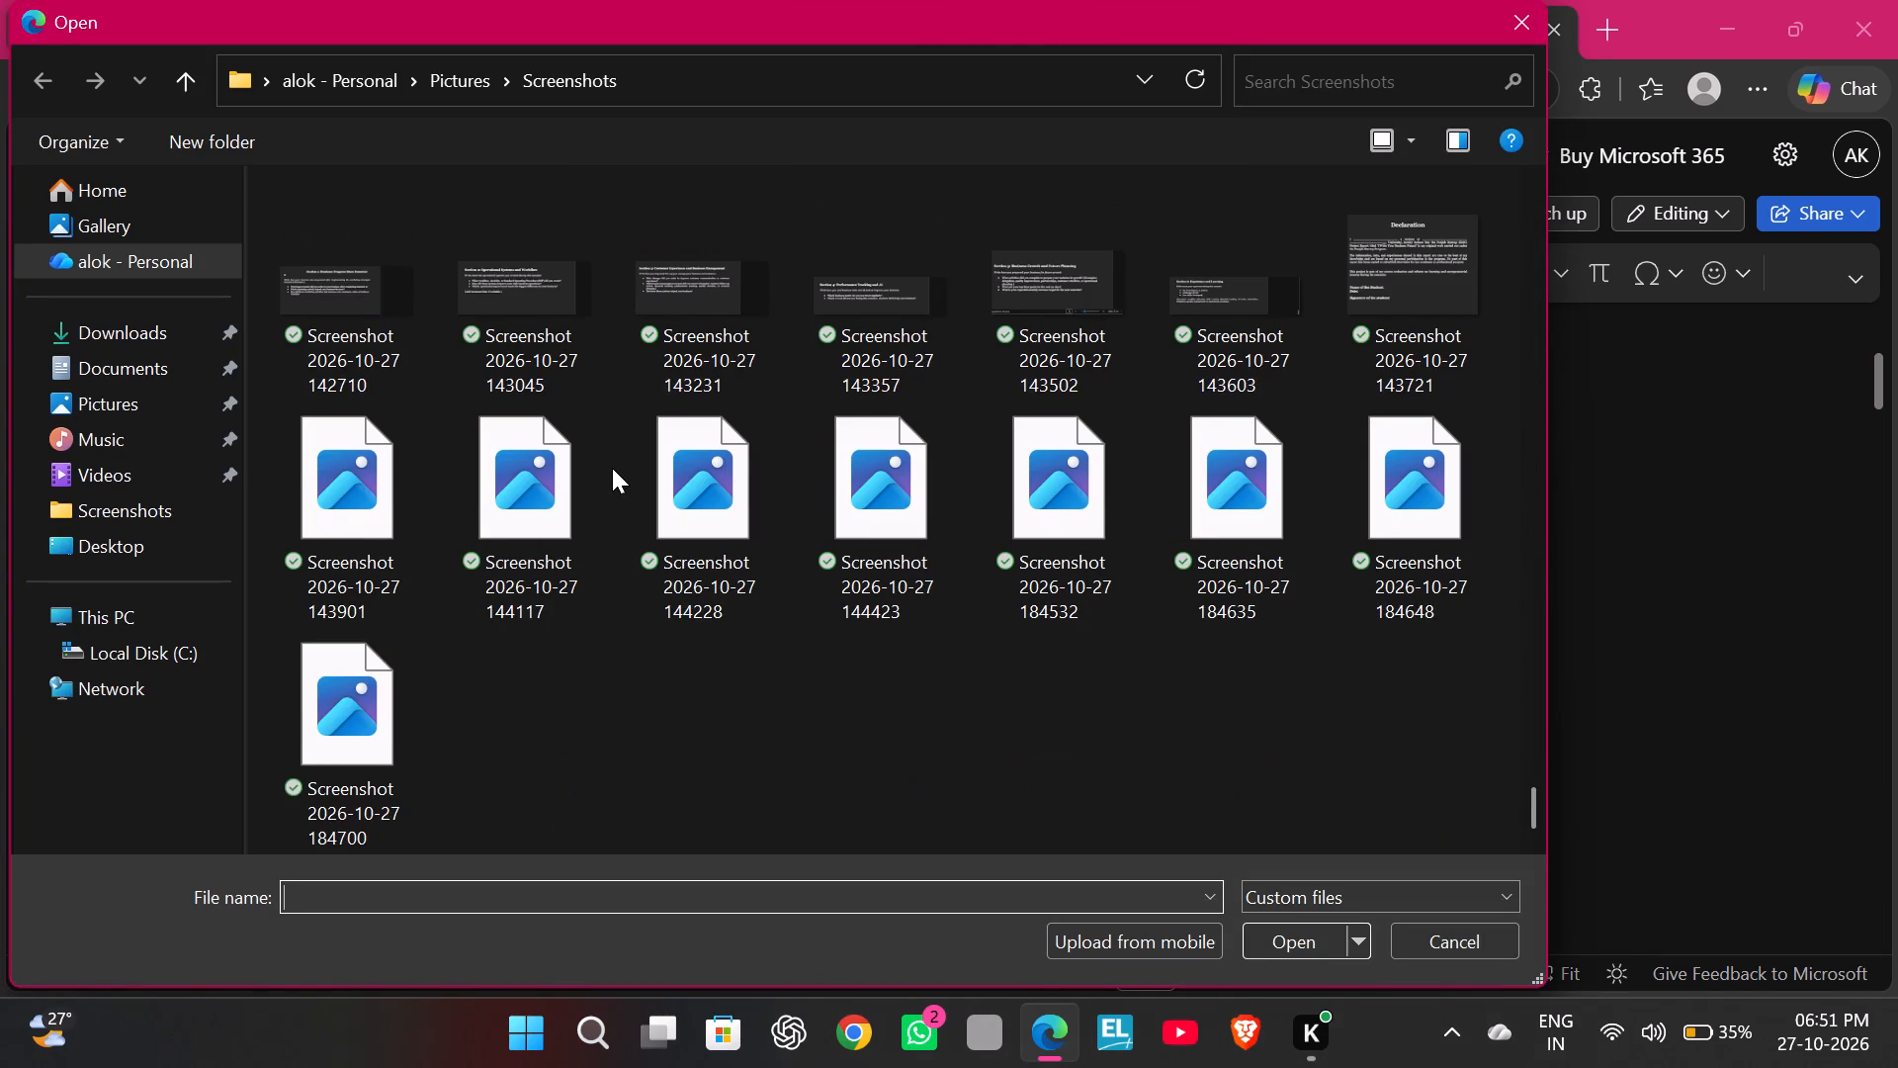
pyautogui.scroll(-10, 612, 468)
pyautogui.doubleClick(1407, 497)
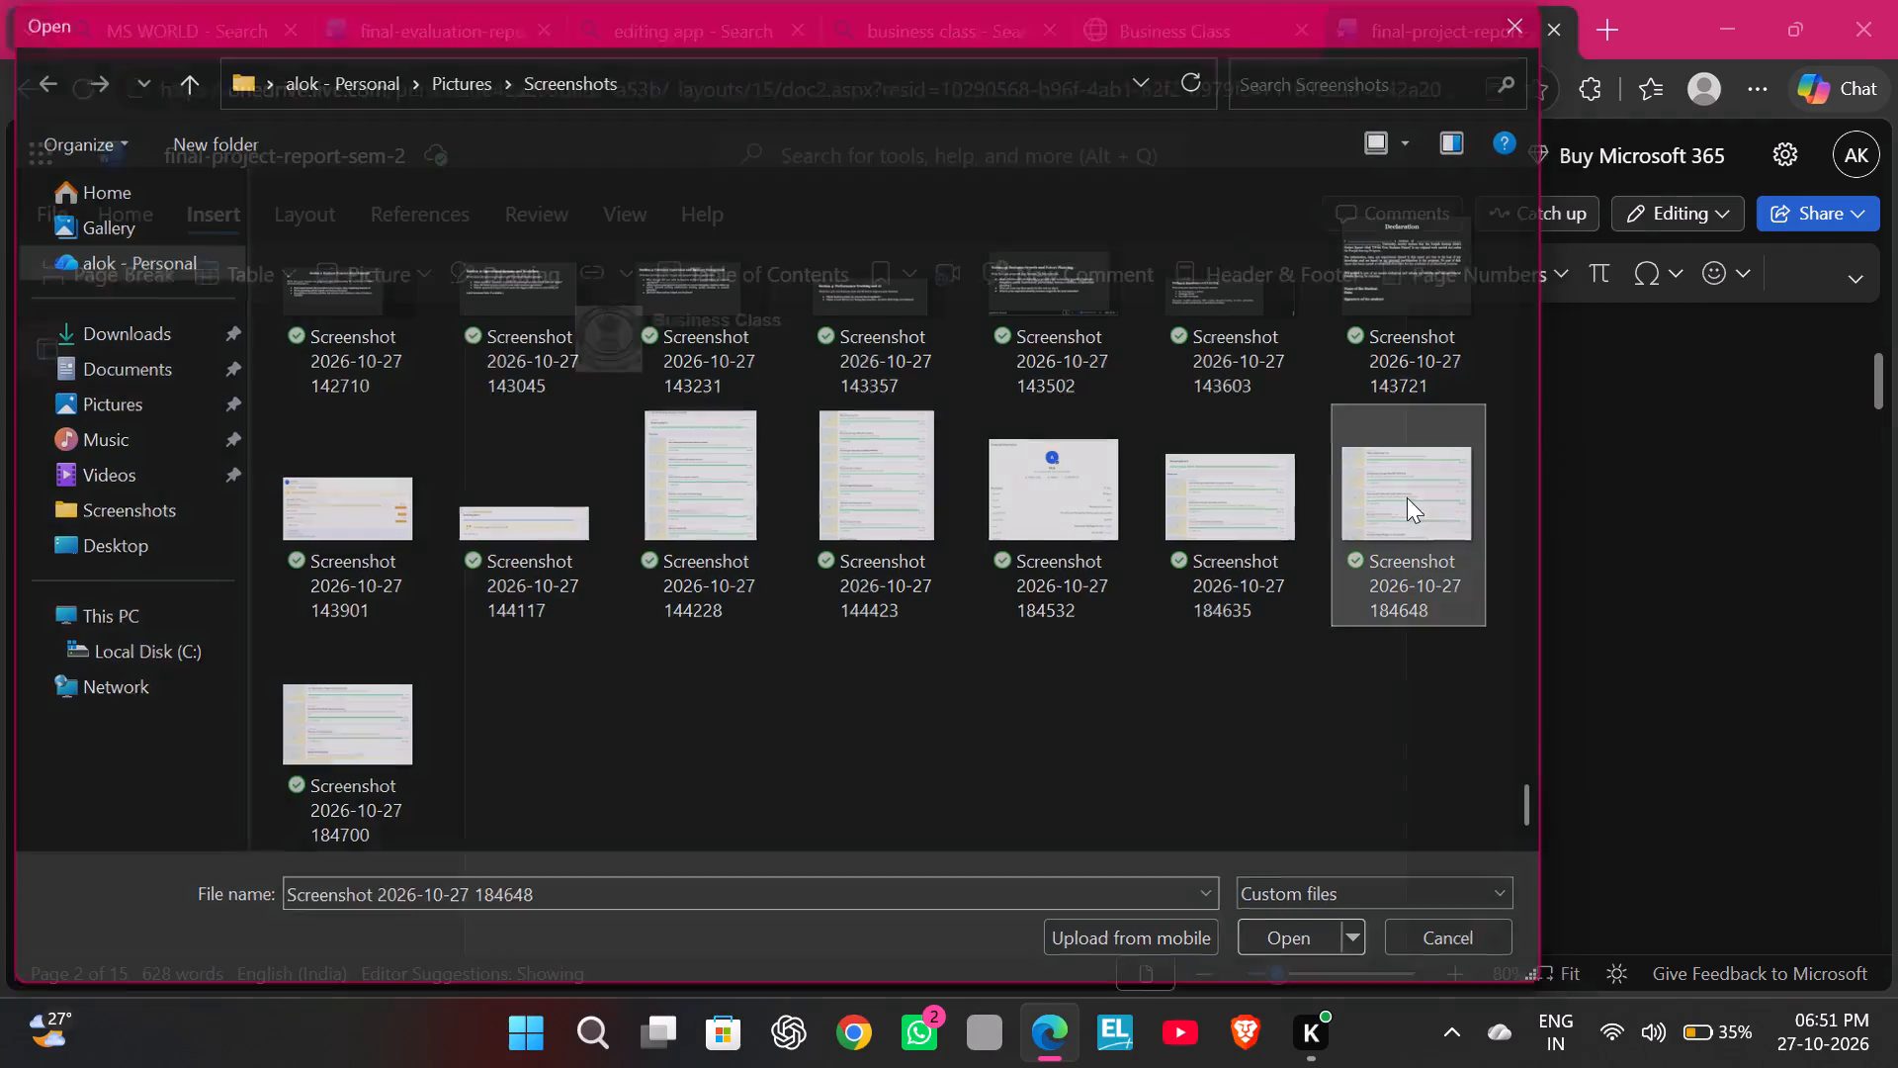
# Examine the inserted Milestones 6 to 10 screenshot and the layout of the pages from the profile screenshot past Student Details.
pyautogui.scroll(-1, 1050, 648)
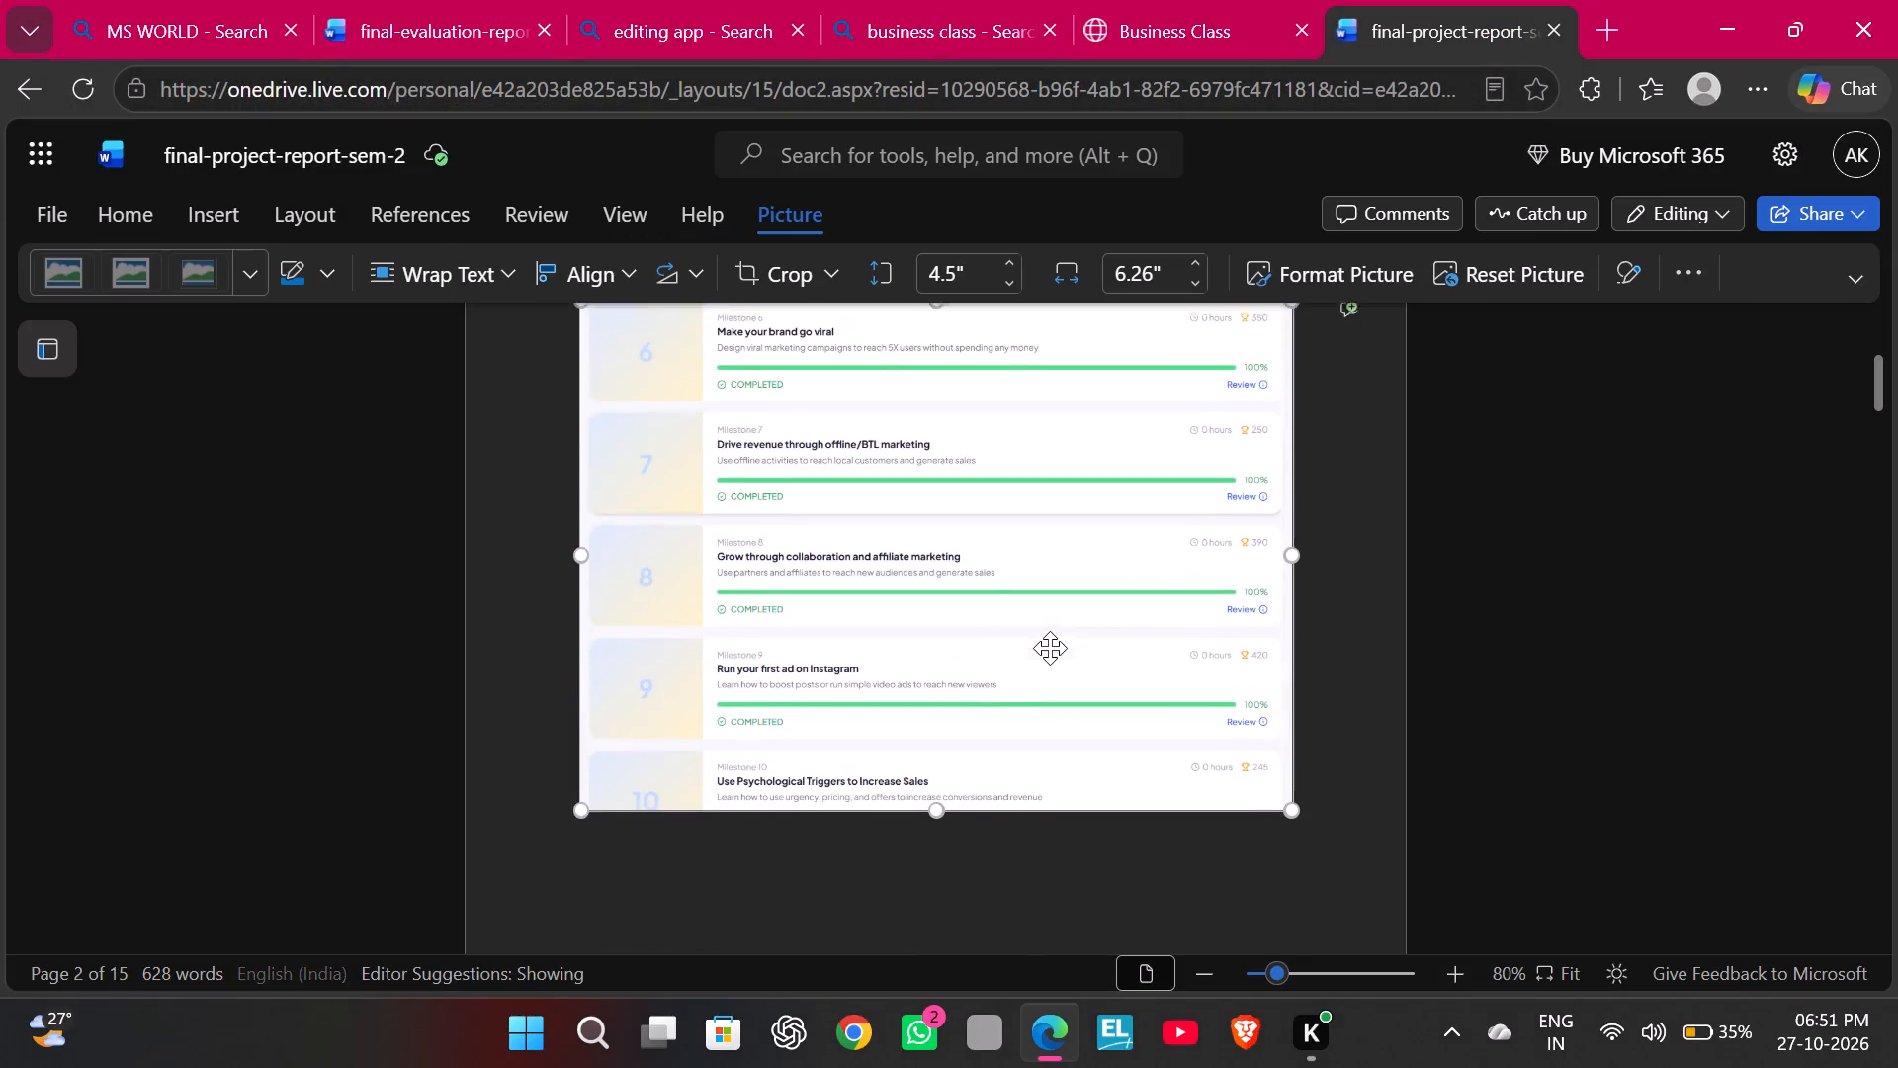
pyautogui.scroll(-1, 1050, 648)
pyautogui.scroll(2, 1050, 648)
pyautogui.scroll(-1, 1050, 648)
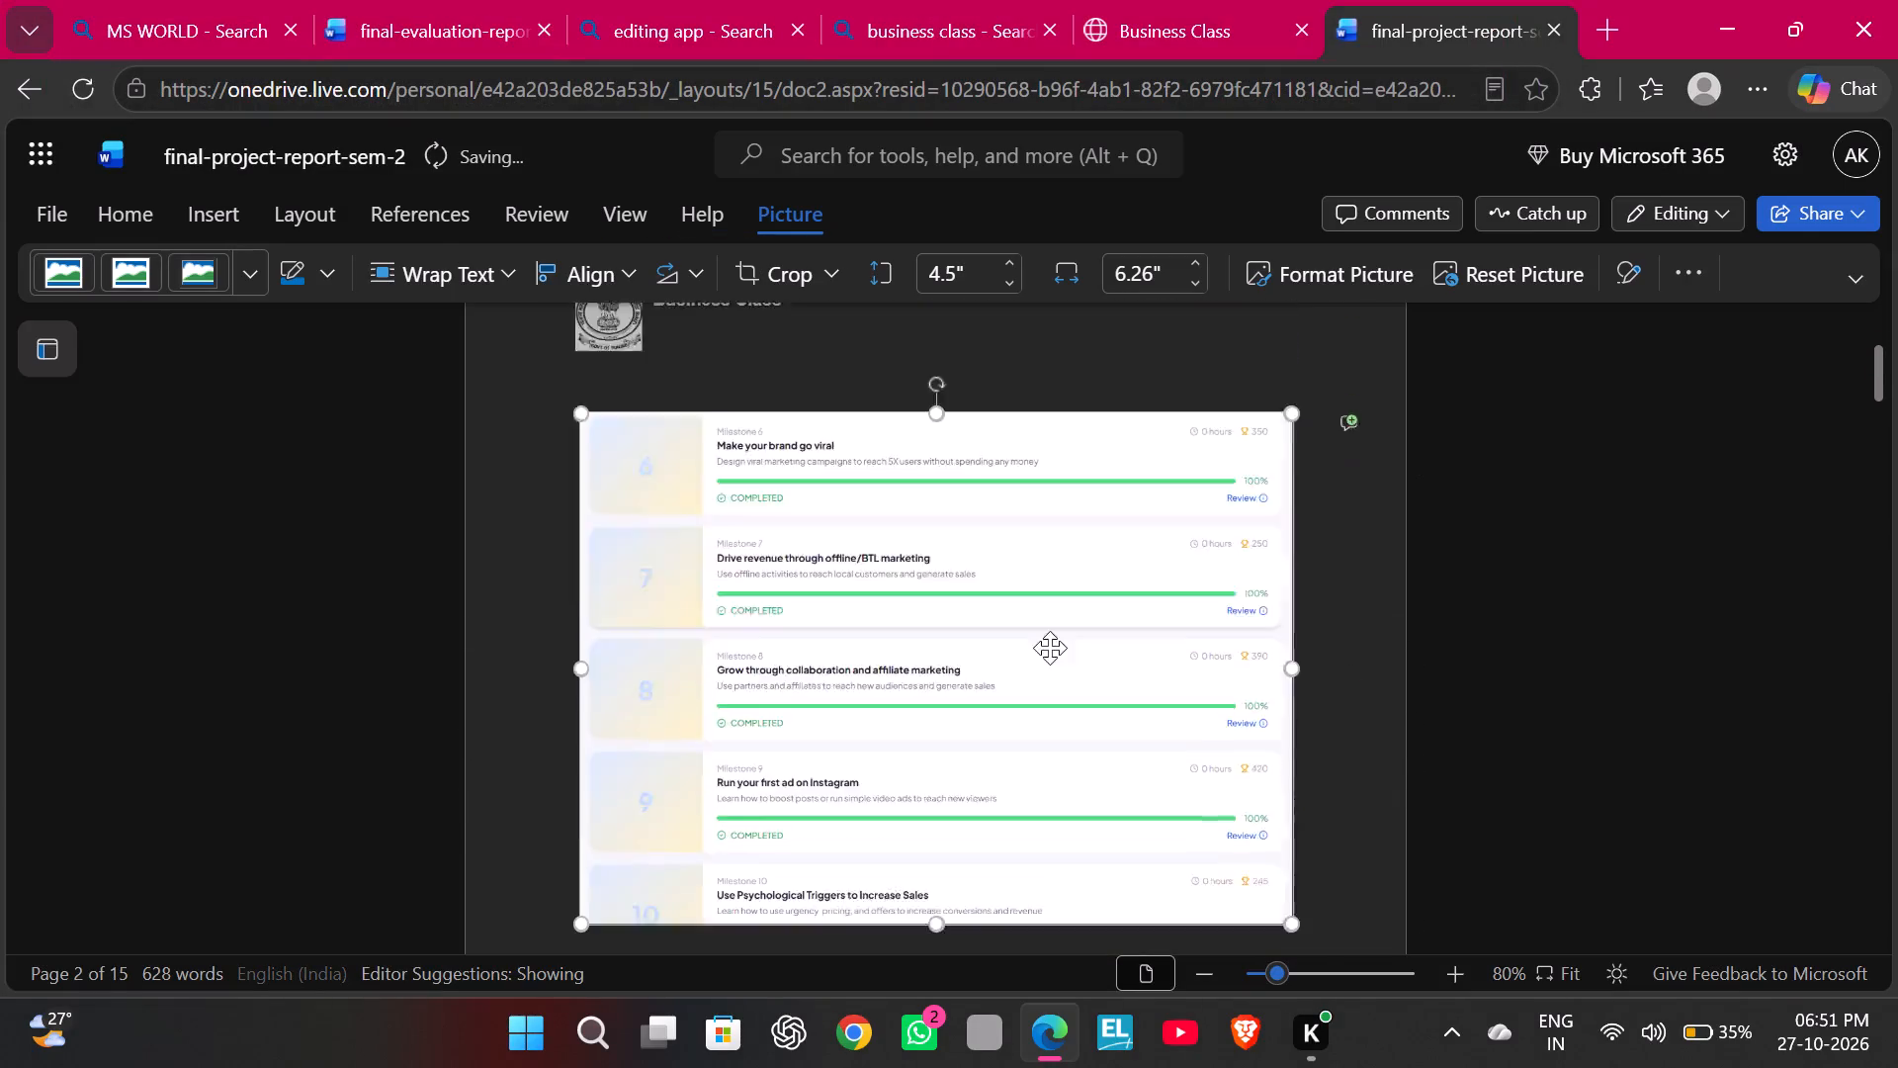
pyautogui.scroll(-3, 1050, 648)
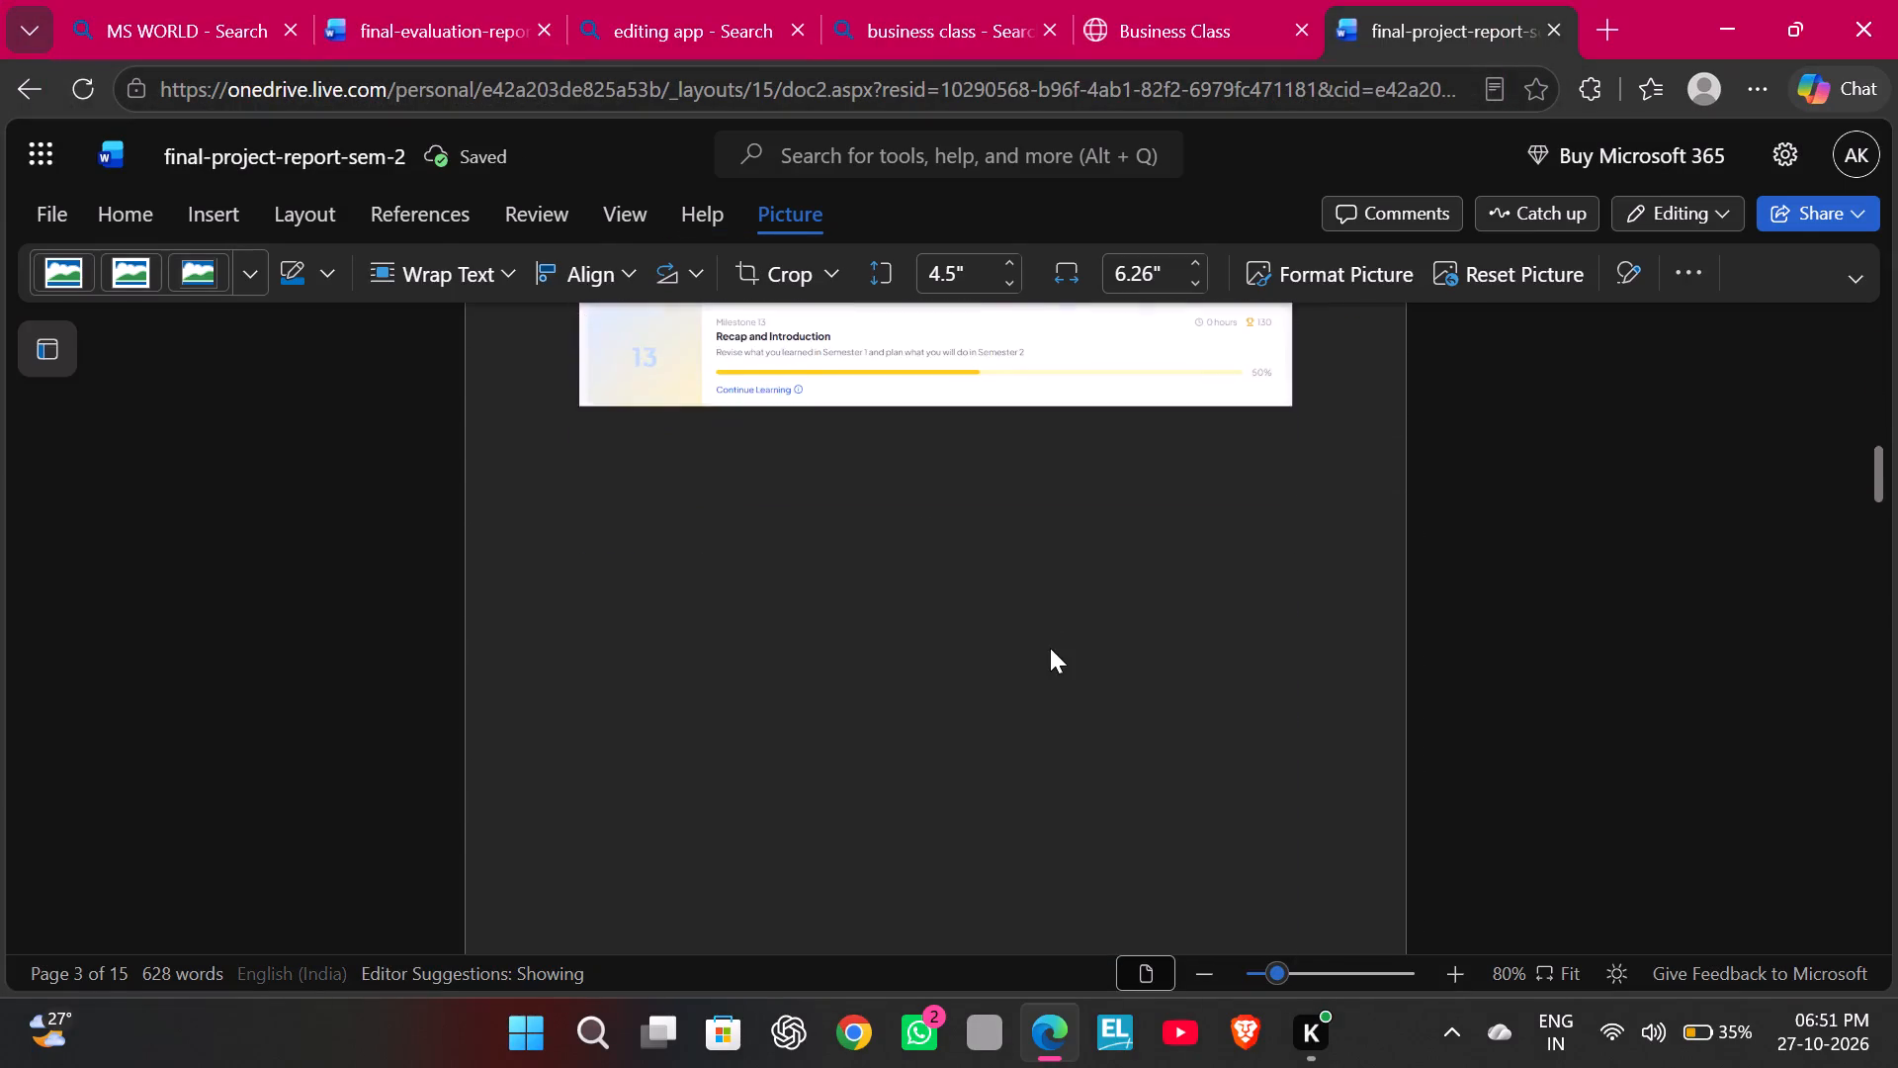
pyautogui.scroll(-2, 1050, 648)
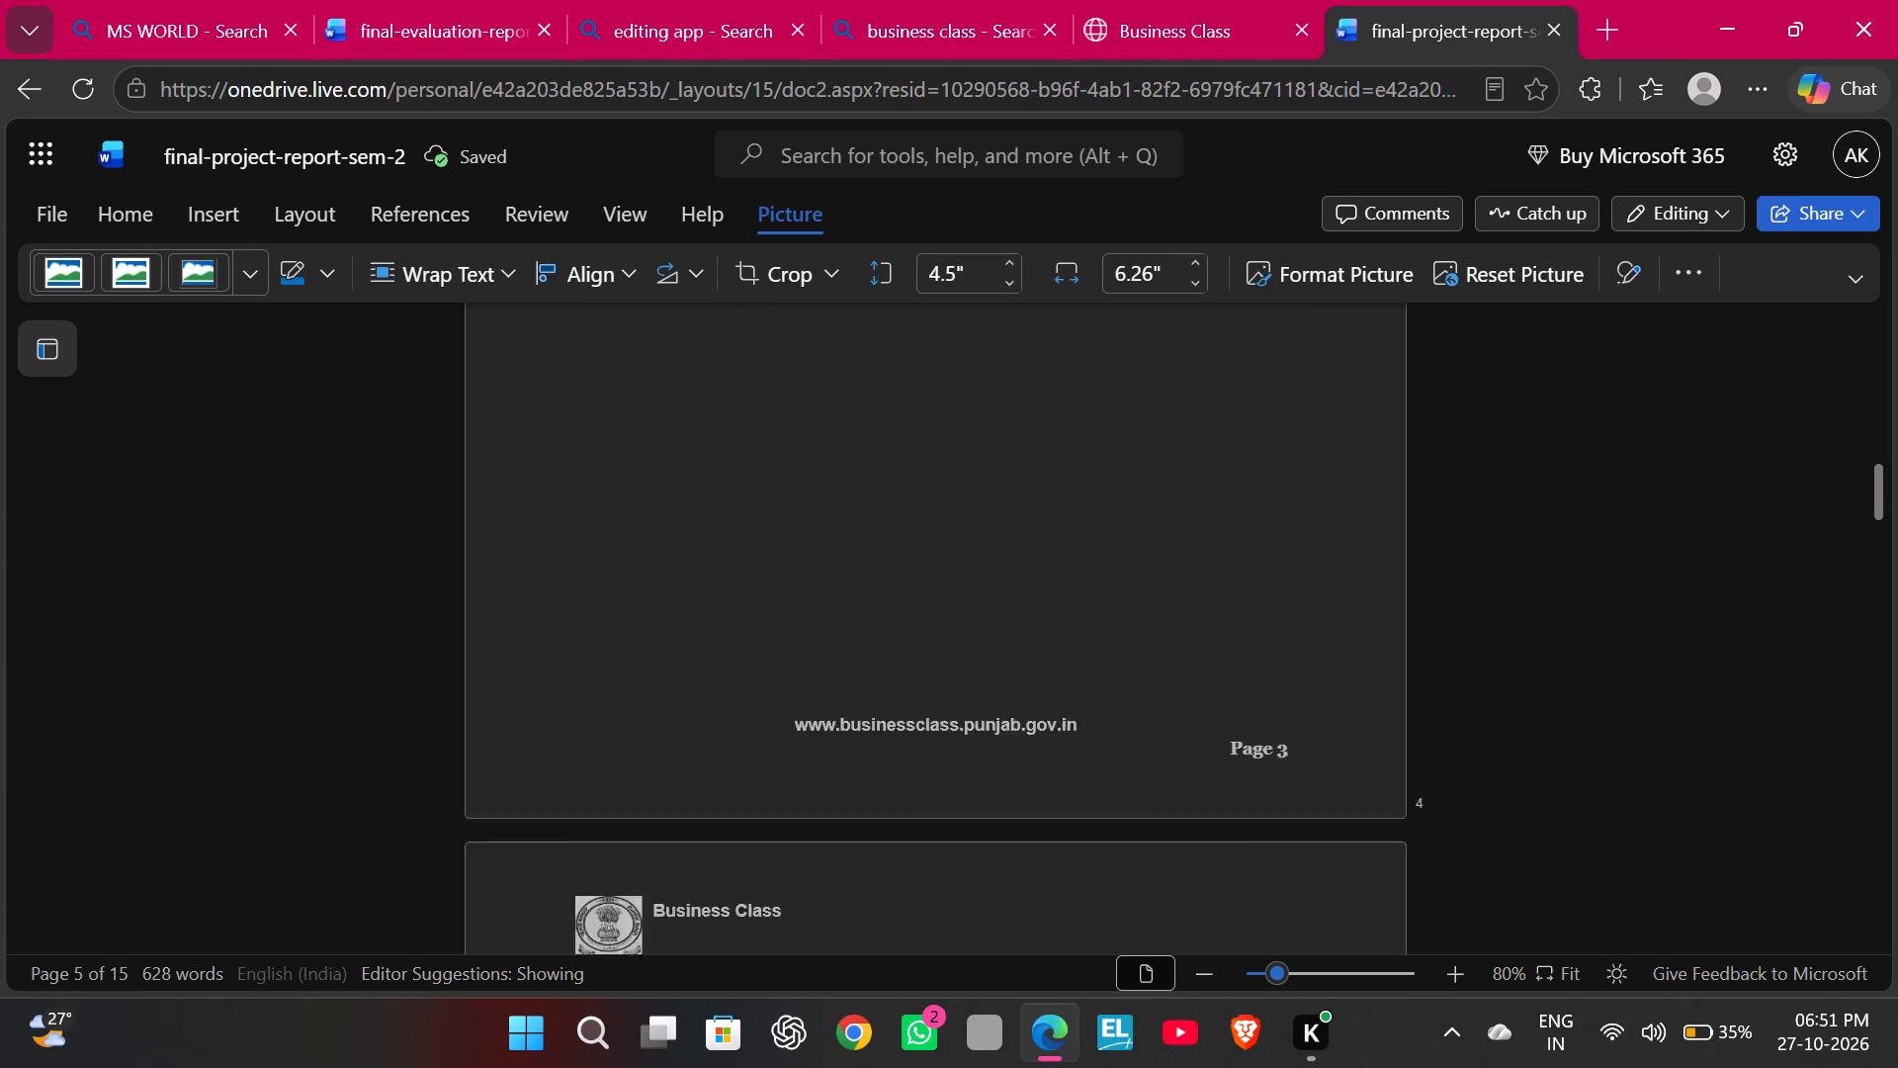
pyautogui.scroll(1, 1050, 648)
pyautogui.scroll(-3, 1050, 648)
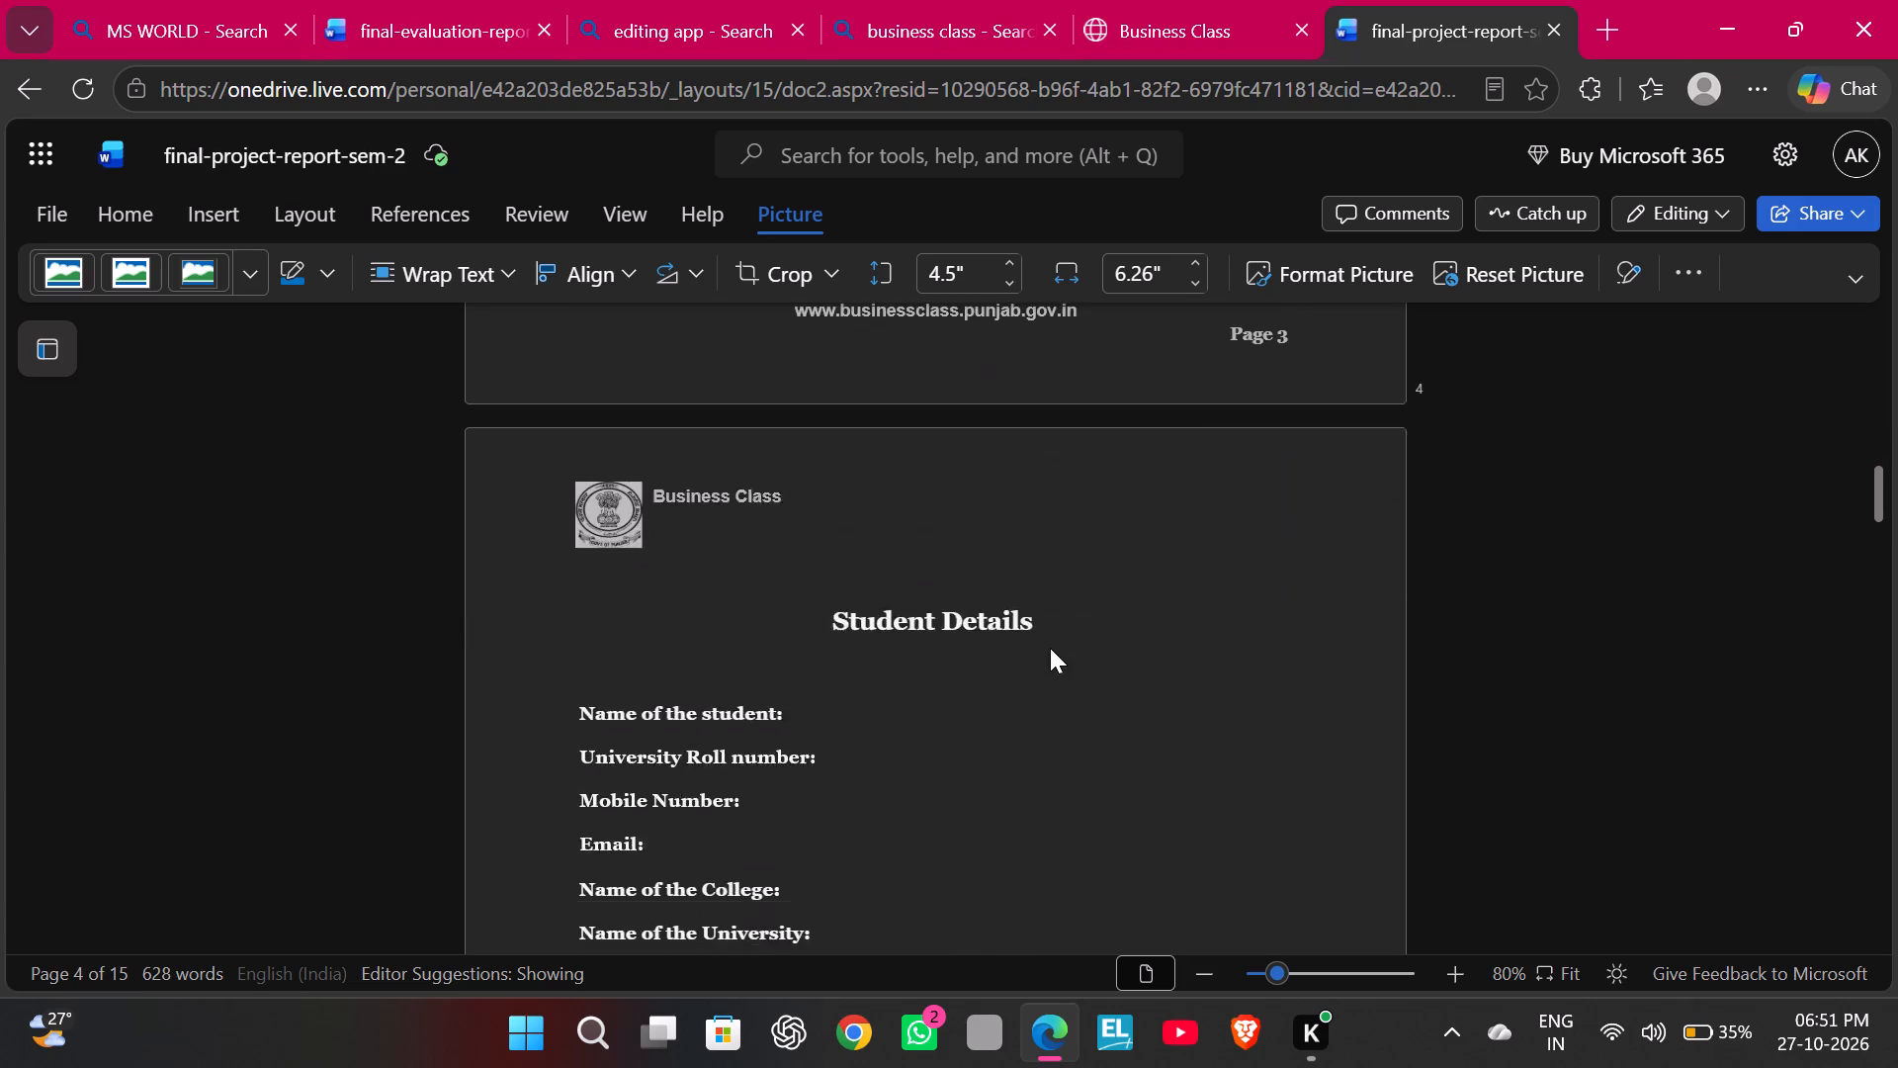
pyautogui.scroll(-4, 1050, 648)
pyautogui.scroll(2, 1050, 648)
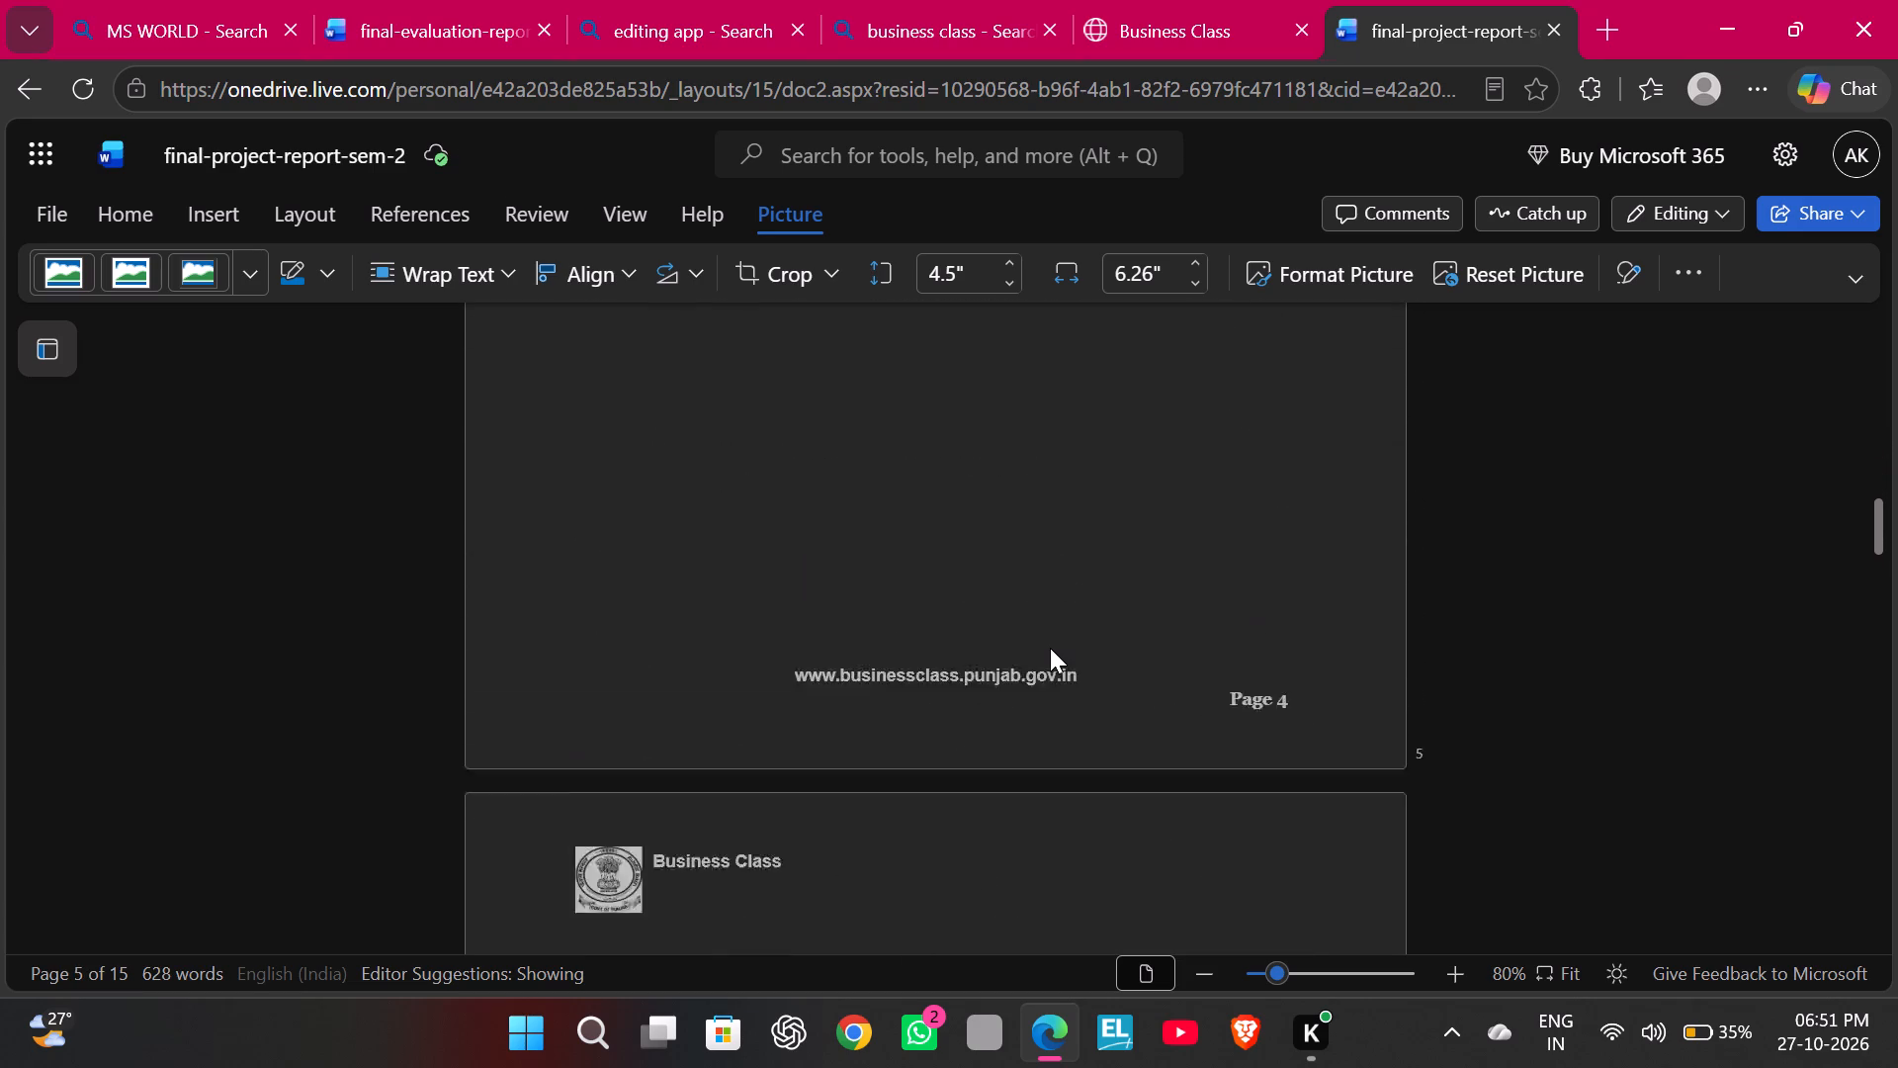
pyautogui.scroll(4, 1050, 648)
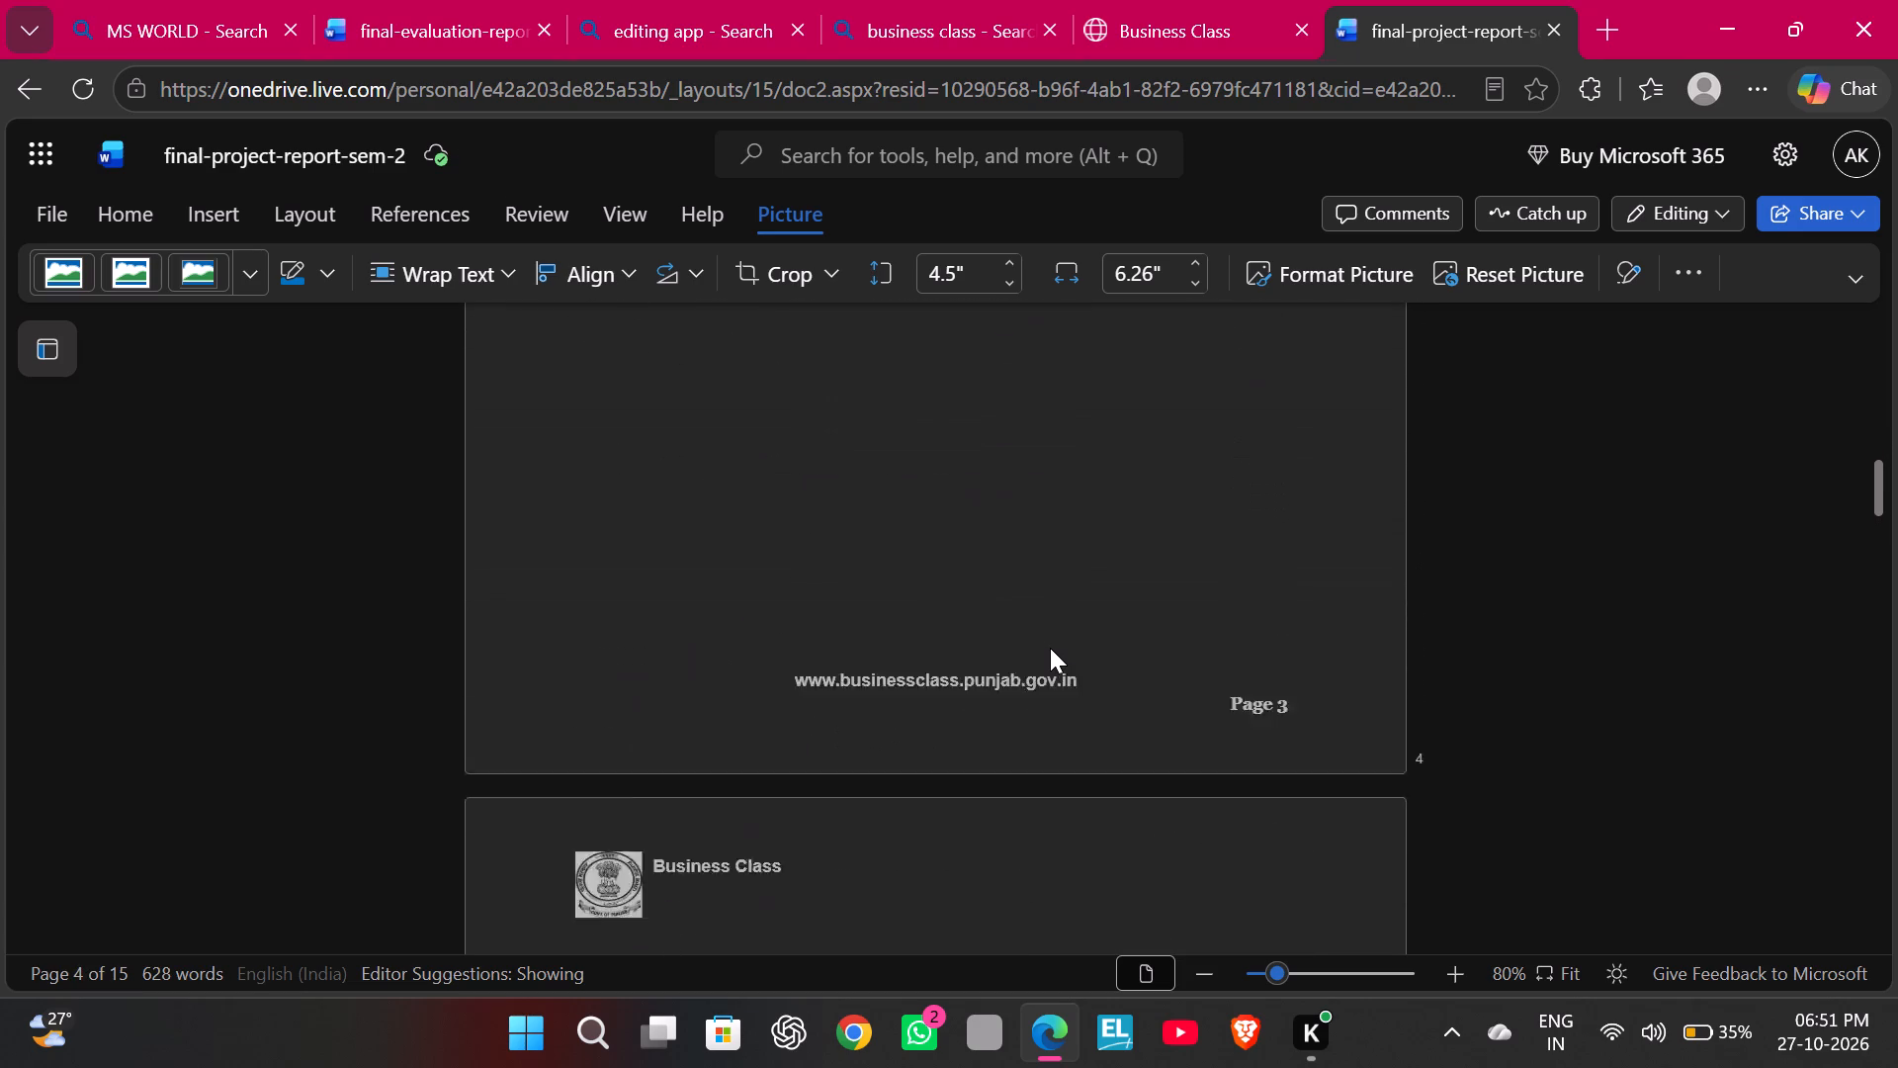
pyautogui.scroll(5, 1050, 648)
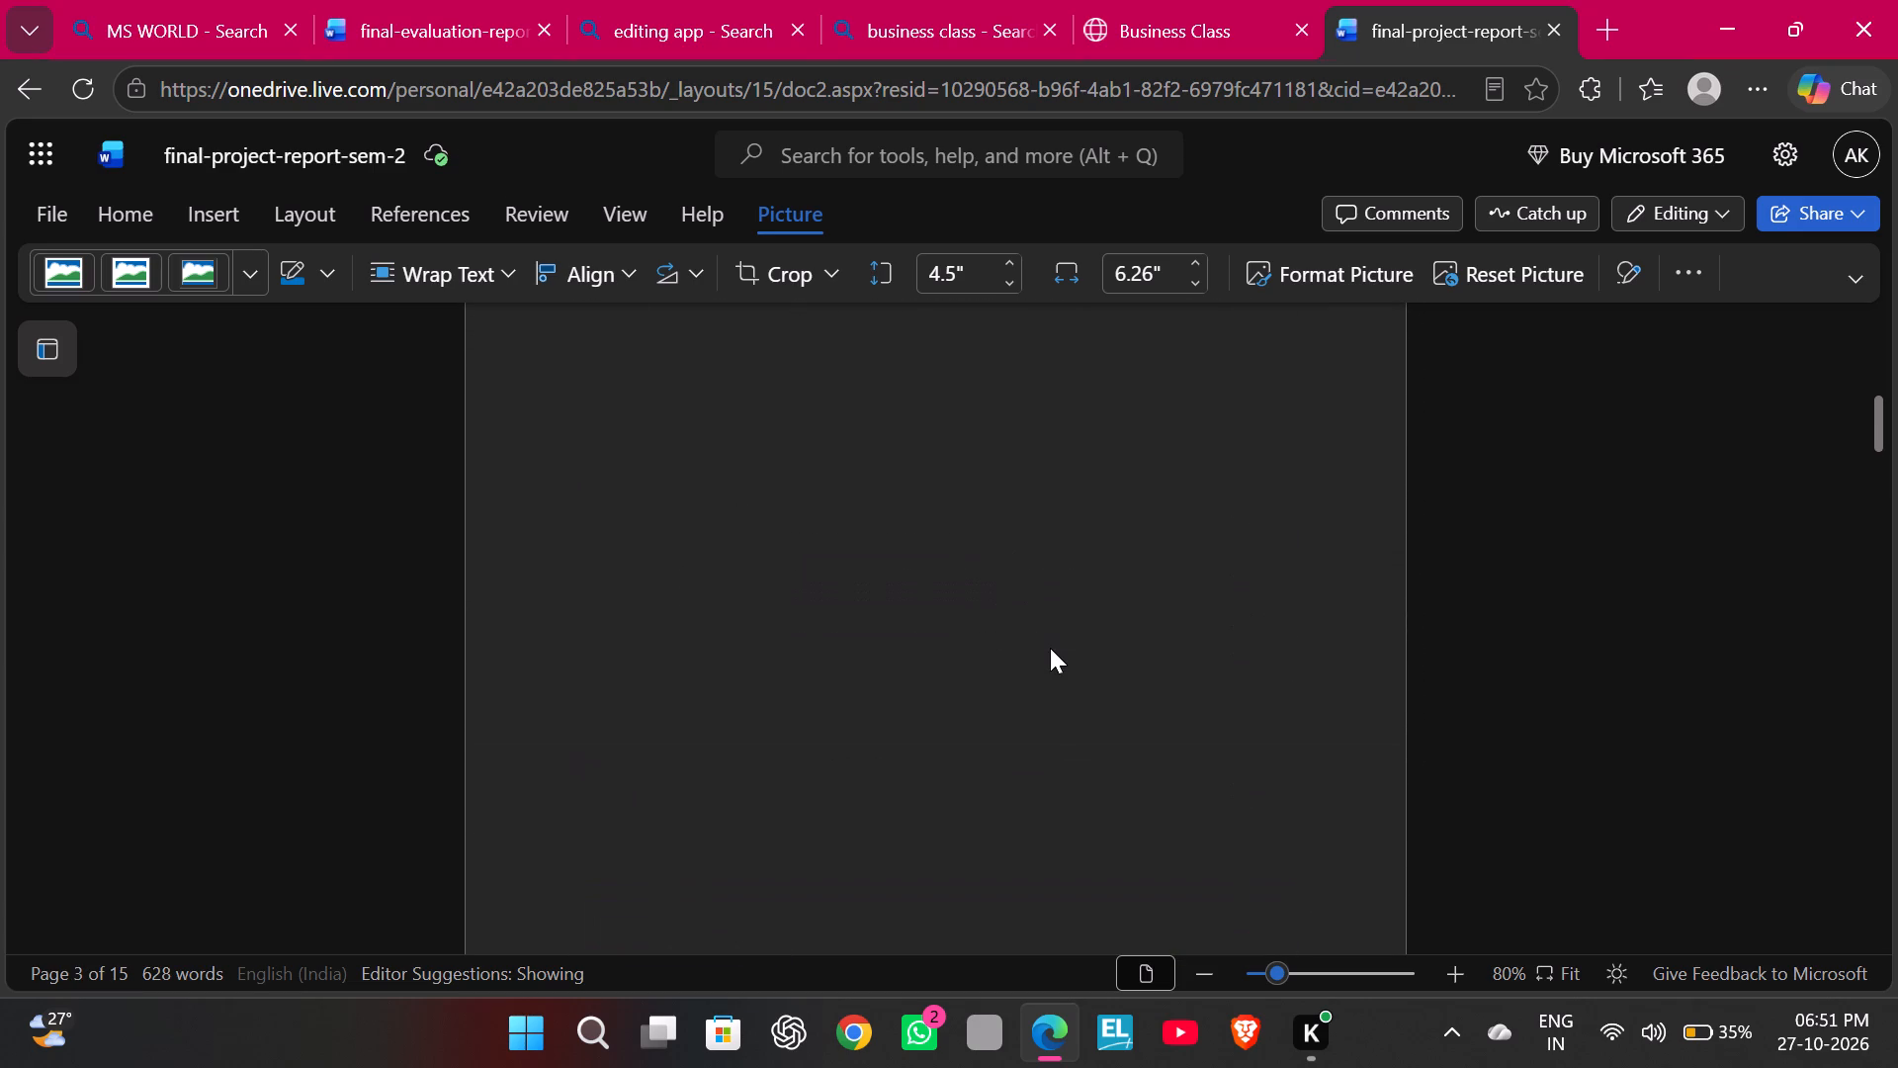
pyautogui.scroll(3, 1050, 648)
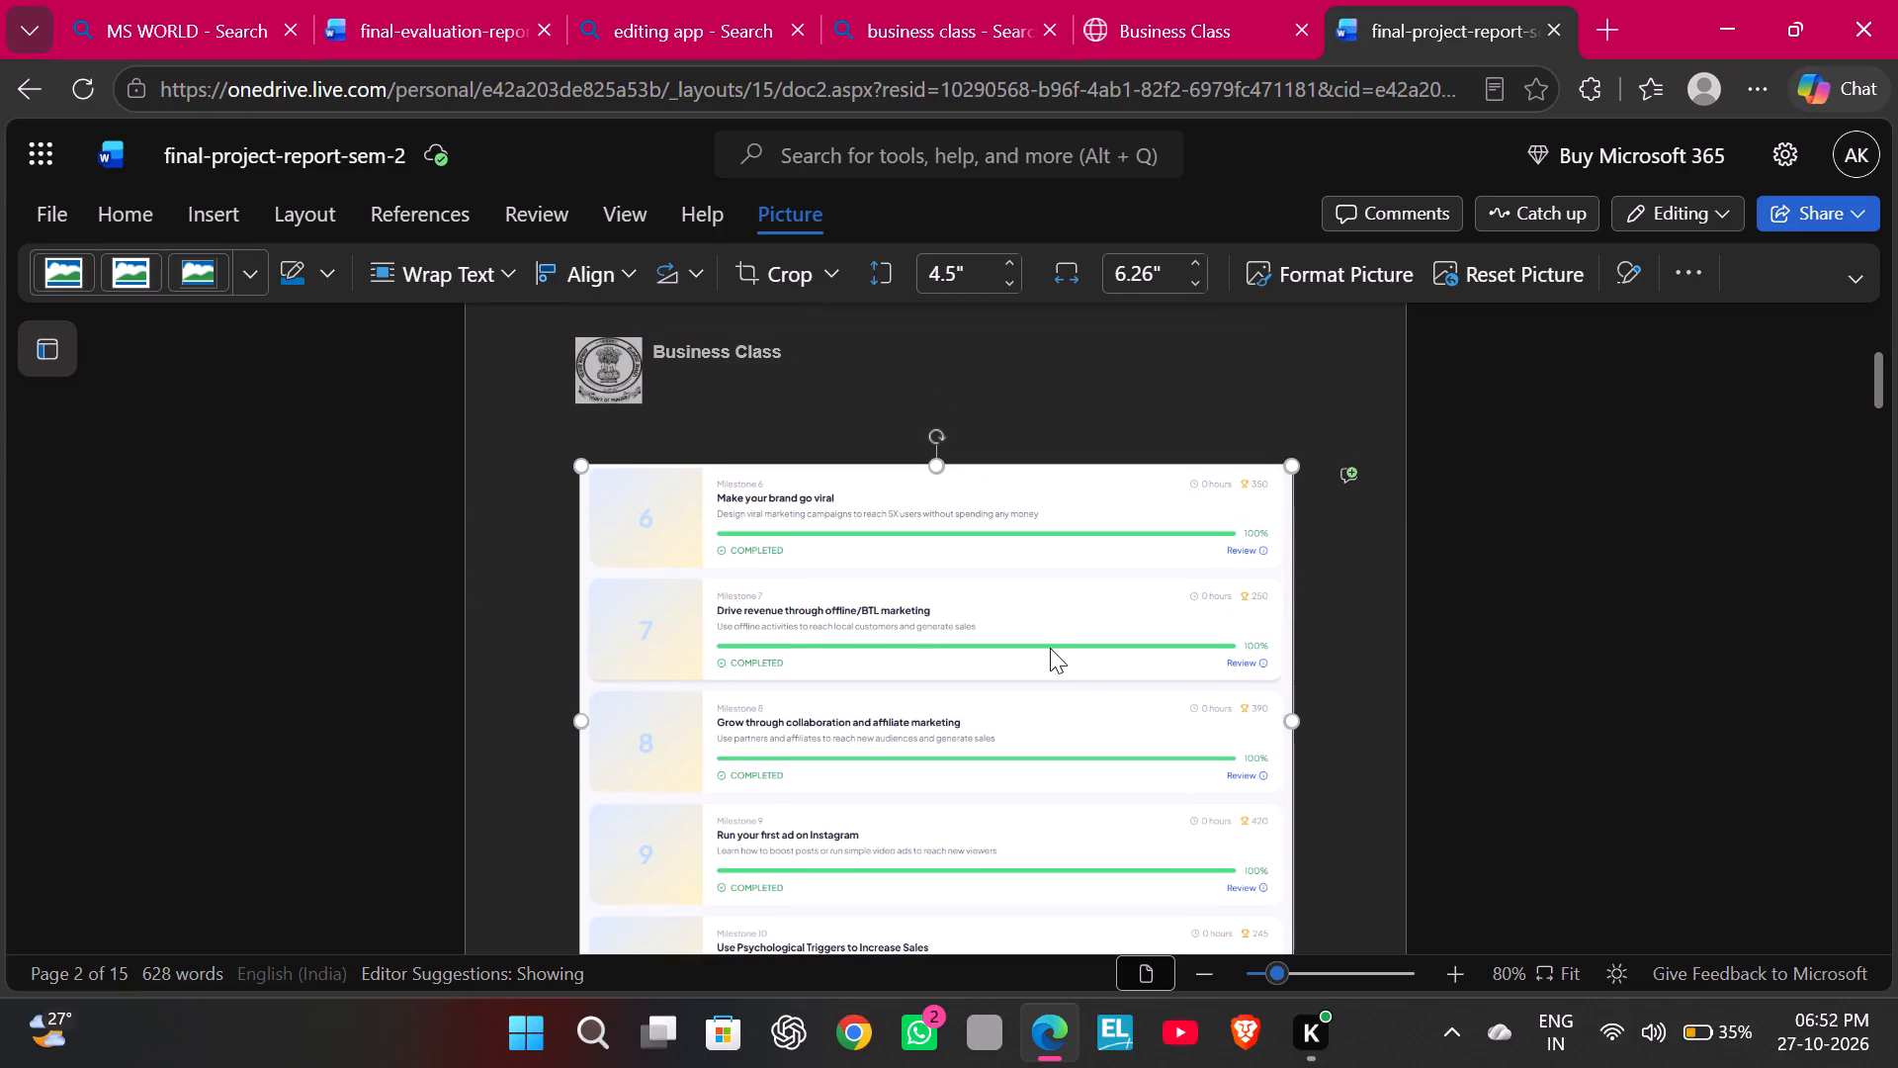
pyautogui.scroll(3, 1050, 648)
pyautogui.scroll(-1, 1050, 648)
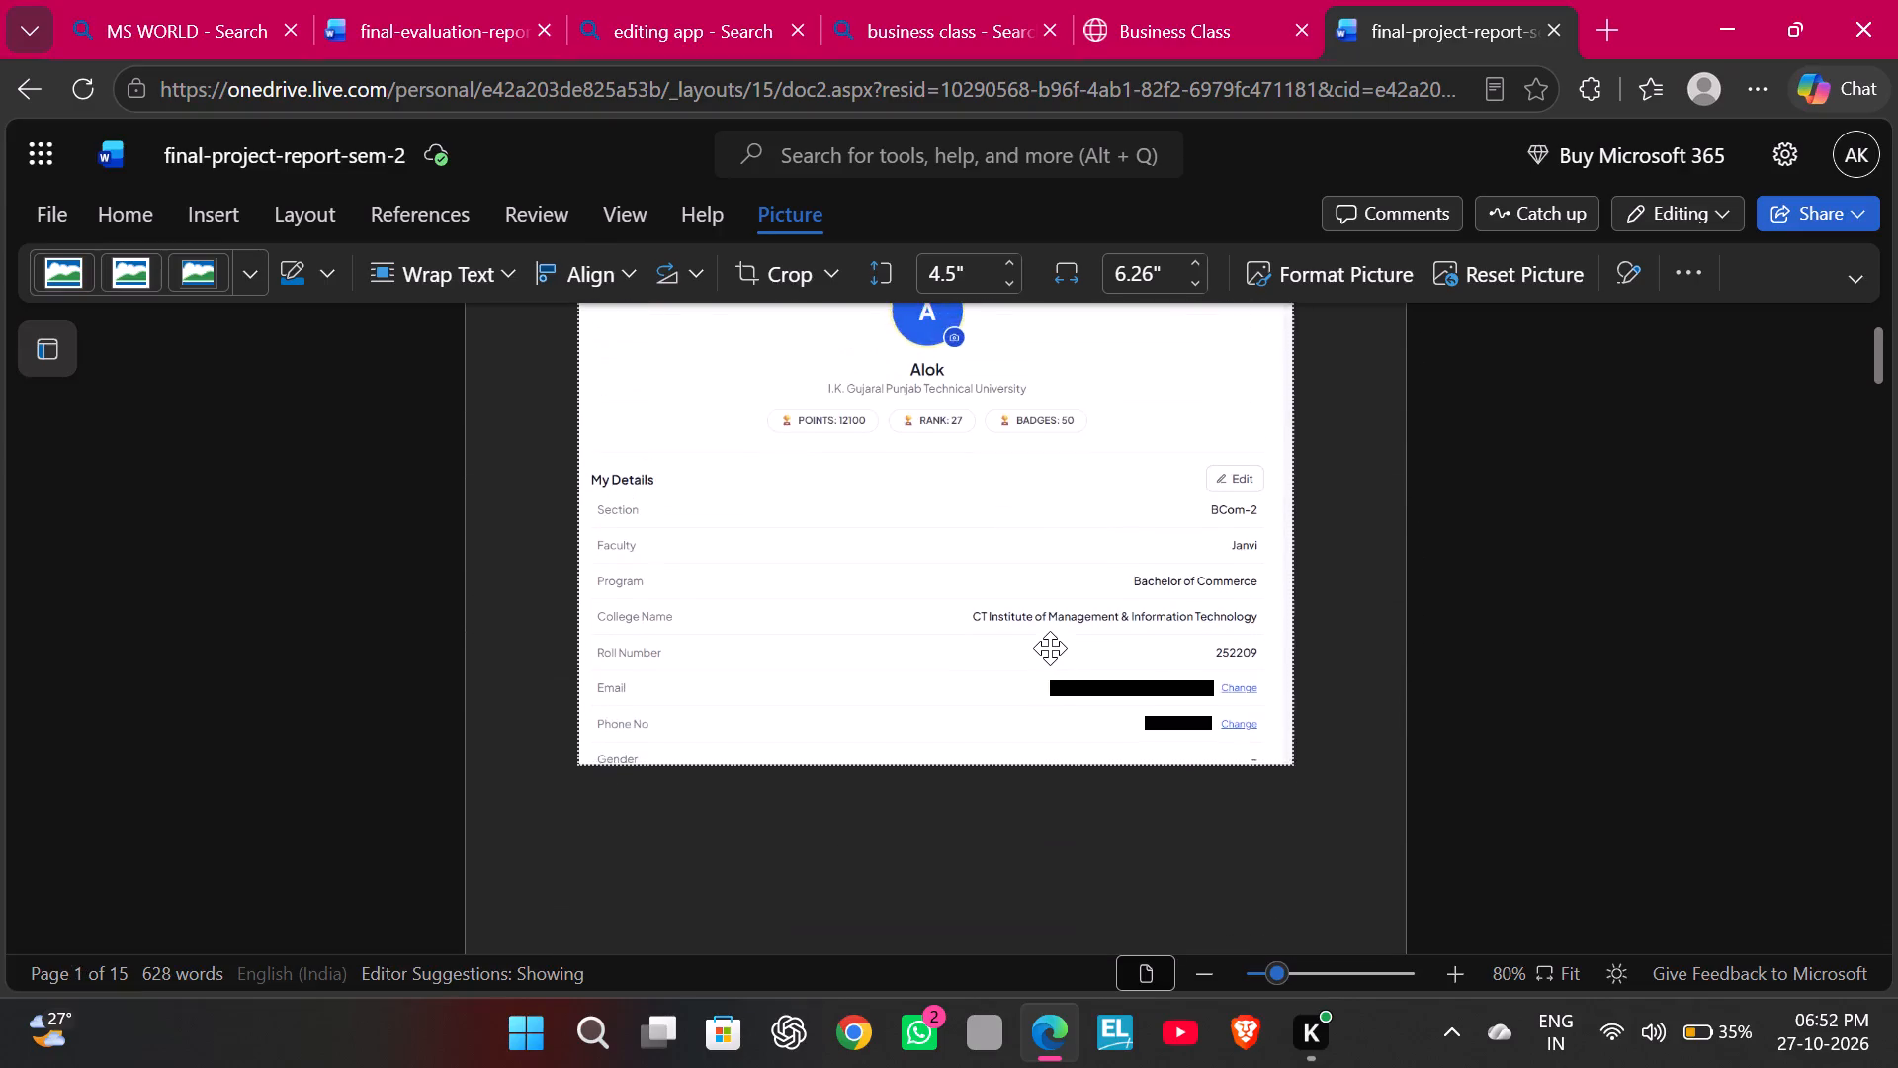
pyautogui.scroll(-2, 1050, 648)
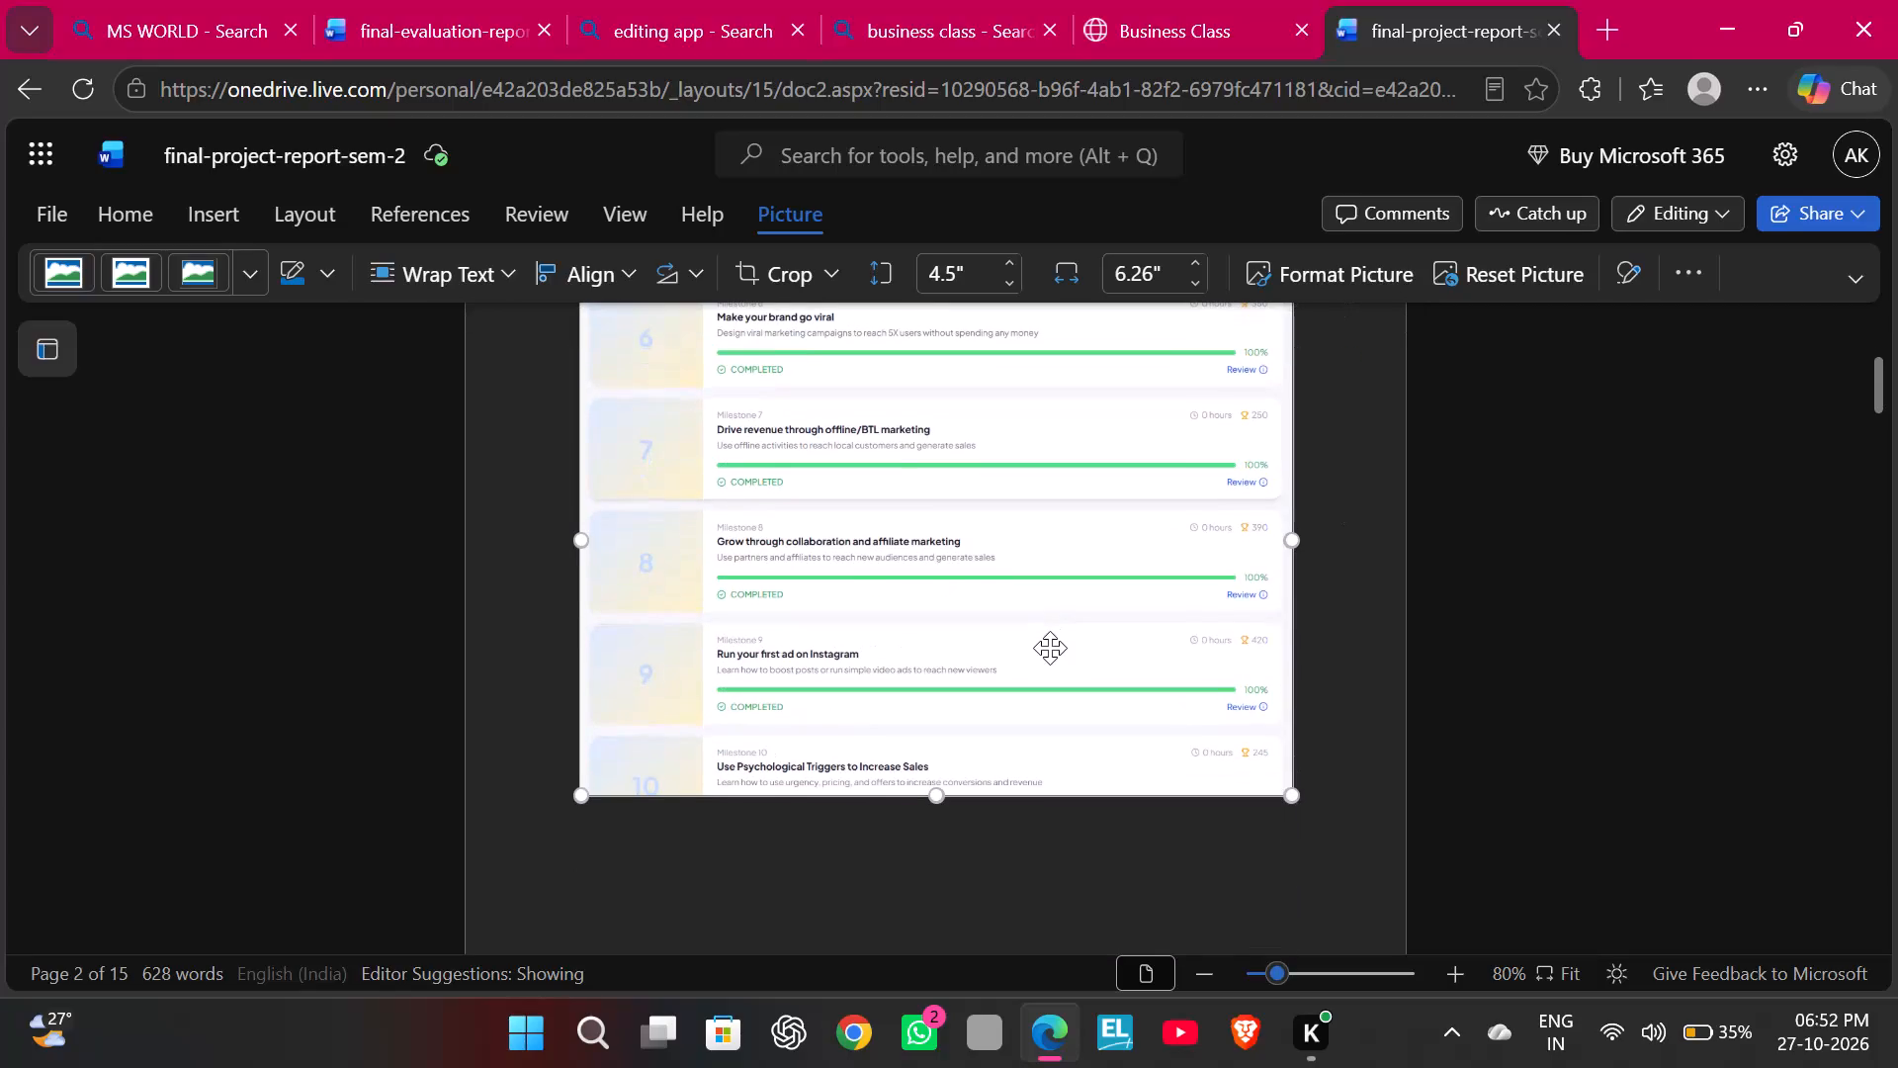
# Move the Milestones 6 to 10 screenshot from page 2 down to the blank page before the Milestones 10 to 13 screenshot.
pyautogui.rightClick(1050, 648)
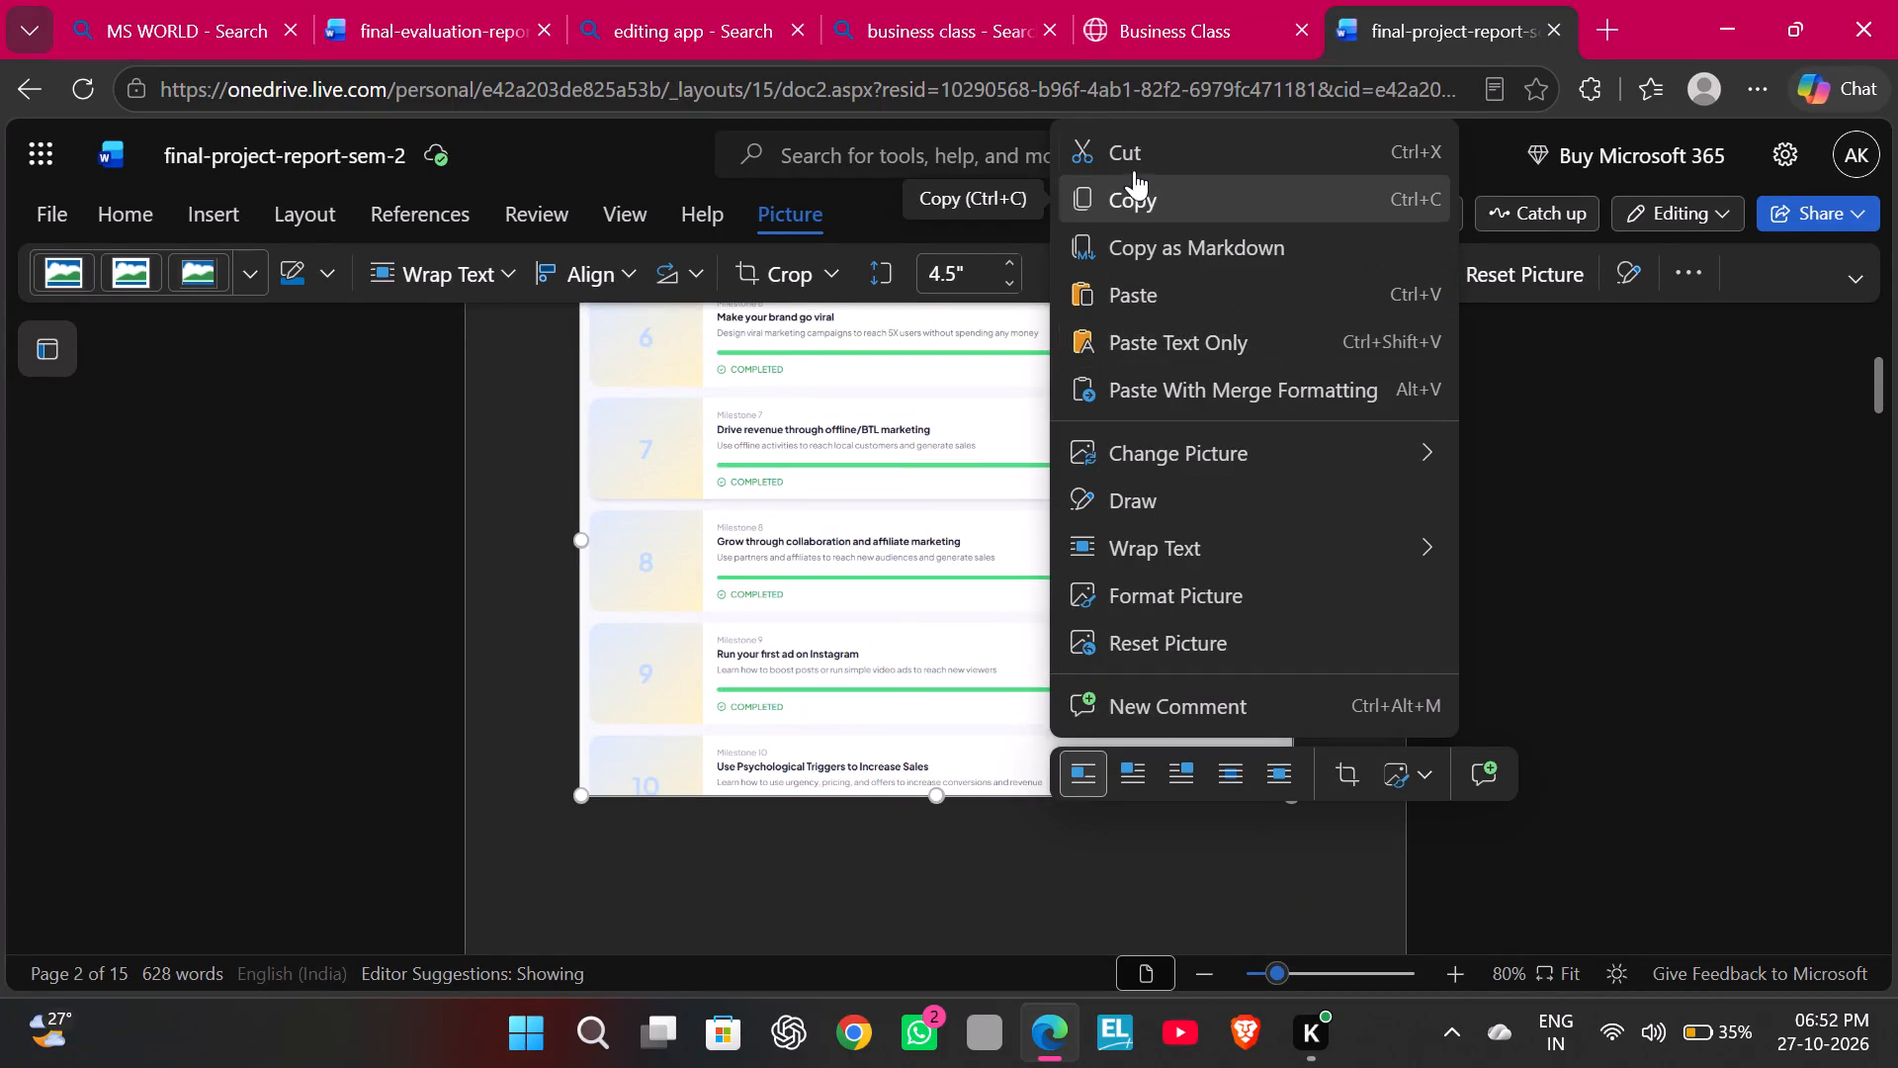
pyautogui.click(1134, 156)
pyautogui.scroll(-4, 975, 496)
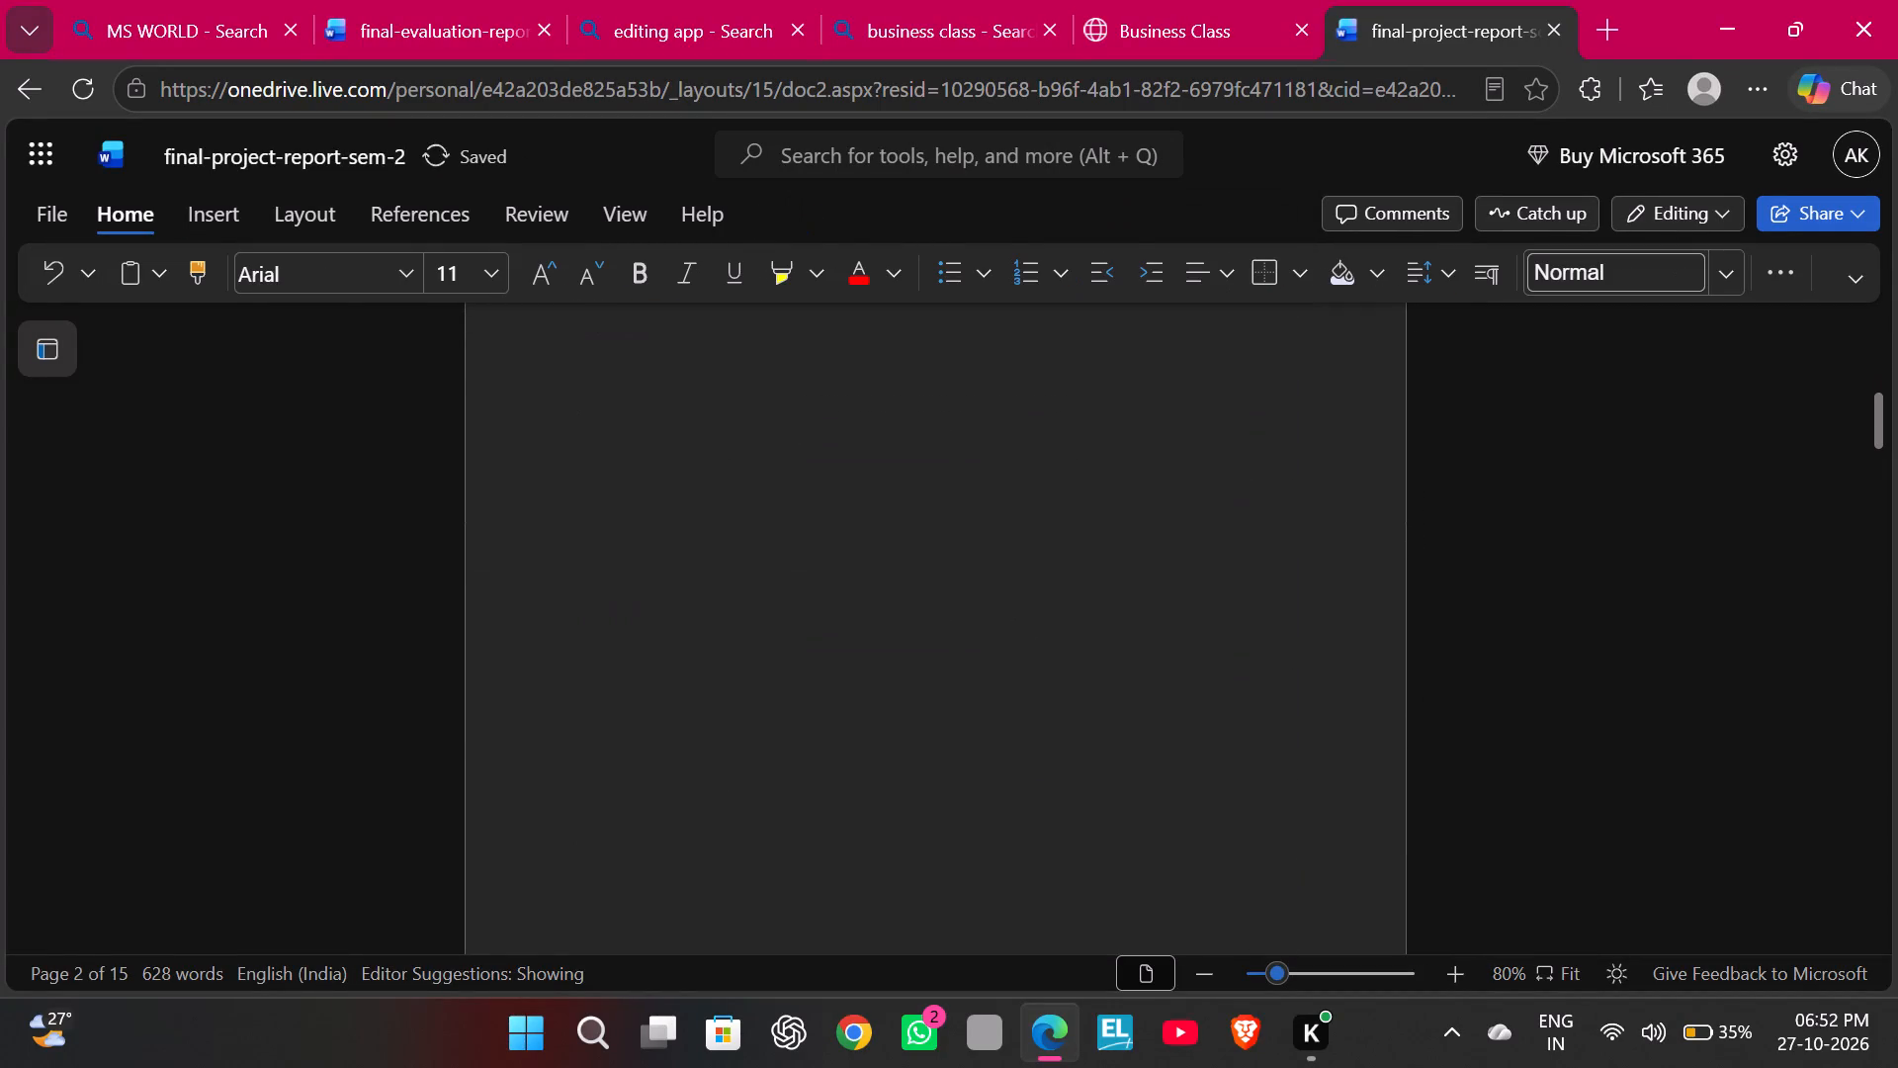
pyautogui.scroll(-1, 975, 496)
pyautogui.click(892, 616)
pyautogui.hotkey('ctrl', 'v')
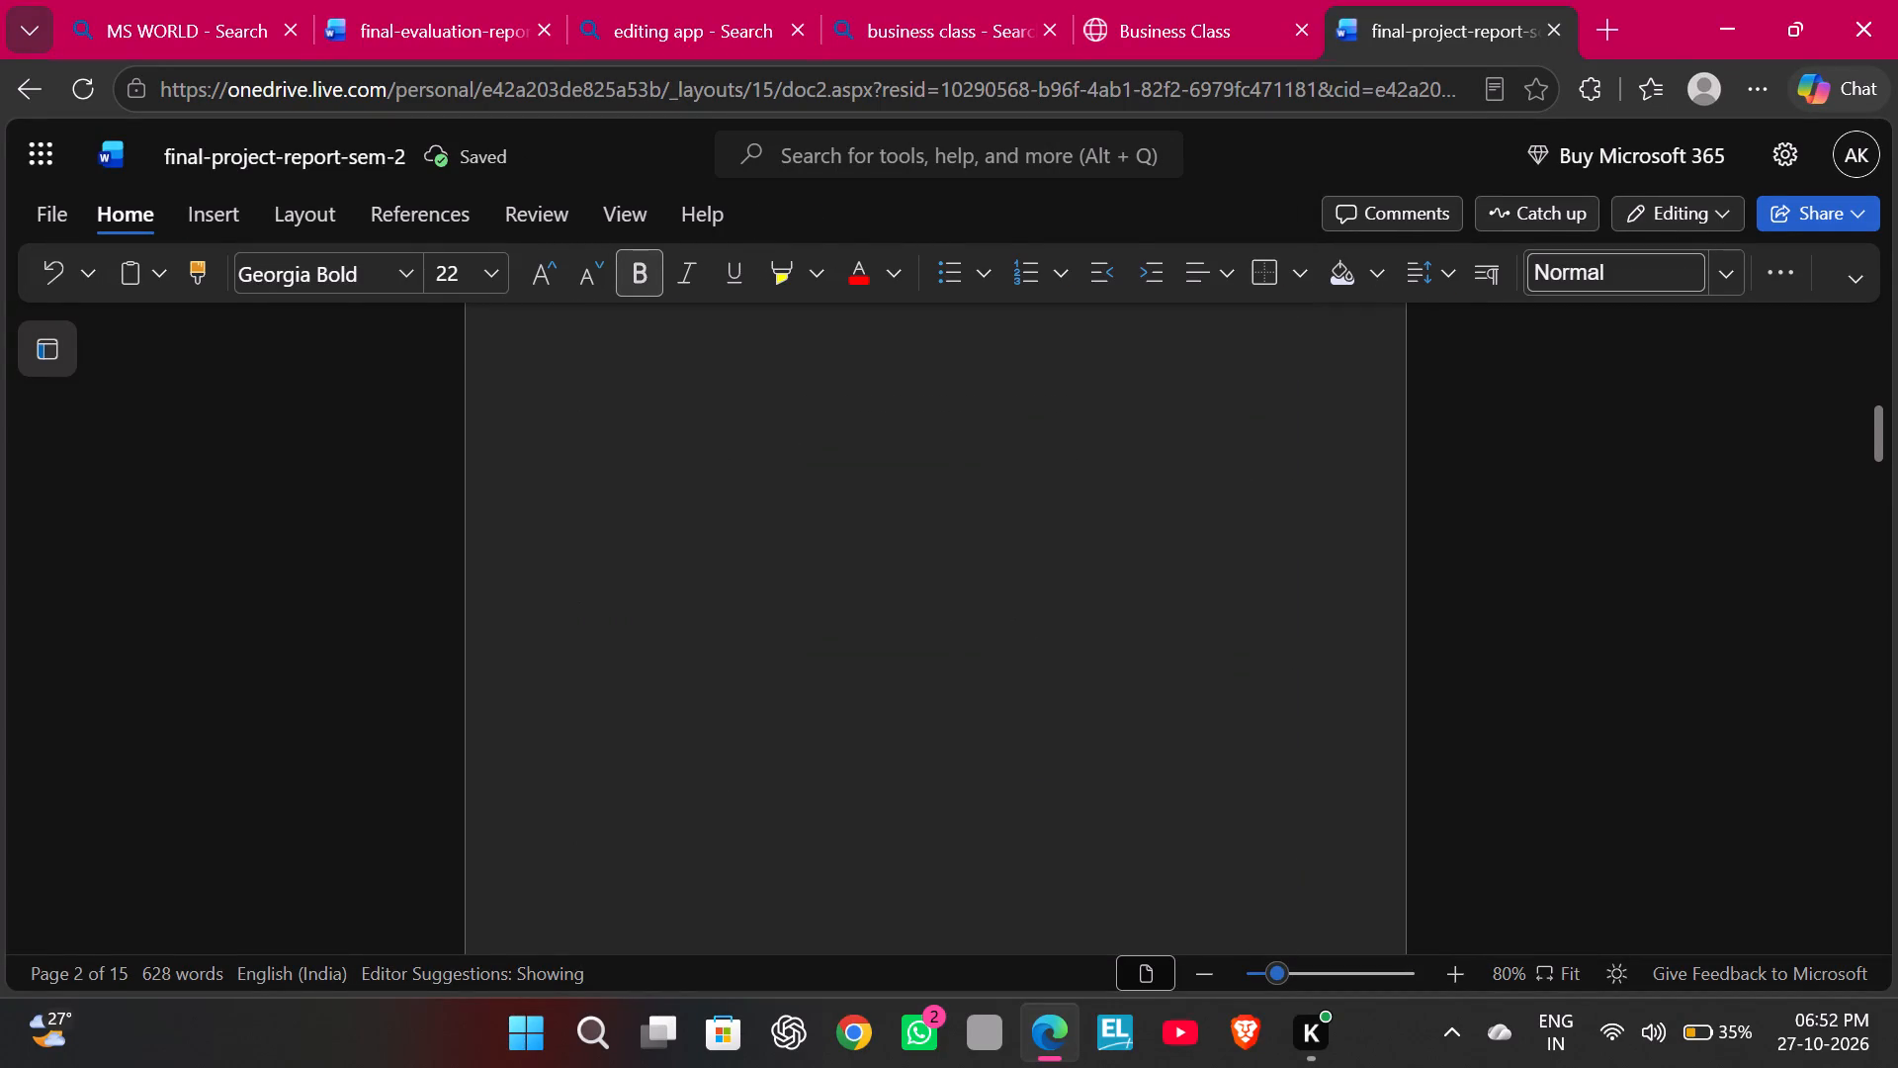
pyautogui.scroll(-3, 892, 616)
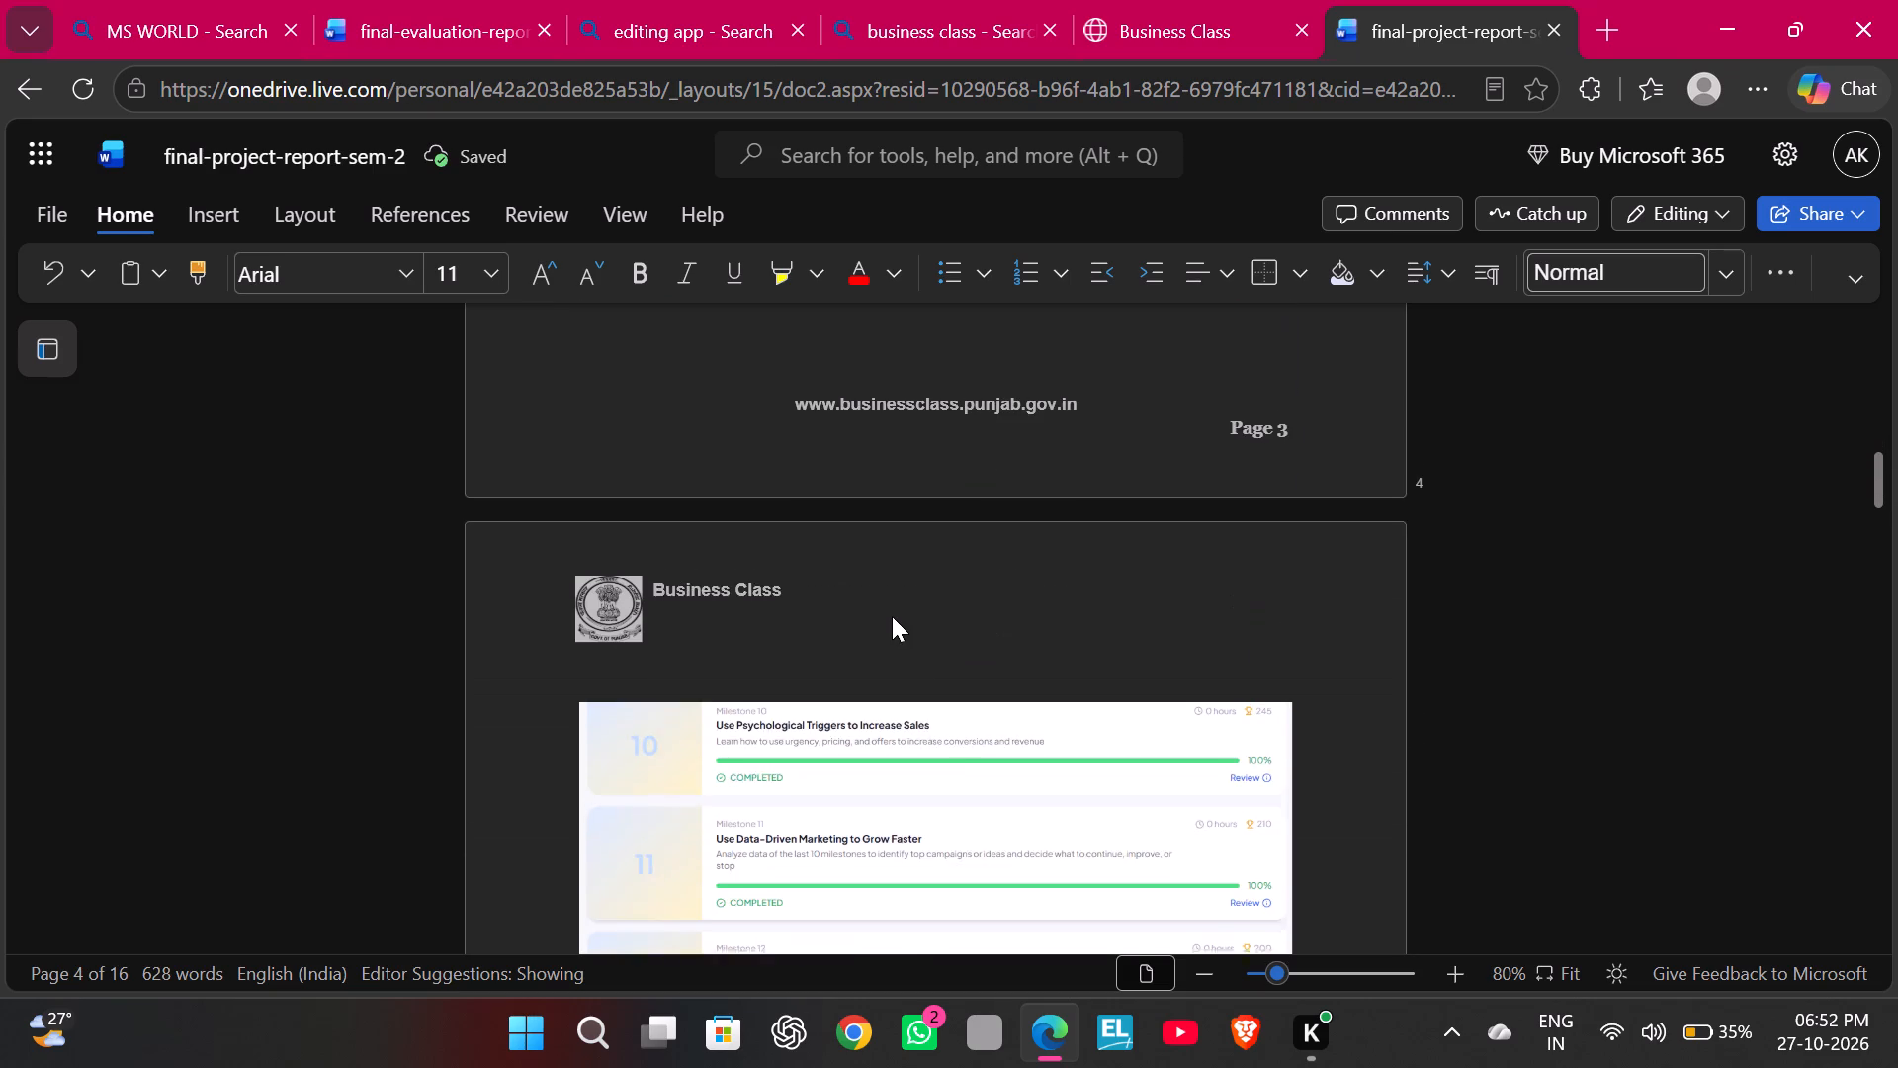
pyautogui.scroll(-2, 892, 616)
pyautogui.scroll(3, 892, 616)
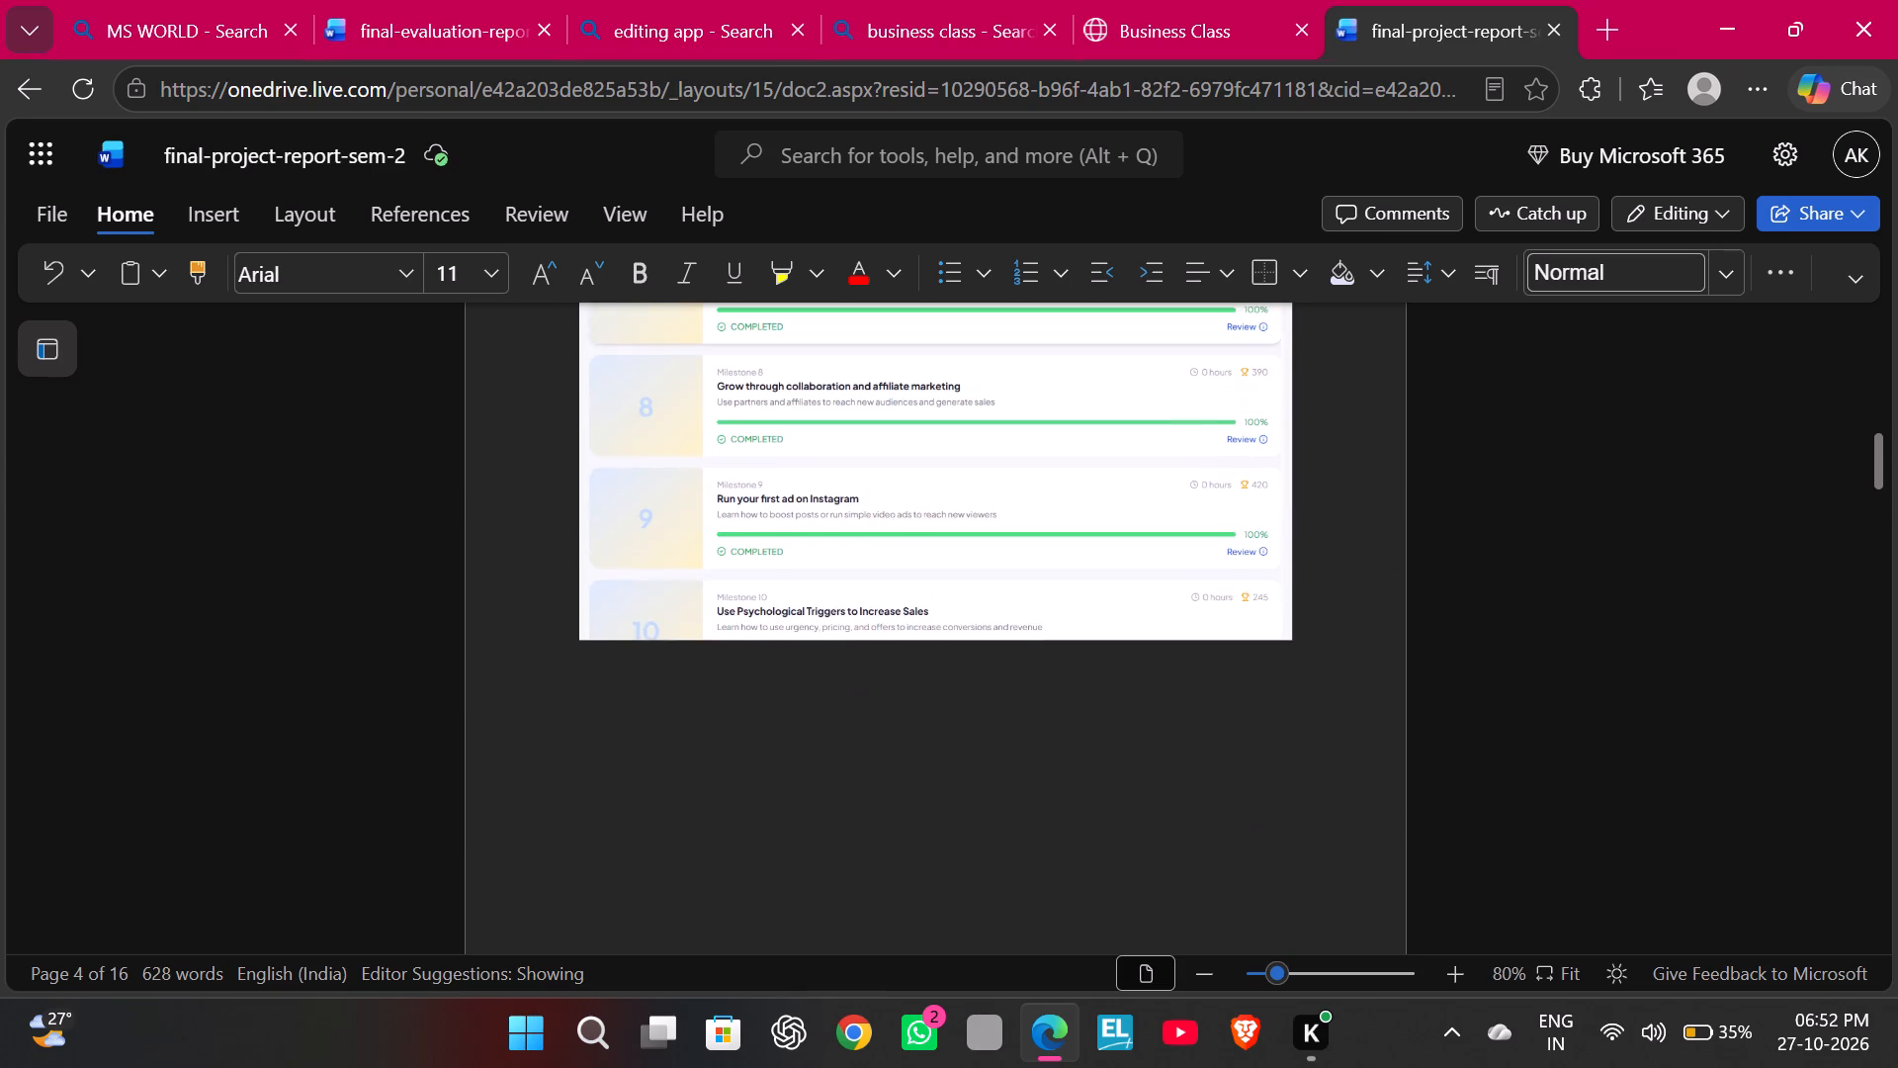
pyautogui.scroll(3, 892, 616)
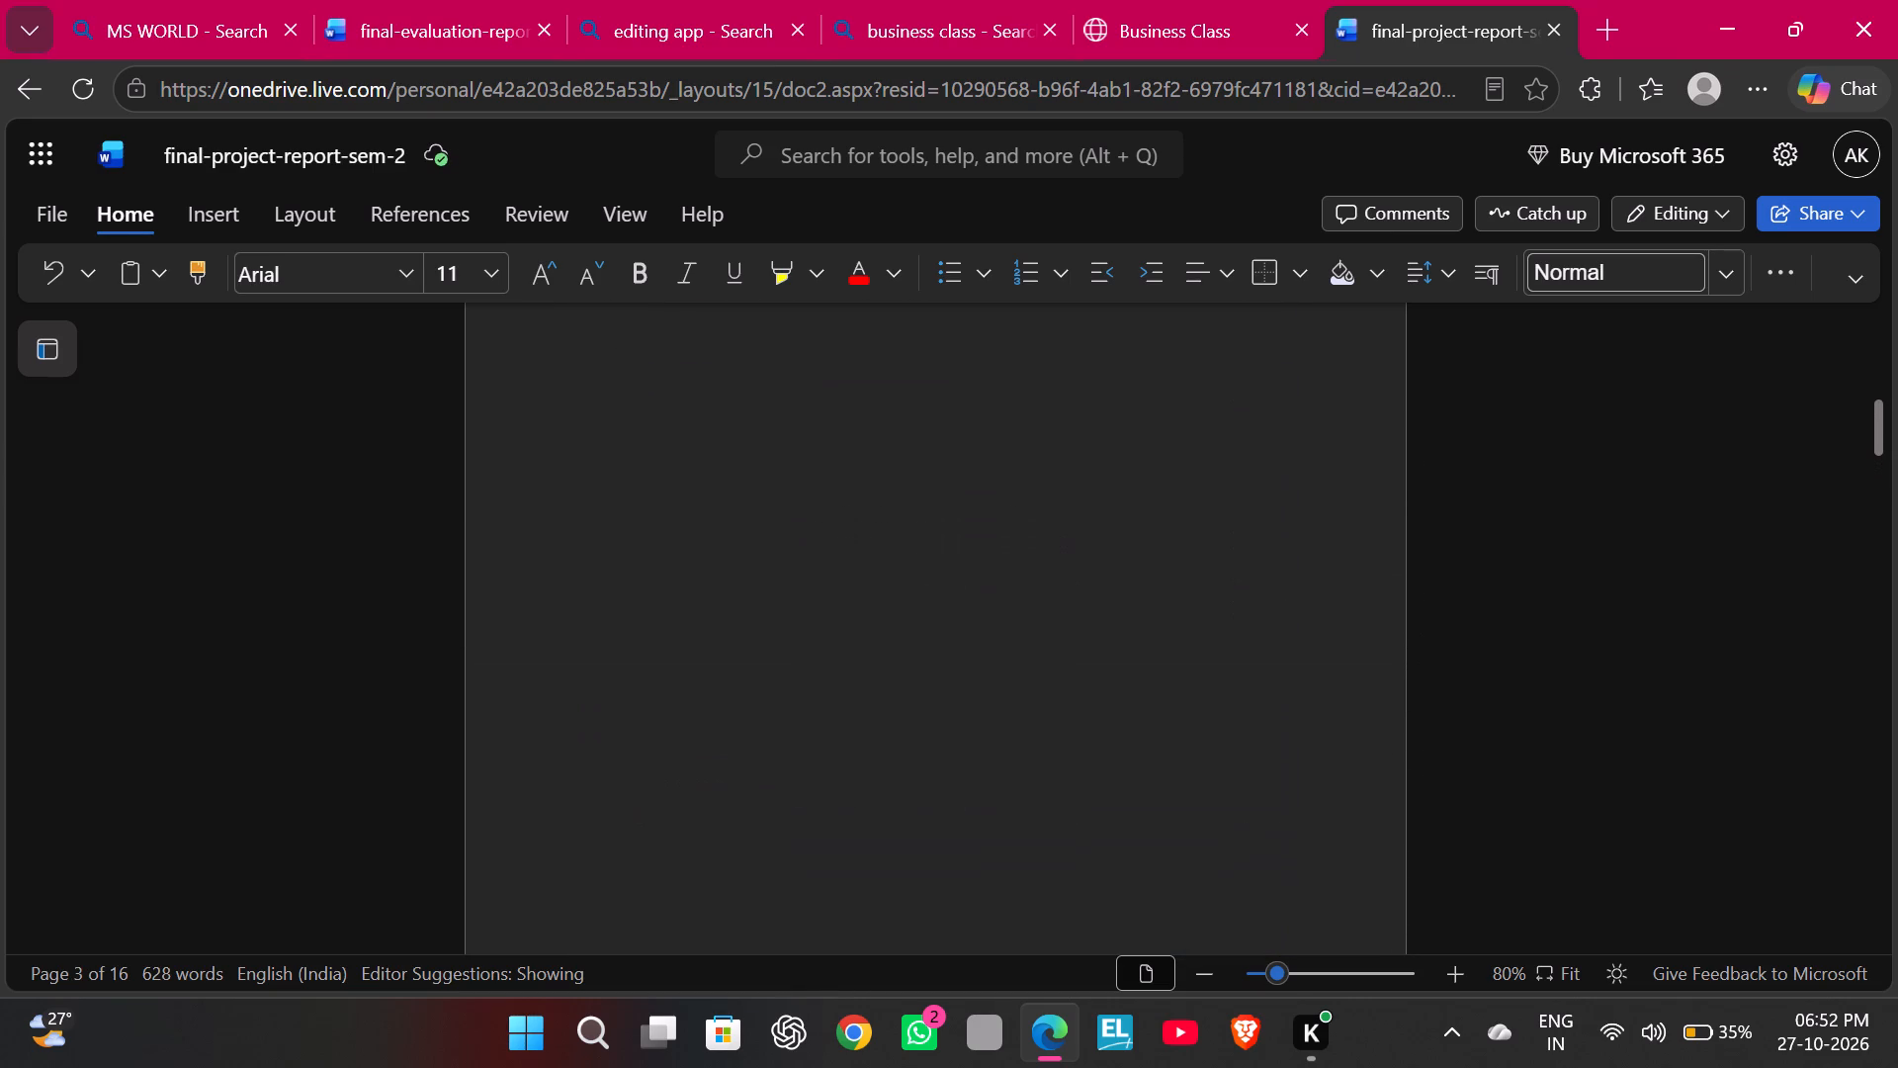
pyautogui.scroll(1, 892, 616)
pyautogui.click(892, 616)
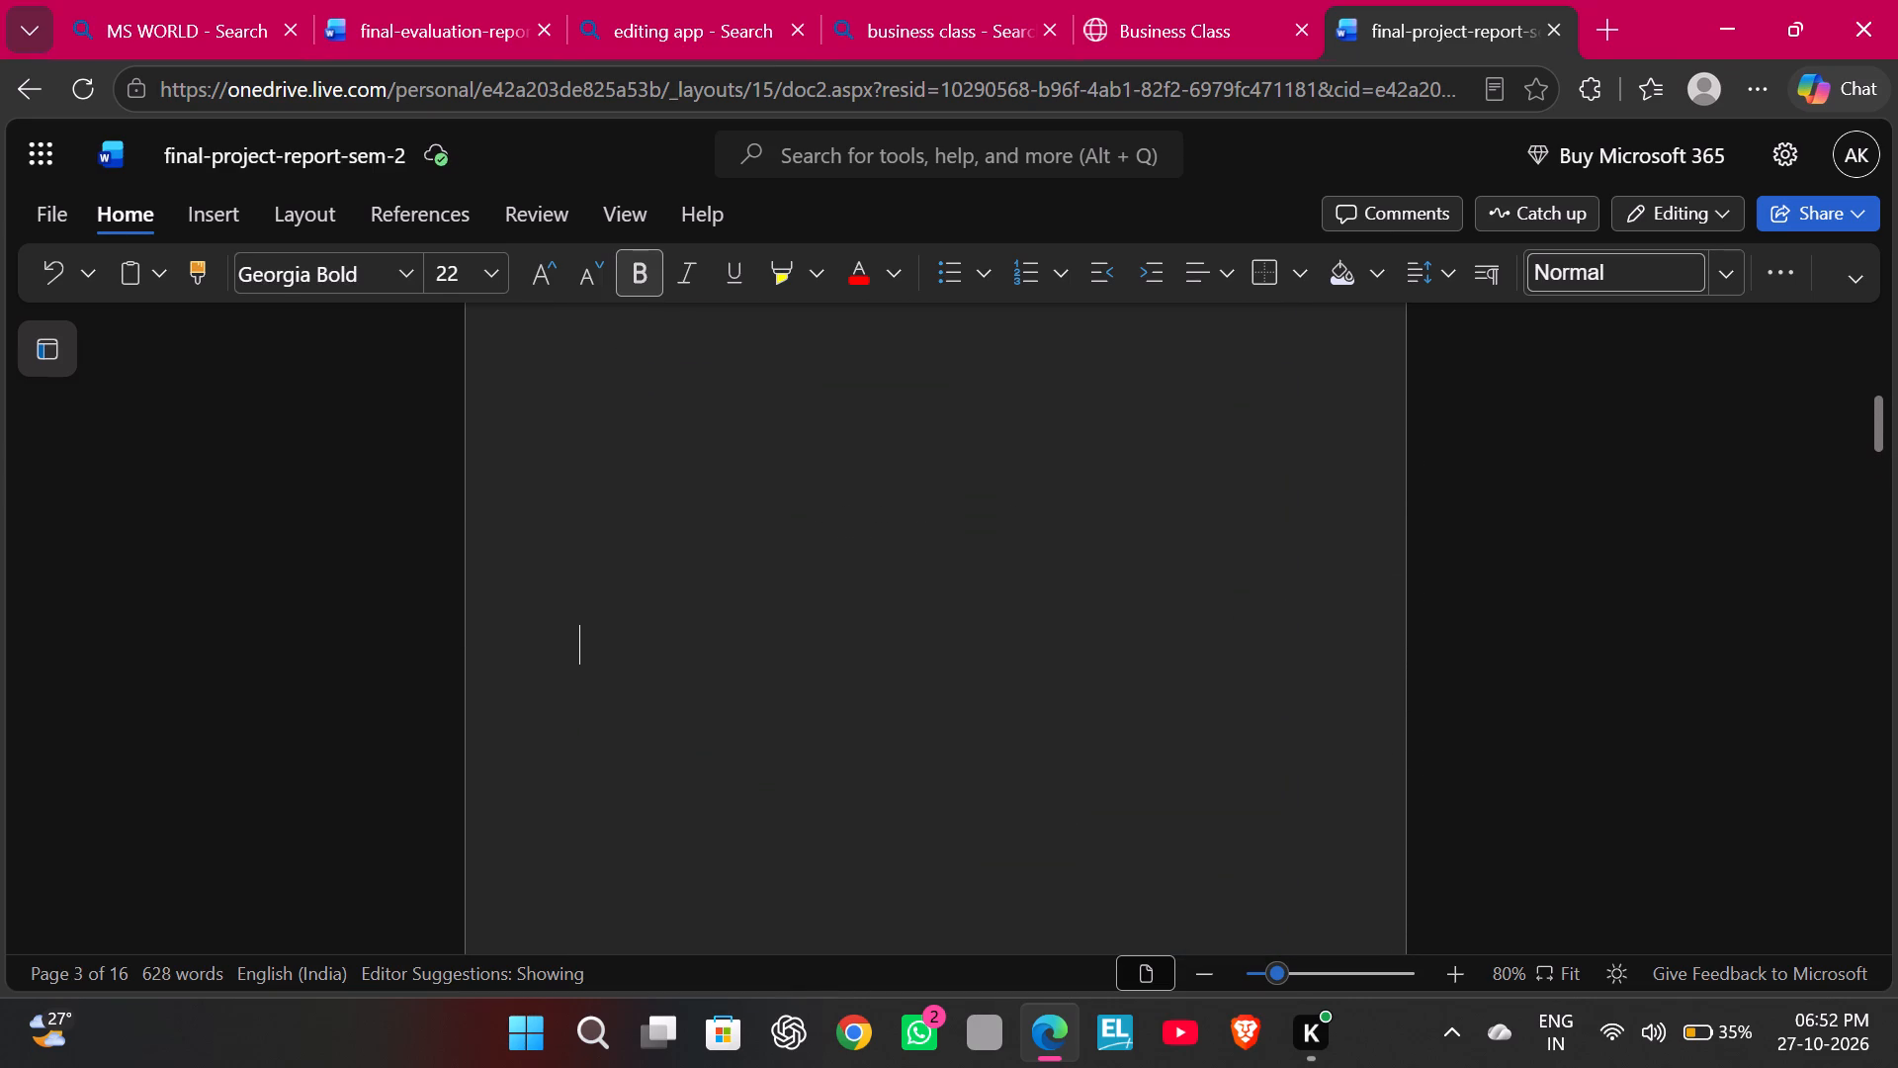
pyautogui.click(229, 213)
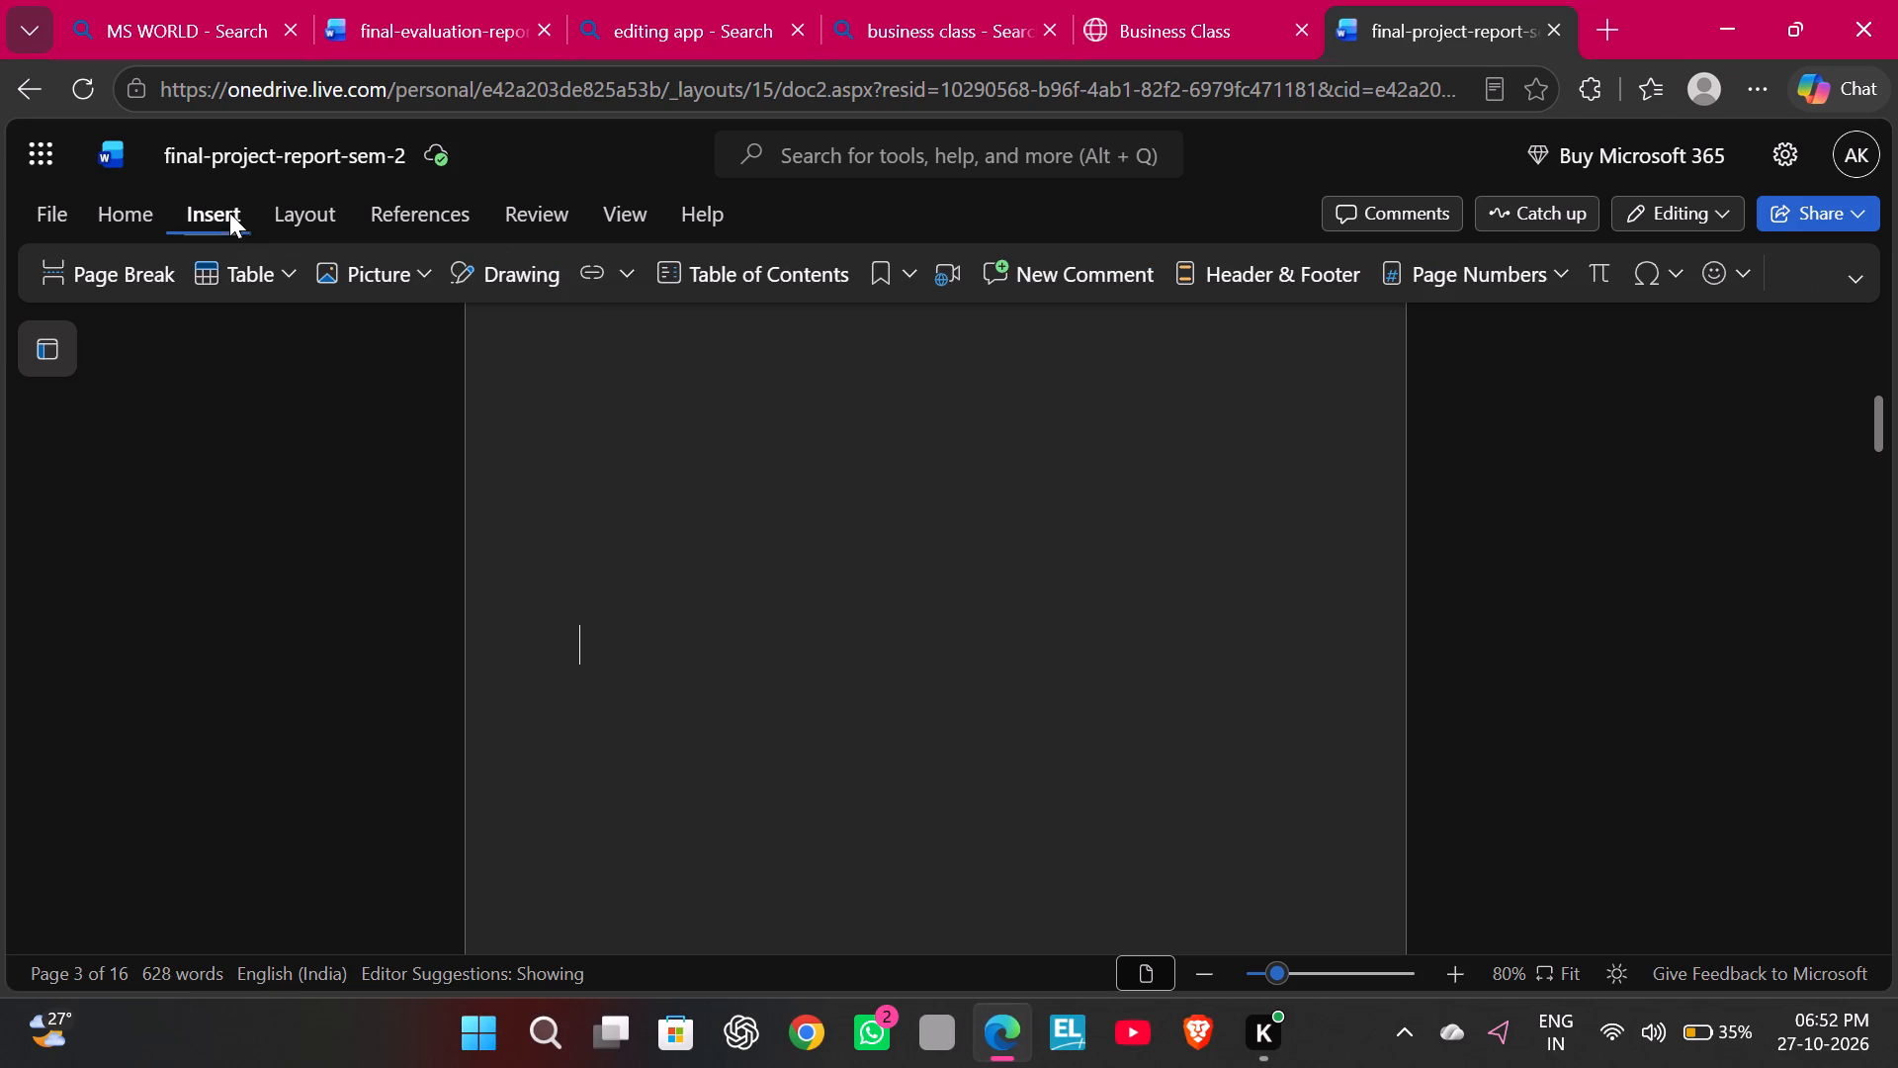
pyautogui.click(351, 289)
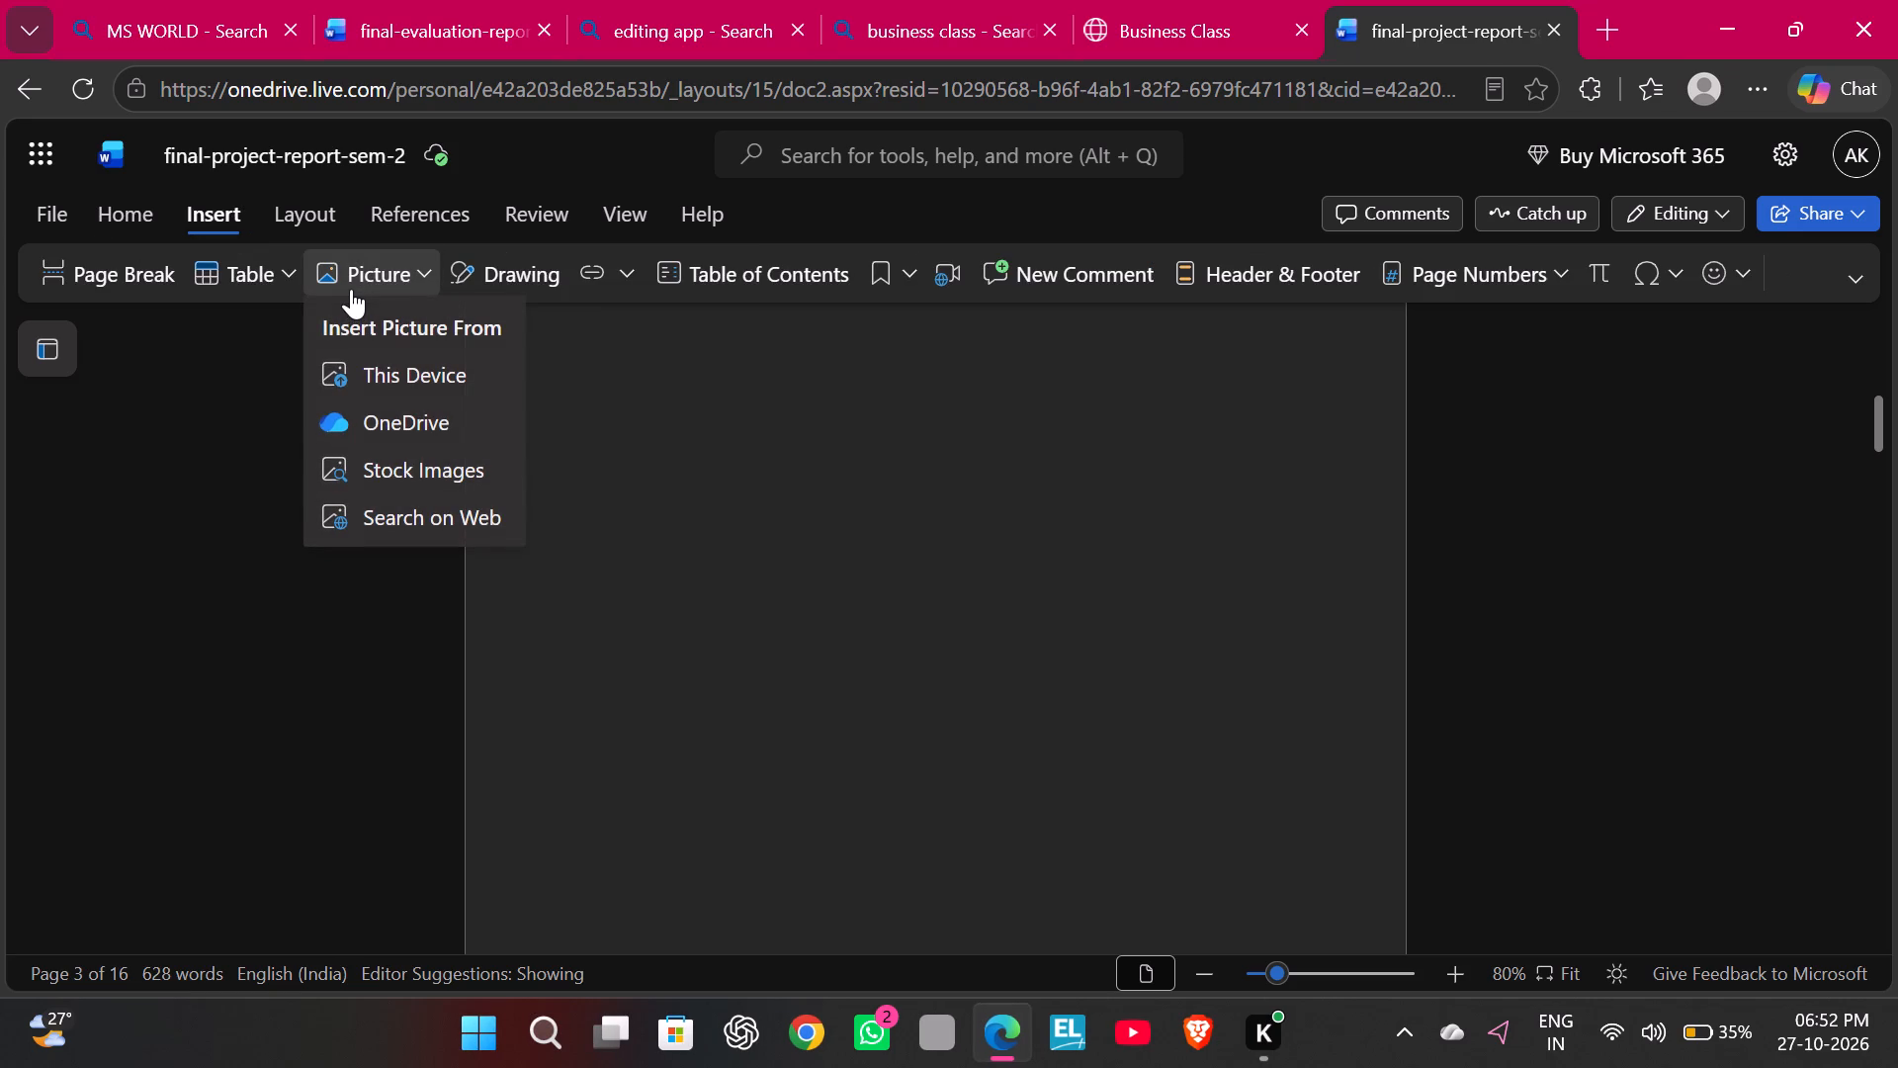
pyautogui.click(389, 378)
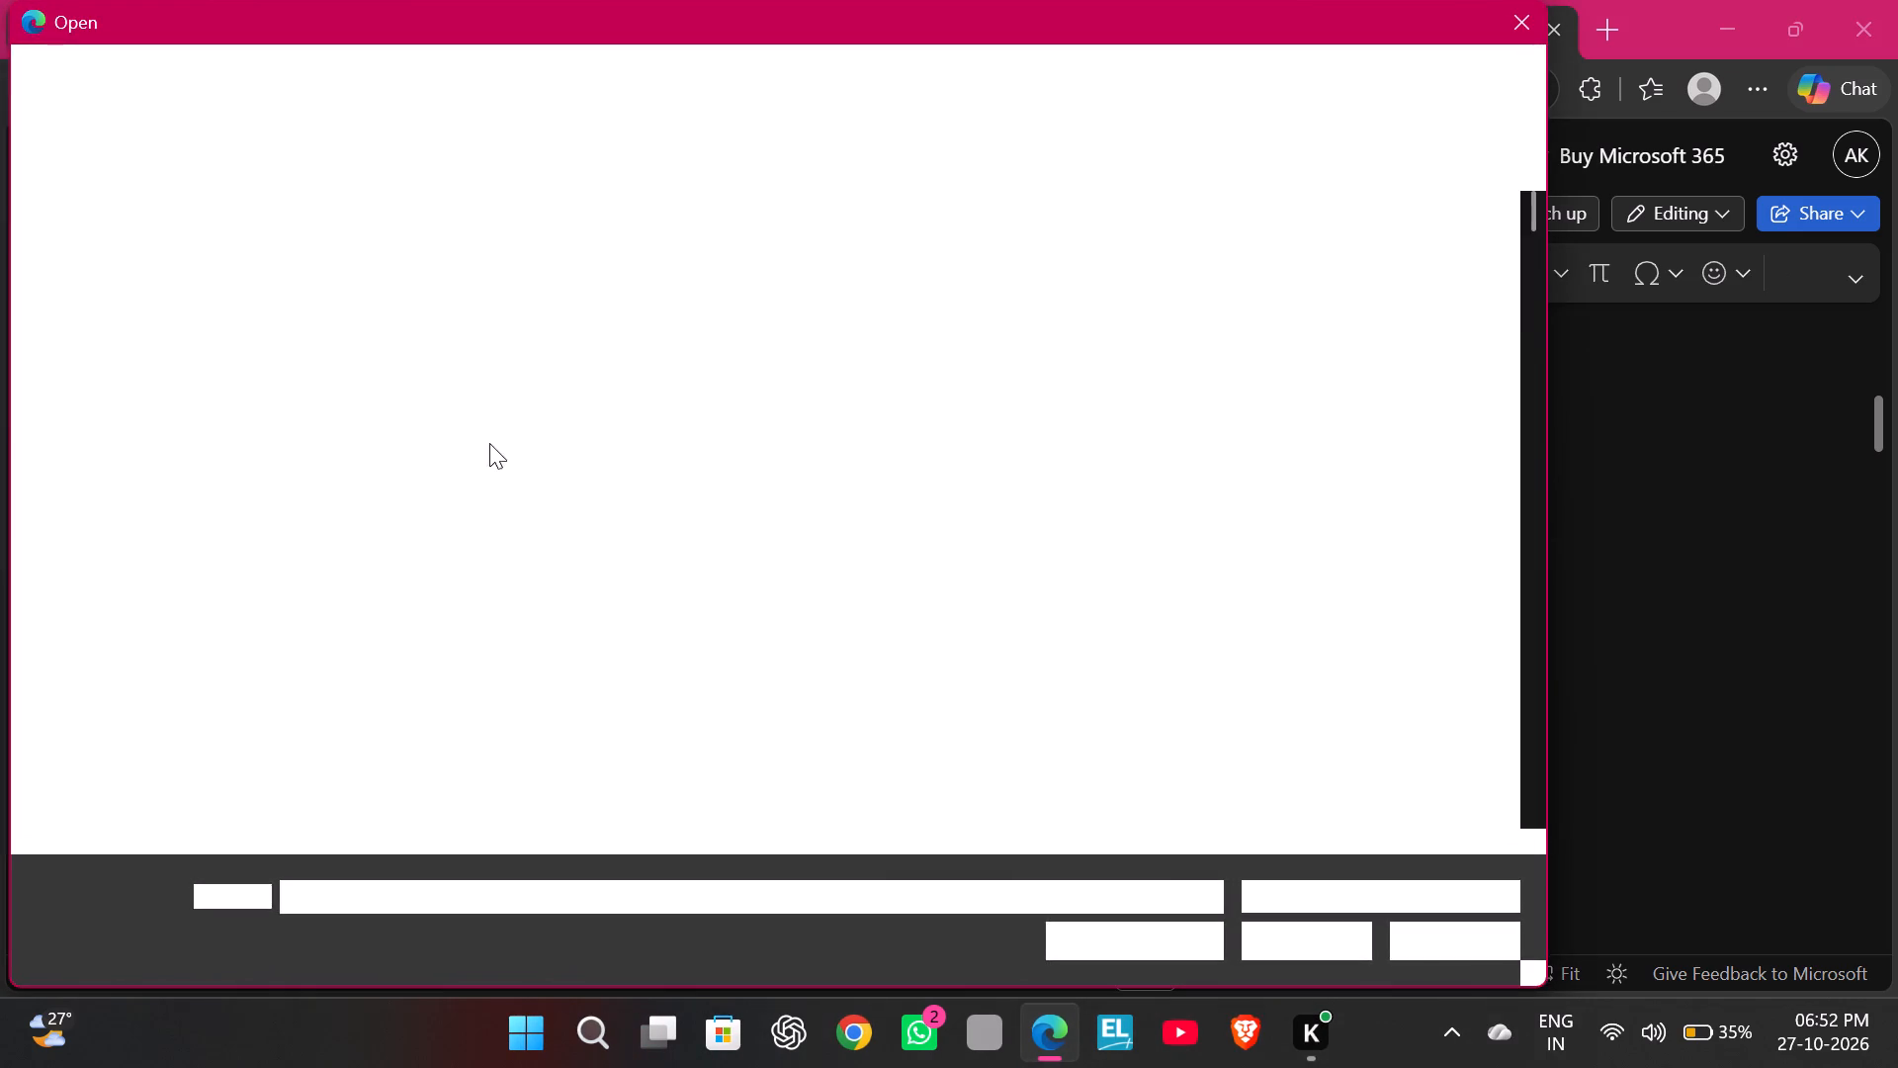
pyautogui.scroll(-20, 734, 447)
pyautogui.scroll(-20, 734, 447)
pyautogui.scroll(-20, 734, 447)
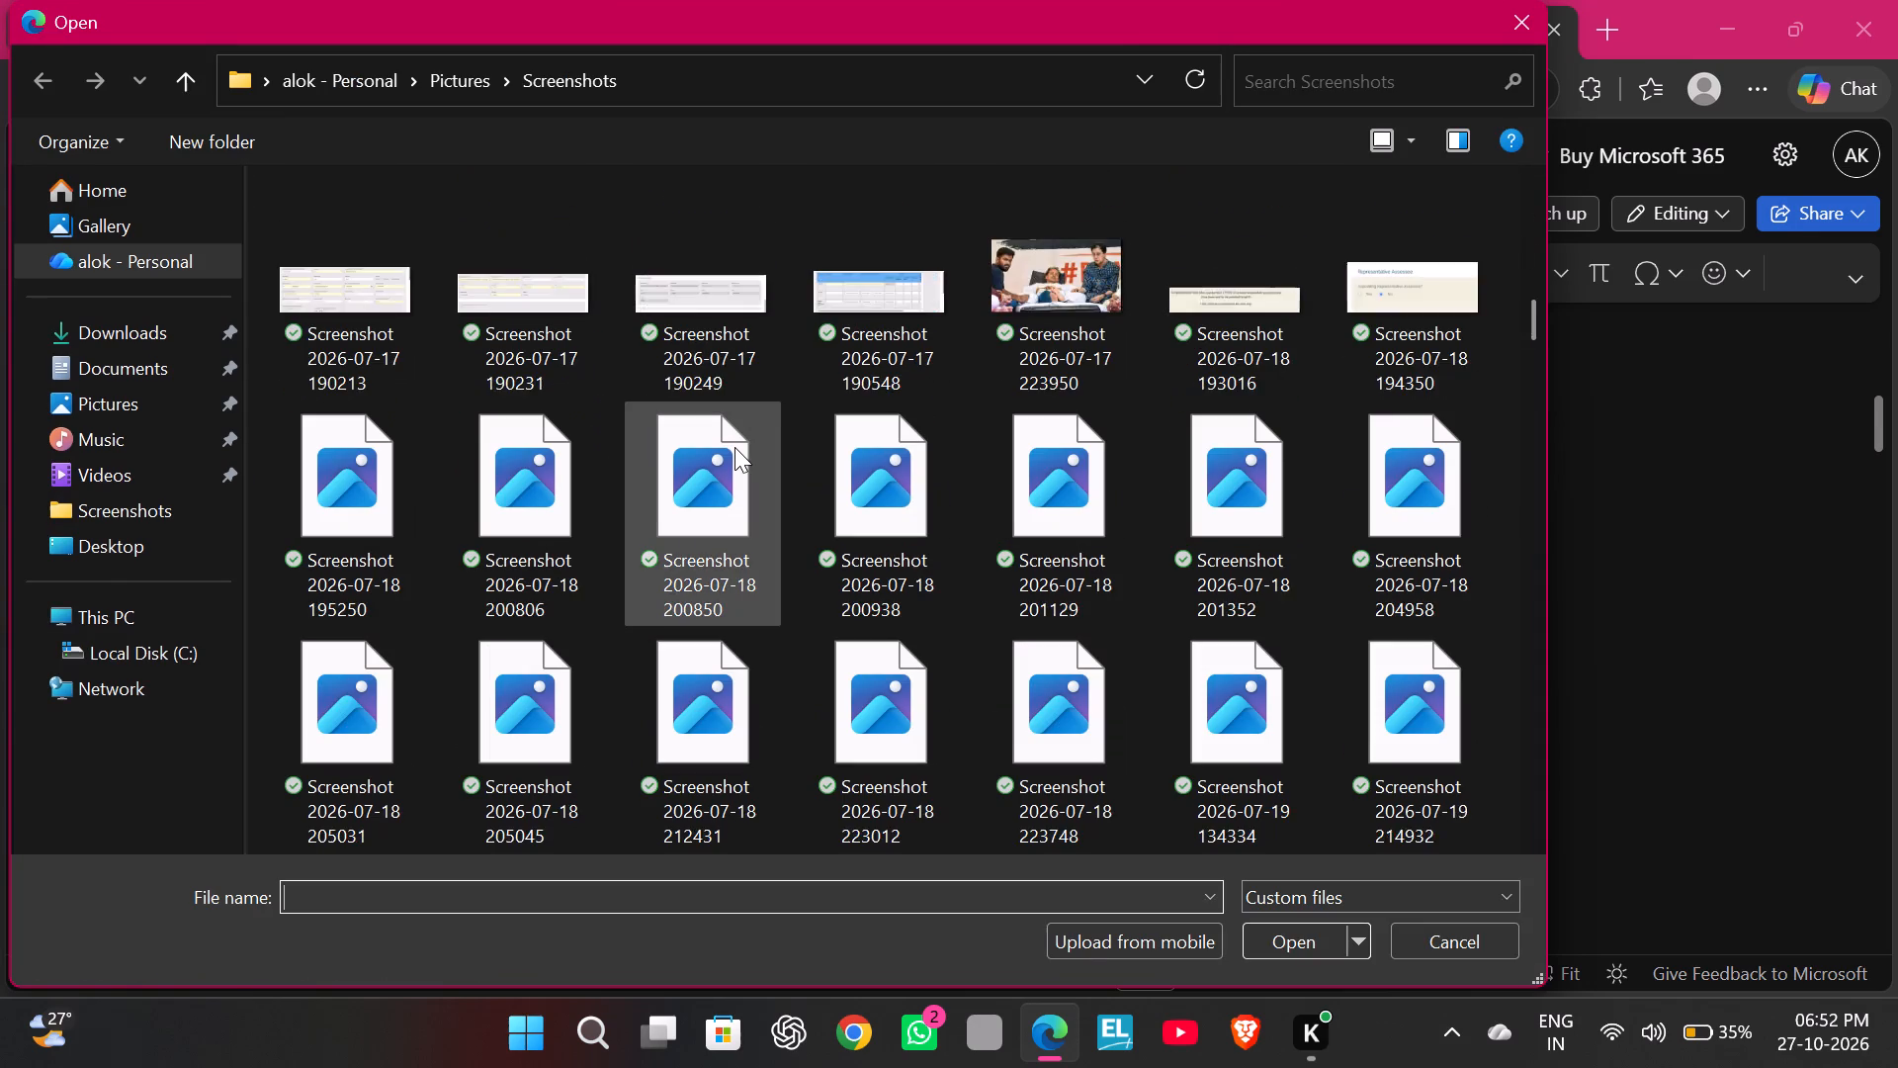
pyautogui.scroll(-20, 734, 447)
pyautogui.scroll(-20, 734, 447)
pyautogui.scroll(-20, 734, 447)
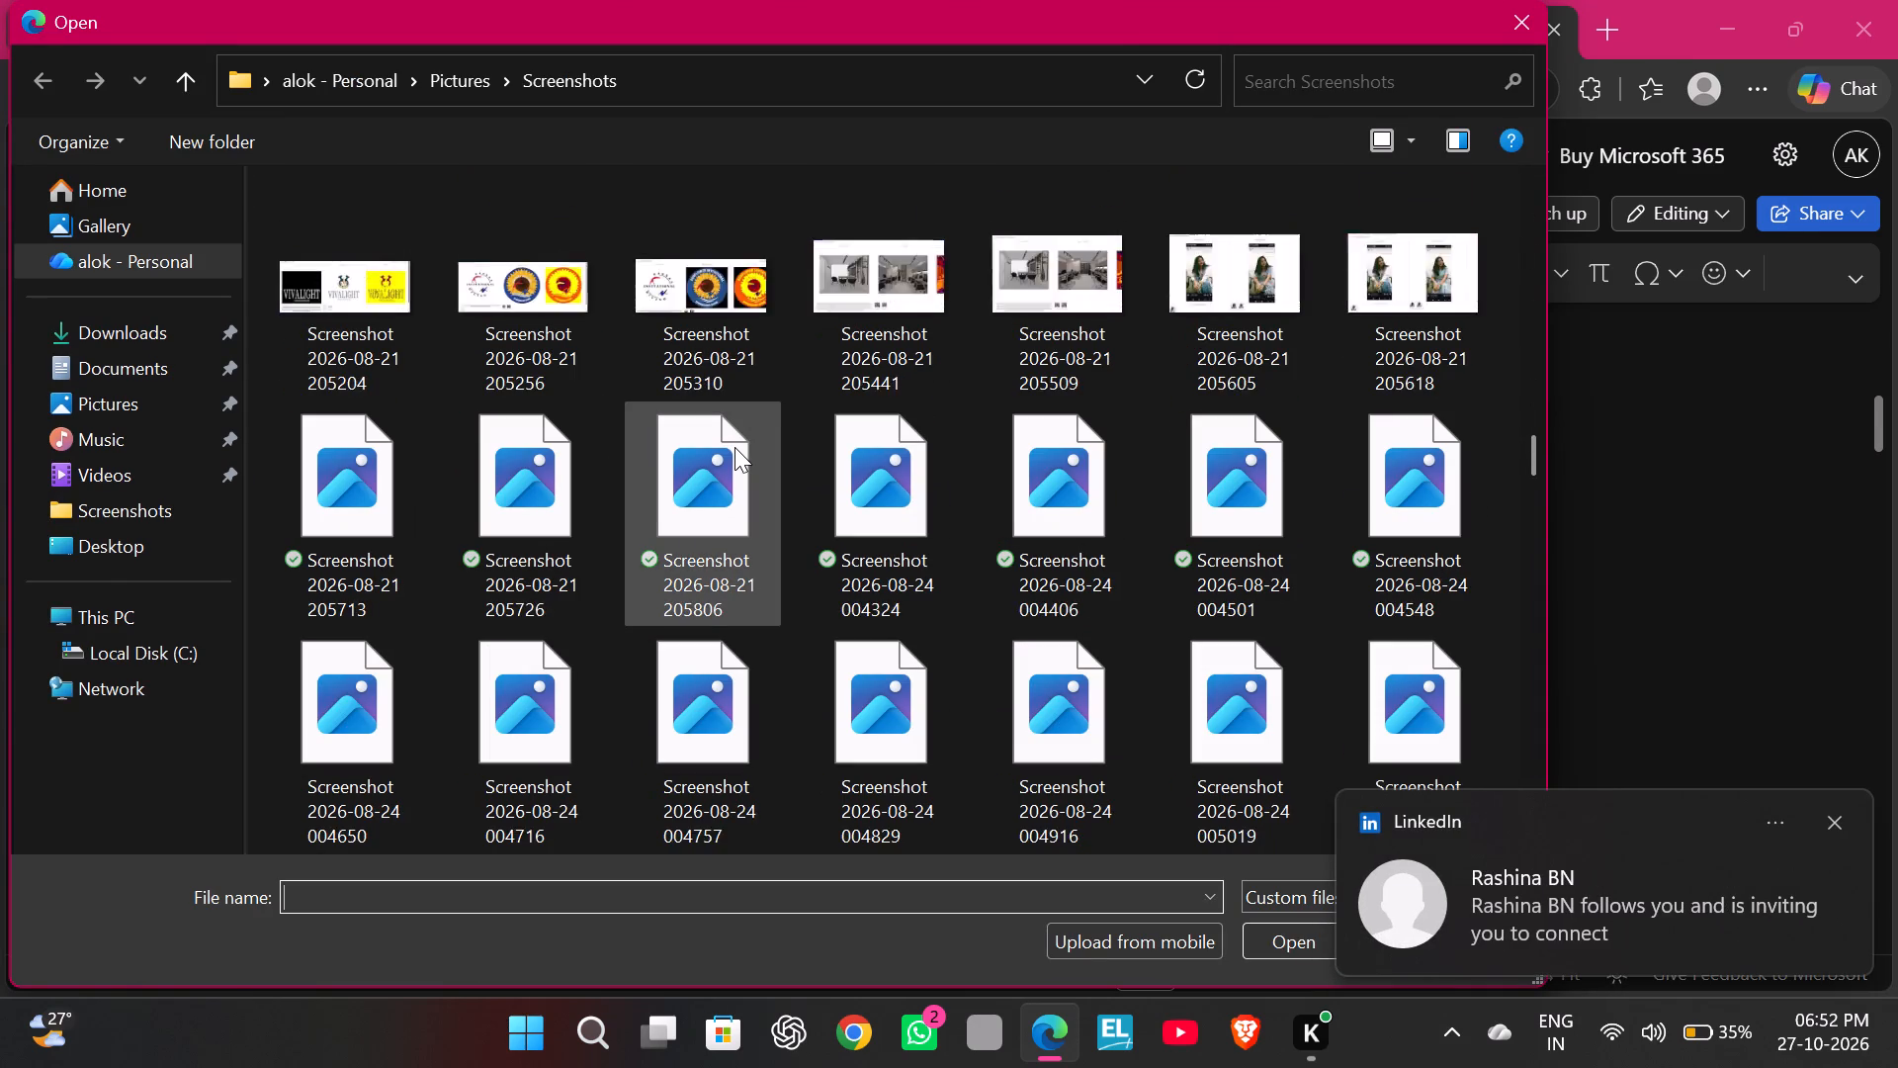
pyautogui.scroll(-20, 734, 447)
pyautogui.scroll(-20, 734, 447)
pyautogui.scroll(-20, 734, 447)
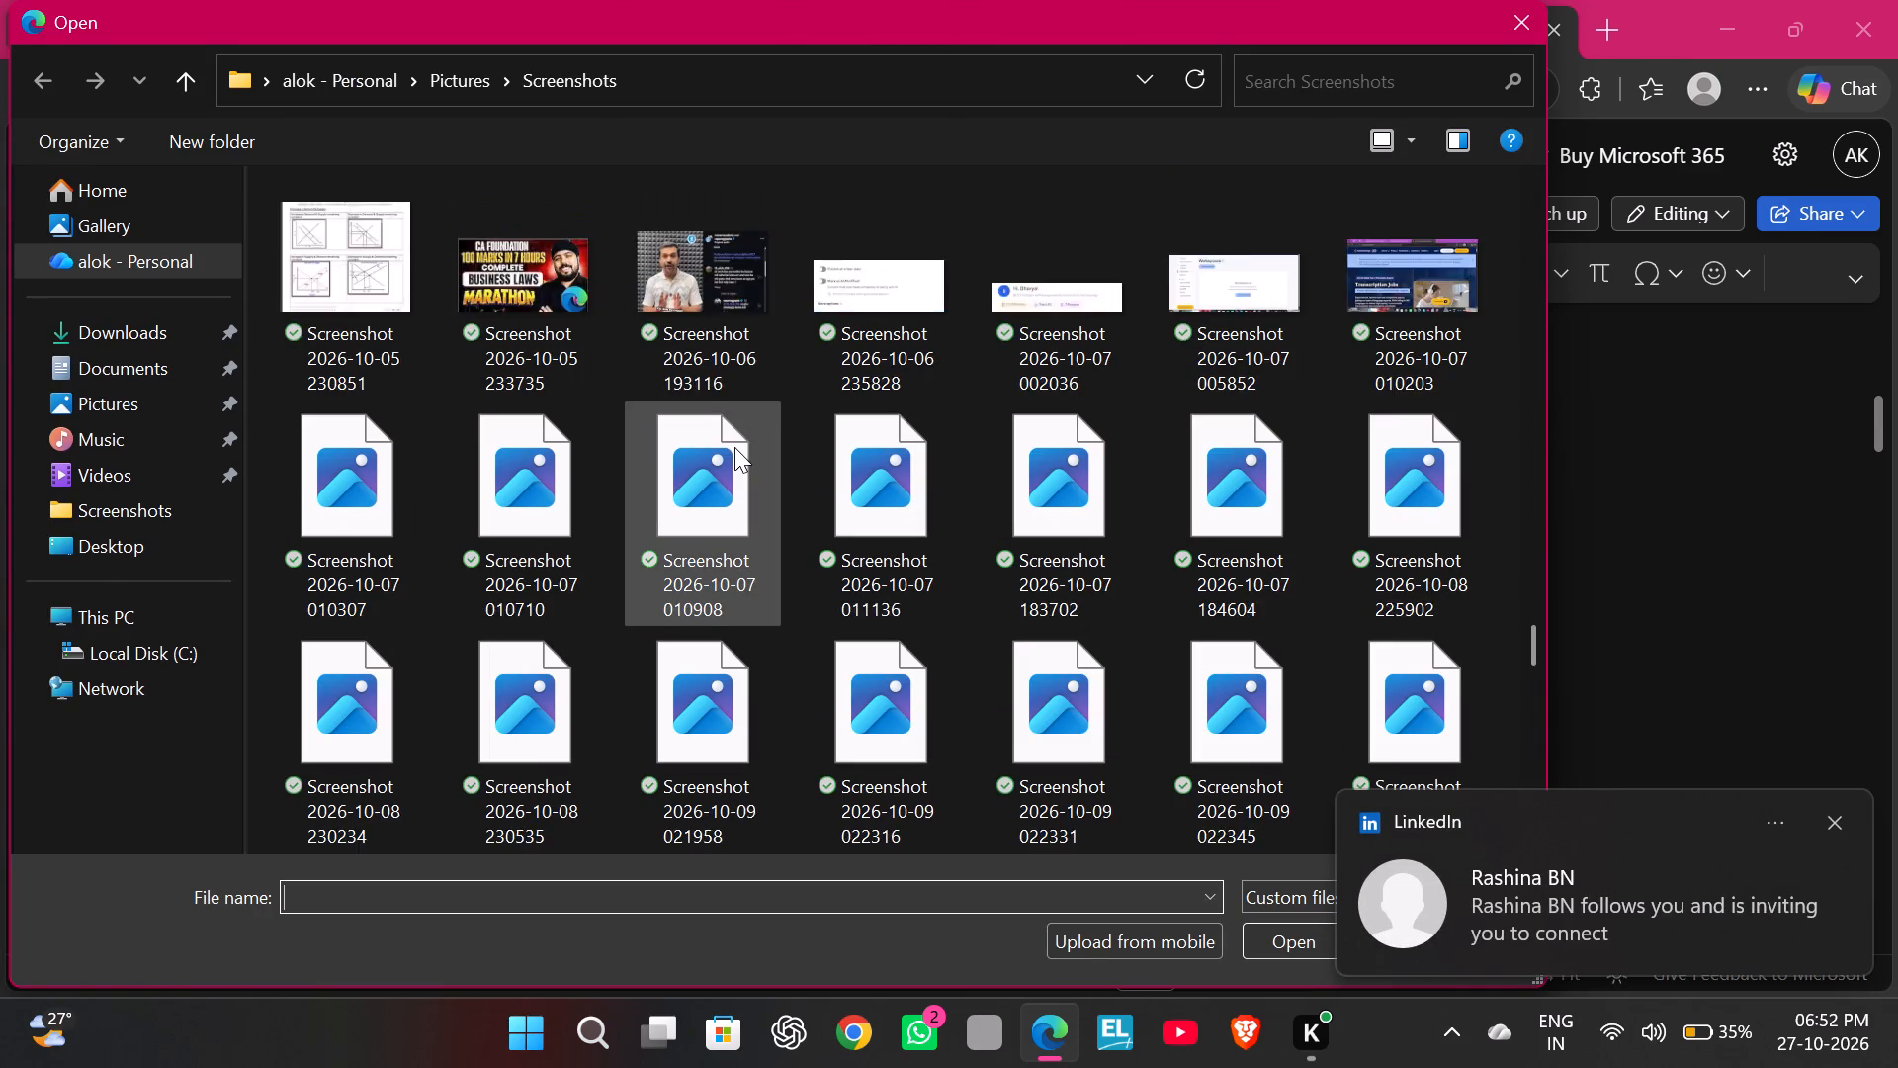
pyautogui.scroll(-20, 734, 447)
pyautogui.scroll(-20, 734, 447)
pyautogui.scroll(-20, 734, 447)
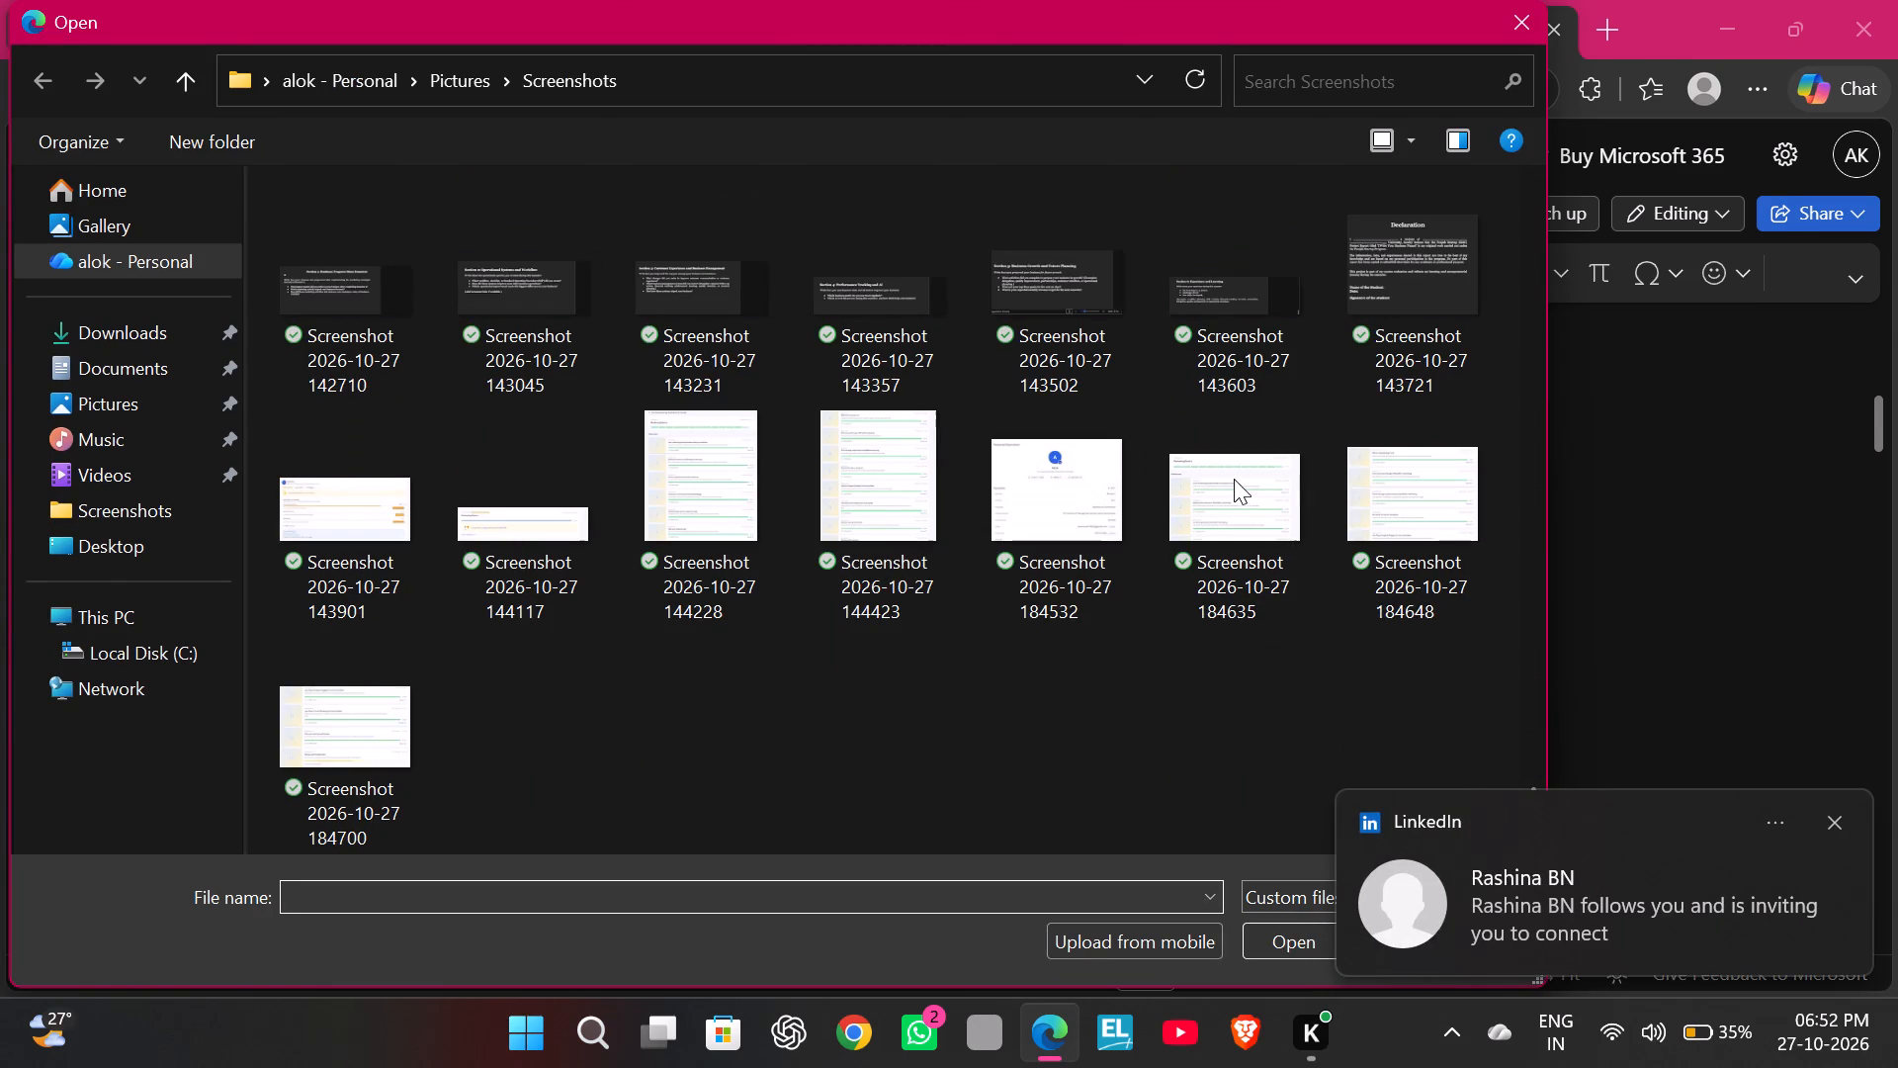
pyautogui.doubleClick(1235, 482)
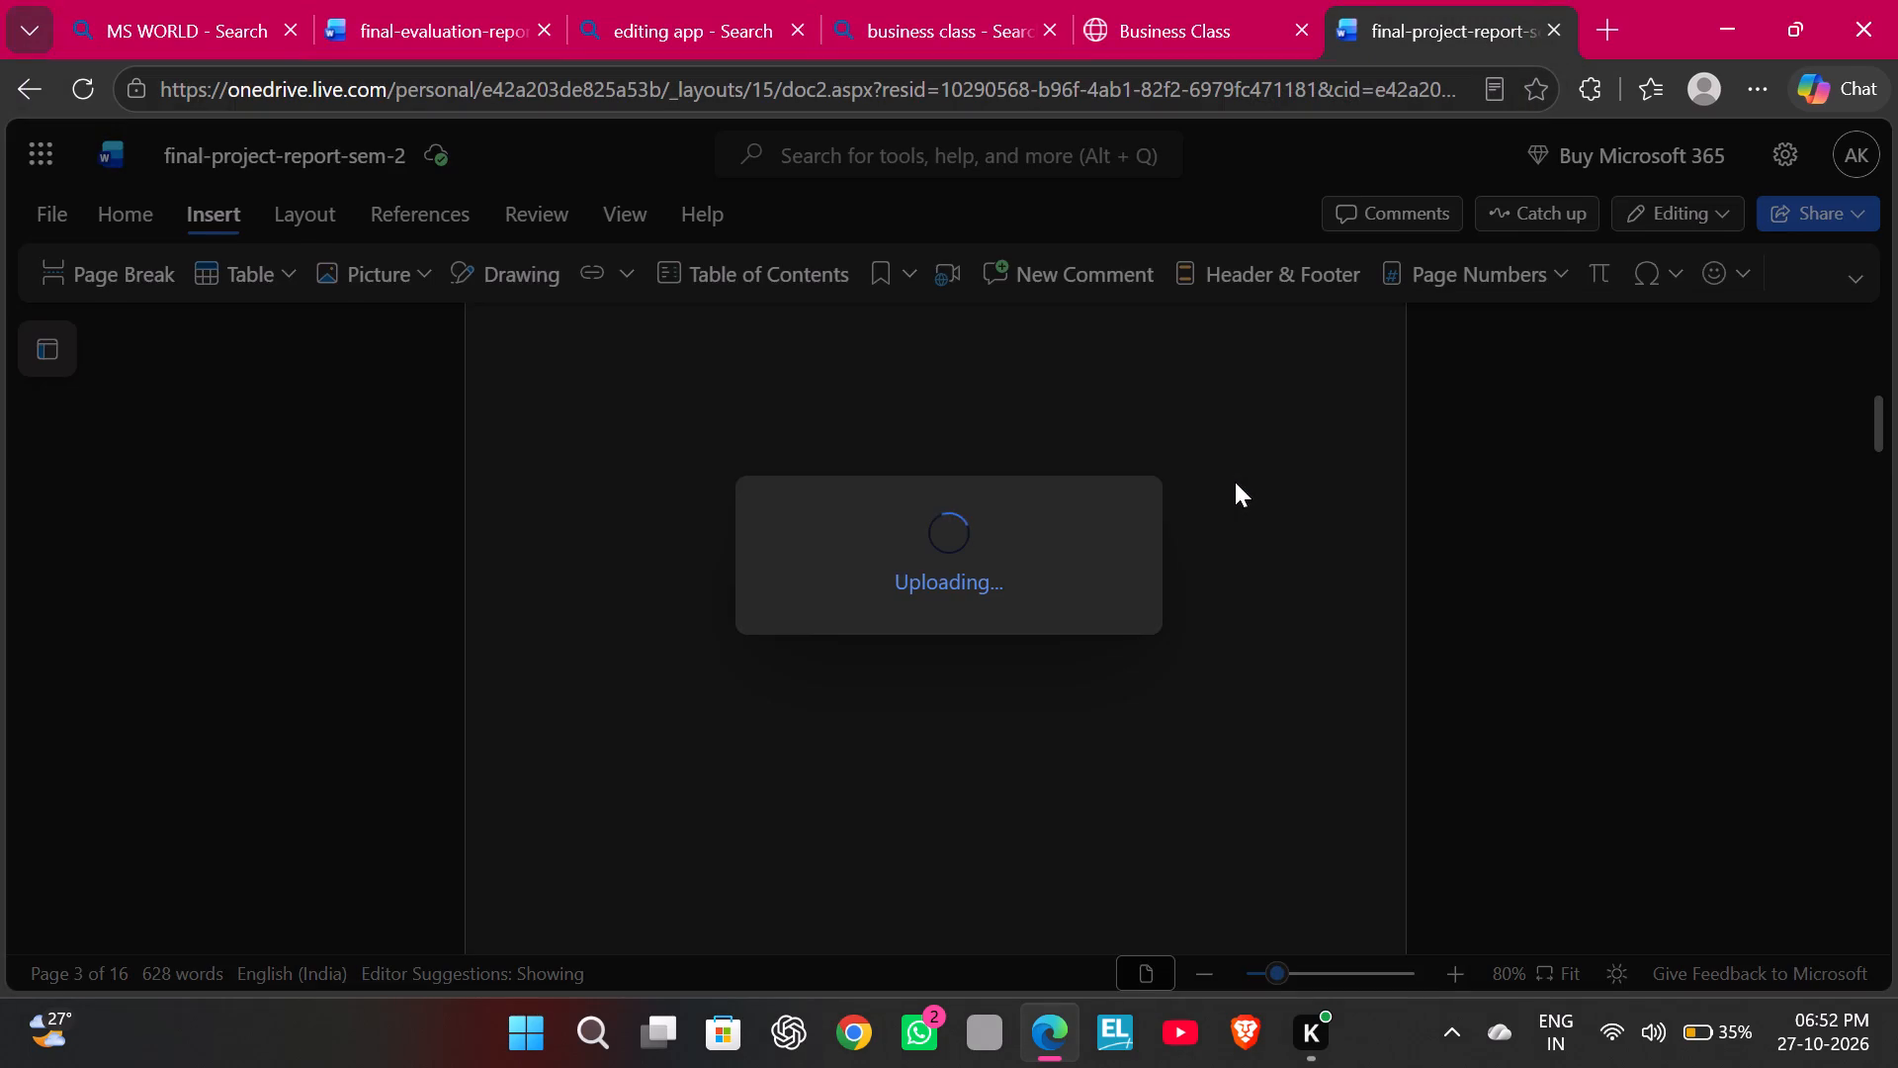
# Set the Student Details field labels, from Name of the student to Track Selected, to font size 18.
pyautogui.scroll(-3, 1110, 684)
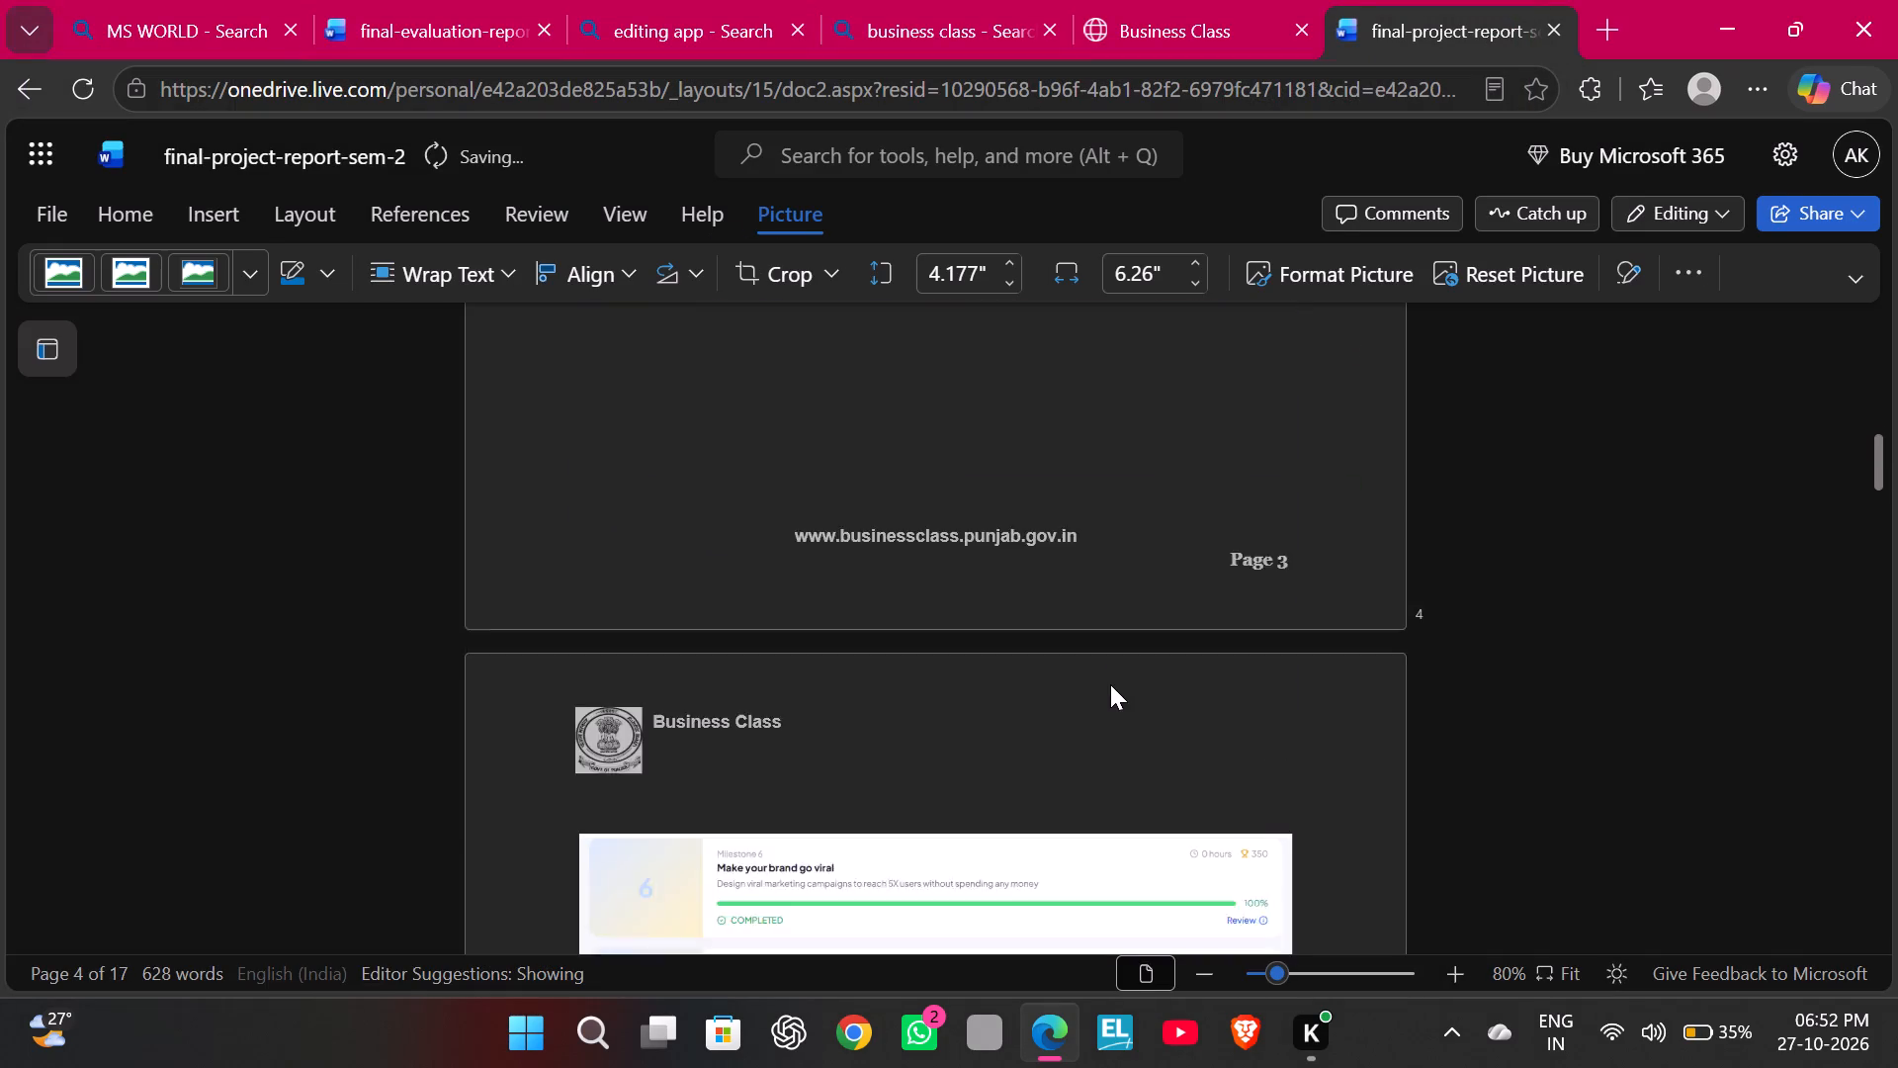
pyautogui.scroll(-5, 1110, 684)
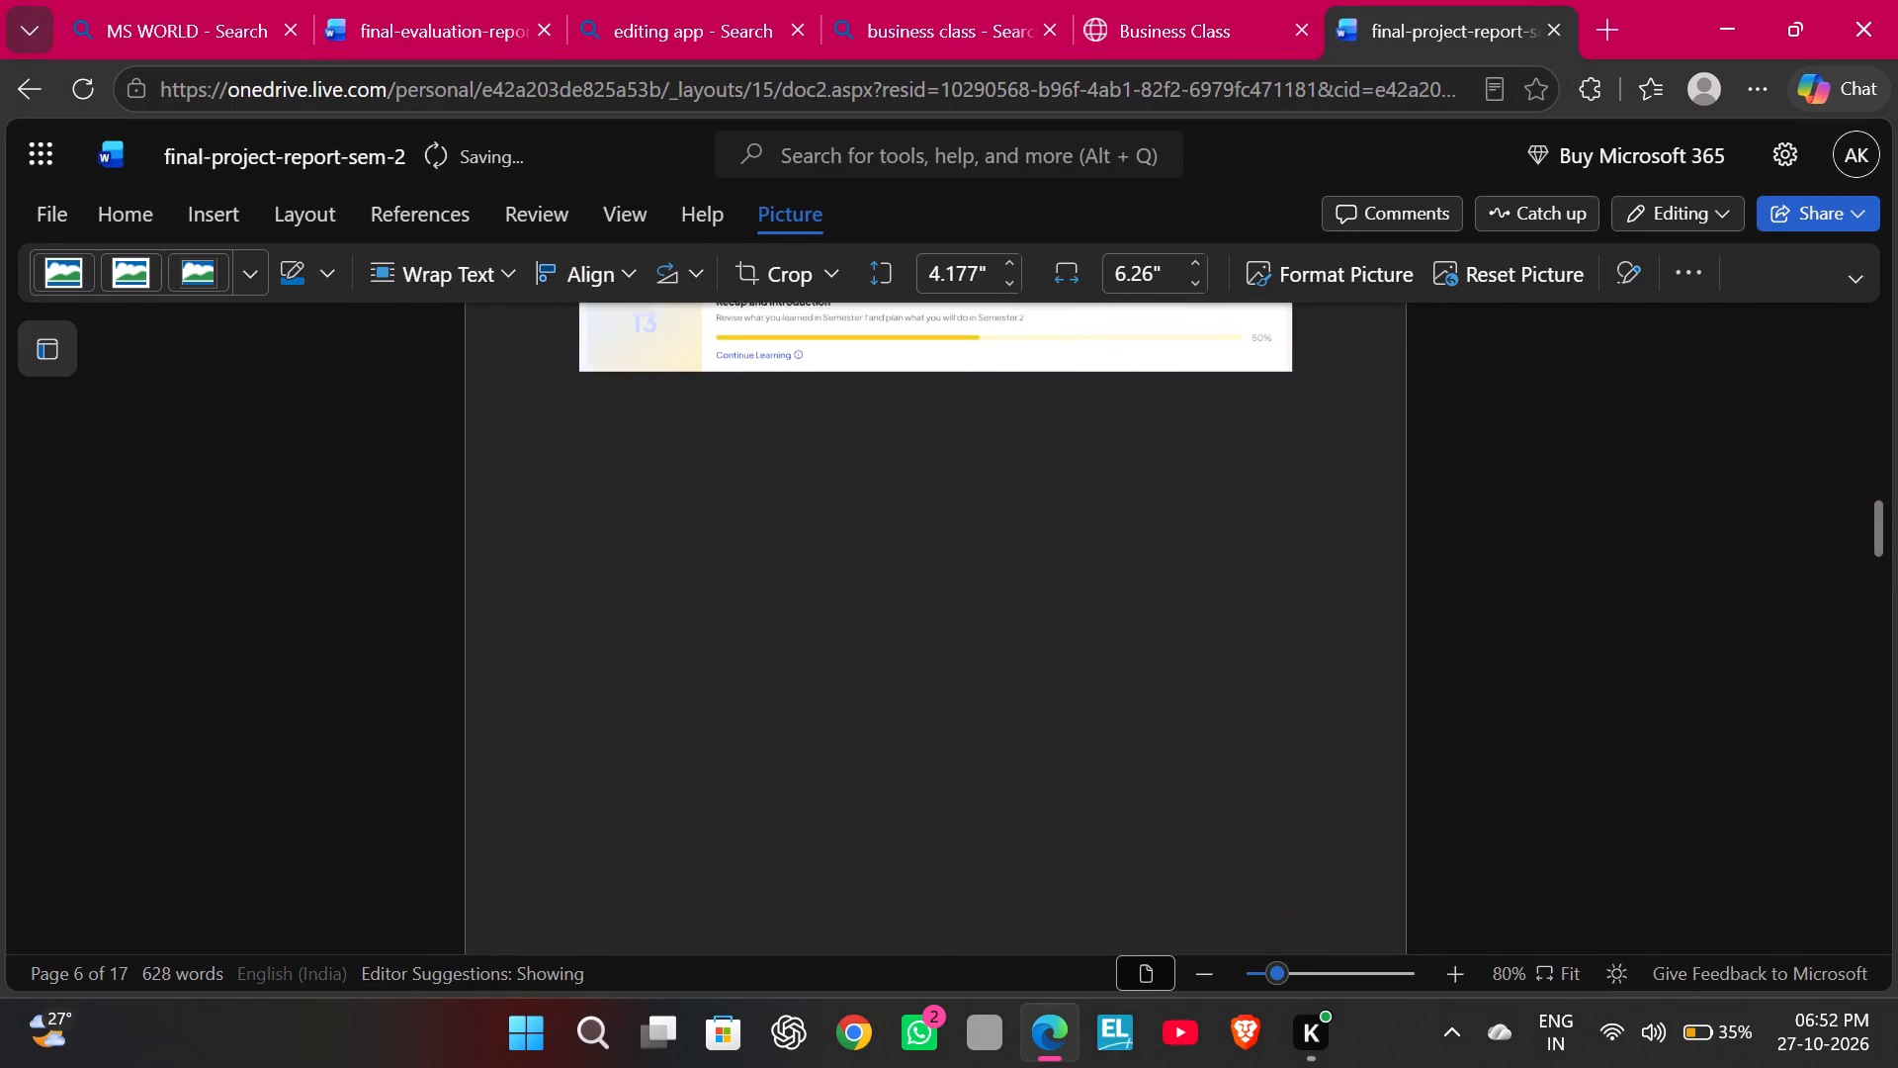
pyautogui.scroll(-2, 1110, 684)
pyautogui.click(841, 584)
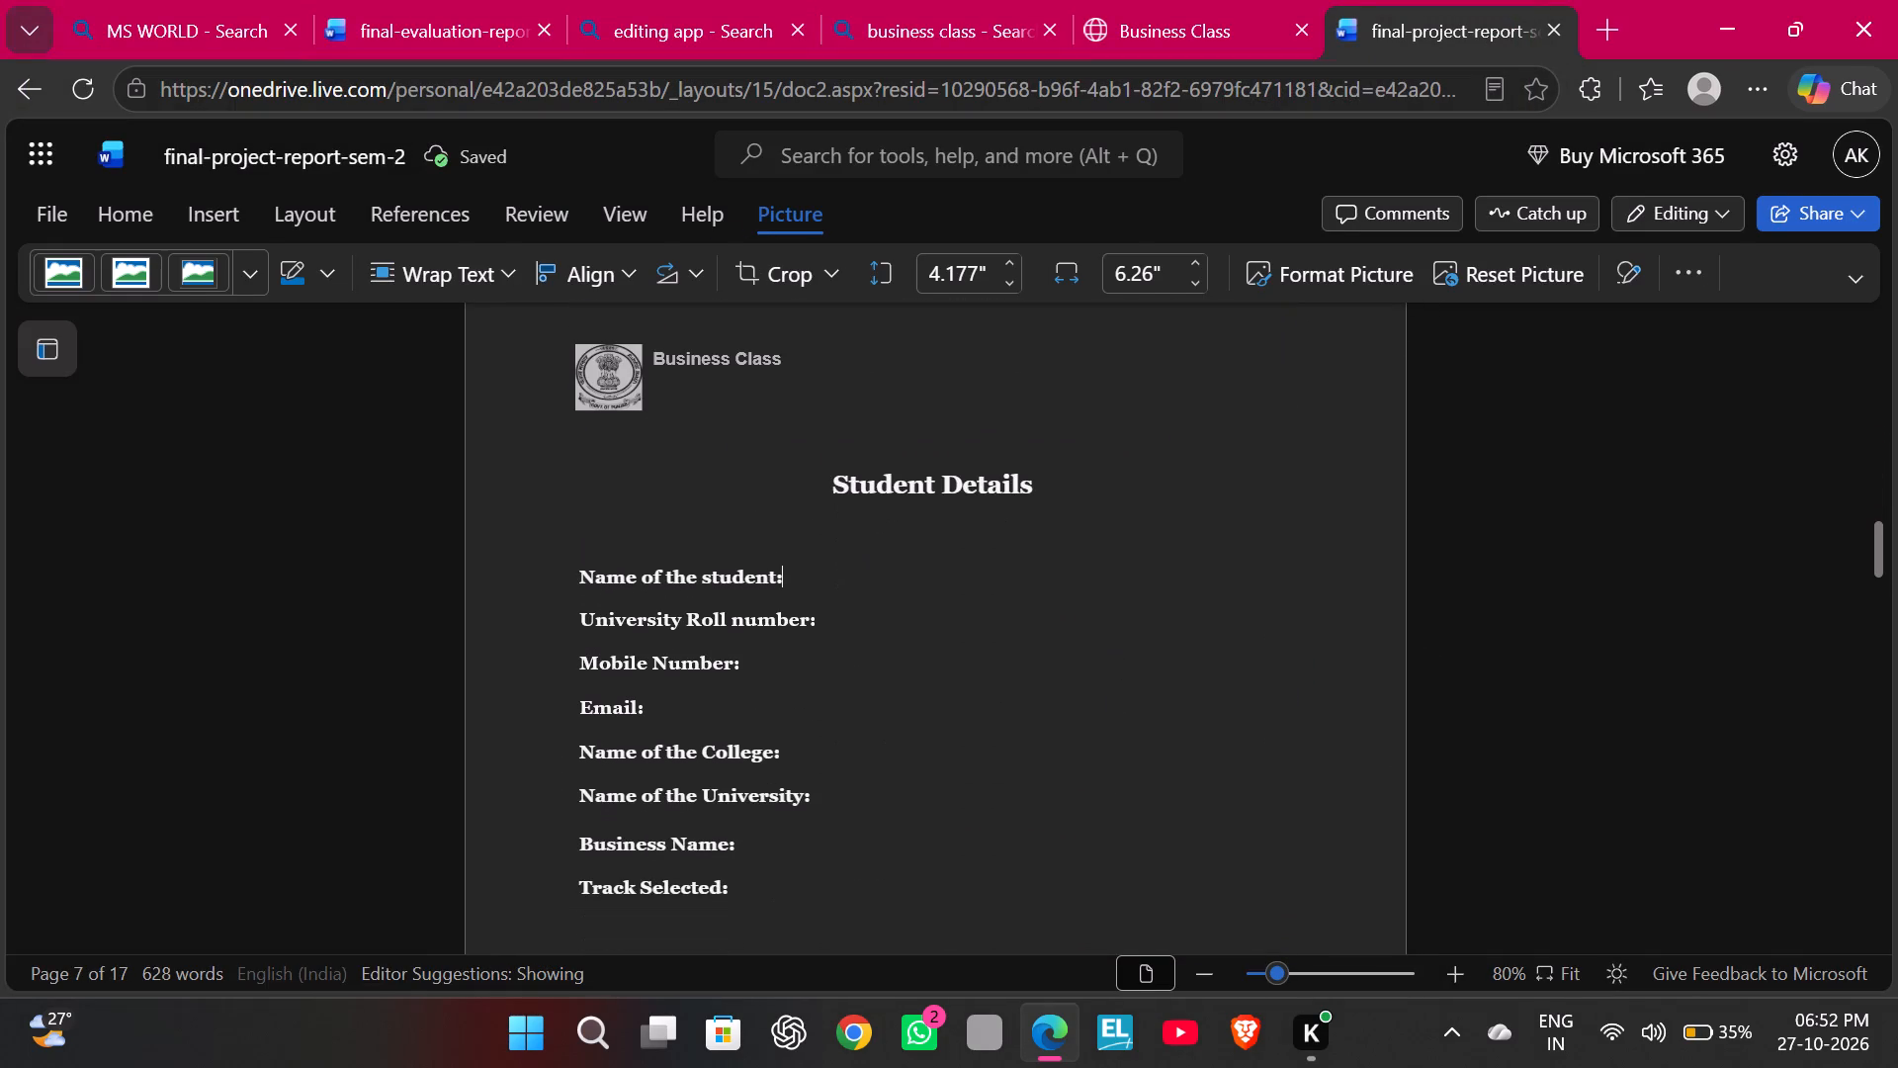
pyautogui.moveTo(576, 556); pyautogui.dragTo(782, 908)
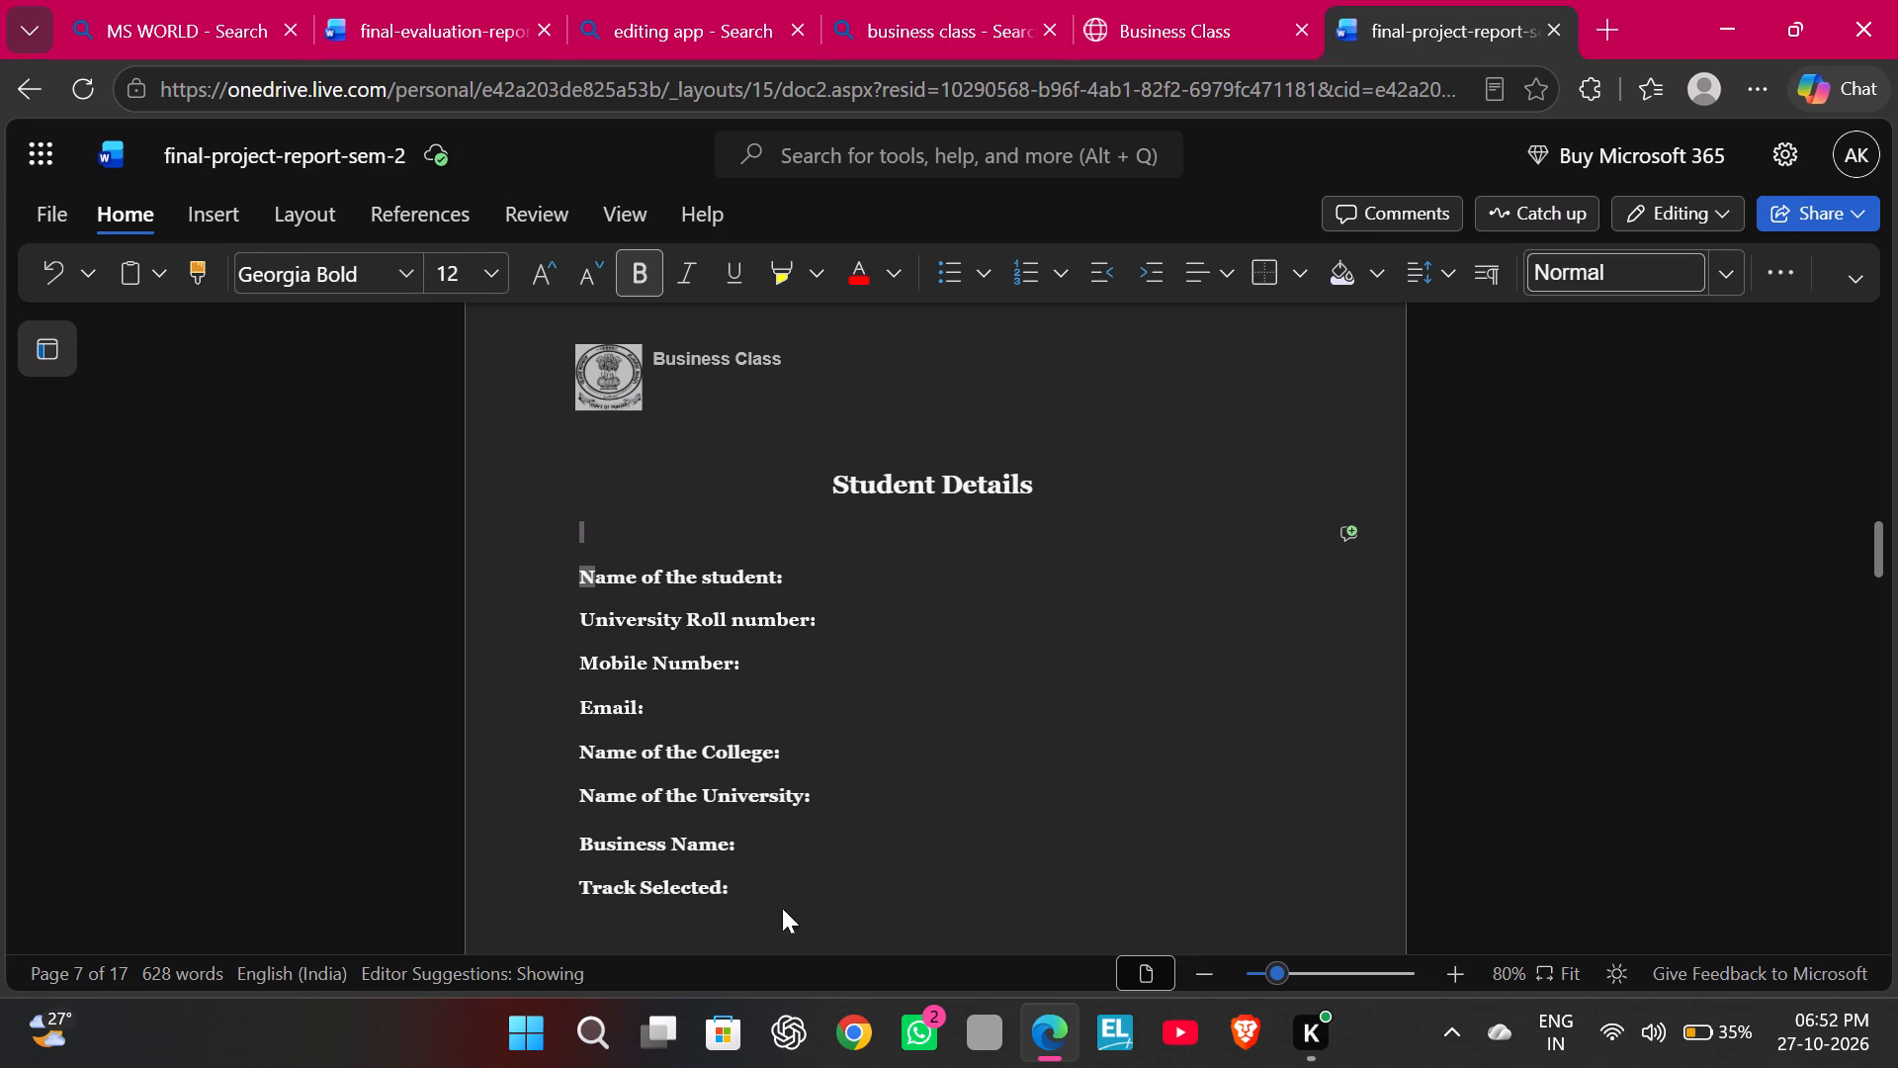
pyautogui.moveTo(782, 908); pyautogui.dragTo(776, 897)
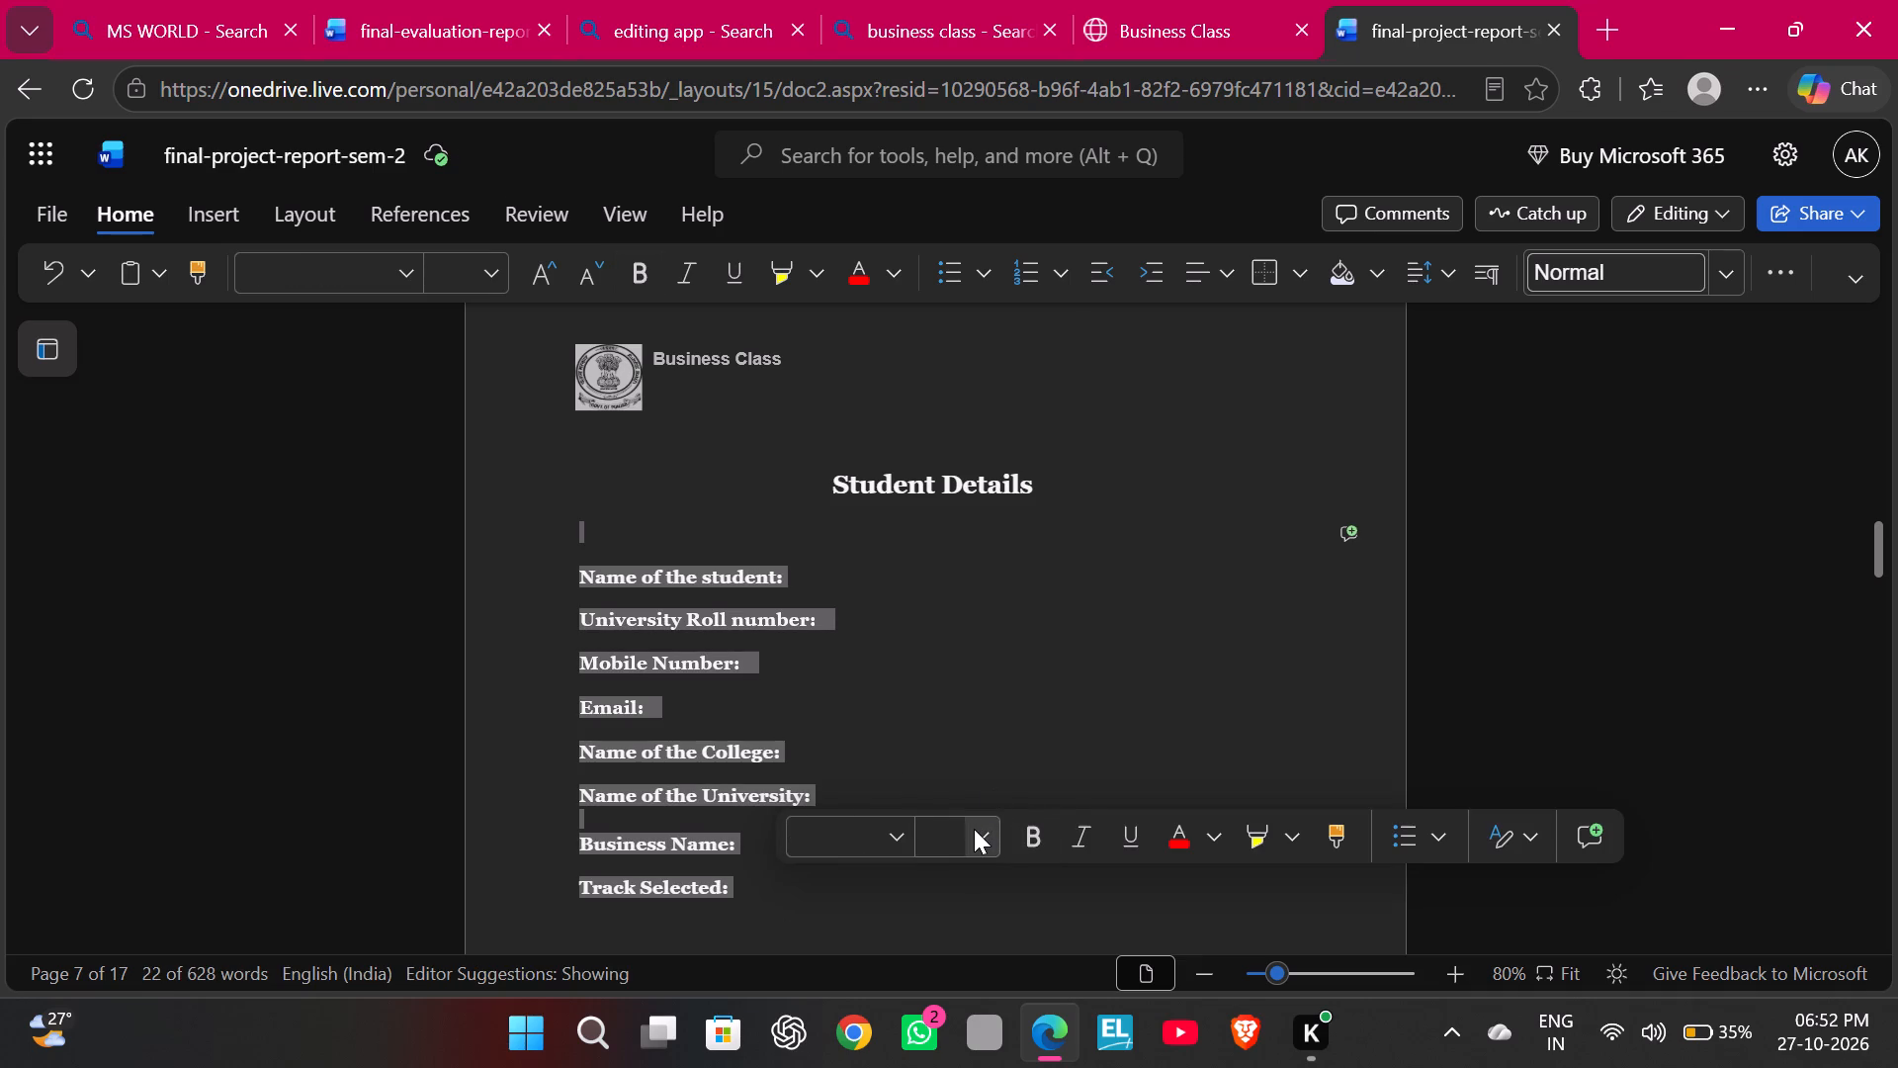
pyautogui.click(974, 829)
pyautogui.click(1042, 592)
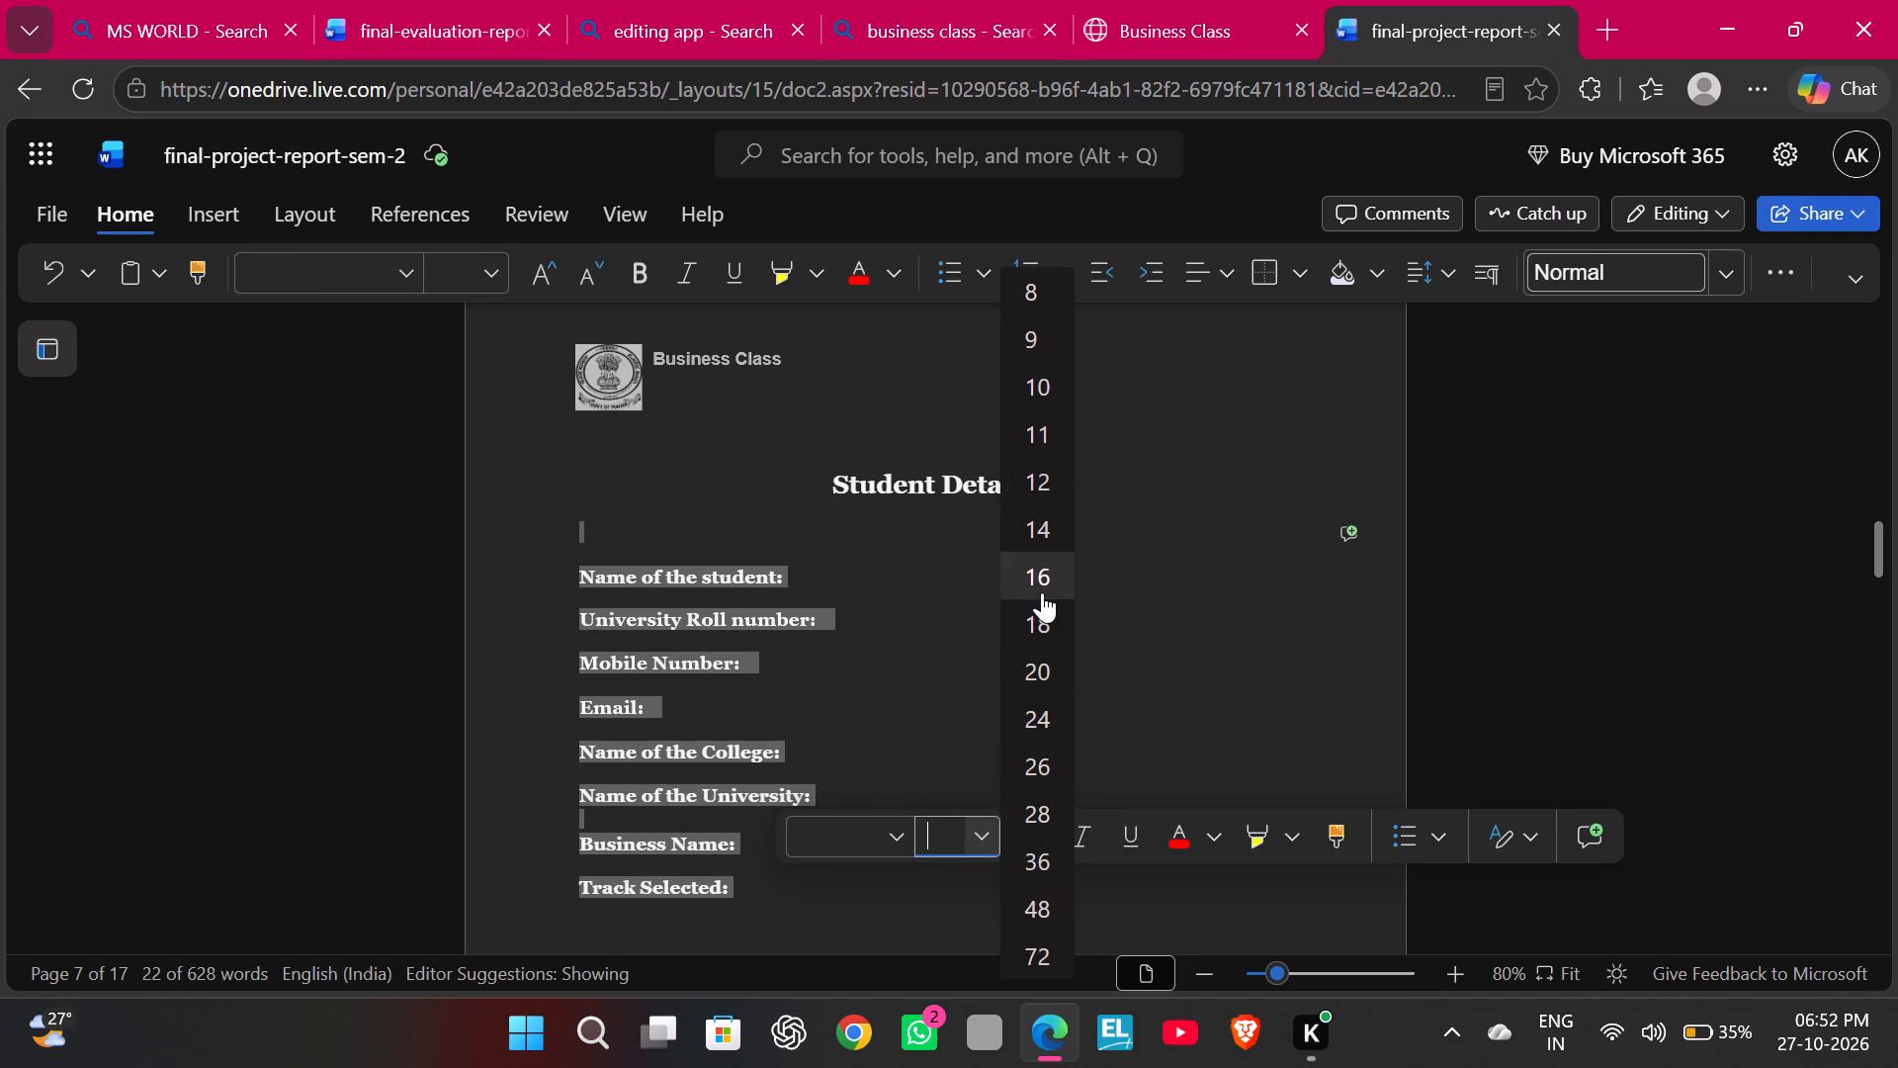
pyautogui.click(984, 831)
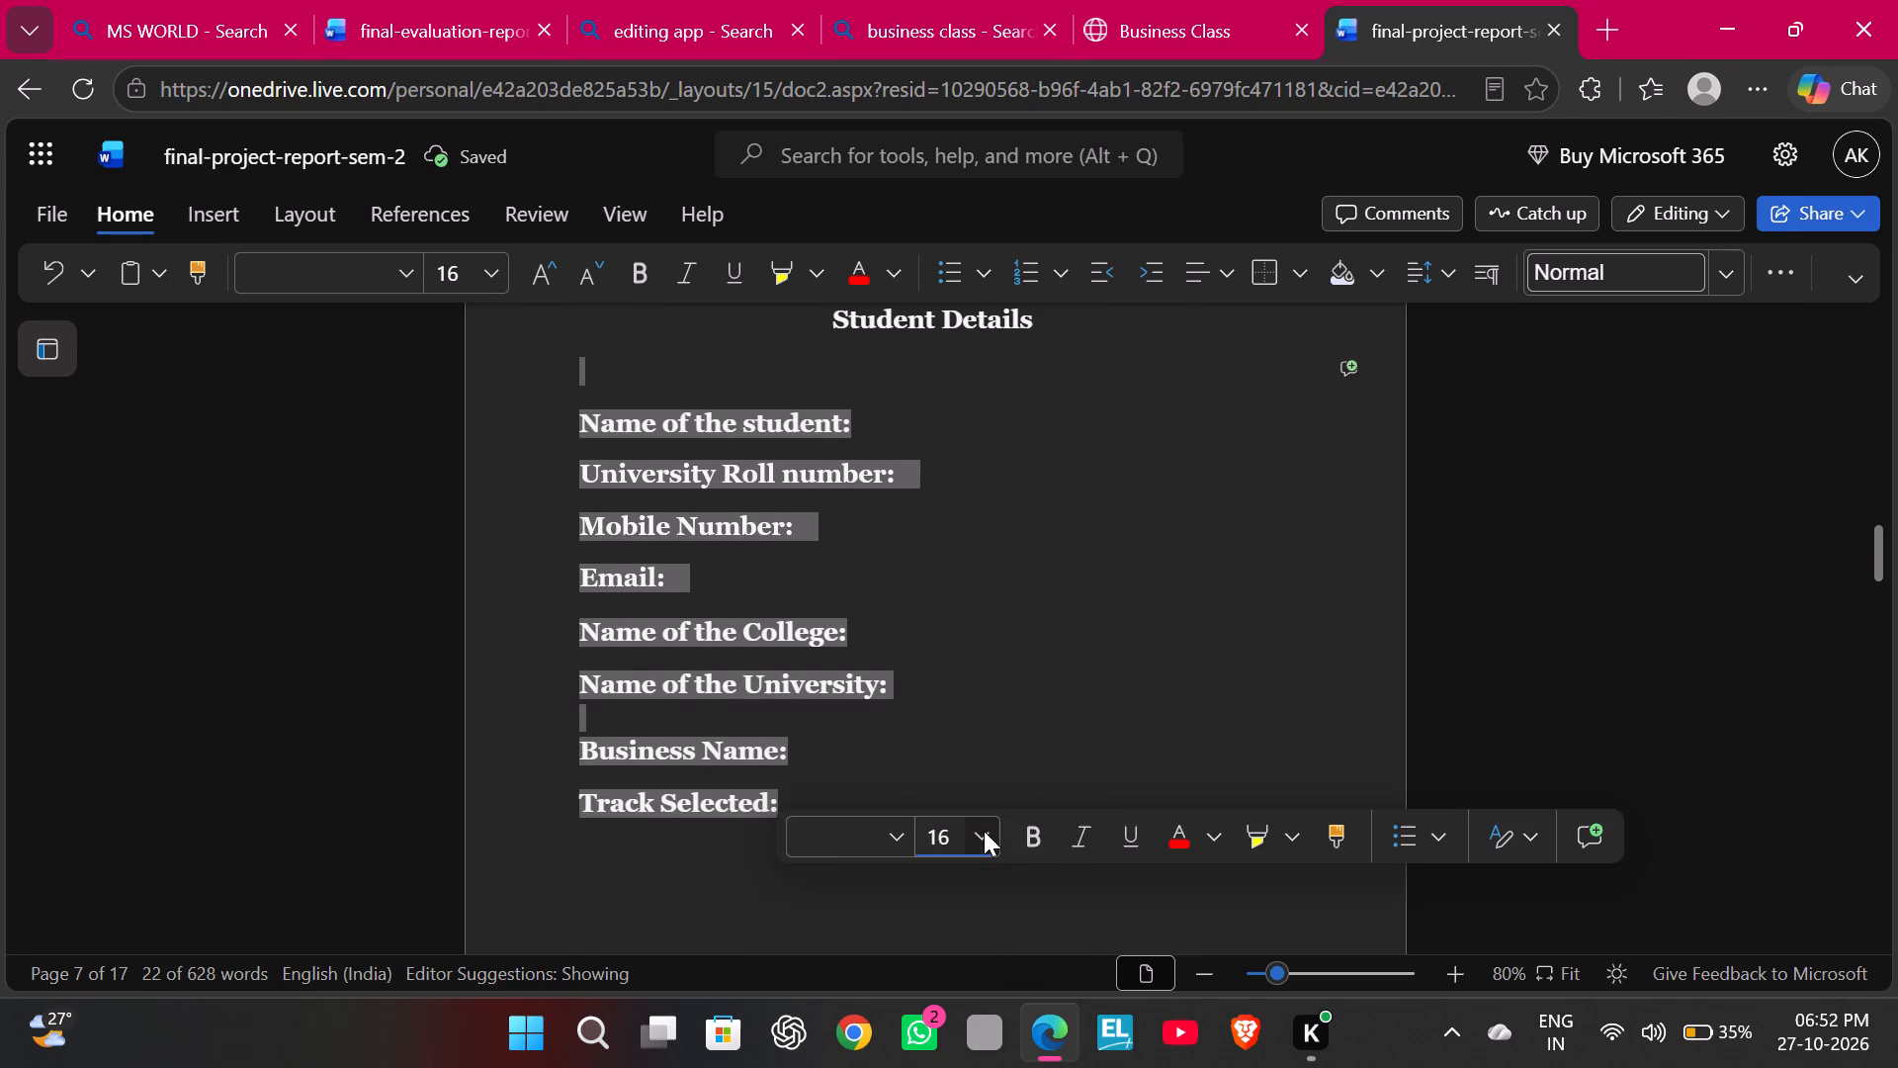
pyautogui.click(1042, 633)
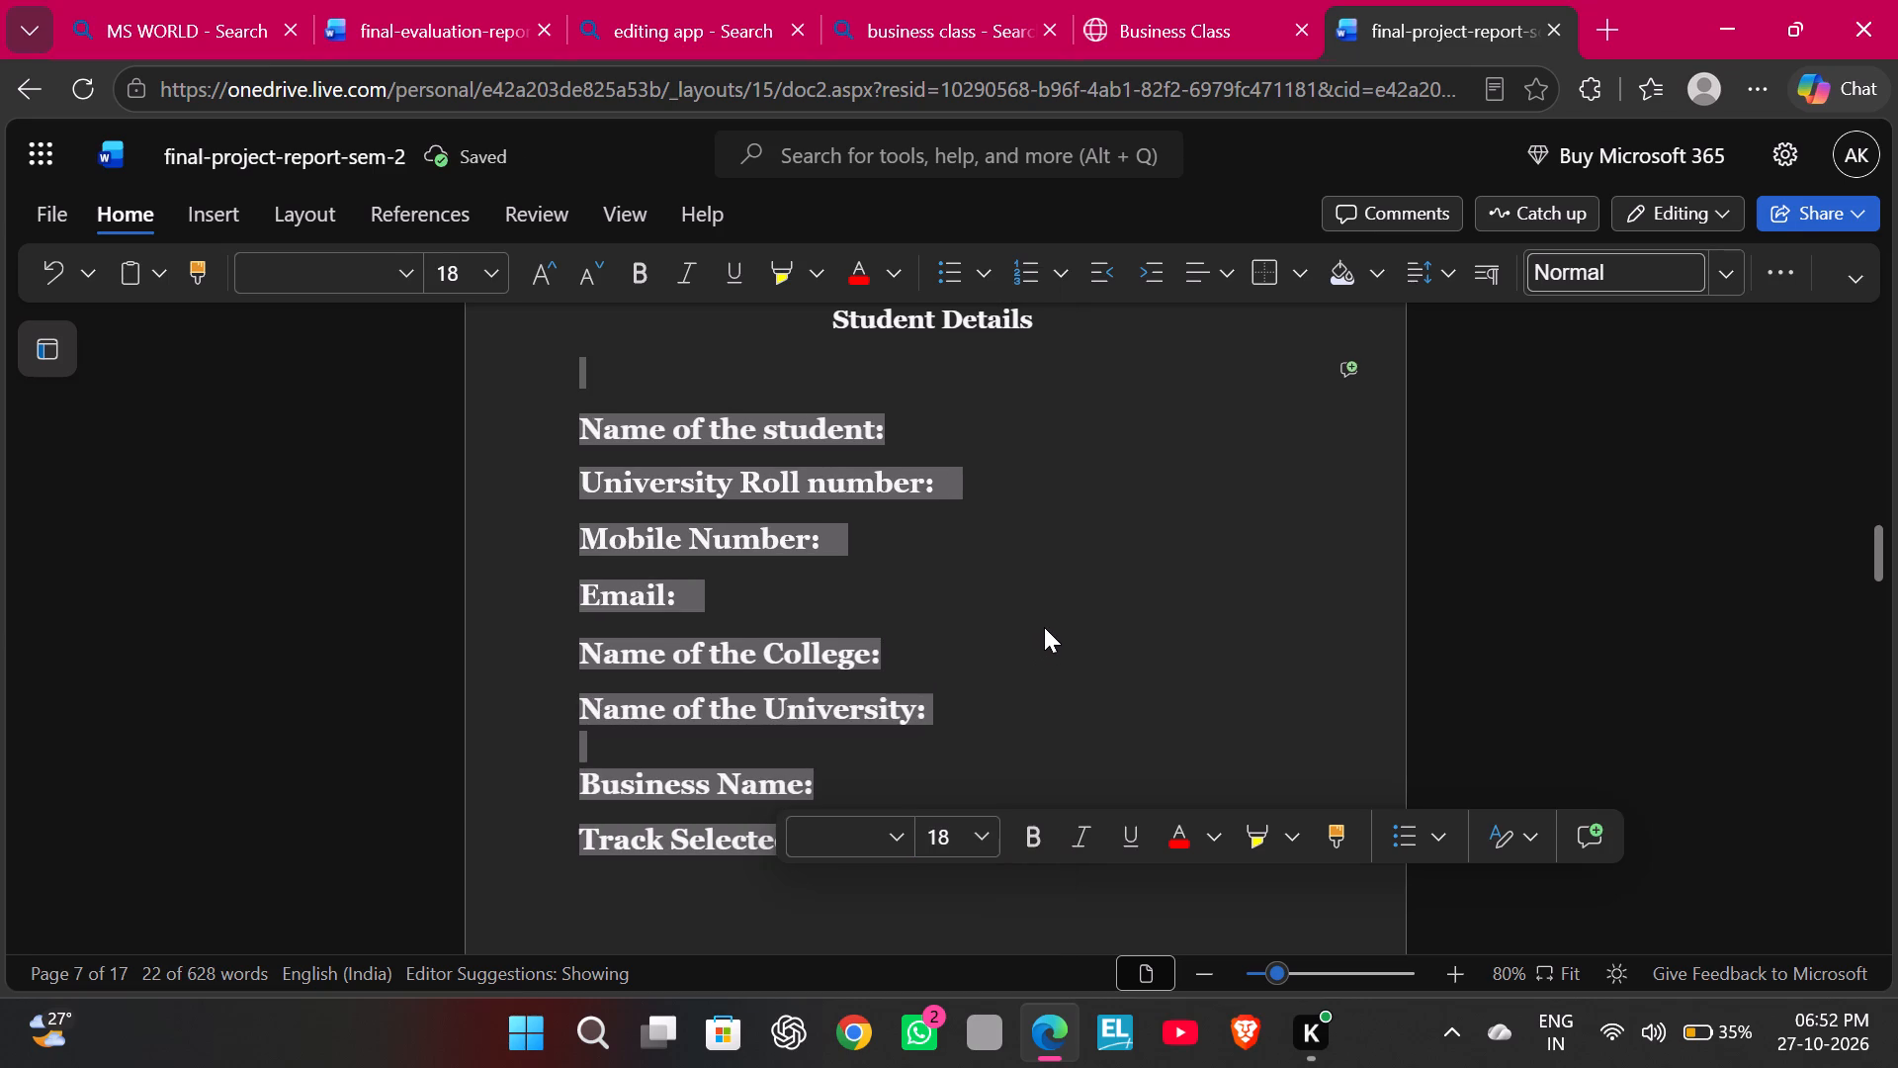
# Fill in the student's first name in capitals after the Name of the student label, spaced a little away from it.
pyautogui.scroll(1, 1020, 546)
pyautogui.click(1014, 469)
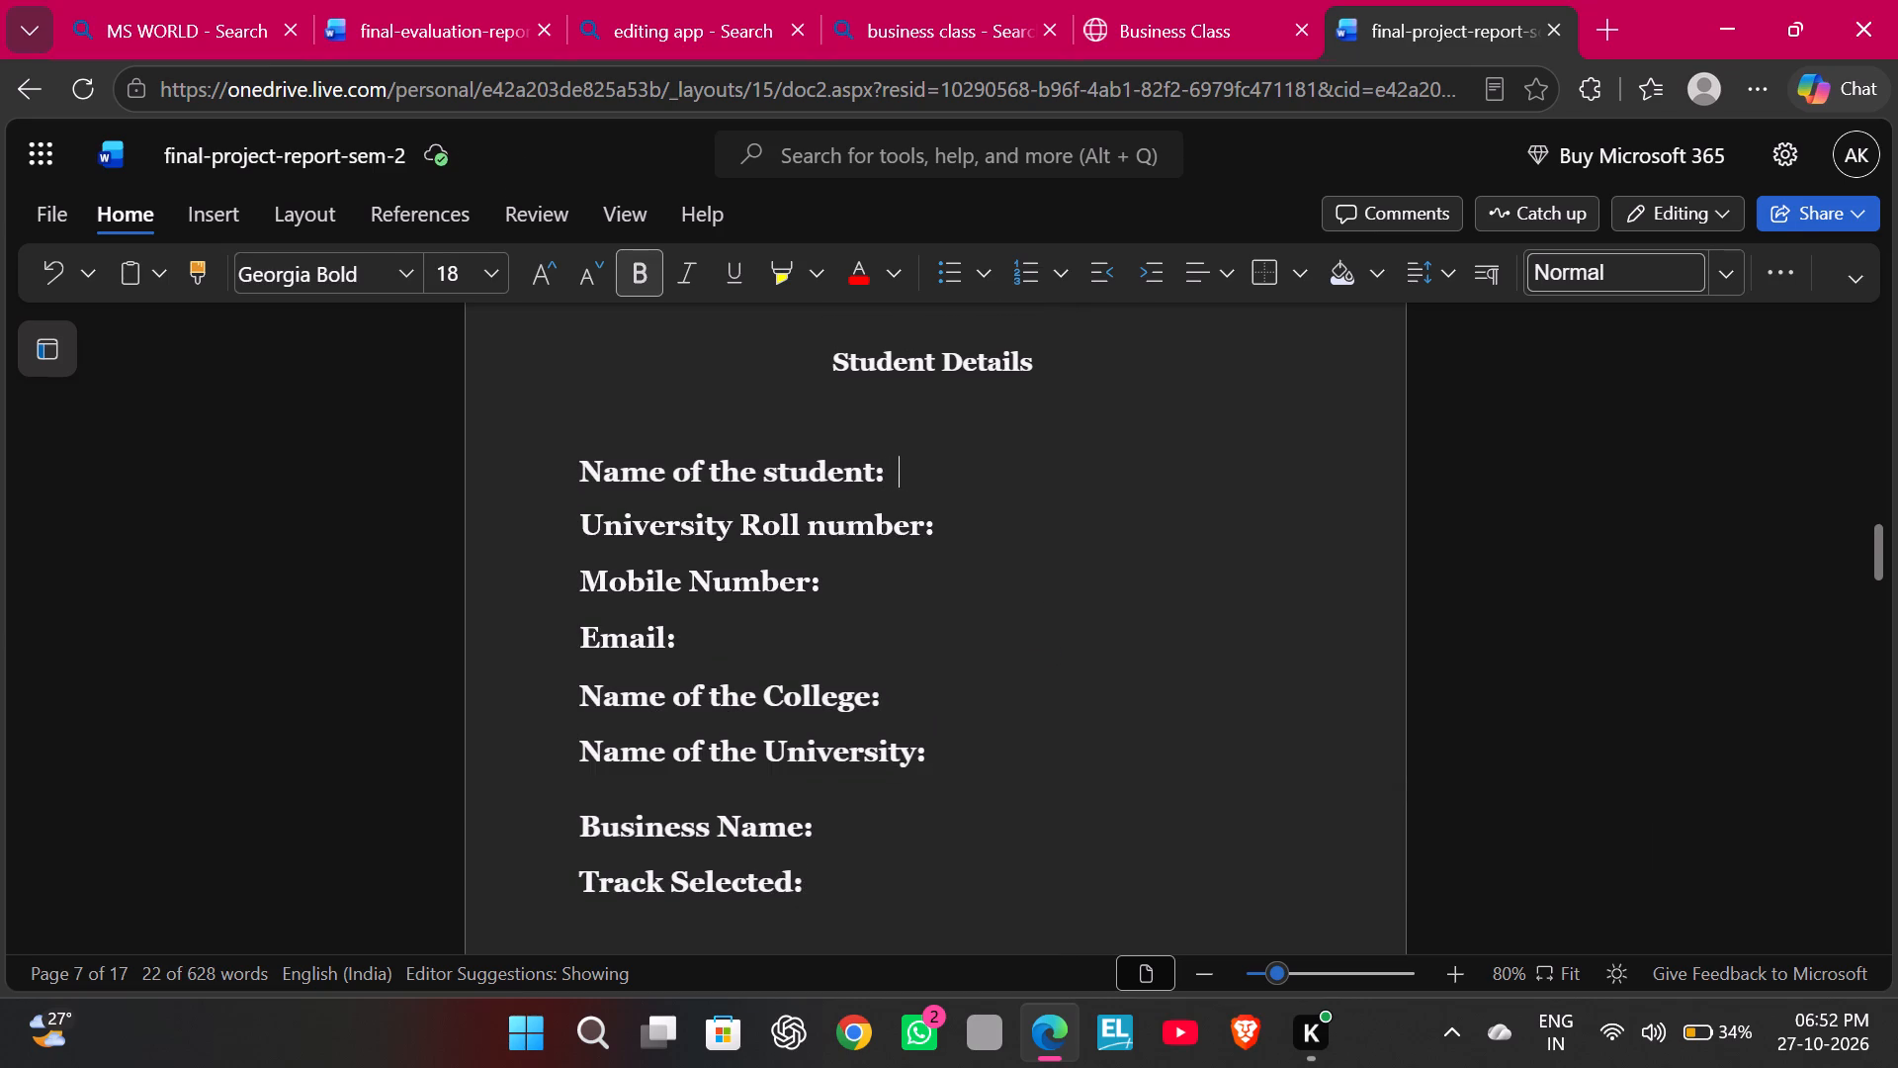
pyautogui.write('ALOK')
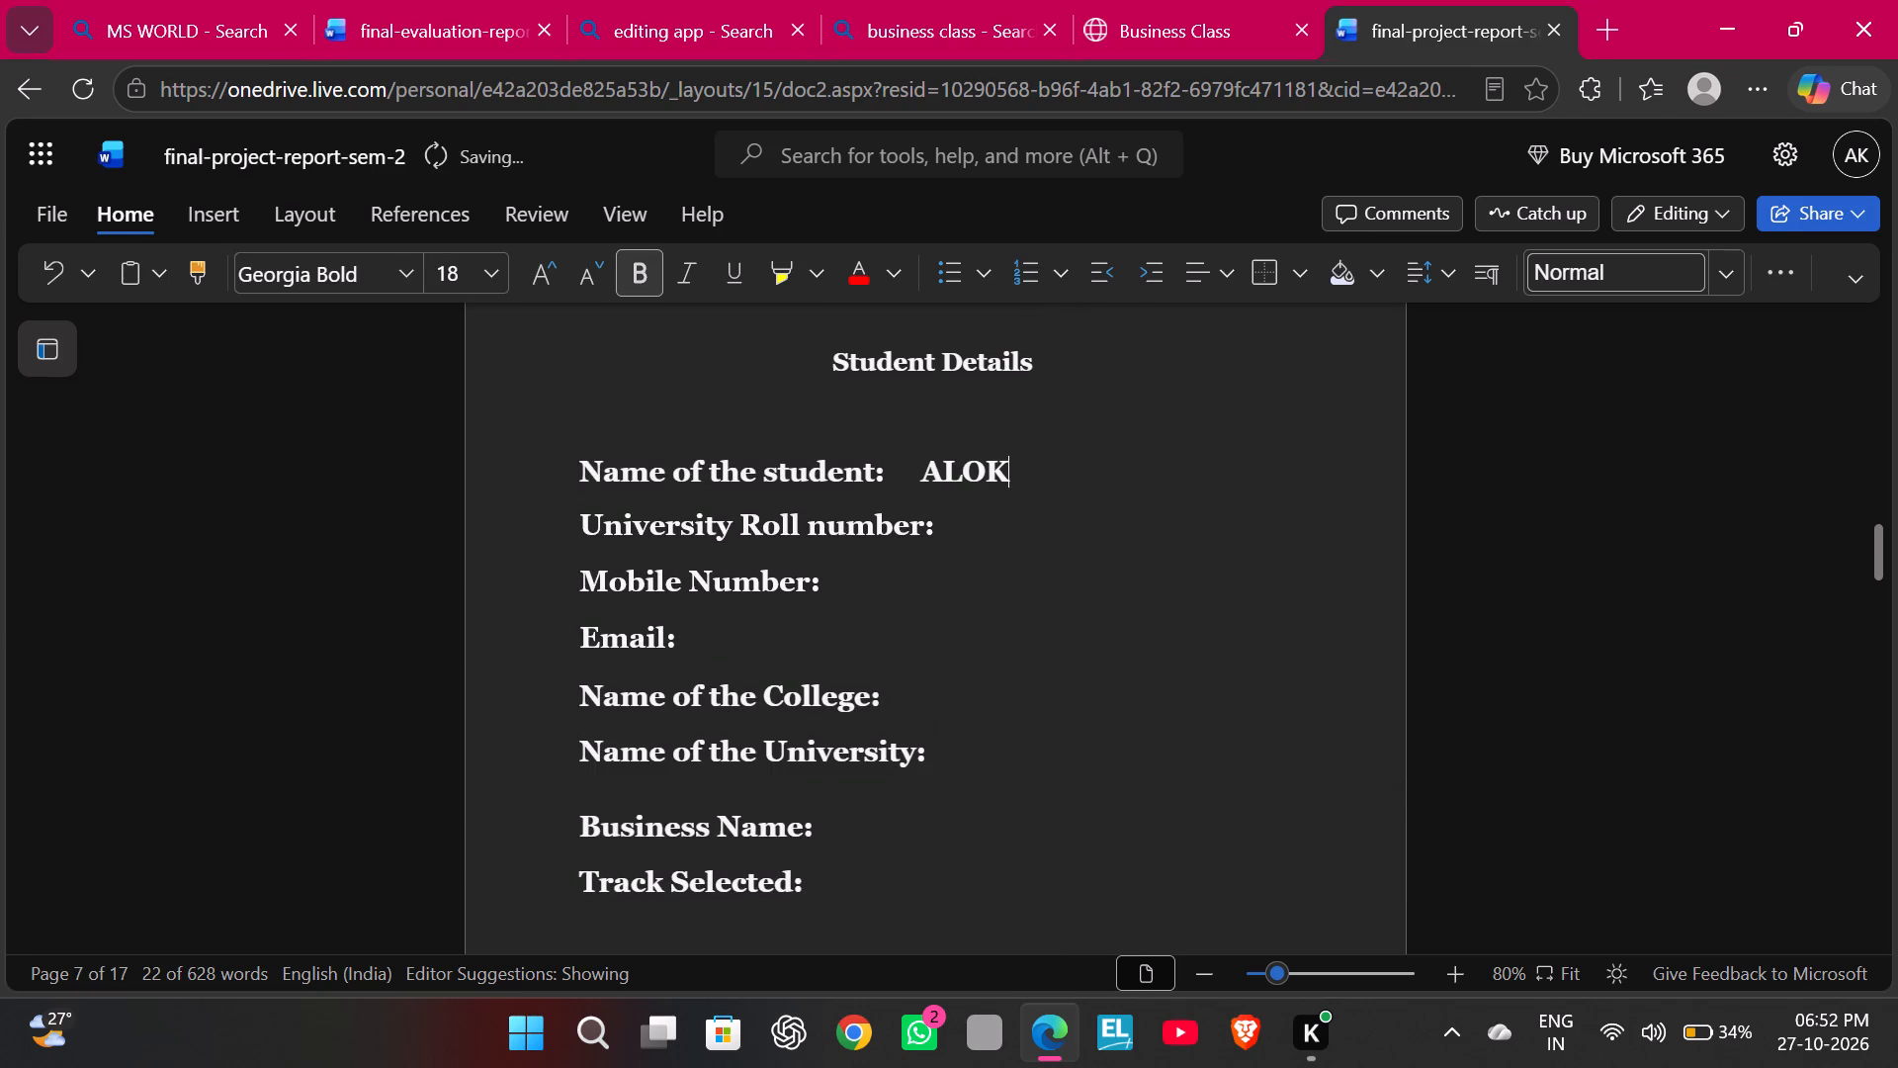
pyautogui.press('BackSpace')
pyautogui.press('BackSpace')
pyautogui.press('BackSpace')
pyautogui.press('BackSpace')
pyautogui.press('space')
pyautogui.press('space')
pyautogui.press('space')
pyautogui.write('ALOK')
# Fill in the student's roll number after the University Roll number label, leaving two spaces before it.
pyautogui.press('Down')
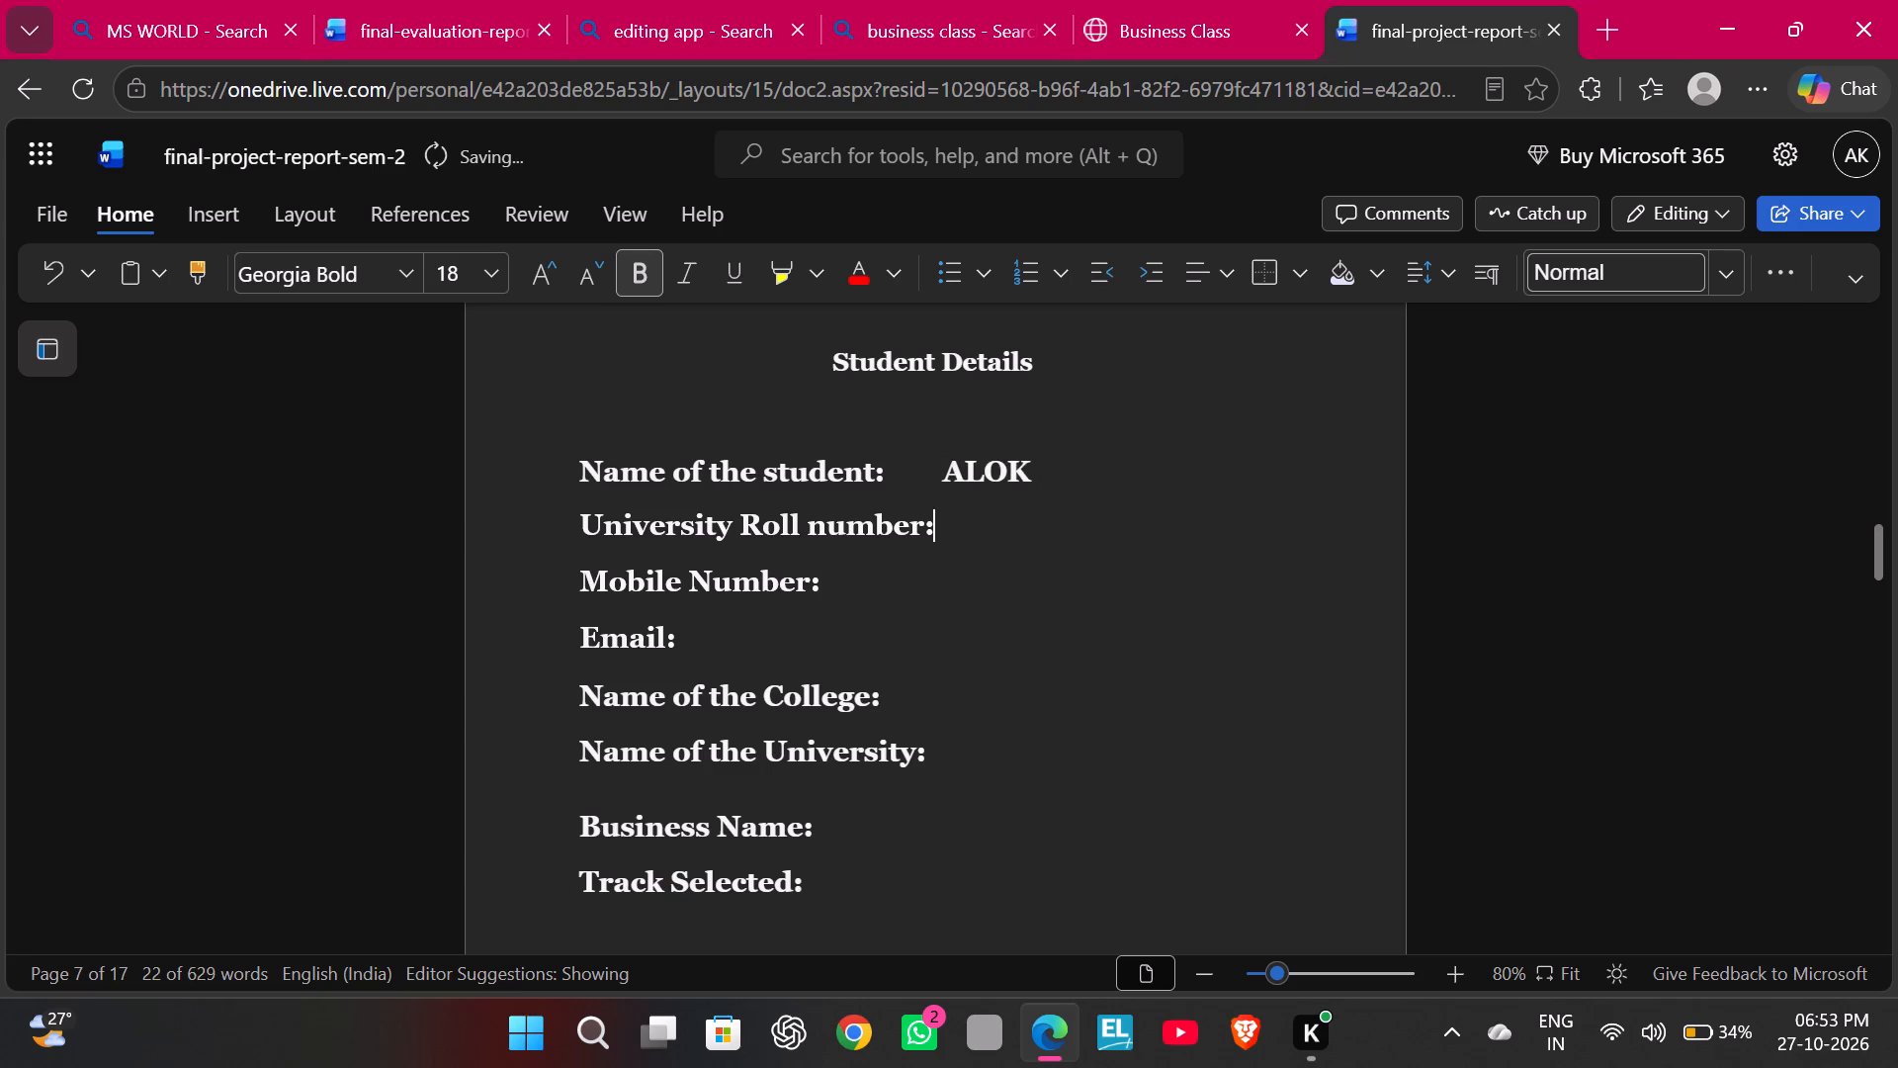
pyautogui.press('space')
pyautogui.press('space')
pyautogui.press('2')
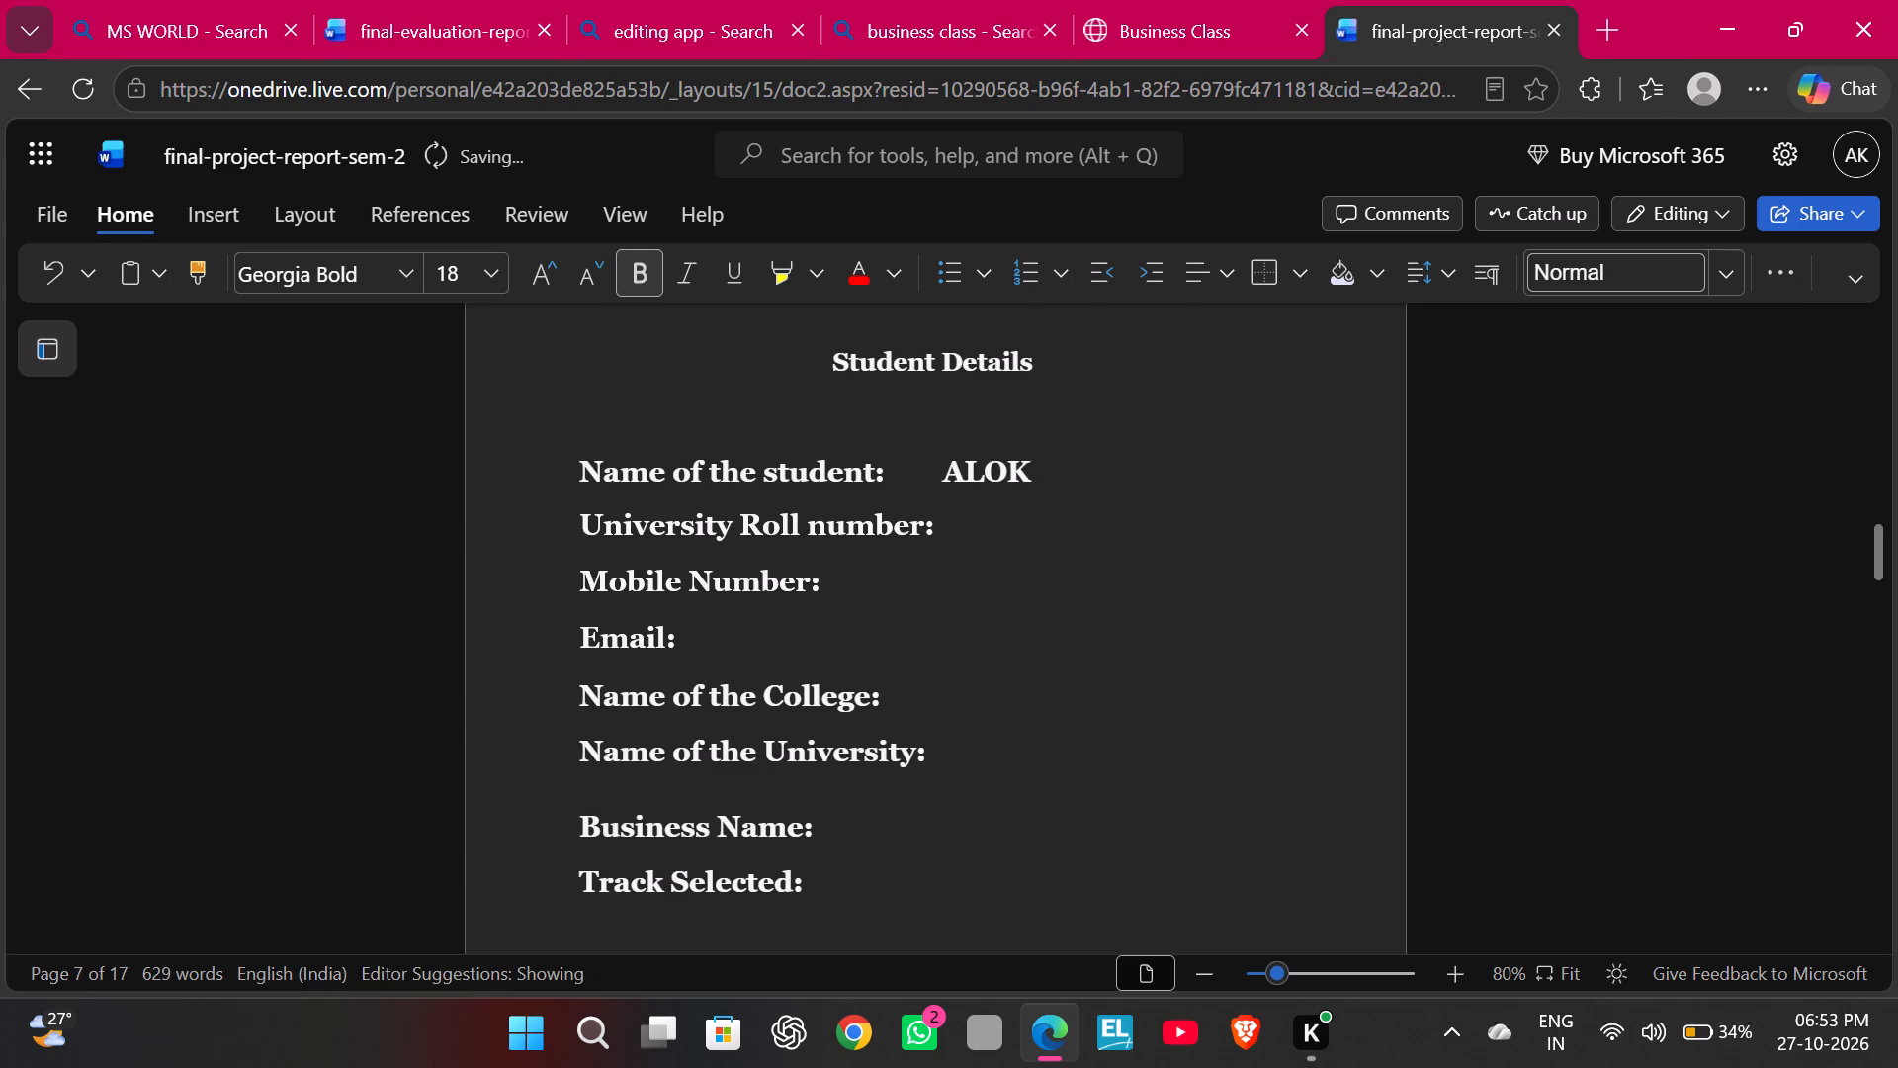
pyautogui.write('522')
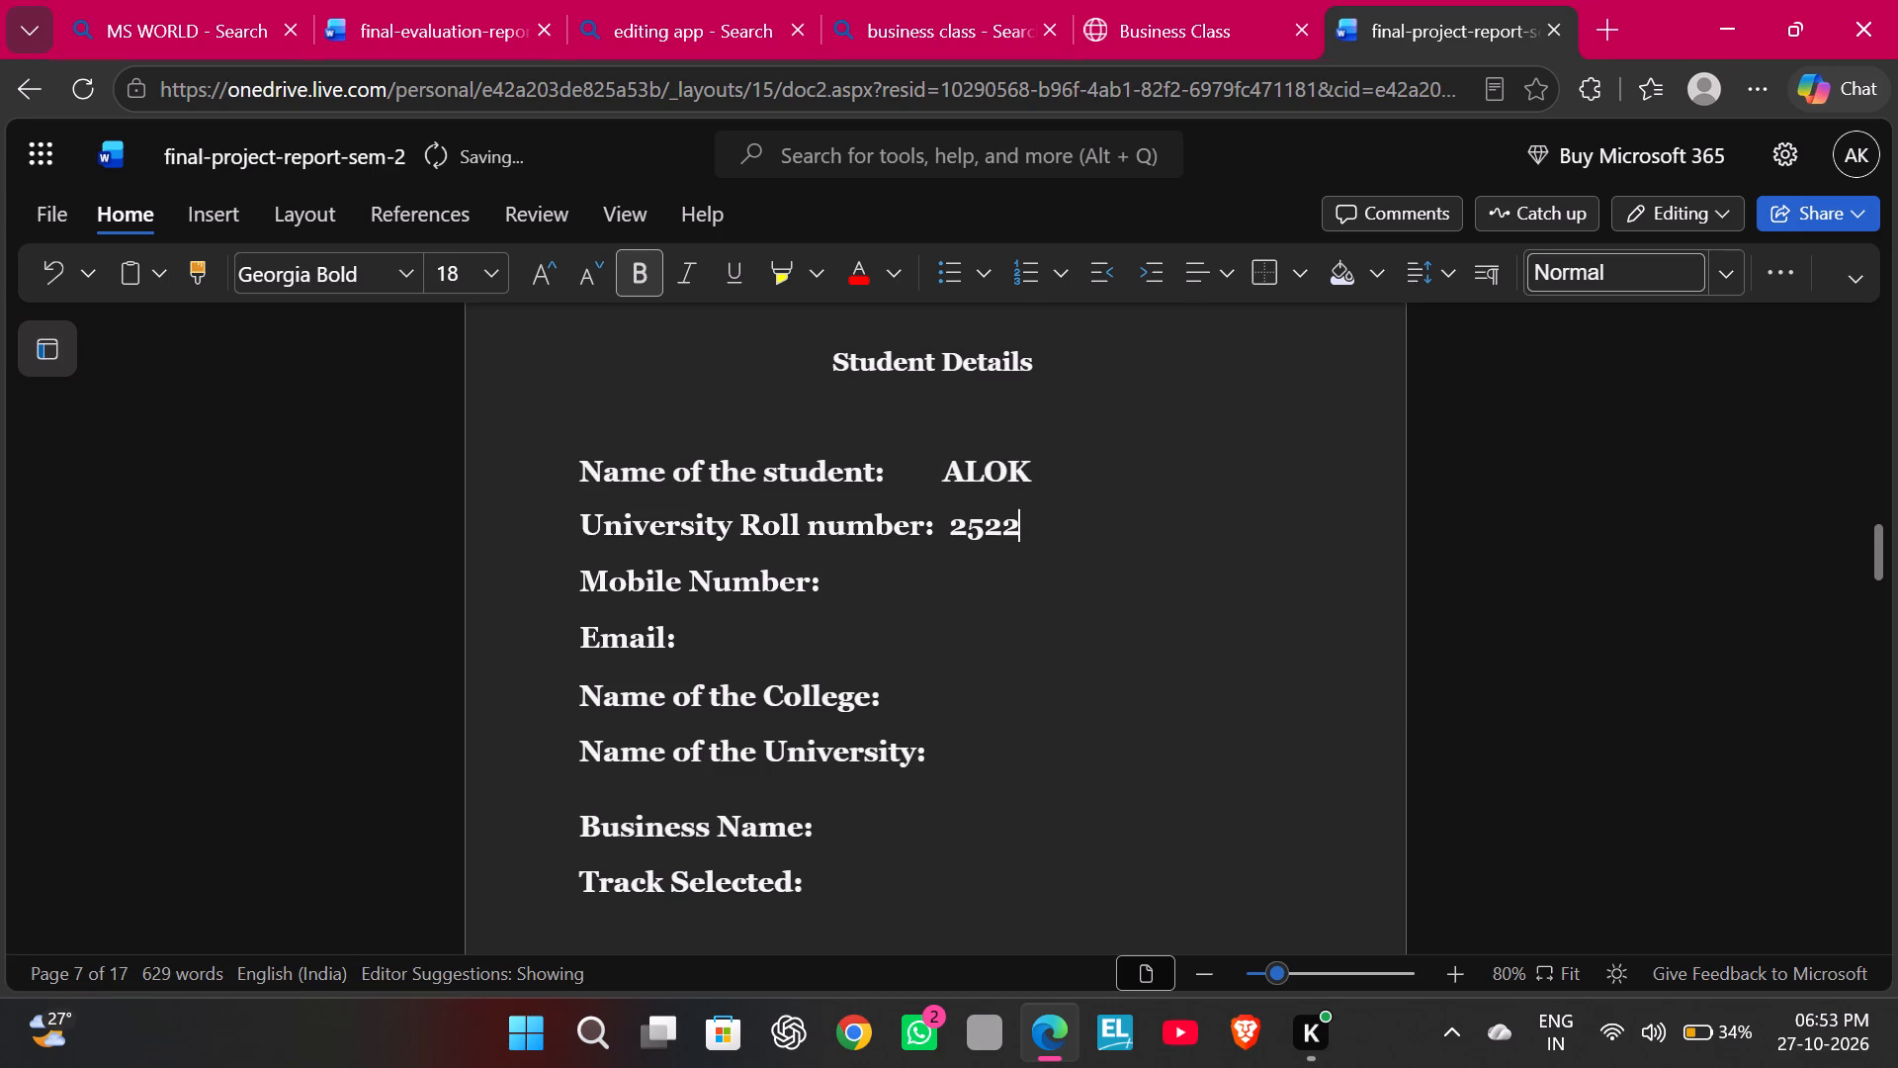
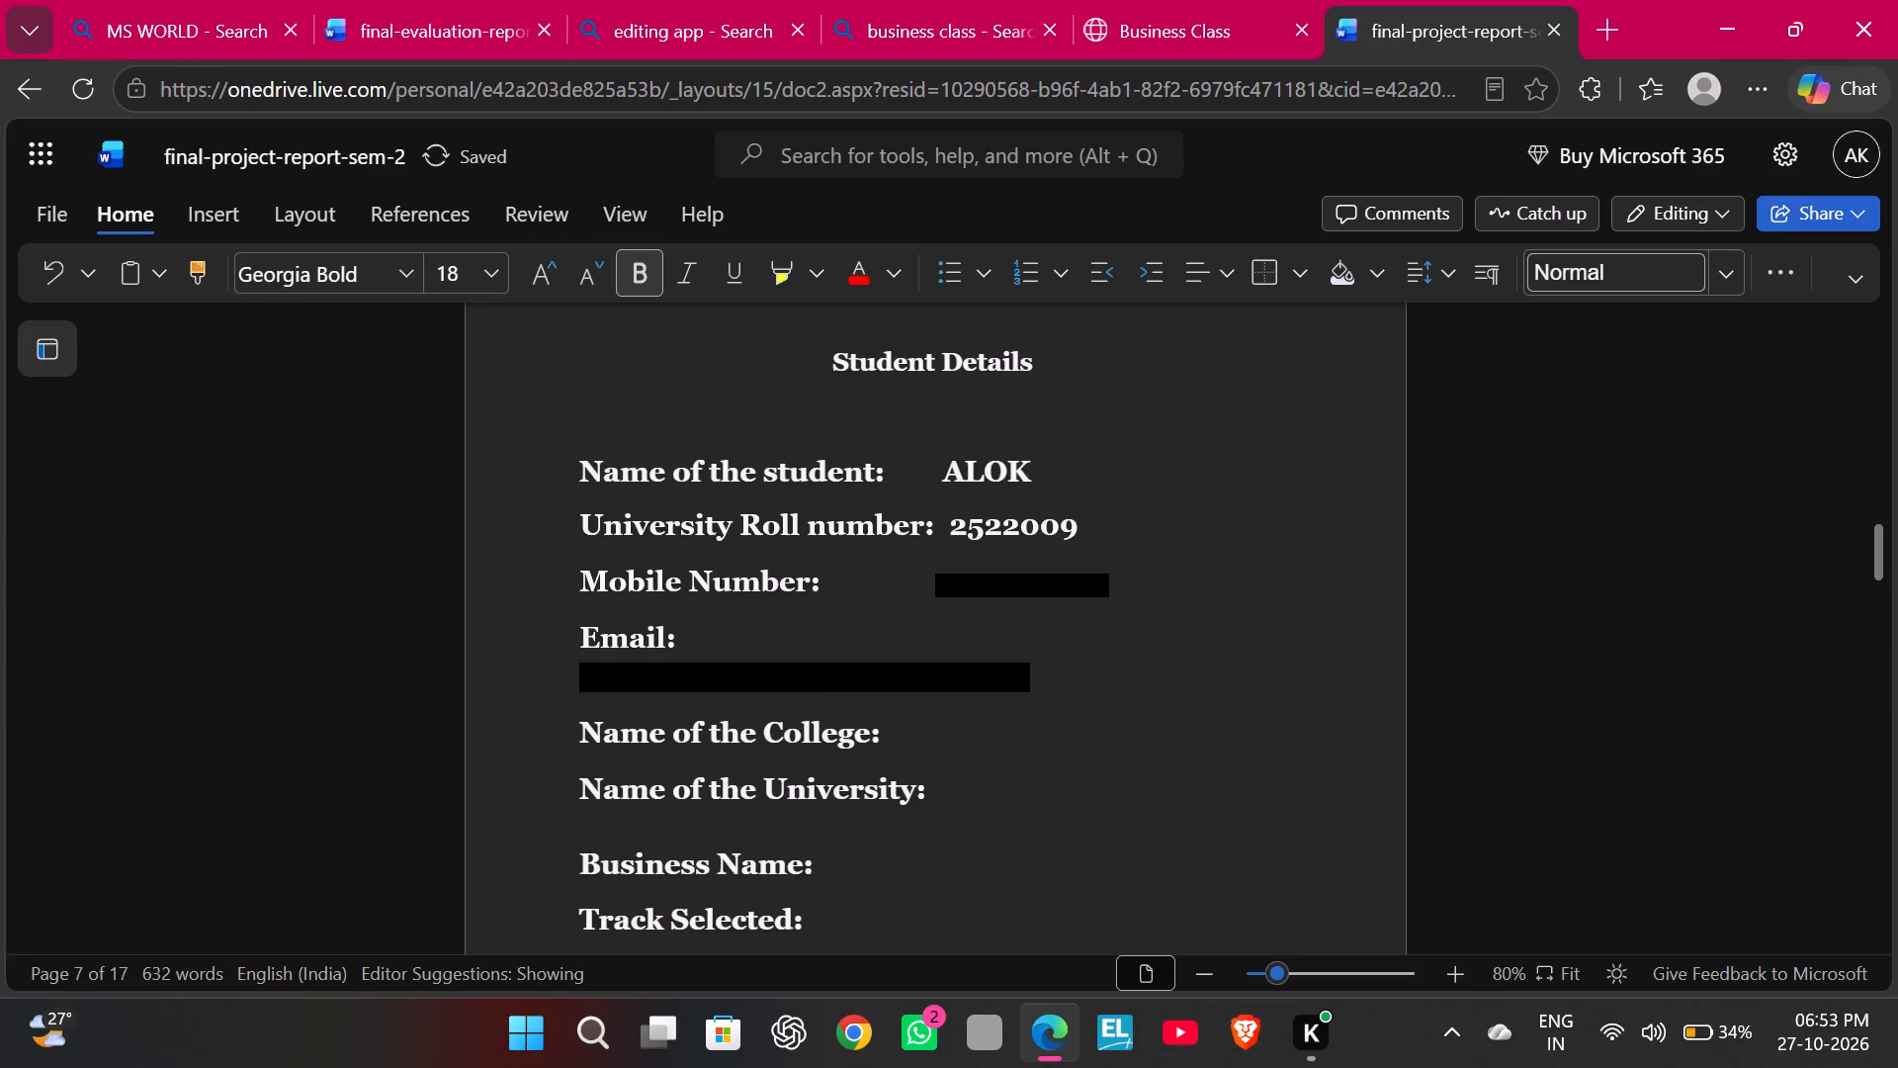
# Pull the email address back up onto the Email label's line by removing the extra spaces before it.
pyautogui.click(567, 671)
pyautogui.press('BackSpace')
pyautogui.press('BackSpace')
pyautogui.press('BackSpace')
pyautogui.press('BackSpace')
pyautogui.press('BackSpace')
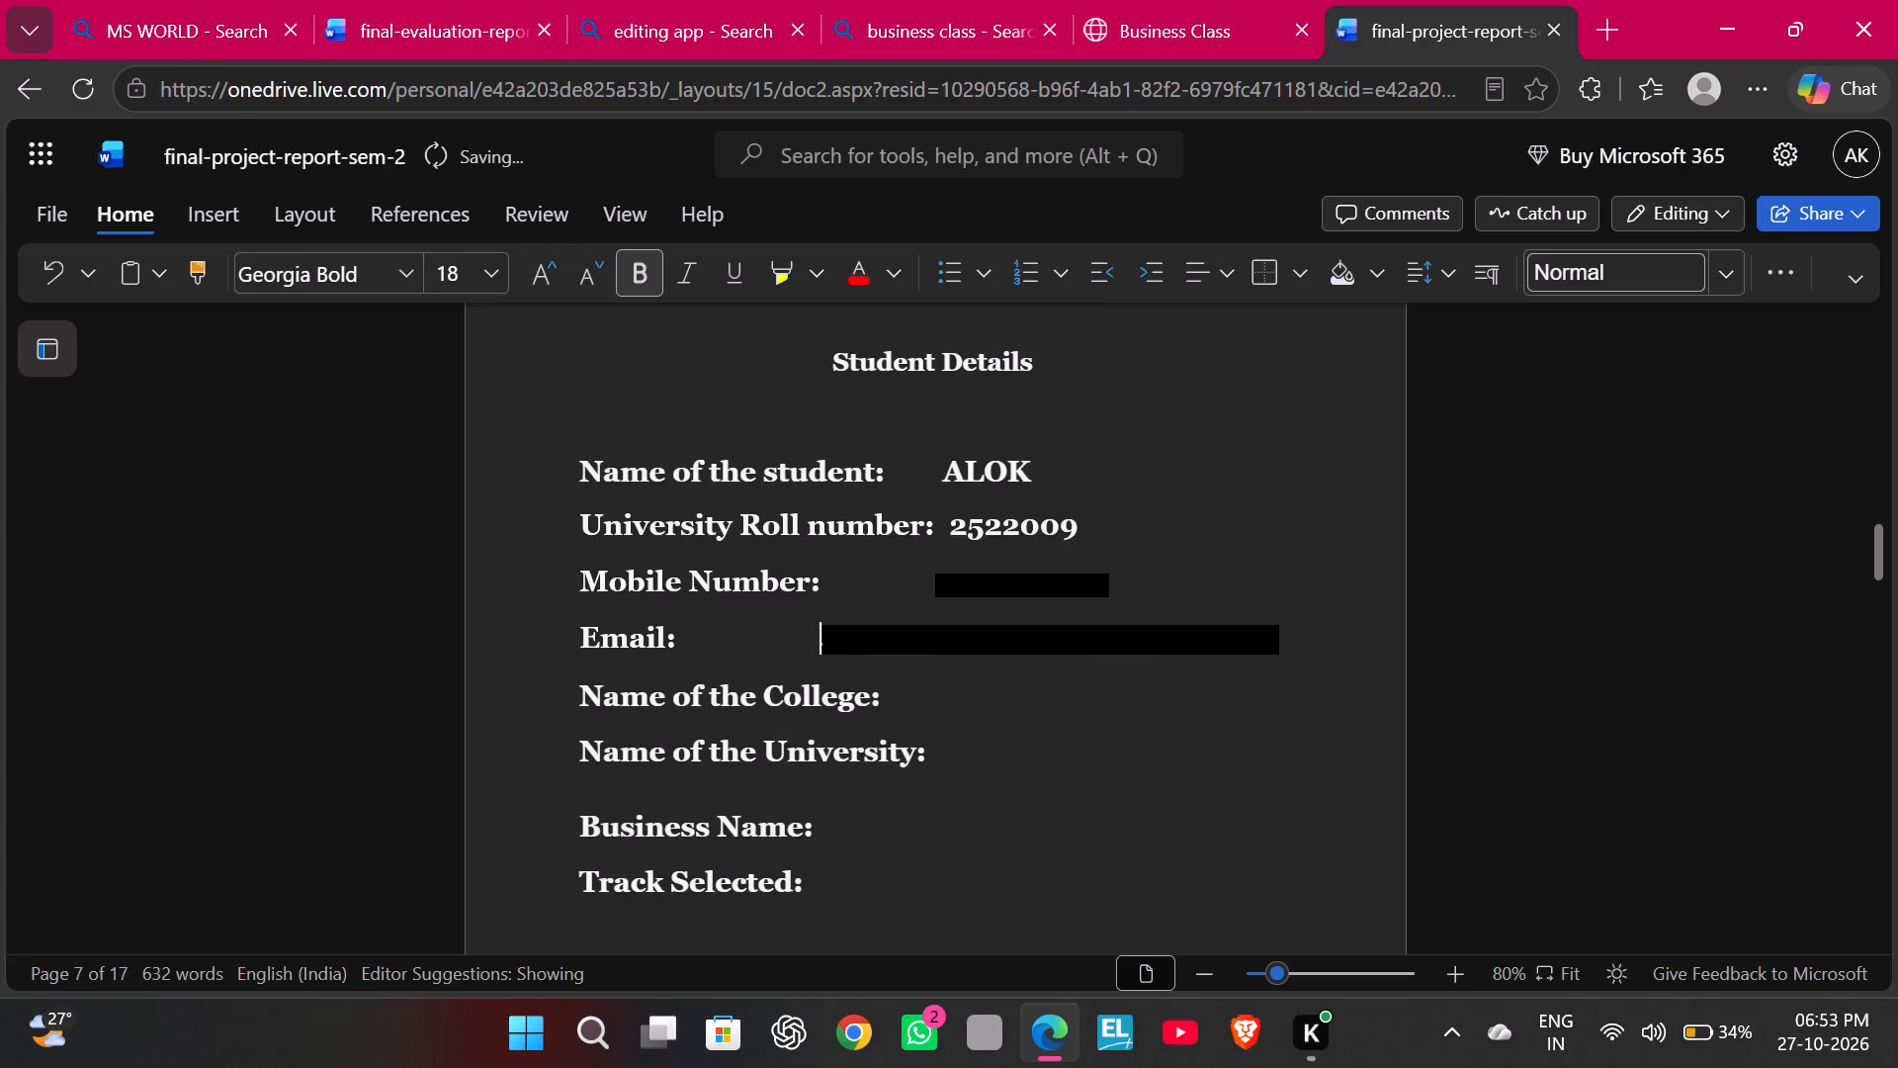
pyautogui.press('BackSpace')
# Fill in CTIMIT after the Name of the College label, leaving three spaces before it.
pyautogui.click(936, 728)
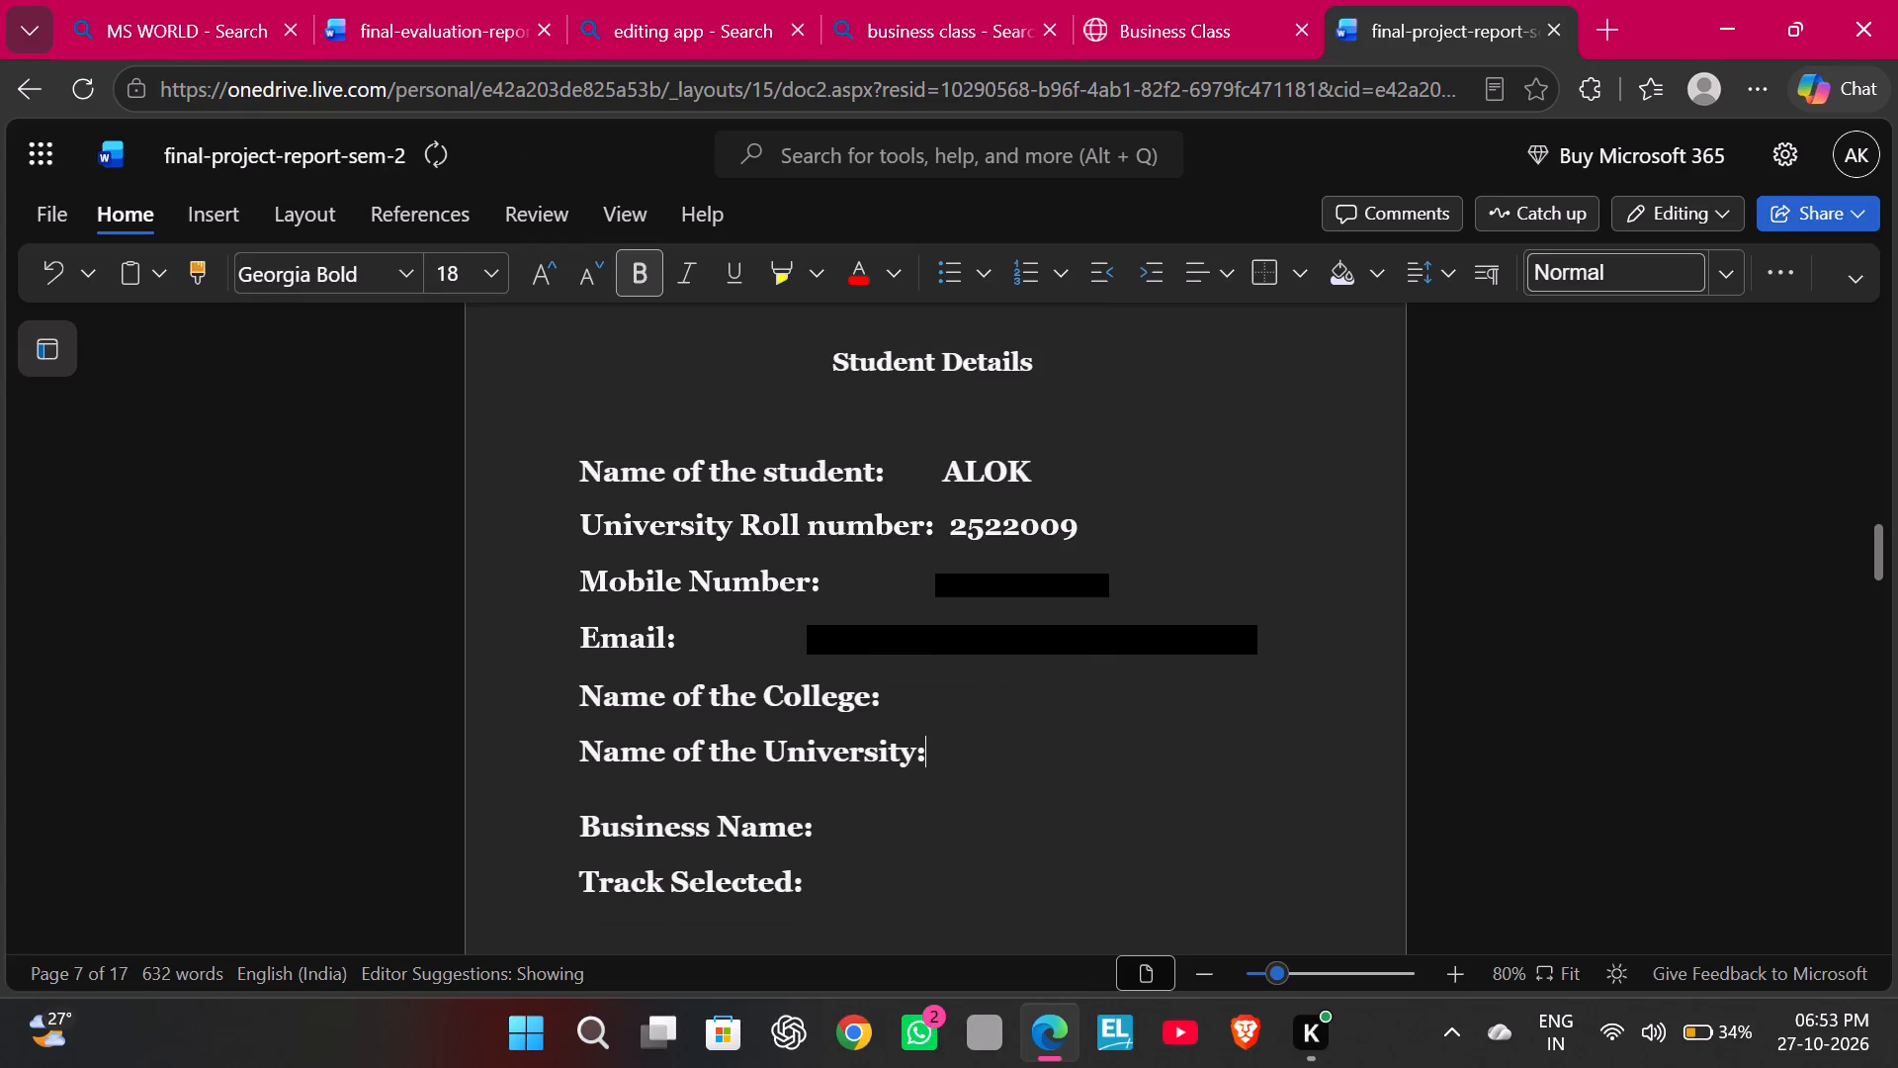
pyautogui.click(934, 706)
pyautogui.press('space')
pyautogui.press('space')
pyautogui.press('space')
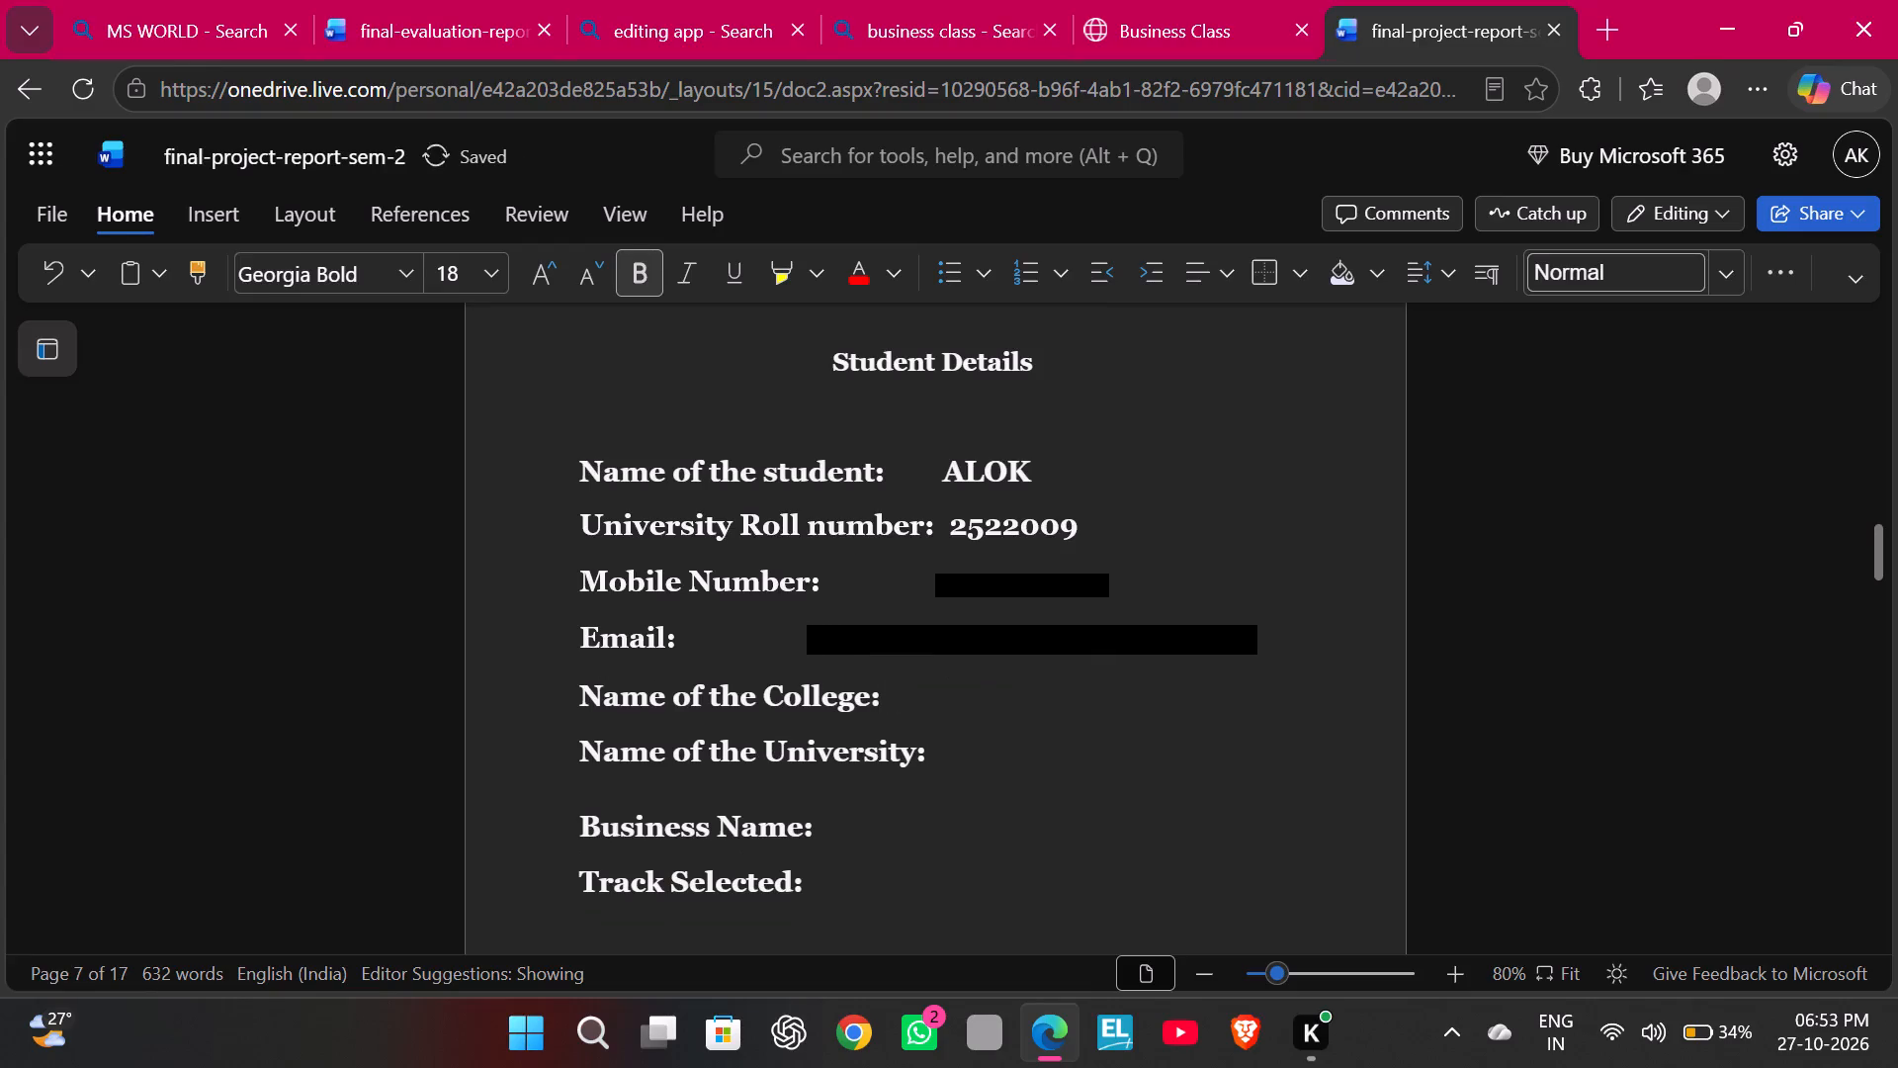
pyautogui.press('c')
pyautogui.press('BackSpace')
pyautogui.write('CTIMIT')
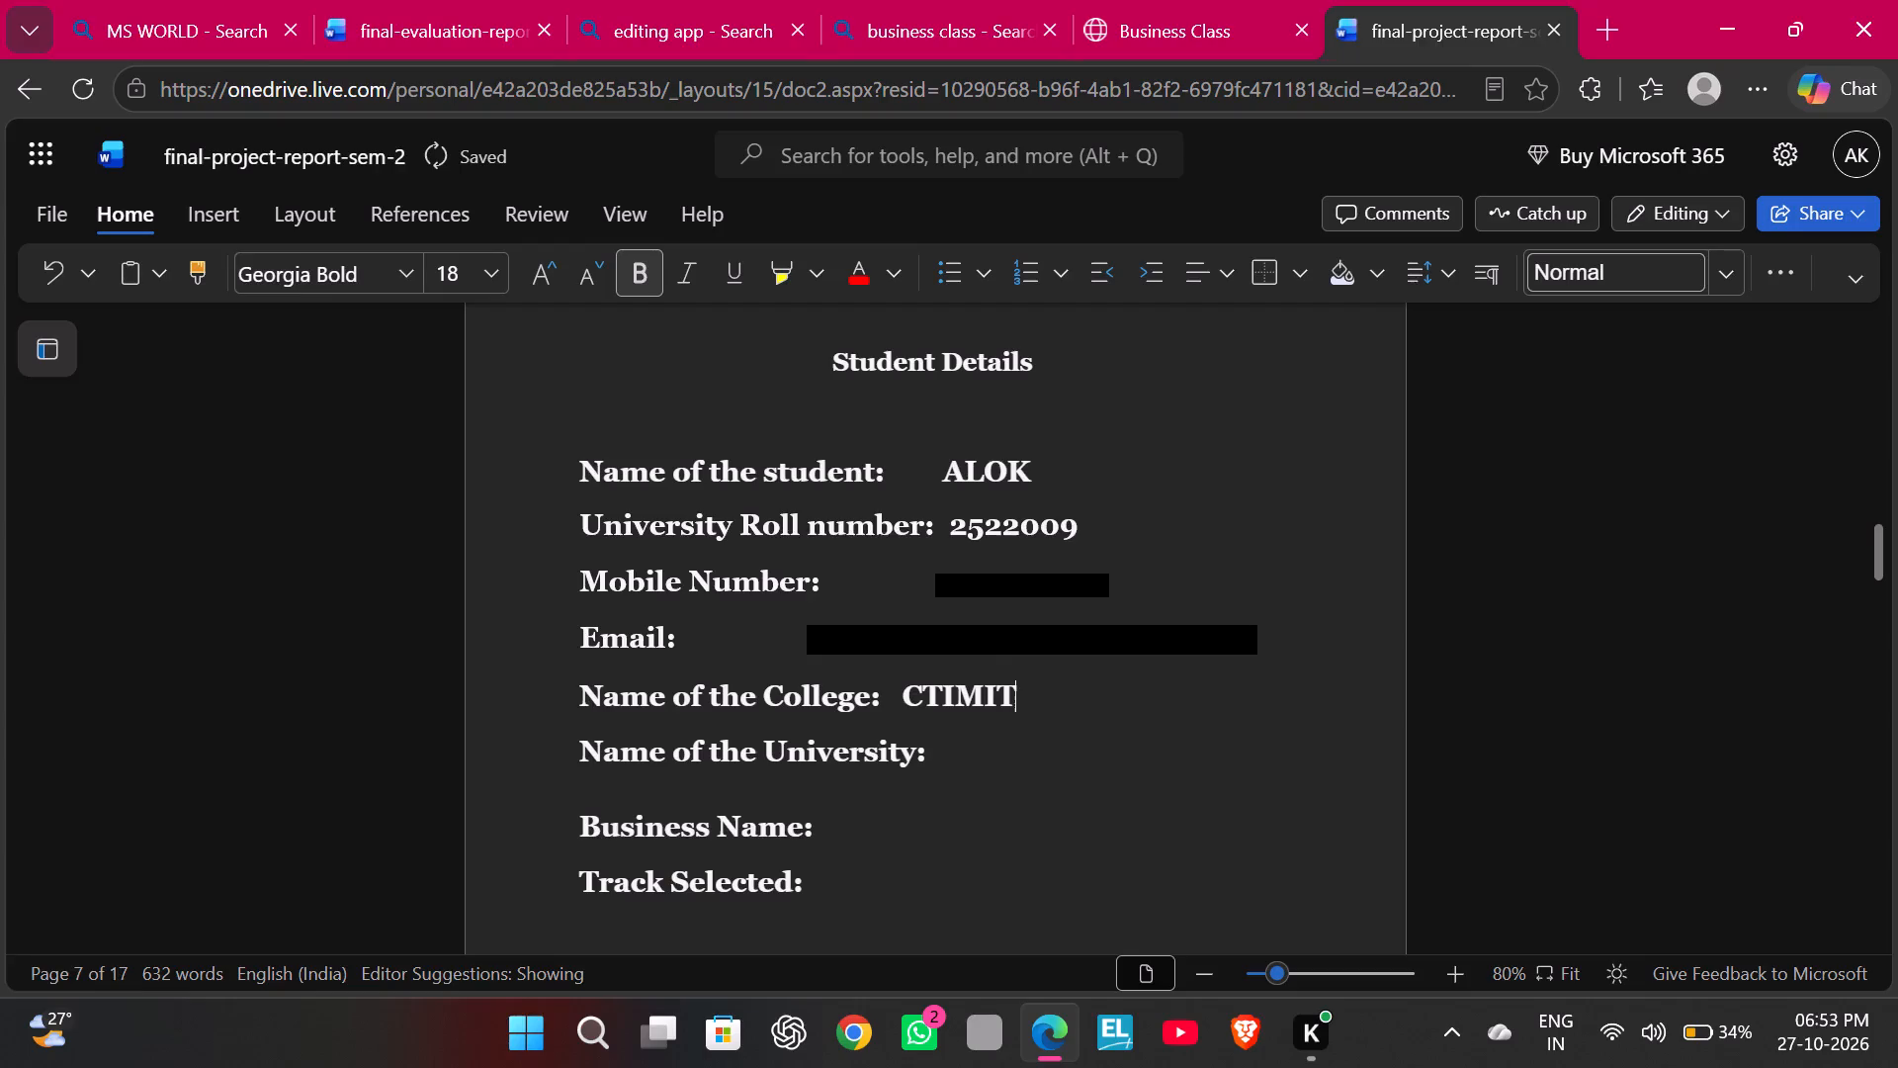
# Fill in PTU after the Name of the University label, leaving six spaces before it.
pyautogui.click(934, 783)
pyautogui.click(950, 759)
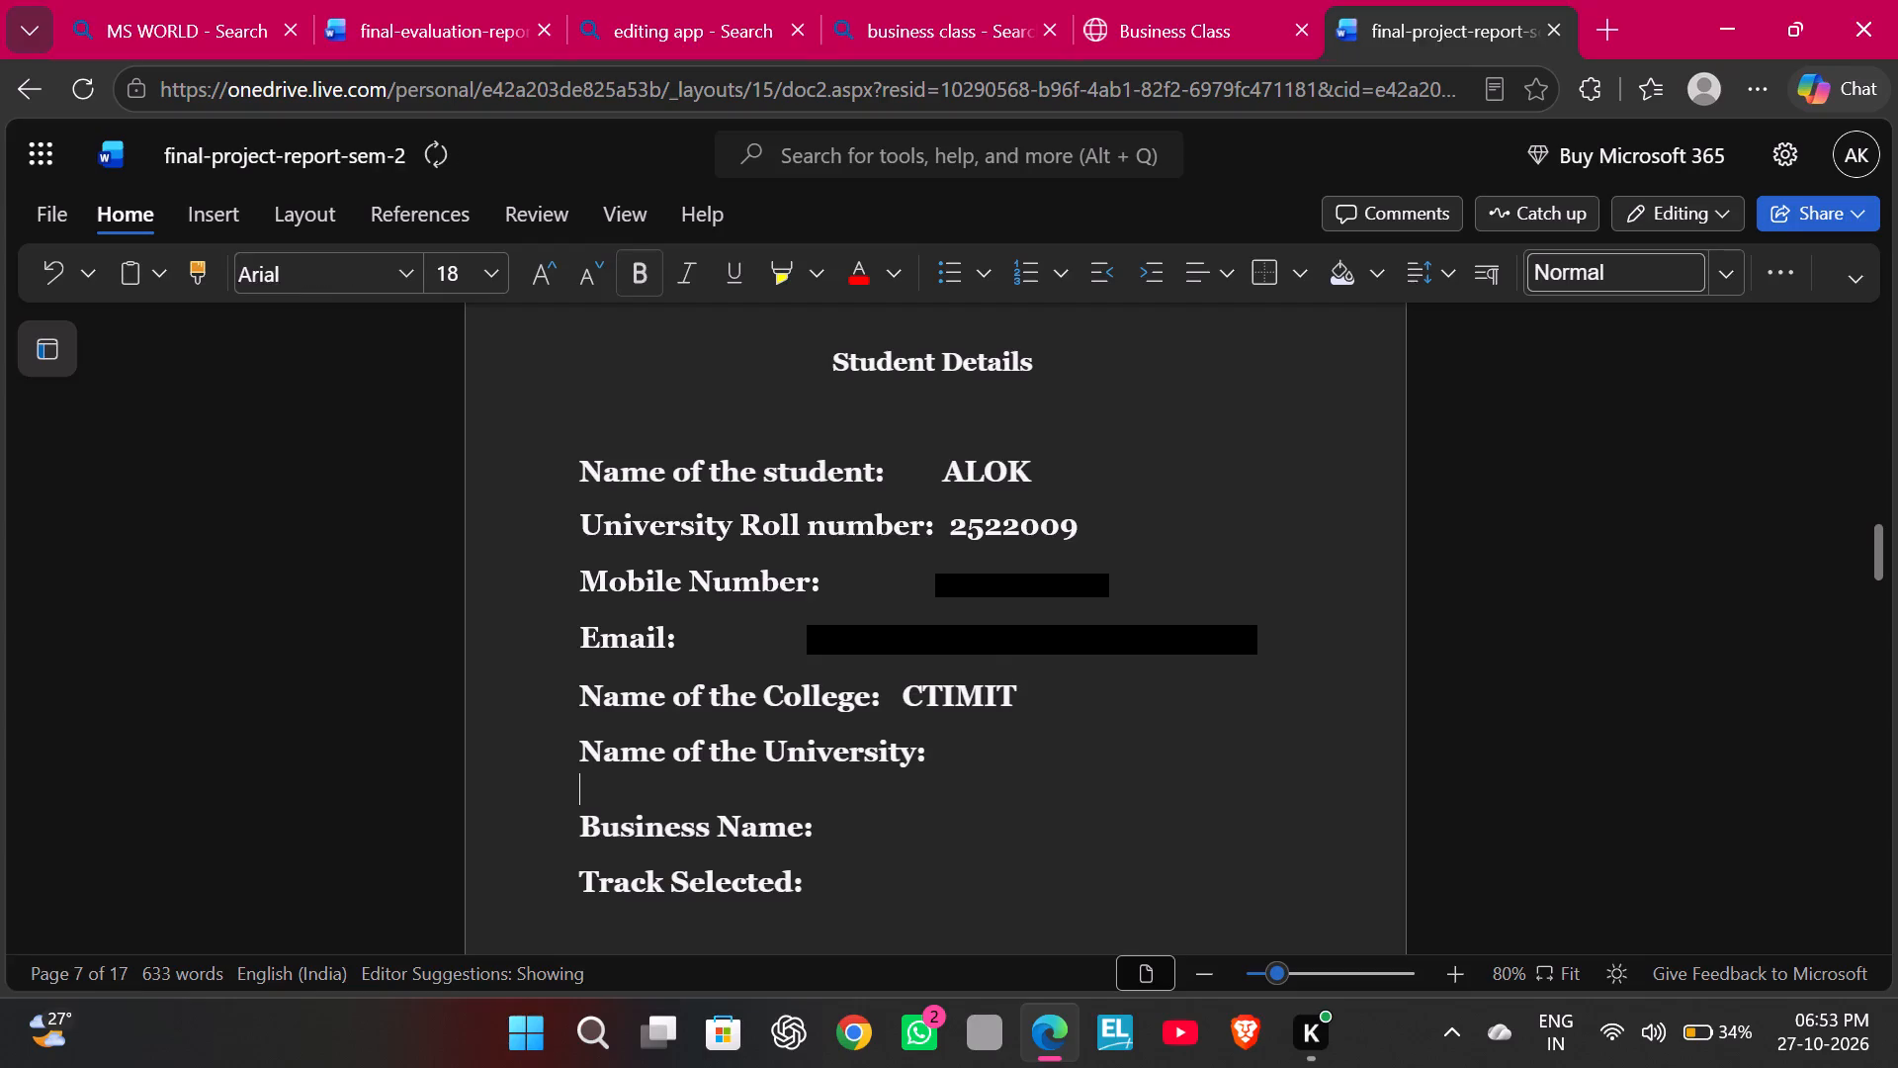
pyautogui.press('space')
pyautogui.press('space')
pyautogui.press('space')
pyautogui.press('space')
pyautogui.press('space')
pyautogui.press('space')
pyautogui.write('PTU')
# Fill in EDITING after the Business Name label, leaving four spaces before it and correcting any misspelling.
pyautogui.click(932, 860)
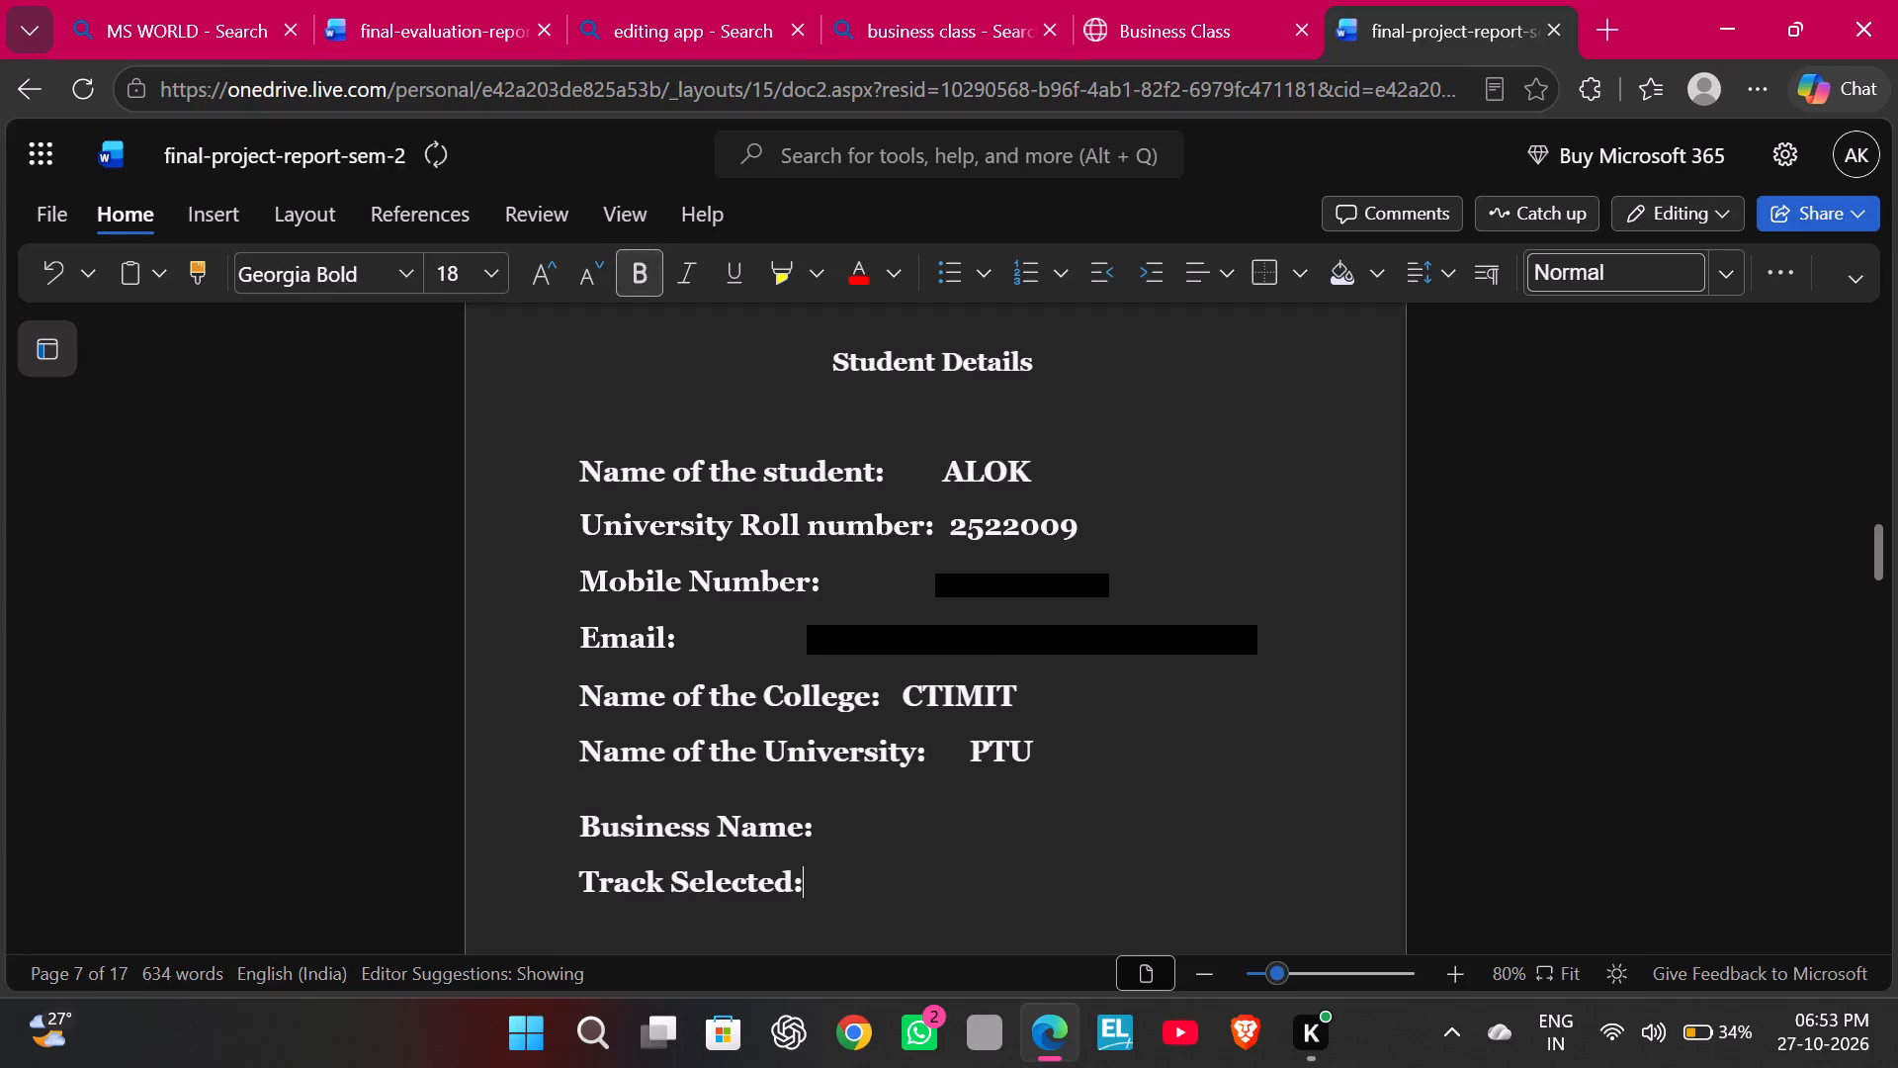
pyautogui.click(914, 846)
pyautogui.press('space')
pyautogui.press('space')
pyautogui.press('space')
pyautogui.press('space')
pyautogui.write('EDT')
pyautogui.write('ING')
pyautogui.click(904, 906)
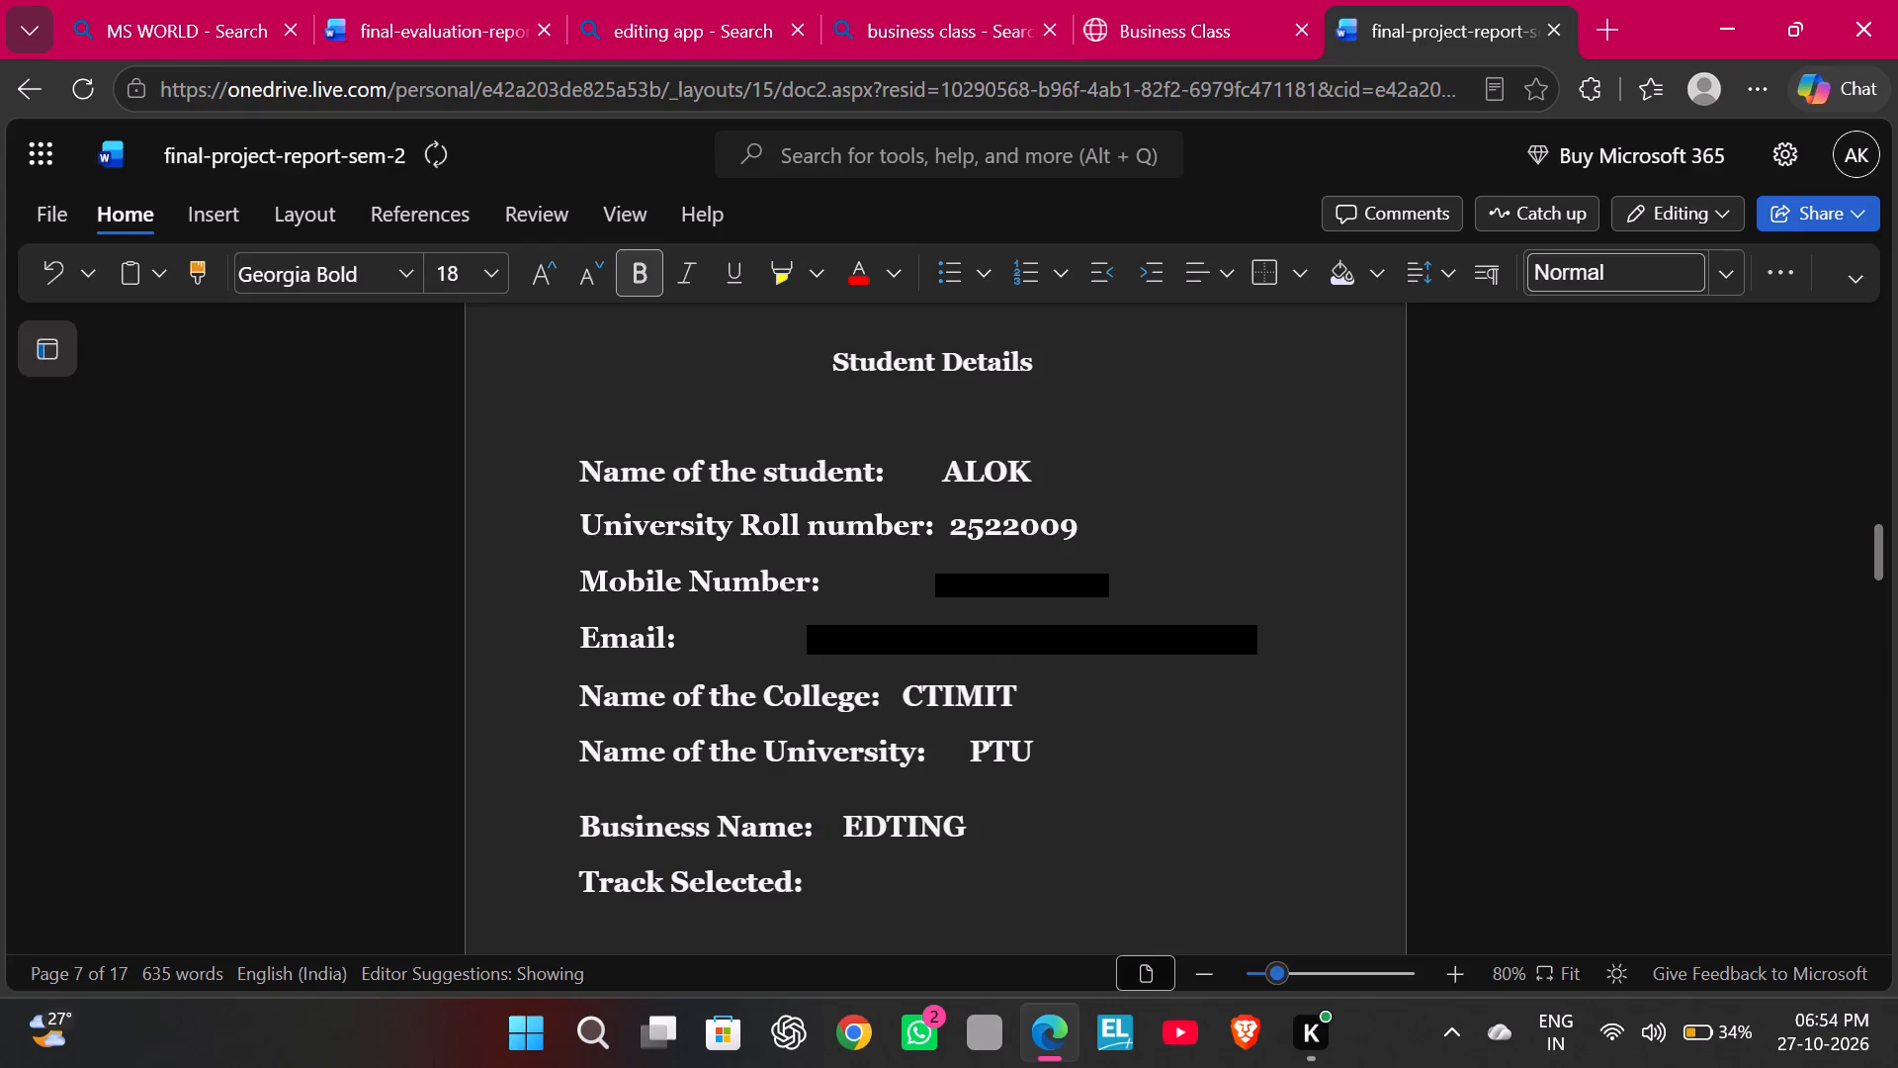
pyautogui.click(891, 828)
pyautogui.press('o')
pyautogui.press('BackSpace')
pyautogui.press('i')
# Fill in CONTENT CREATION after the Track Selected label, leaving five spaces before it.
pyautogui.click(864, 896)
pyautogui.press('space')
pyautogui.press('space')
pyautogui.press('space')
pyautogui.press('space')
pyautogui.press('space')
pyautogui.write('CONTENT CREATION')
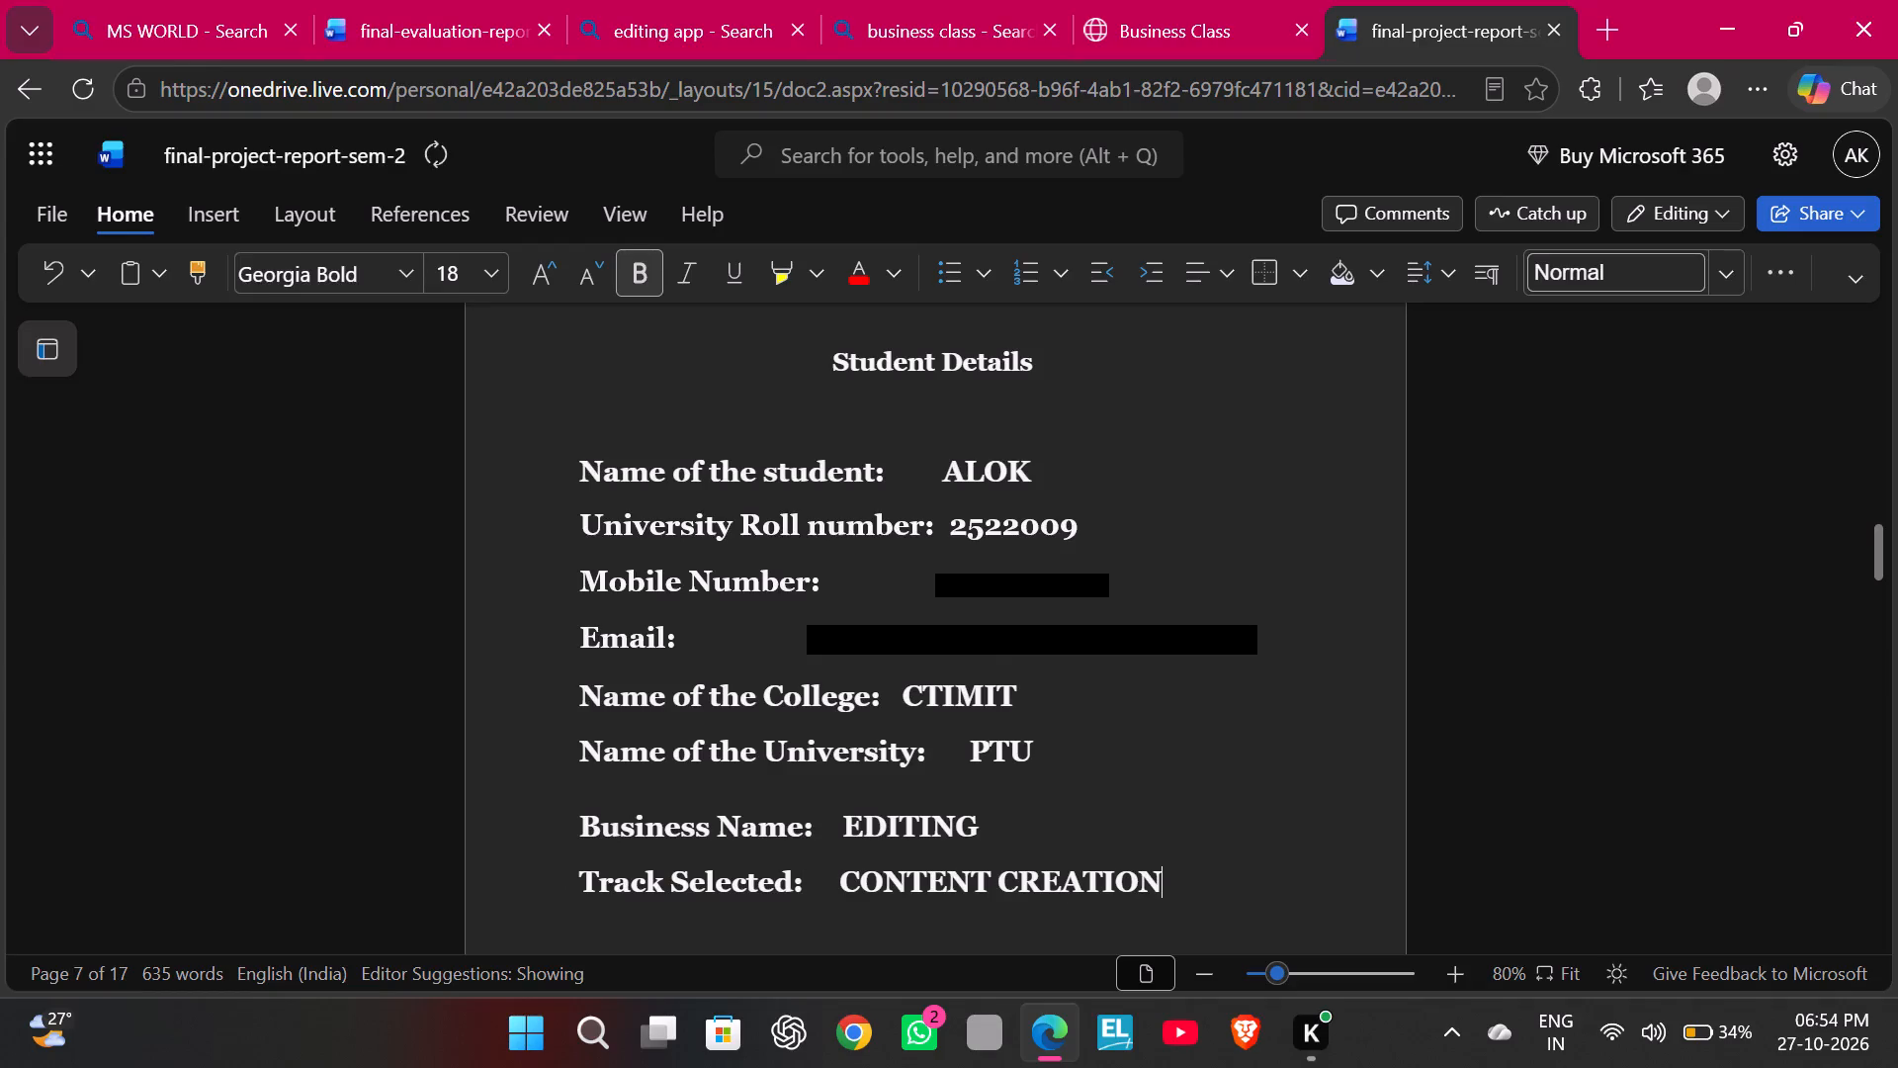
# Add a blank line after each of the University Roll number, Email and Name of the University entries.
pyautogui.click(1097, 819)
pyautogui.click(789, 641)
pyautogui.scroll(-3, 789, 641)
pyautogui.scroll(1, 789, 641)
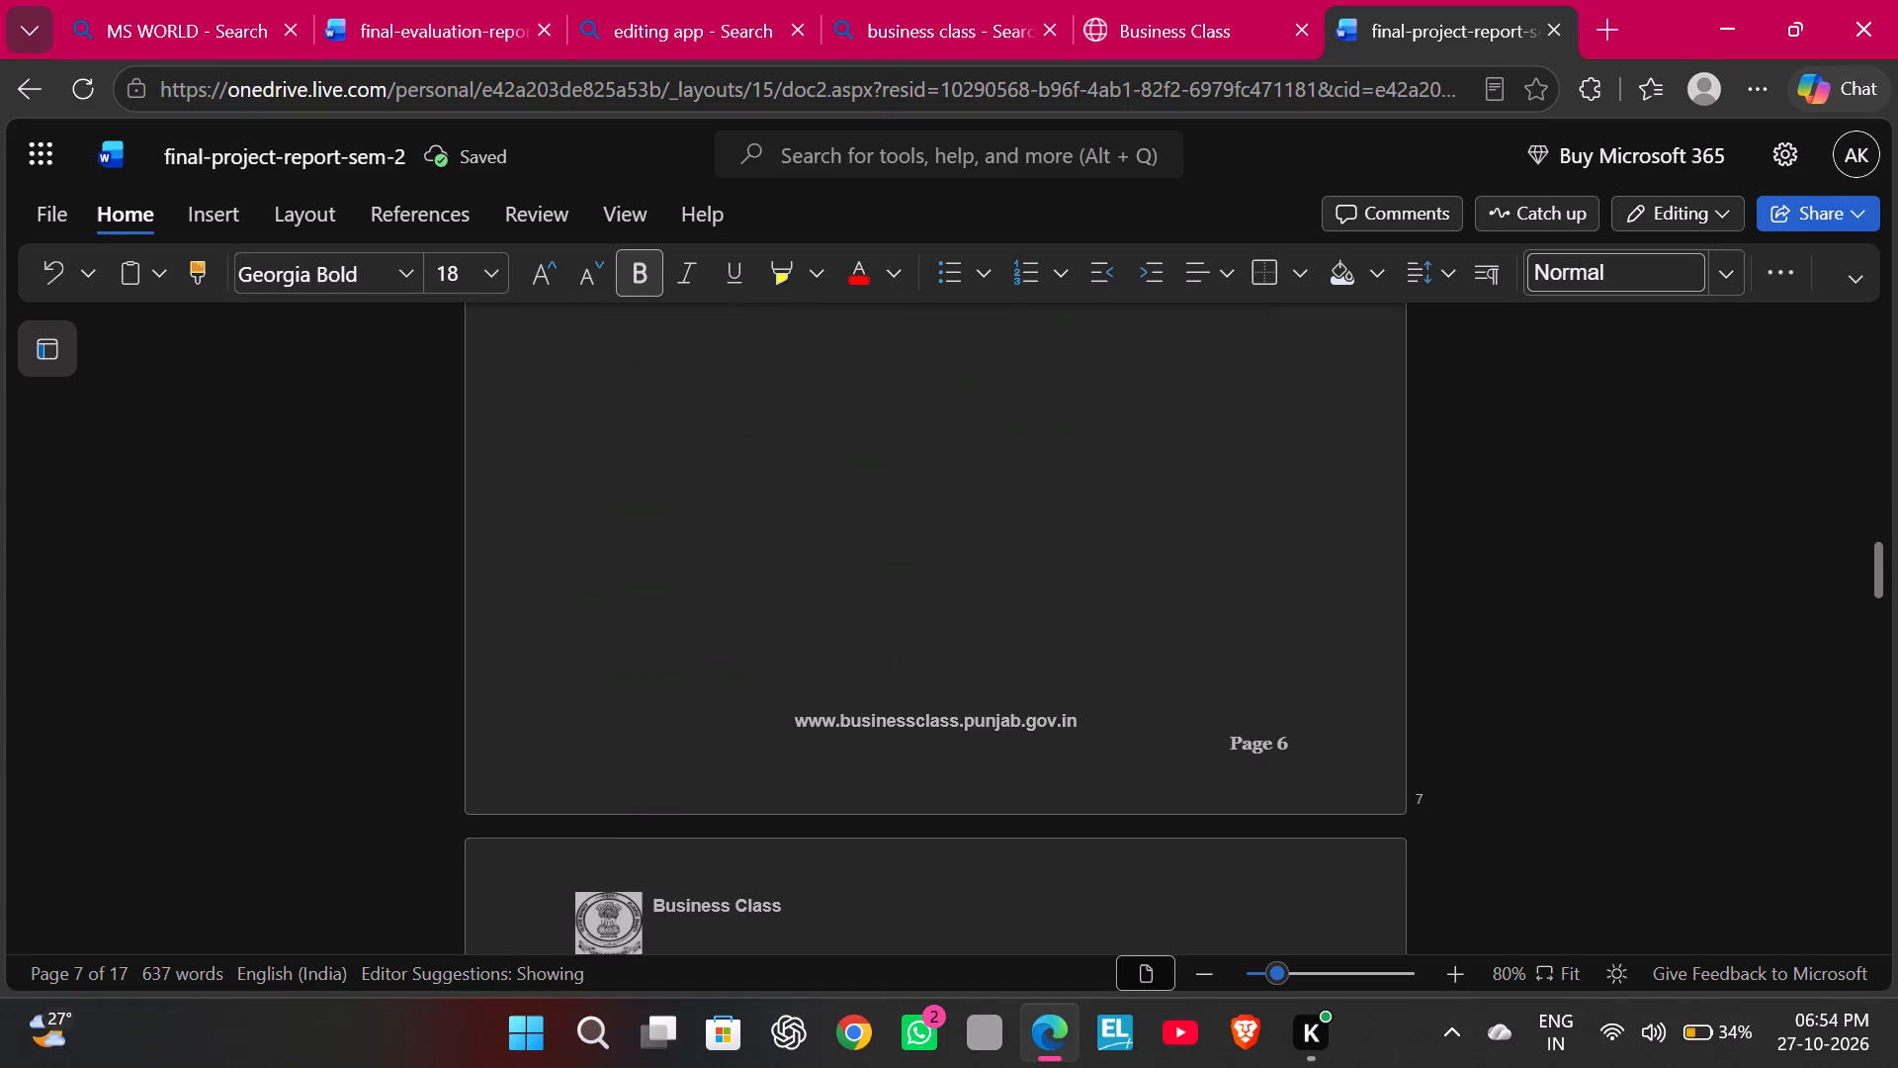
pyautogui.scroll(3, 733, 625)
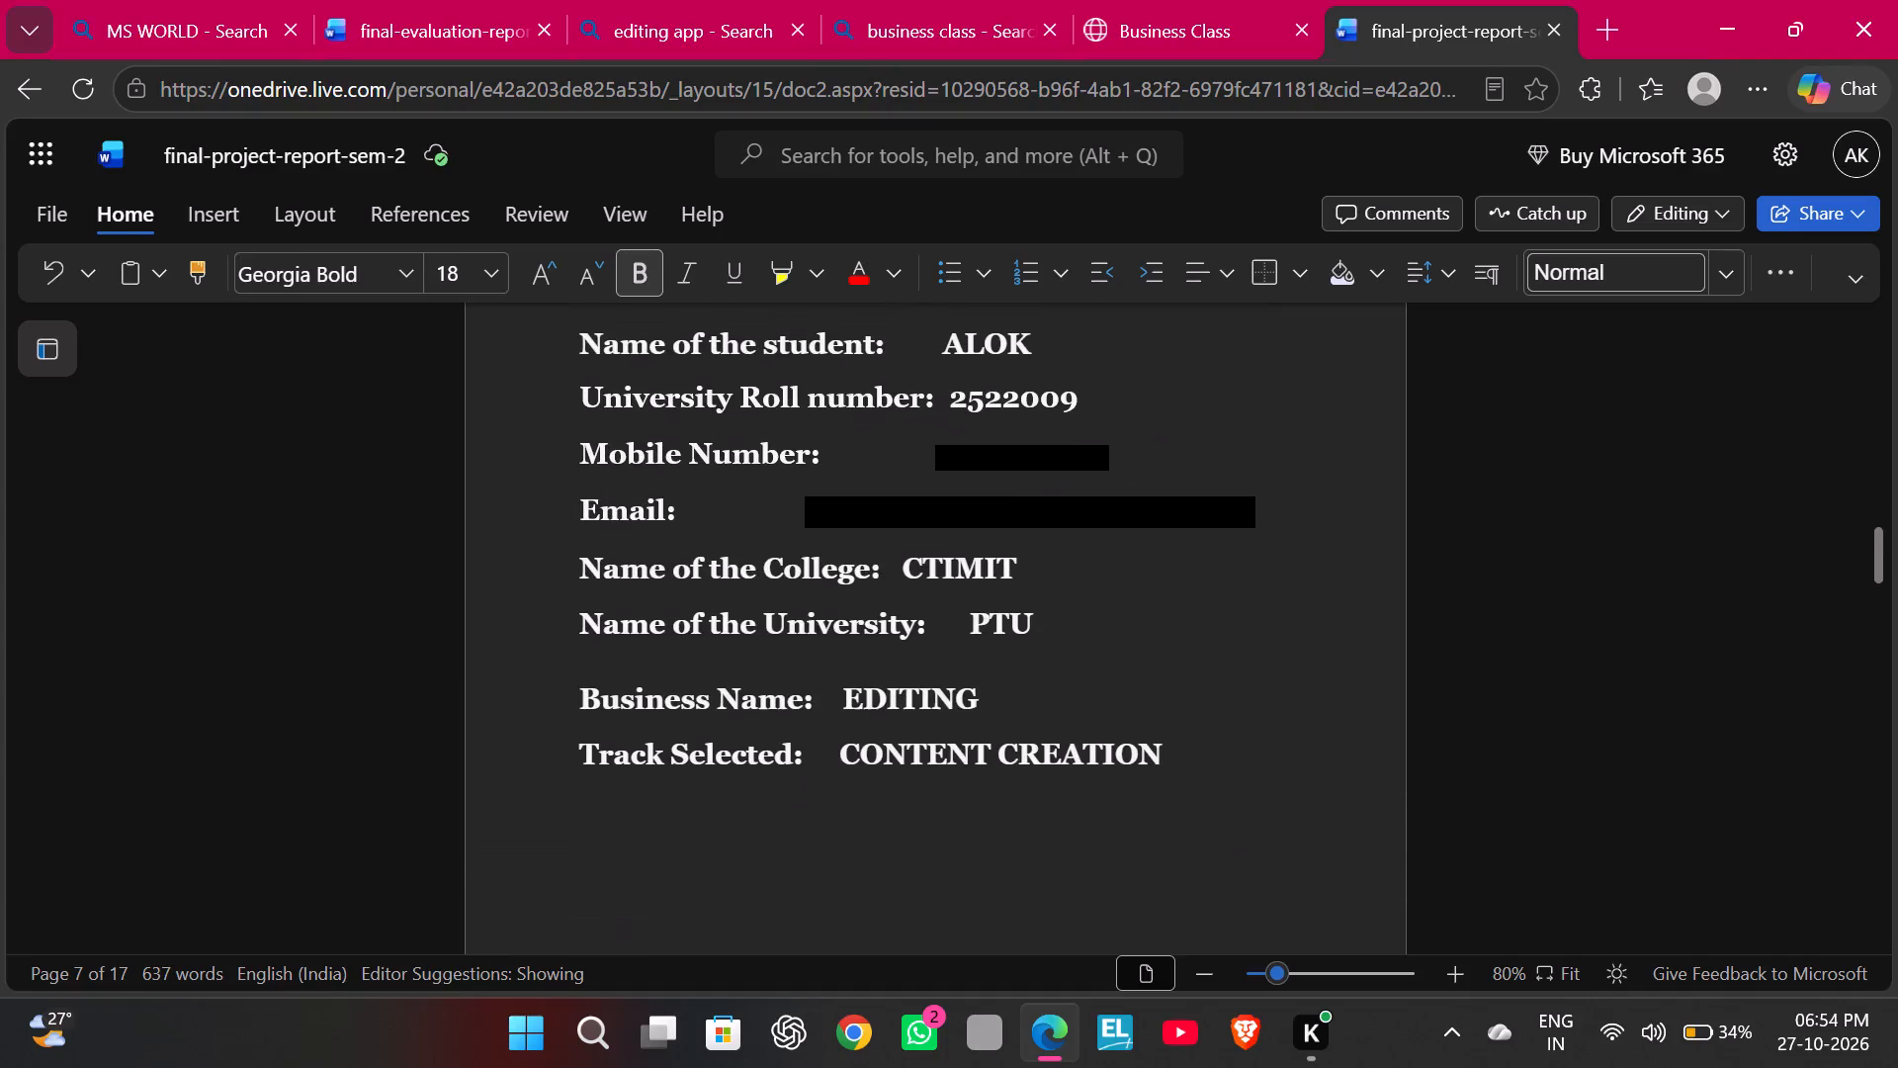
pyautogui.click(1096, 412)
pyautogui.press('Return')
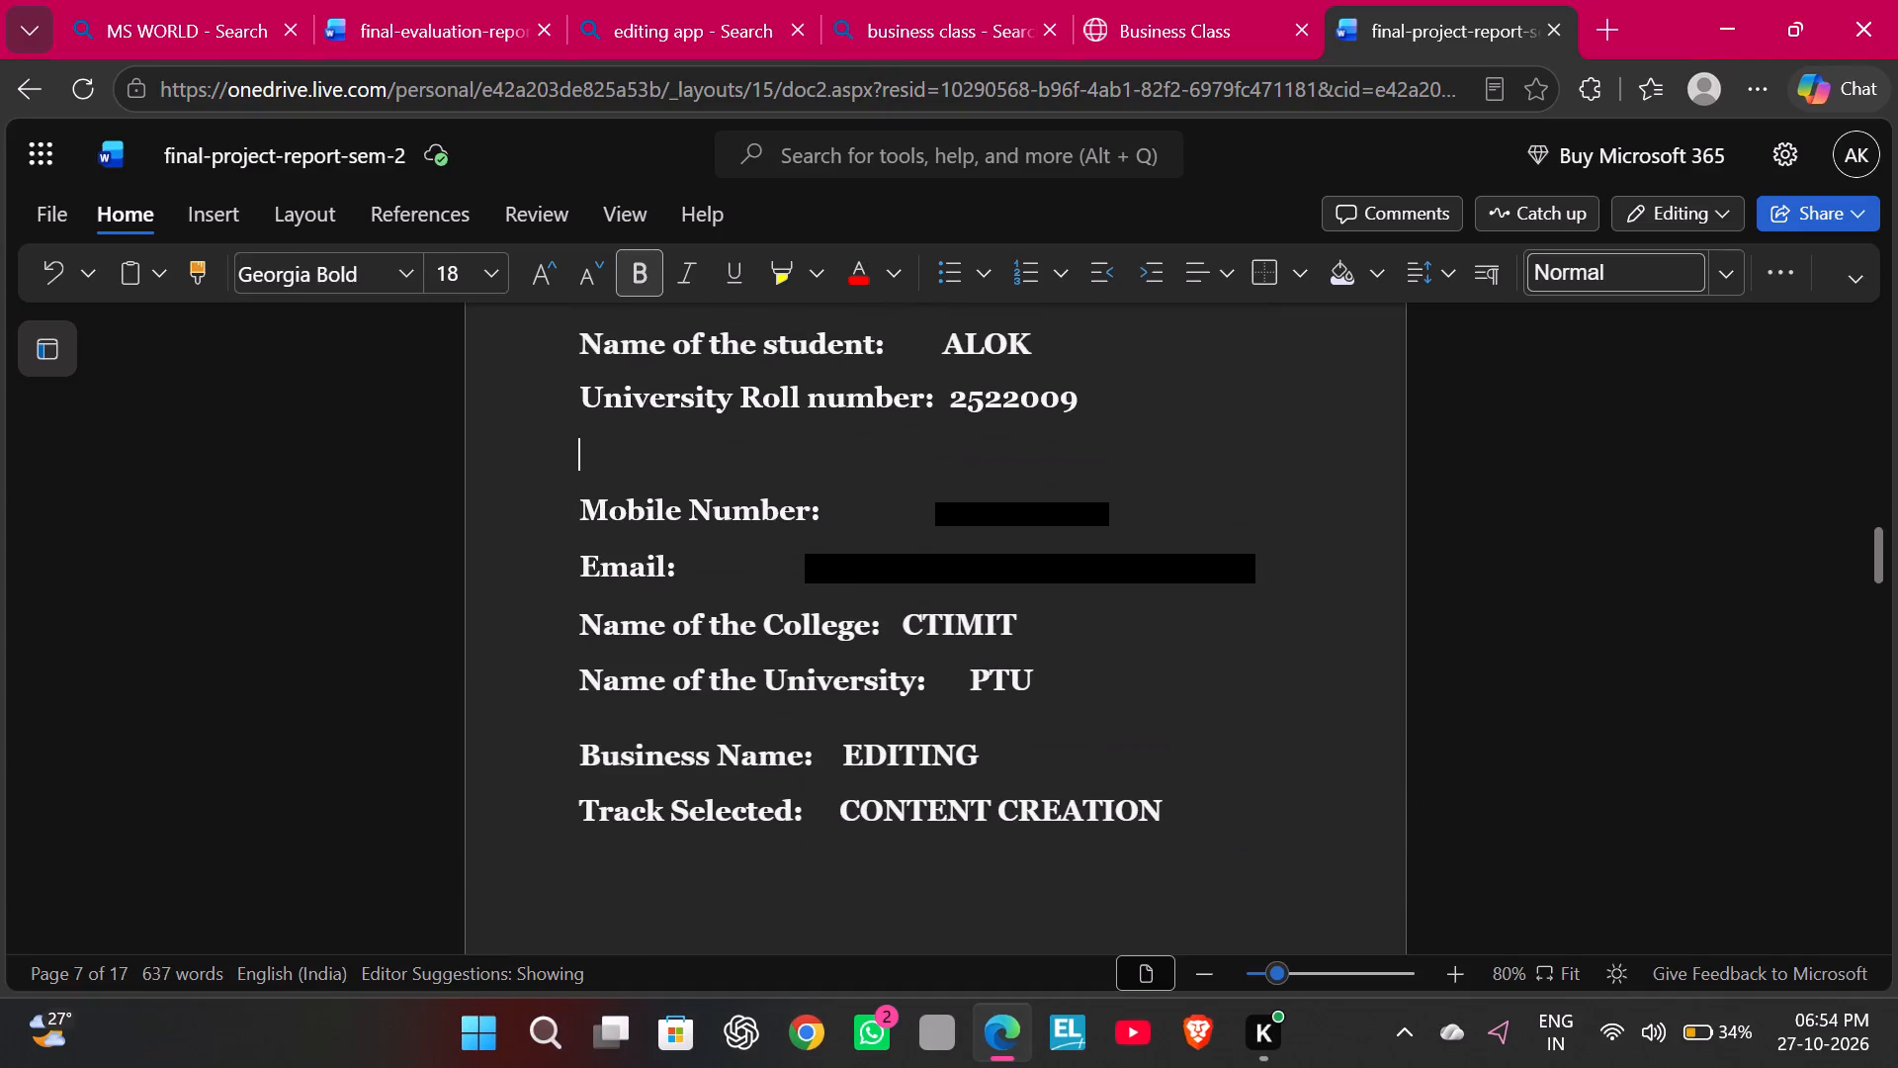
pyautogui.click(1293, 574)
pyautogui.press('Return')
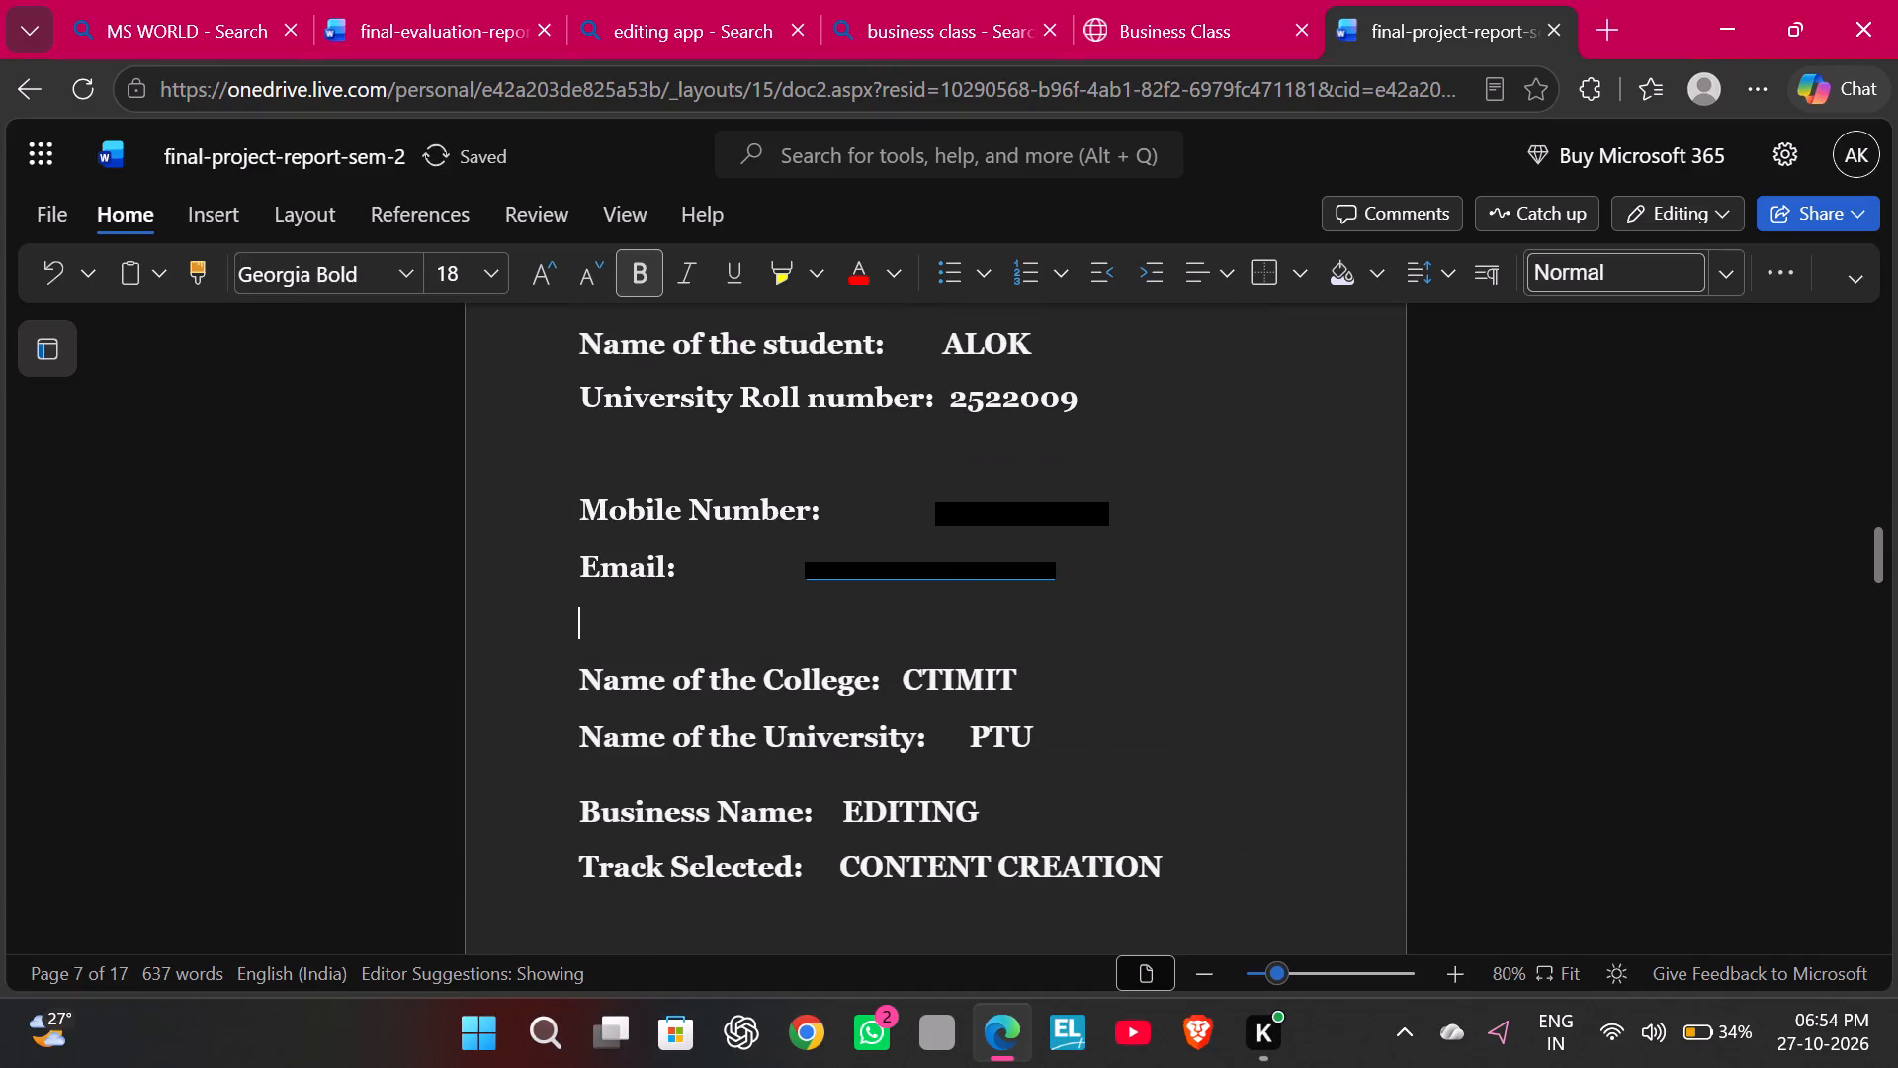
pyautogui.click(1137, 713)
pyautogui.press('Return')
# Look through the rest of the report, from the table of contents to the last sections, to see what needs answering.
pyautogui.scroll(-3, 1137, 713)
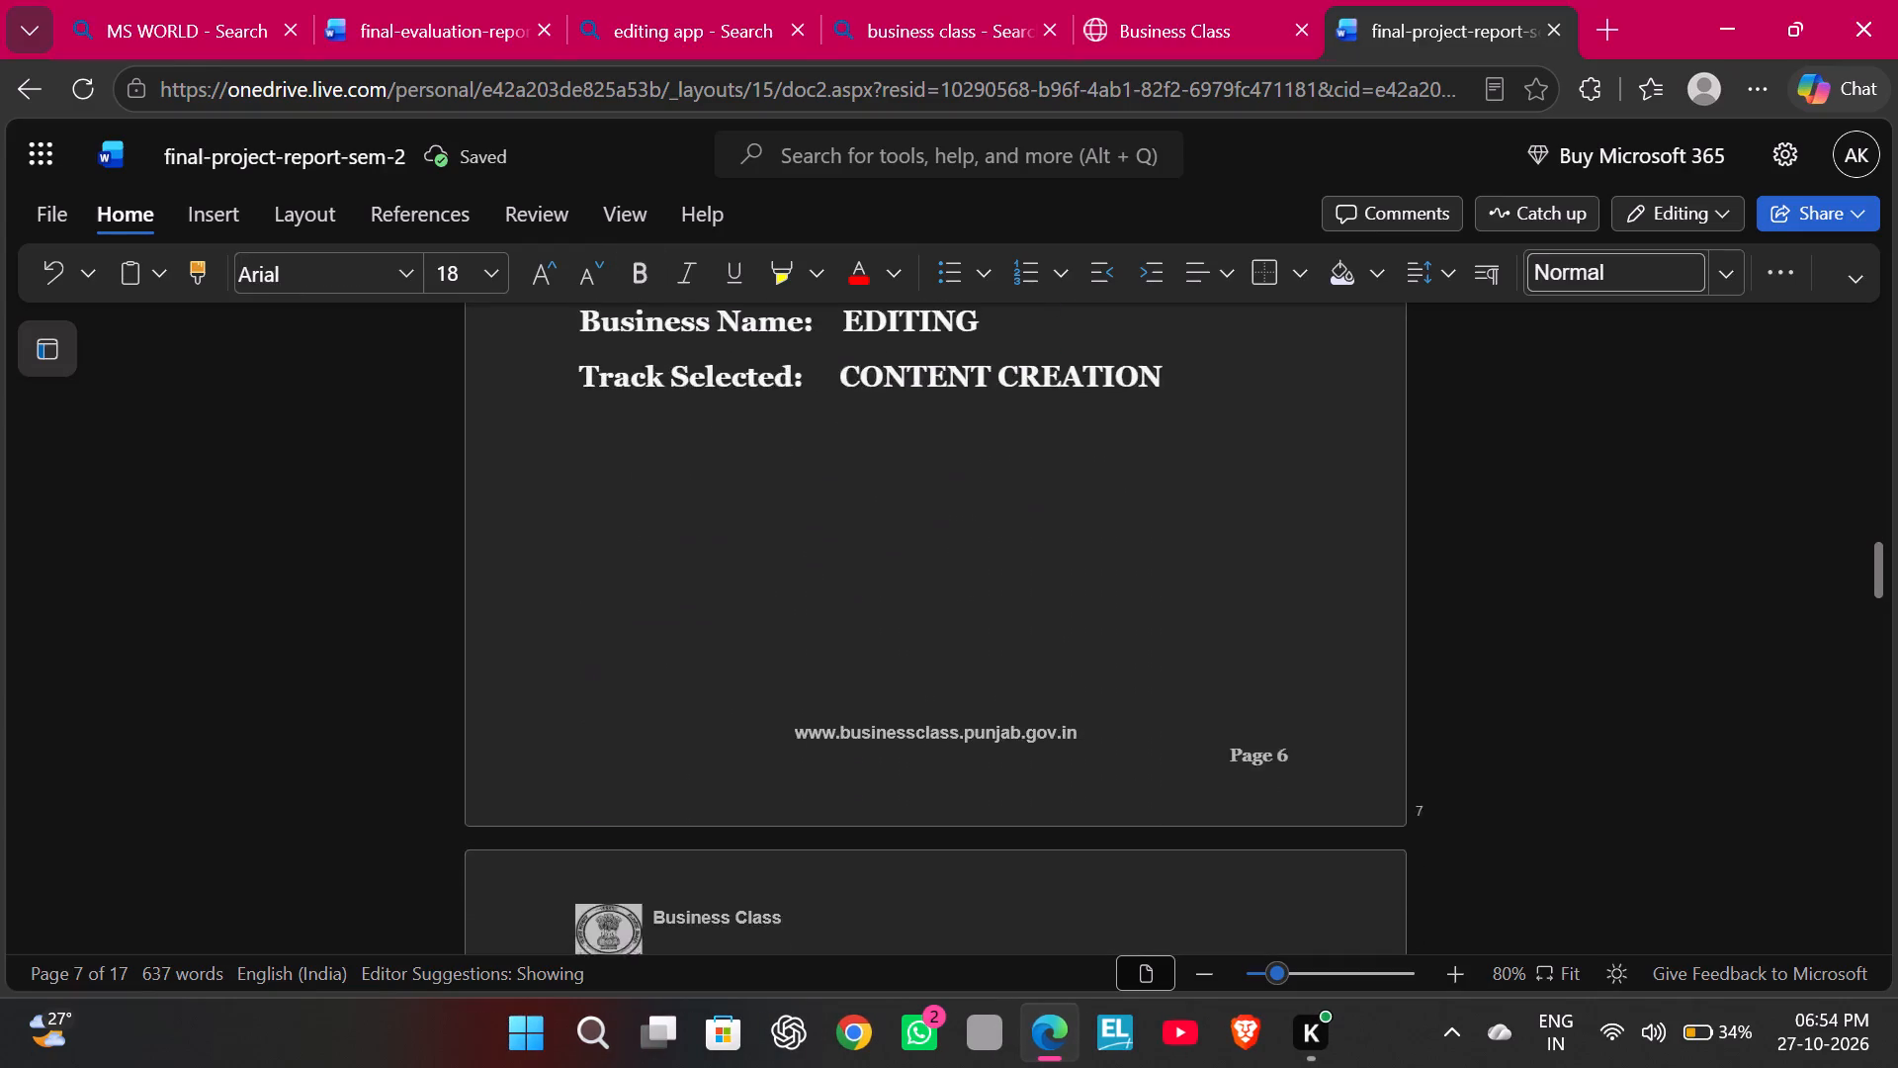
pyautogui.scroll(-2, 1137, 713)
pyautogui.scroll(1, 1170, 525)
pyautogui.scroll(-1, 1170, 525)
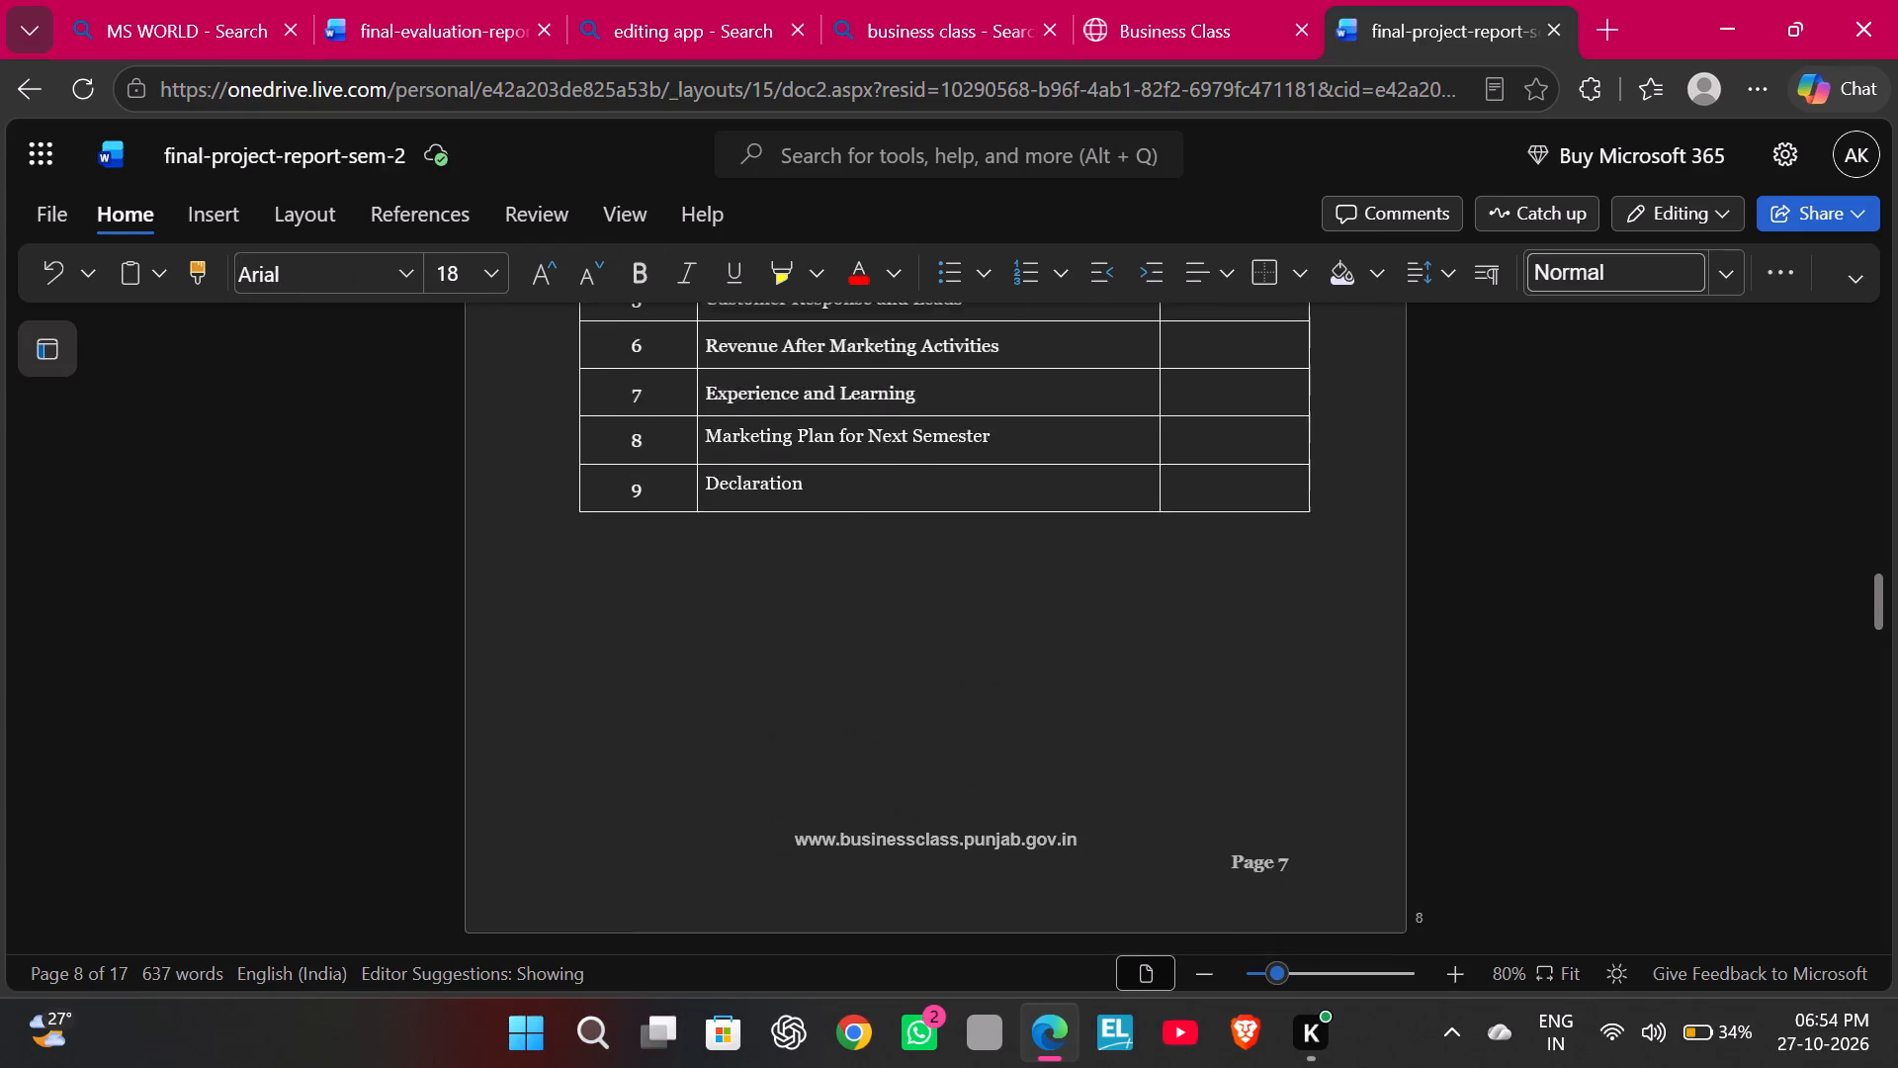
pyautogui.scroll(-2, 1170, 525)
pyautogui.scroll(-3, 1088, 550)
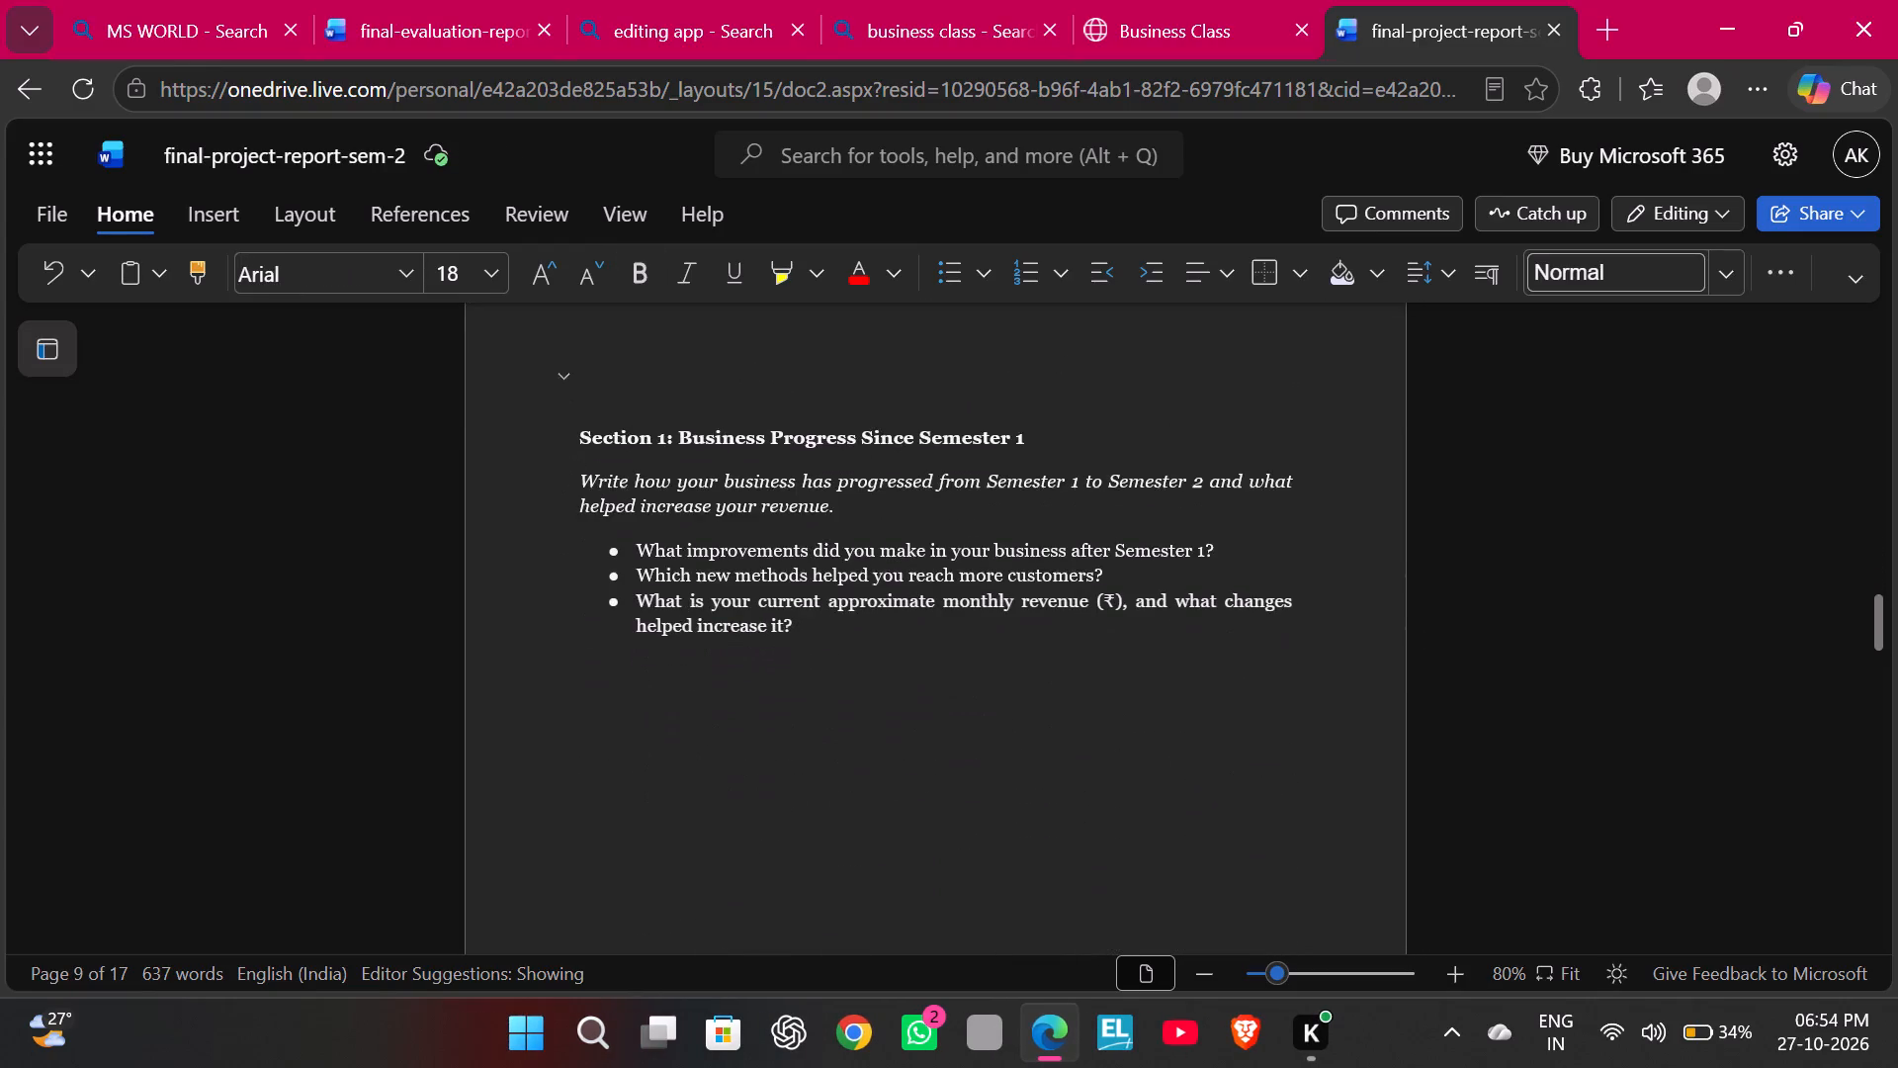
pyautogui.scroll(-6, 1088, 550)
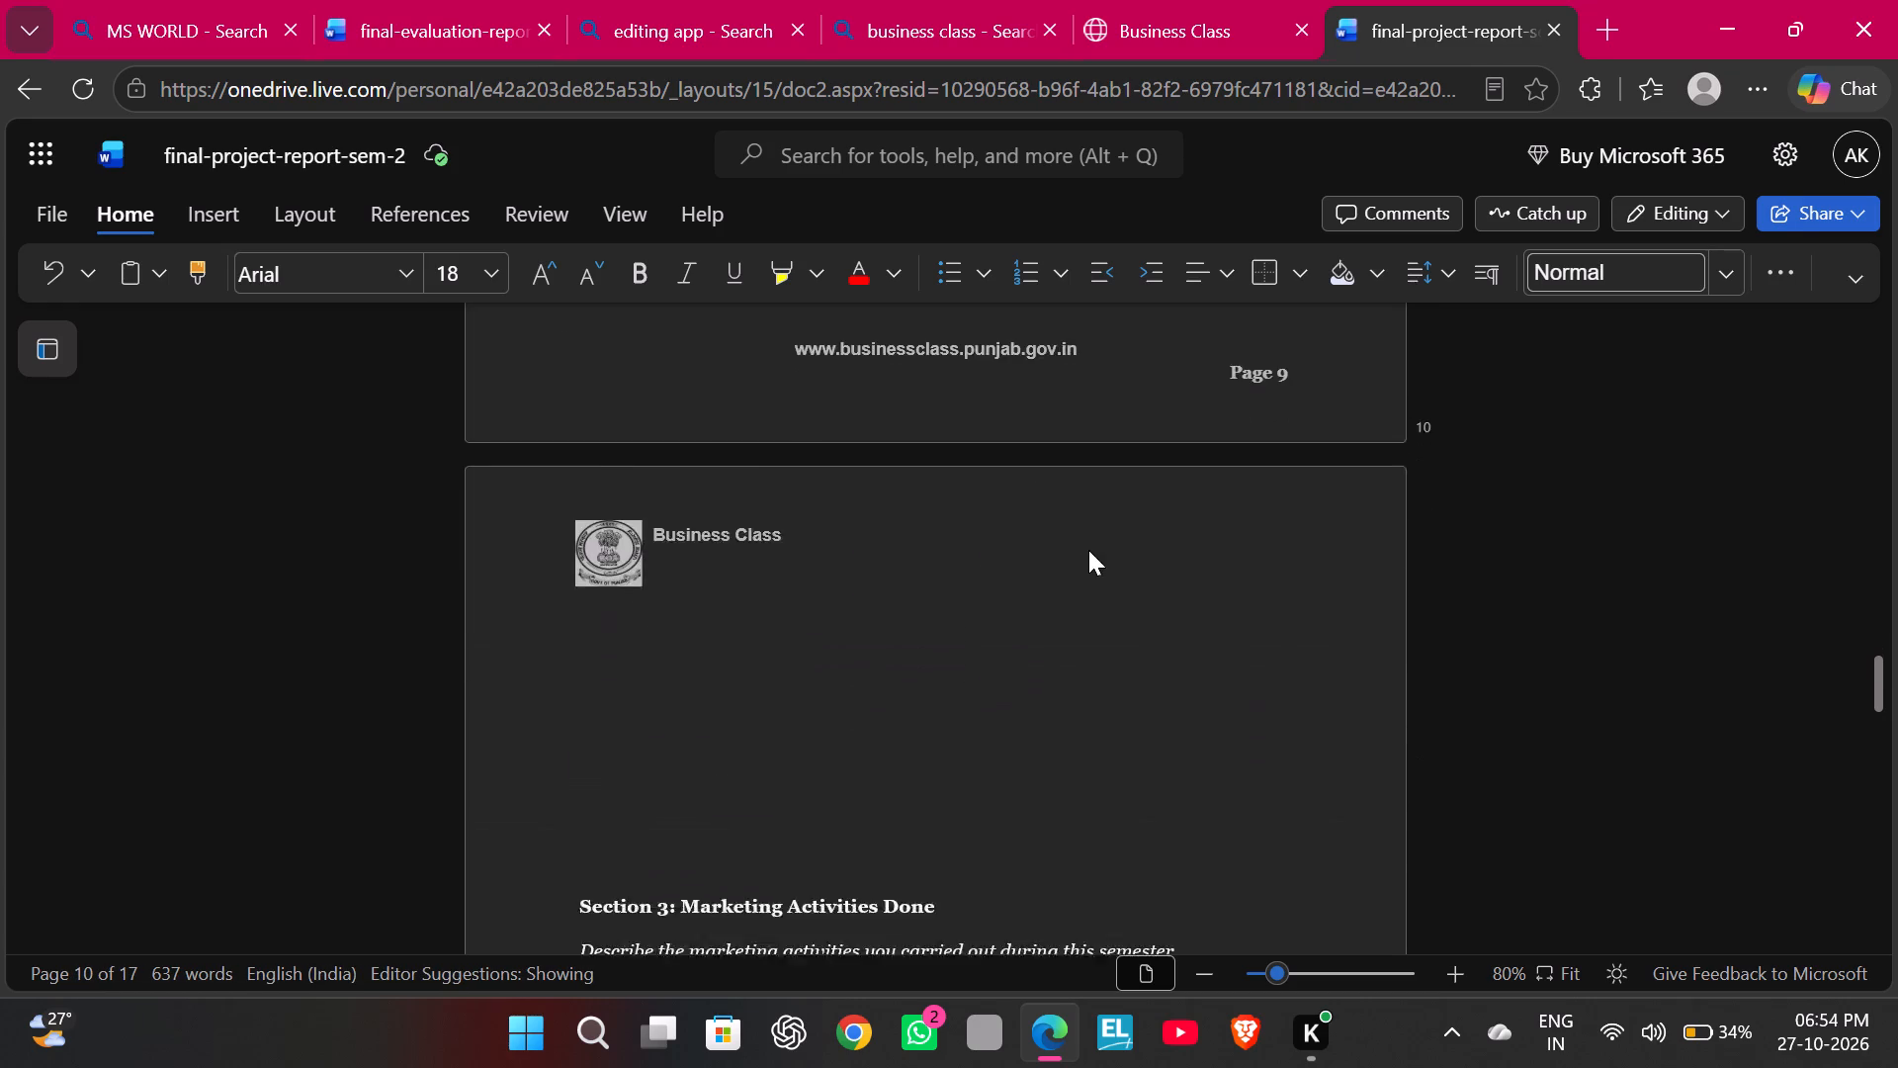
pyautogui.scroll(-3, 1088, 550)
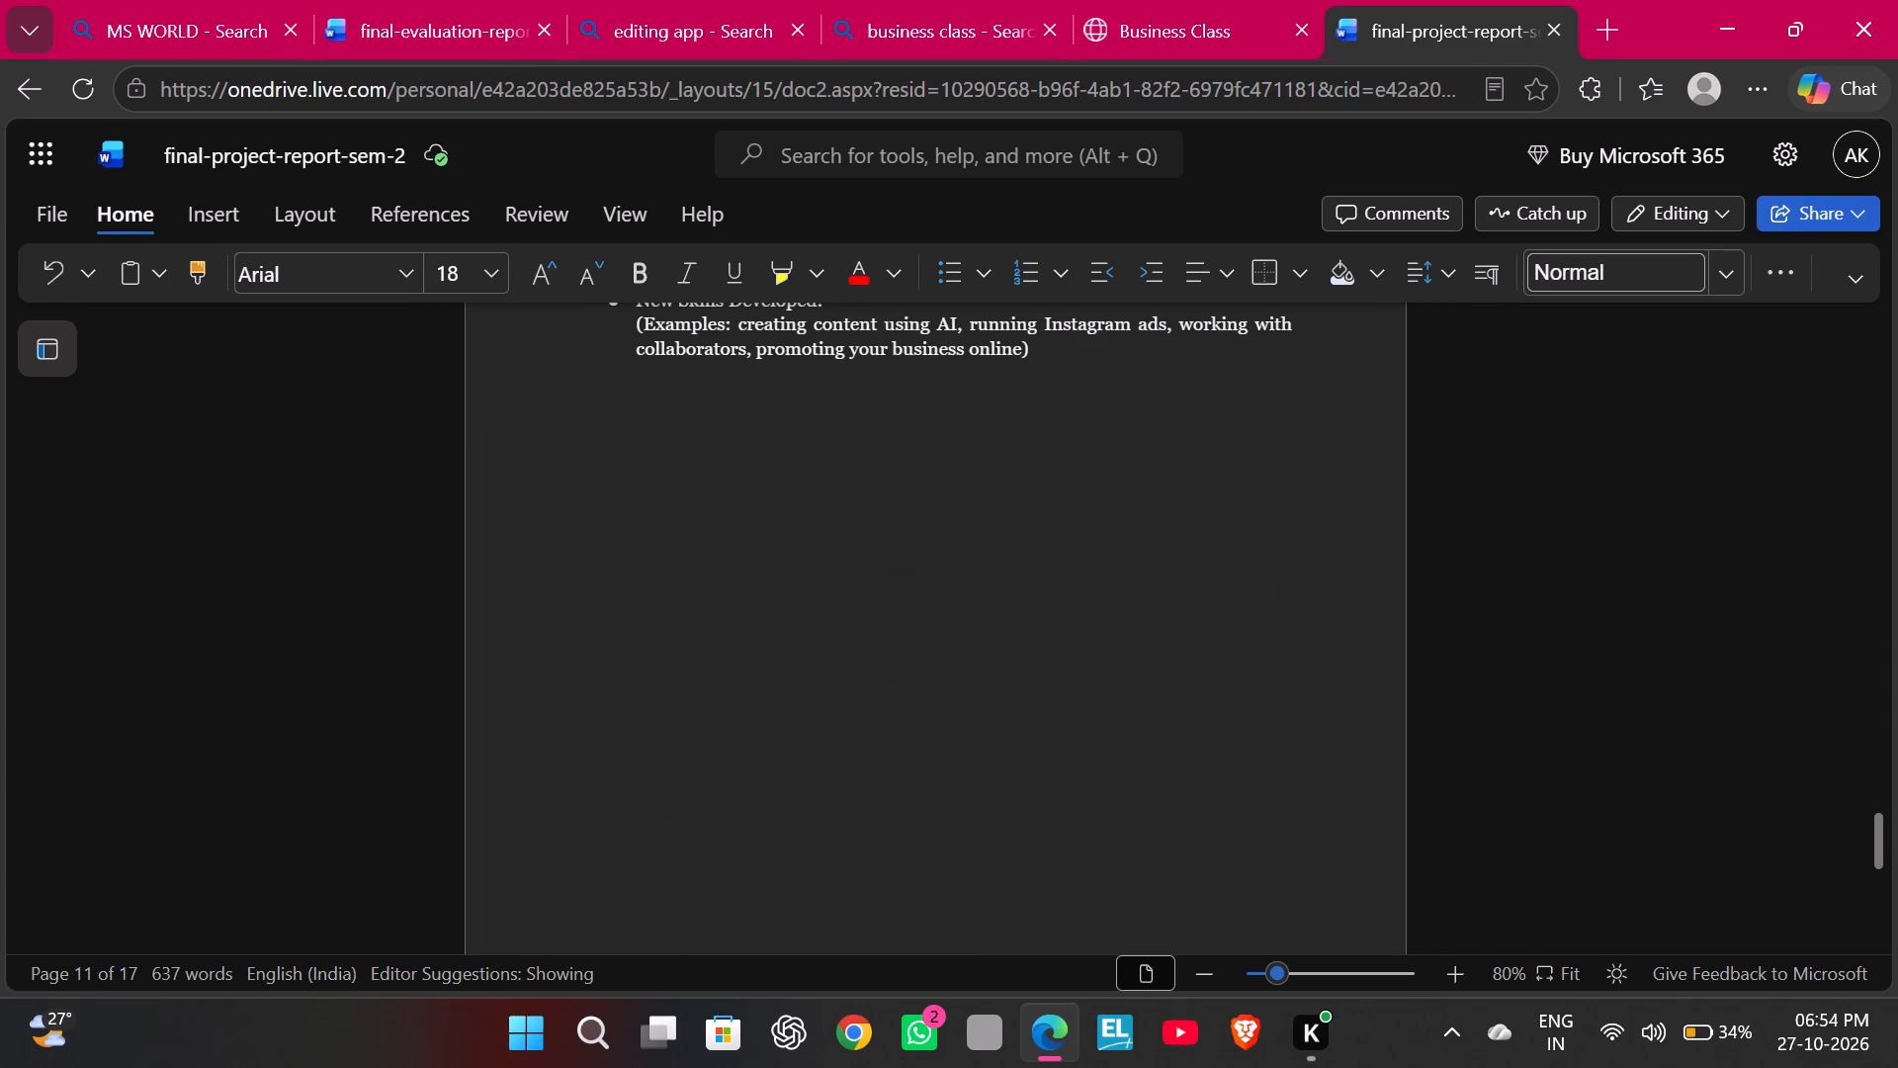
pyautogui.scroll(-4, 1088, 550)
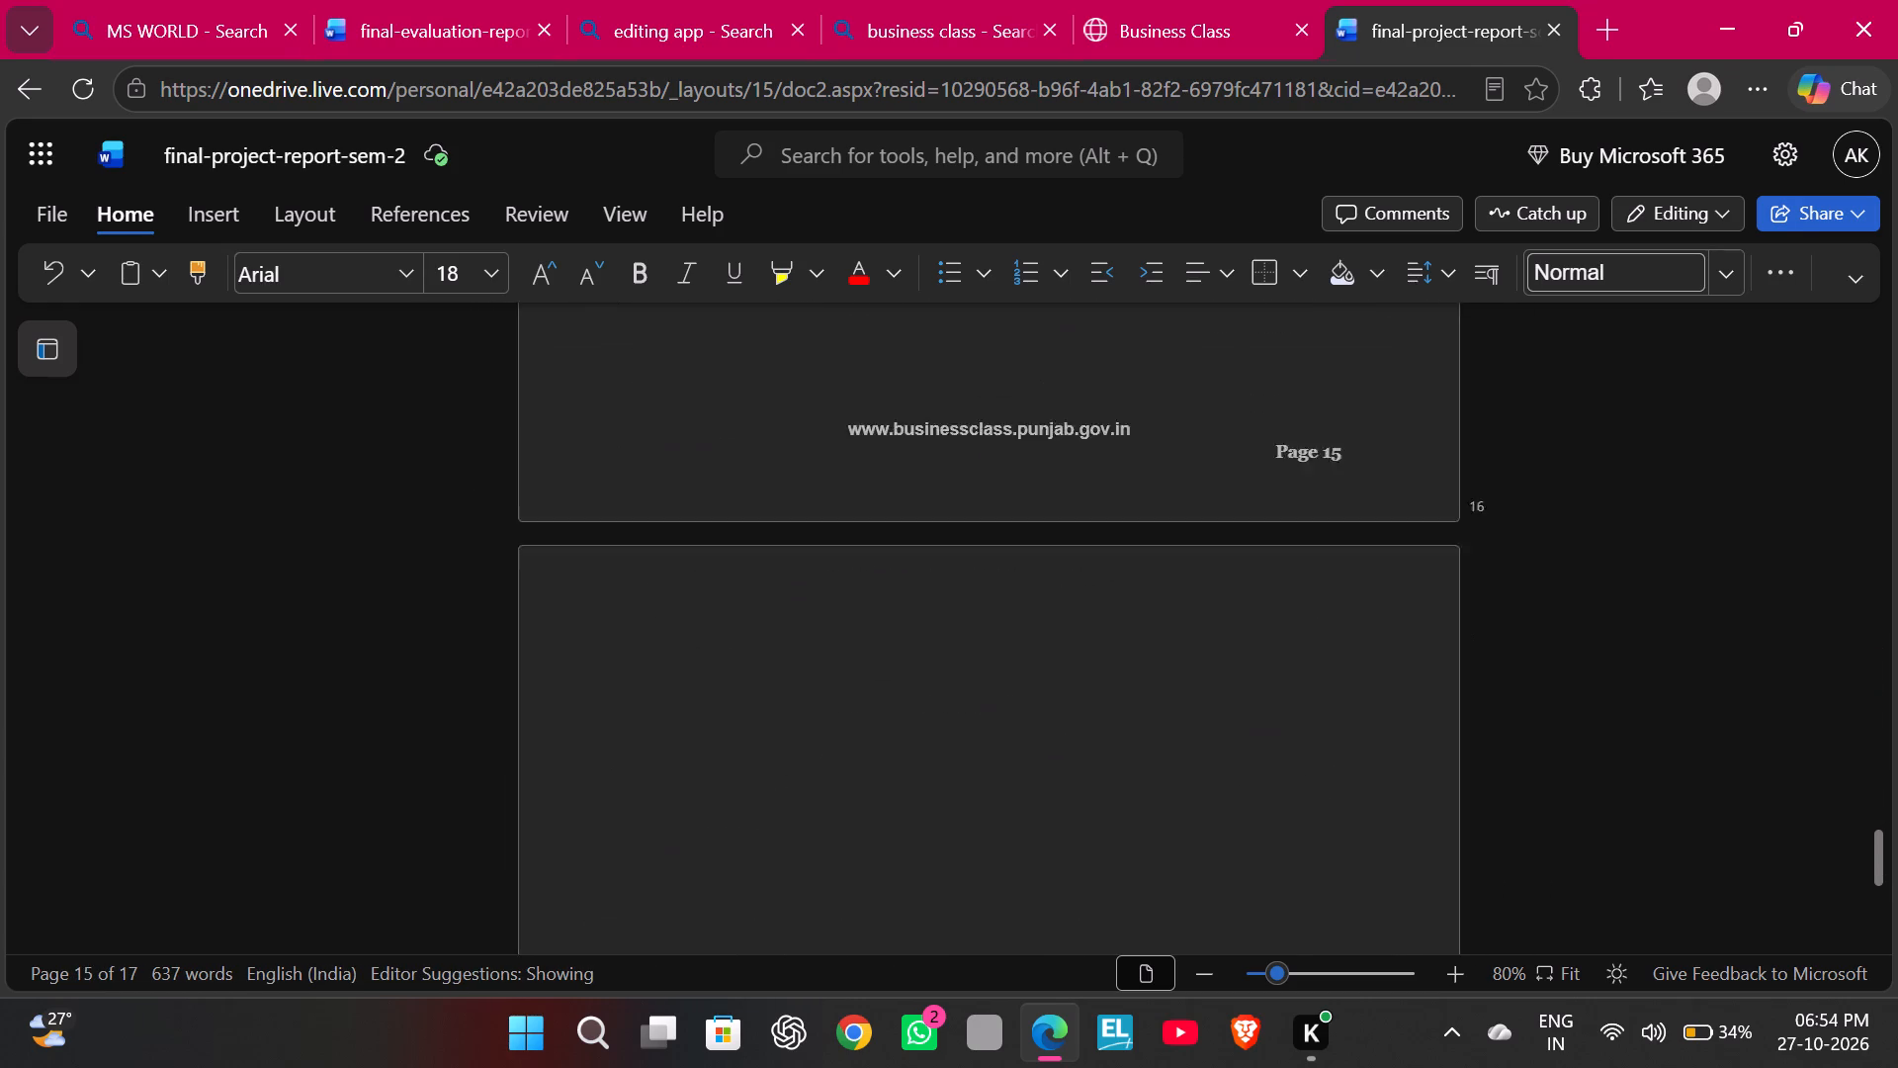
pyautogui.scroll(-4, 1088, 550)
pyautogui.scroll(3, 1088, 550)
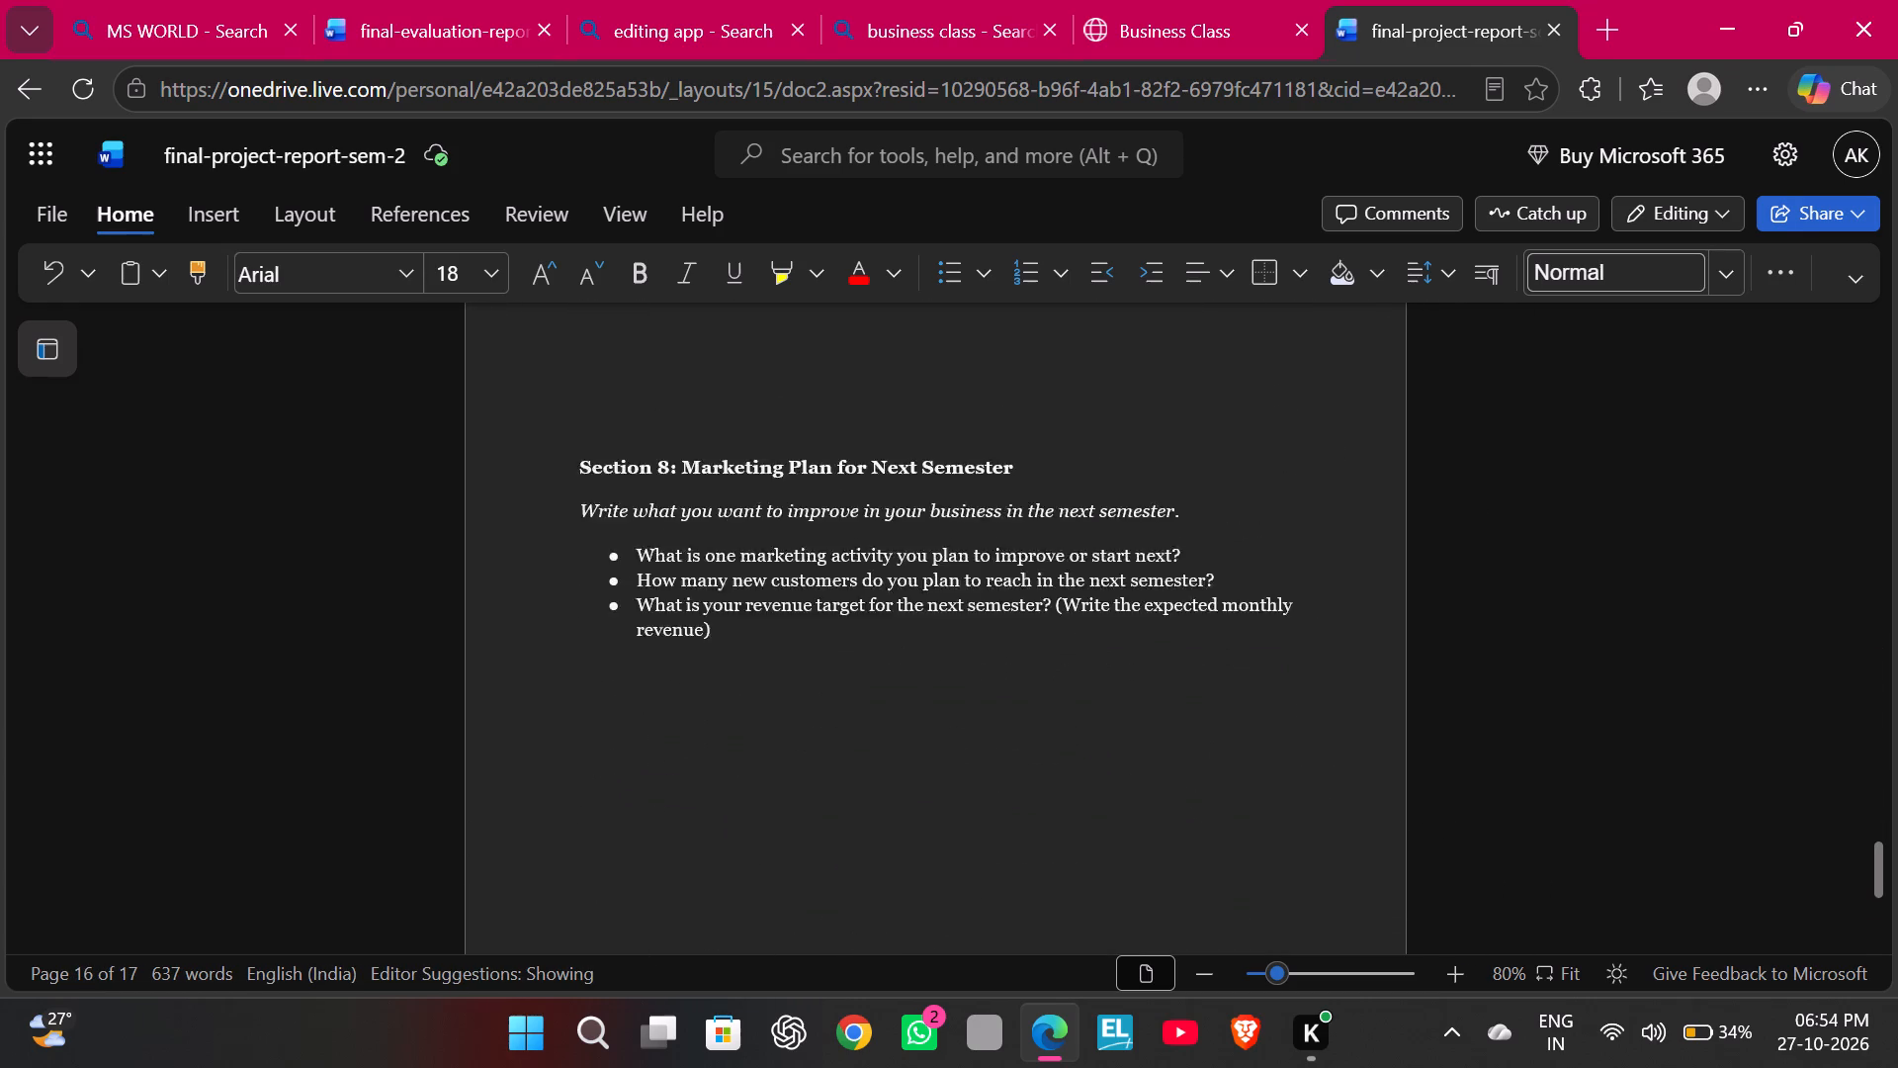
pyautogui.scroll(5, 1088, 550)
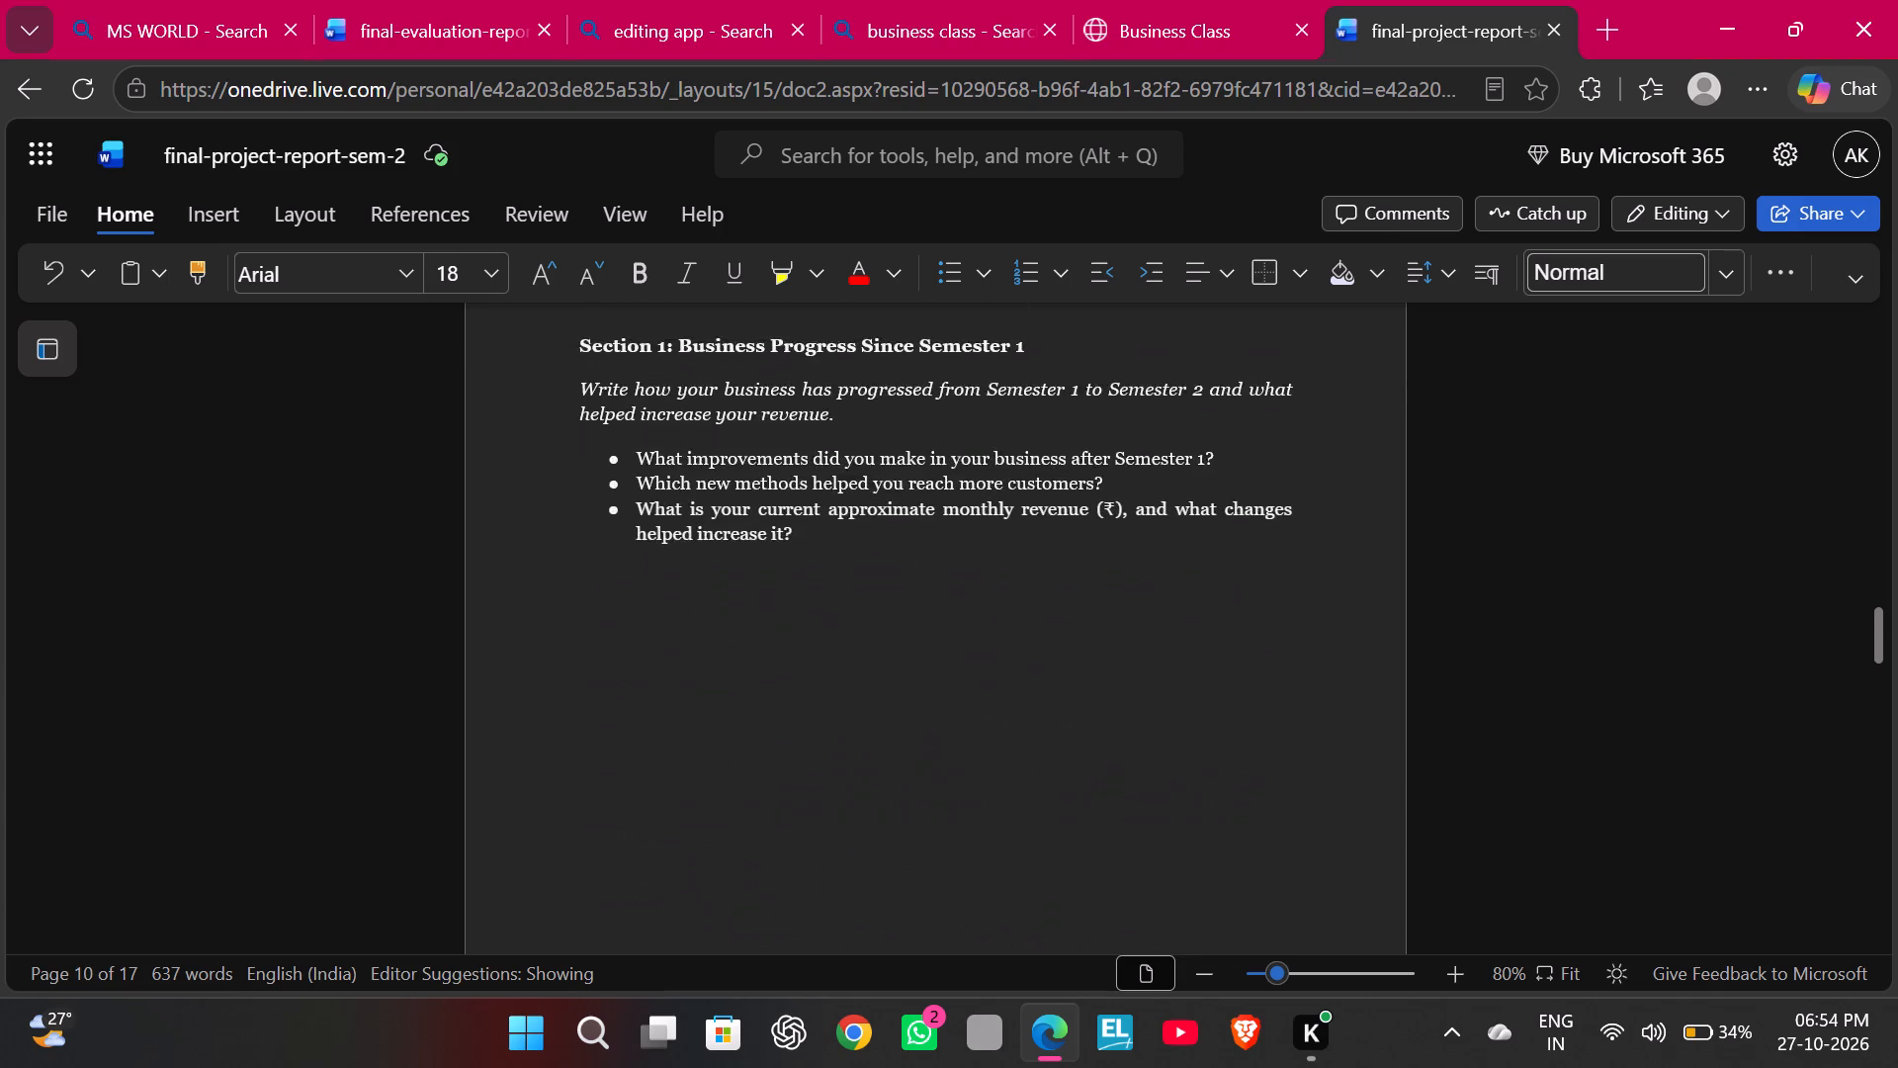
pyautogui.scroll(5, 1088, 550)
pyautogui.scroll(-1, 1088, 550)
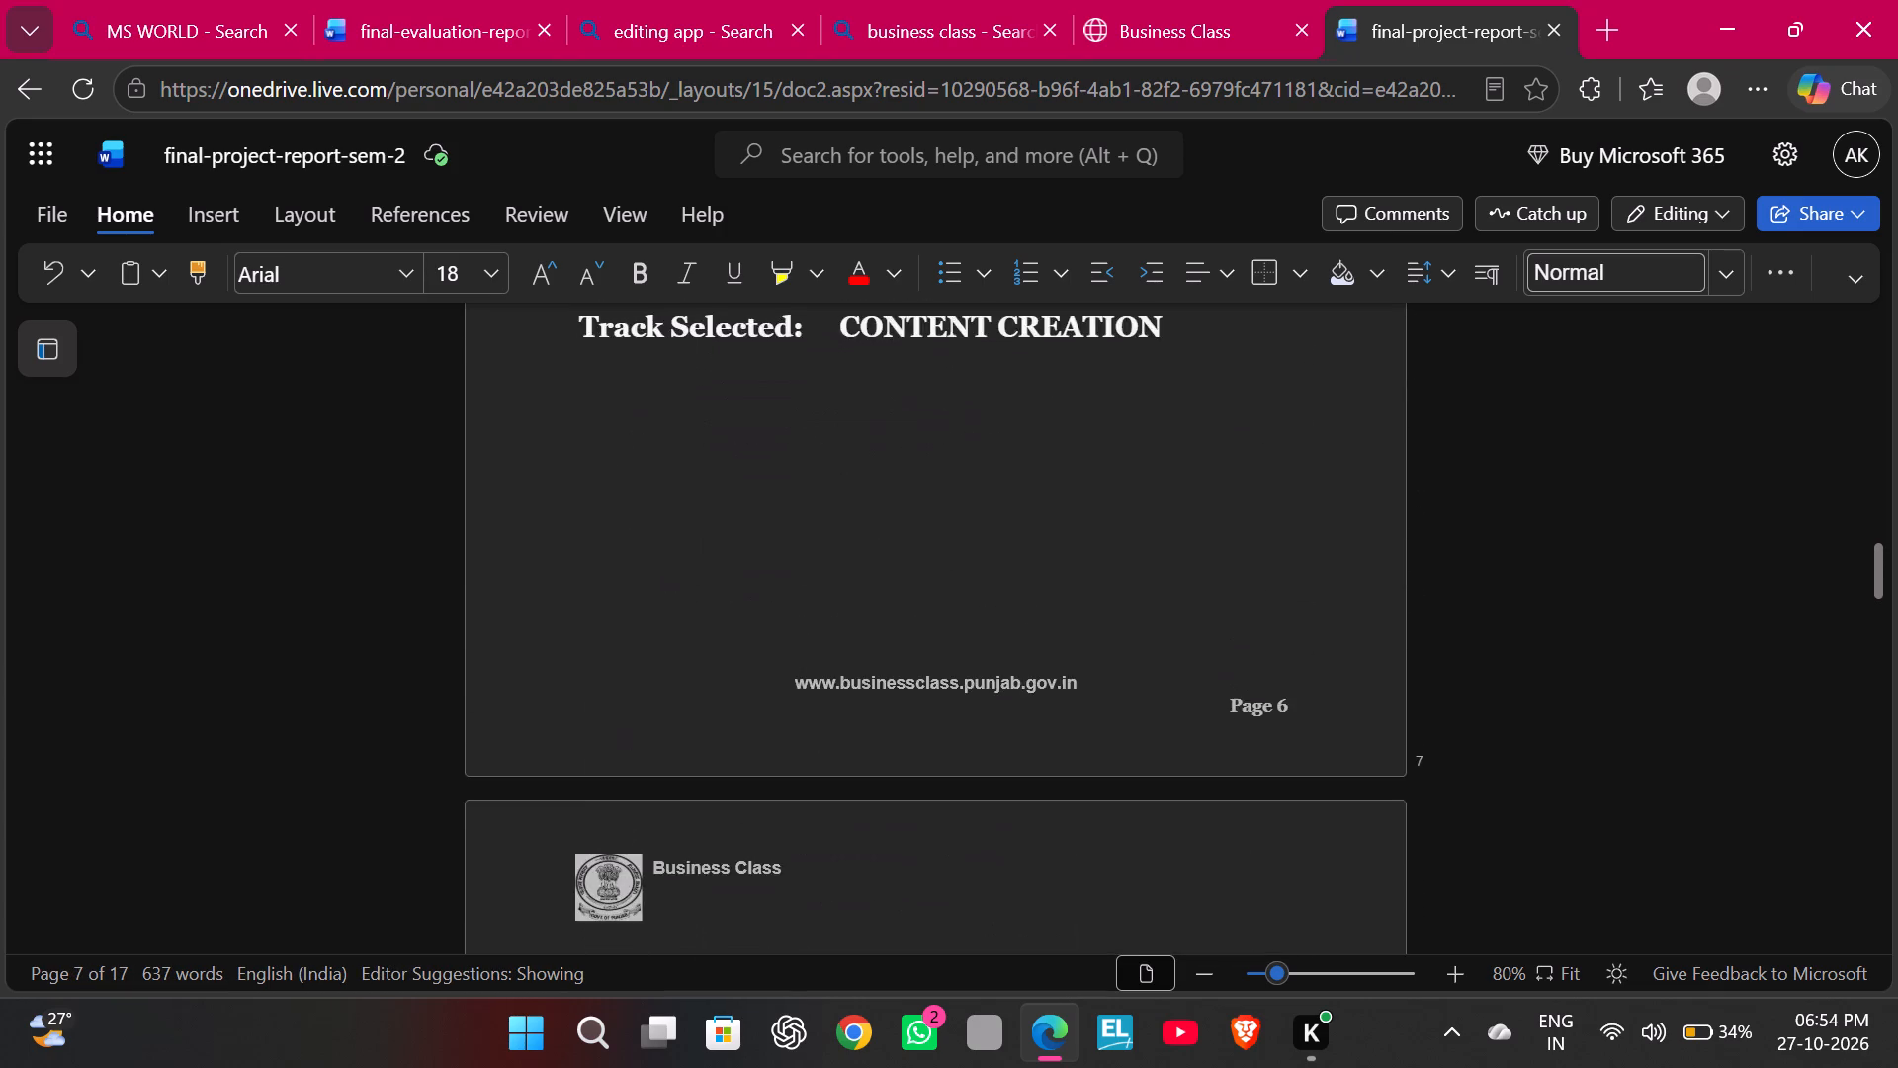
pyautogui.scroll(-5, 1088, 550)
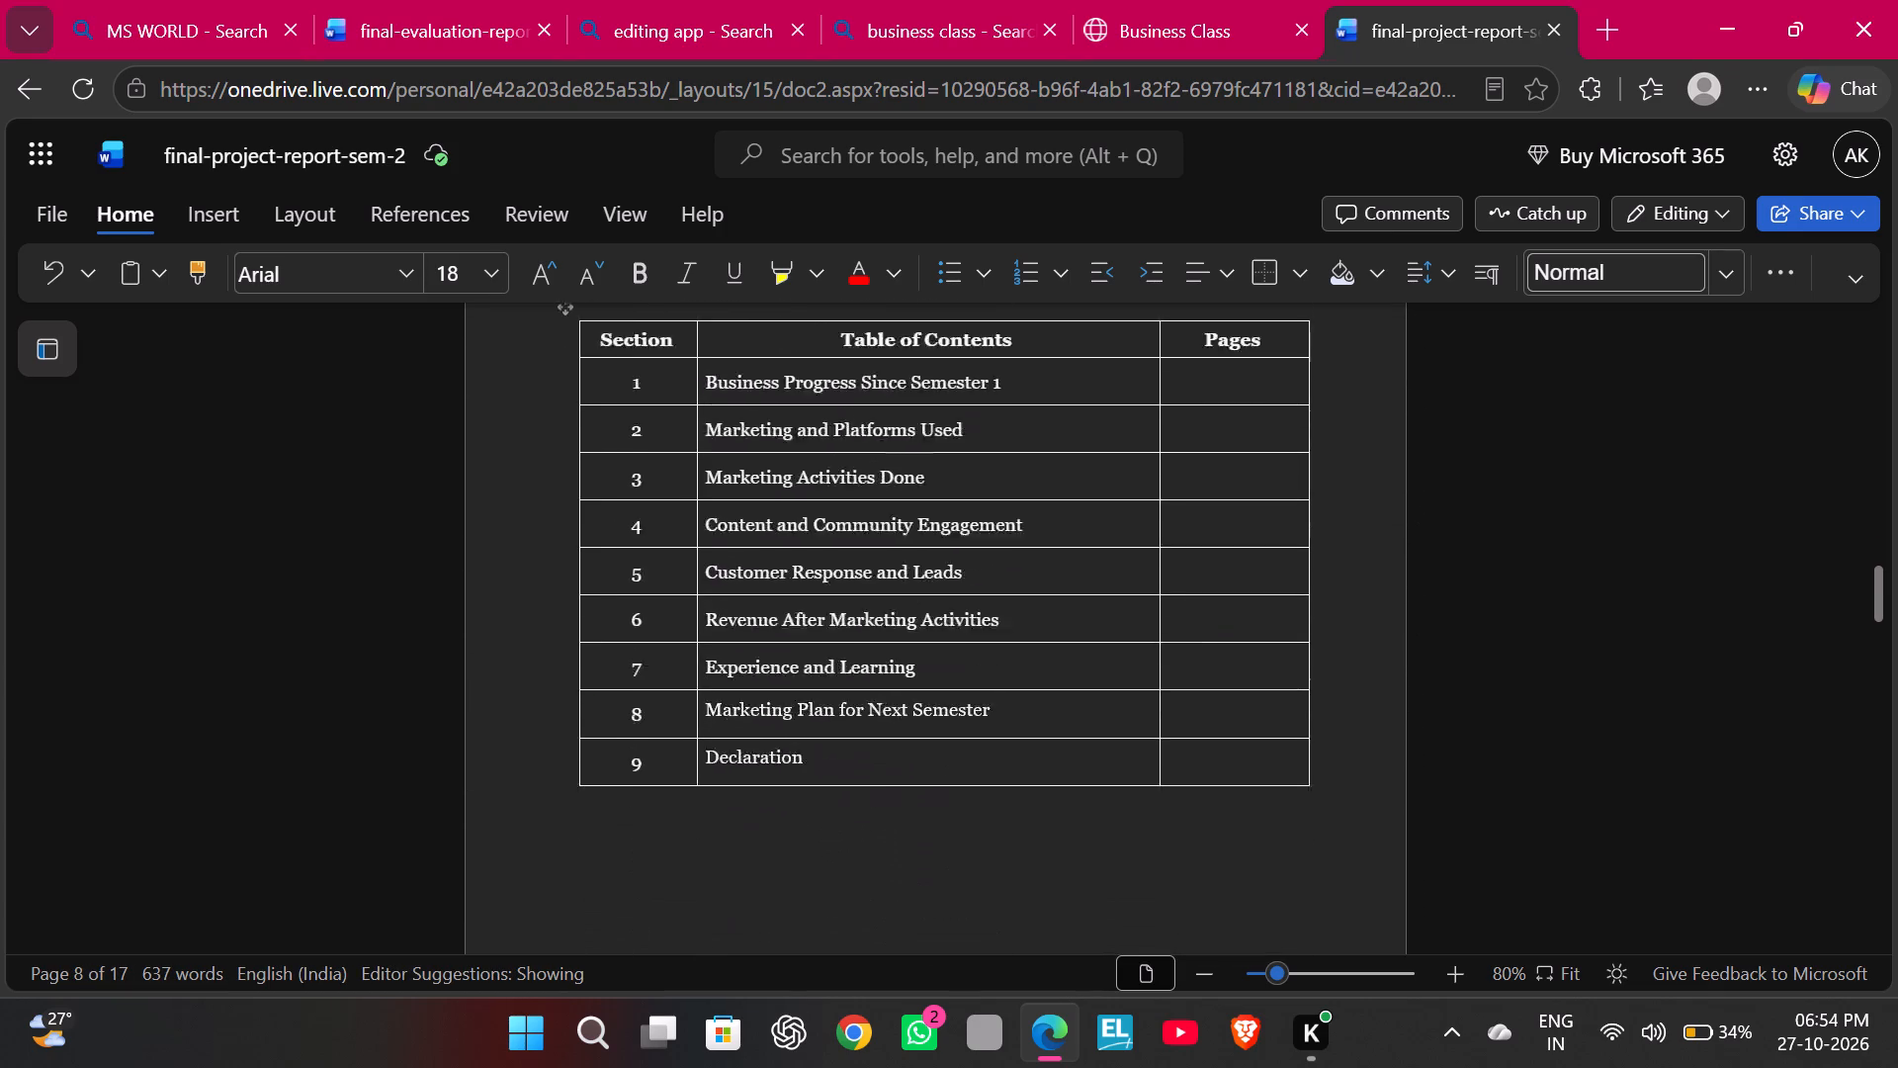
pyautogui.scroll(-3, 1088, 550)
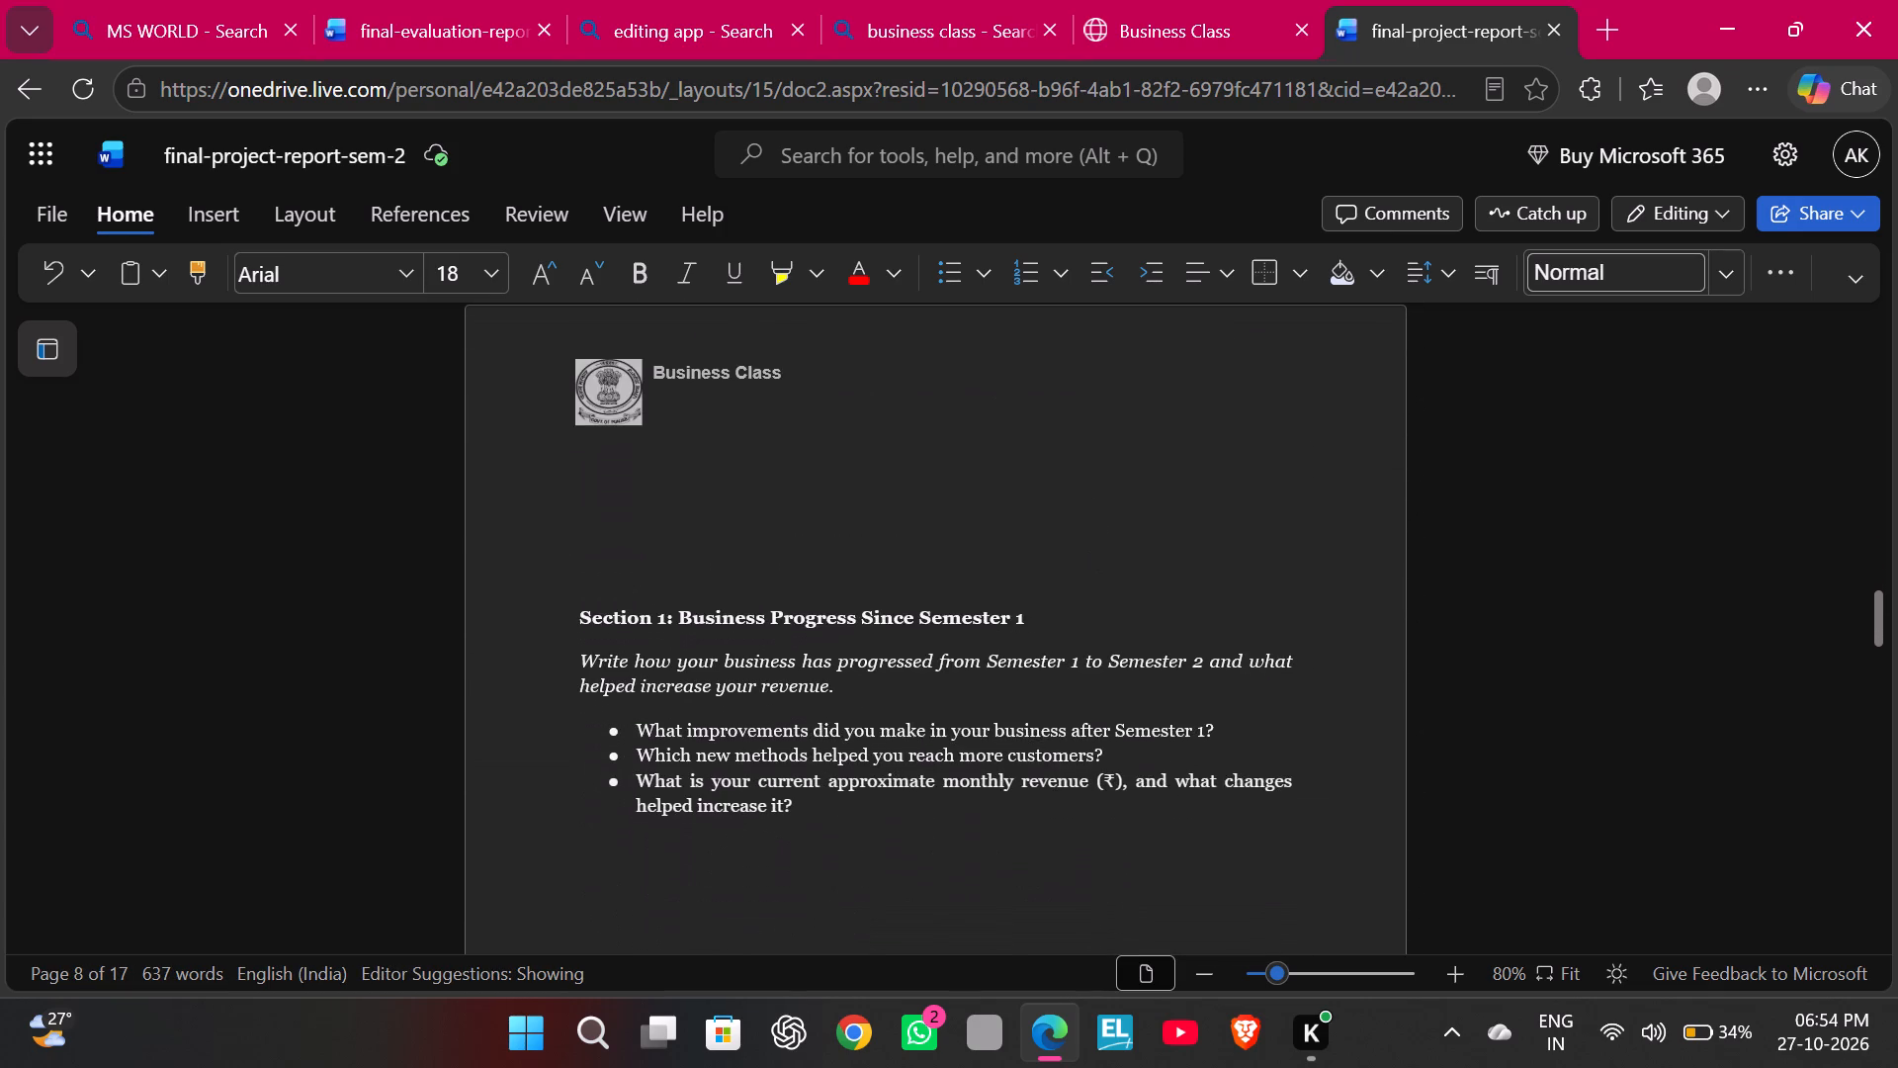
pyautogui.scroll(-1, 969, 548)
pyautogui.press('shift+super+s')
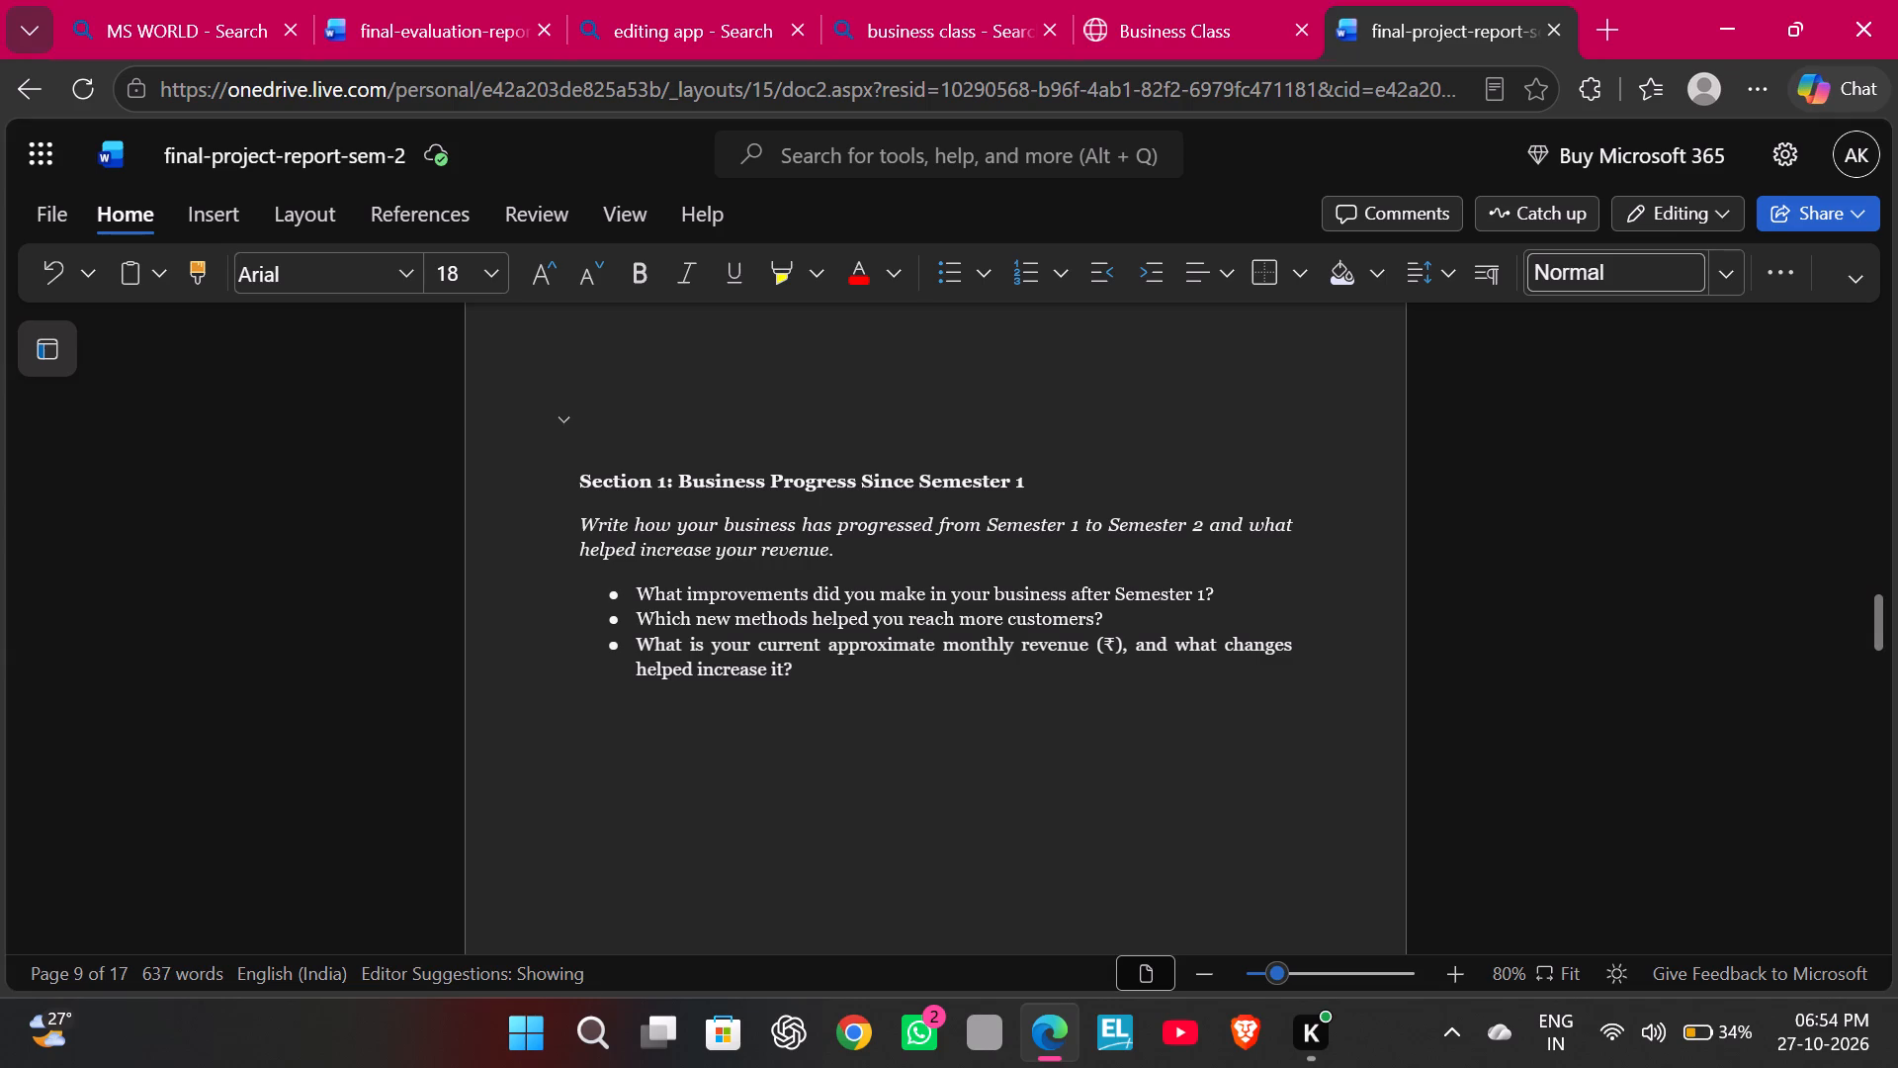
pyautogui.moveTo(533, 458); pyautogui.dragTo(1414, 762)
pyautogui.click(800, 1019)
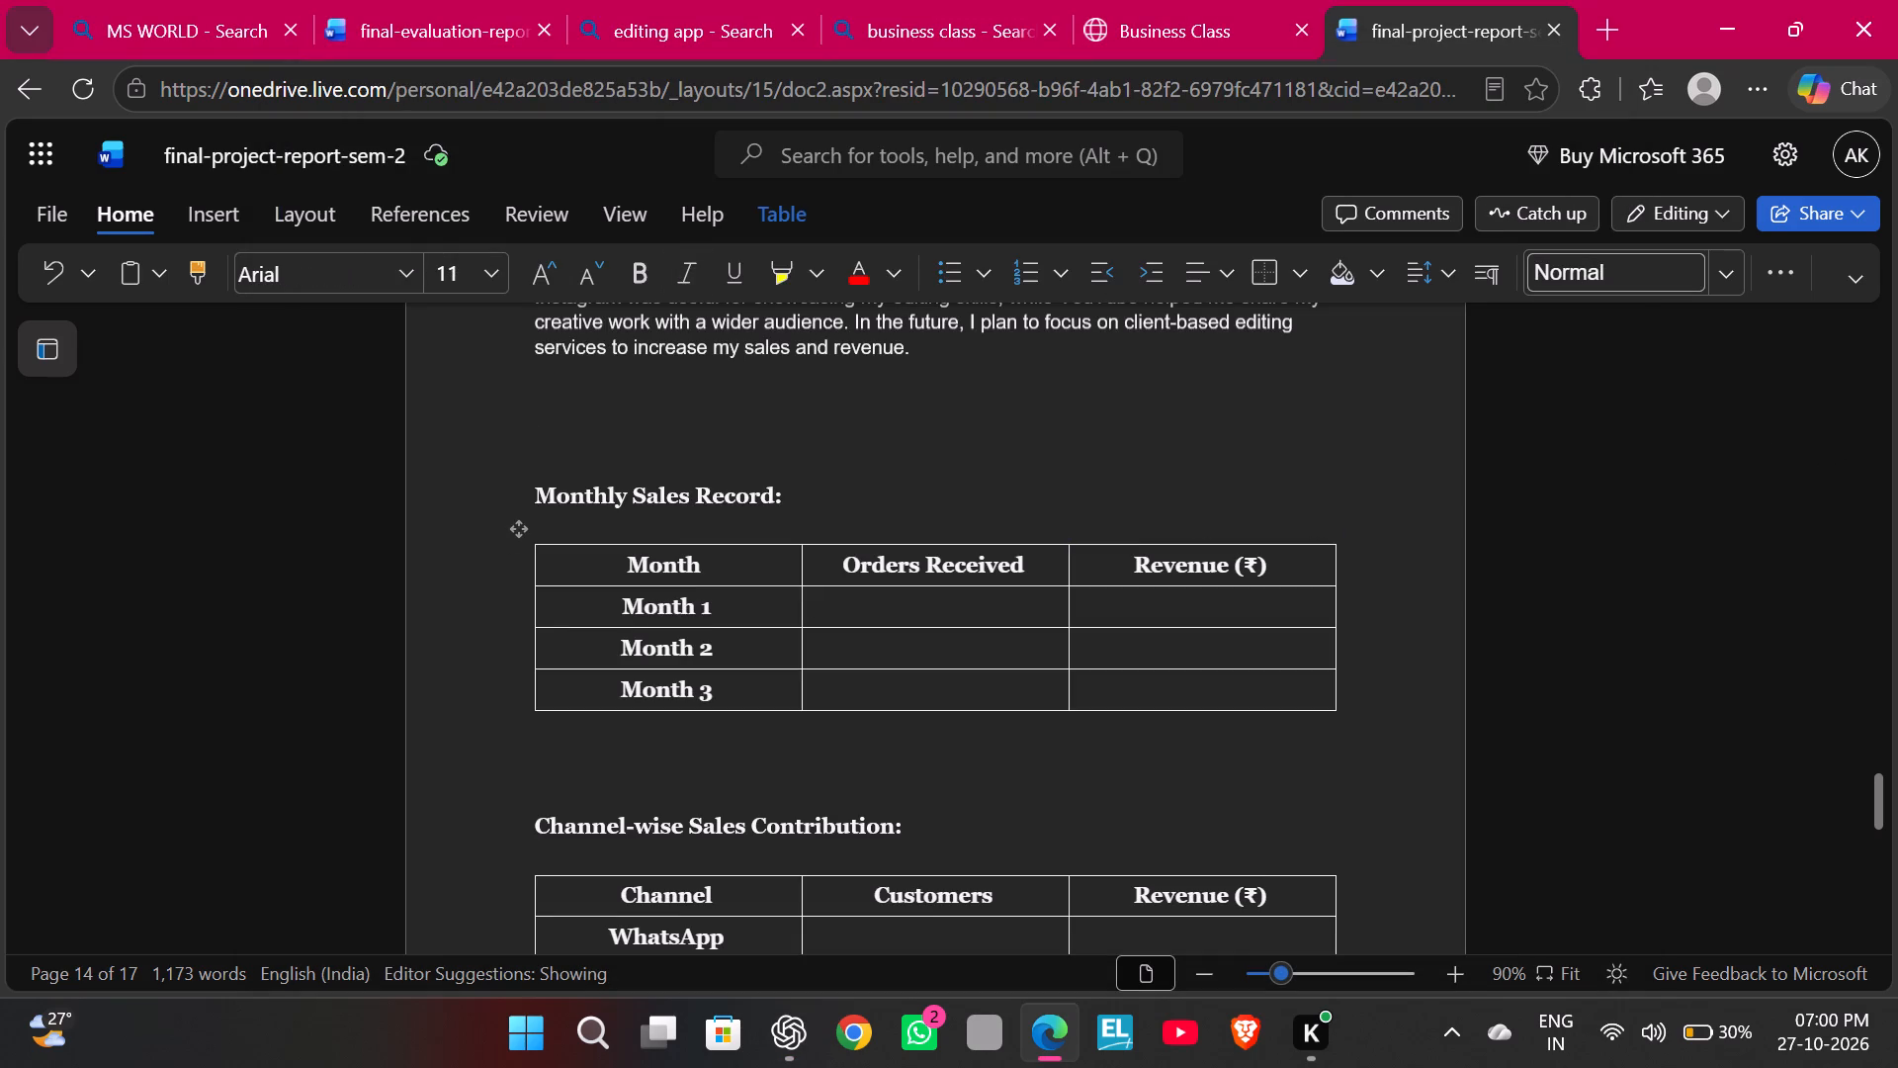
# Fill in the Orders Received column of the Monthly Sales Record table with 2 for Month 1 and 10 for Month 2, indented with spaces.
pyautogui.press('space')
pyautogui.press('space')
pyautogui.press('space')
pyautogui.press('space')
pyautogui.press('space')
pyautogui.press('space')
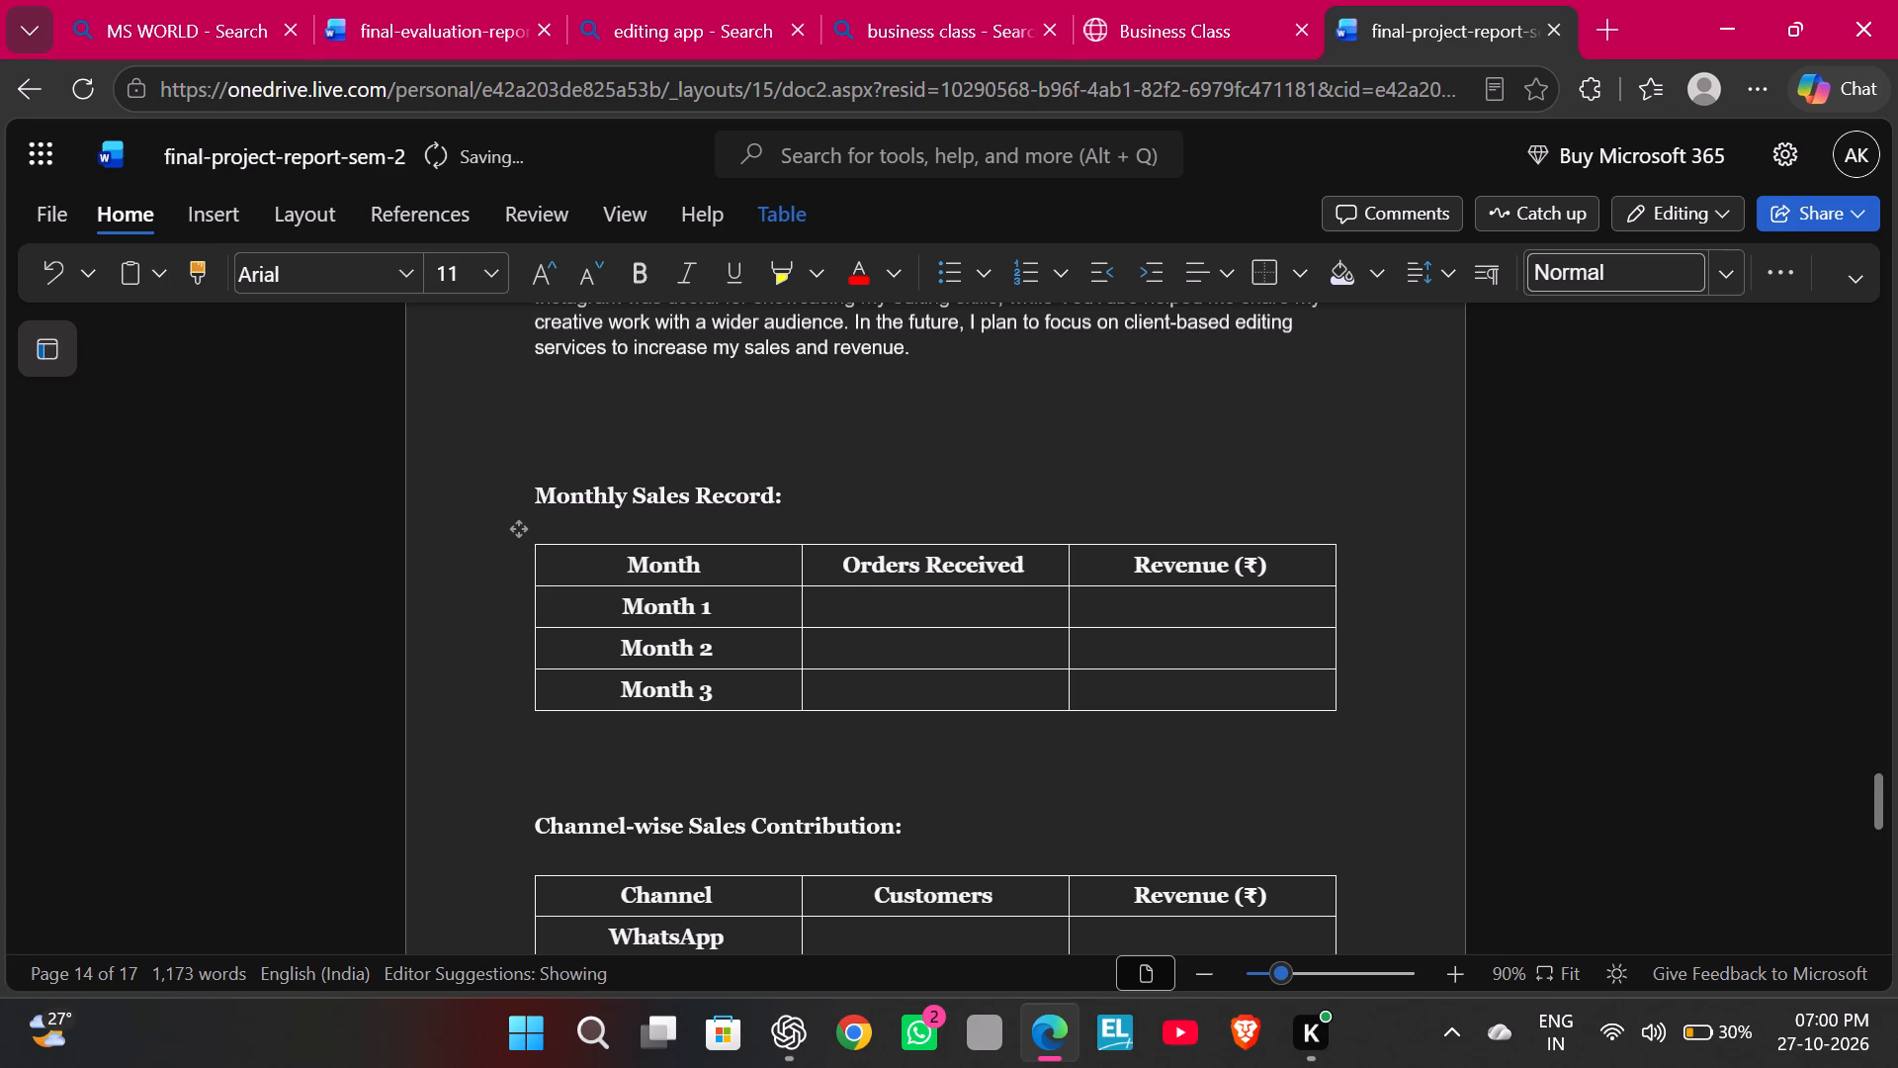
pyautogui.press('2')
pyautogui.click(837, 603)
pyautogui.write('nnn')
# Remove the stray "nnn" from Month 1's Orders Received cell and indent its 2 with spaces towards the cell's middle.
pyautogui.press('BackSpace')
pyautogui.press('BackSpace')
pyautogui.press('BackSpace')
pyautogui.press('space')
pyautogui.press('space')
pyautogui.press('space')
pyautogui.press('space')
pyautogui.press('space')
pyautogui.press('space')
# Enter 10 as Month 2's Orders Received, indented with spaces to line up under Month 1's value.
pyautogui.click(878, 657)
pyautogui.press('space')
pyautogui.press('space')
pyautogui.press('space')
pyautogui.press('space')
pyautogui.press('space')
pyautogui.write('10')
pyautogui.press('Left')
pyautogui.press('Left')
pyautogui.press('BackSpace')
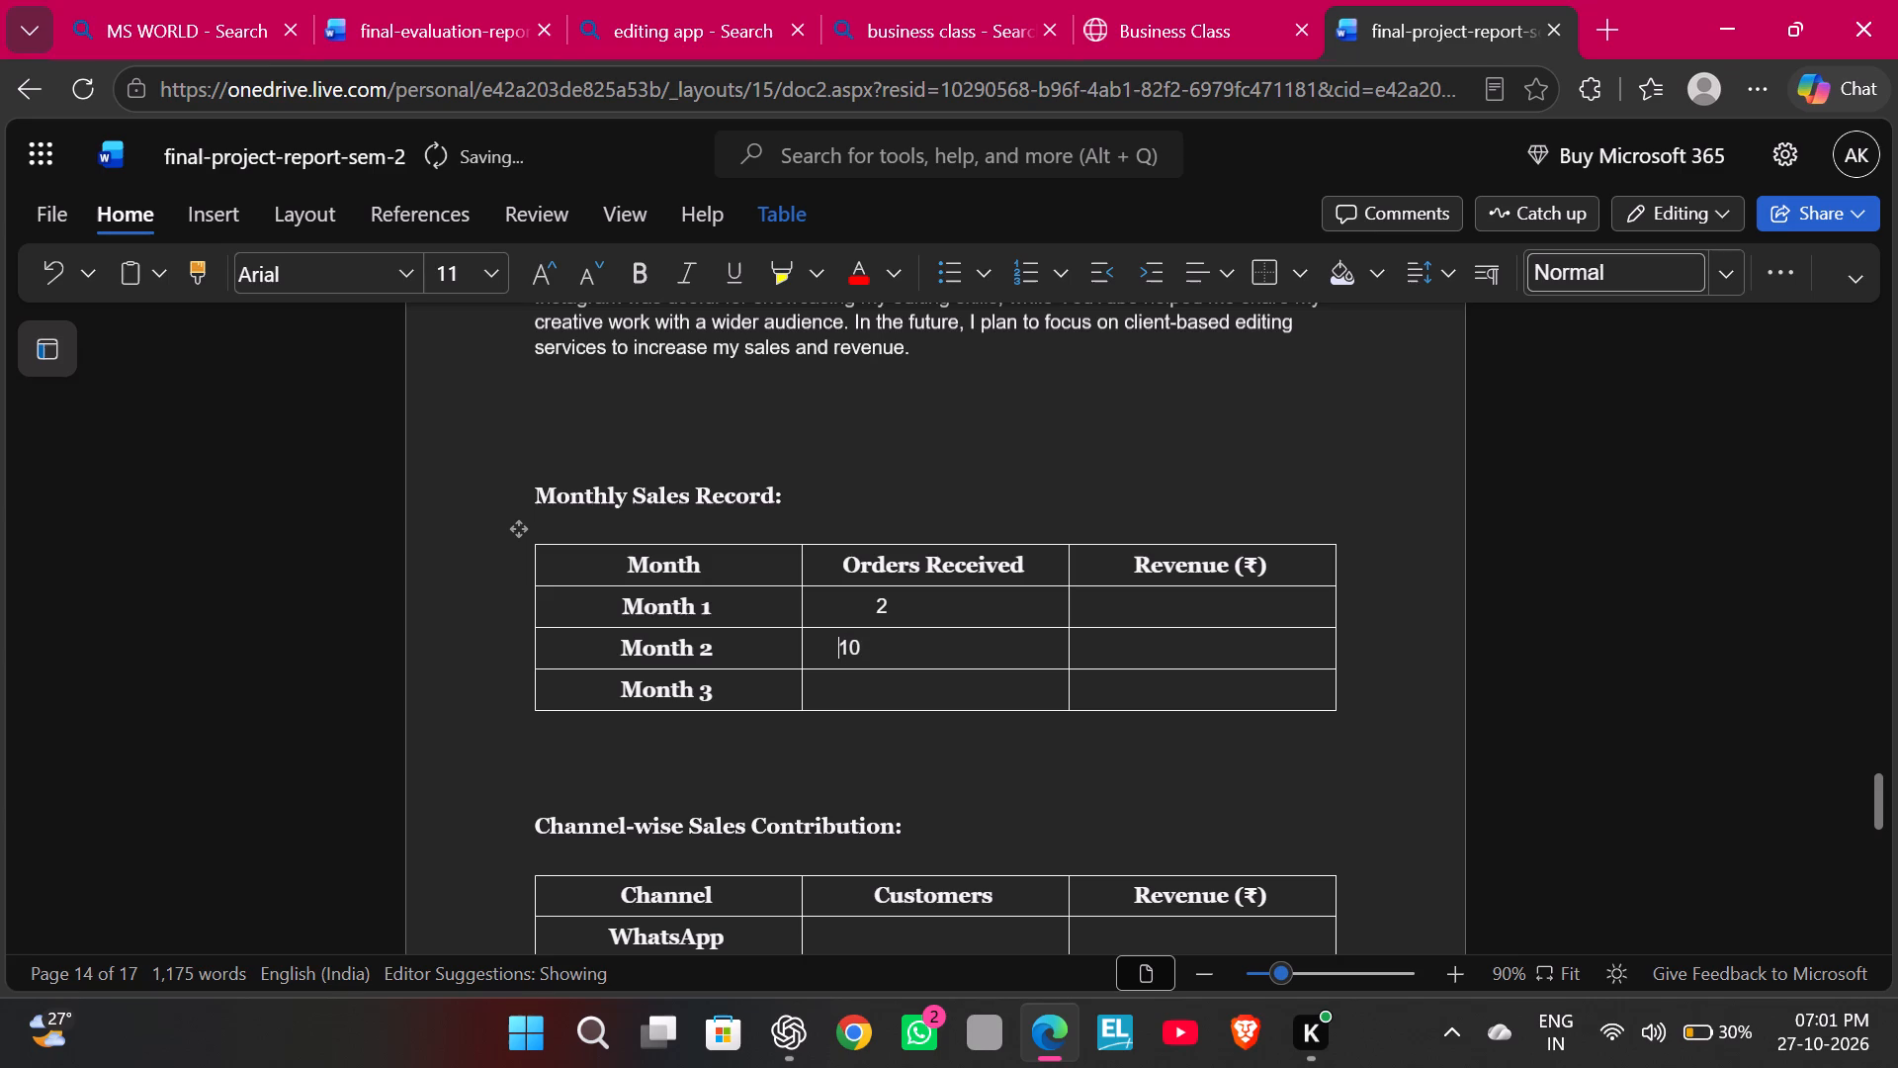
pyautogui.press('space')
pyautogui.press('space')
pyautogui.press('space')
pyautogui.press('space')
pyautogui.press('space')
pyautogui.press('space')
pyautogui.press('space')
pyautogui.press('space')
# Enter 30 as Month 3's Orders Received, indented with spaces towards the middle of the cell.
pyautogui.click(908, 697)
pyautogui.press('space')
pyautogui.press('space')
pyautogui.press('space')
pyautogui.press('space')
pyautogui.press('space')
pyautogui.press('space')
pyautogui.press('space')
pyautogui.press('space')
pyautogui.press('space')
pyautogui.press('space')
pyautogui.write('30')
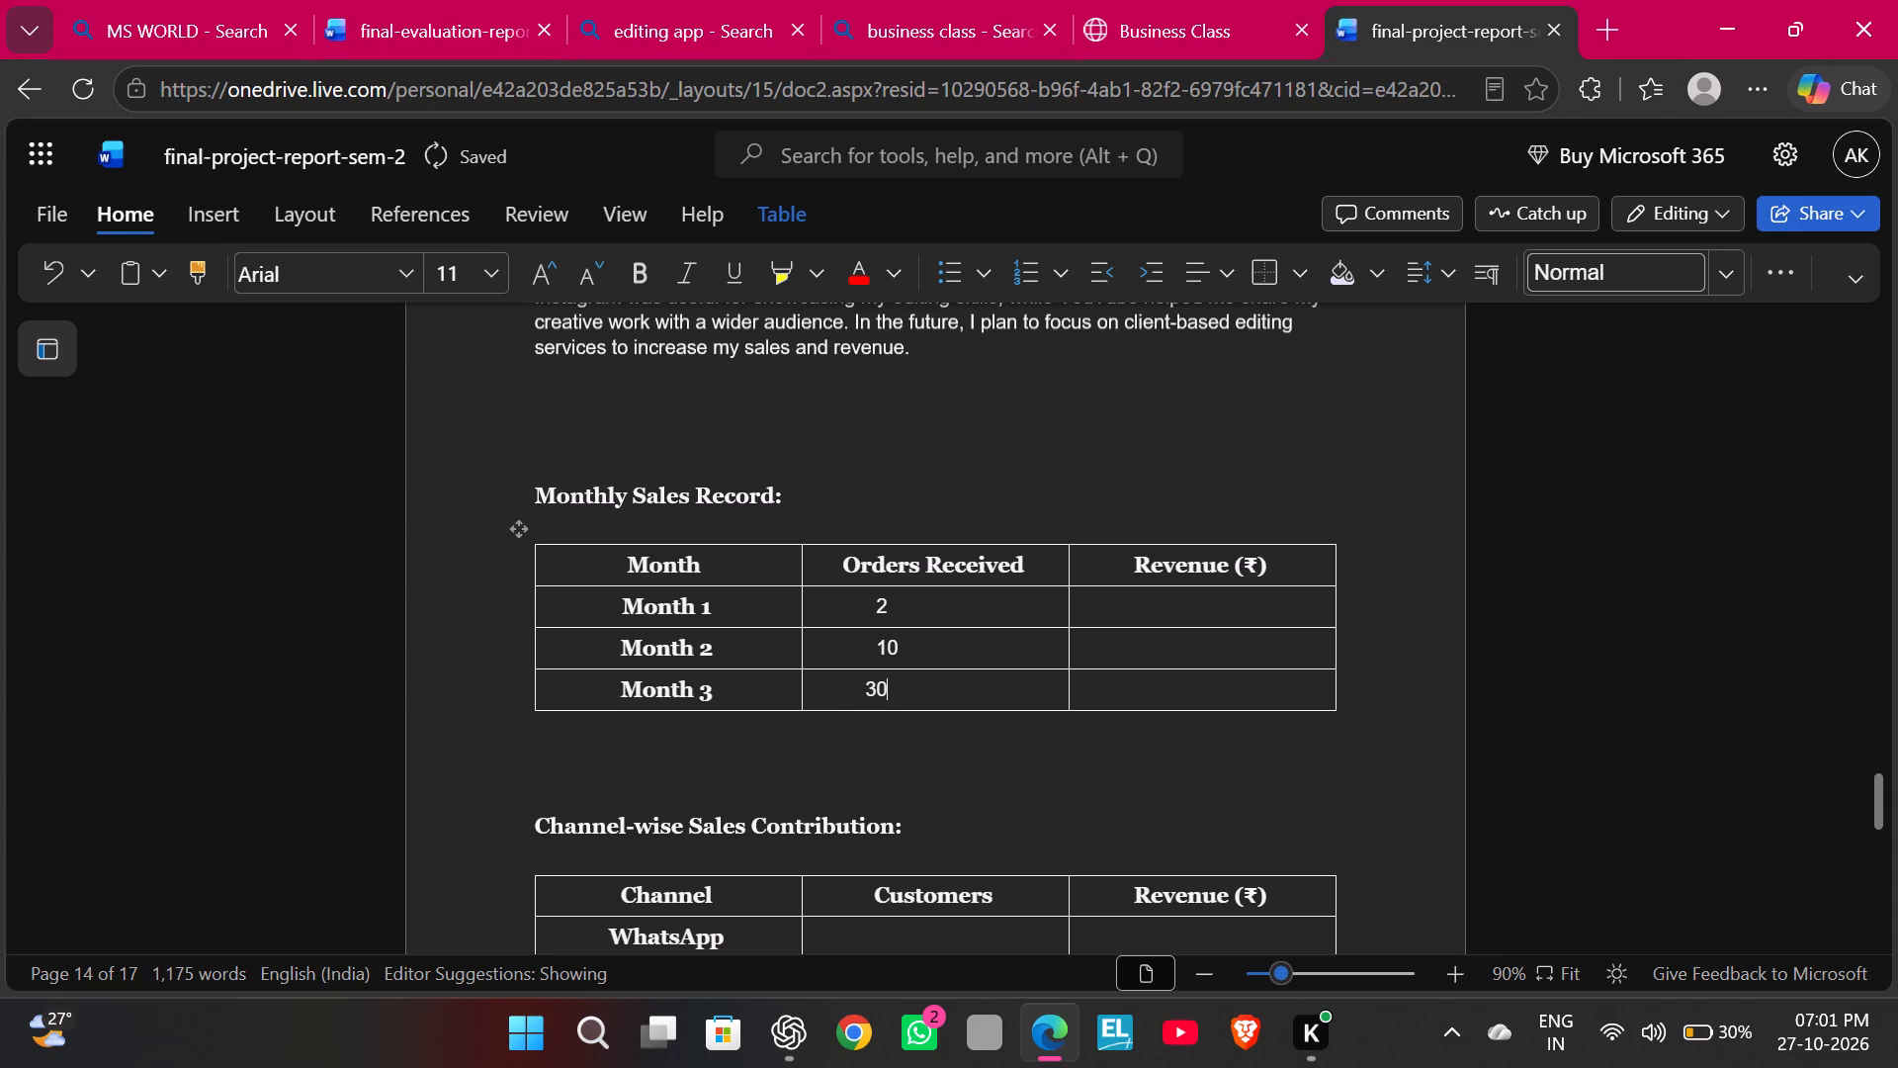
# Enter 50 as Month 1's Revenue in the Monthly Sales Record, indented with spaces towards the middle of the cell.
pyautogui.click(1206, 600)
pyautogui.press('space')
pyautogui.press('space')
pyautogui.press('space')
pyautogui.press('space')
pyautogui.press('space')
pyautogui.press('space')
pyautogui.press('space')
pyautogui.press('space')
pyautogui.press('space')
pyautogui.press('space')
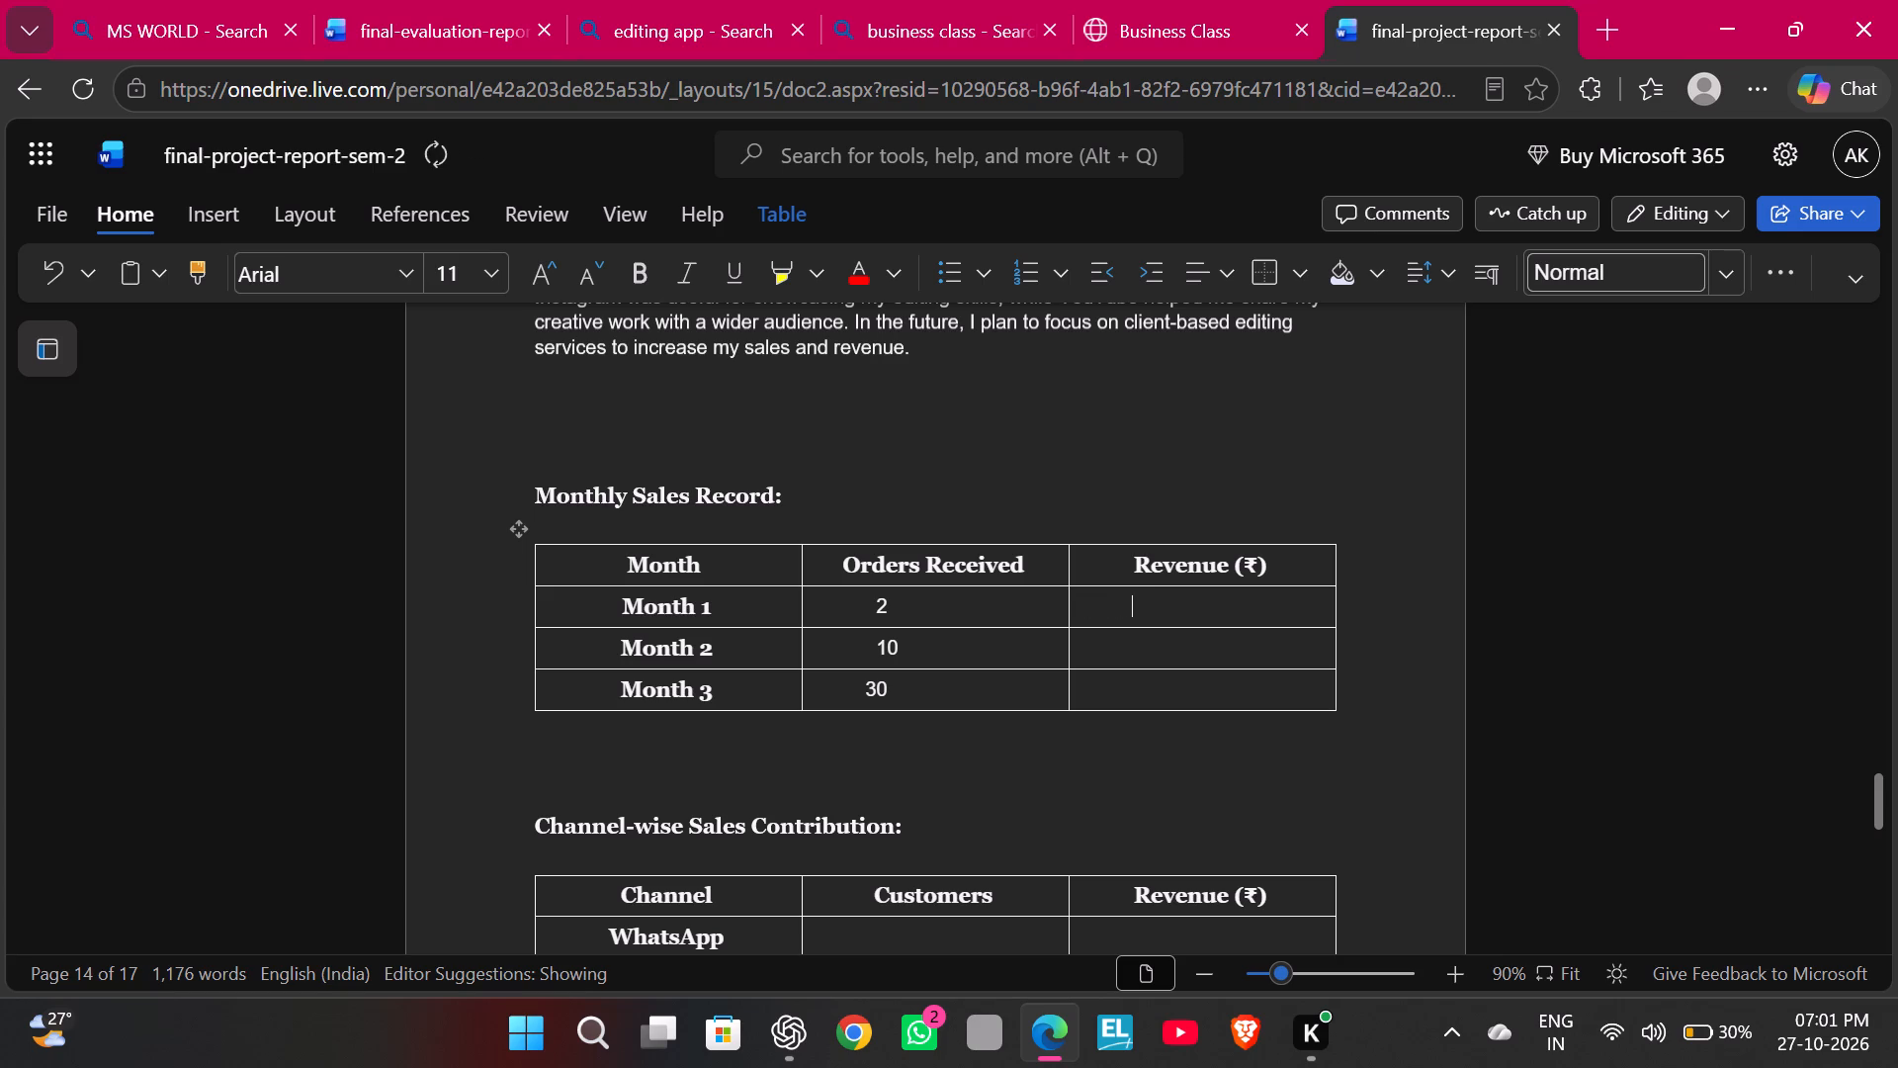
pyautogui.write('50')
# Enter 10000 as Month 2's Revenue in the Monthly Sales Record and go back to the start of the number.
pyautogui.click(1170, 654)
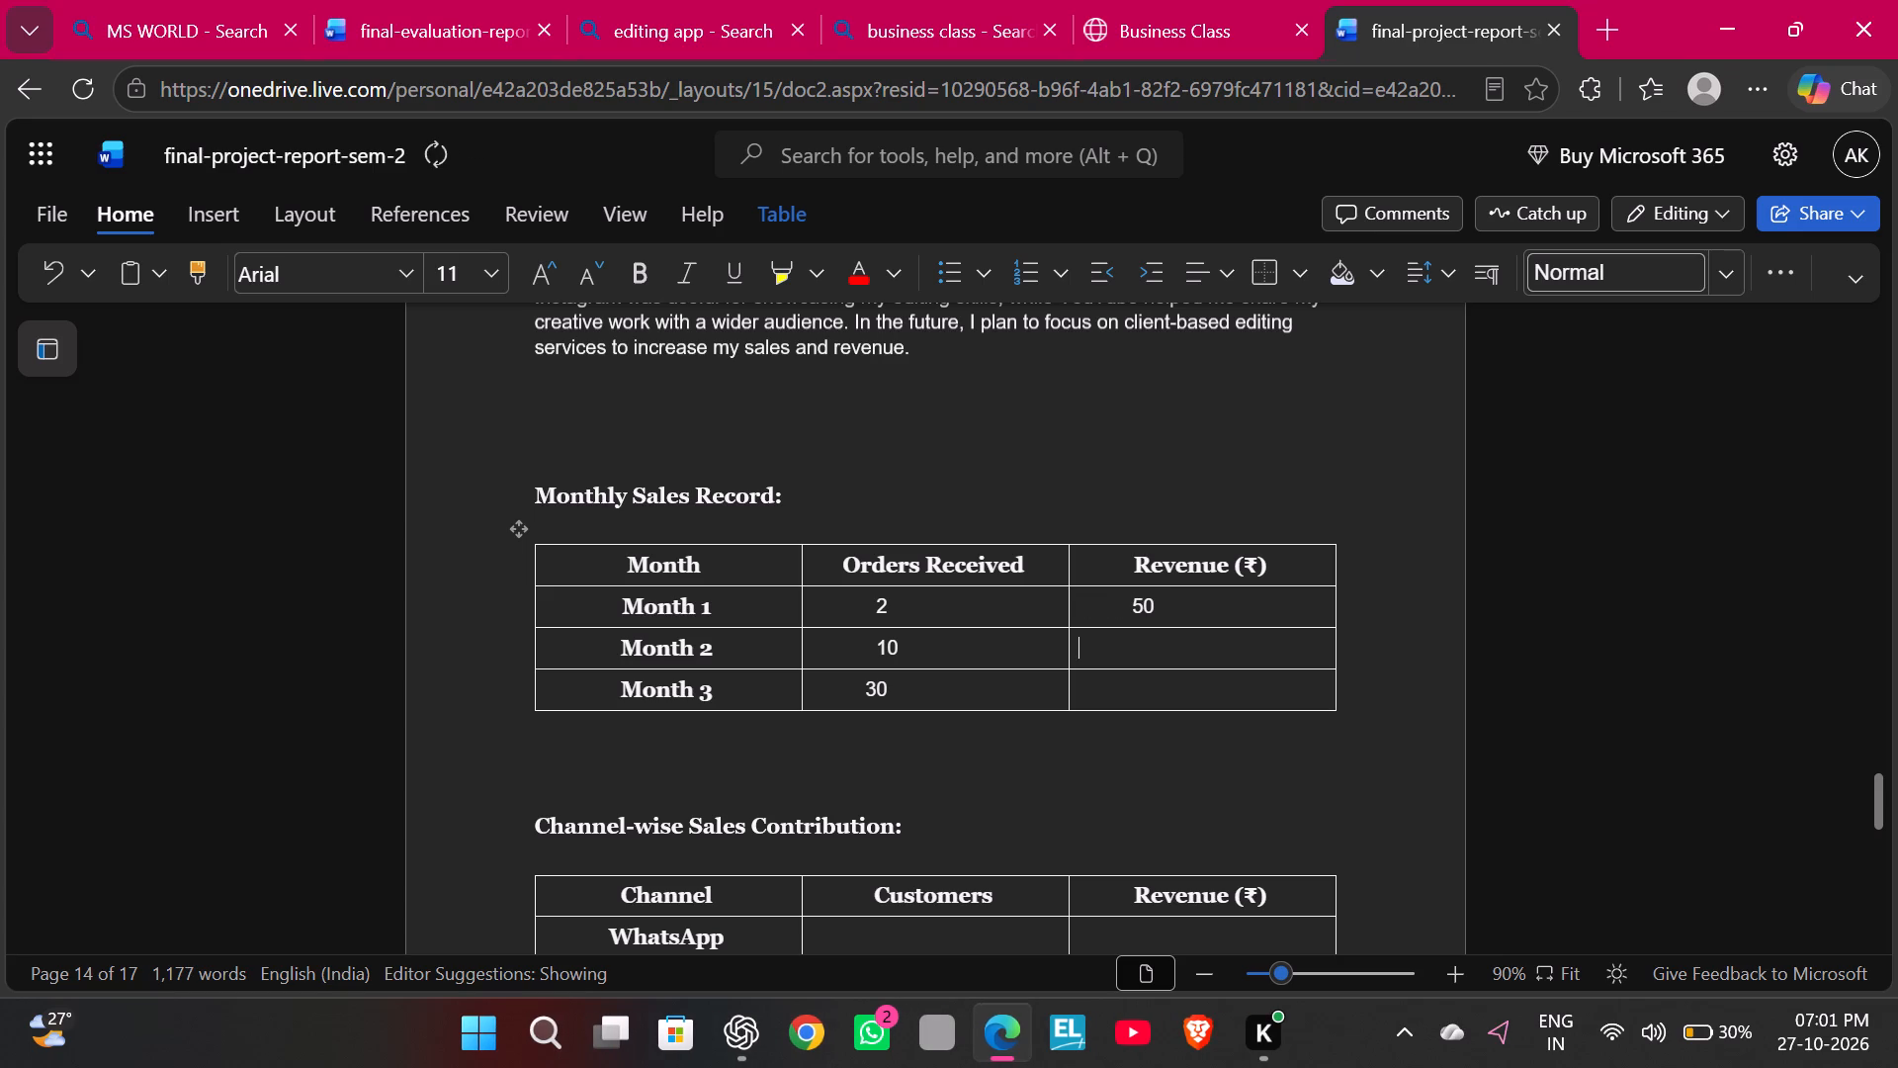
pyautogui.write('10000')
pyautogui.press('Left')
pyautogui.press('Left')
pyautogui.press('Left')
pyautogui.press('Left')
# Indent Month 2's Revenue value with spaces towards the middle of its cell in the Monthly Sales Record.
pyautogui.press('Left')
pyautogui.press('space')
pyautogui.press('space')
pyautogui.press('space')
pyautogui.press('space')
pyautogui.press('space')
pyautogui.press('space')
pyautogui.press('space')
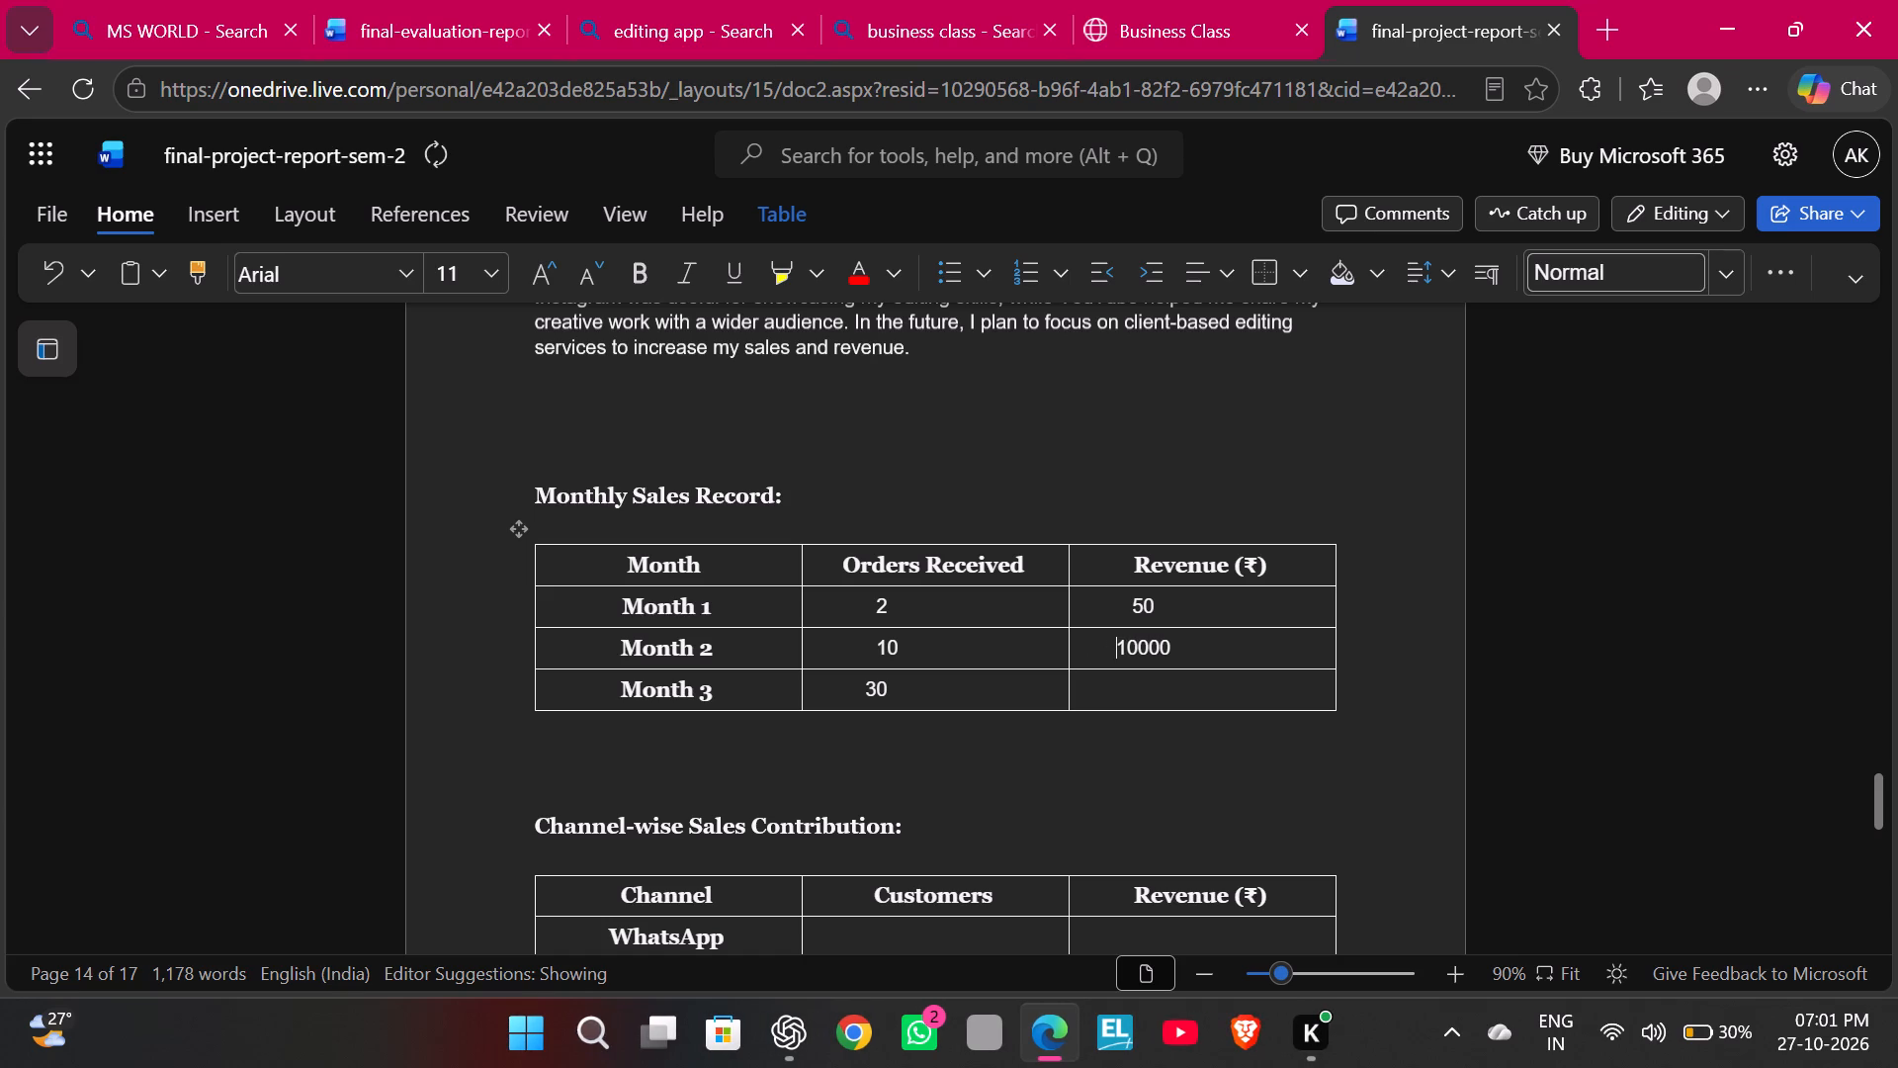
# Enter 30000 as Month 3's Revenue in the Monthly Sales Record, indented with spaces towards the middle of the cell.
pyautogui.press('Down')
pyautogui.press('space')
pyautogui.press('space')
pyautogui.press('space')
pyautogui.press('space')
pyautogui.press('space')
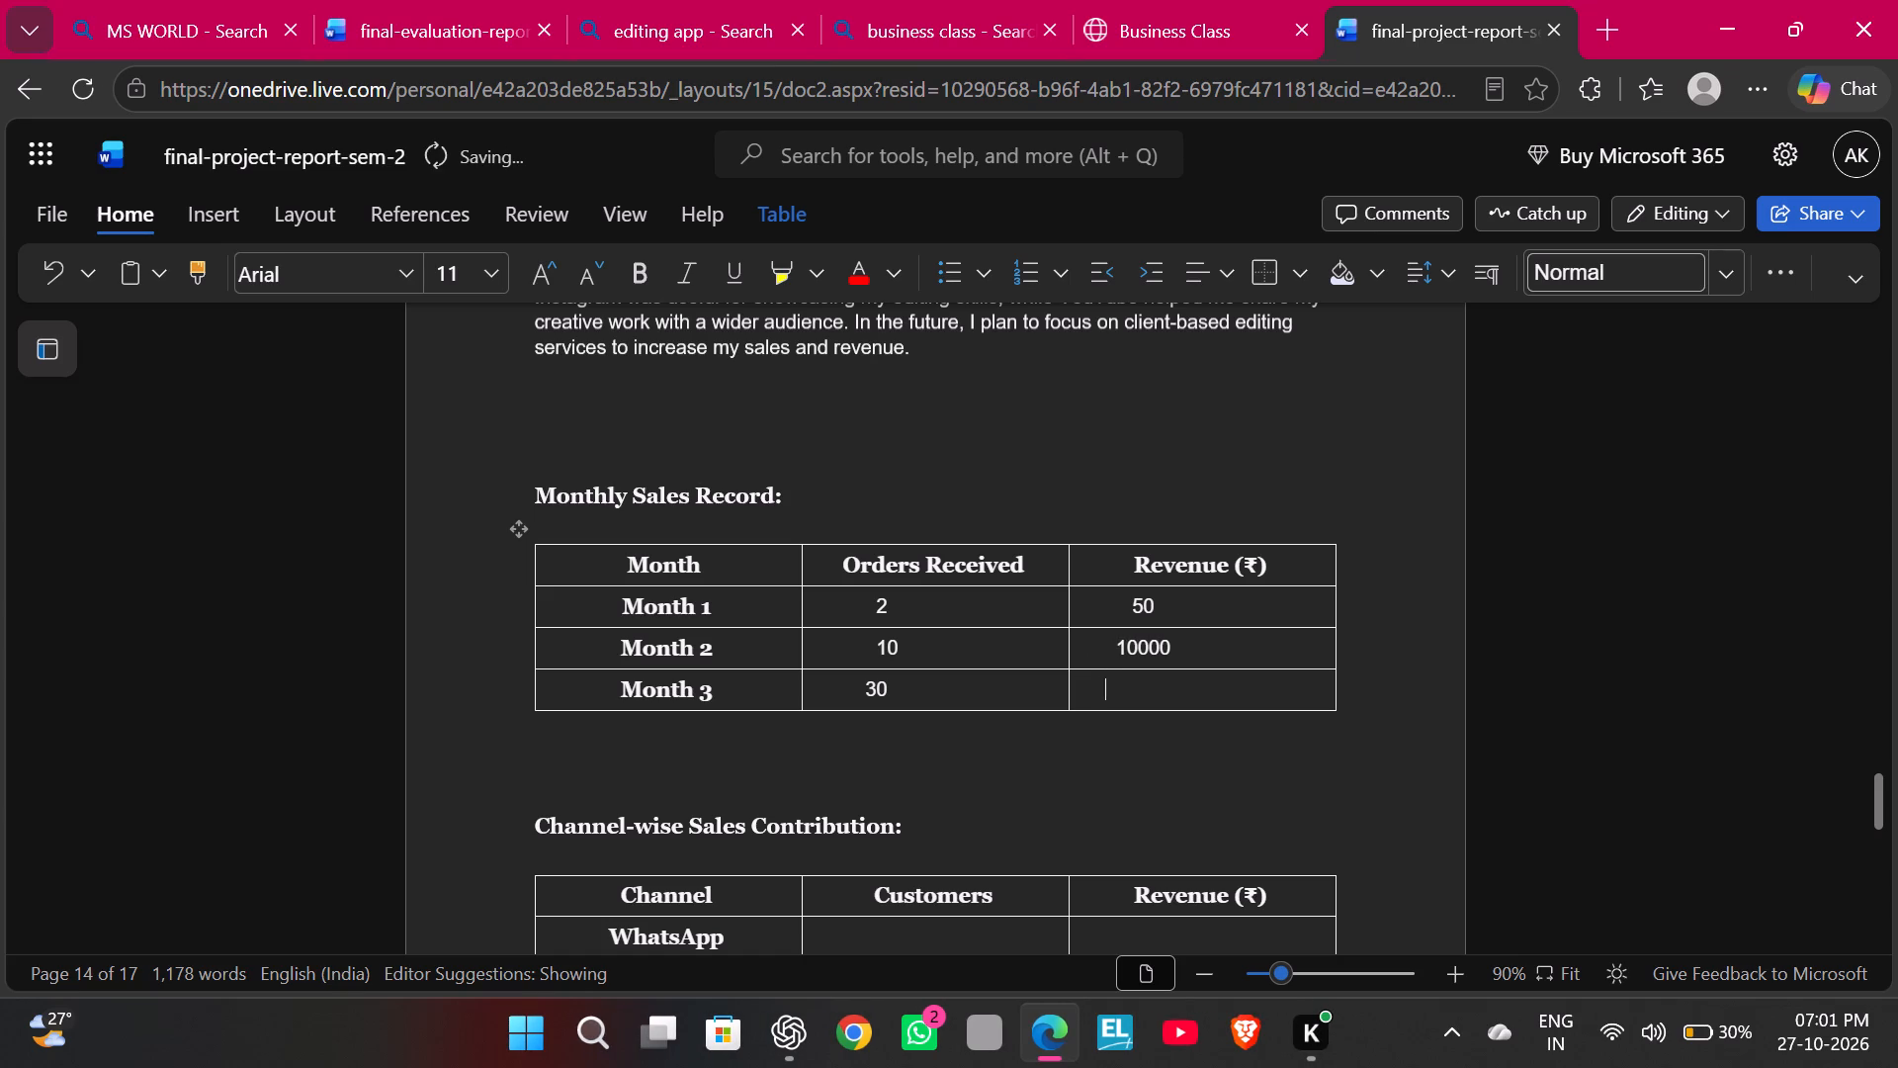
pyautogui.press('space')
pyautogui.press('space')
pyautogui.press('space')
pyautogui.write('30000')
# Fill in the WhatsApp row of the Channel-wise Sales Contribution table with 0 Customers and 0 Revenue.
pyautogui.scroll(-1, 1170, 654)
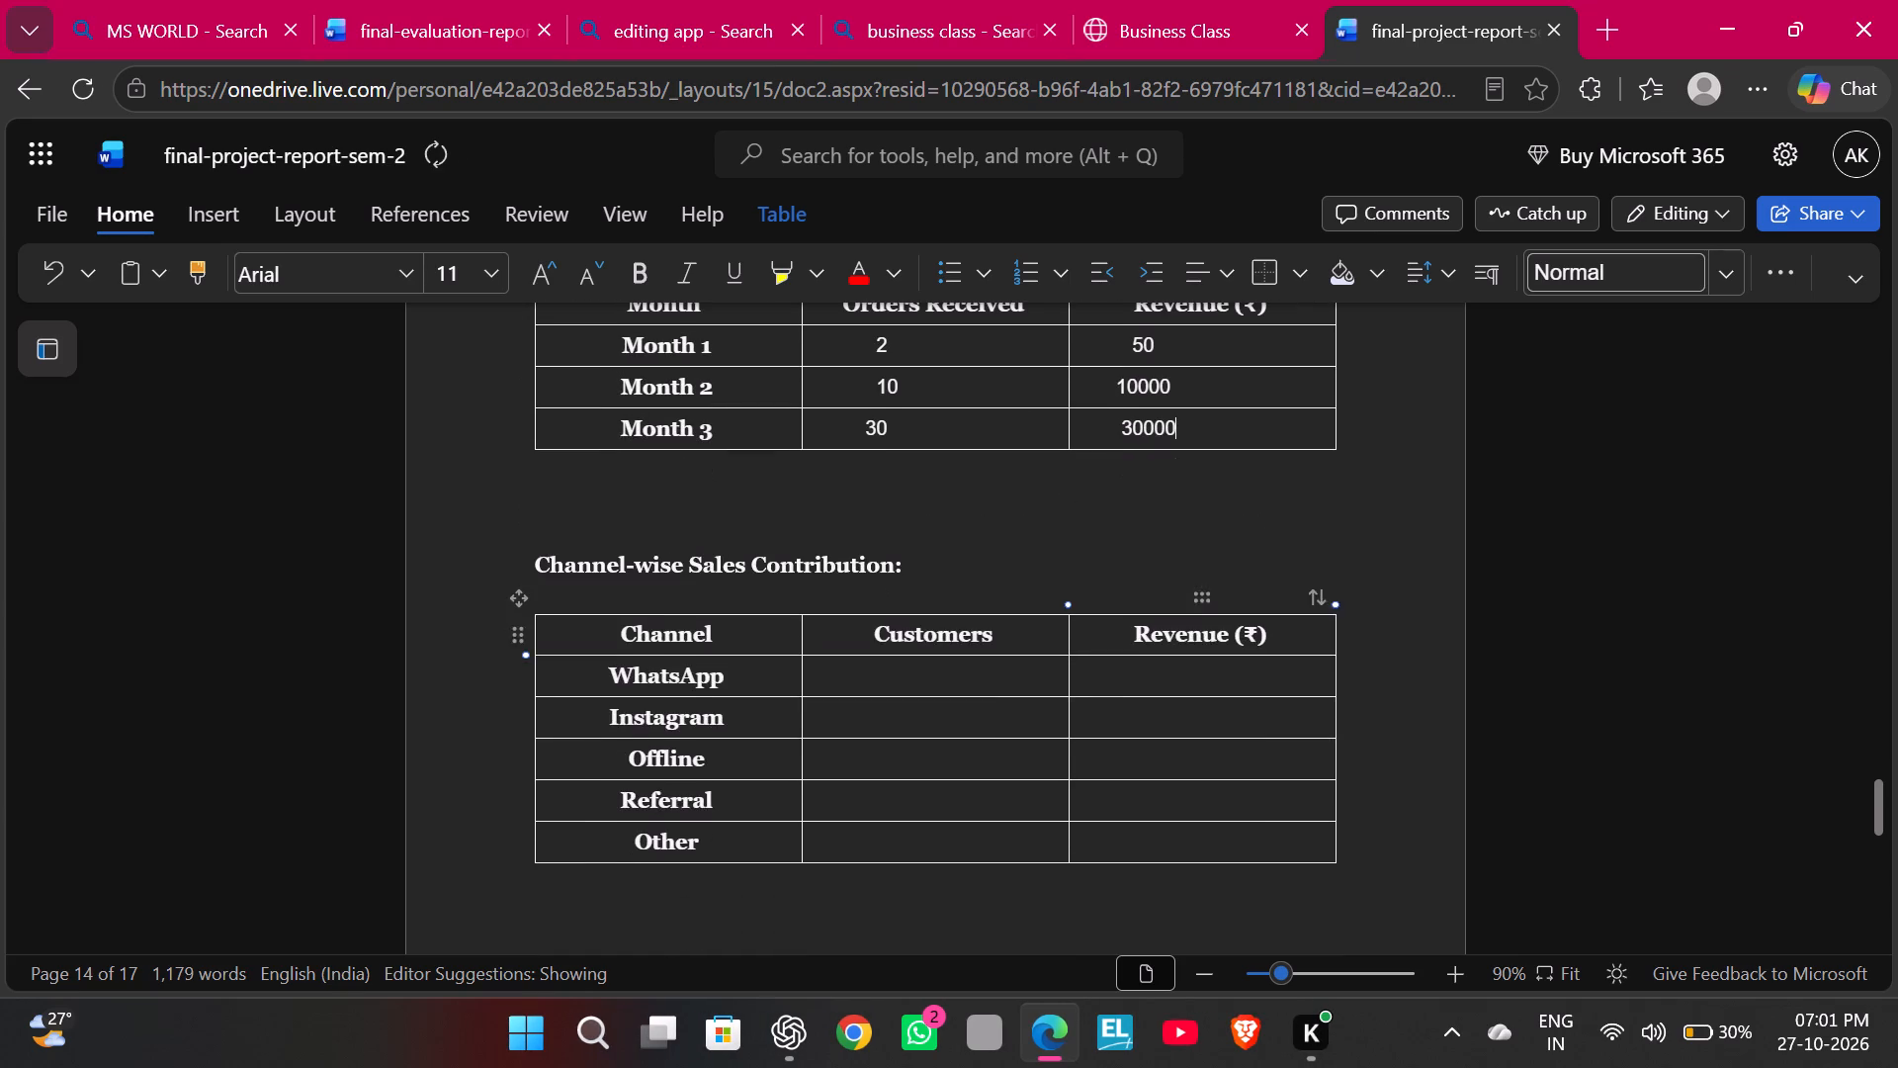
pyautogui.click(1016, 671)
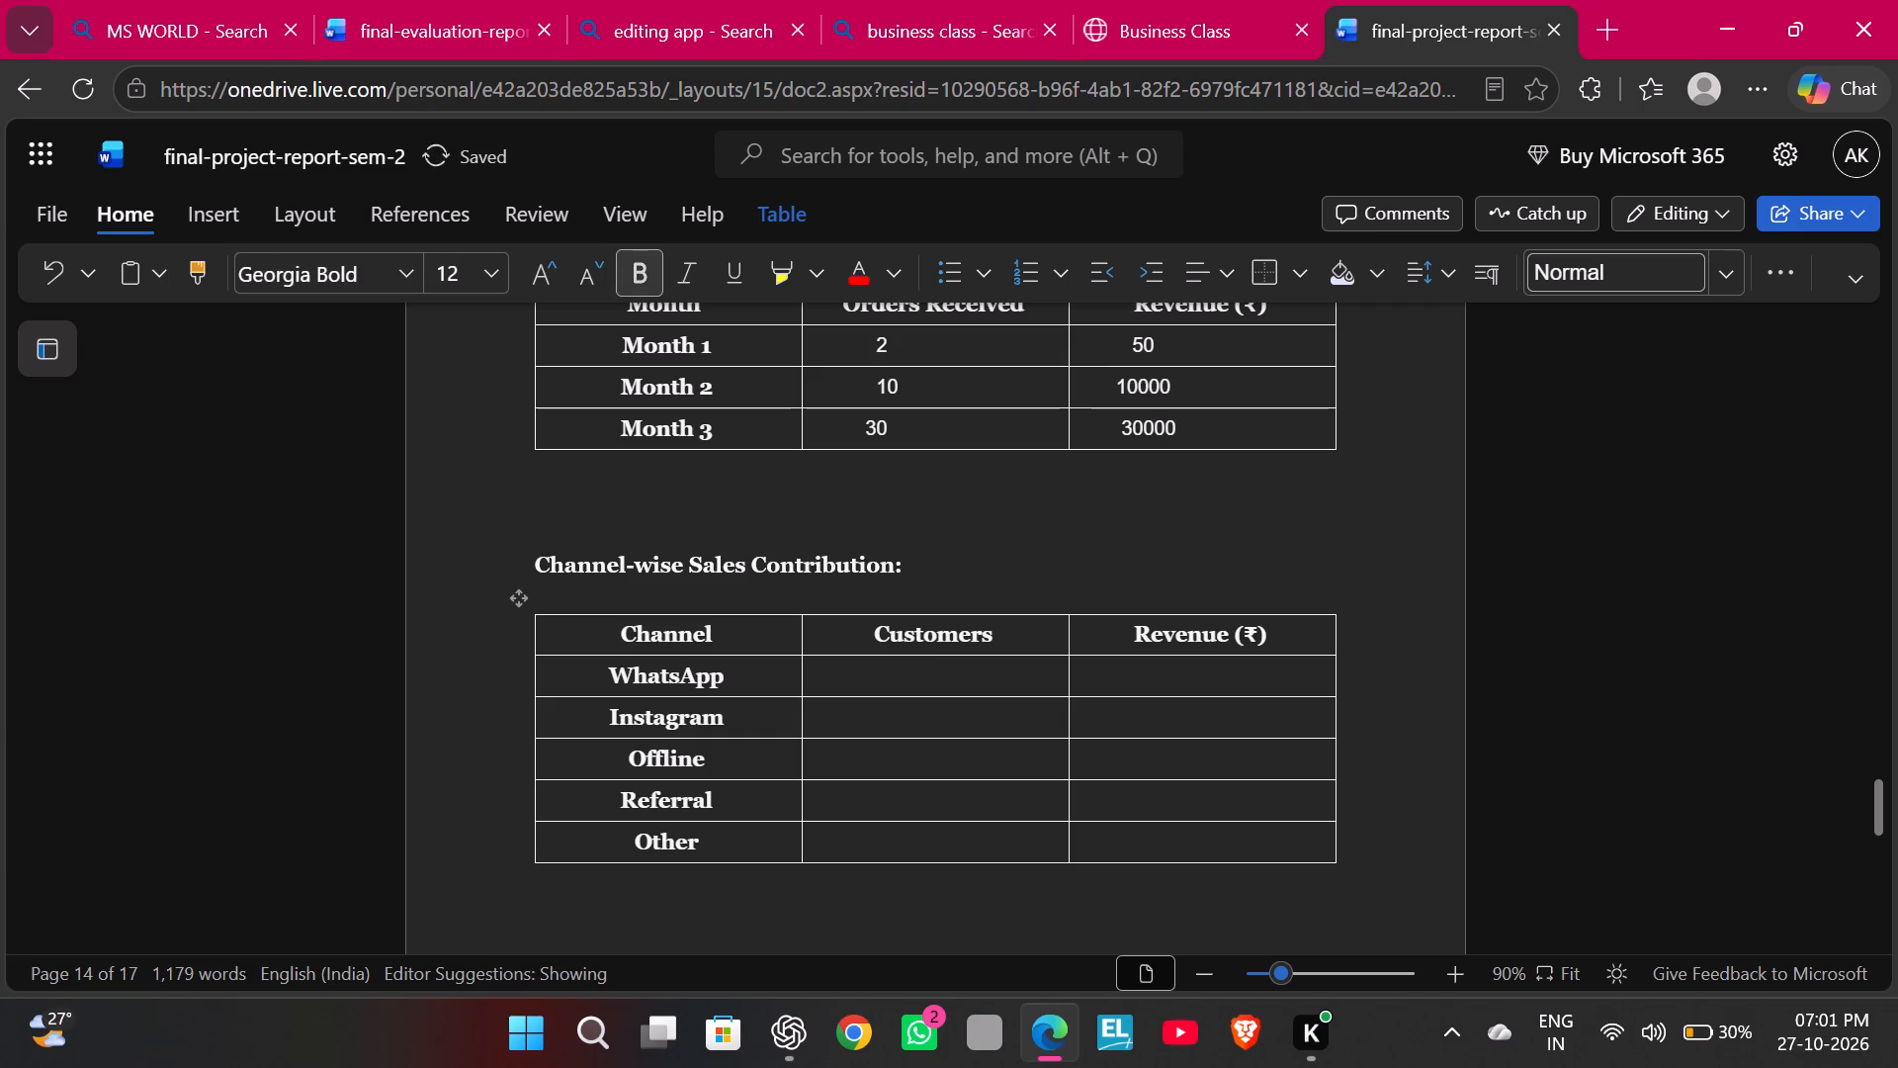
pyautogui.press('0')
pyautogui.click(1152, 690)
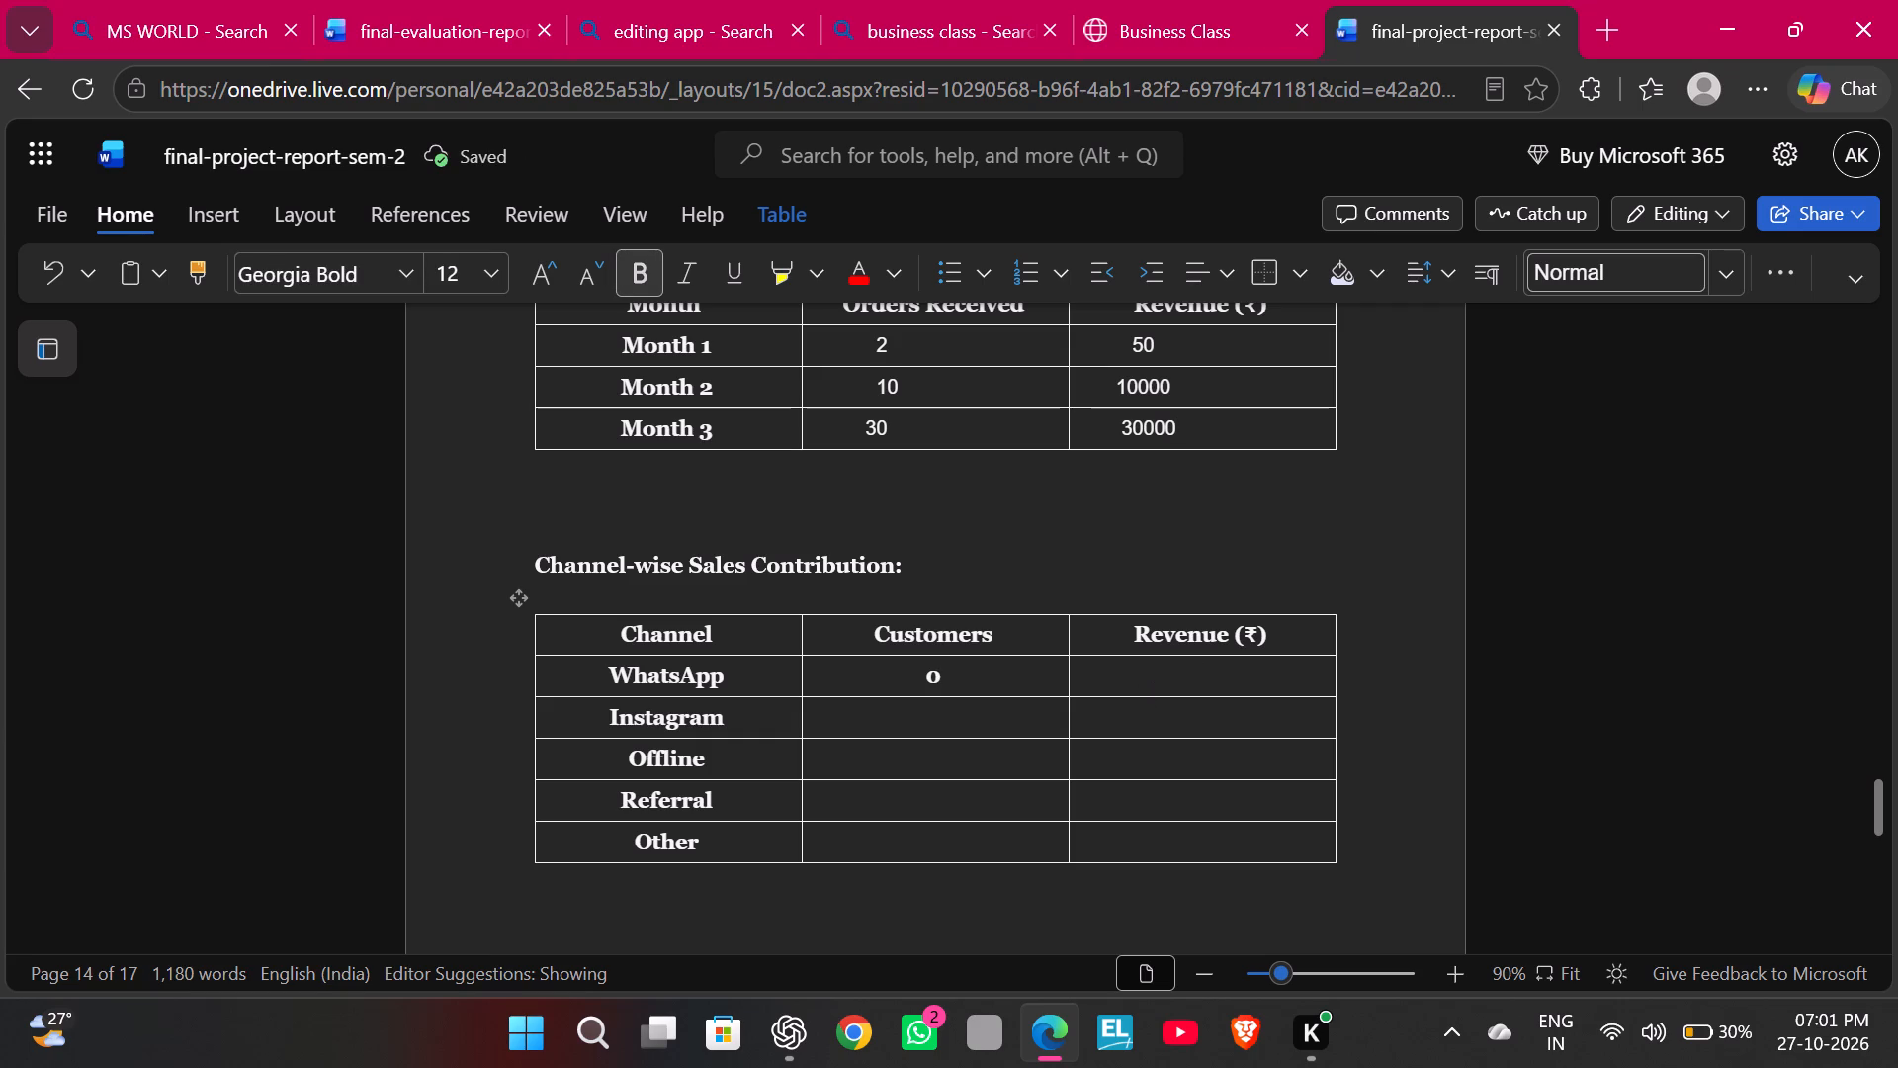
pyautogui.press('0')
# Enter 5000 as Instagram's Customers and 0 as Offline's Customers in the Channel-wise Sales Contribution table.
pyautogui.click(953, 738)
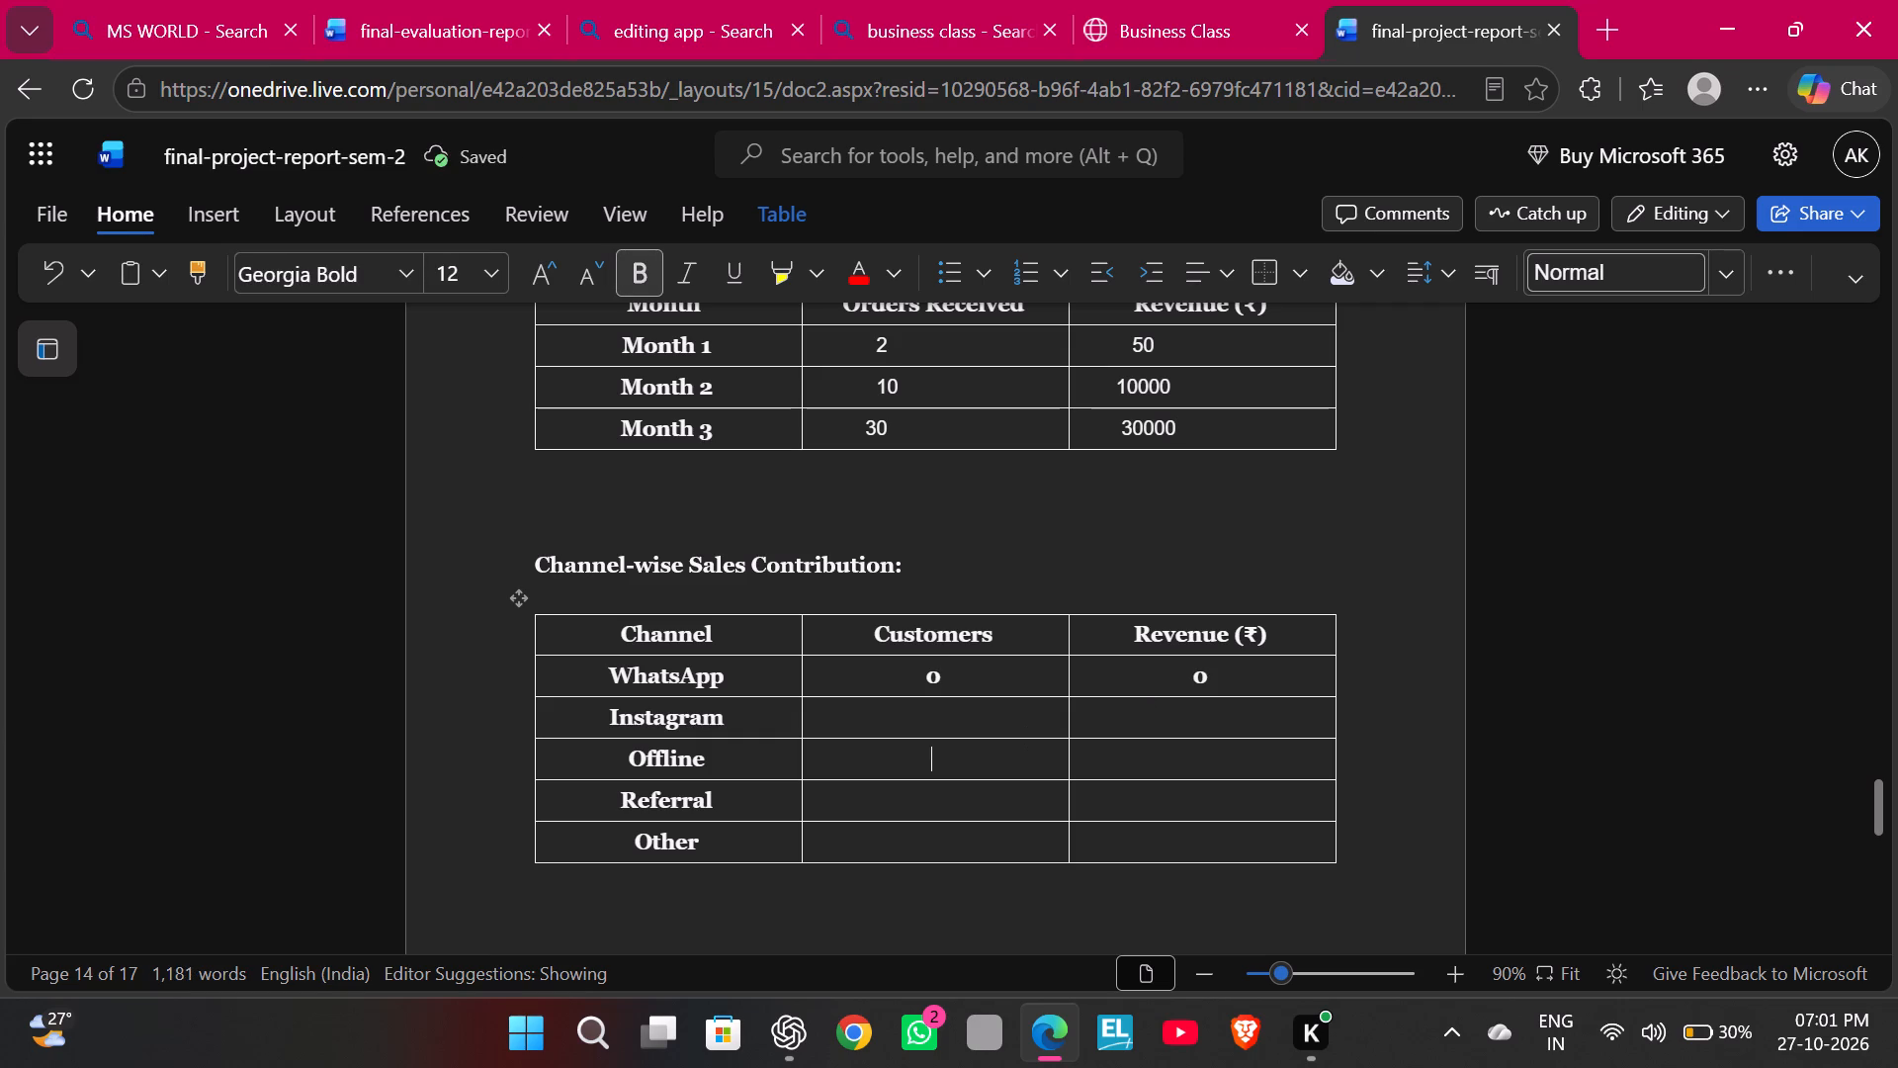
pyautogui.click(943, 716)
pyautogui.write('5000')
pyautogui.click(980, 752)
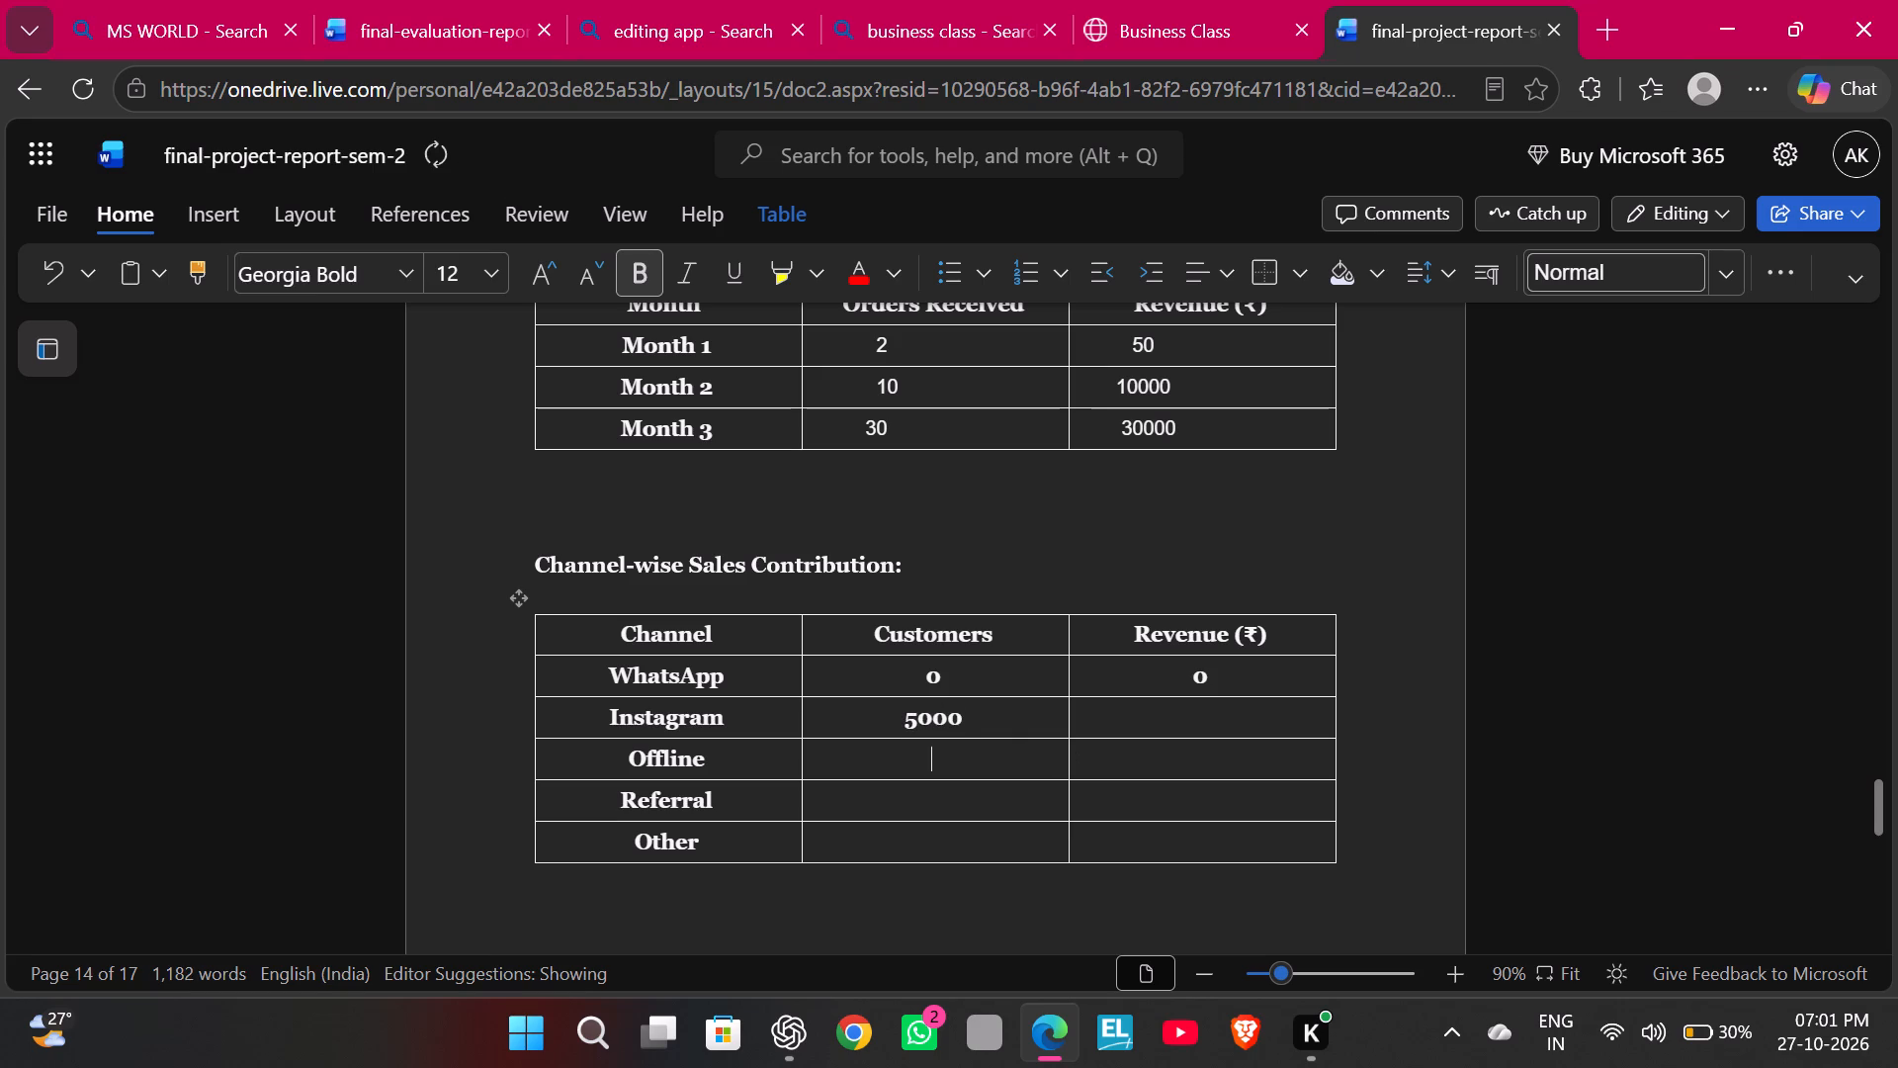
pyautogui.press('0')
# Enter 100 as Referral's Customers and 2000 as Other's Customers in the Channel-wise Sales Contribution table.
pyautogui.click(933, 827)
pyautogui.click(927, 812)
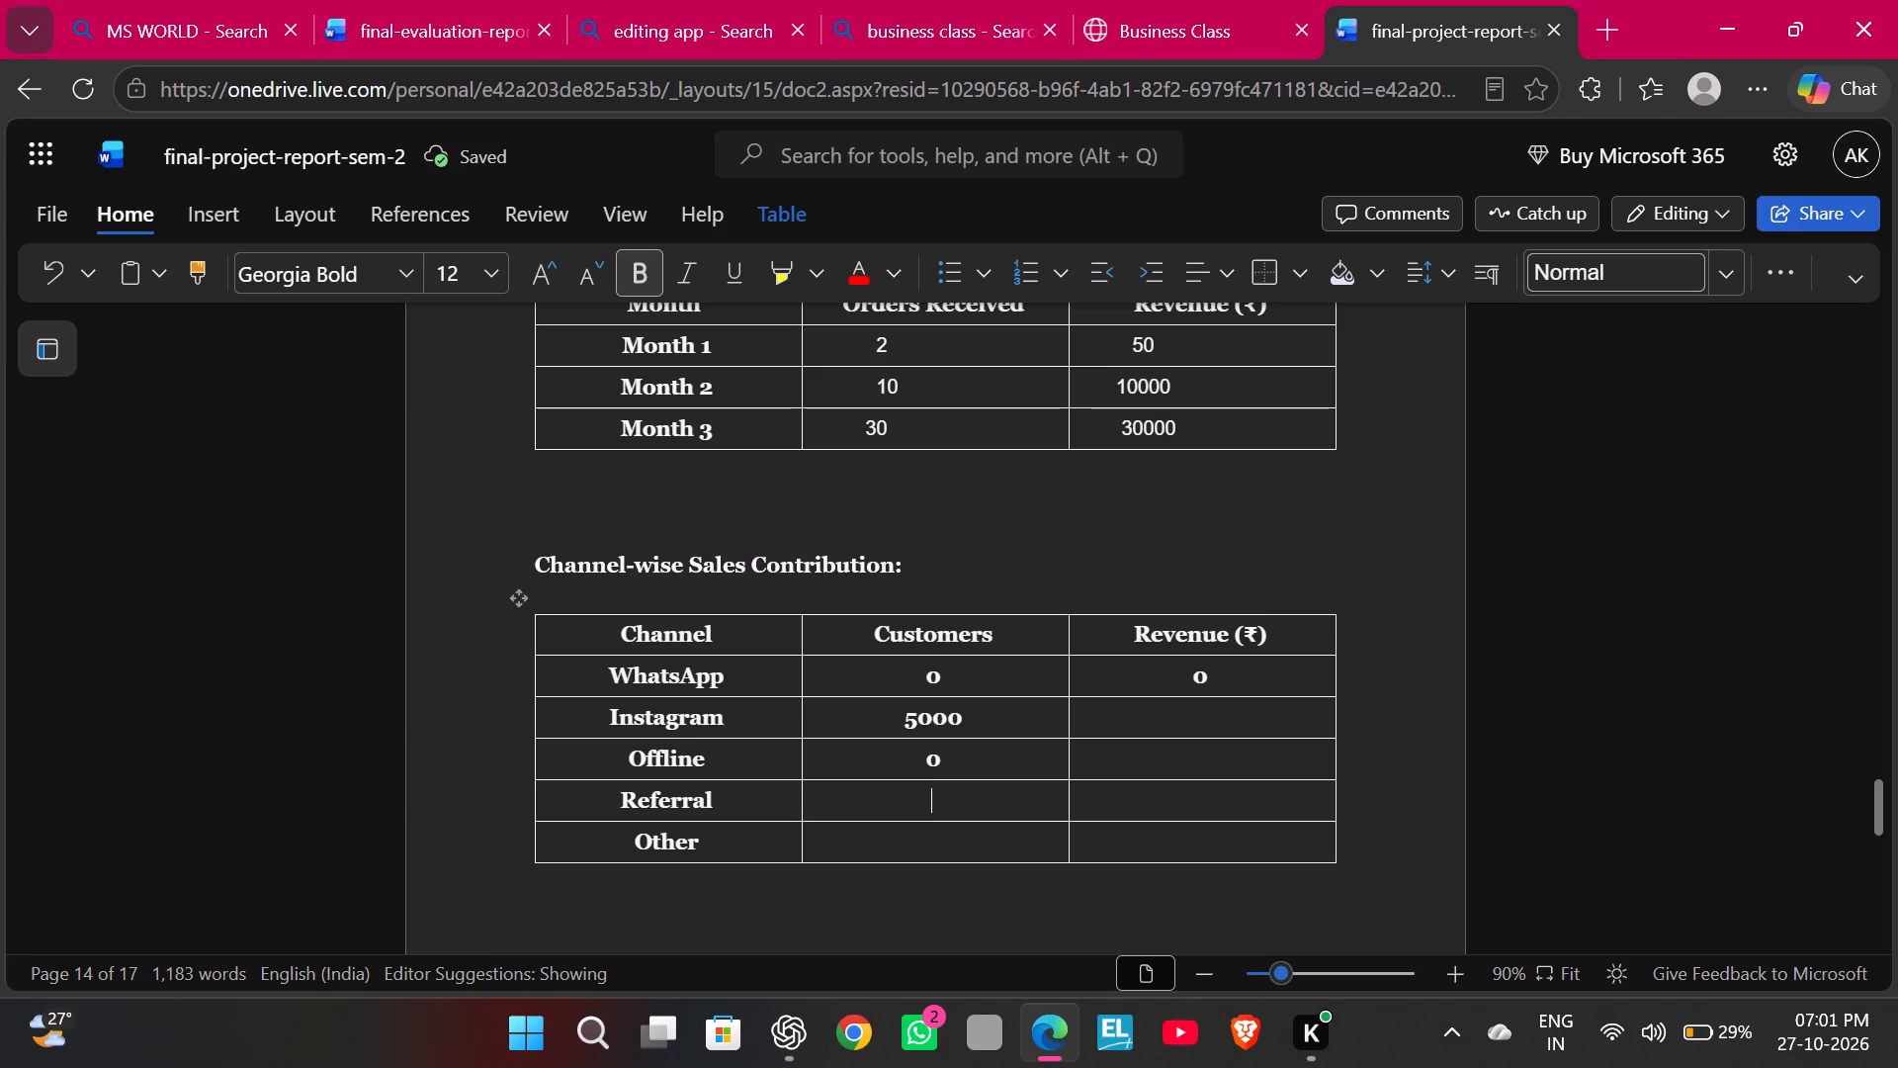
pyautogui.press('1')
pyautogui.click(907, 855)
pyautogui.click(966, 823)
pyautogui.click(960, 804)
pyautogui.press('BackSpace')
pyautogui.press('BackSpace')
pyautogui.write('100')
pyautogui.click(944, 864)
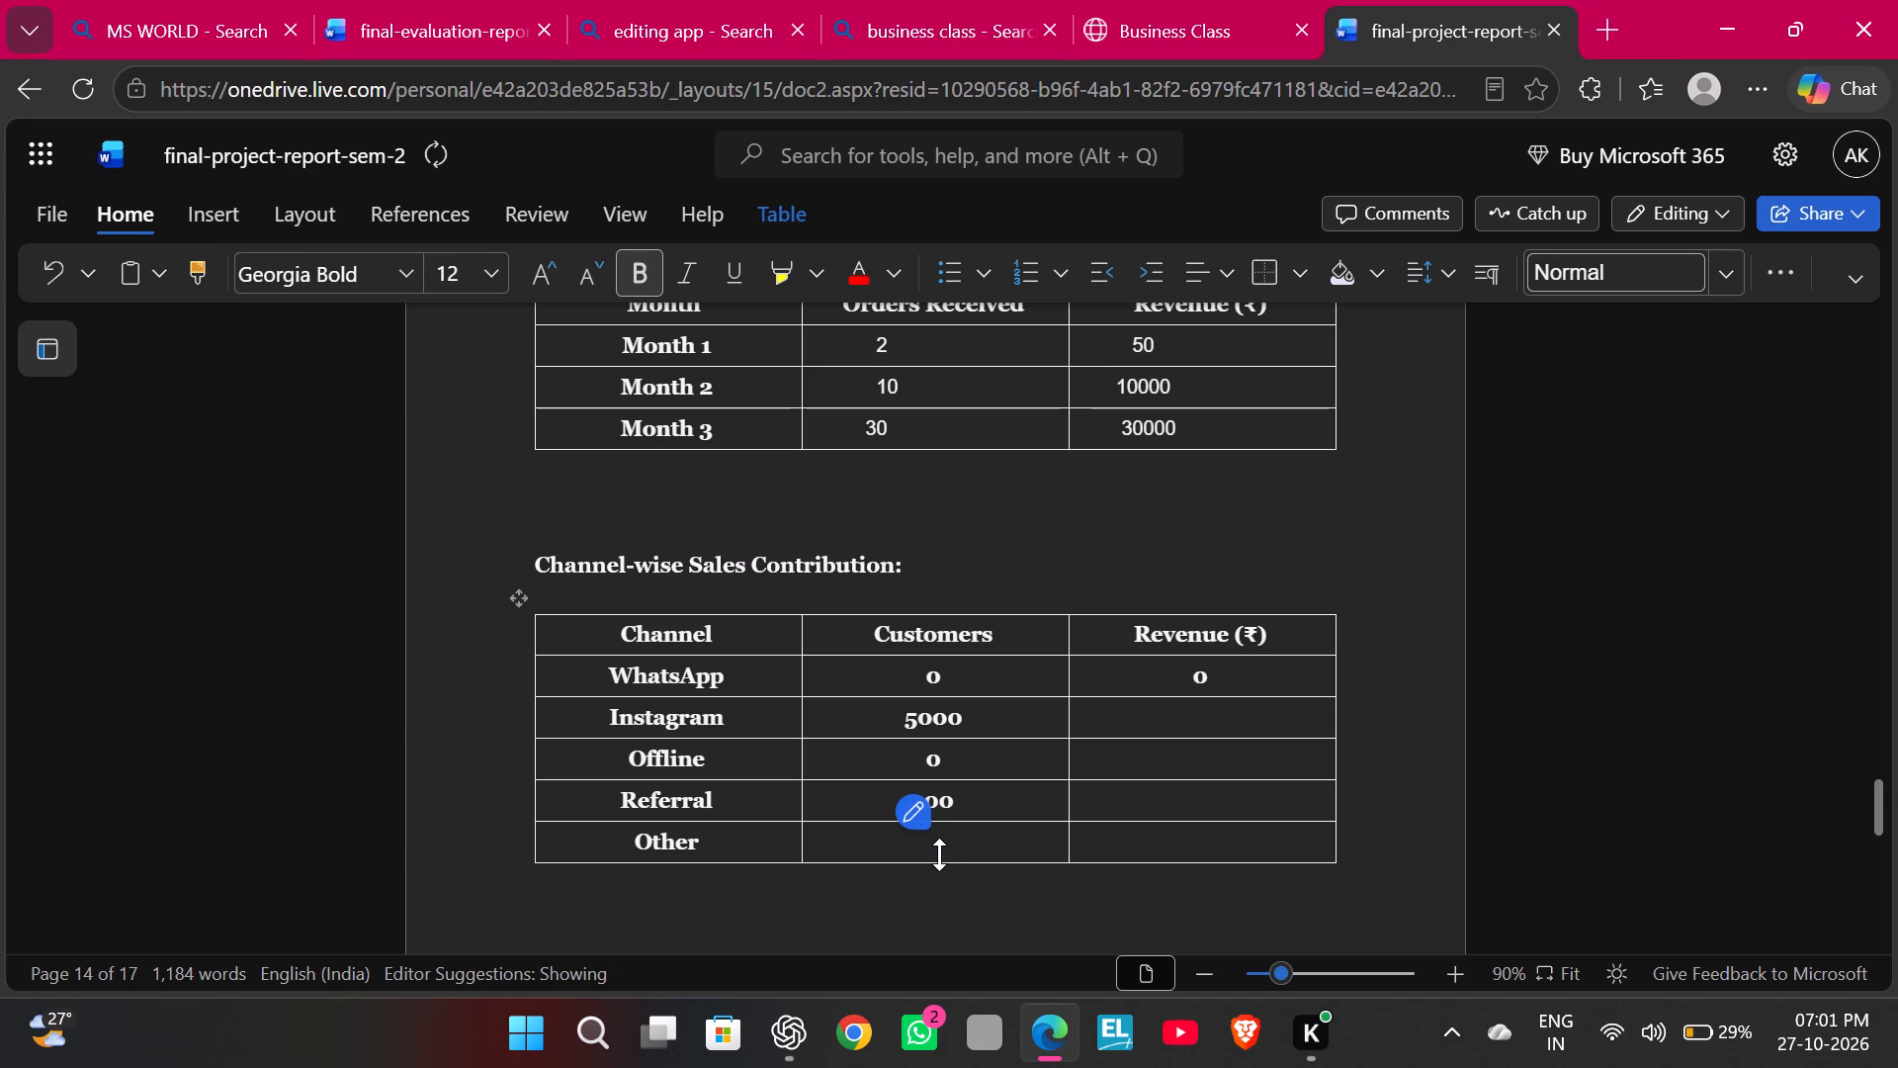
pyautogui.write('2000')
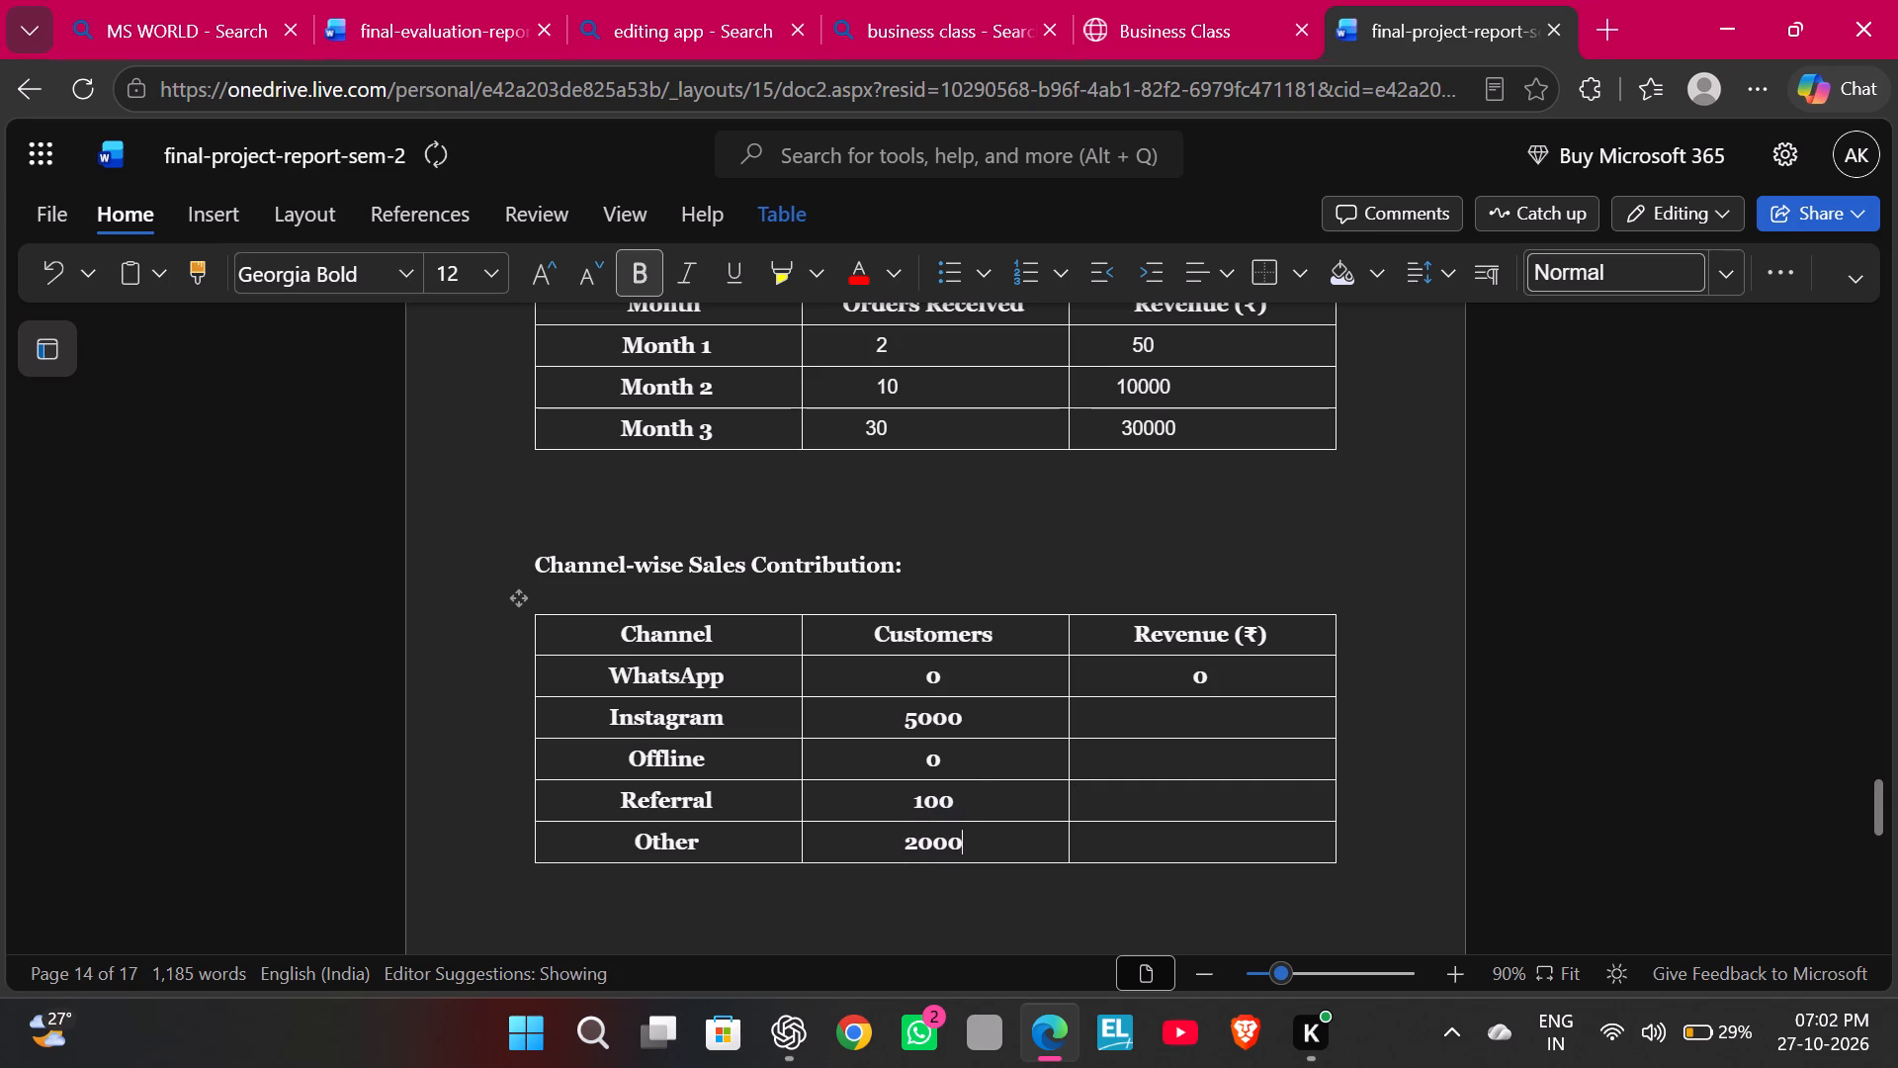
# Replace the Customers value in the Other row of the Channel-wise Sales Contribution table with 1.
pyautogui.moveTo(997, 839); pyautogui.dragTo(899, 838)
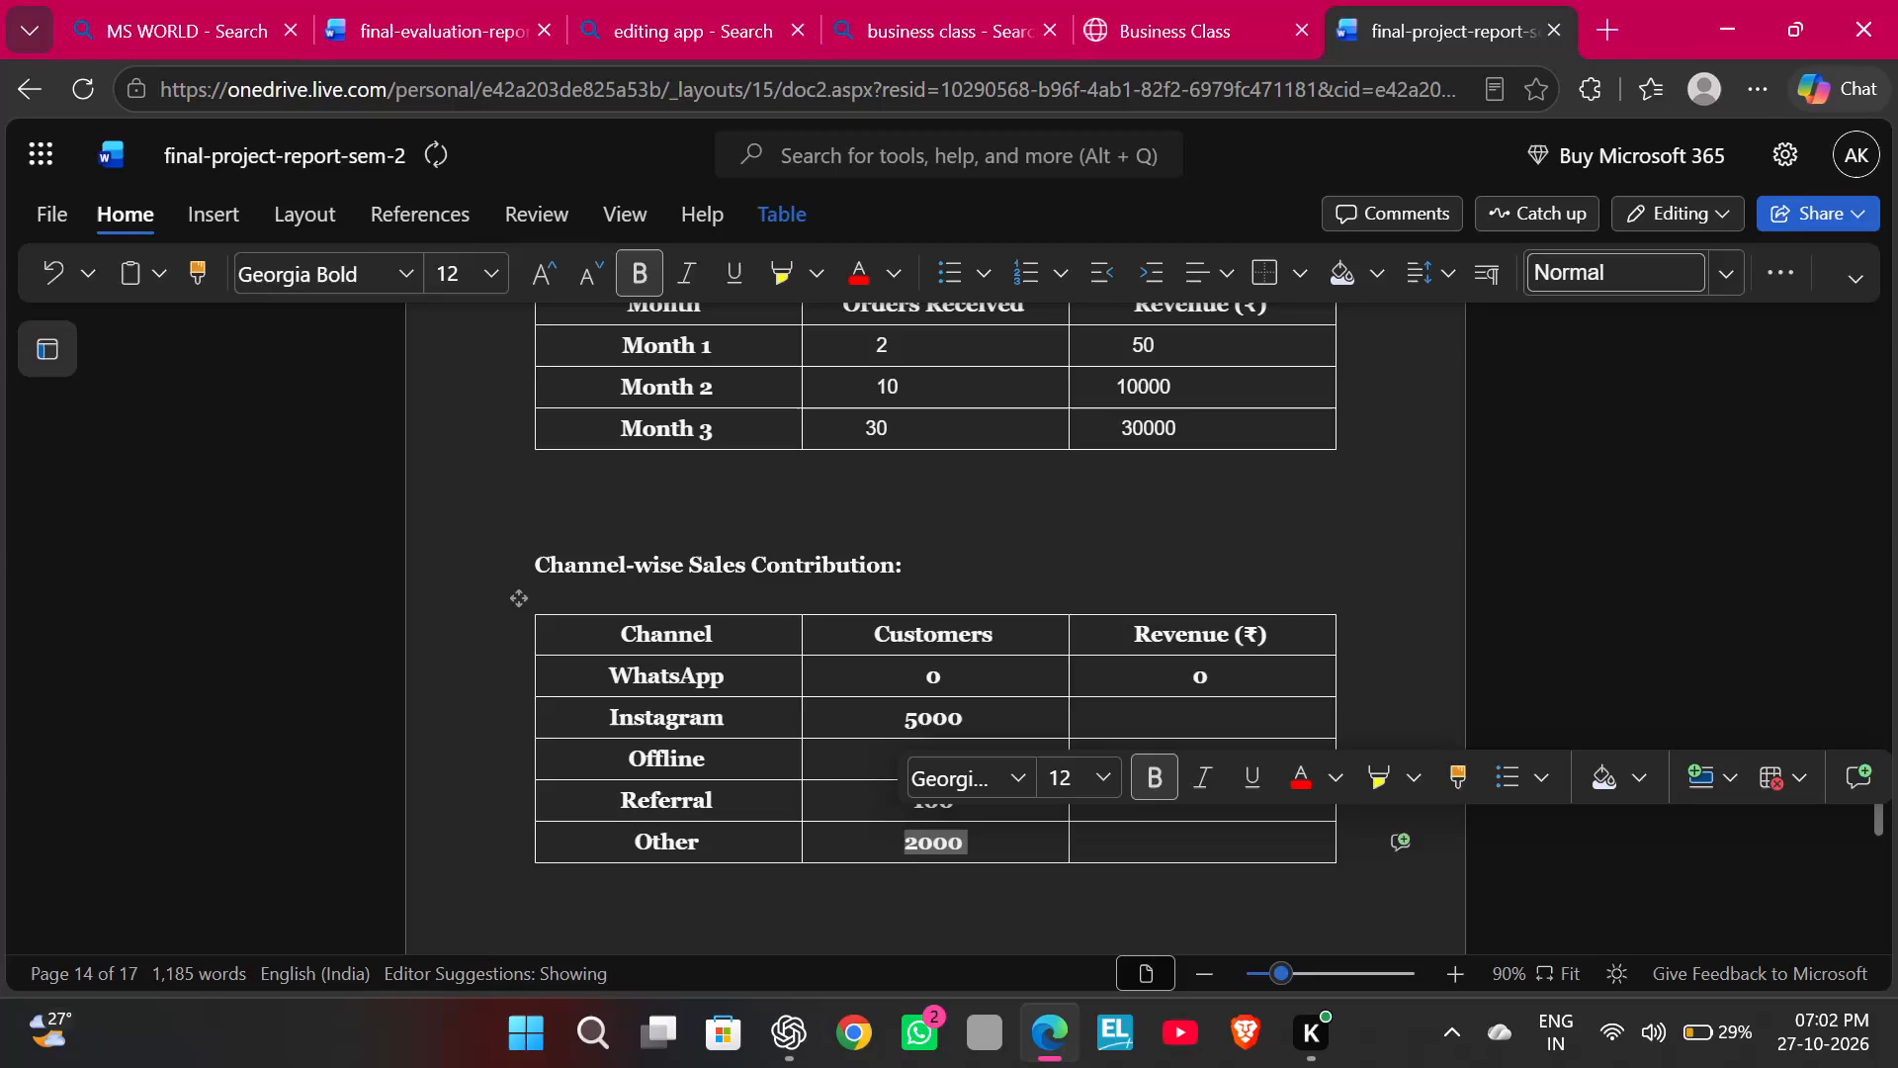
pyautogui.press('BackSpace')
pyautogui.press('BackSpace')
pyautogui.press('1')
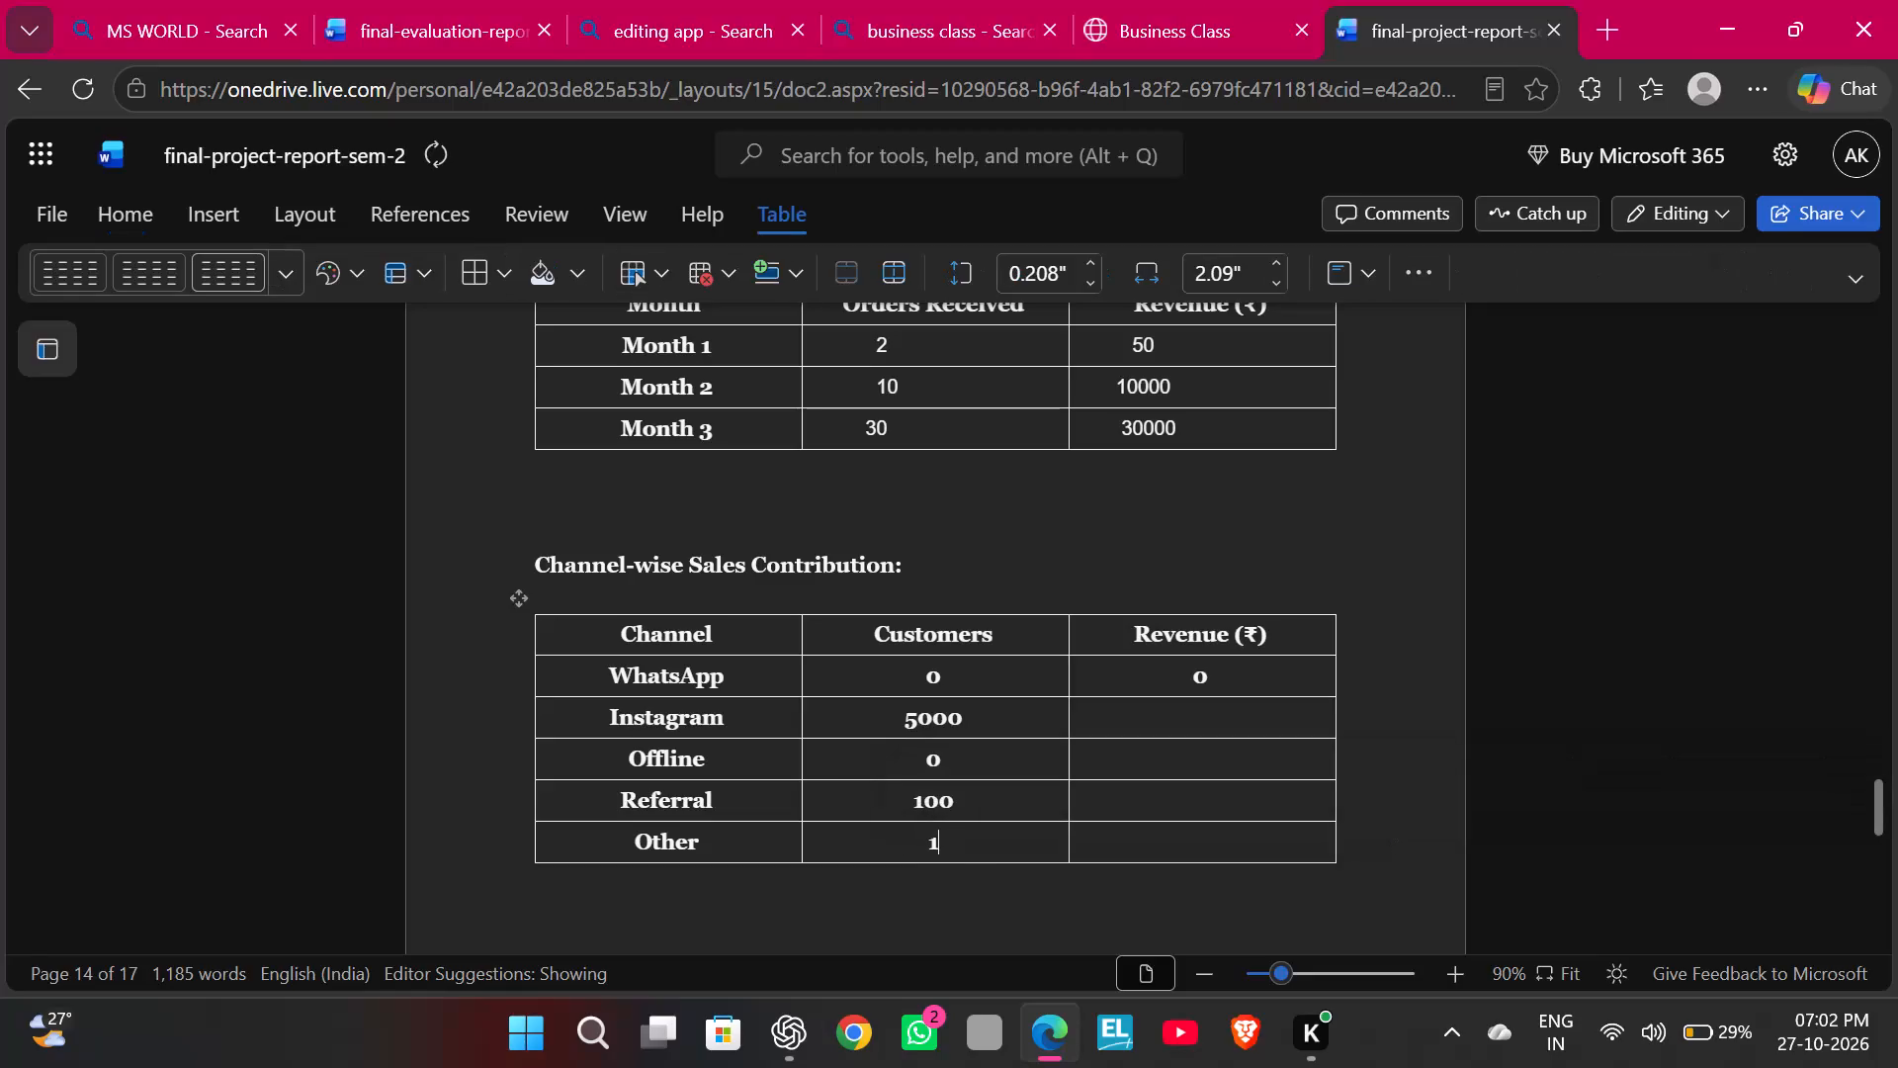
# Replace Instagram's Customers value in the Channel-wise Sales Contribution table with 0.
pyautogui.click(971, 721)
pyautogui.press('BackSpace')
pyautogui.press('BackSpace')
pyautogui.press('BackSpace')
pyautogui.press('BackSpace')
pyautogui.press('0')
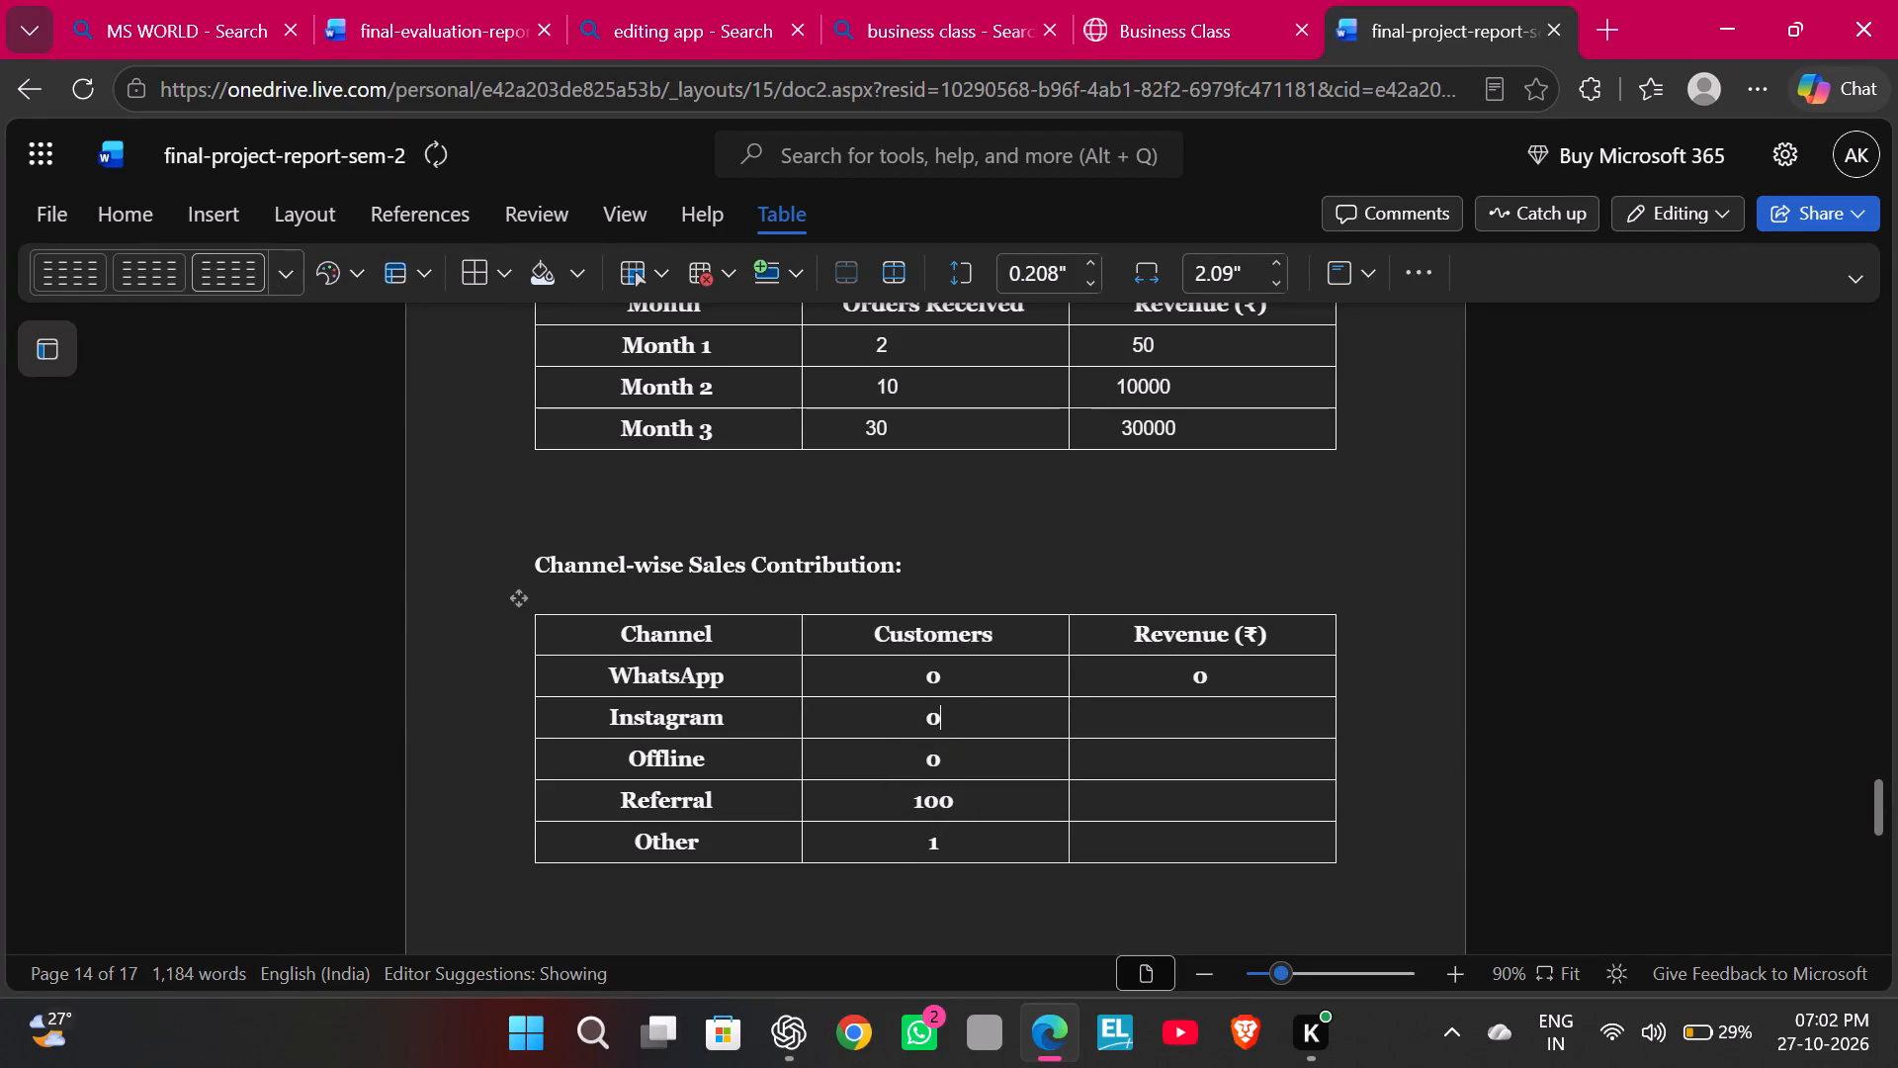
# Replace Referral's Customers value in the Channel-wise Sales Contribution table with 5.
pyautogui.click(980, 806)
pyautogui.press('BackSpace')
pyautogui.press('BackSpace')
pyautogui.press('BackSpace')
pyautogui.press('BackSpace')
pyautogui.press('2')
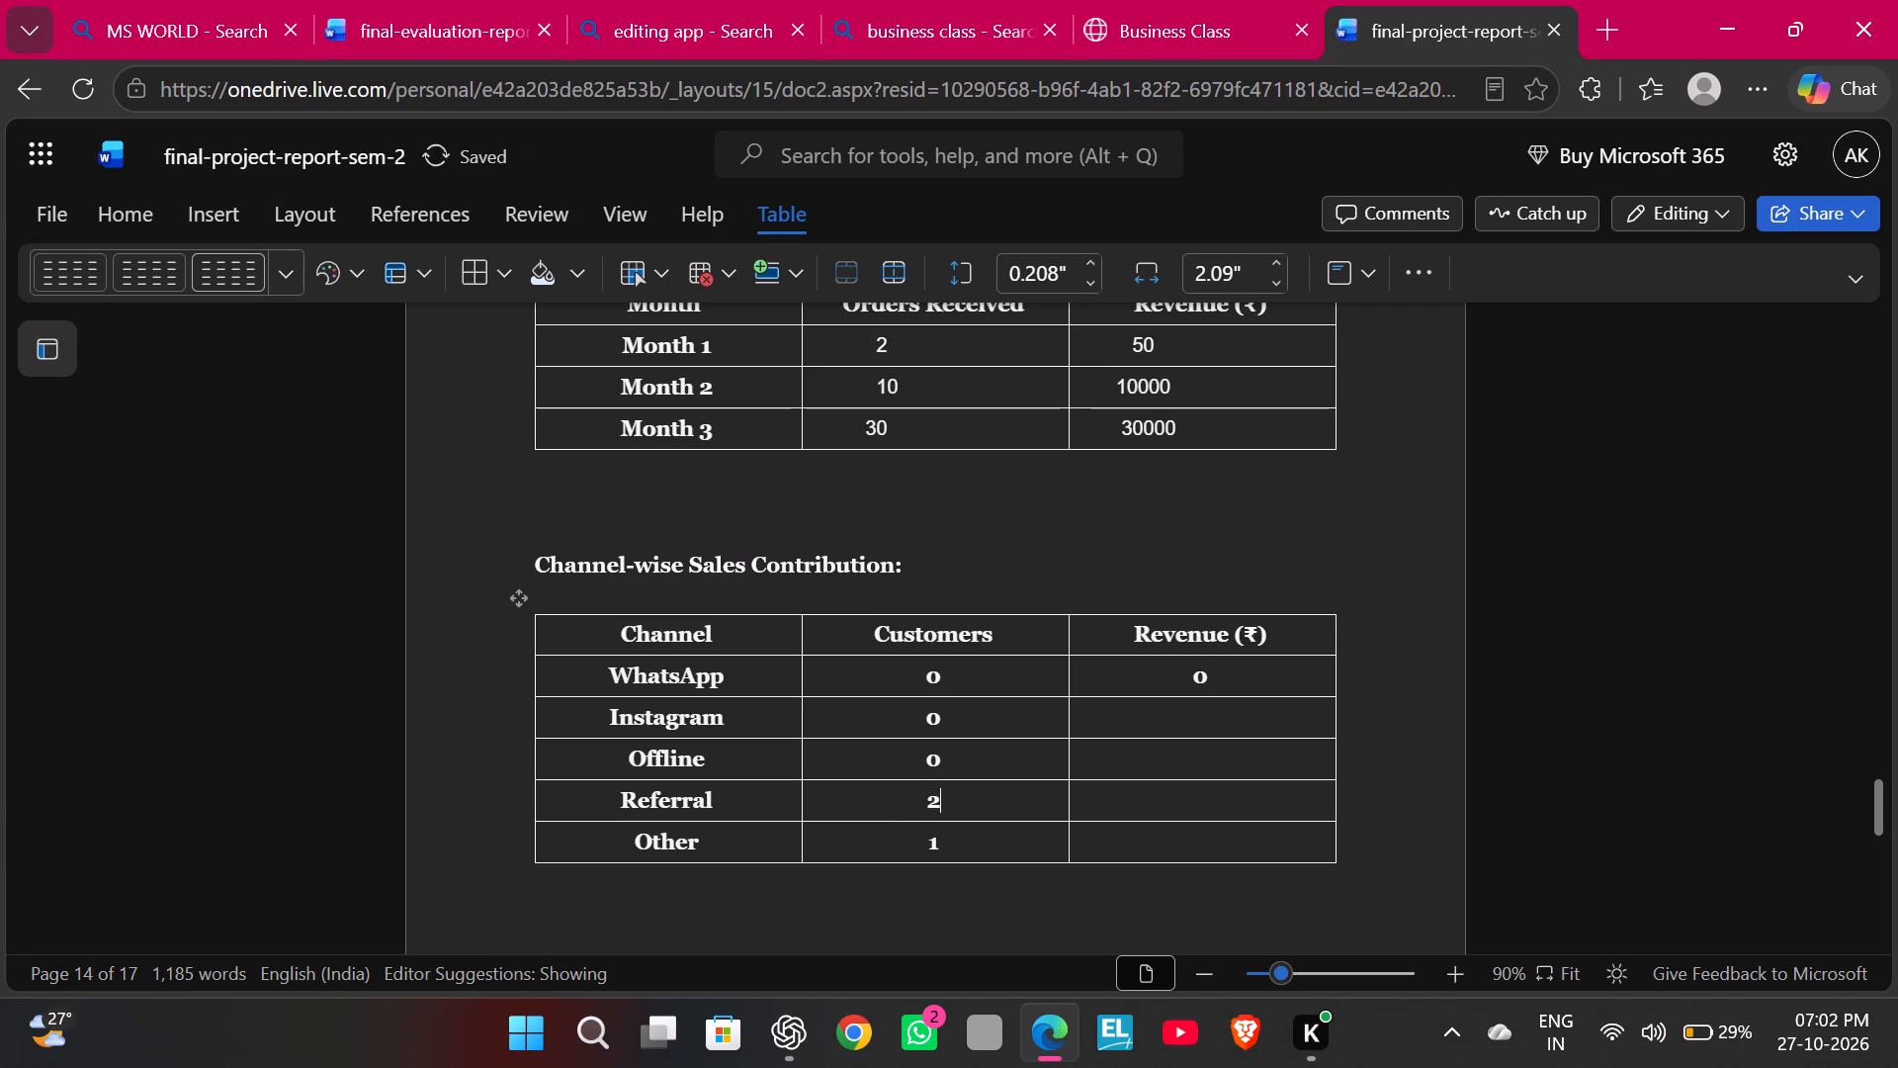
pyautogui.press('BackSpace')
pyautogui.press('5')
# Fill in the channel Revenue column with 0 for Instagram, 0 for Offline and 2000 for Referral.
pyautogui.click(1188, 728)
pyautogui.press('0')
pyautogui.press('Down')
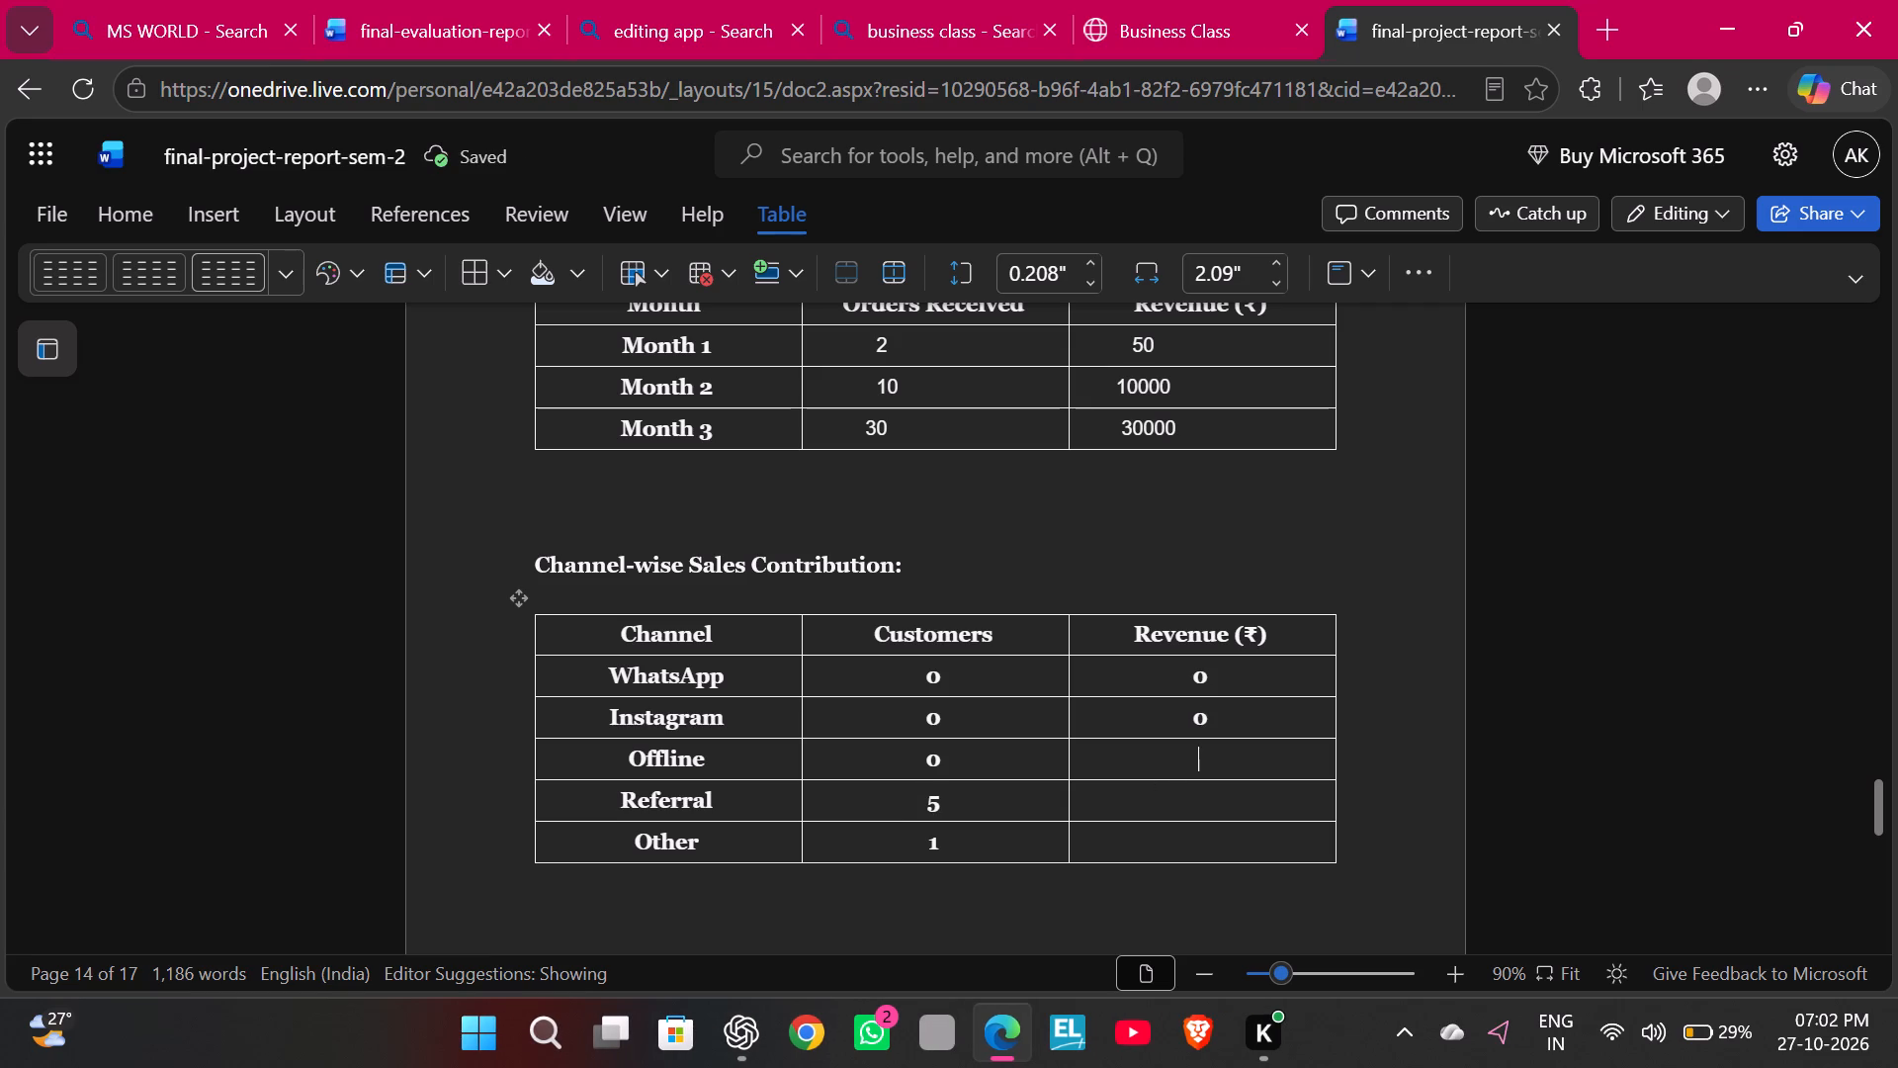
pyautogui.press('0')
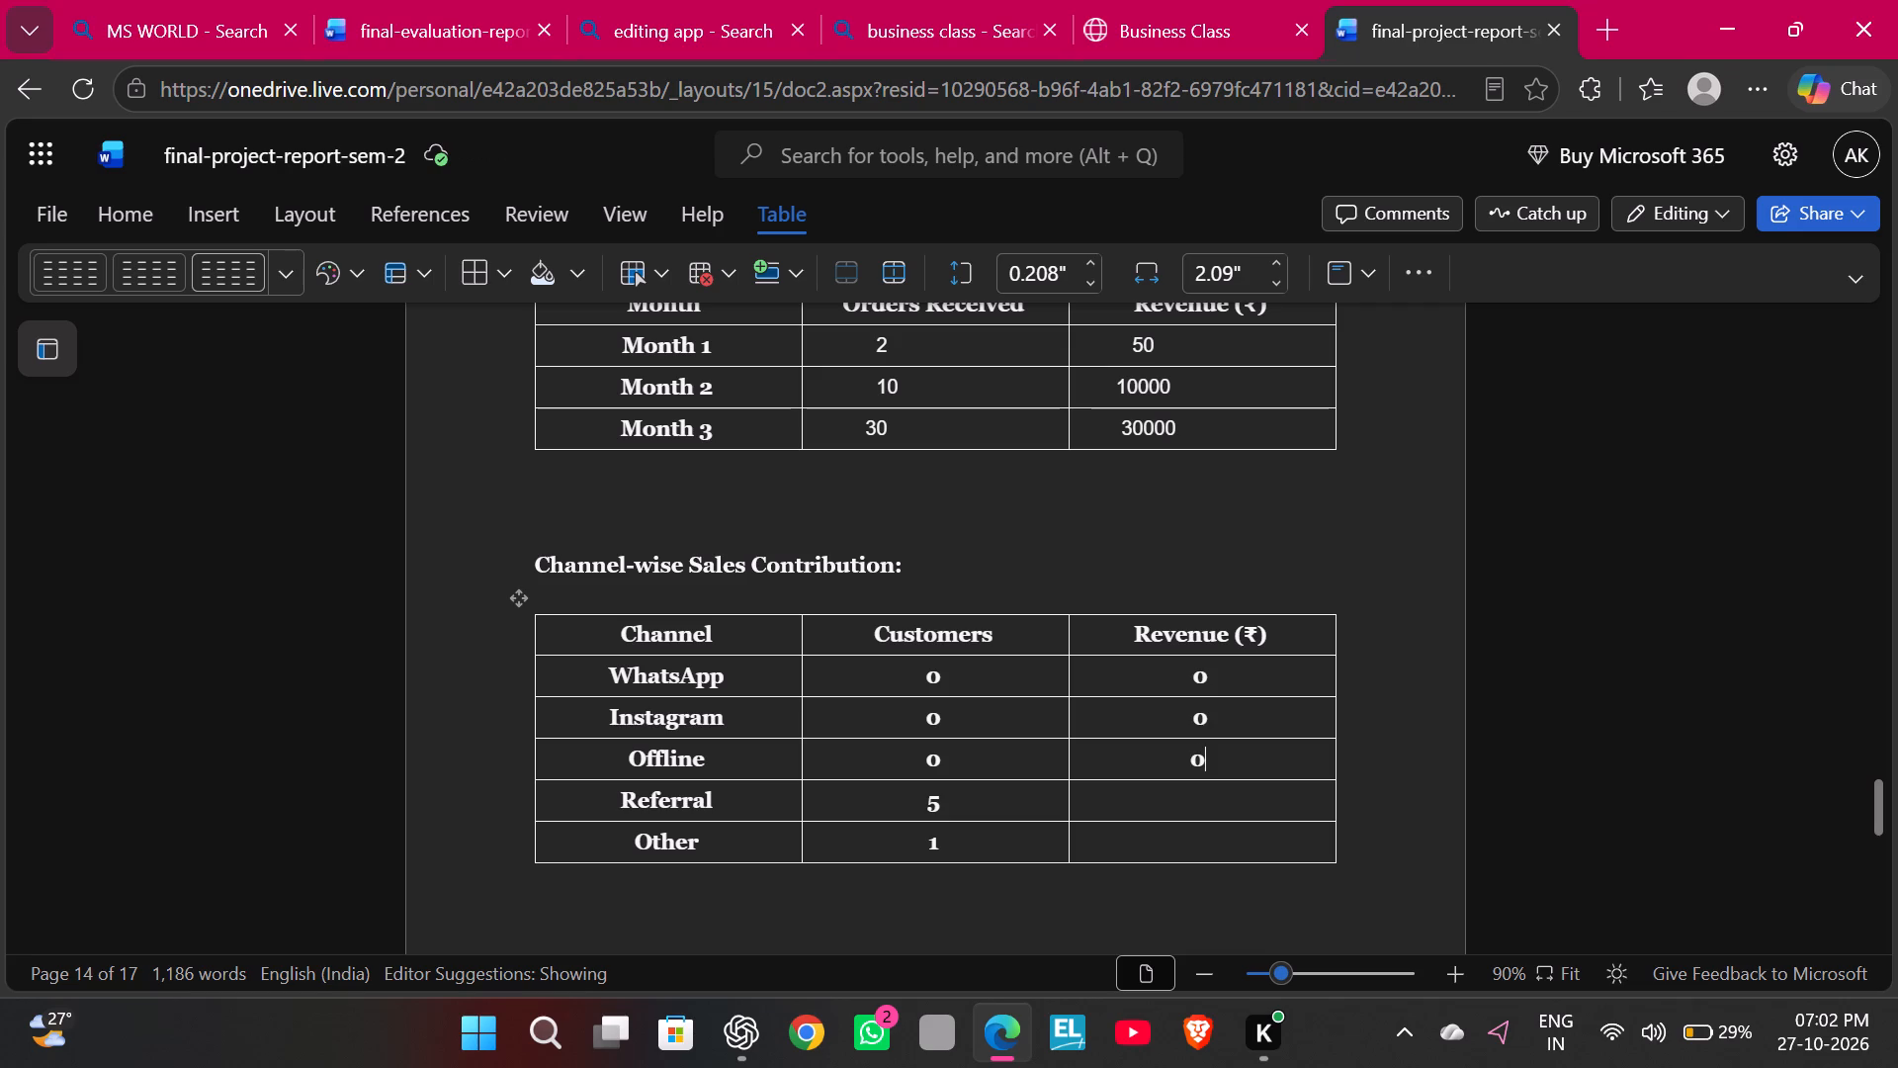
pyautogui.press('Down')
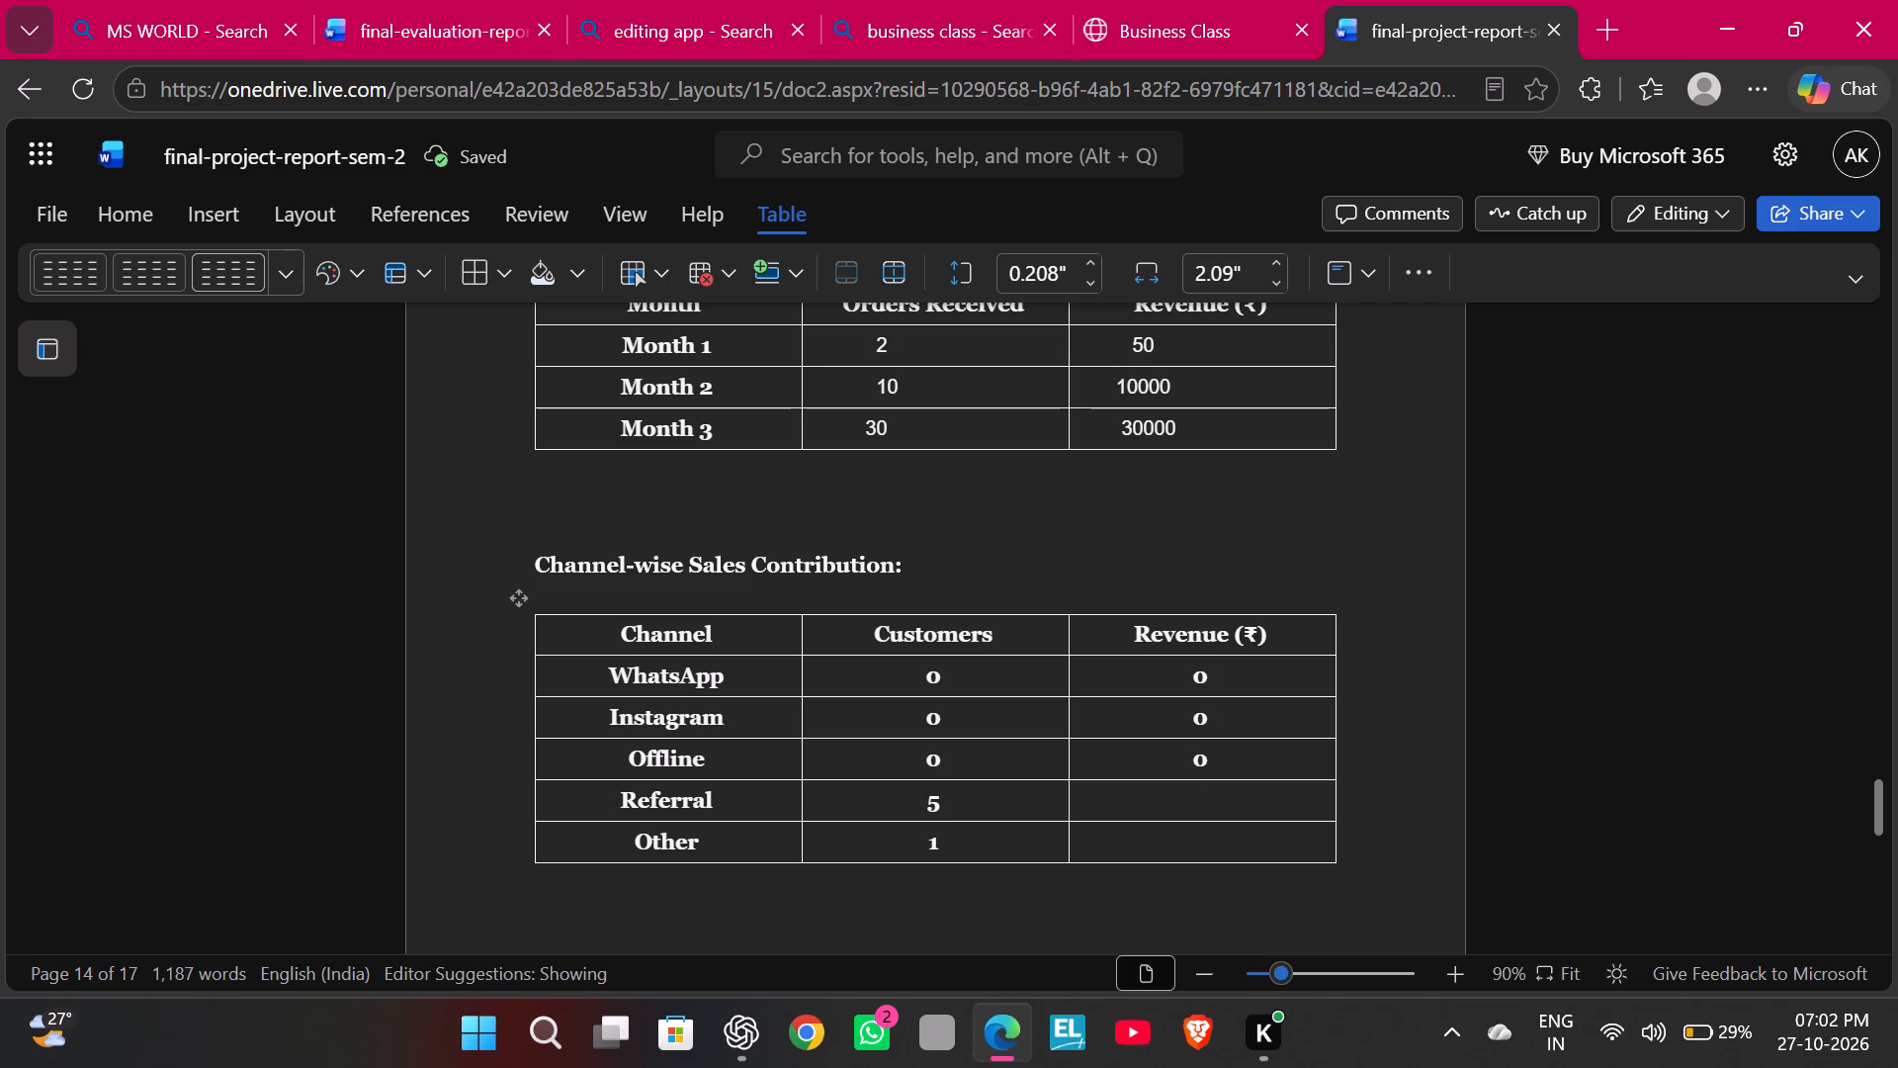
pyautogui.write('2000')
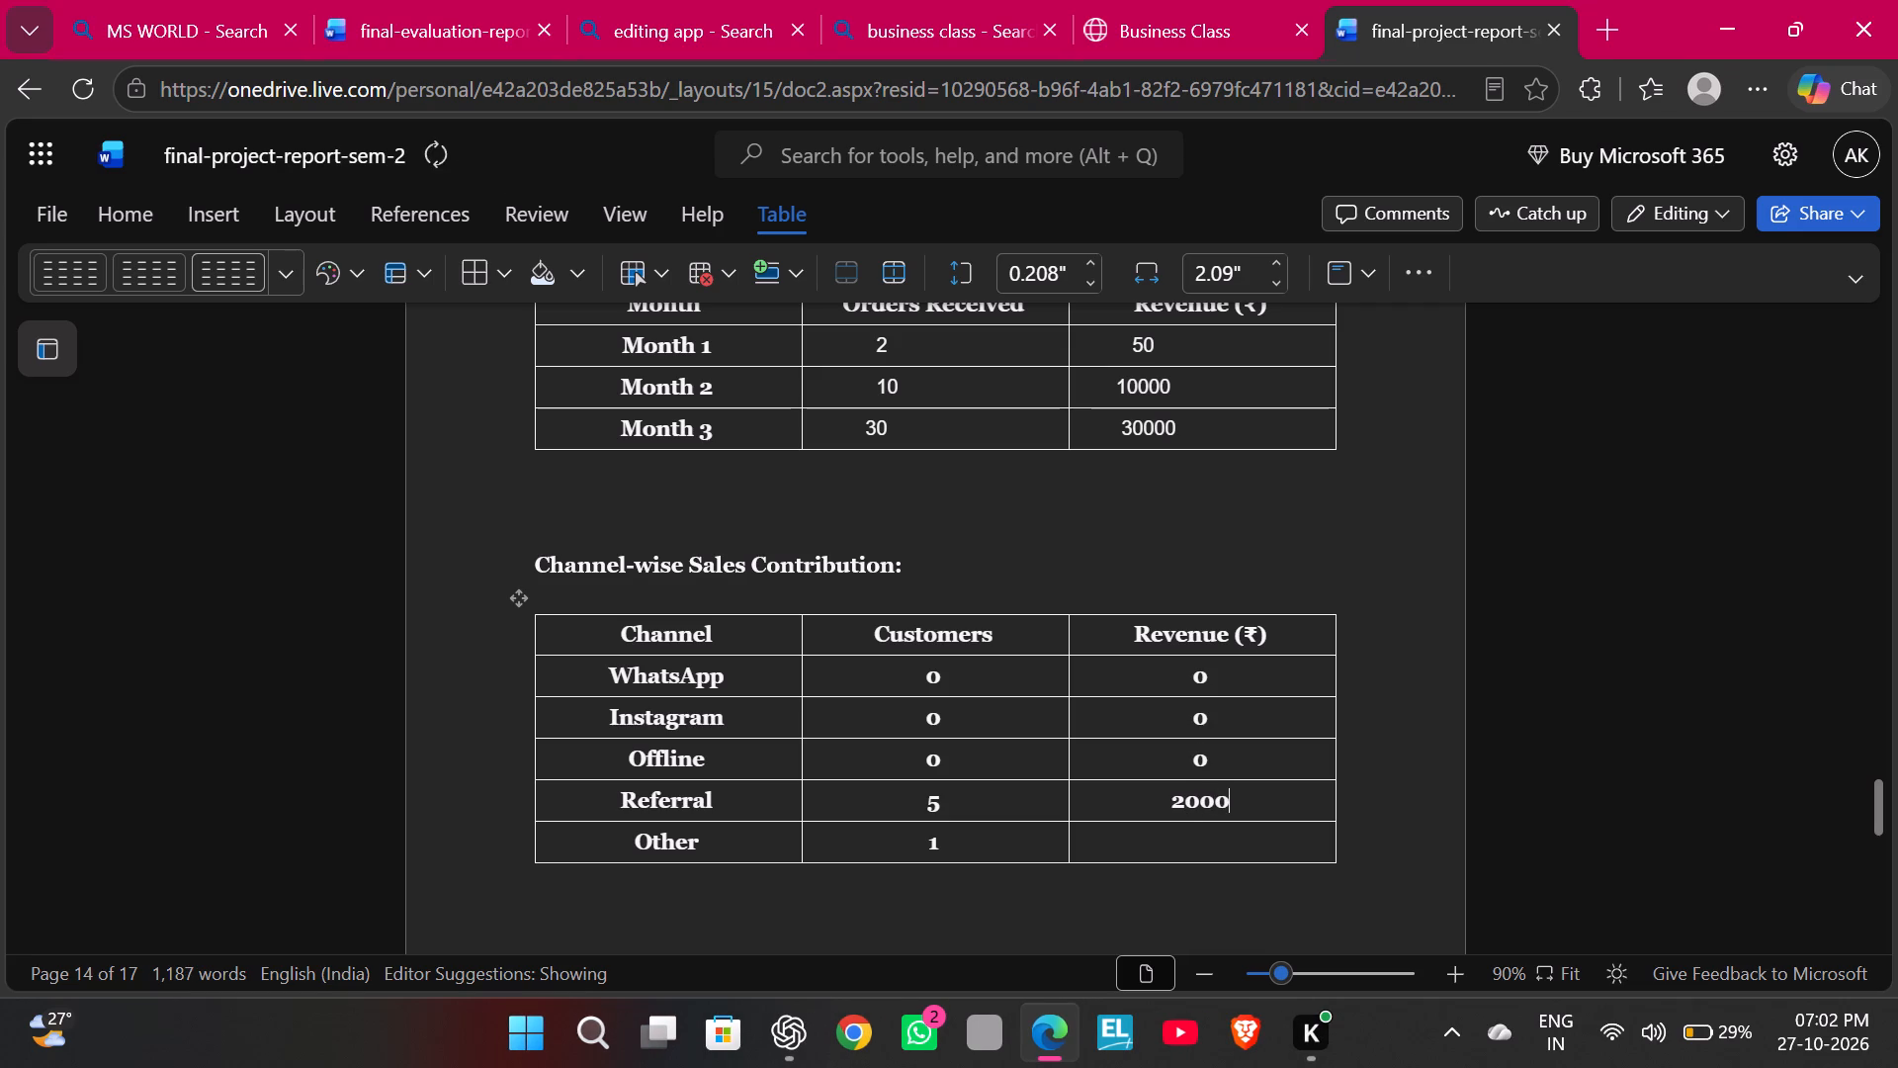
# Enter 7000 as the Revenue for the Other channel in the Channel-wise Sales Contribution table.
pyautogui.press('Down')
pyautogui.write('7000')
# Delete the NOTE about non-applicable channels and the blank lines between it and the Channel-wise Sales Contribution table.
pyautogui.scroll(-2, 1188, 728)
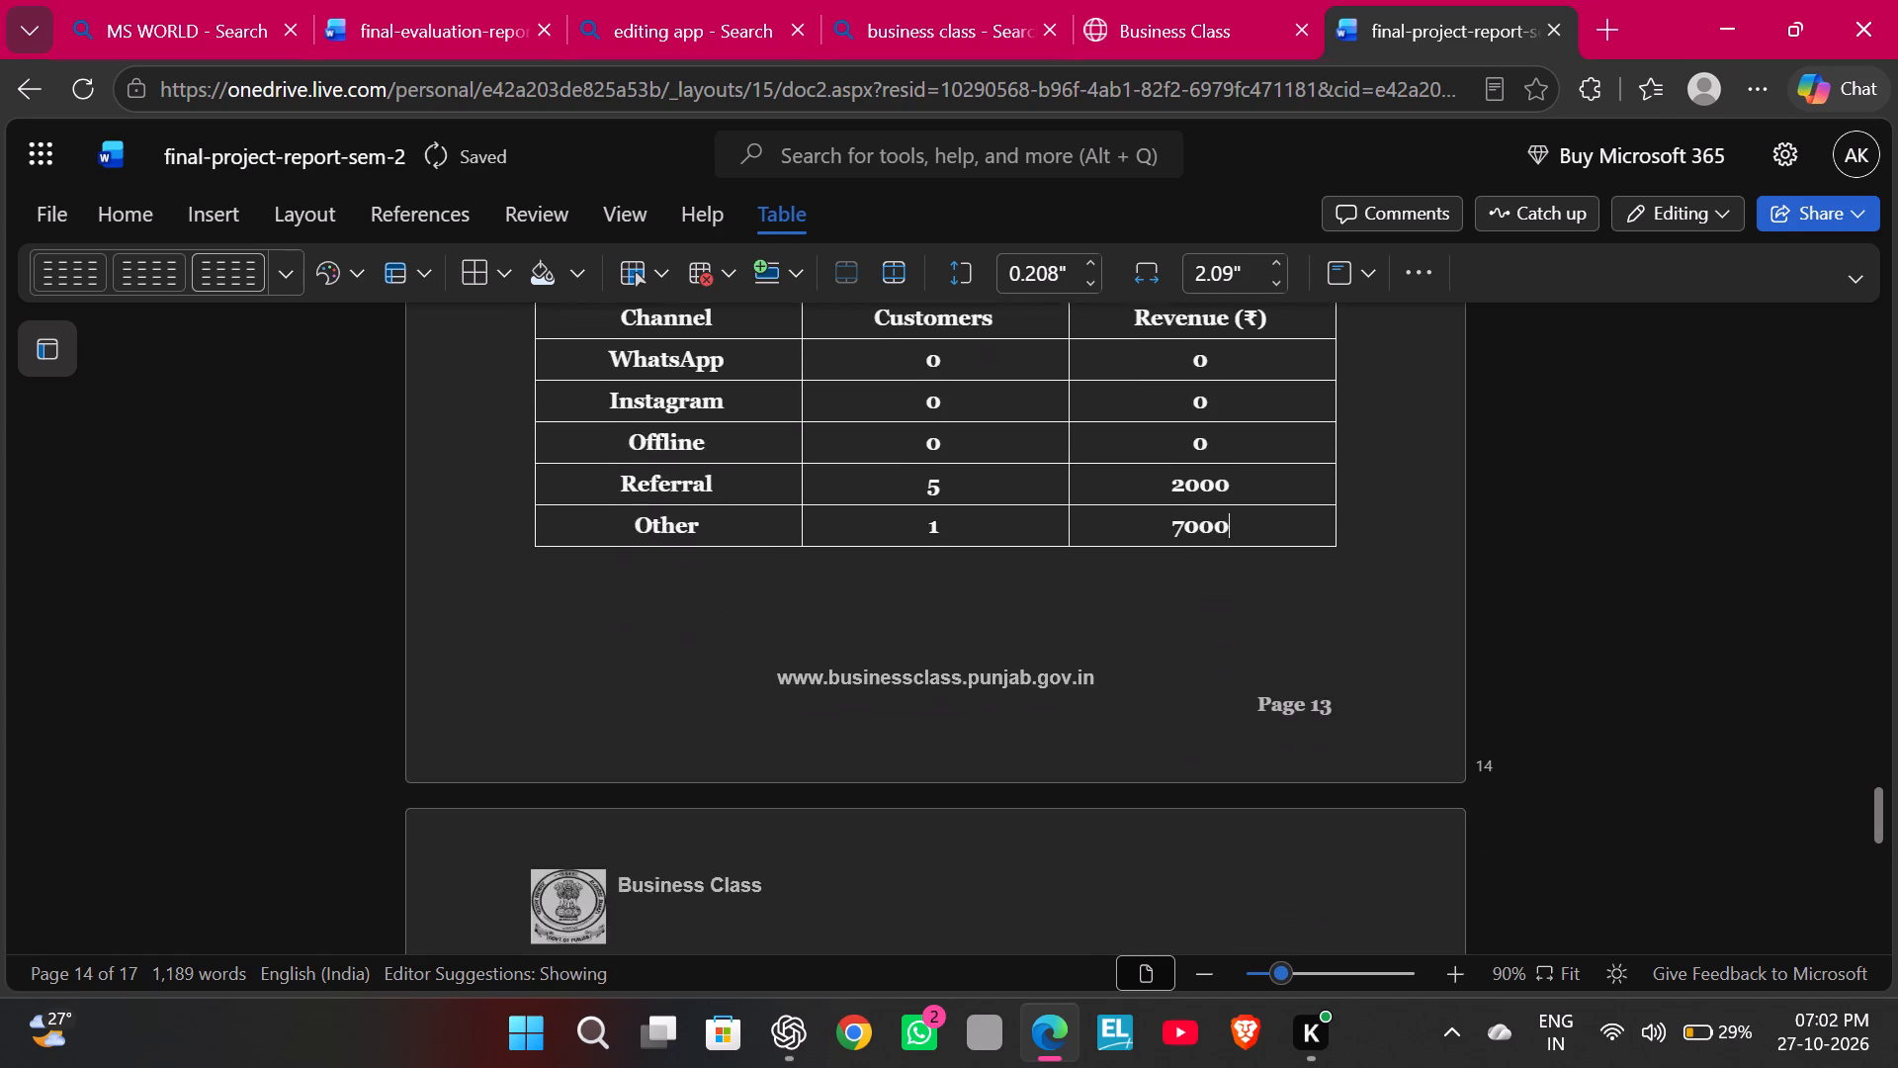
pyautogui.scroll(-2, 1188, 728)
pyautogui.scroll(-1, 850, 881)
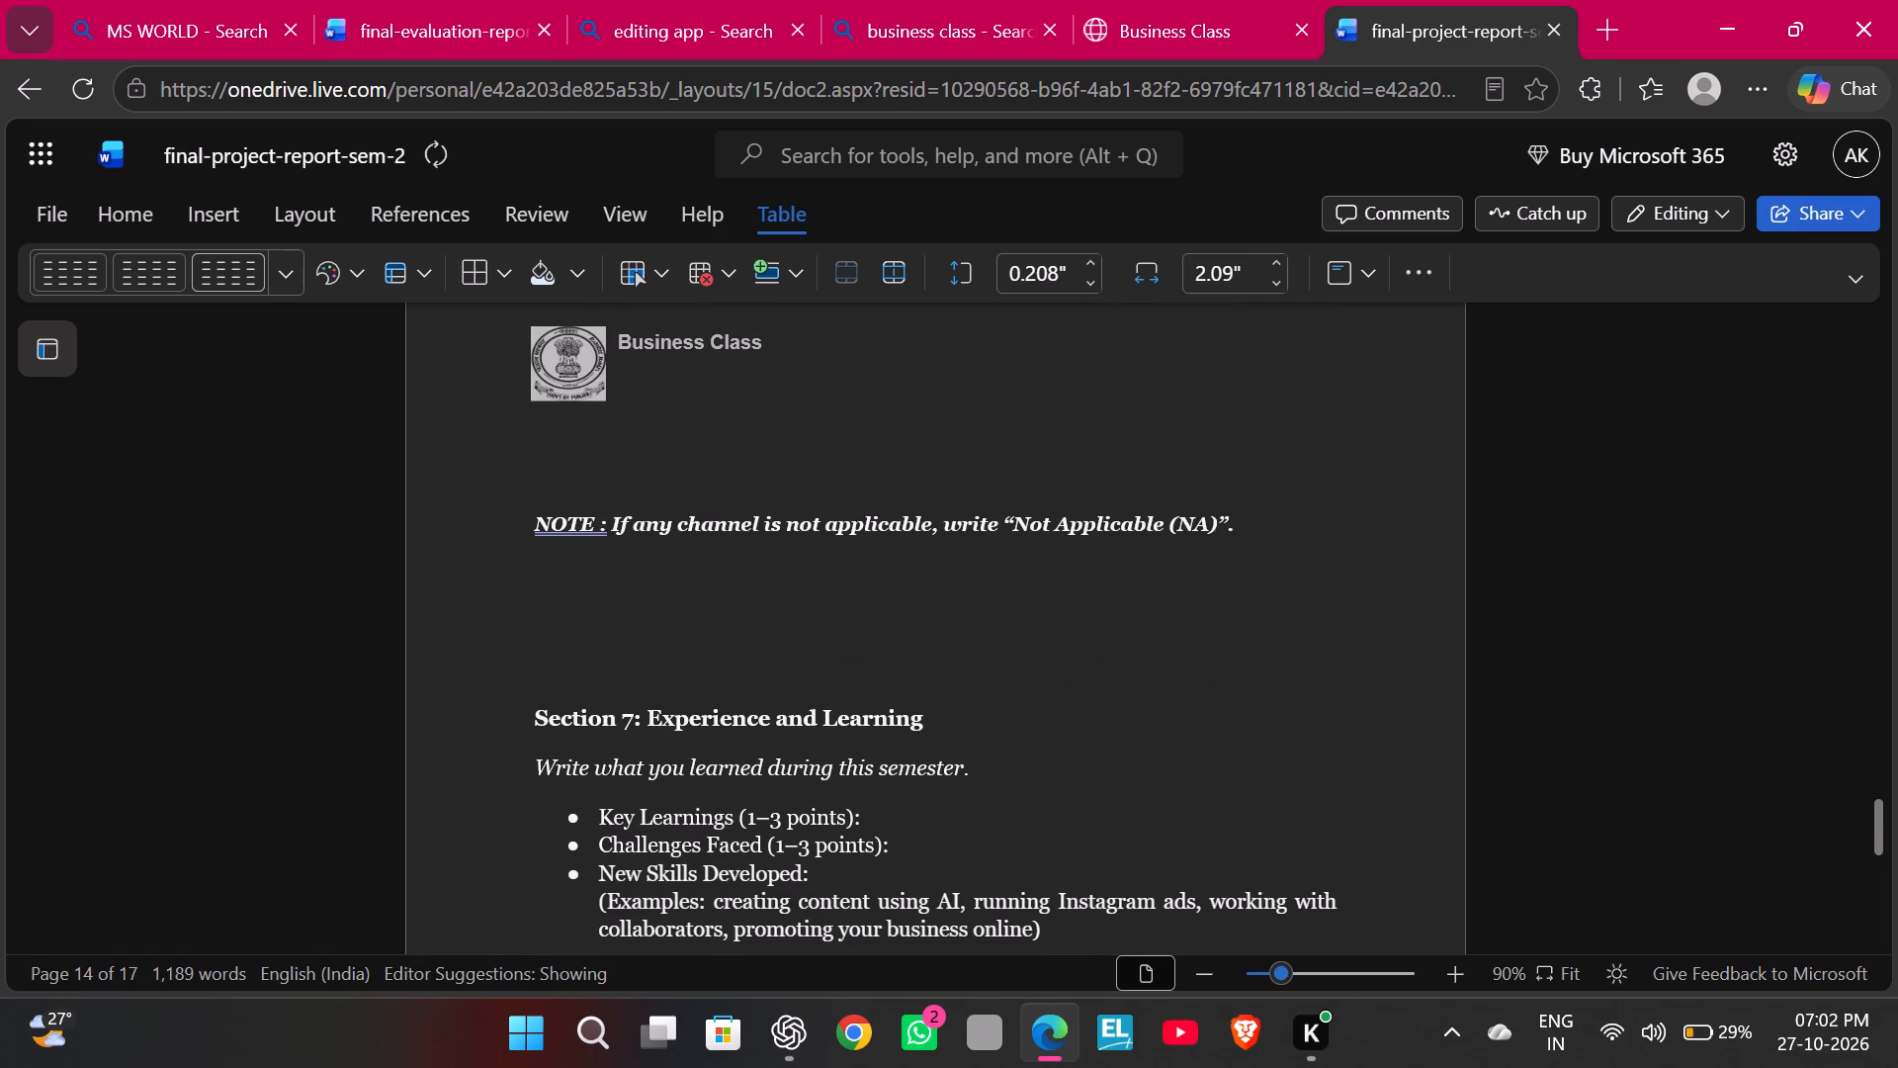
pyautogui.scroll(1, 825, 674)
pyautogui.moveTo(1230, 552); pyautogui.dragTo(1170, 550)
pyautogui.click(1089, 405)
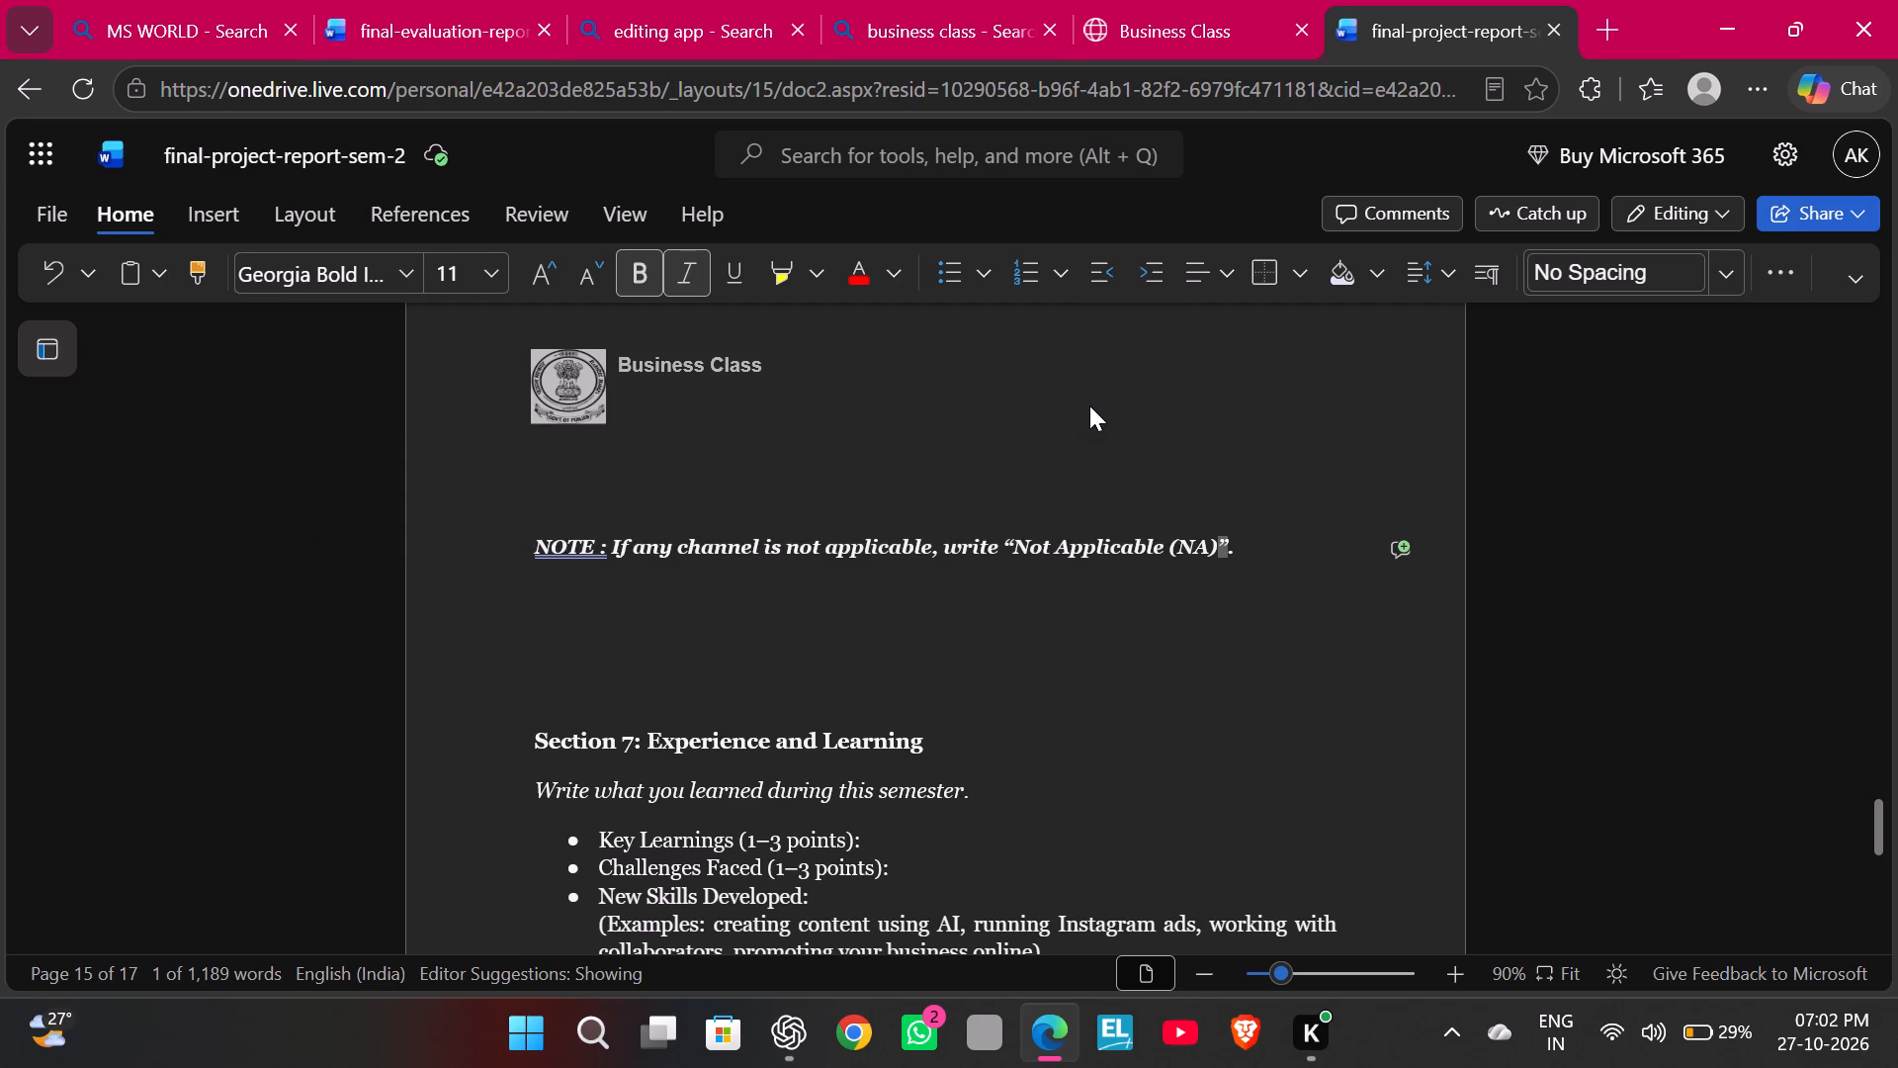
pyautogui.scroll(1, 1089, 405)
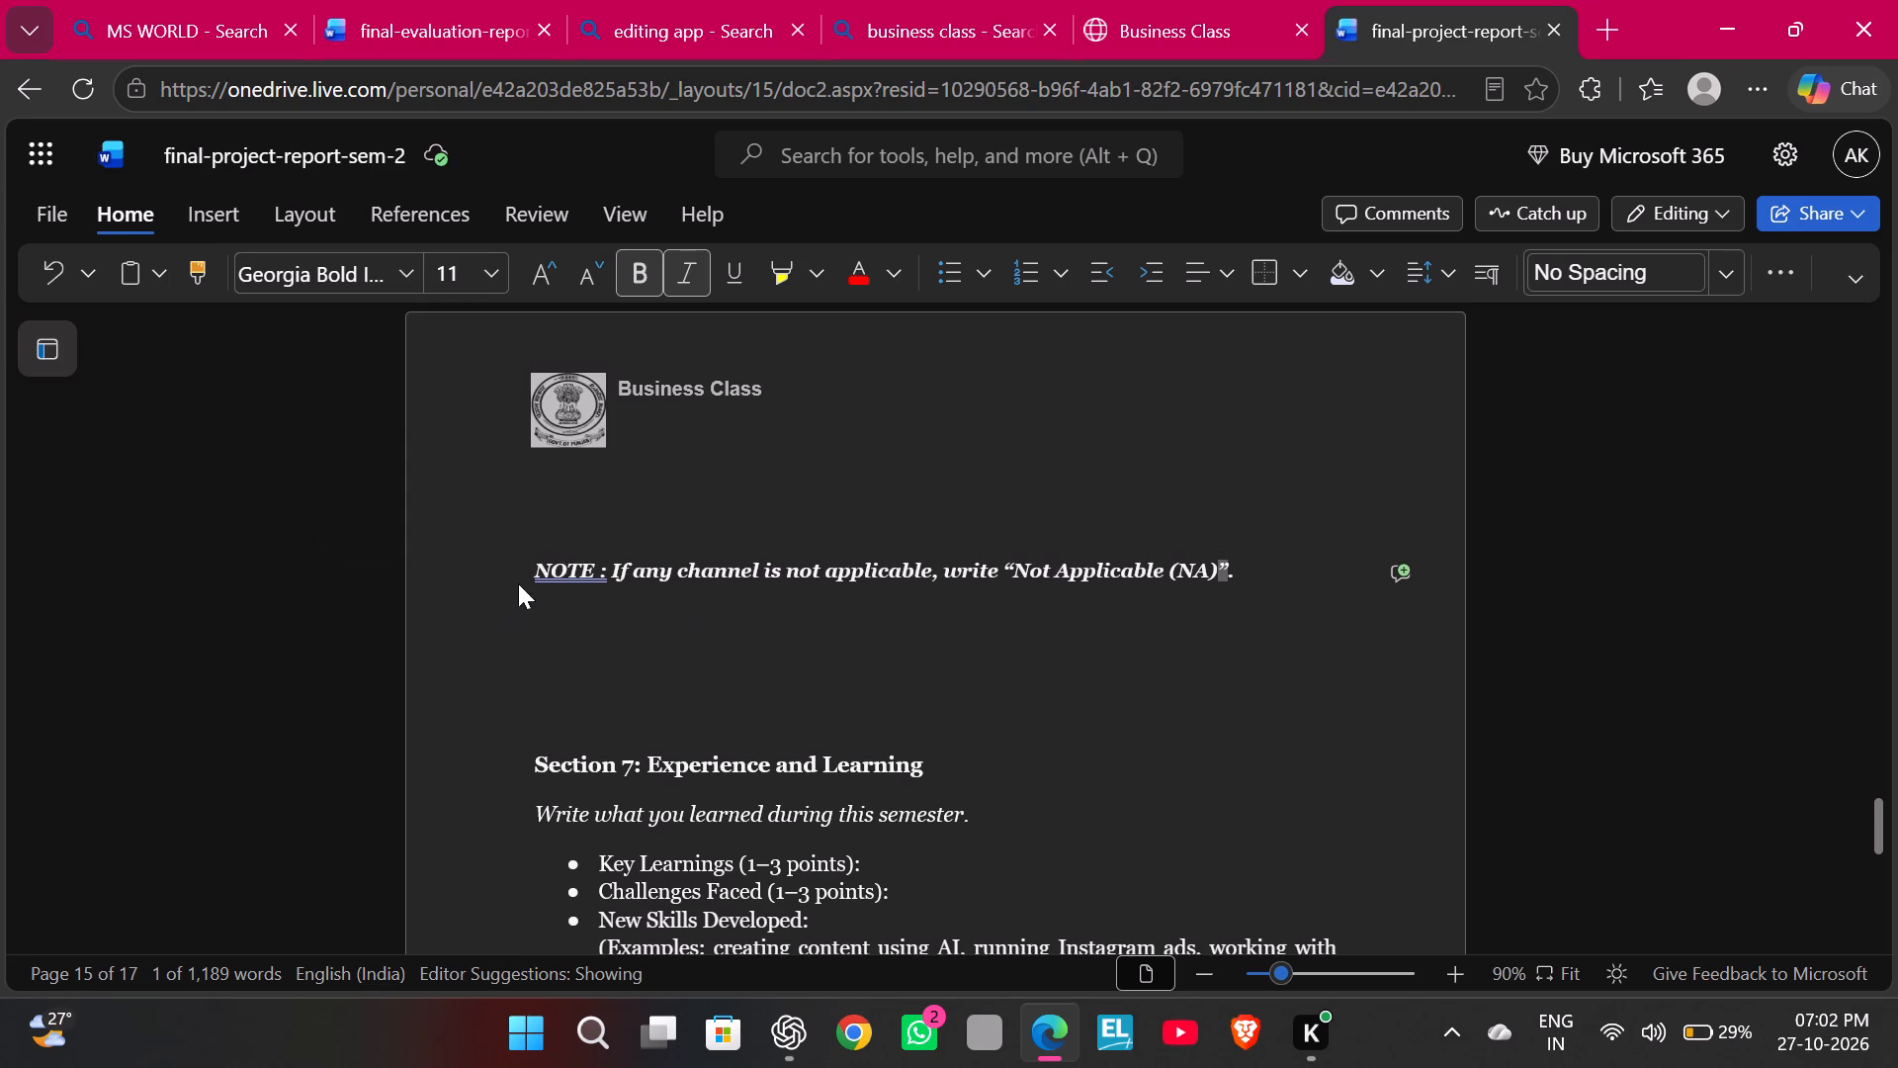
pyautogui.moveTo(523, 571); pyautogui.dragTo(633, 574)
pyautogui.click(1234, 546)
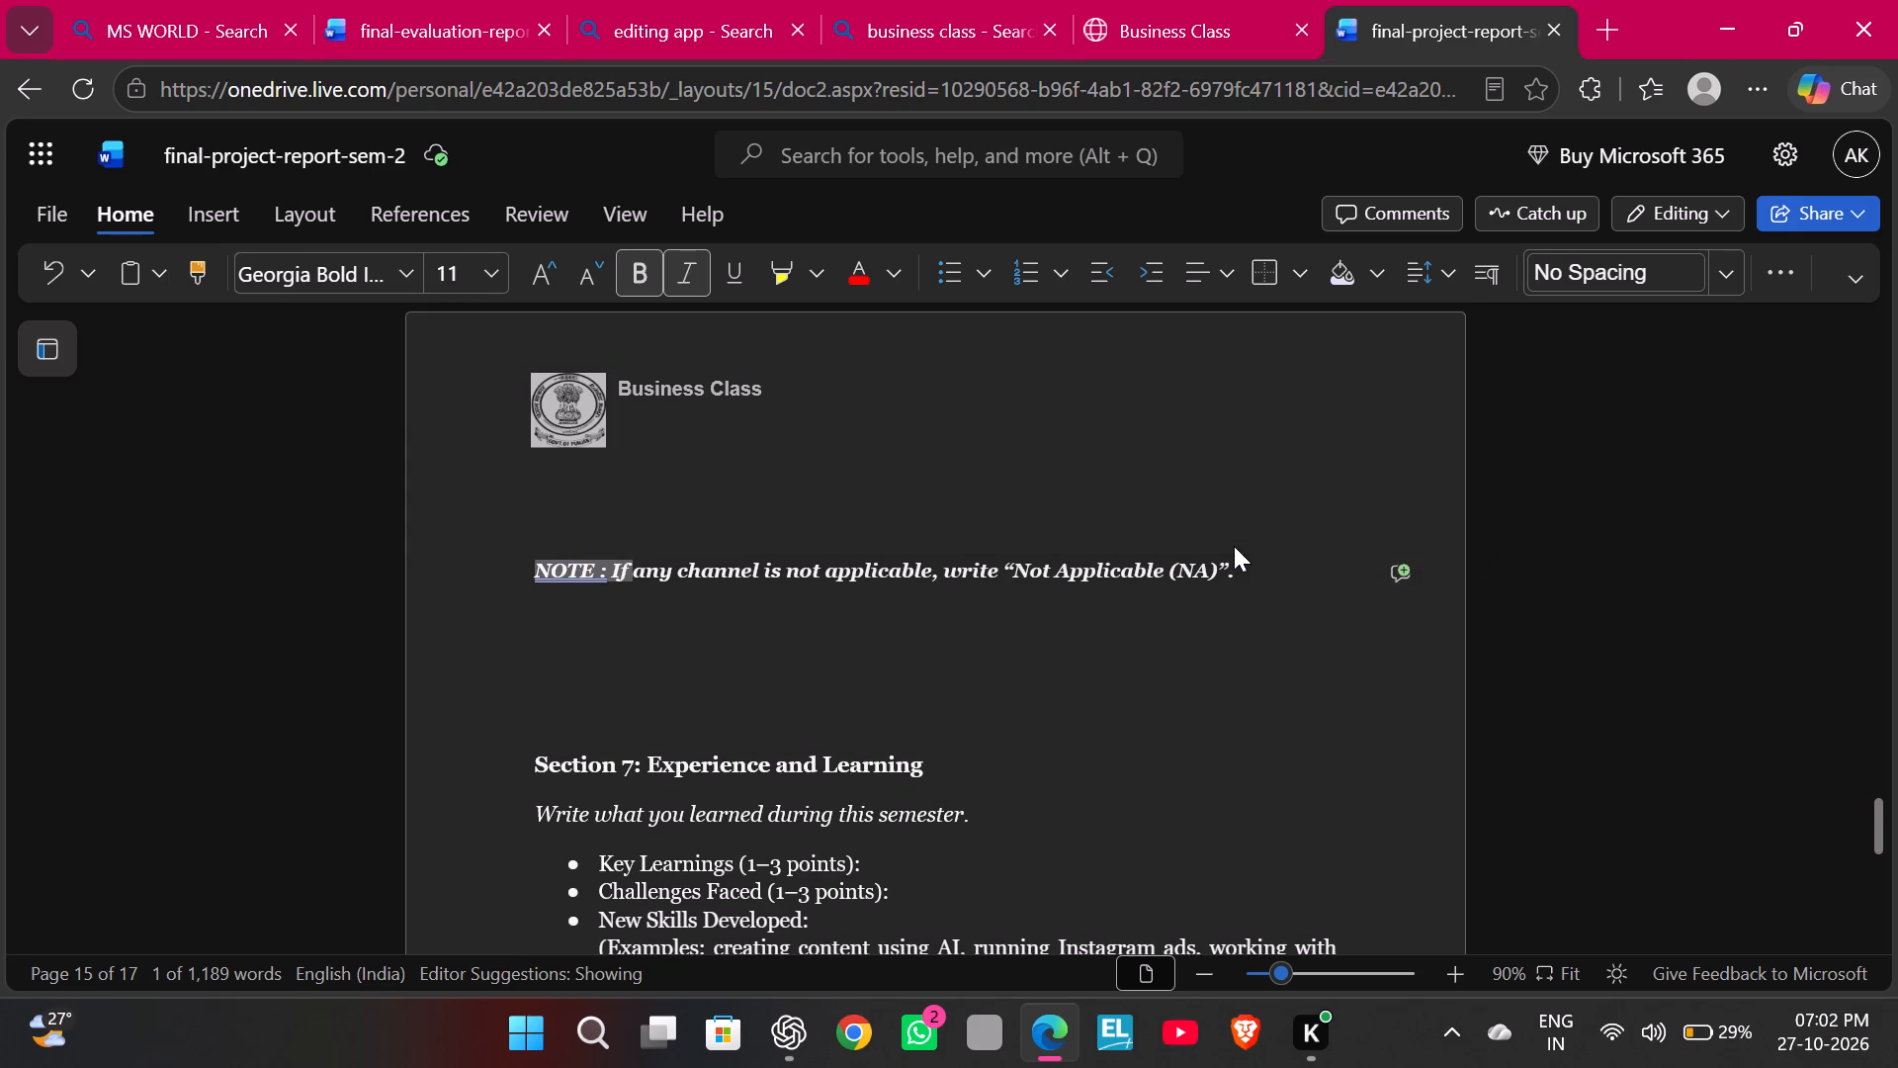
pyautogui.click(1235, 557)
pyautogui.moveTo(1235, 557); pyautogui.dragTo(849, 548)
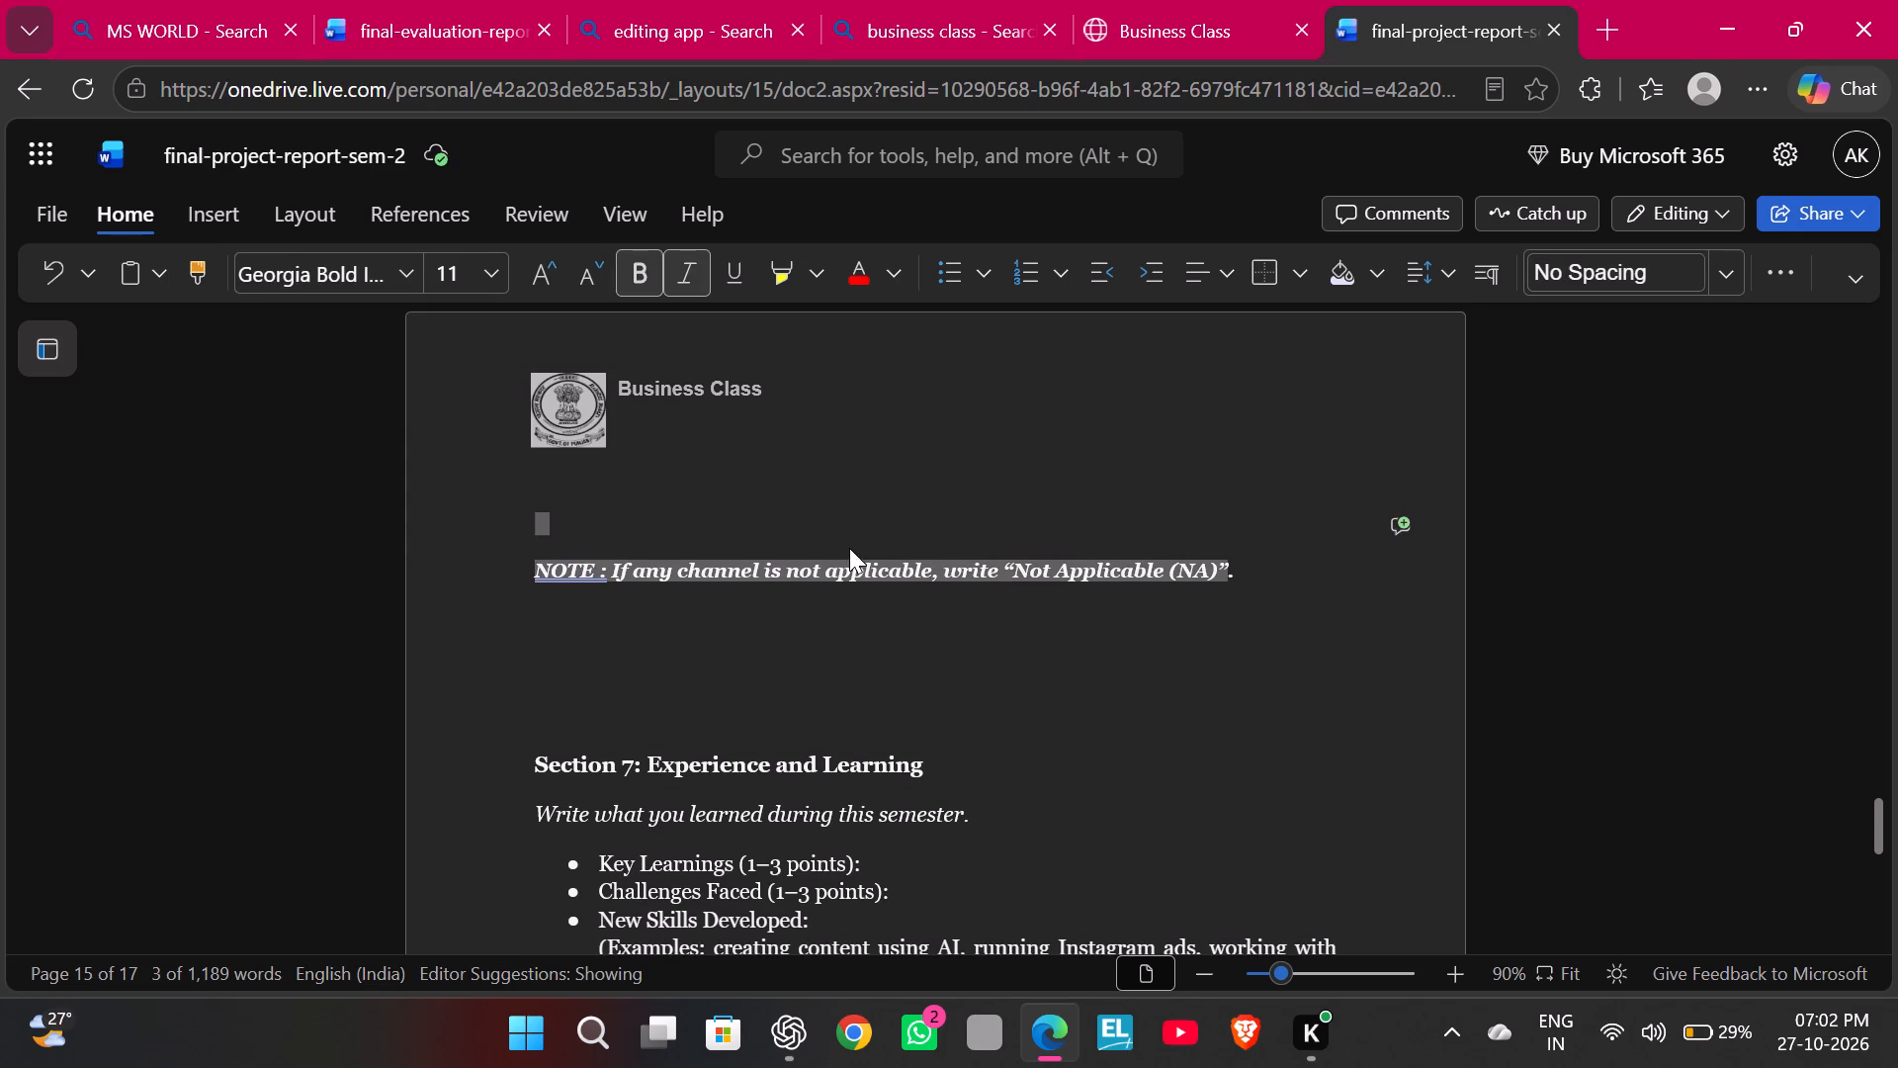
pyautogui.moveTo(849, 548); pyautogui.dragTo(628, 572)
pyautogui.press('BackSpace')
pyautogui.press('BackSpace')
pyautogui.press('BackSpace')
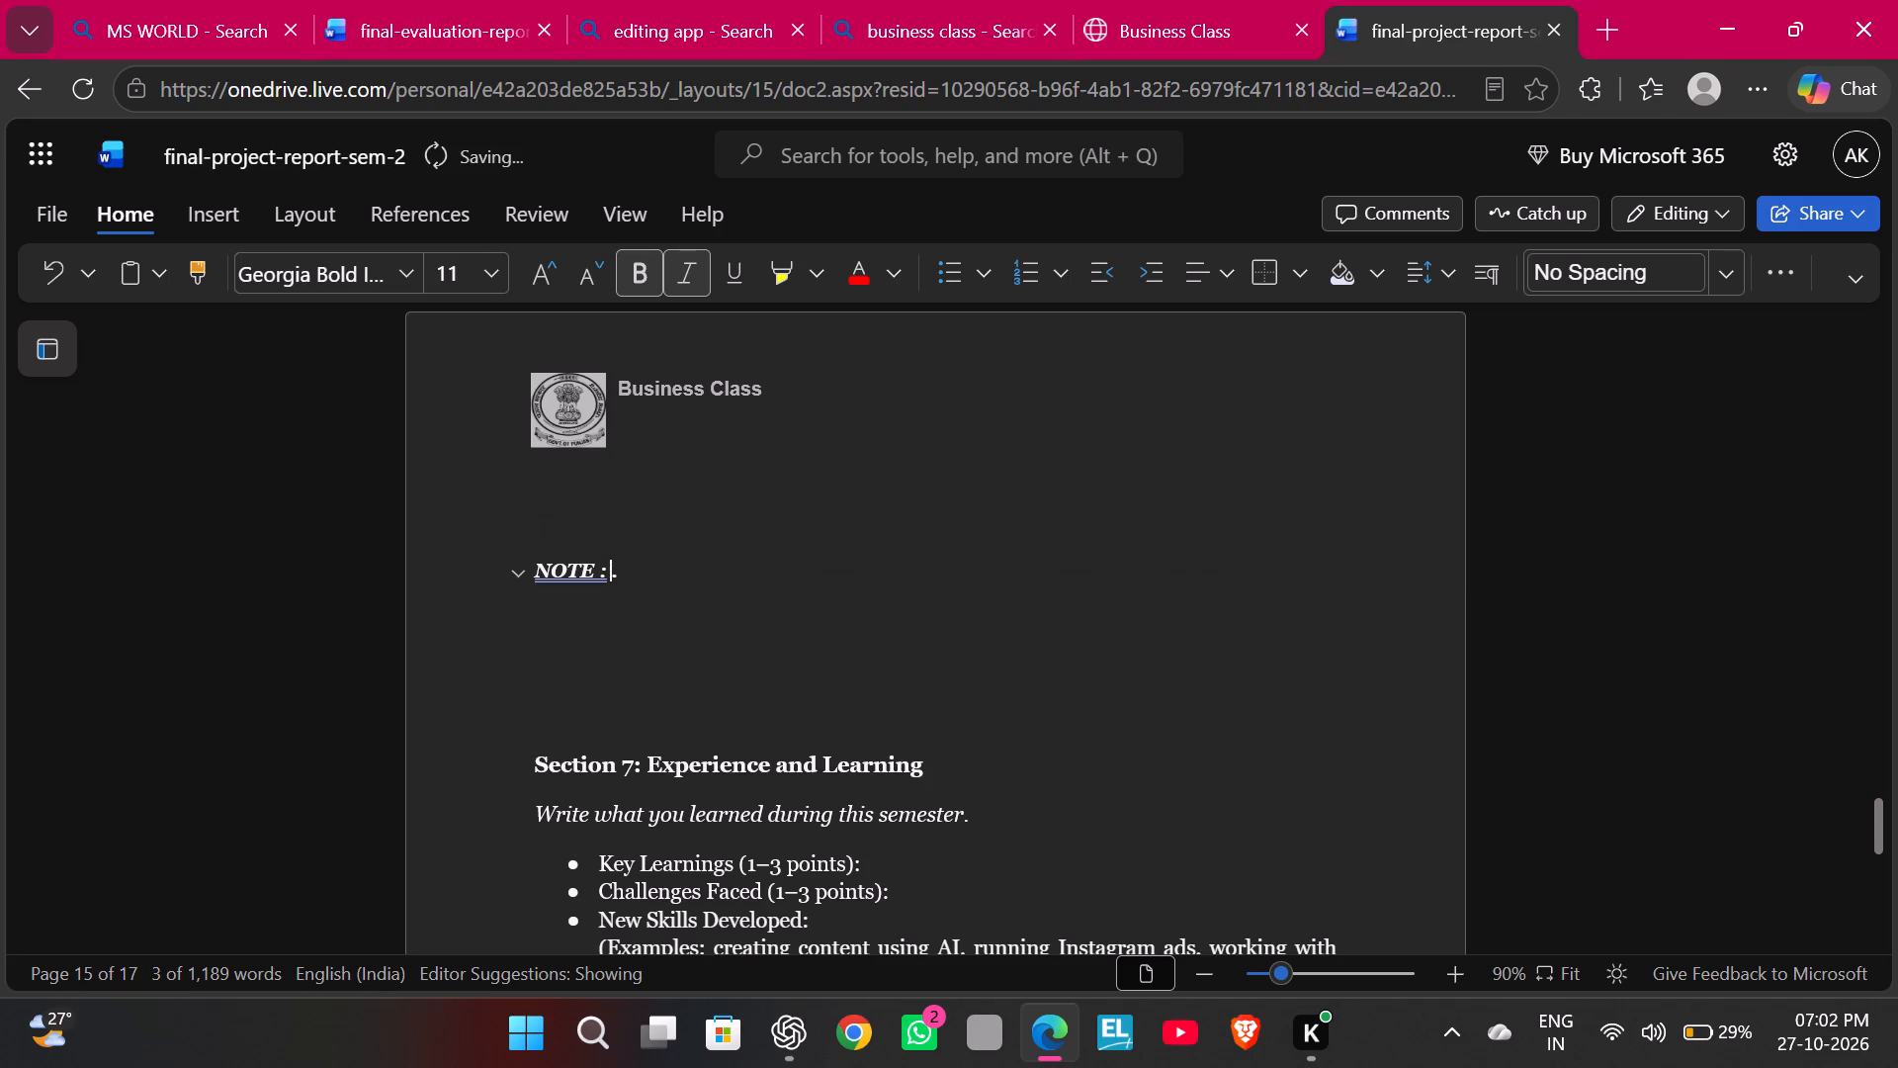
pyautogui.press('BackSpace')
pyautogui.press('BackSpace')
pyautogui.press('BackSpace')
pyautogui.press('BackSpace')
pyautogui.press('BackSpace')
pyautogui.press('BackSpace')
pyautogui.press('BackSpace')
pyautogui.press('BackSpace')
pyautogui.press('BackSpace')
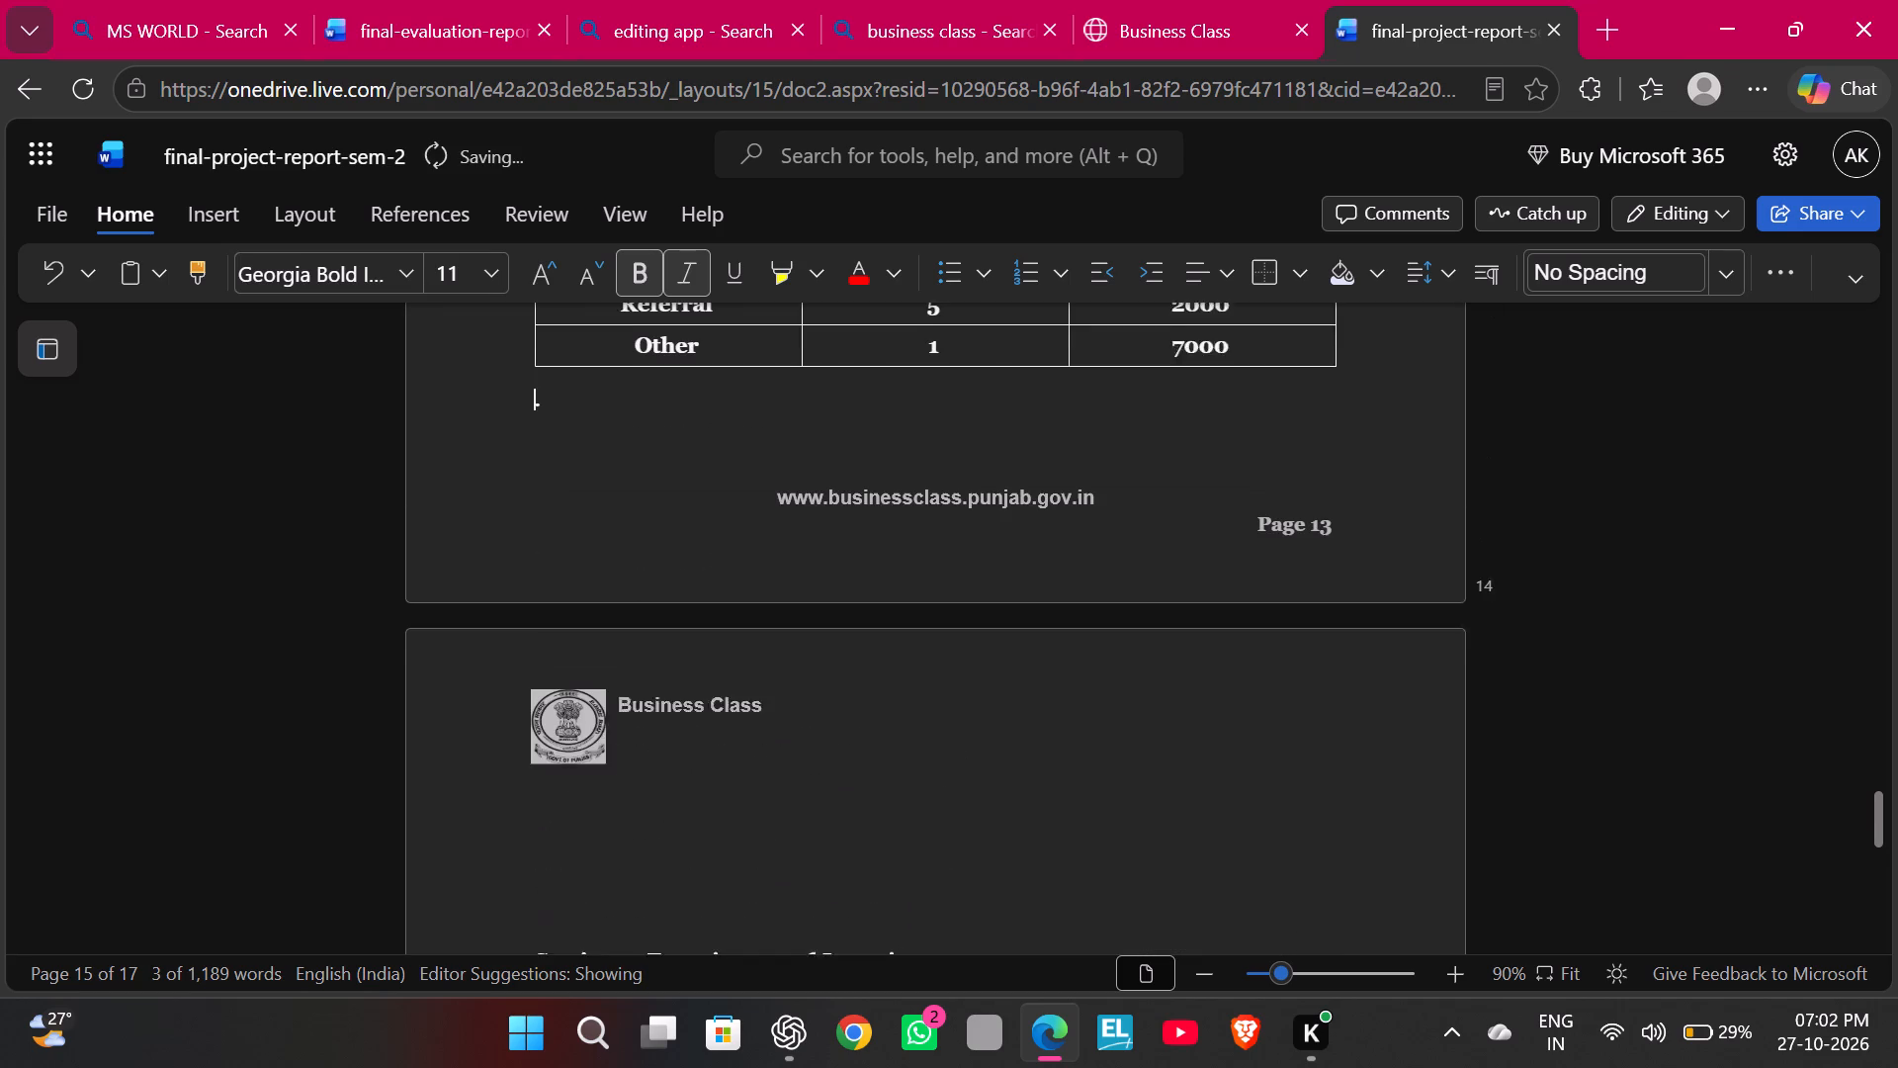
# Delete the leftover full stop below the Channel-wise Sales Contribution table.
pyautogui.click(636, 491)
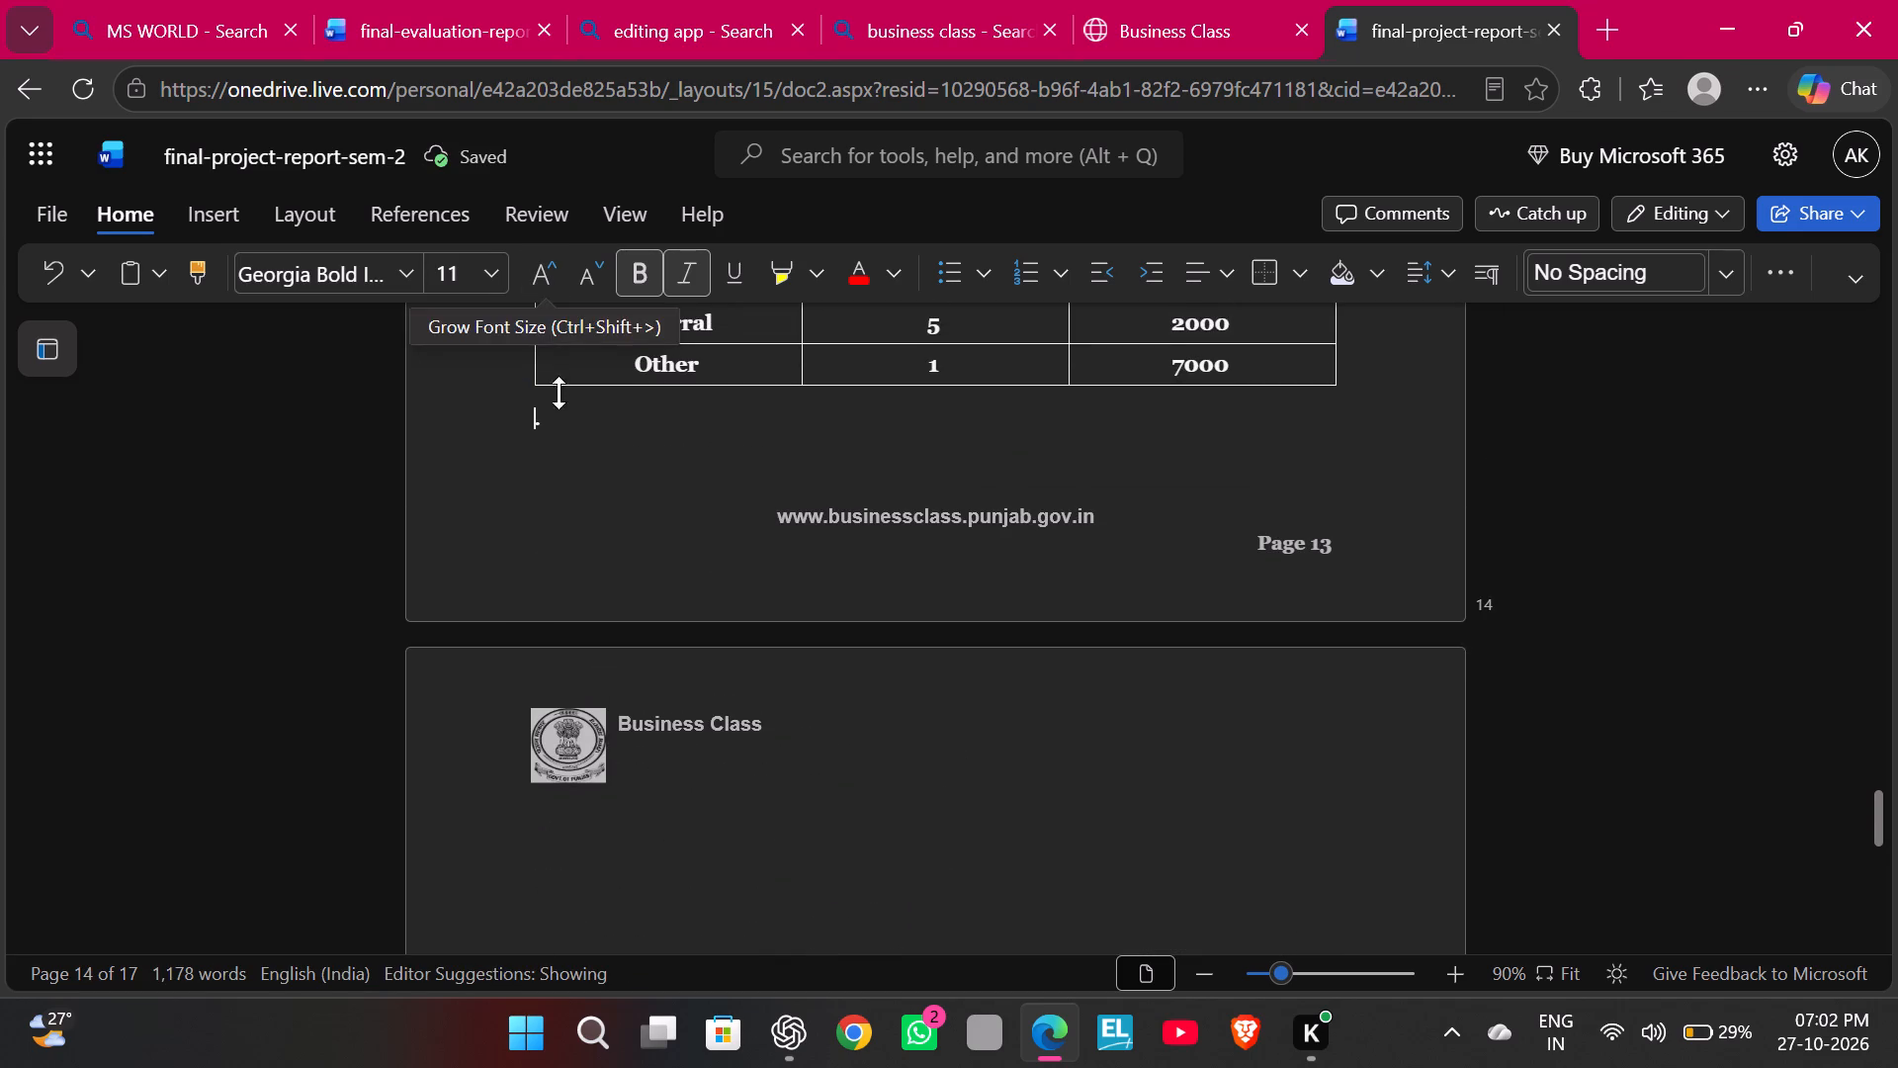
pyautogui.click(561, 425)
pyautogui.press('BackSpace')
# Delete the extra blank lines above the Section 7: Experience and Learning heading.
pyautogui.scroll(-1, 561, 425)
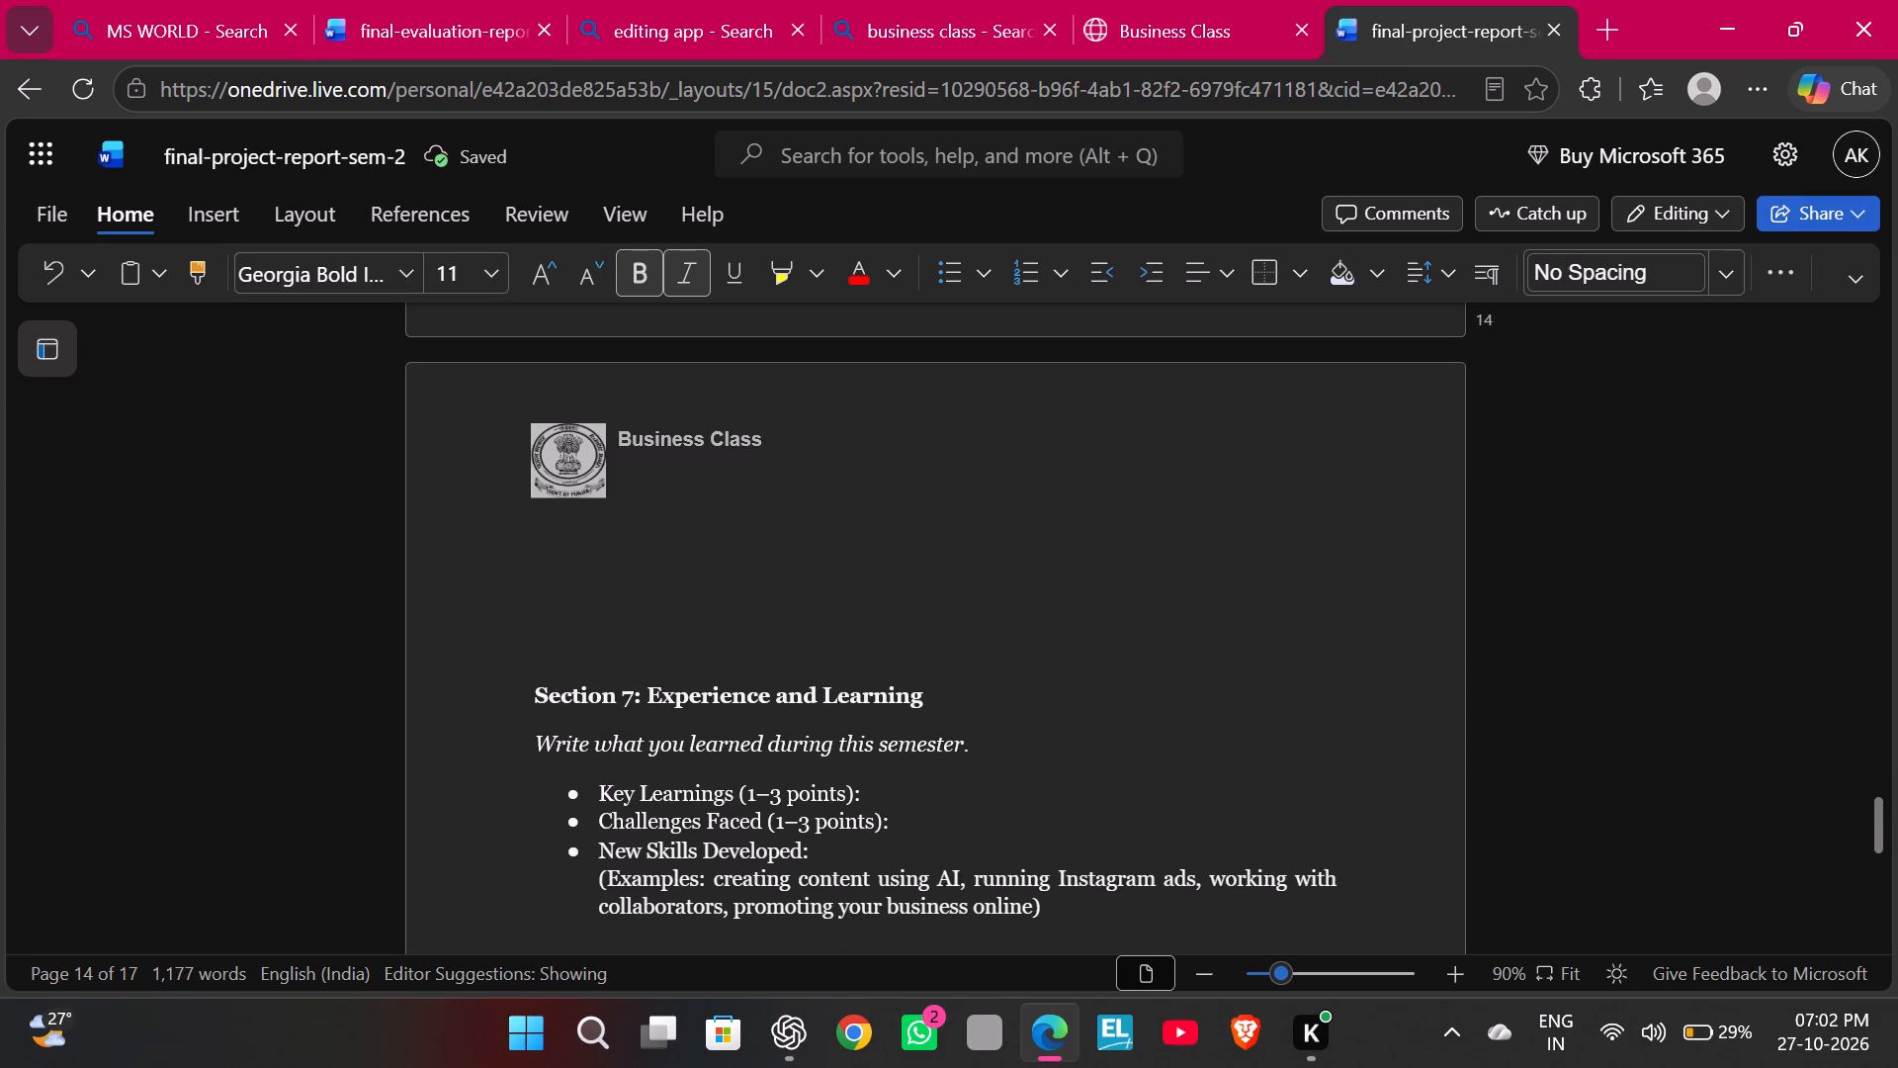
pyautogui.scroll(-1, 561, 425)
pyautogui.click(565, 498)
pyautogui.press('BackSpace')
pyautogui.press('BackSpace')
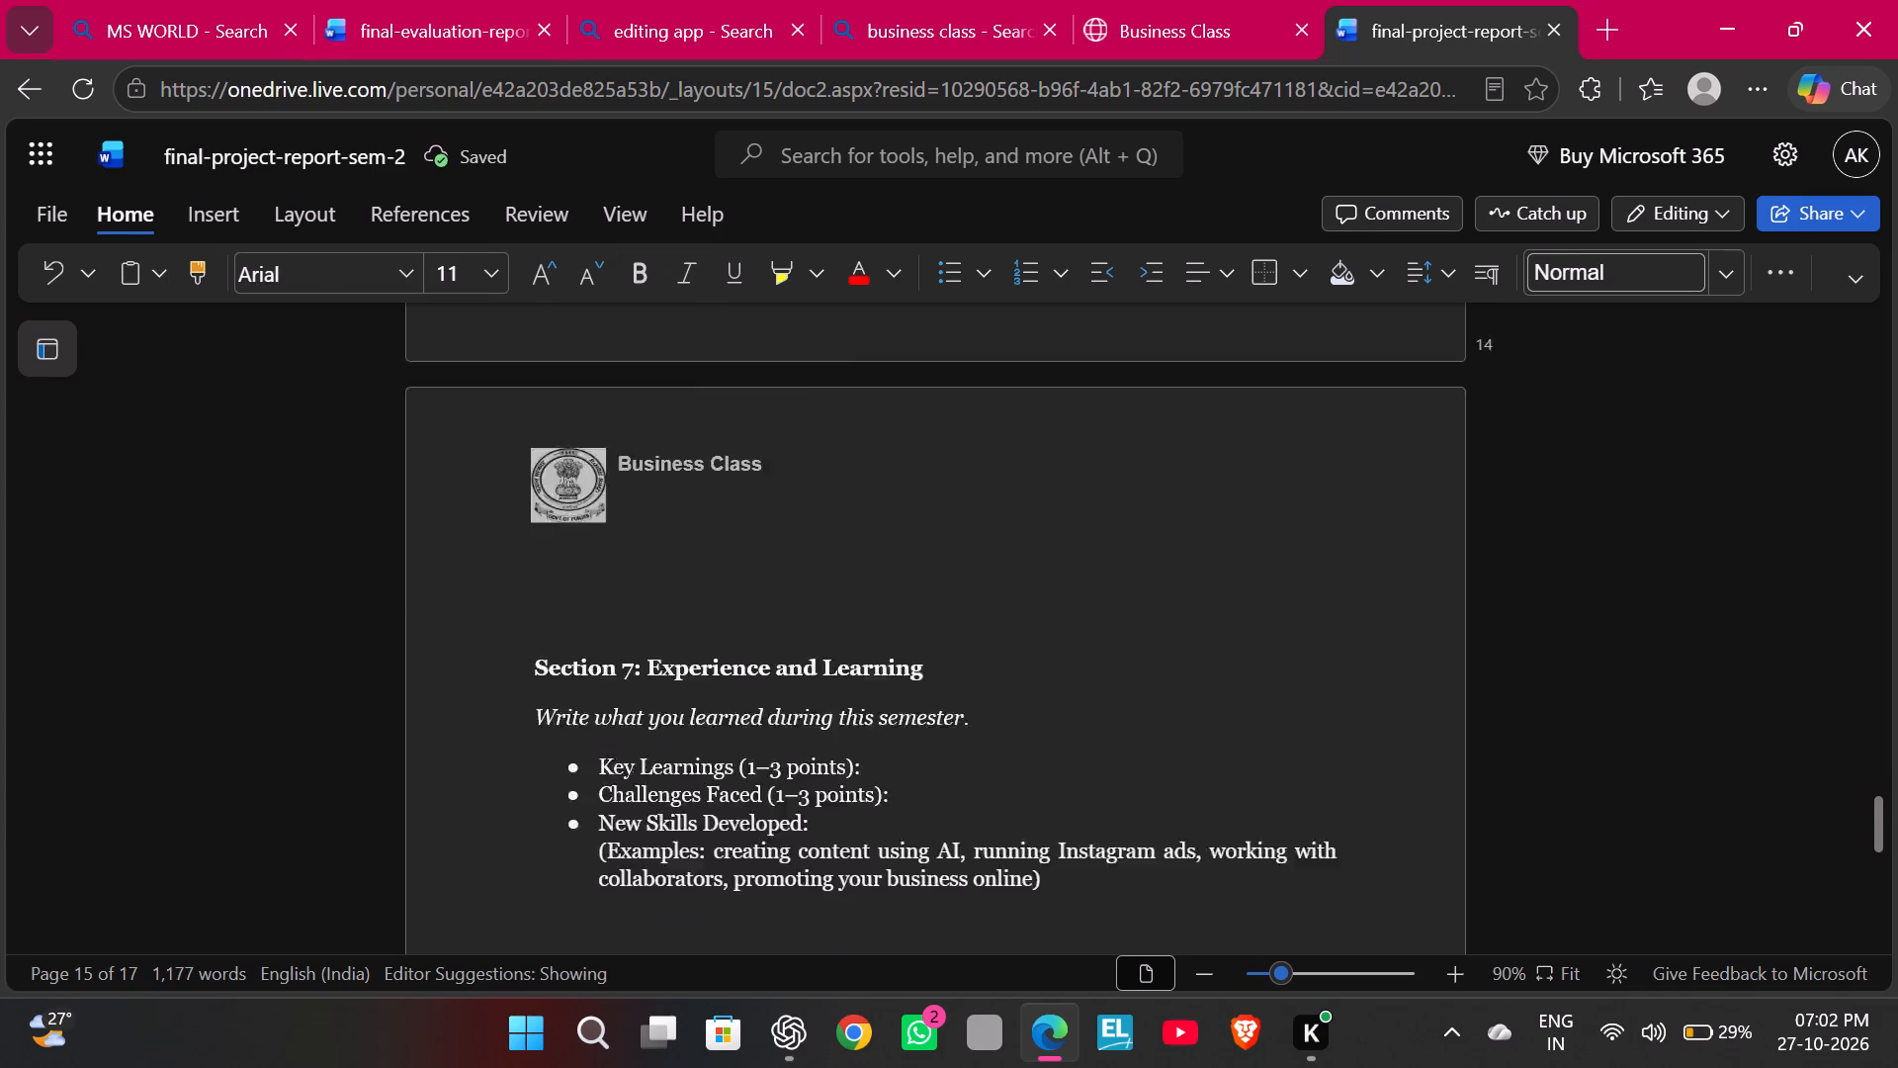
# Capture a screenshot of the Section 7 heading, its instruction and the three bullet prompts, and dismiss the capture notification.
pyautogui.scroll(-2, 565, 498)
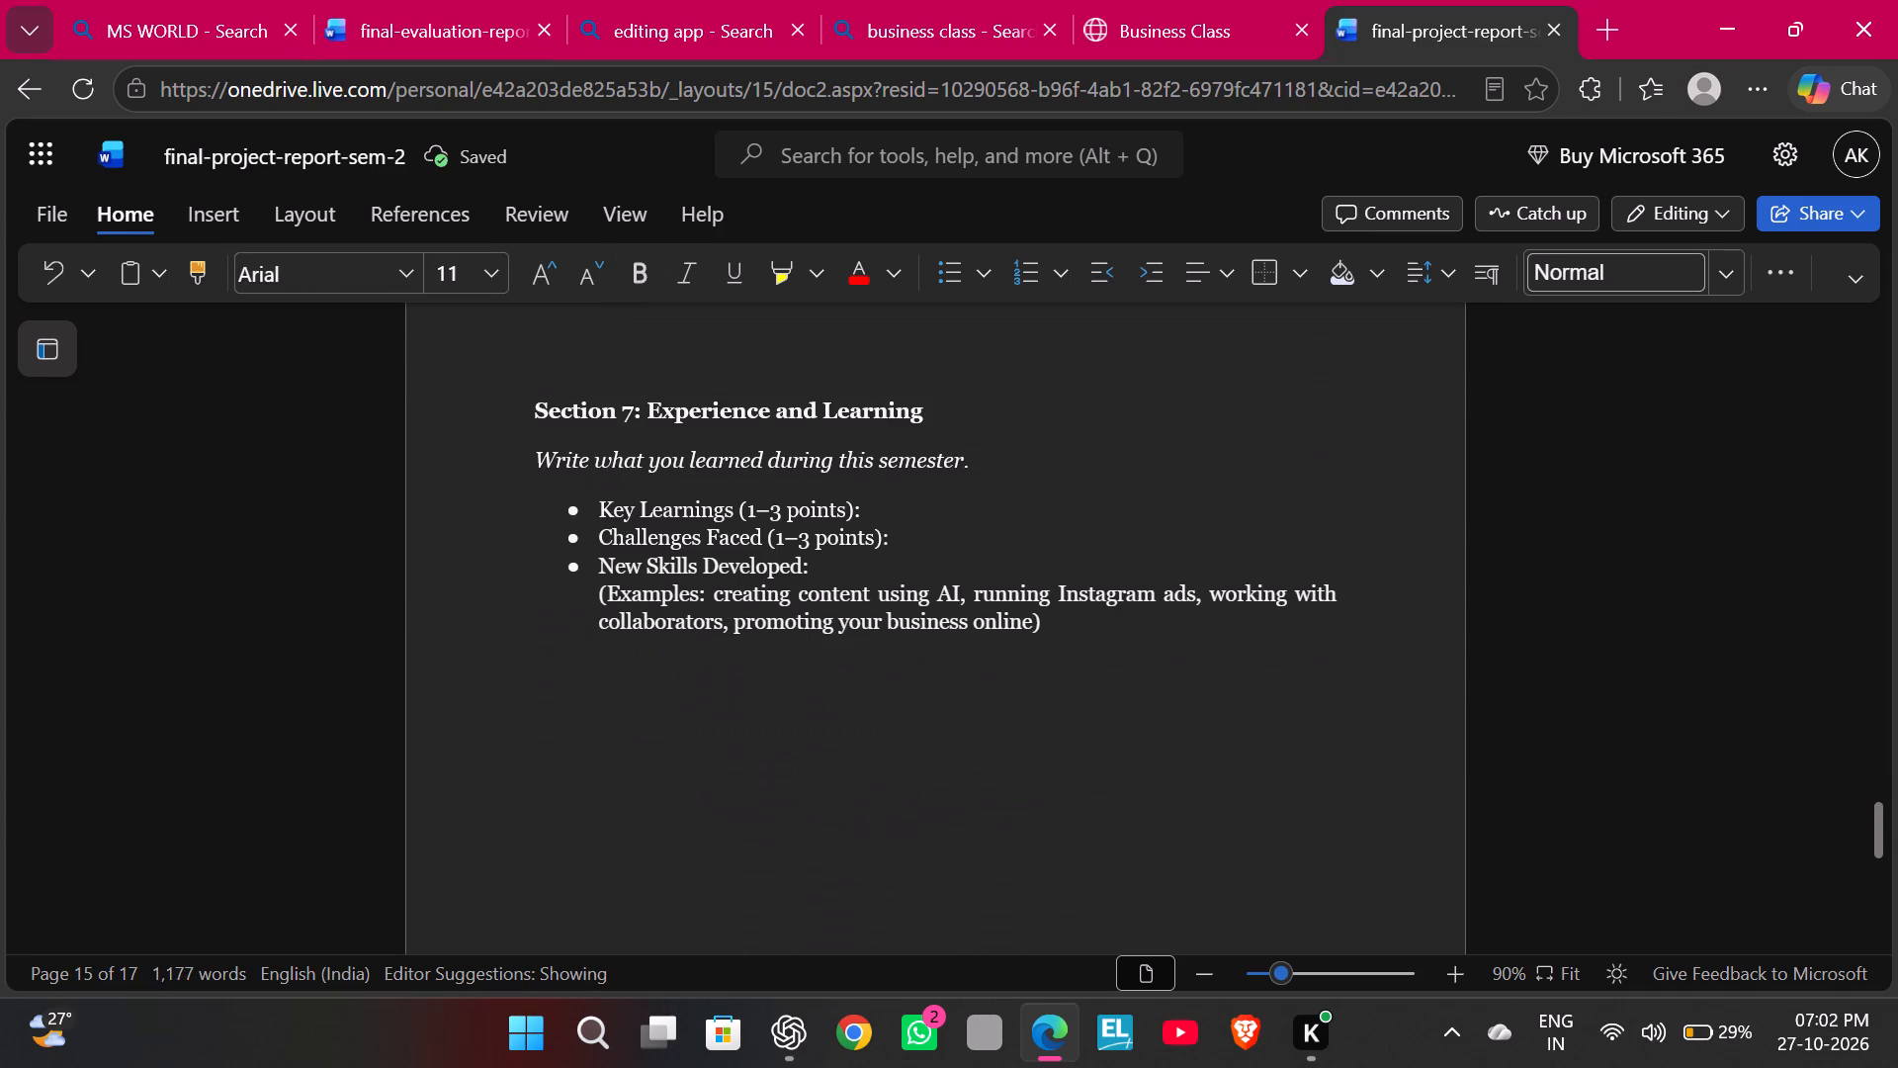
pyautogui.hotkey('shift', 's')
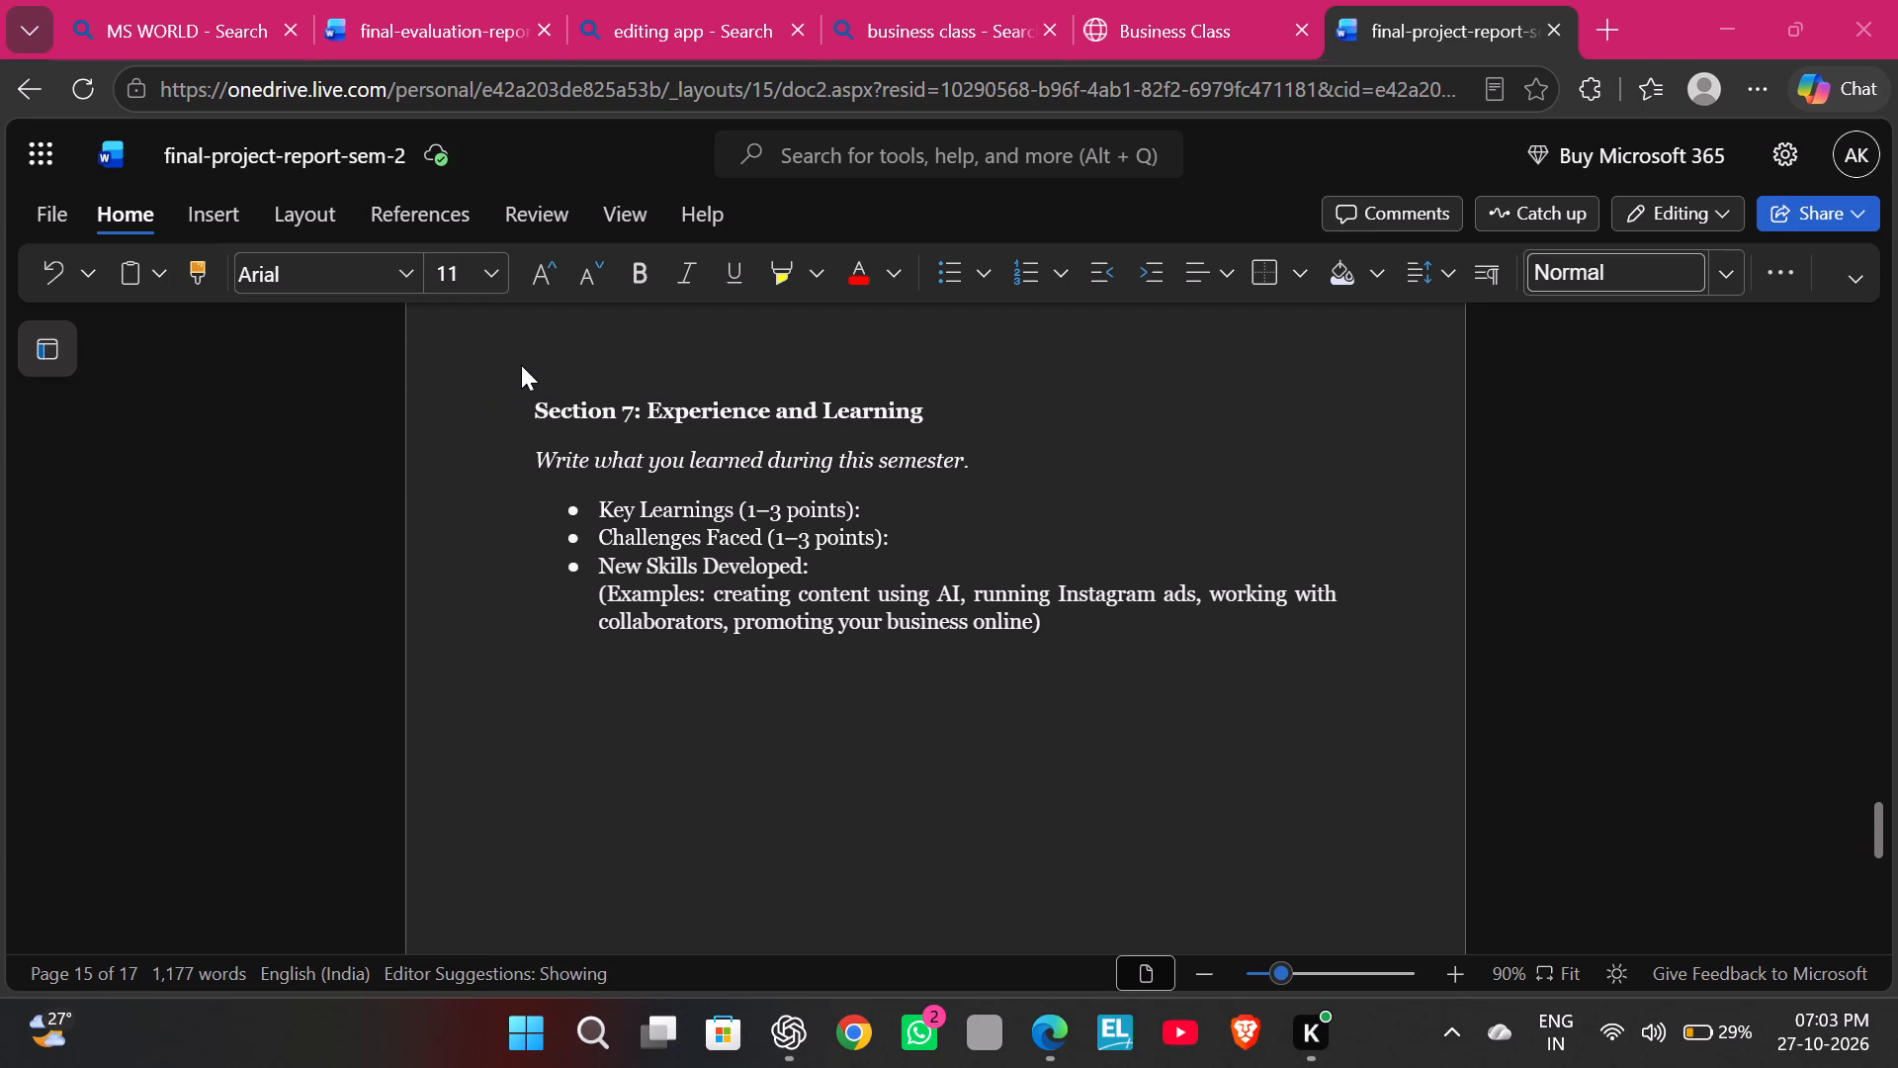
pyautogui.press('shift+super+s')
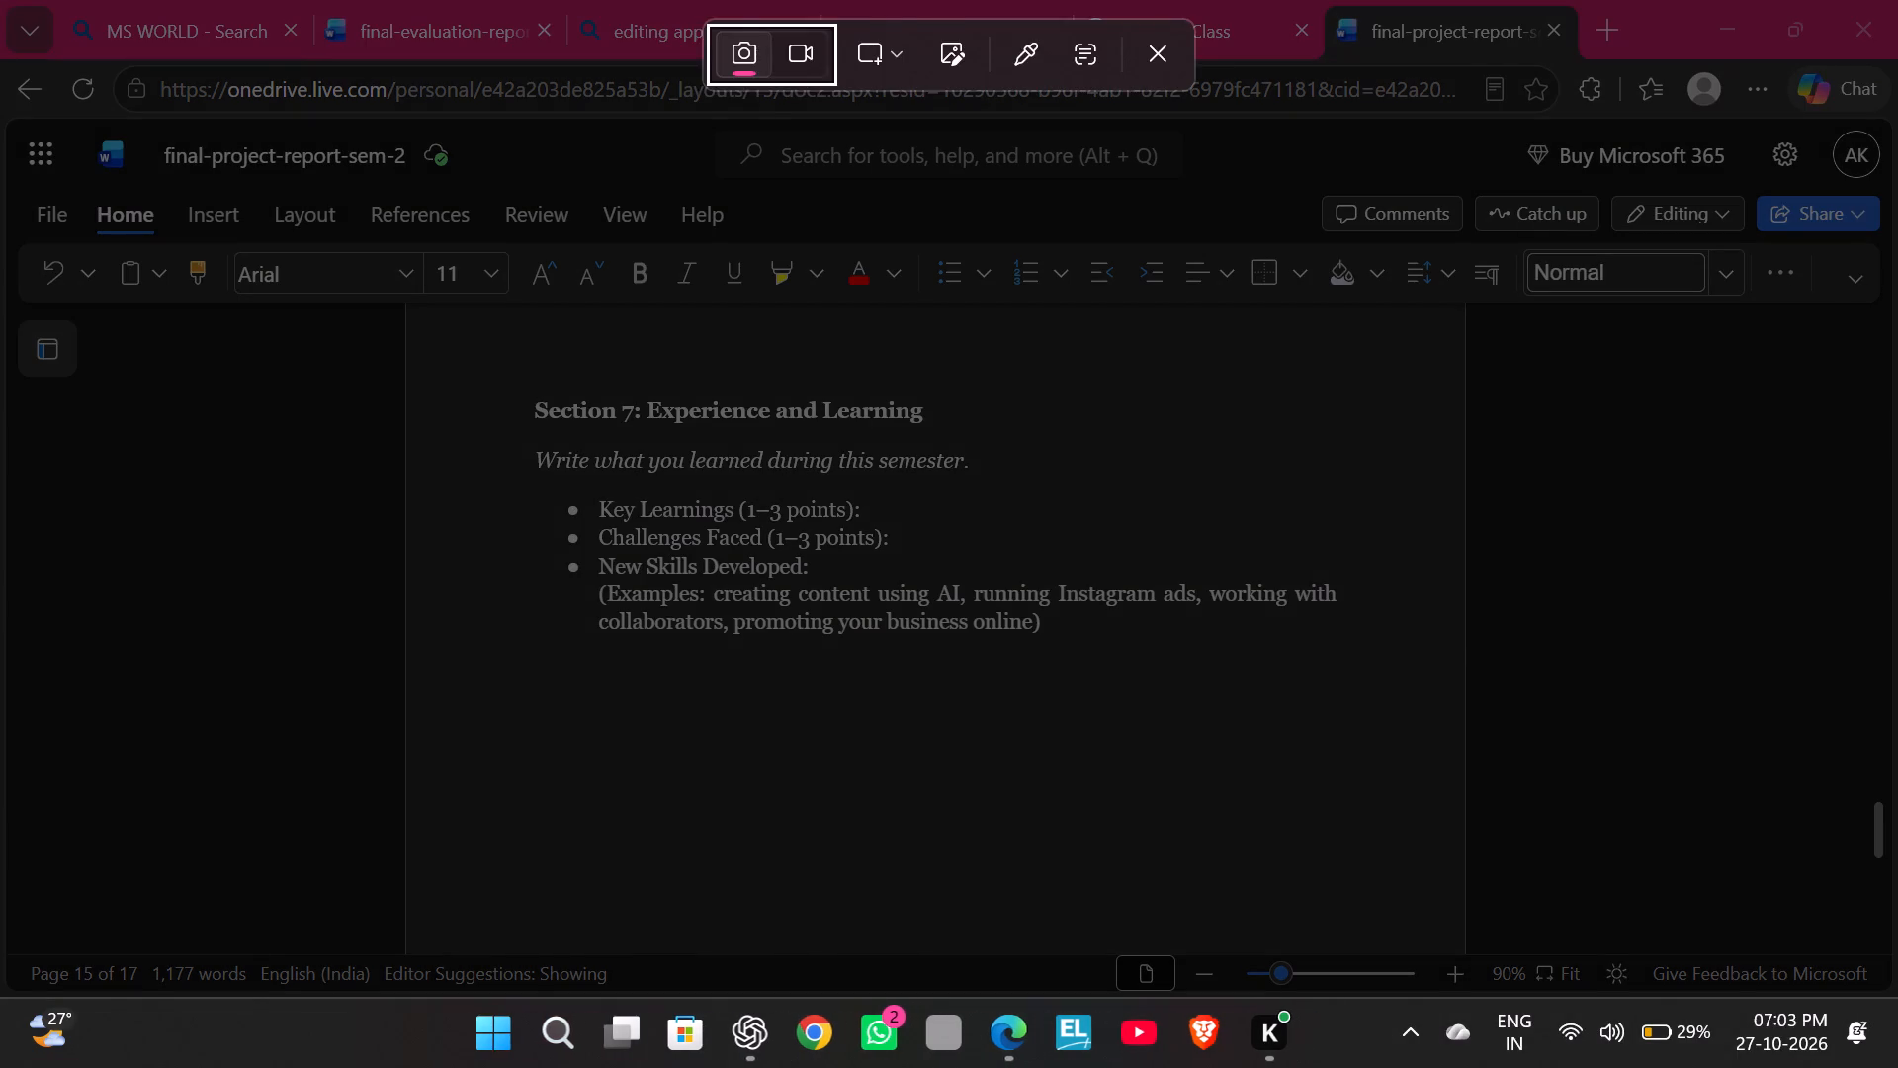
pyautogui.moveTo(483, 362); pyautogui.dragTo(1402, 777)
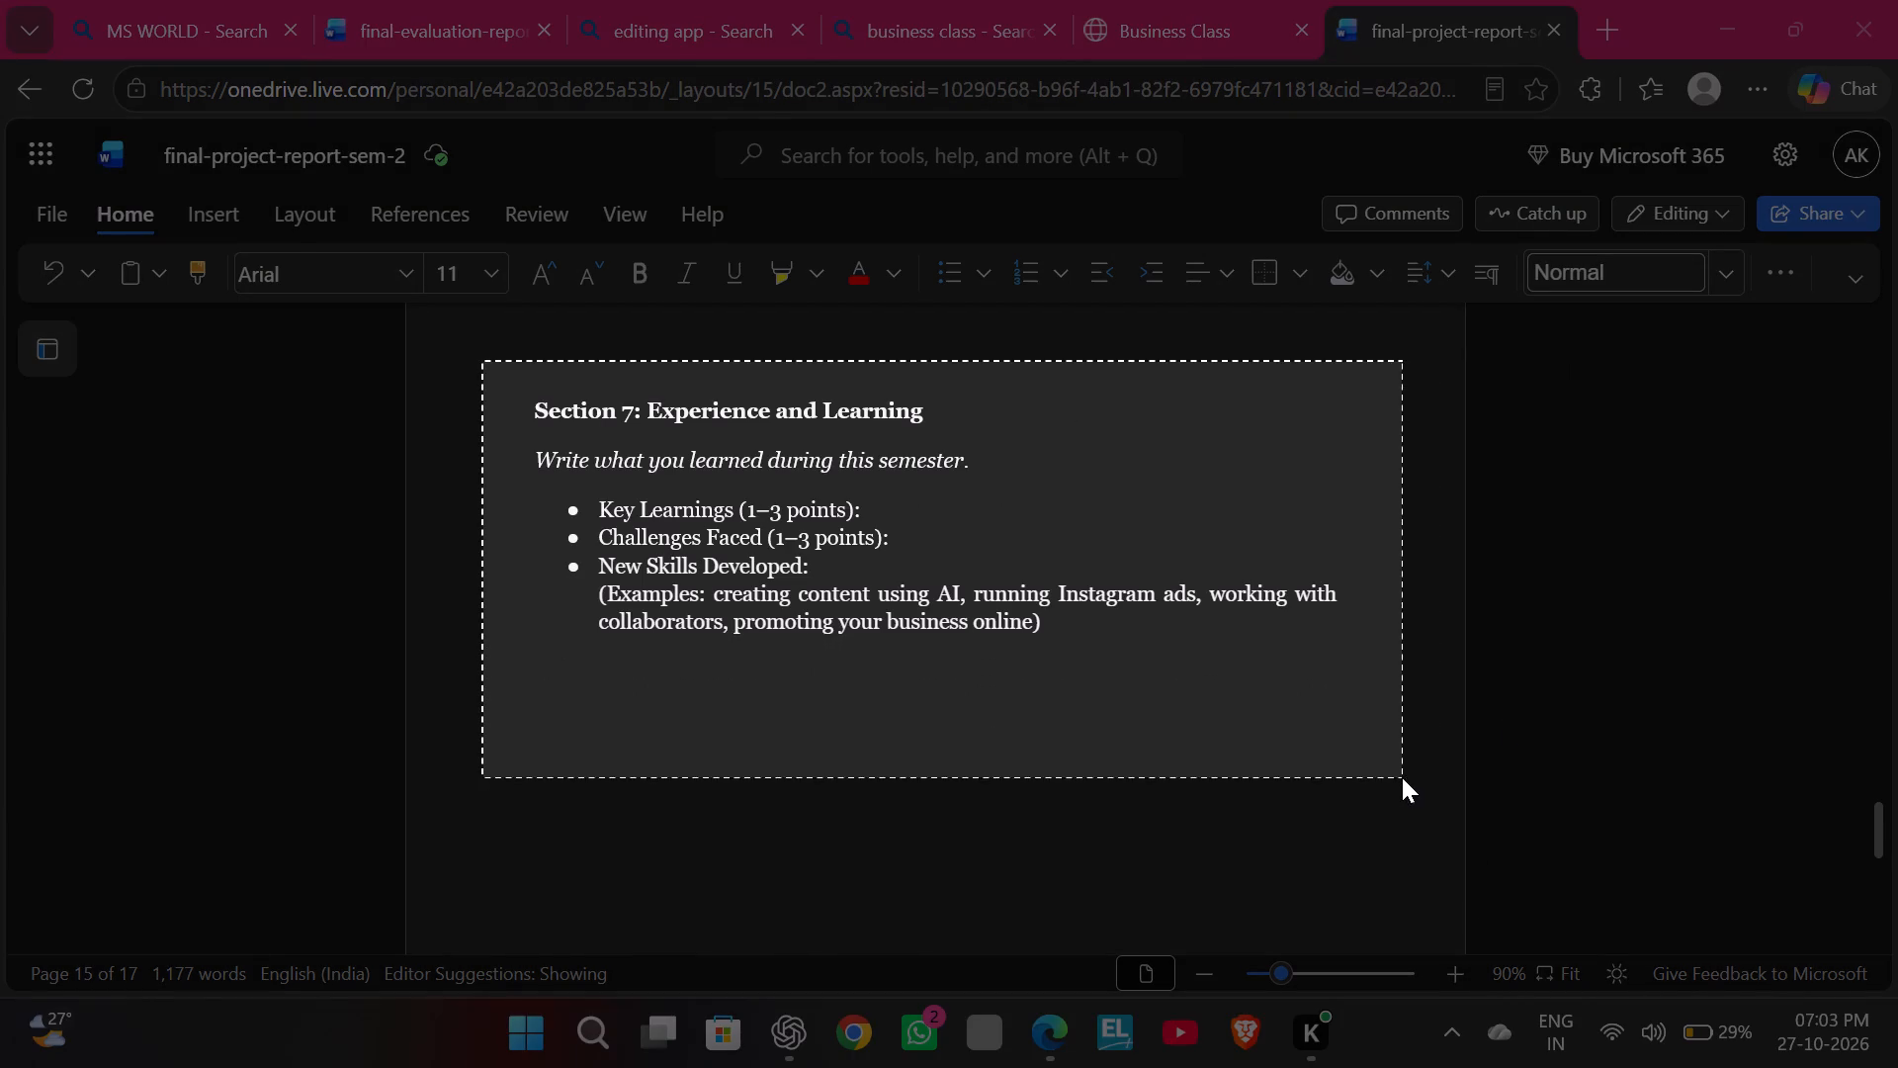
pyautogui.moveTo(1402, 777); pyautogui.dragTo(1402, 776)
pyautogui.scroll(-3, 1163, 708)
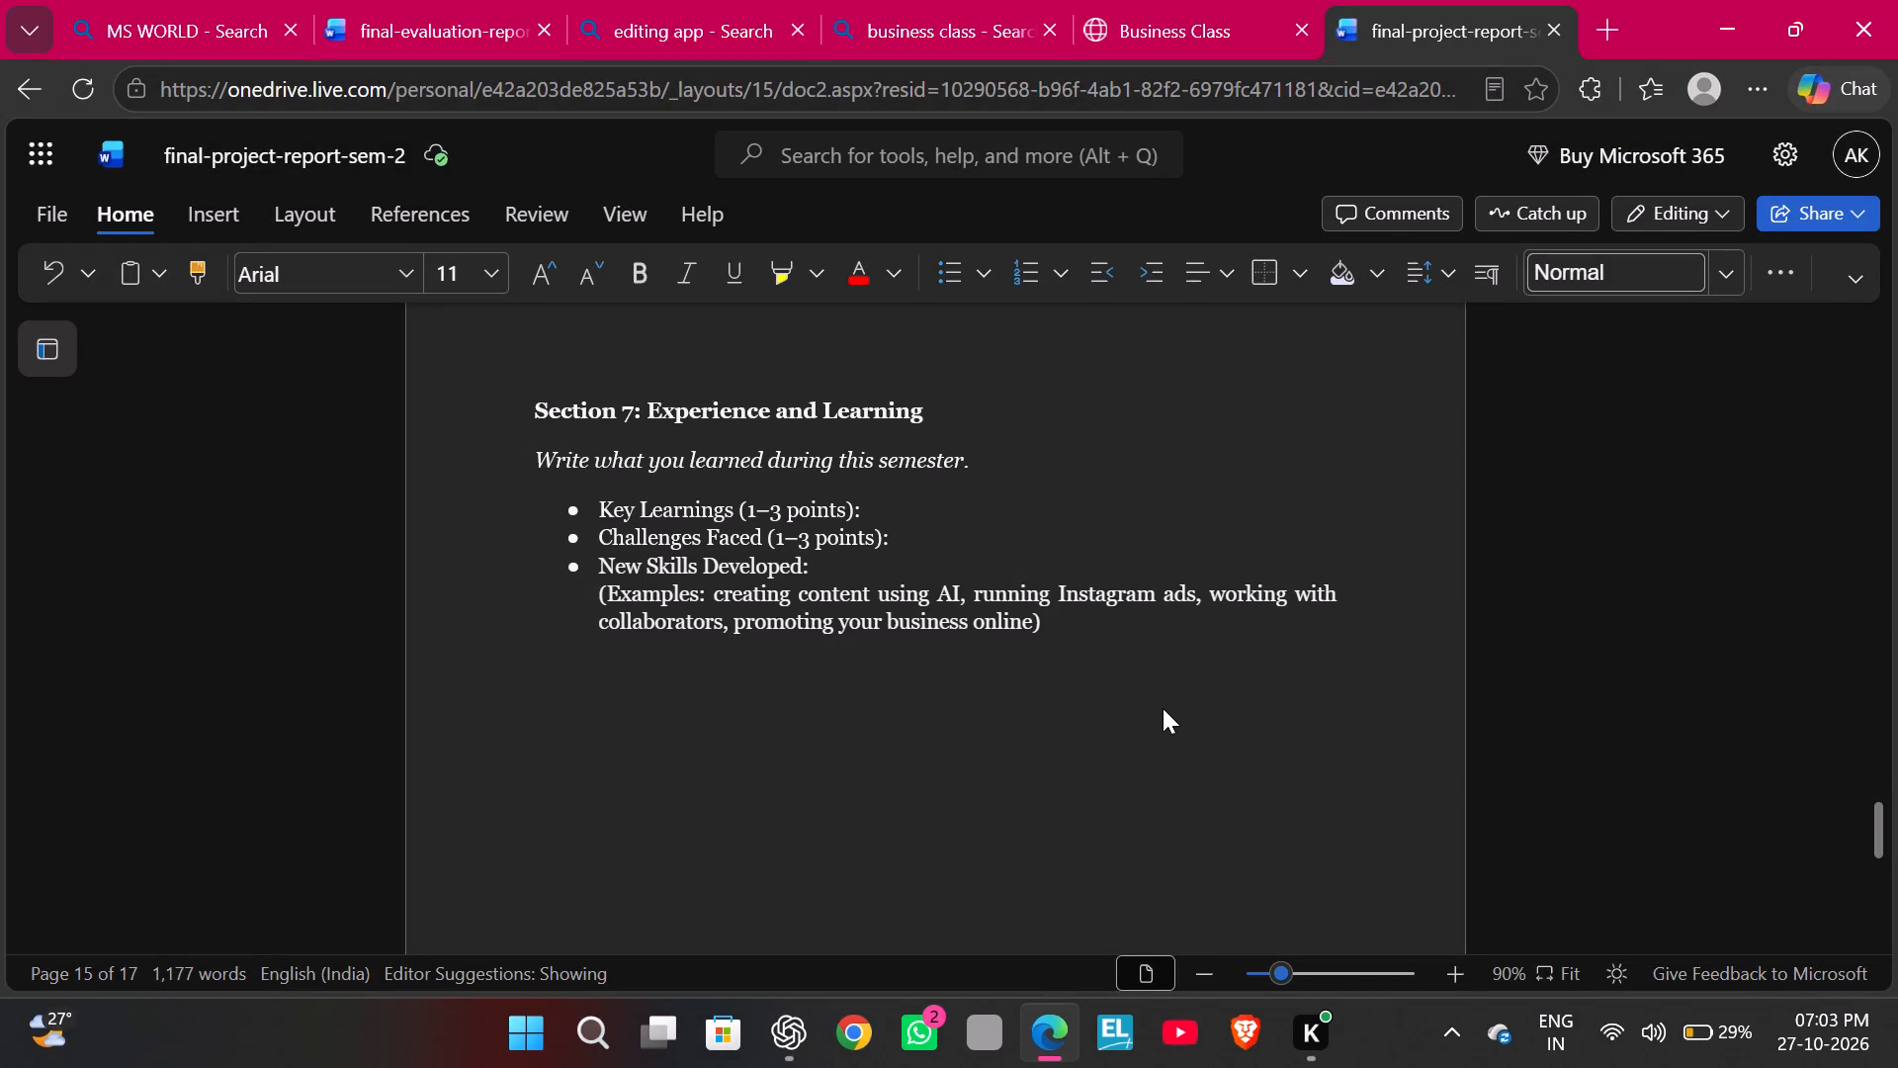
pyautogui.scroll(-3, 1061, 766)
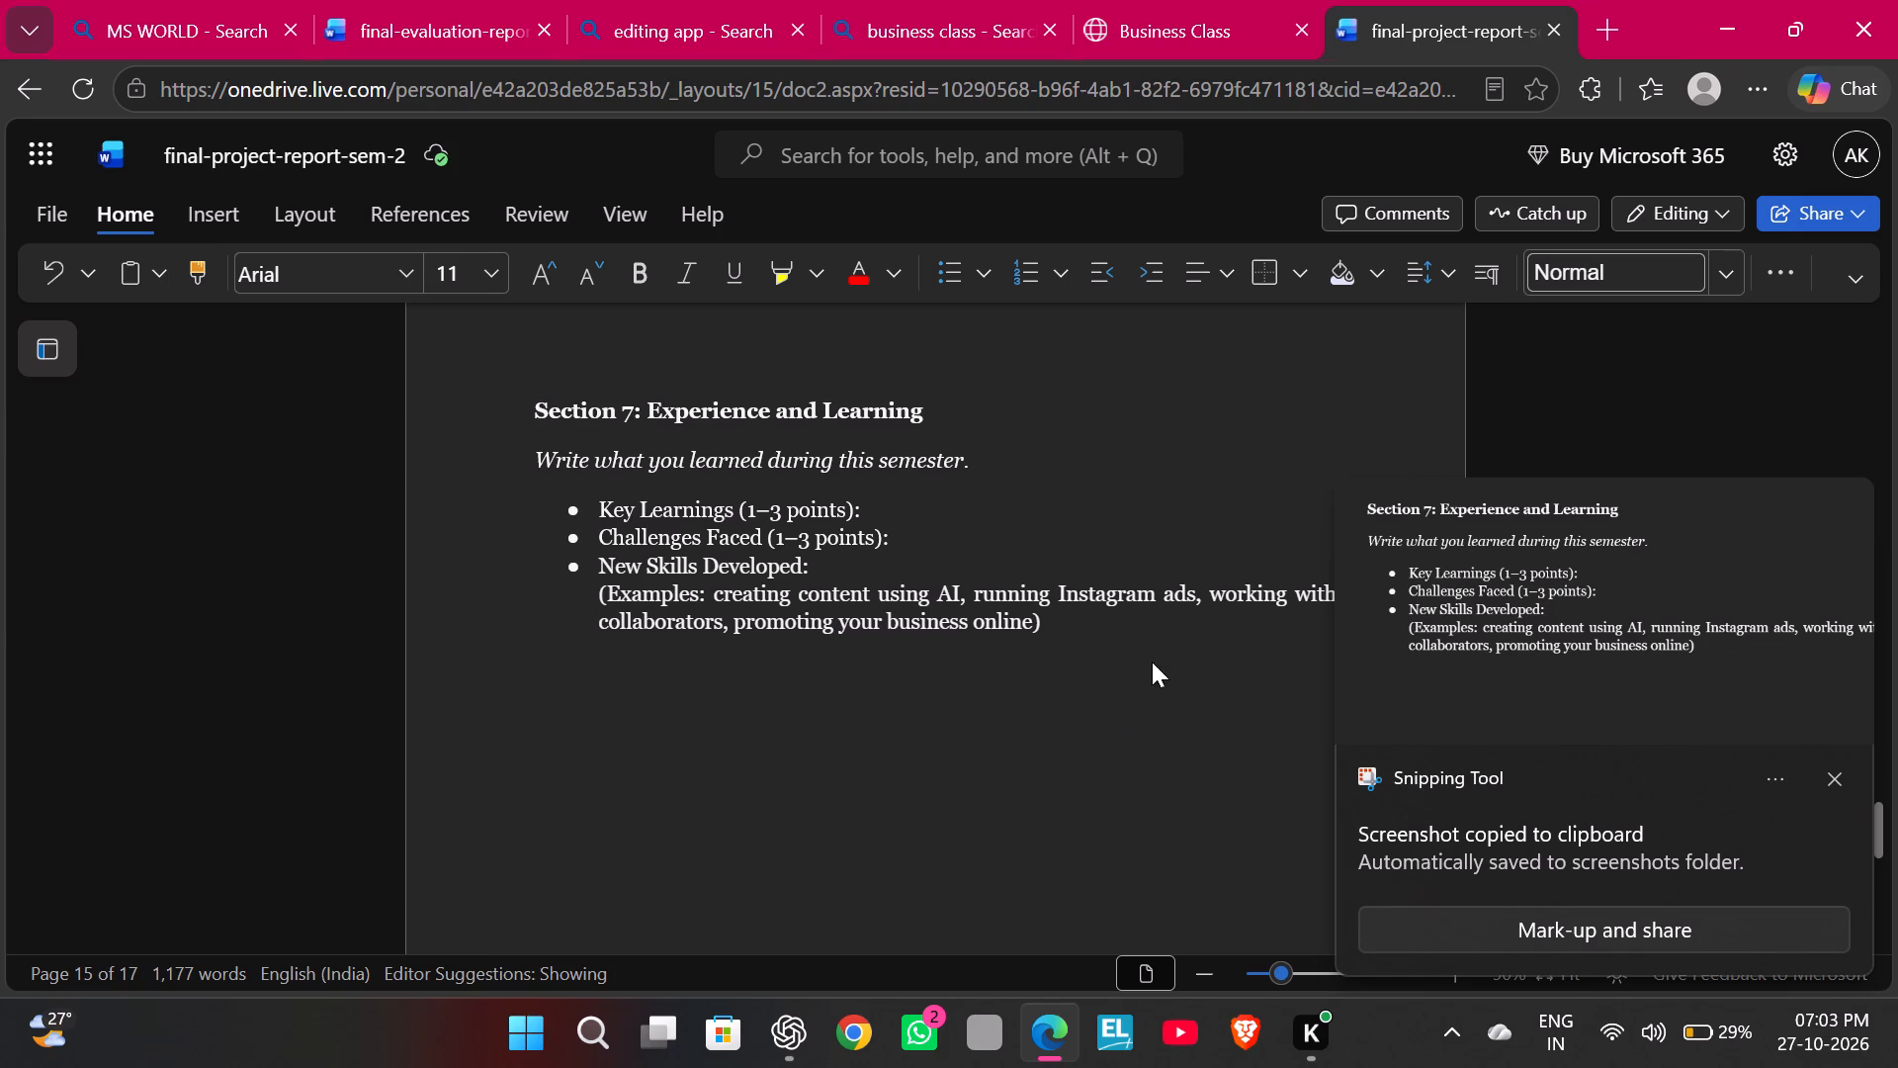
pyautogui.click(1839, 776)
# Look through the pages from Section 7 to the start of Section 8 and return to Section 7.
pyautogui.scroll(-2, 1163, 879)
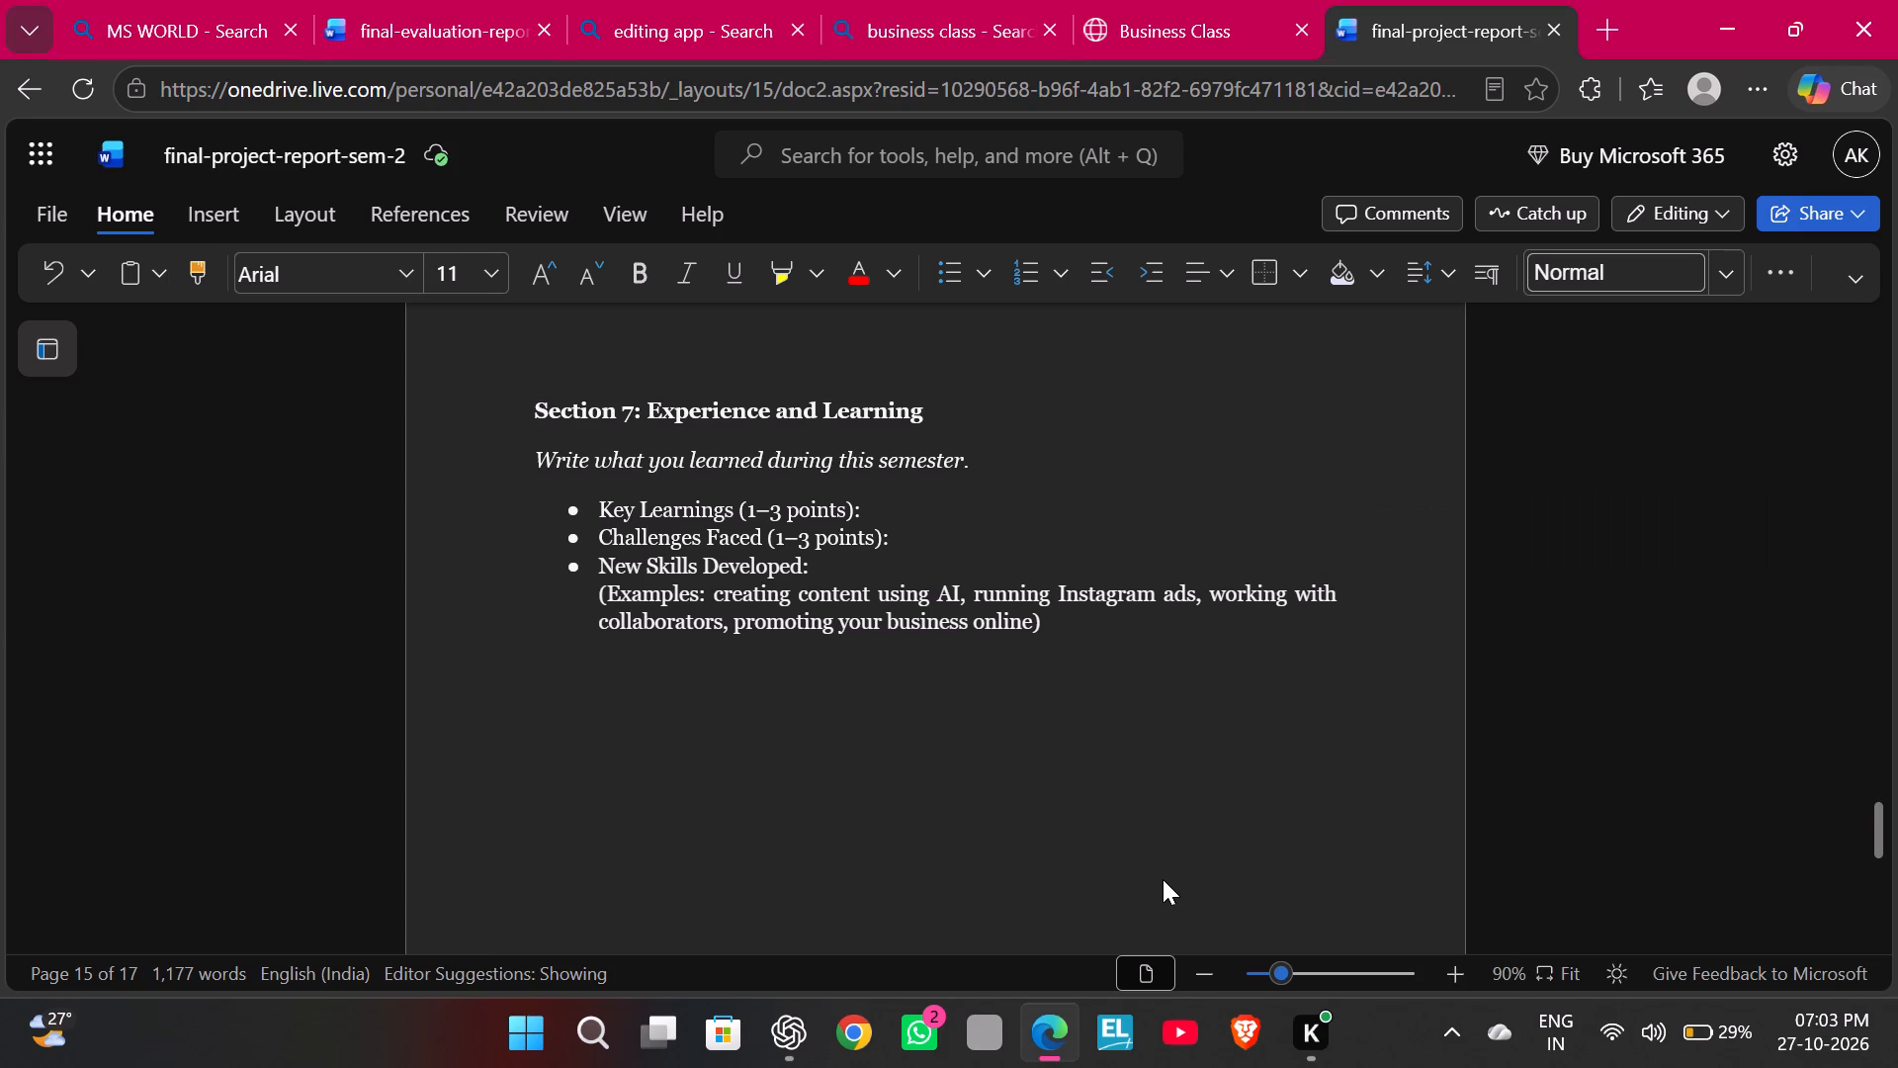
pyautogui.scroll(-2, 1163, 879)
pyautogui.moveTo(1878, 821); pyautogui.dragTo(1880, 875)
pyautogui.scroll(-1, 1288, 750)
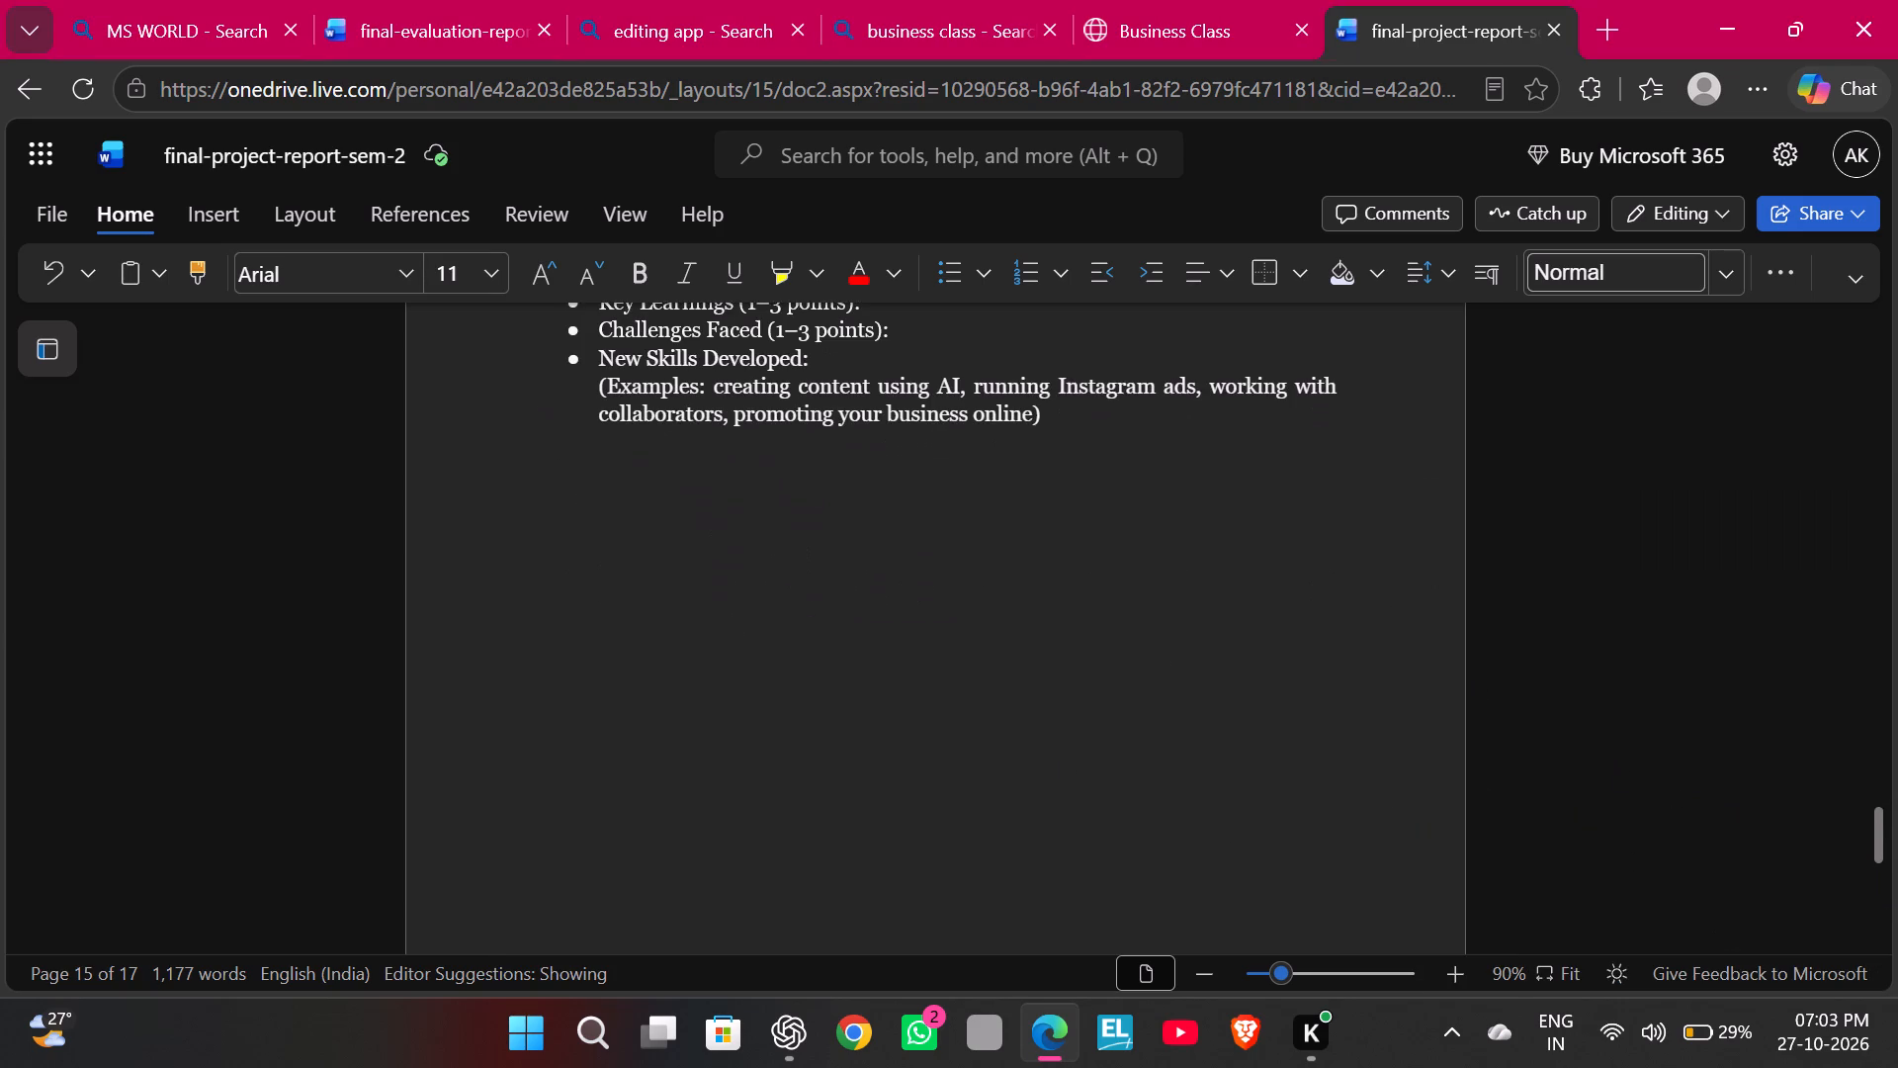
pyautogui.scroll(-3, 1192, 634)
pyautogui.scroll(1, 1192, 634)
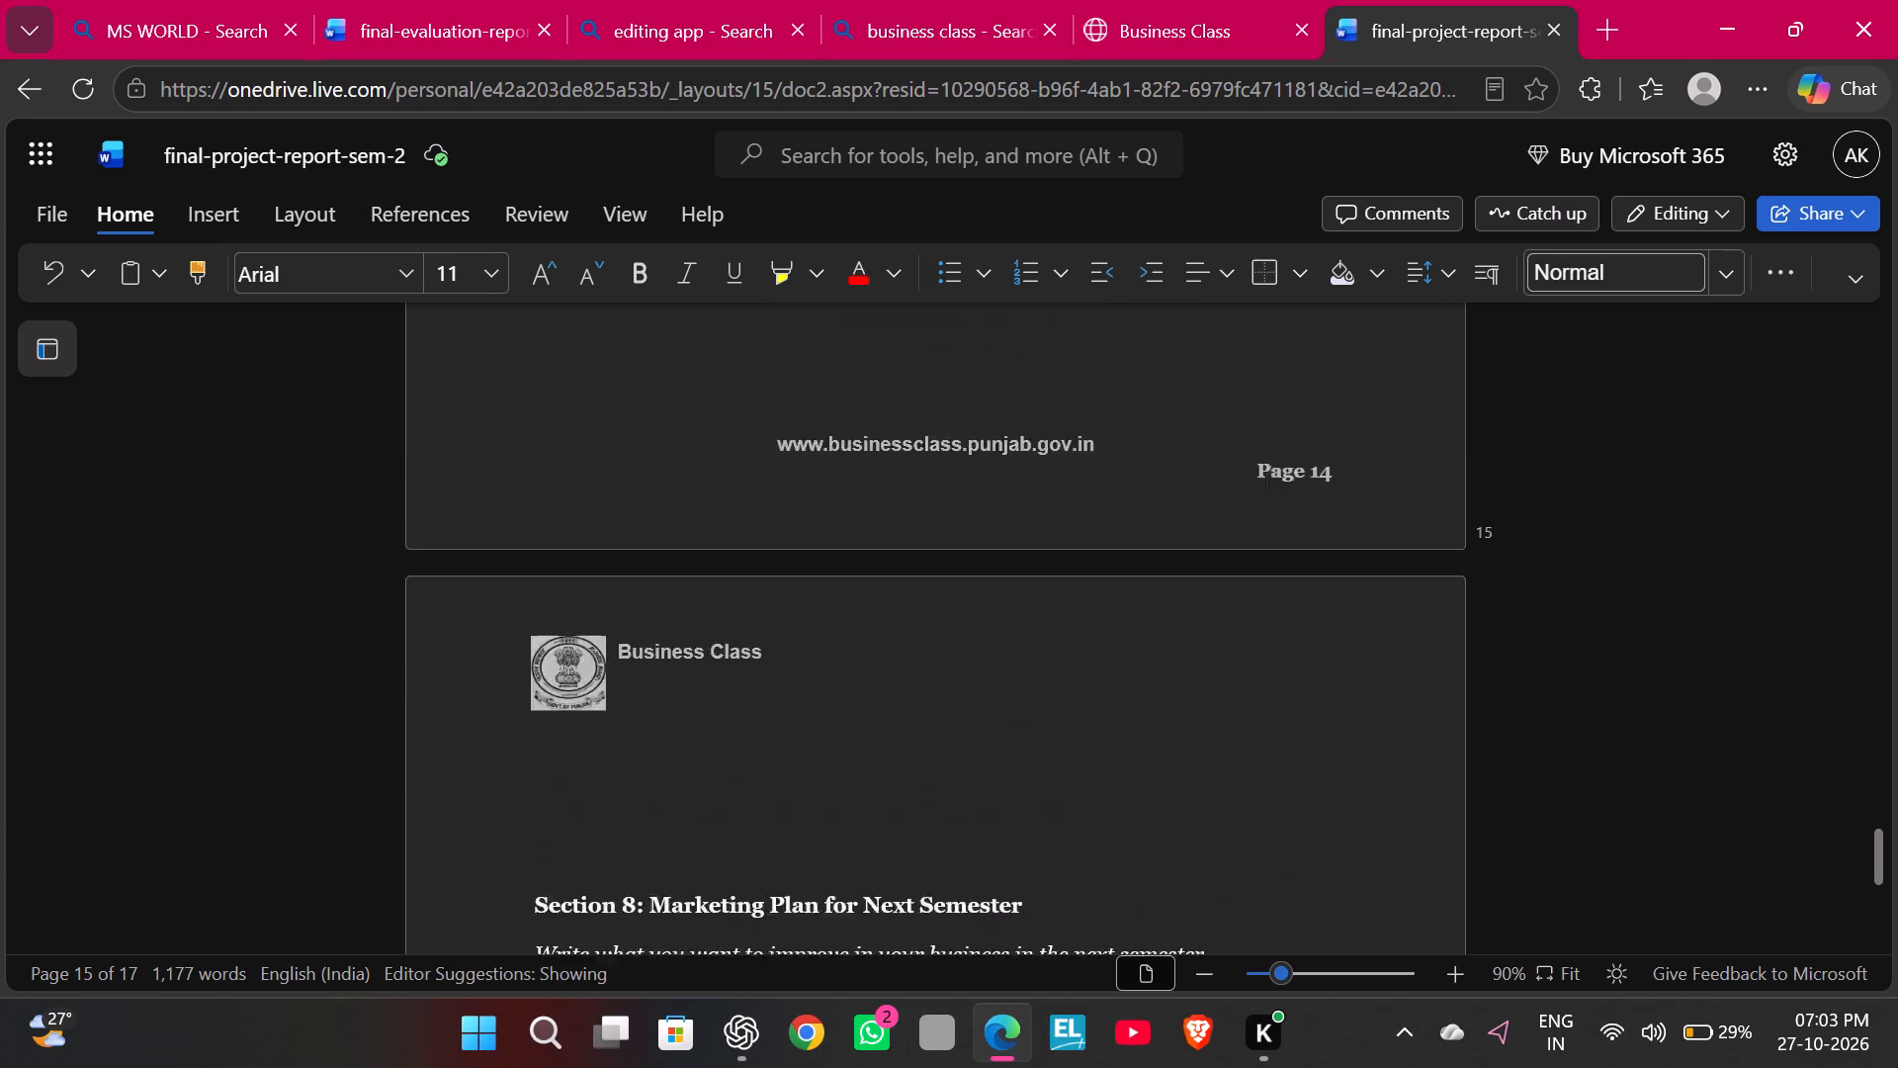
pyautogui.scroll(3, 1192, 634)
pyautogui.scroll(-1, 1192, 634)
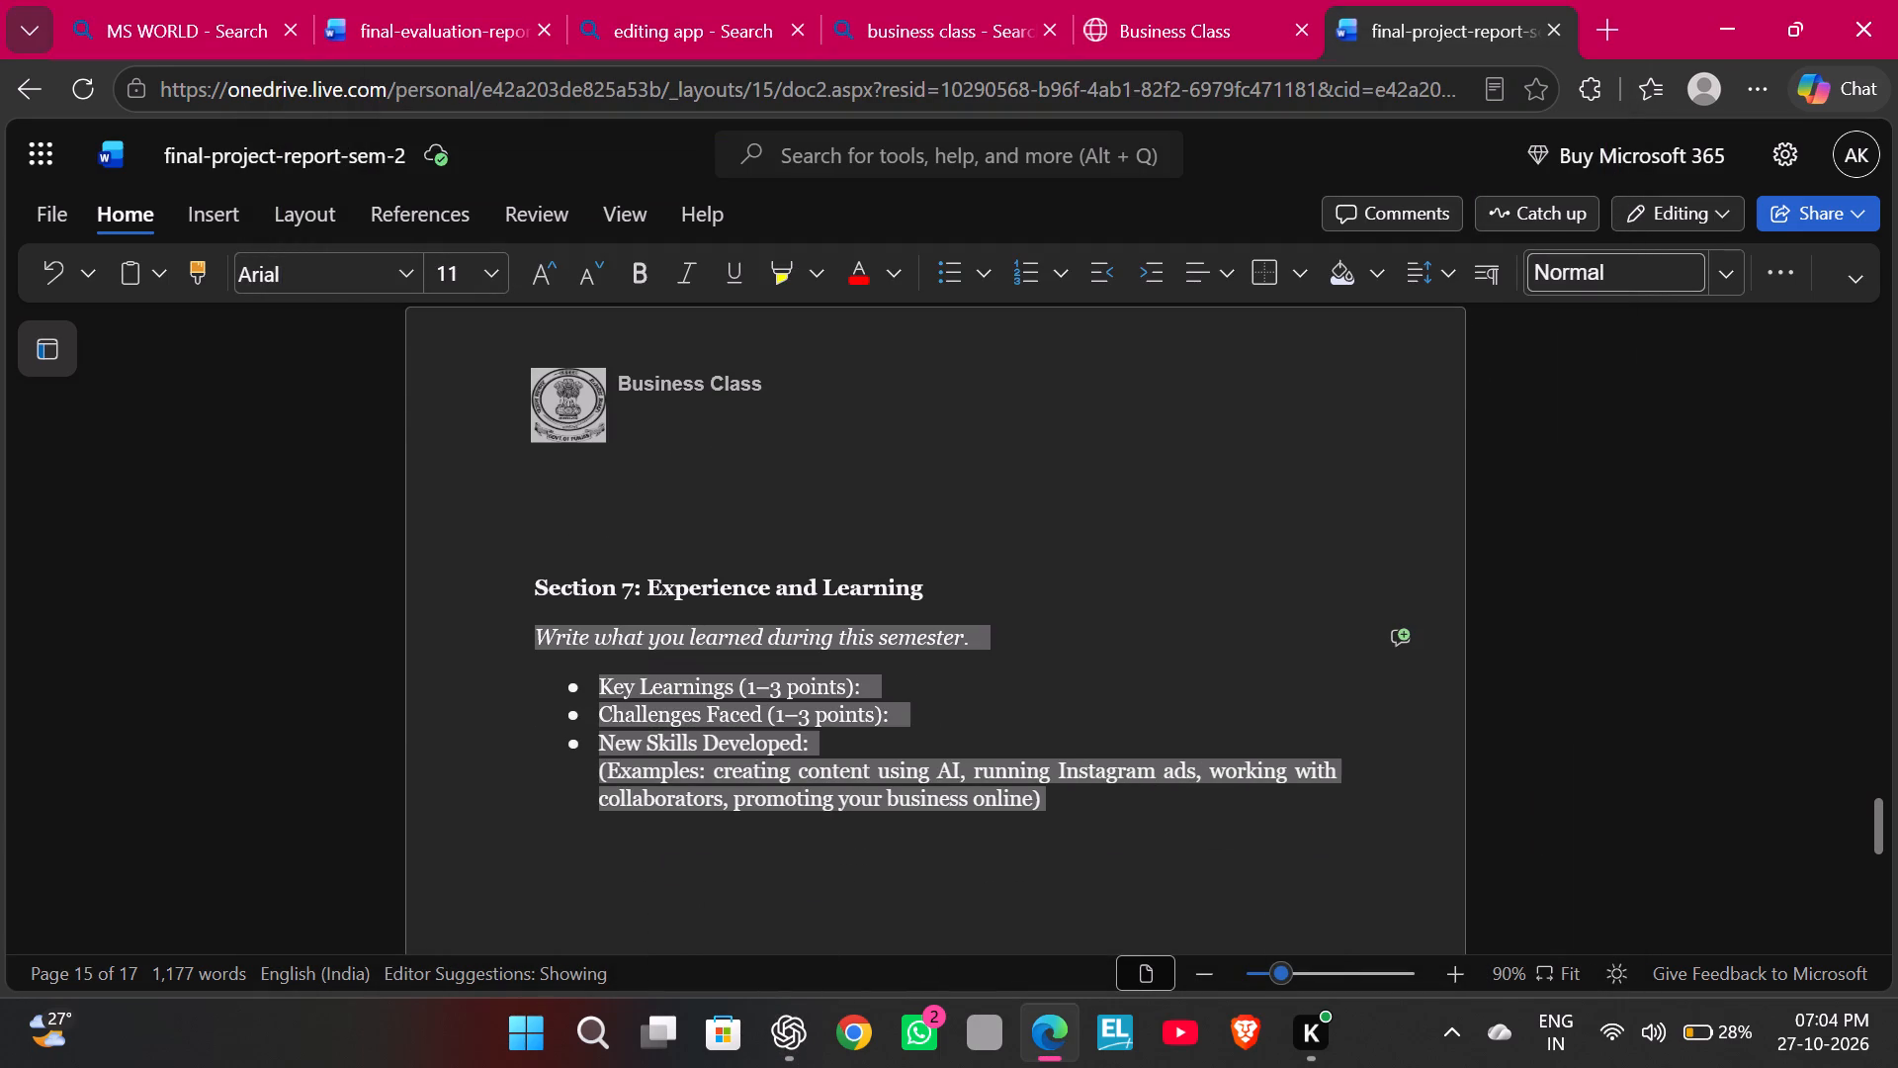
pyautogui.moveTo(1089, 792); pyautogui.dragTo(1089, 803)
pyautogui.press('BackSpace')
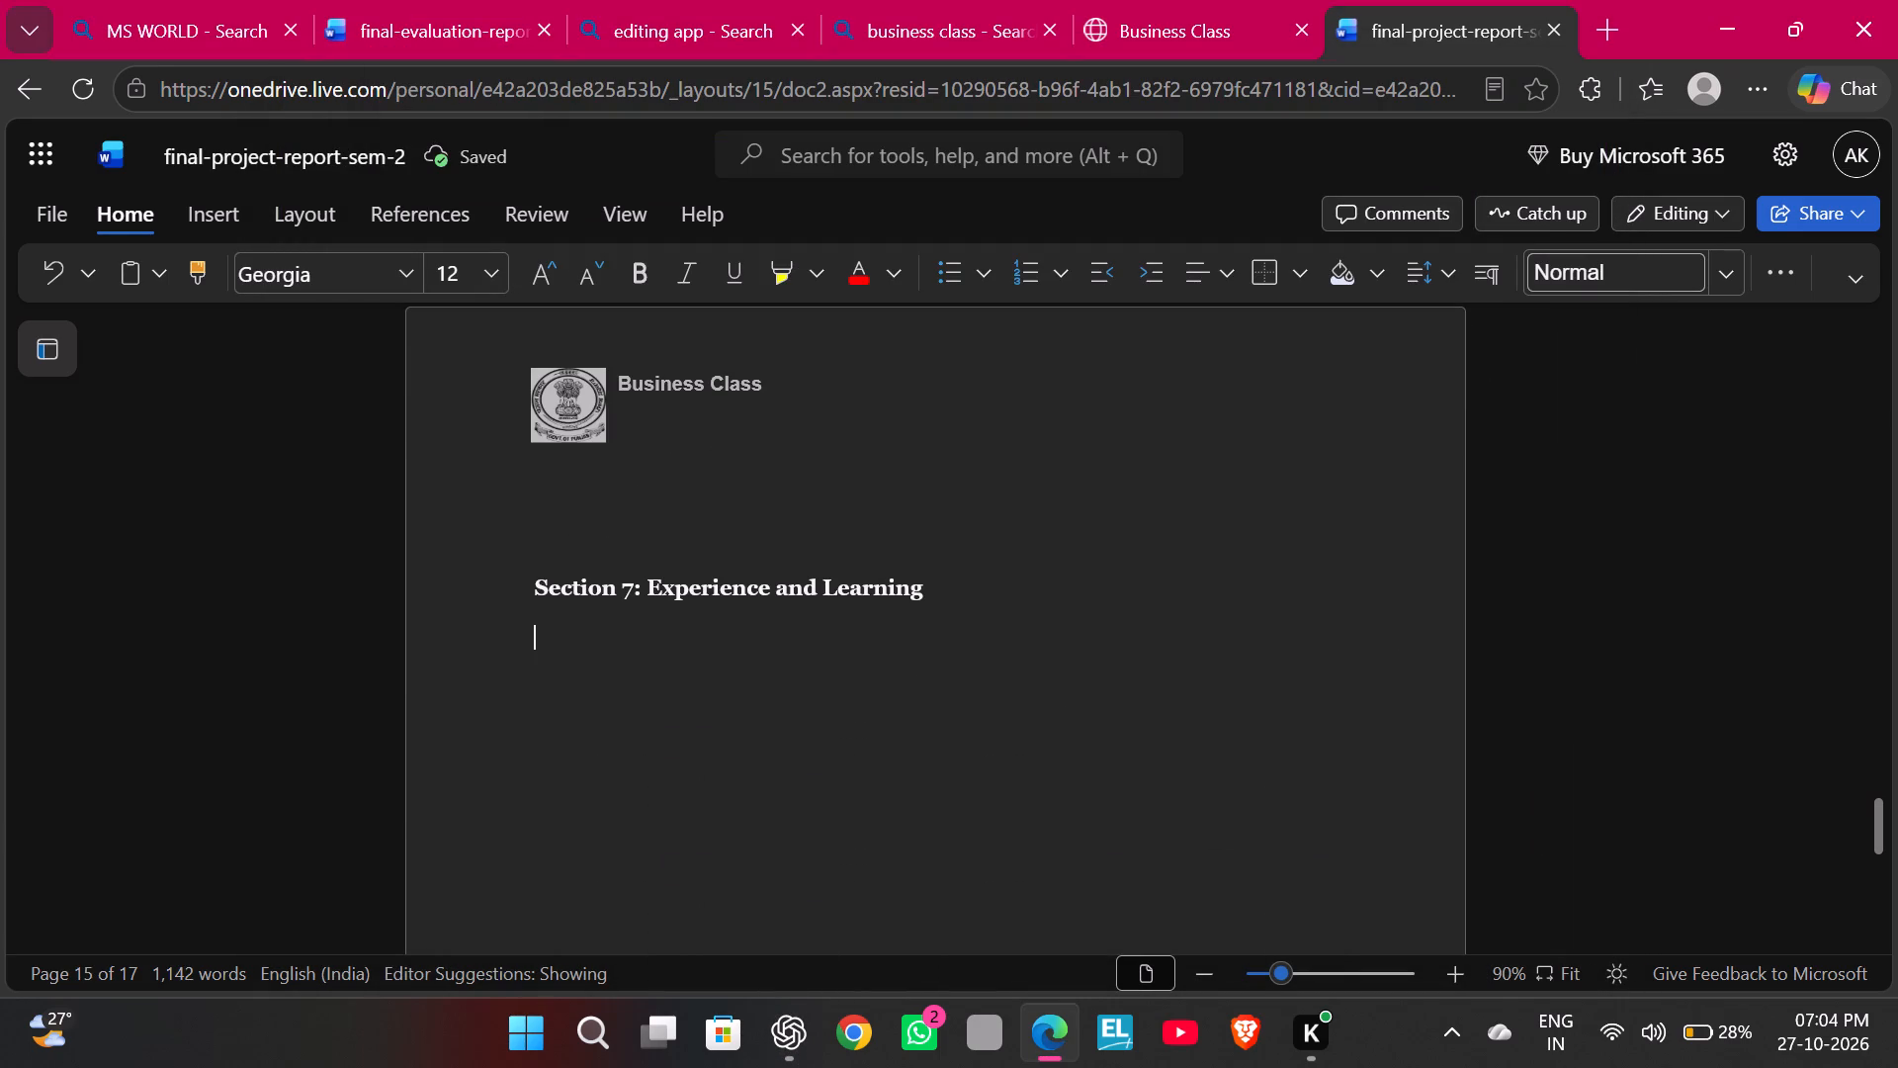
pyautogui.hotkey('ctrl', 'v')
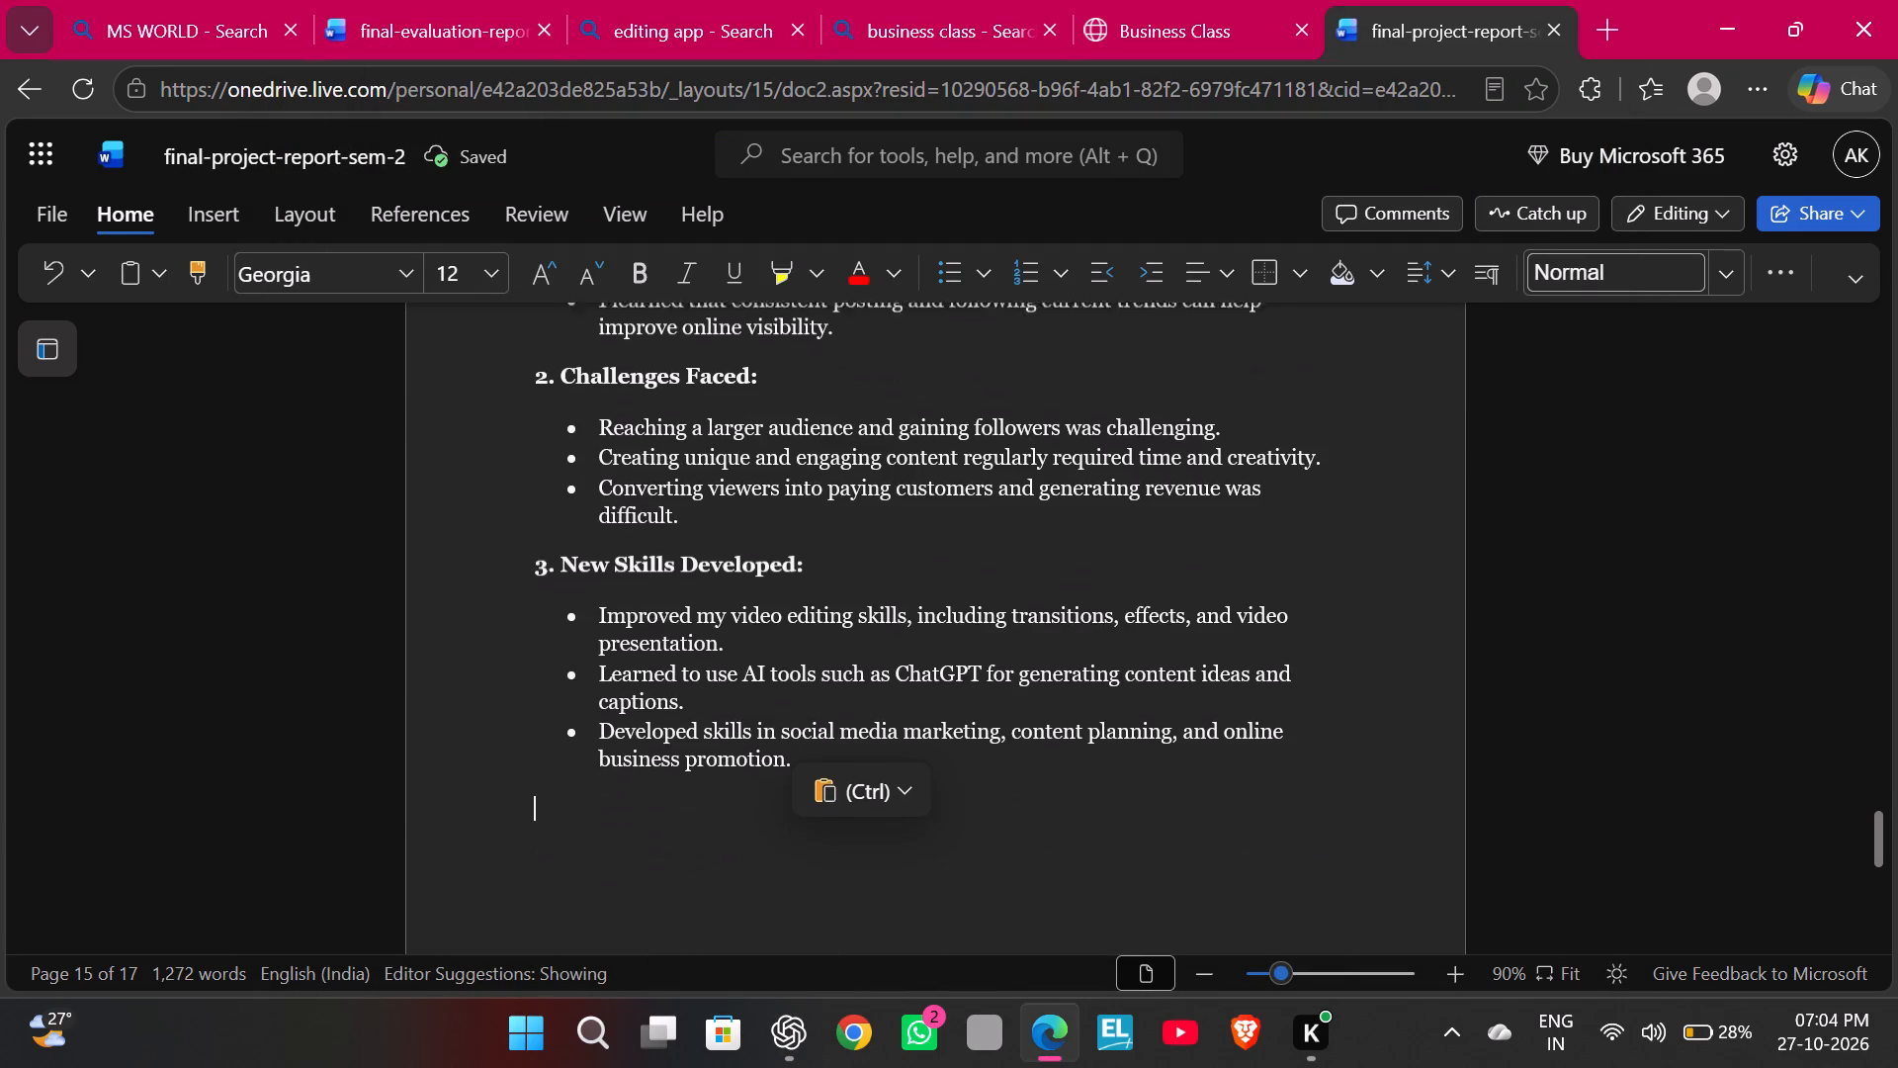
# Delete the duplicate Section 7: Experience and Learning heading that came with the pasted answer, along with its empty line.
pyautogui.scroll(1, 1089, 803)
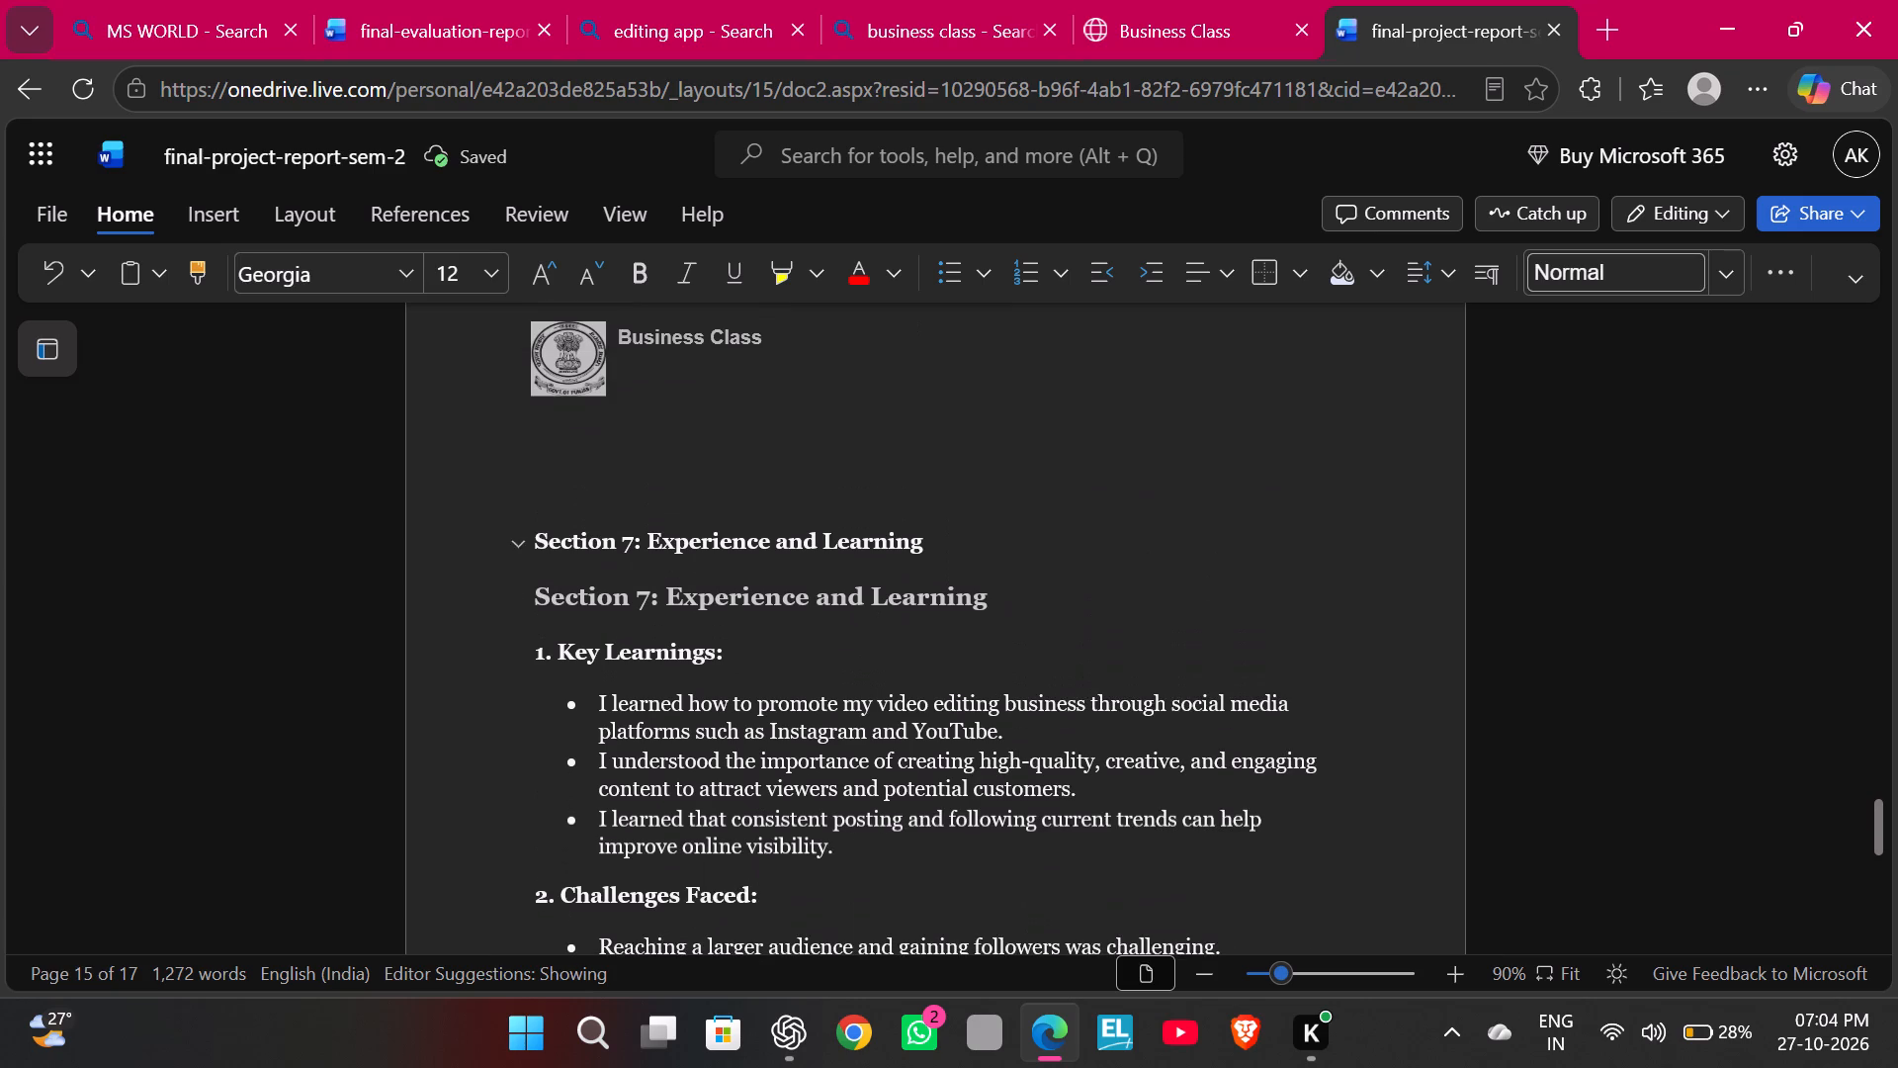
pyautogui.moveTo(547, 596); pyautogui.dragTo(993, 599)
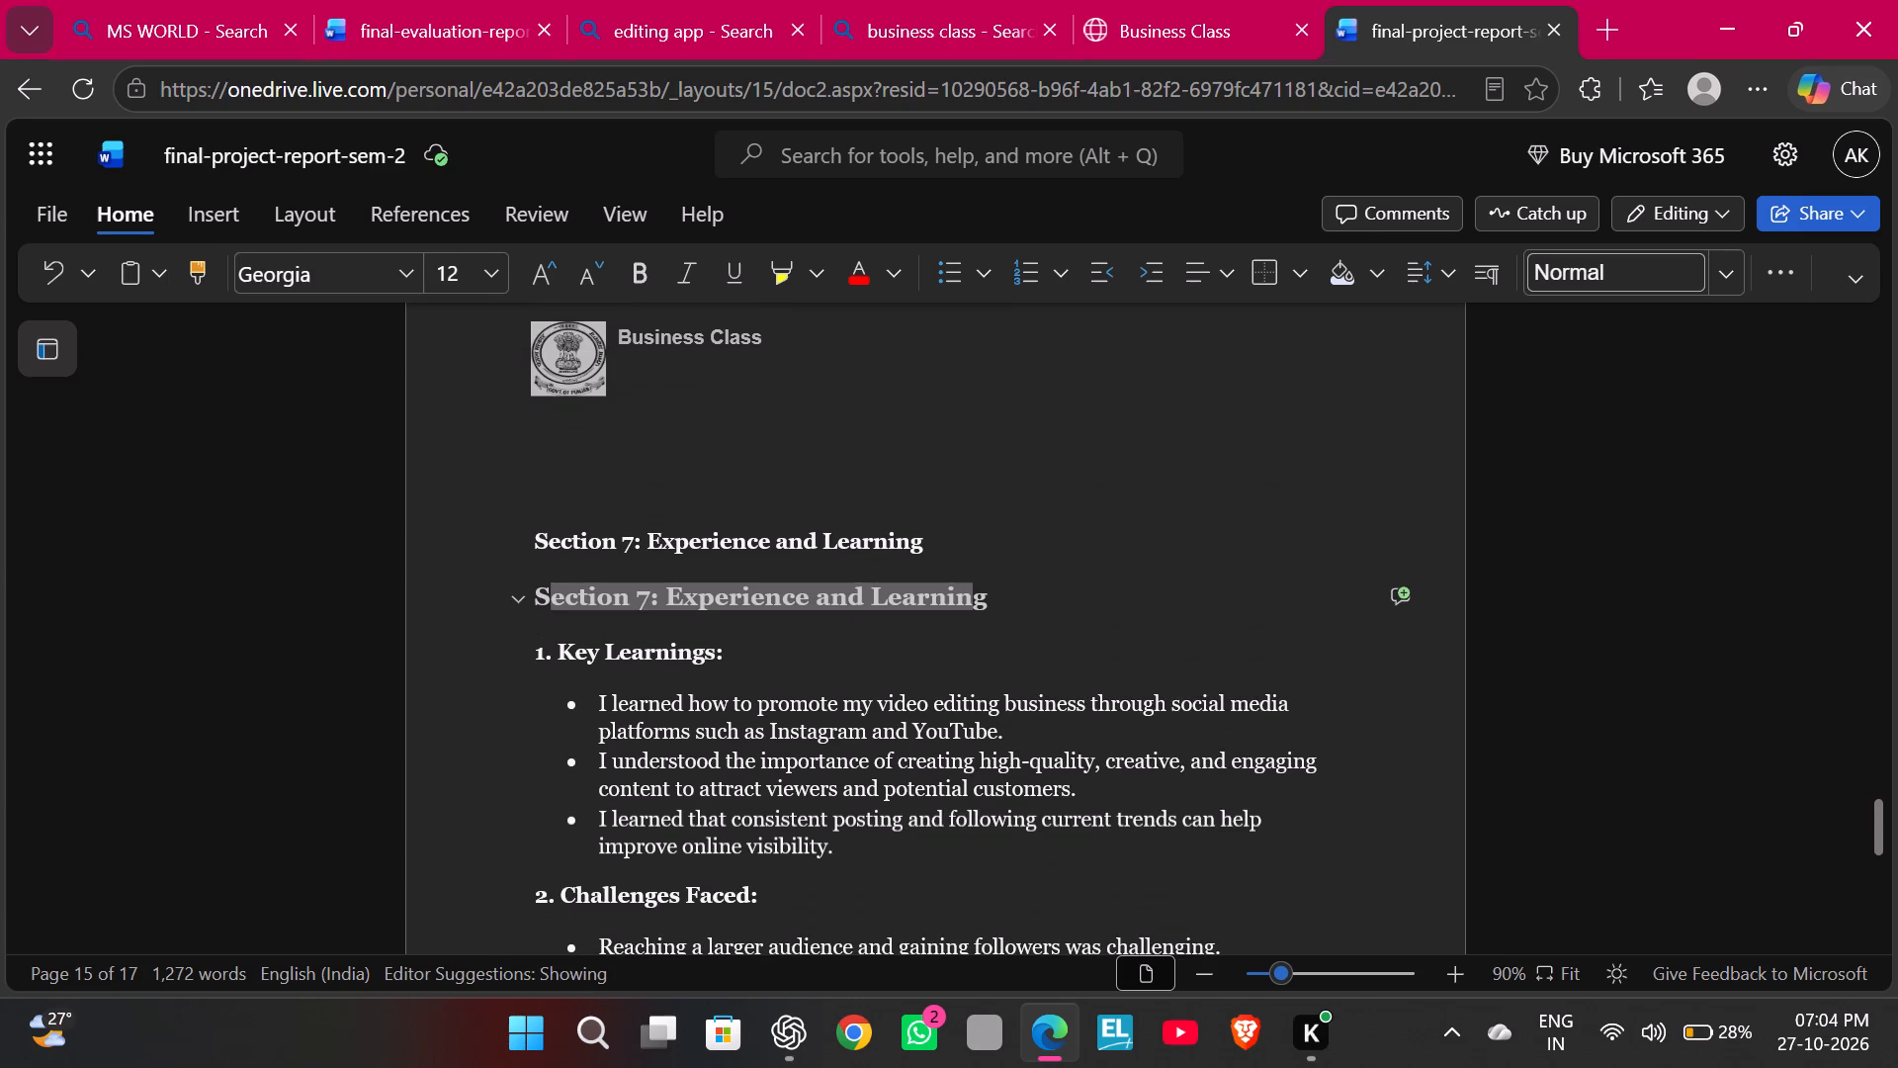
pyautogui.moveTo(993, 599); pyautogui.dragTo(1010, 601)
pyautogui.press('BackSpace')
pyautogui.press('BackSpace')
pyautogui.press('BackSpace')
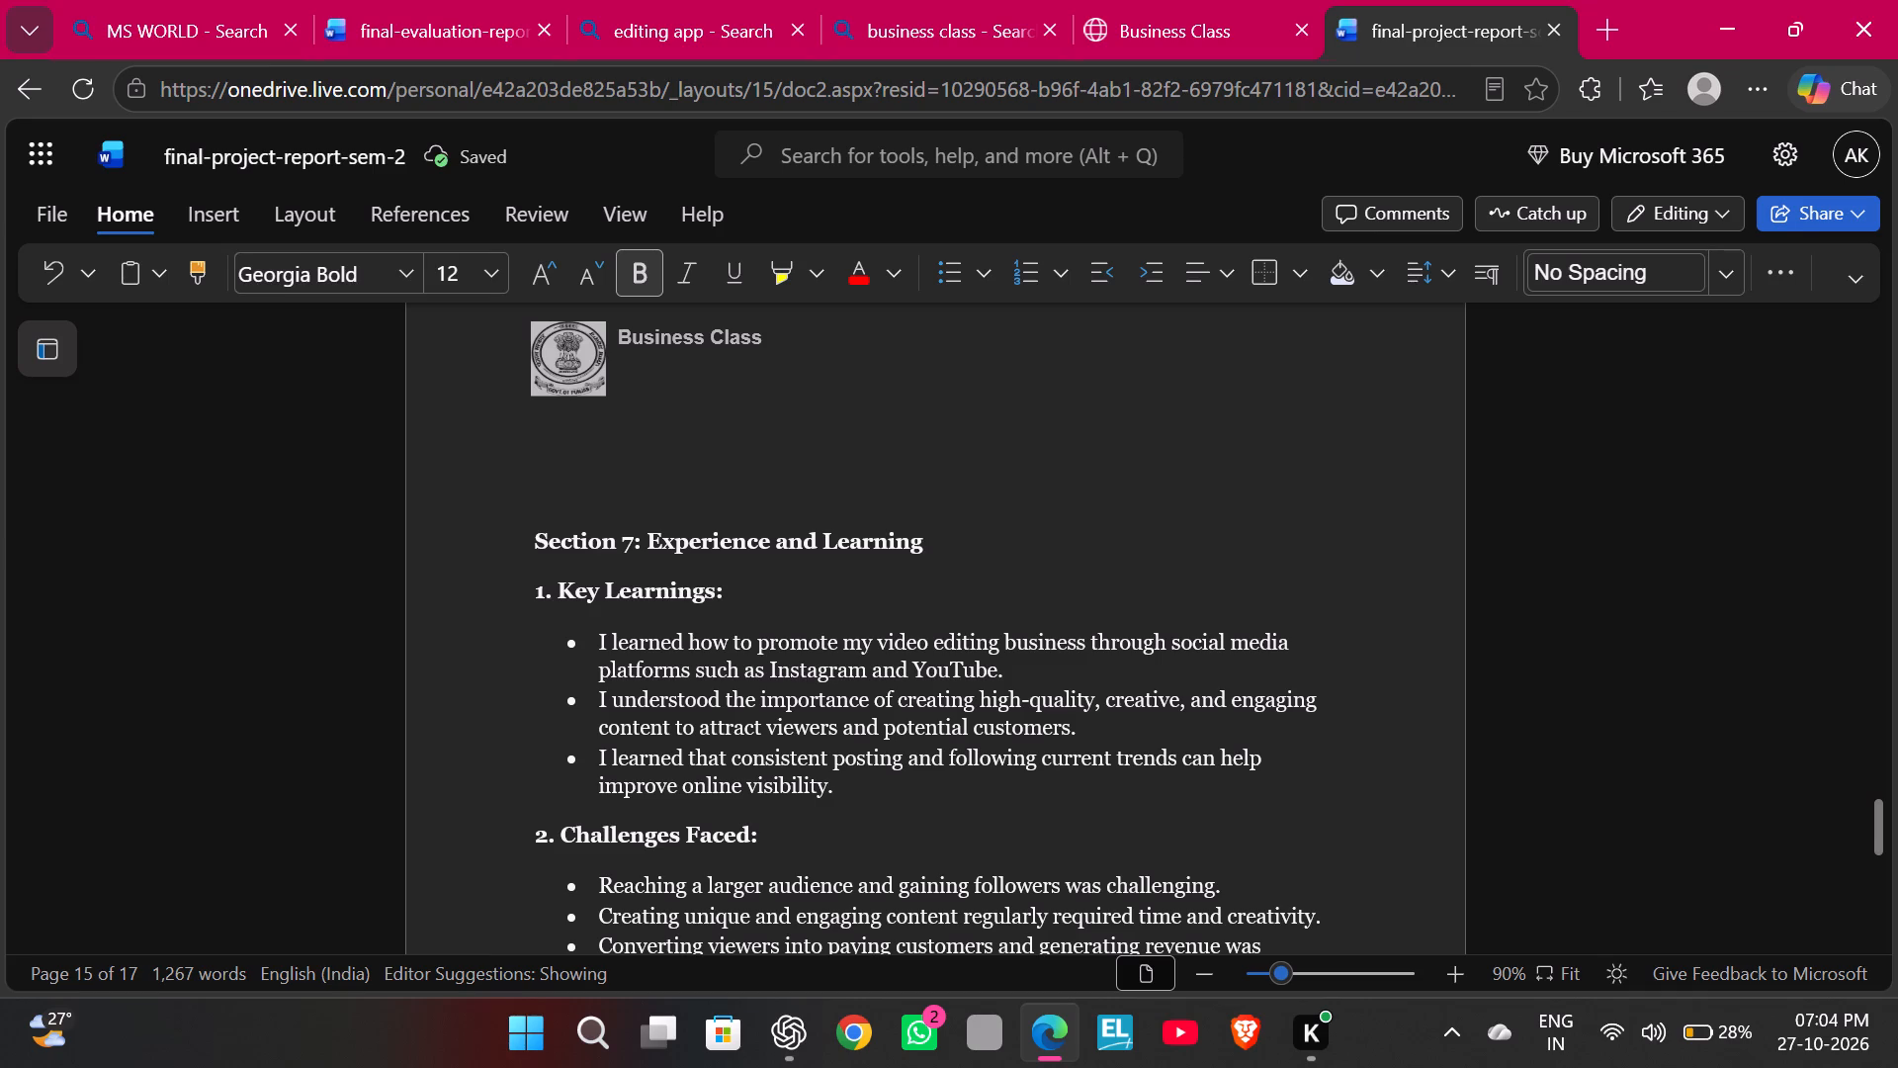
# Delete empty lines above the Section 8: Marketing Plan for Next Semester heading, after looking over the rest of Section 7.
pyautogui.scroll(-1, 1010, 601)
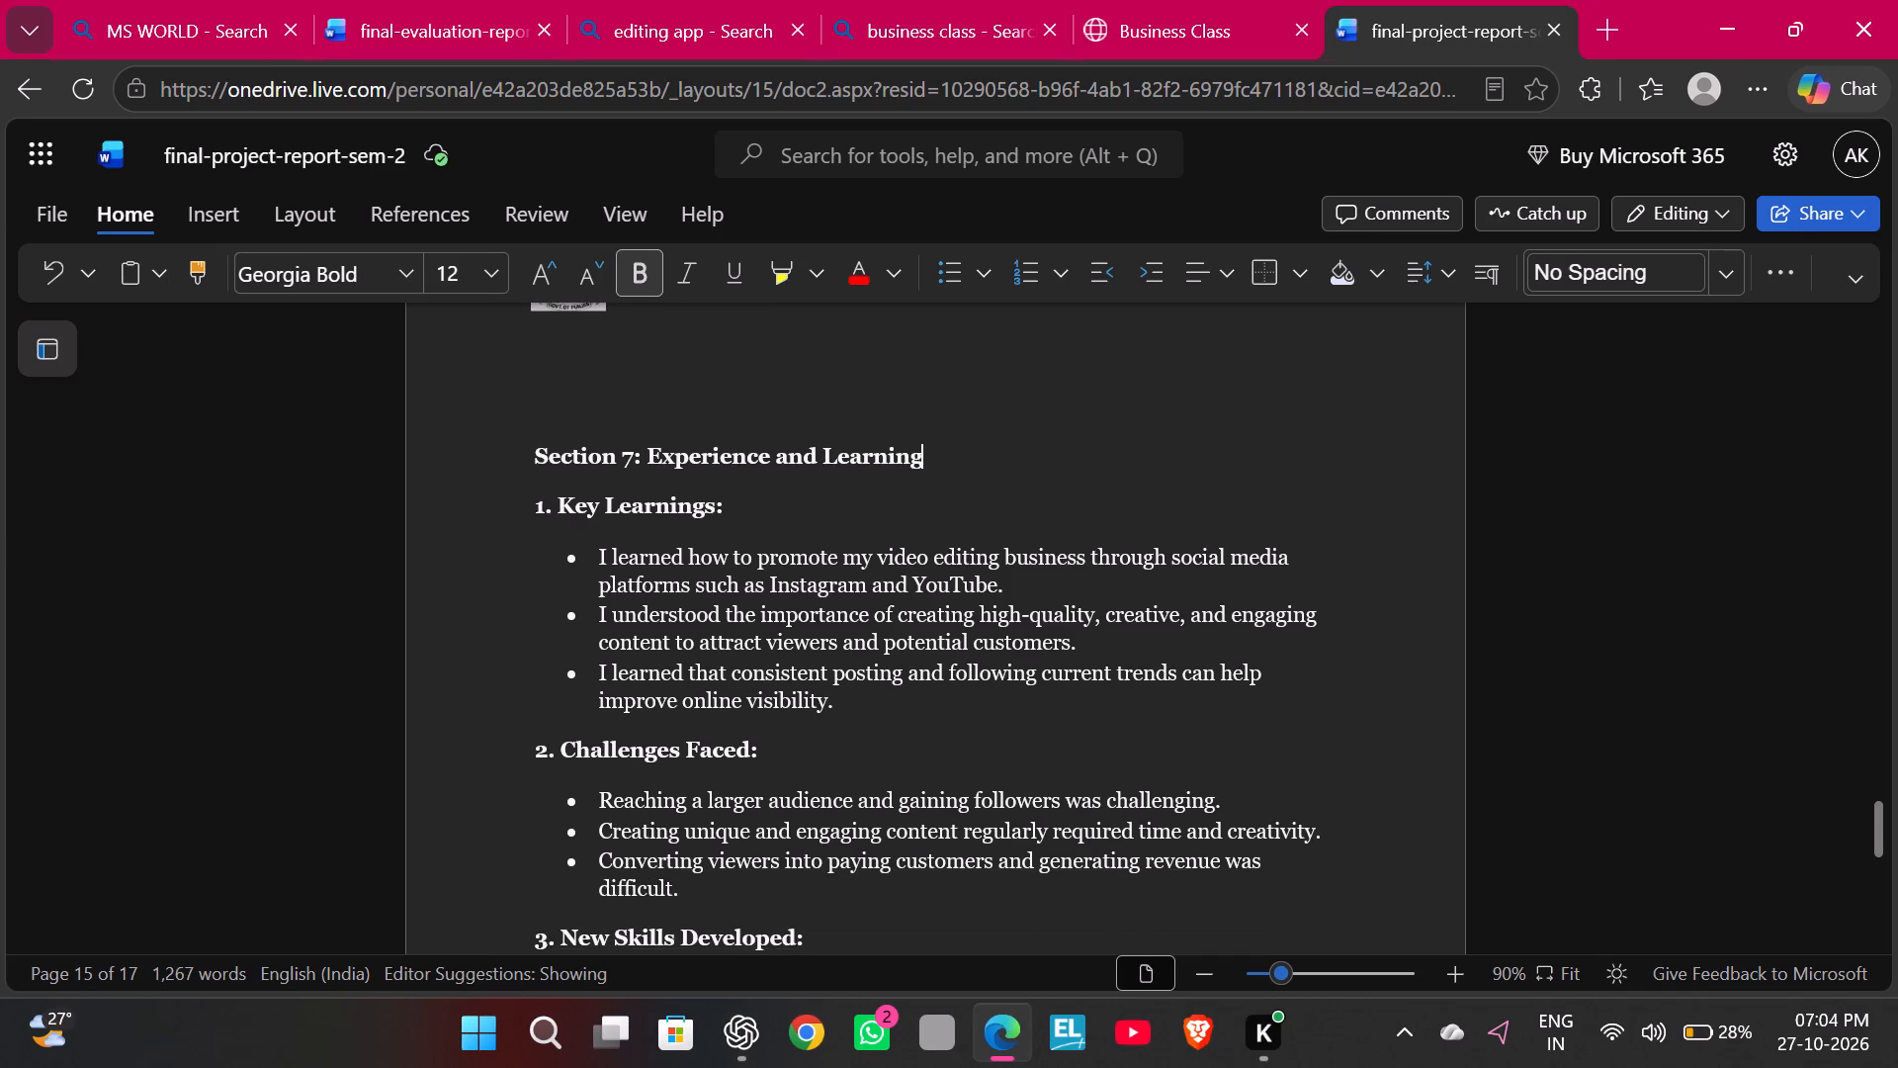
pyautogui.scroll(-1, 1010, 601)
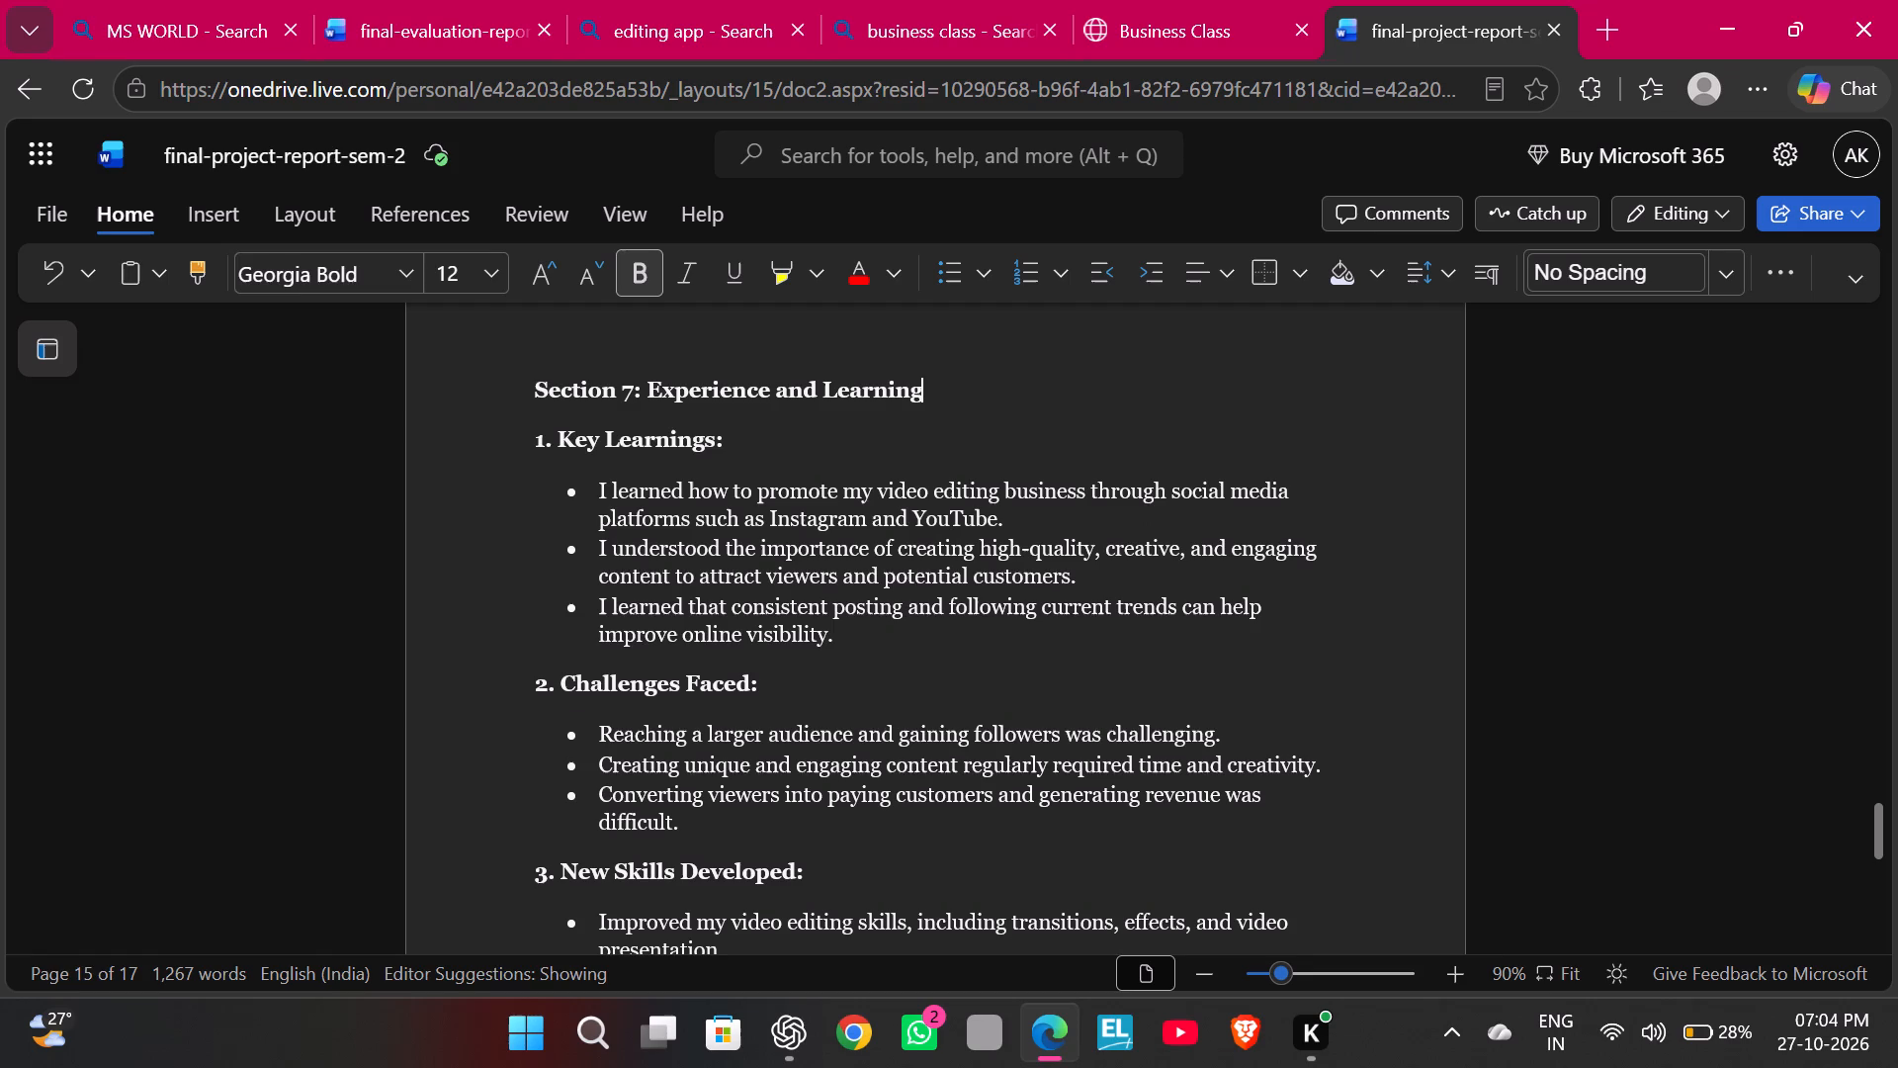
pyautogui.scroll(-1, 1010, 601)
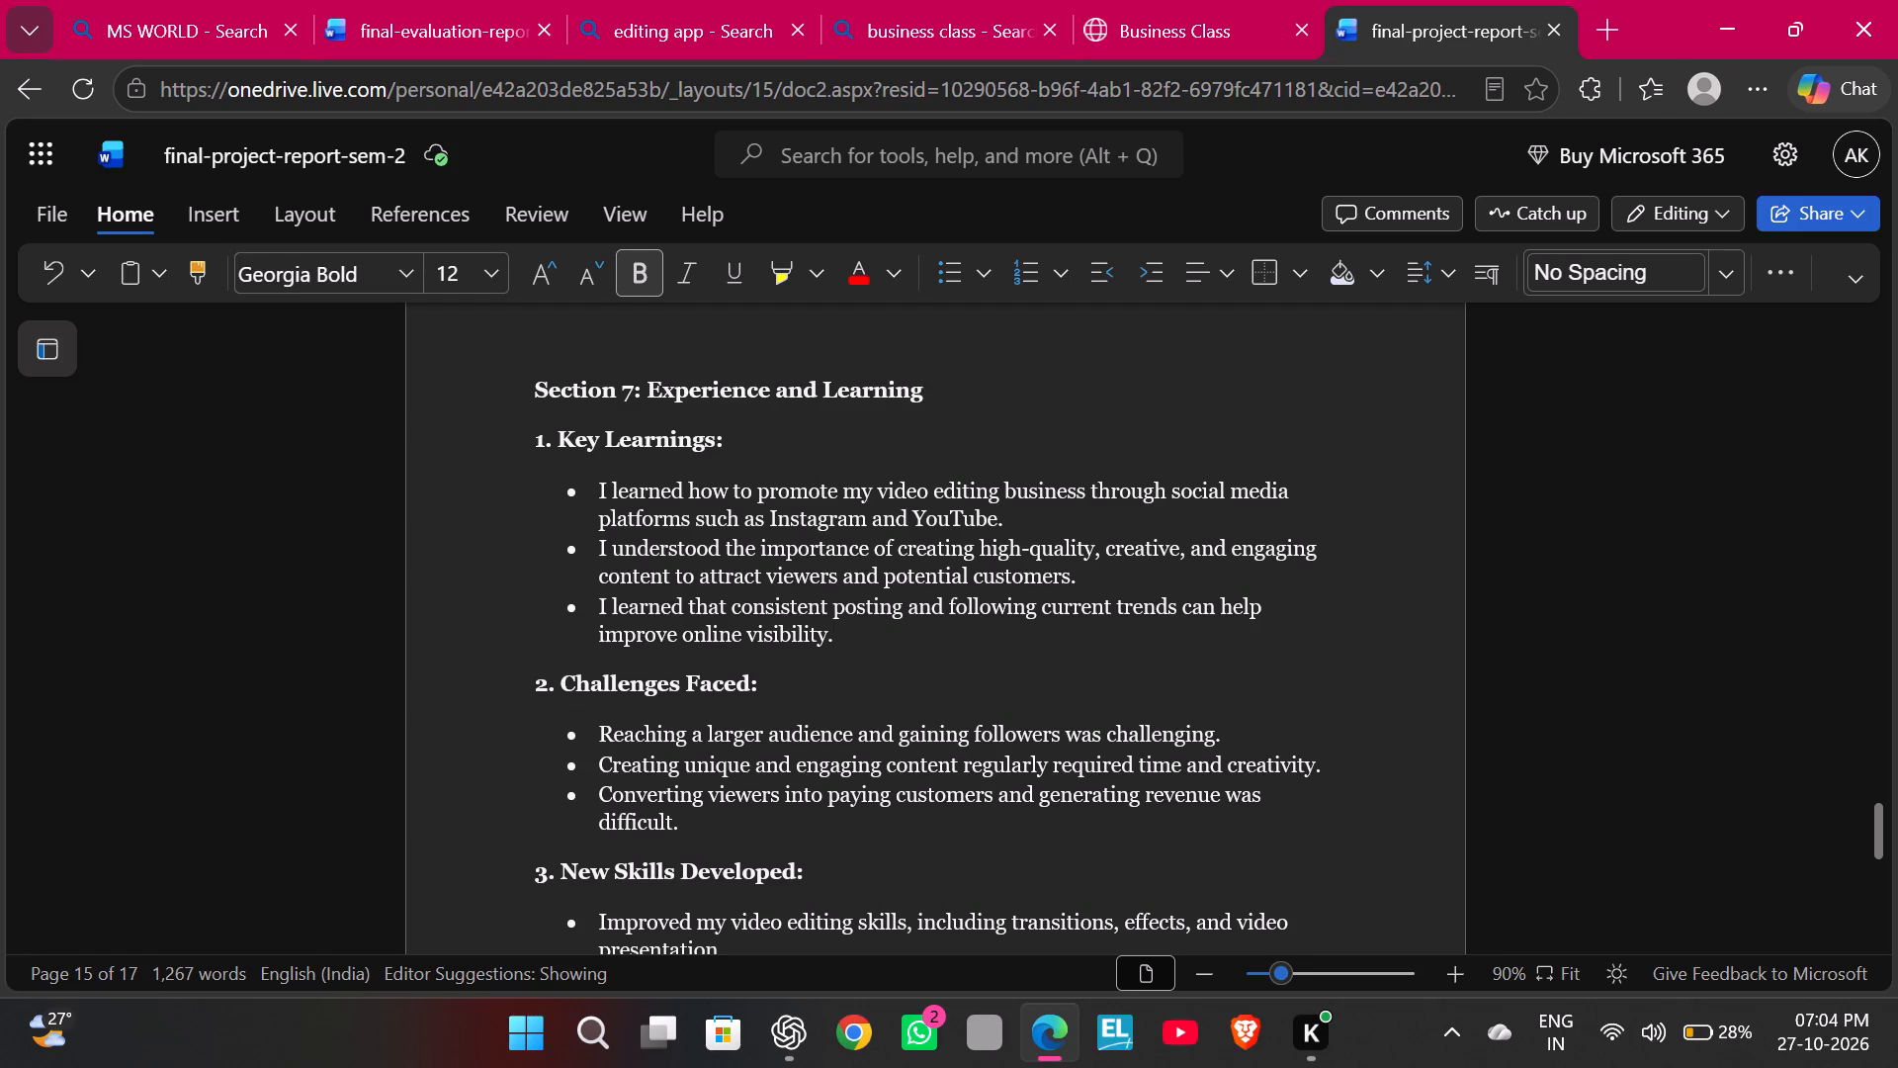
pyautogui.scroll(-3, 759, 454)
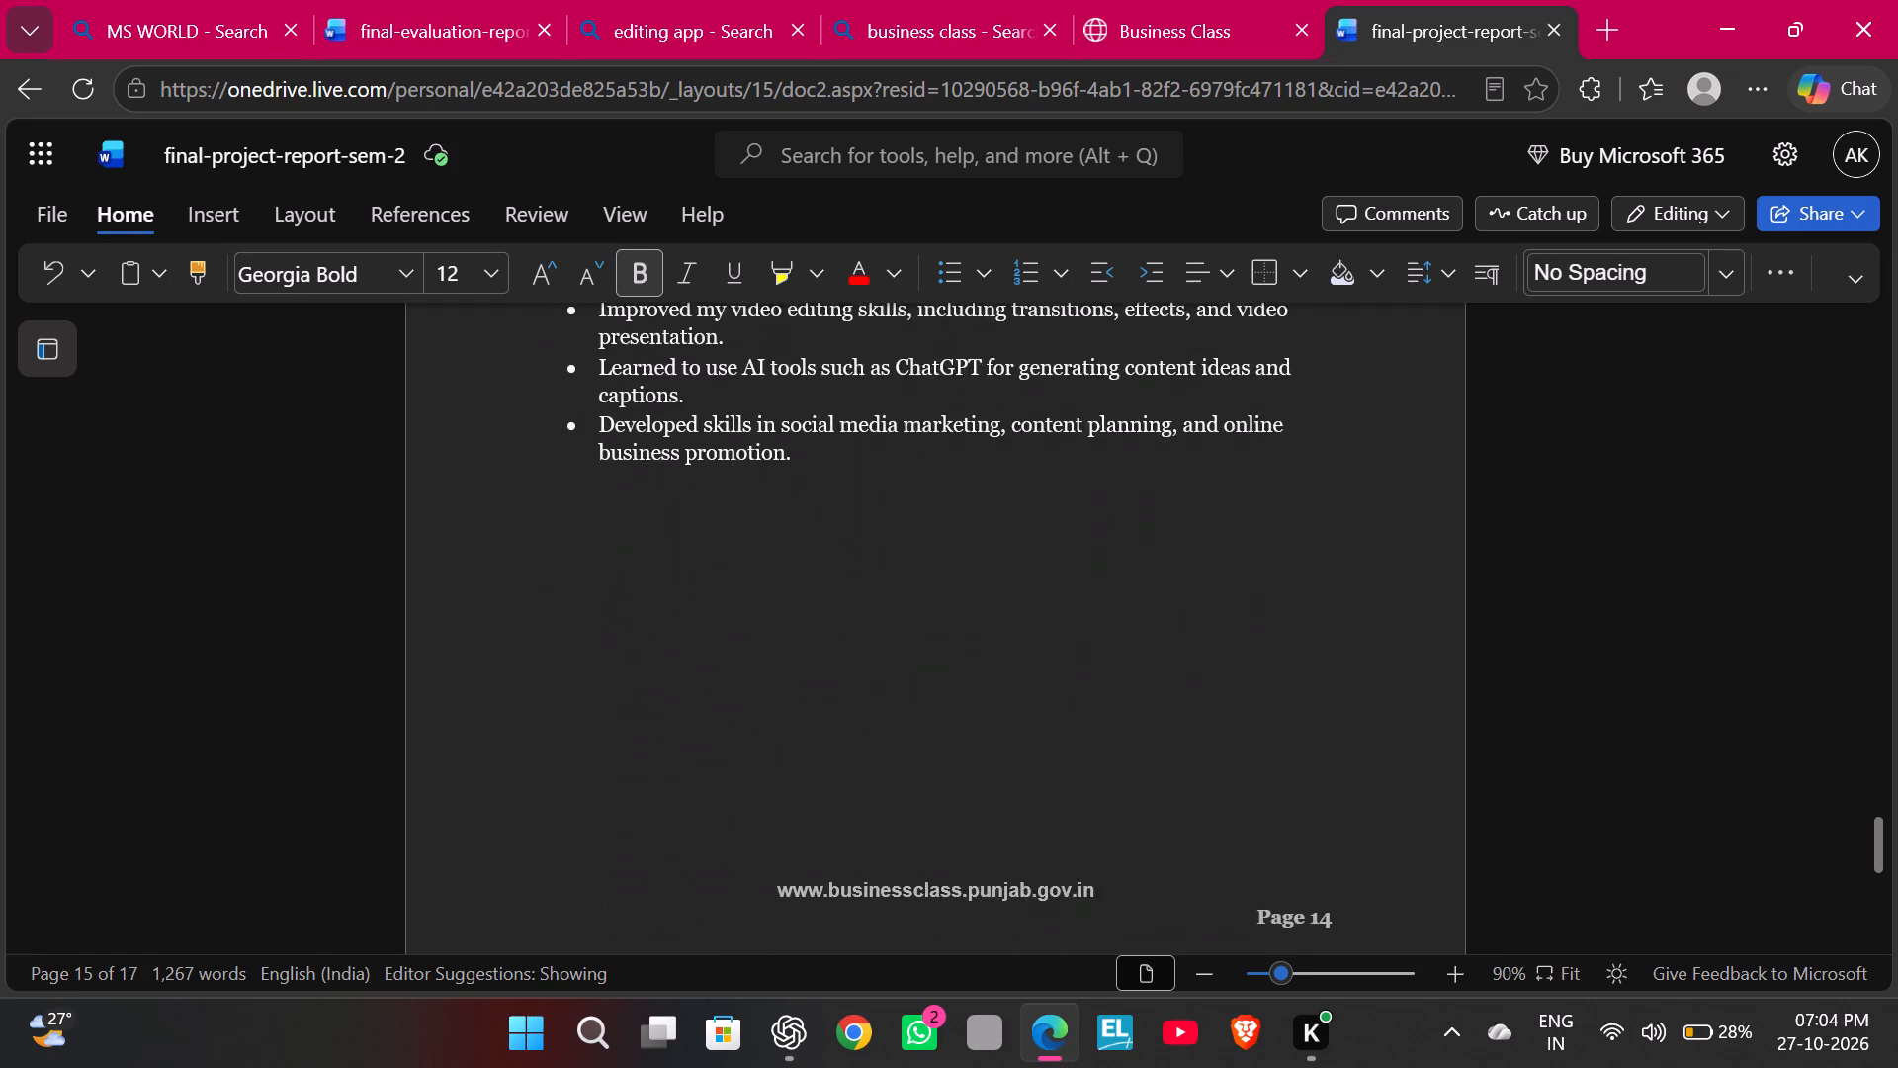
pyautogui.scroll(-2, 759, 454)
pyautogui.scroll(3, 759, 454)
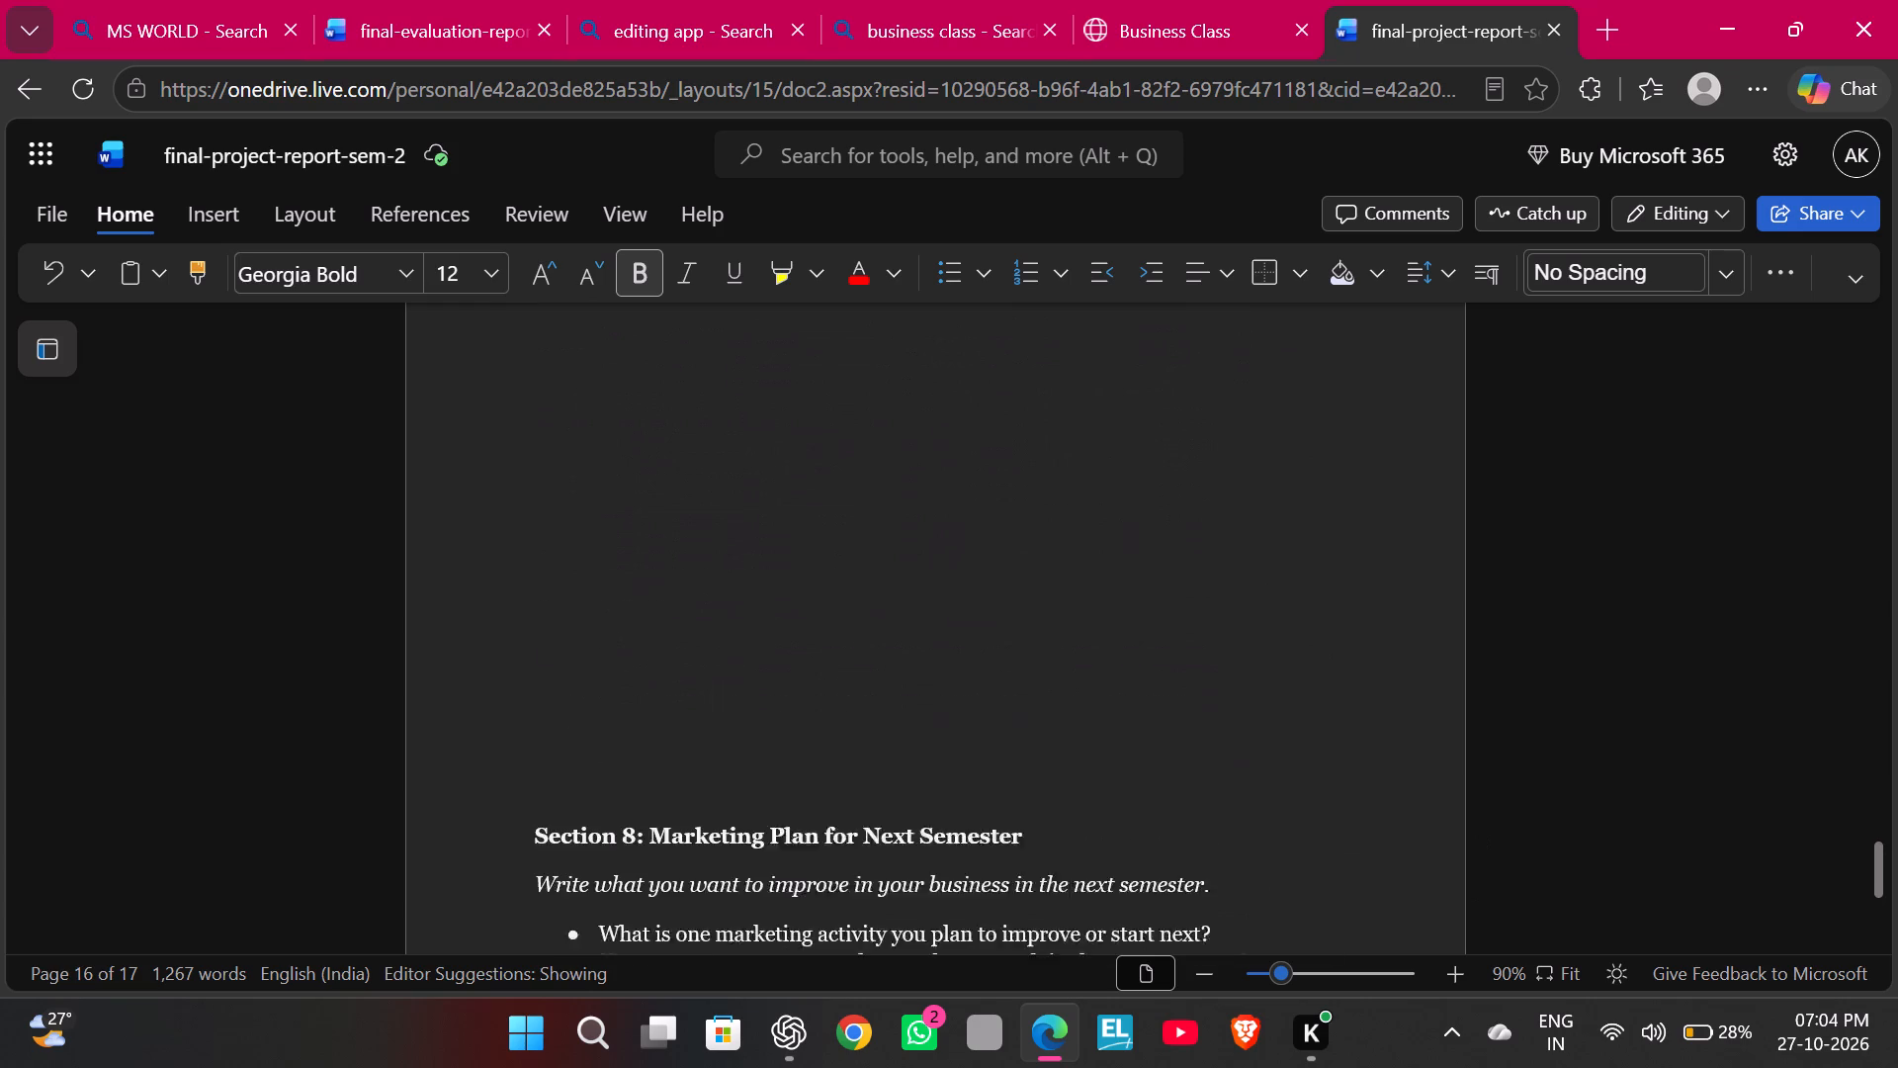
pyautogui.scroll(2, 759, 454)
pyautogui.scroll(-1, 759, 454)
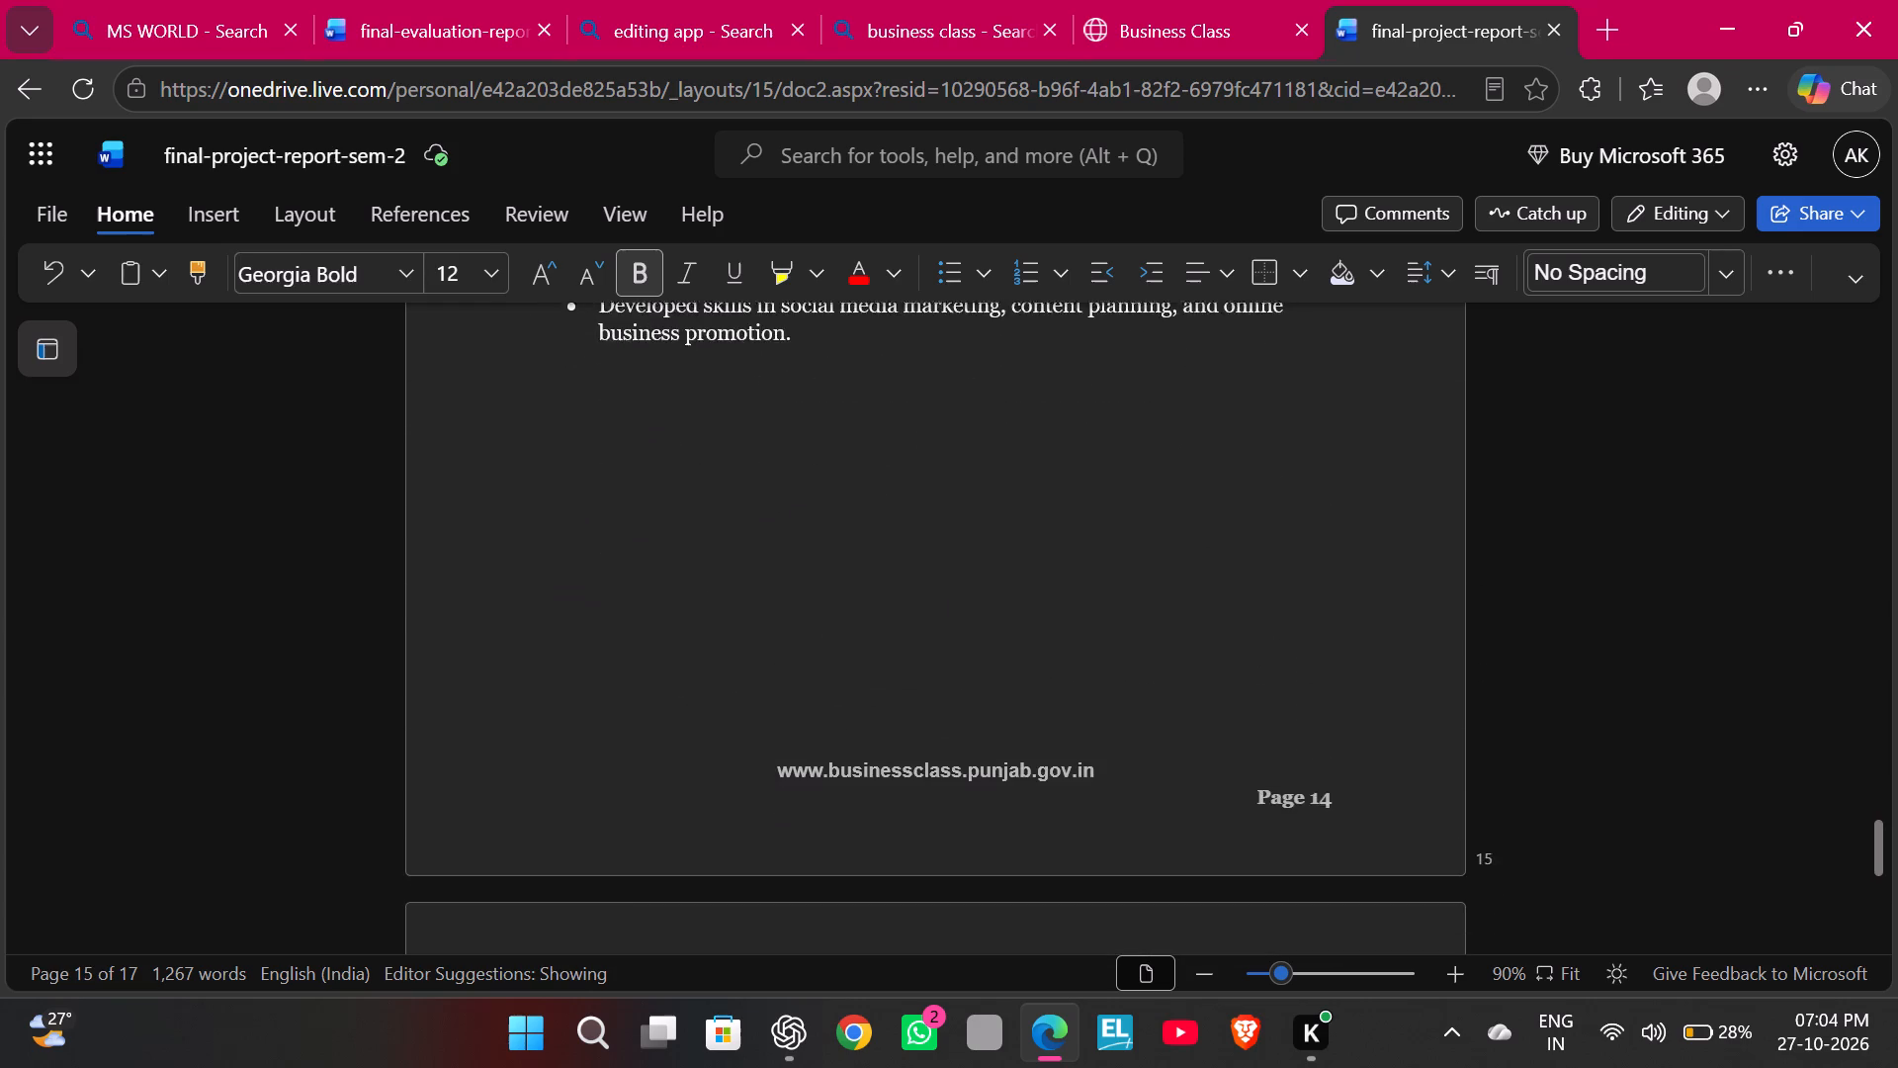
pyautogui.scroll(-1, 759, 454)
pyautogui.click(696, 598)
pyautogui.scroll(-1, 696, 598)
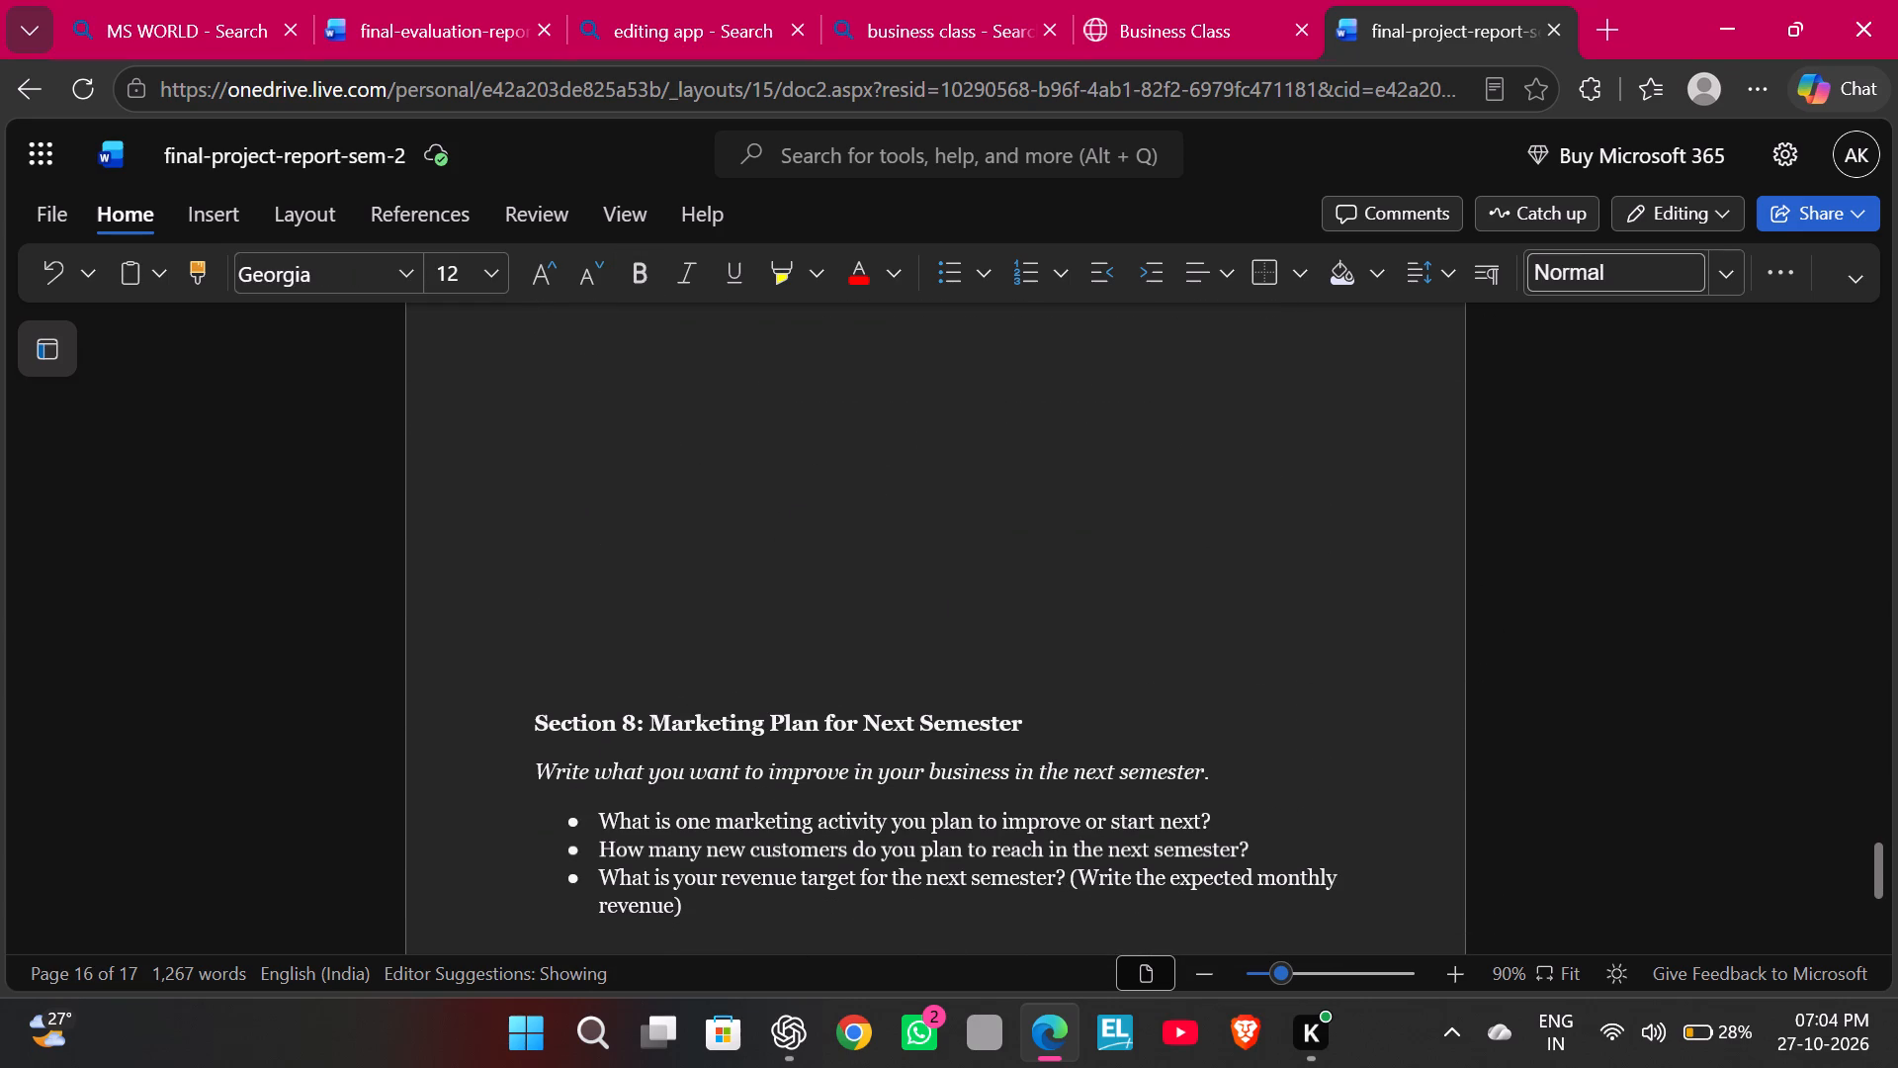
pyautogui.click(696, 598)
pyautogui.press('BackSpace')
pyautogui.press('BackSpace')
pyautogui.press('BackSpace')
pyautogui.press('BackSpace')
pyautogui.press('BackSpace')
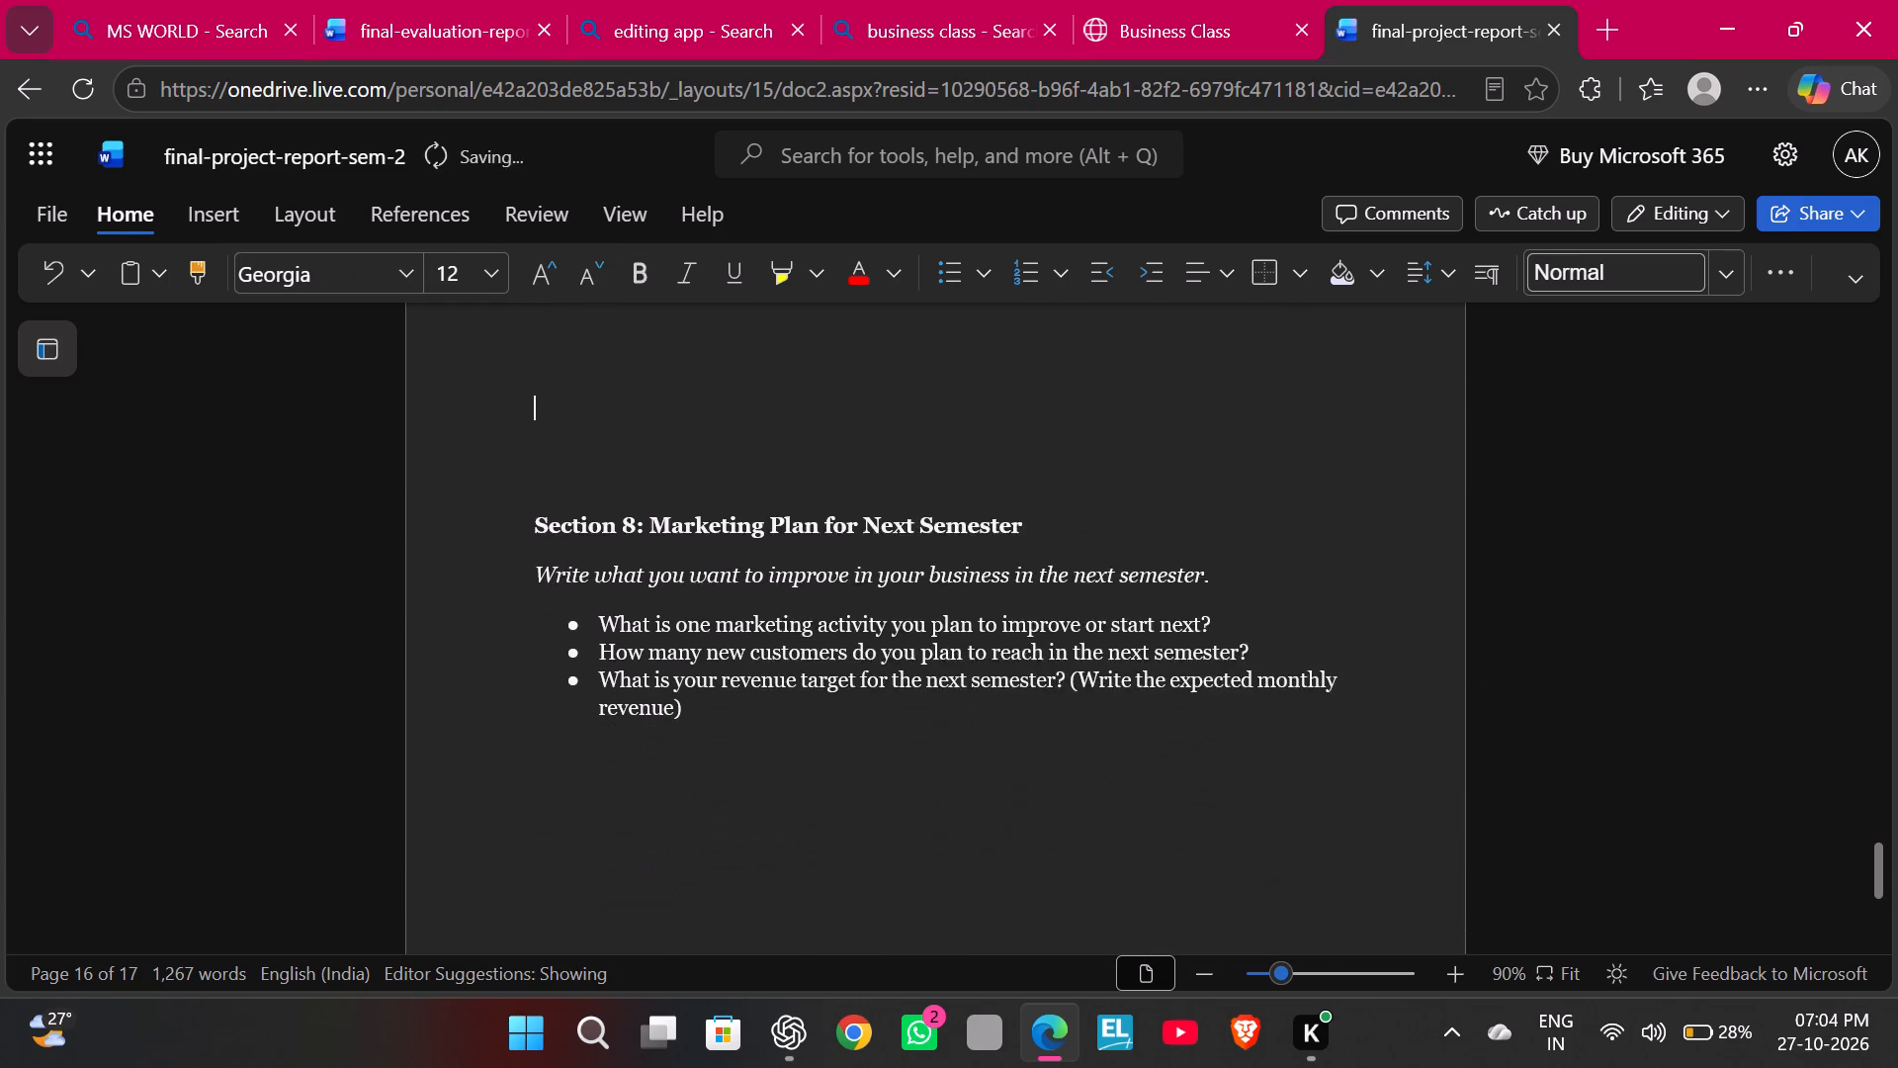
pyautogui.press('BackSpace')
pyautogui.press('BackSpace')
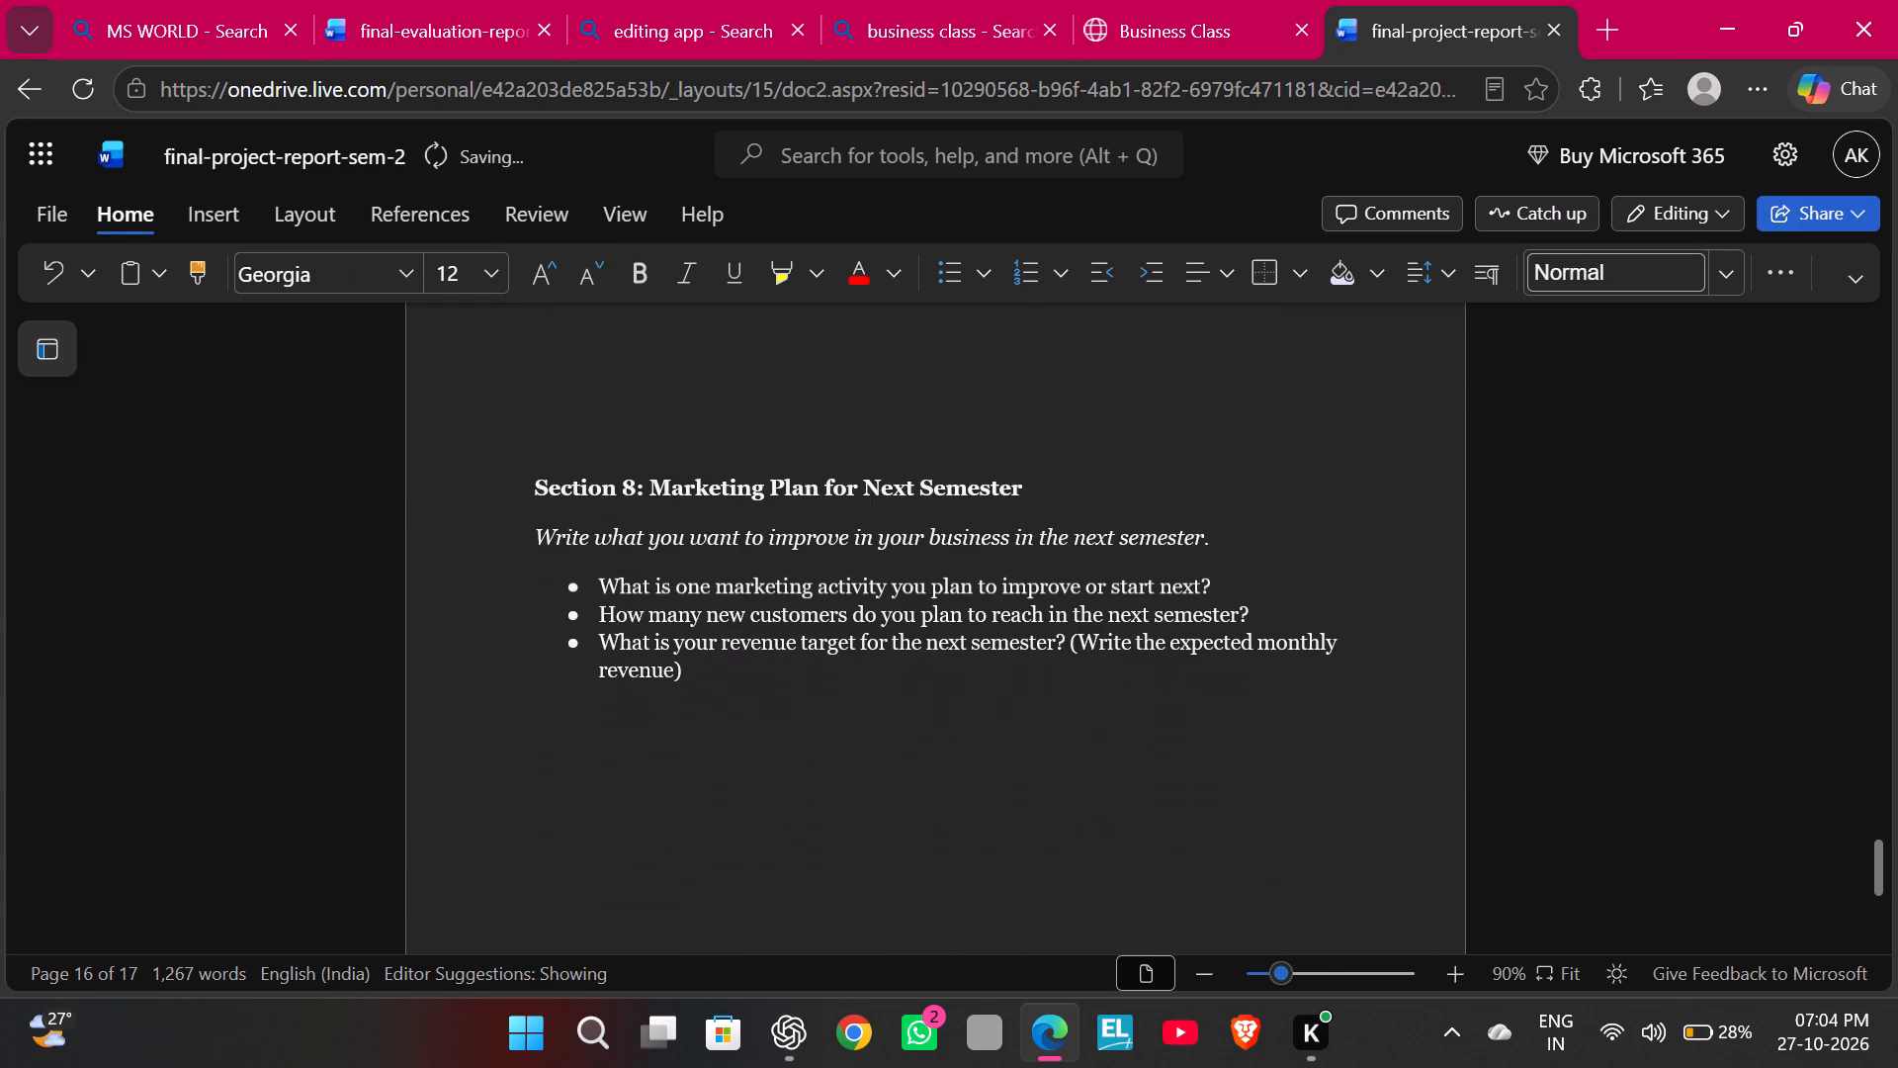
pyautogui.press('BackSpace')
pyautogui.press('BackSpace')
pyautogui.scroll(1, 696, 598)
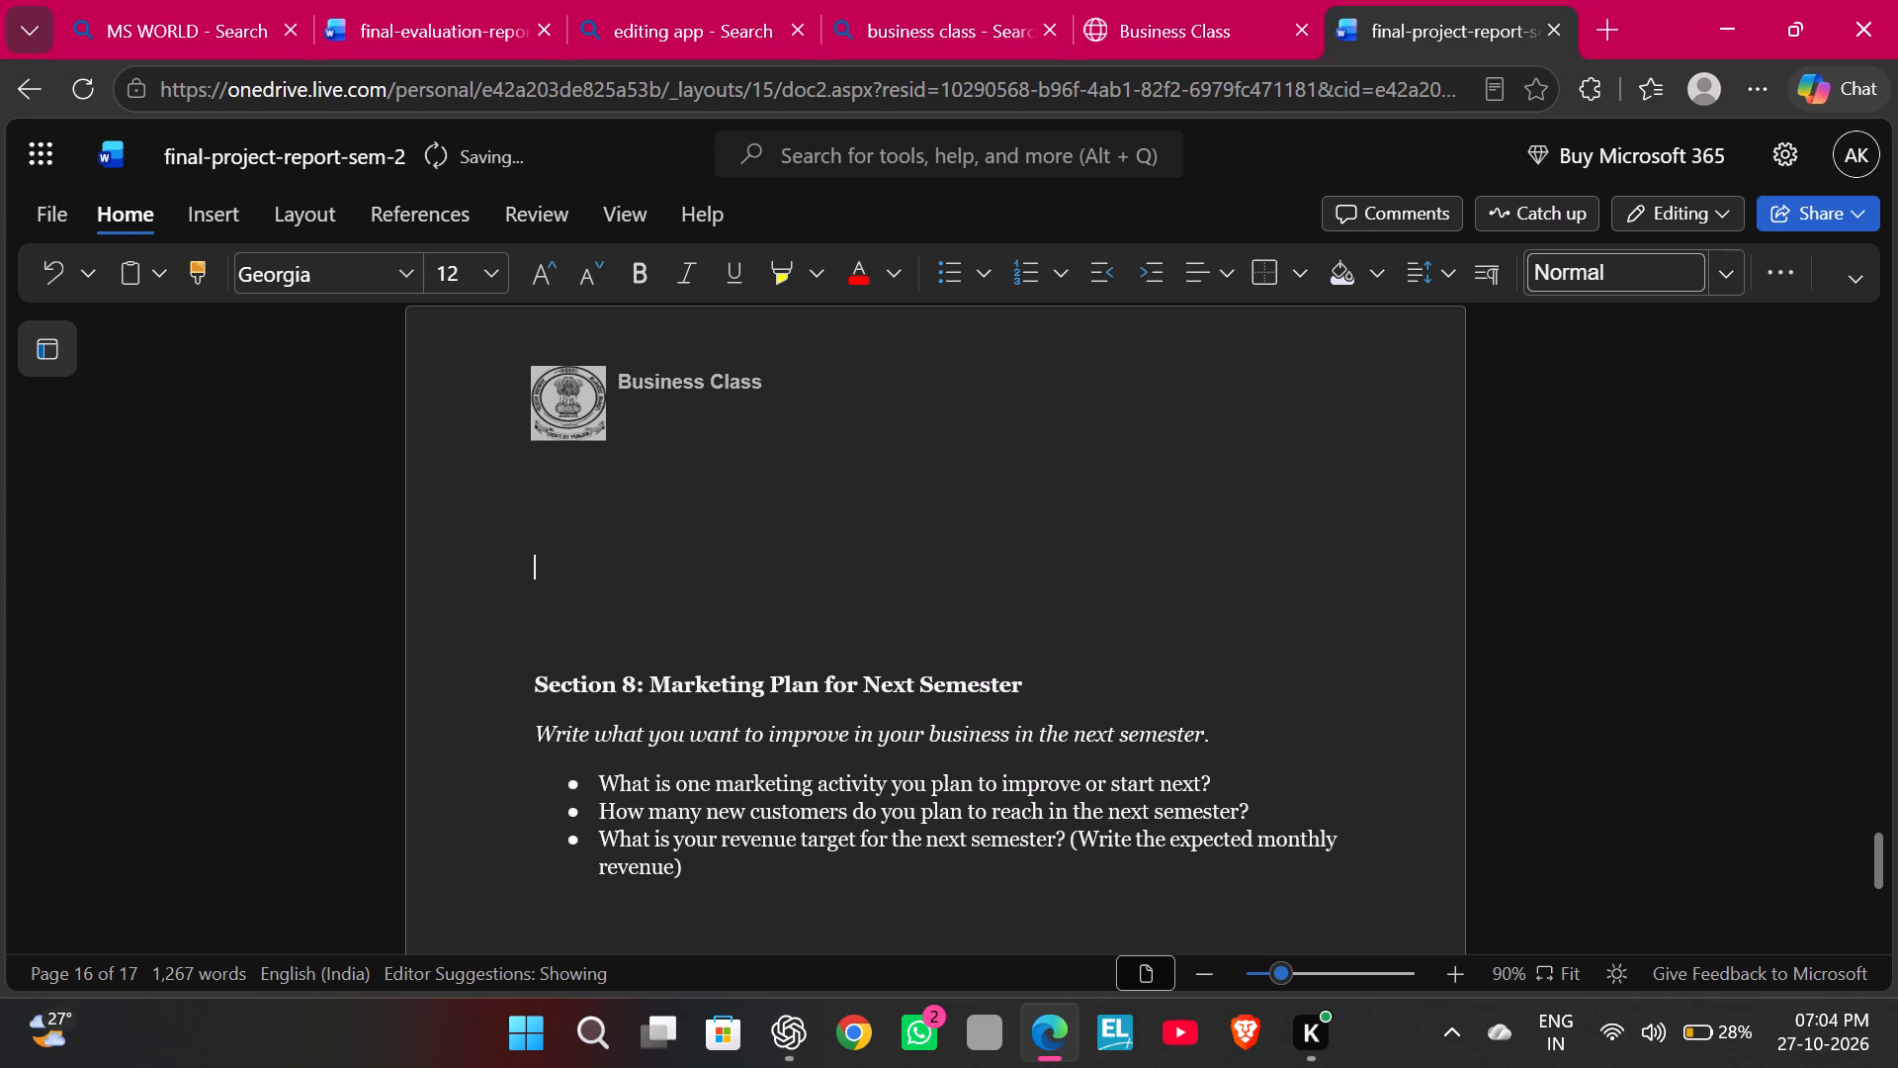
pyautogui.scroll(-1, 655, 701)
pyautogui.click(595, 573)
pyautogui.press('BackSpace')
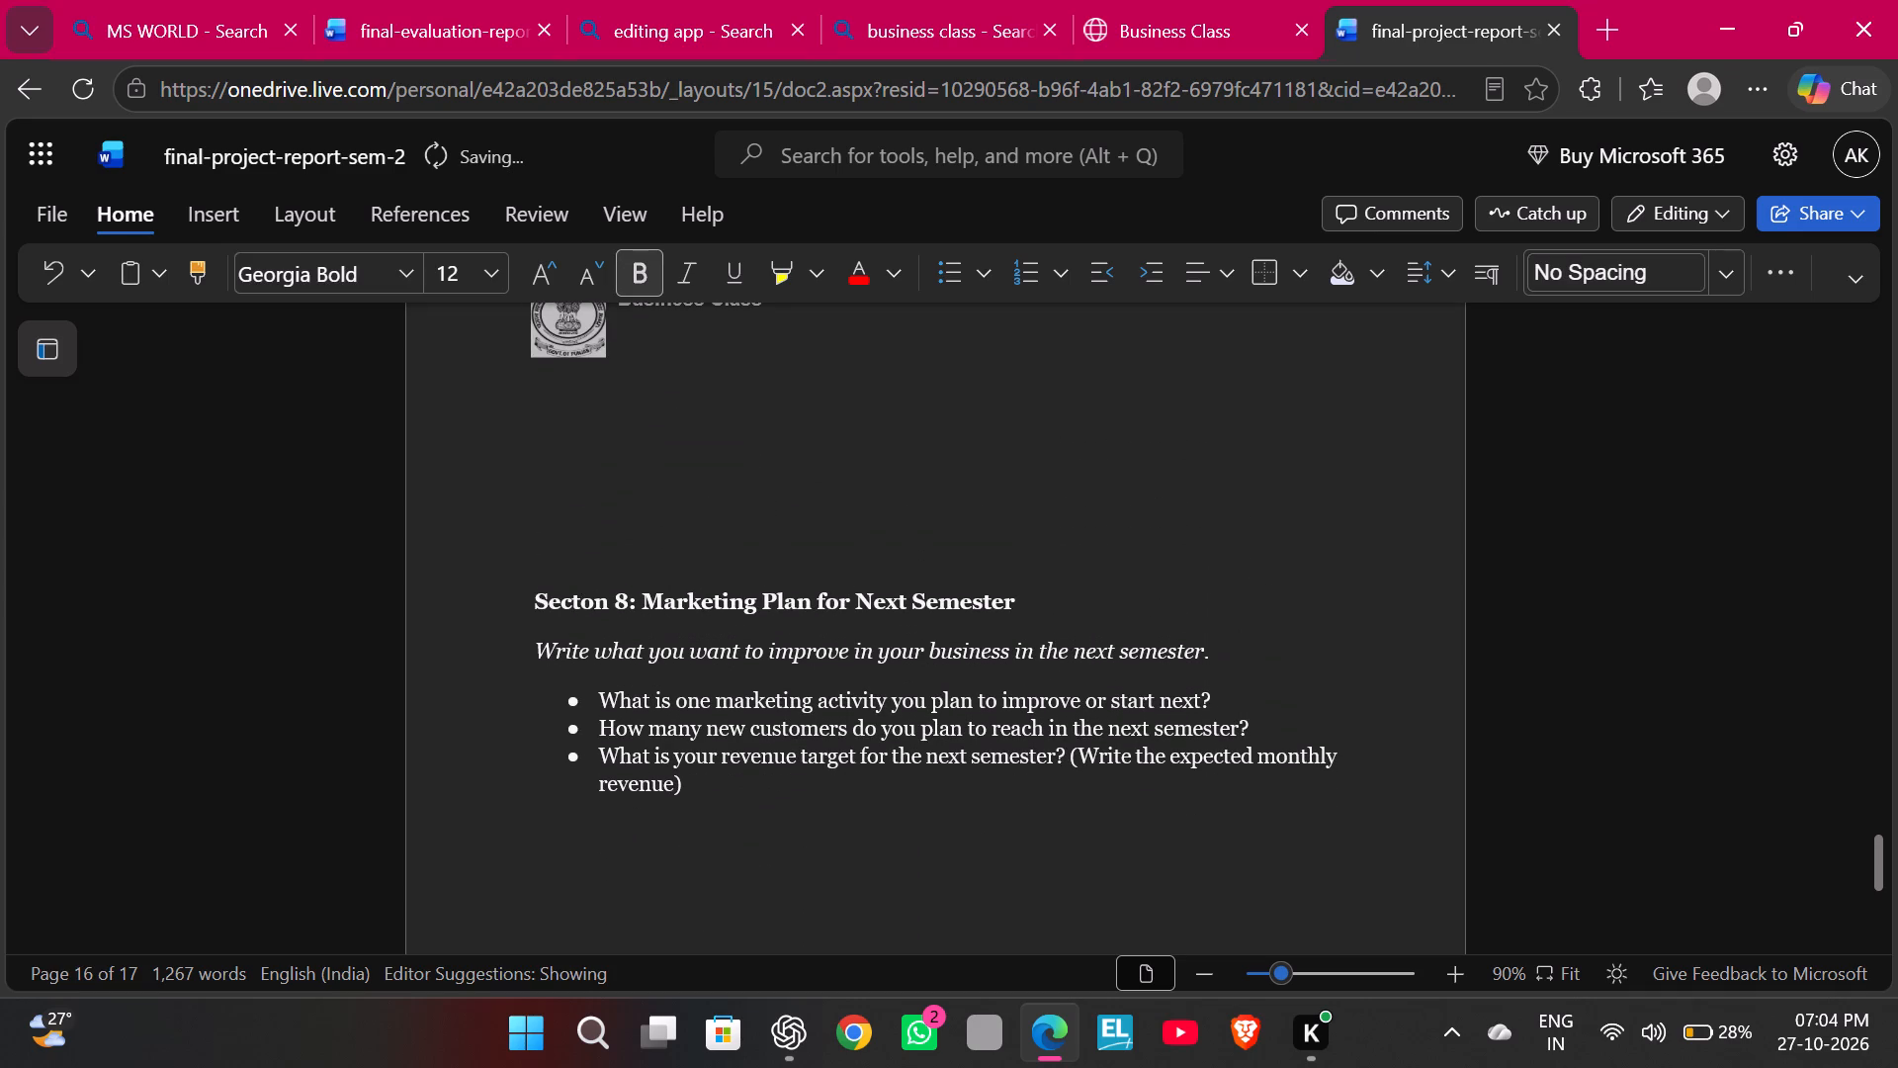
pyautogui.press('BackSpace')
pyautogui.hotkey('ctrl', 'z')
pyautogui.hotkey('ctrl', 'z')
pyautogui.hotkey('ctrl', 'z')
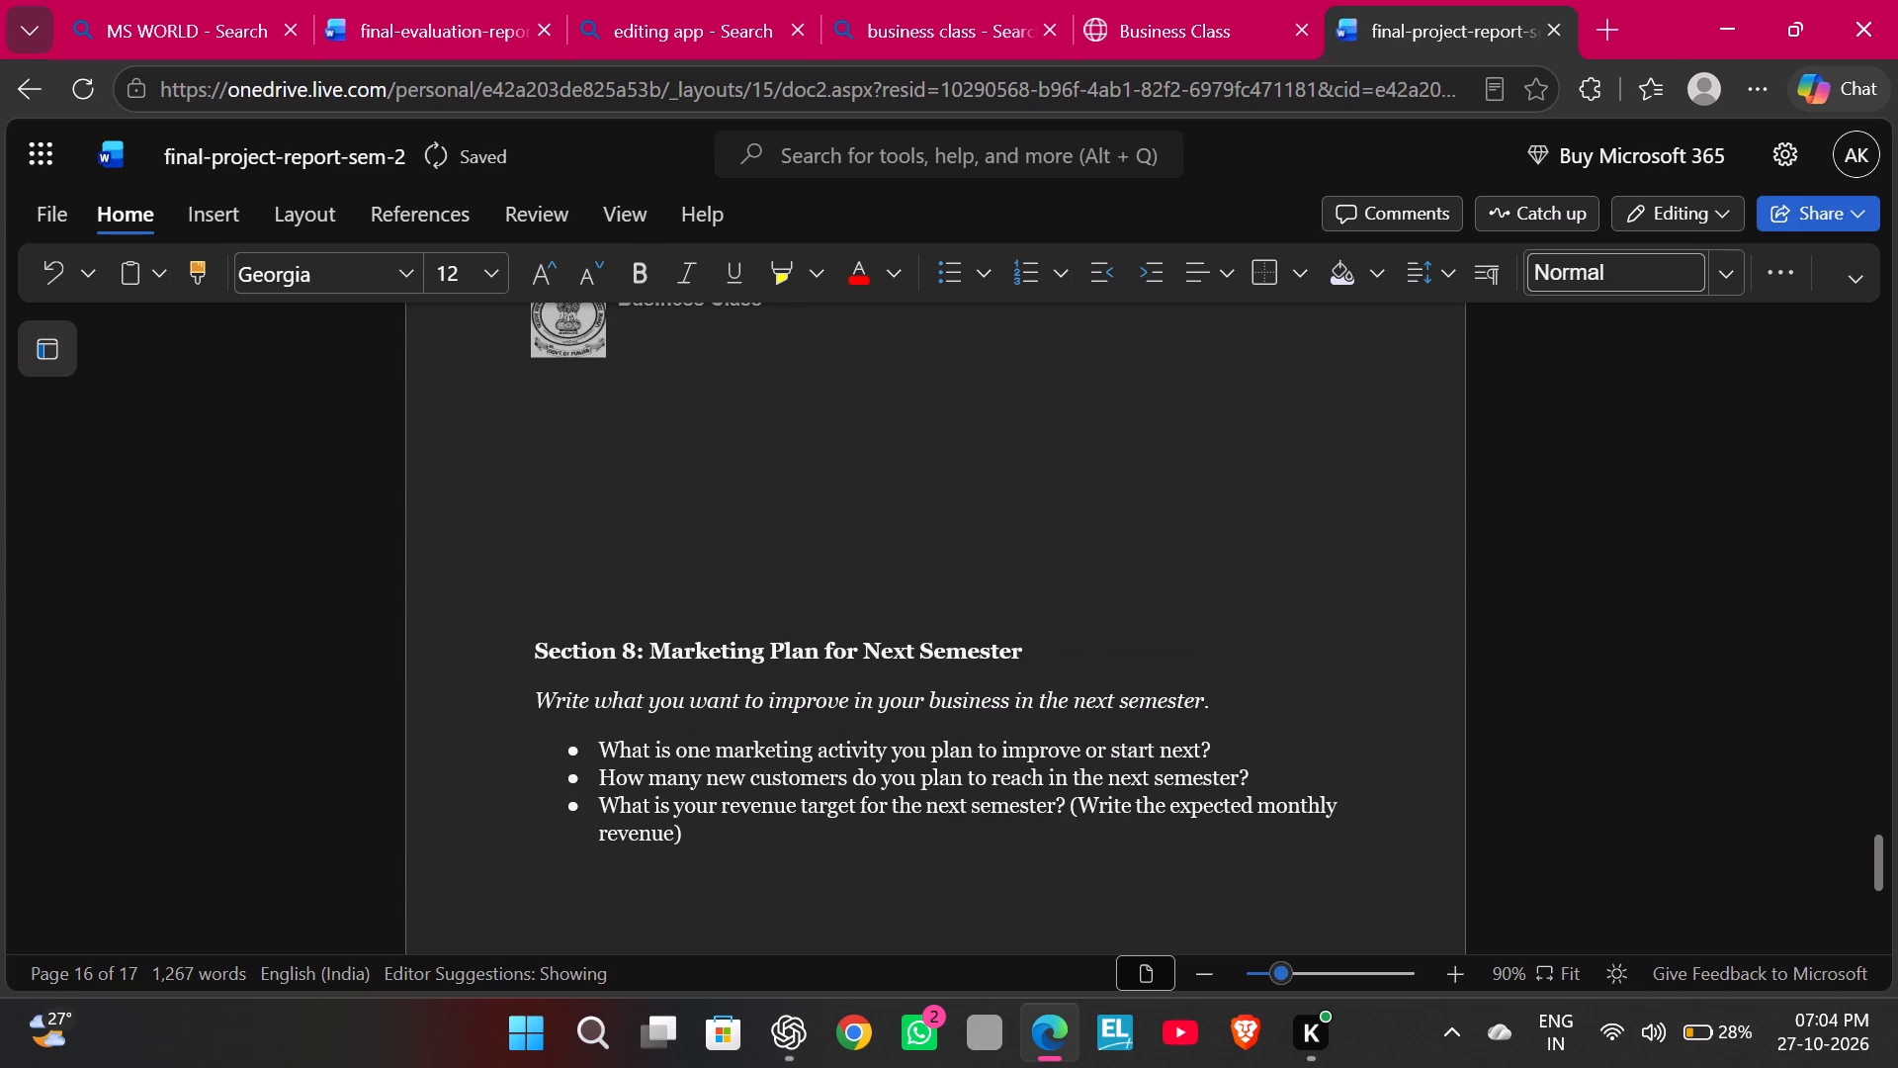
# Delete the remaining empty lines directly above the Section 8 heading so it sits near the top of its page.
pyautogui.click(540, 603)
pyautogui.press('BackSpace')
pyautogui.press('BackSpace')
pyautogui.press('BackSpace')
pyautogui.press('BackSpace')
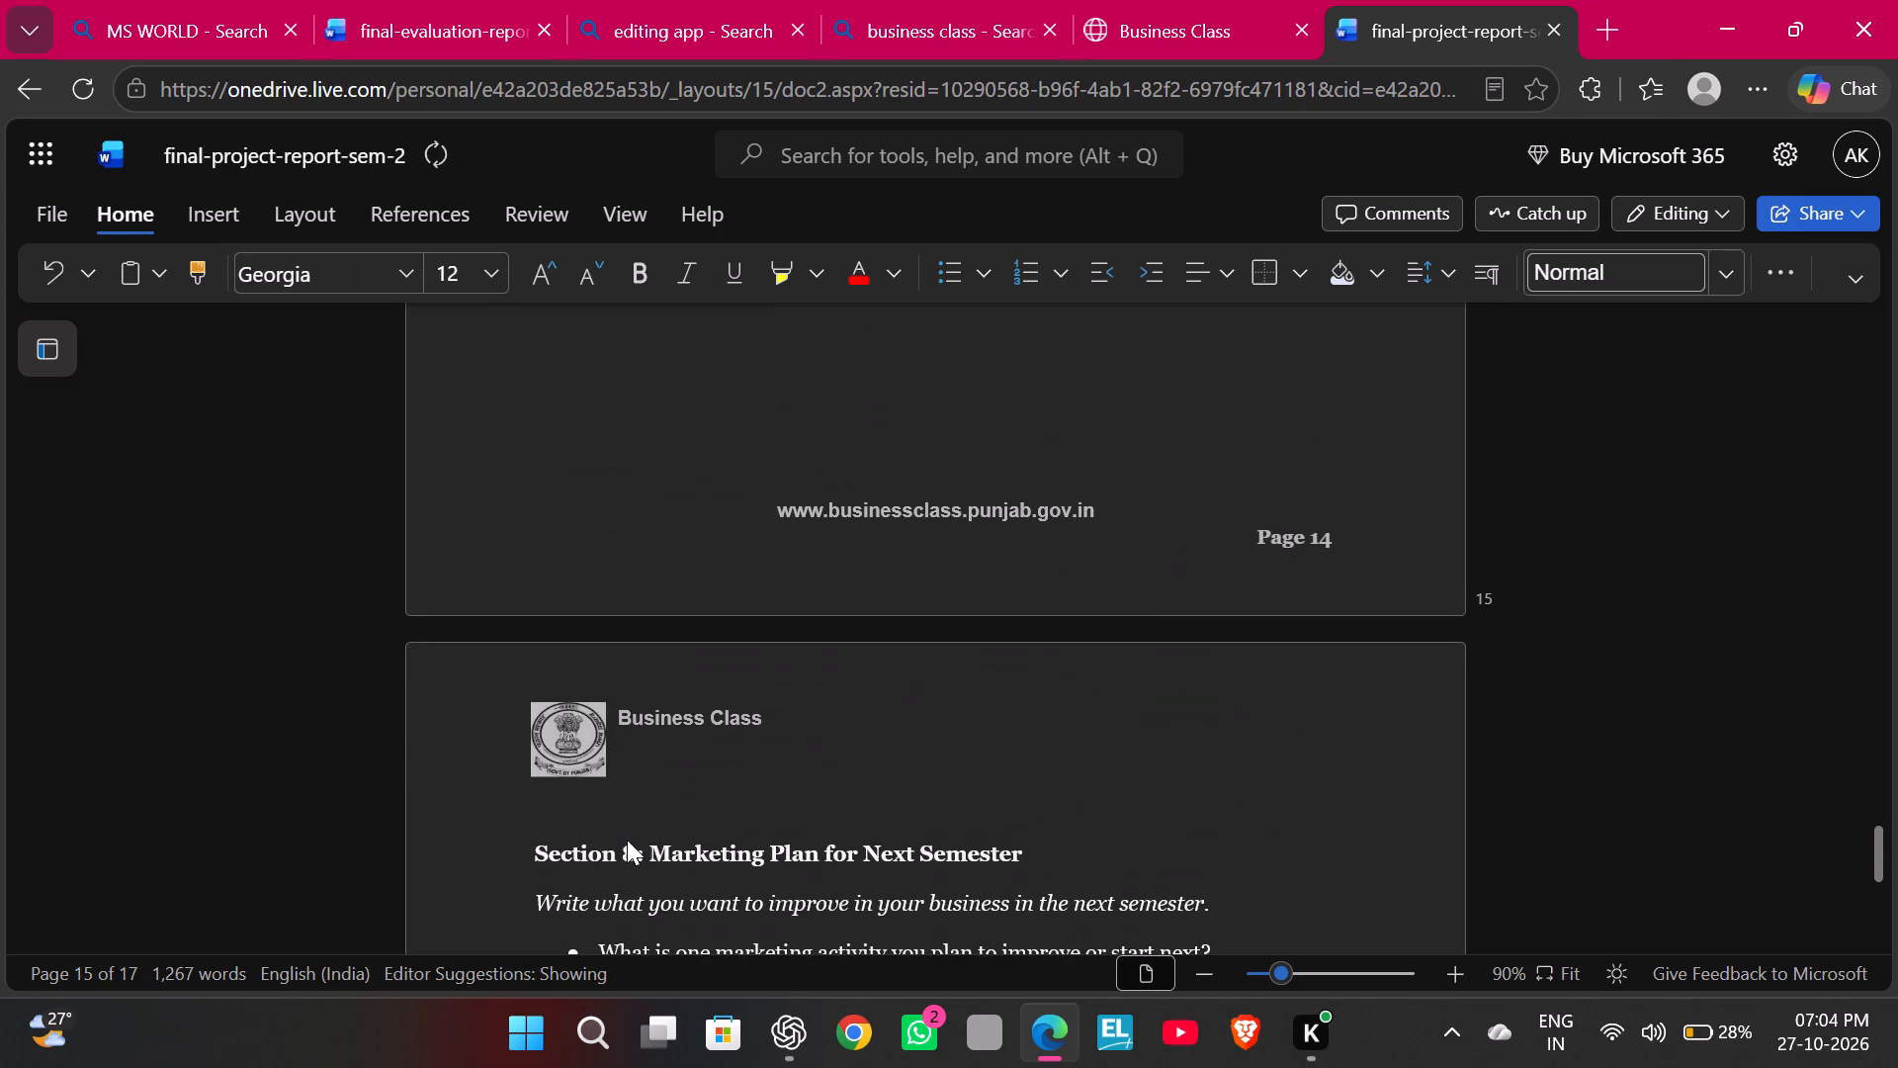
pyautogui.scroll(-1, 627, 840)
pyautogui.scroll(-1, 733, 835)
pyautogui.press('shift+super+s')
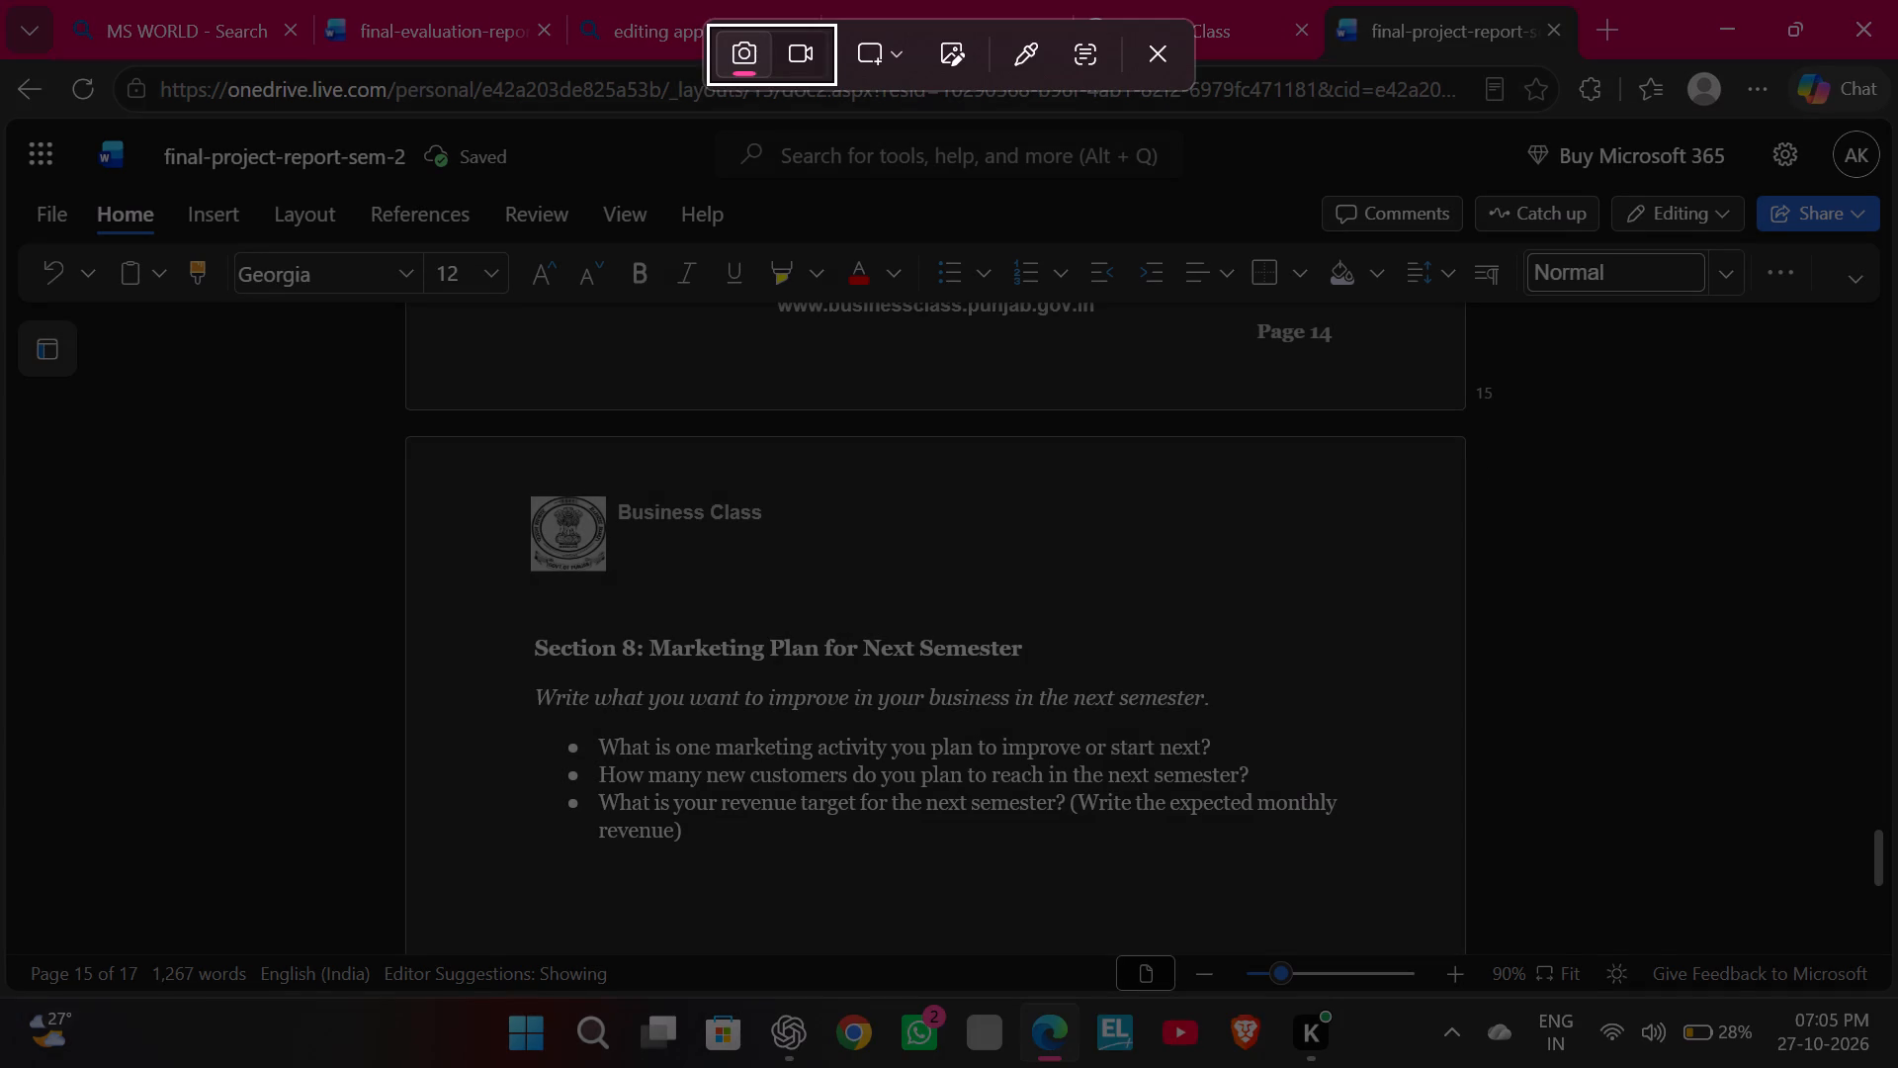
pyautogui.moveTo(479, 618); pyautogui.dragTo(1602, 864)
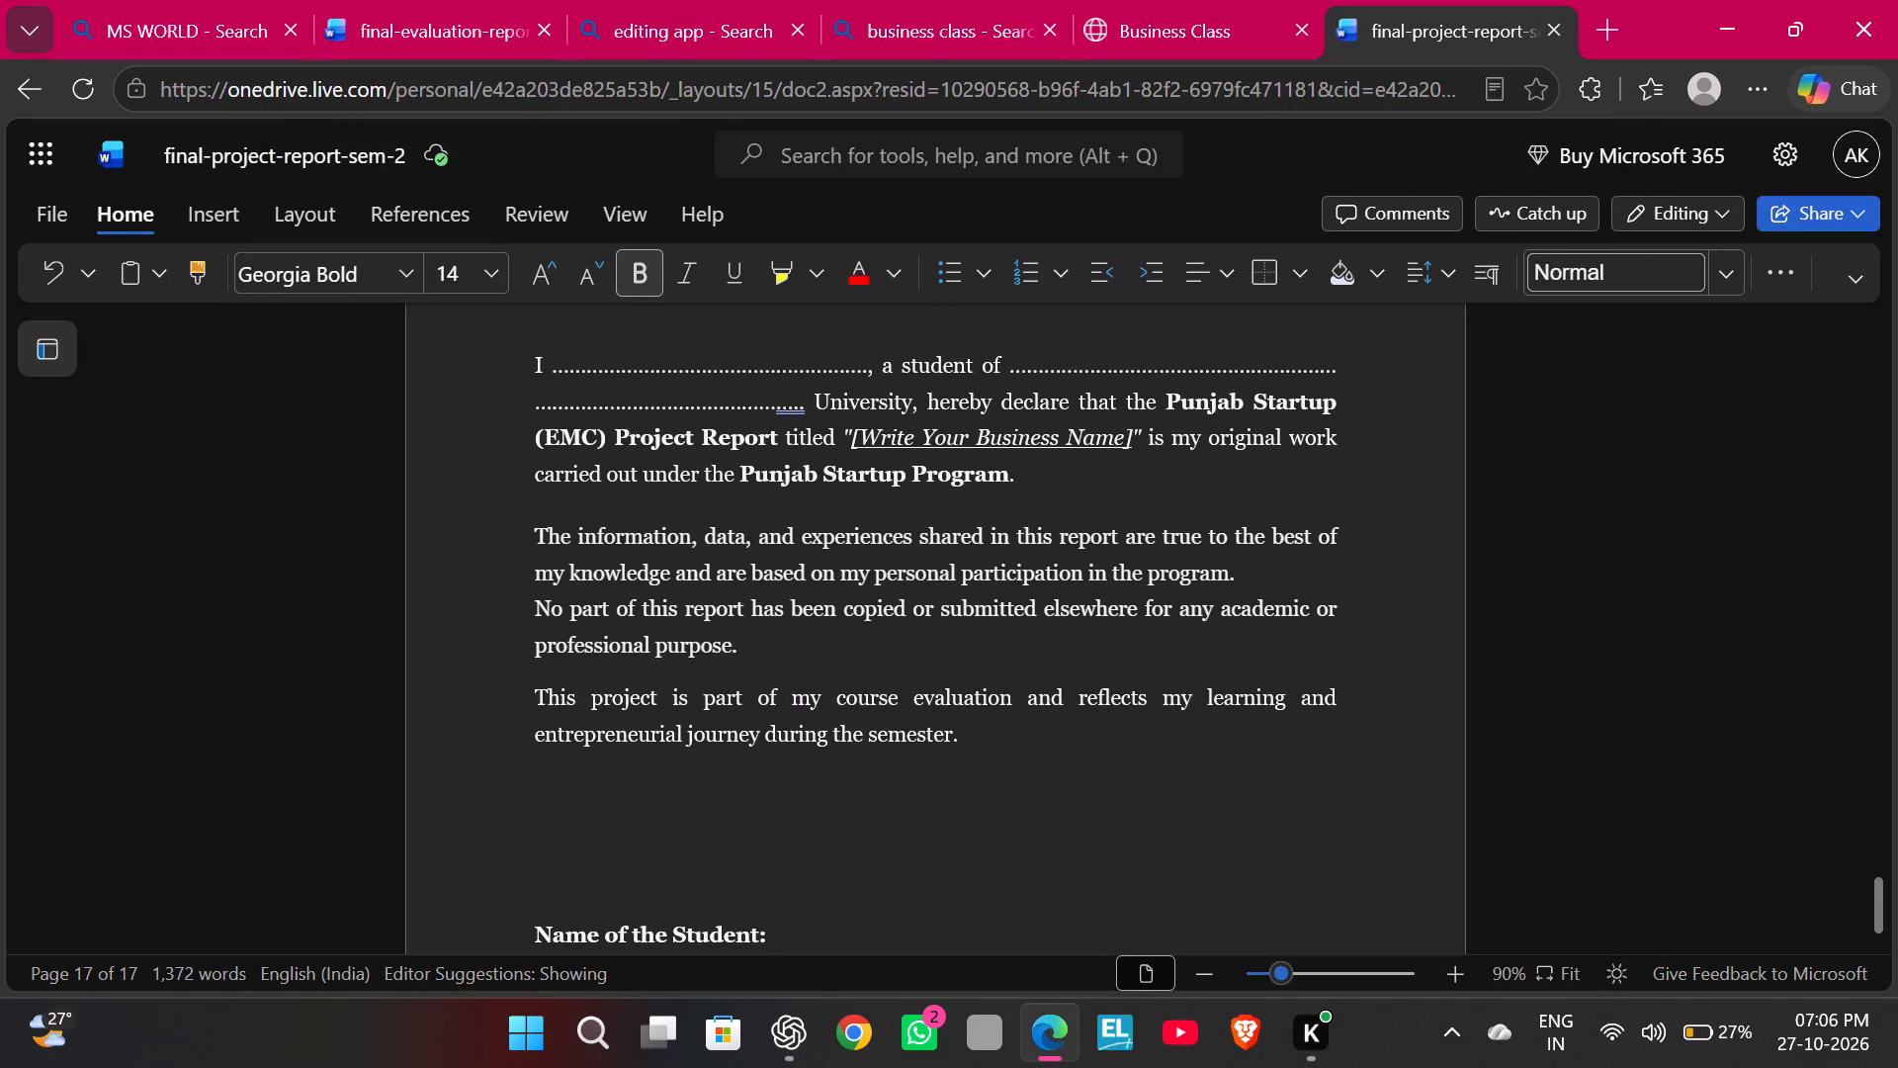
pyautogui.scroll(-1, 891, 793)
pyautogui.moveTo(843, 864); pyautogui.dragTo(593, 463)
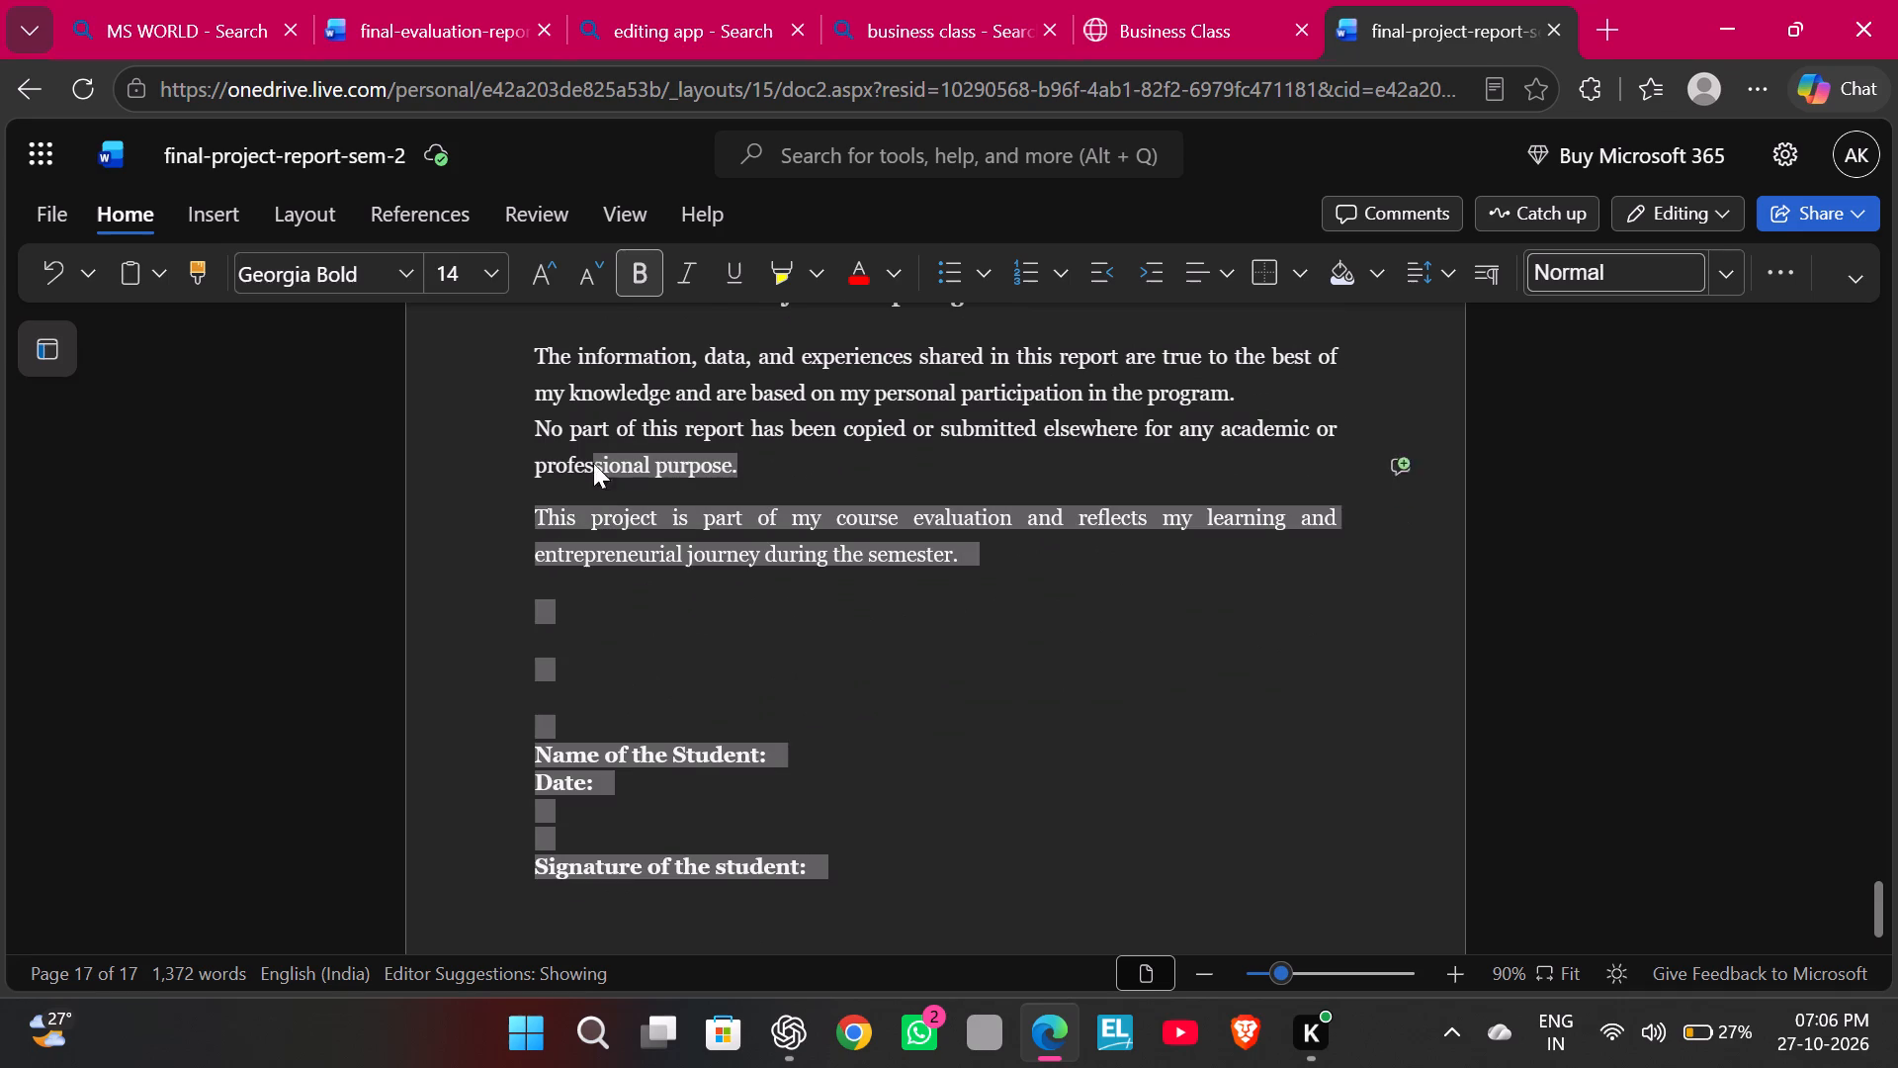
pyautogui.moveTo(593, 463); pyautogui.dragTo(527, 456)
pyautogui.press('BackSpace')
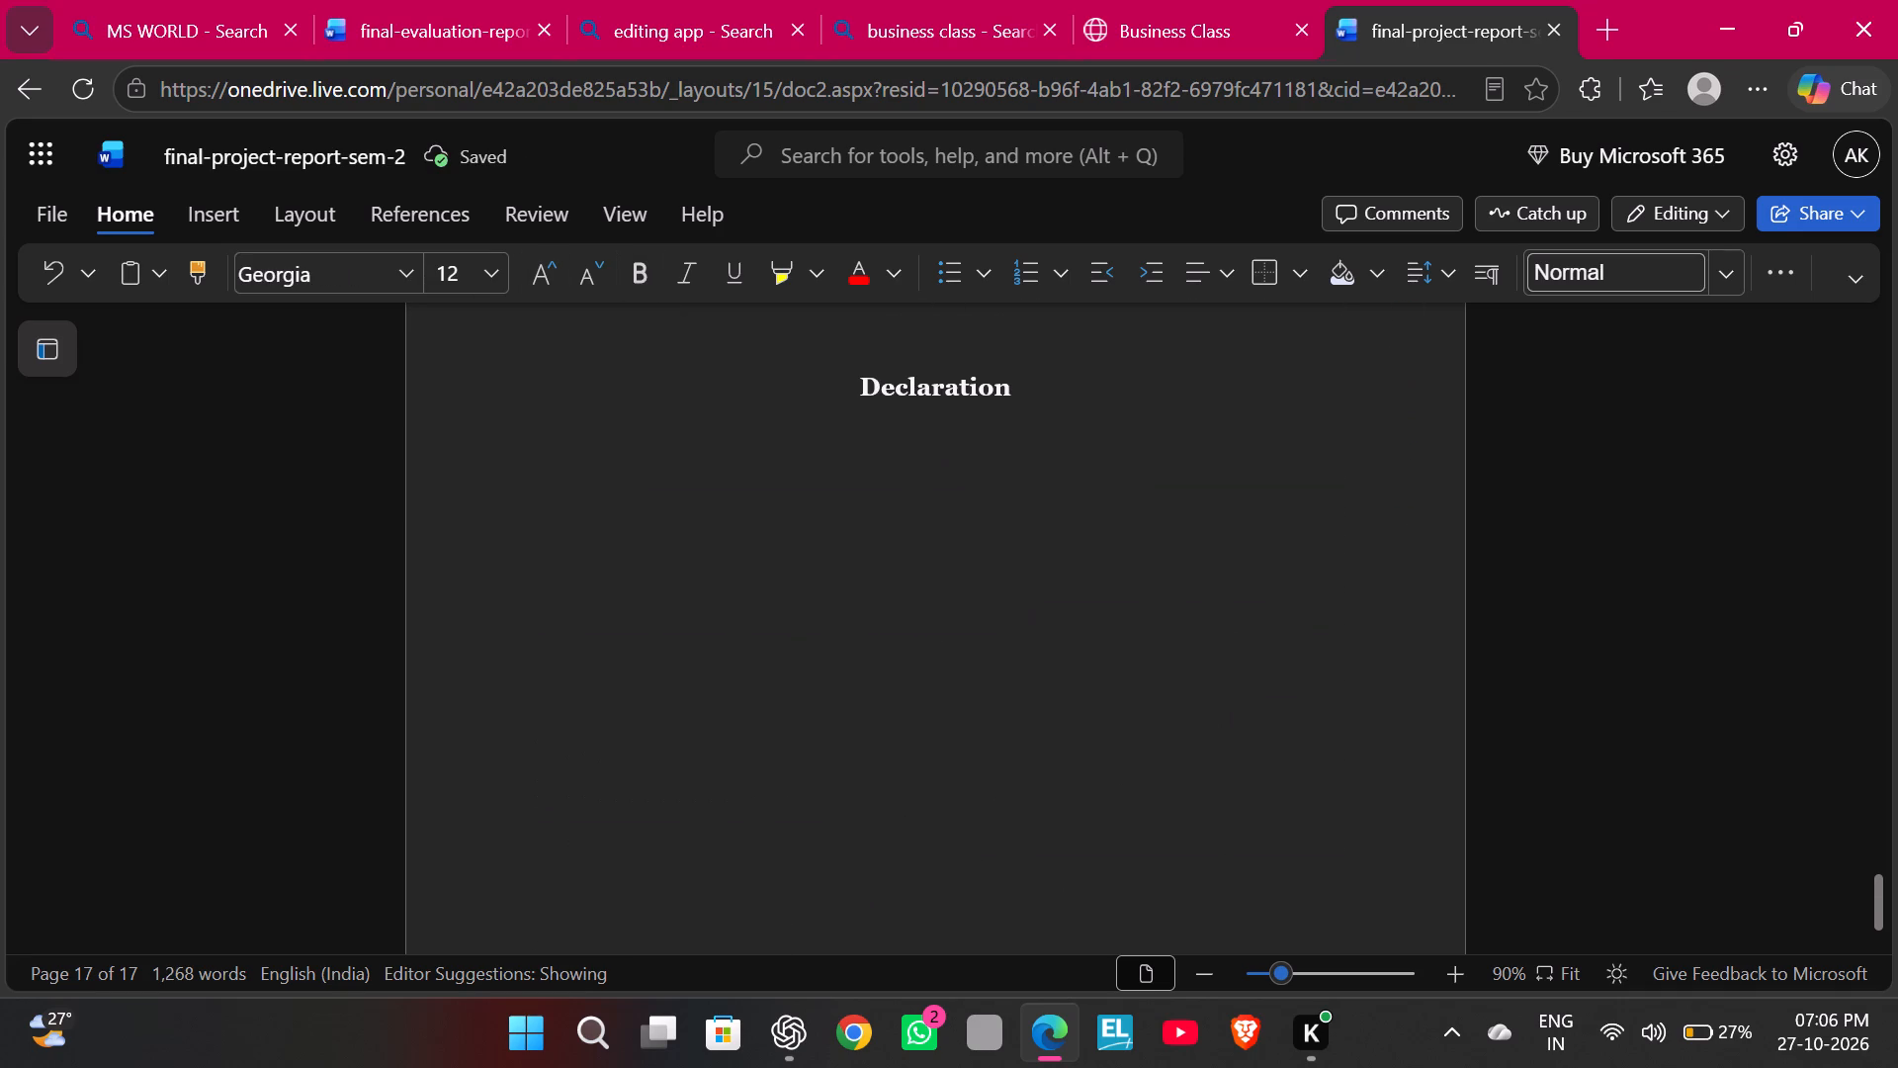
pyautogui.hotkey('ctrl', 'v')
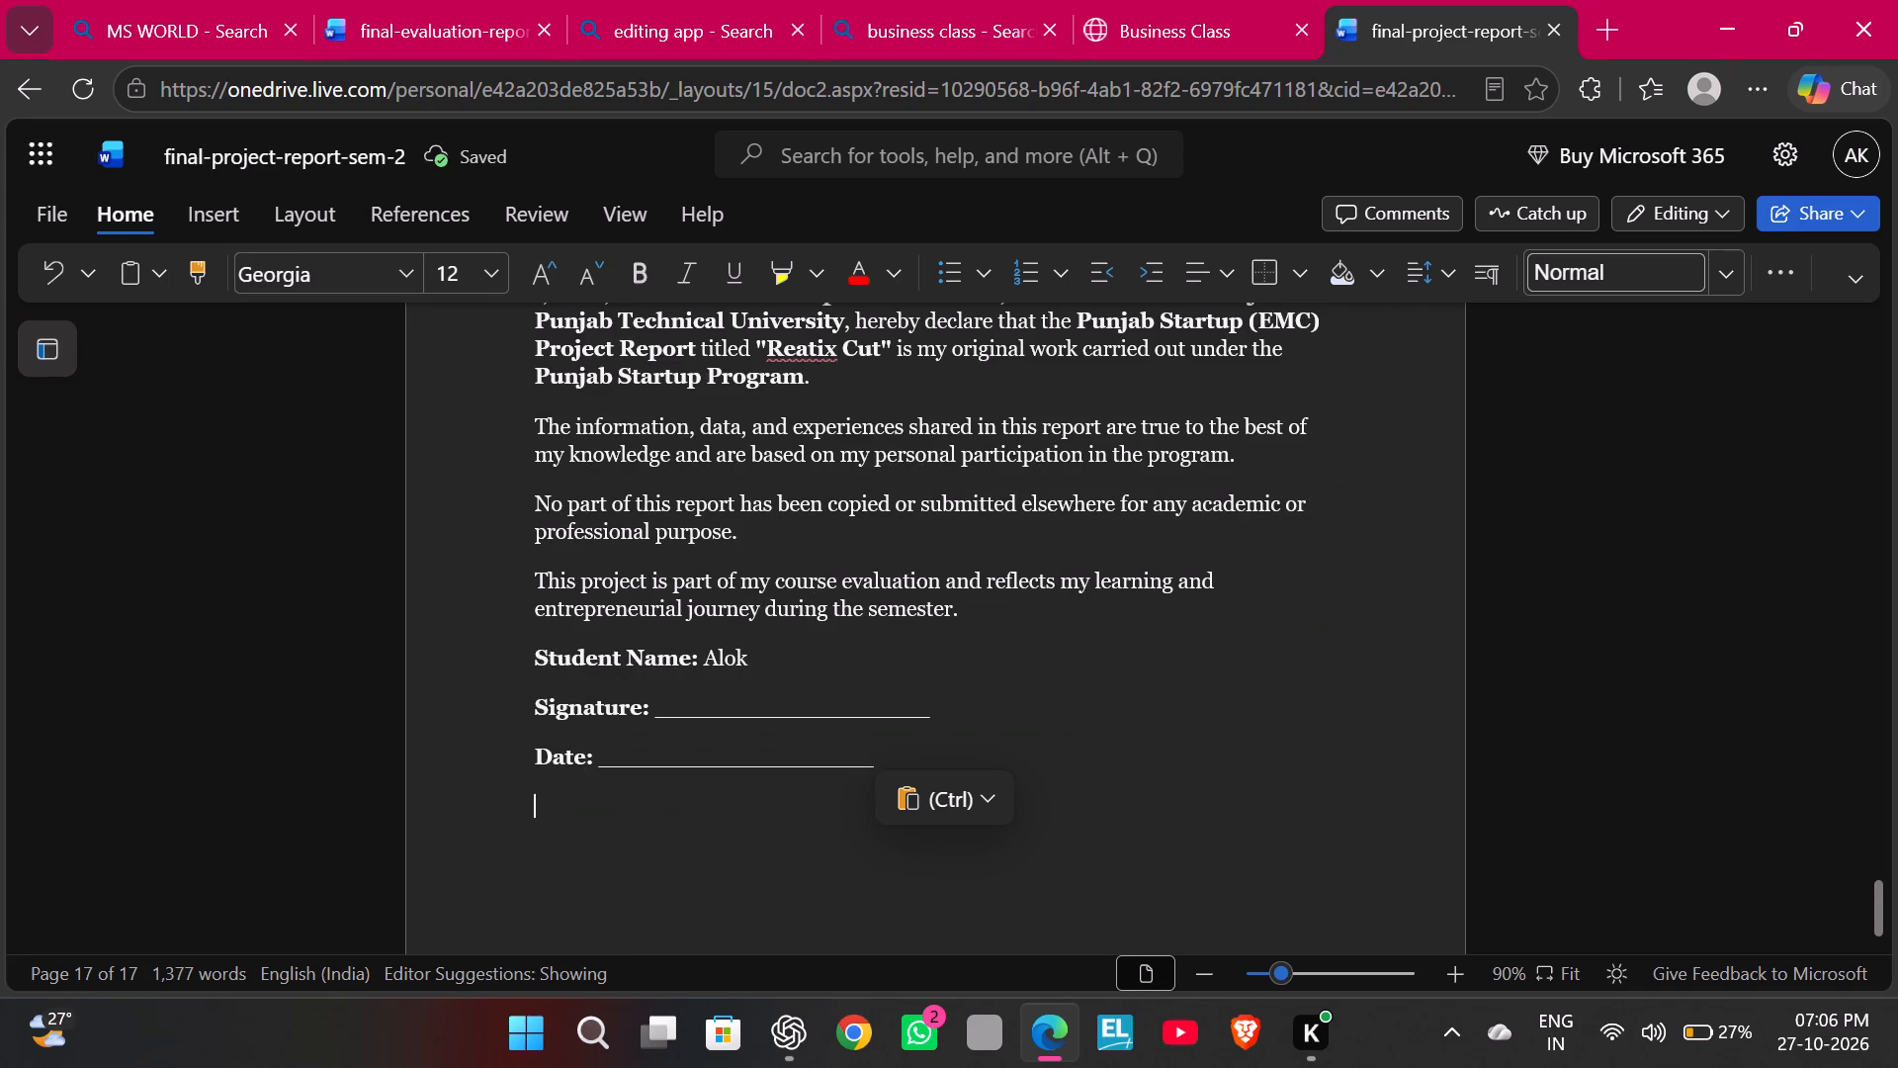
# Delete the original centred "Declaration" heading above the pasted DECLARATION heading.
pyautogui.scroll(2, 825, 434)
pyautogui.scroll(-1, 825, 434)
pyautogui.scroll(1, 797, 589)
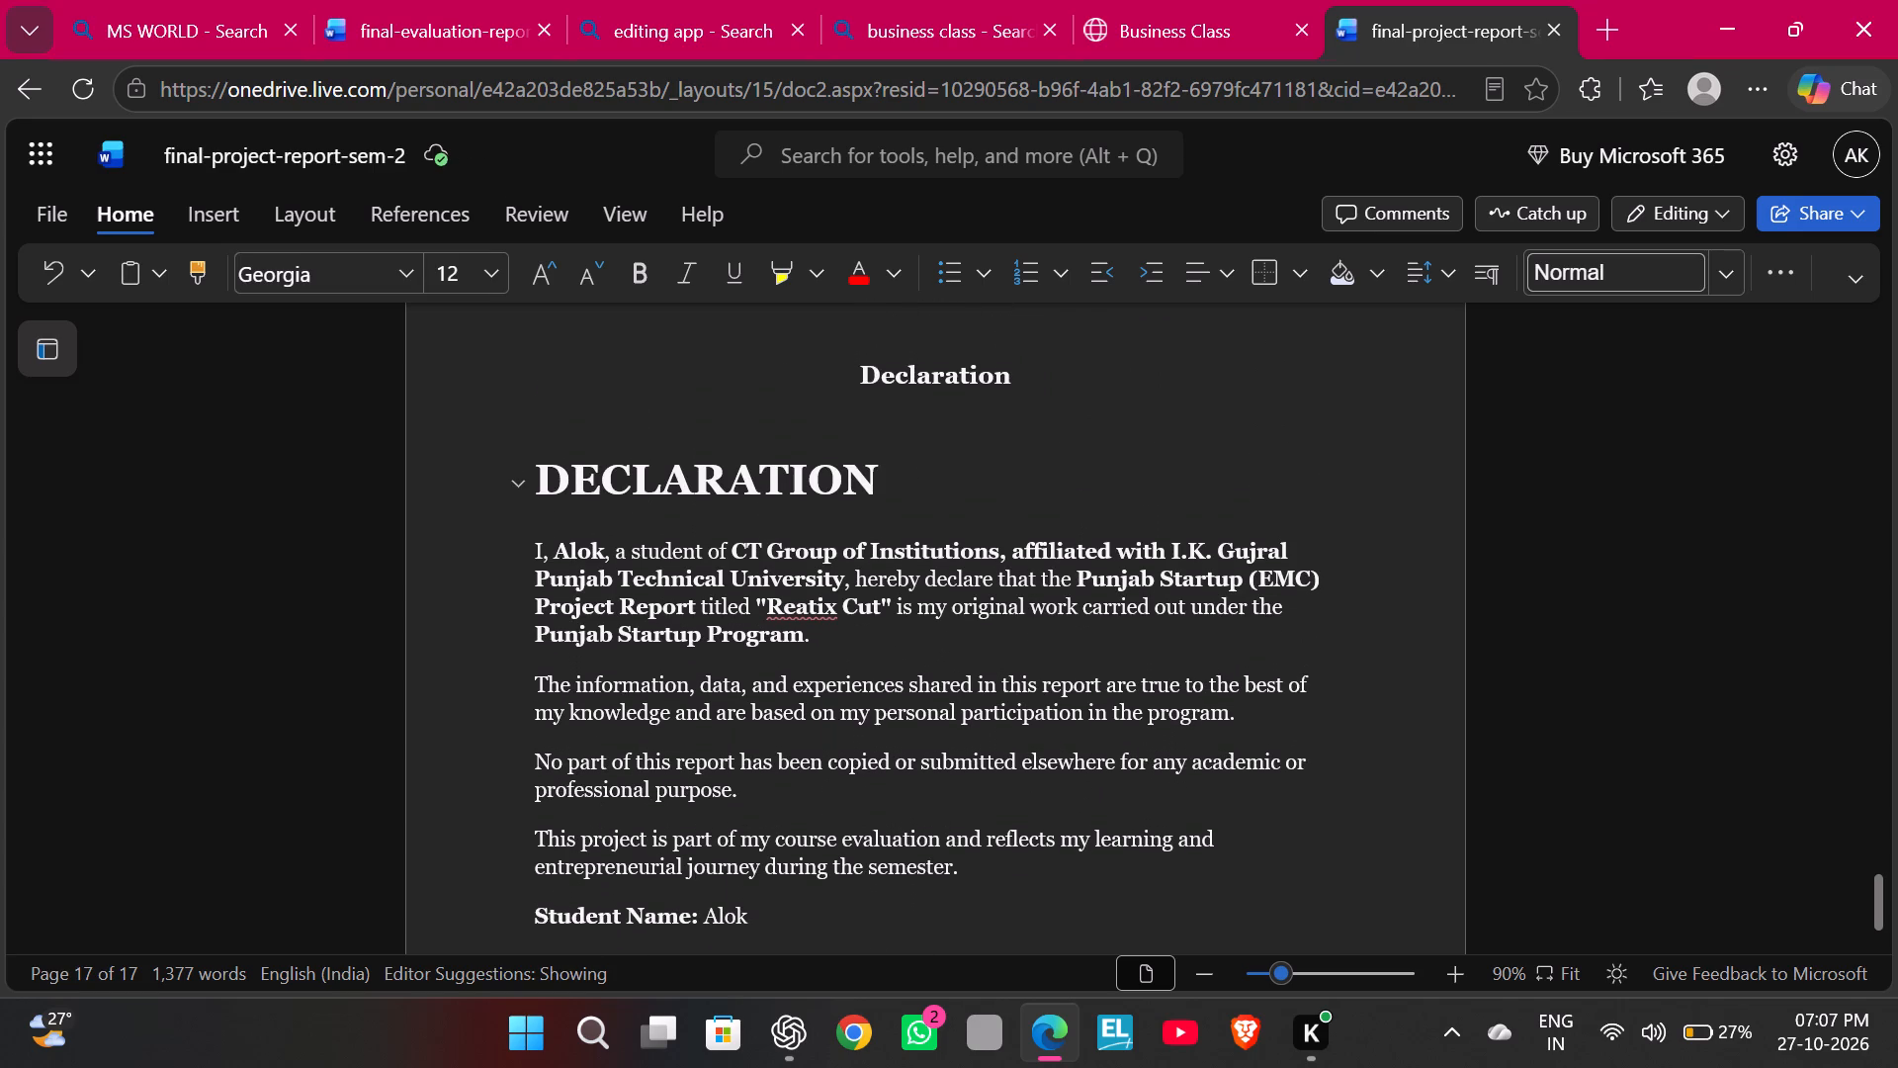
pyautogui.click(899, 474)
pyautogui.click(1047, 360)
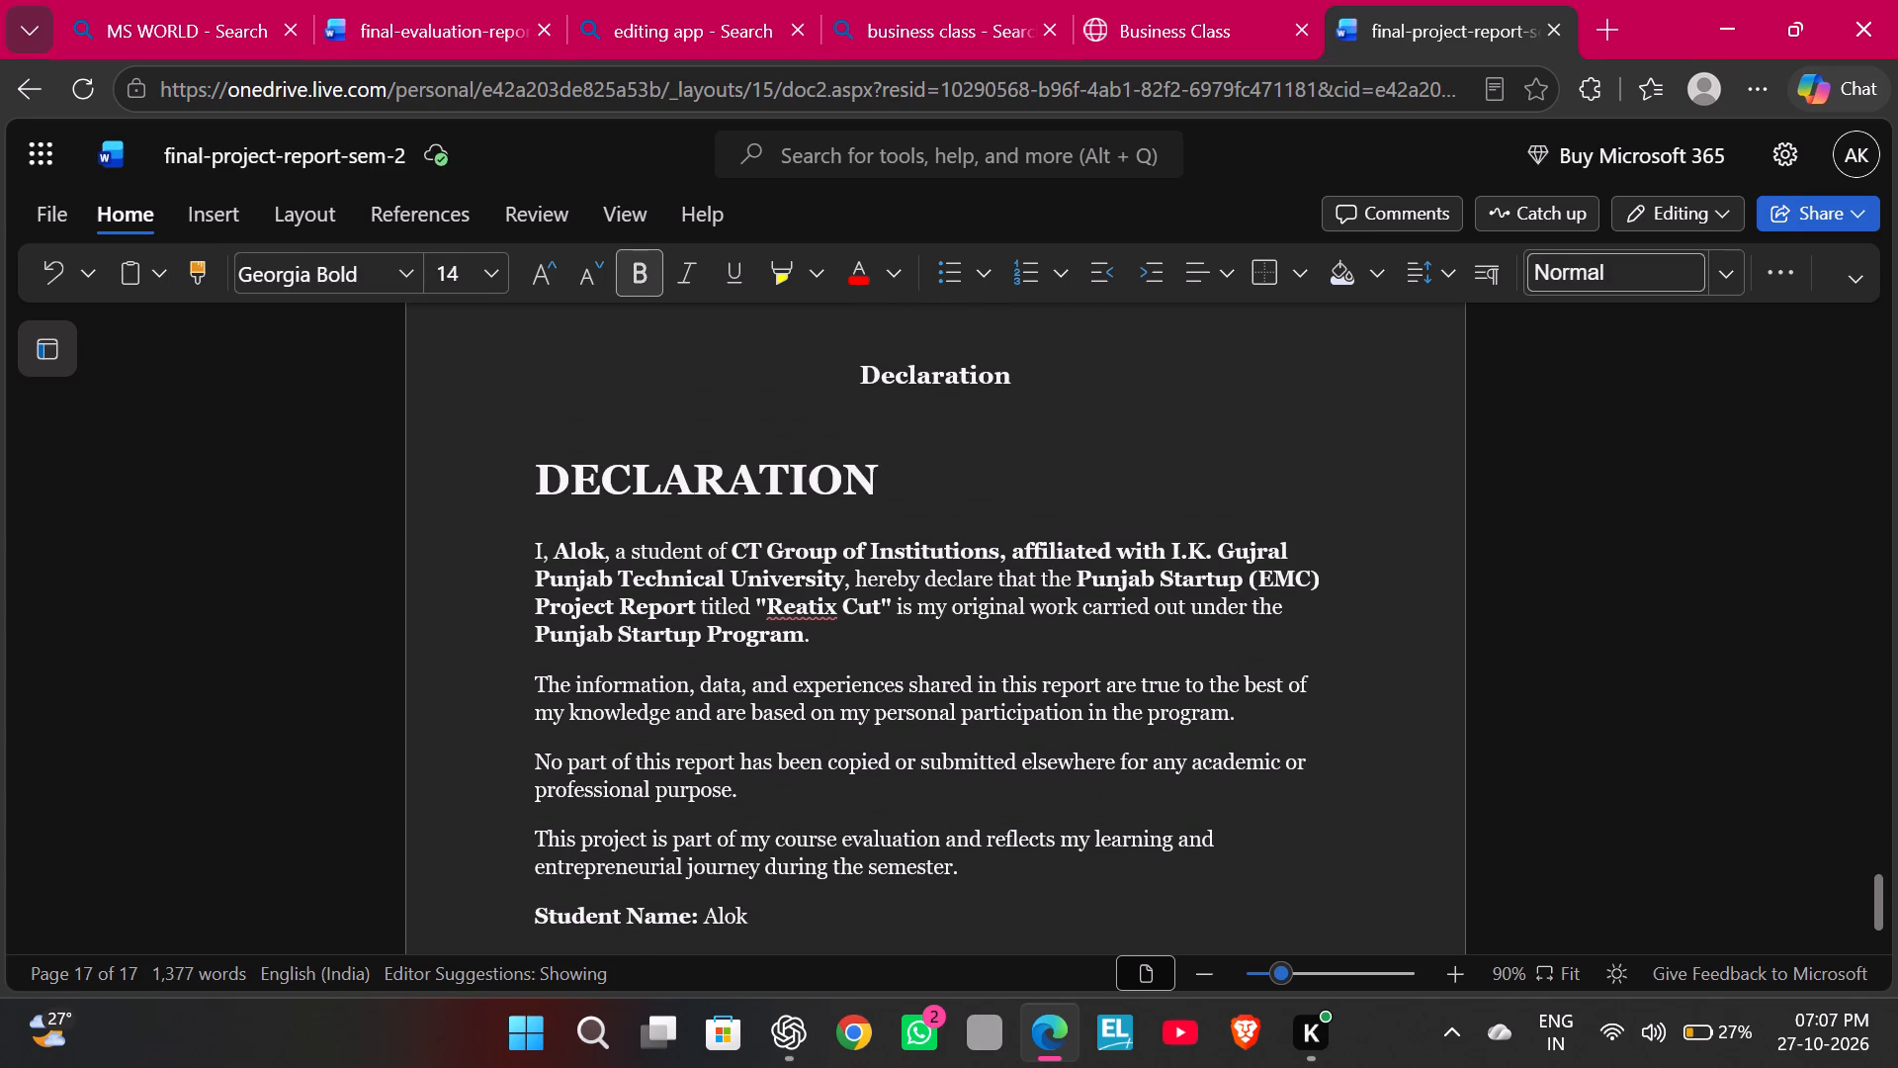
pyautogui.click(1022, 381)
pyautogui.press('BackSpace')
pyautogui.press('BackSpace')
pyautogui.press('BackSpace')
pyautogui.press('BackSpace')
pyautogui.press('BackSpace')
pyautogui.press('BackSpace')
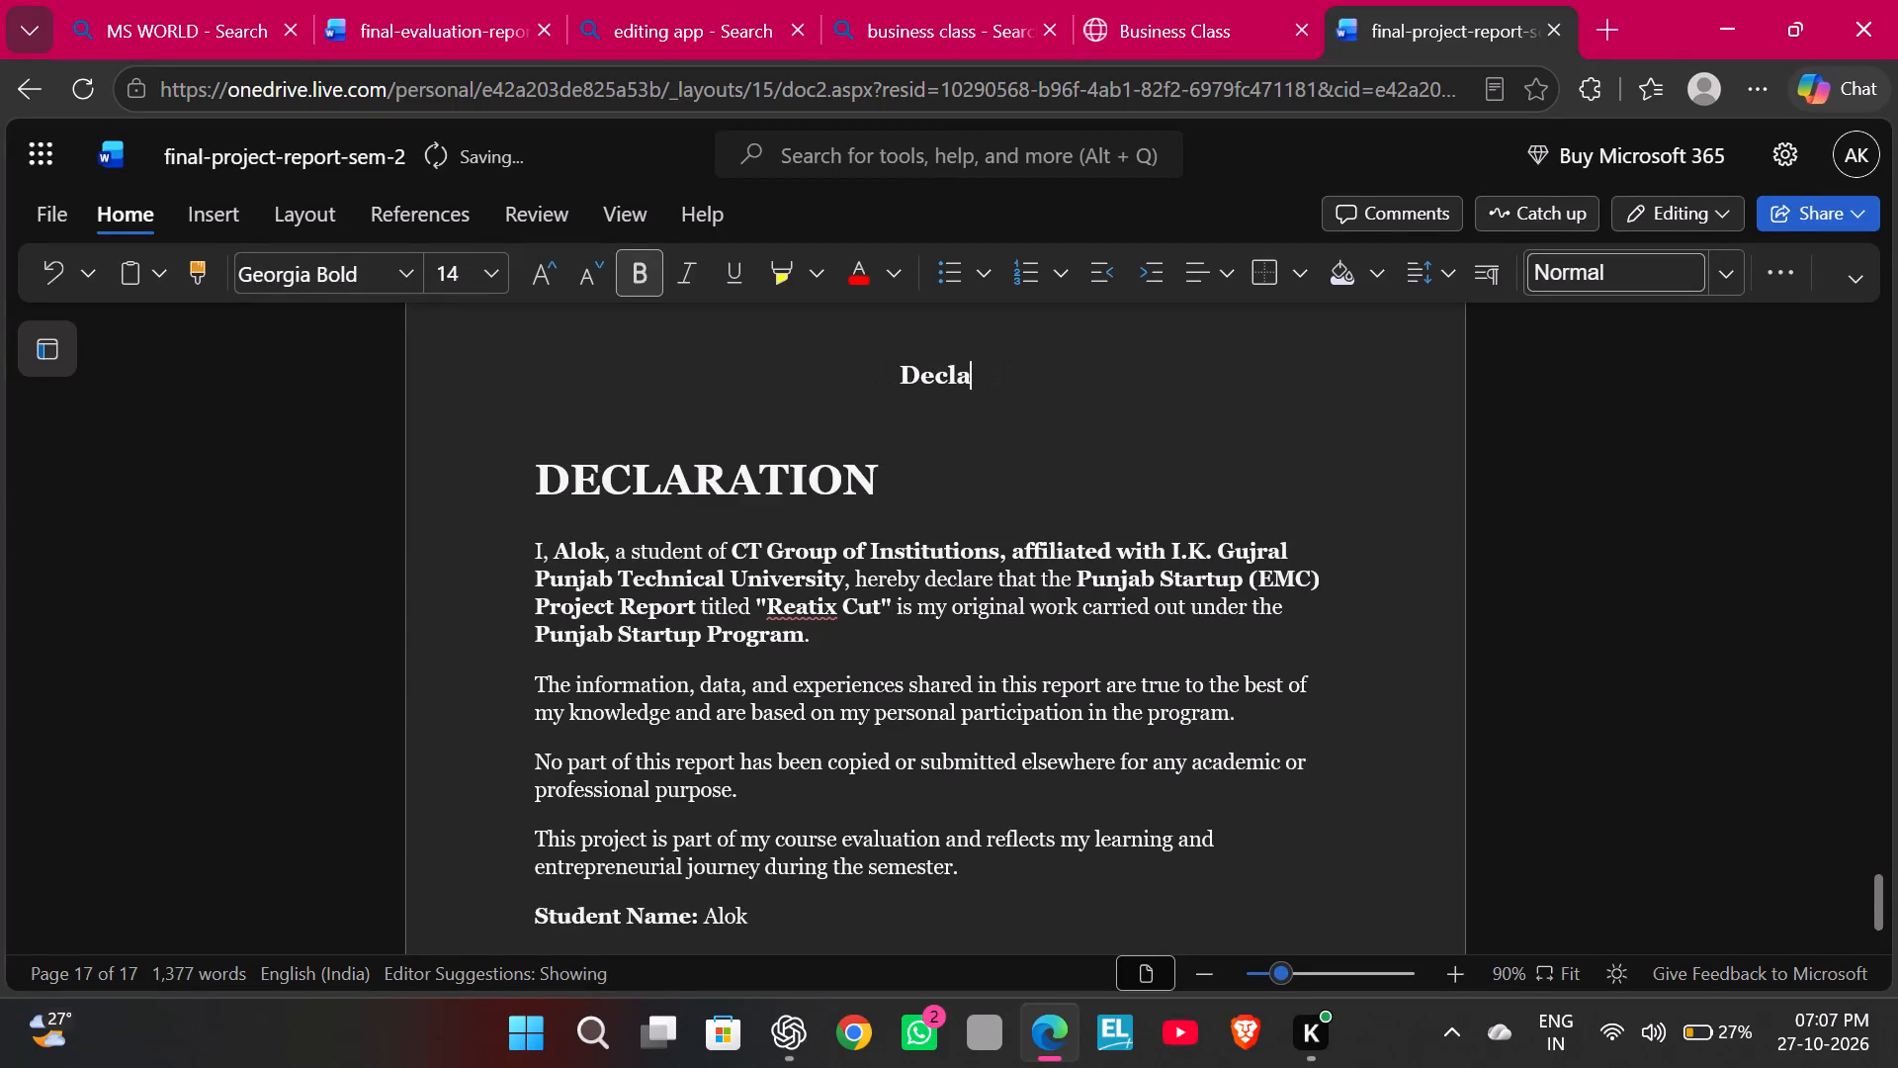
pyautogui.press('BackSpace')
pyautogui.press('BackSpace')
pyautogui.press('BackSpace')
pyautogui.press('BackSpace')
pyautogui.press('BackSpace')
pyautogui.press('BackSpace')
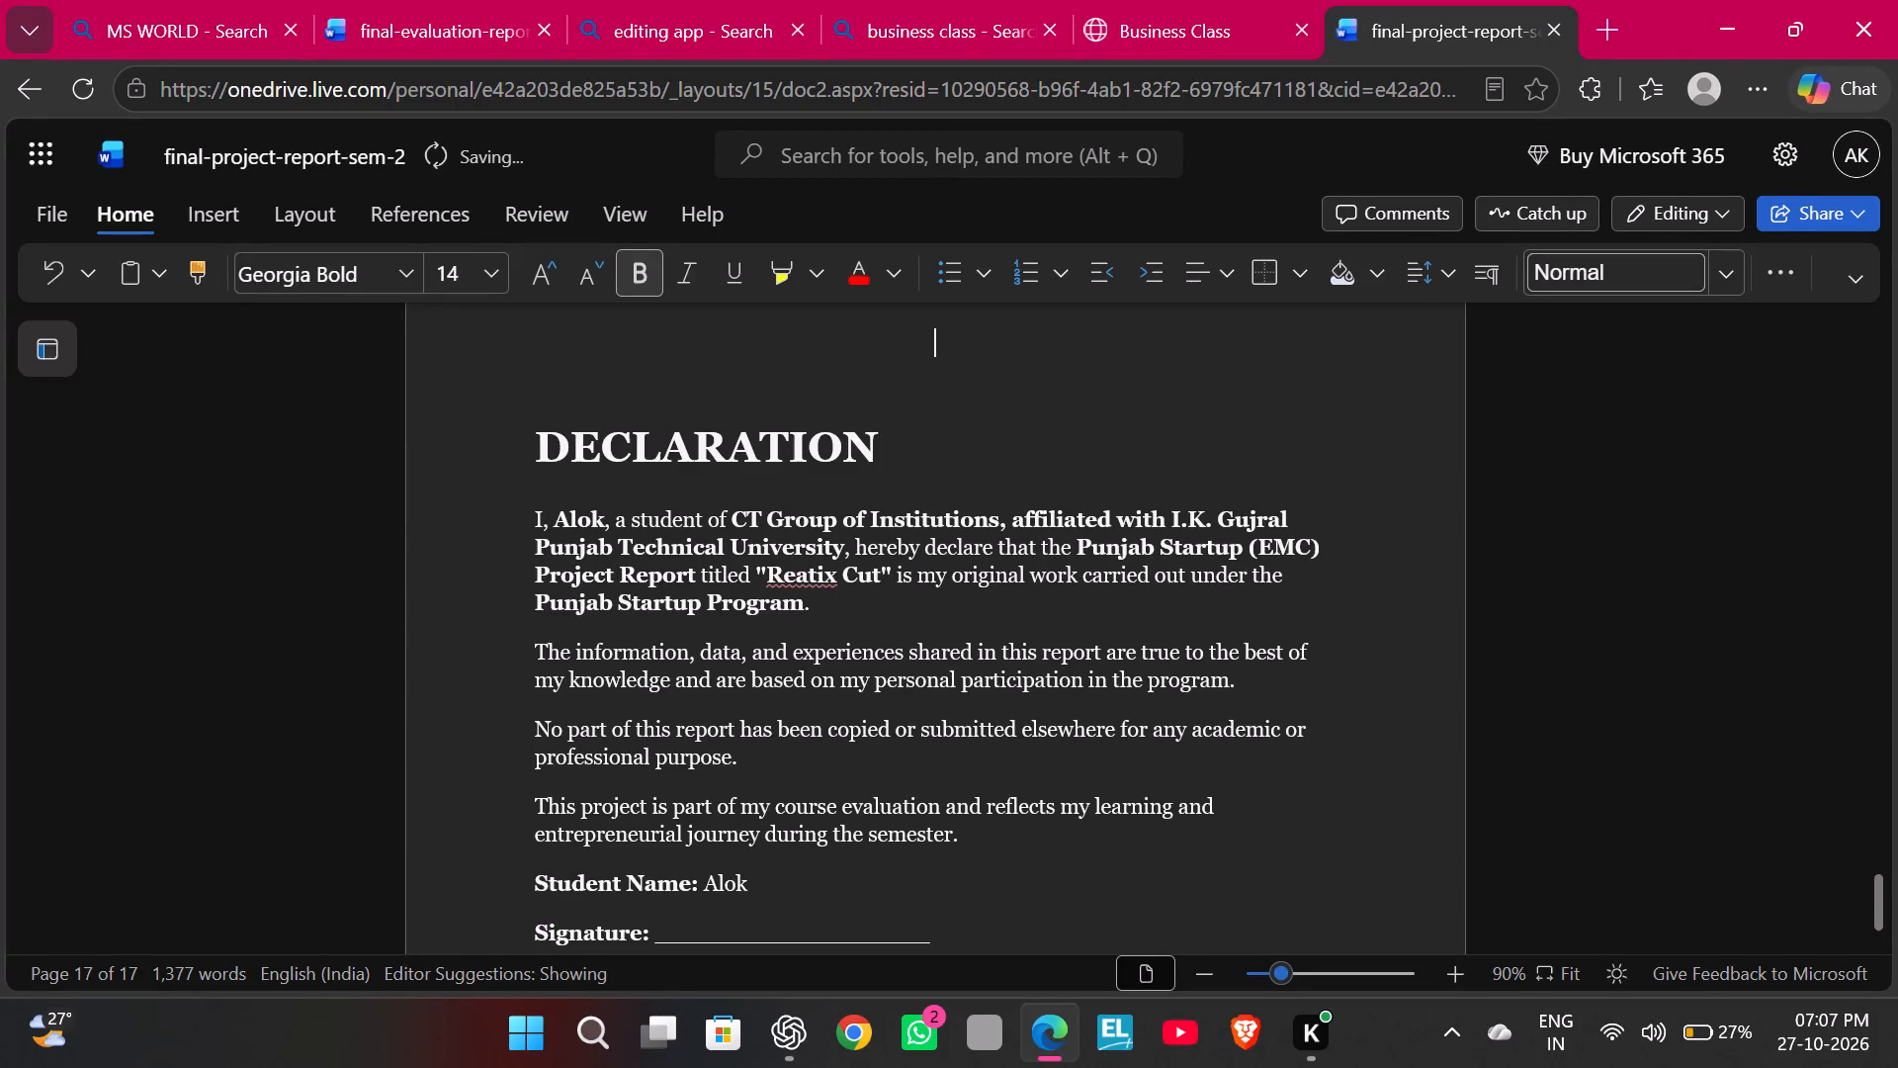
pyautogui.press('BackSpace')
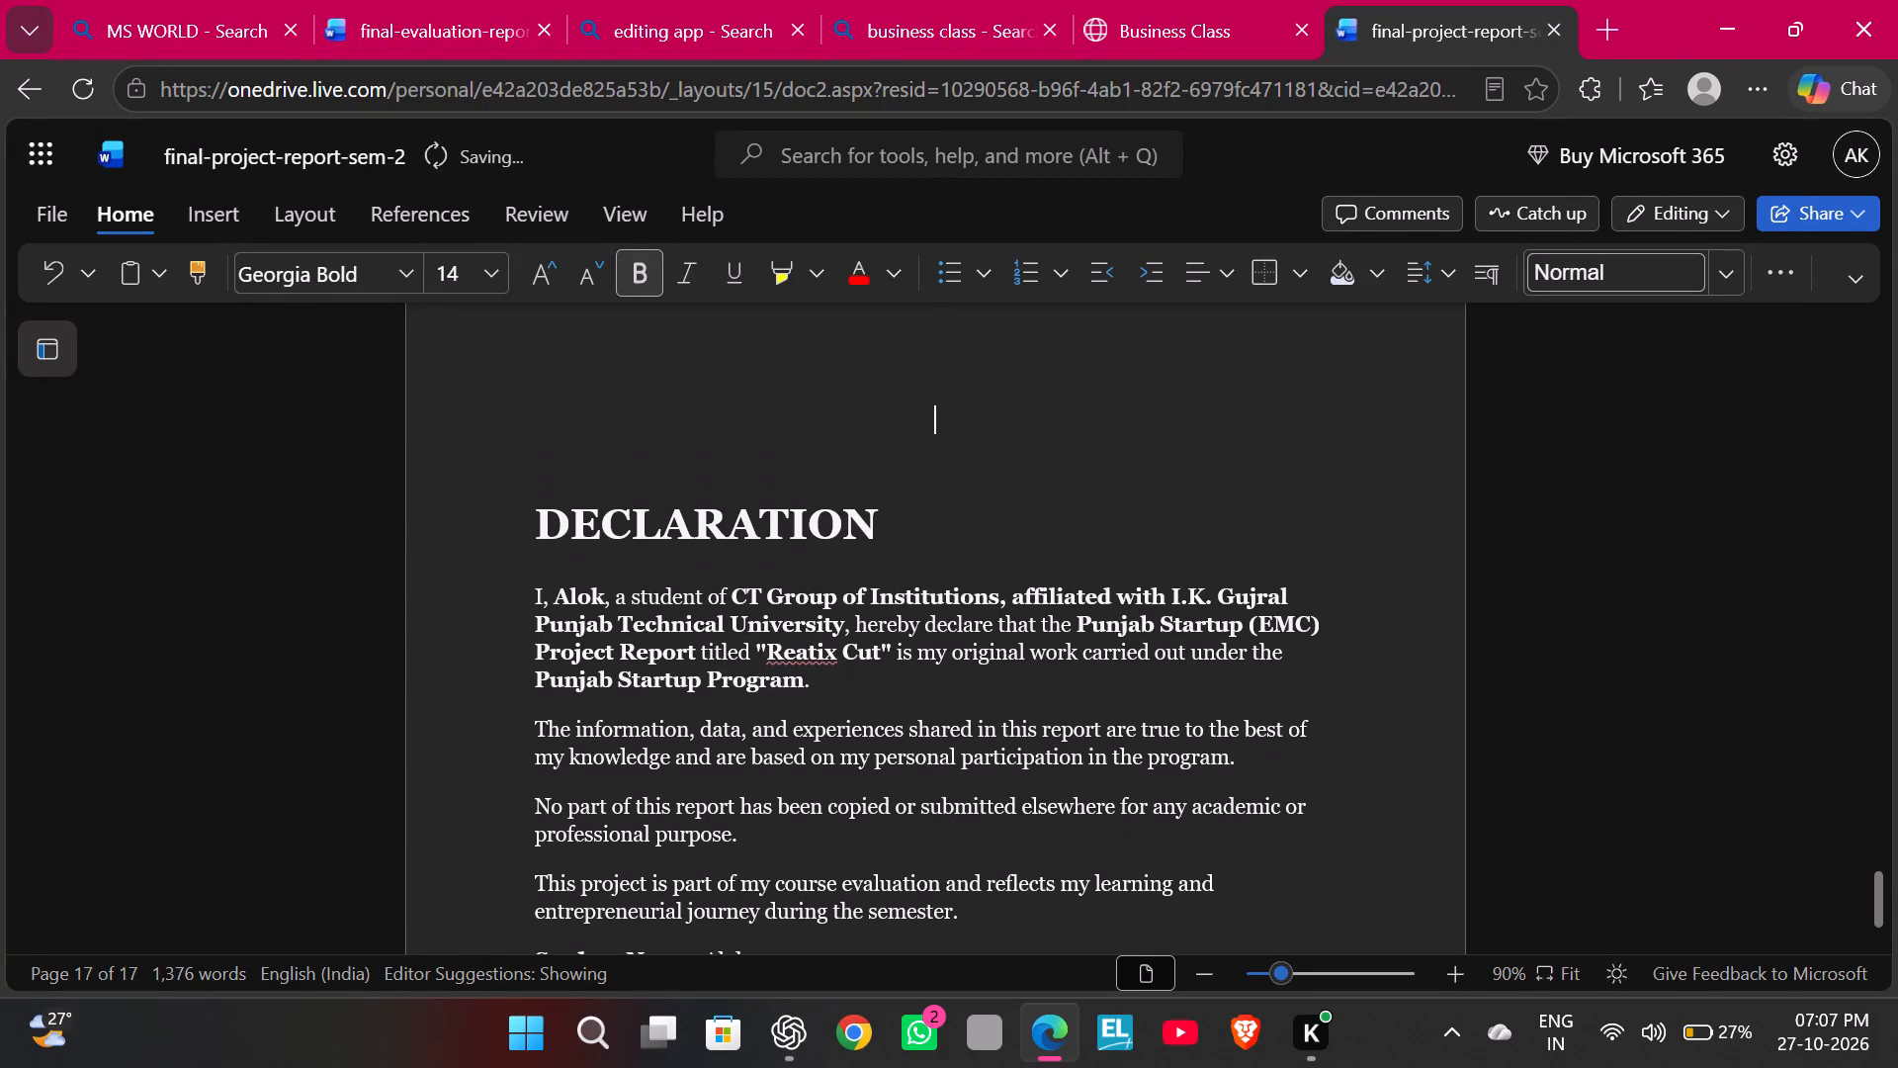
pyautogui.scroll(-1, 1022, 381)
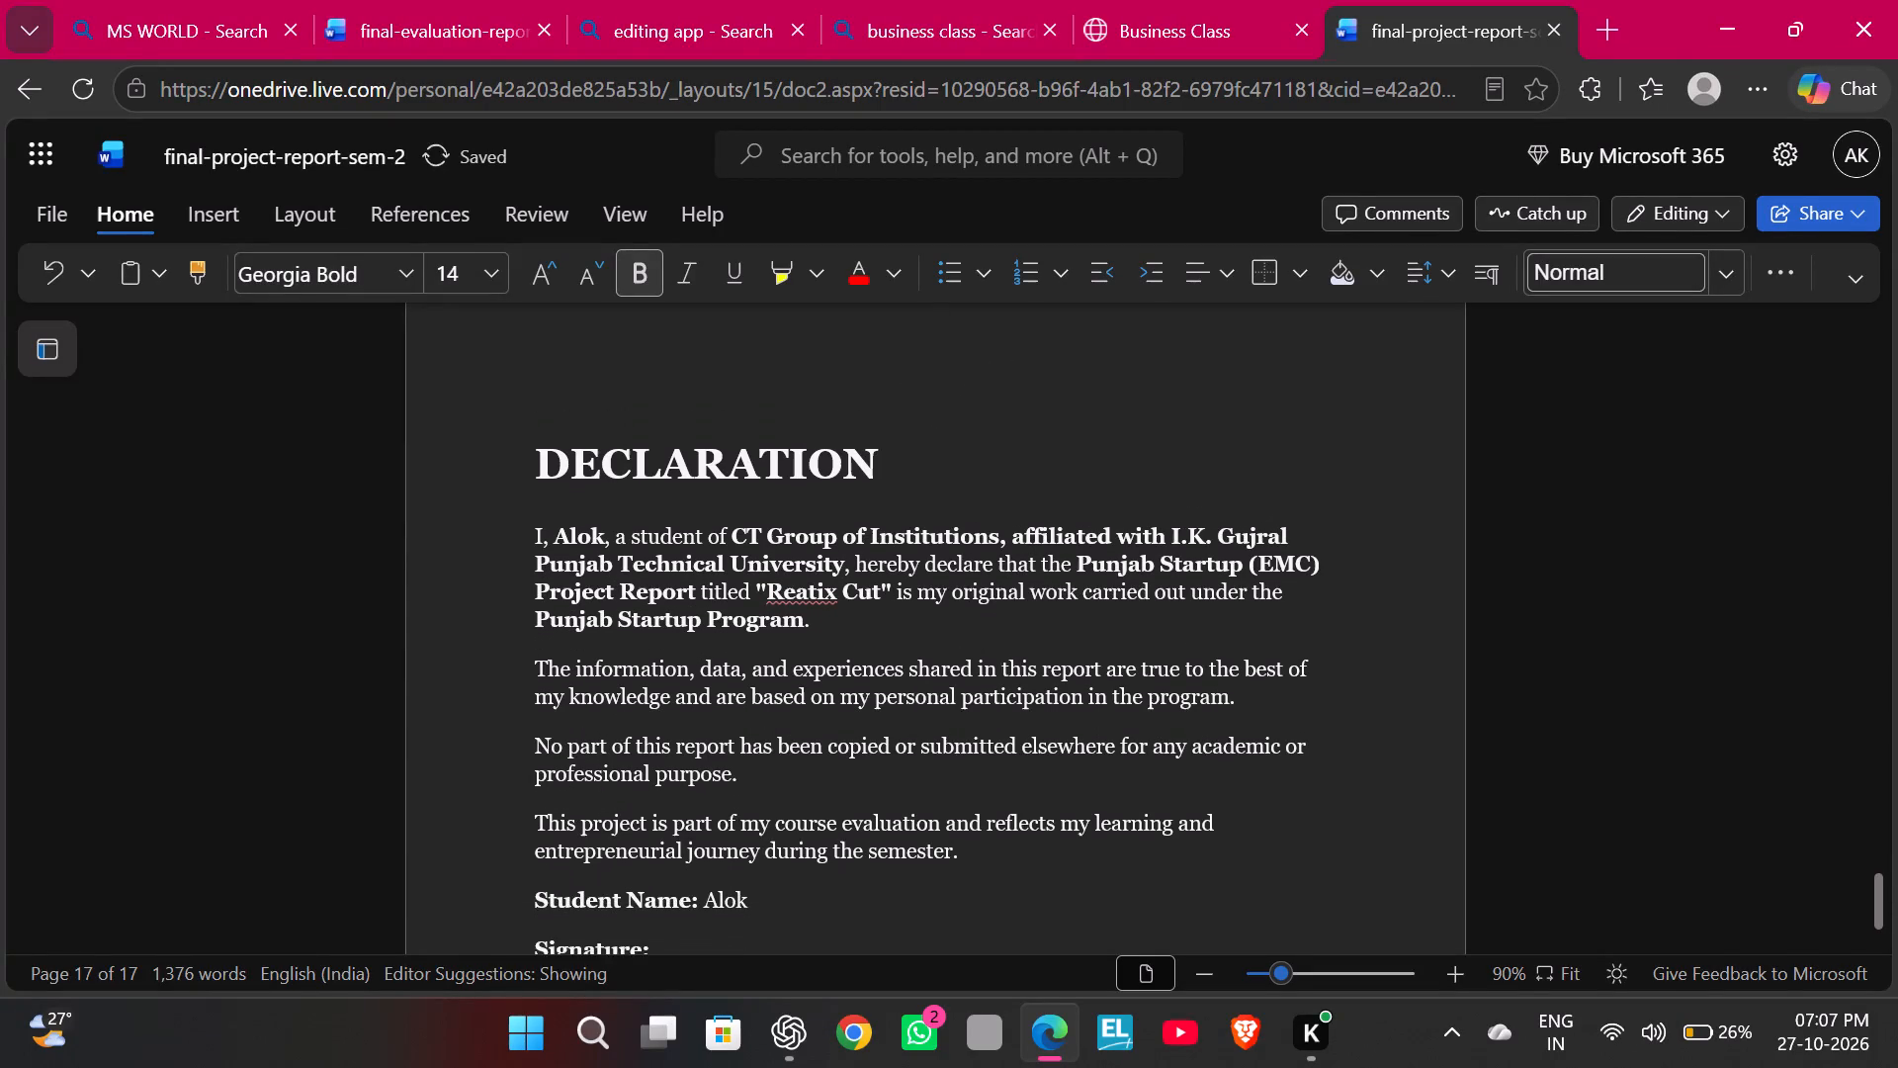
# Replace the blank signature line at the end of the Declaration with "ALOK".
pyautogui.scroll(-2, 1022, 381)
pyautogui.scroll(-1, 1003, 477)
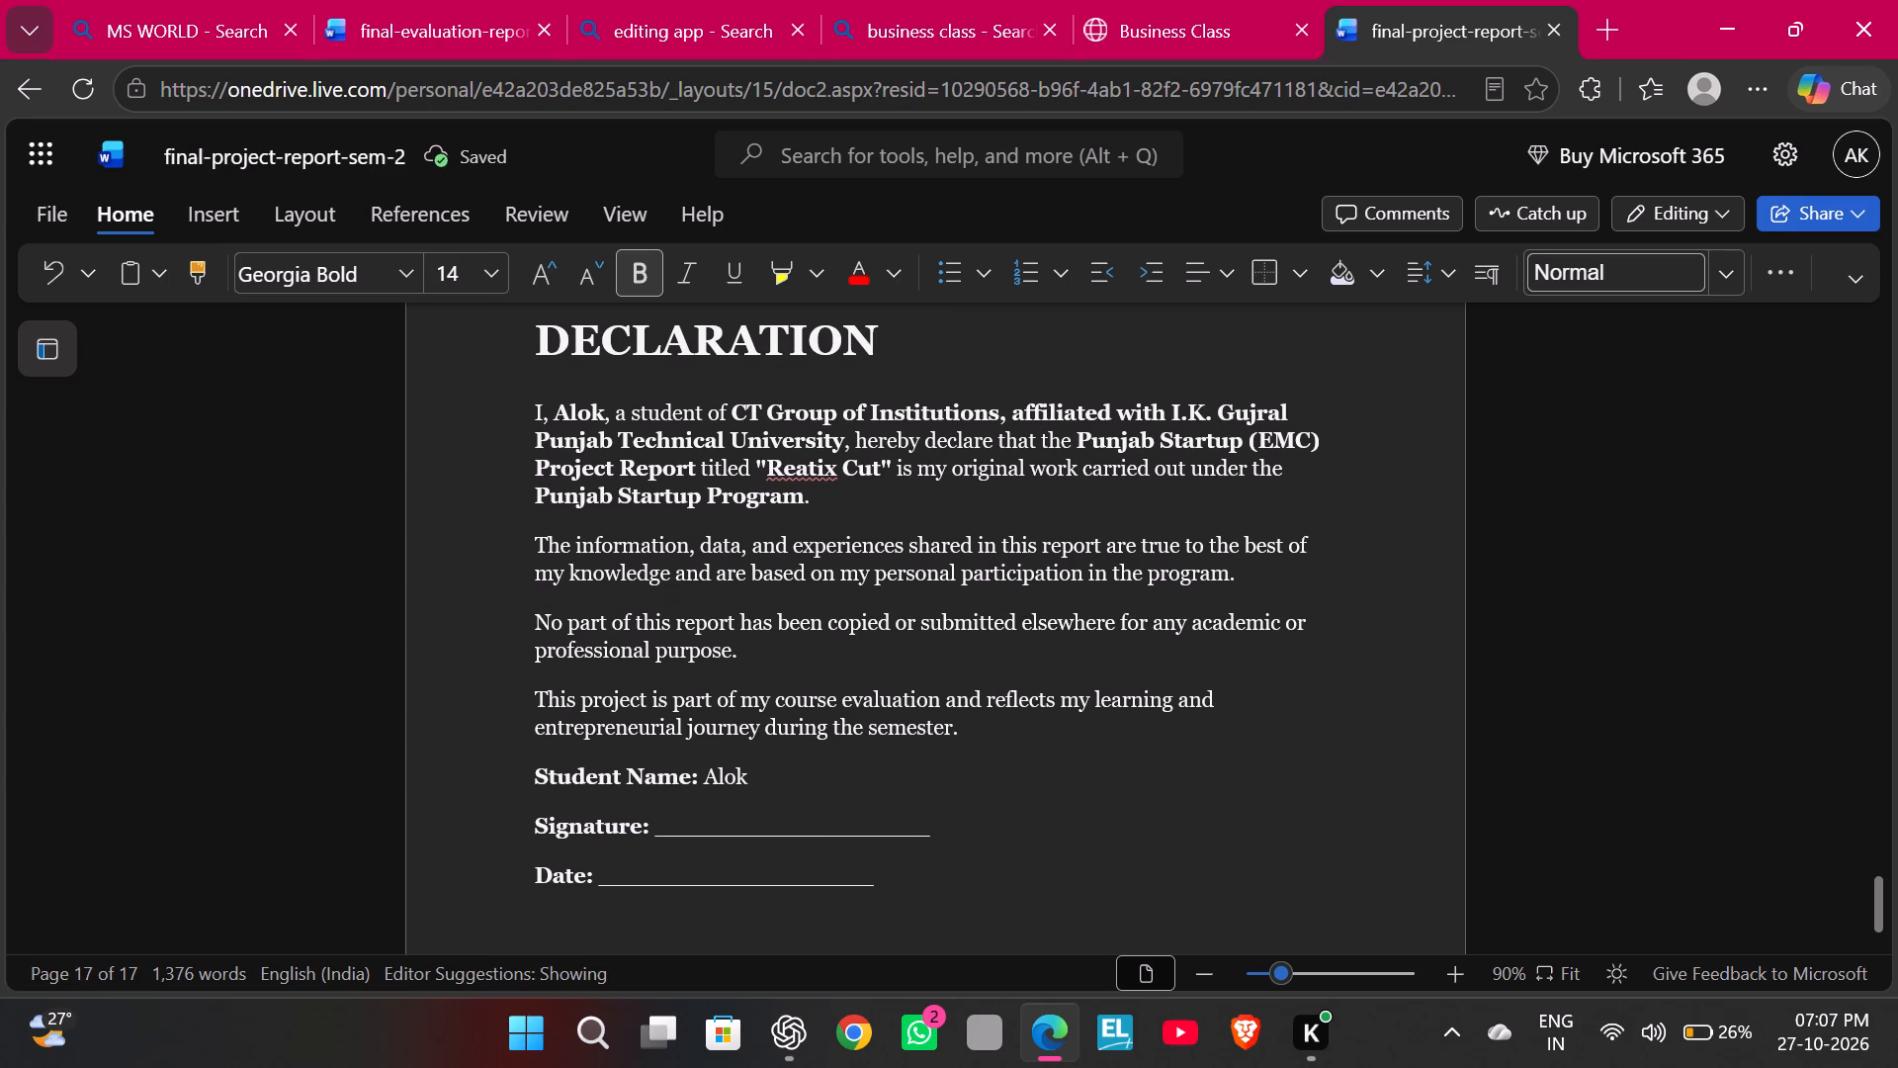
pyautogui.moveTo(658, 833); pyautogui.dragTo(989, 834)
pyautogui.press('BackSpace')
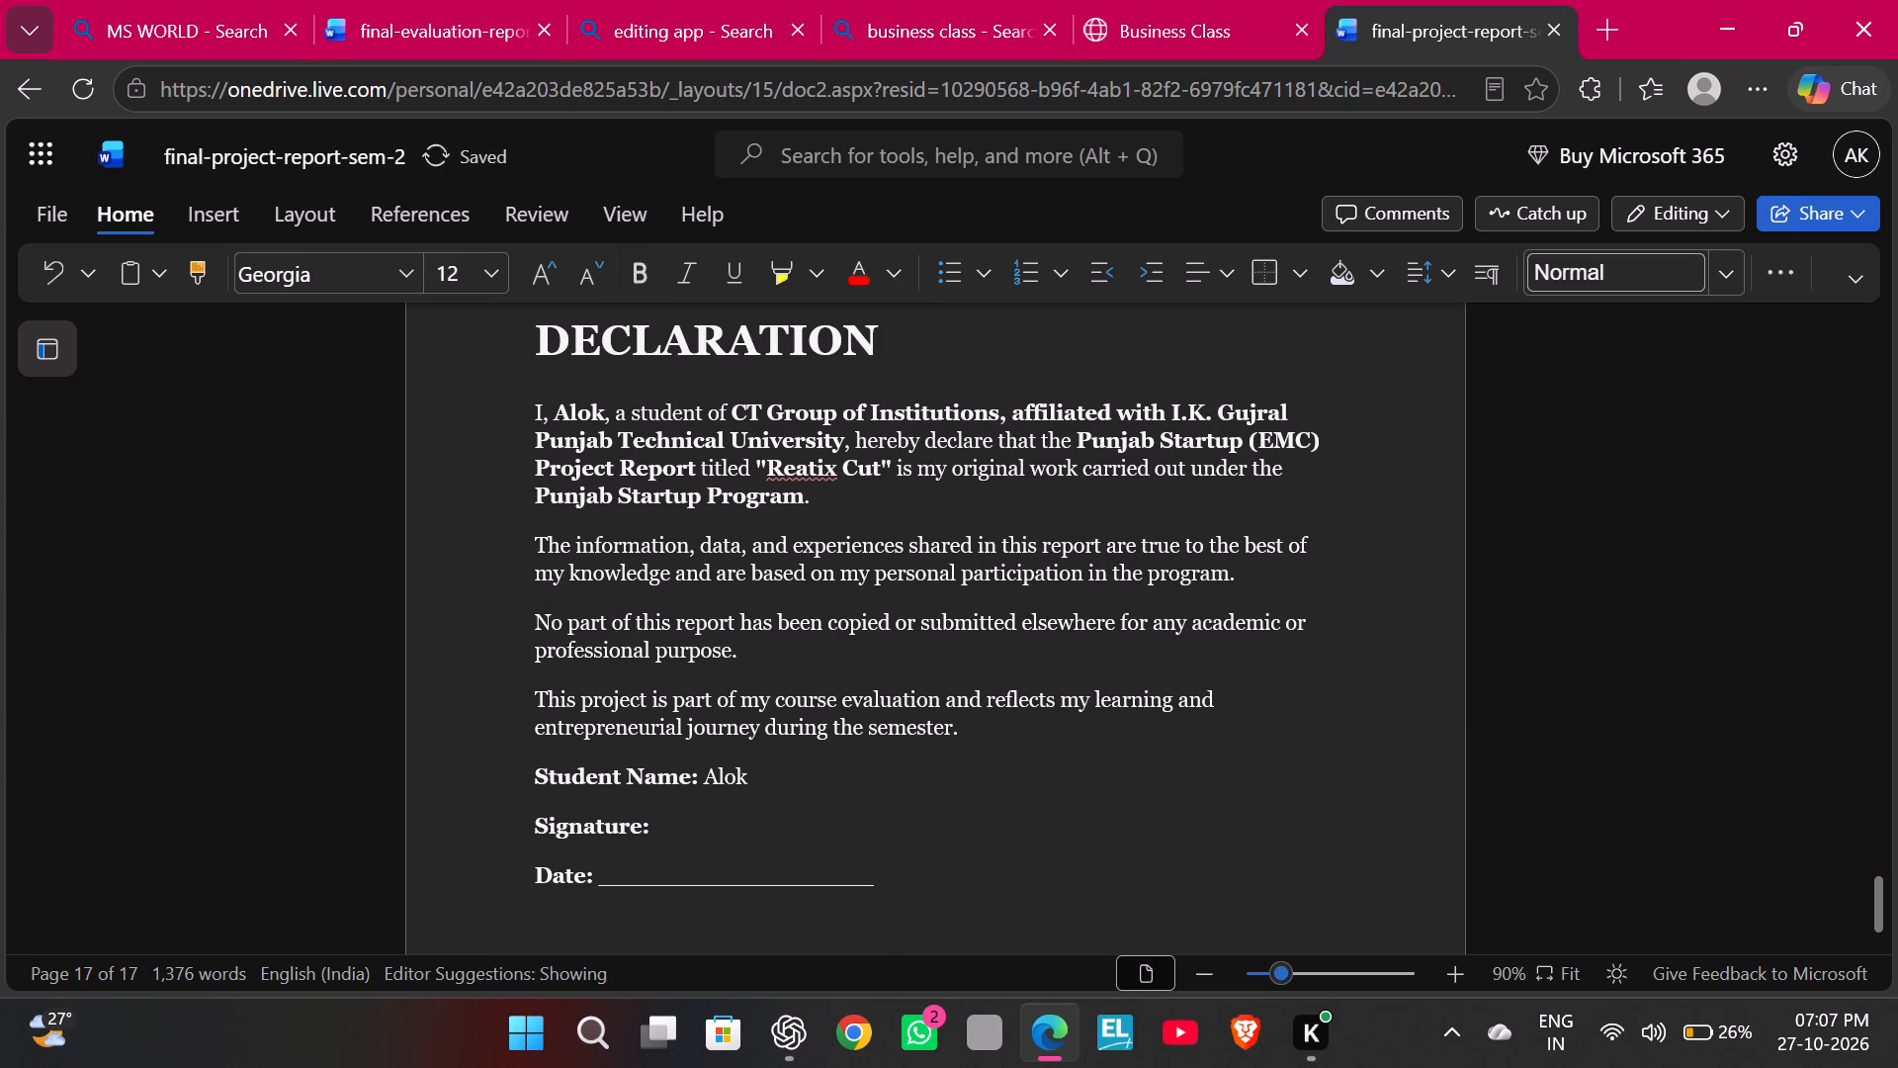
pyautogui.write('ALOK')
# Replace the blank date line at the end of the Declaration with 27/10/2026.
pyautogui.moveTo(600, 878); pyautogui.dragTo(940, 881)
pyautogui.press('BackSpace')
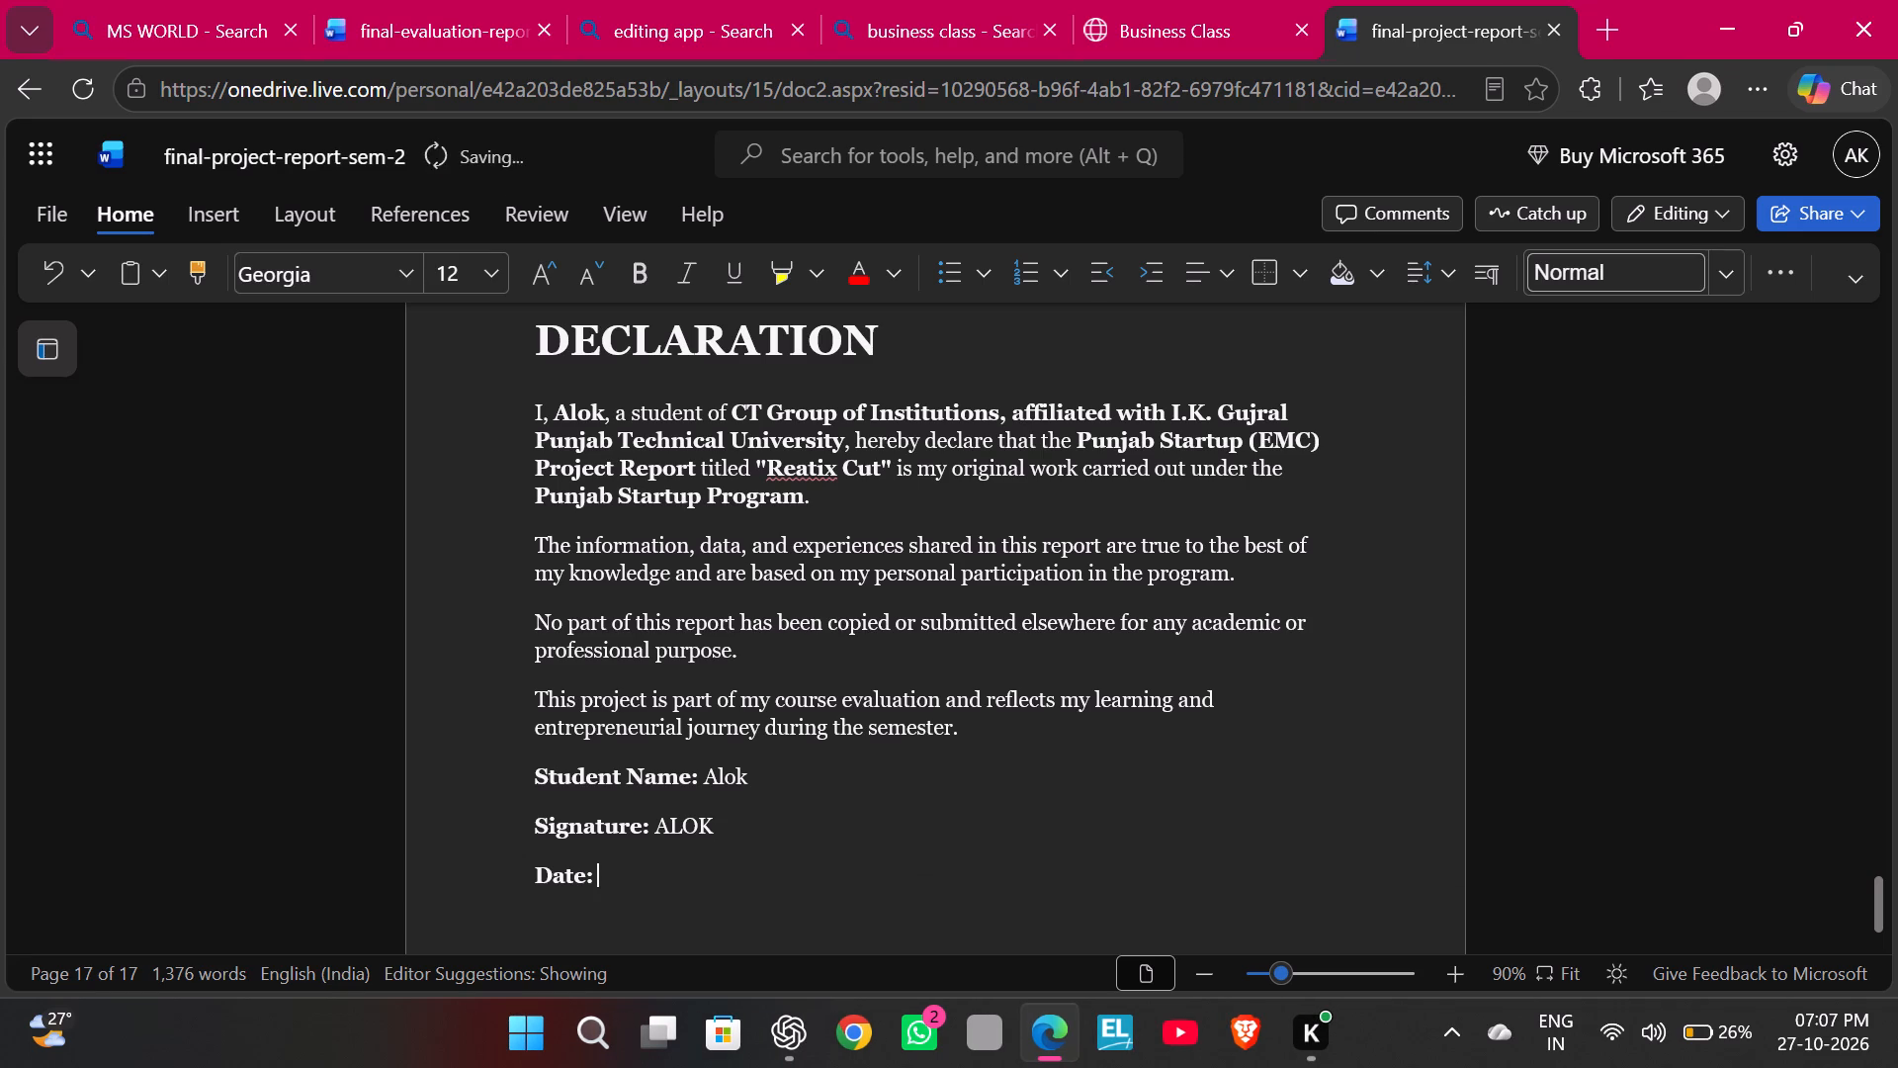
pyautogui.press('space')
pyautogui.write('27')
pyautogui.press('/')
pyautogui.write('10')
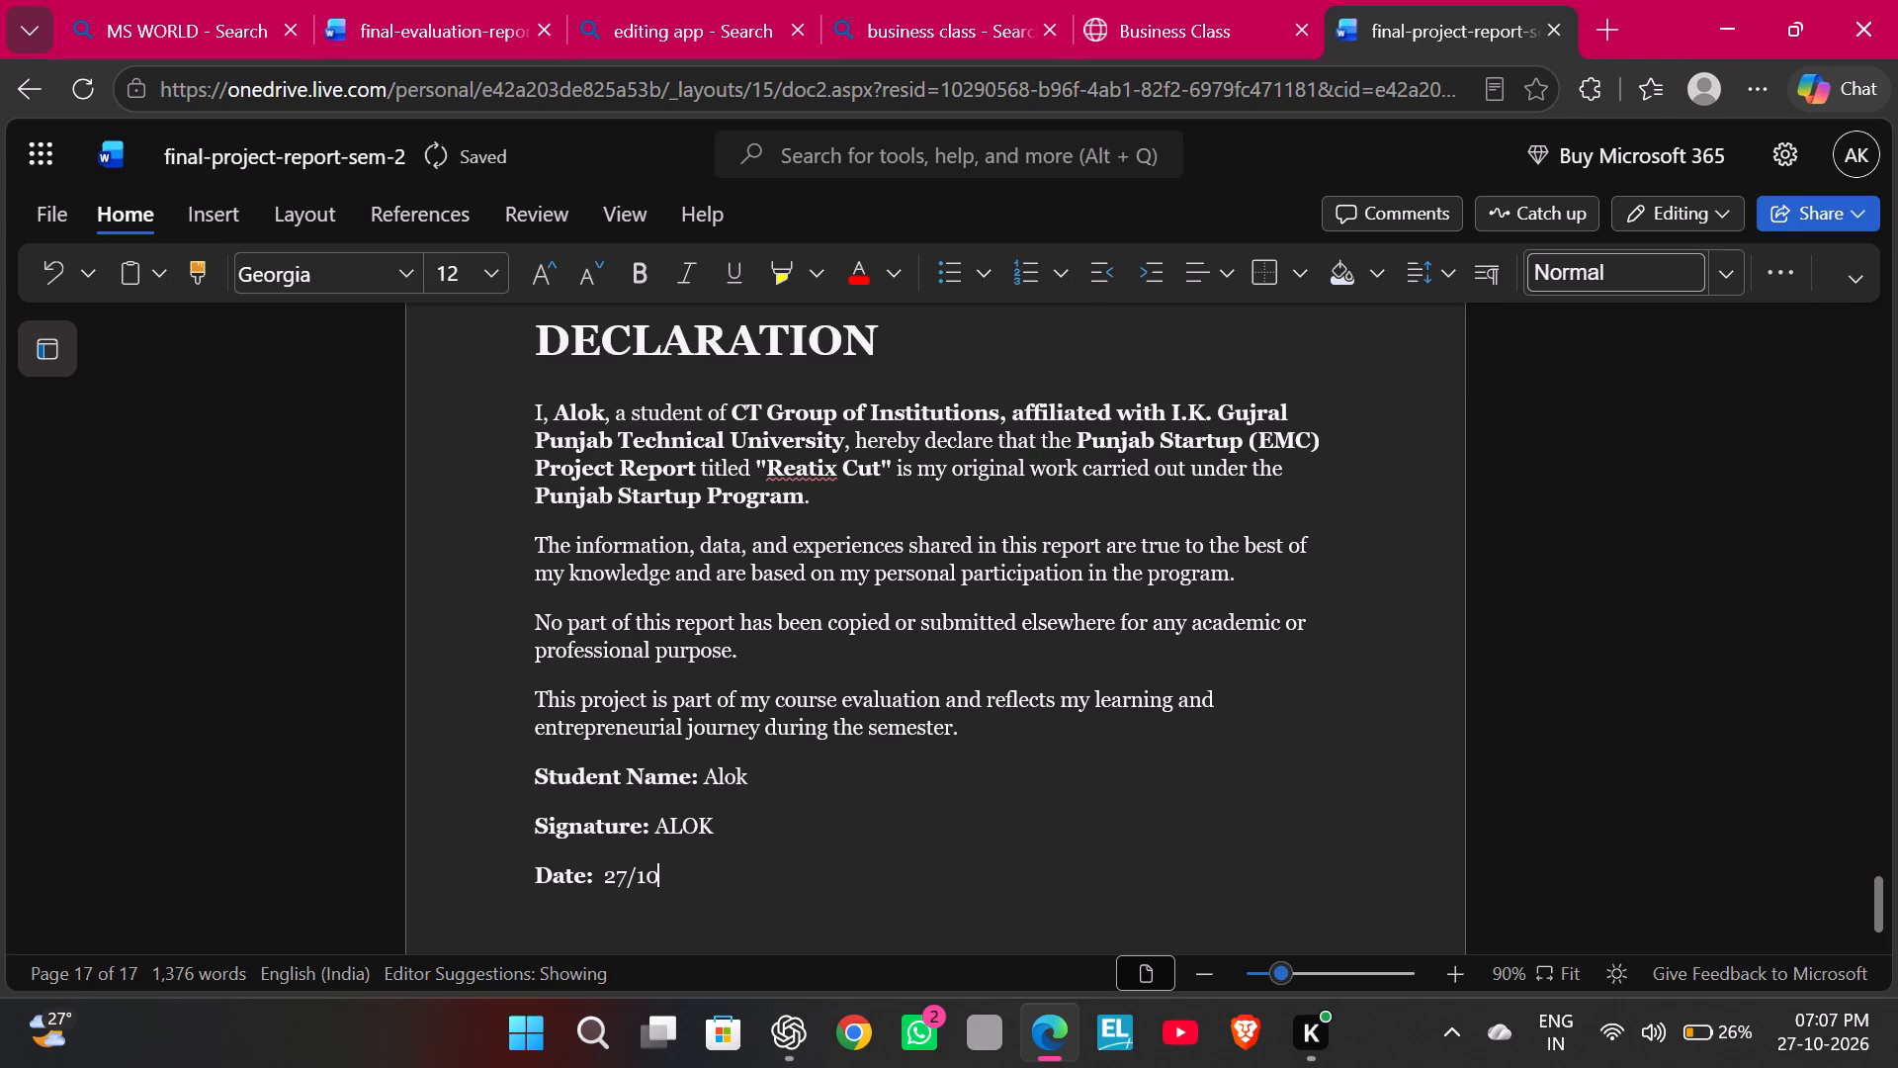
pyautogui.write('/200')
pyautogui.press('BackSpace')
pyautogui.write('26')
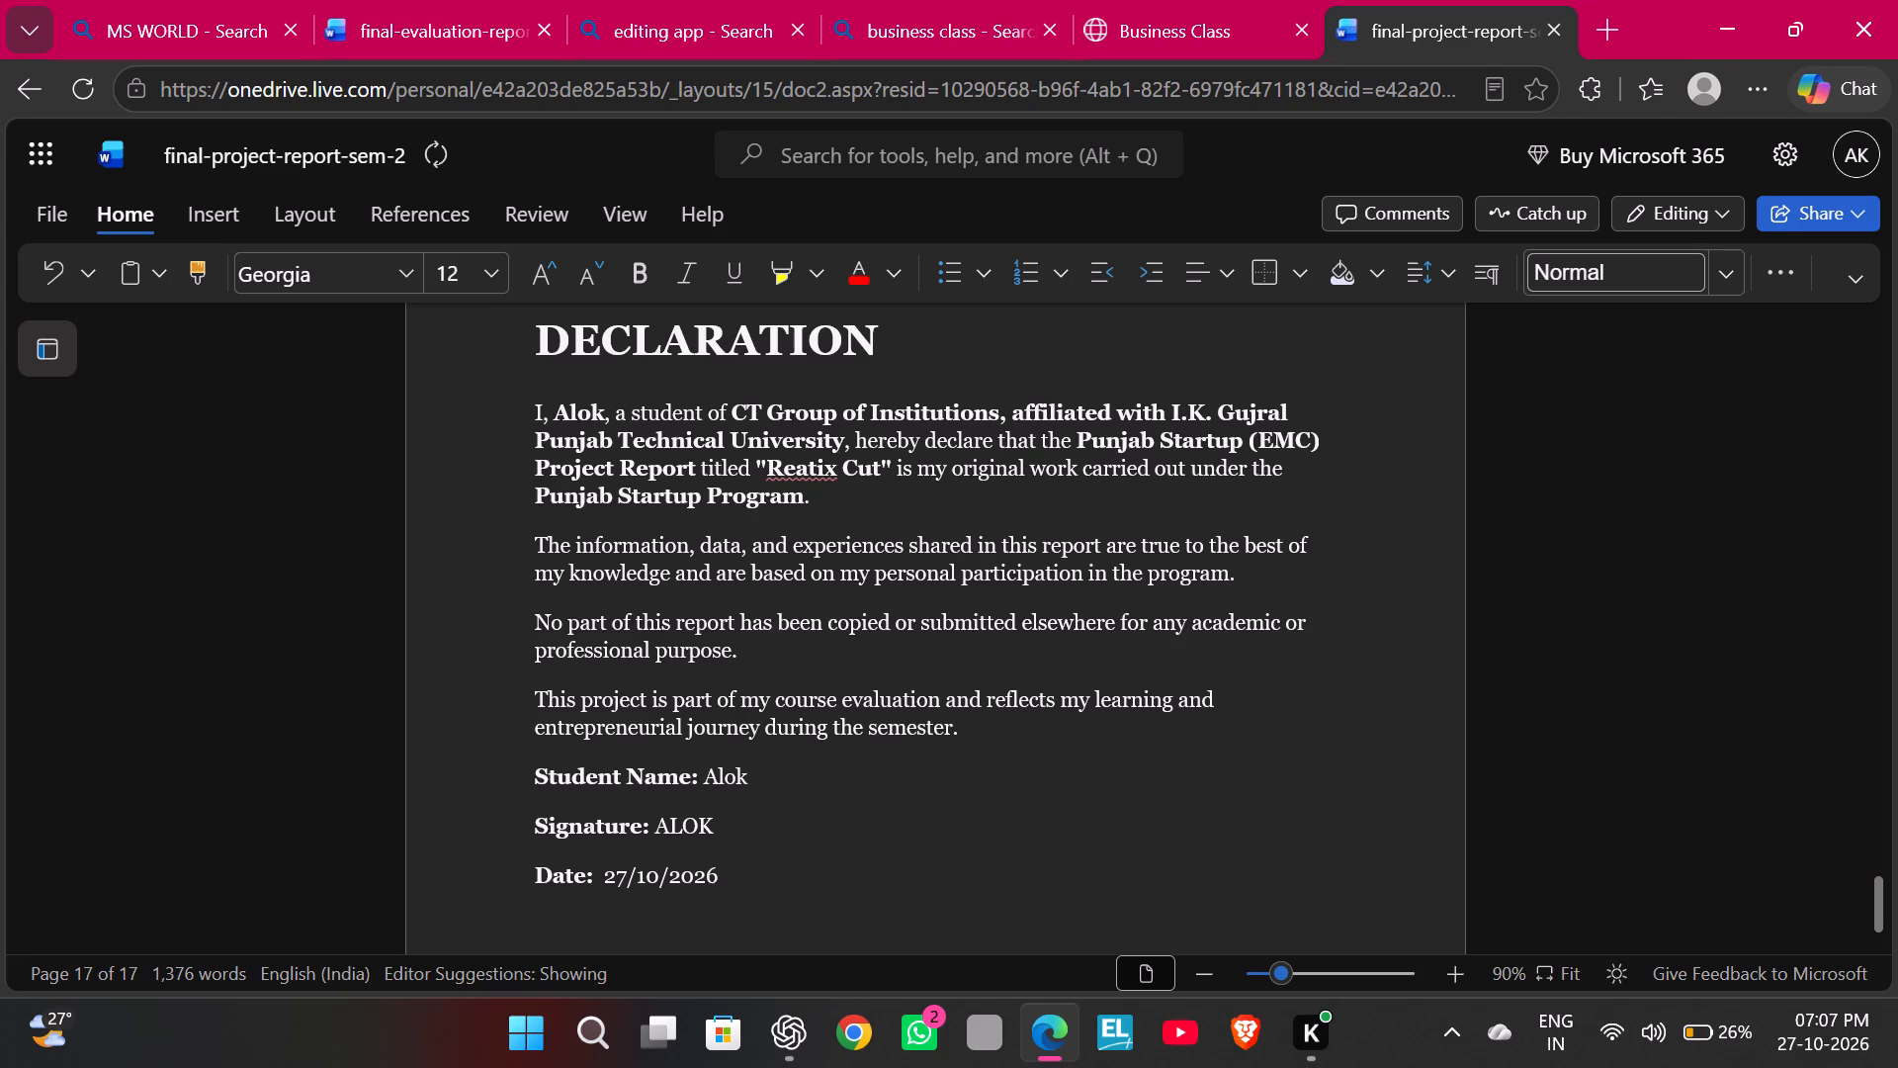
# Review the report's page layout from the end back to the cover, checking the pages around the profile and course screenshots.
pyautogui.scroll(-4, 959, 690)
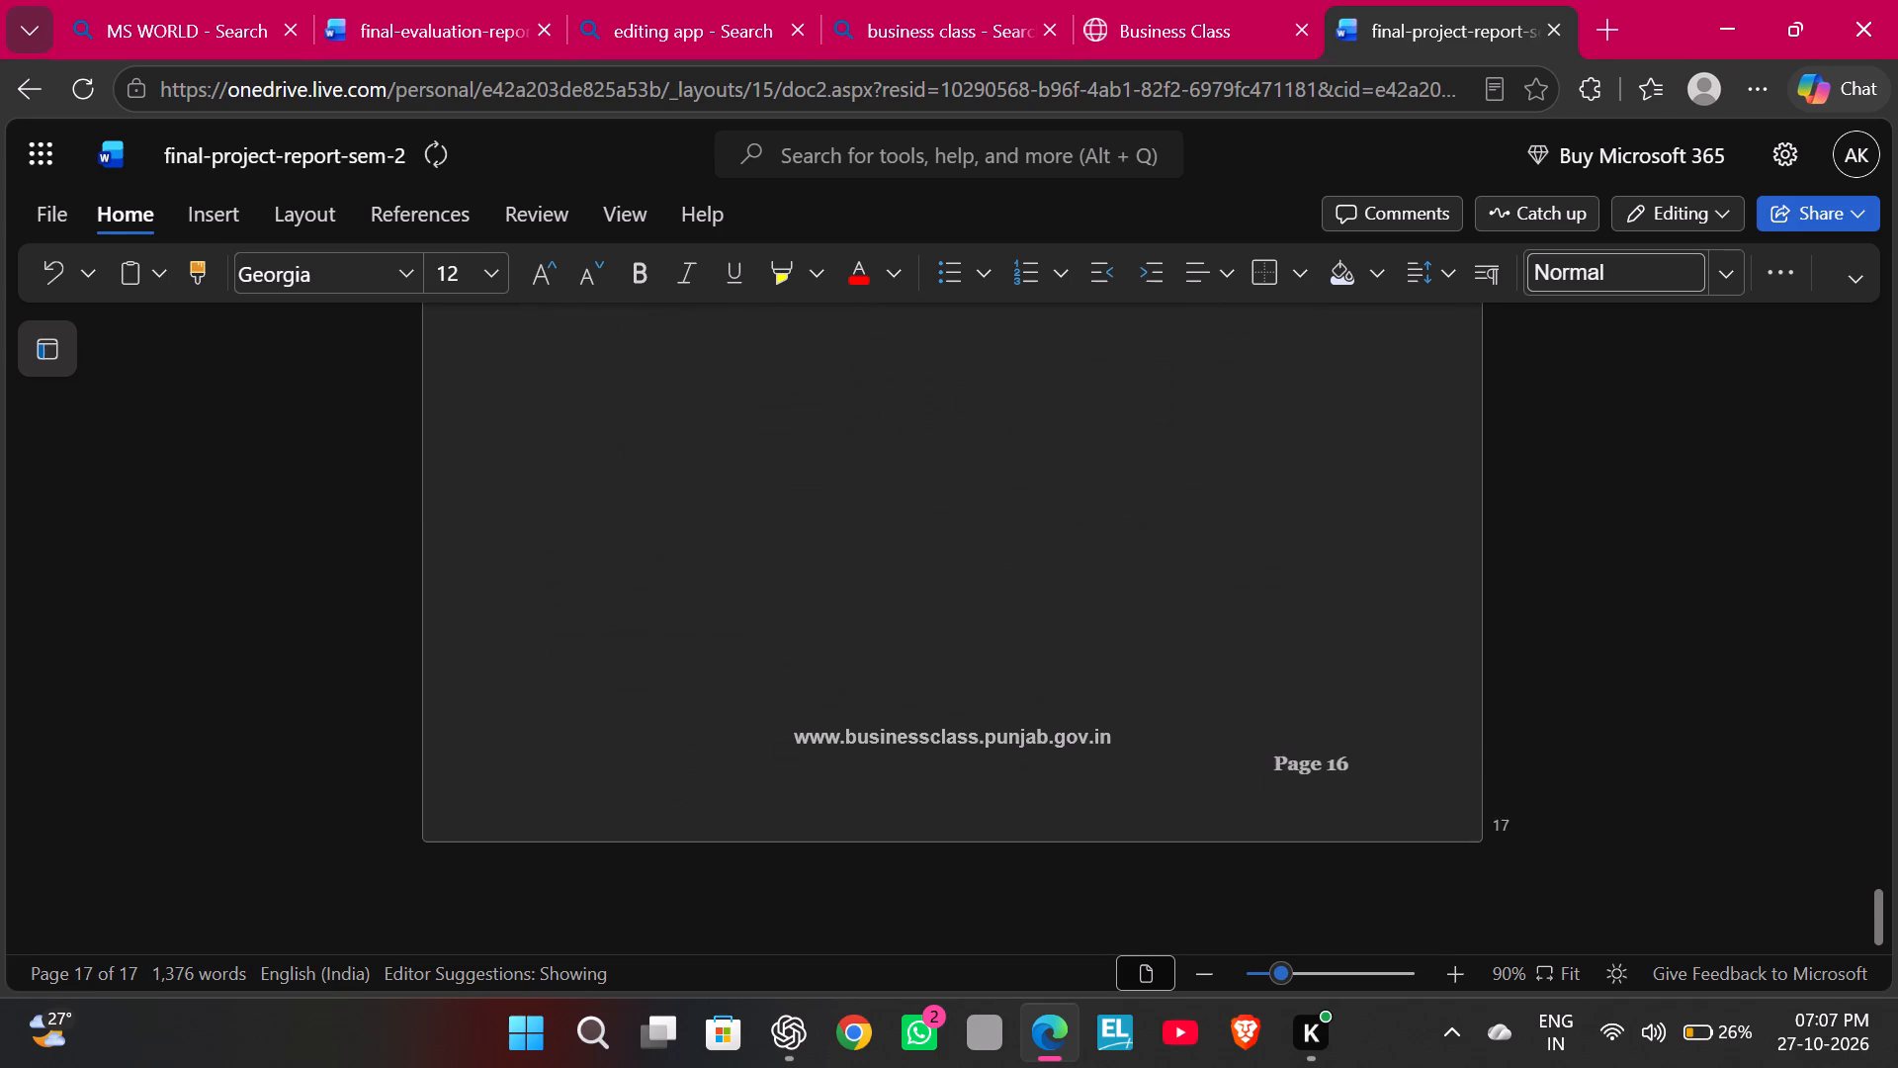
pyautogui.scroll(12, 959, 690)
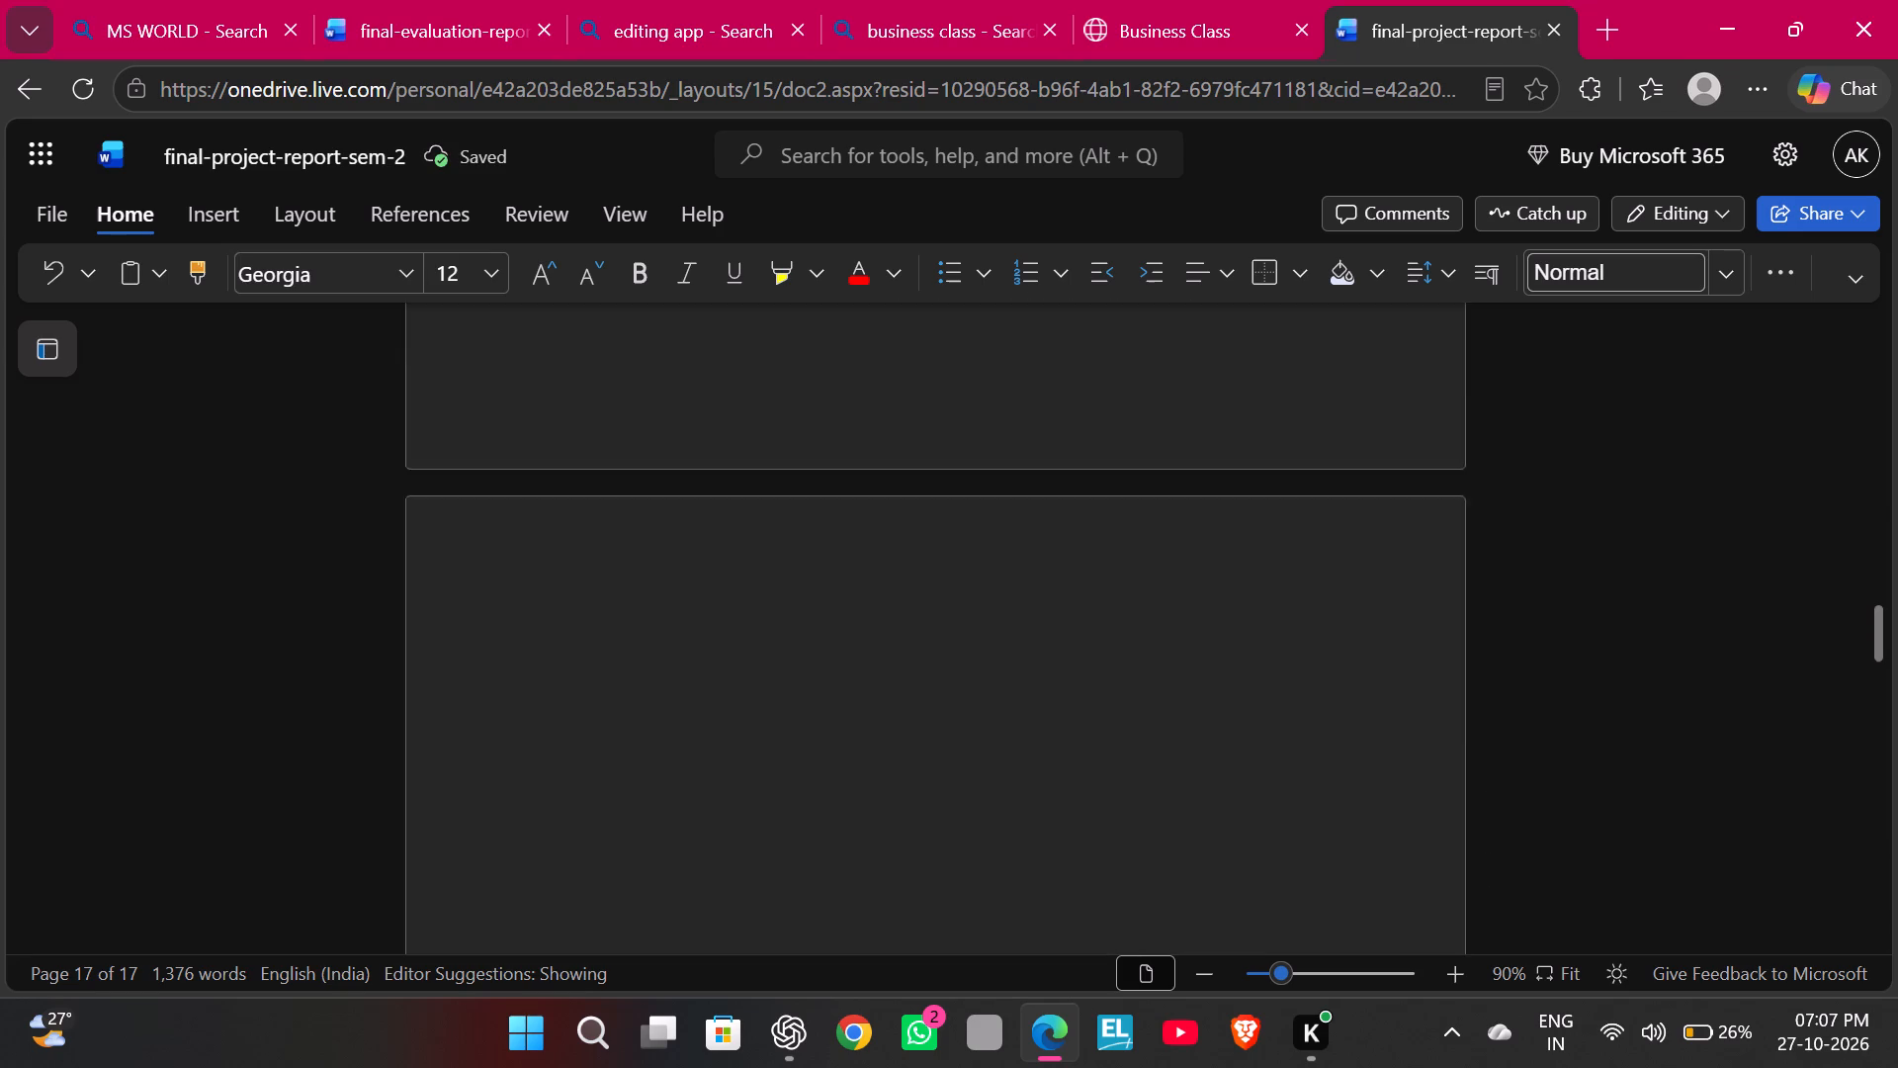
pyautogui.scroll(6, 959, 690)
pyautogui.scroll(-3, 959, 690)
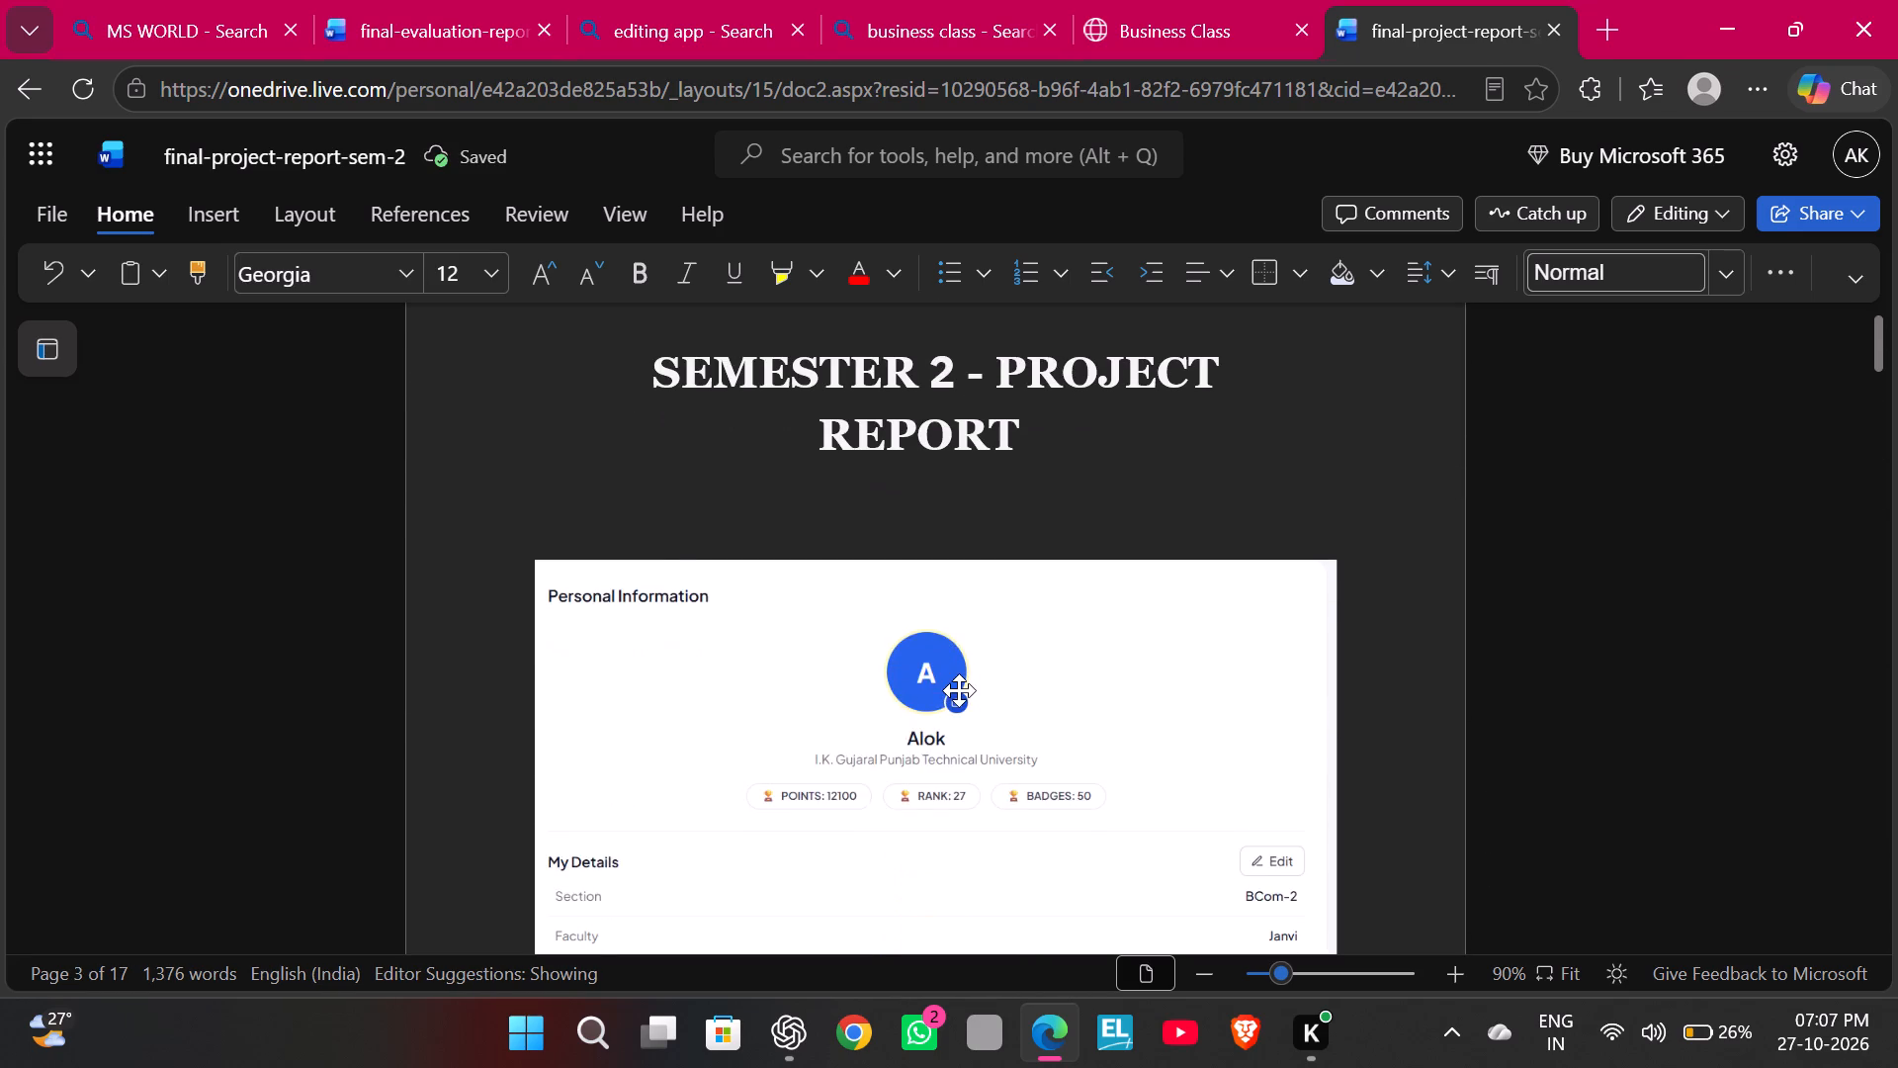
pyautogui.scroll(-4, 959, 690)
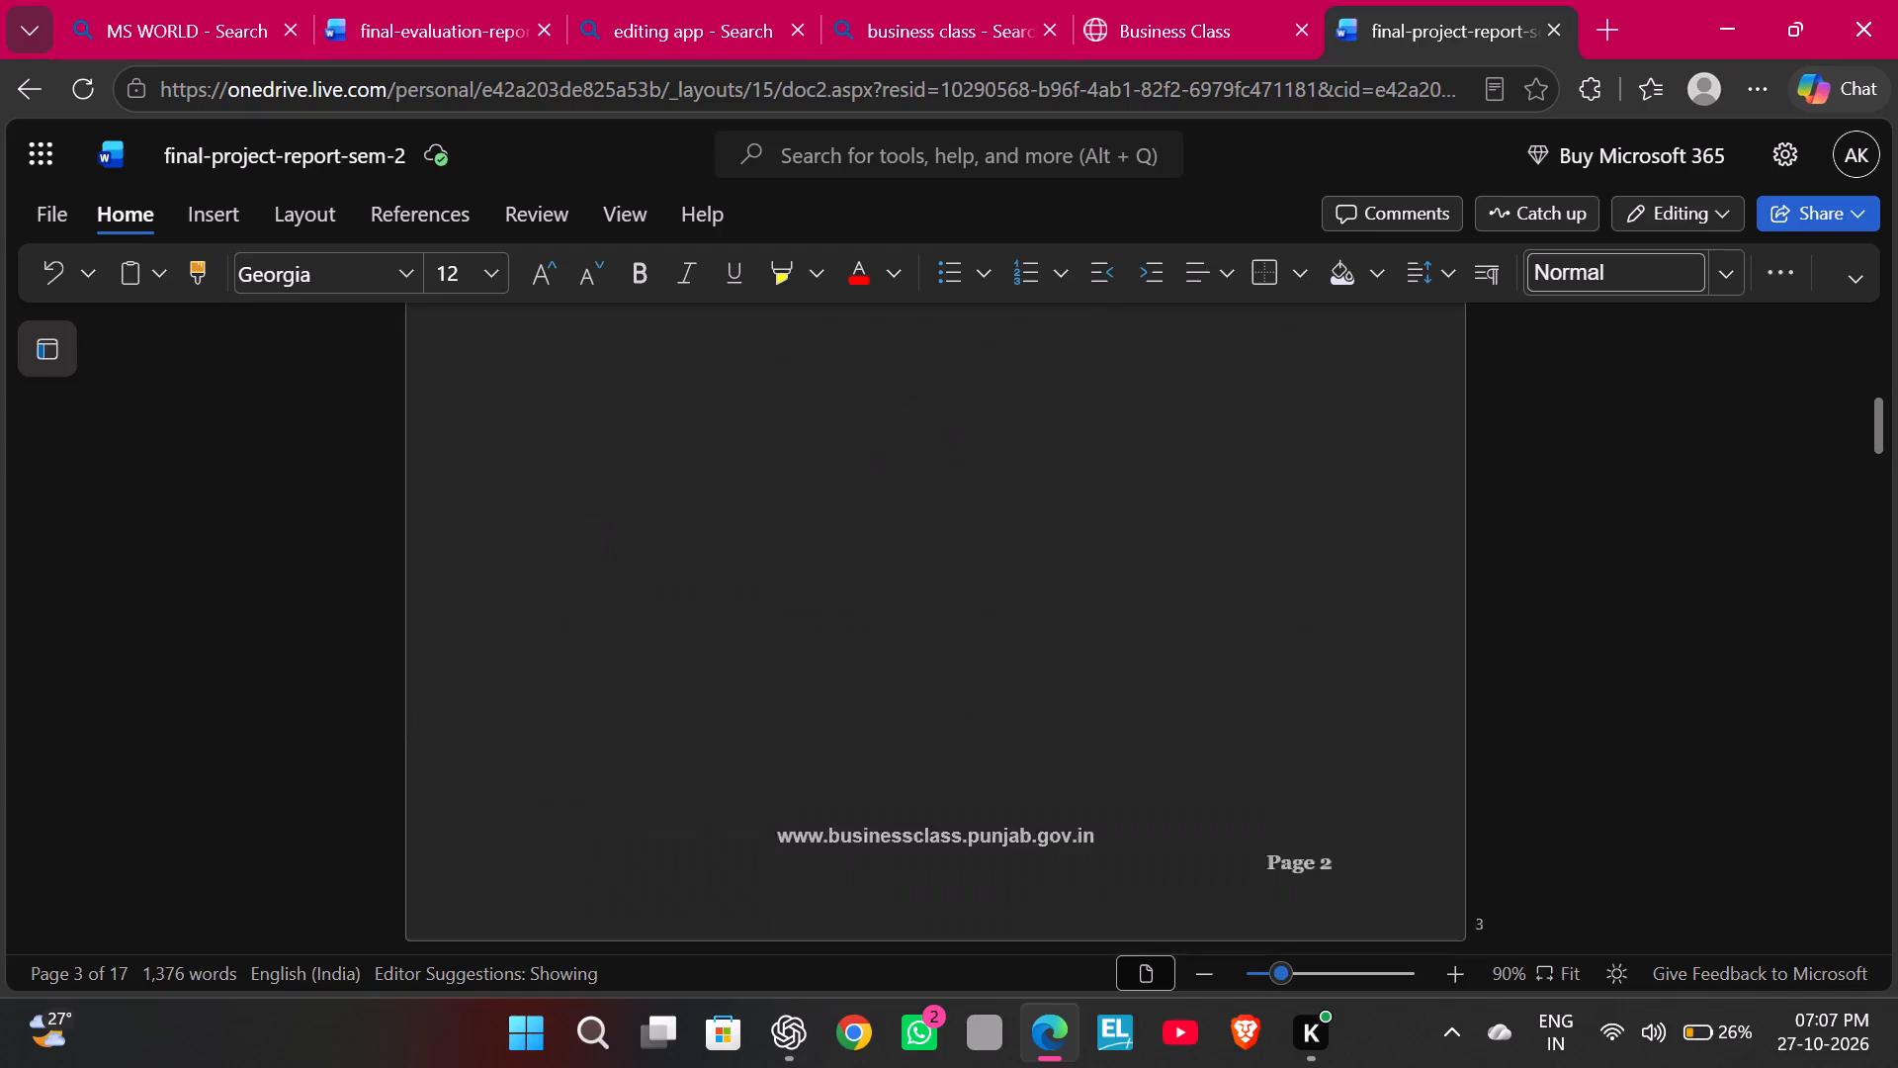
pyautogui.scroll(-2, 959, 690)
pyautogui.scroll(5, 959, 690)
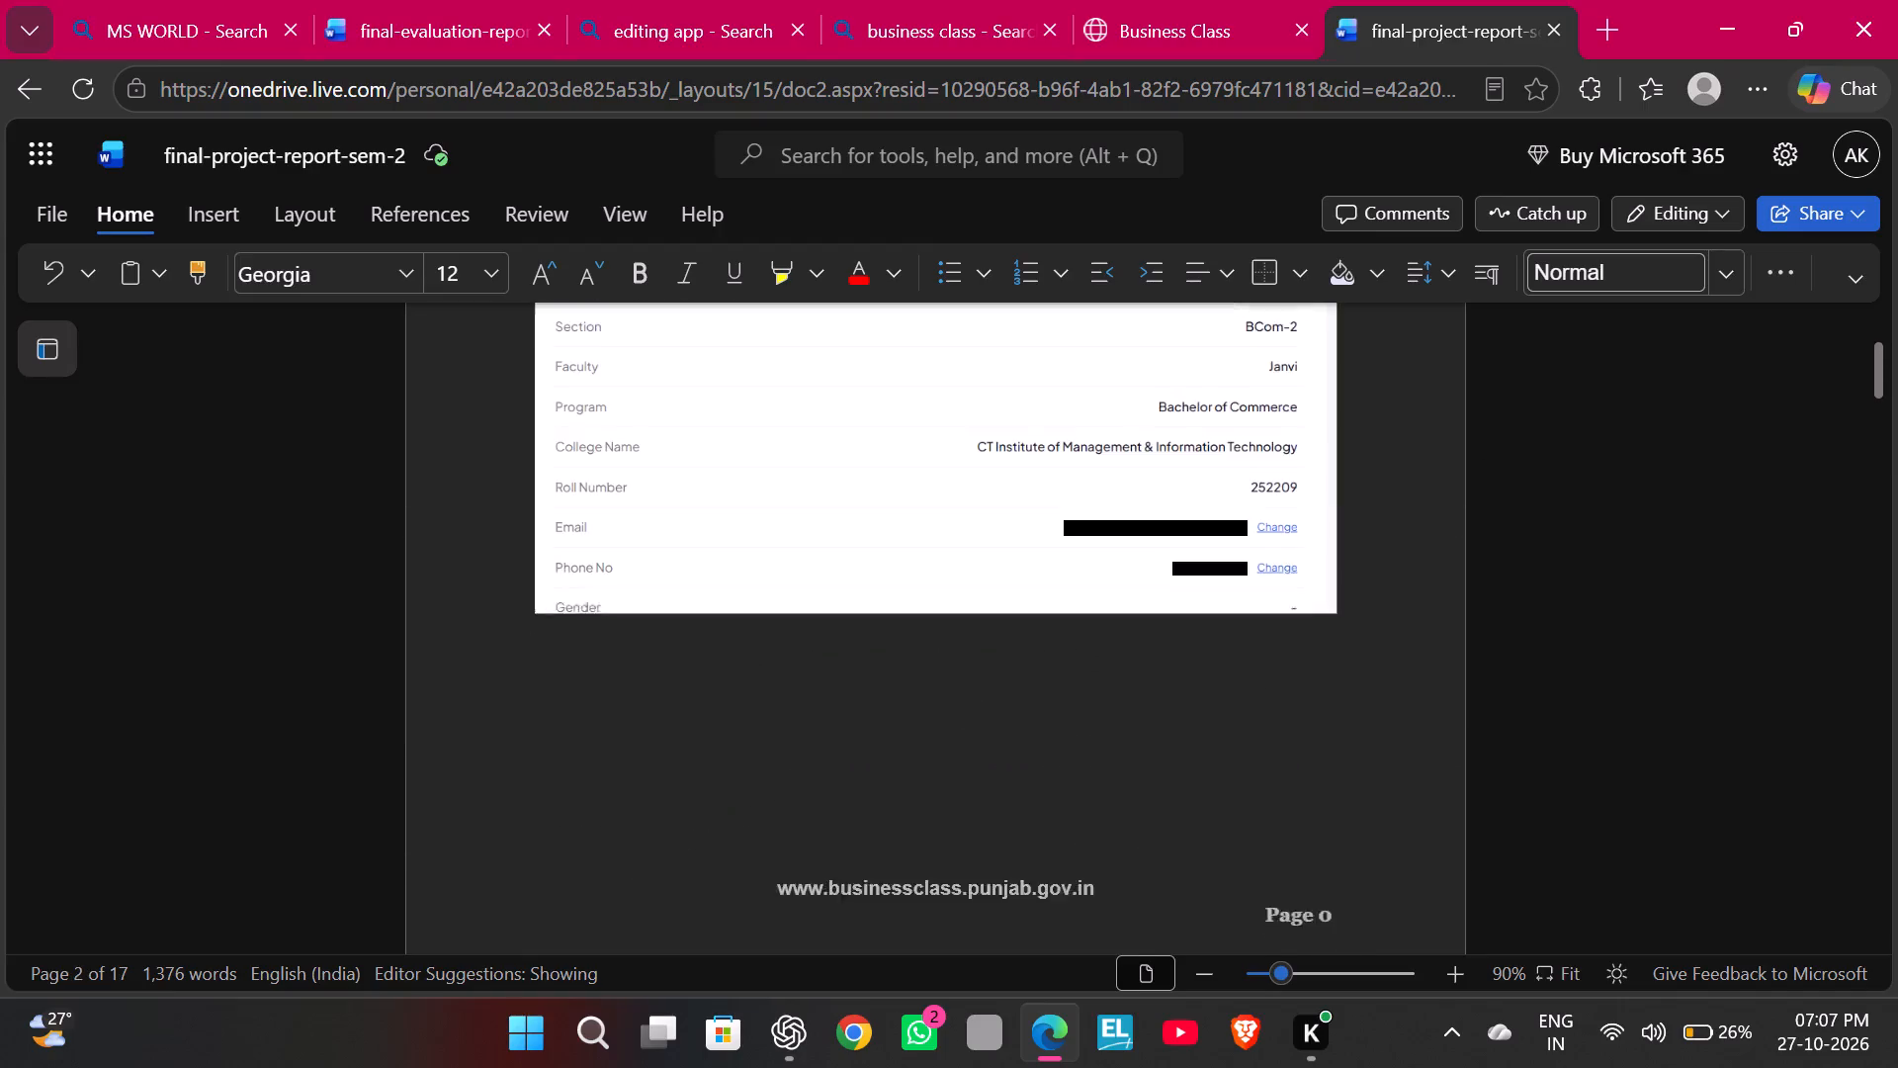
pyautogui.scroll(4, 959, 690)
pyautogui.scroll(-1, 959, 690)
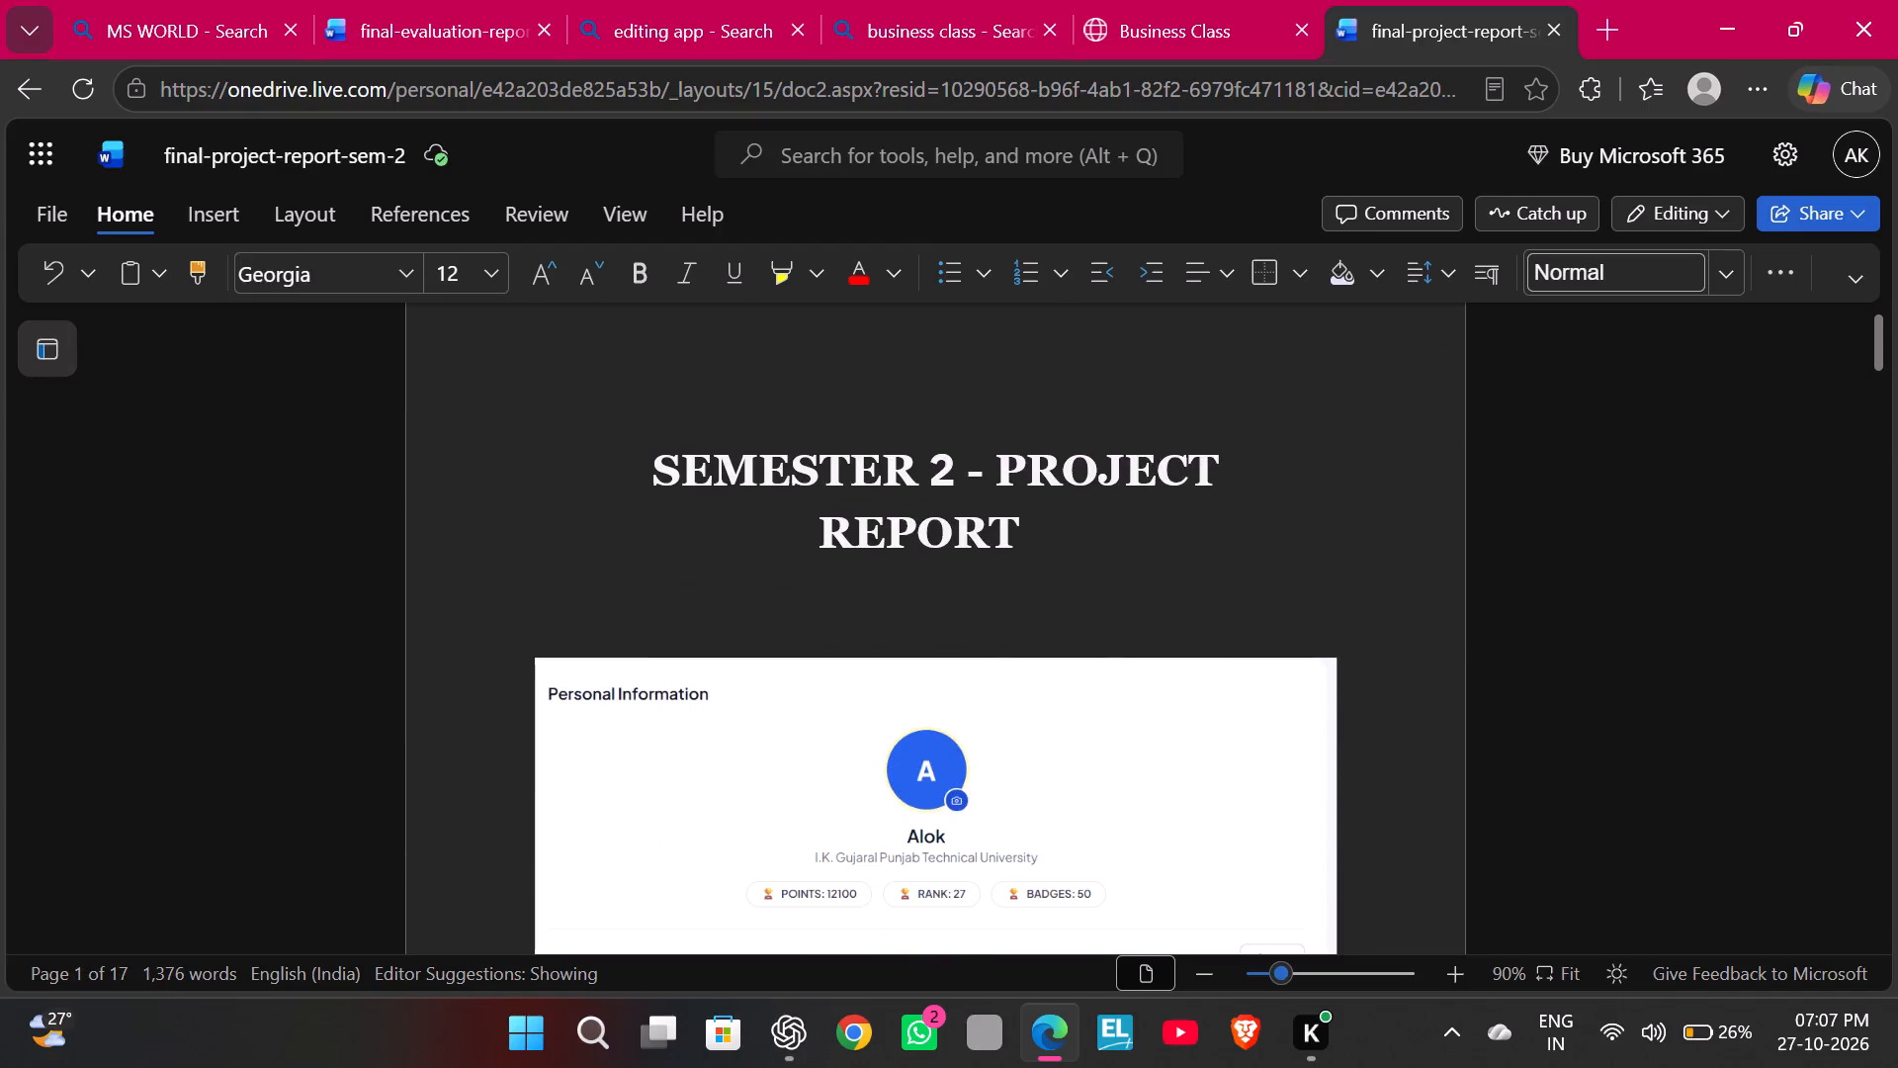
pyautogui.click(1302, 611)
pyautogui.scroll(-4, 1302, 611)
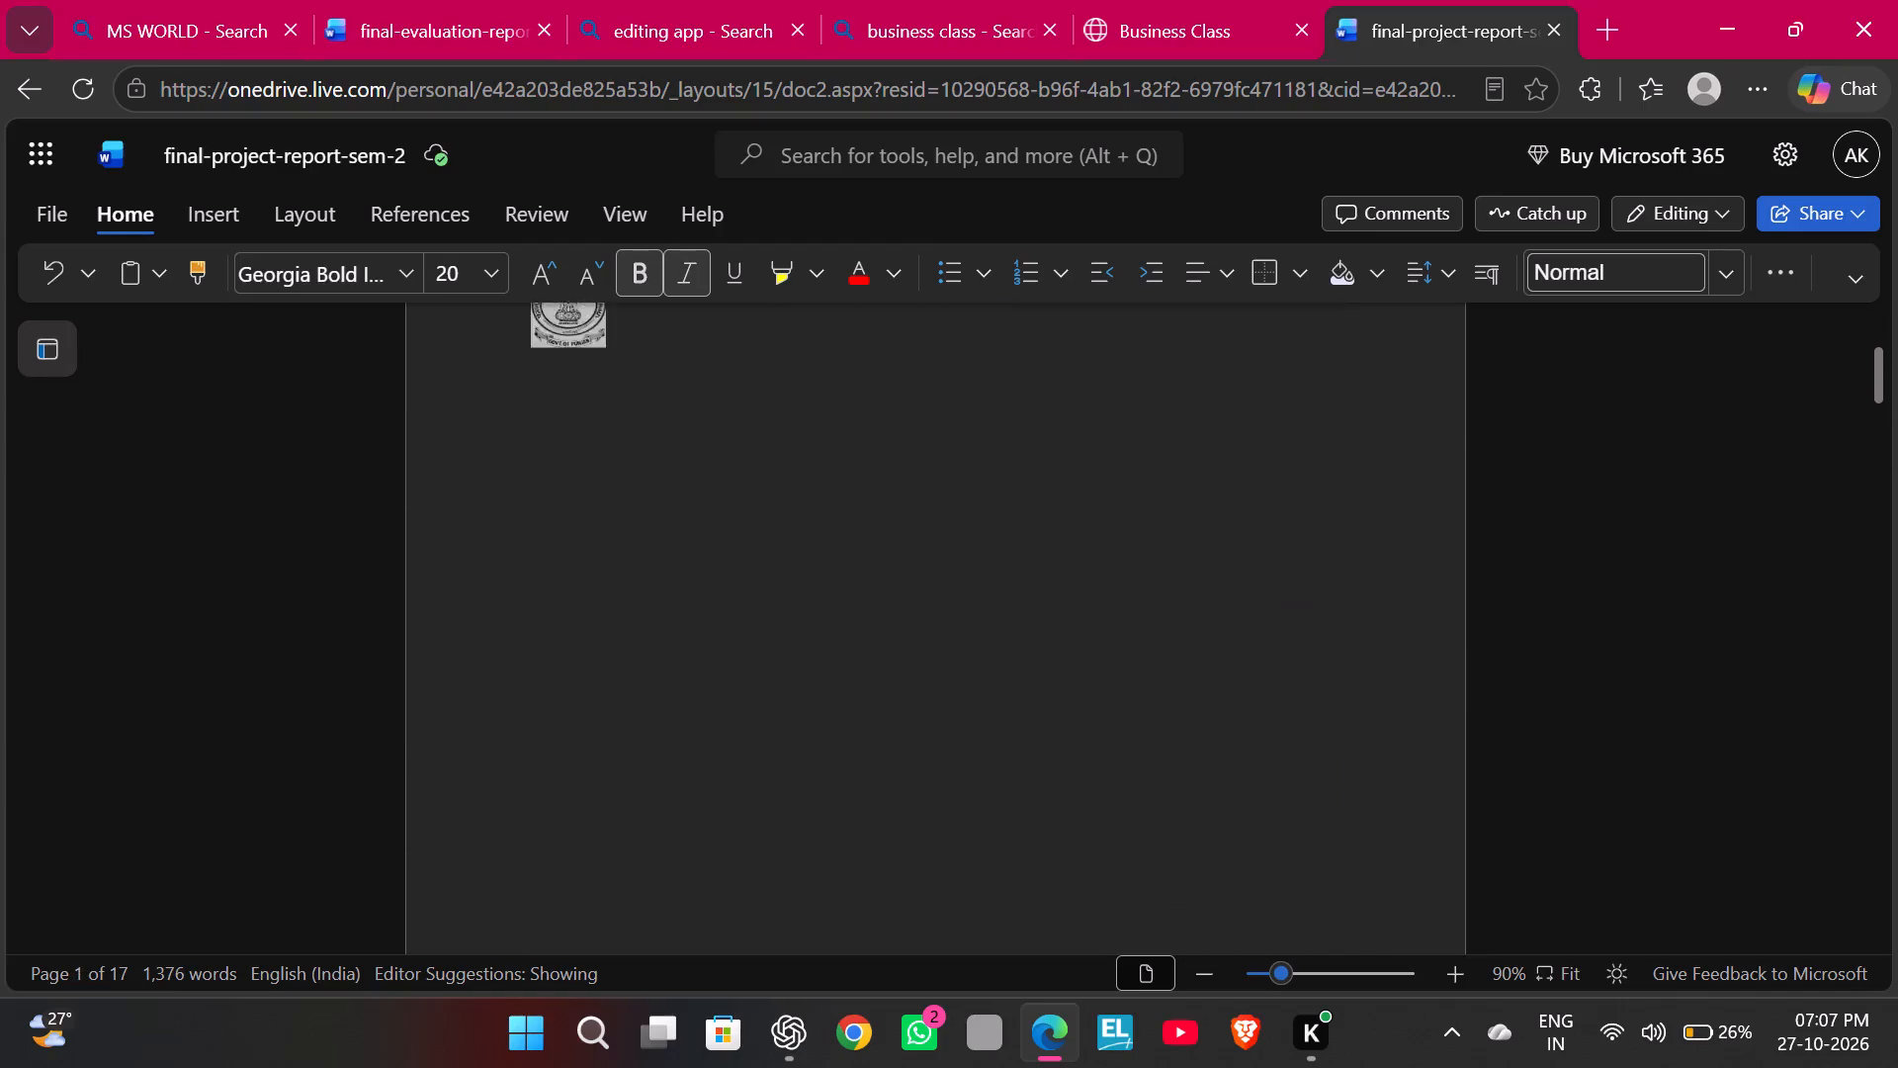
pyautogui.scroll(-6, 1302, 611)
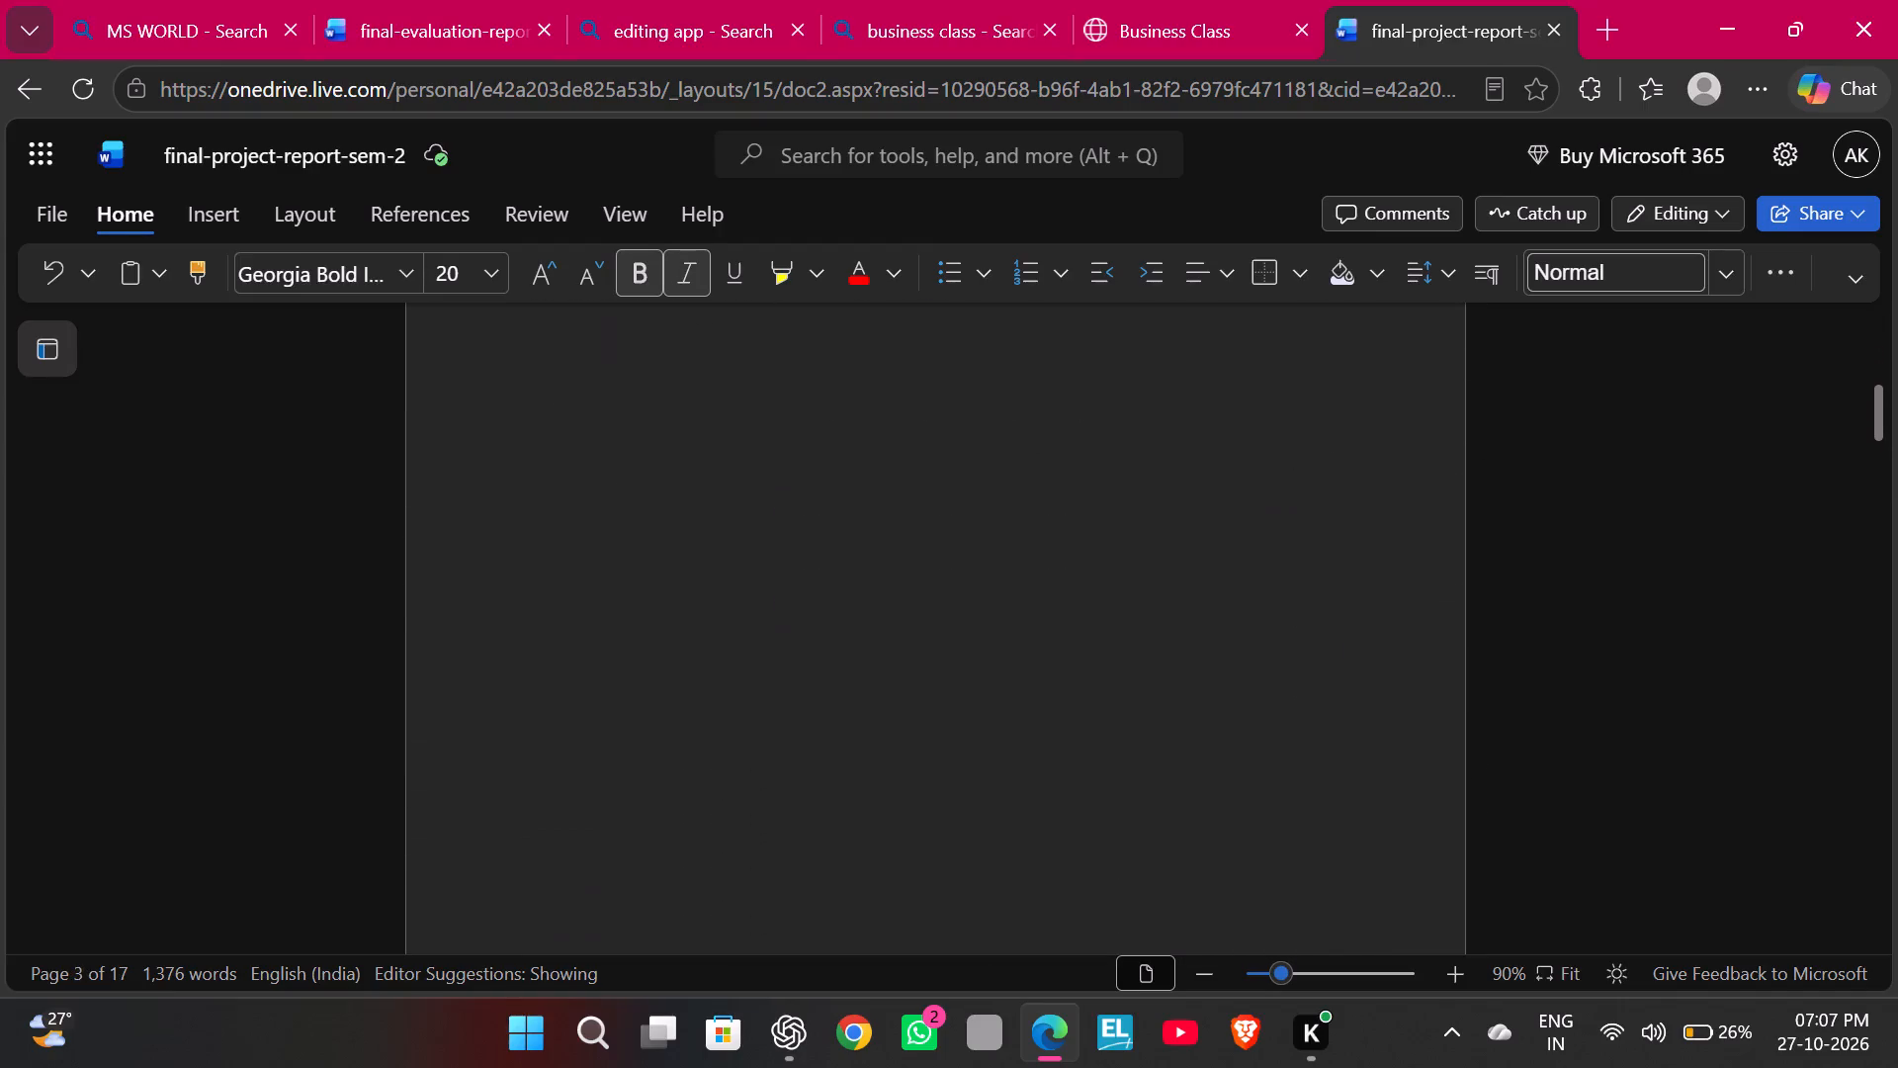
pyautogui.scroll(-3, 1302, 611)
pyautogui.scroll(1, 1302, 611)
pyautogui.scroll(-2, 1302, 611)
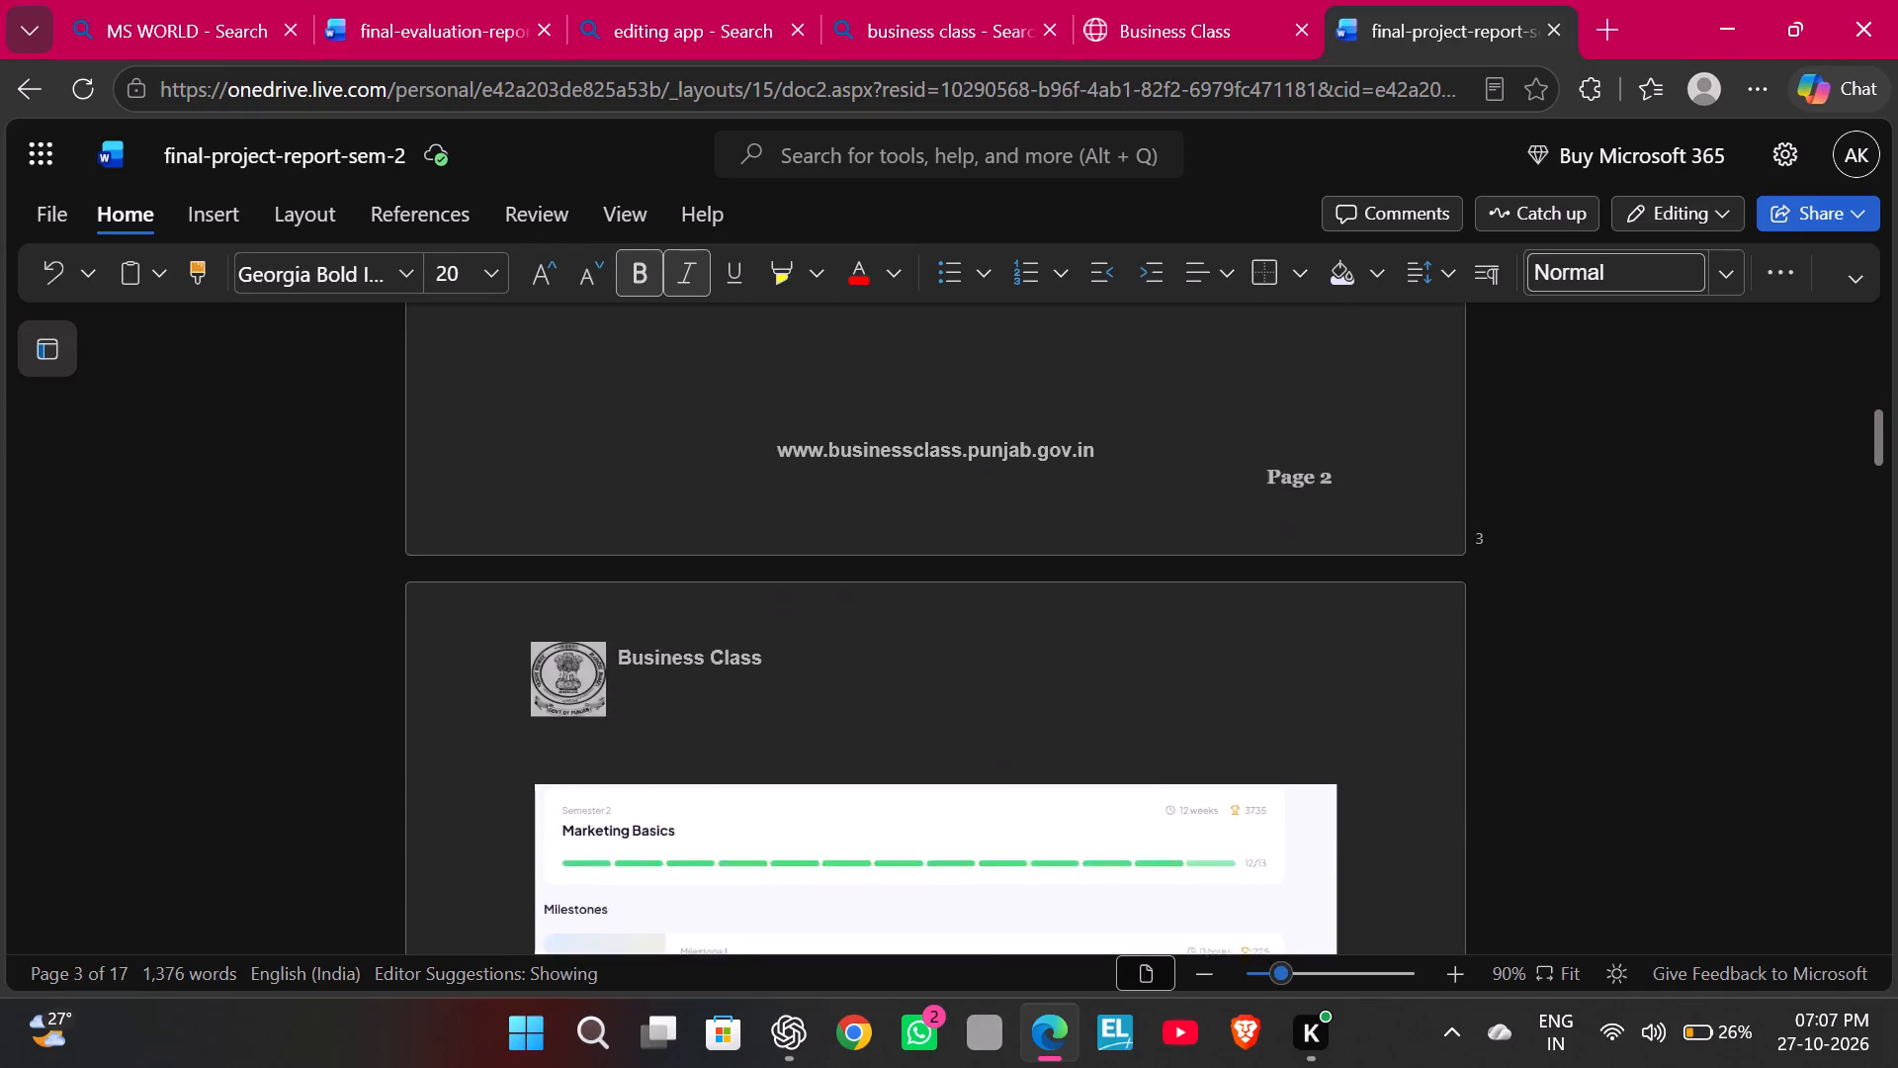
pyautogui.scroll(-5, 1302, 611)
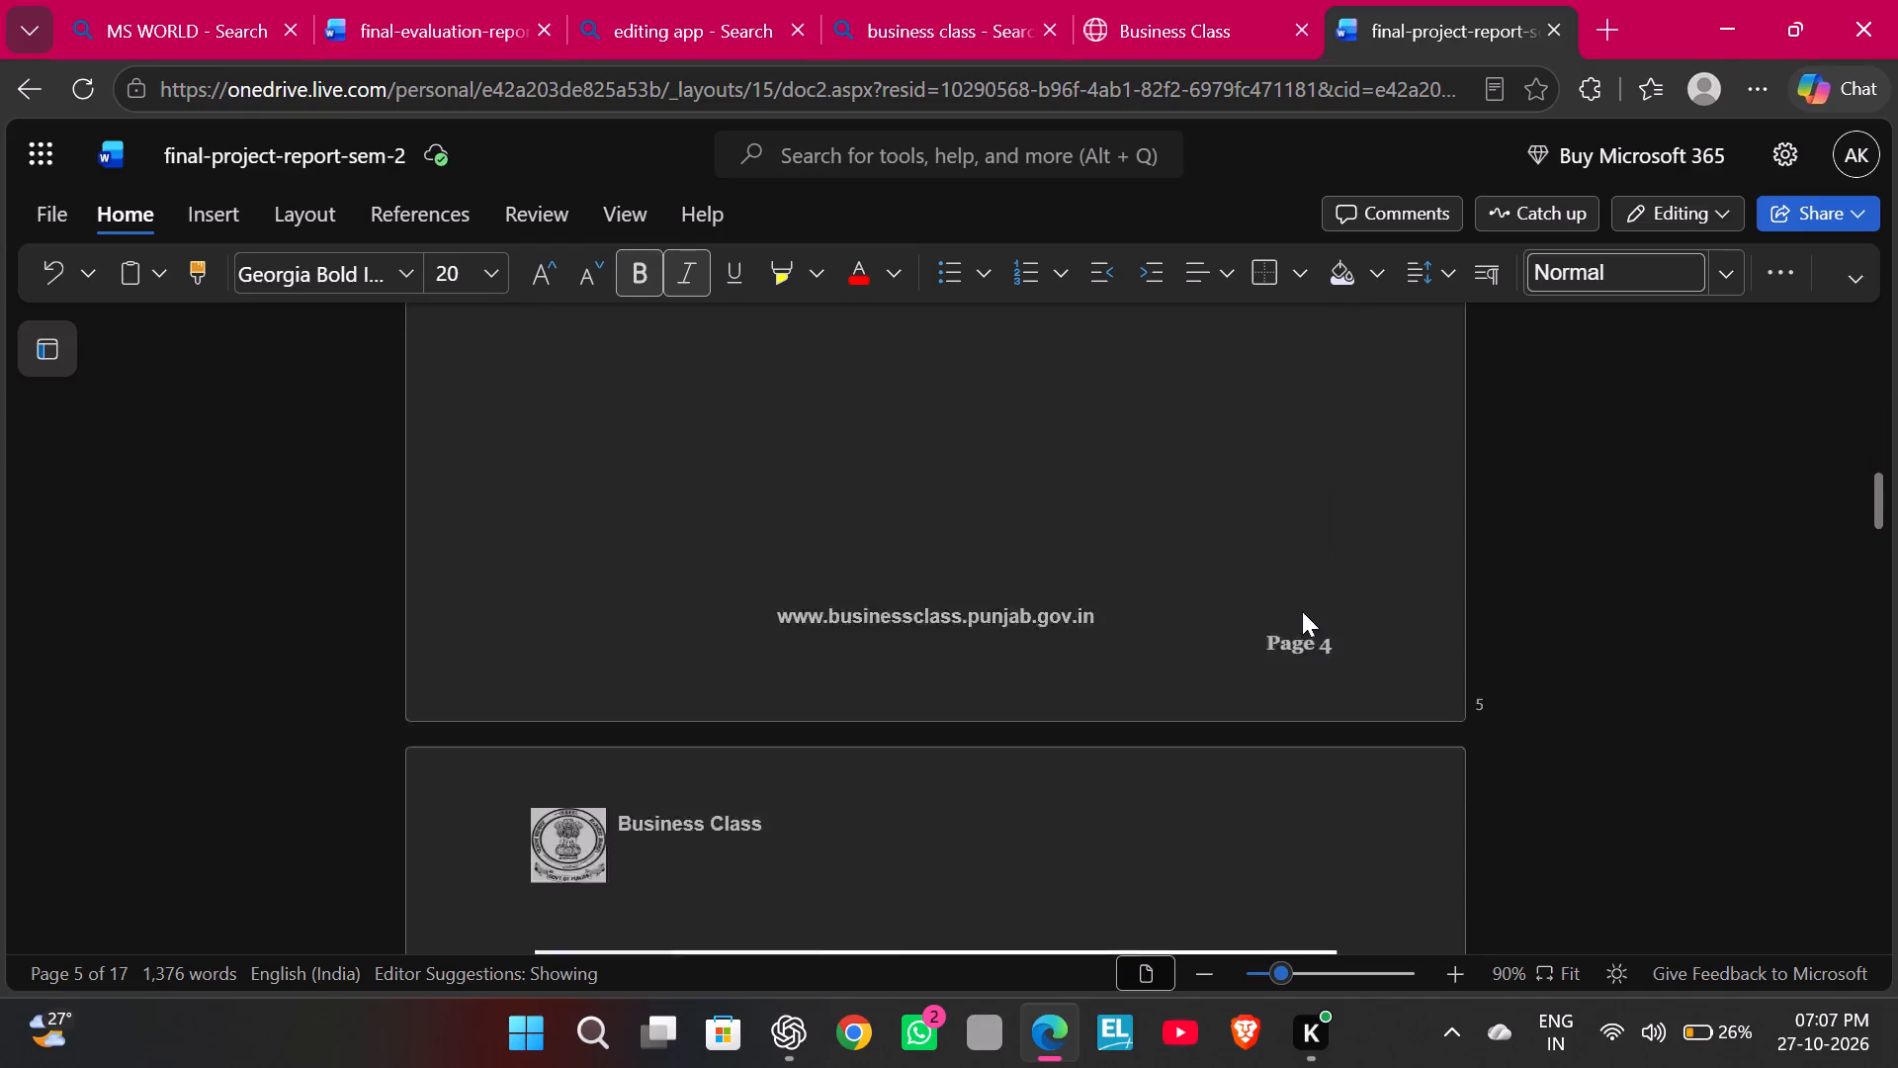
pyautogui.scroll(-2, 1302, 611)
pyautogui.scroll(4, 1302, 611)
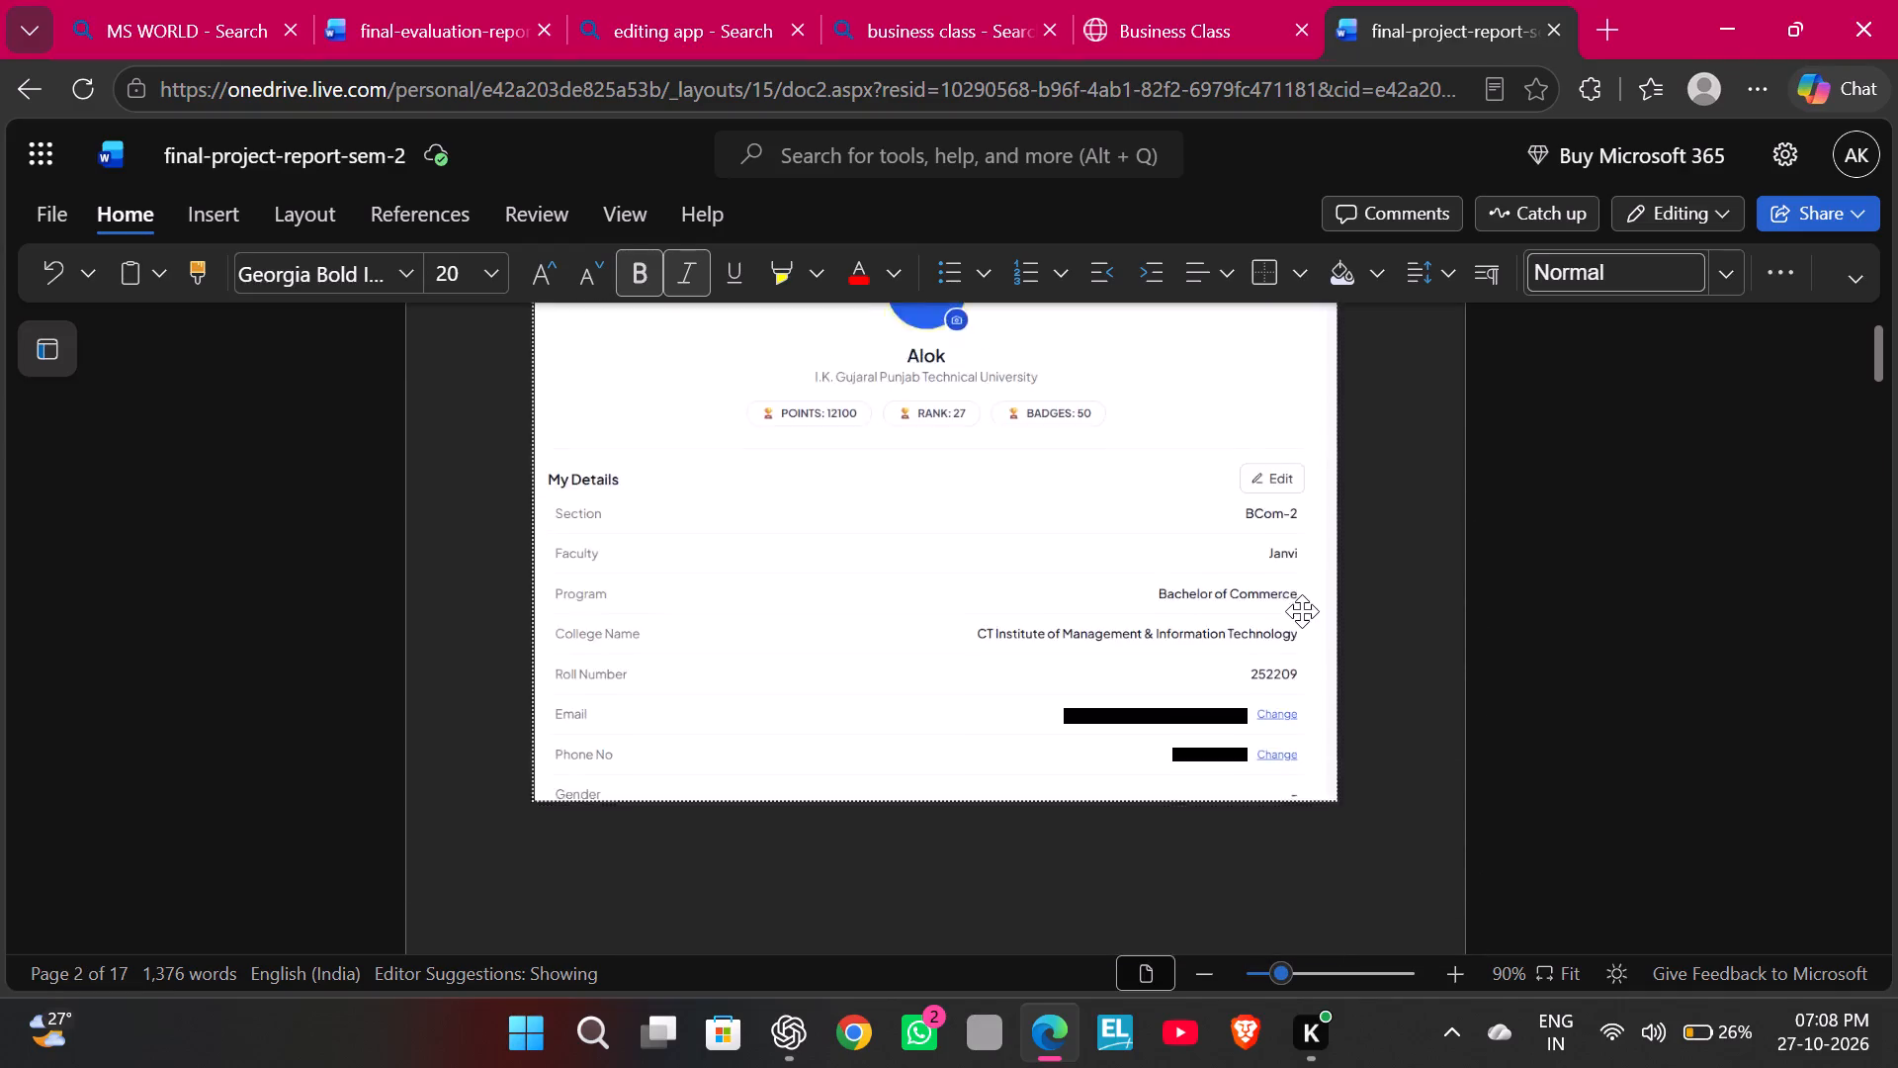
pyautogui.scroll(1, 1302, 611)
pyautogui.scroll(-4, 1302, 611)
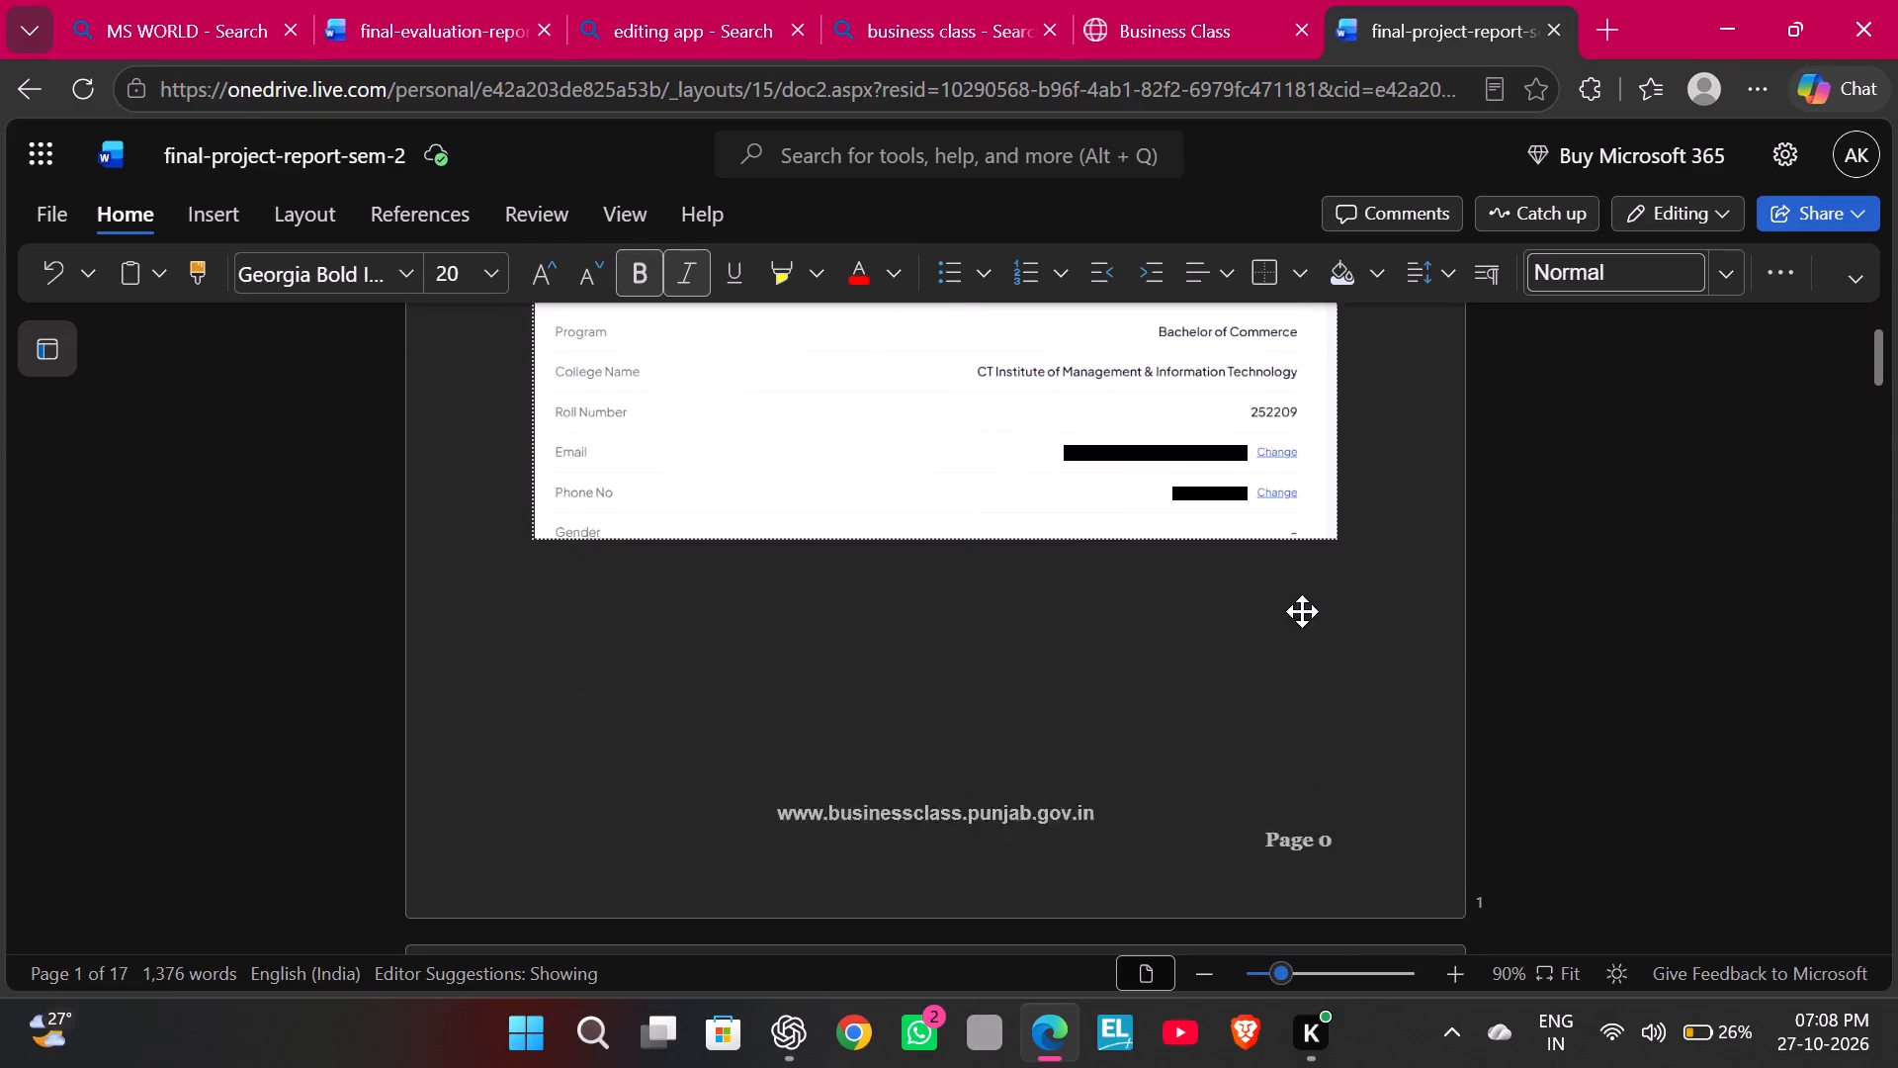
pyautogui.scroll(-2, 1302, 611)
# Examine the empty pages following the cover page and check which editing options are offered on them.
pyautogui.rightClick(1243, 594)
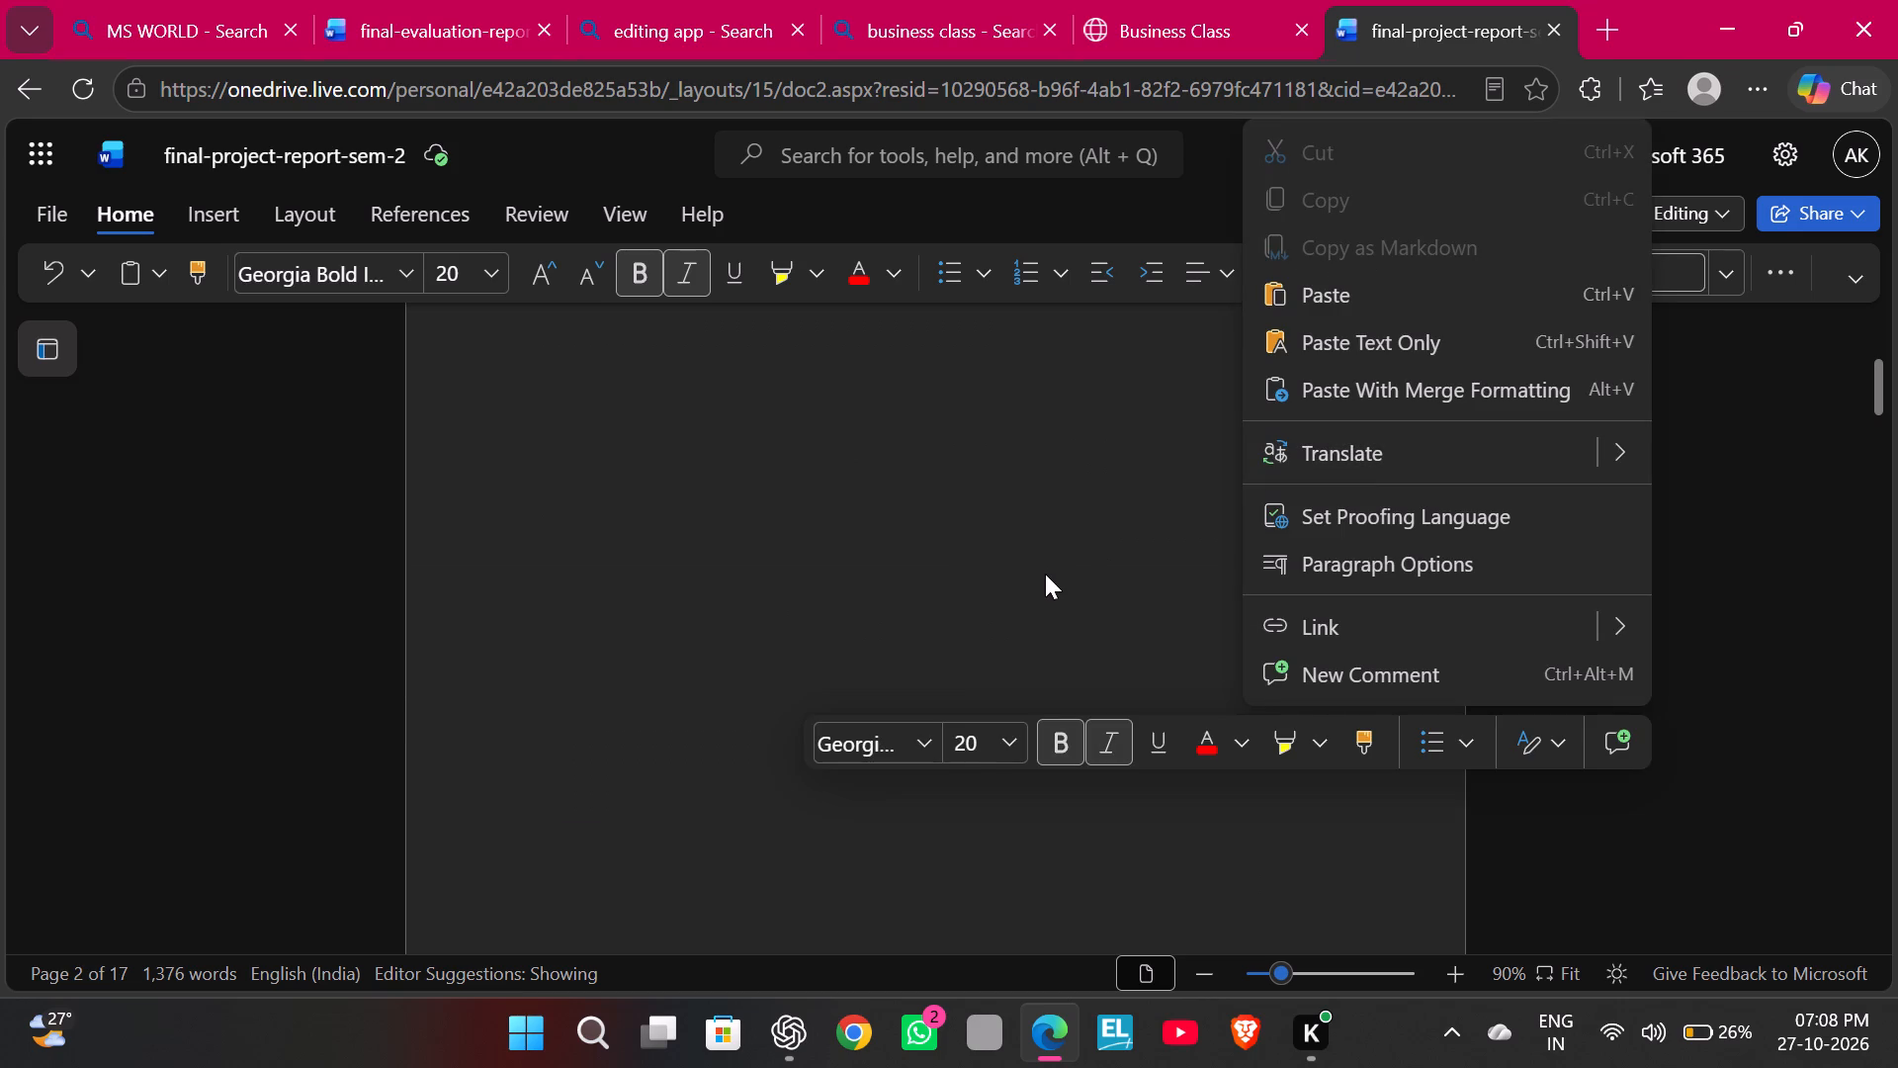
pyautogui.click(1015, 572)
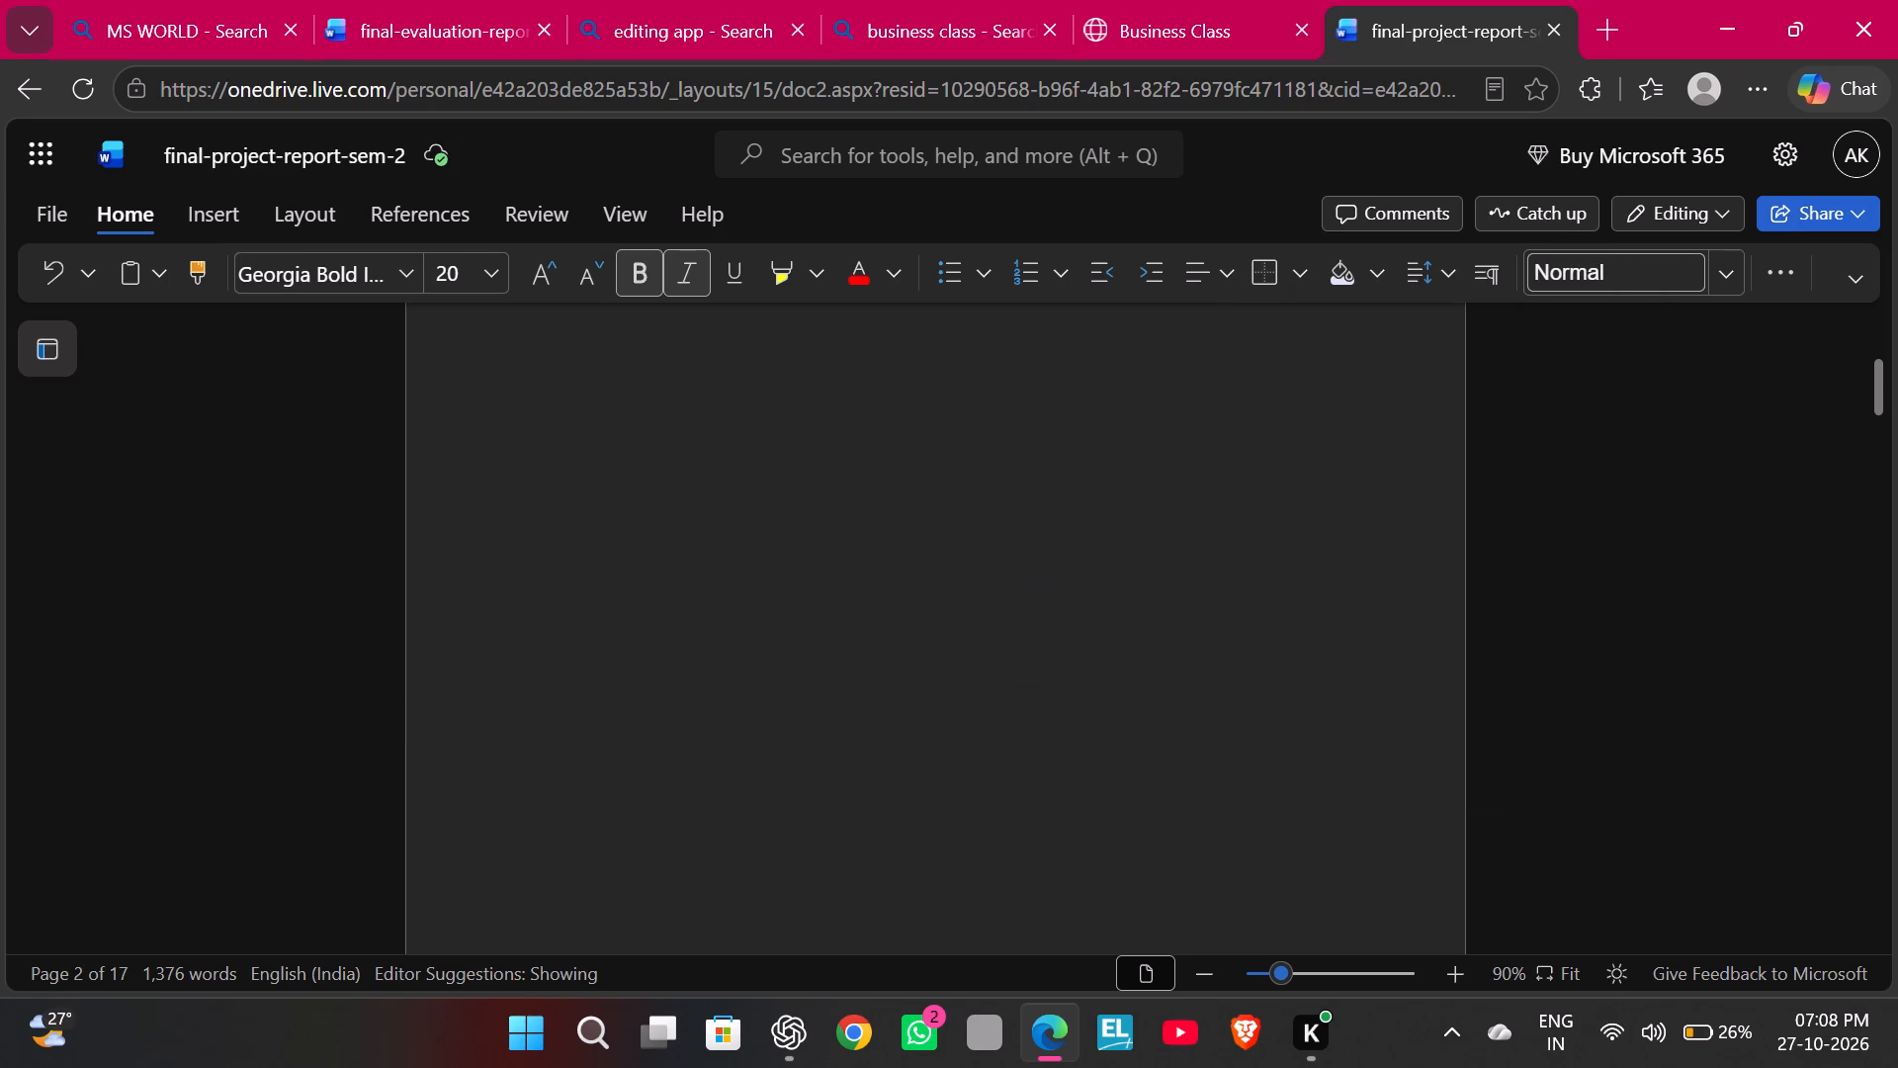
pyautogui.scroll(1, 782, 483)
pyautogui.scroll(1, 611, 394)
pyautogui.scroll(5, 696, 515)
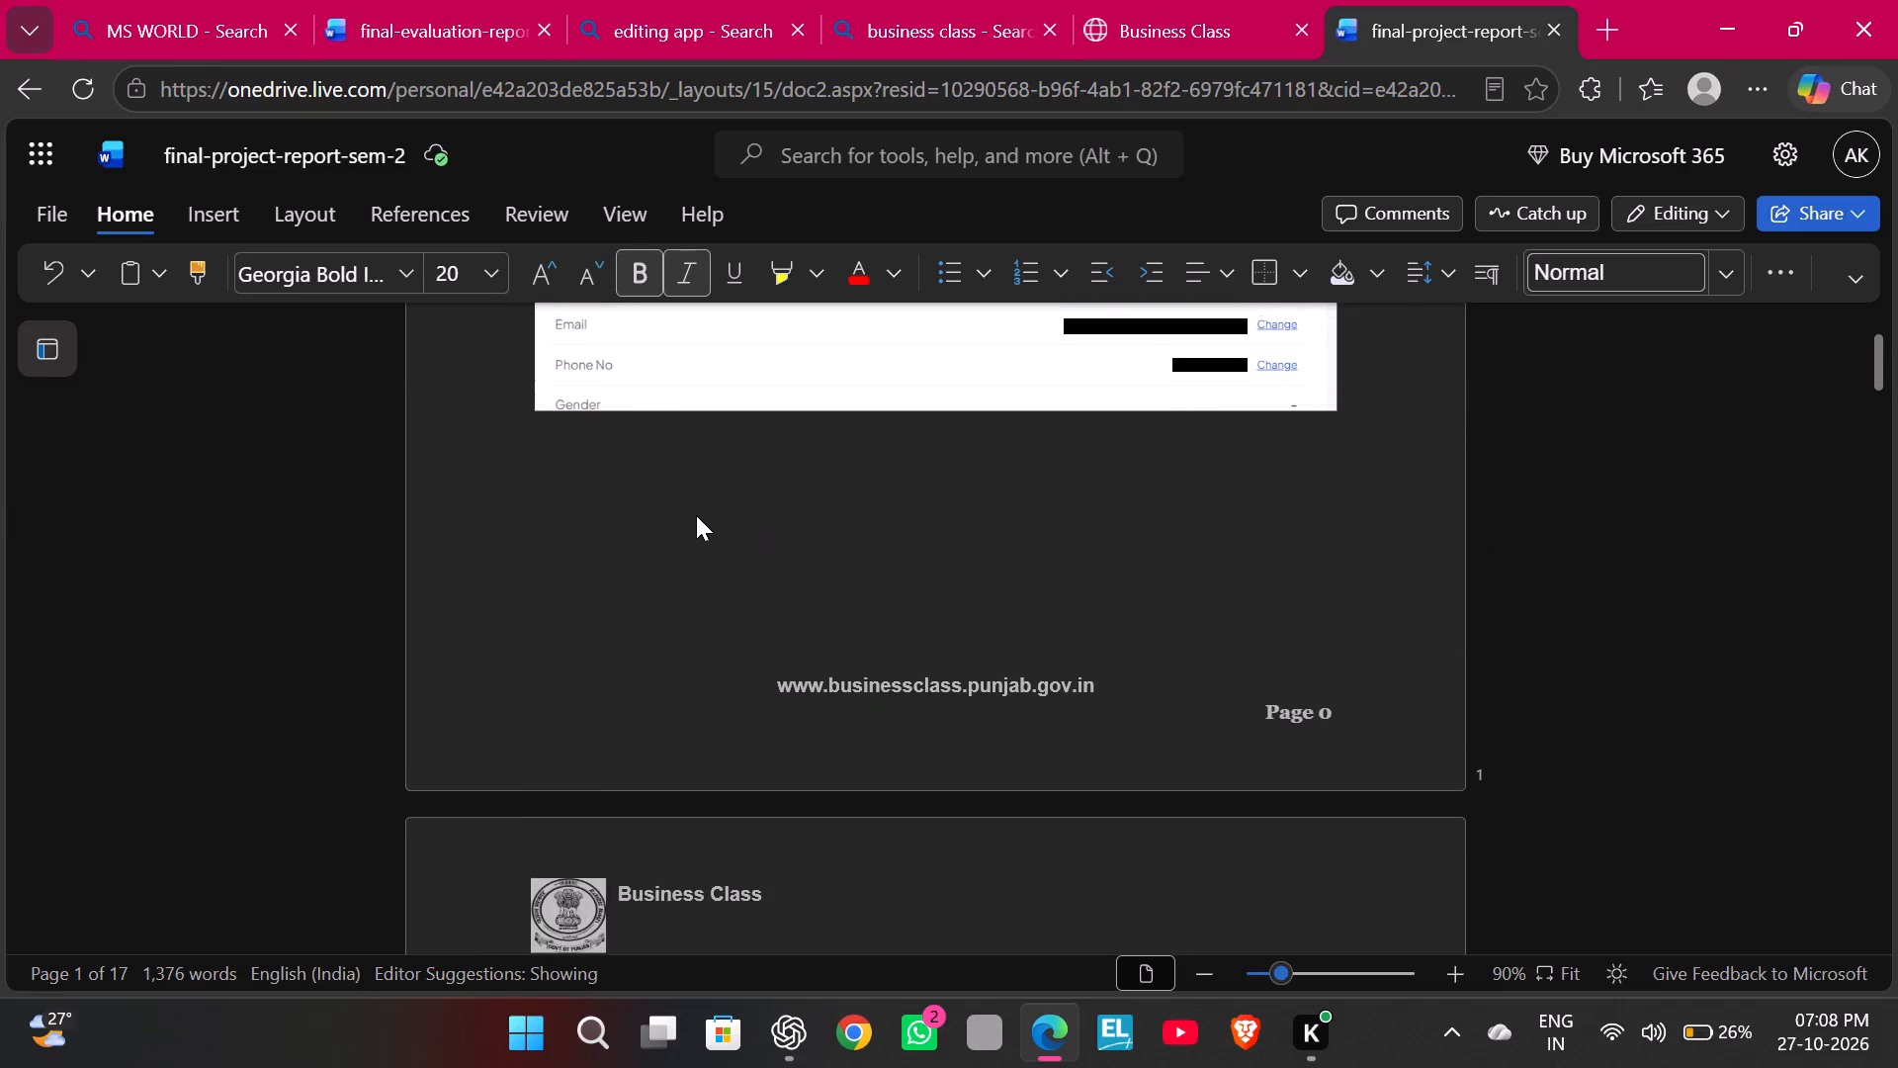
pyautogui.scroll(-4, 696, 515)
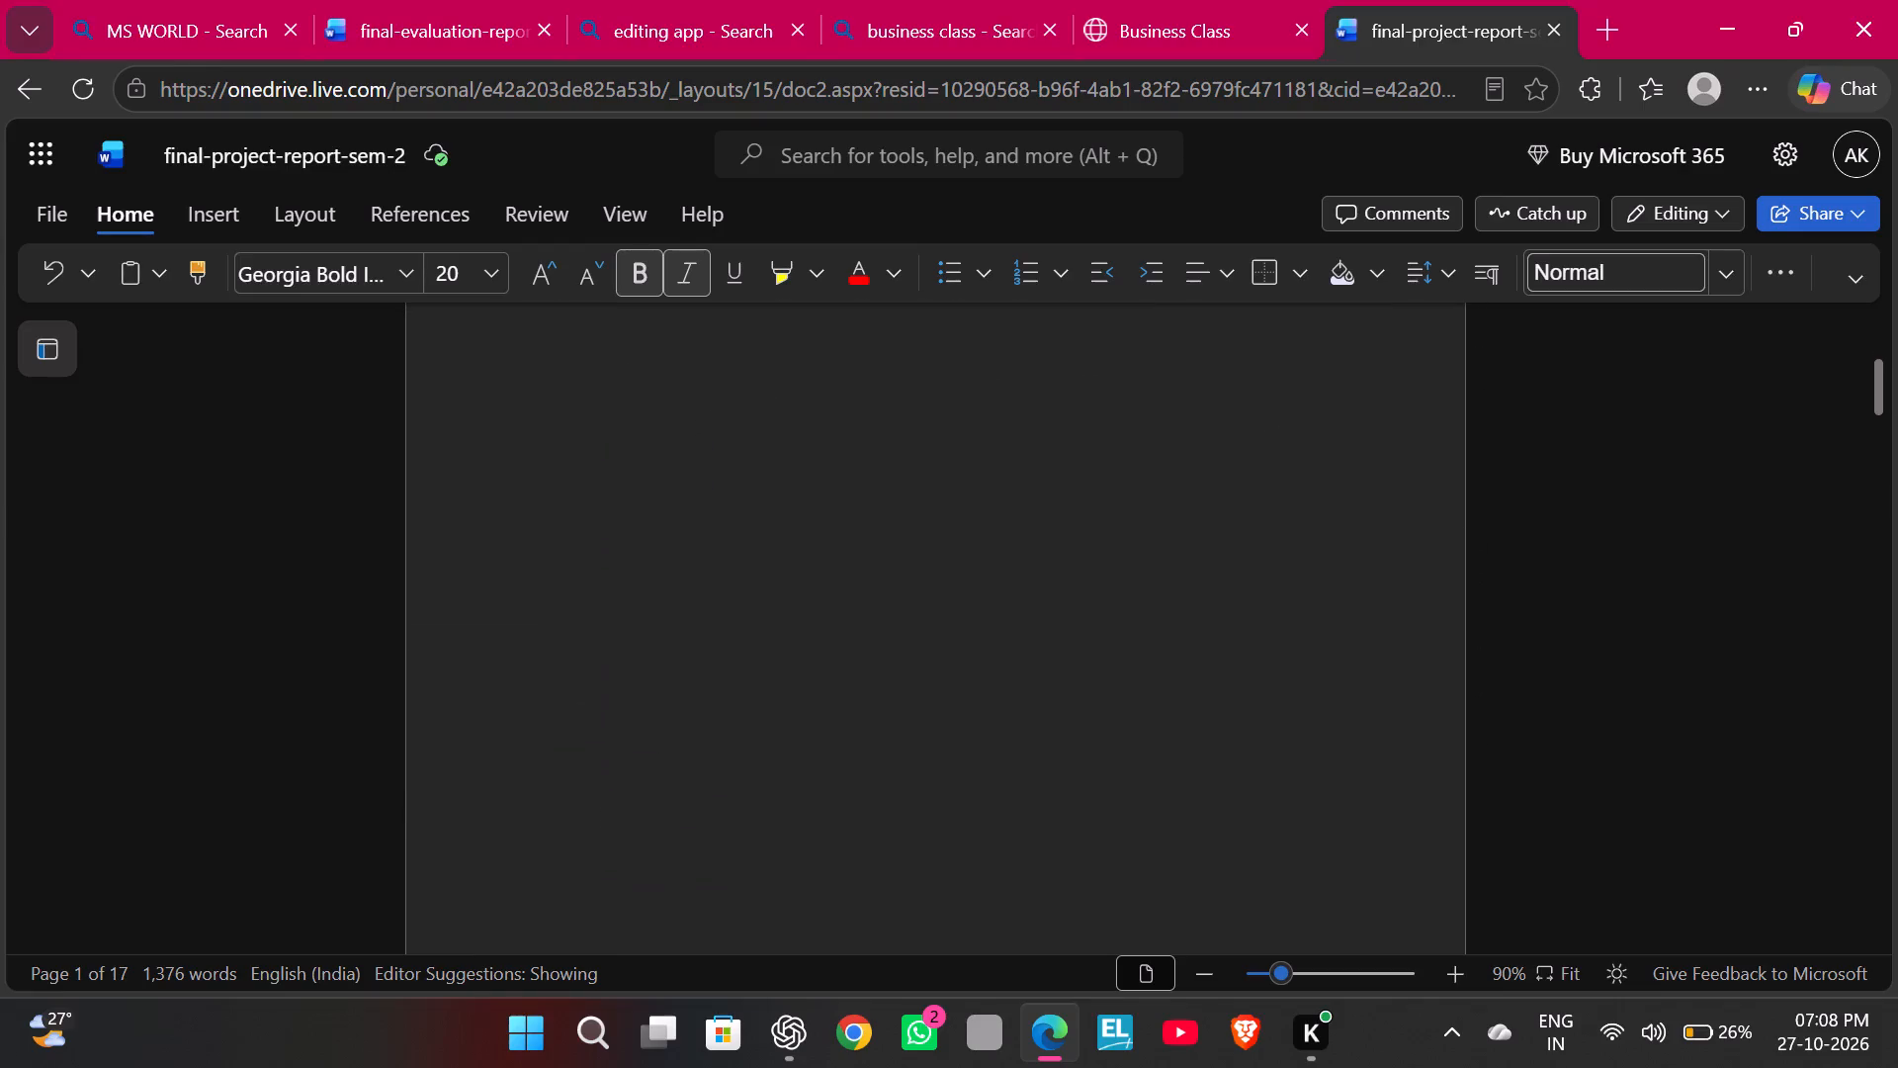
pyautogui.scroll(-2, 696, 515)
pyautogui.scroll(1, 931, 467)
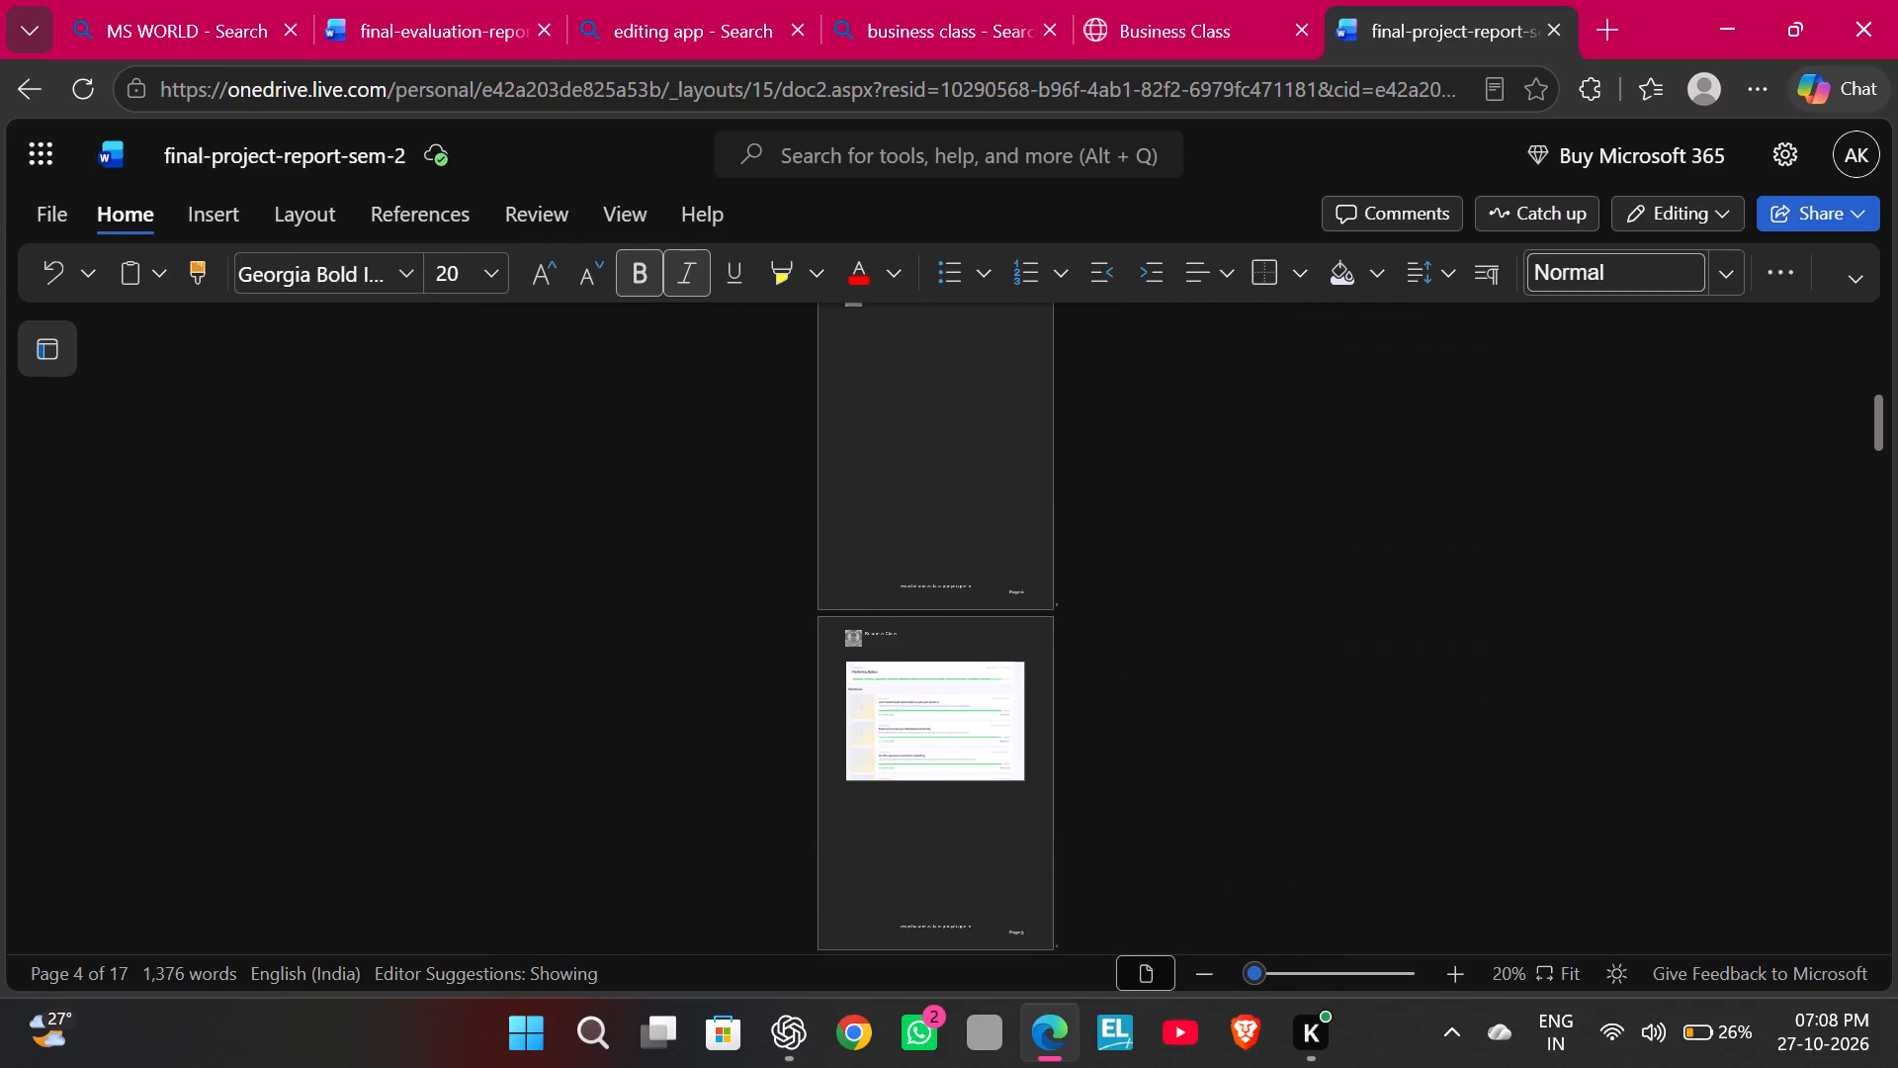
pyautogui.scroll(1, 931, 467)
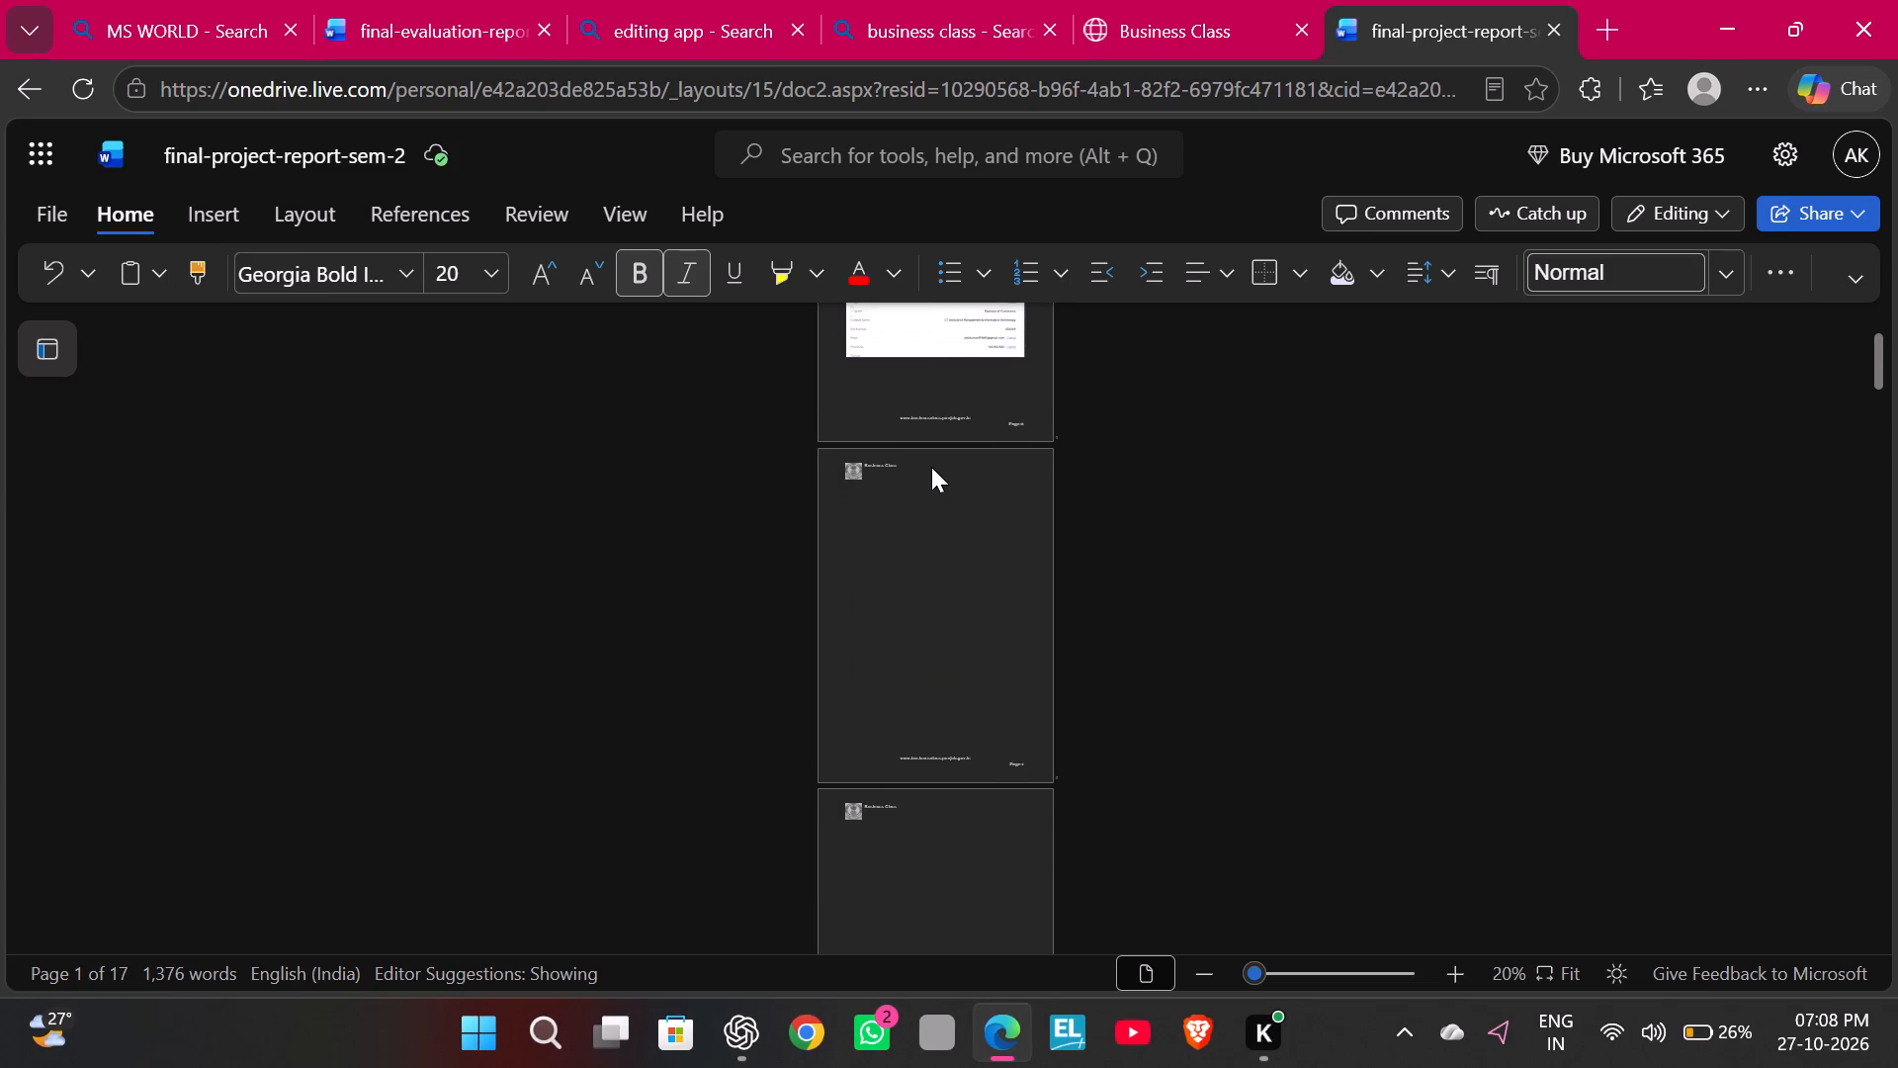
pyautogui.rightClick(894, 554)
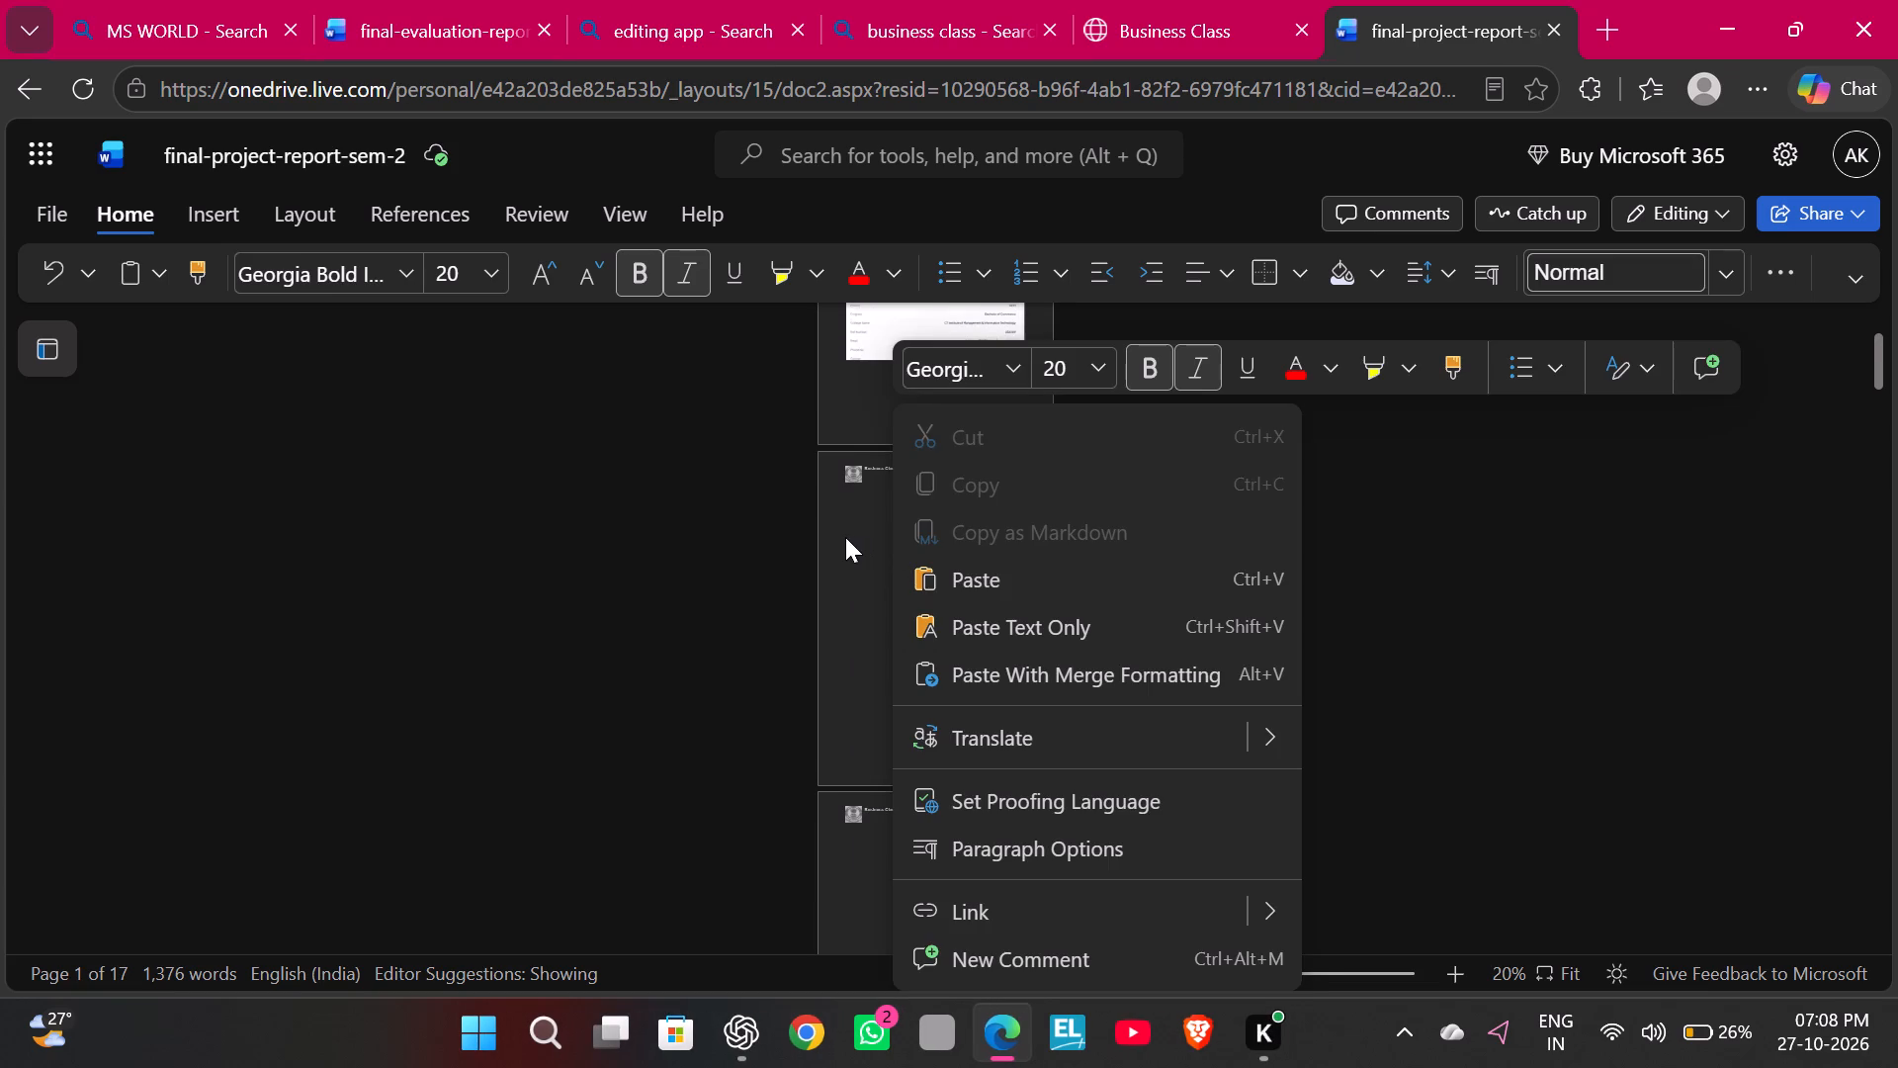
pyautogui.click(845, 537)
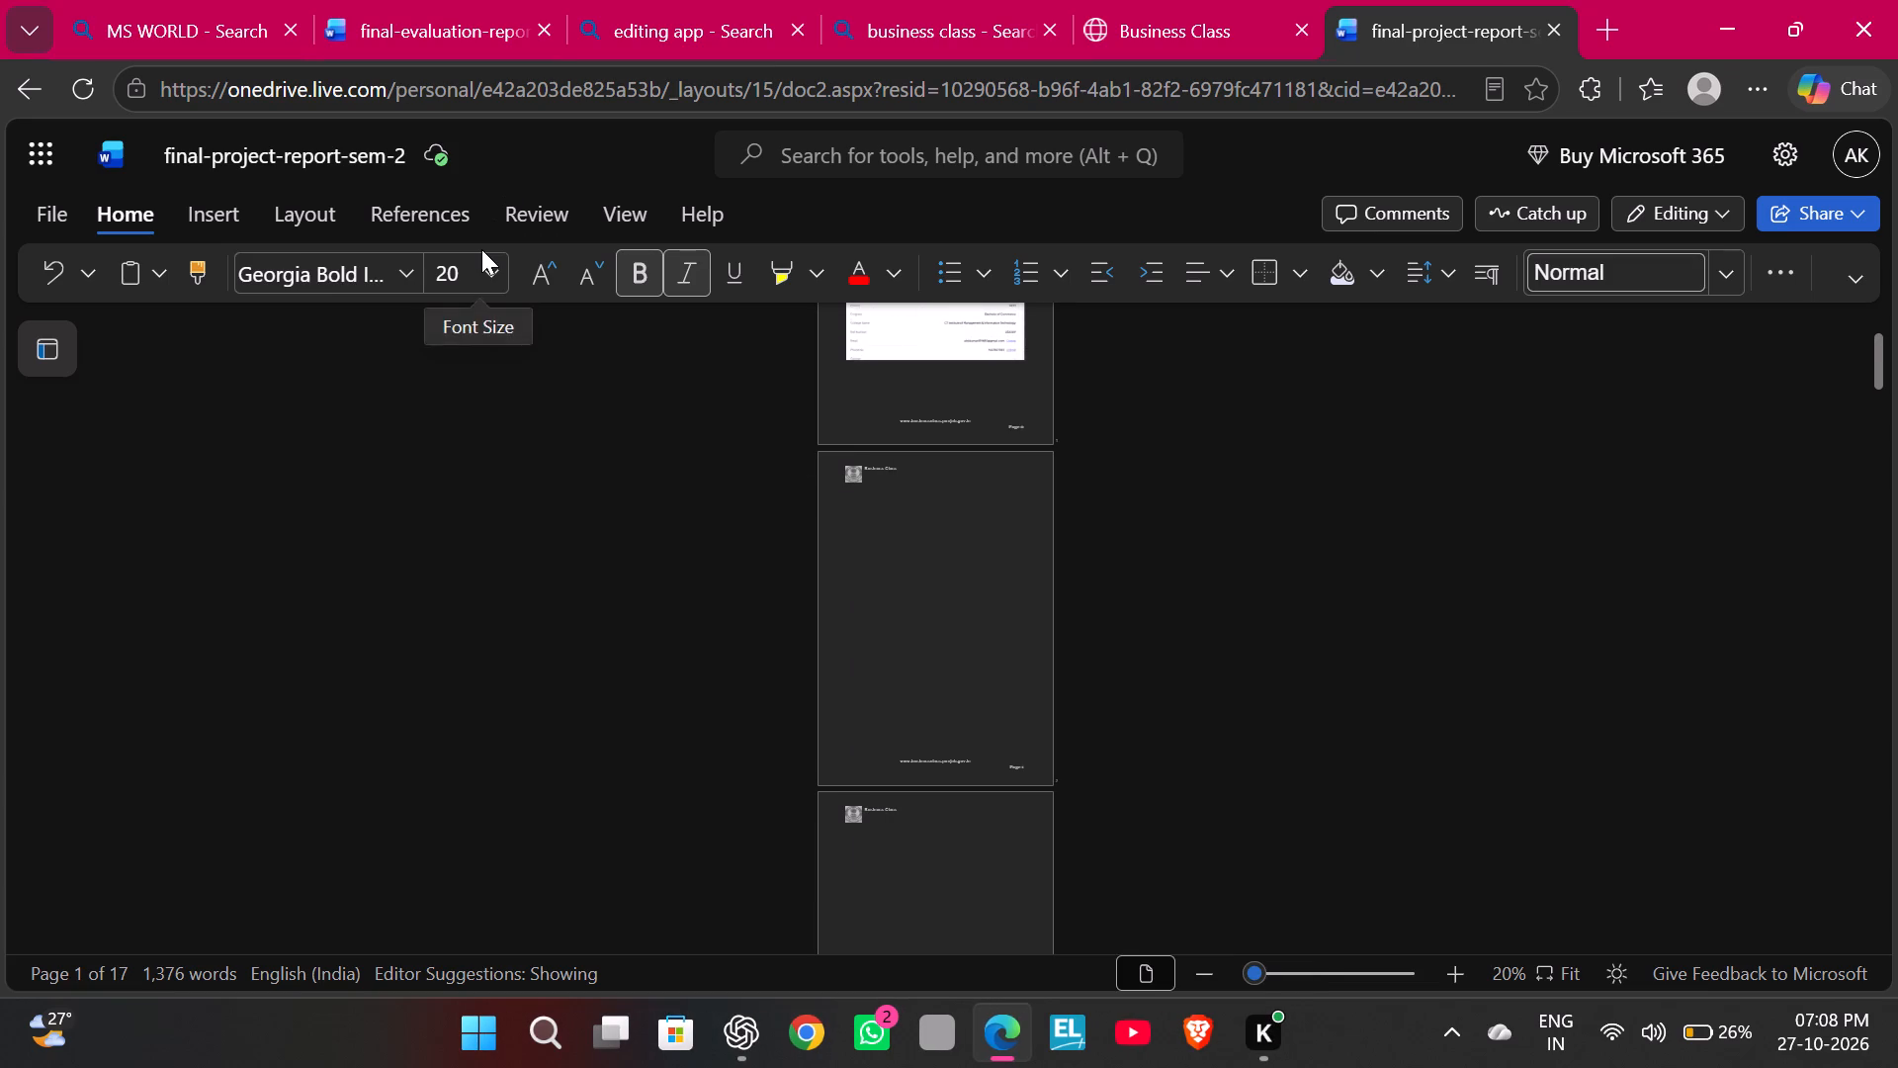
# Open the document navigation view and look through its headings list, Find and Replace options.
pyautogui.click(61, 343)
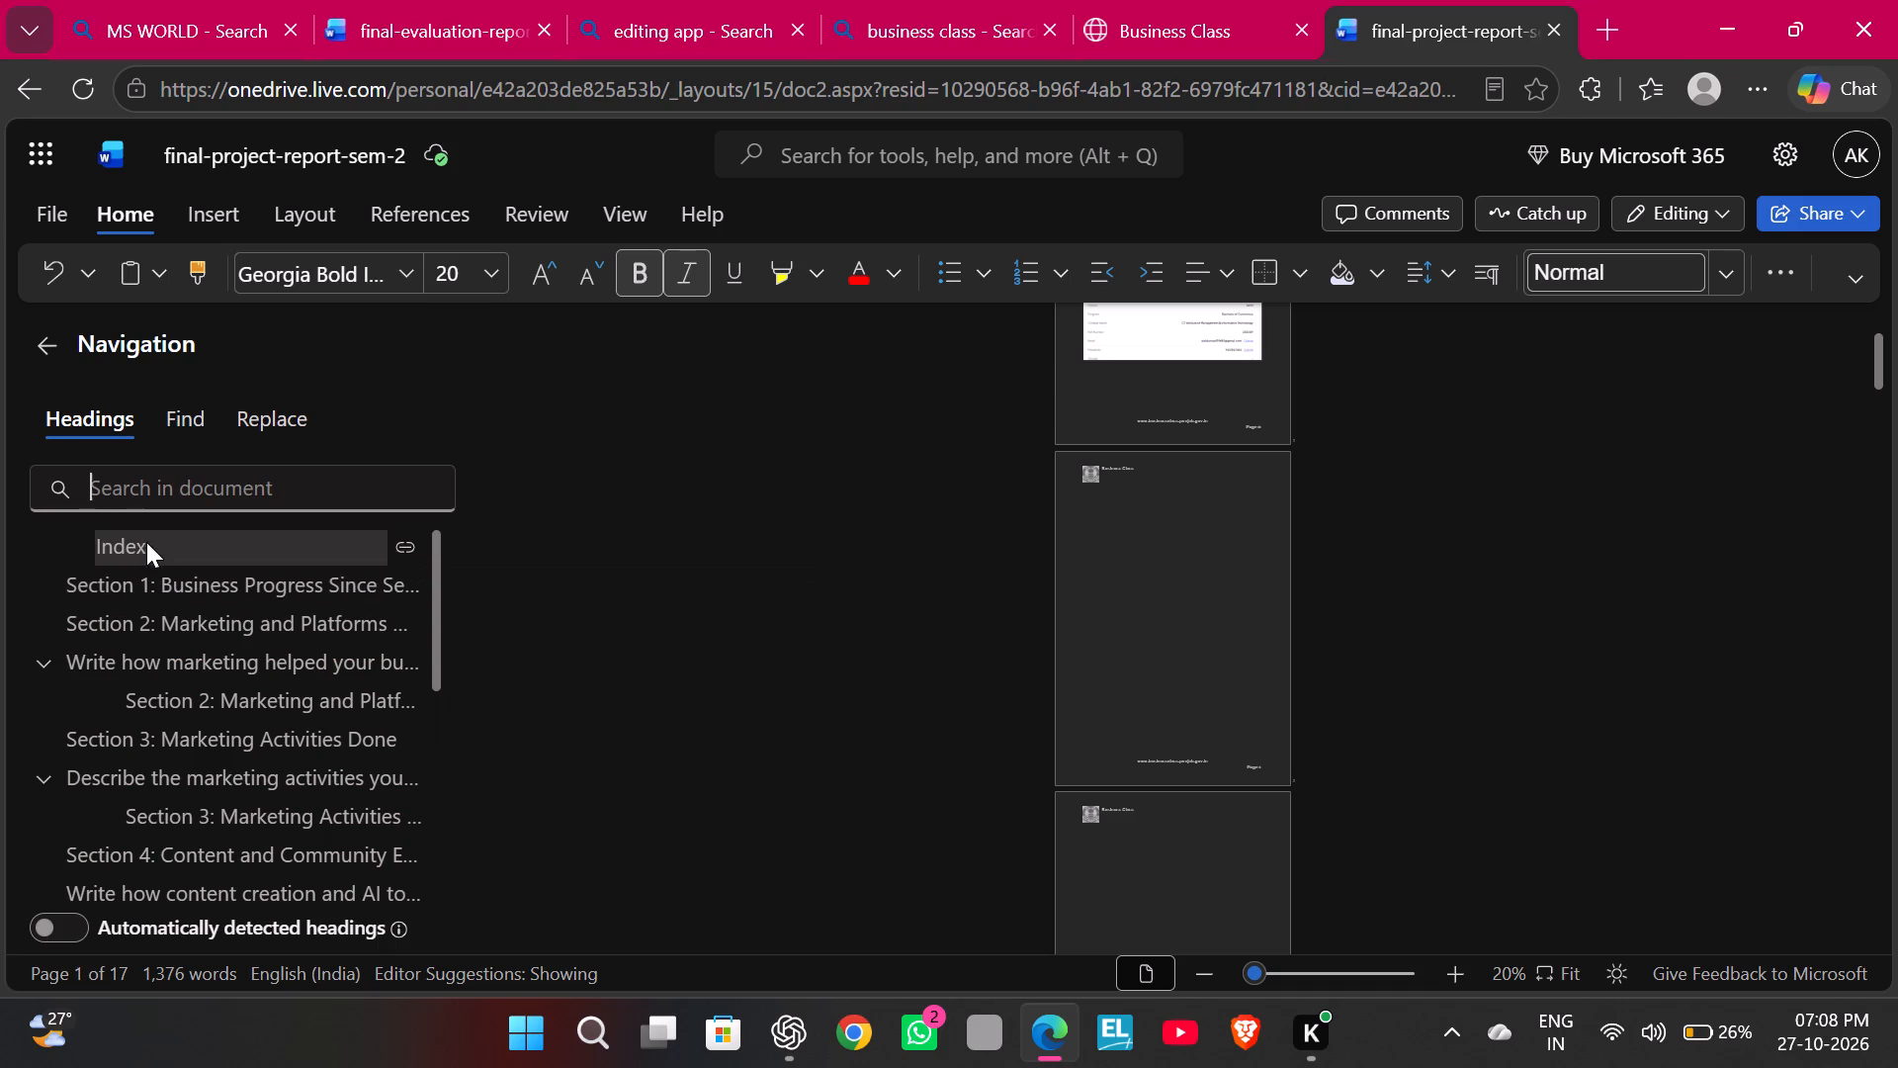
pyautogui.scroll(-2, 178, 698)
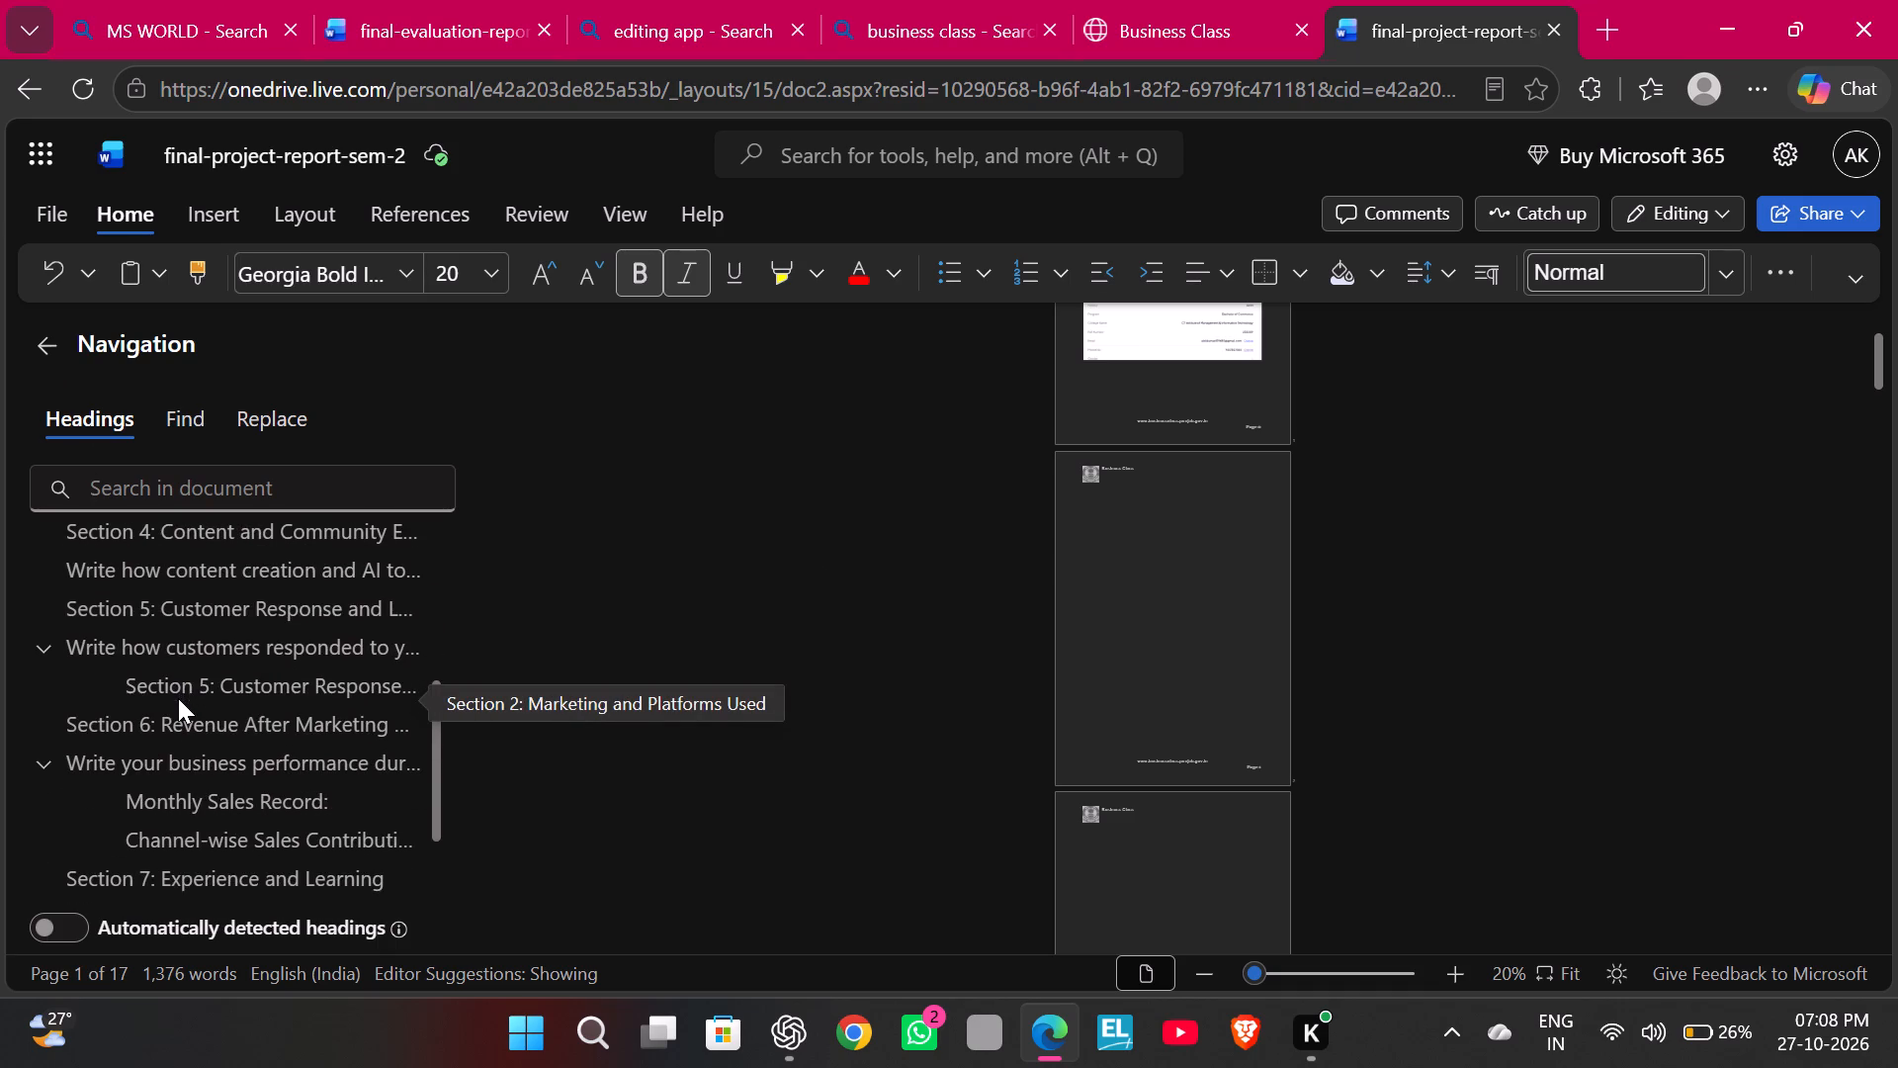
pyautogui.scroll(-1, 178, 698)
pyautogui.click(209, 413)
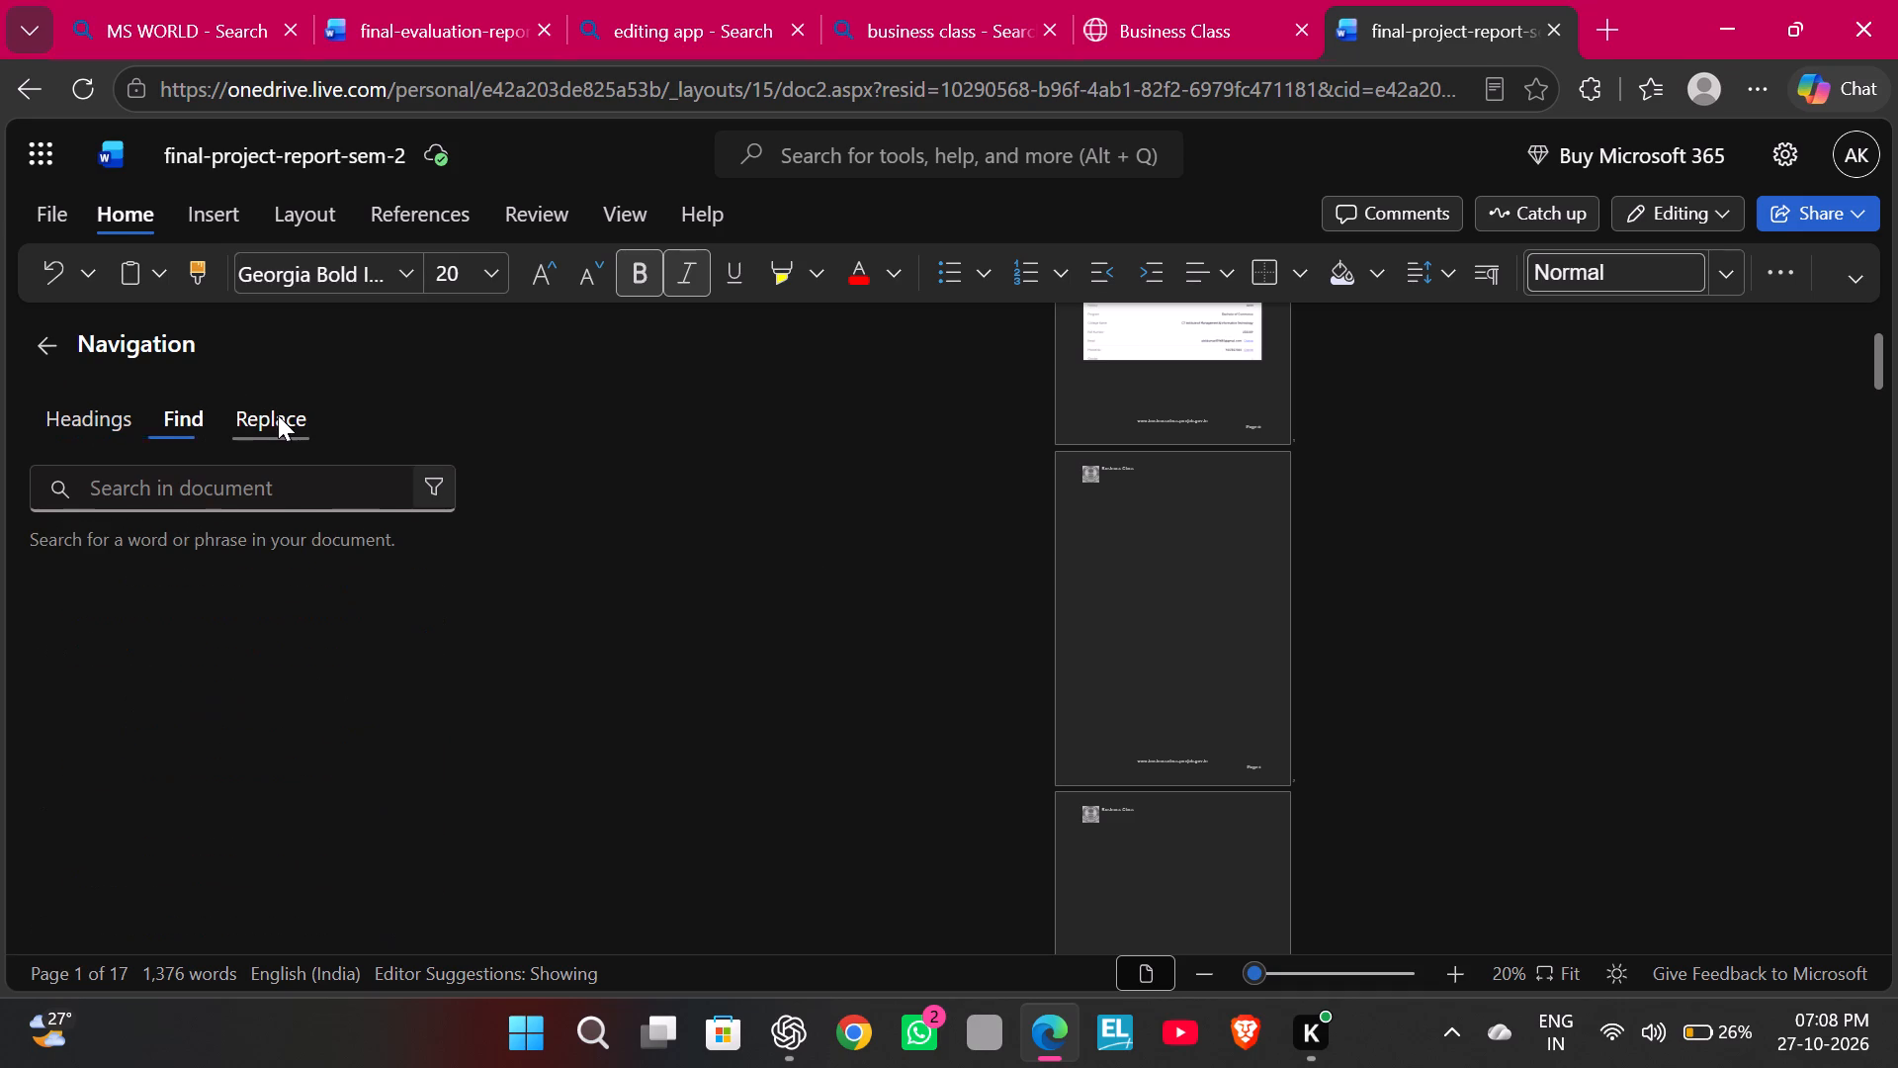
pyautogui.click(278, 417)
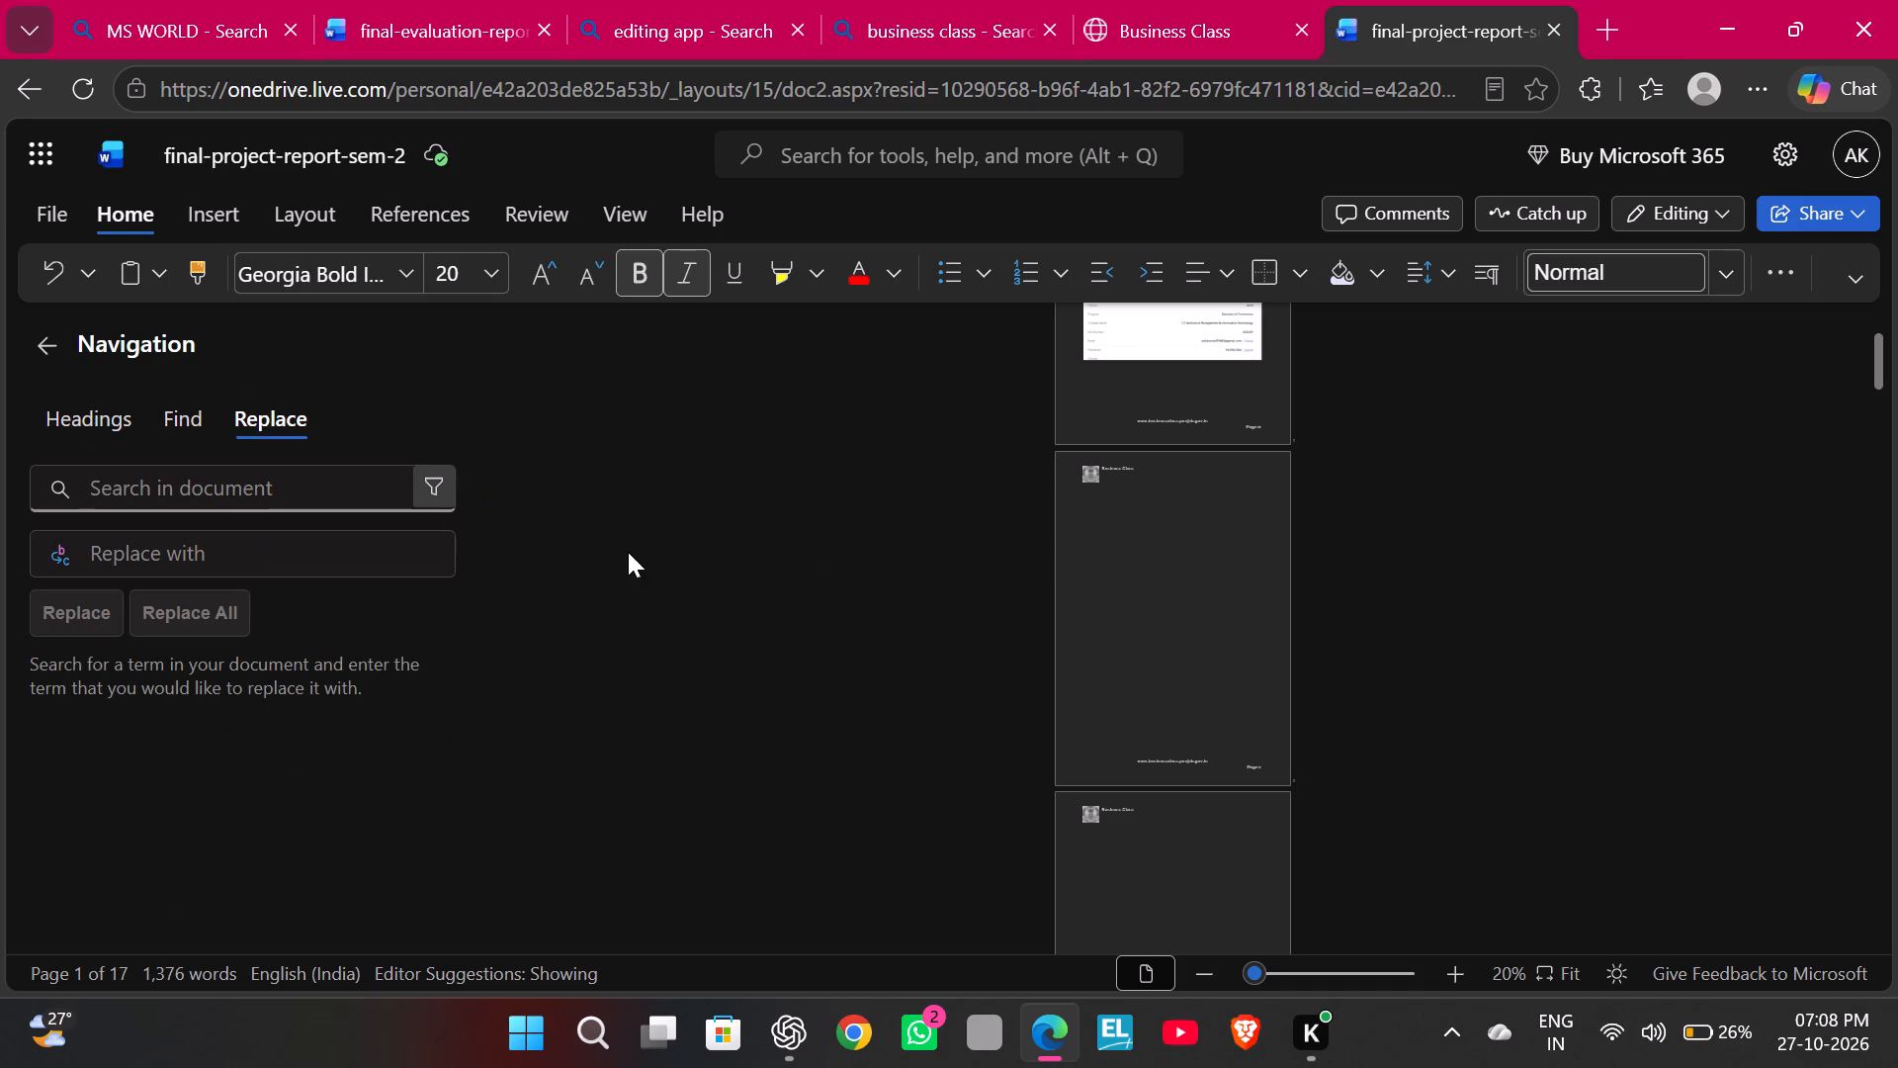
# Examine the empty pages after the cover at different zoom levels and check which editing options are offered on them.
pyautogui.click(1165, 561)
pyautogui.rightClick(1165, 561)
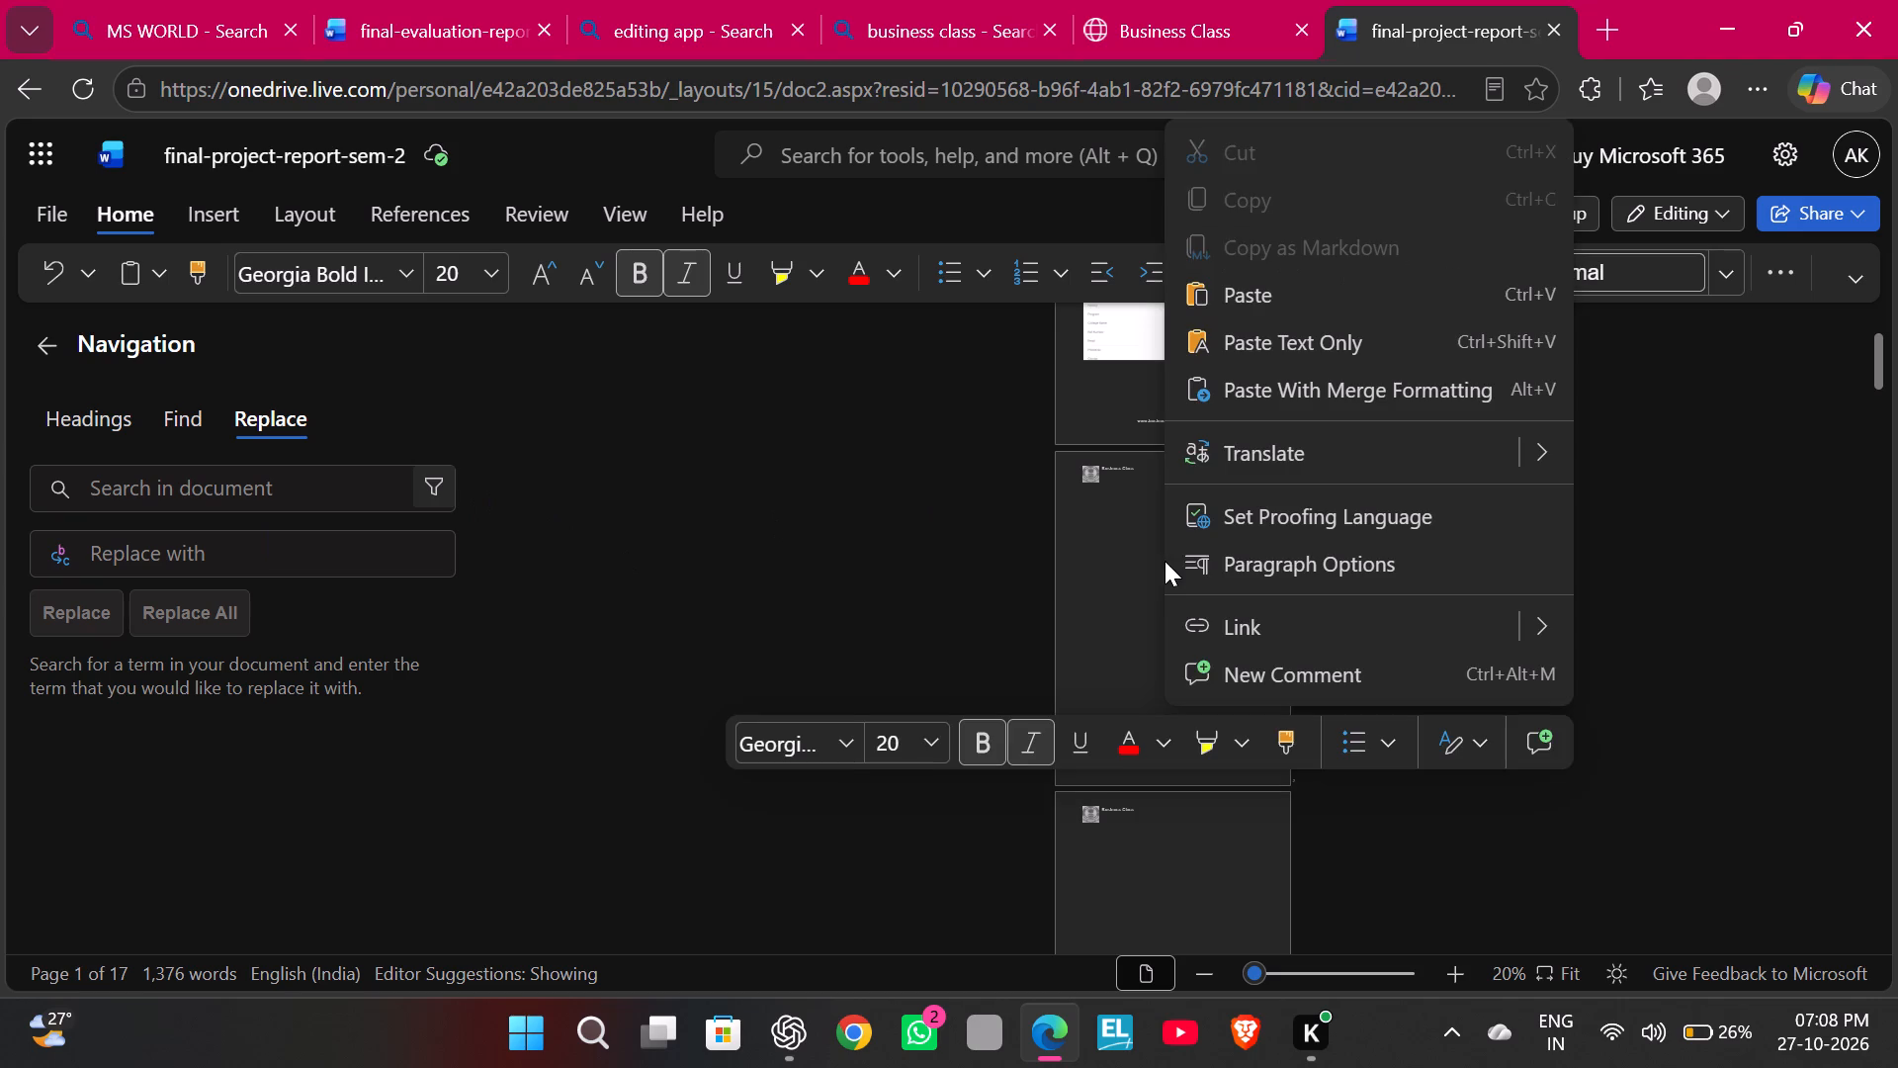
pyautogui.click(1089, 553)
pyautogui.rightClick(1089, 553)
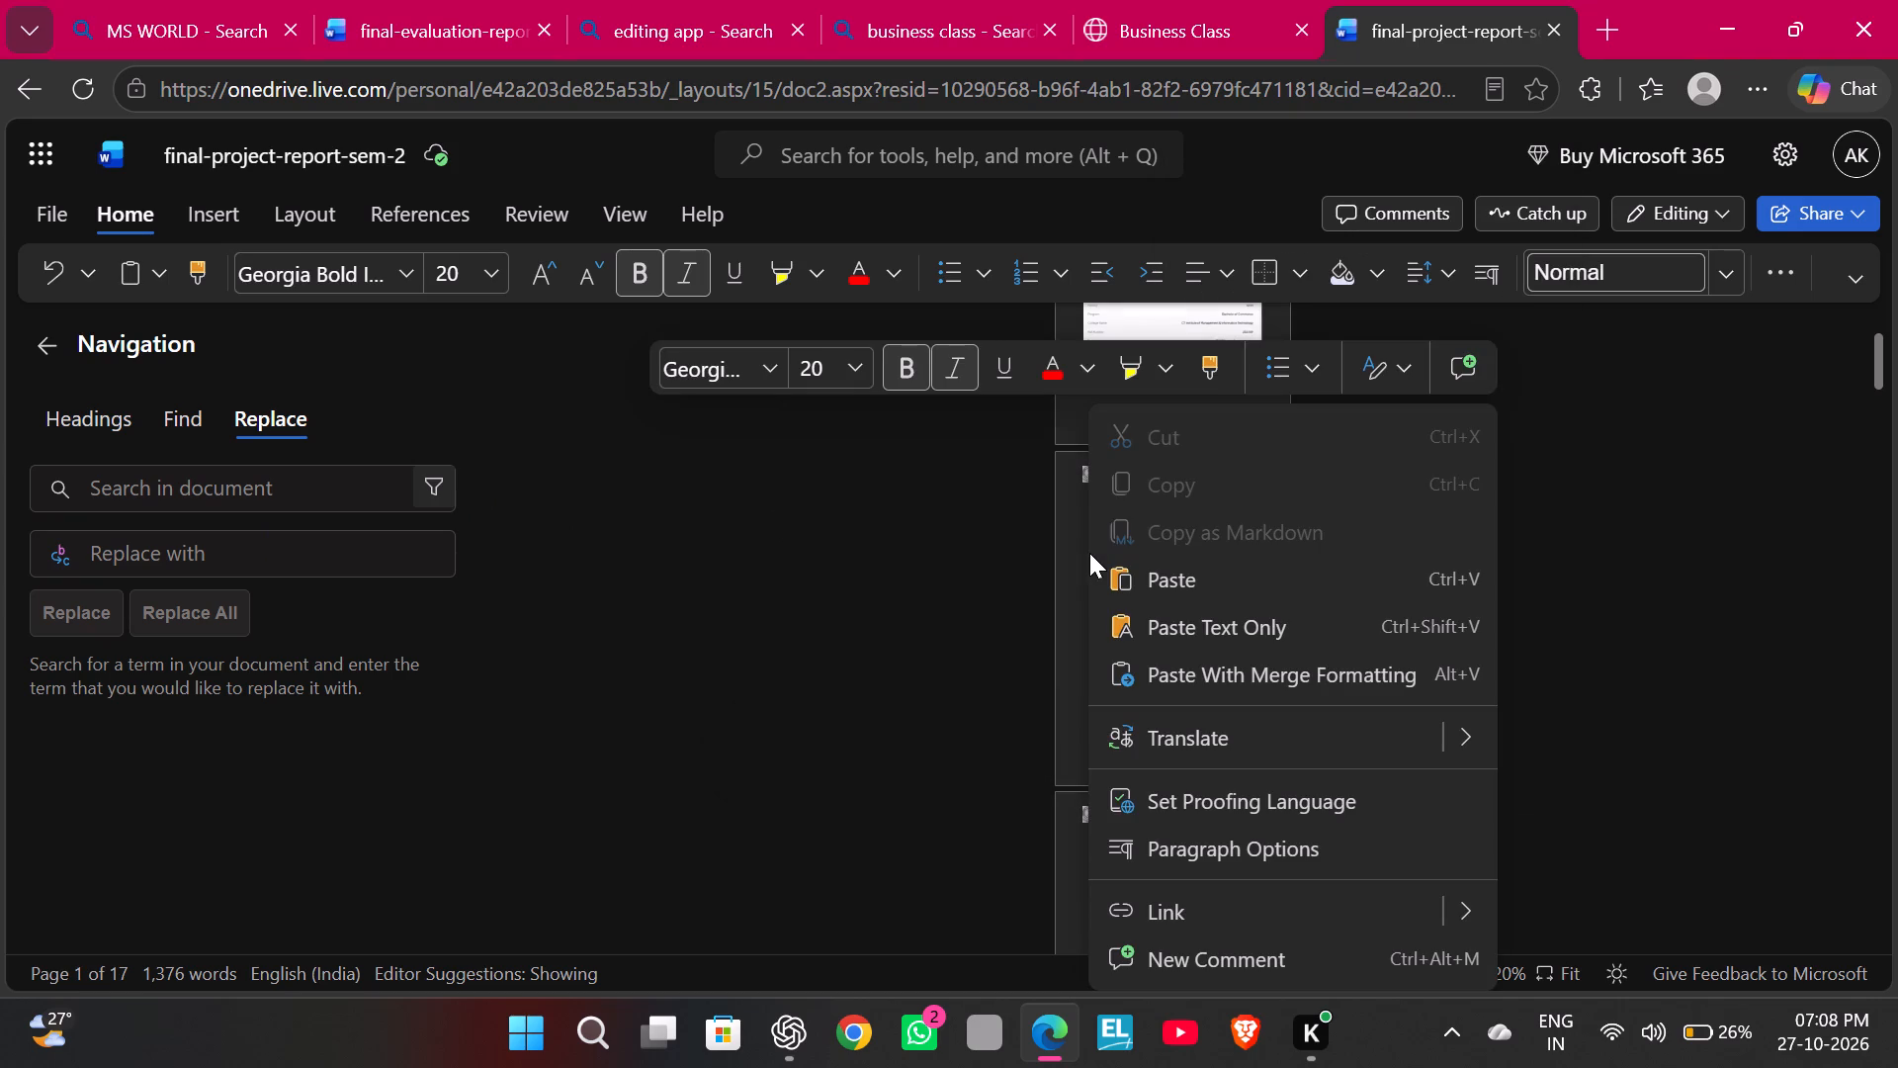
pyautogui.click(1027, 604)
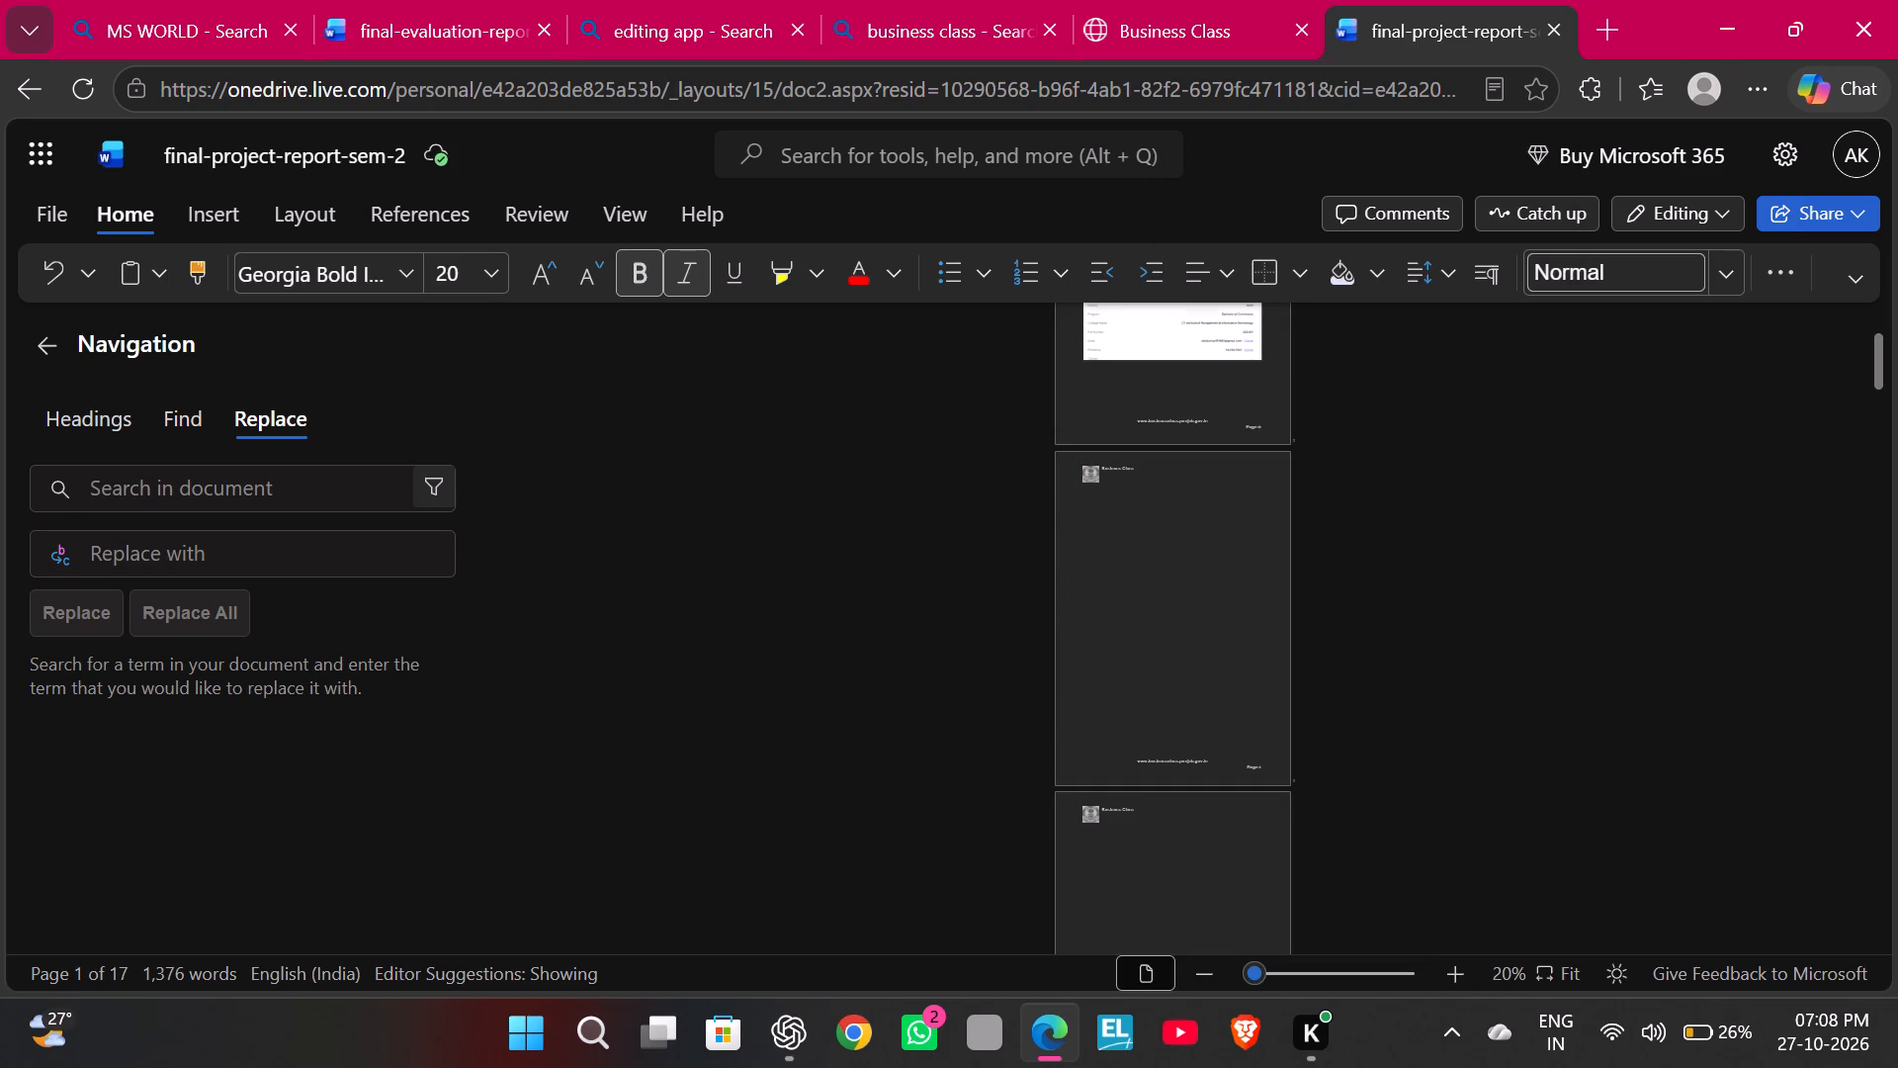
pyautogui.hotkey('ctrl', '-')
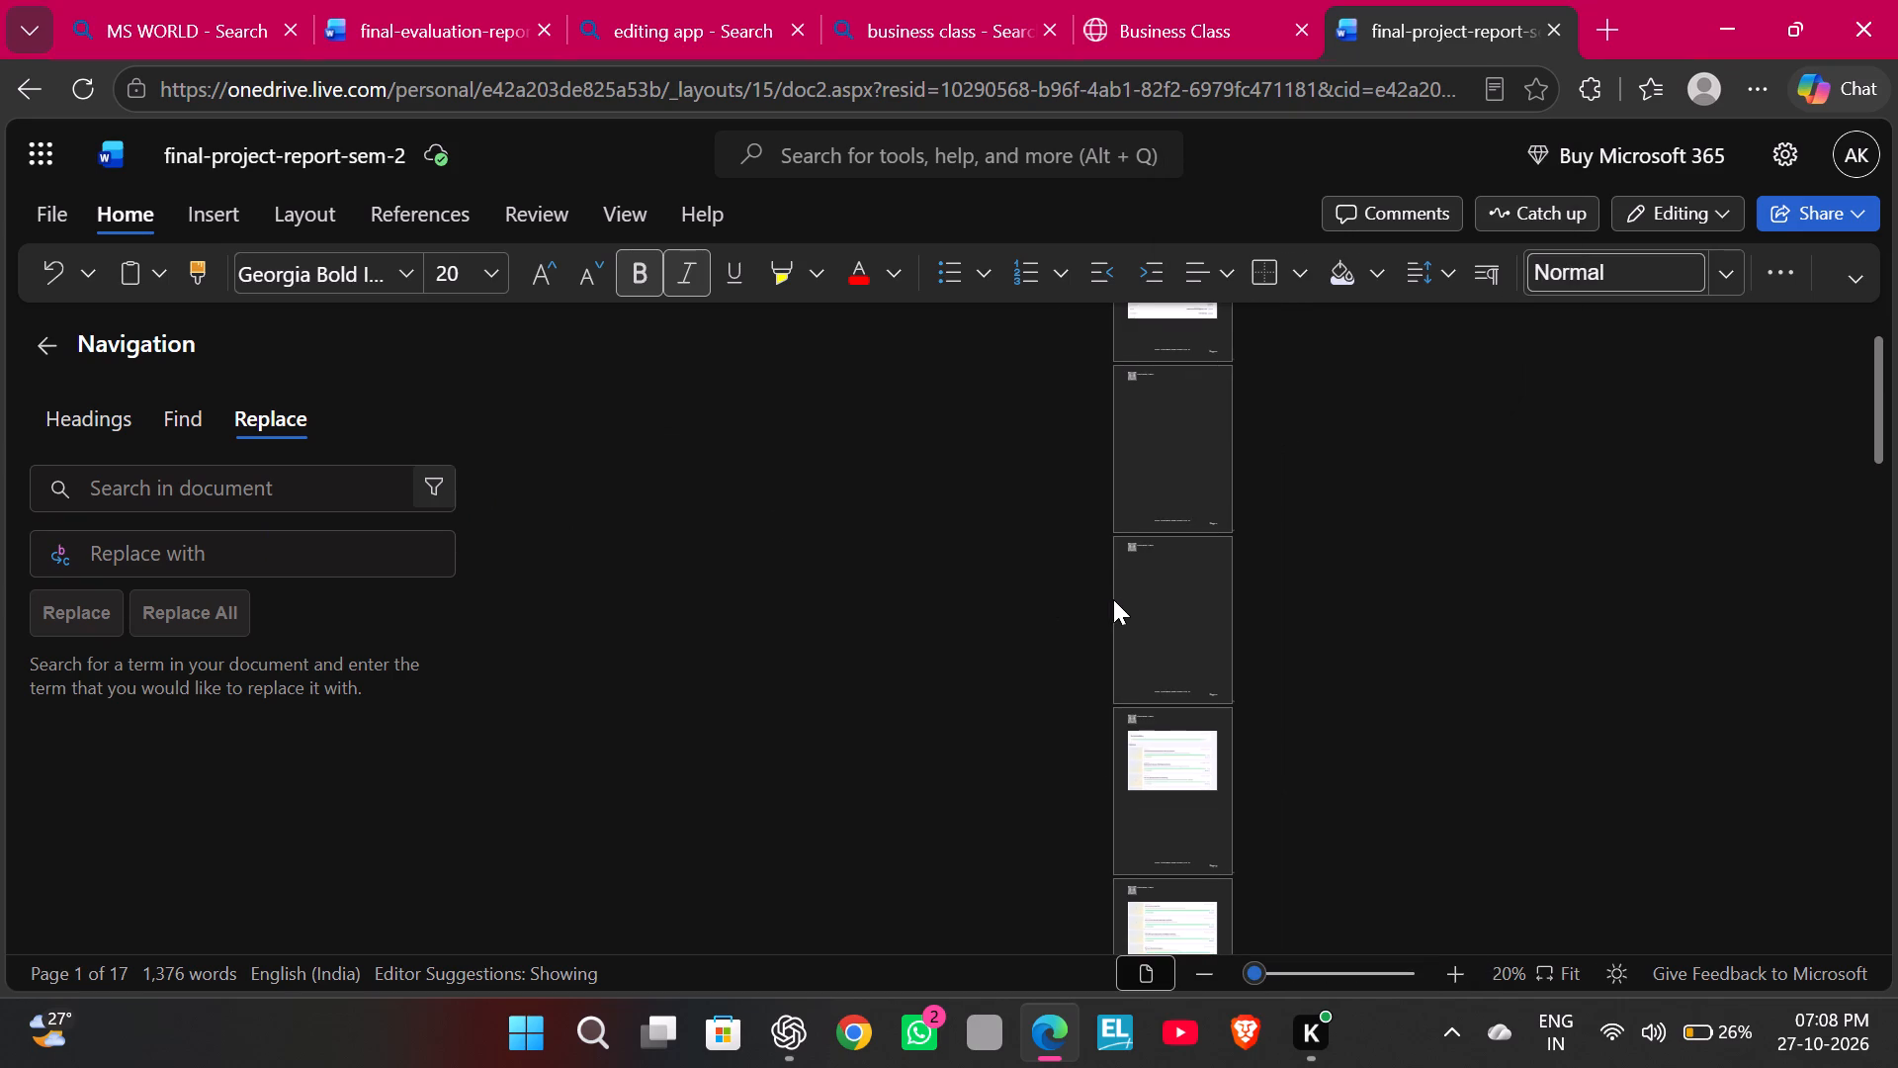
pyautogui.click(1151, 480)
pyautogui.hotkey('alt', '=')
pyautogui.hotkey('alt', 'Return')
pyautogui.scroll(1, 1151, 480)
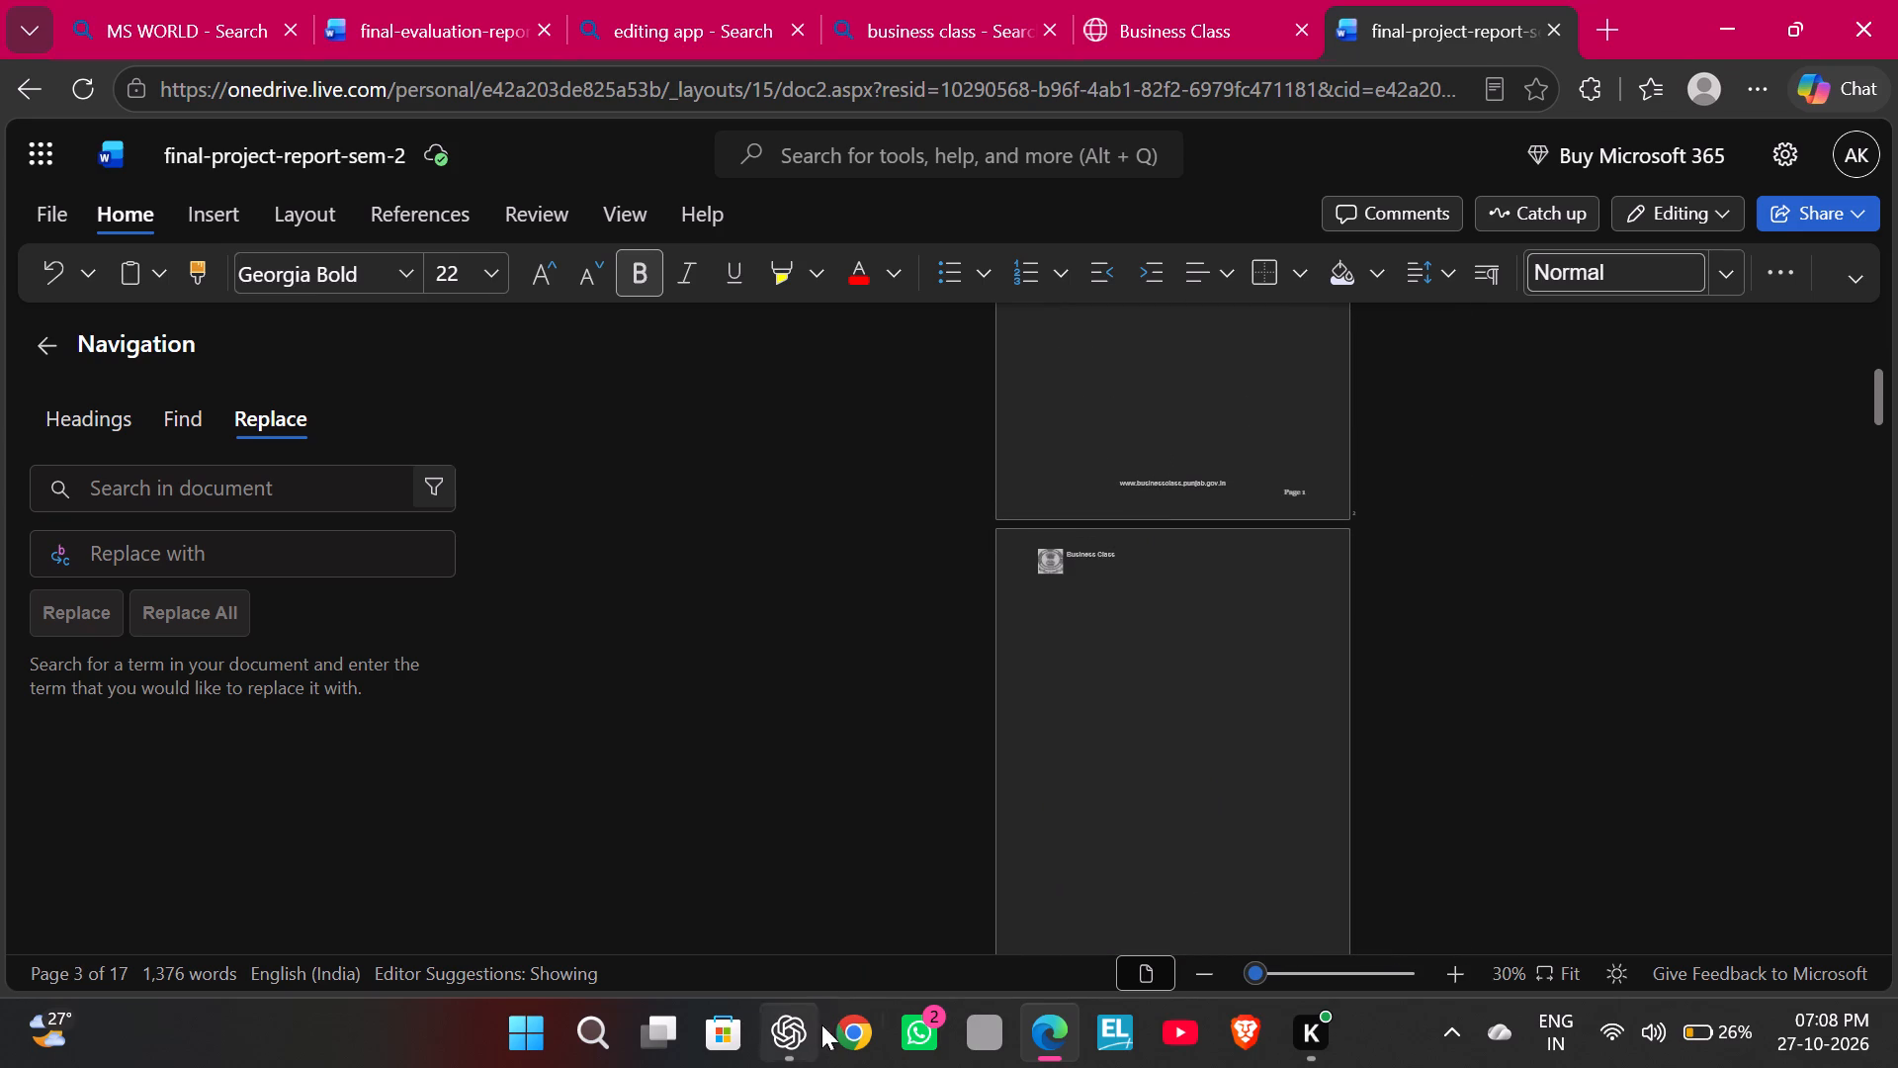
# Search the web in a new tab for how to remove a page in MS Word, read the answer and return to the report.
pyautogui.click(1603, 15)
pyautogui.click(886, 361)
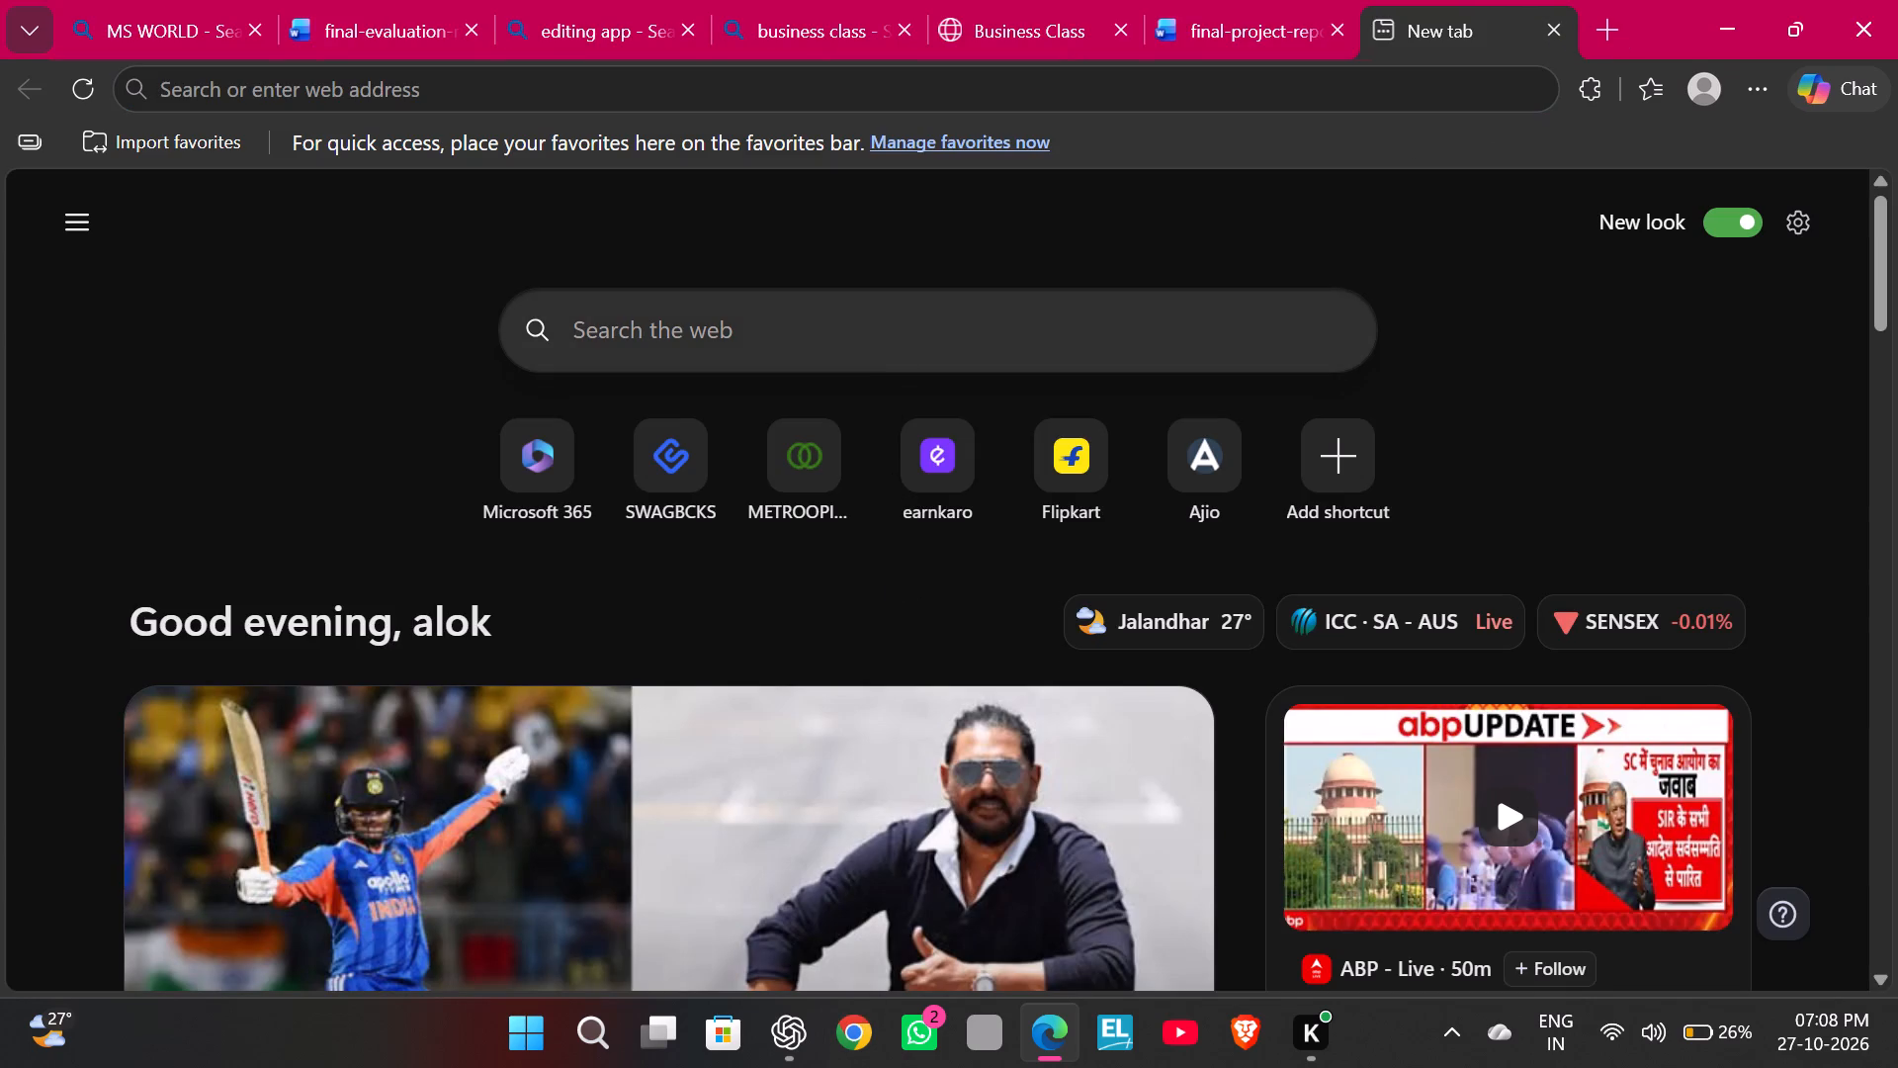
pyautogui.write('rem')
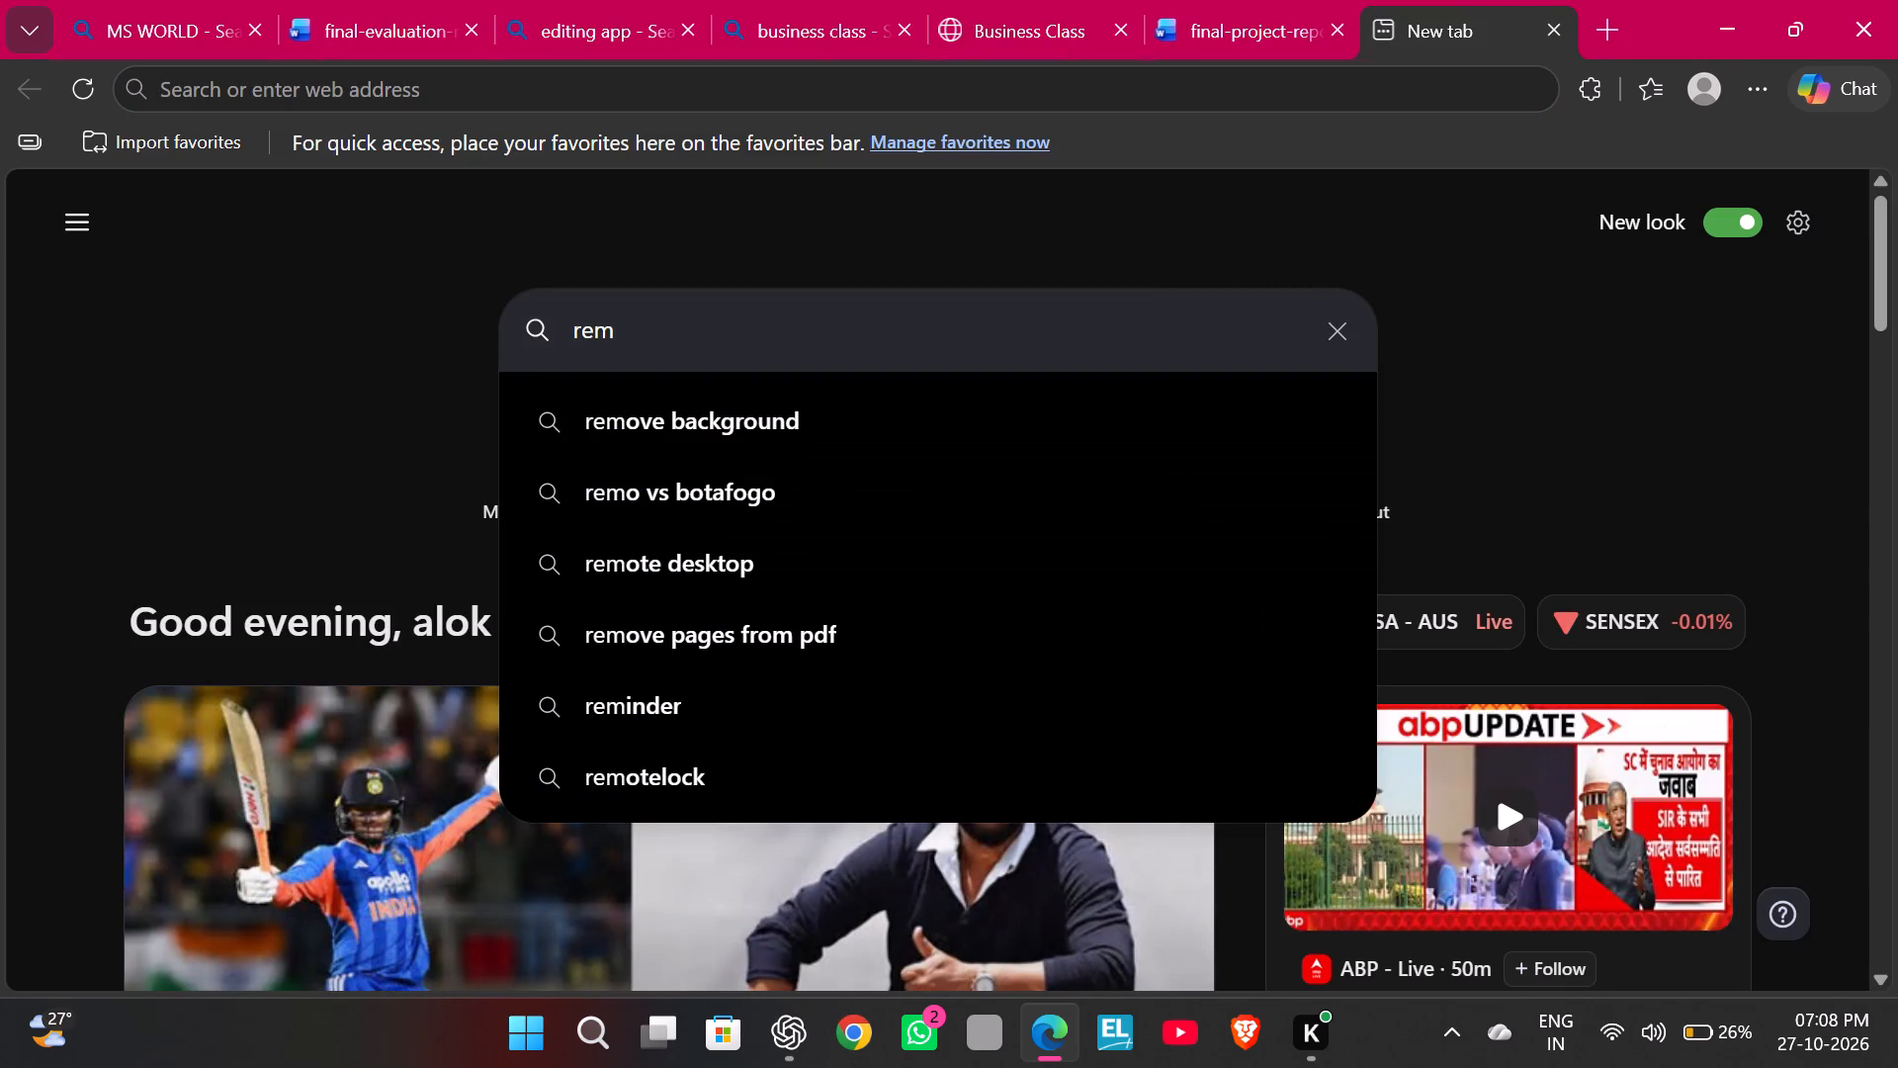
pyautogui.write('ve page in')
pyautogui.press('space')
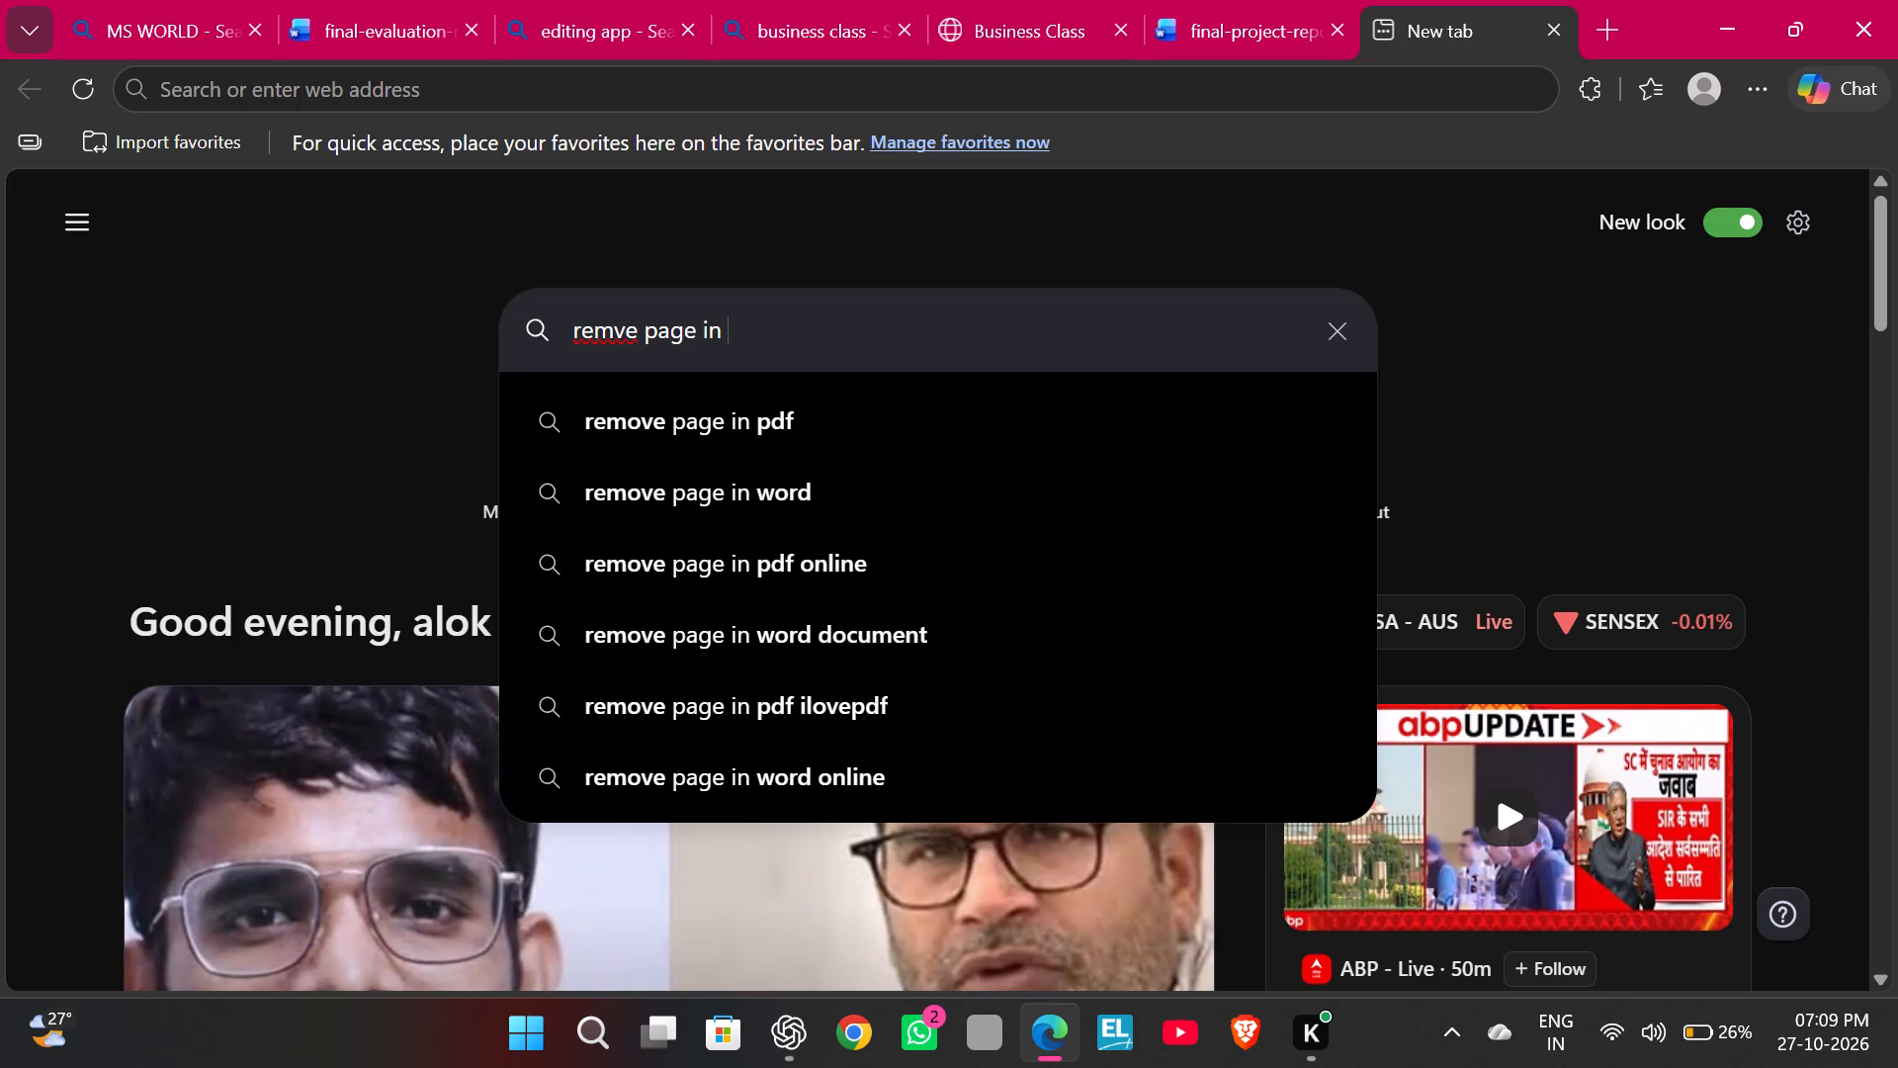
pyautogui.write('ms world ?')
pyautogui.press('Return')
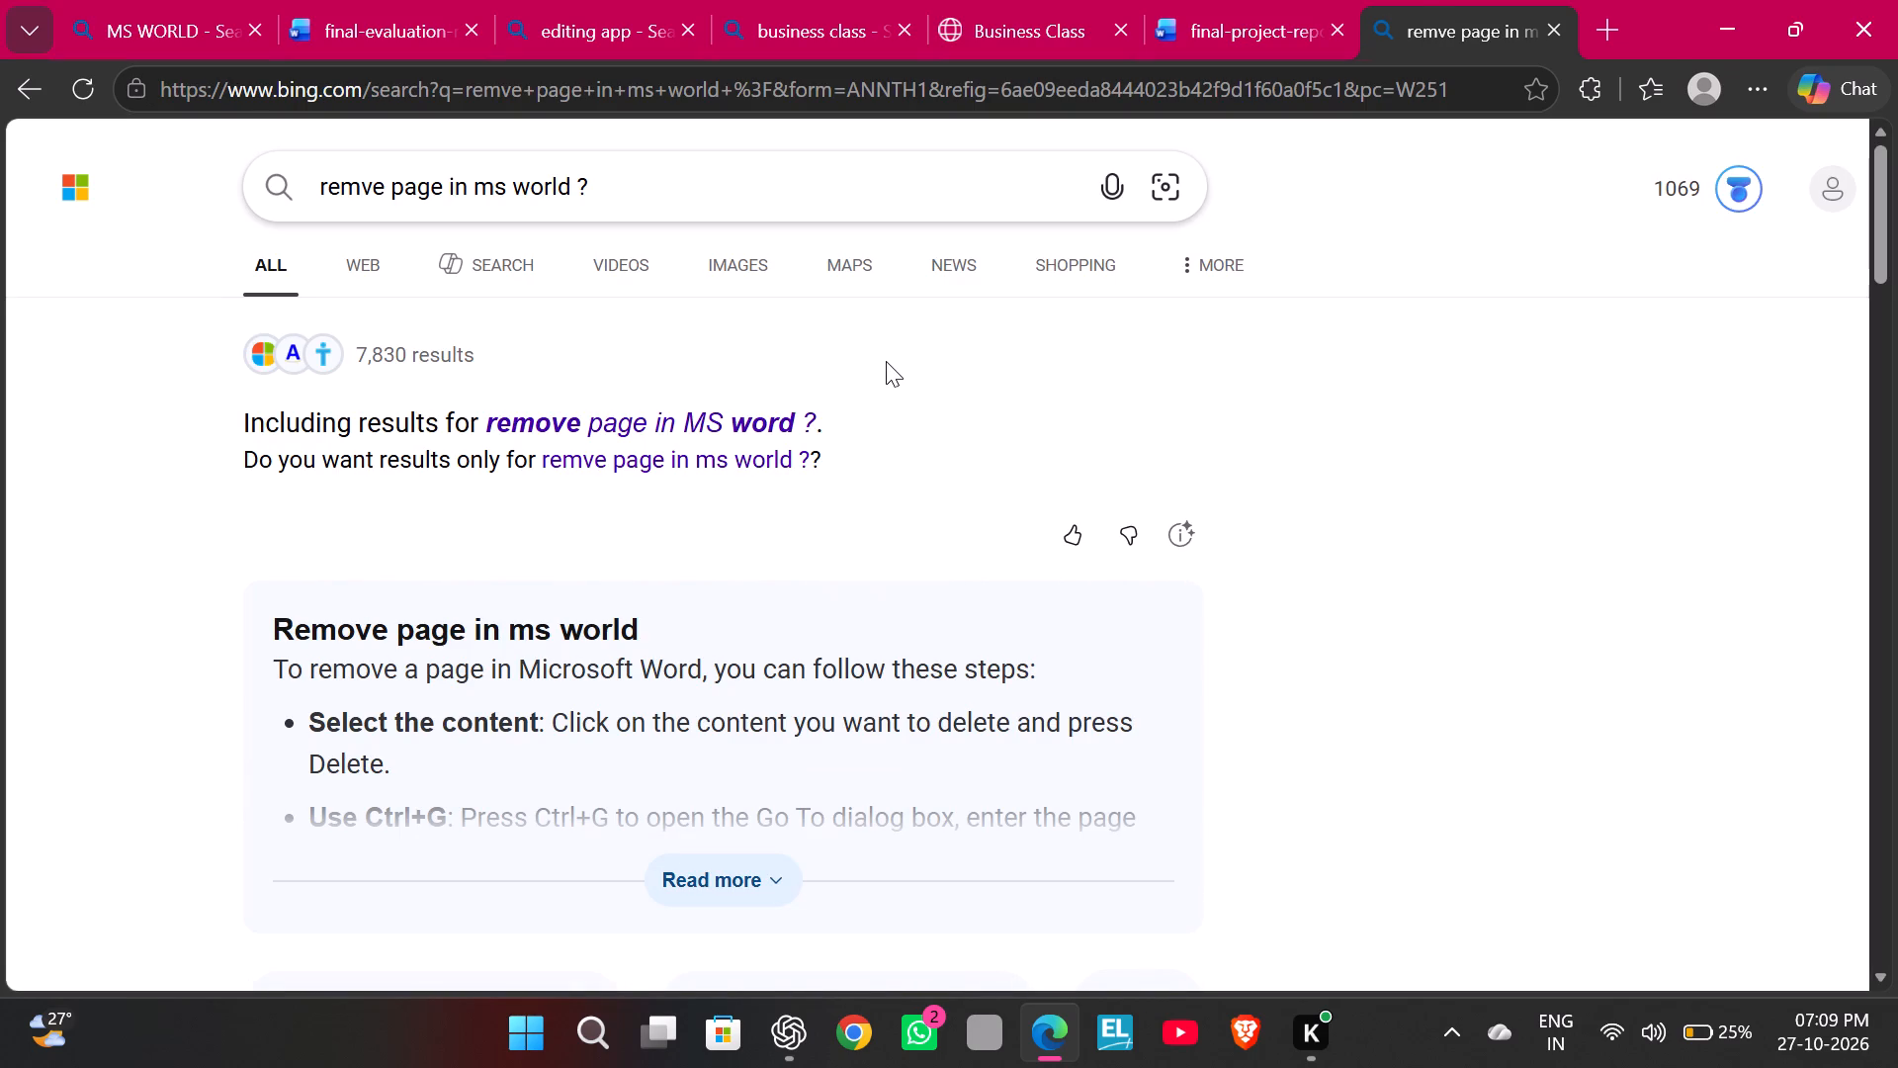
pyautogui.scroll(-1, 711, 456)
pyautogui.scroll(-1, 645, 576)
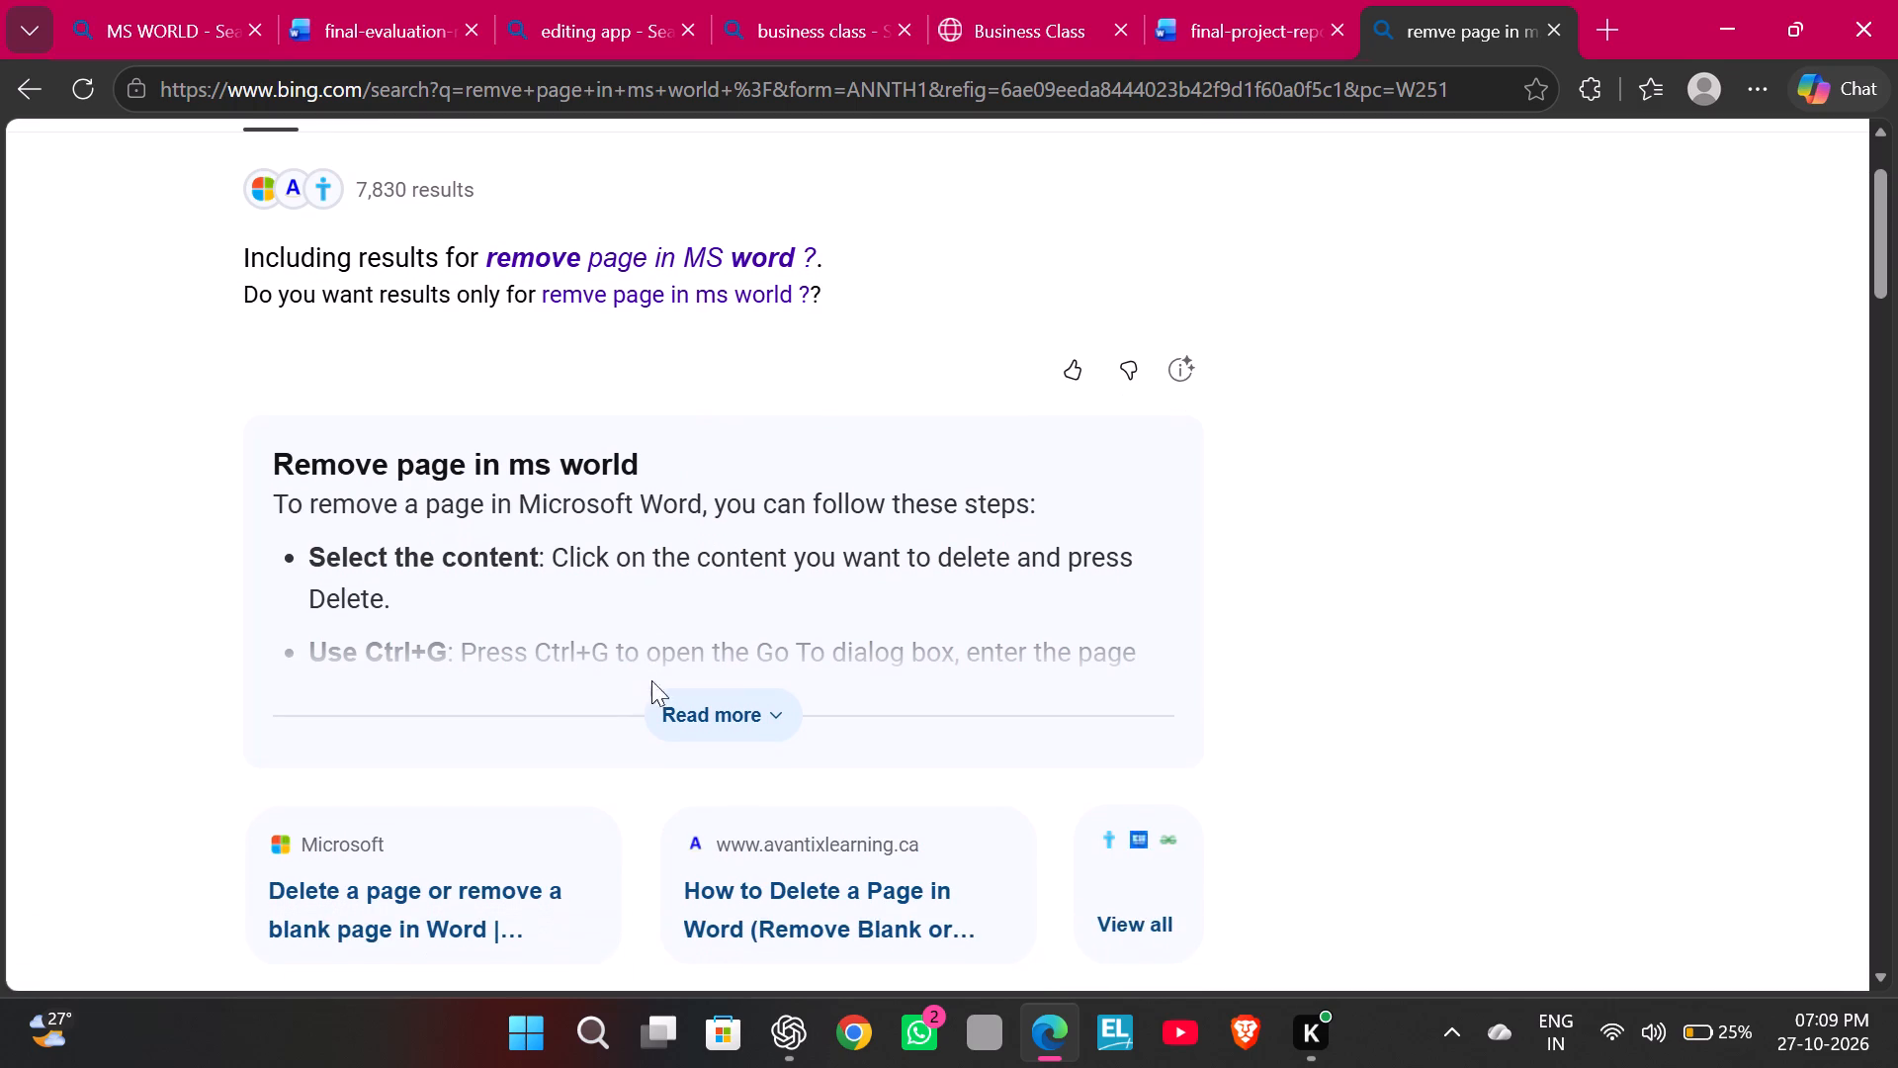
pyautogui.scroll(-1, 692, 617)
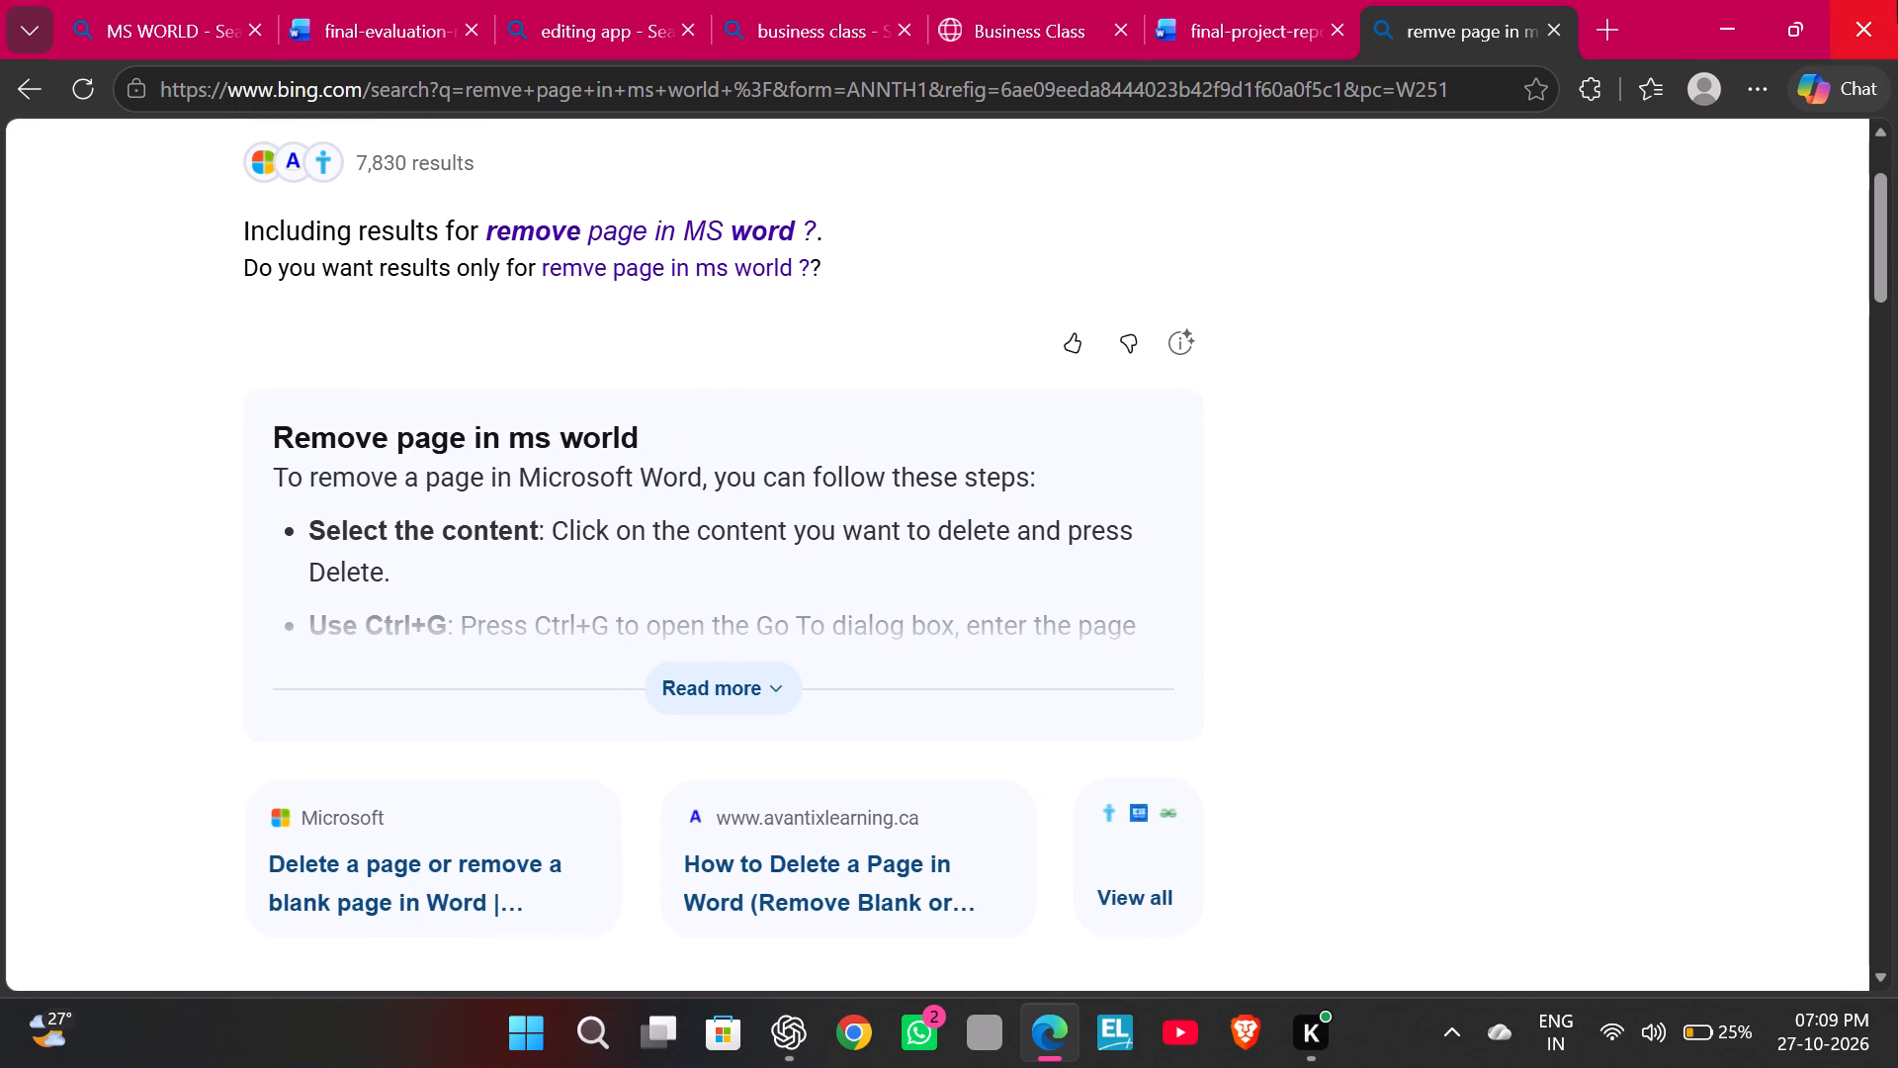
pyautogui.click(1551, 31)
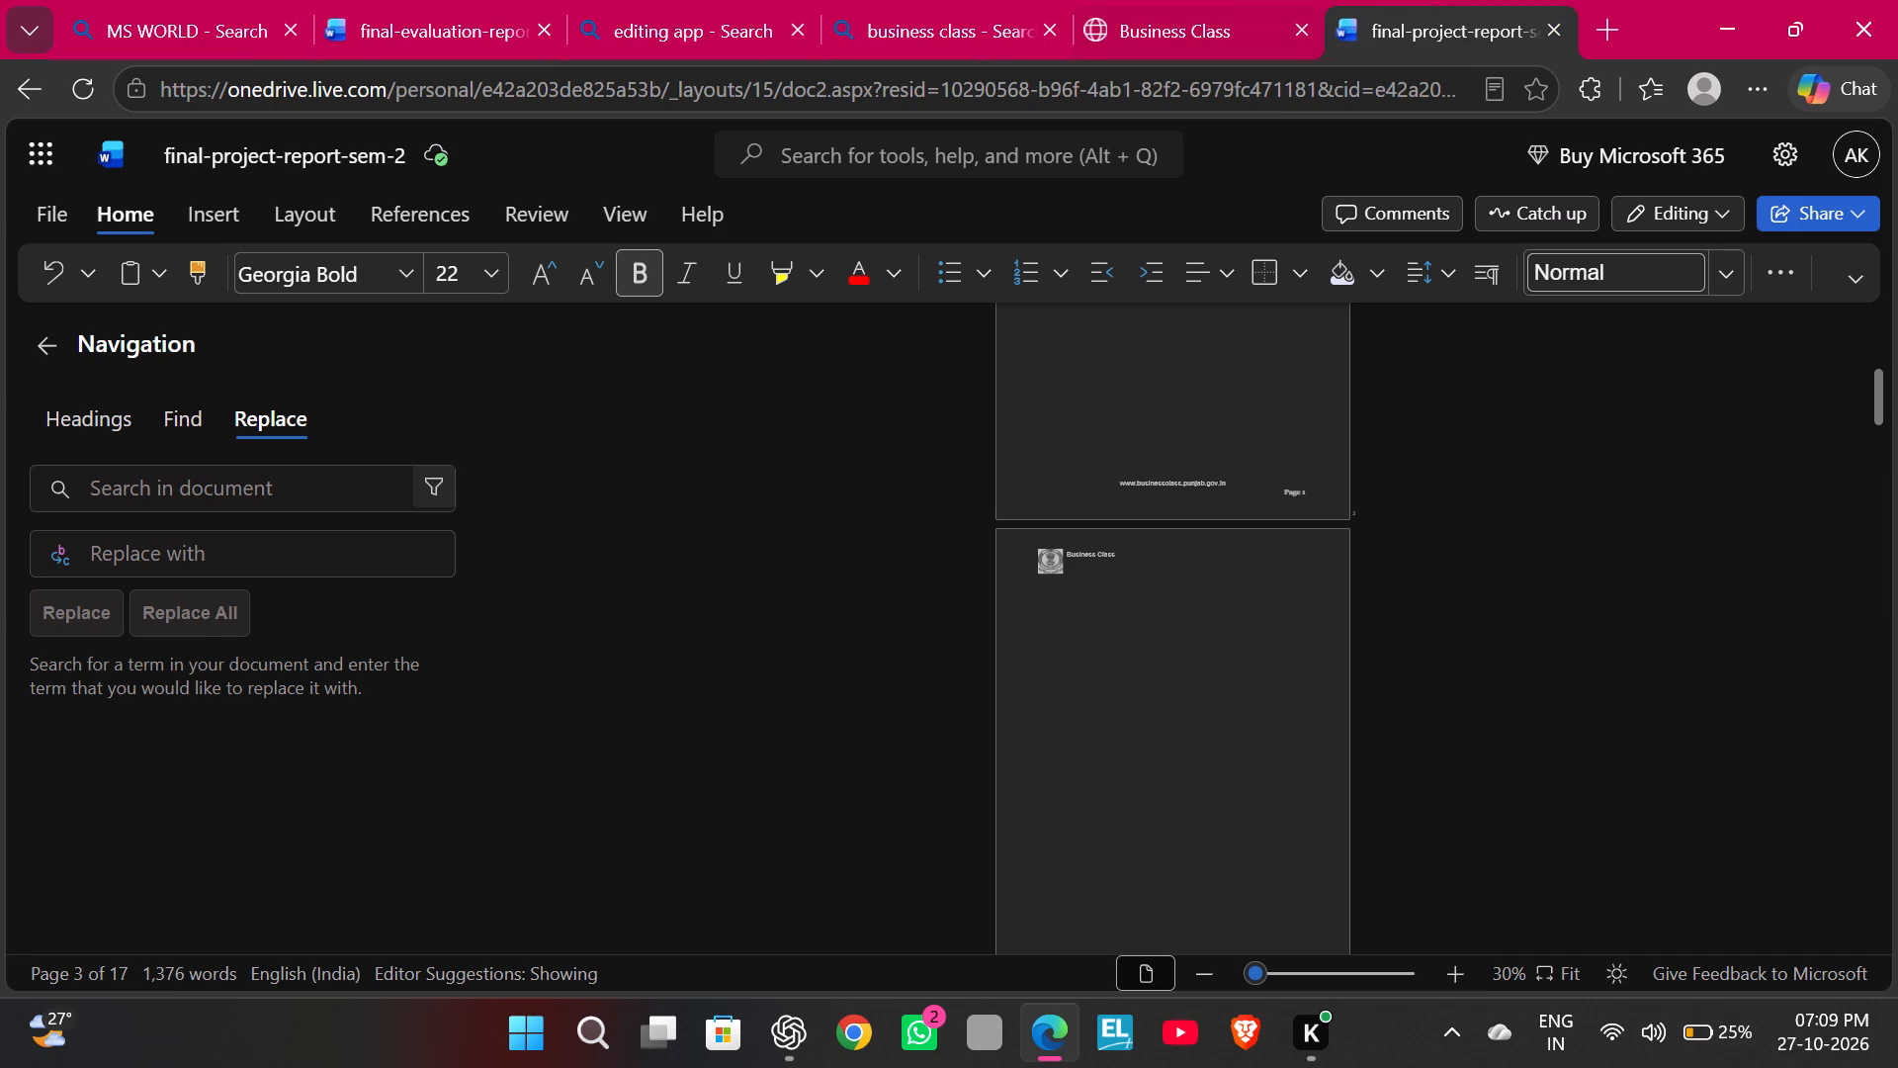
# Try the Go To command on an empty page after the cover, and close the navigation view.
pyautogui.scroll(2, 1181, 321)
pyautogui.click(1126, 481)
pyautogui.scroll(1, 1126, 481)
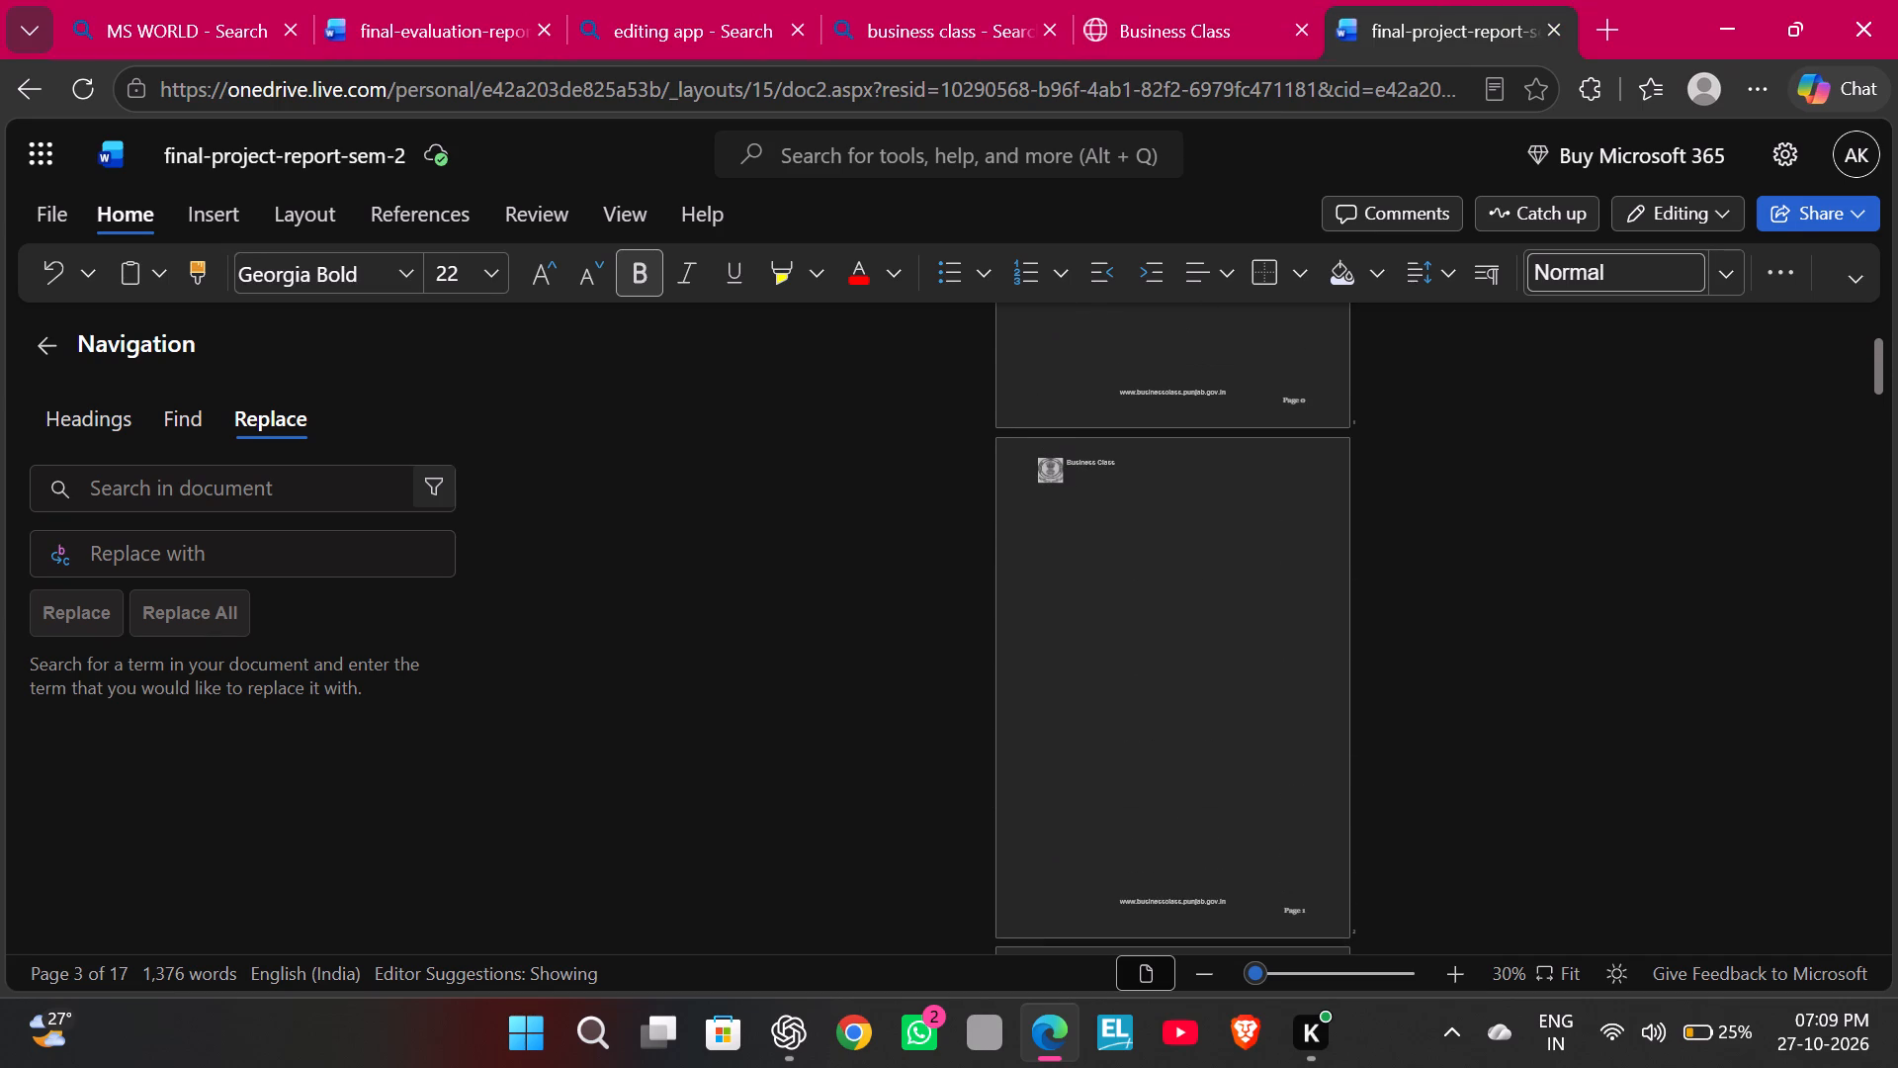
pyautogui.click(1092, 554)
pyautogui.click(1092, 554)
pyautogui.click(1092, 554)
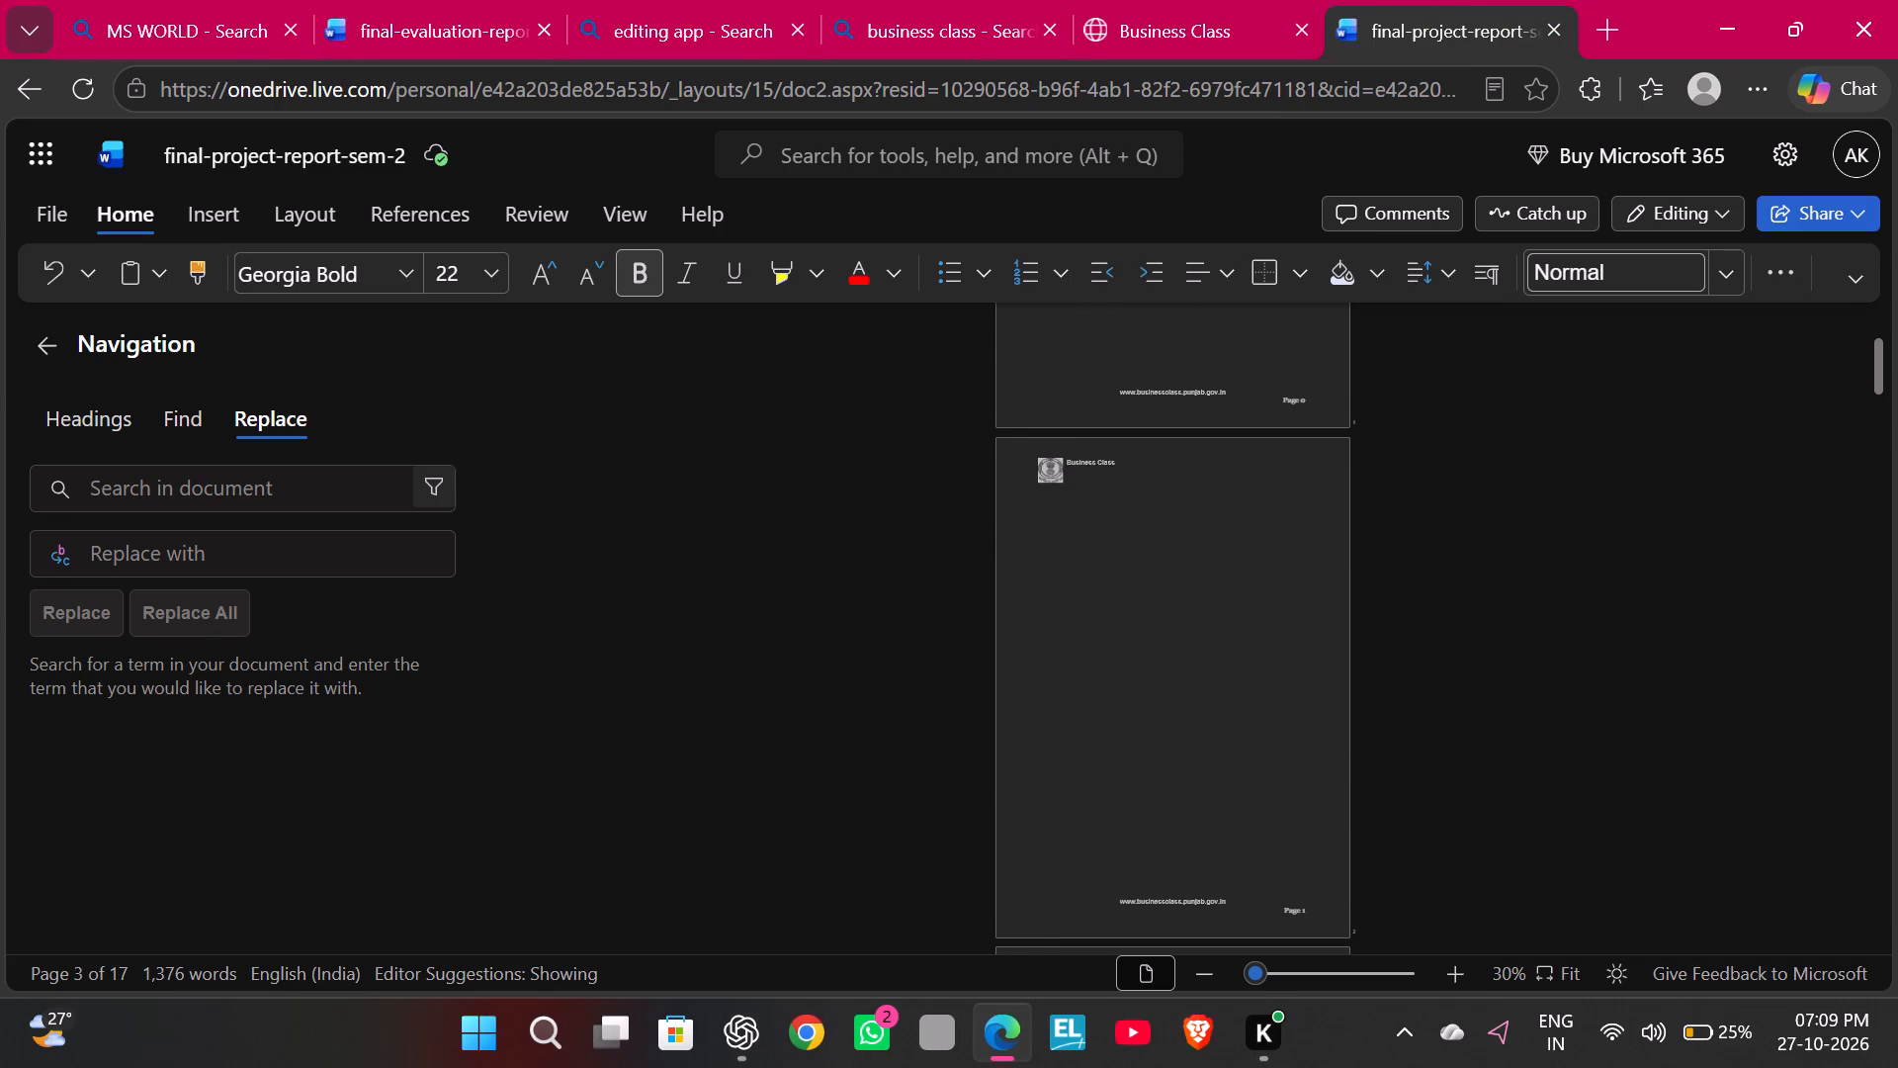
pyautogui.hotkey('ctrl', 'g')
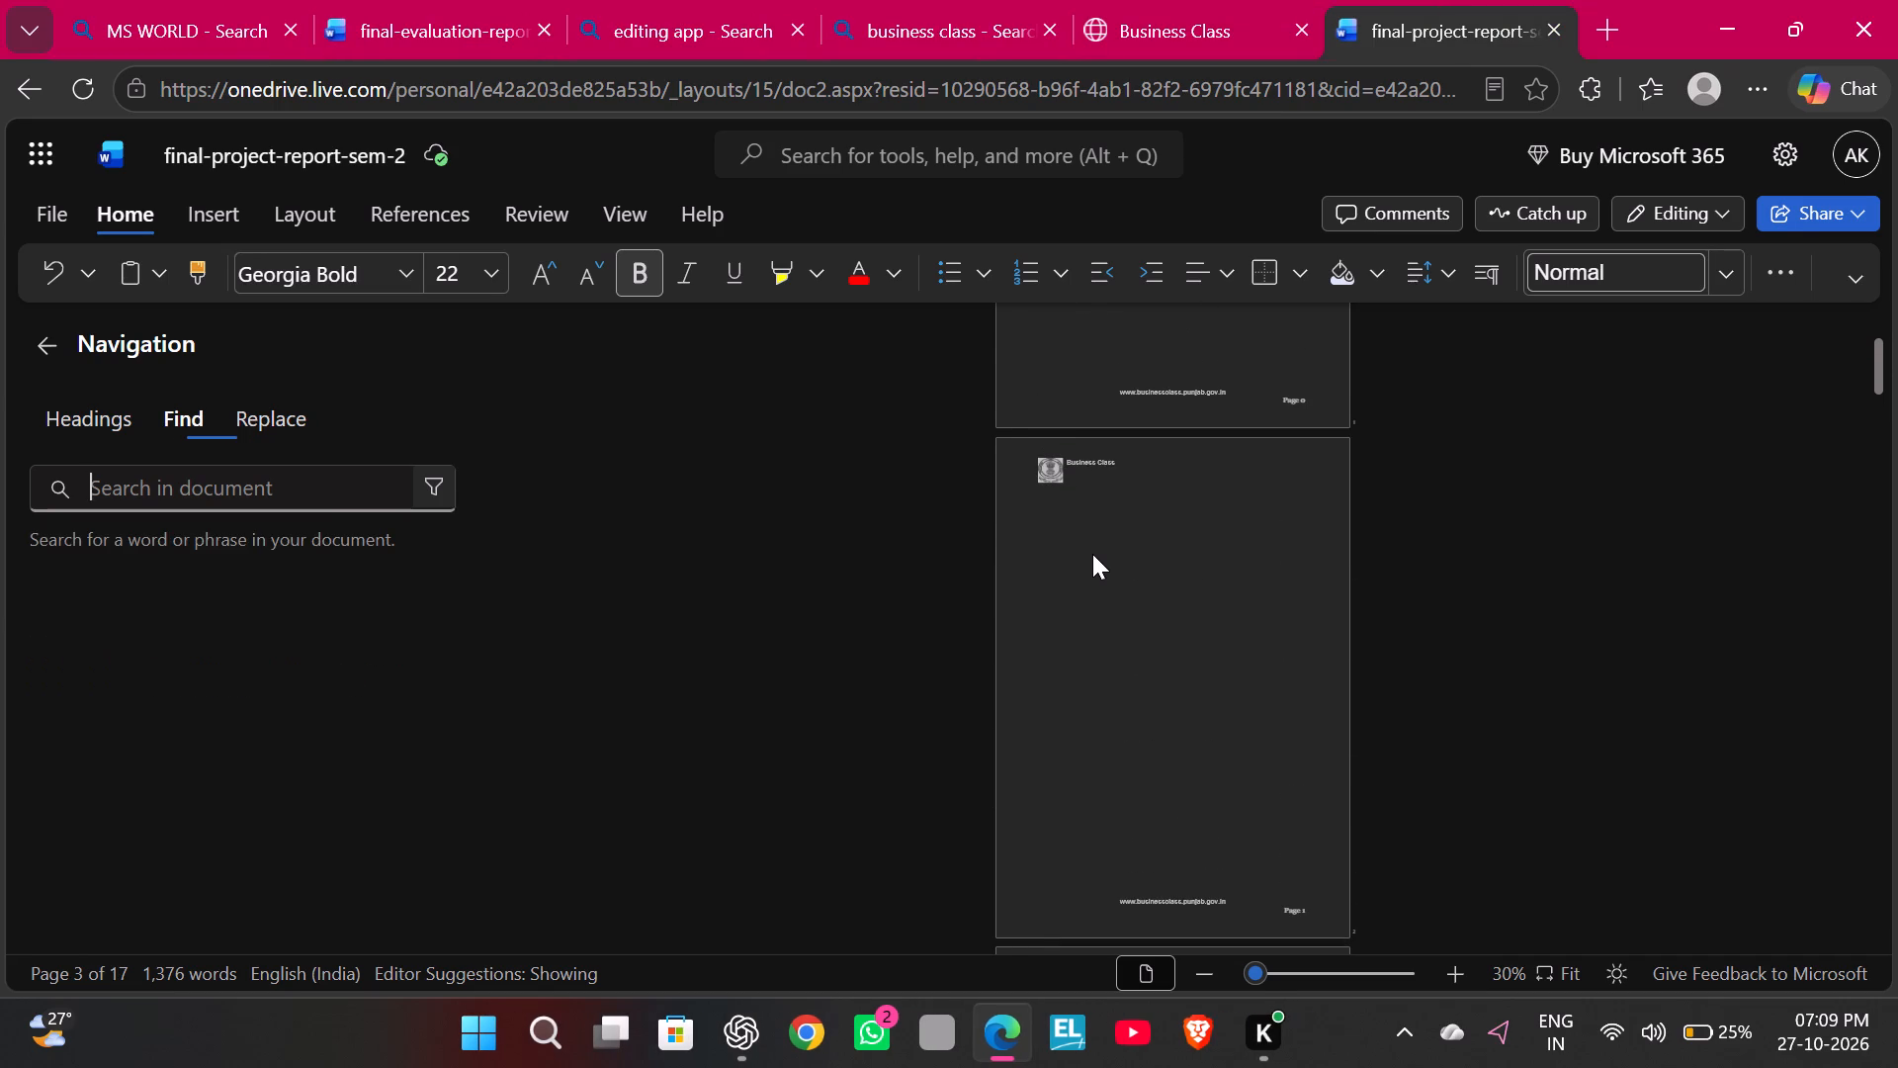
pyautogui.click(1069, 551)
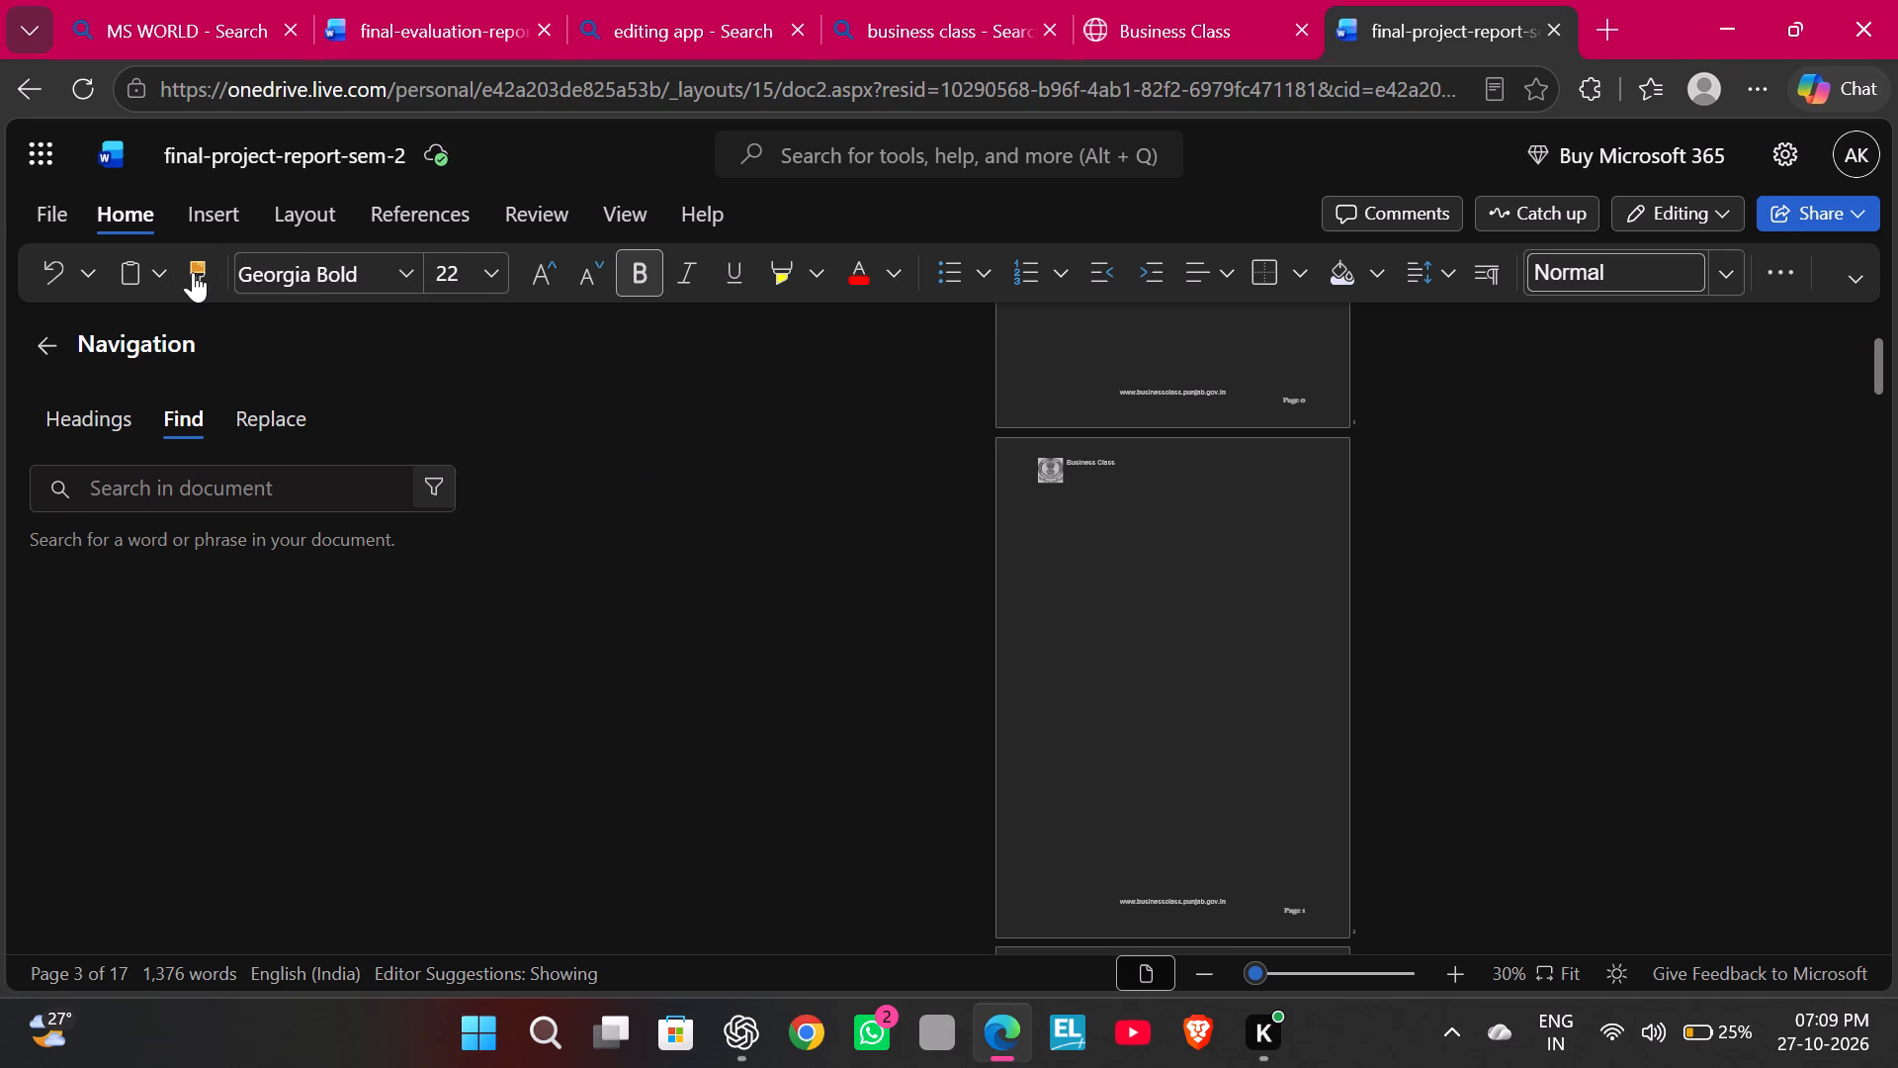
pyautogui.click(52, 339)
pyautogui.click(816, 526)
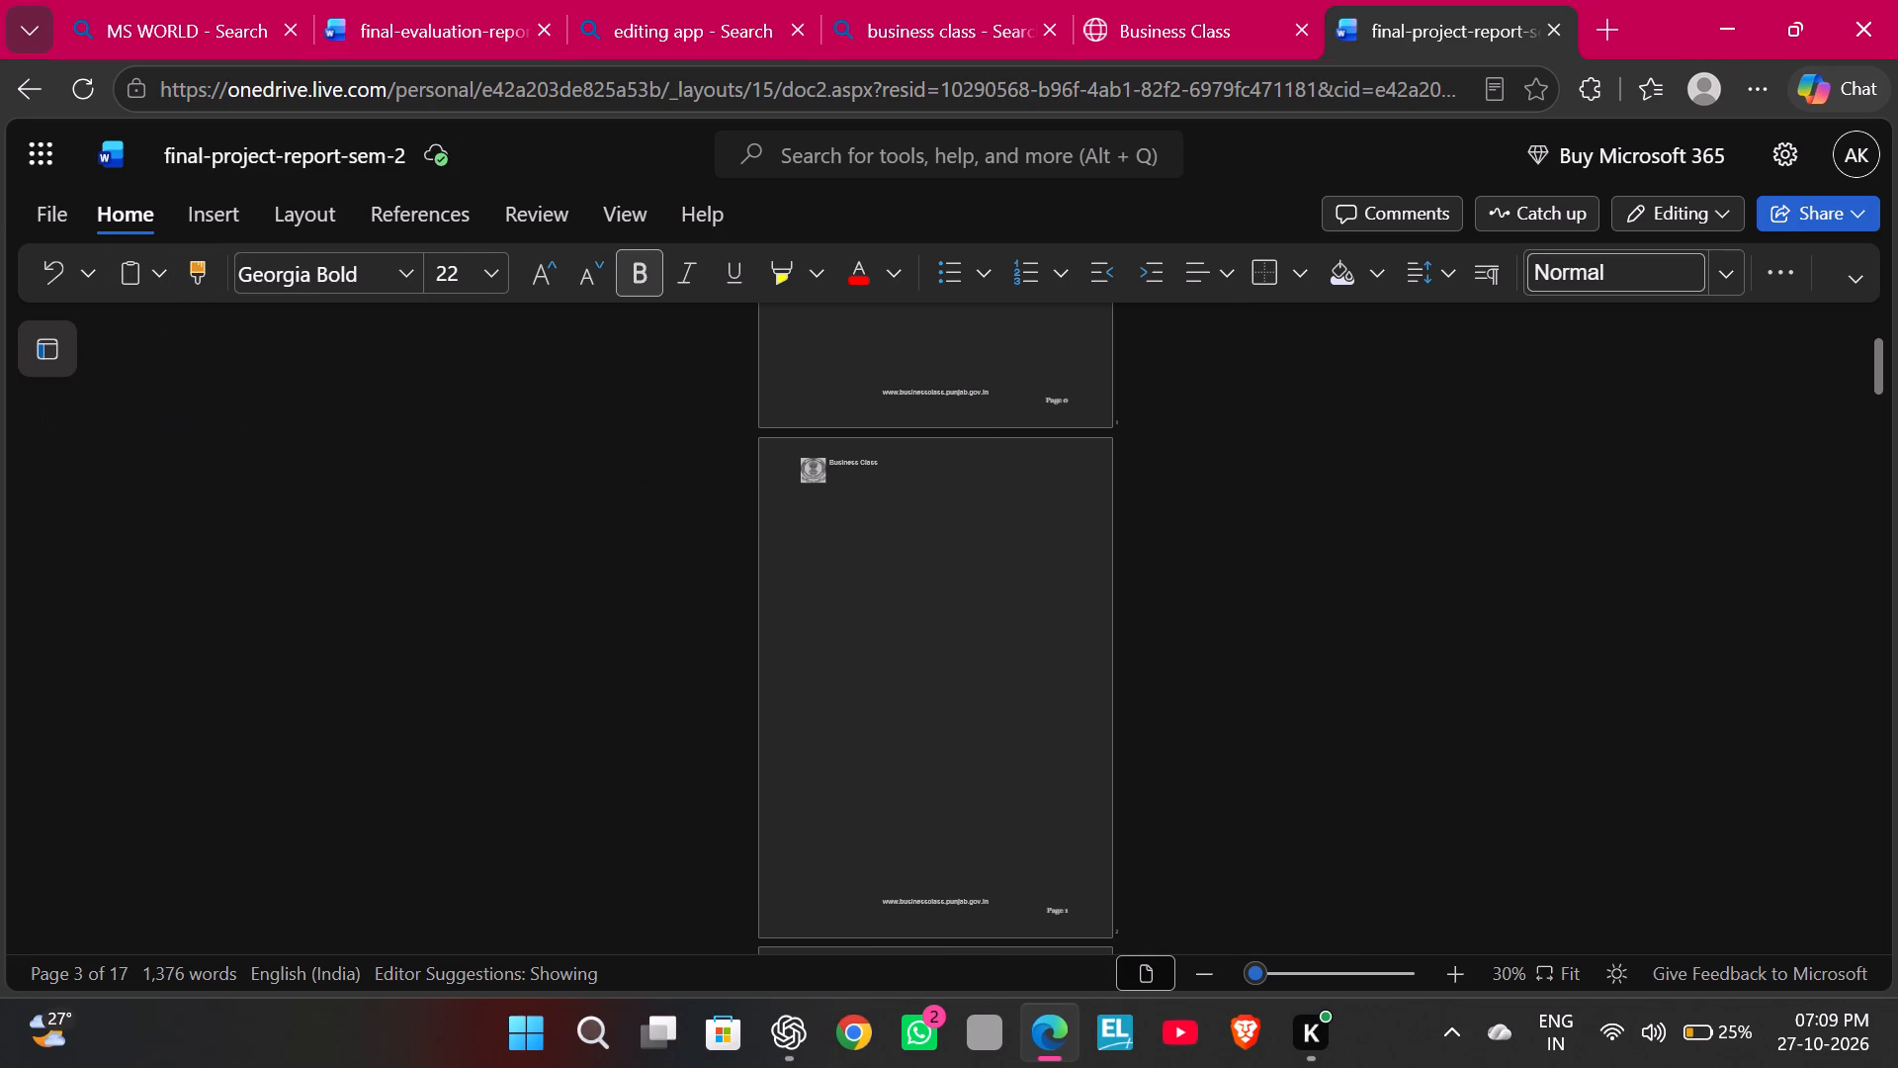
# Check the editing options offered on the empty page and enter a space on it.
pyautogui.click(907, 538)
pyautogui.rightClick(907, 538)
pyautogui.press('space')
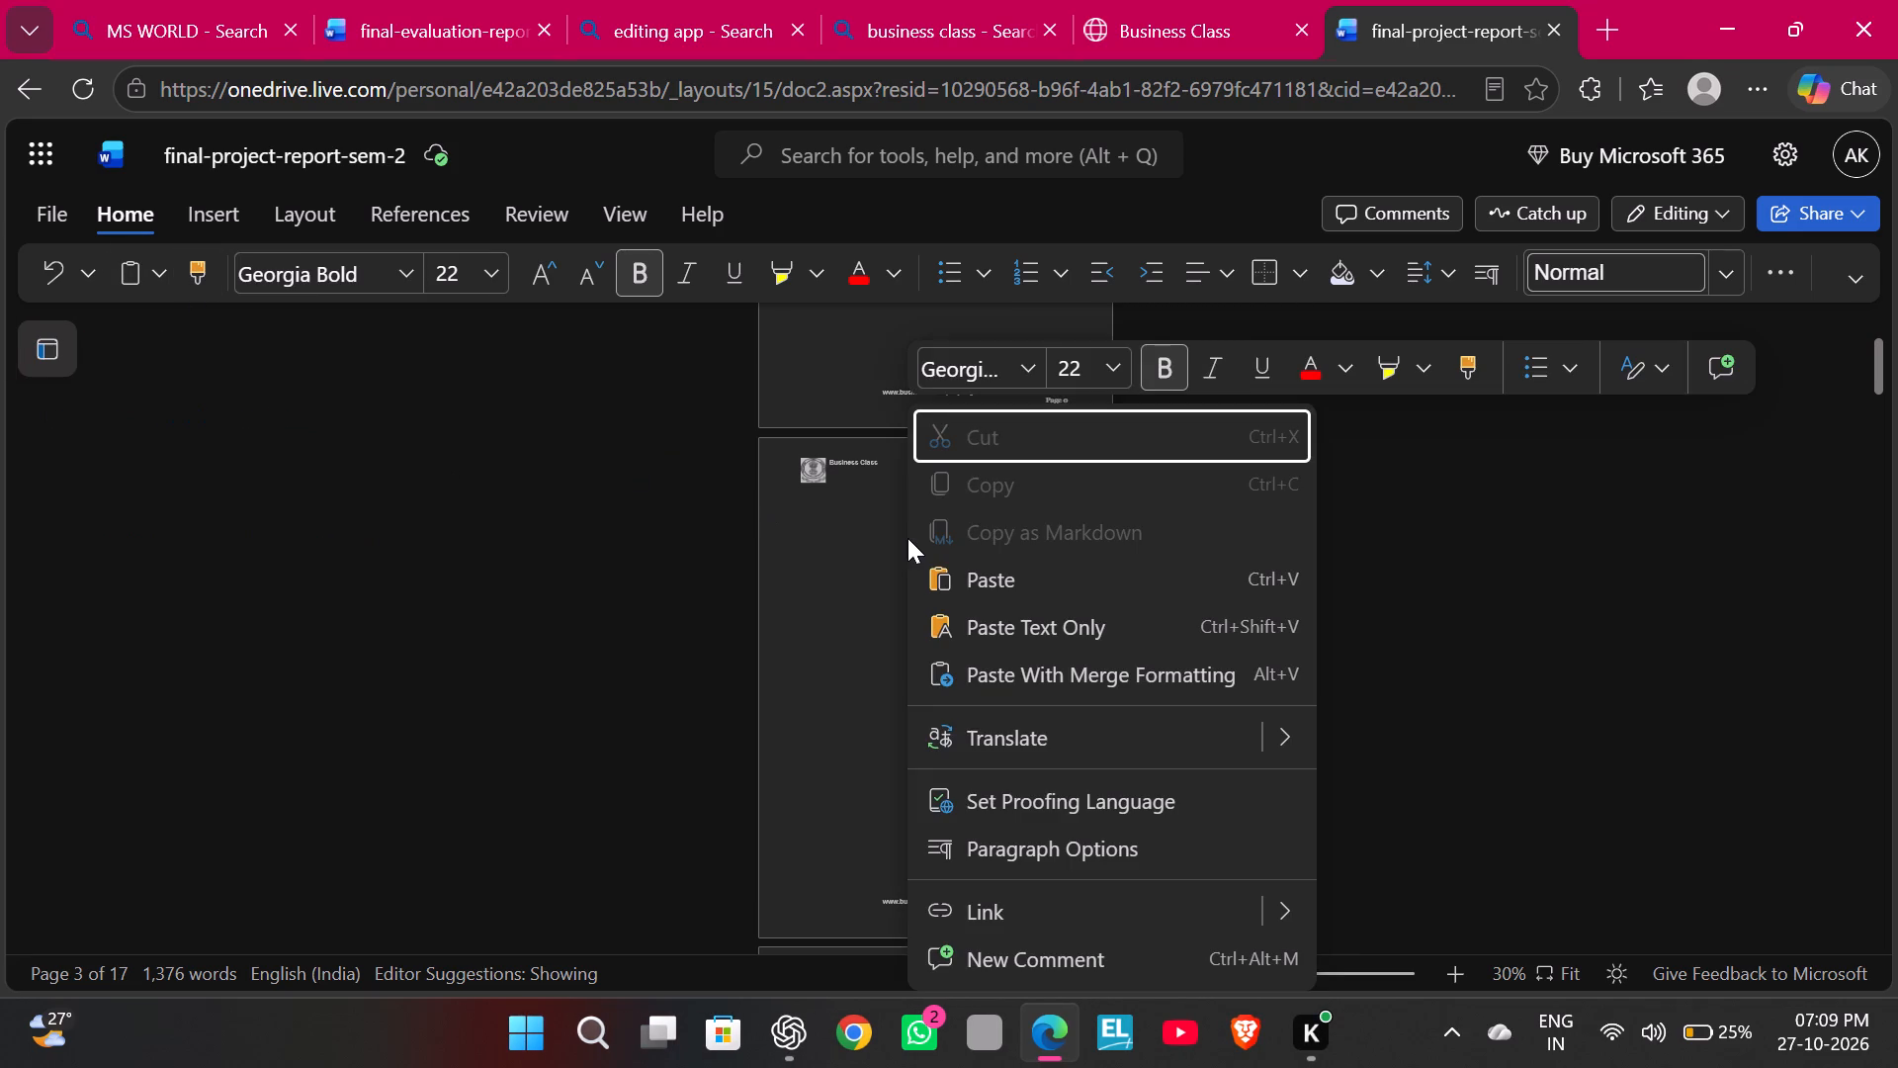
pyautogui.click(907, 539)
pyautogui.click(849, 592)
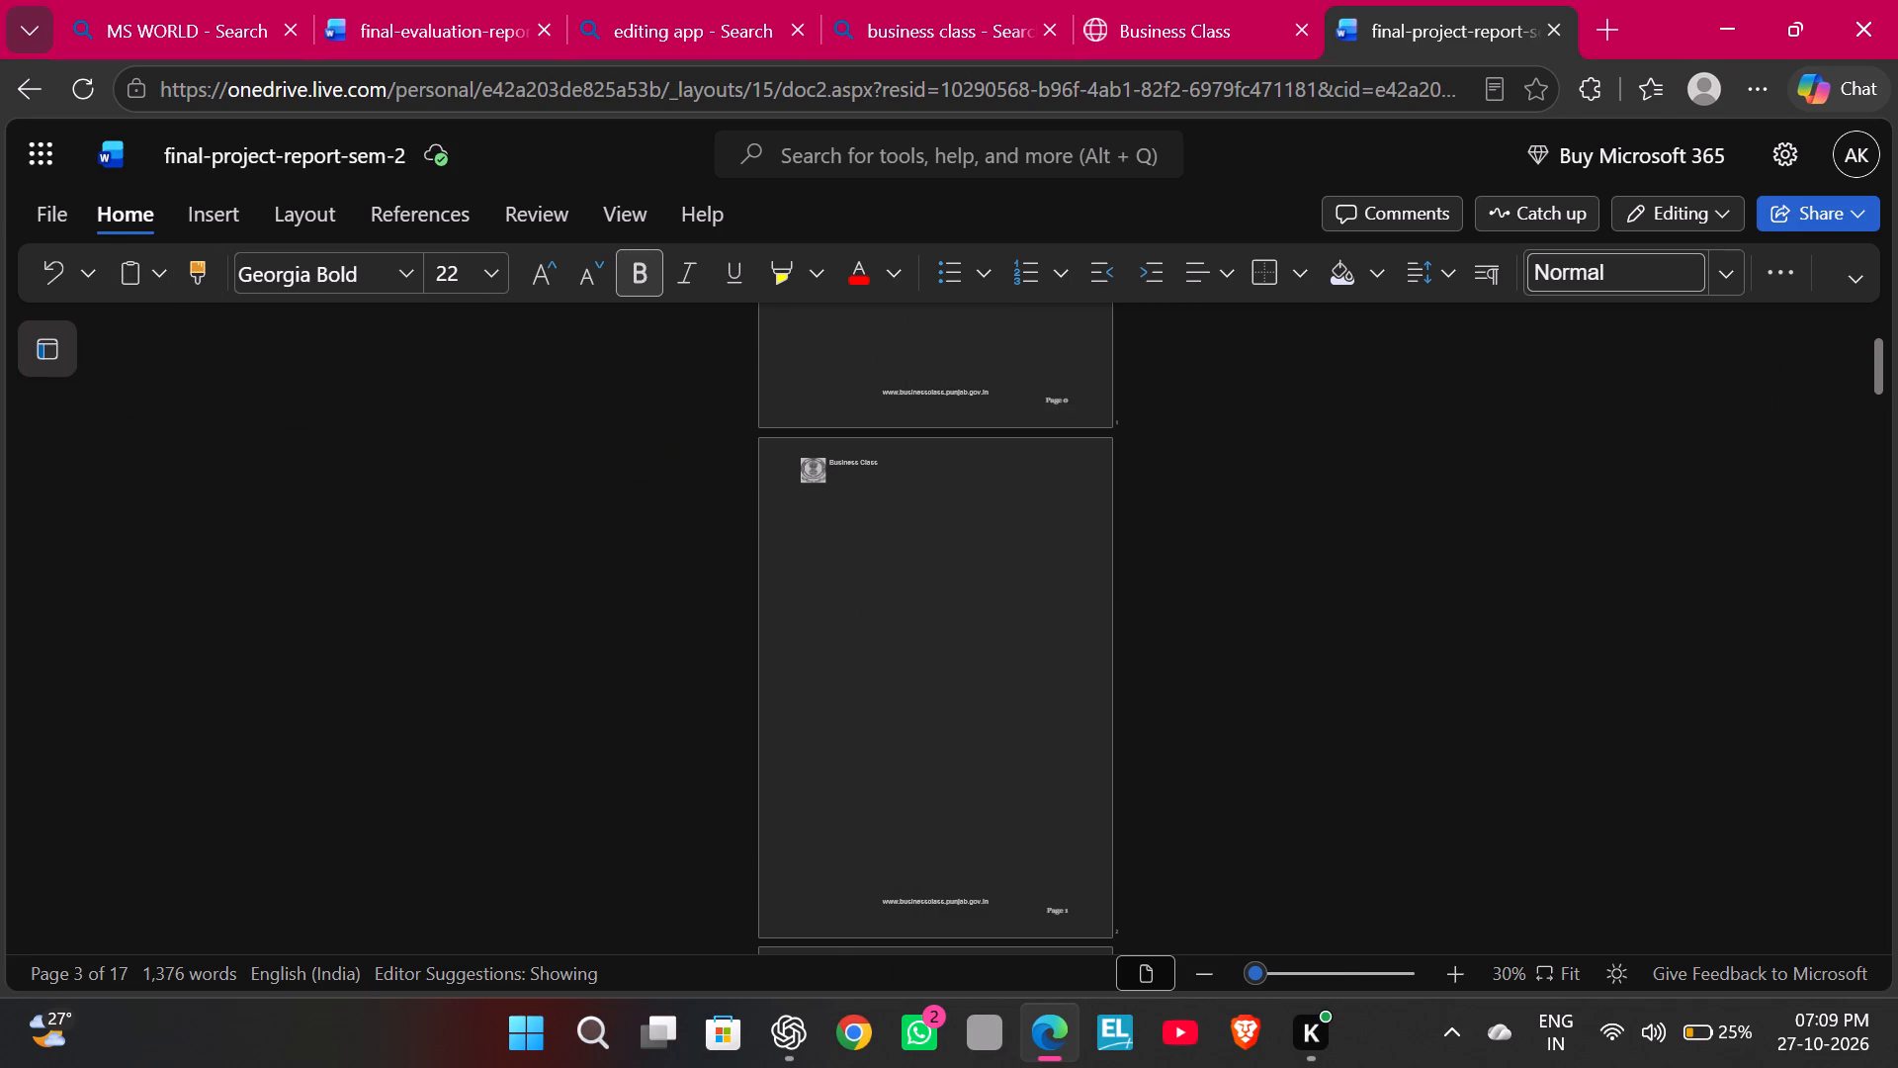
pyautogui.press('space')
pyautogui.click(905, 592)
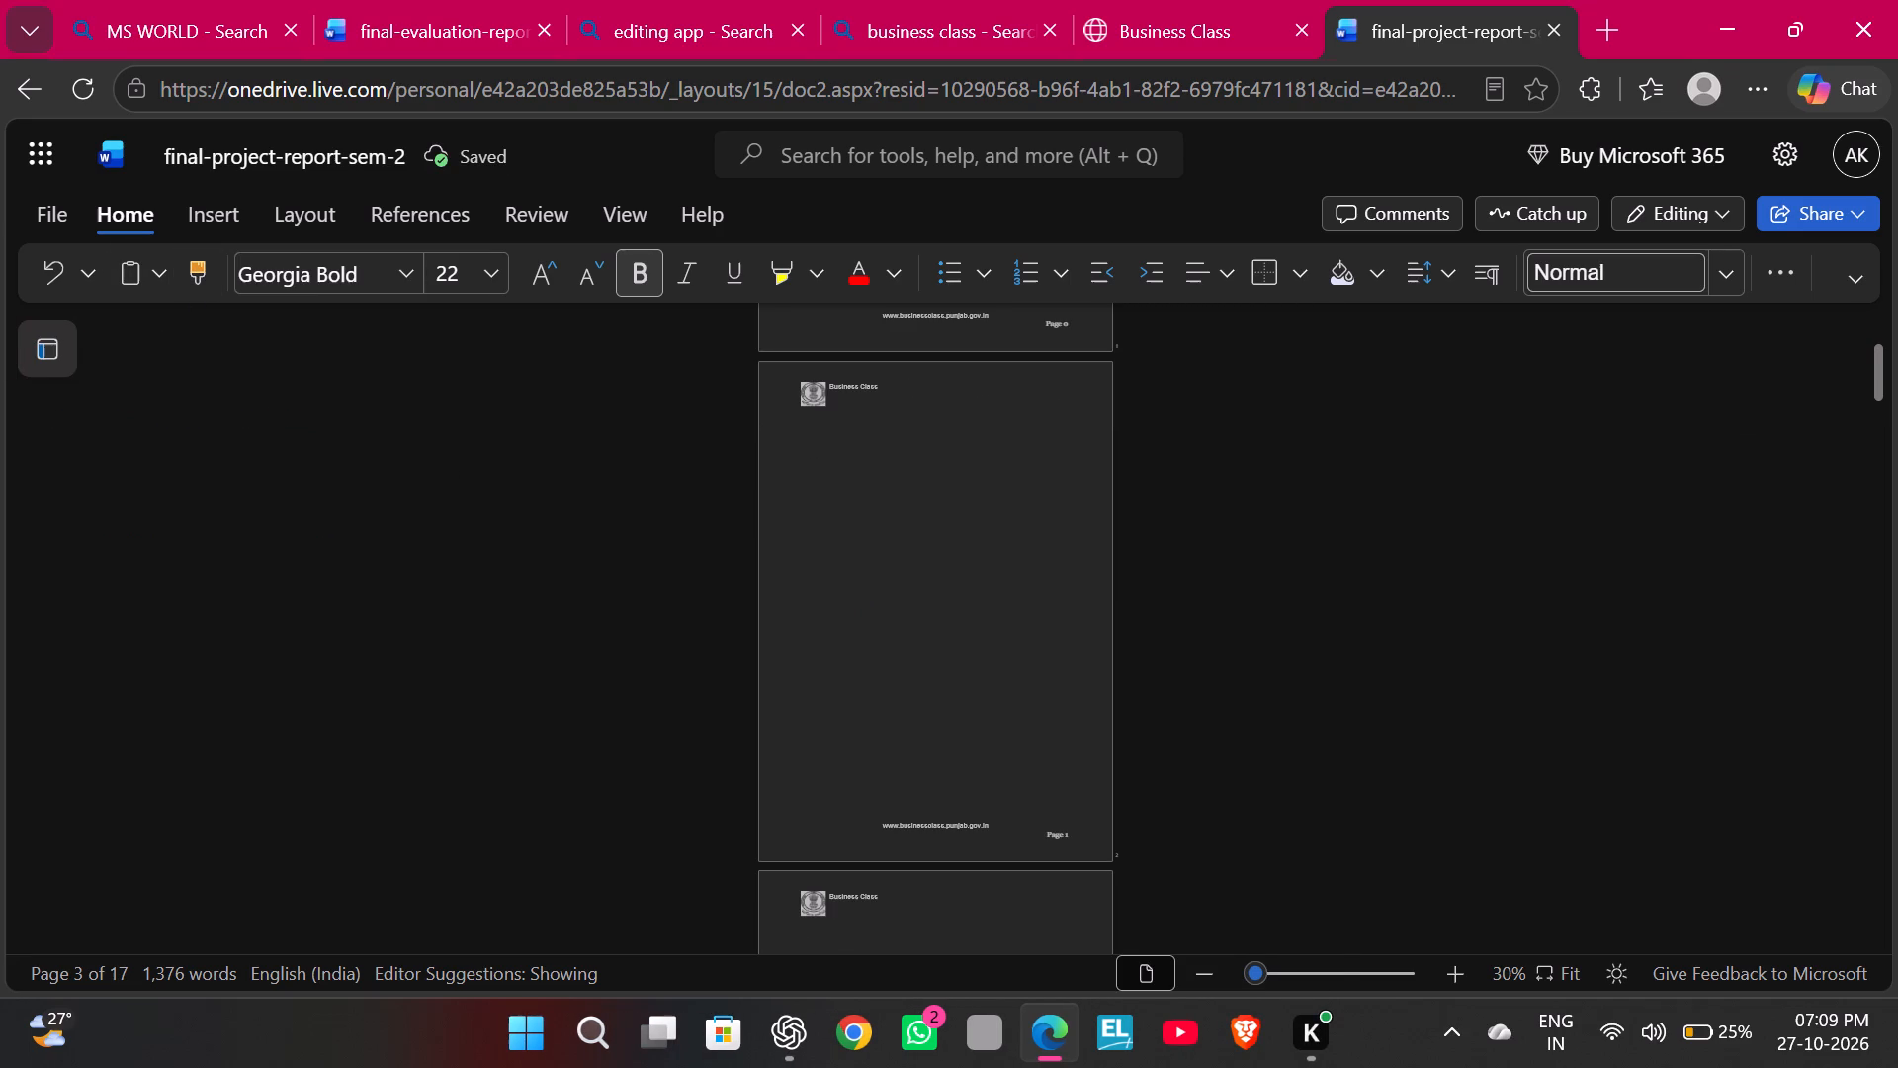
# Try the Go To command again from the empty page and look over the neighbouring empty pages.
pyautogui.click(905, 592)
pyautogui.hotkey('ctrl', 'g')
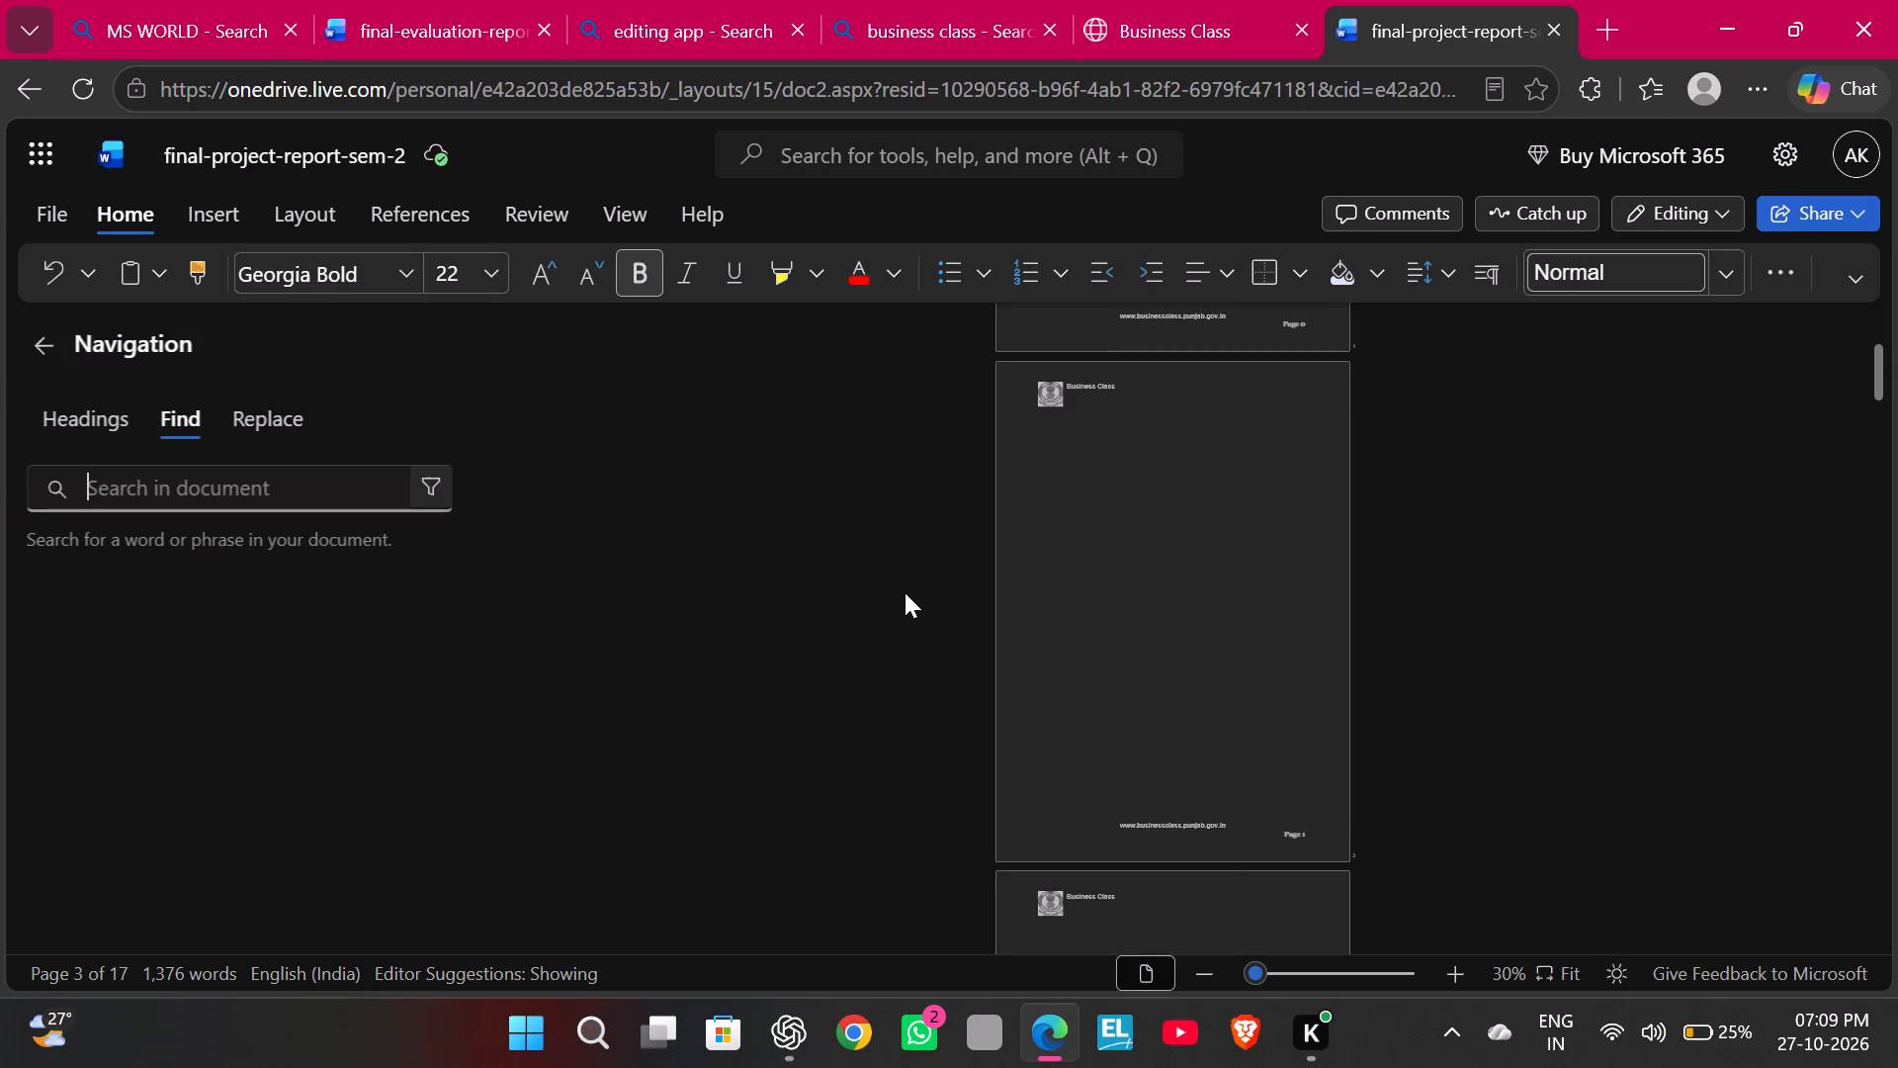
pyautogui.click(1033, 454)
pyautogui.scroll(1, 1032, 497)
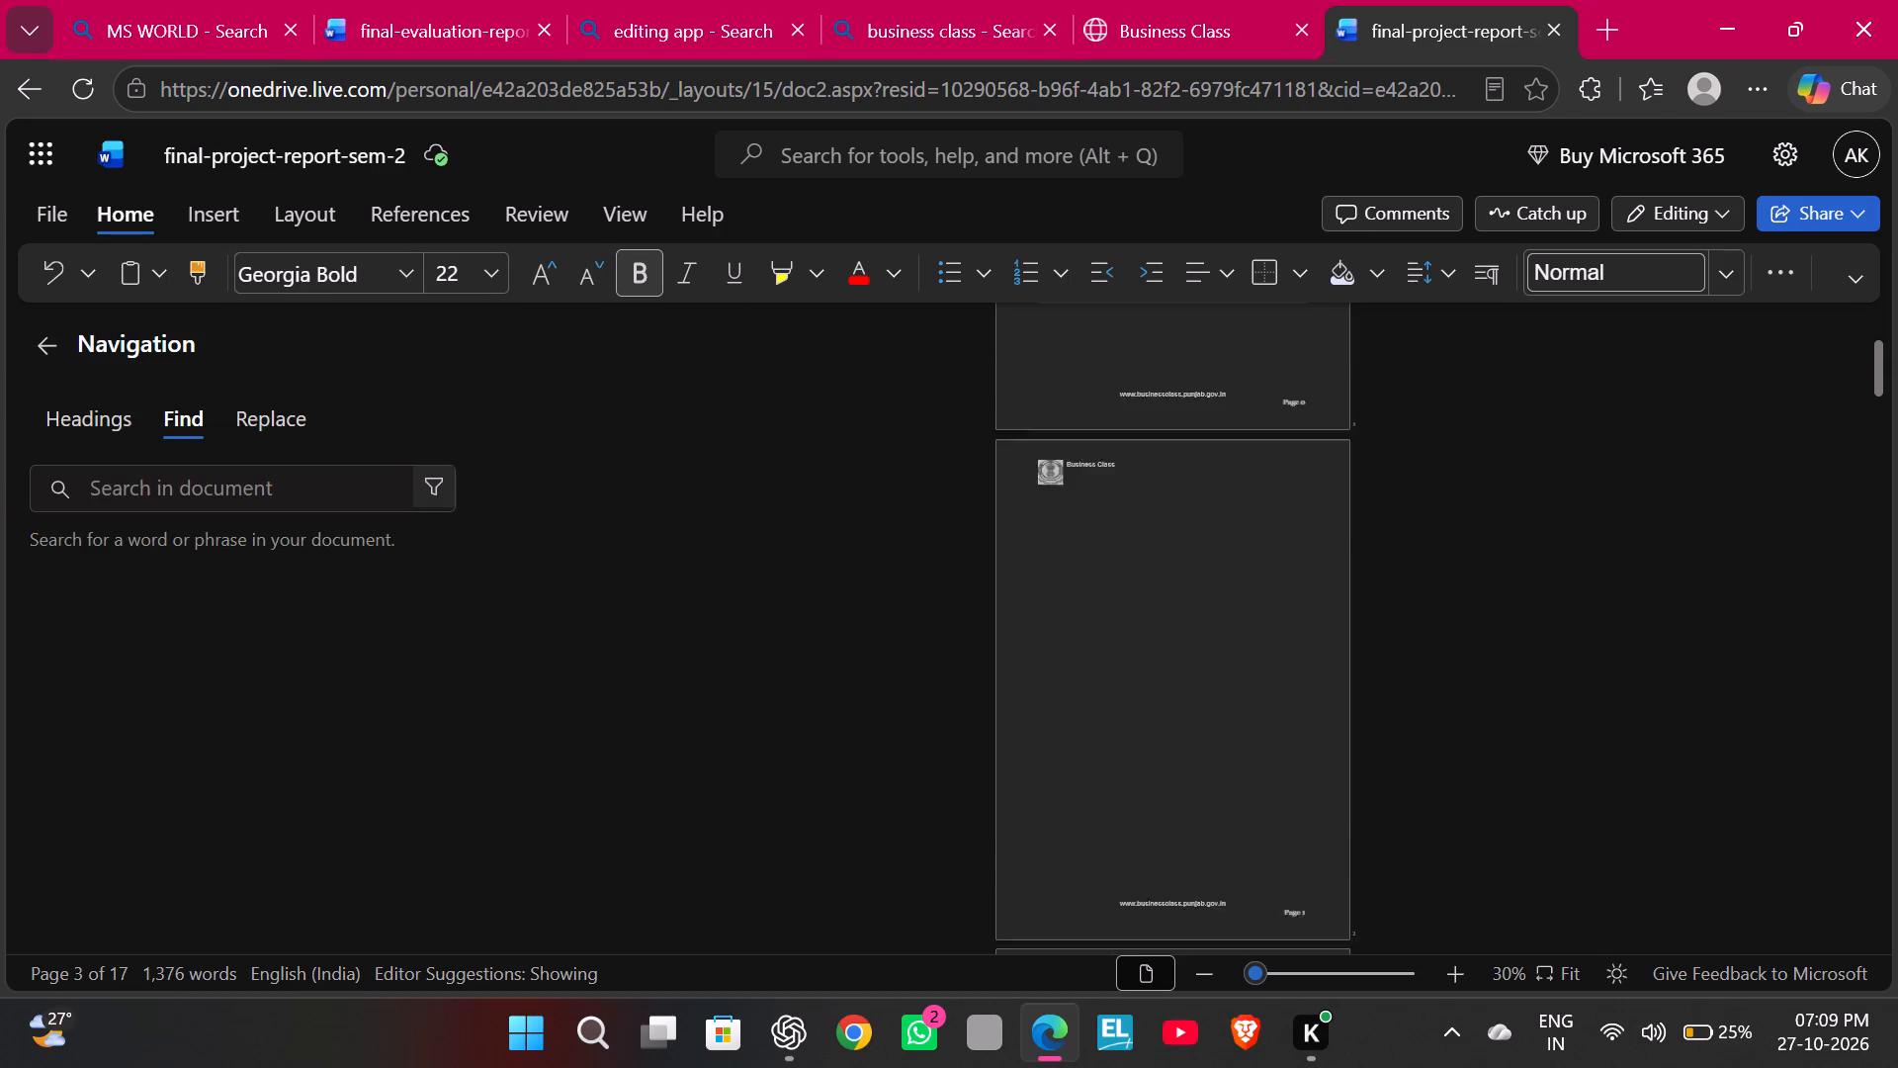
pyautogui.scroll(1, 1032, 497)
pyautogui.scroll(-3, 1032, 497)
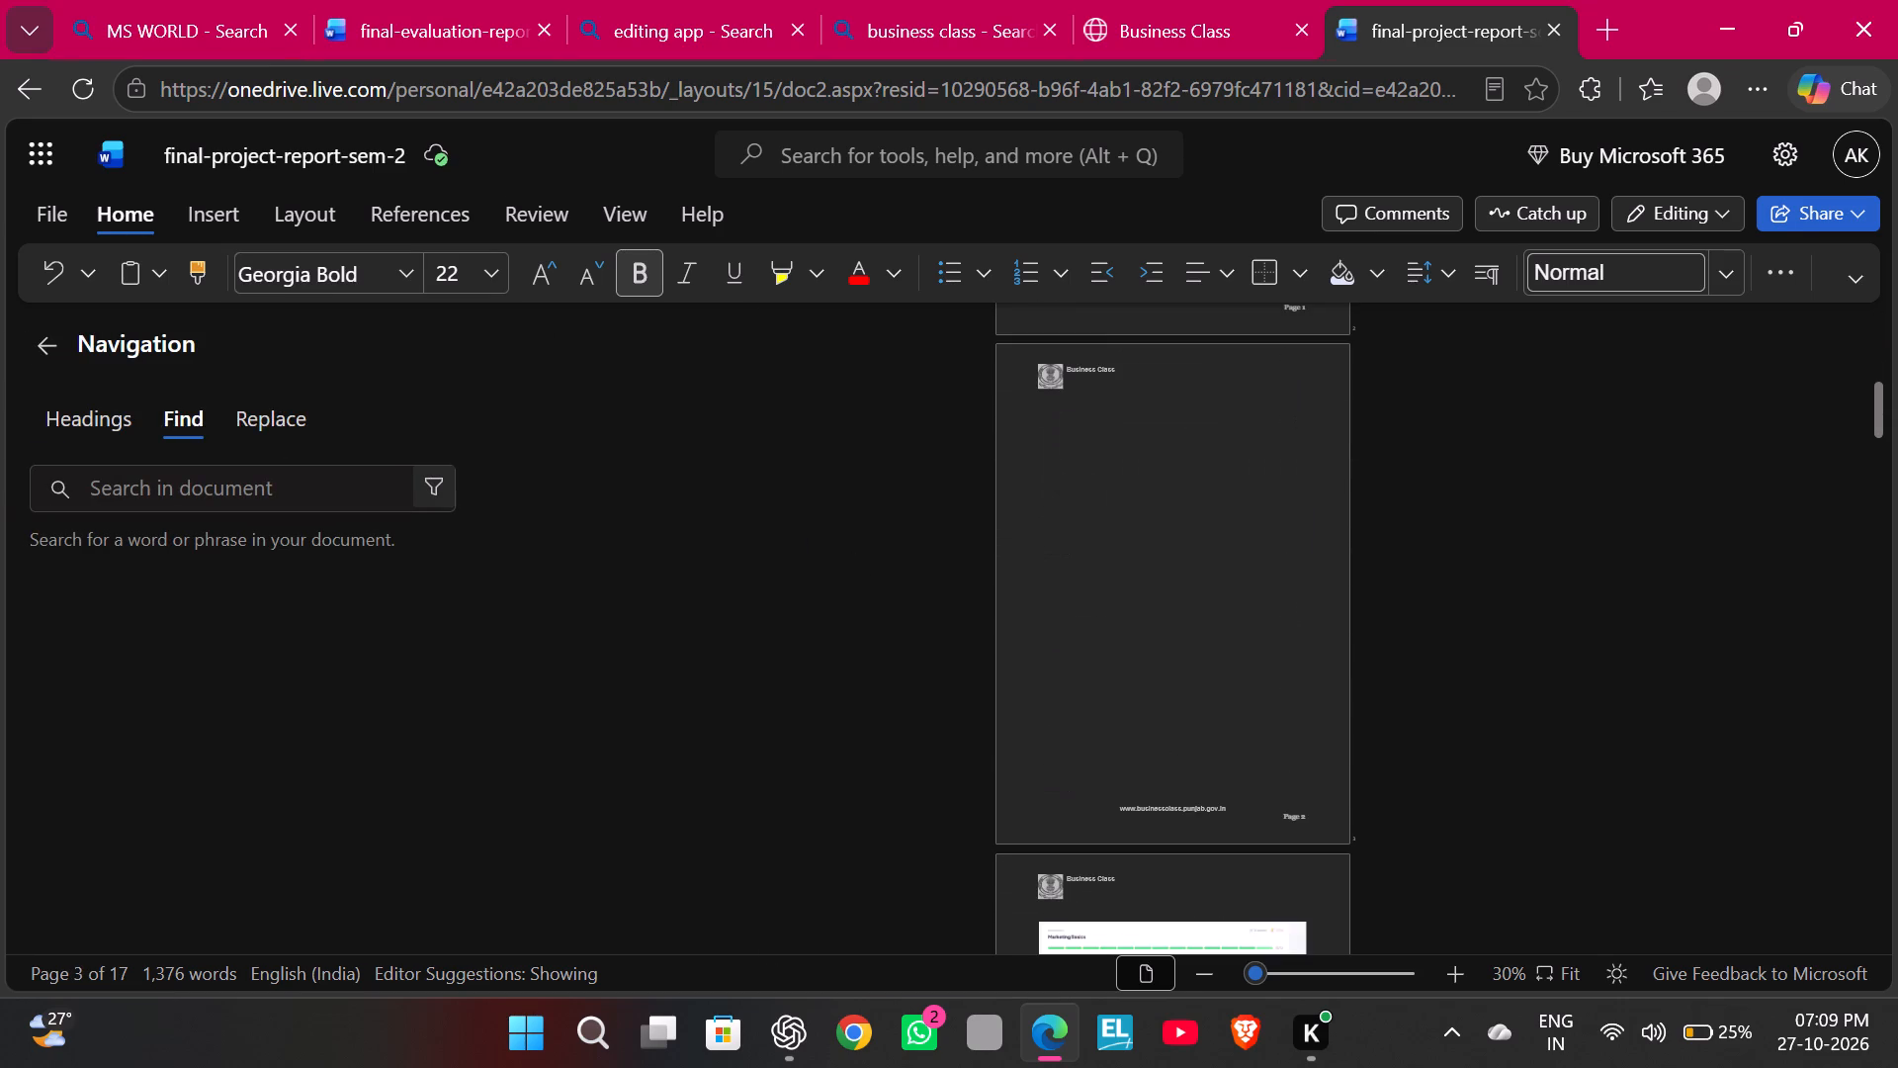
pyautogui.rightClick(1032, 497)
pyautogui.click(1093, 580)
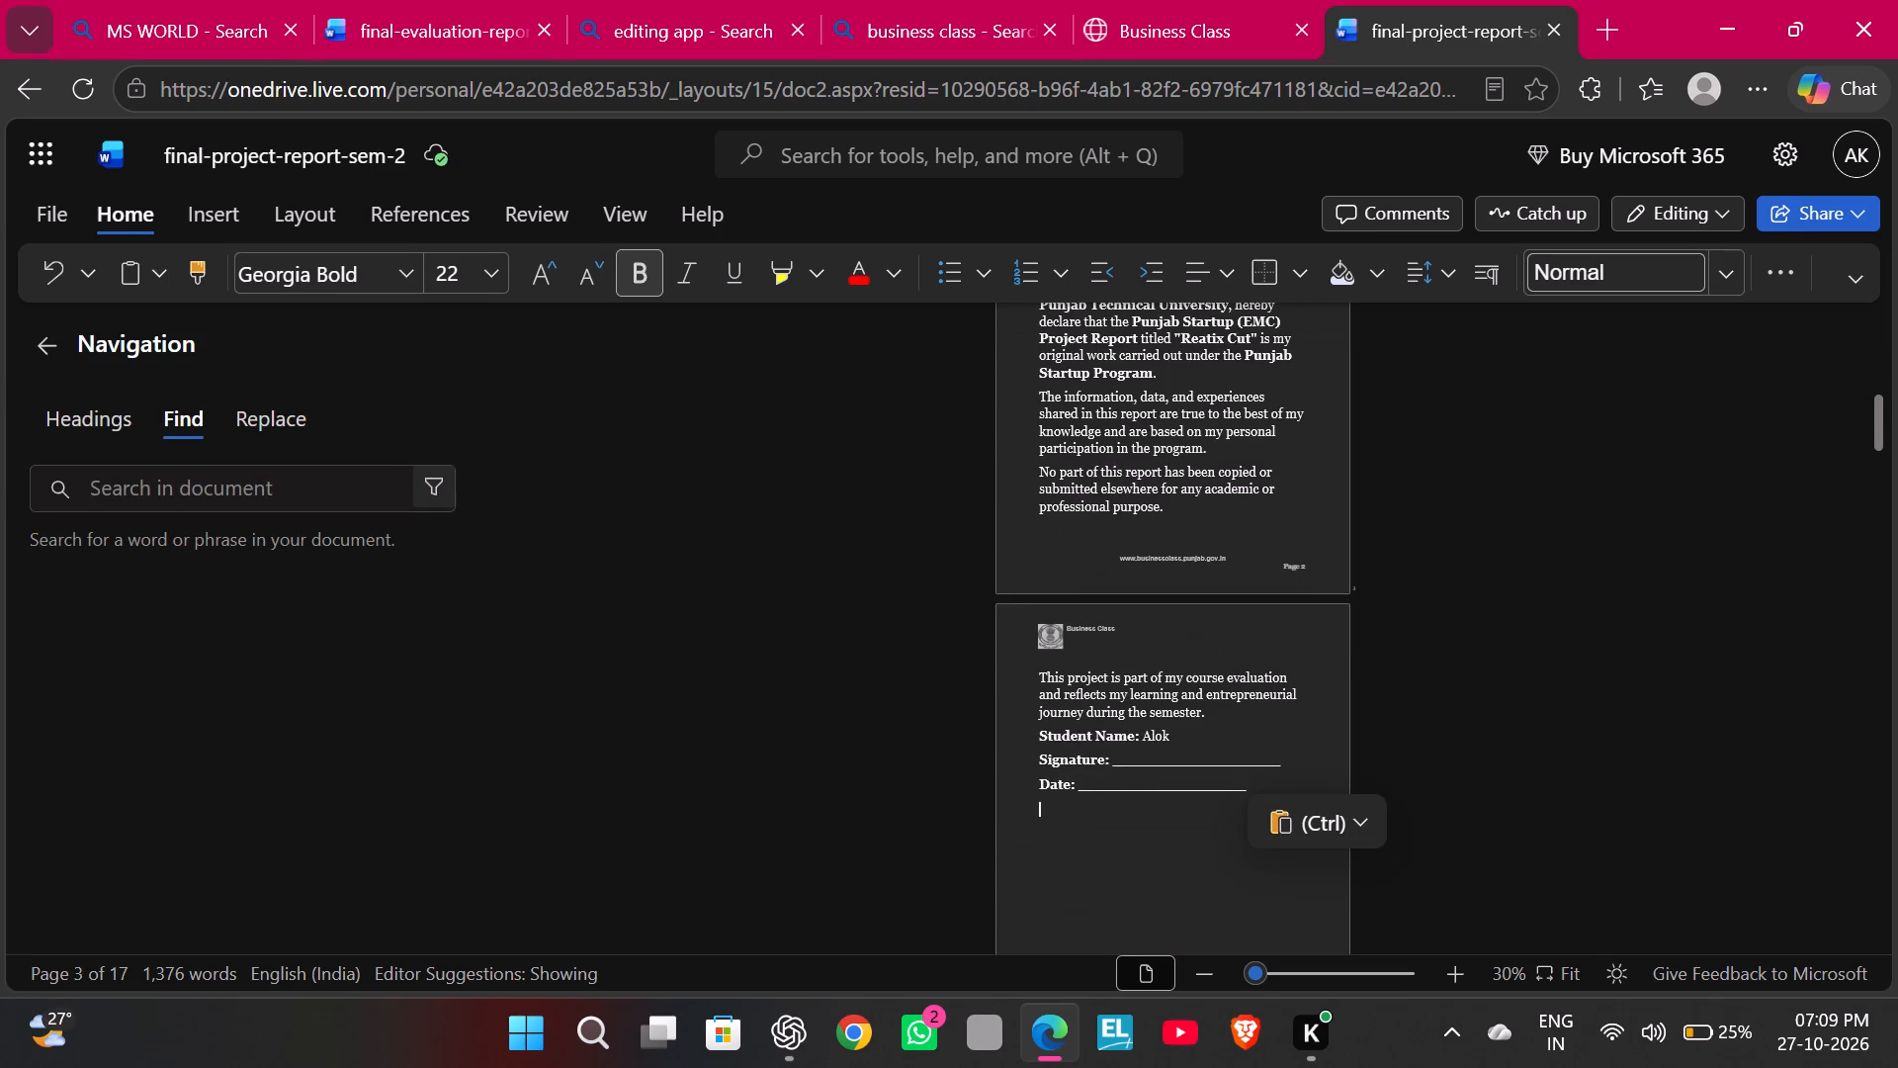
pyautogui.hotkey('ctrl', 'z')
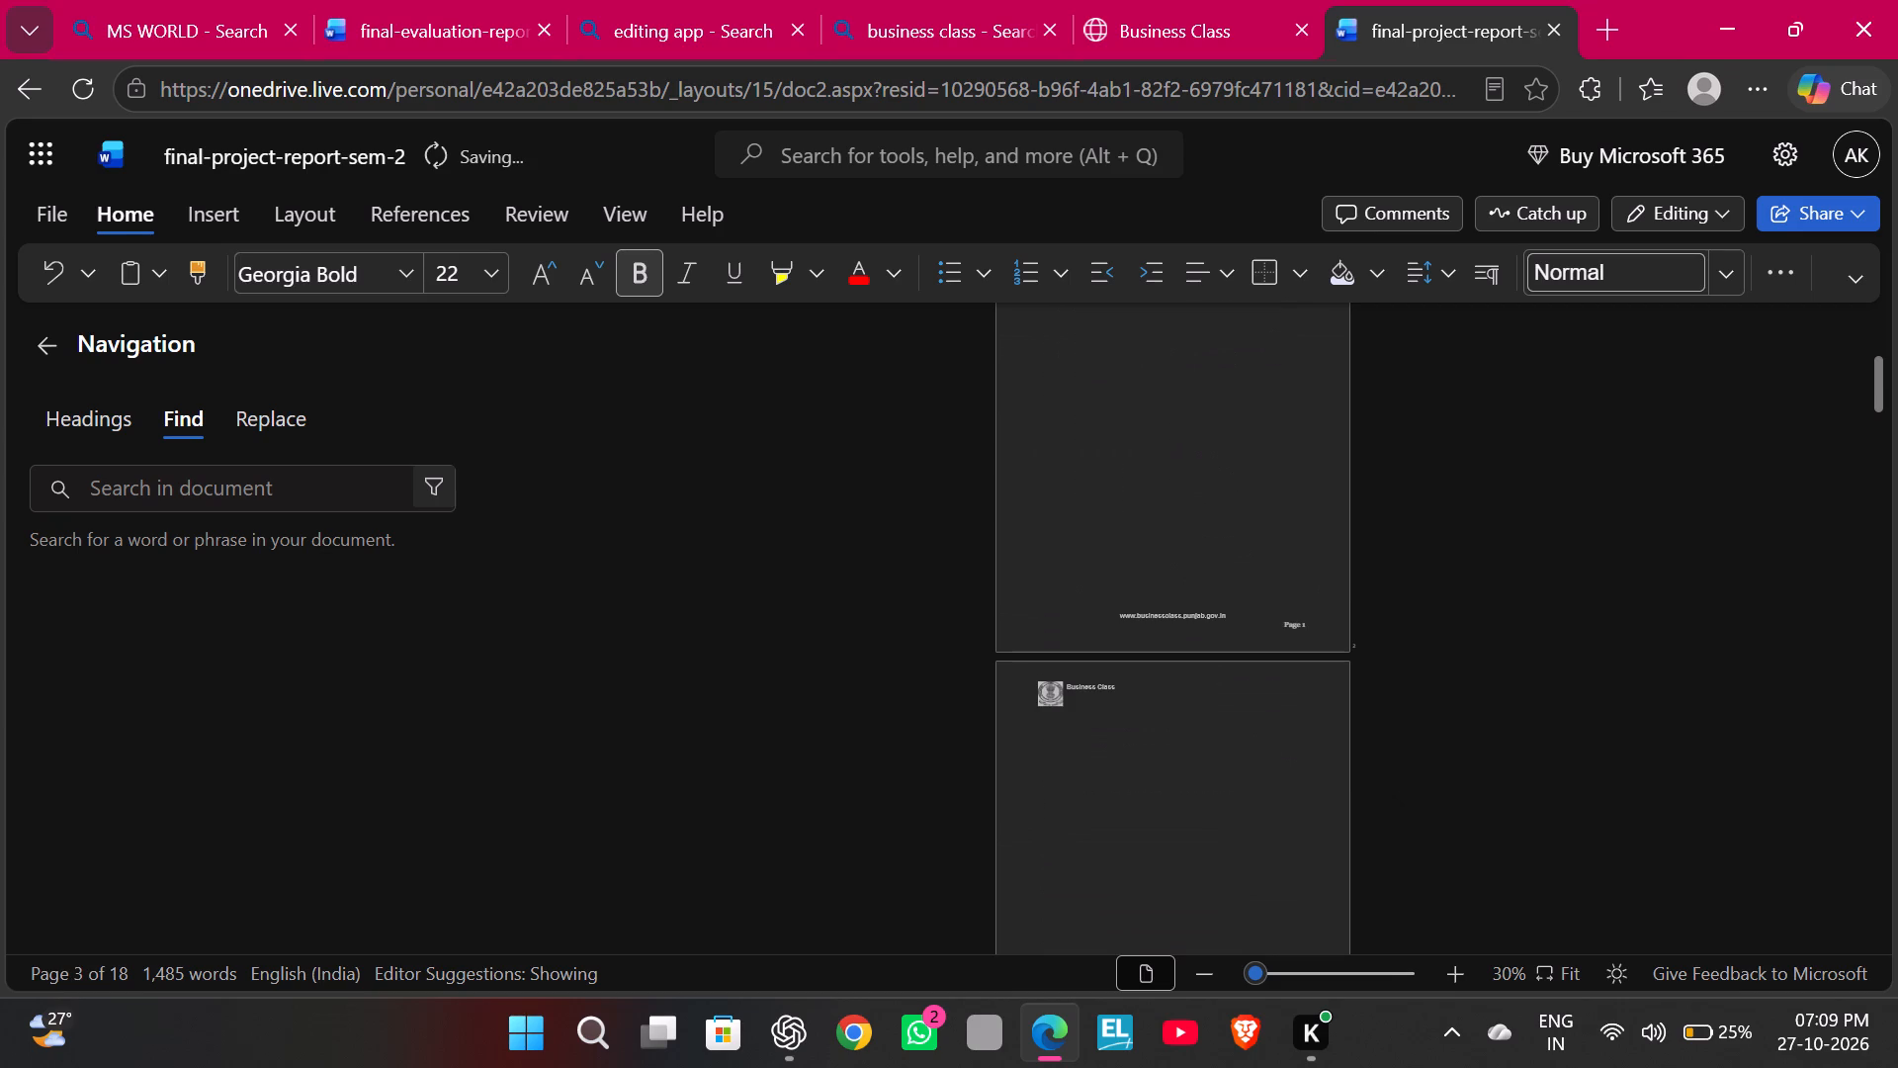
# Review the pages from the empty ones back to the cover and check the border options available above its title.
pyautogui.click(1015, 467)
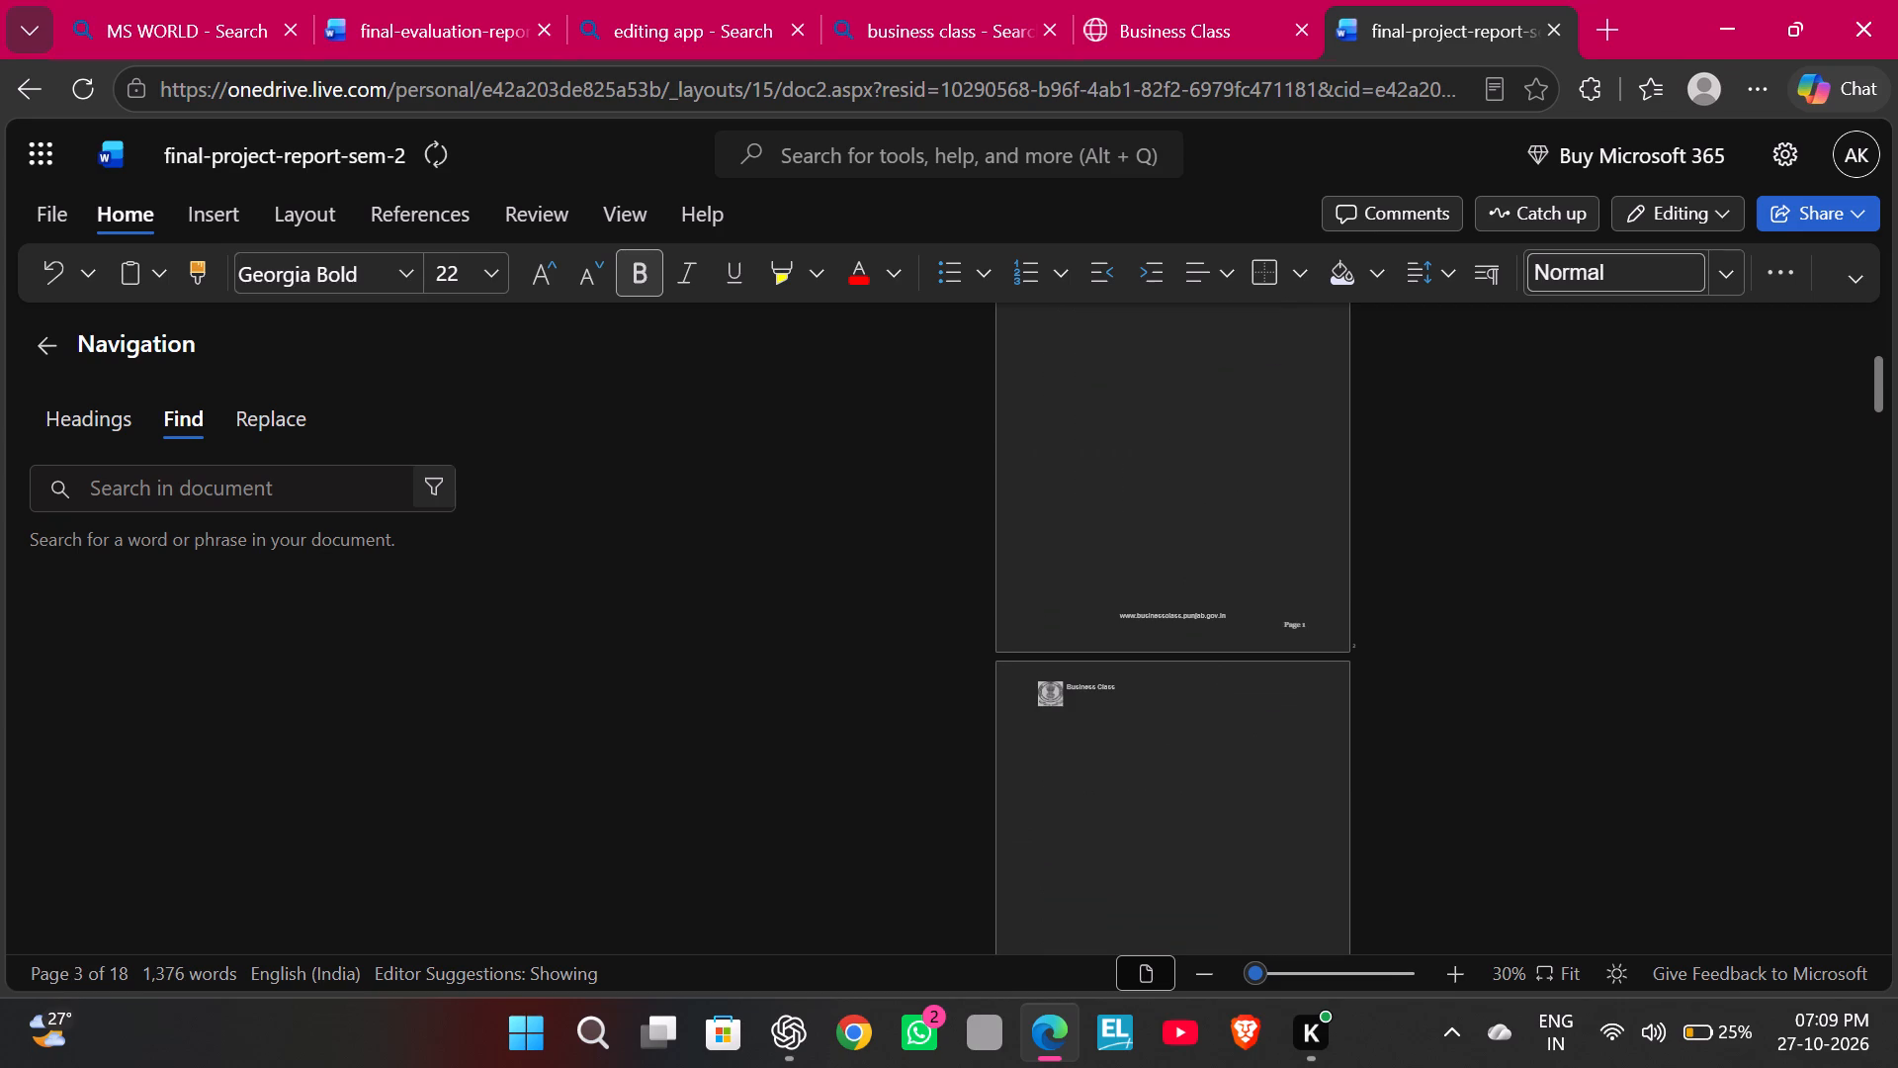
pyautogui.scroll(2, 980, 452)
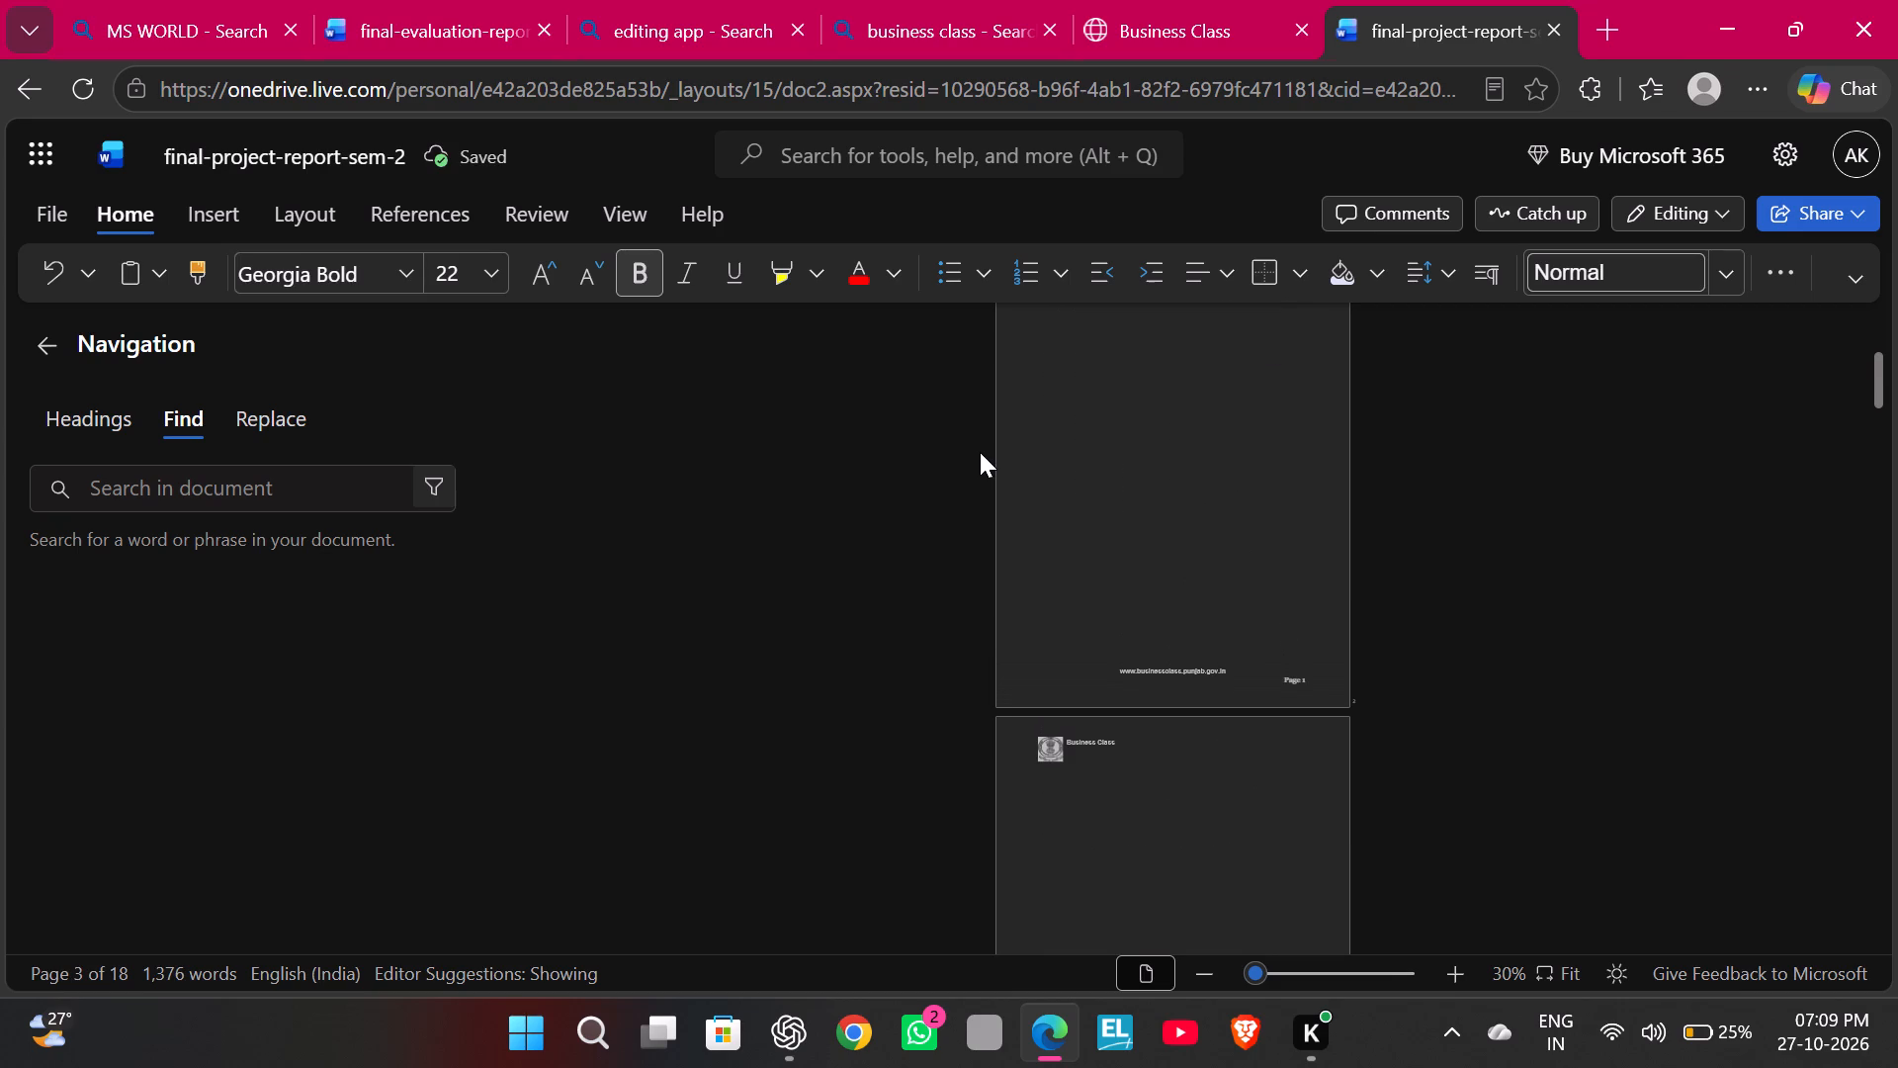
pyautogui.click(1163, 494)
pyautogui.scroll(2, 1163, 494)
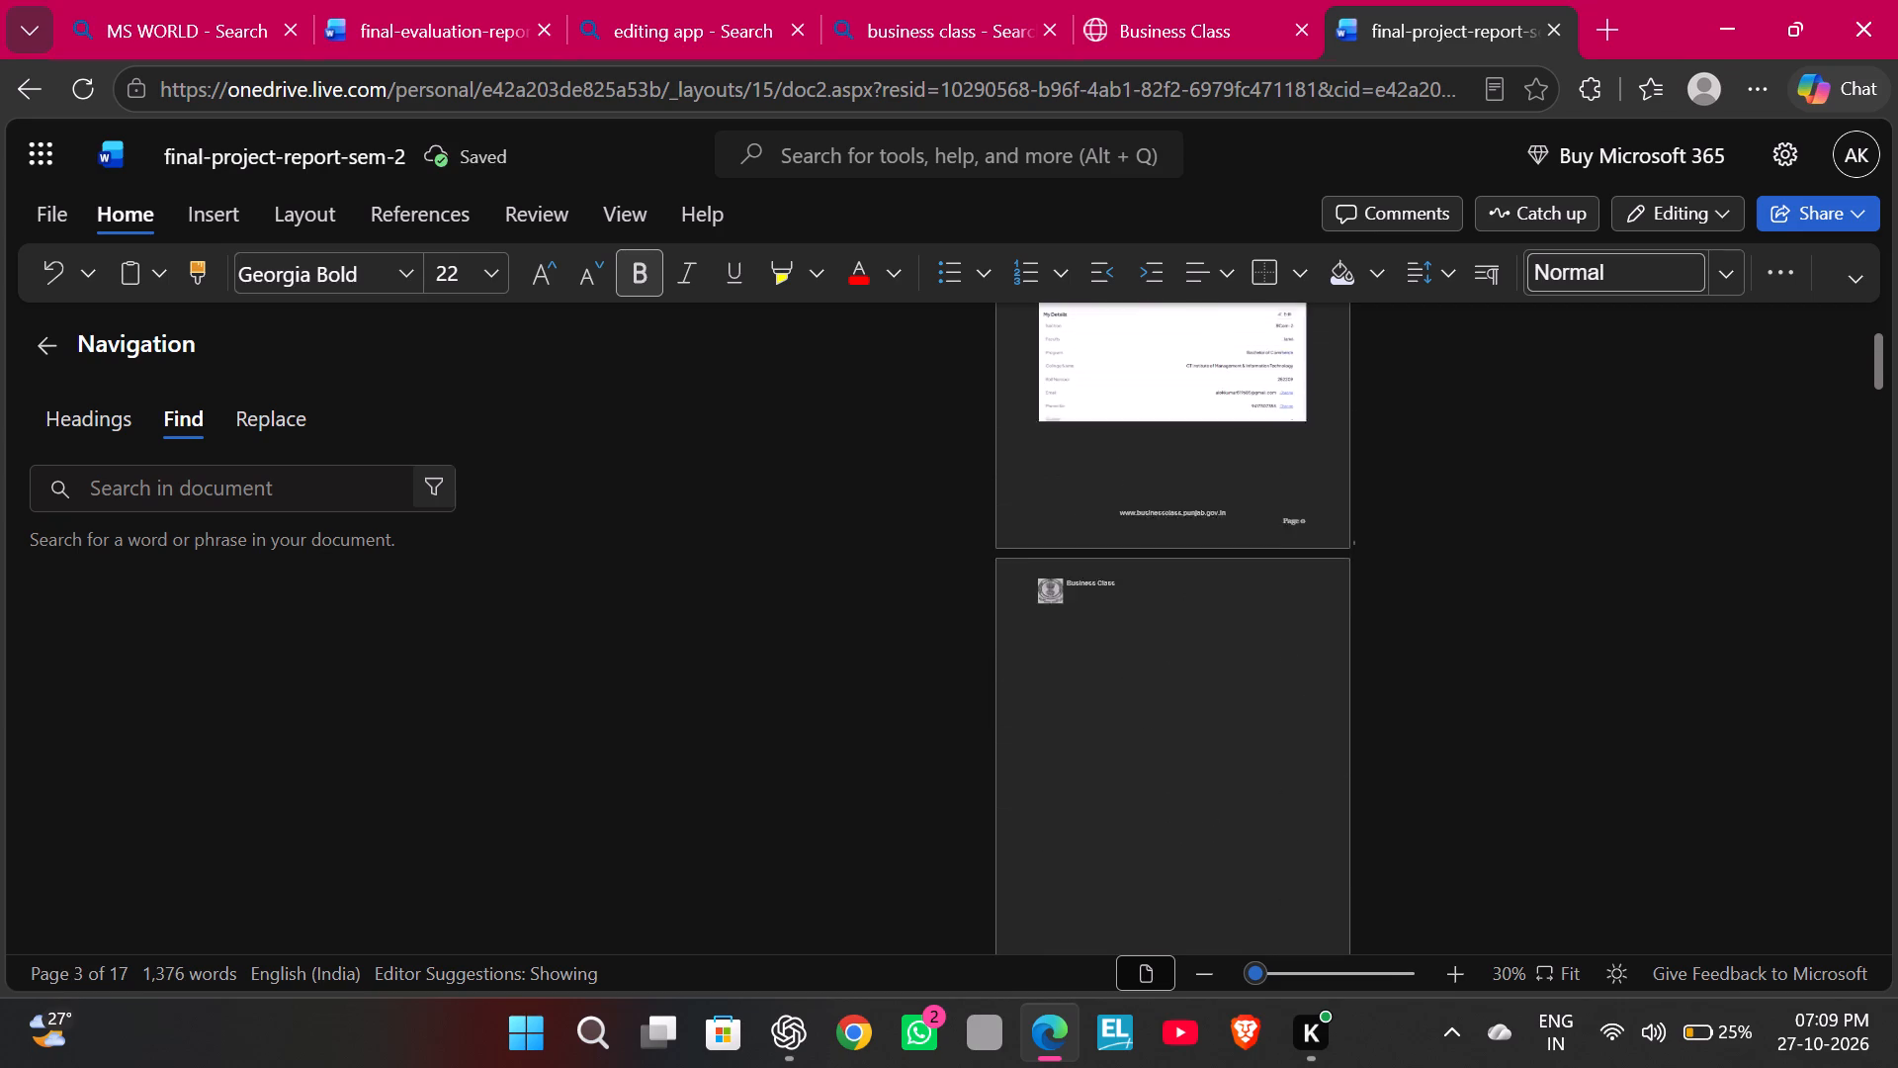
pyautogui.scroll(2, 1163, 494)
pyautogui.click(1109, 377)
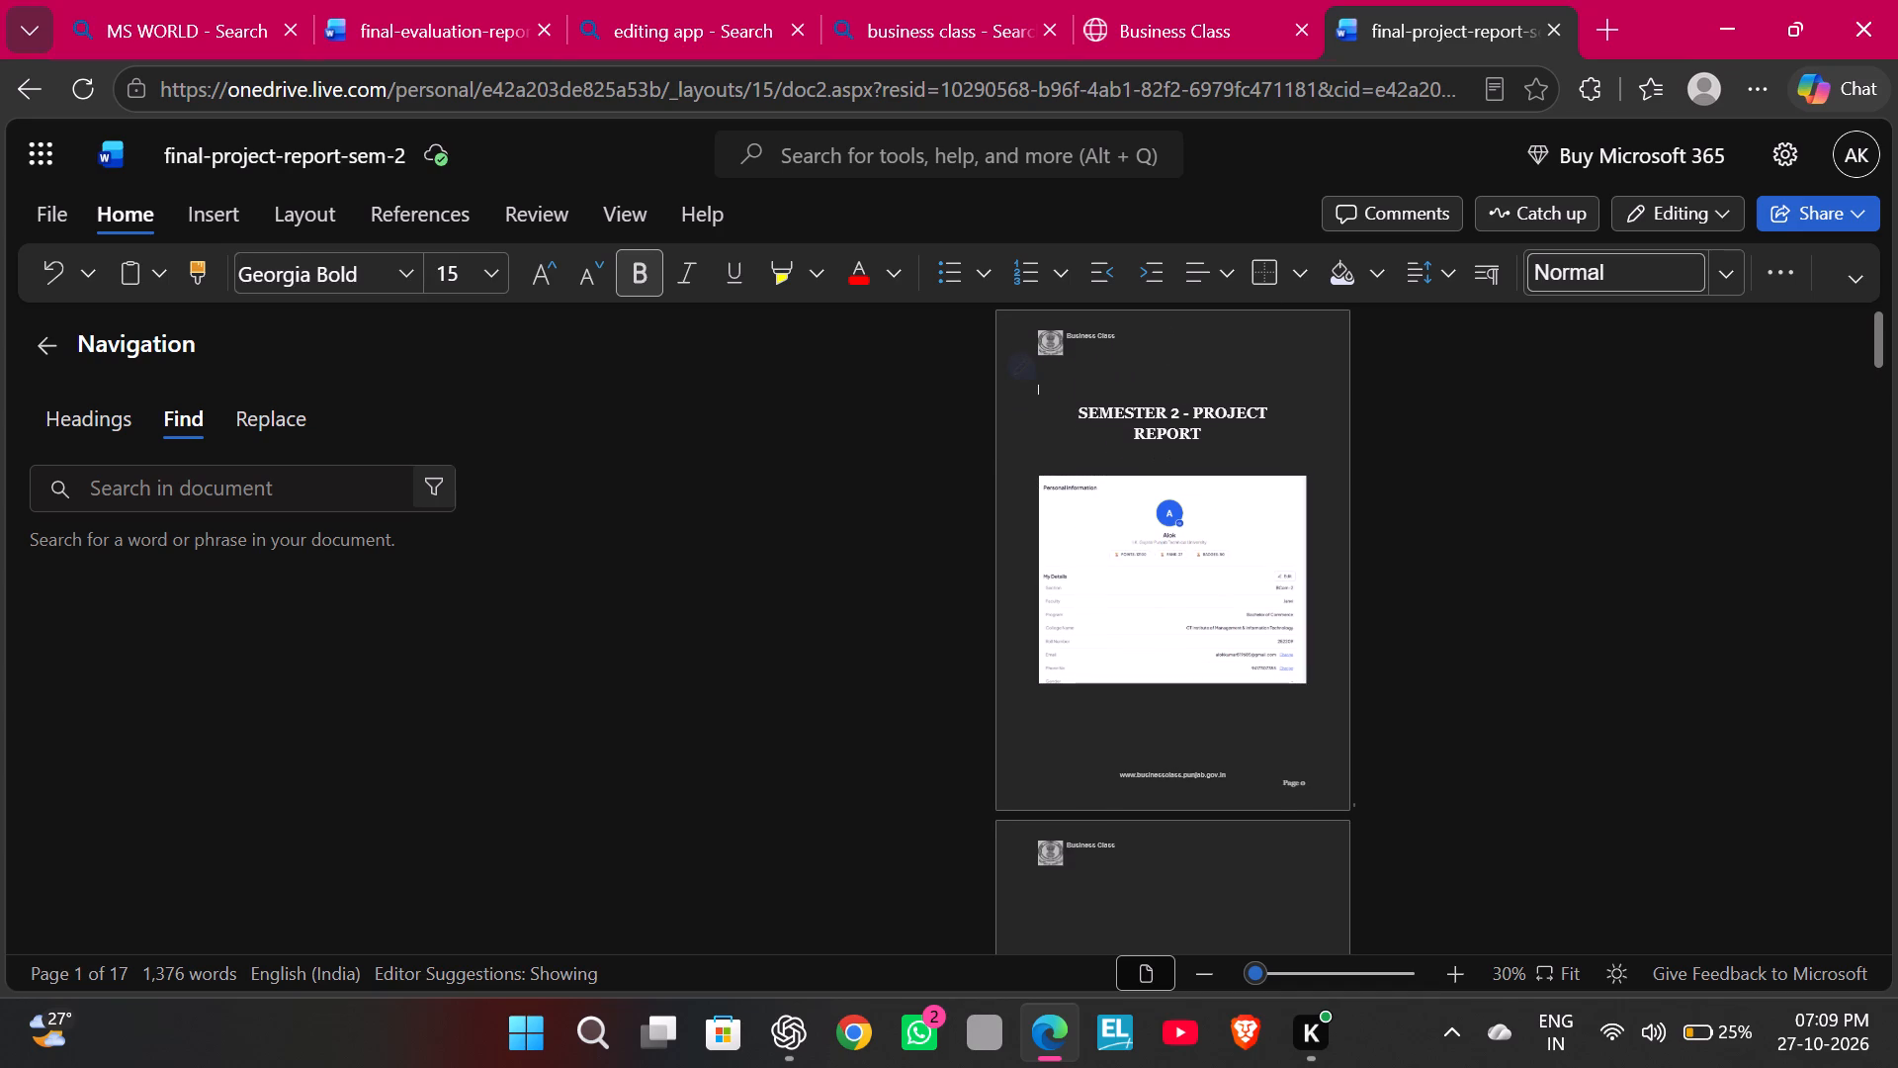
pyautogui.click(1290, 264)
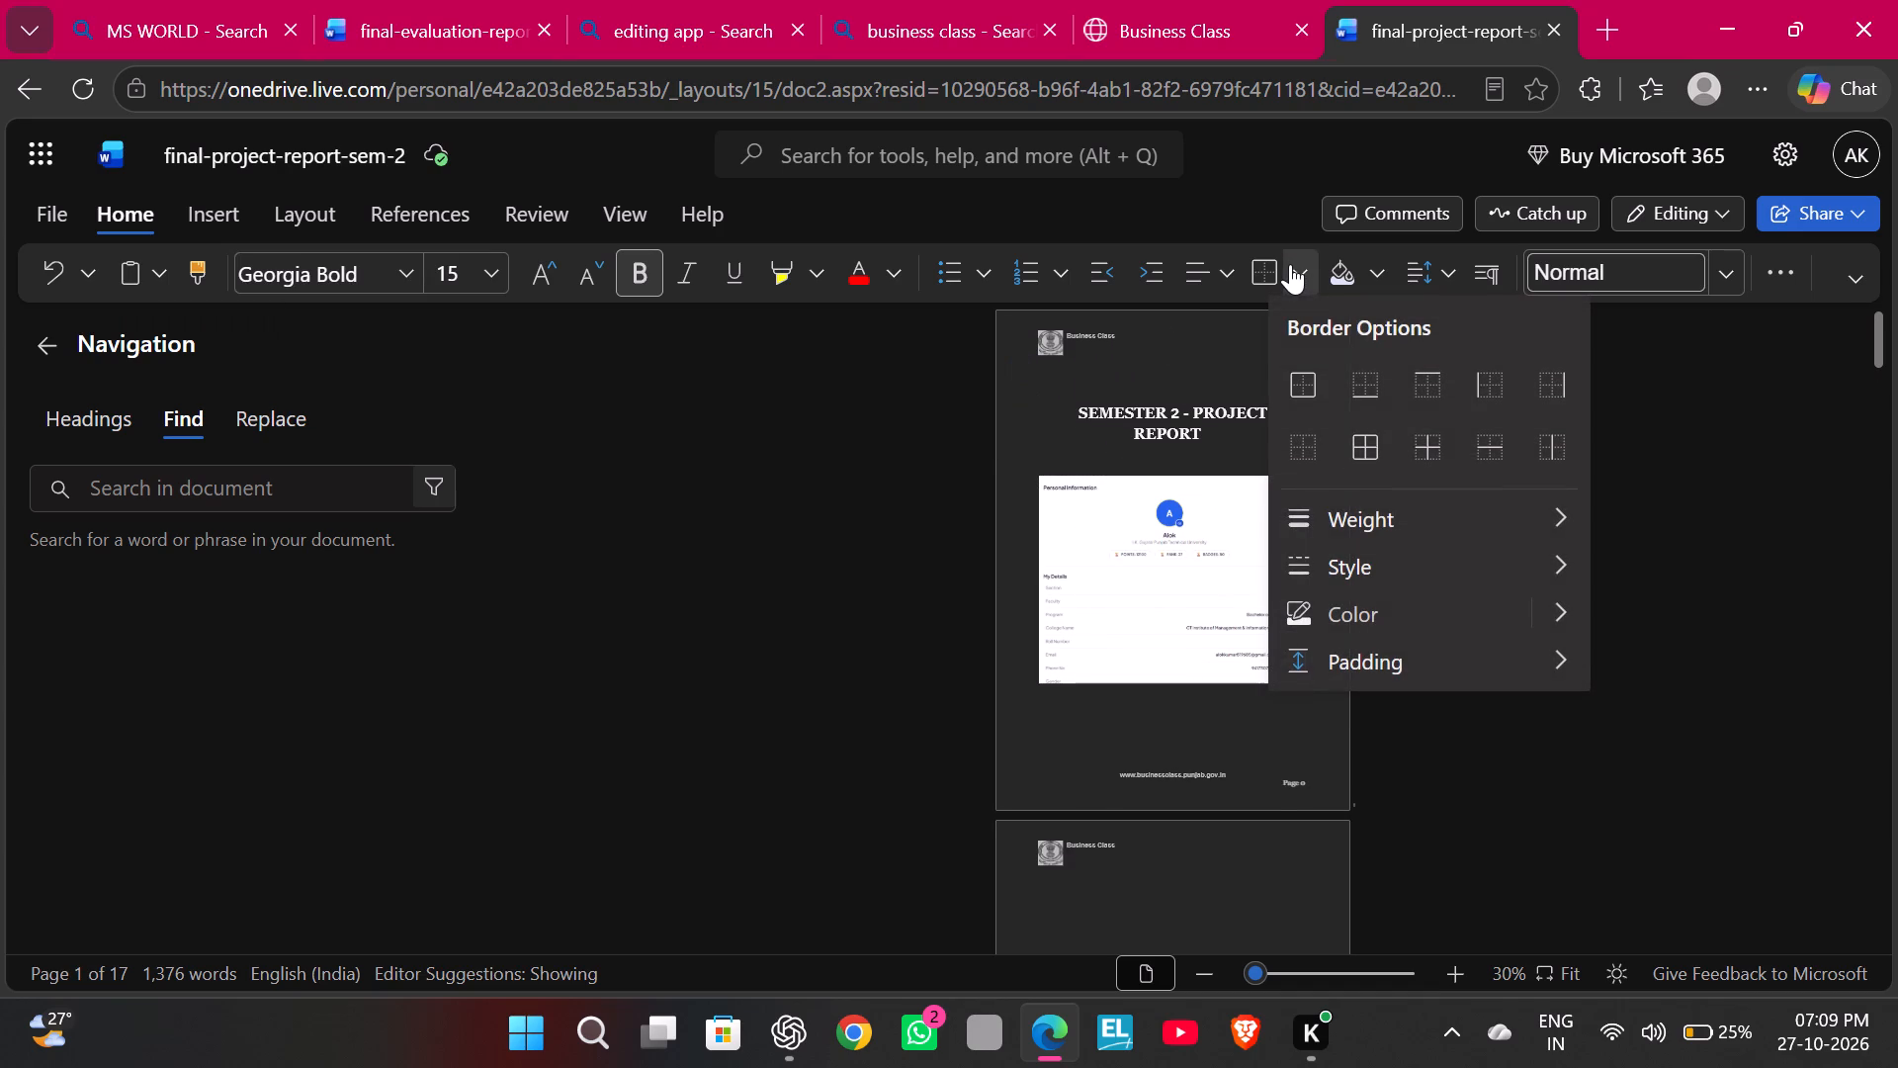
pyautogui.click(900, 516)
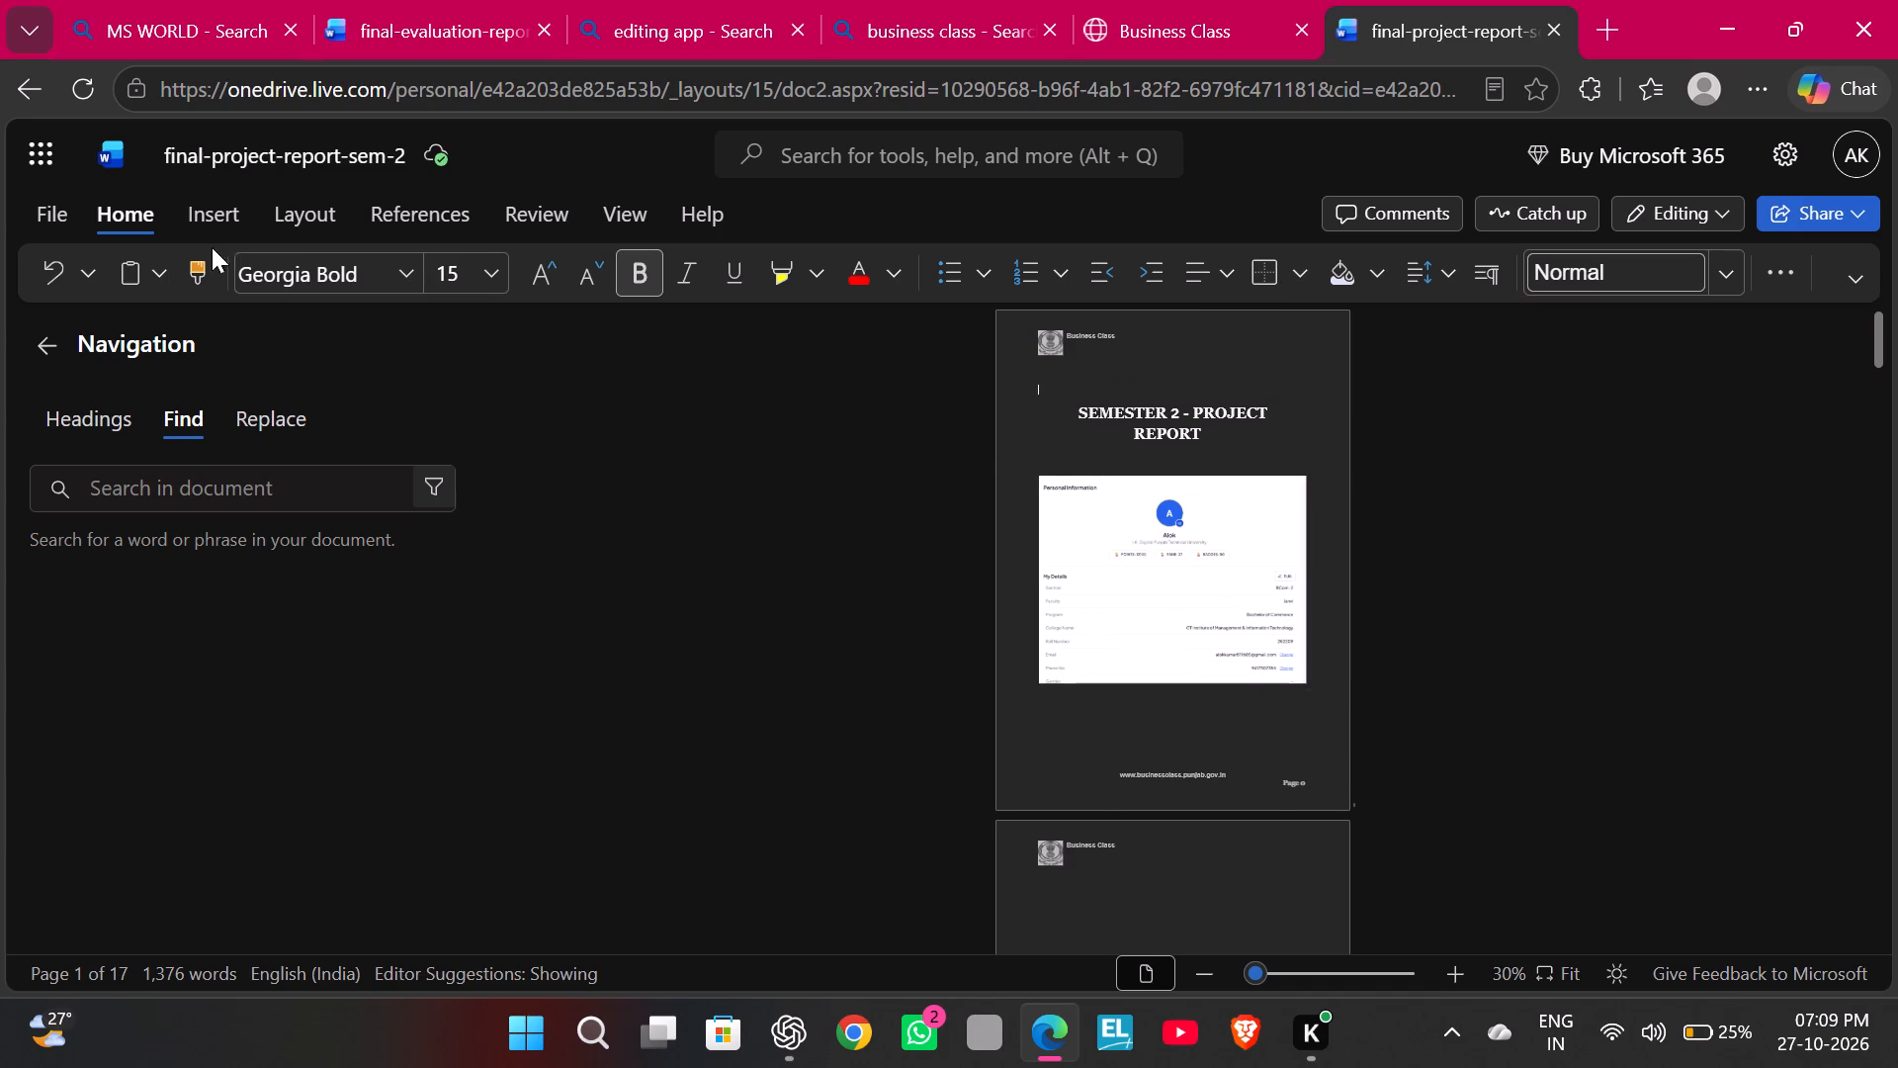
# Copy the formatting of the line above the cover title with Format Painter and apply it to the "Section 1: Business Progress Since Semester 1" heading.
pyautogui.click(179, 265)
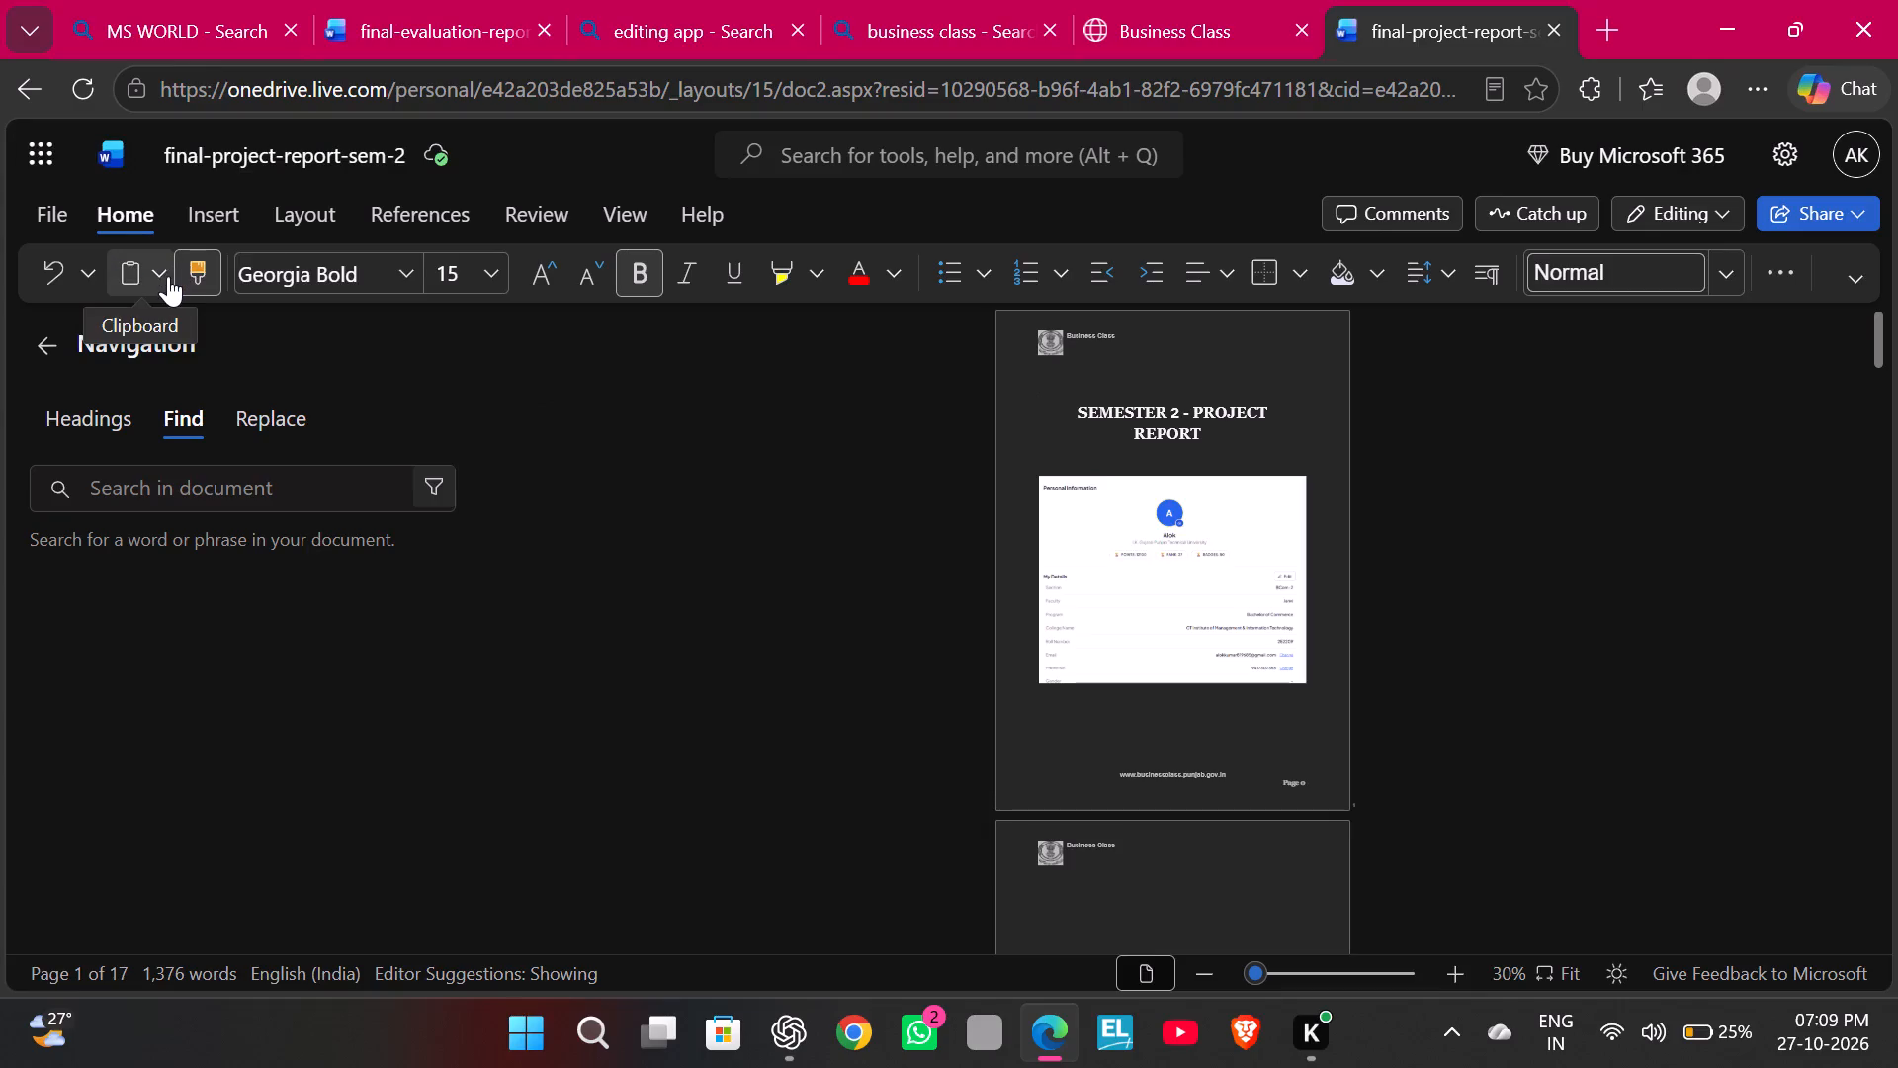
pyautogui.click(165, 276)
pyautogui.click(754, 516)
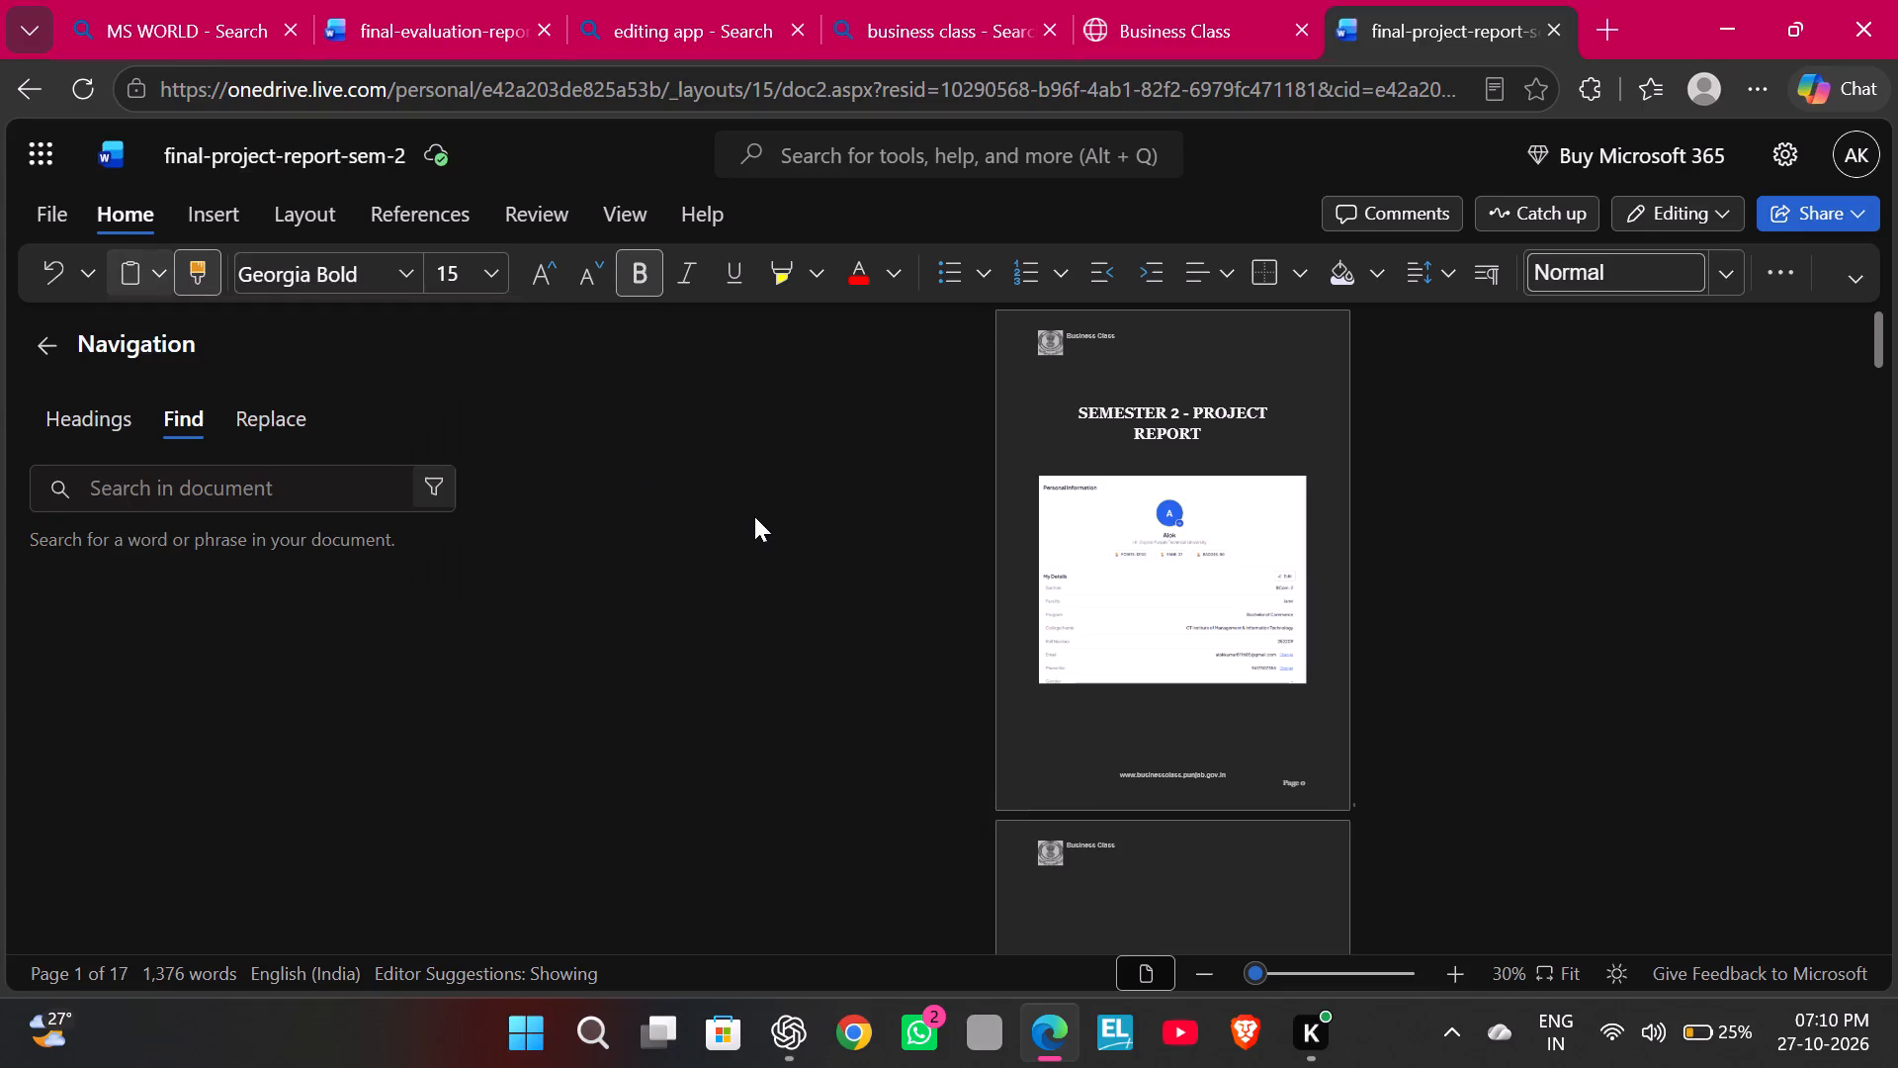
pyautogui.scroll(-4, 1091, 554)
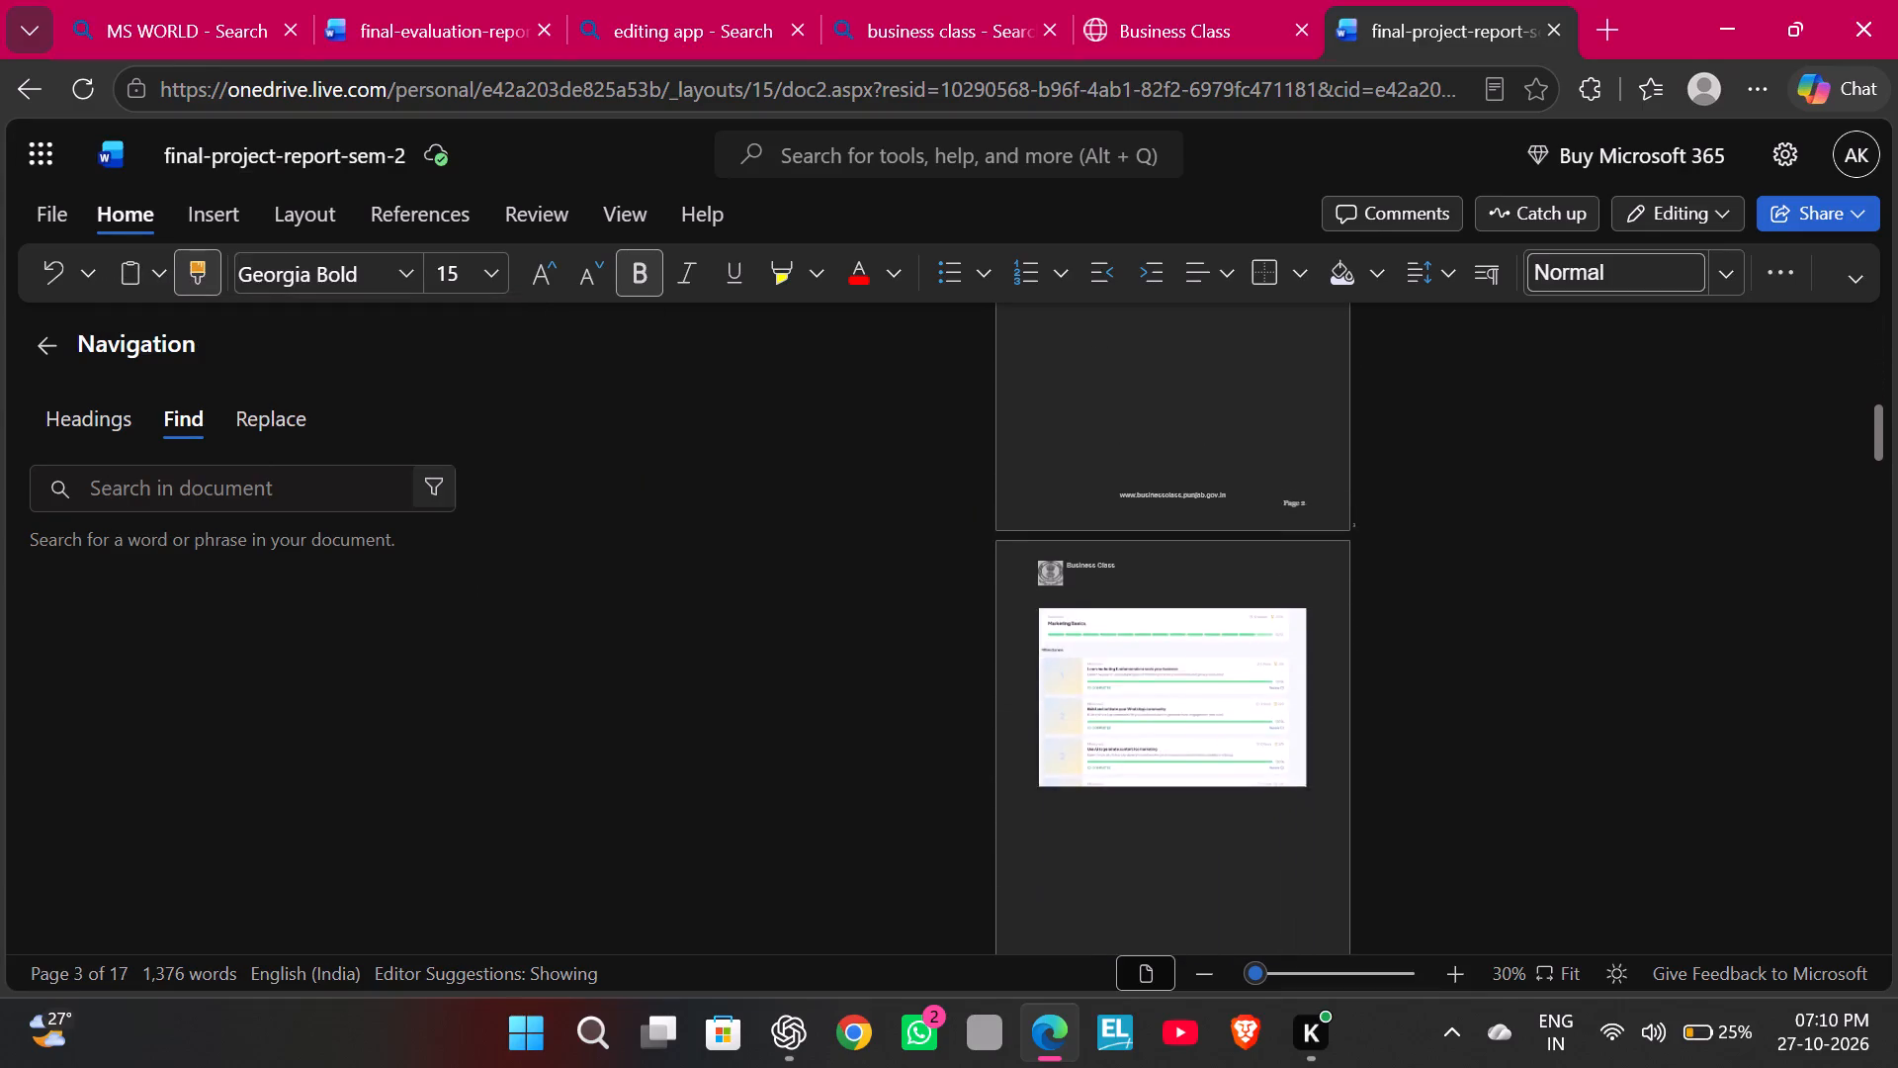
pyautogui.scroll(-5, 1091, 554)
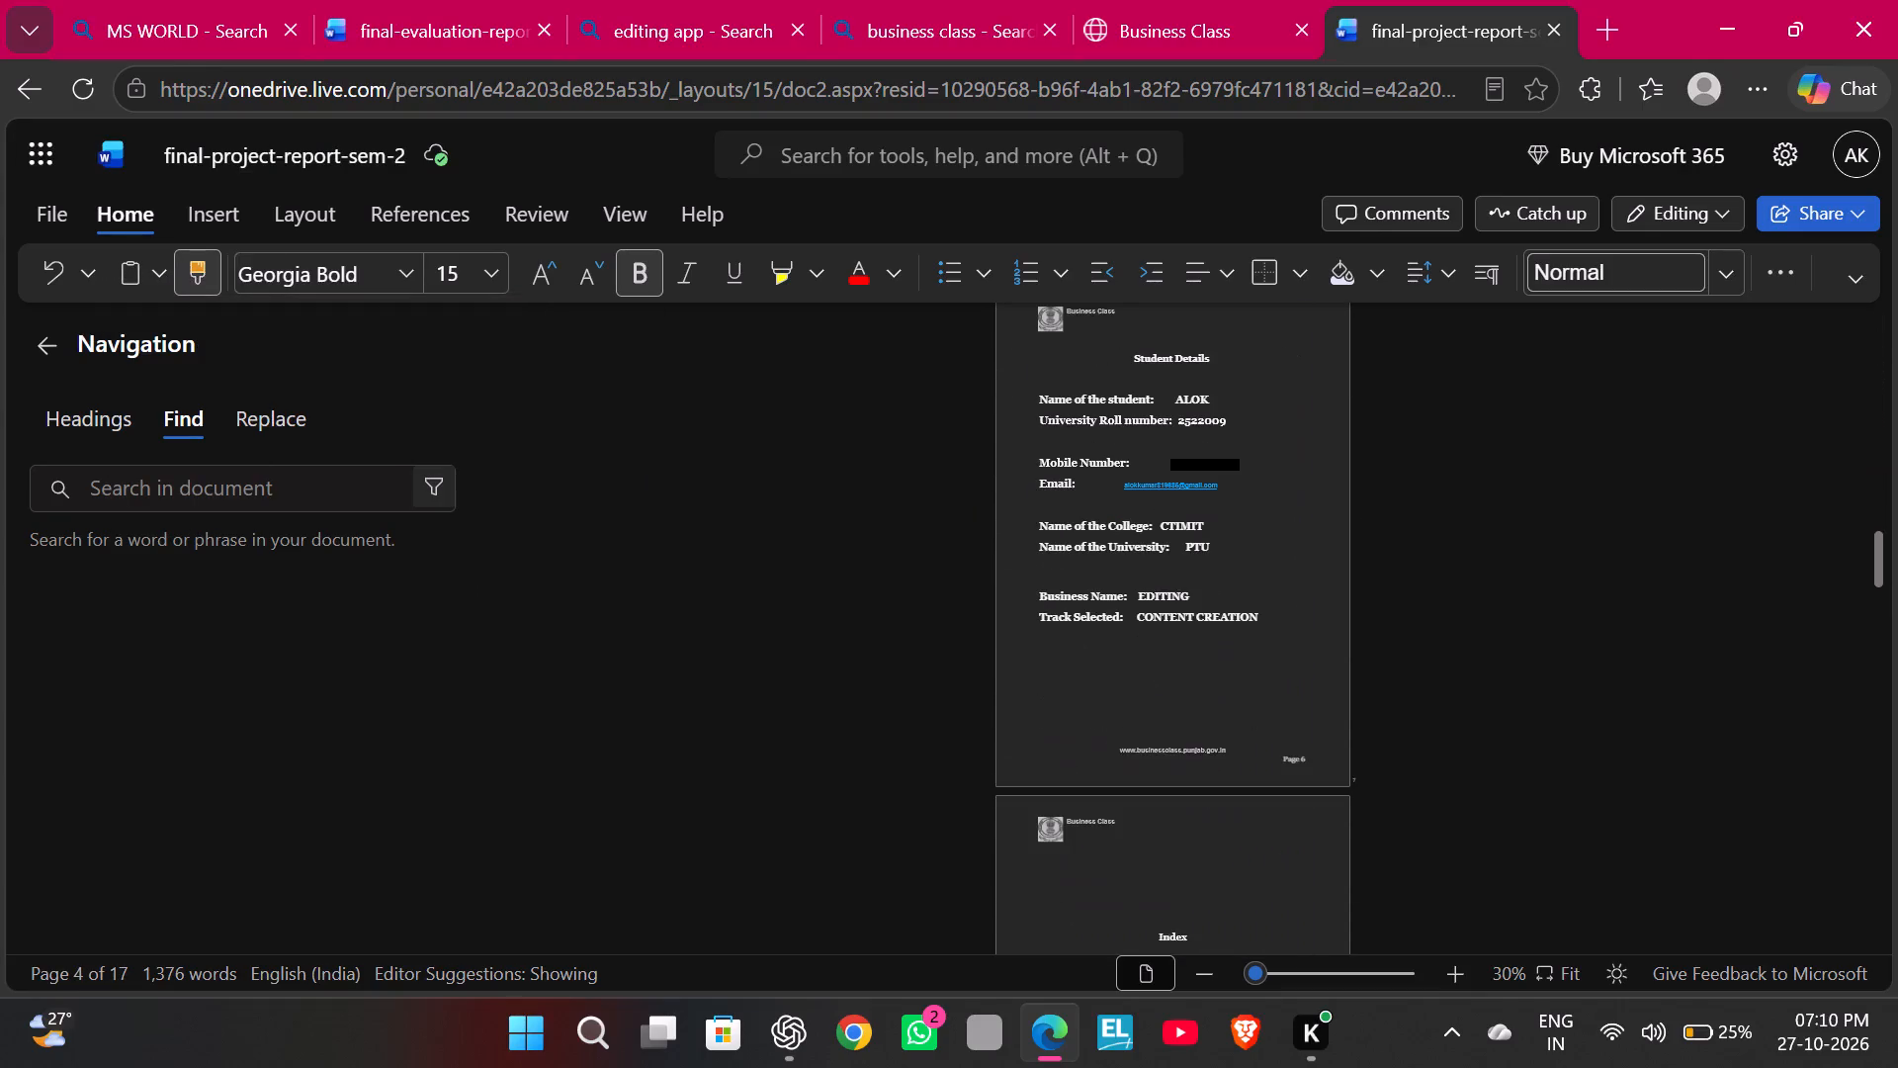
pyautogui.scroll(-2, 1091, 554)
pyautogui.scroll(-3, 1145, 615)
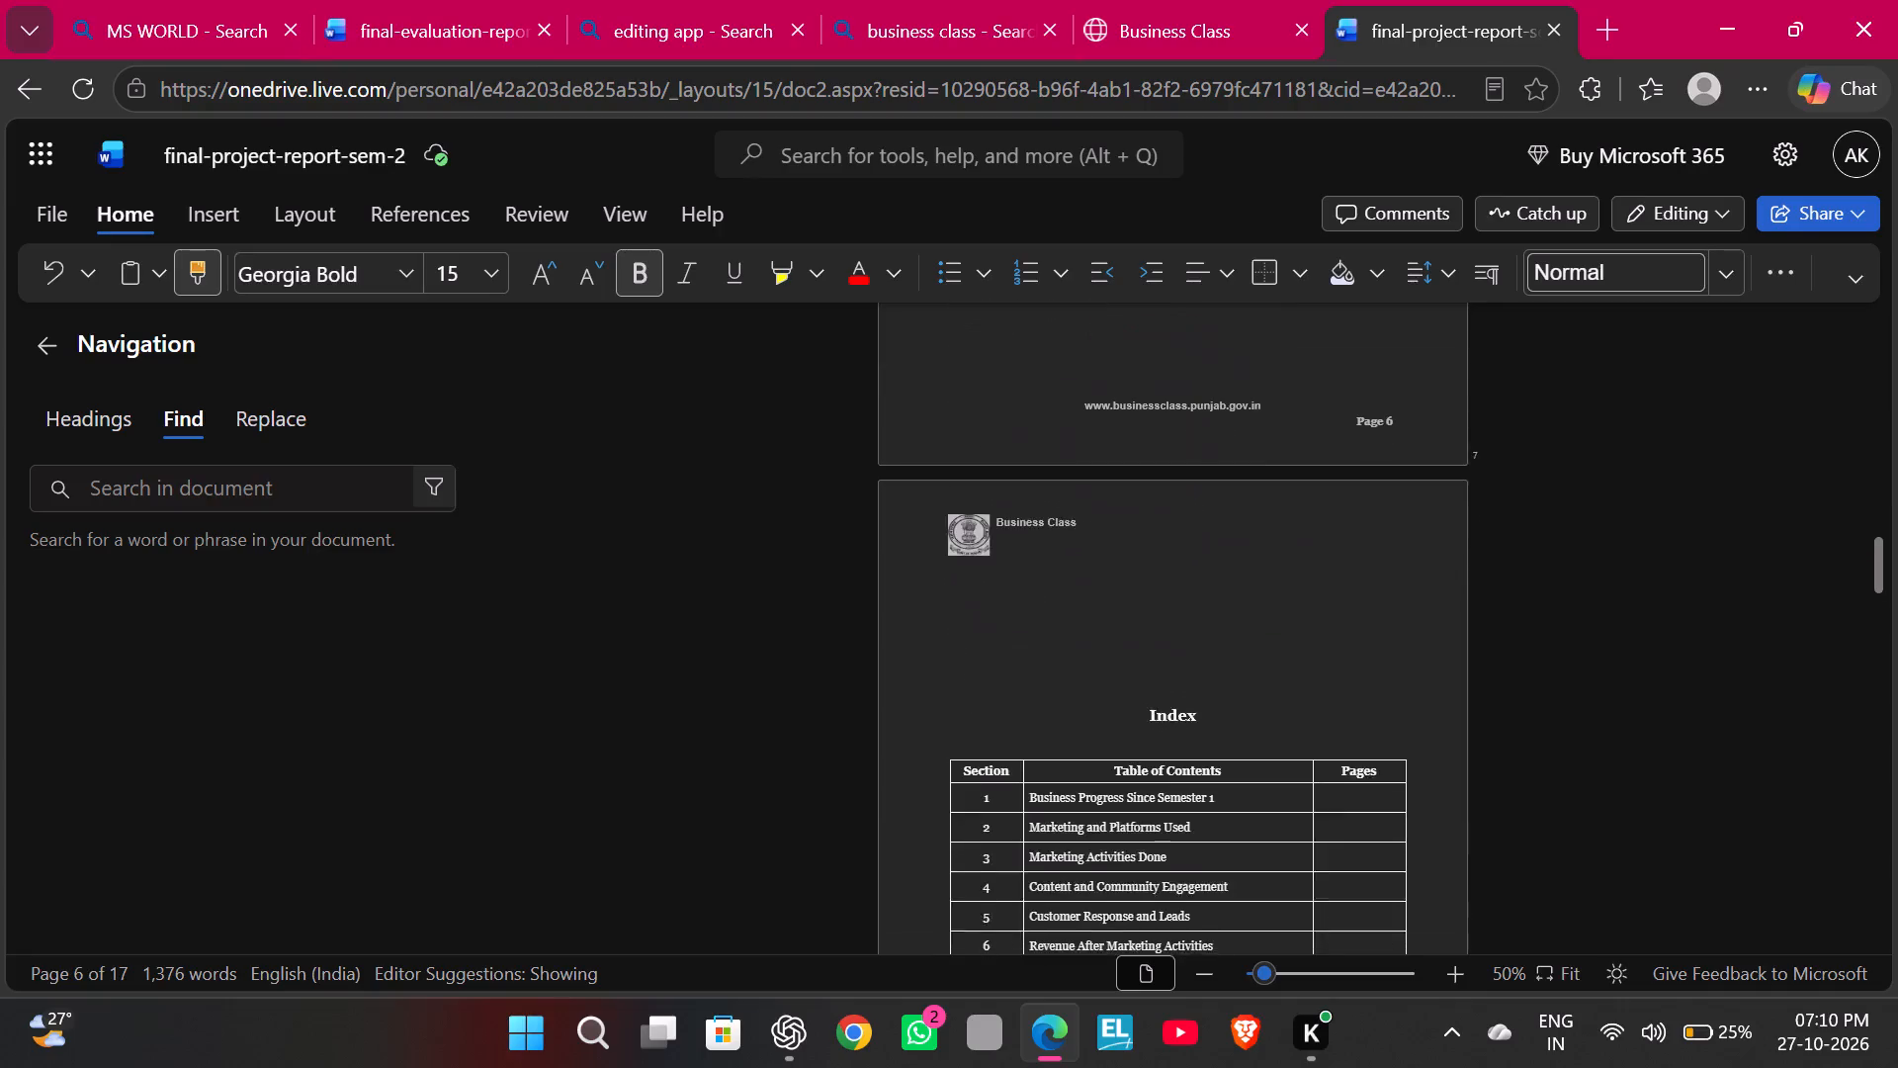
pyautogui.scroll(-4, 1145, 615)
pyautogui.scroll(1, 1122, 434)
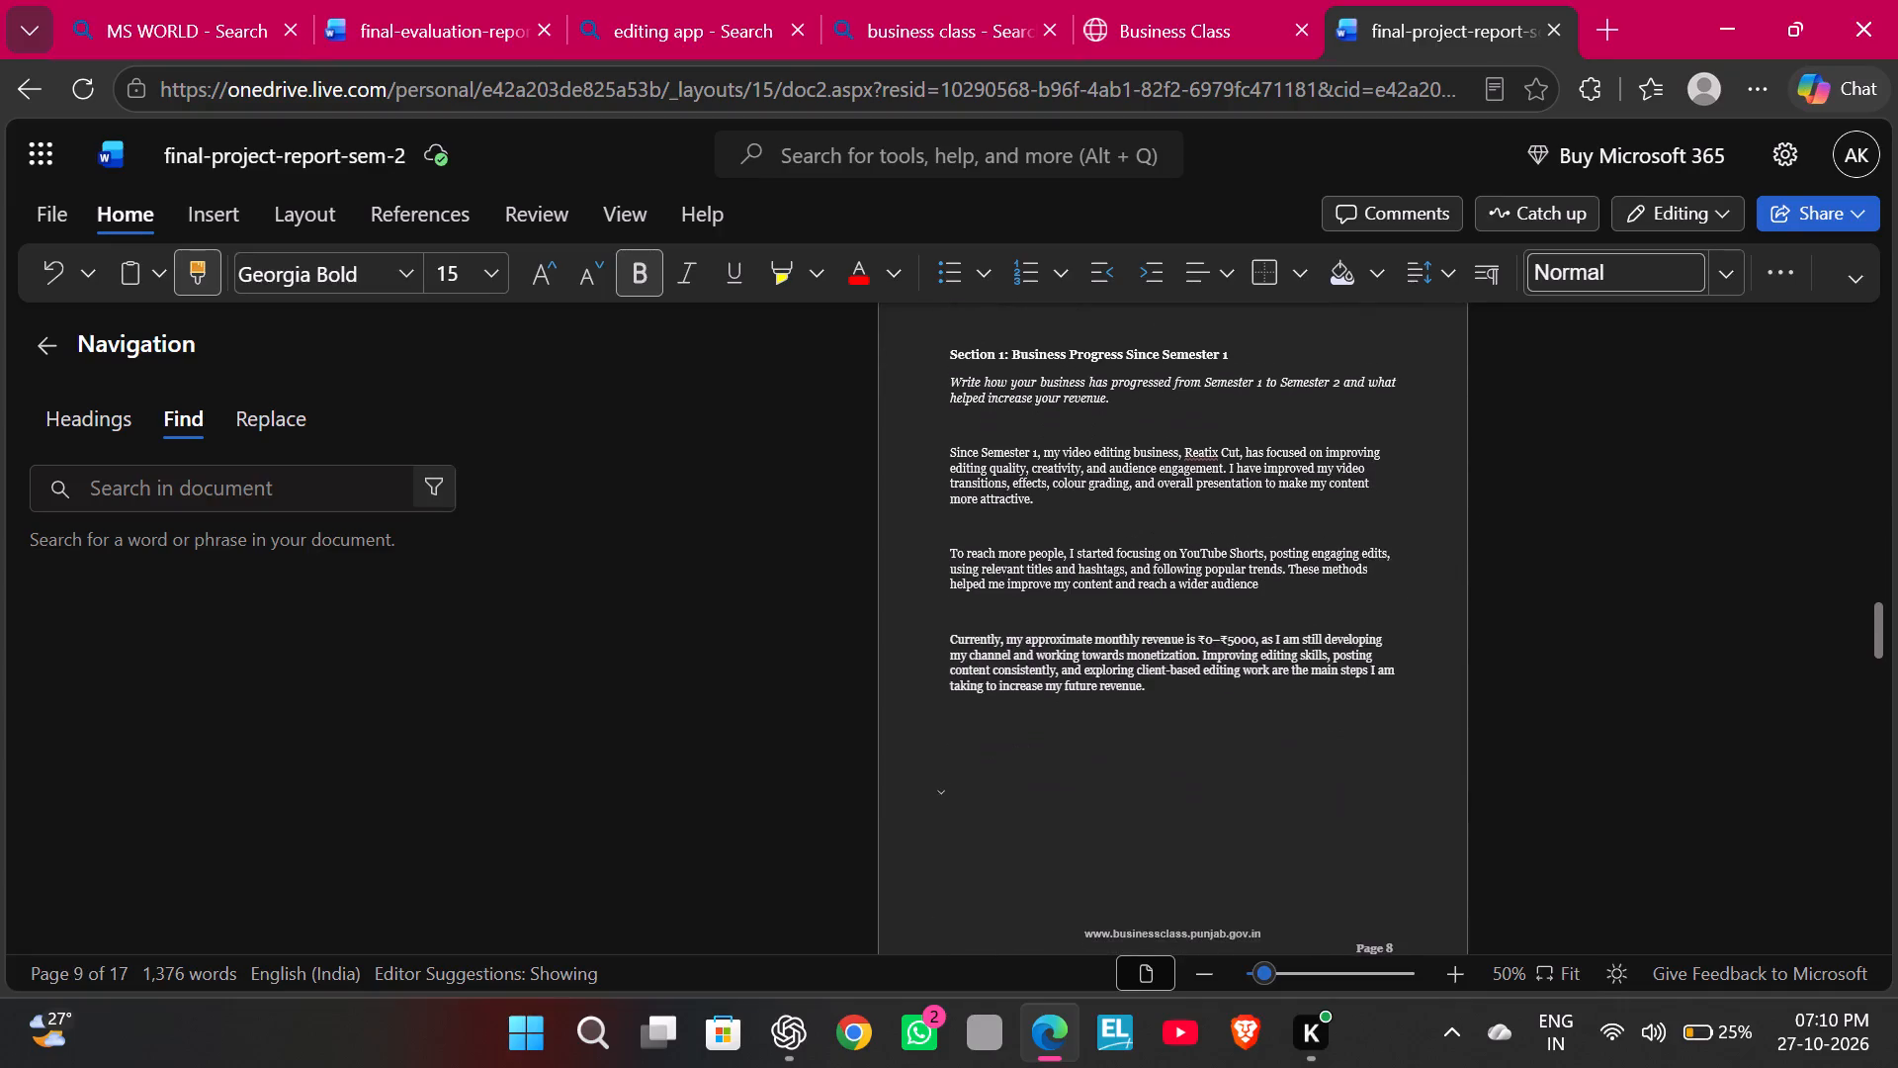
pyautogui.scroll(2, 1122, 434)
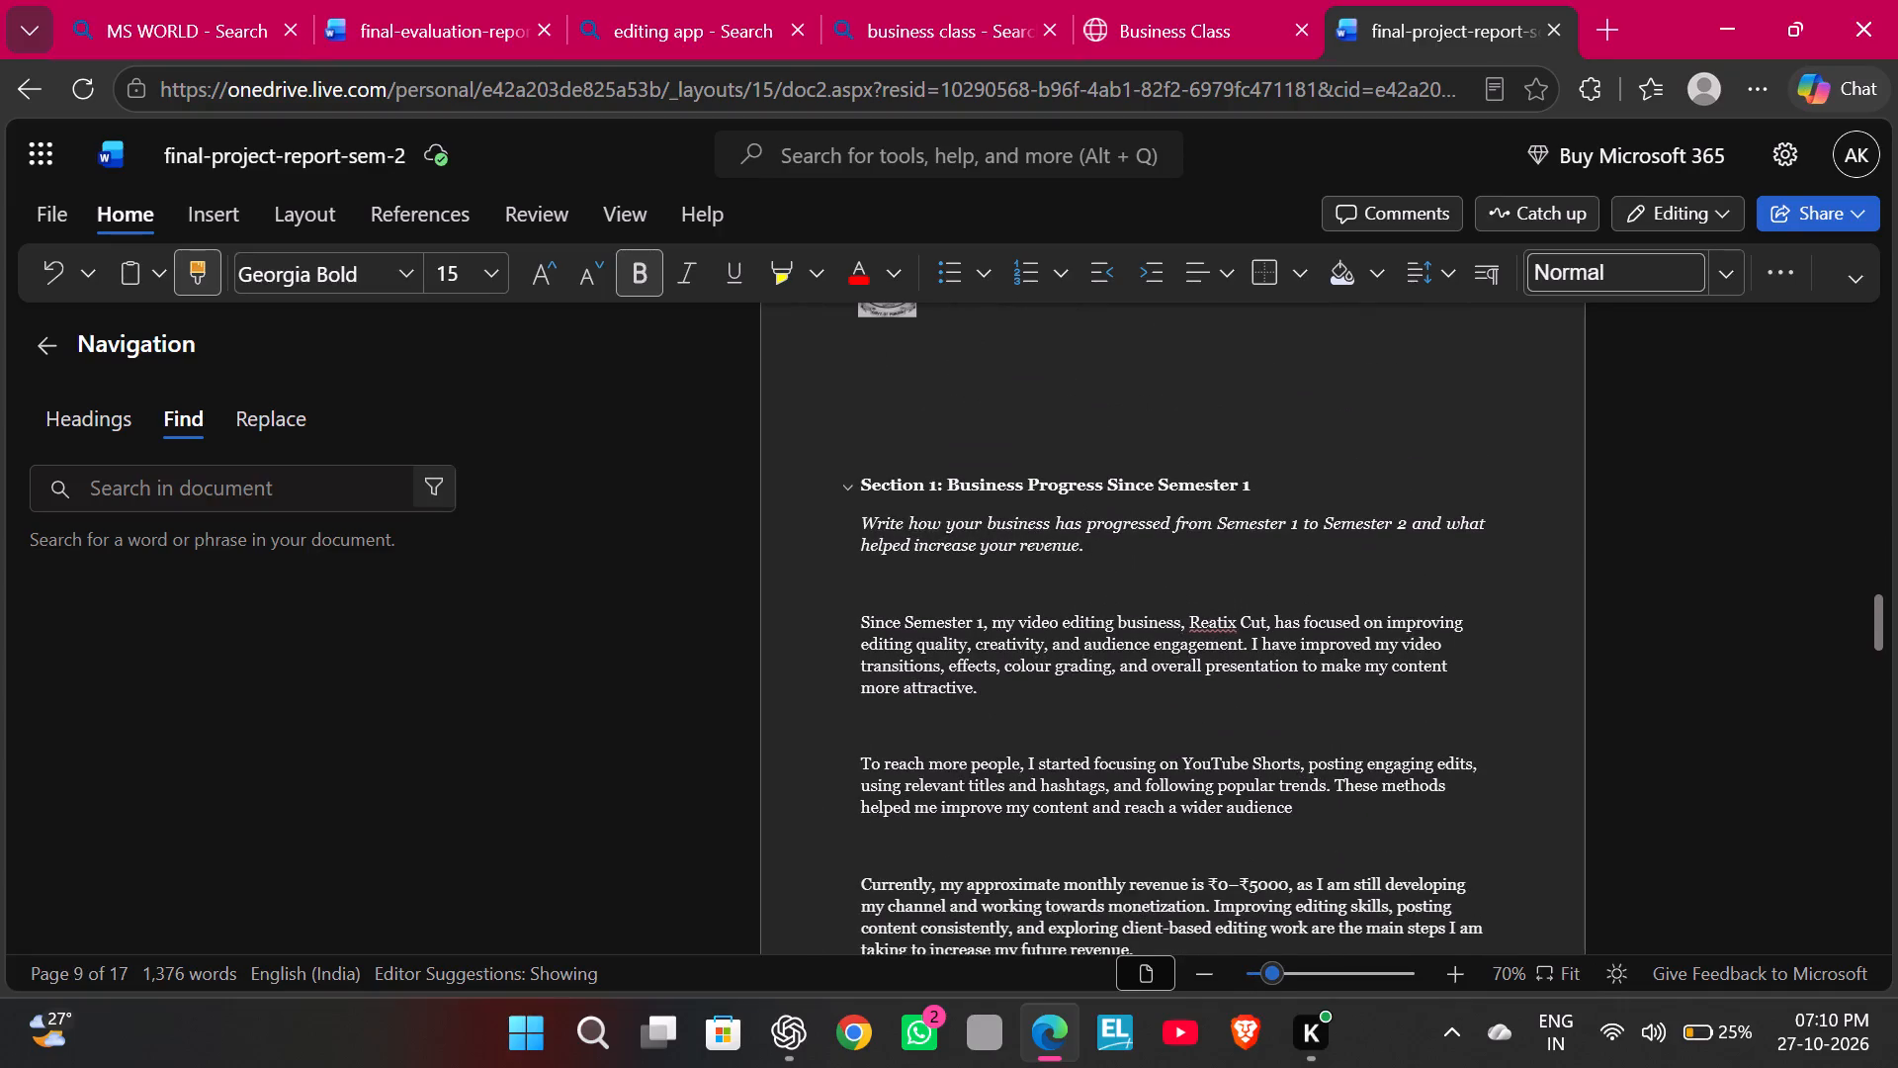
pyautogui.click(1251, 486)
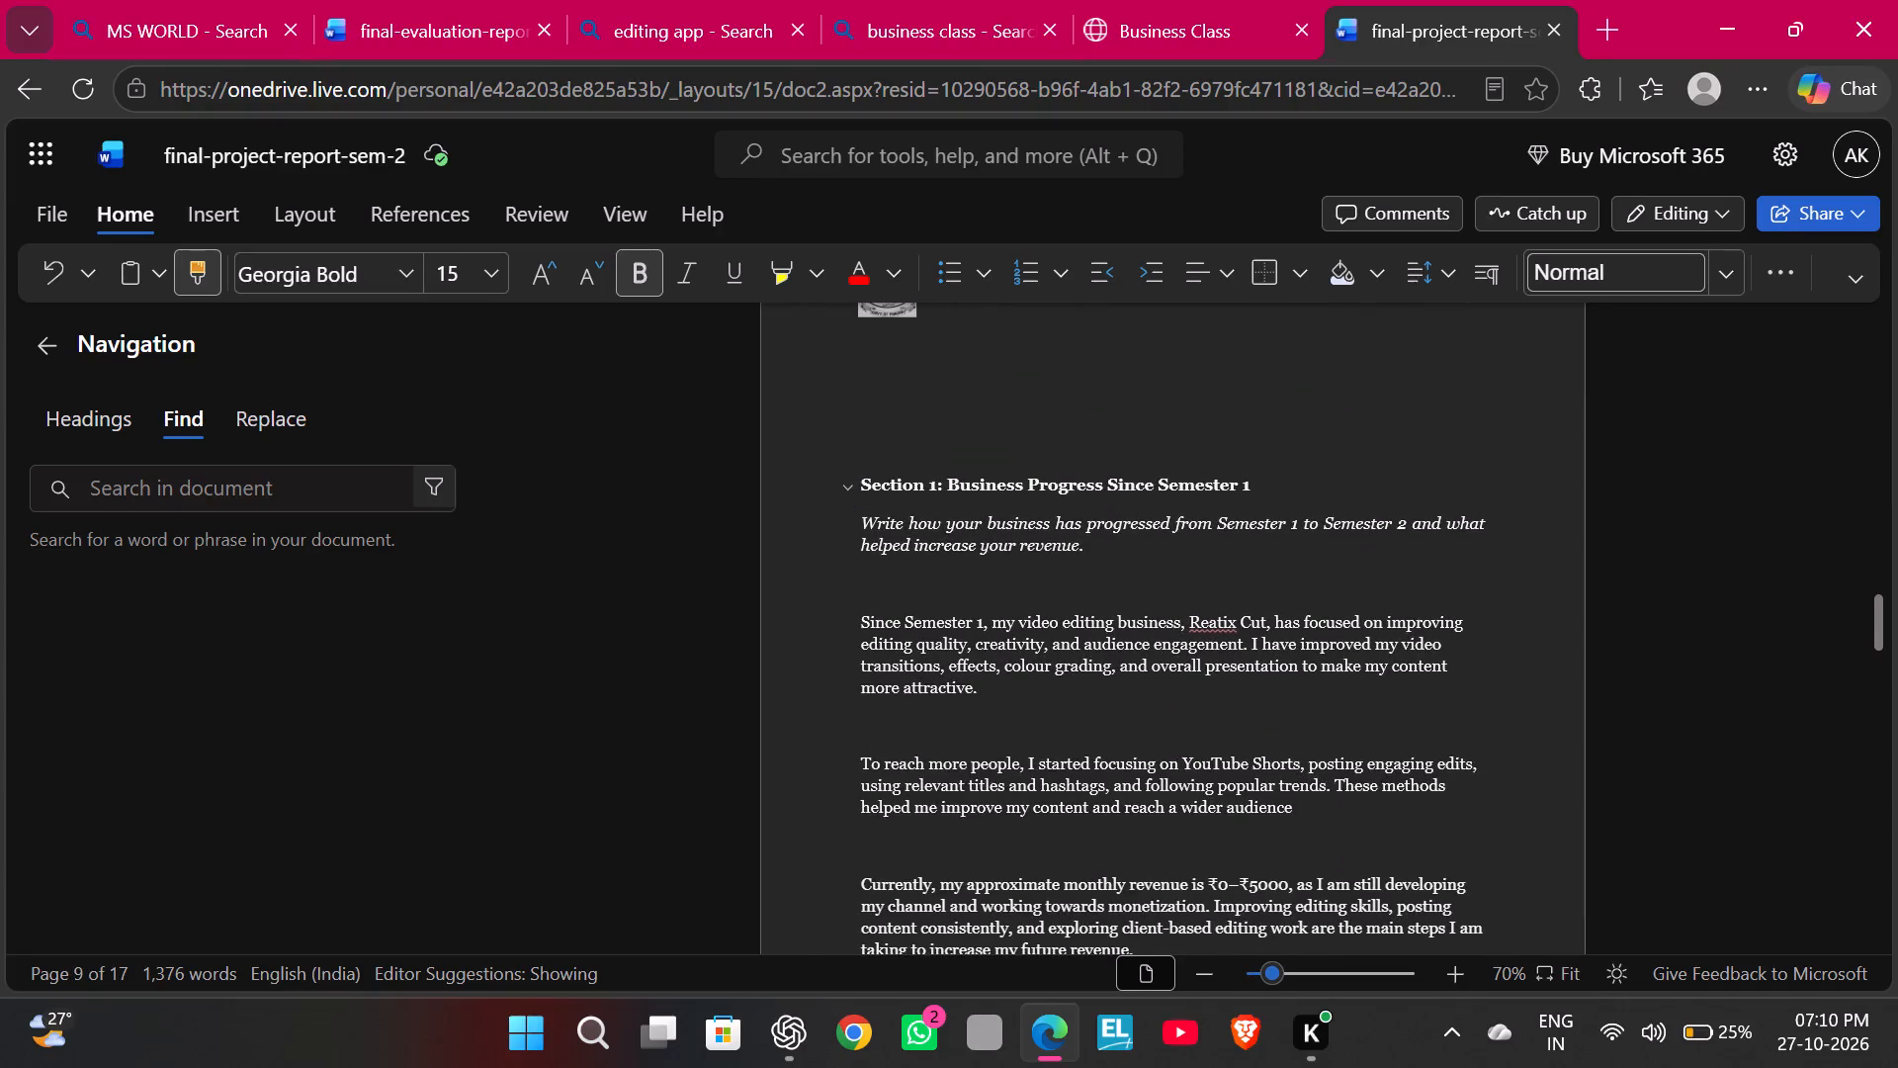
pyautogui.click(1256, 466)
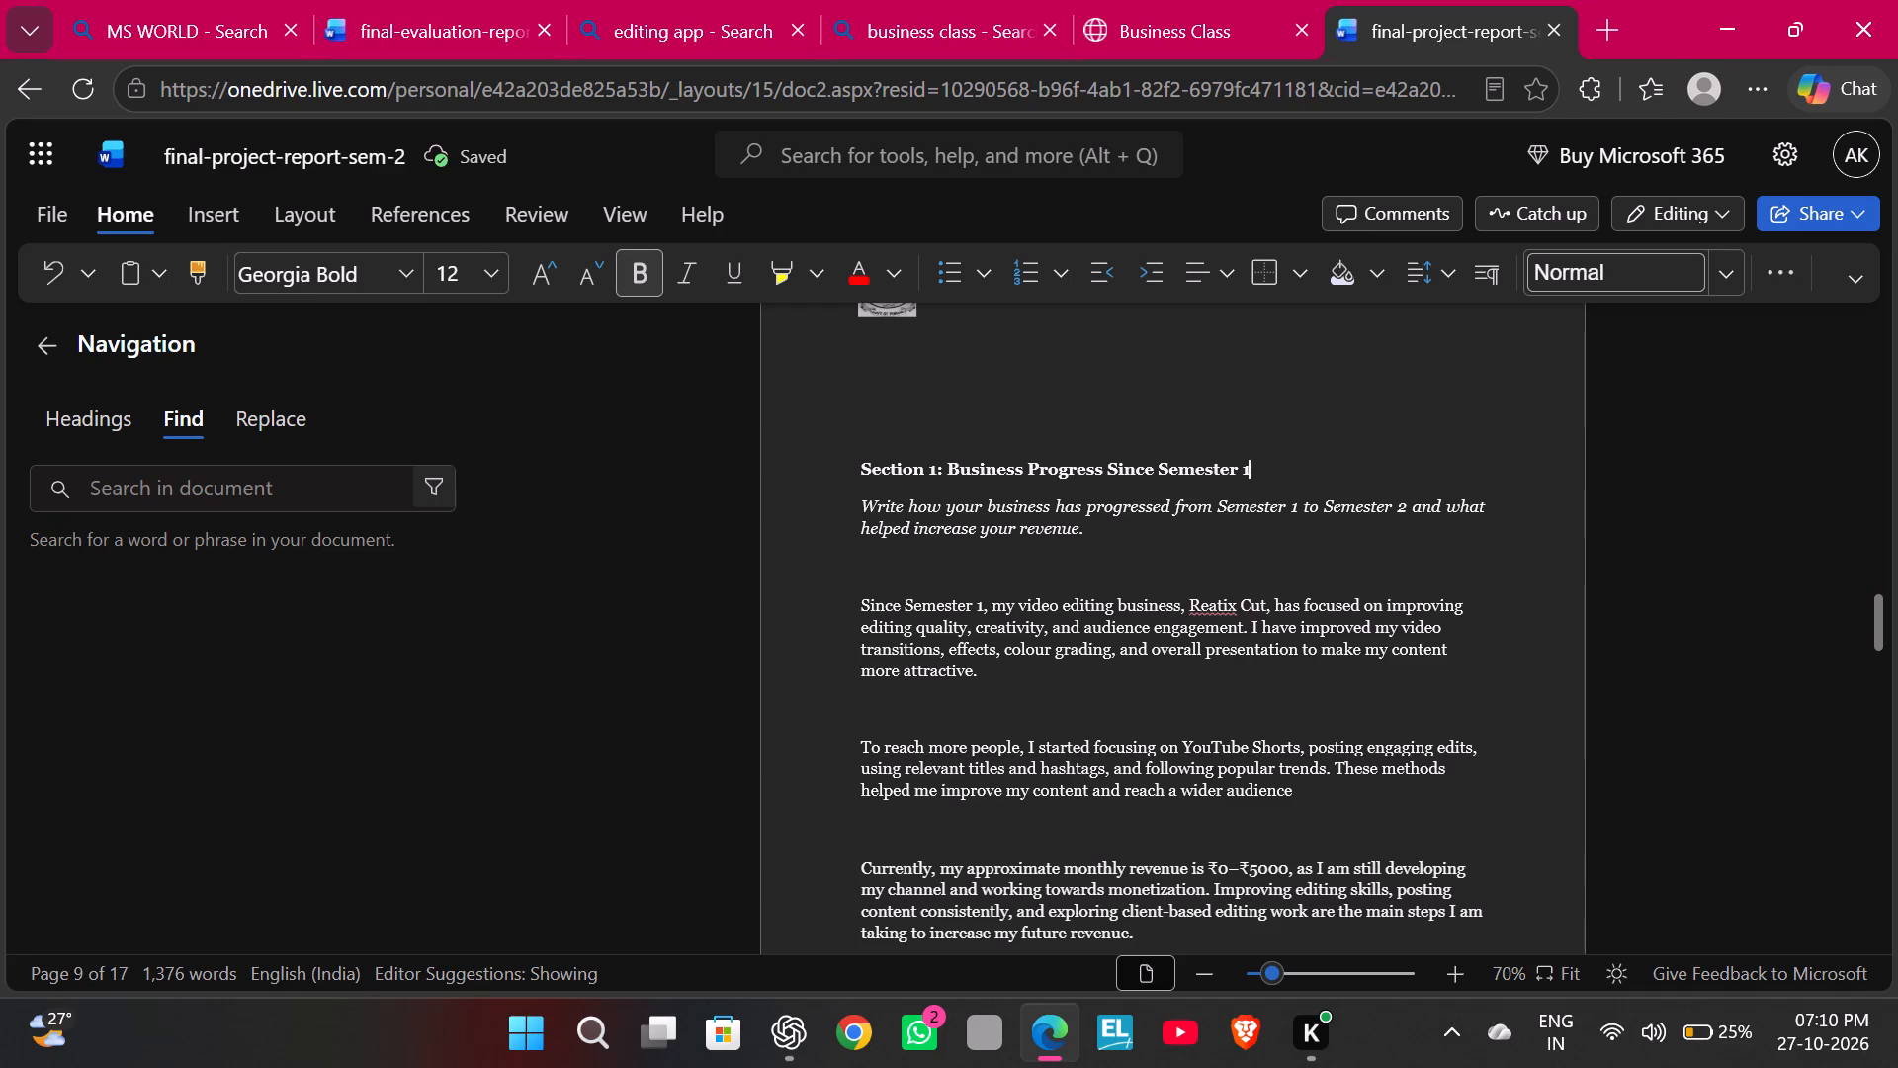
# Select the whole "Section 1: Business Progress Since Semester 1" heading and set its font size to 20.
pyautogui.moveTo(1256, 466); pyautogui.dragTo(897, 453)
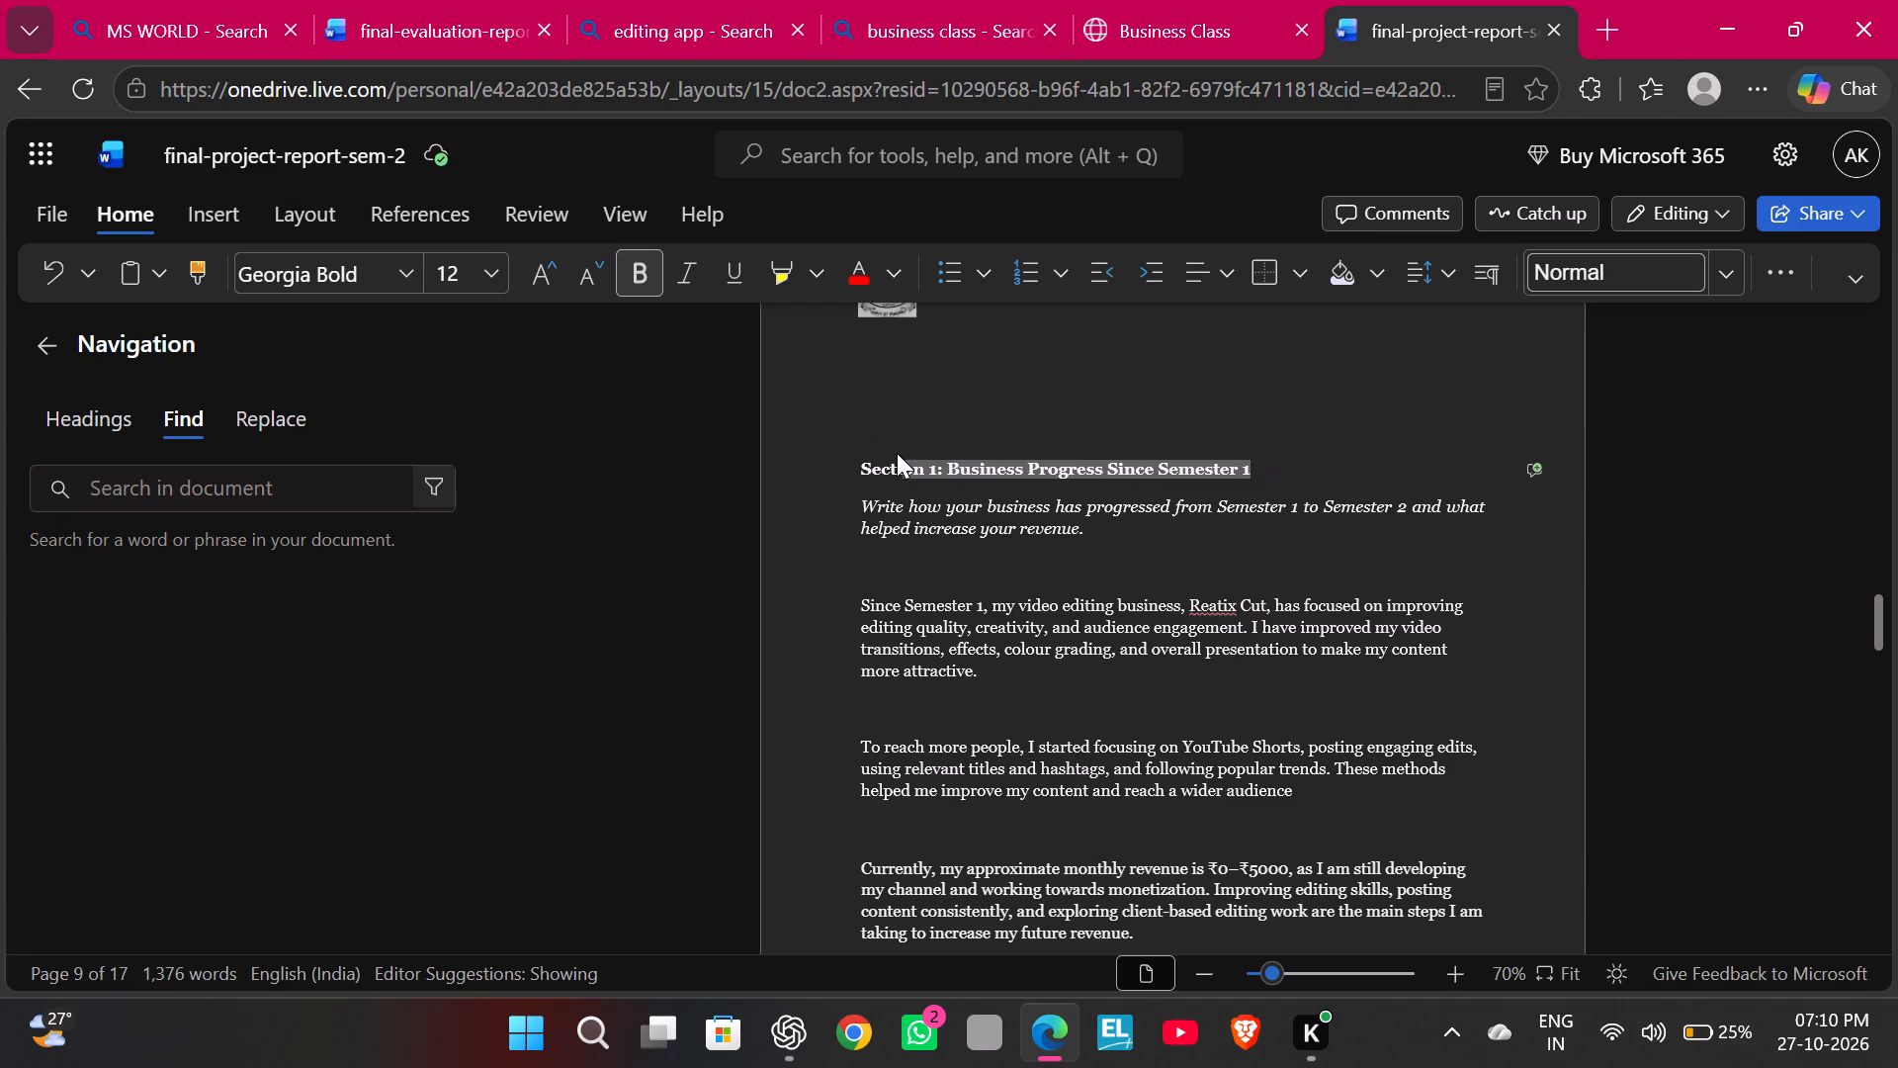
pyautogui.moveTo(897, 453); pyautogui.dragTo(892, 452)
pyautogui.click(892, 452)
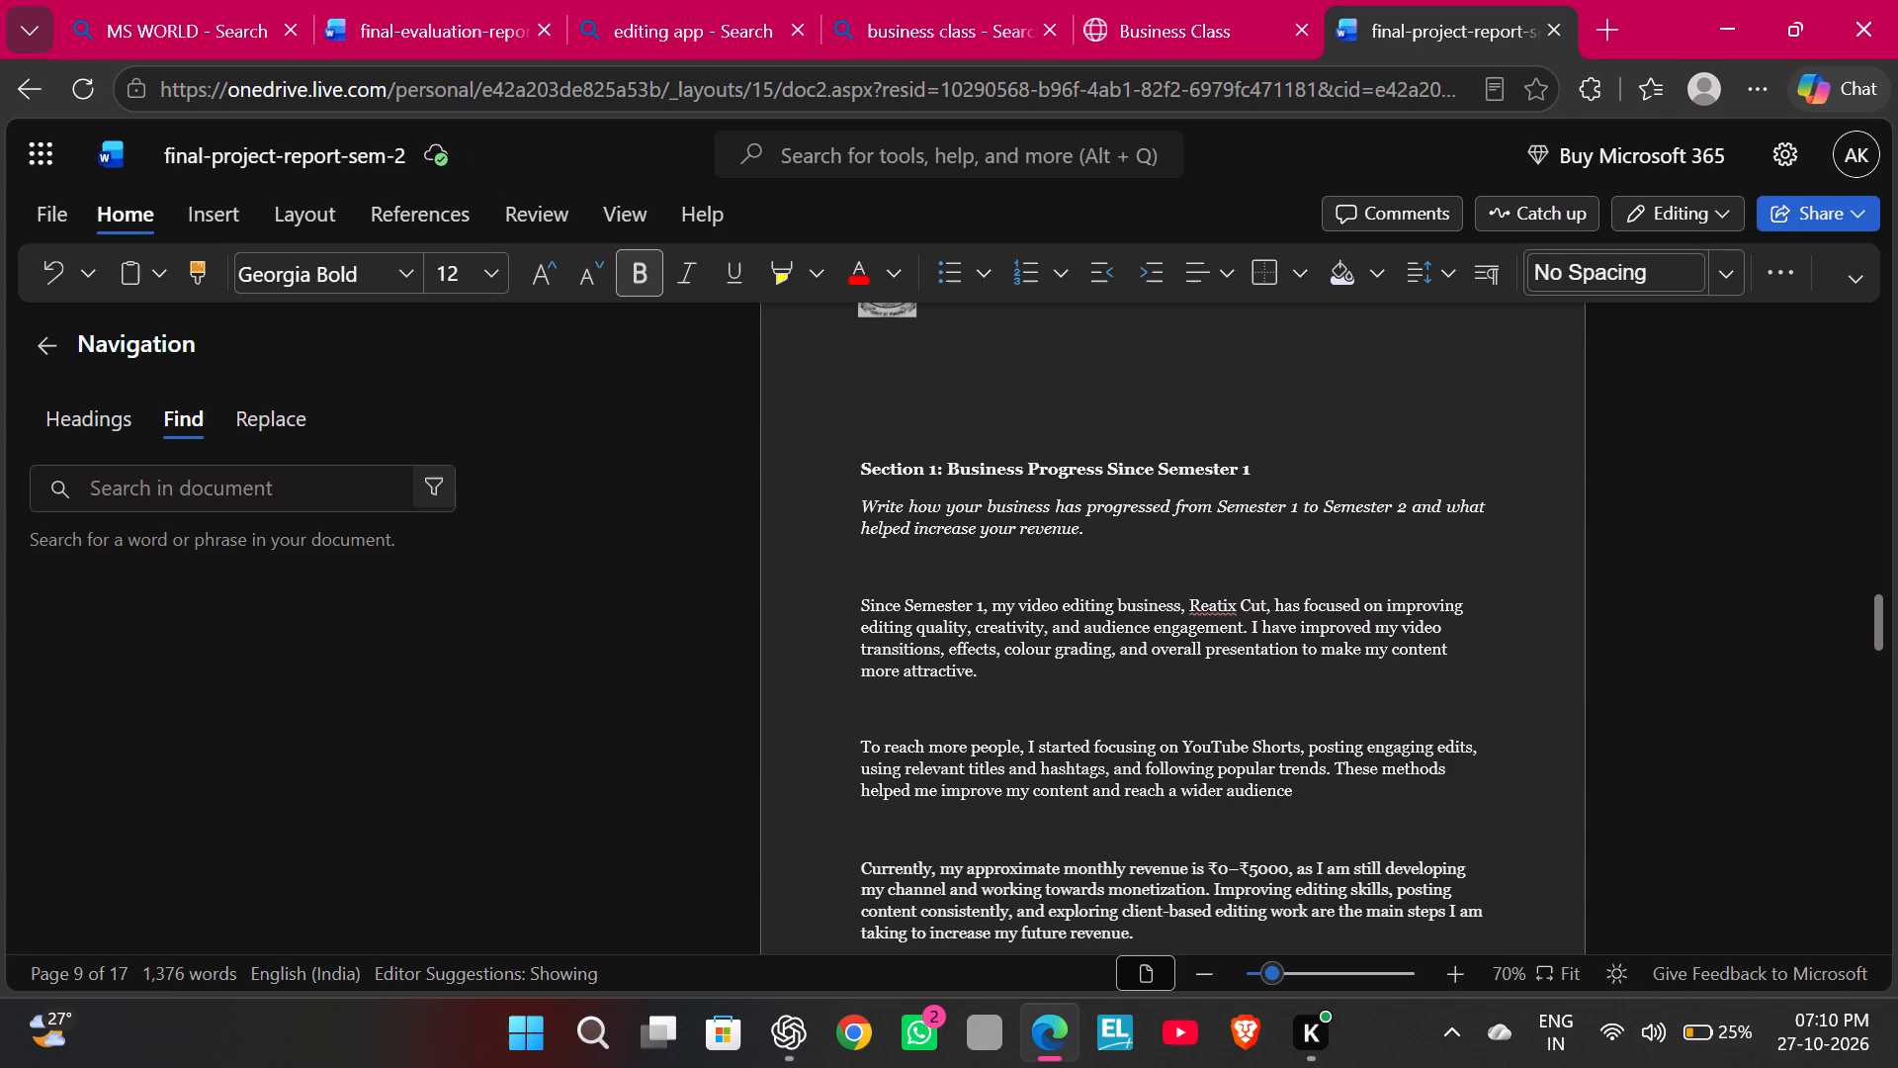
pyautogui.moveTo(1246, 475); pyautogui.dragTo(997, 476)
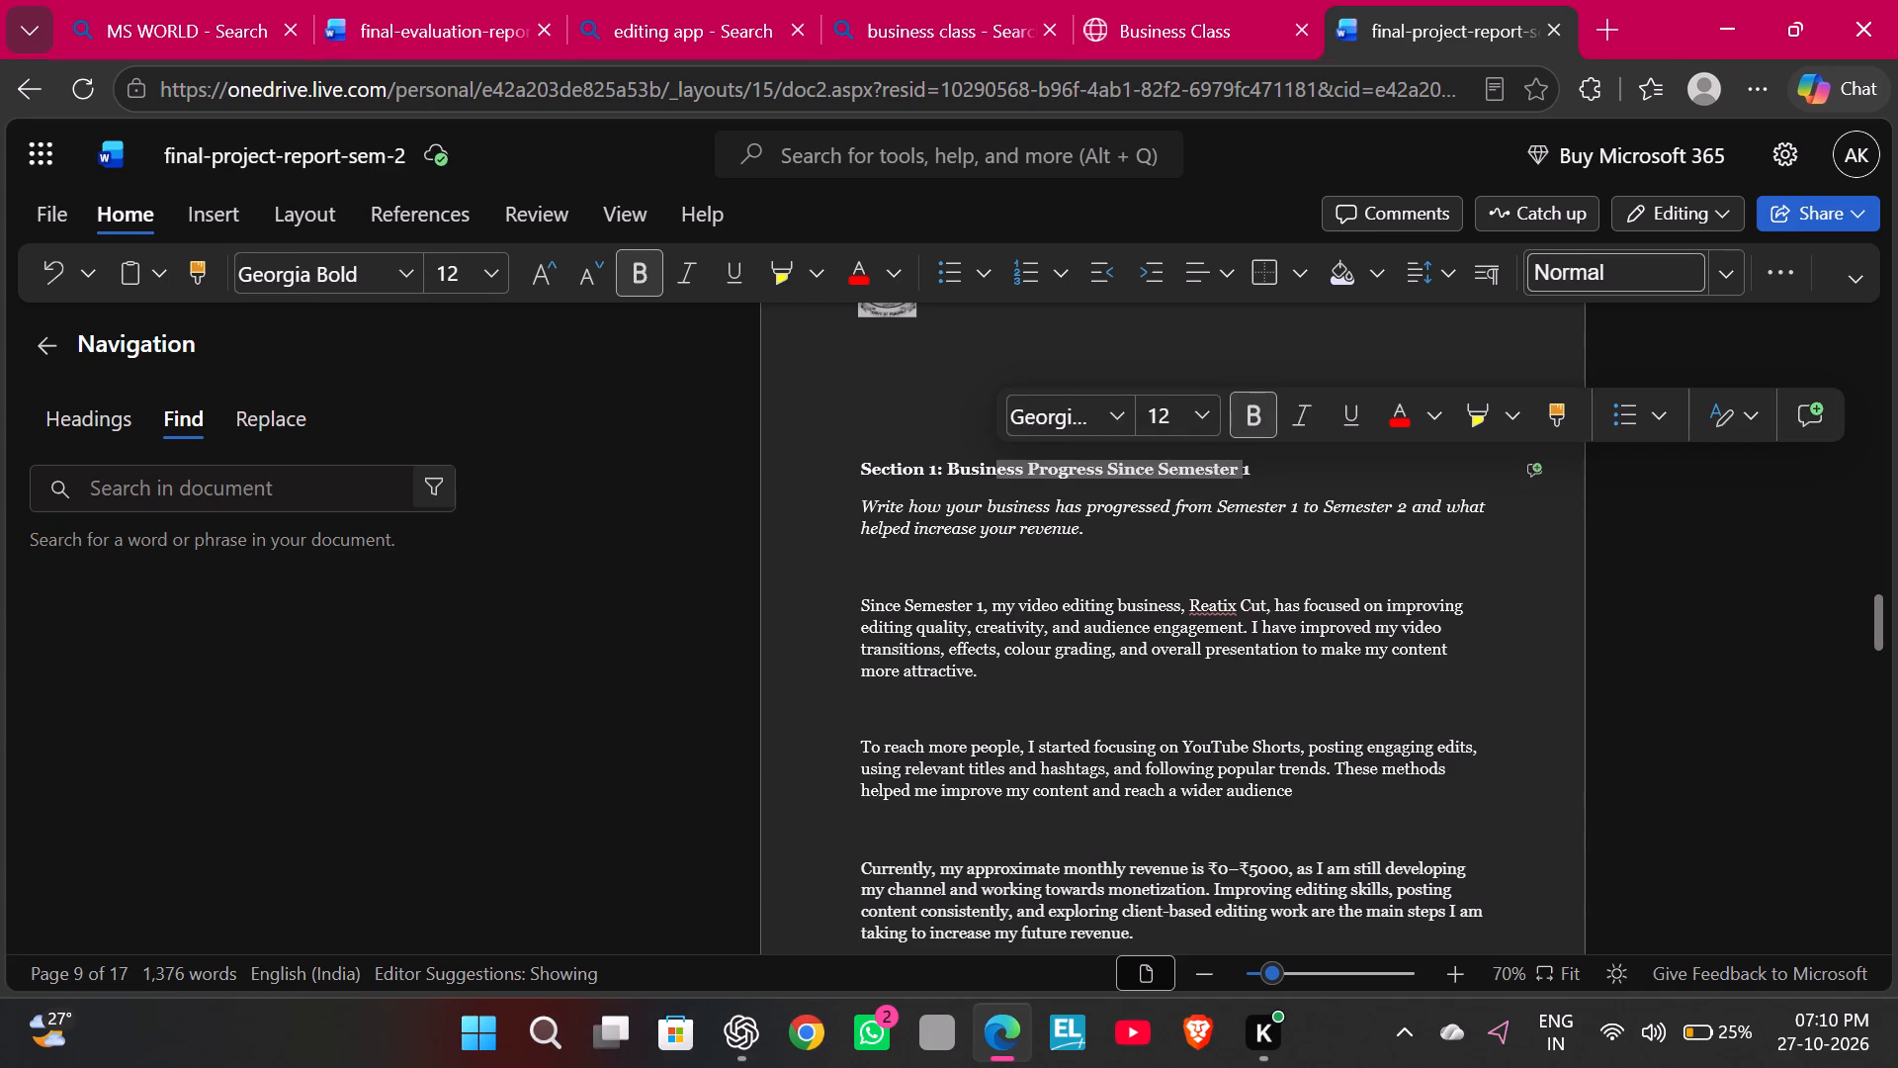
pyautogui.tripleClick(1022, 472)
pyautogui.click(1022, 472)
pyautogui.doubleClick(1022, 472)
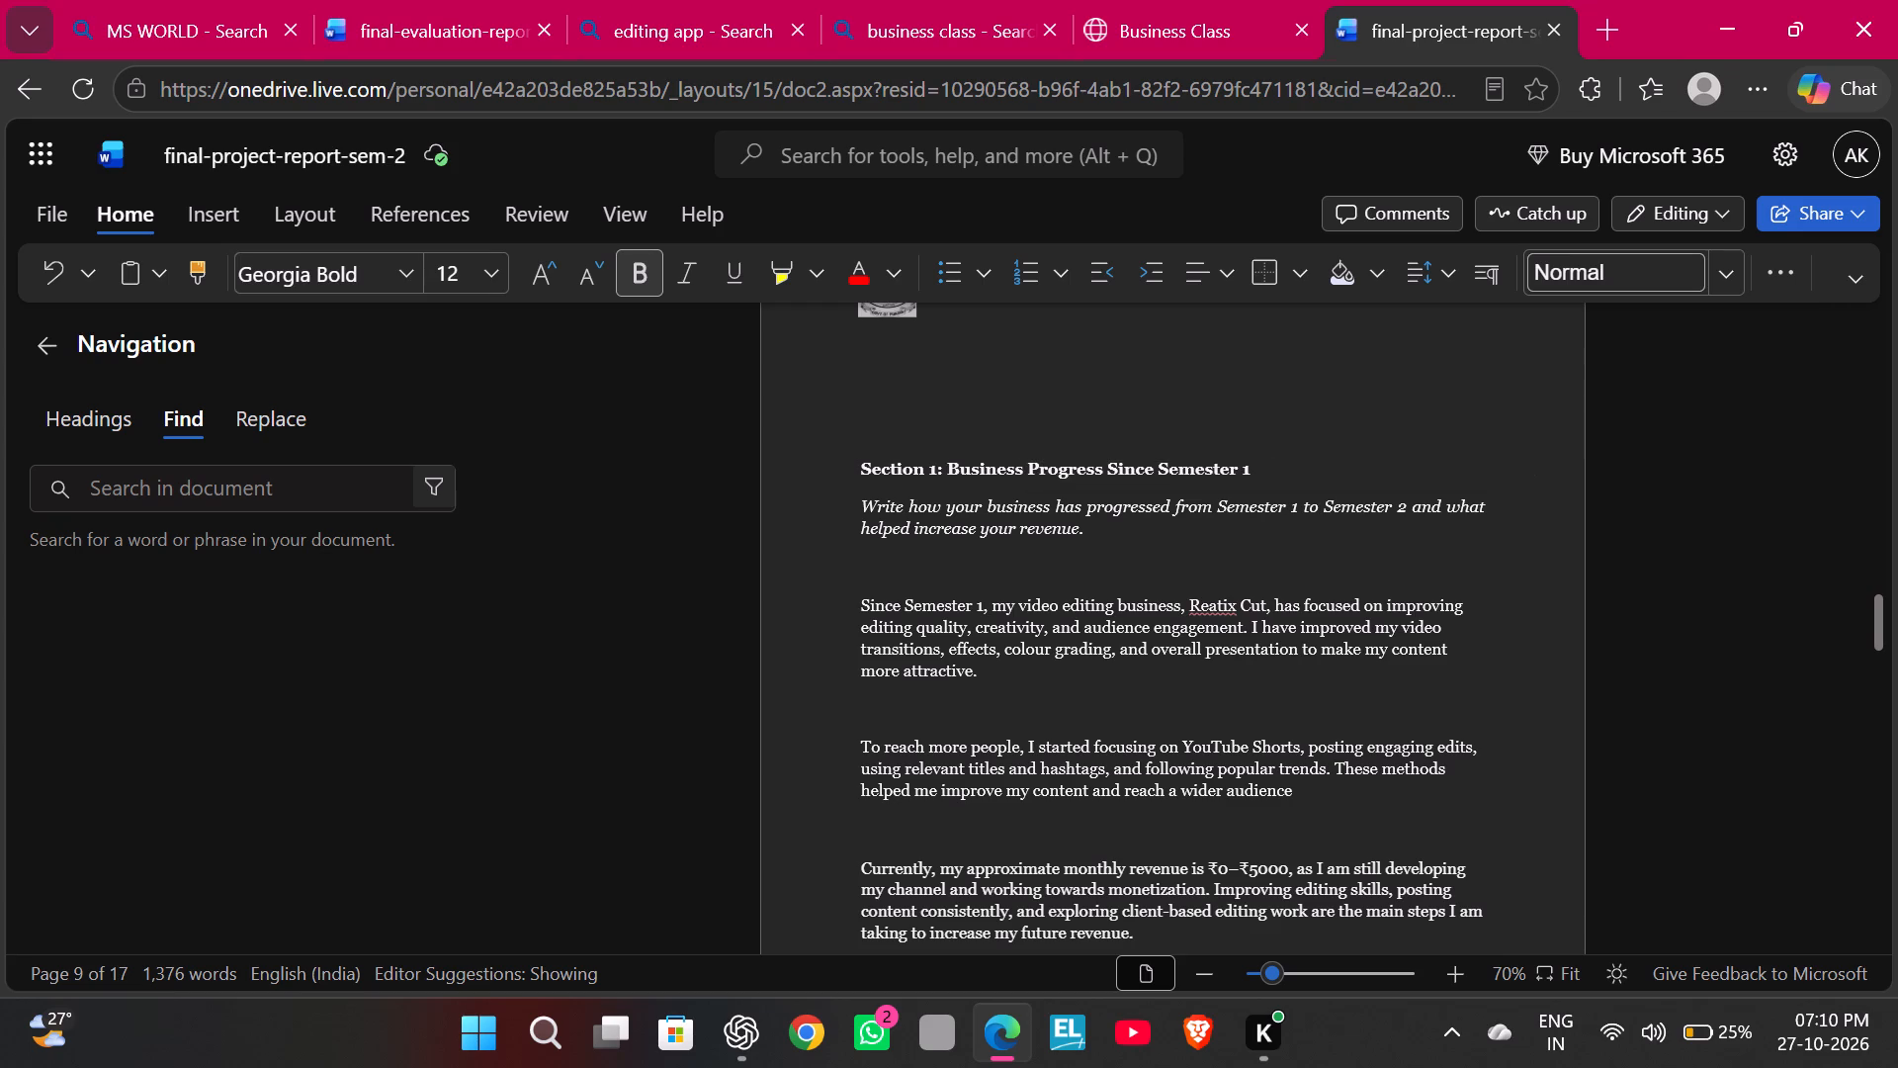
pyautogui.doubleClick(1022, 472)
pyautogui.doubleClick(1022, 472)
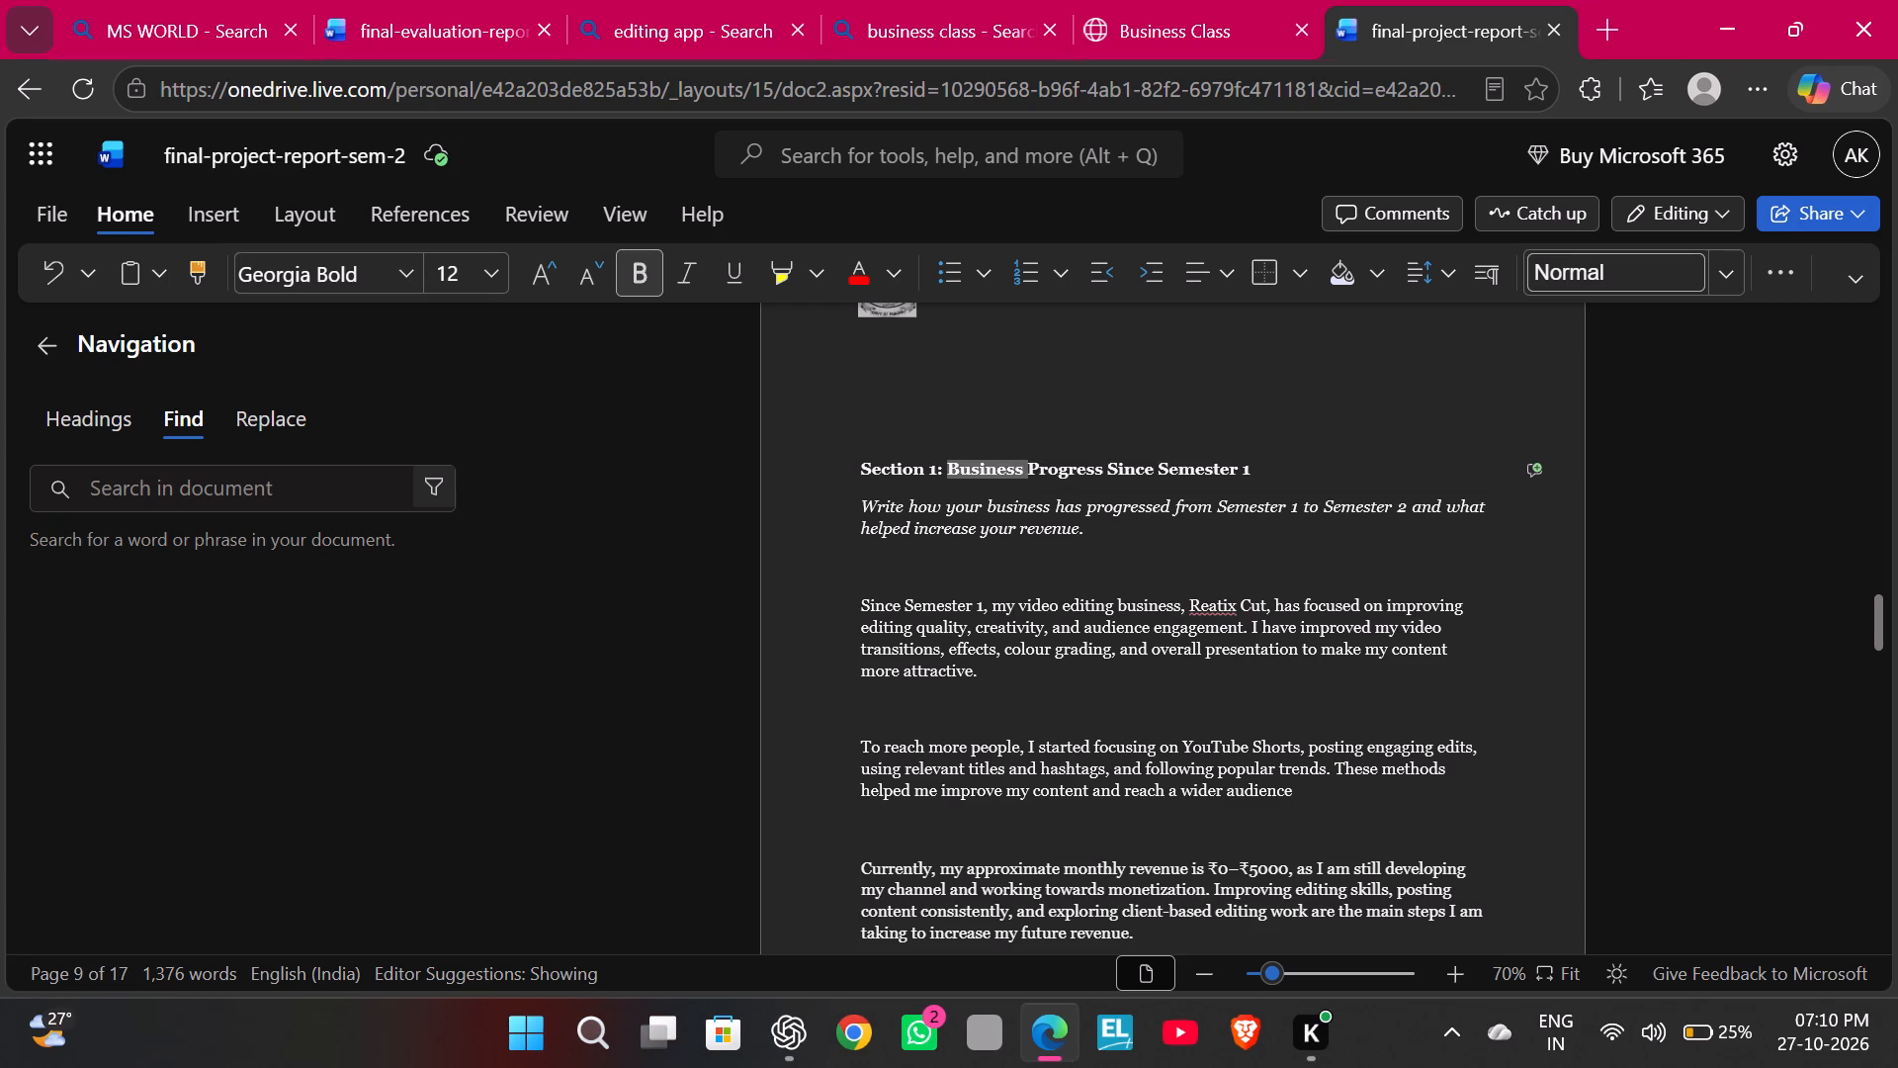
pyautogui.doubleClick(1022, 472)
pyautogui.tripleClick(1022, 472)
pyautogui.tripleClick(1022, 472)
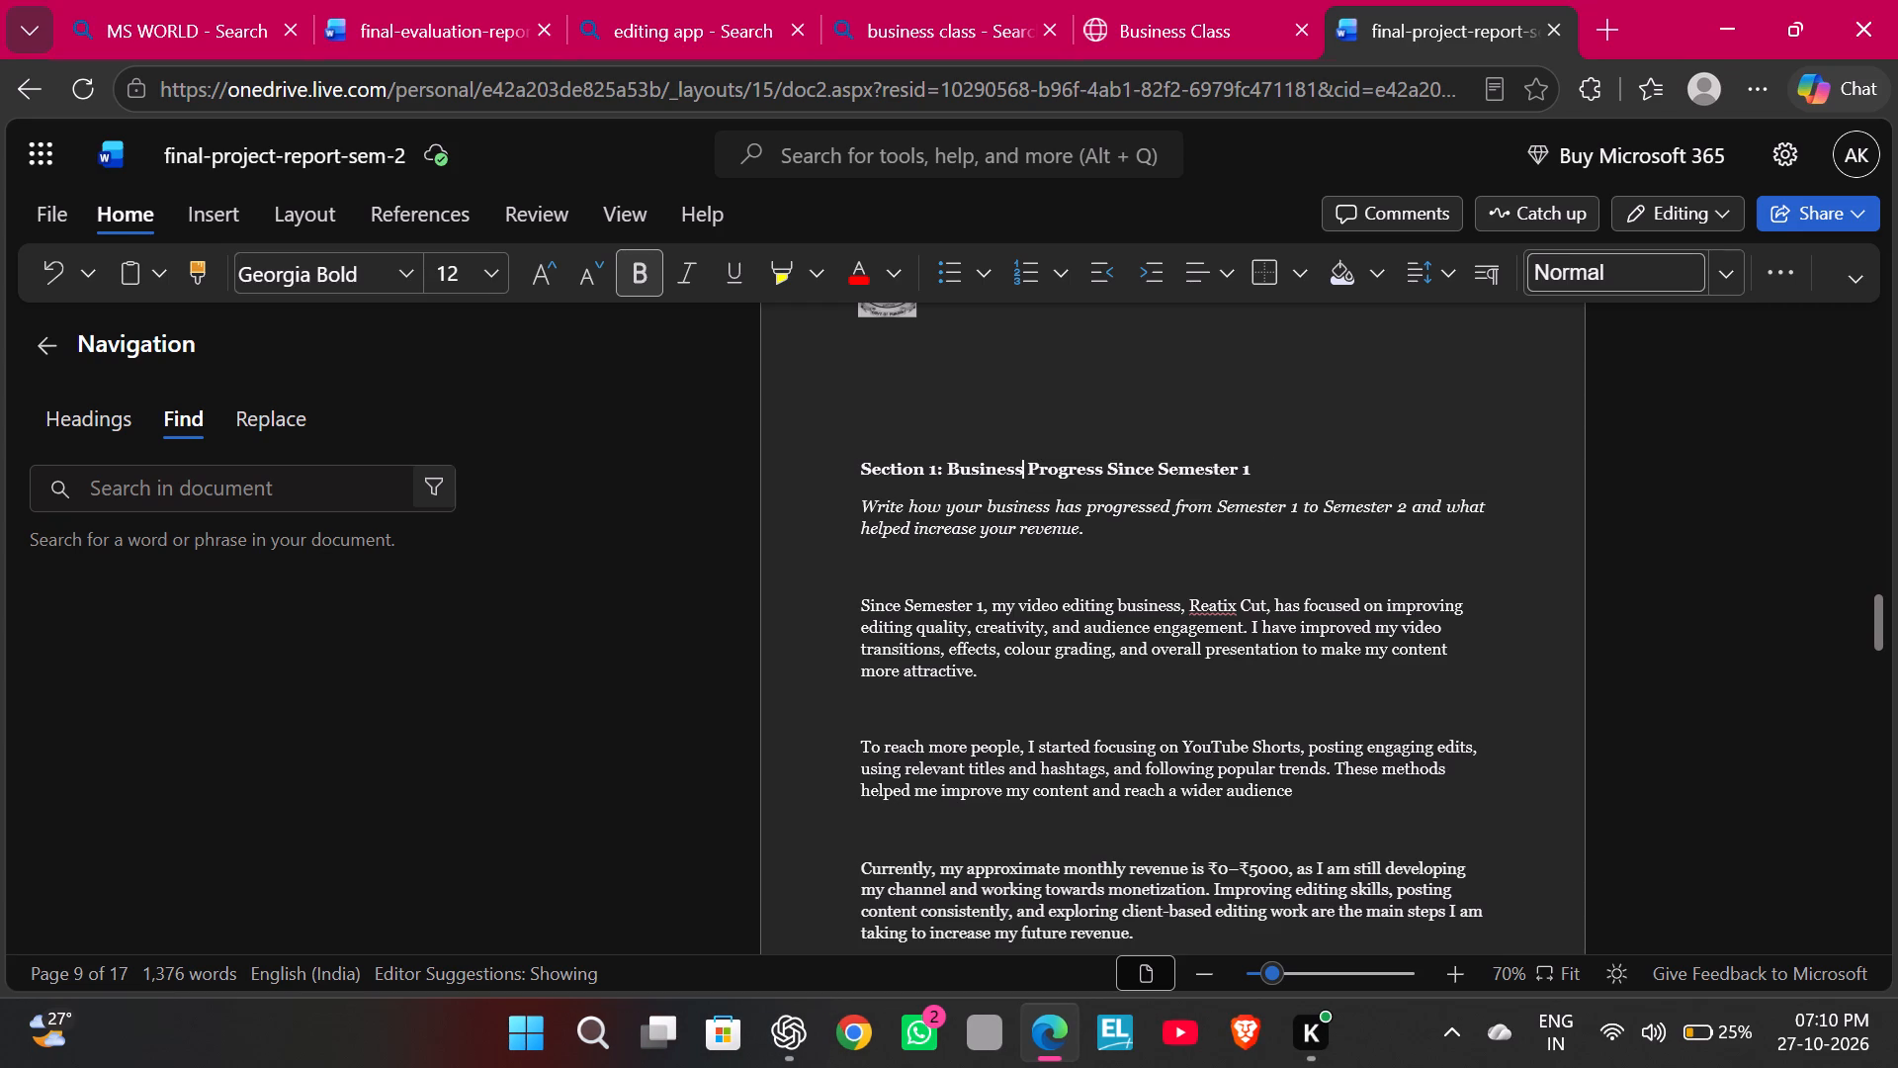
pyautogui.click(1022, 472)
pyautogui.doubleClick(1022, 472)
pyautogui.doubleClick(1022, 472)
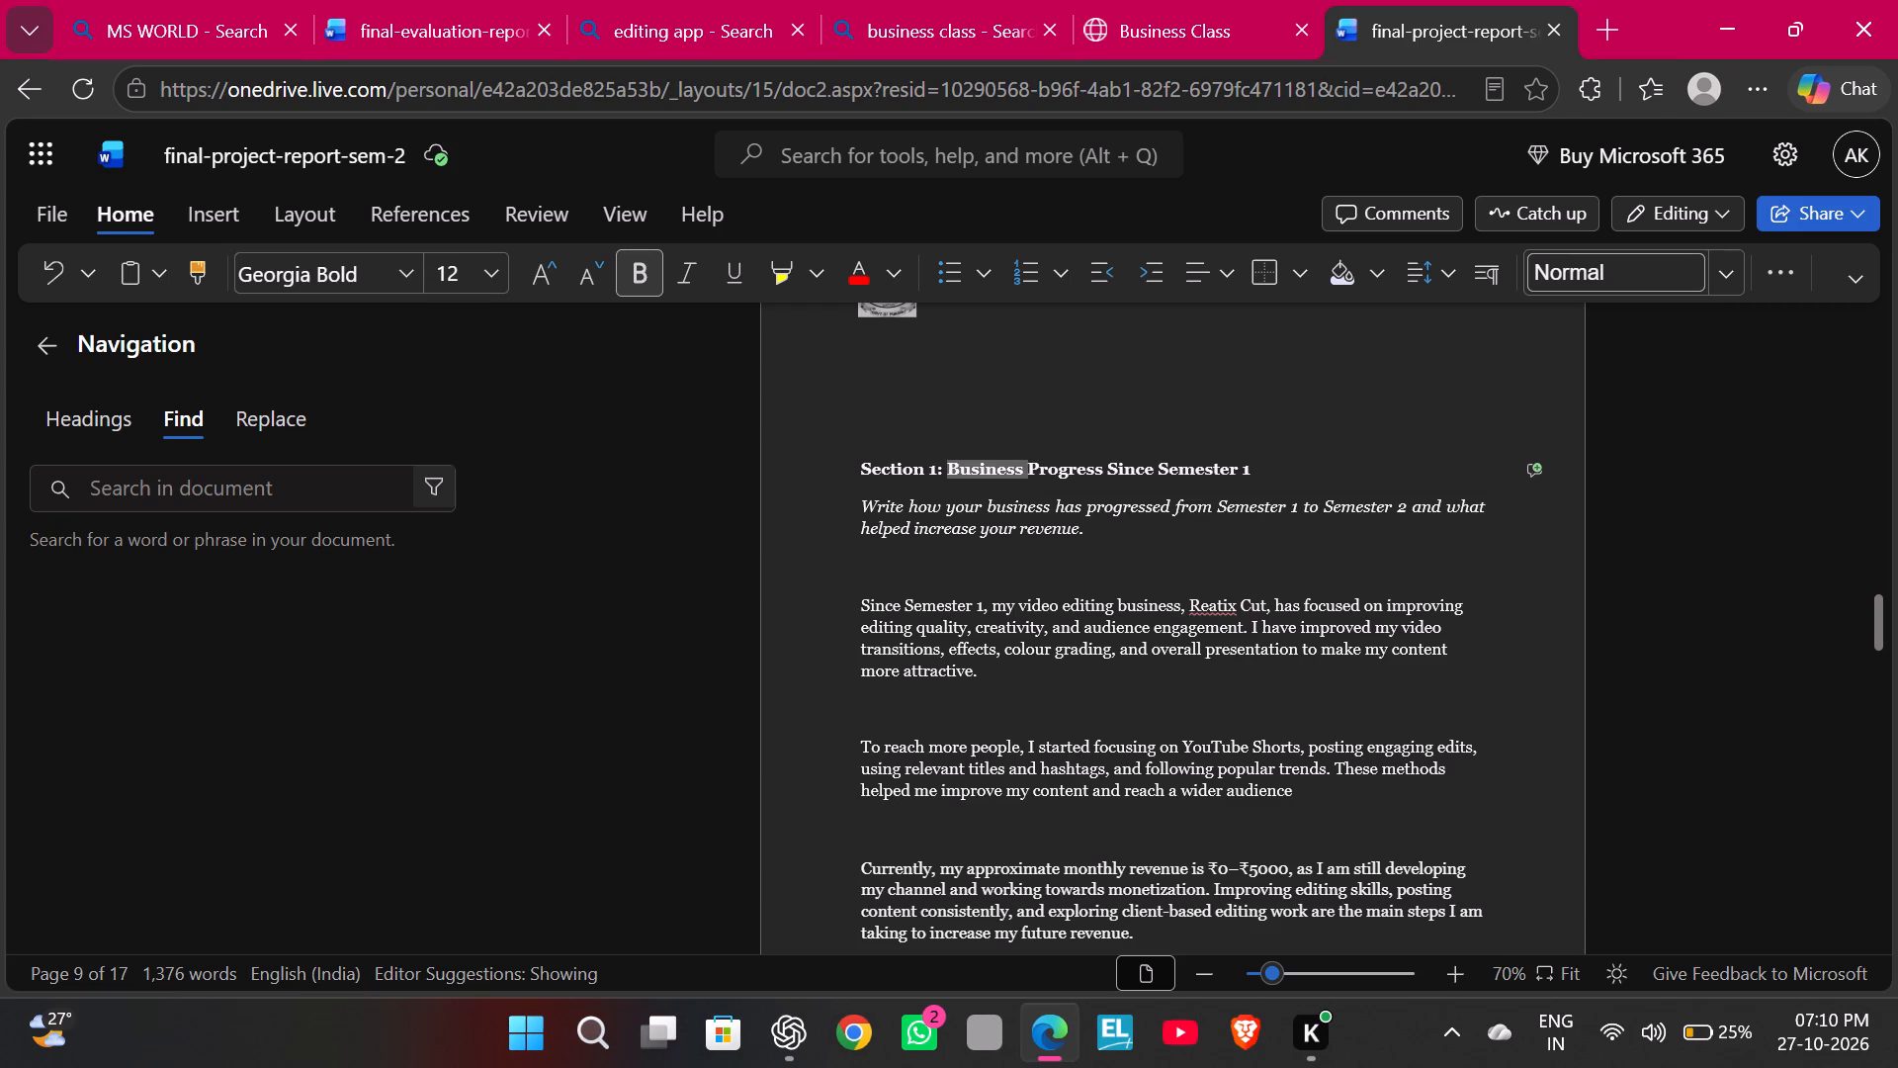
pyautogui.doubleClick(1022, 472)
pyautogui.doubleClick(1022, 472)
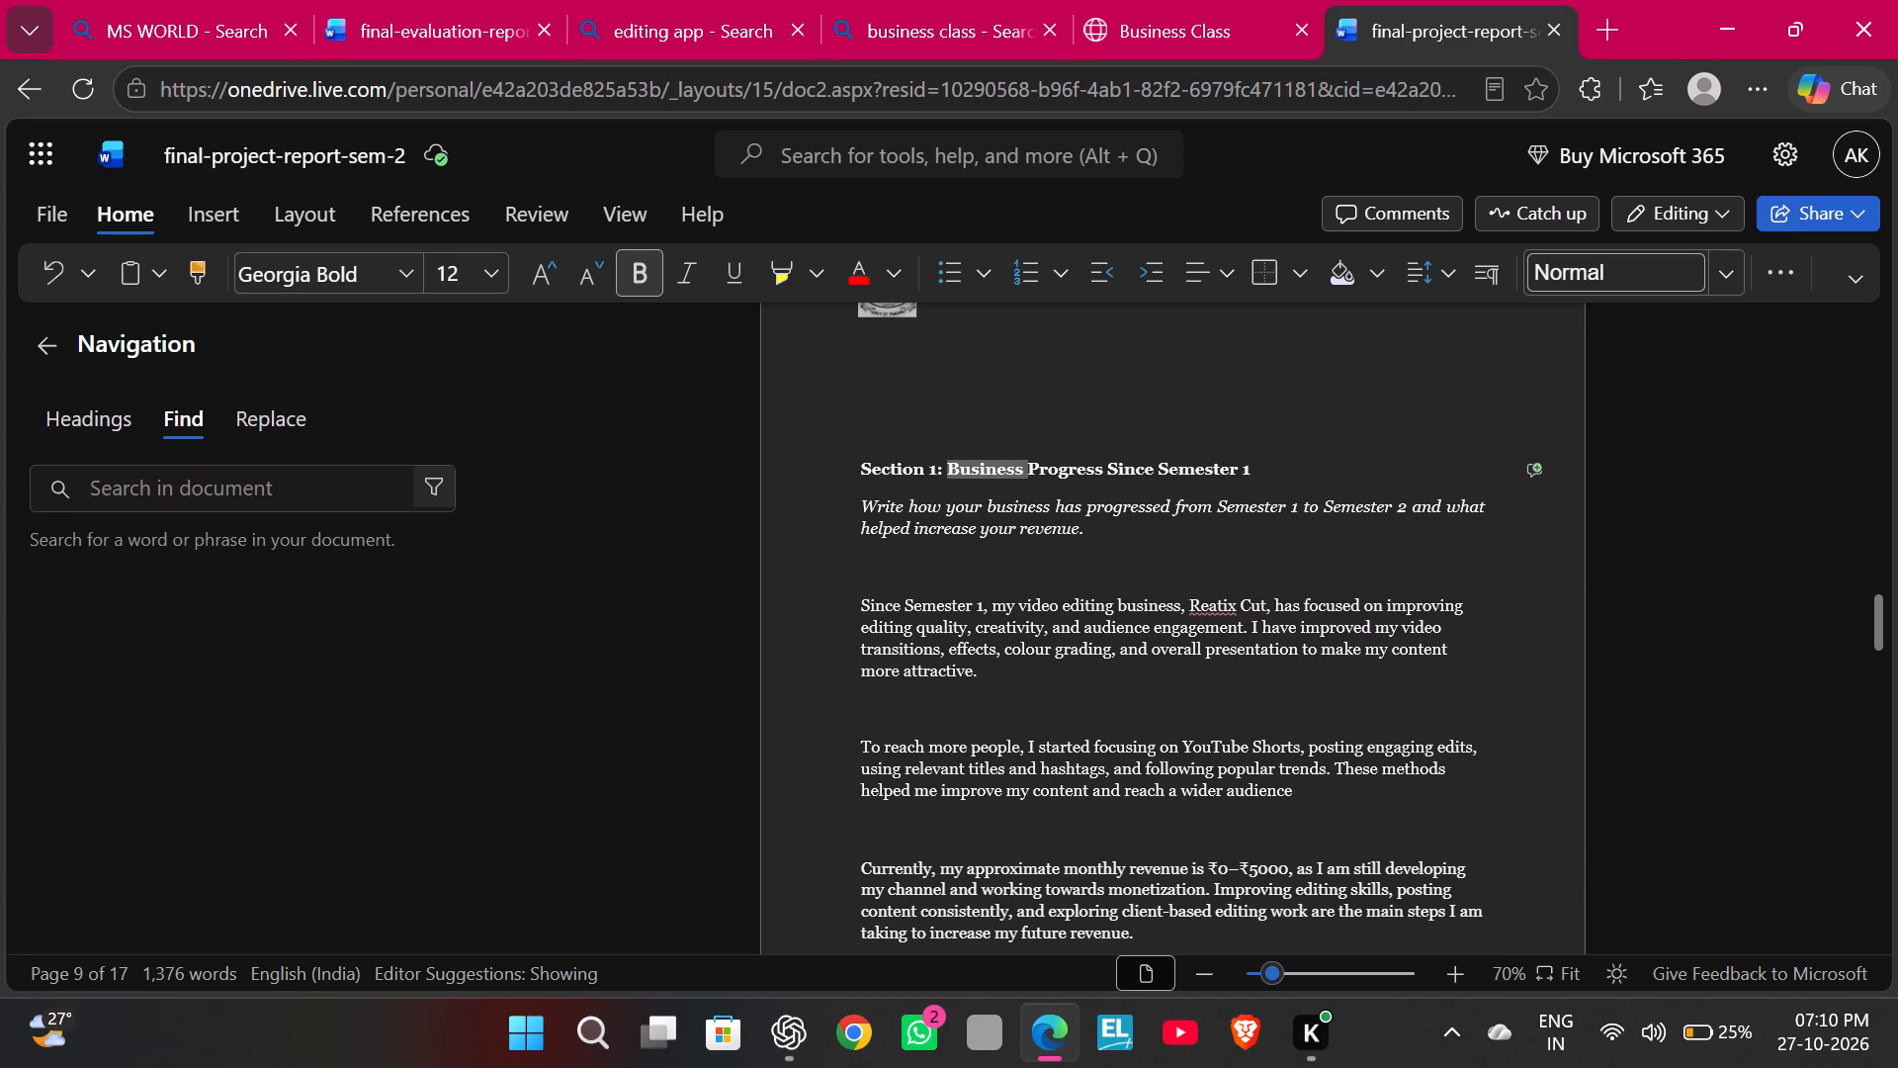
pyautogui.doubleClick(1022, 472)
pyautogui.tripleClick(1022, 472)
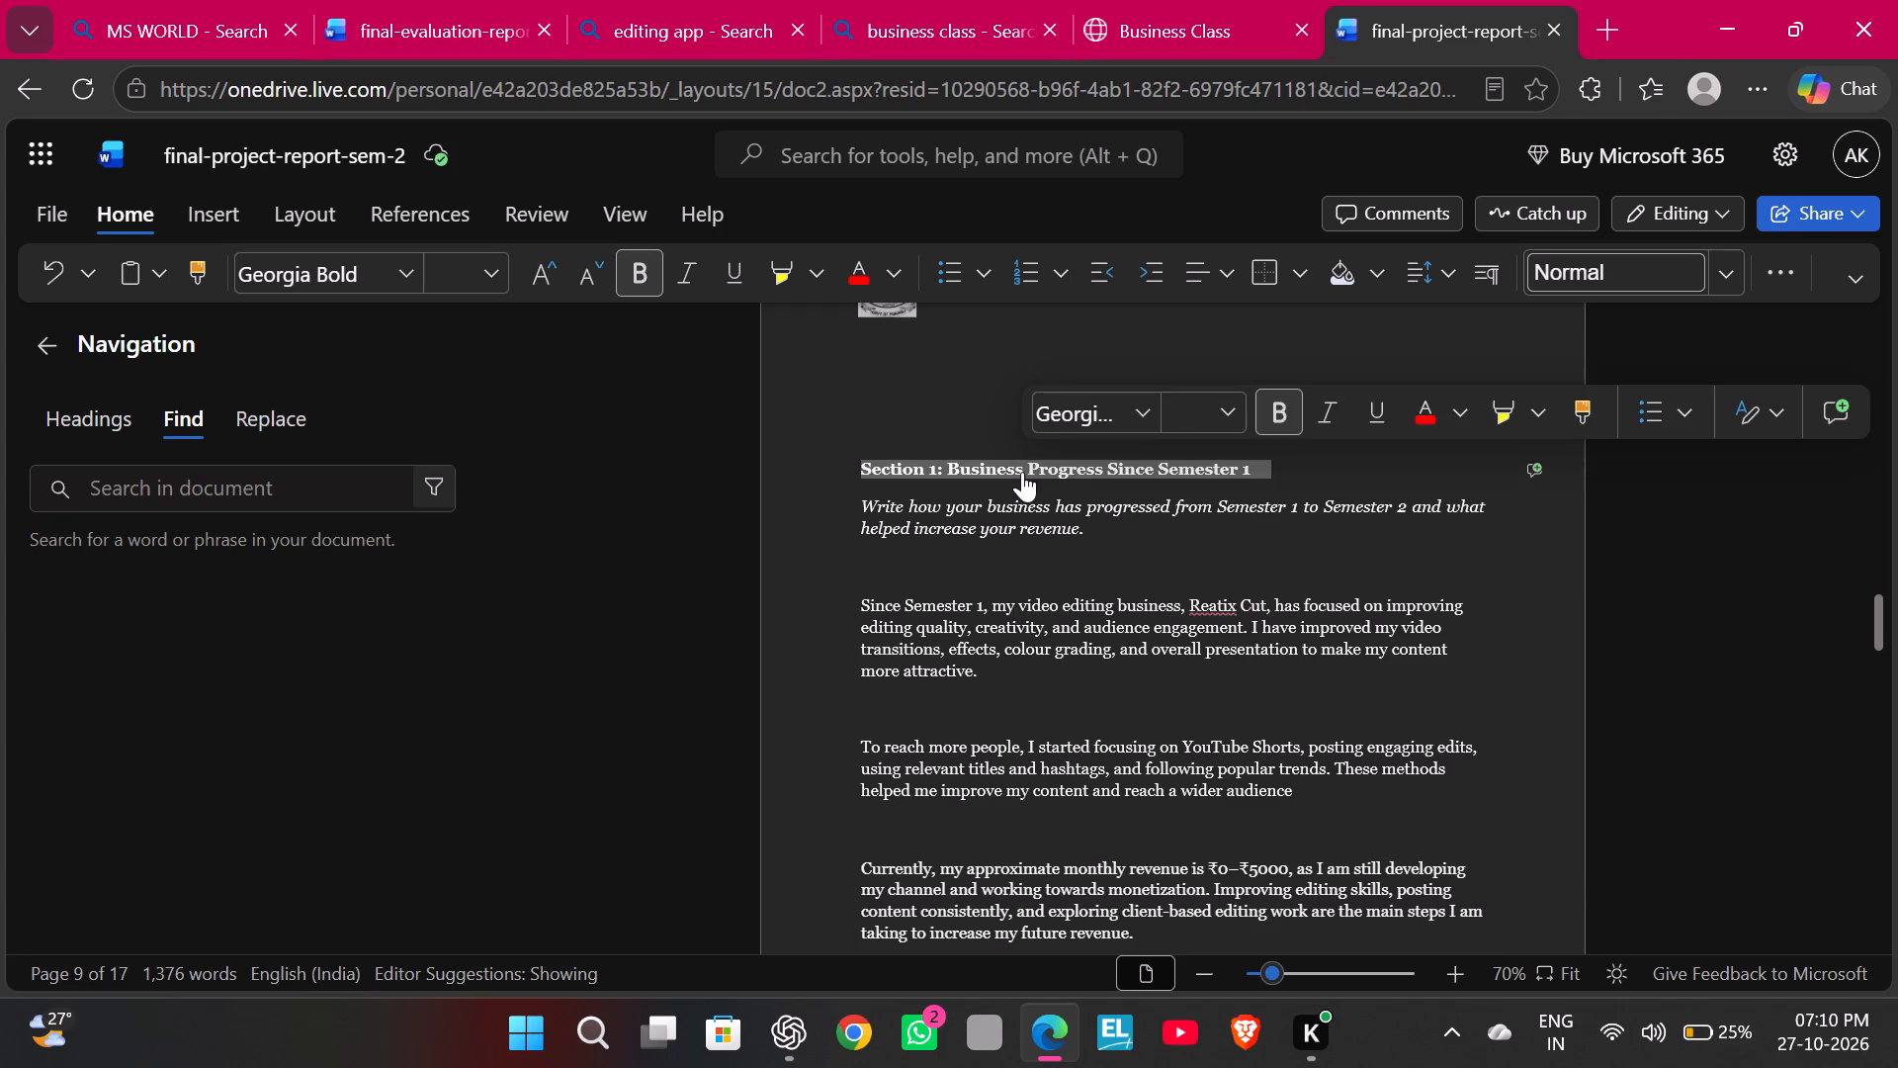
pyautogui.click(1227, 413)
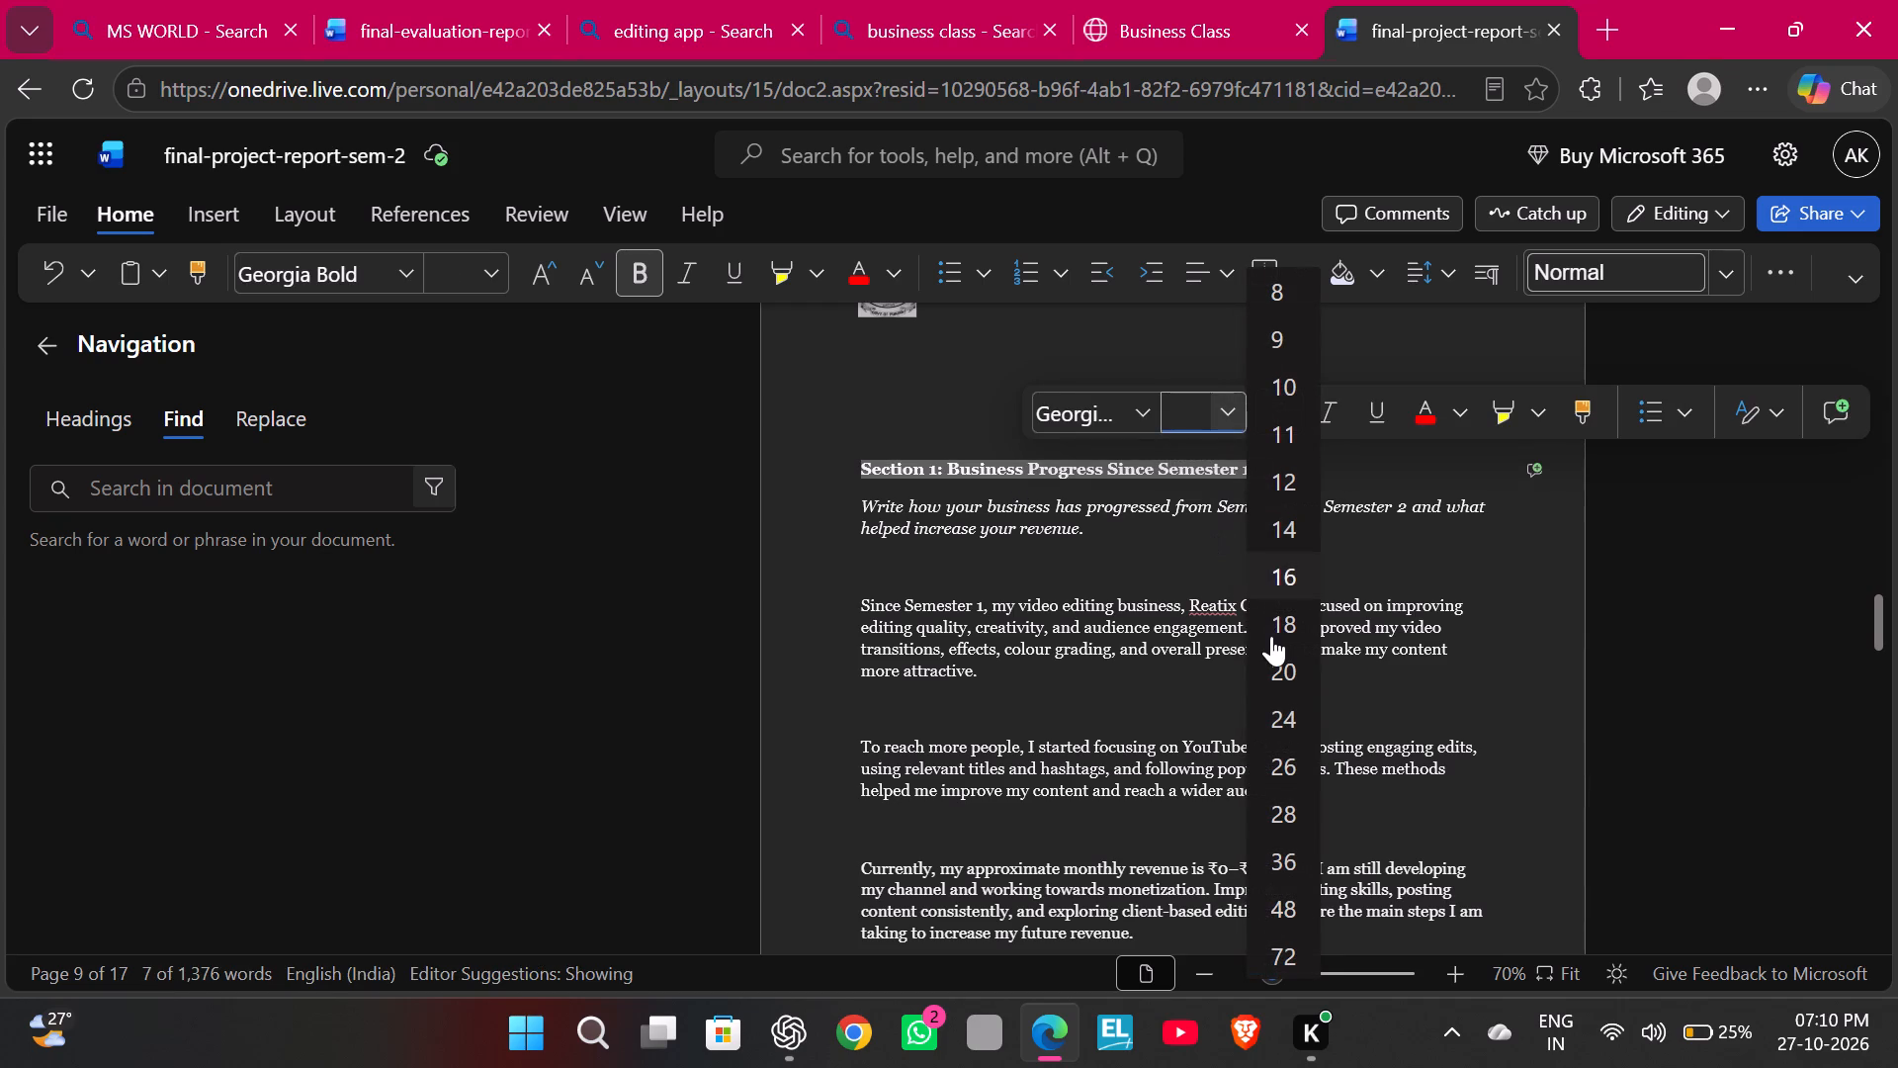
pyautogui.click(1286, 673)
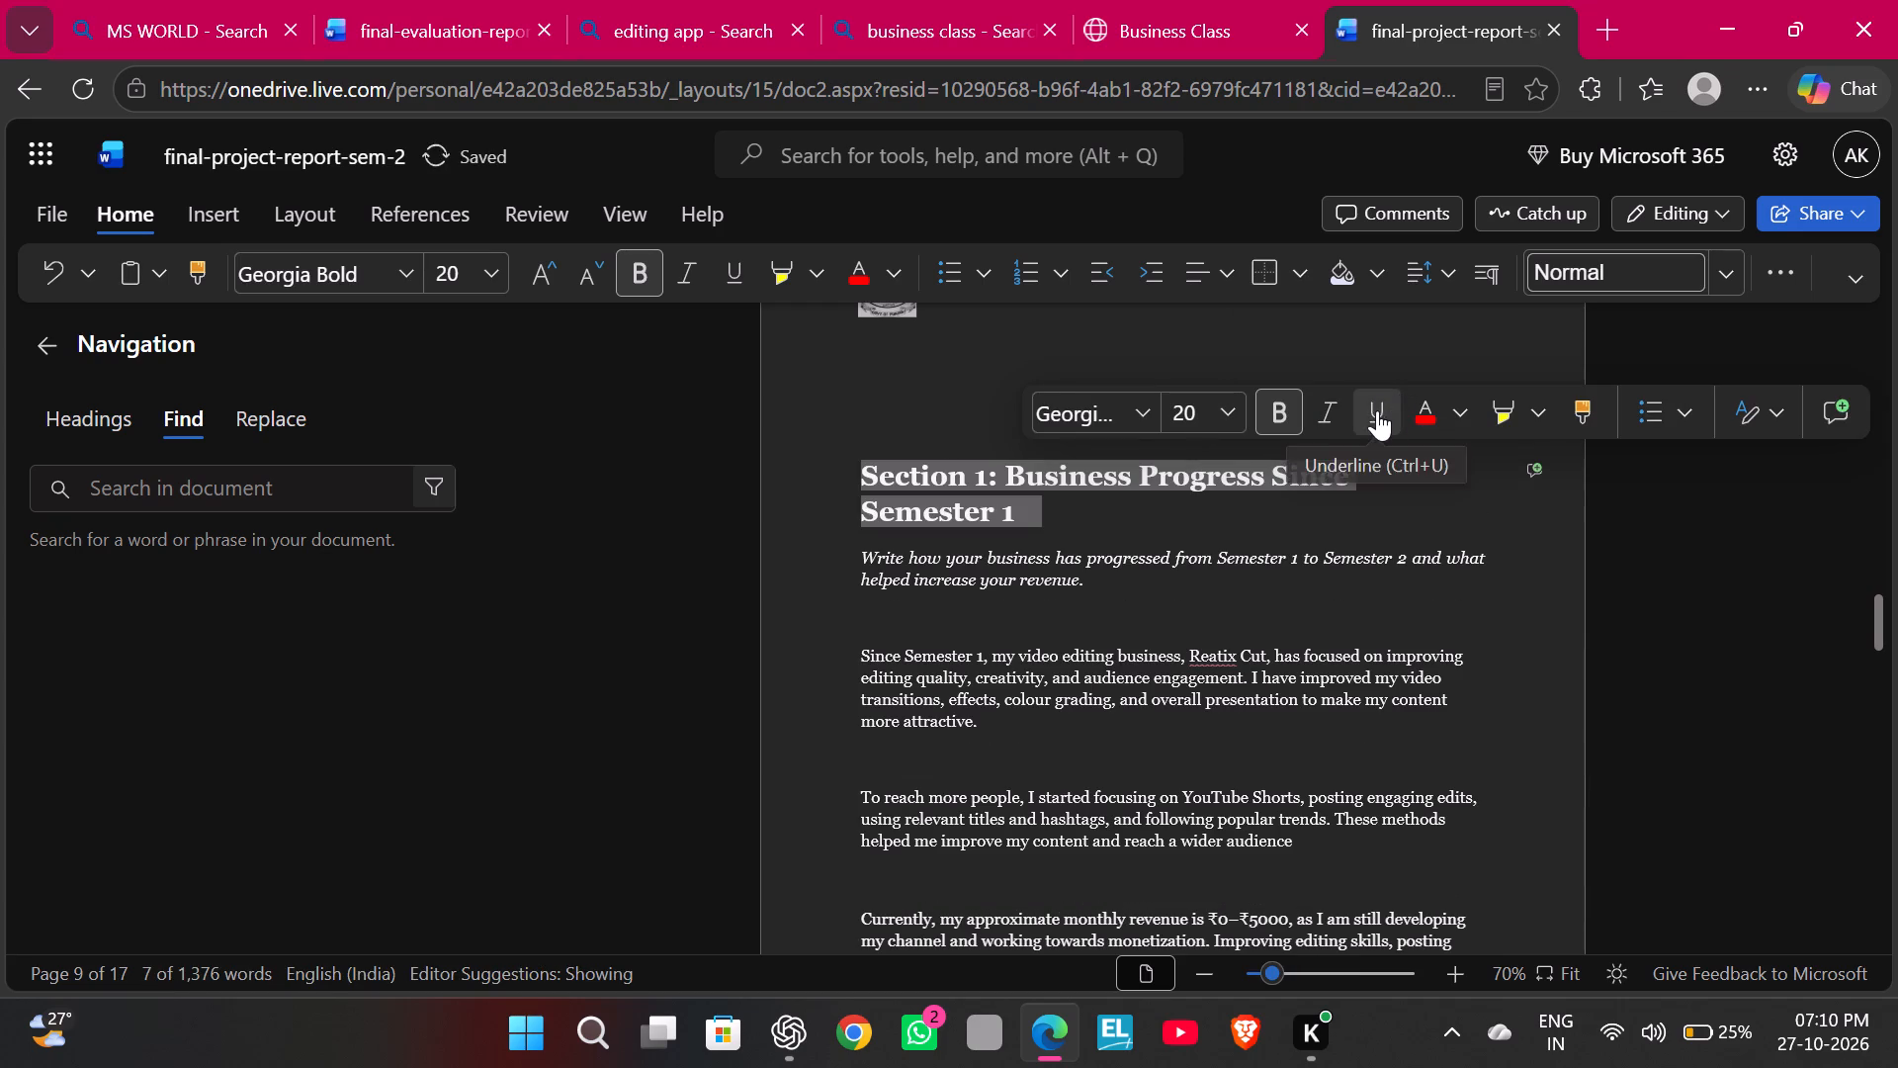
# Underline the Section 1 heading and colour its text blue from the theme colours.
pyautogui.click(1378, 409)
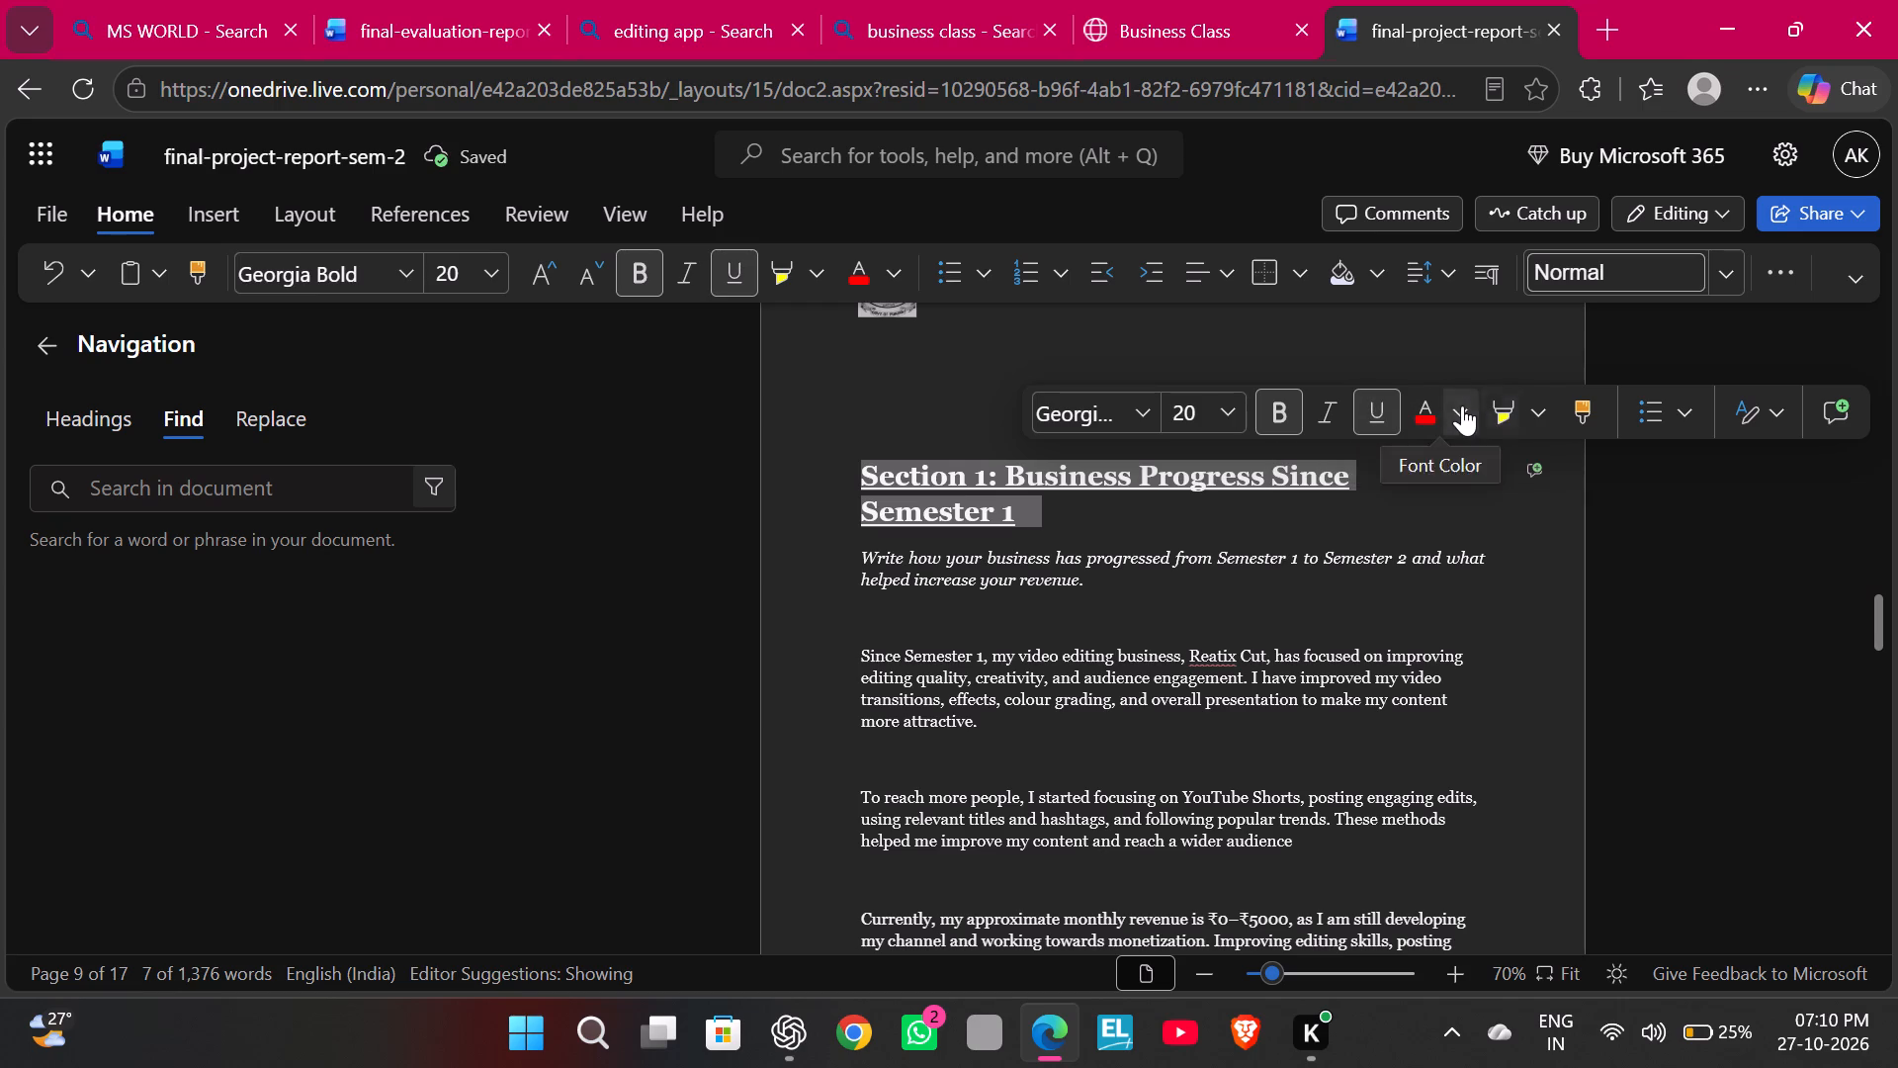
pyautogui.click(1462, 405)
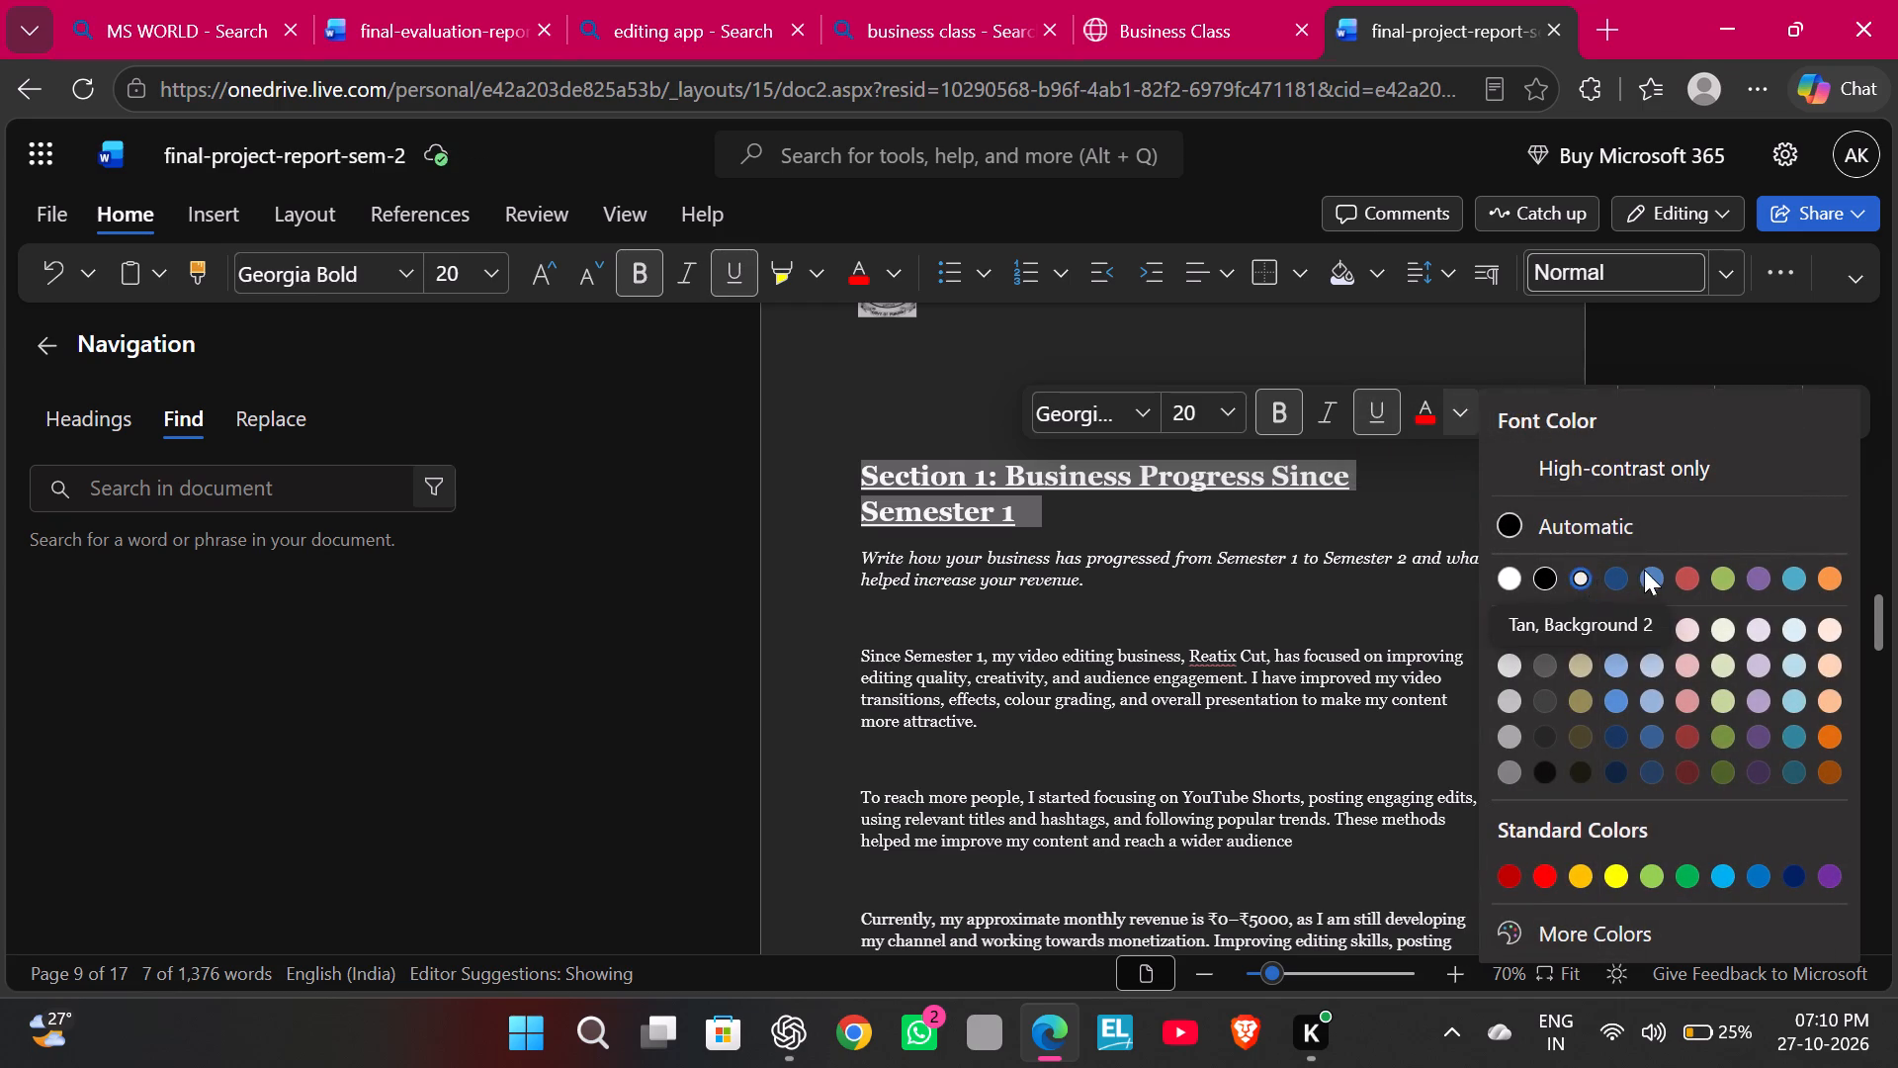
pyautogui.click(1652, 579)
pyautogui.click(1317, 522)
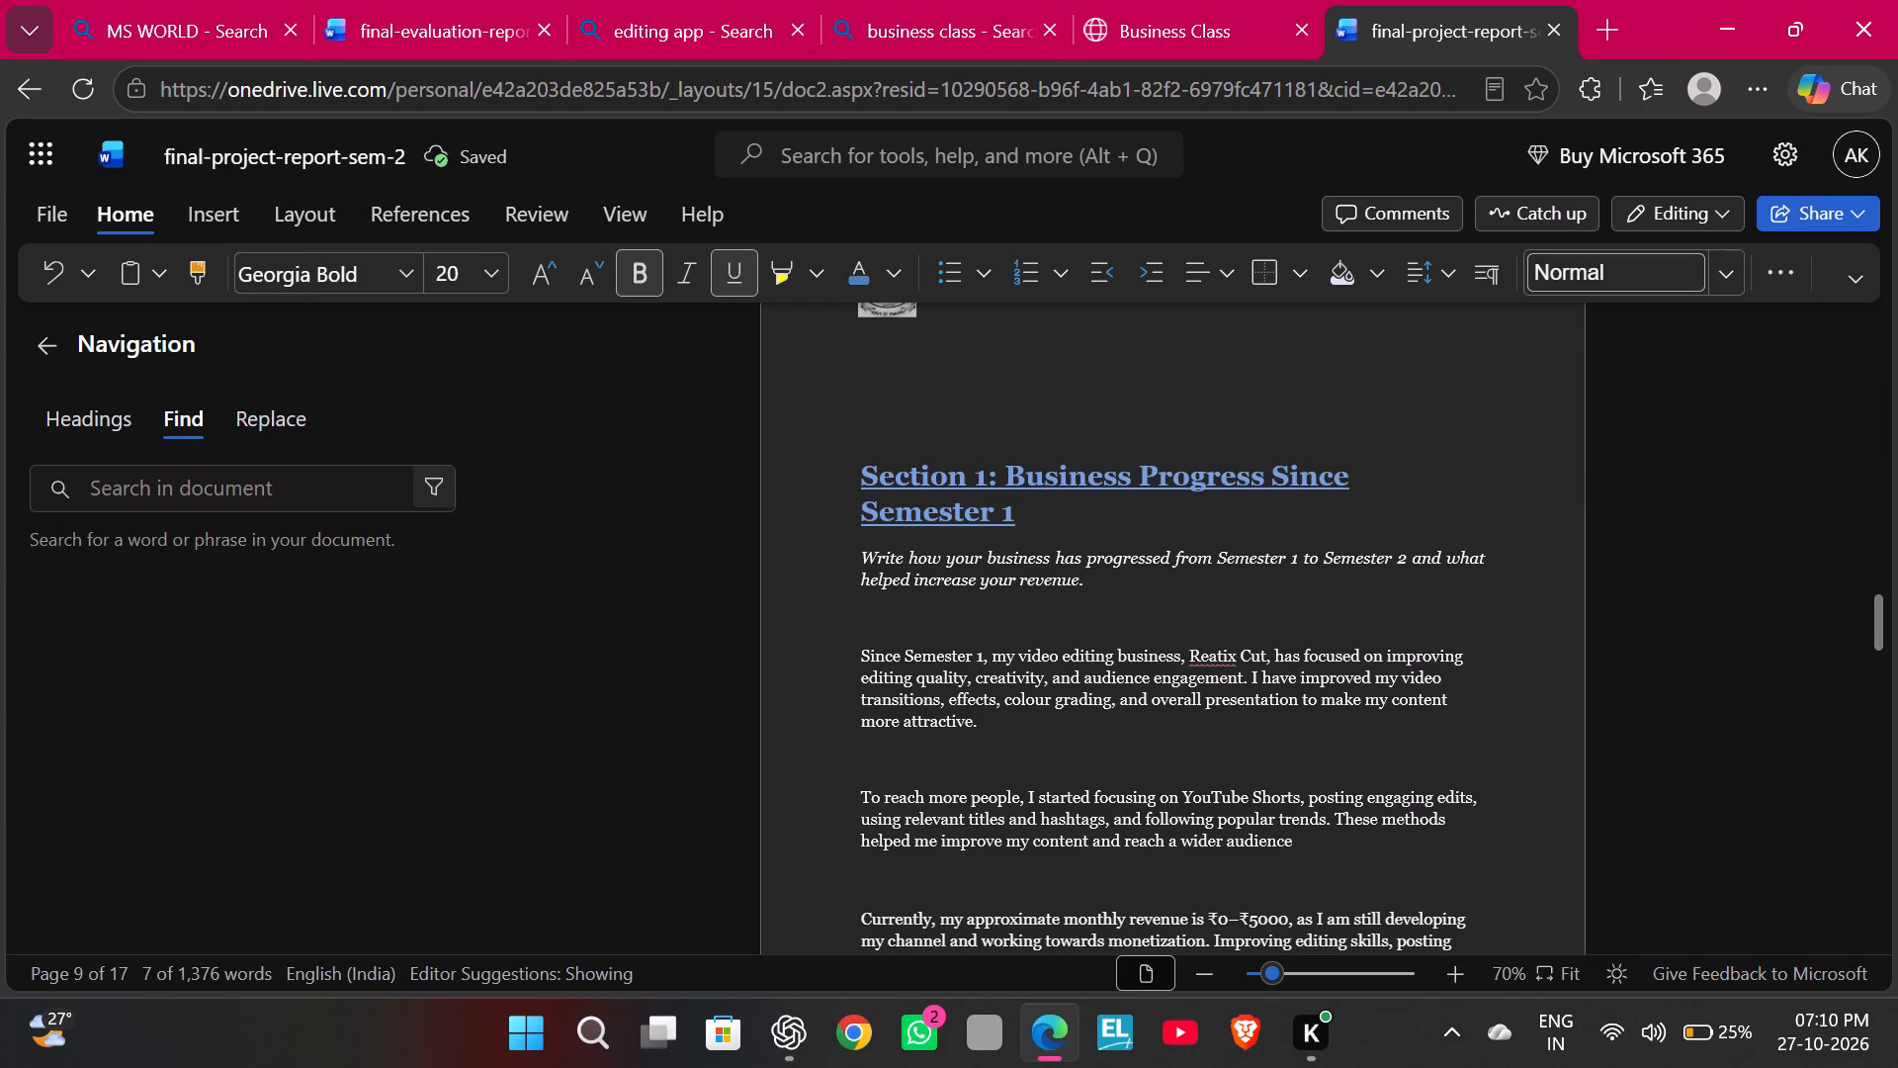
# Break the Section 1 heading after "Section 1:" so that "Business Progress Since Semester 1" starts on its own line.
pyautogui.click(860, 510)
pyautogui.press('BackSpace')
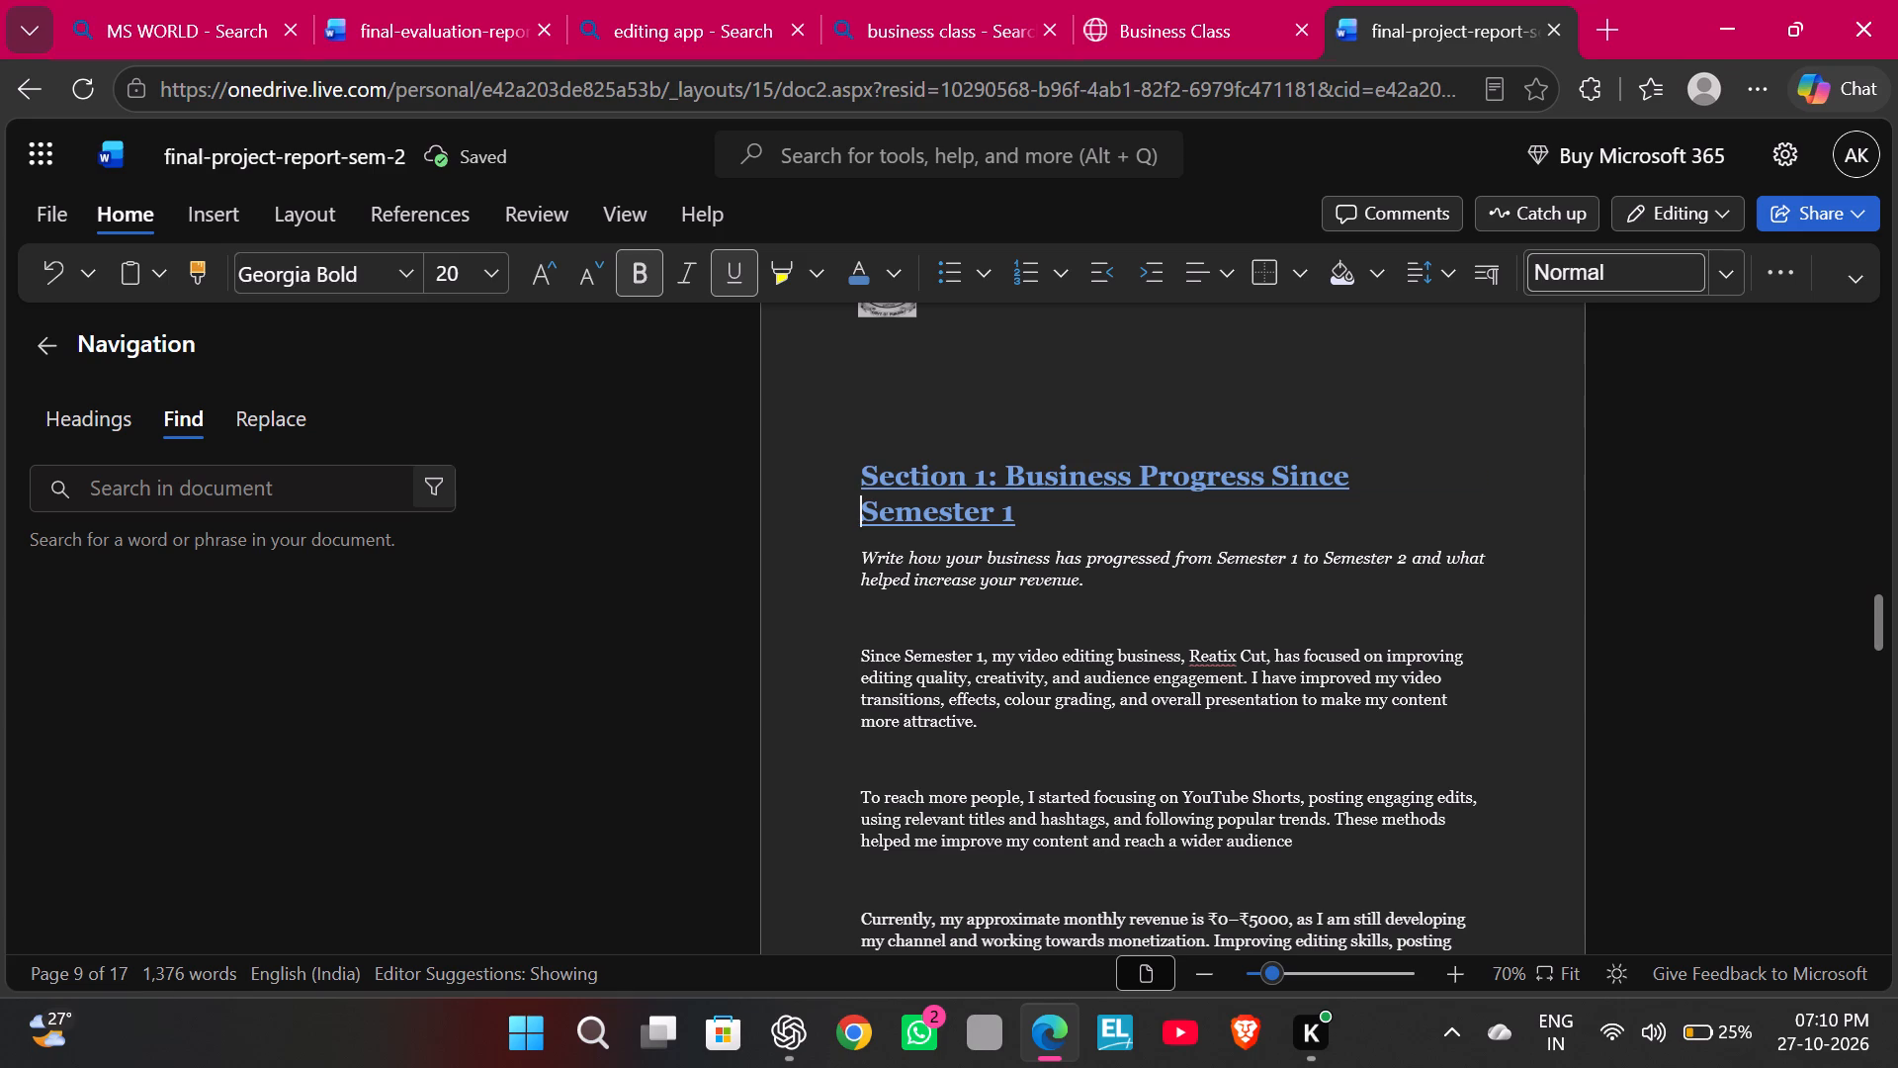
pyautogui.press('space')
pyautogui.click(994, 477)
pyautogui.press('Return')
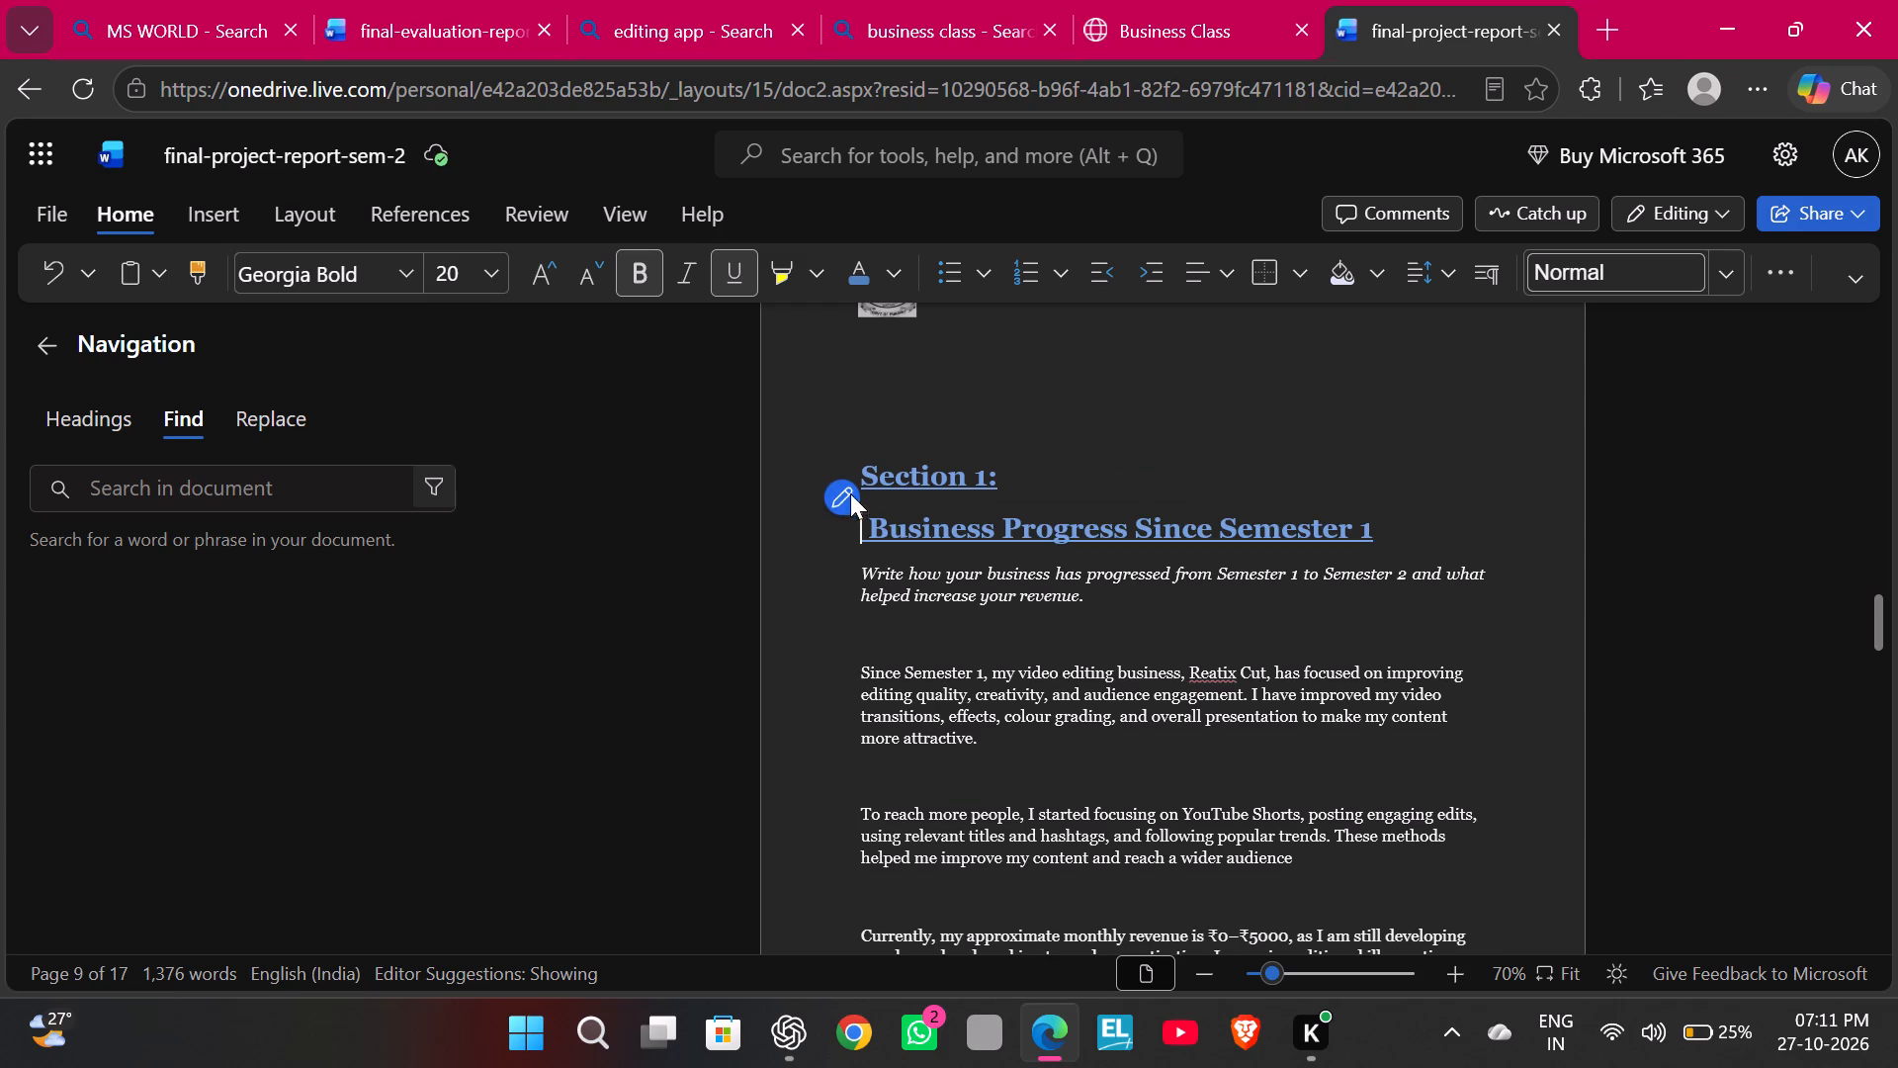
# Insert leading spaces before "Section 1:" to shift it to the middle of its line.
pyautogui.click(840, 454)
pyautogui.press('space')
pyautogui.press('space')
pyautogui.press('space')
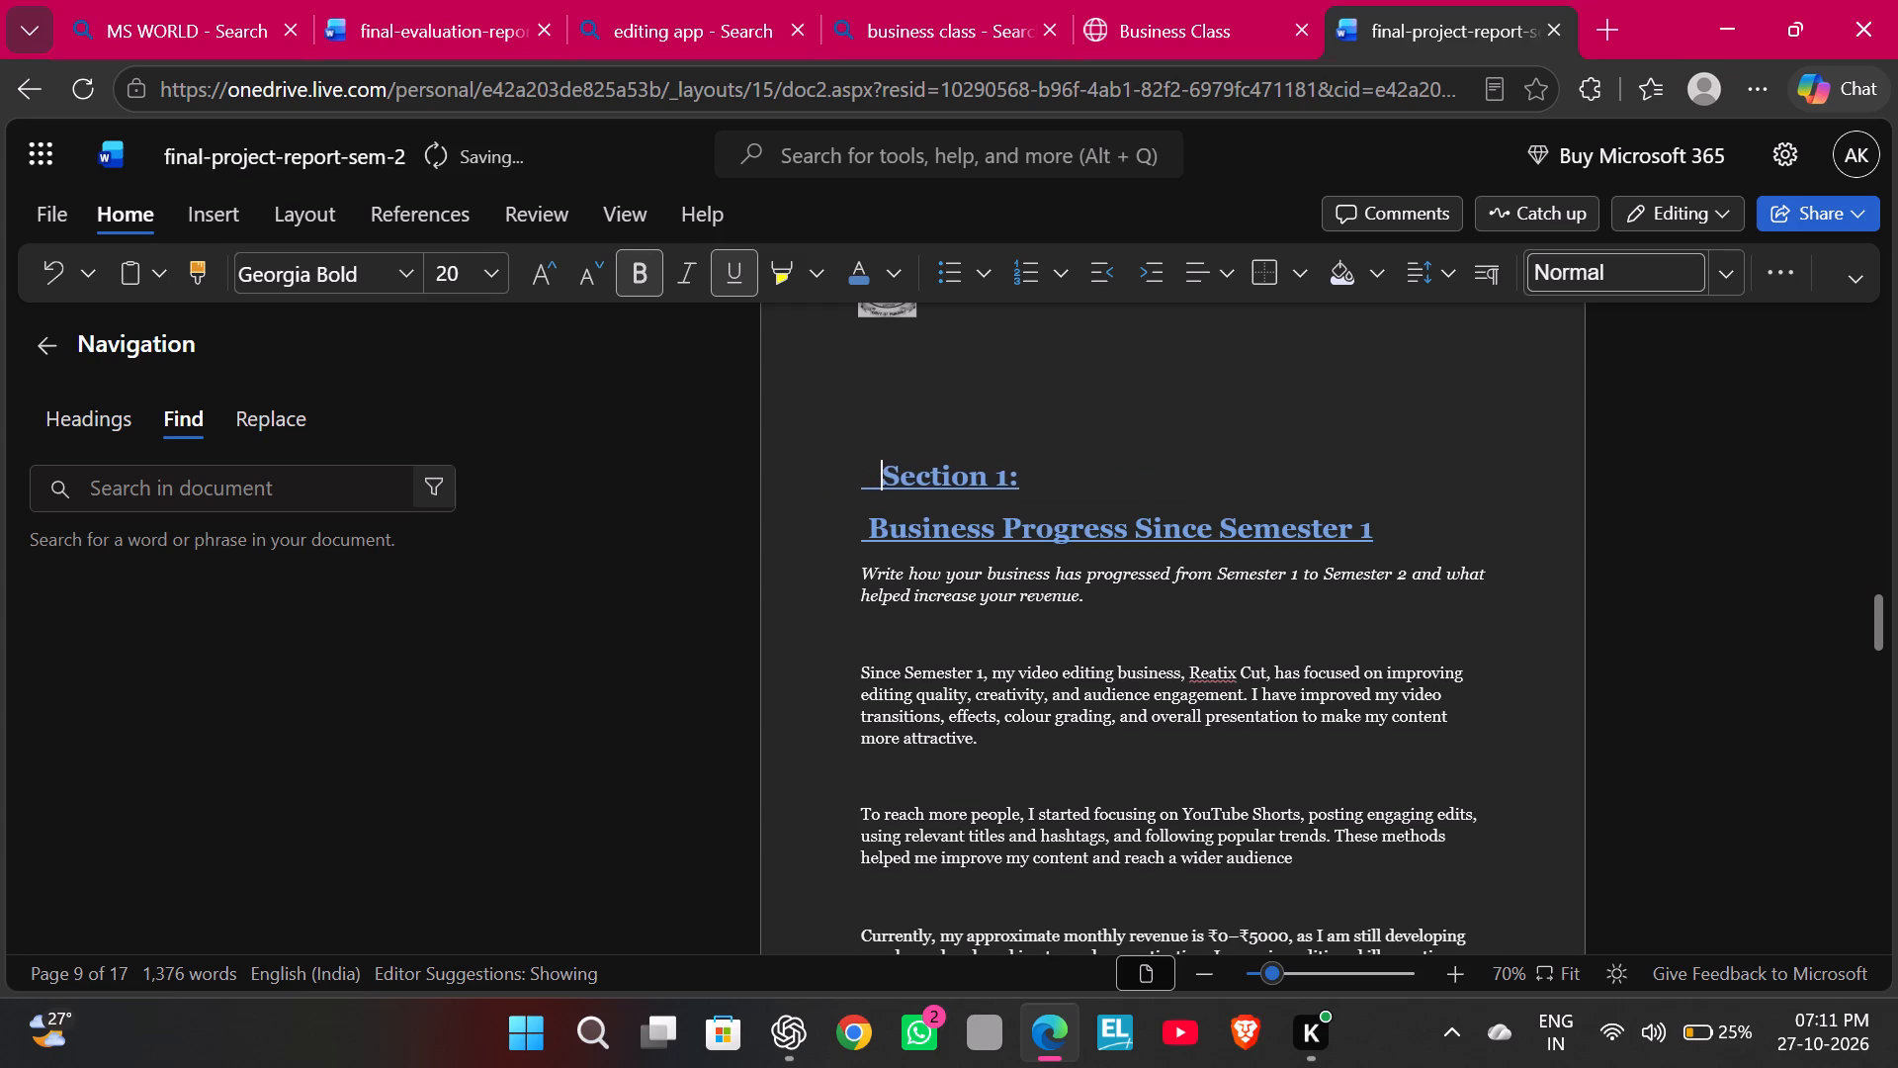
pyautogui.press('space')
pyautogui.press('space')
pyautogui.press('space')
pyautogui.press('space')
pyautogui.press('space')
pyautogui.press('space')
pyautogui.press('space')
pyautogui.press('space')
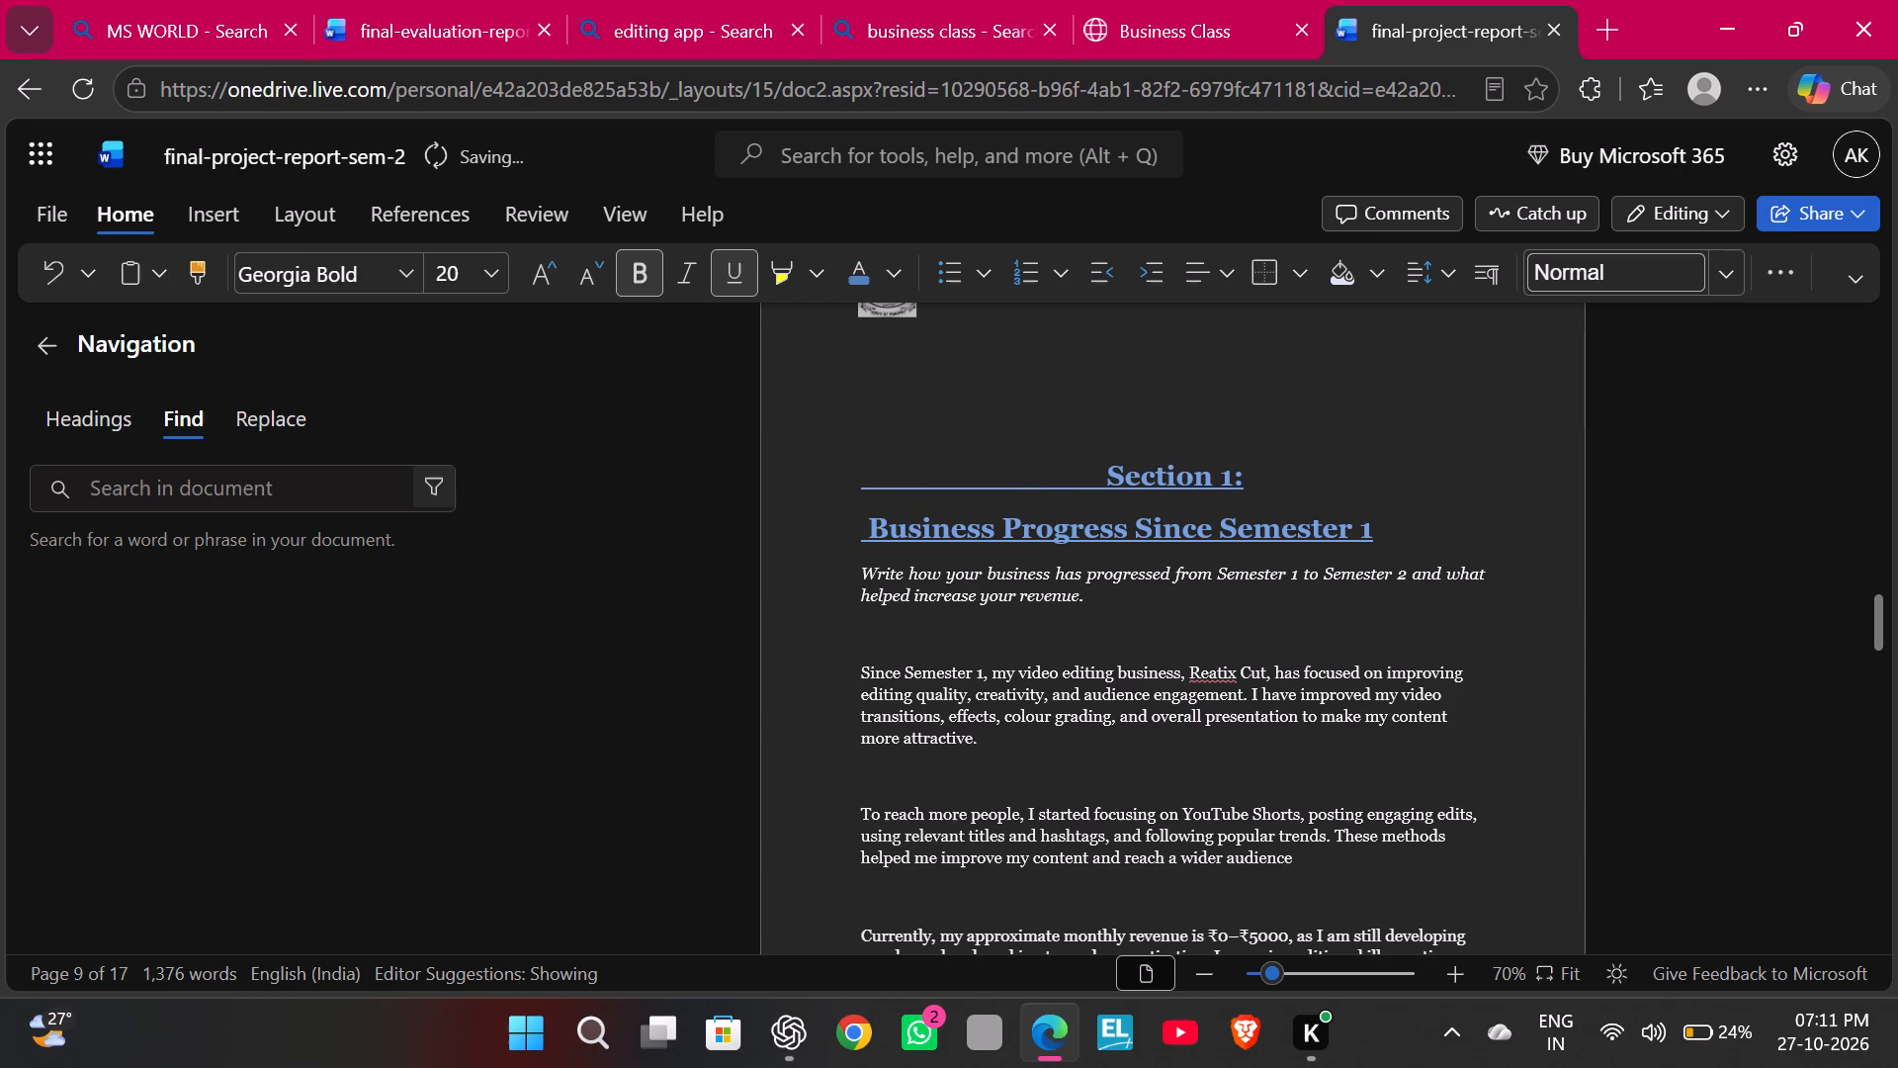
# Add trailing spaces after "Section 1:" to extend its underline a little beyond the width of the heading line below.
pyautogui.click(1246, 477)
pyautogui.press('space')
pyautogui.press('space')
pyautogui.press('space')
pyautogui.press('space')
pyautogui.press('BackSpace')
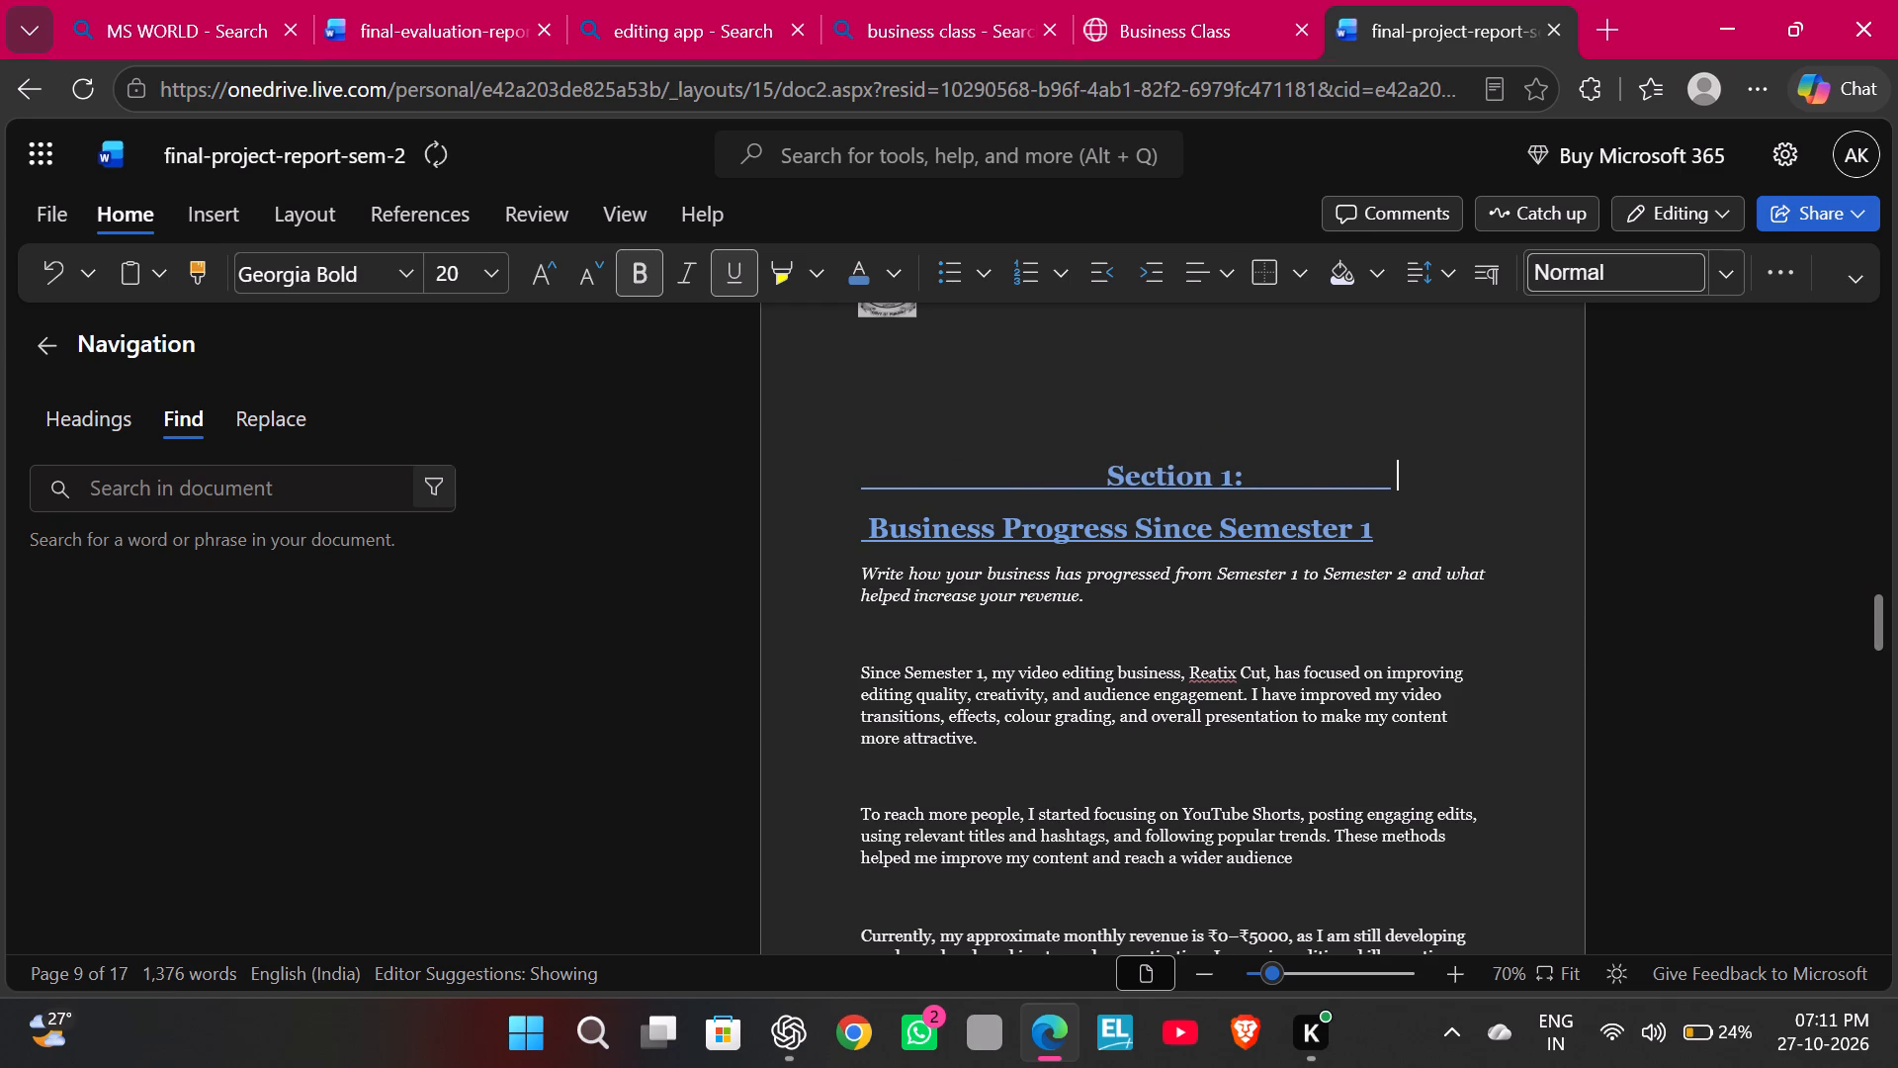
# Add an empty line between "Business Progress Since Semester 1" and the italic instruction text.
pyautogui.click(1412, 524)
pyautogui.press('Return')
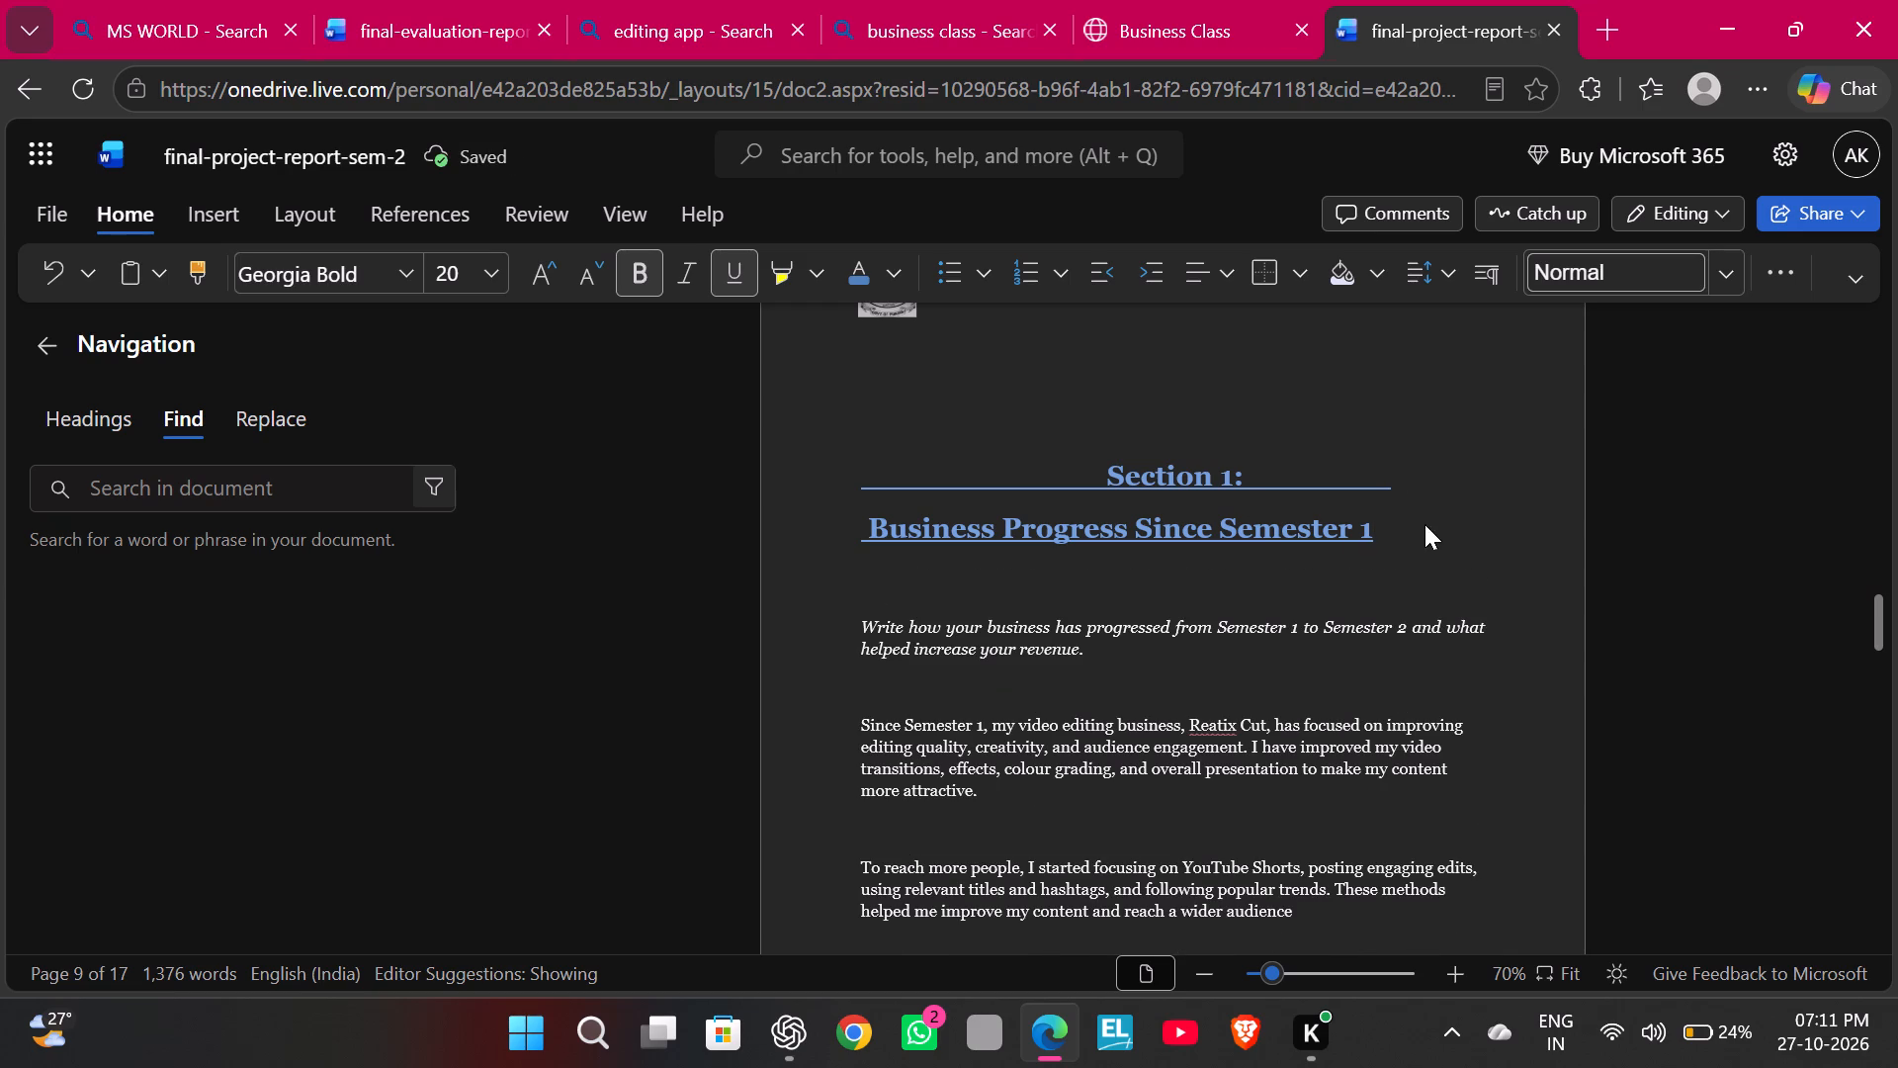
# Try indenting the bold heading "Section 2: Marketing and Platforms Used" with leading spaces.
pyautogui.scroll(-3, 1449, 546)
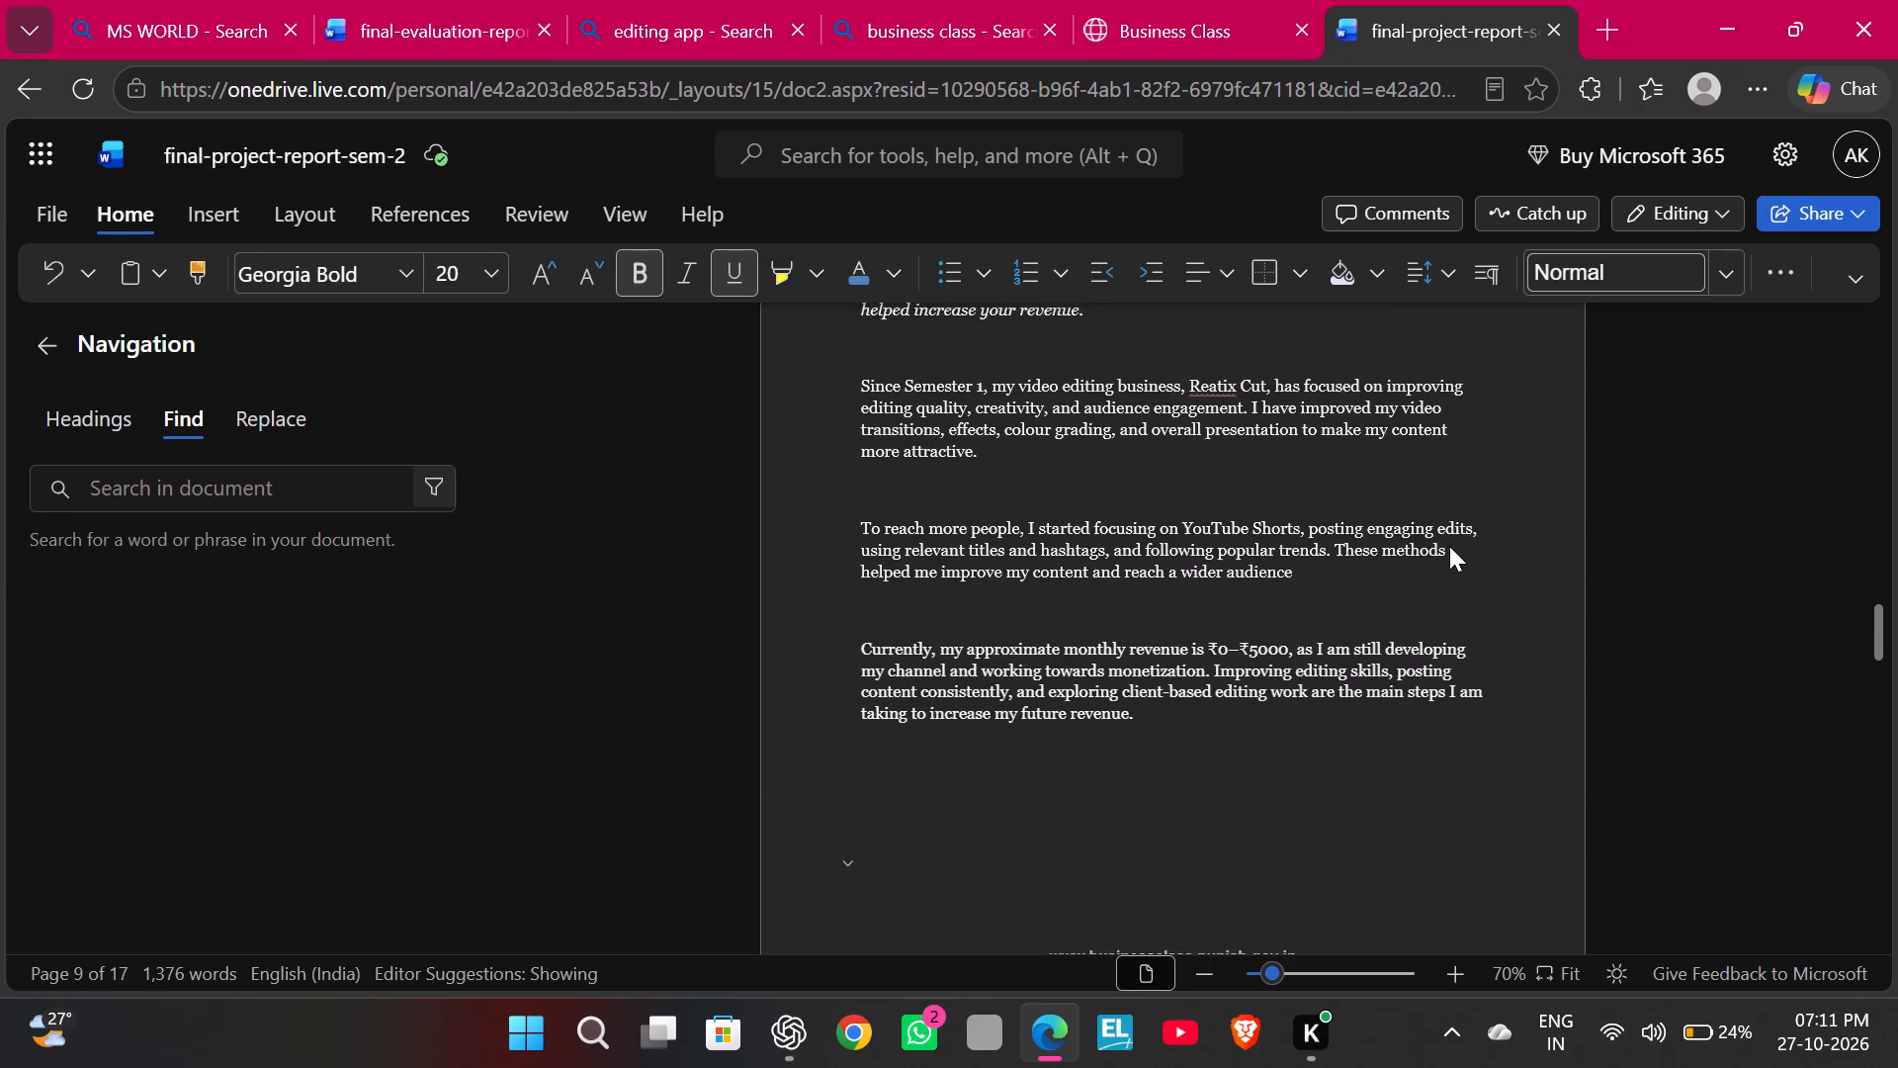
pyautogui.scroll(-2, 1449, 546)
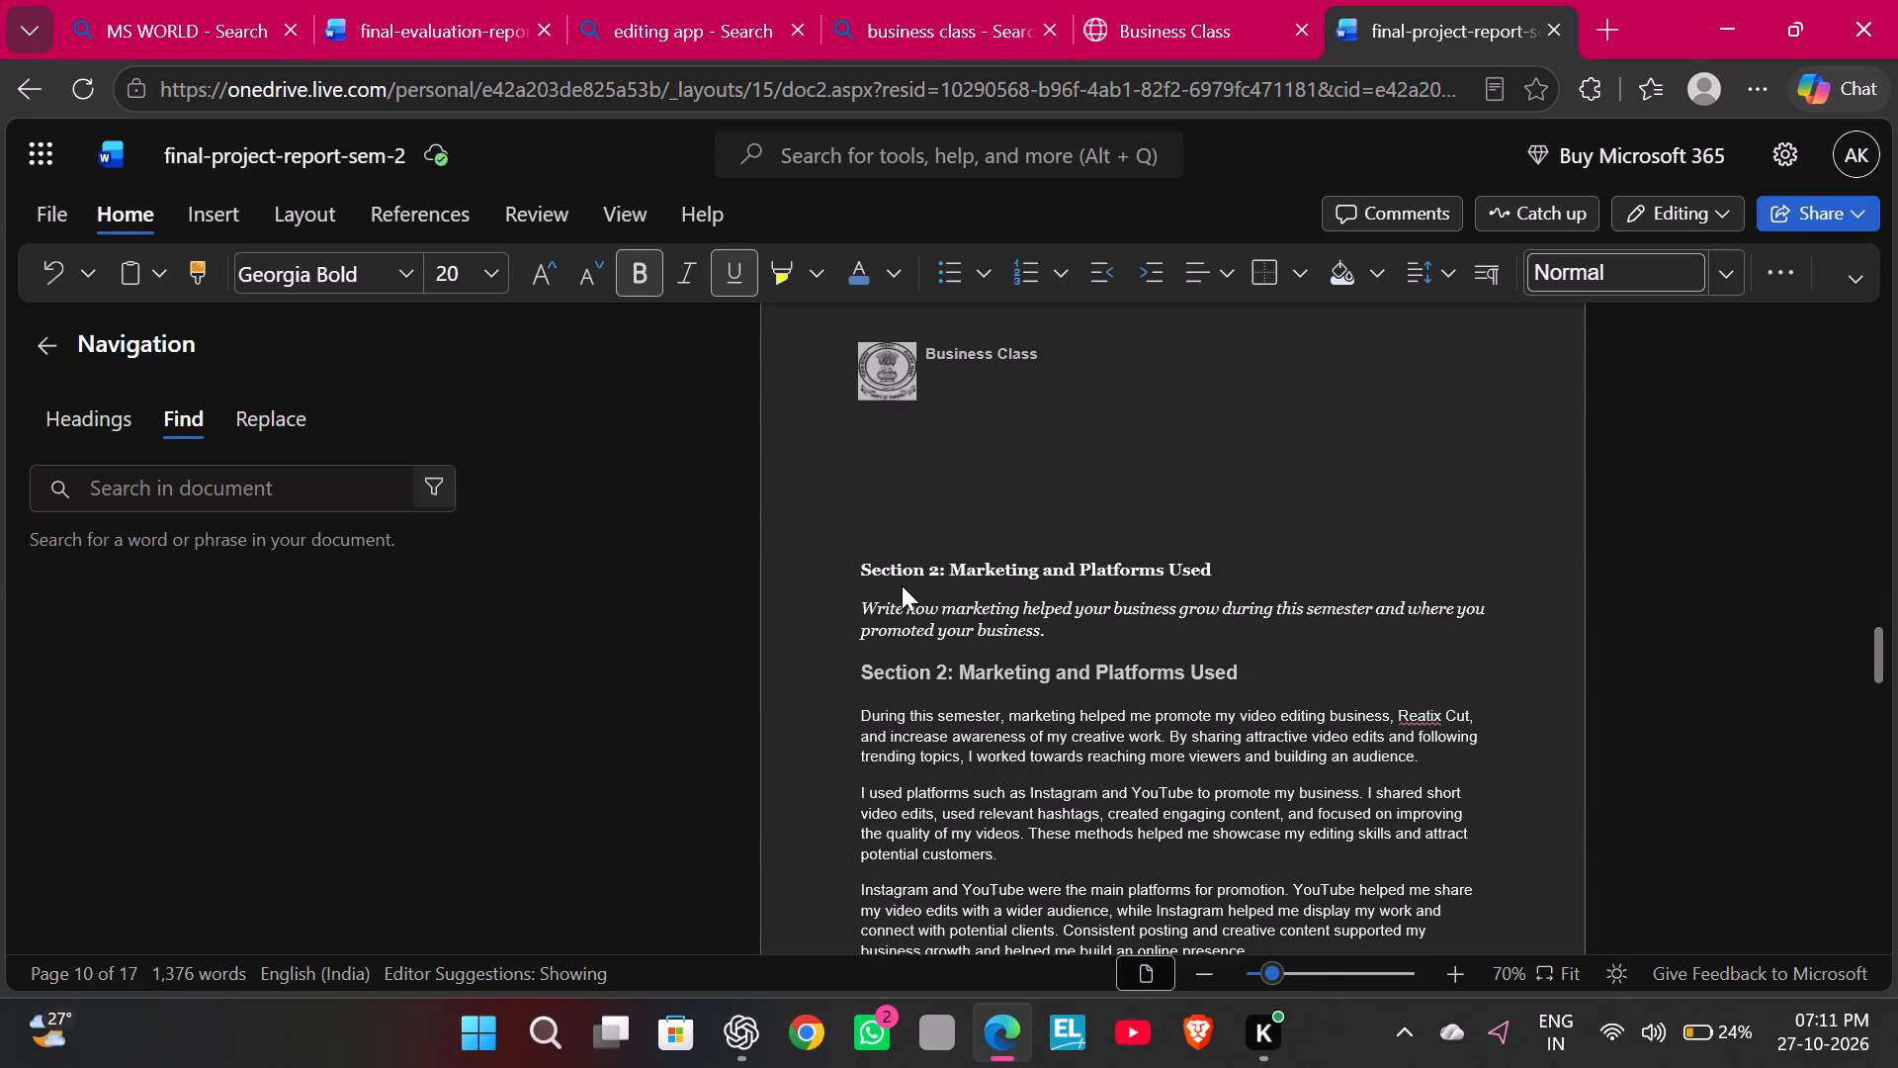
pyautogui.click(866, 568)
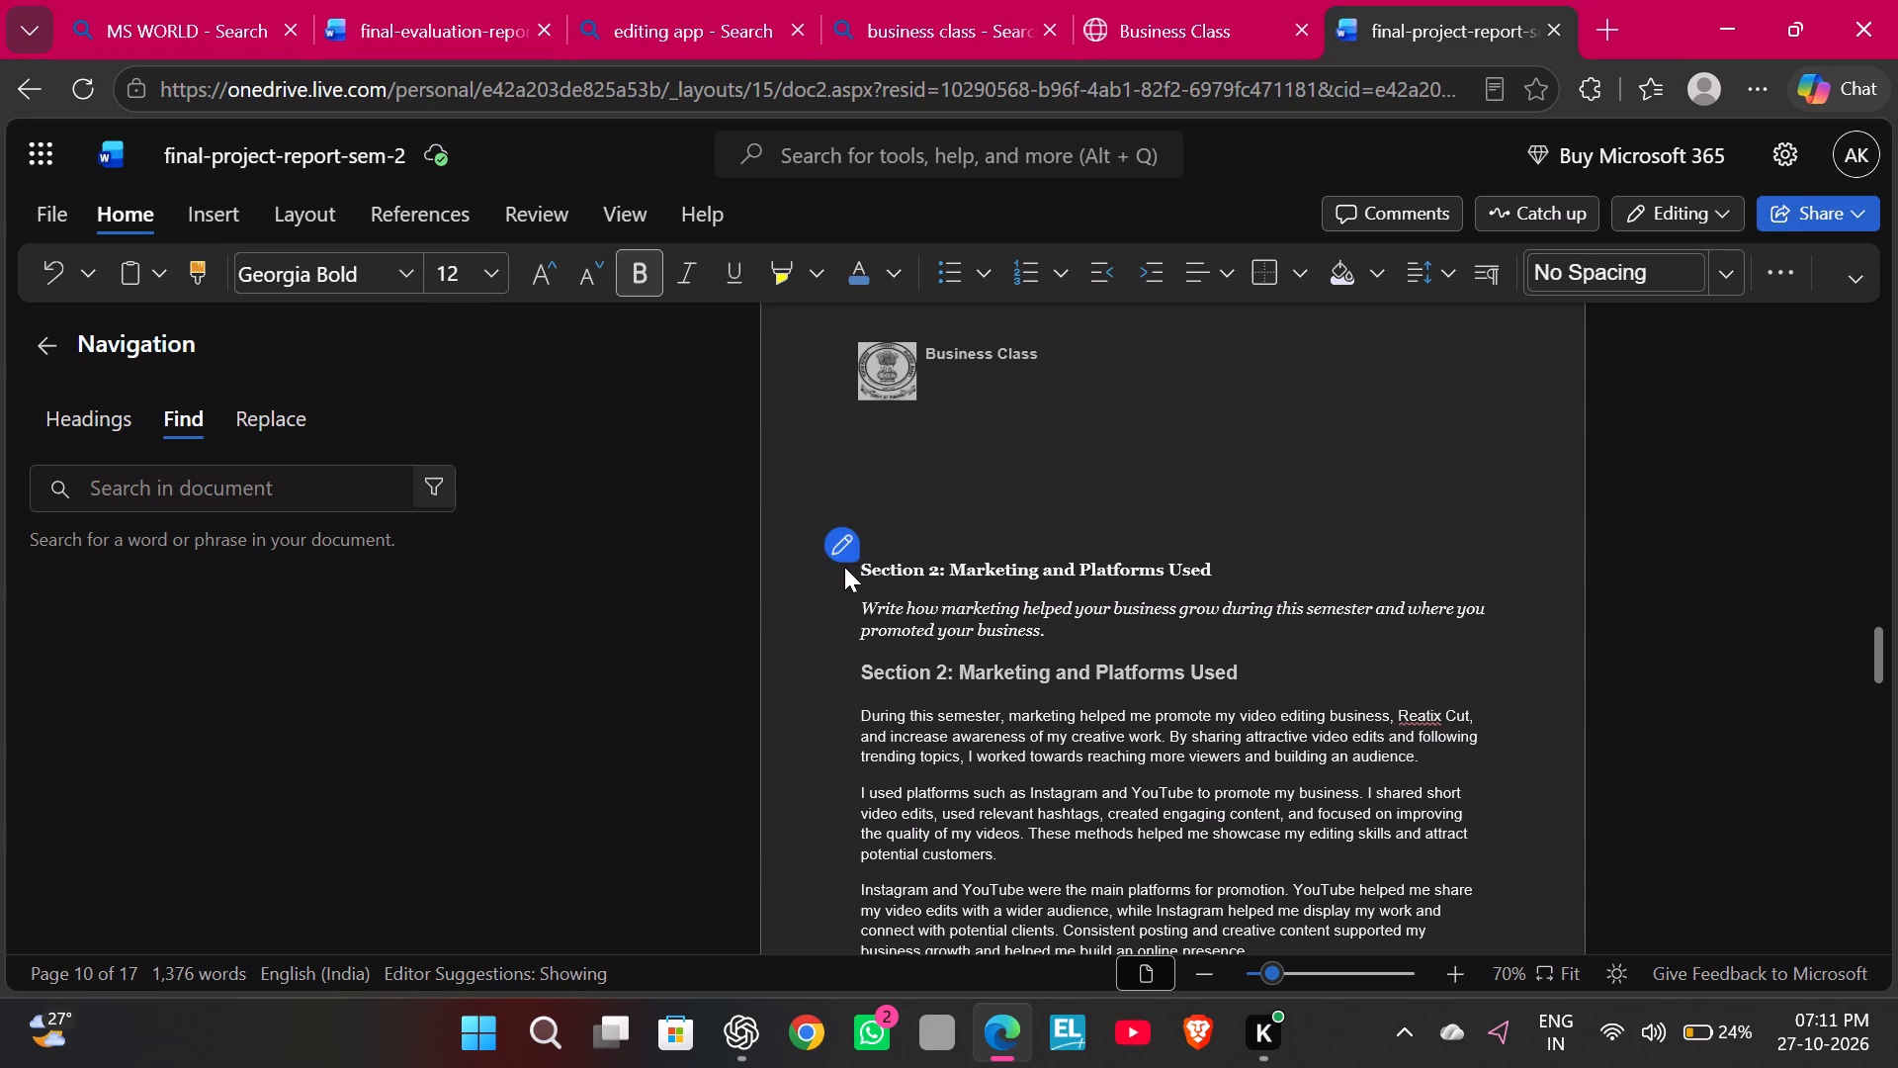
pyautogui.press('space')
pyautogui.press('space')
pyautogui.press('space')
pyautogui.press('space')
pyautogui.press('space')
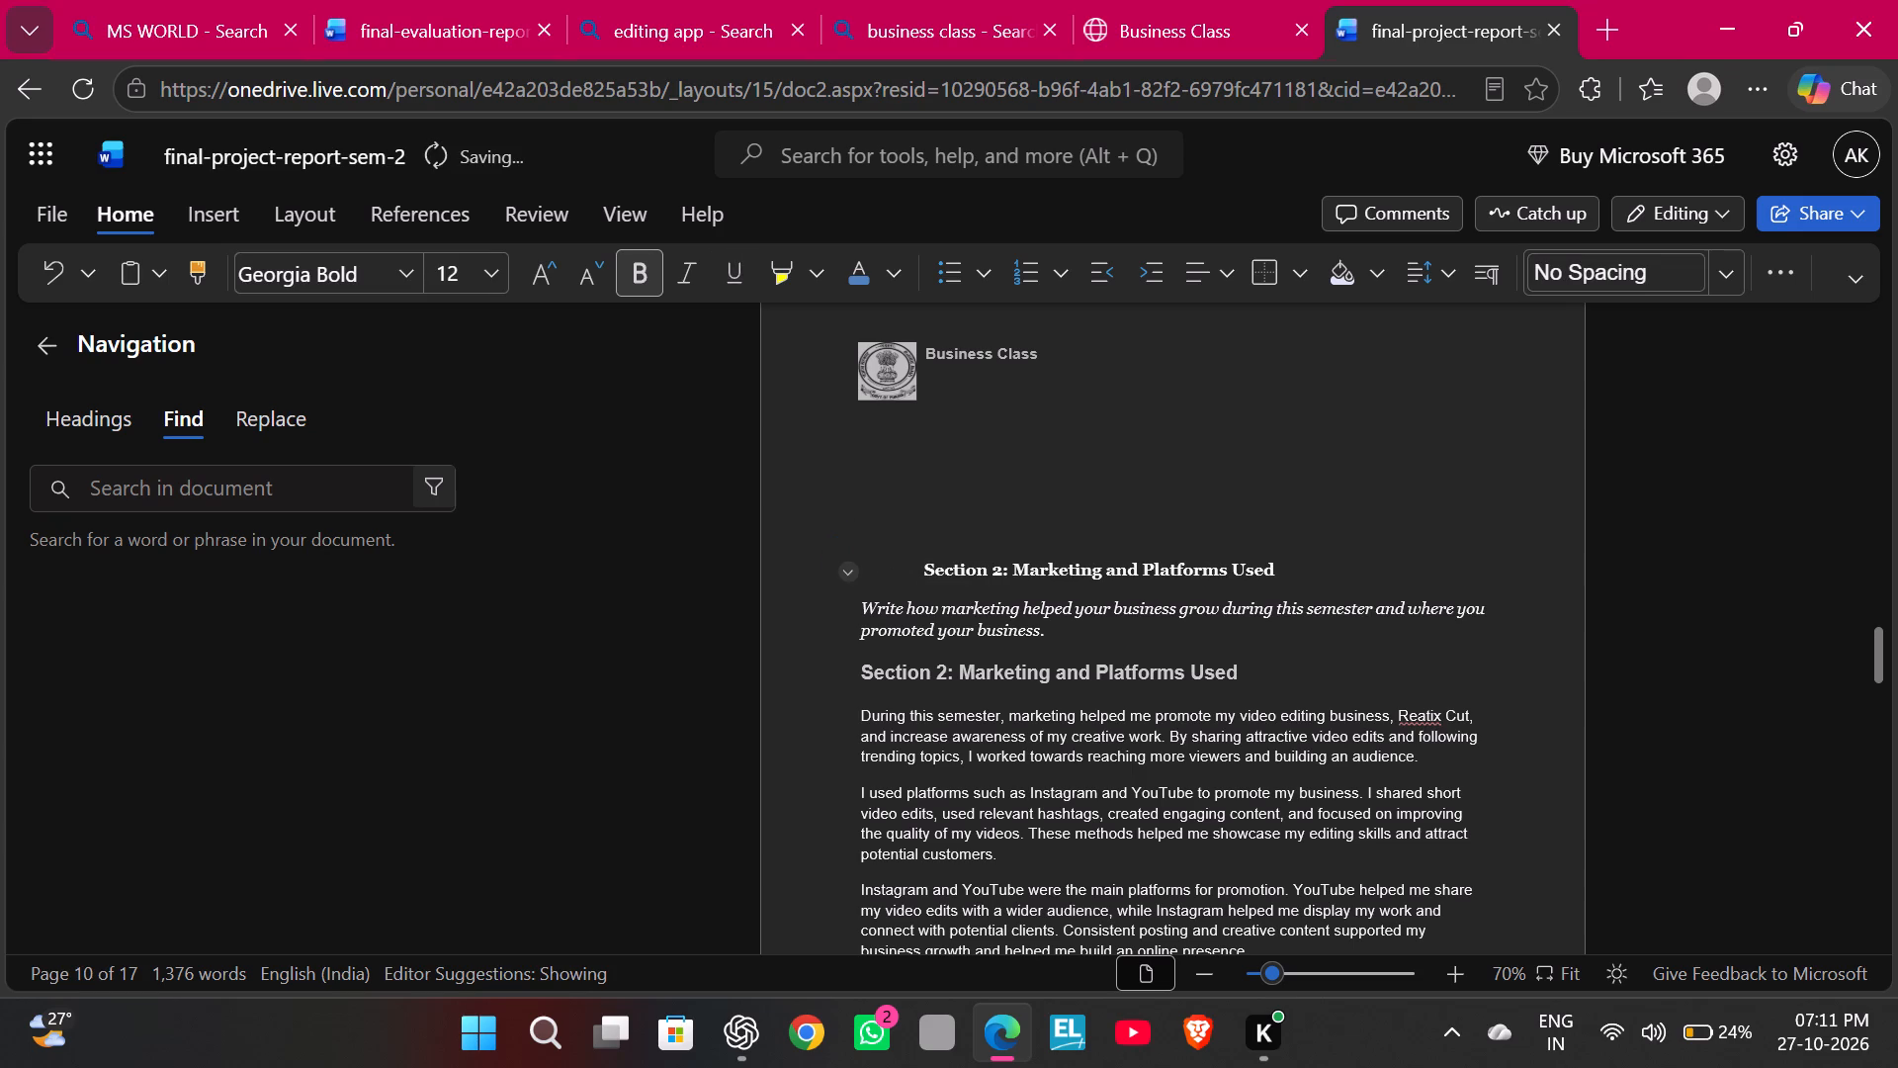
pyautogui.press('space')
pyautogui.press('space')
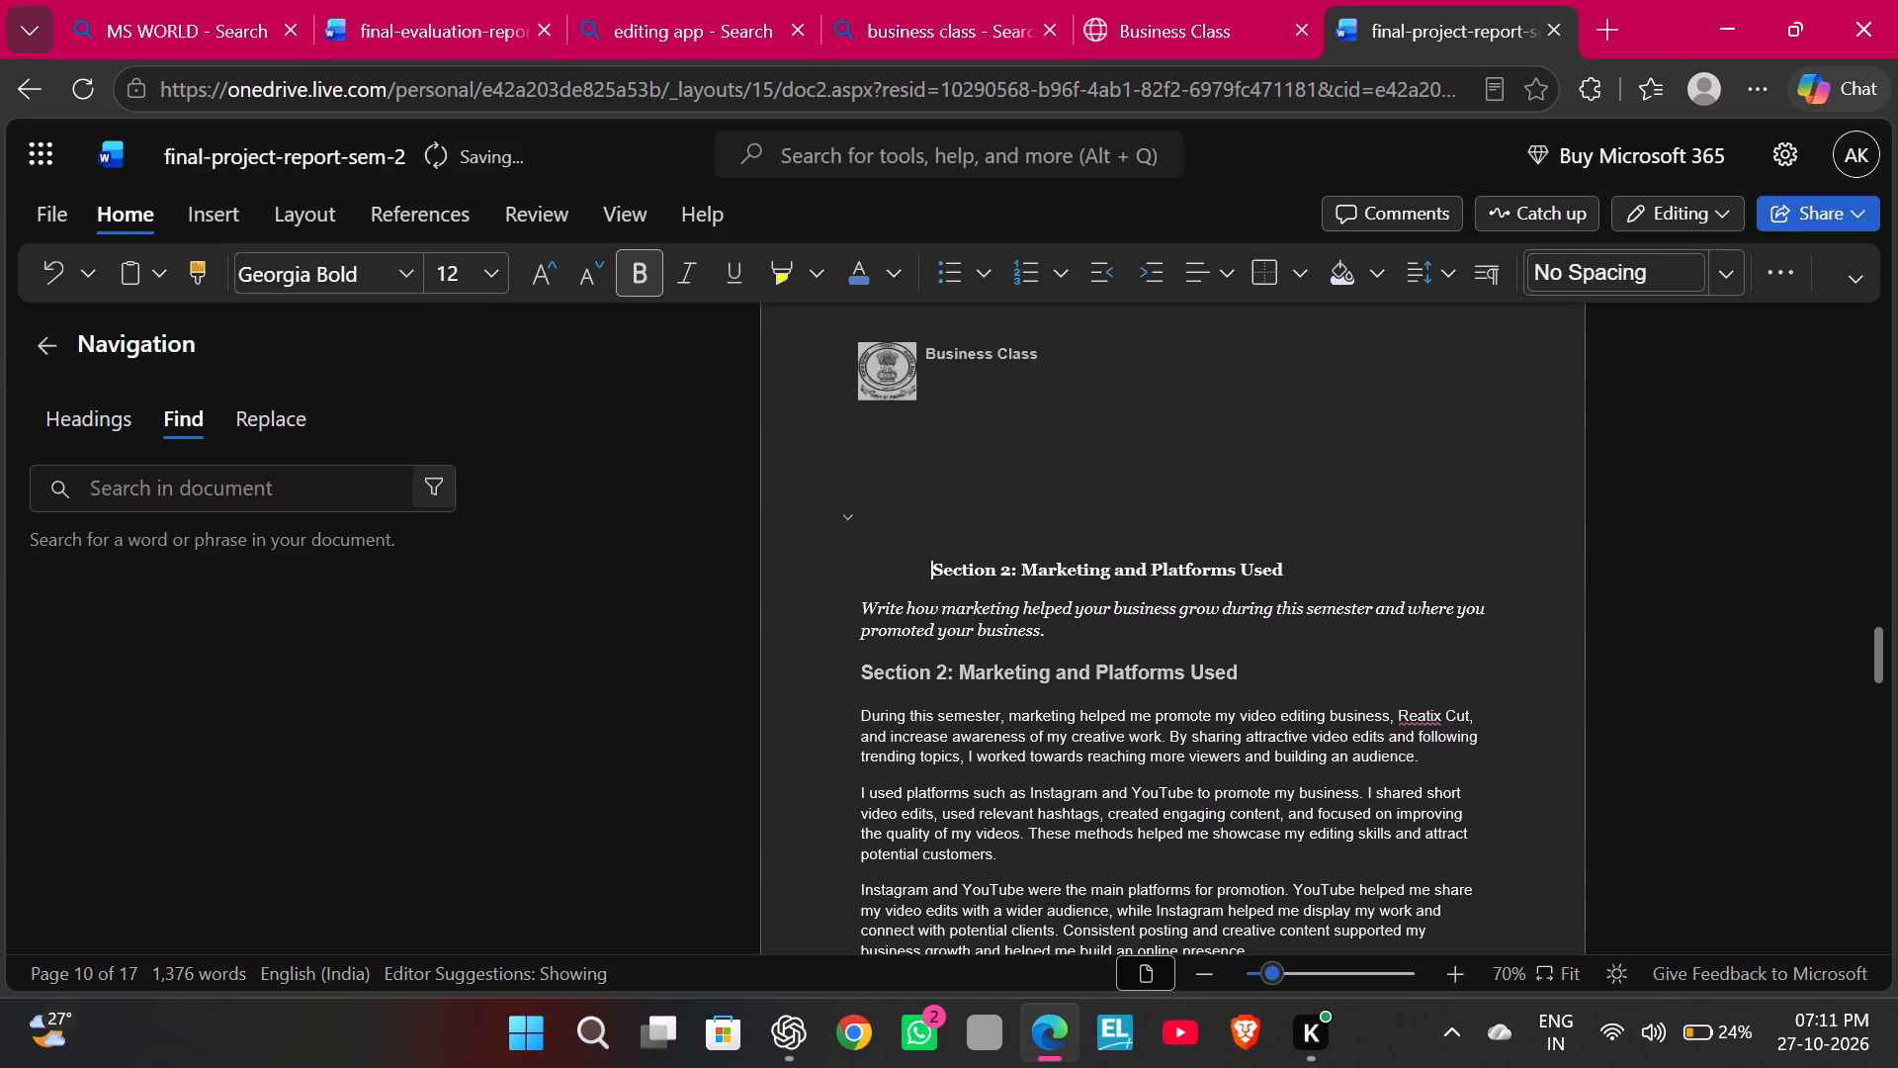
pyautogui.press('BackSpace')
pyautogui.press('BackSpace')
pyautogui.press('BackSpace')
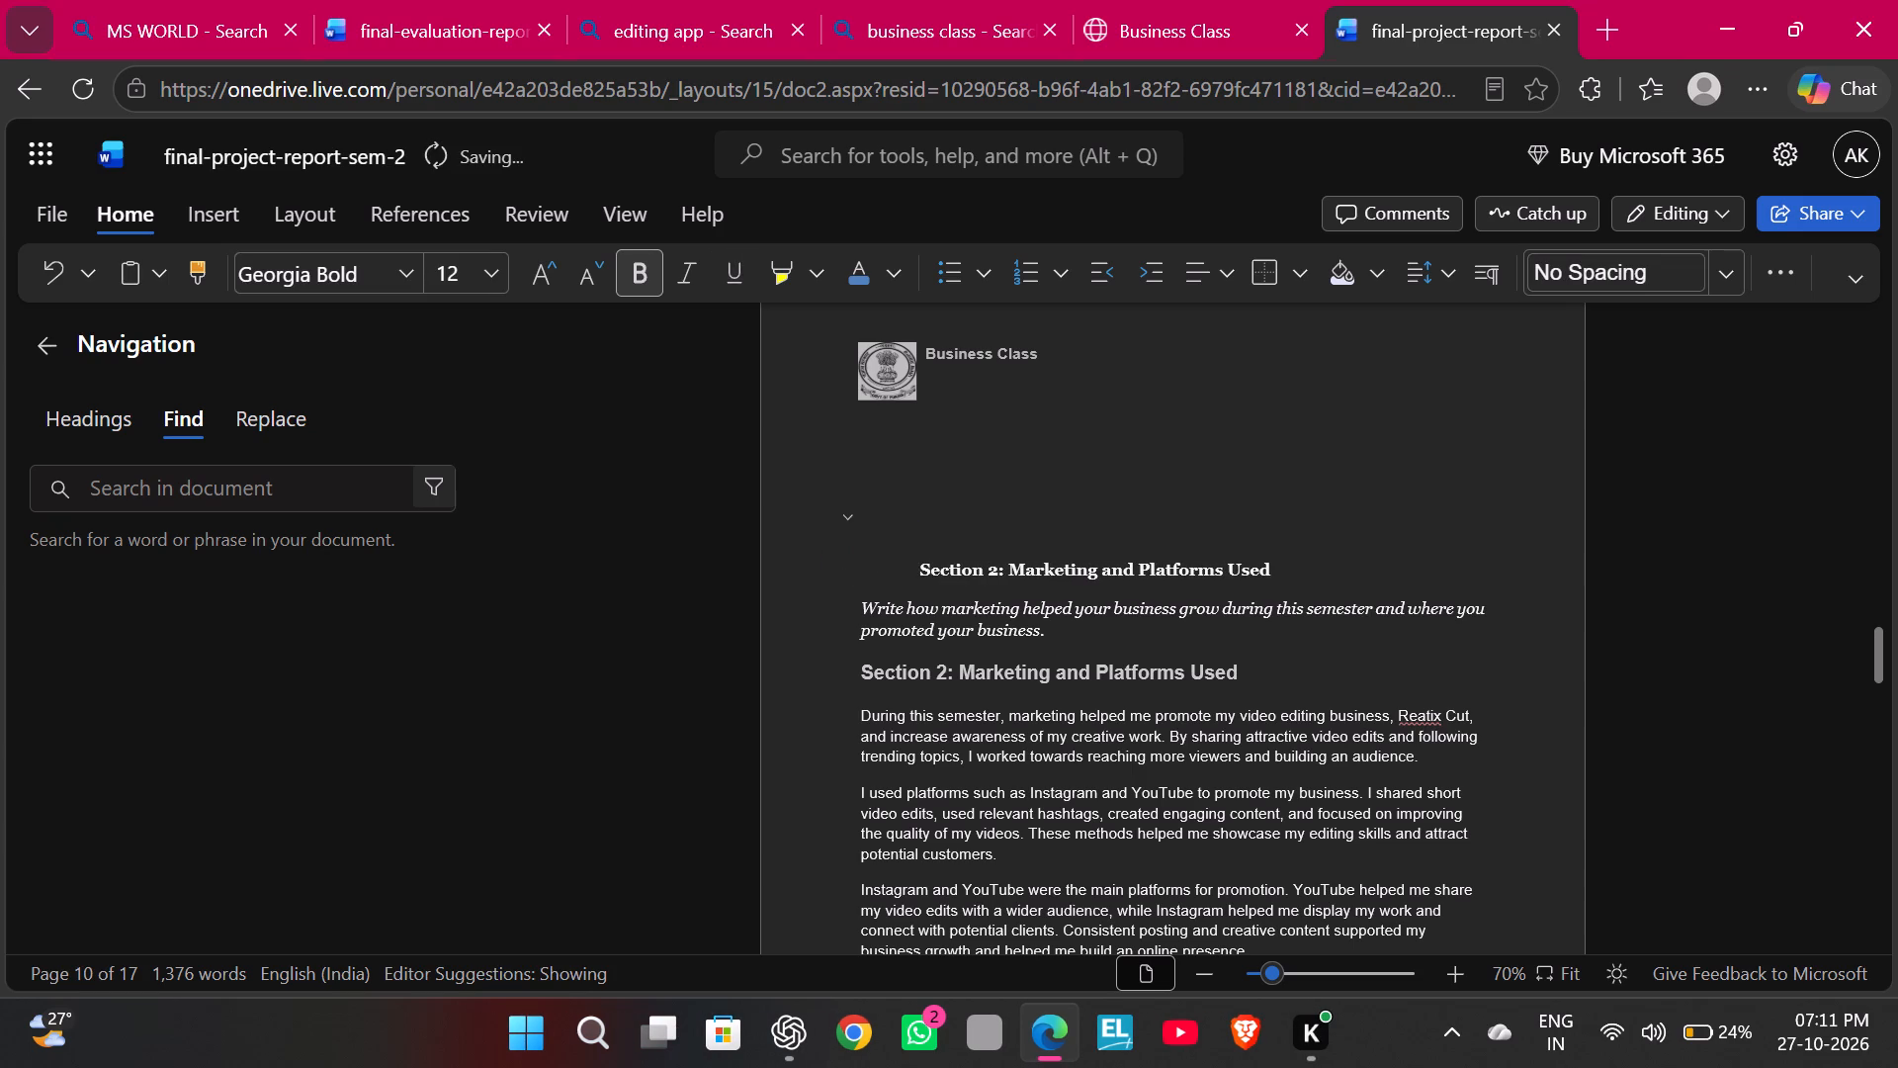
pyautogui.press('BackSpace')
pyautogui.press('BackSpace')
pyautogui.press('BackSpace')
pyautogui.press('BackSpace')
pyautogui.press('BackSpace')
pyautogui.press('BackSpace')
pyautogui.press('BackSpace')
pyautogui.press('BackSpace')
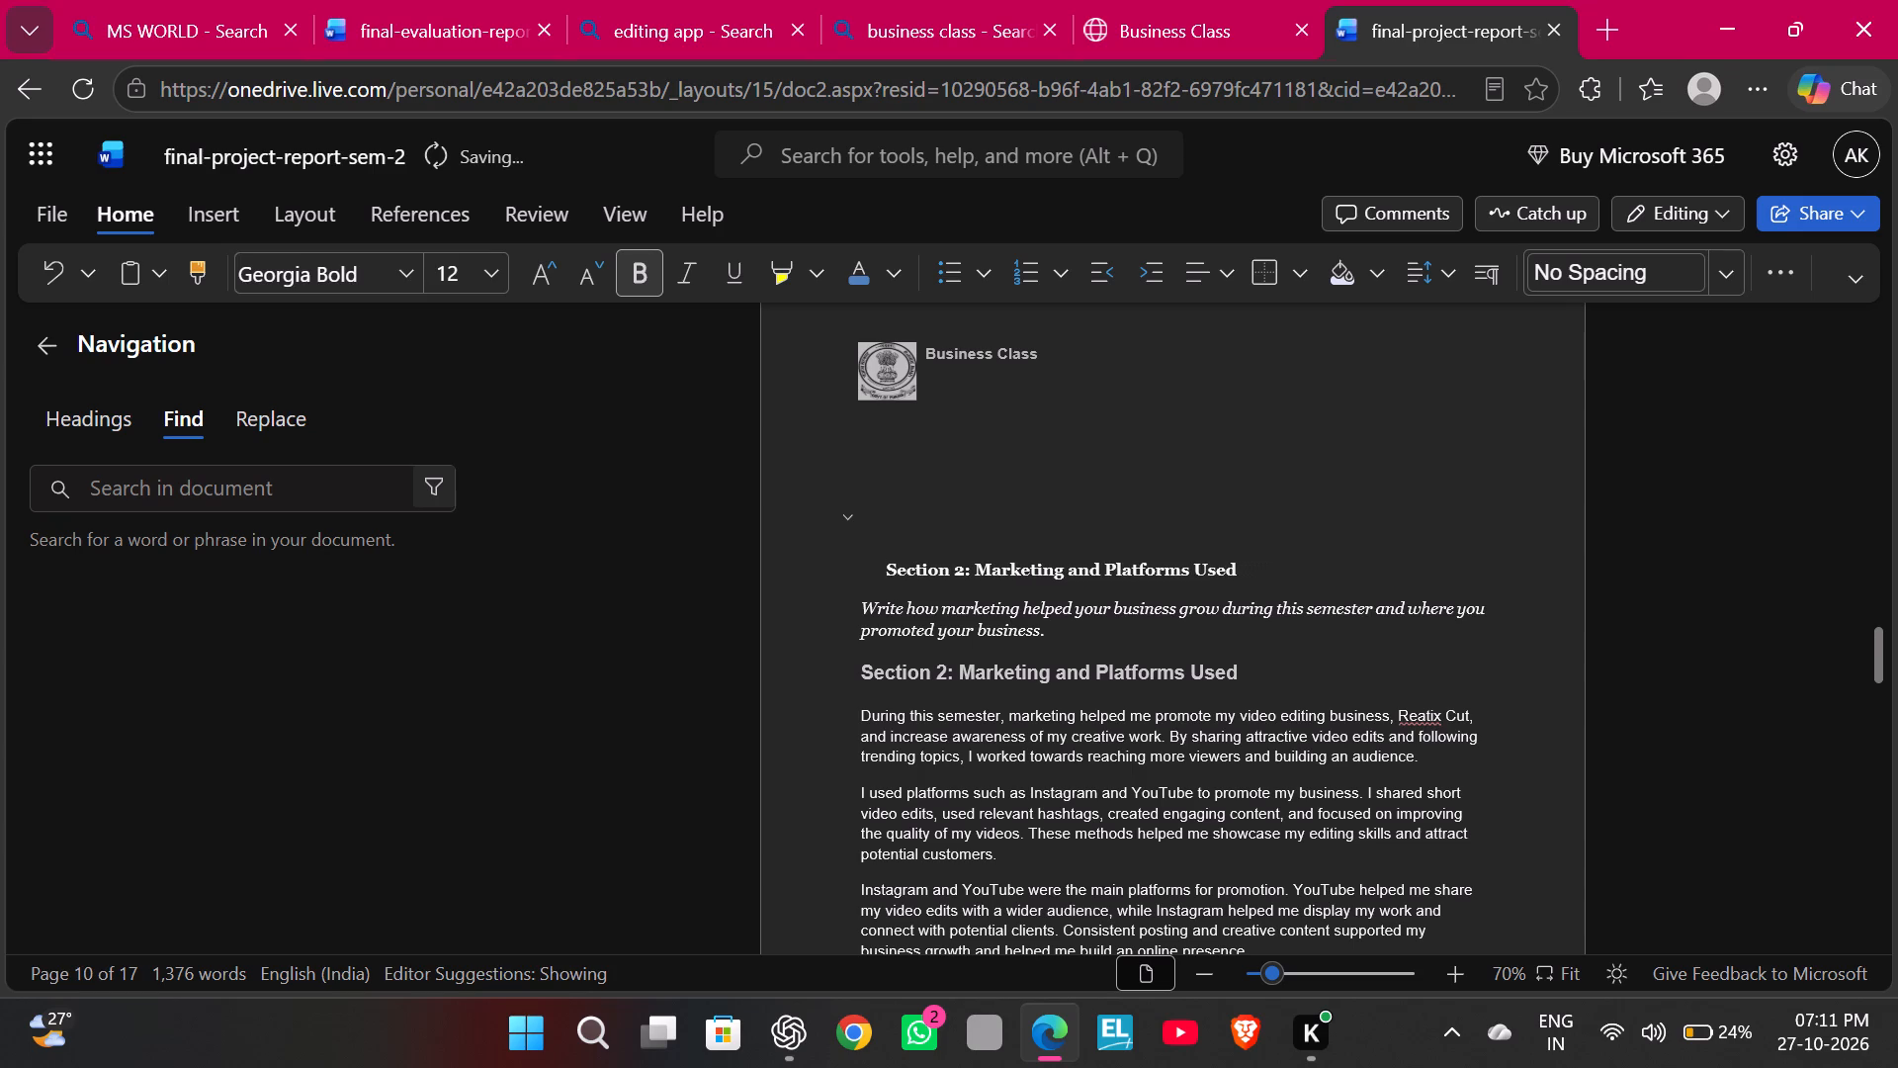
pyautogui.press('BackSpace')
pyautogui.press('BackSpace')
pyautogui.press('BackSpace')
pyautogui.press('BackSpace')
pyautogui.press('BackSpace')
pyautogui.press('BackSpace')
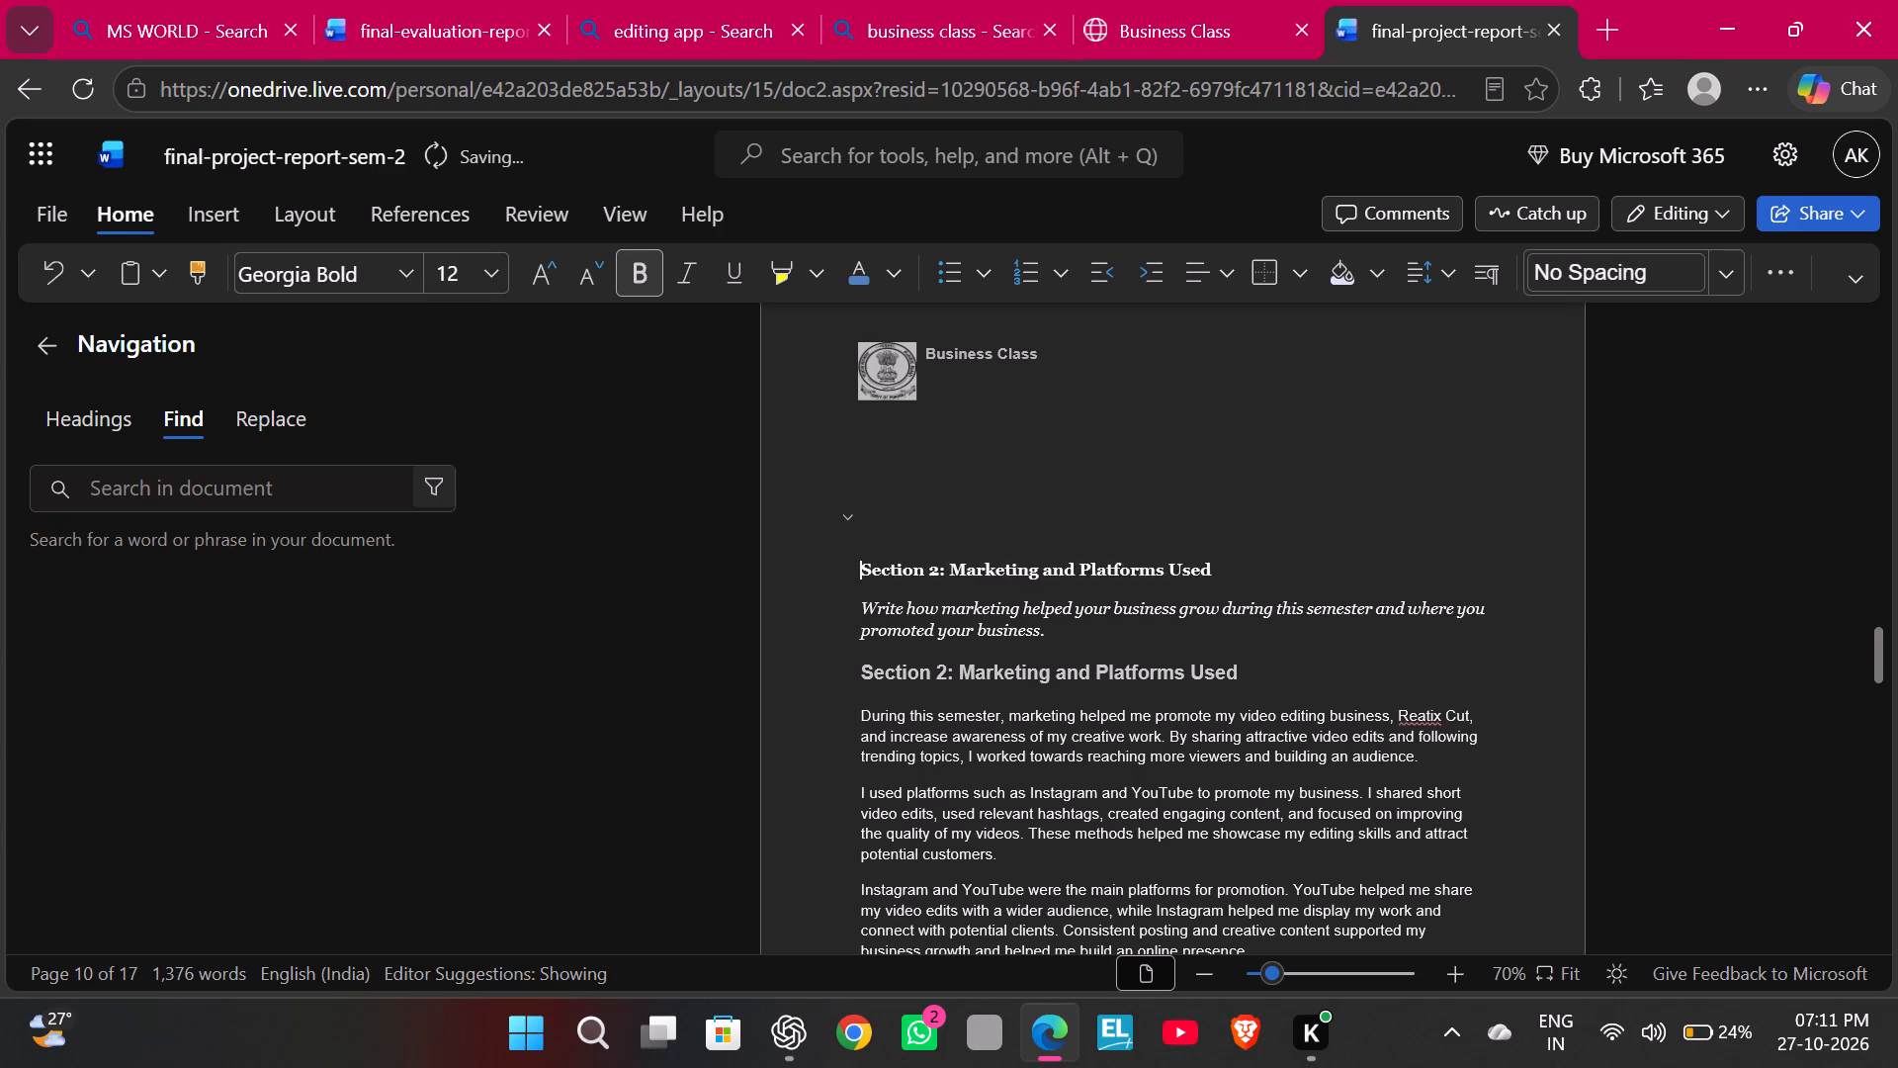
# Remove the empty lines above the bold Section 2 heading so it moves up toward the page header.
pyautogui.press('BackSpace')
pyautogui.press('BackSpace')
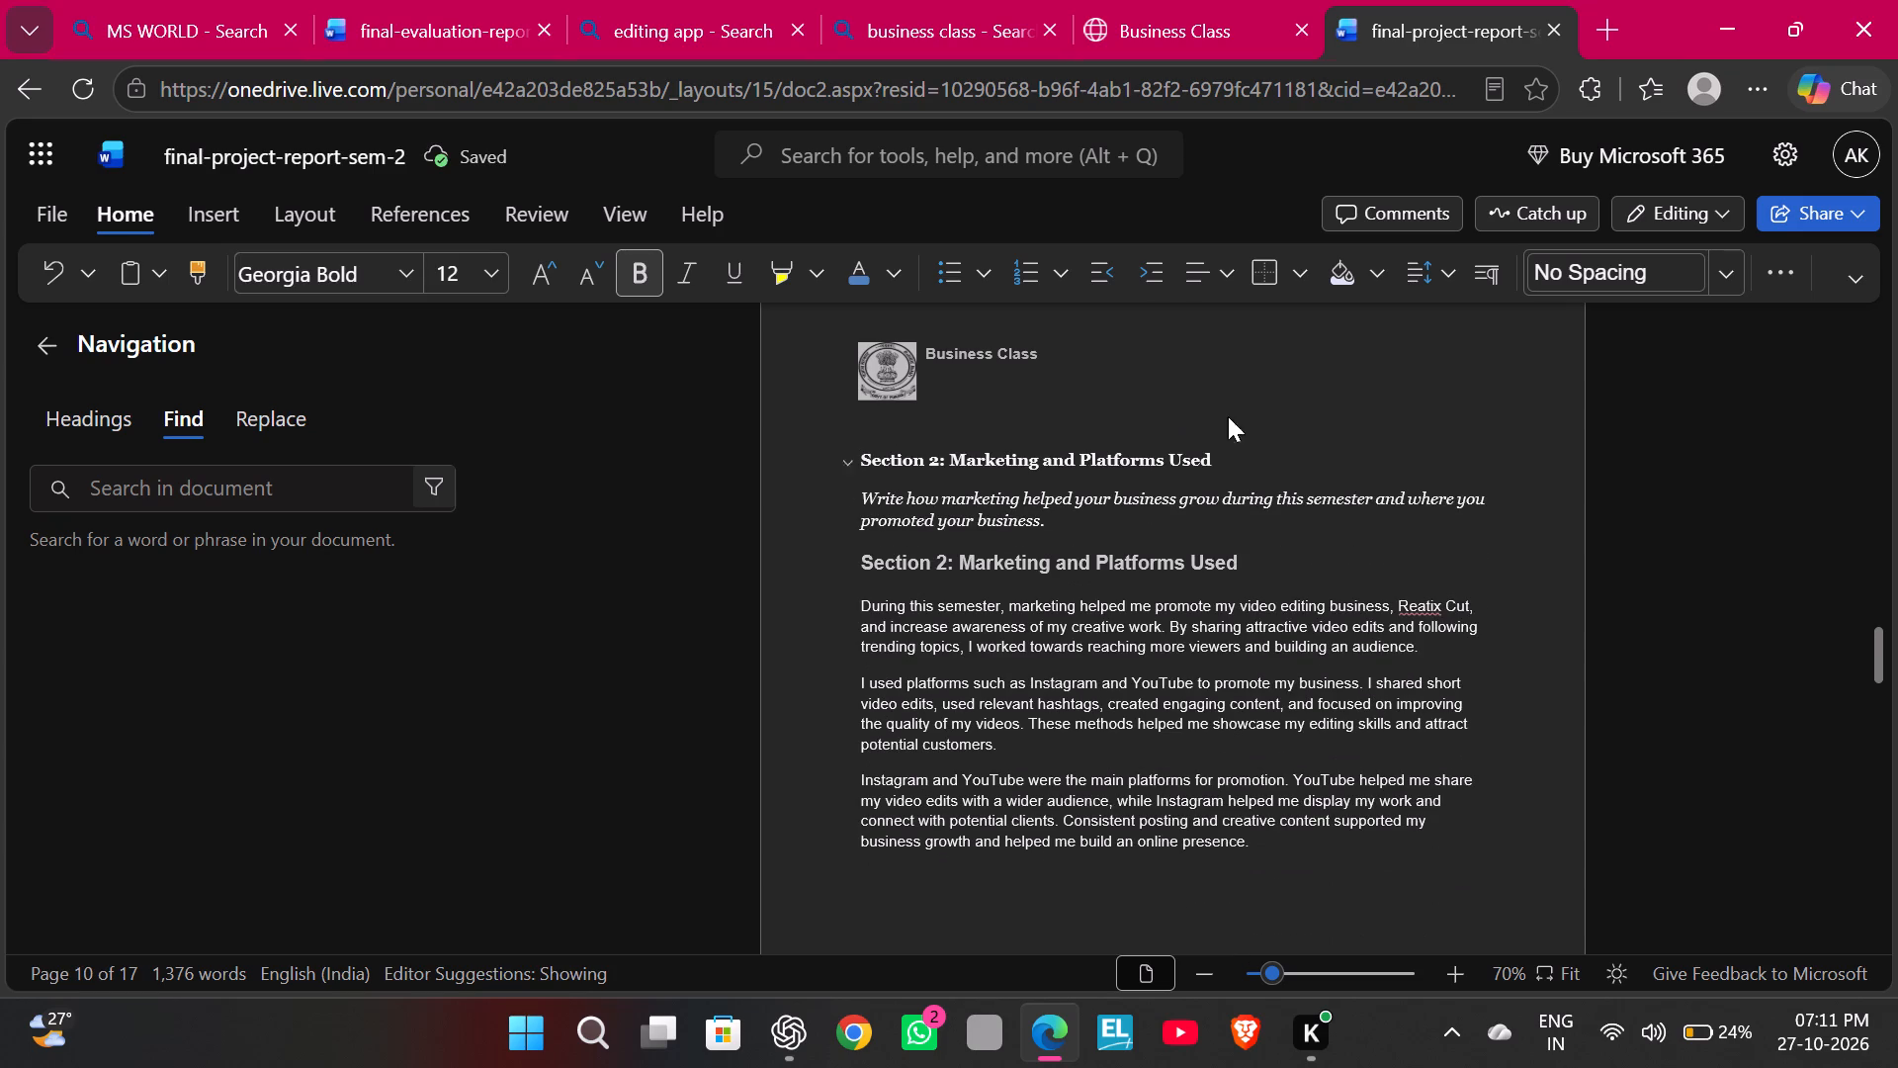
# Add an empty line between the bold Section 2 heading and the italic instruction text below it.
pyautogui.click(1263, 459)
pyautogui.press('Return')
pyautogui.press('Return')
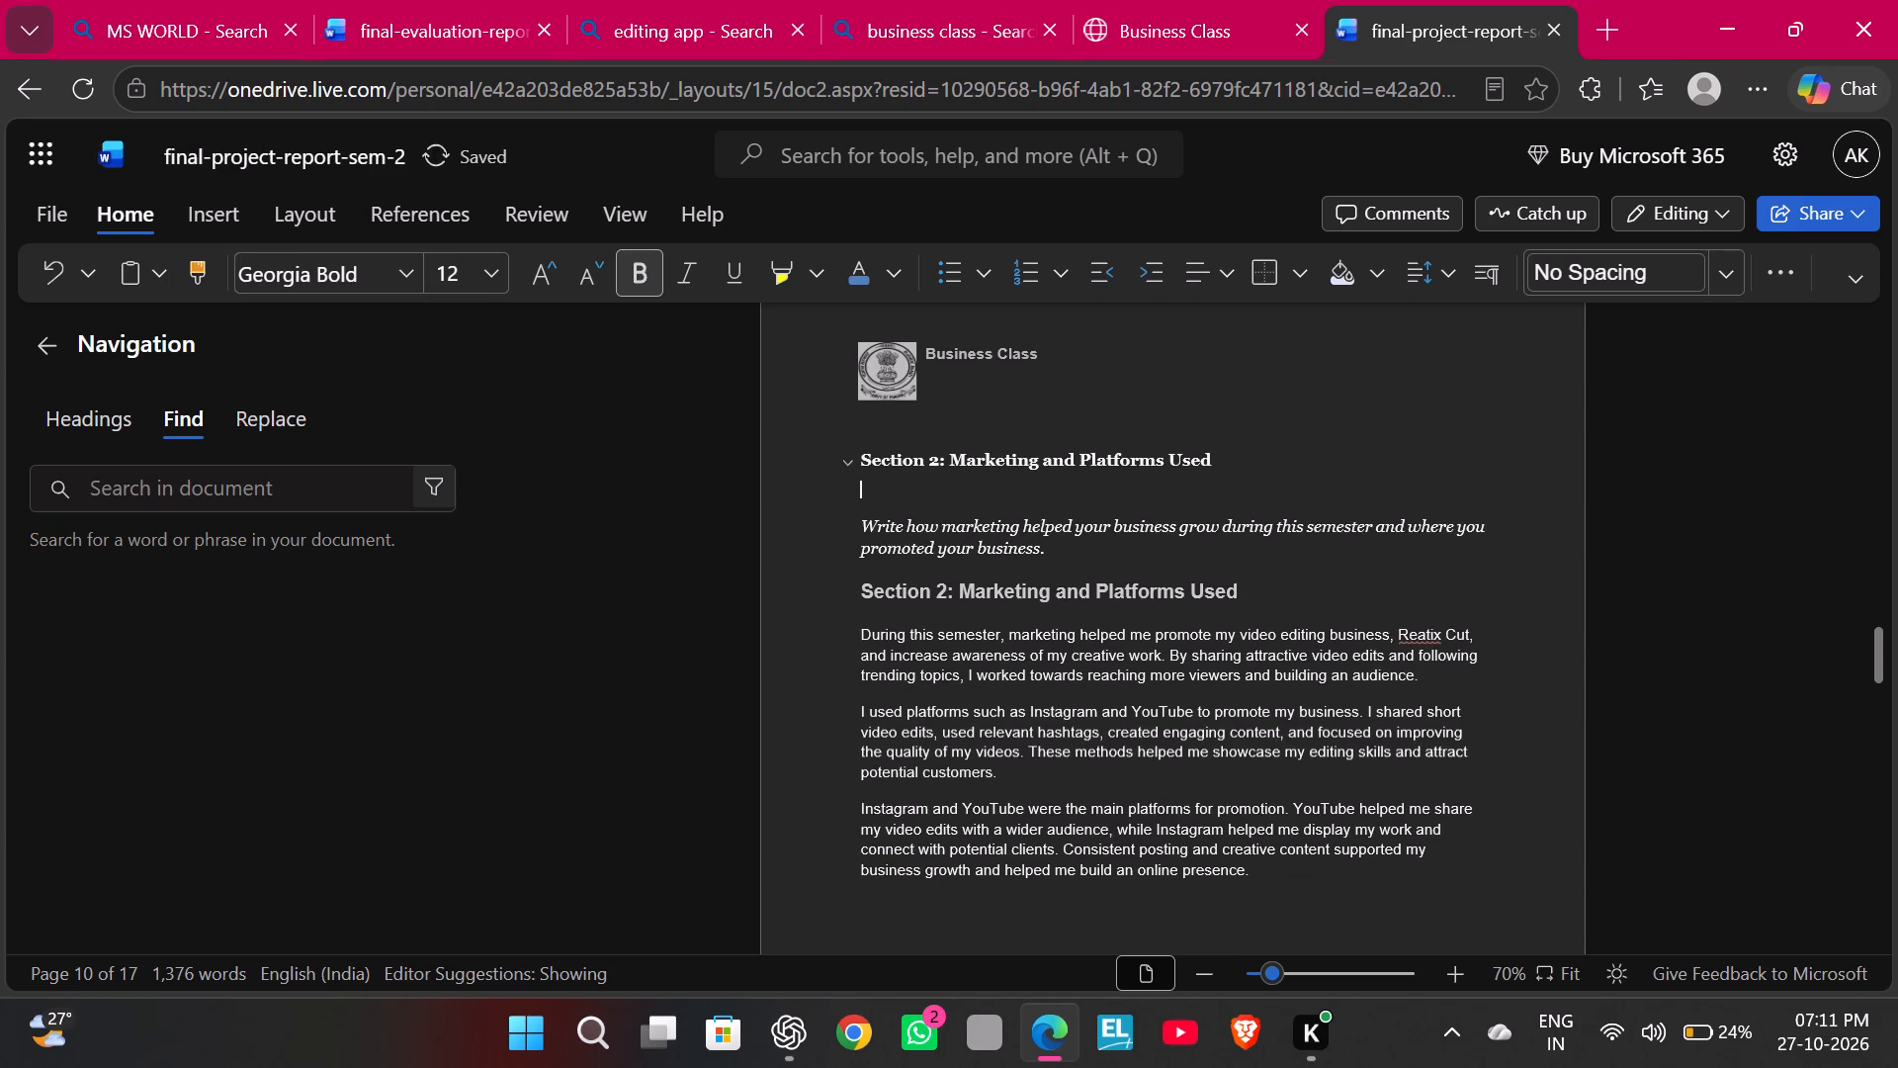
pyautogui.press('Return')
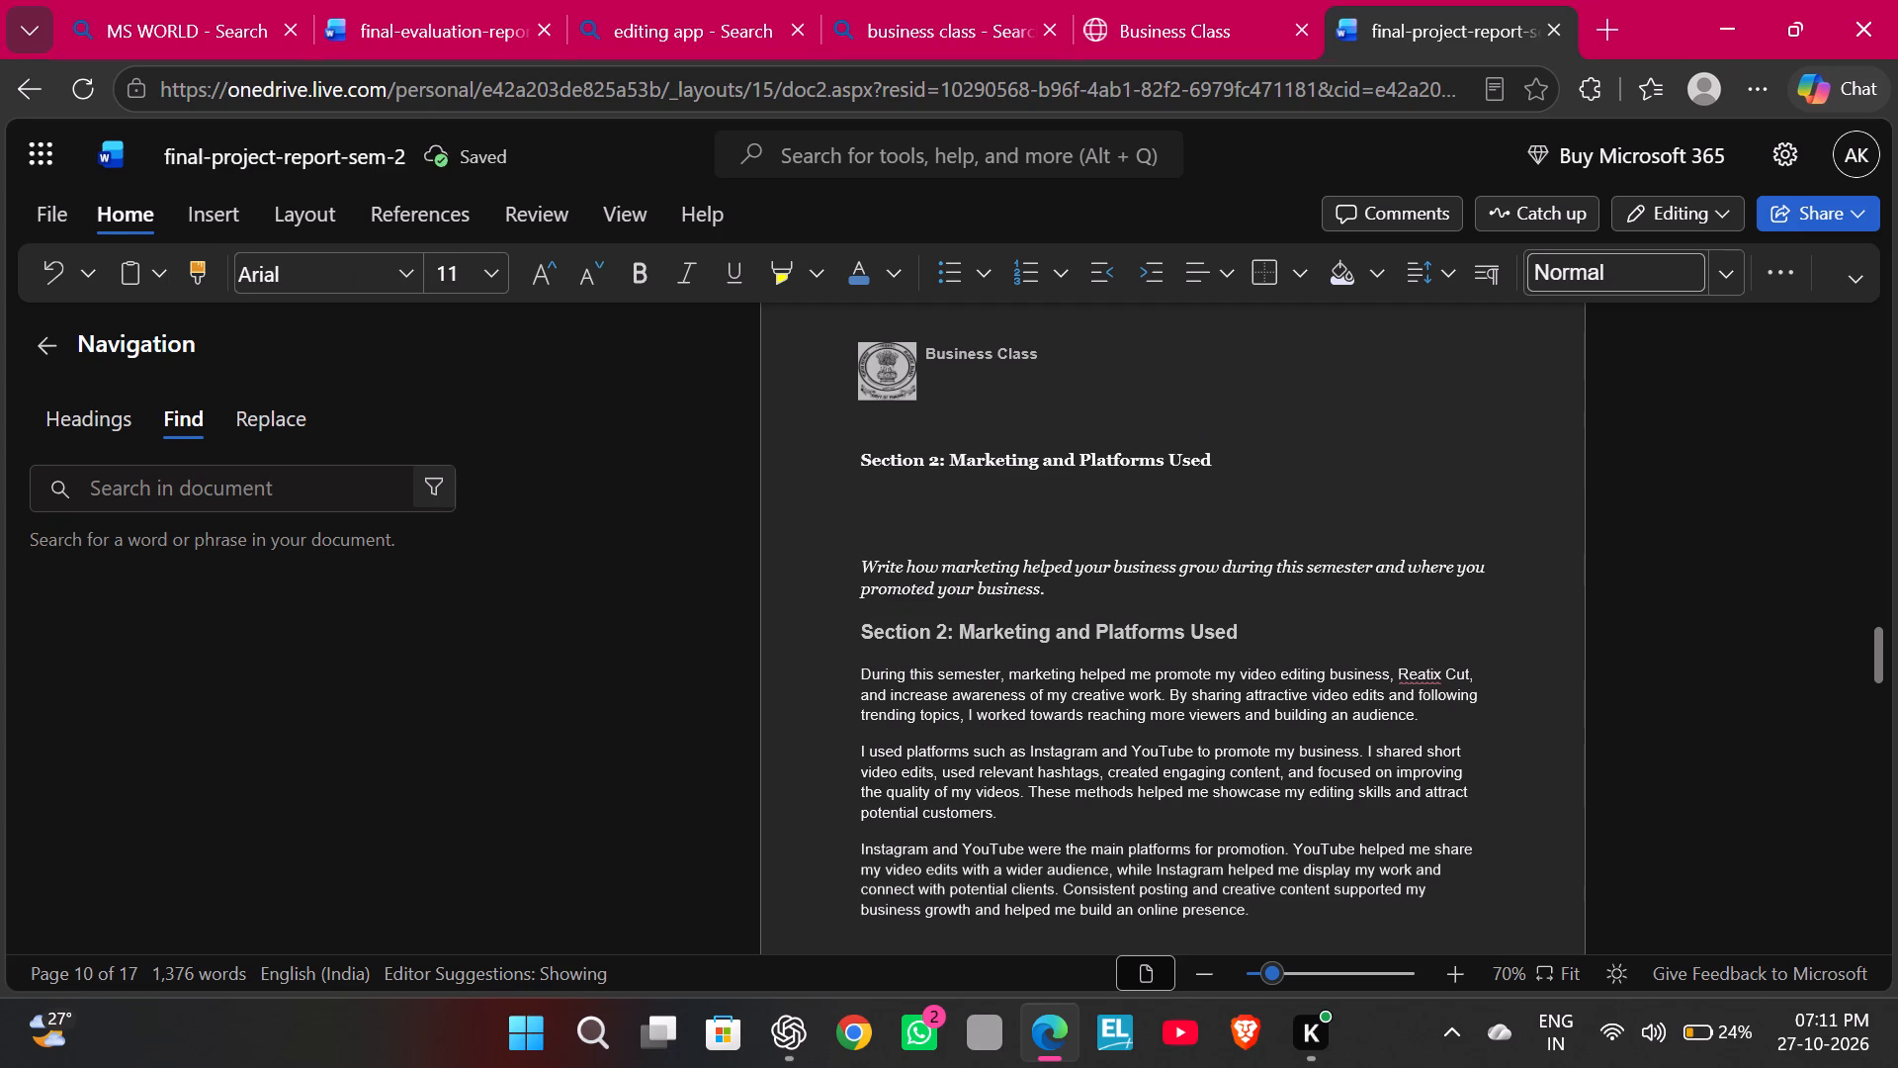
pyautogui.press('BackSpace')
pyautogui.press('BackSpace')
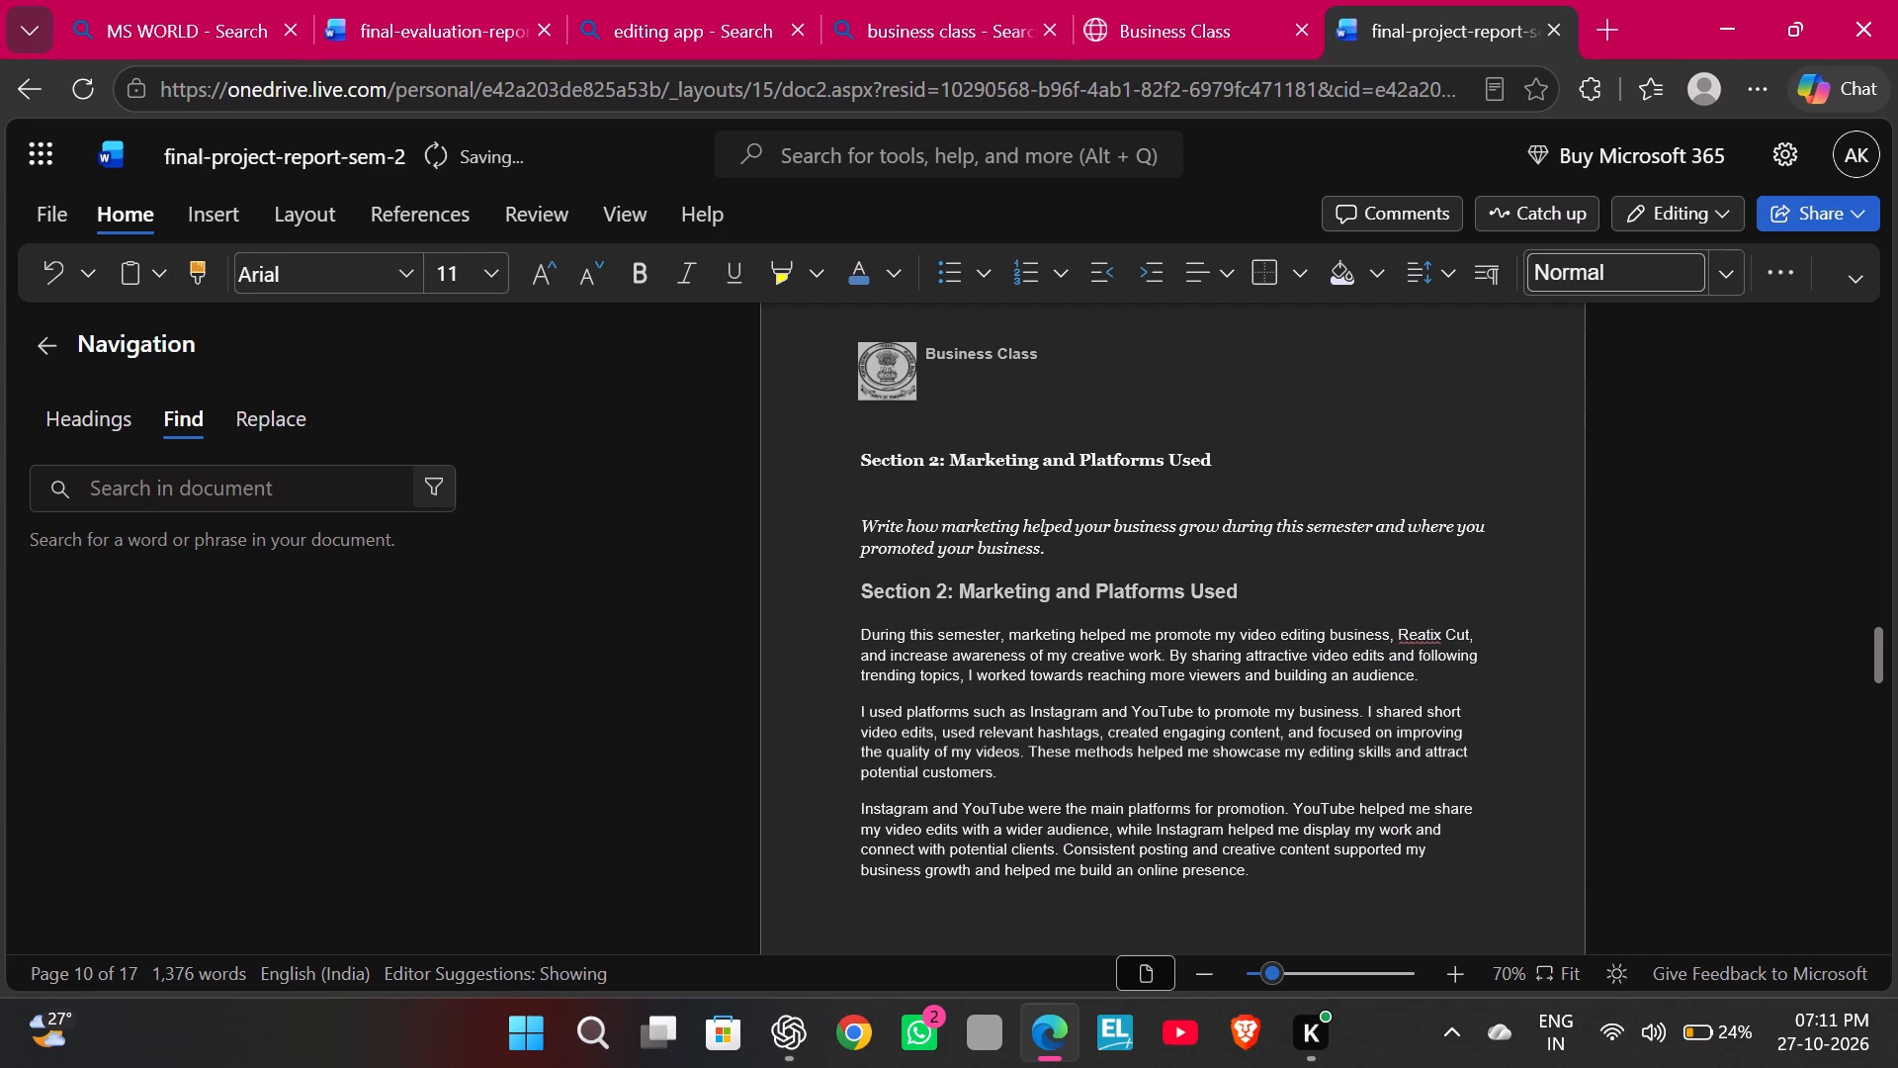
# Insert leading spaces before "Section 2: Marketing and Platforms Used" to shift the heading toward the middle of its line.
pyautogui.click(842, 448)
pyautogui.press('space')
pyautogui.press('space')
pyautogui.press('space')
pyautogui.press('space')
pyautogui.press('space')
pyautogui.press('space')
pyautogui.press('space')
pyautogui.press('space')
pyautogui.press('space')
pyautogui.press('space')
pyautogui.press('space')
pyautogui.press('space')
pyautogui.press('space')
pyautogui.press('space')
pyautogui.press('space')
pyautogui.press('space')
pyautogui.press('space')
pyautogui.press('space')
pyautogui.press('space')
pyautogui.press('space')
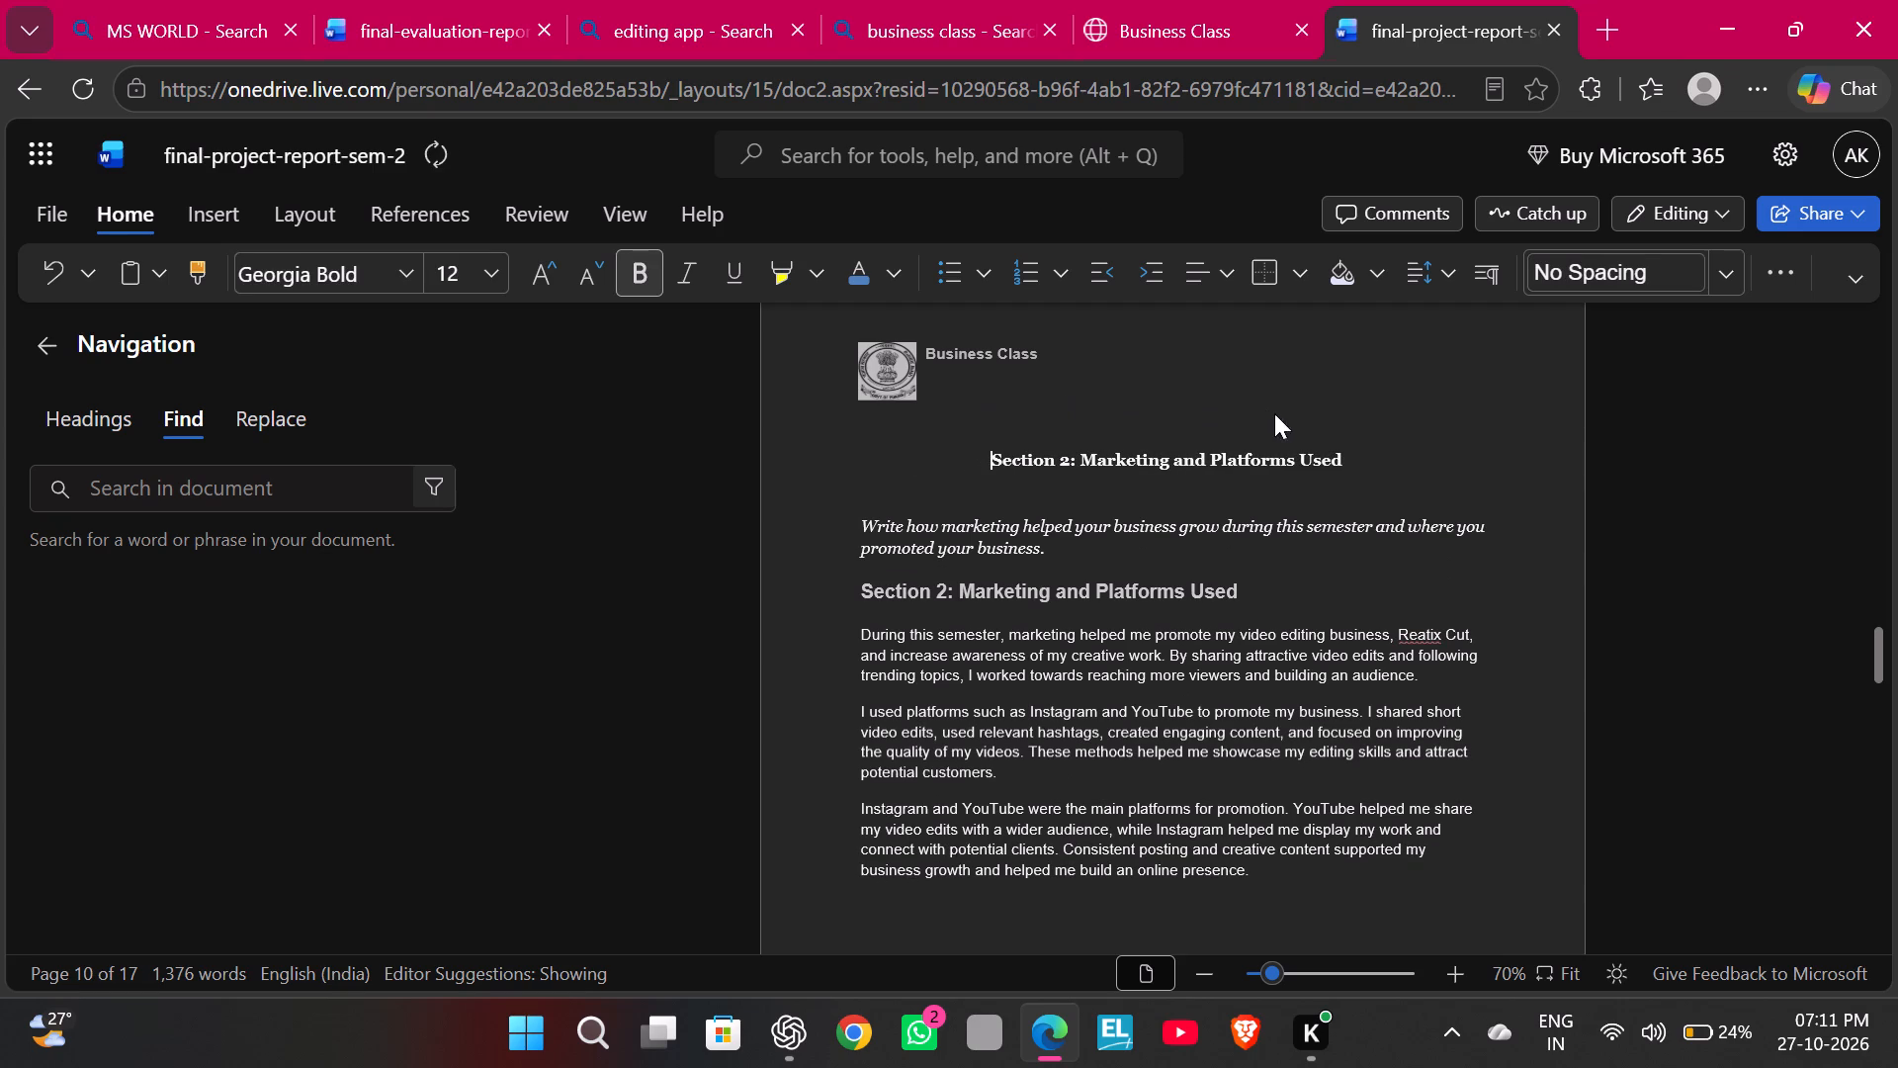
# Underline the heading "Section 2: Marketing and Platforms Used", set its font size to 16 and colour it blue.
pyautogui.click(1339, 447)
pyautogui.moveTo(1344, 456); pyautogui.dragTo(1213, 467)
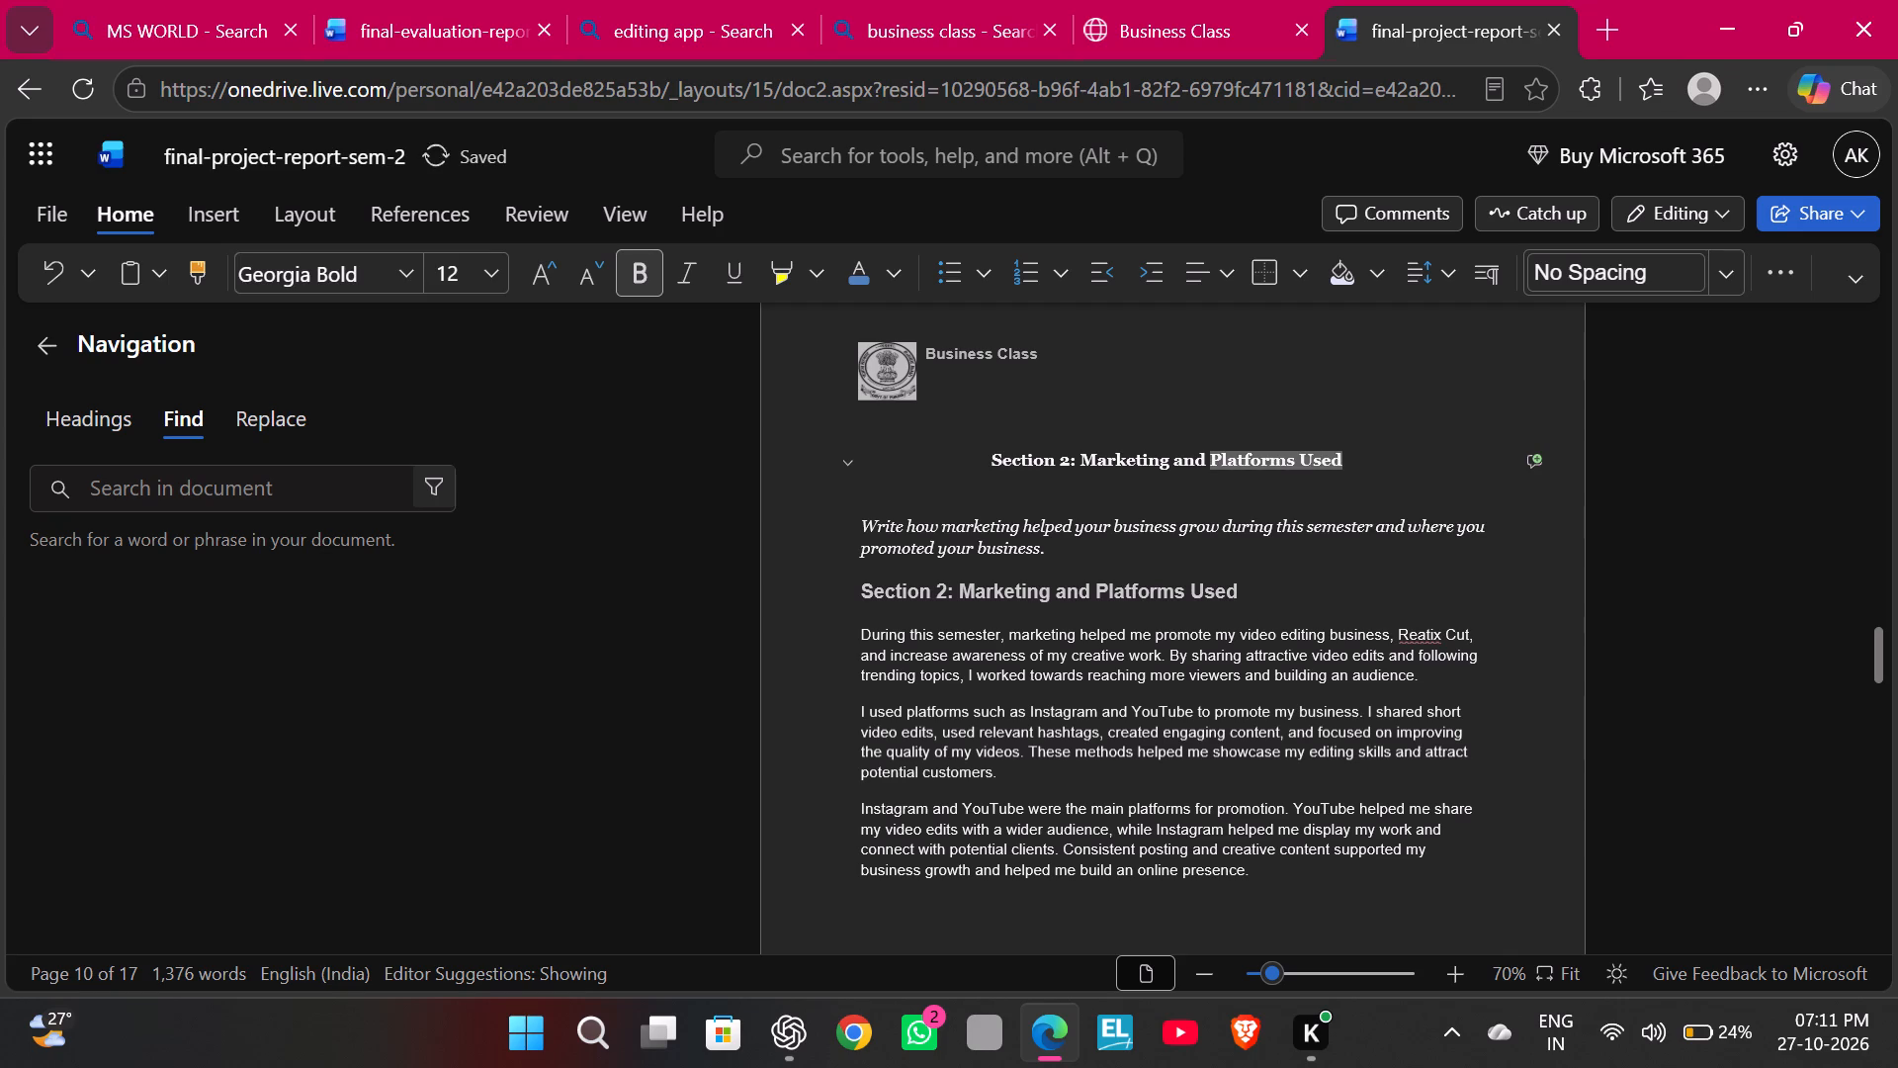
pyautogui.moveTo(1213, 467); pyautogui.dragTo(981, 451)
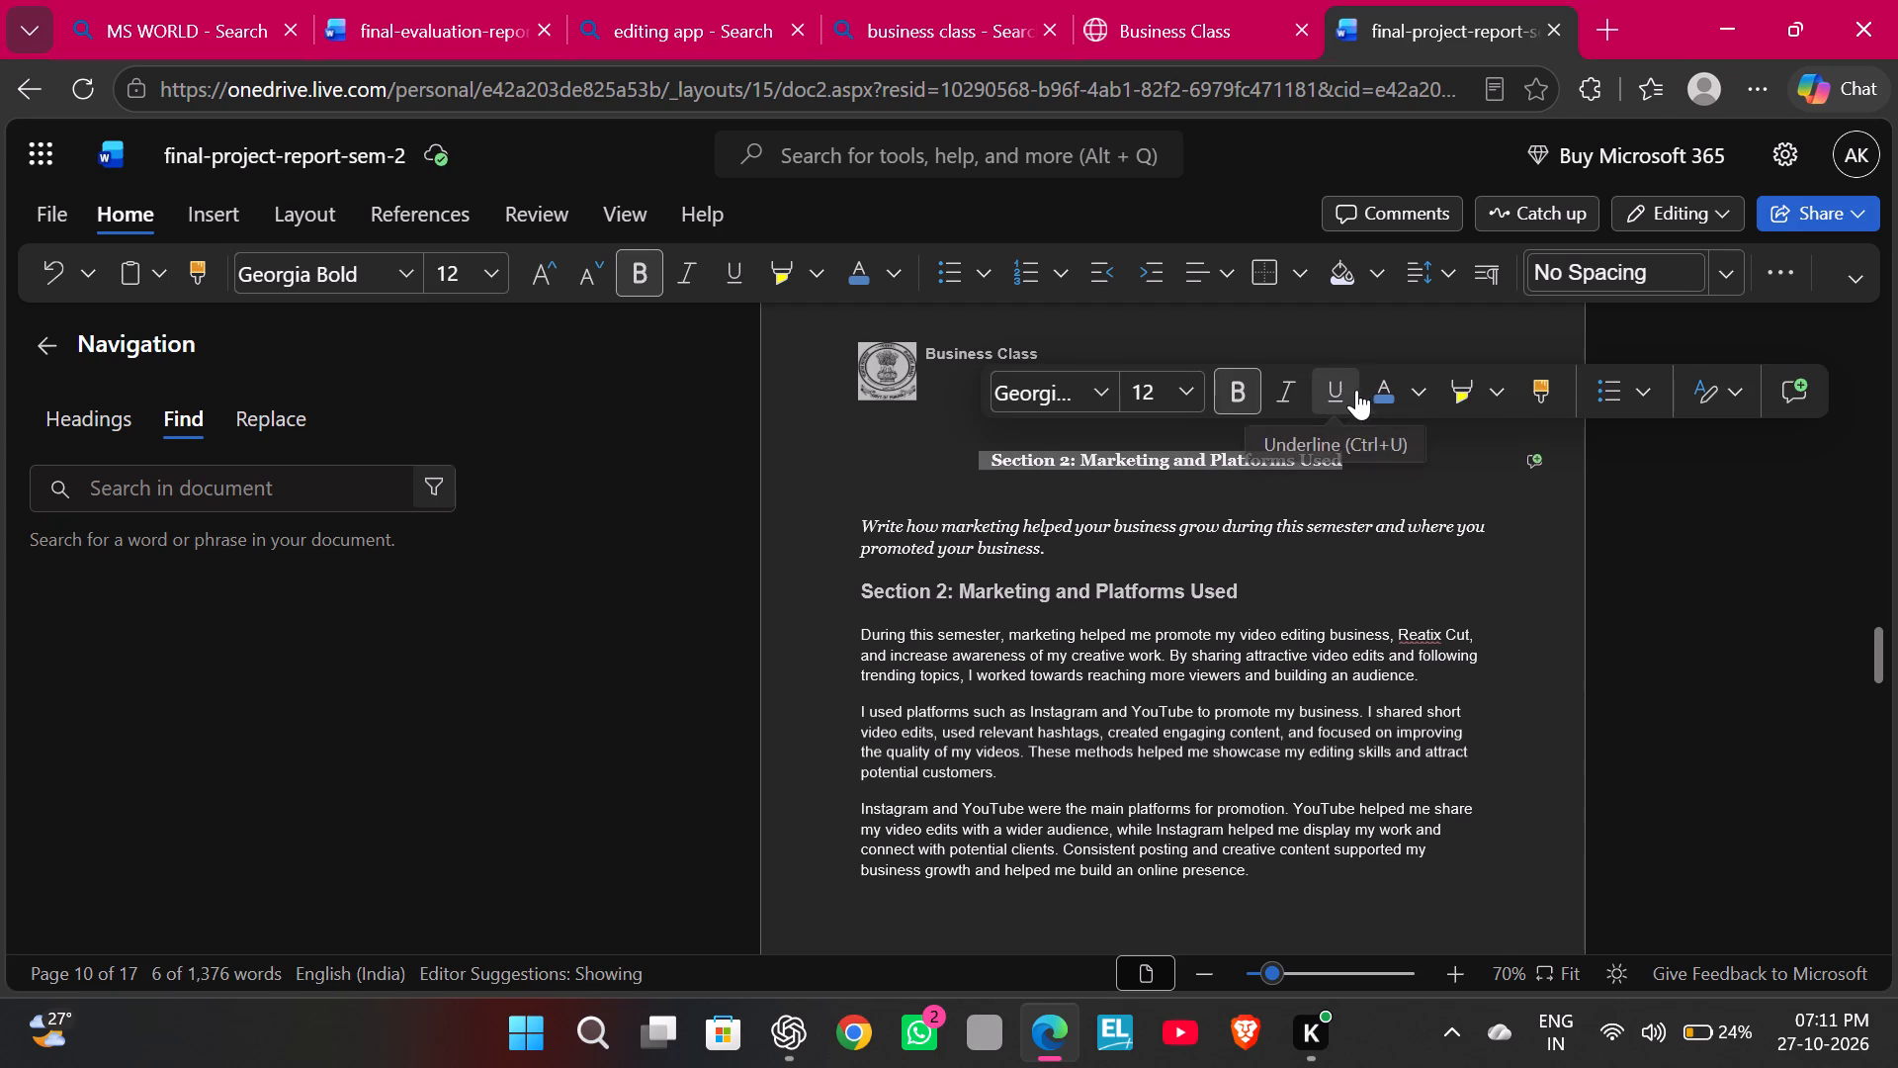
pyautogui.click(1330, 393)
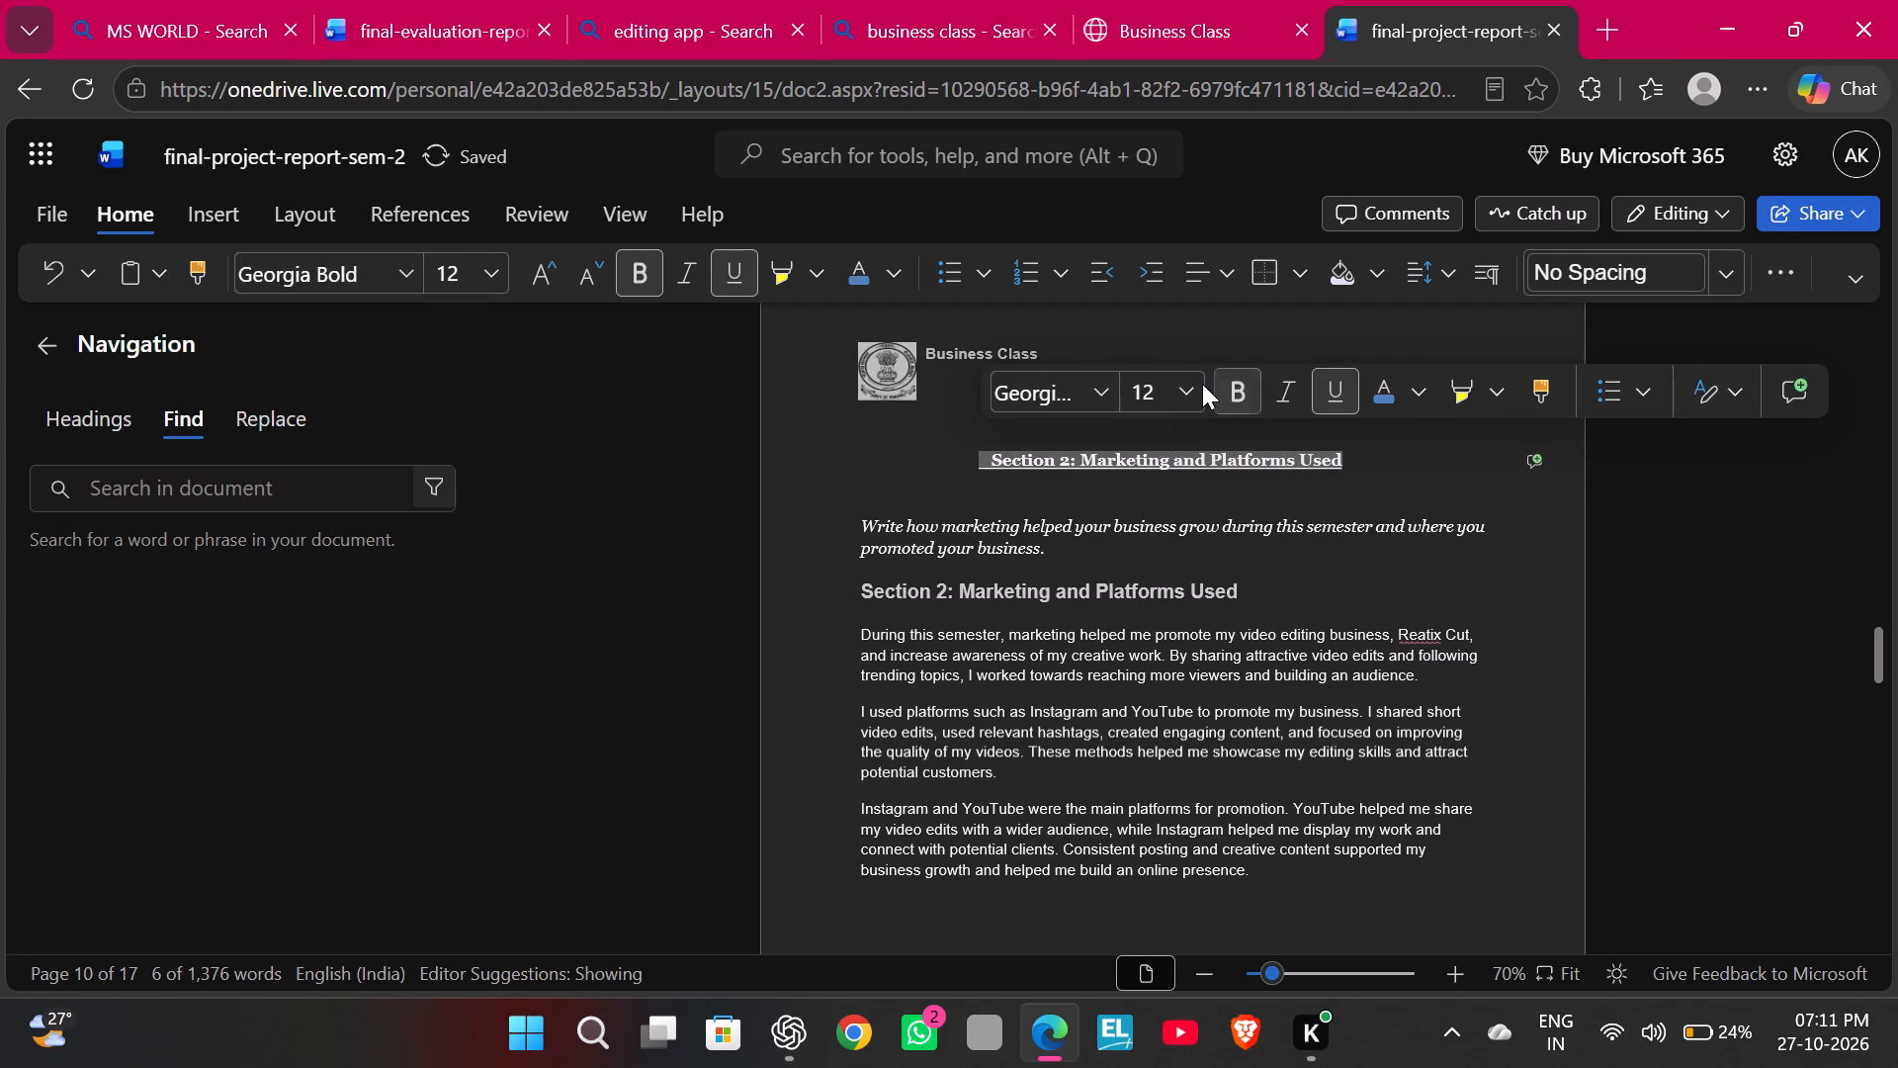
pyautogui.click(1198, 380)
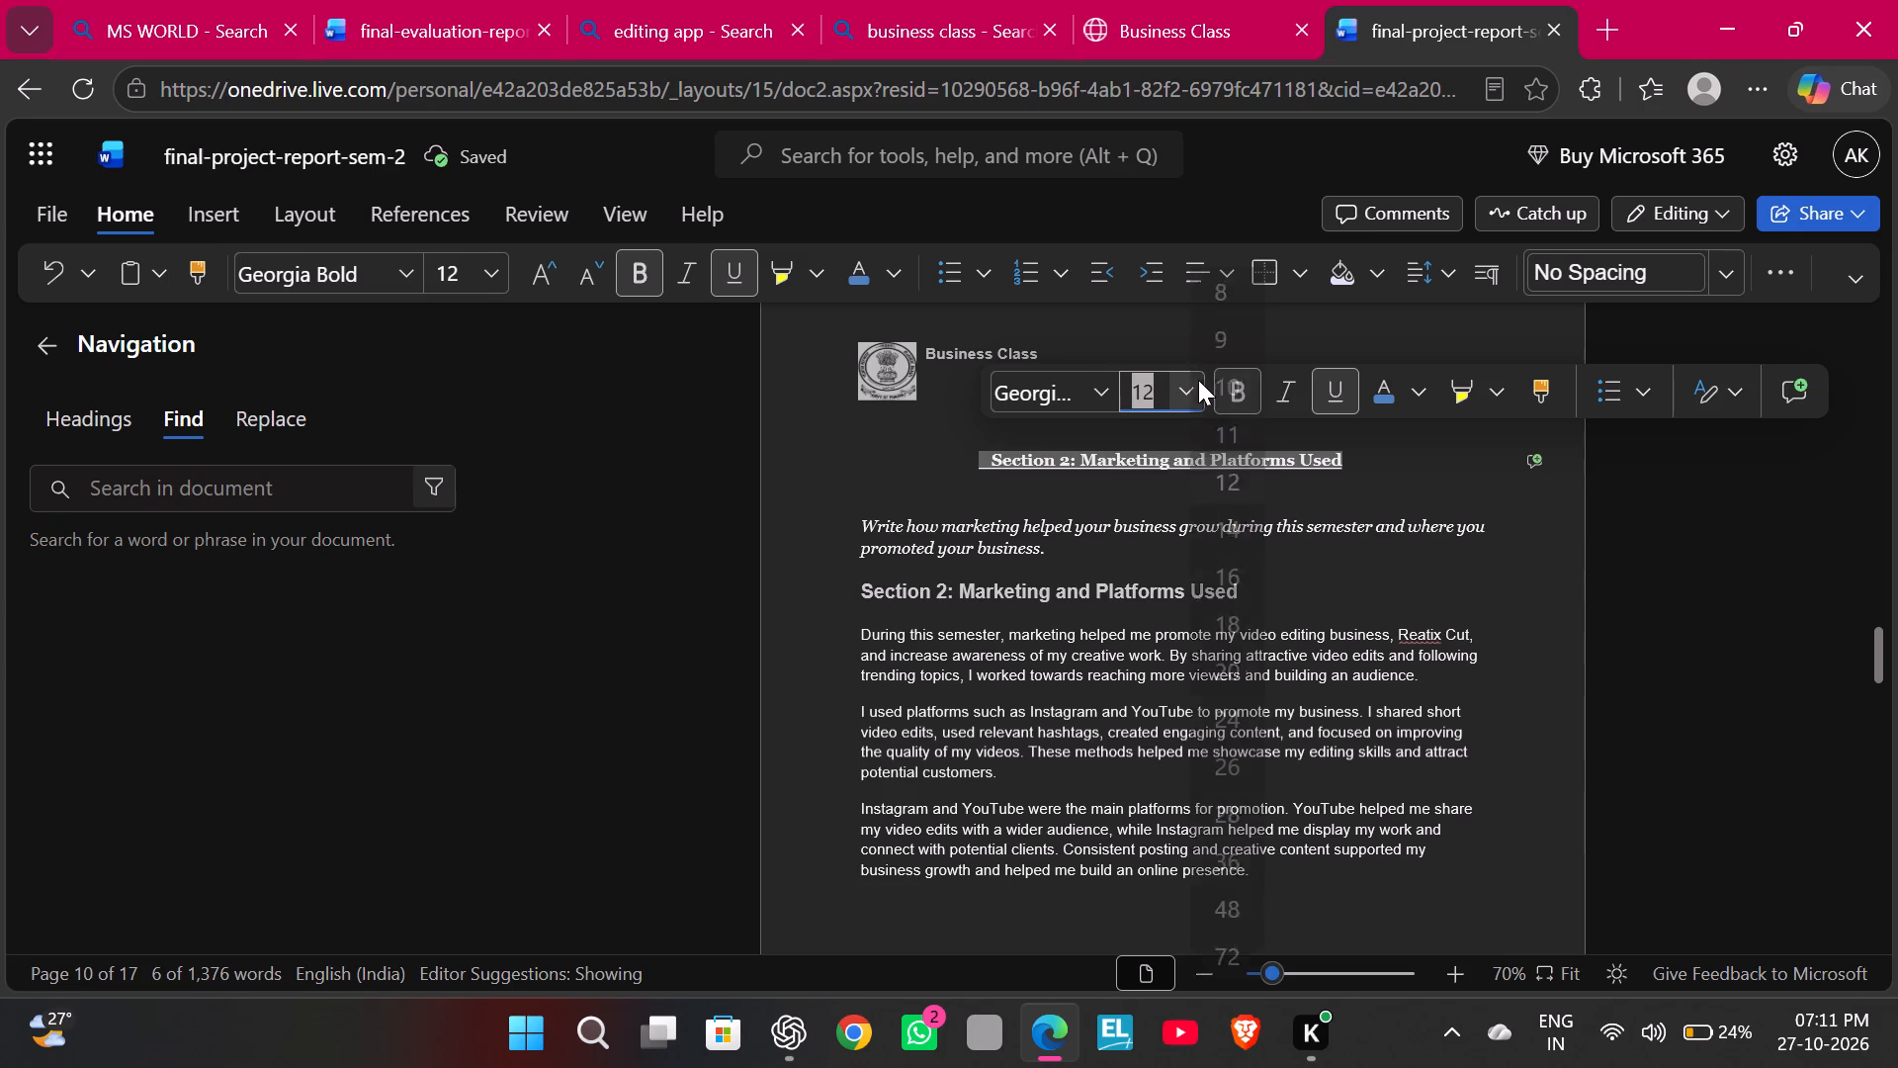
pyautogui.click(1240, 667)
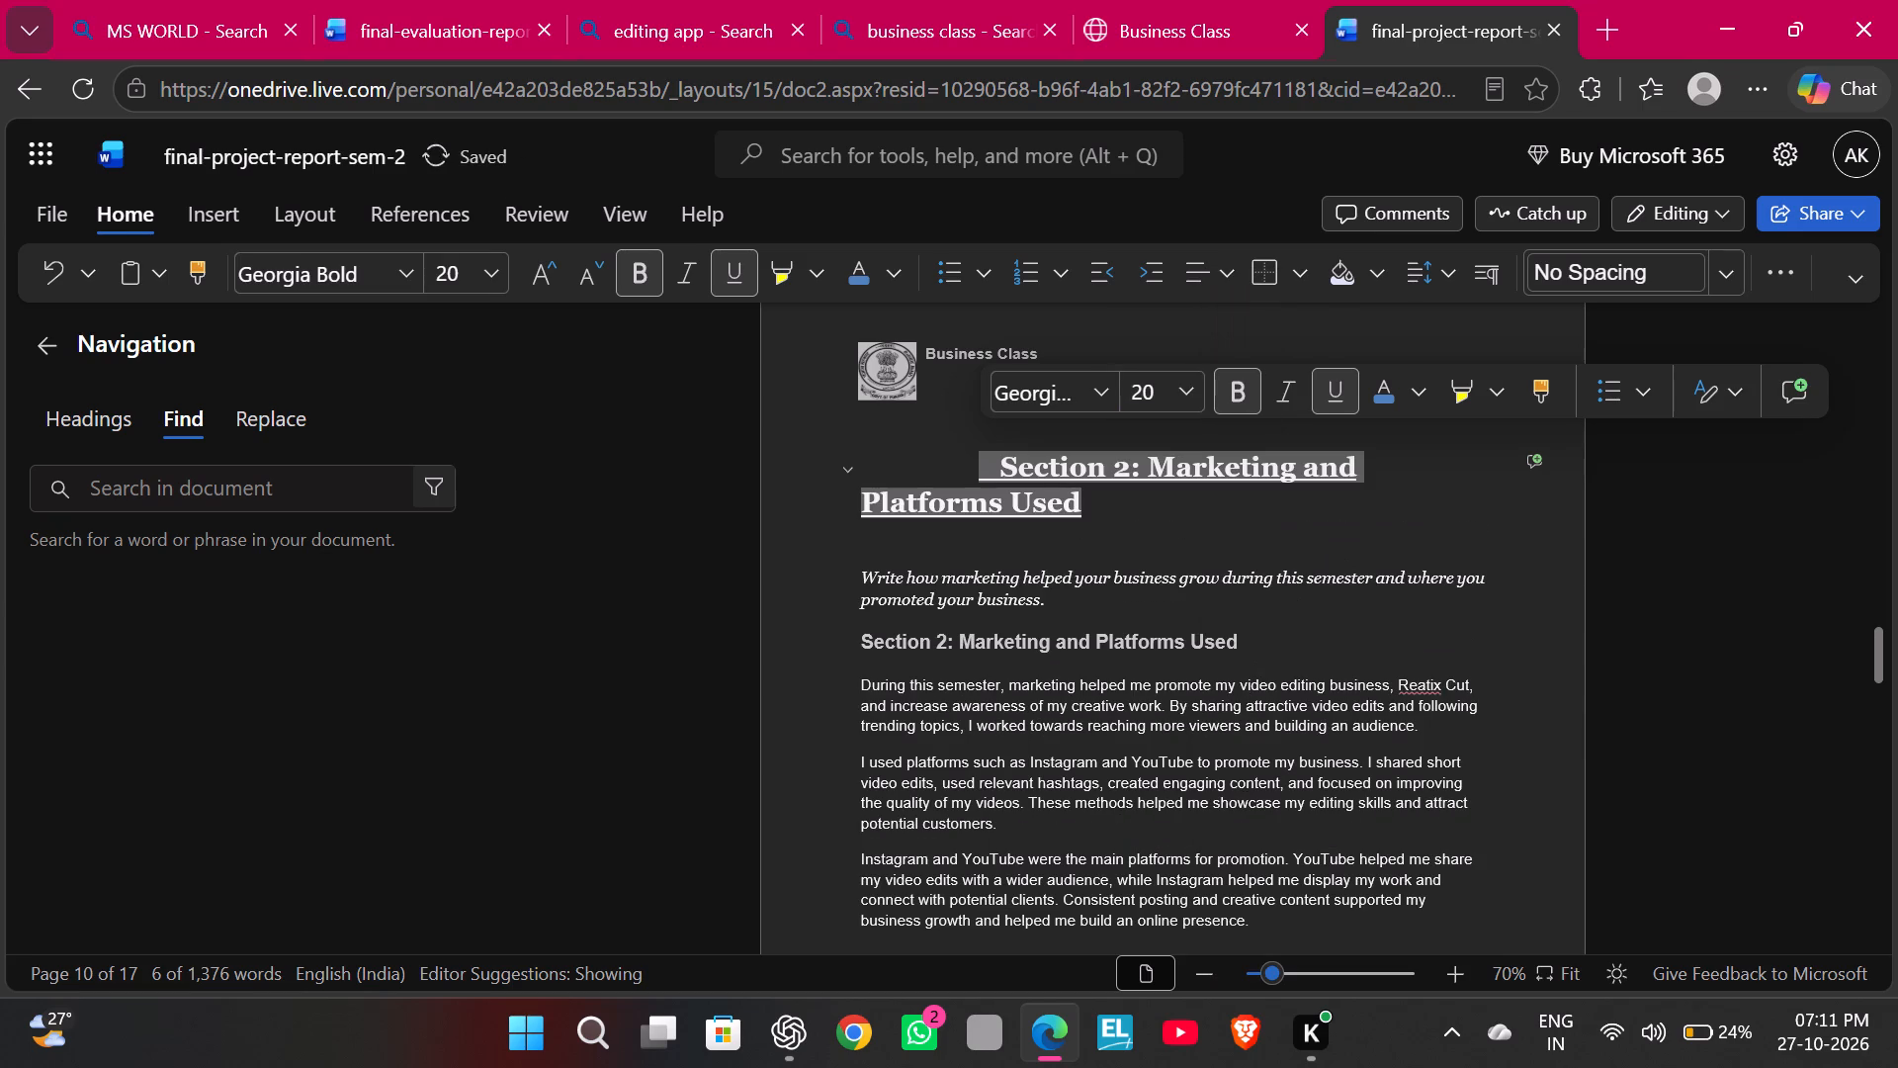
pyautogui.click(1180, 398)
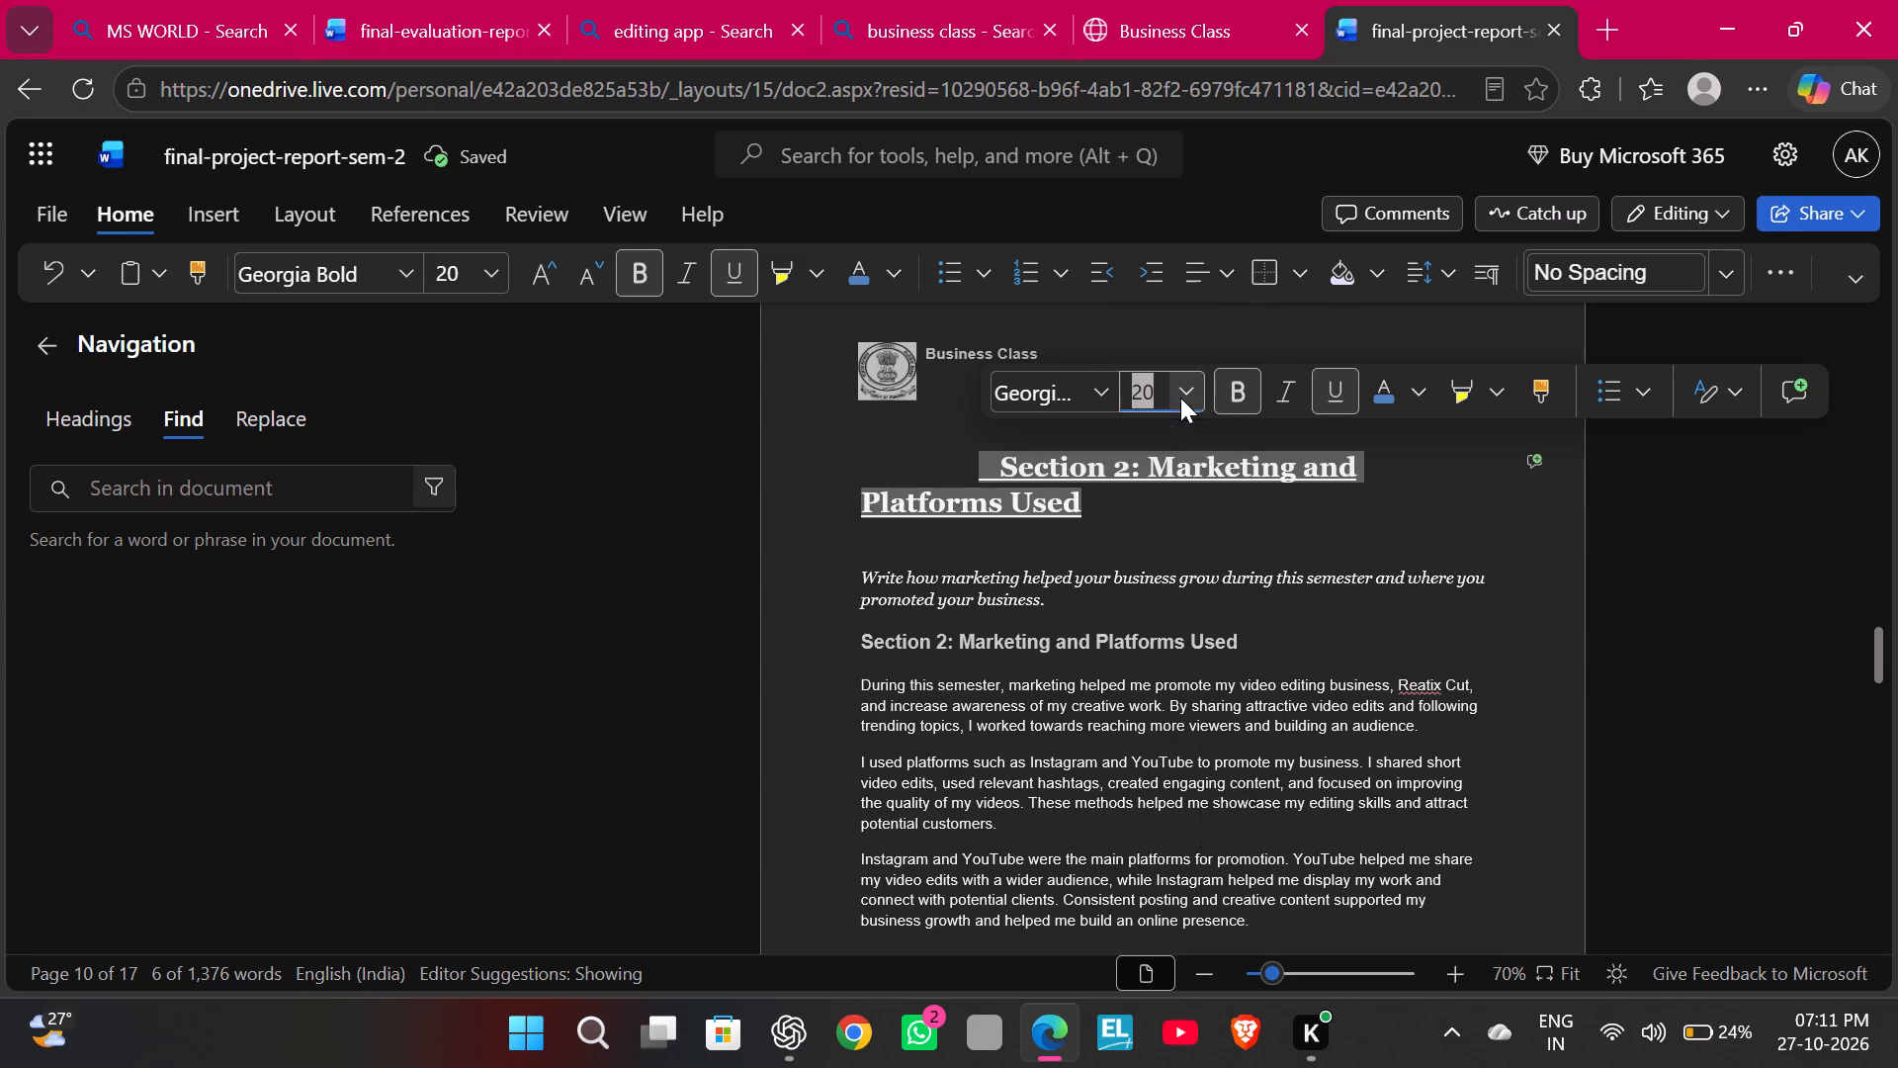
pyautogui.click(1235, 581)
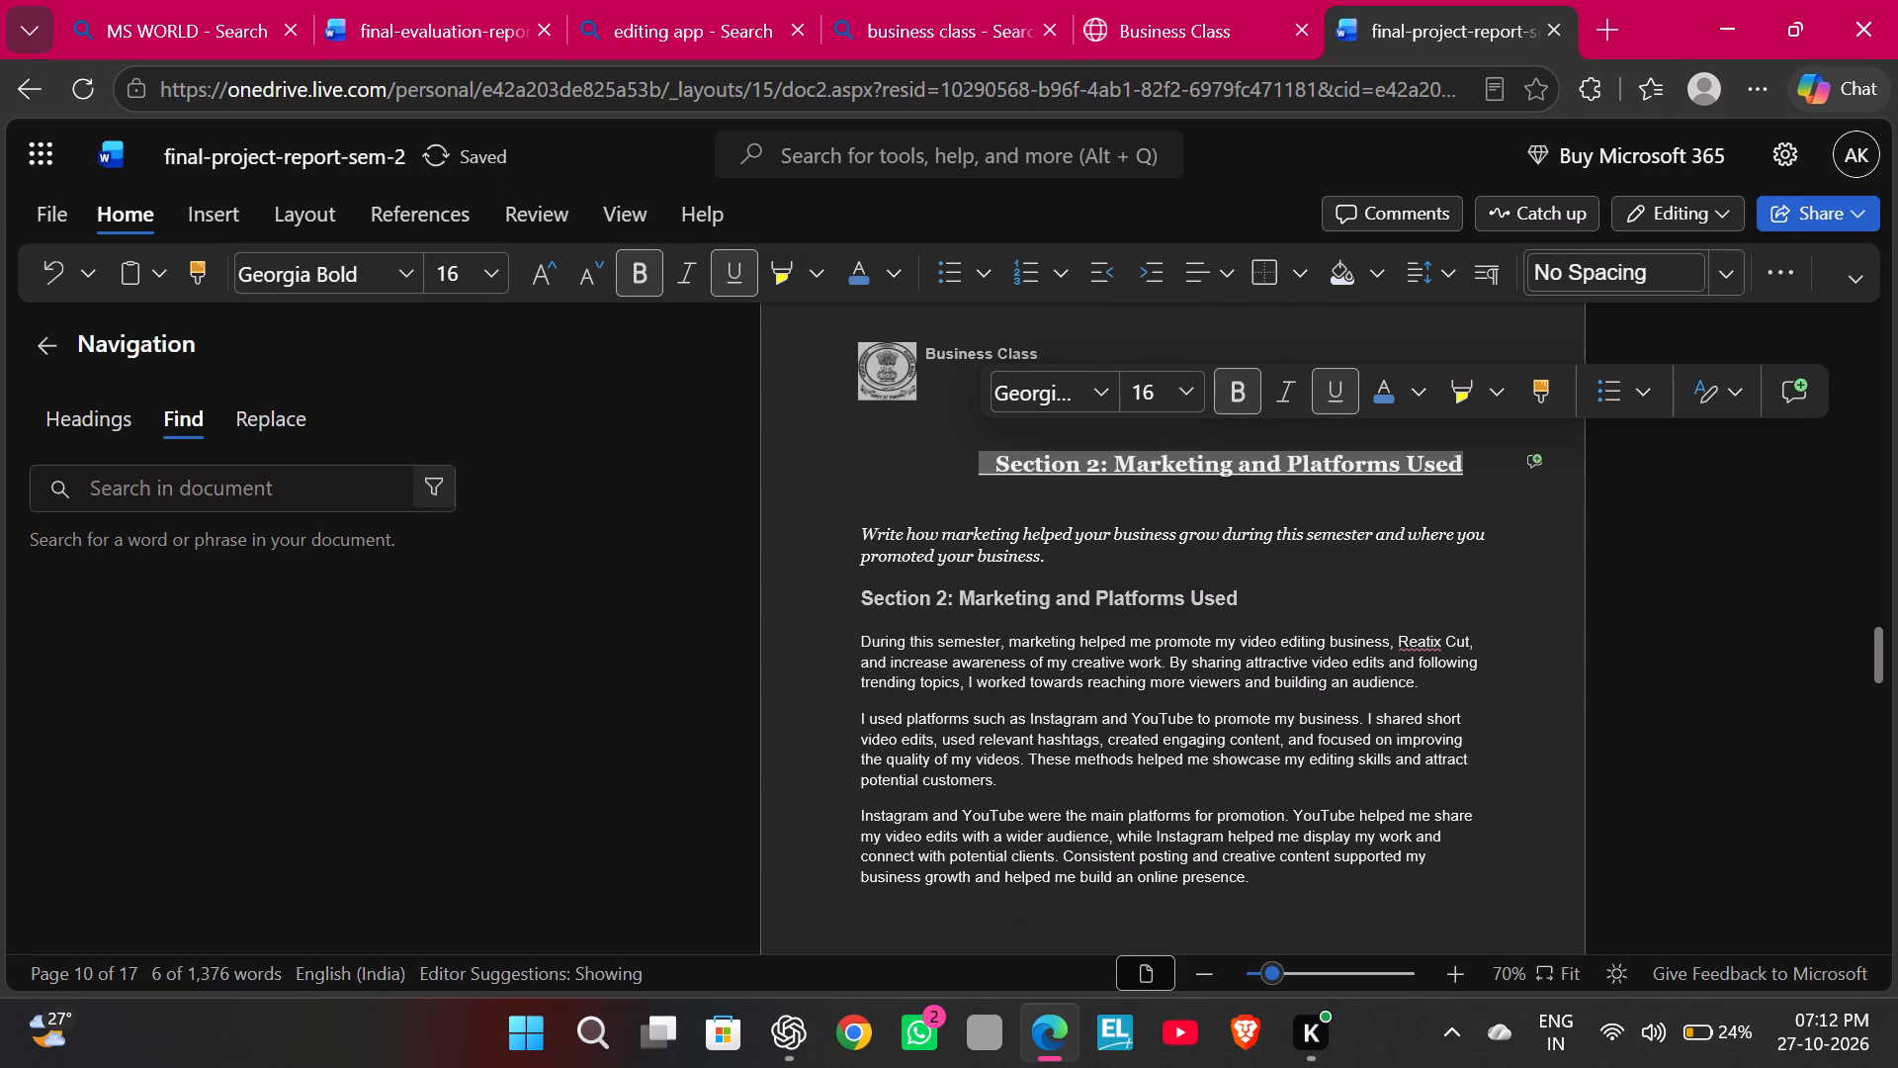
pyautogui.click(1384, 389)
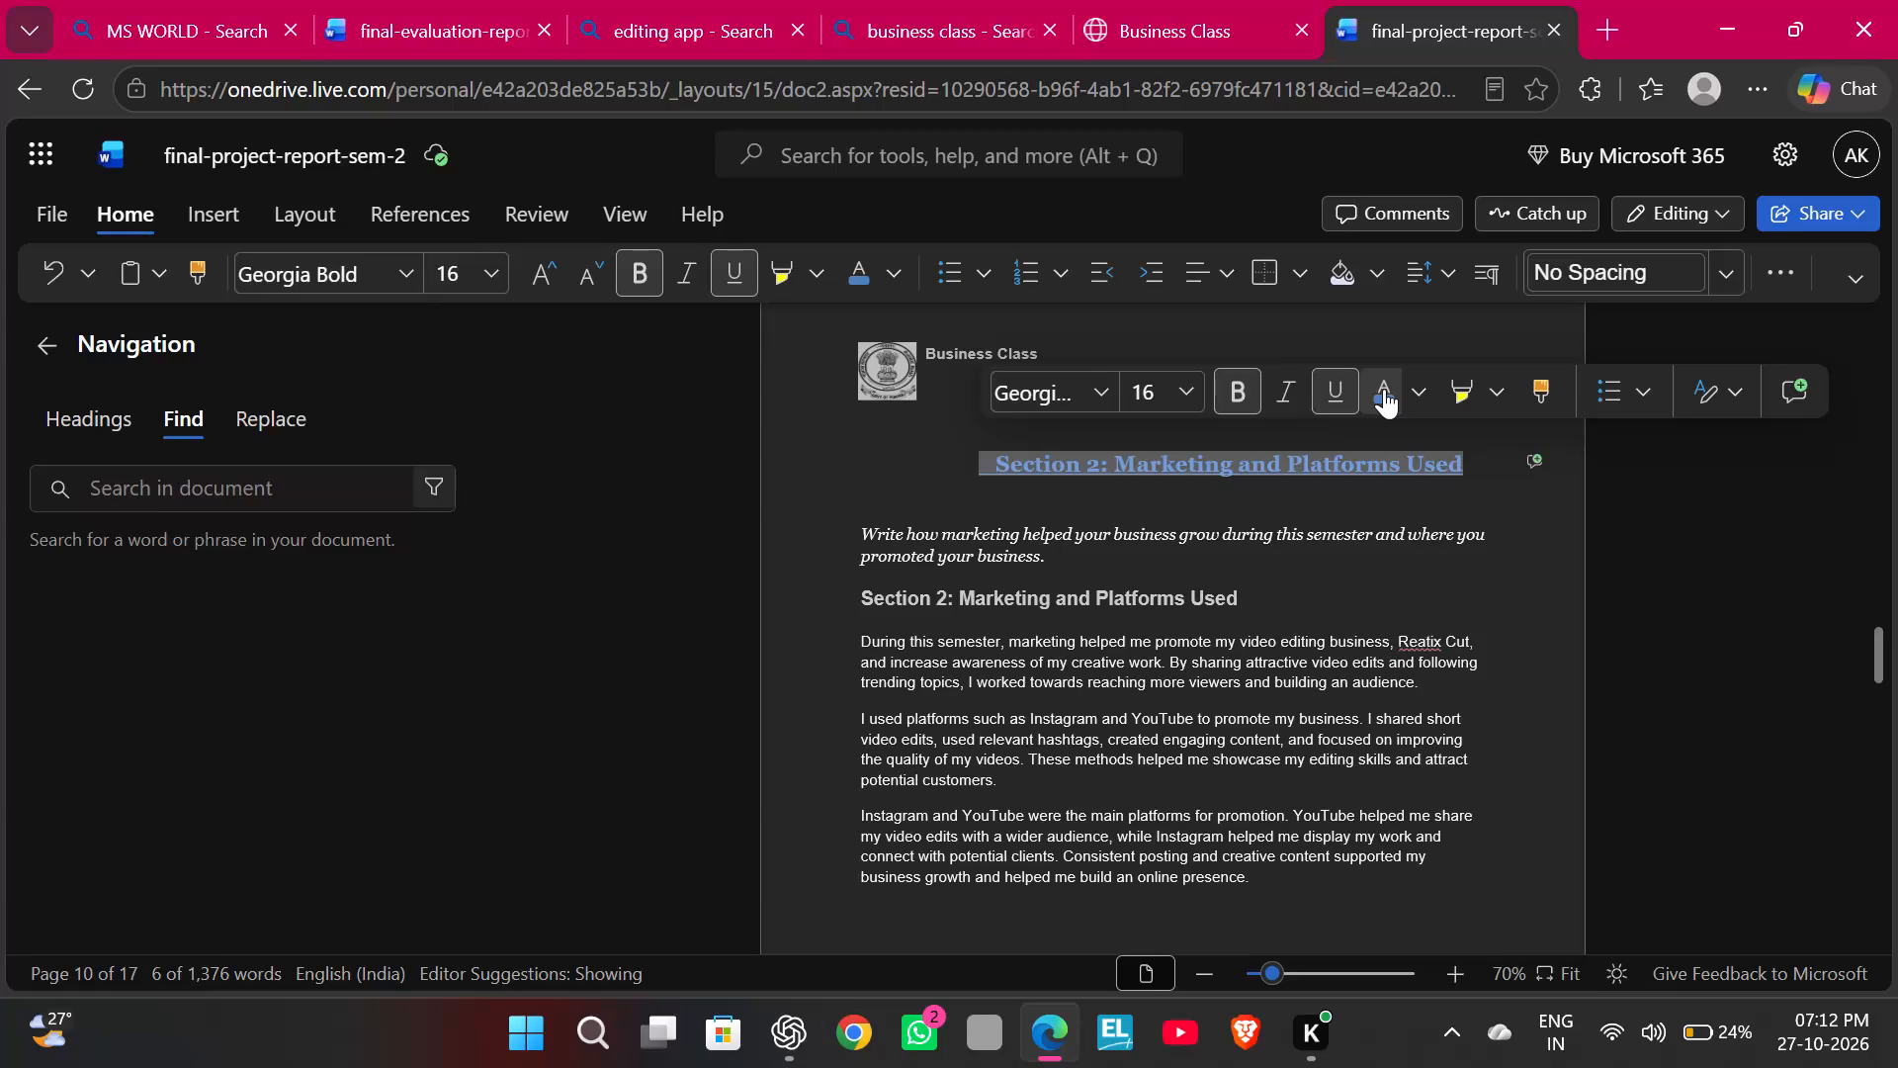
# Replace the repeated "Section 2: Marketing and Platforms Used" heading below the italic instruction with two empty lines above the answer paragraphs.
pyautogui.click(1233, 542)
pyautogui.scroll(-1, 1233, 542)
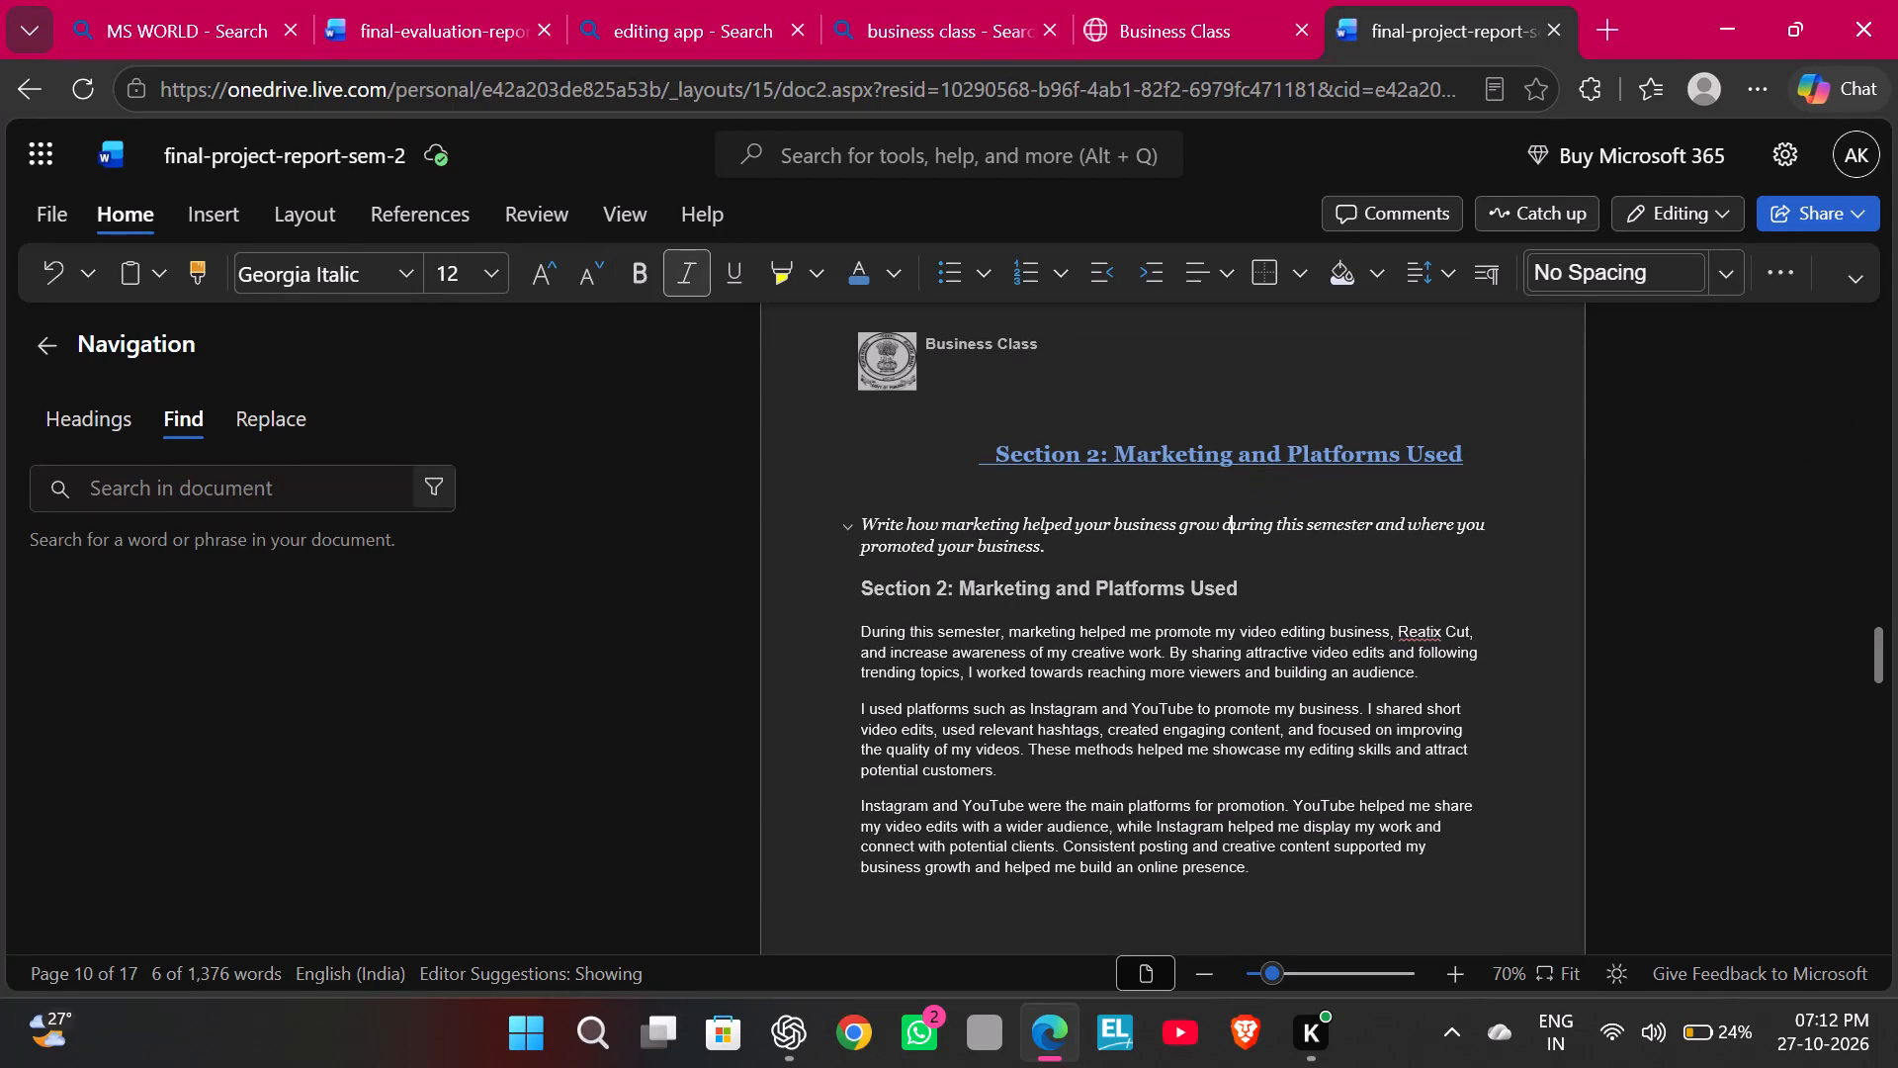
pyautogui.scroll(-2, 1233, 542)
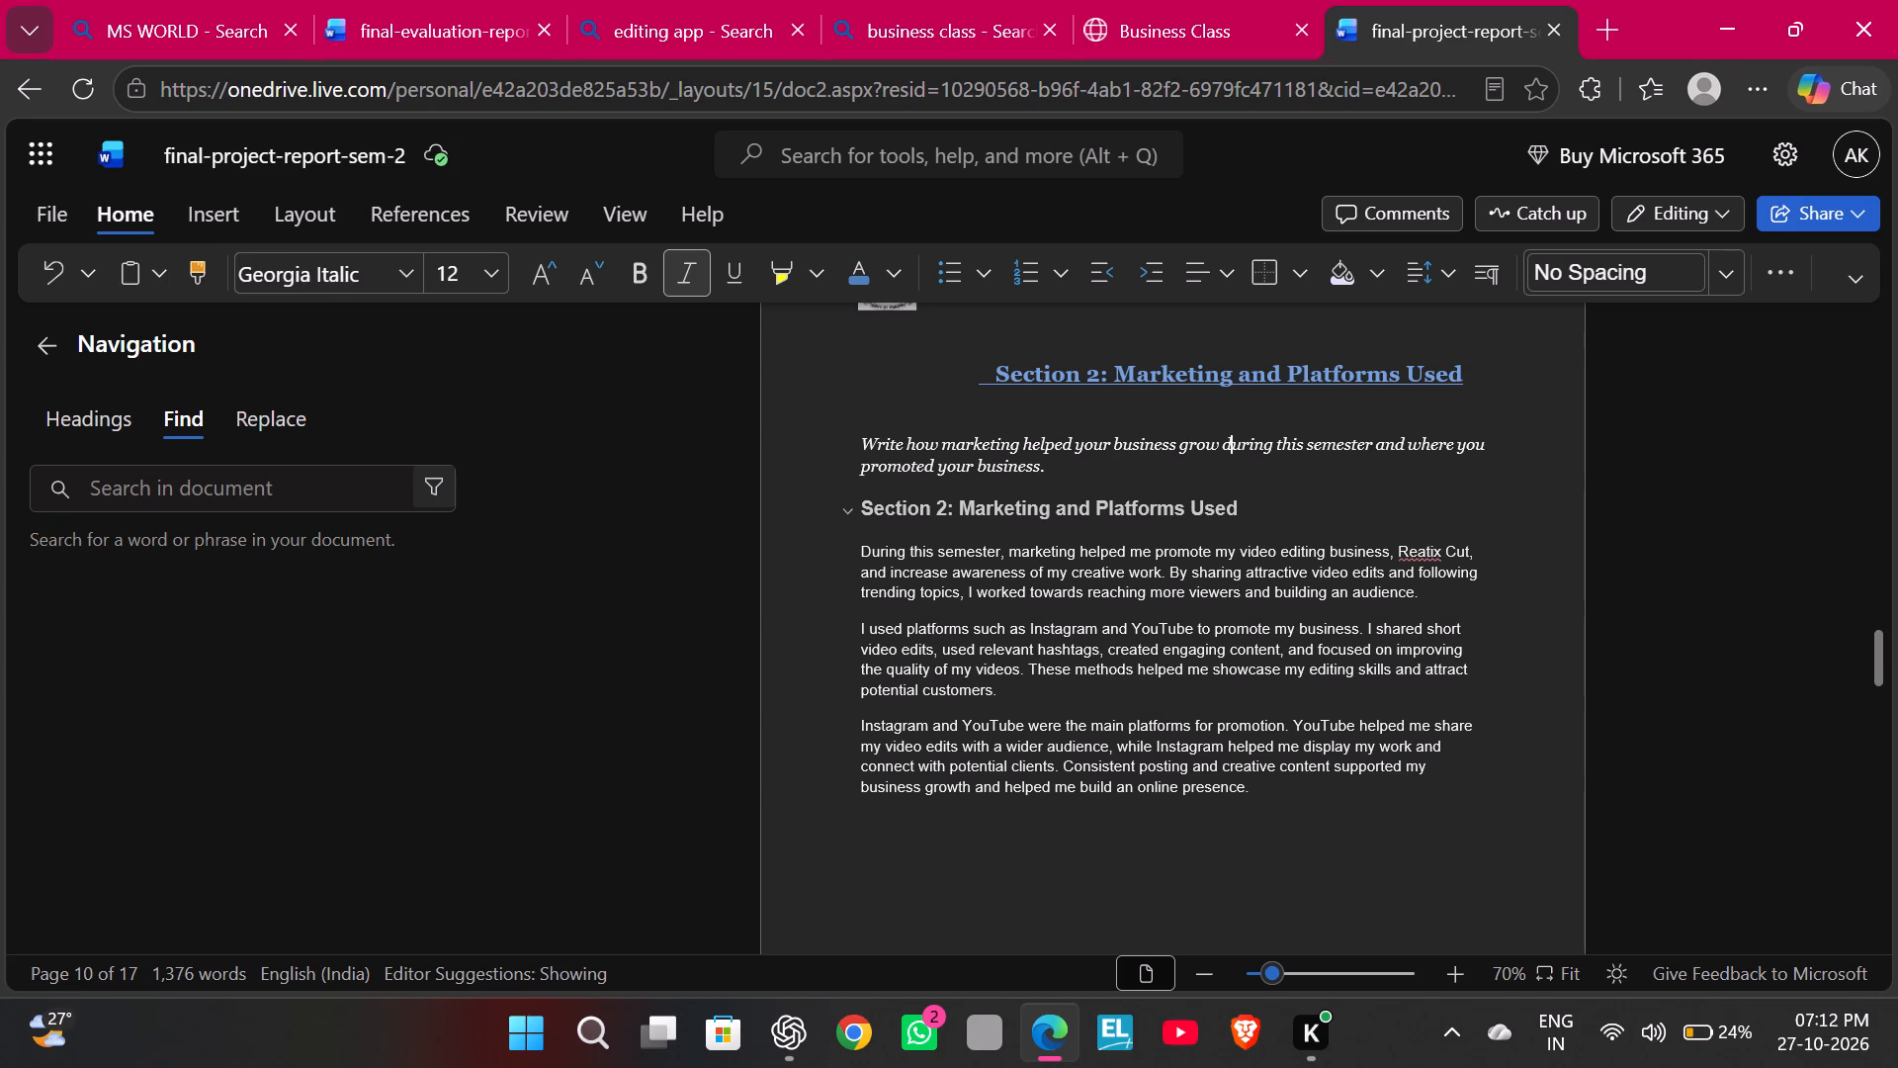
pyautogui.moveTo(1239, 506); pyautogui.dragTo(1084, 500)
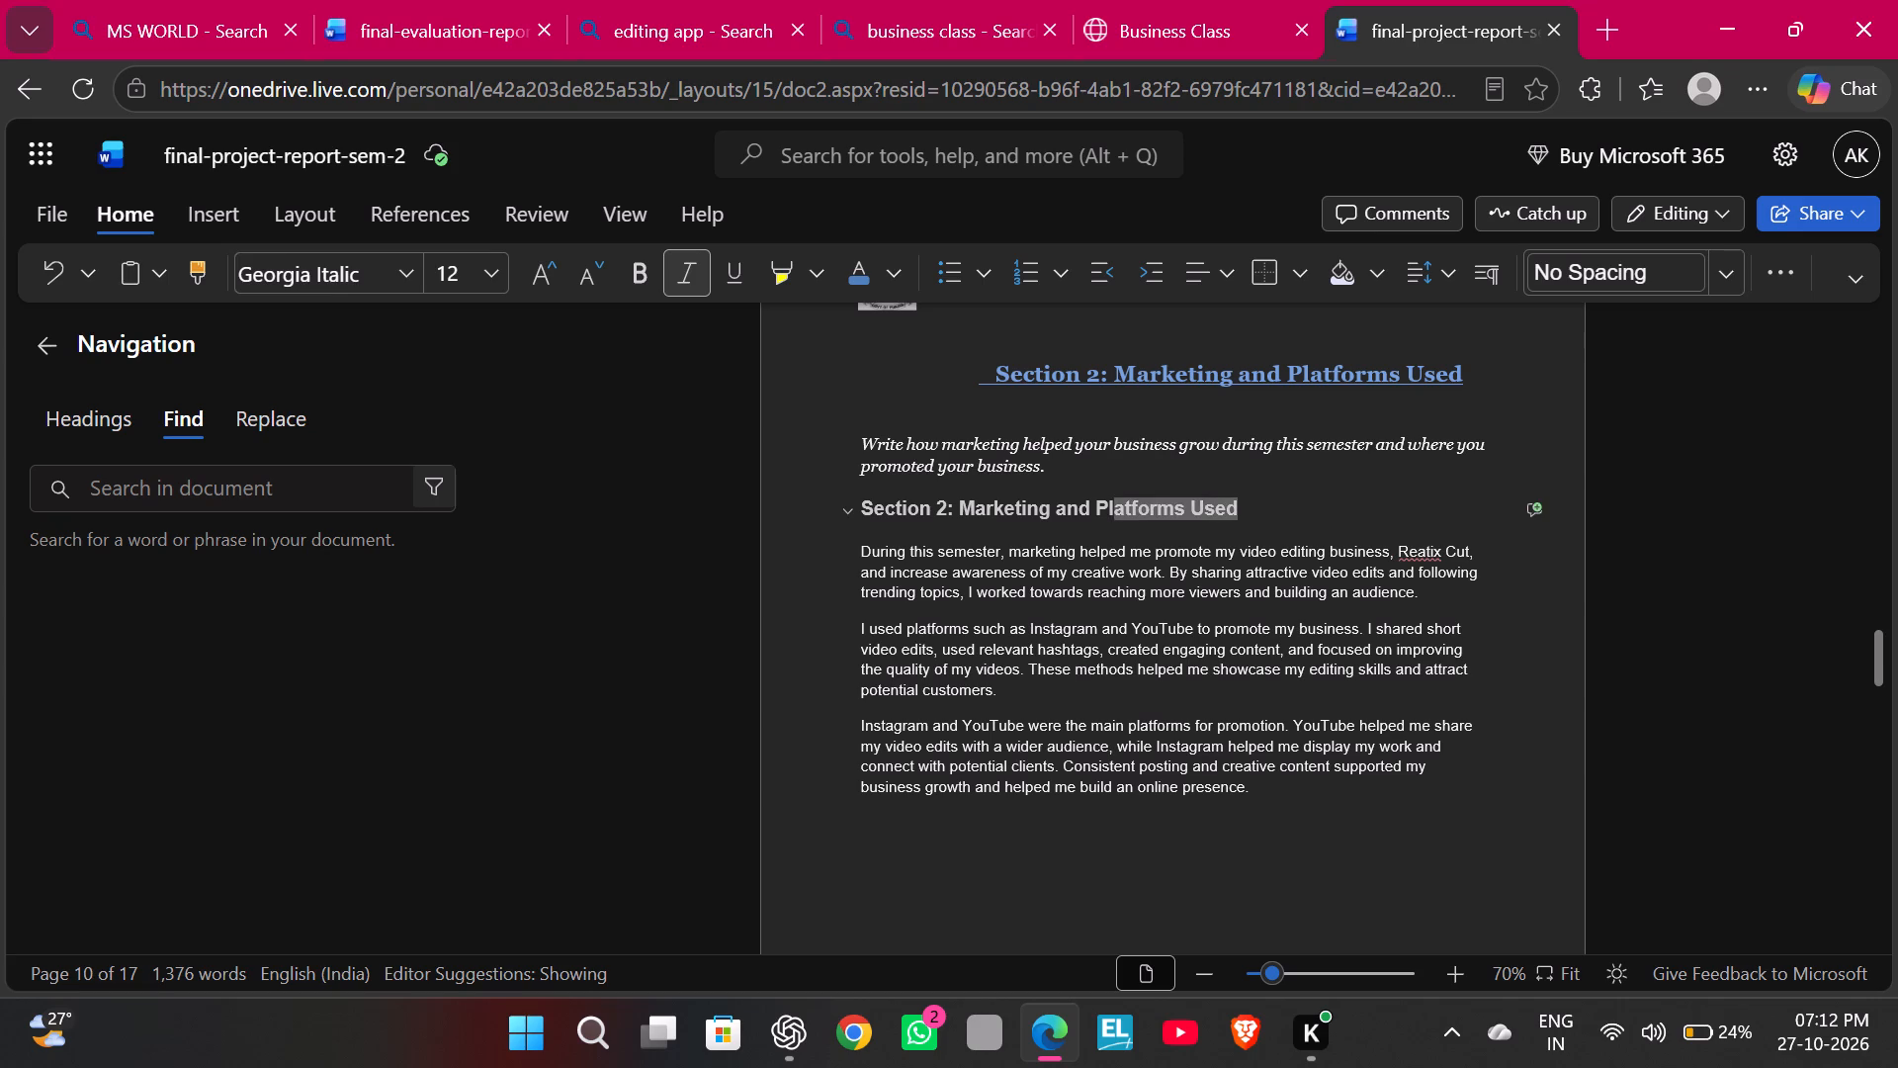
pyautogui.moveTo(1084, 500); pyautogui.dragTo(851, 512)
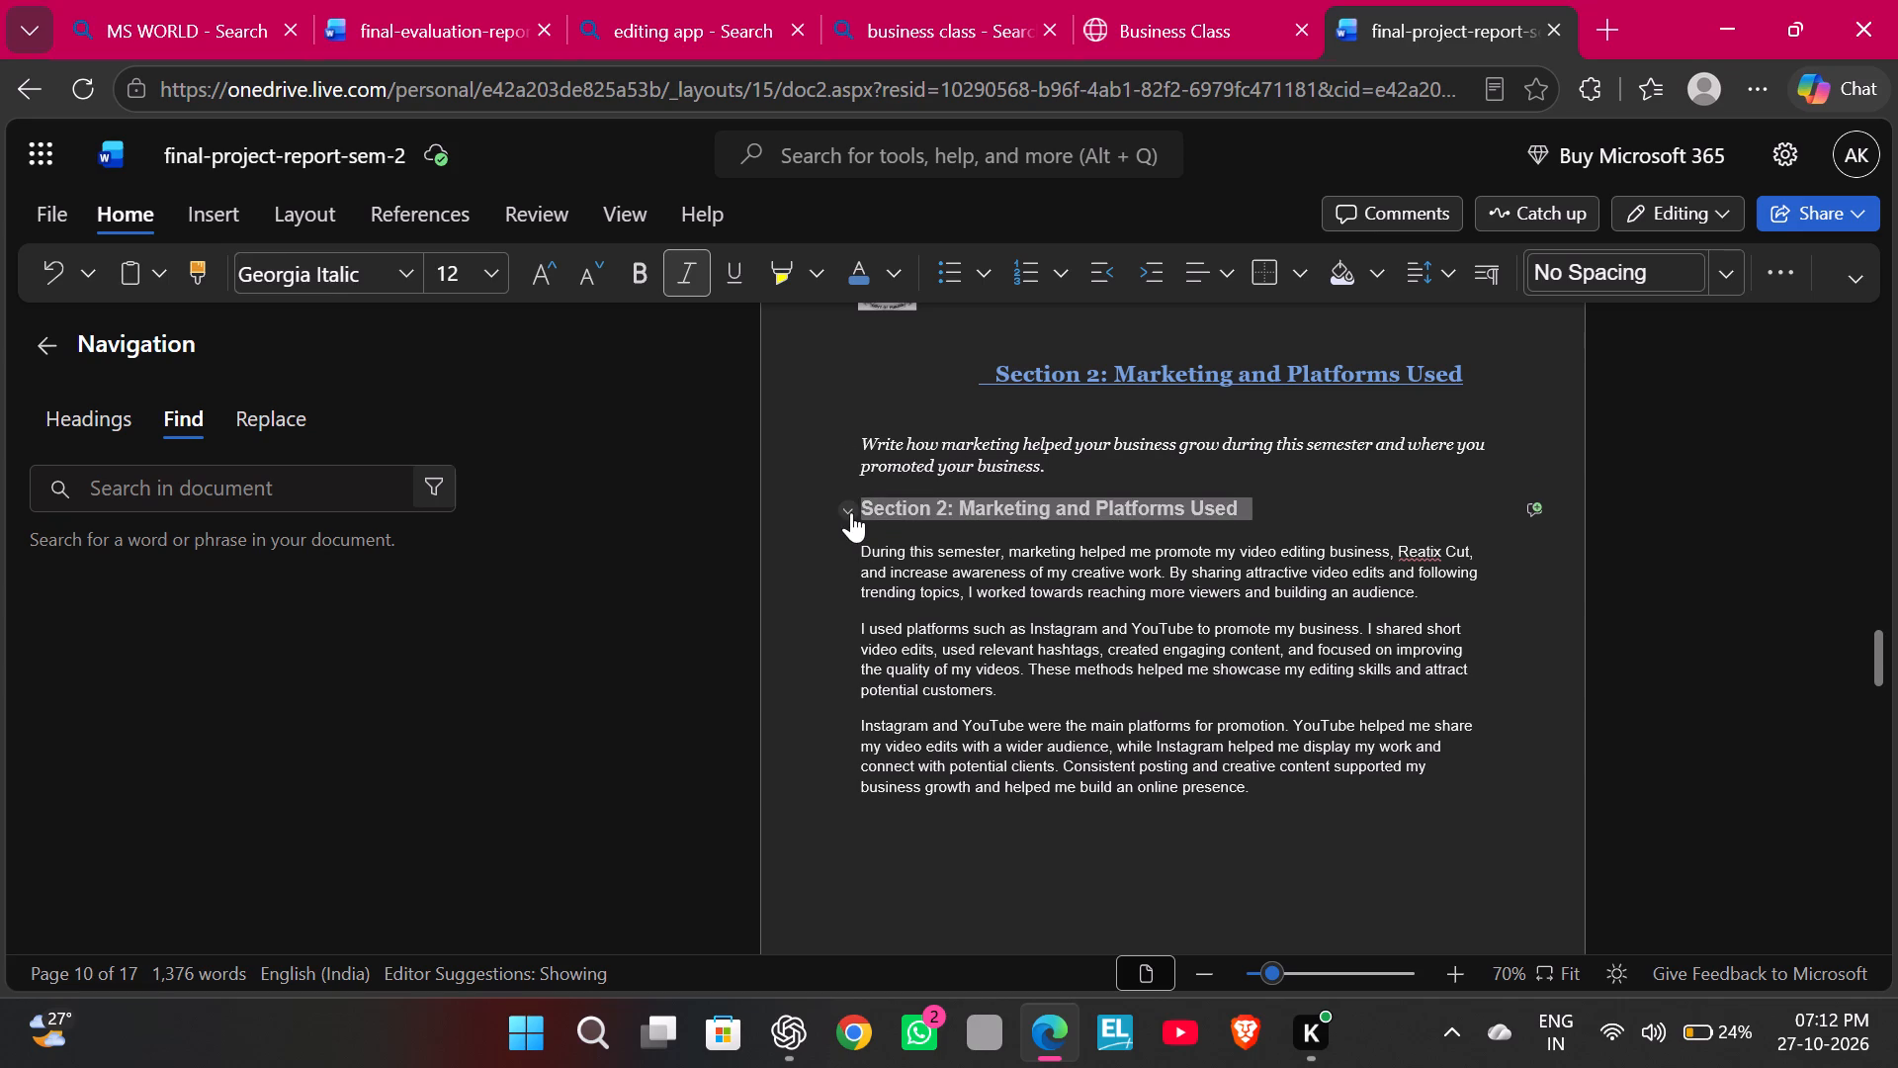
pyautogui.moveTo(851, 512); pyautogui.dragTo(848, 512)
pyautogui.press('BackSpace')
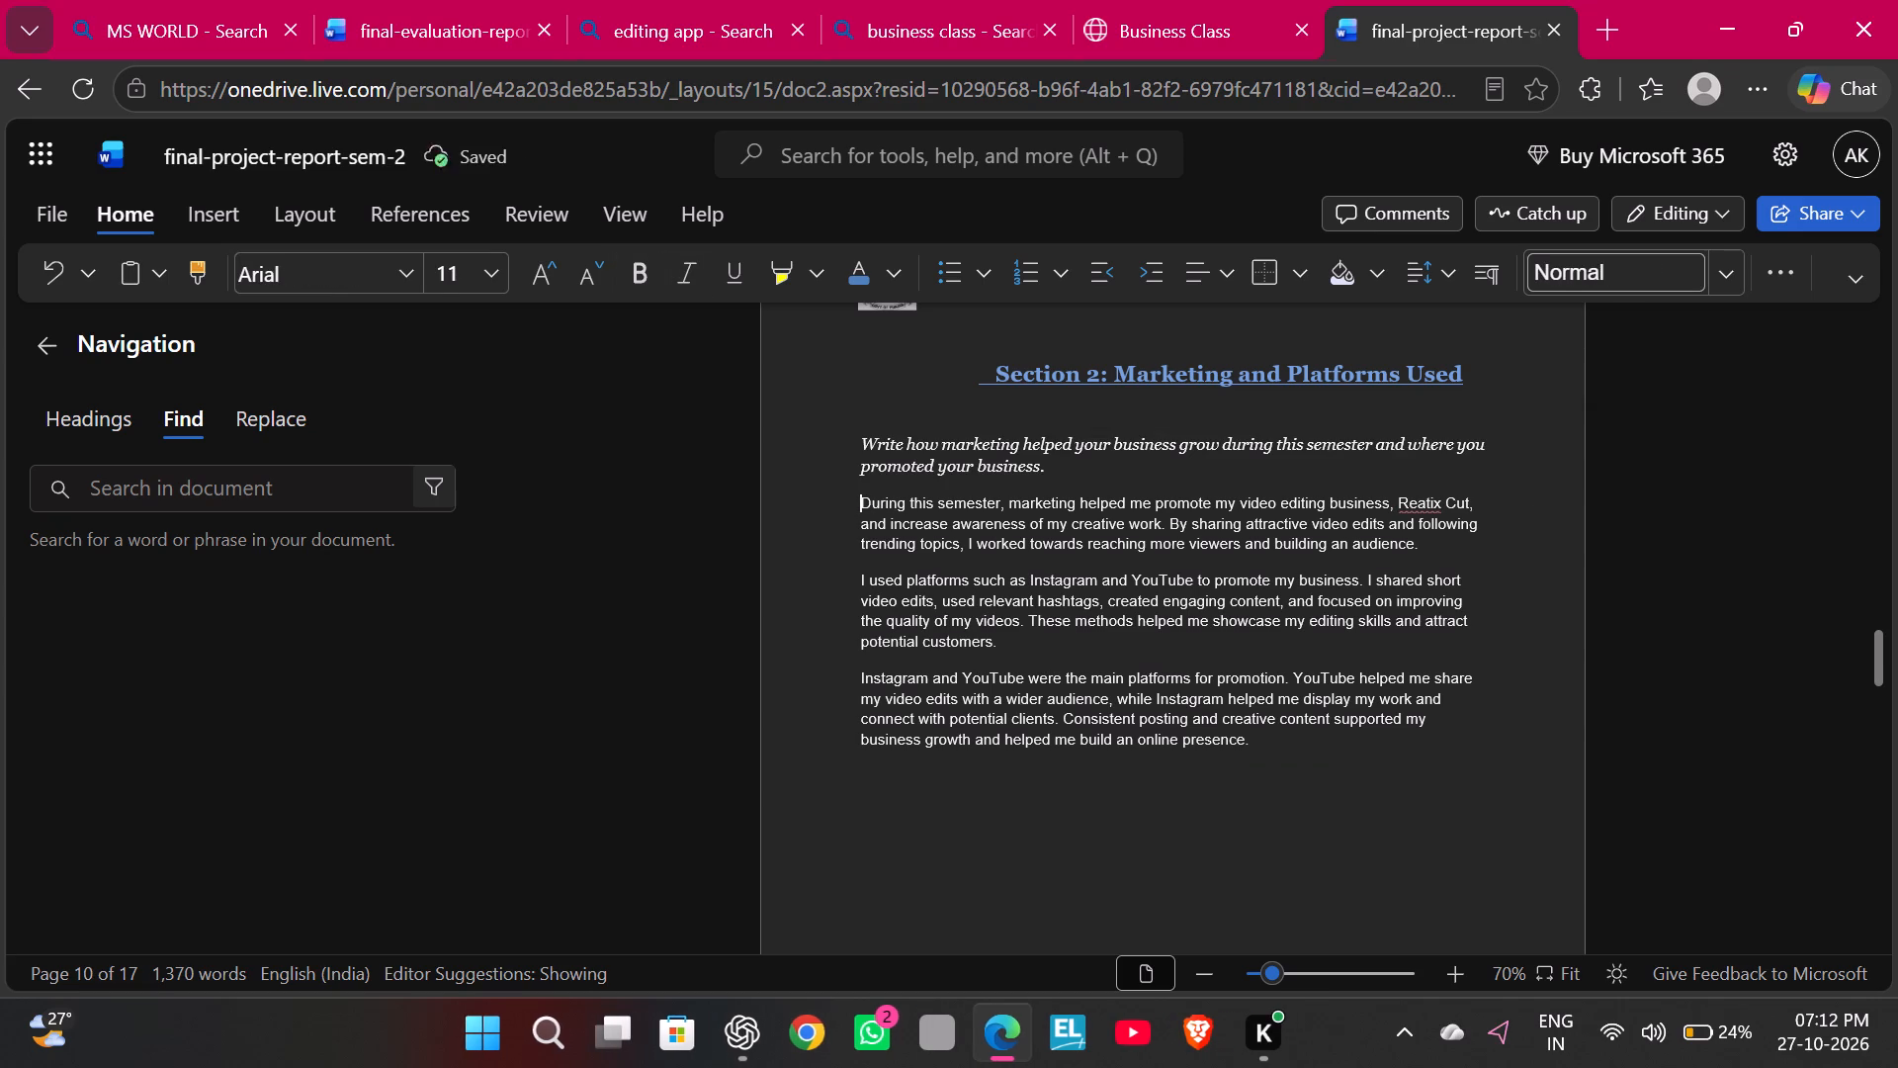
pyautogui.press('Return')
pyautogui.press('Return')
# Set the font size of the three Section 2 answer paragraphs about marketing and platforms to 14.
pyautogui.moveTo(861, 583); pyautogui.dragTo(1378, 764)
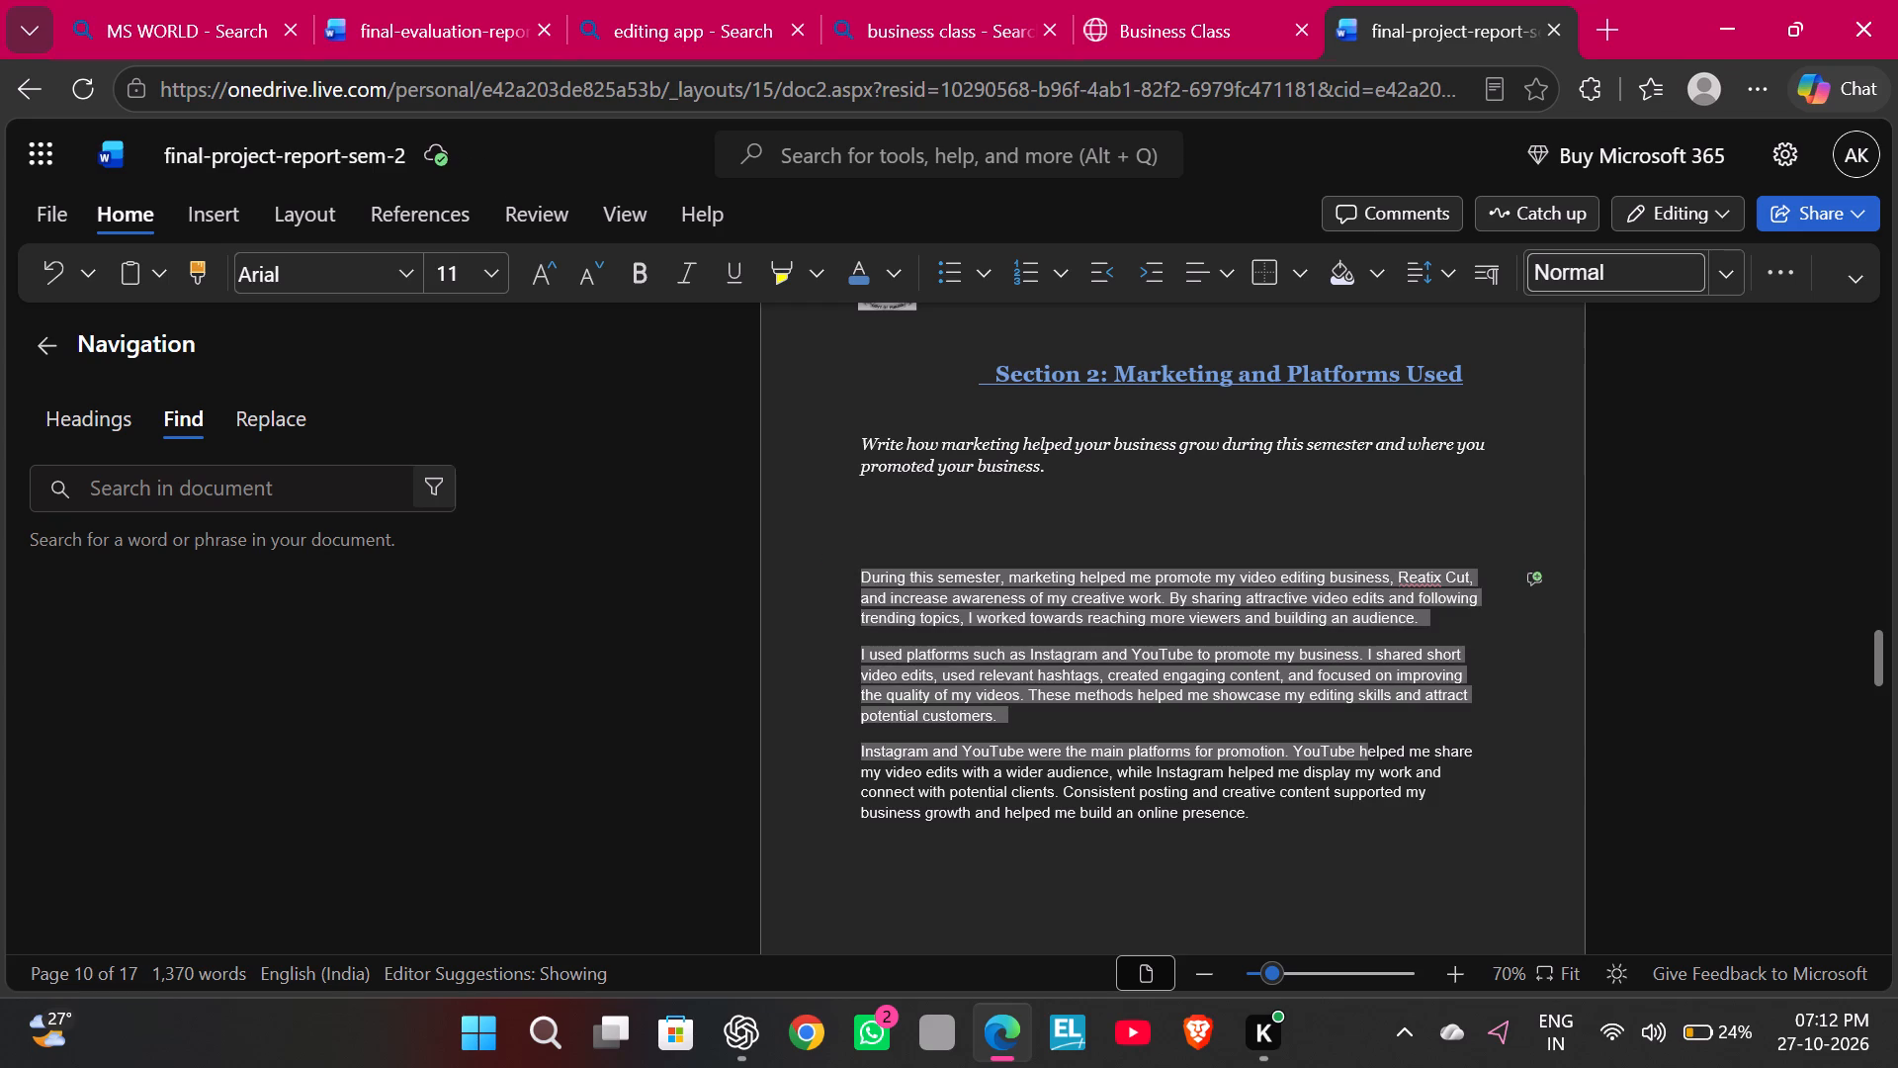
pyautogui.moveTo(1378, 764); pyautogui.dragTo(1382, 813)
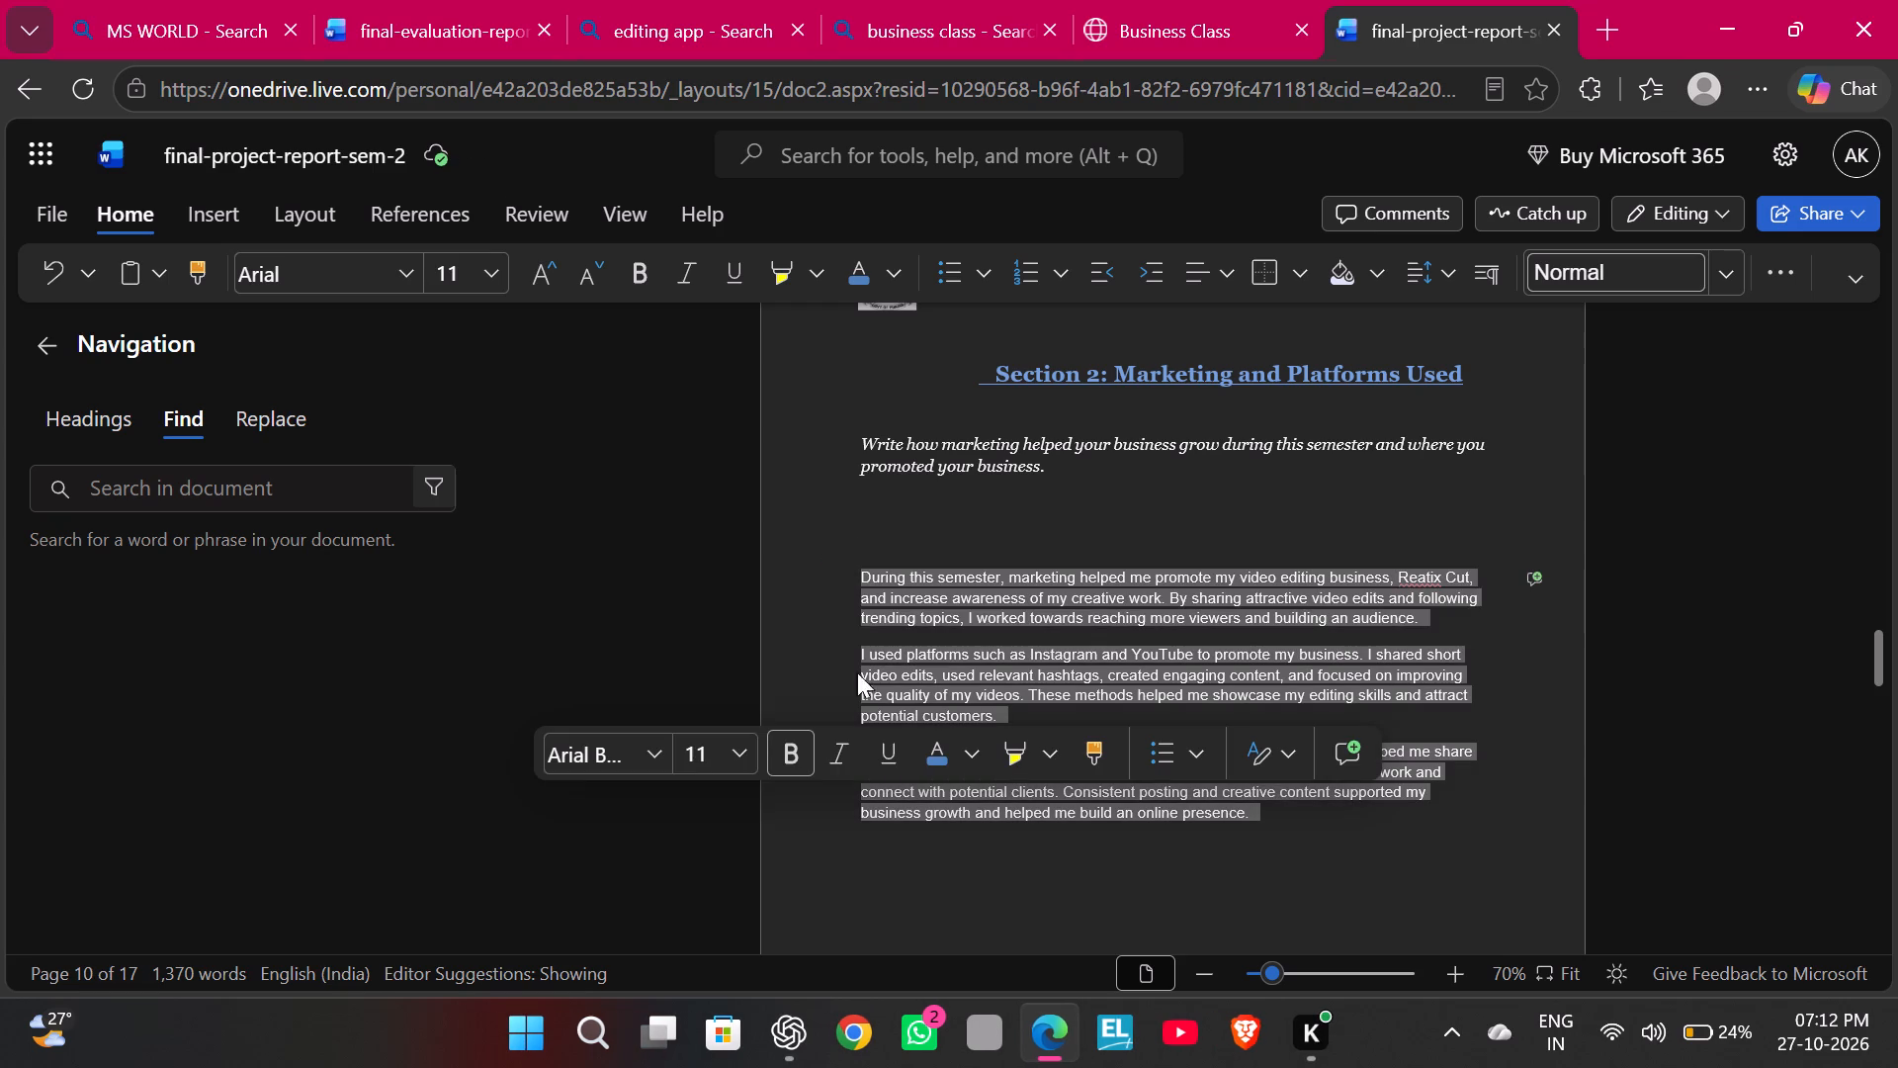
pyautogui.click(735, 746)
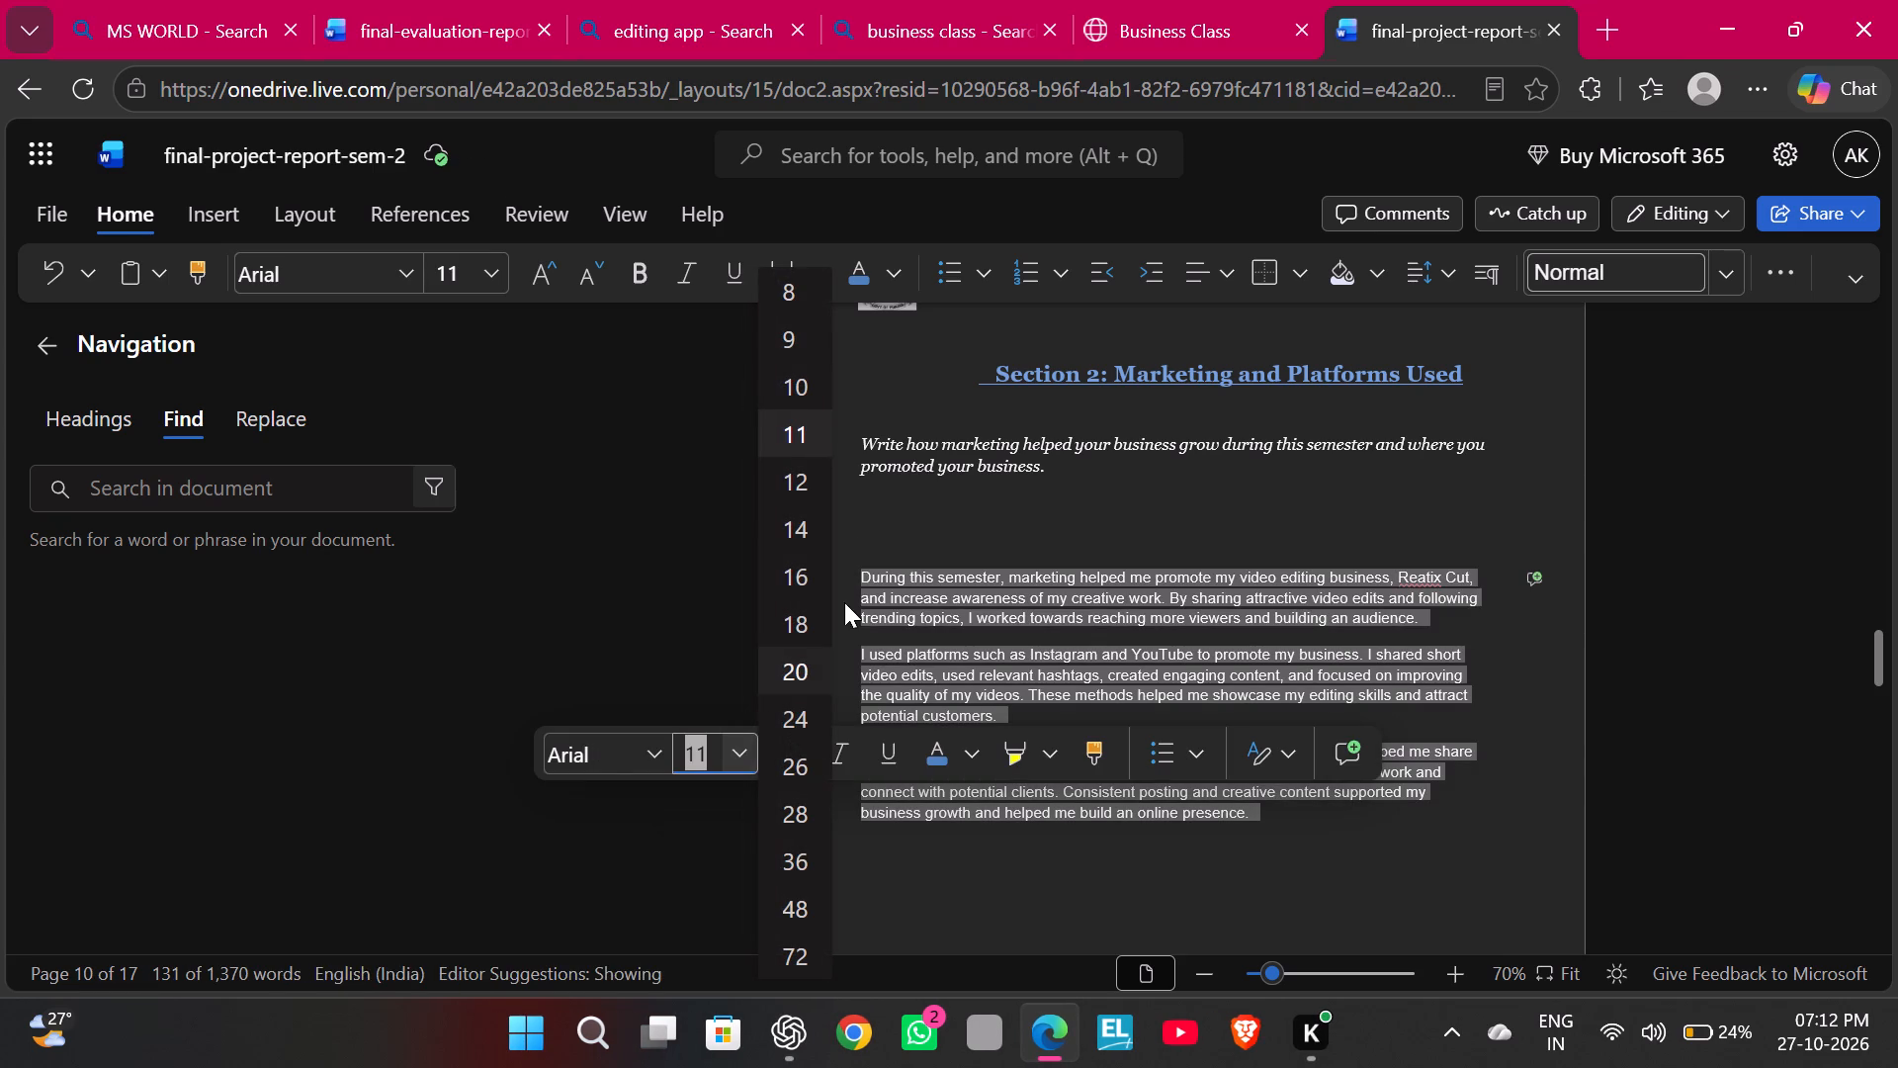
pyautogui.click(811, 525)
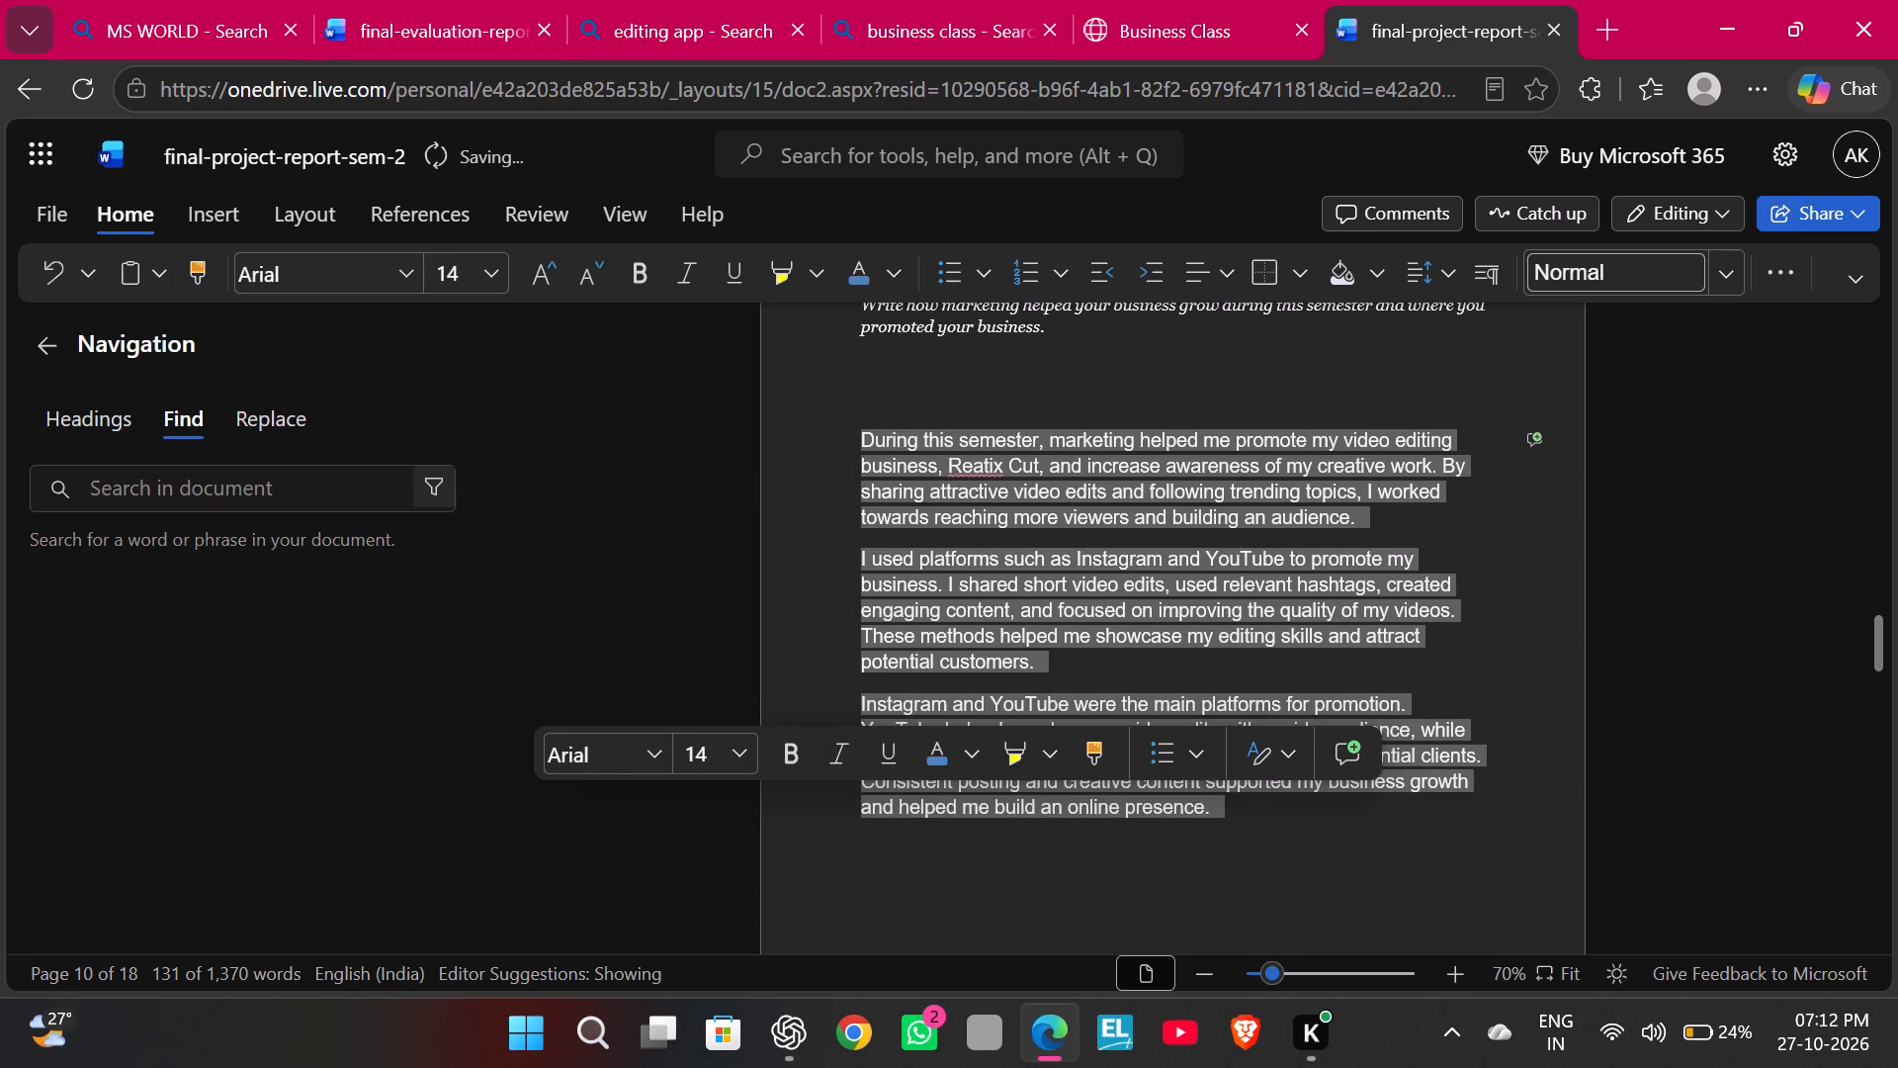
# Add an empty line after each of the first two Section 2 answer paragraphs to space the three paragraphs apart.
pyautogui.click(1434, 497)
pyautogui.click(1375, 534)
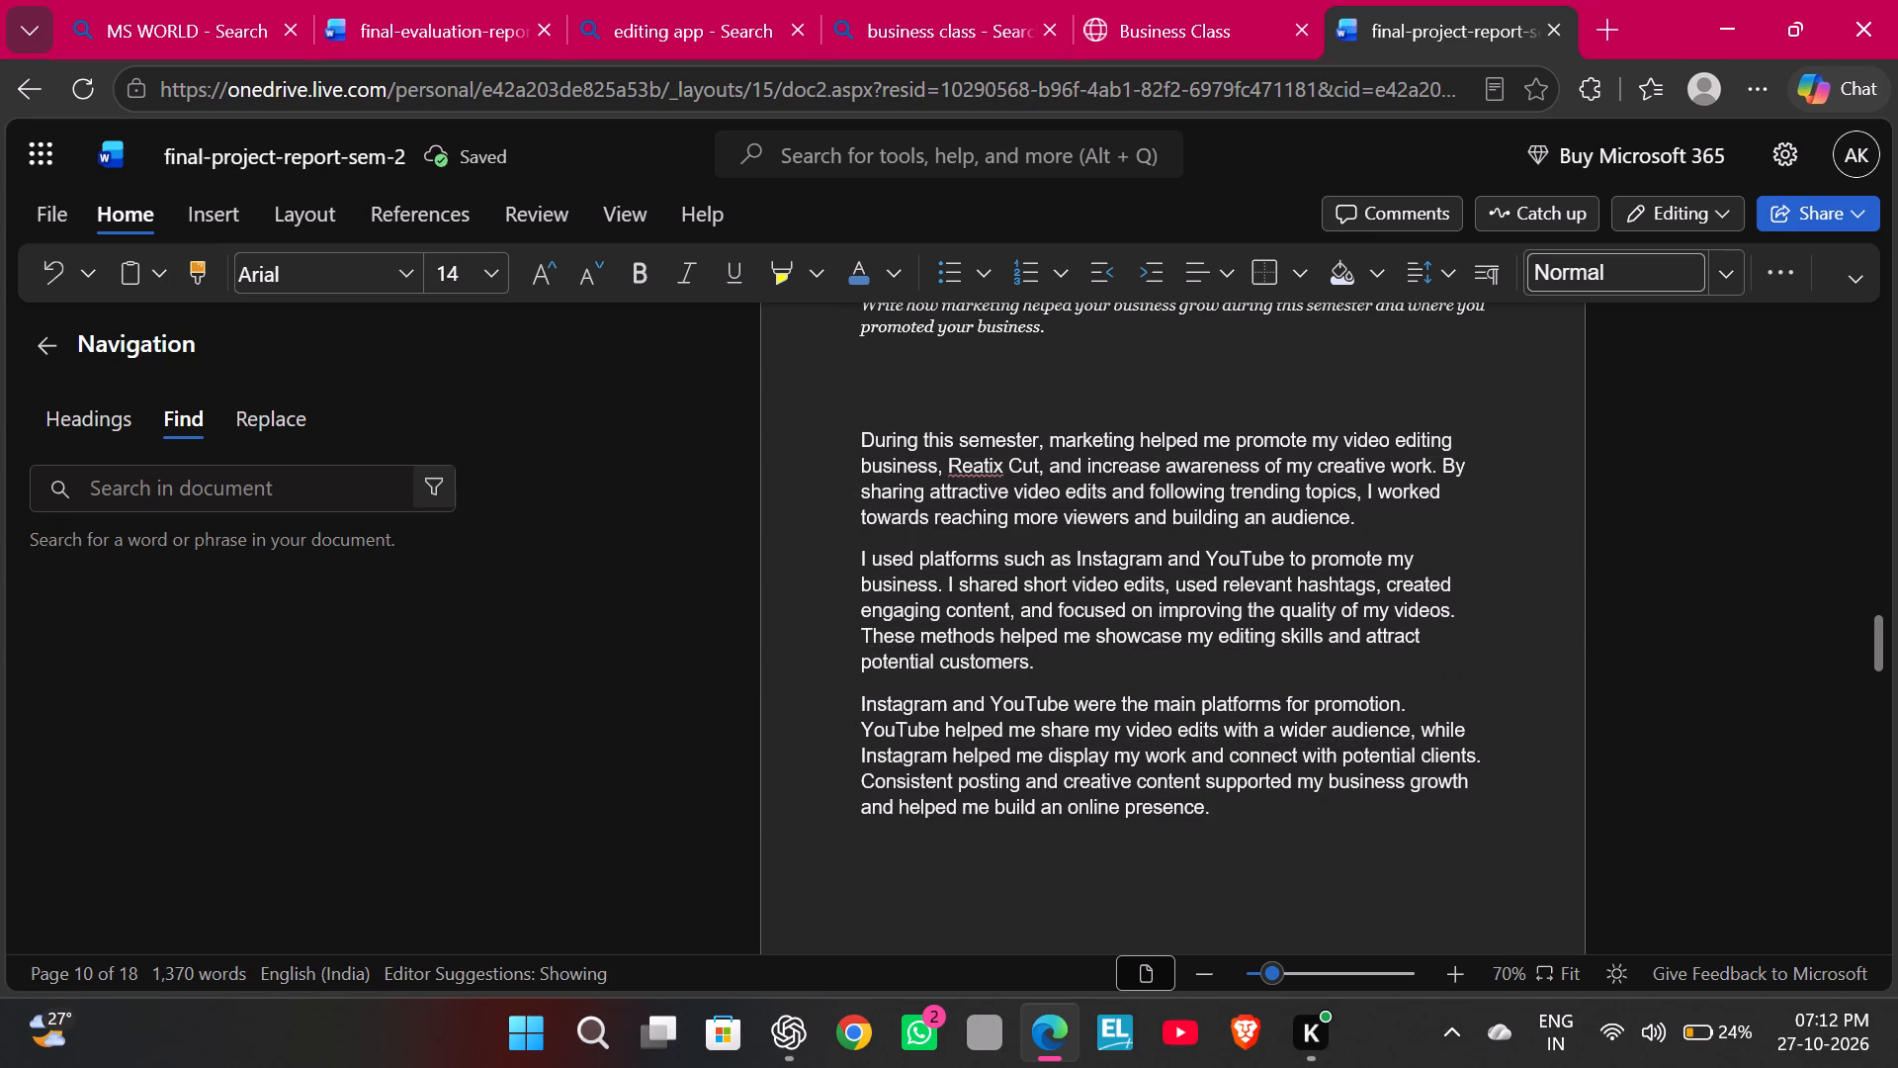
pyautogui.moveTo(1375, 534); pyautogui.dragTo(1370, 519)
pyautogui.press('Return')
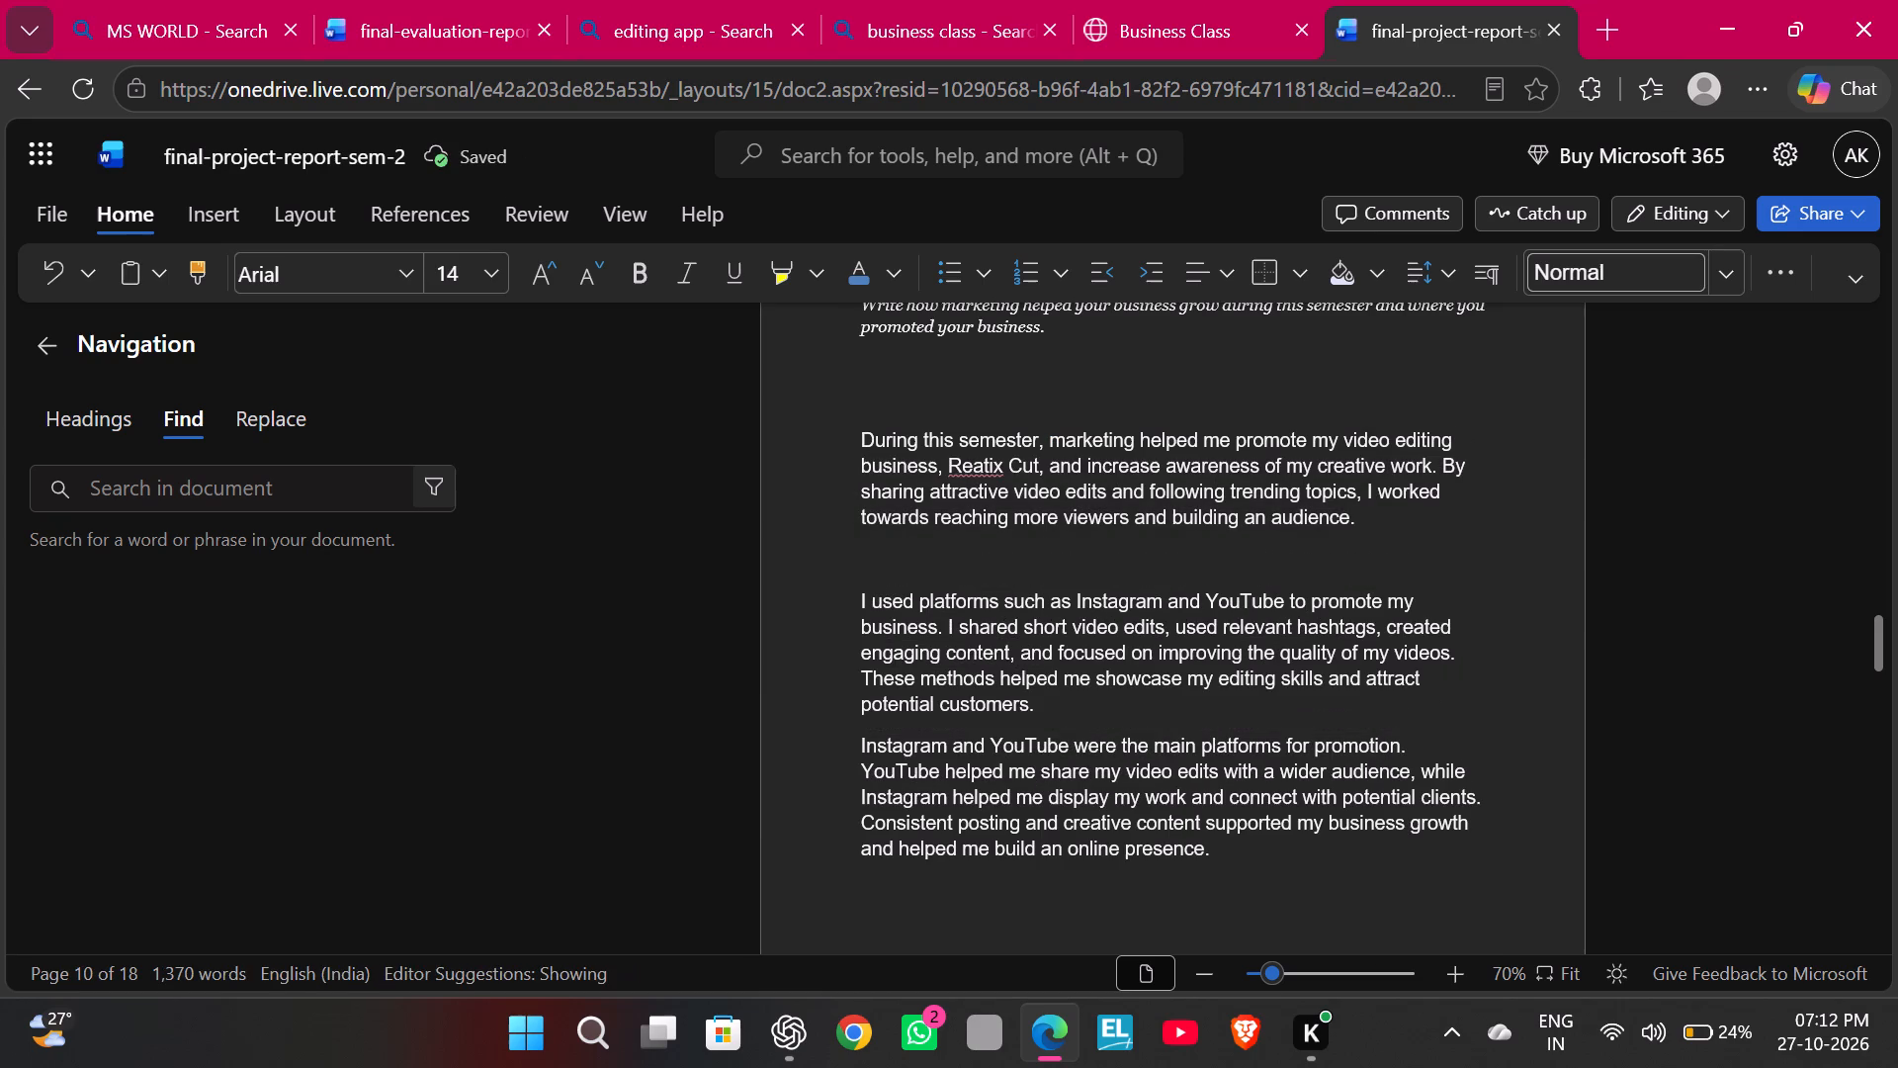
pyautogui.click(1259, 694)
pyautogui.press('Return')
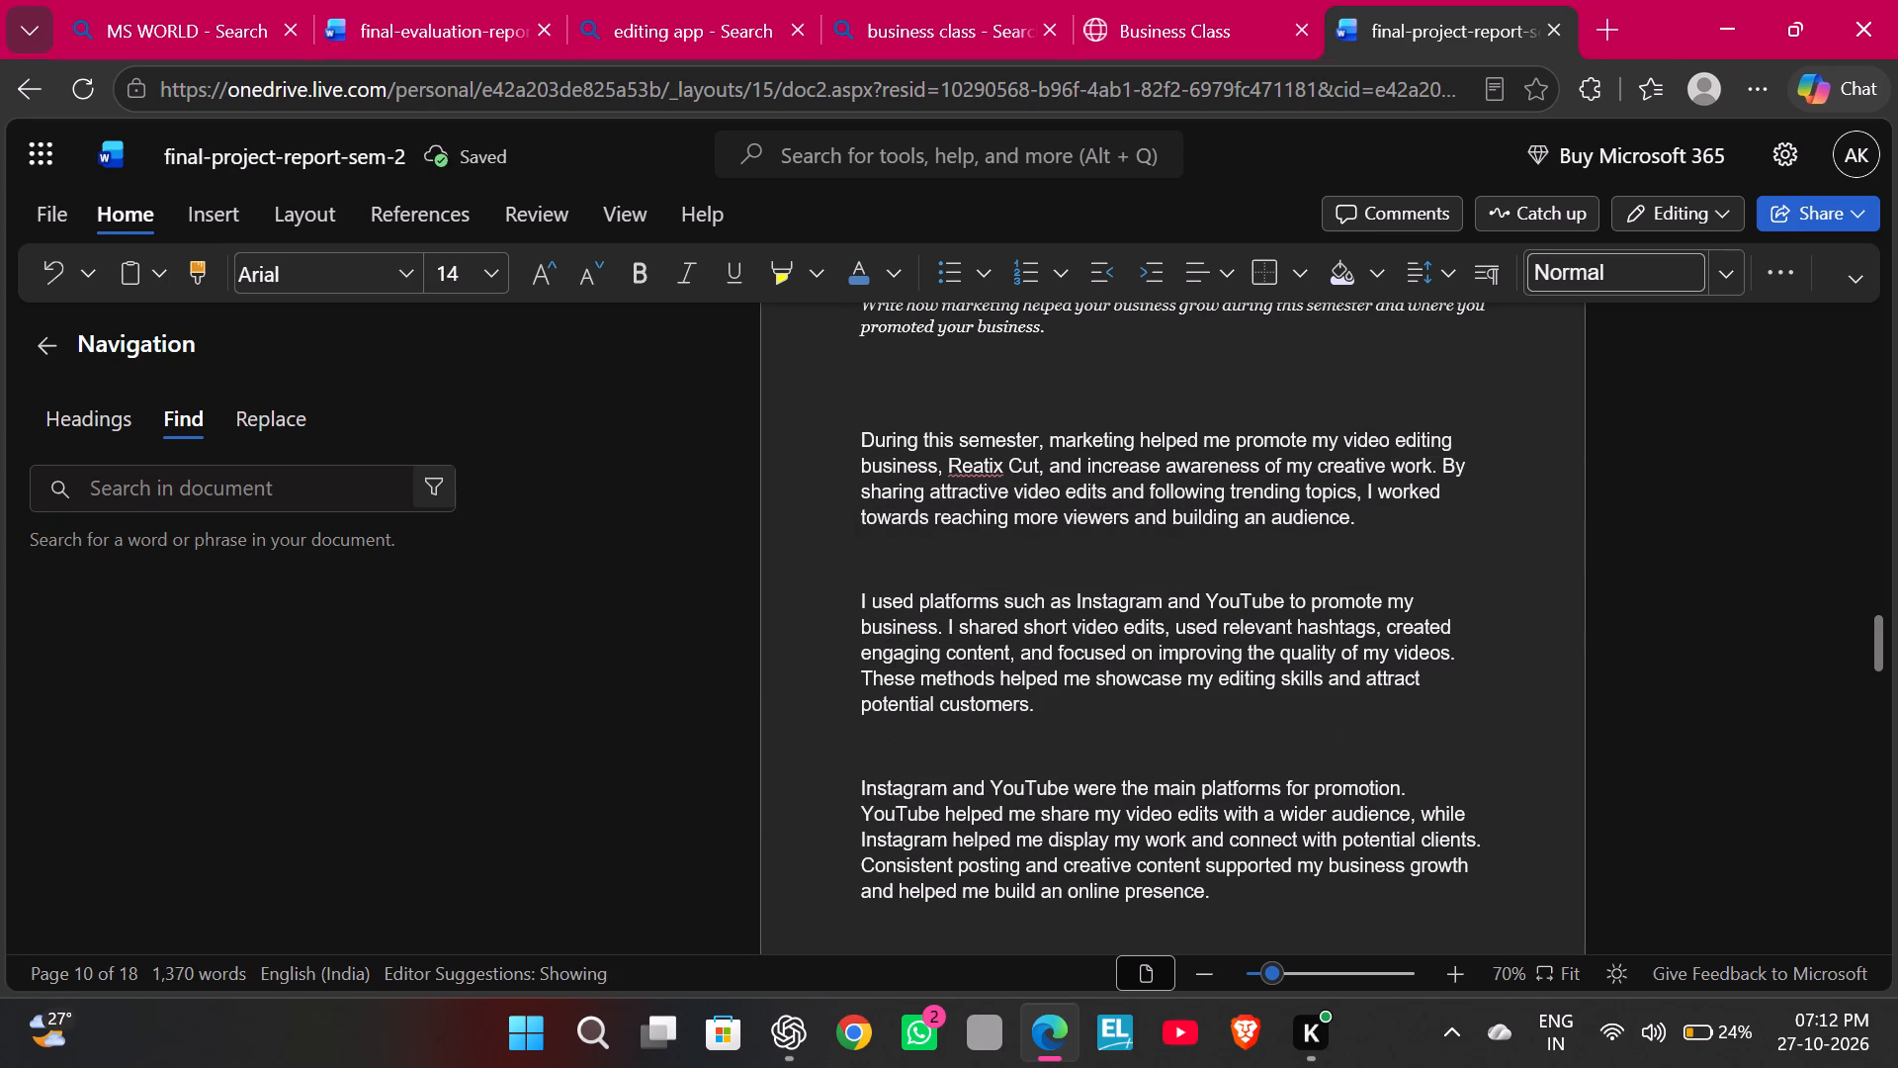
# Delete one empty line between the Section 2 italic instruction text and the first body paragraph.
pyautogui.scroll(1, 1259, 694)
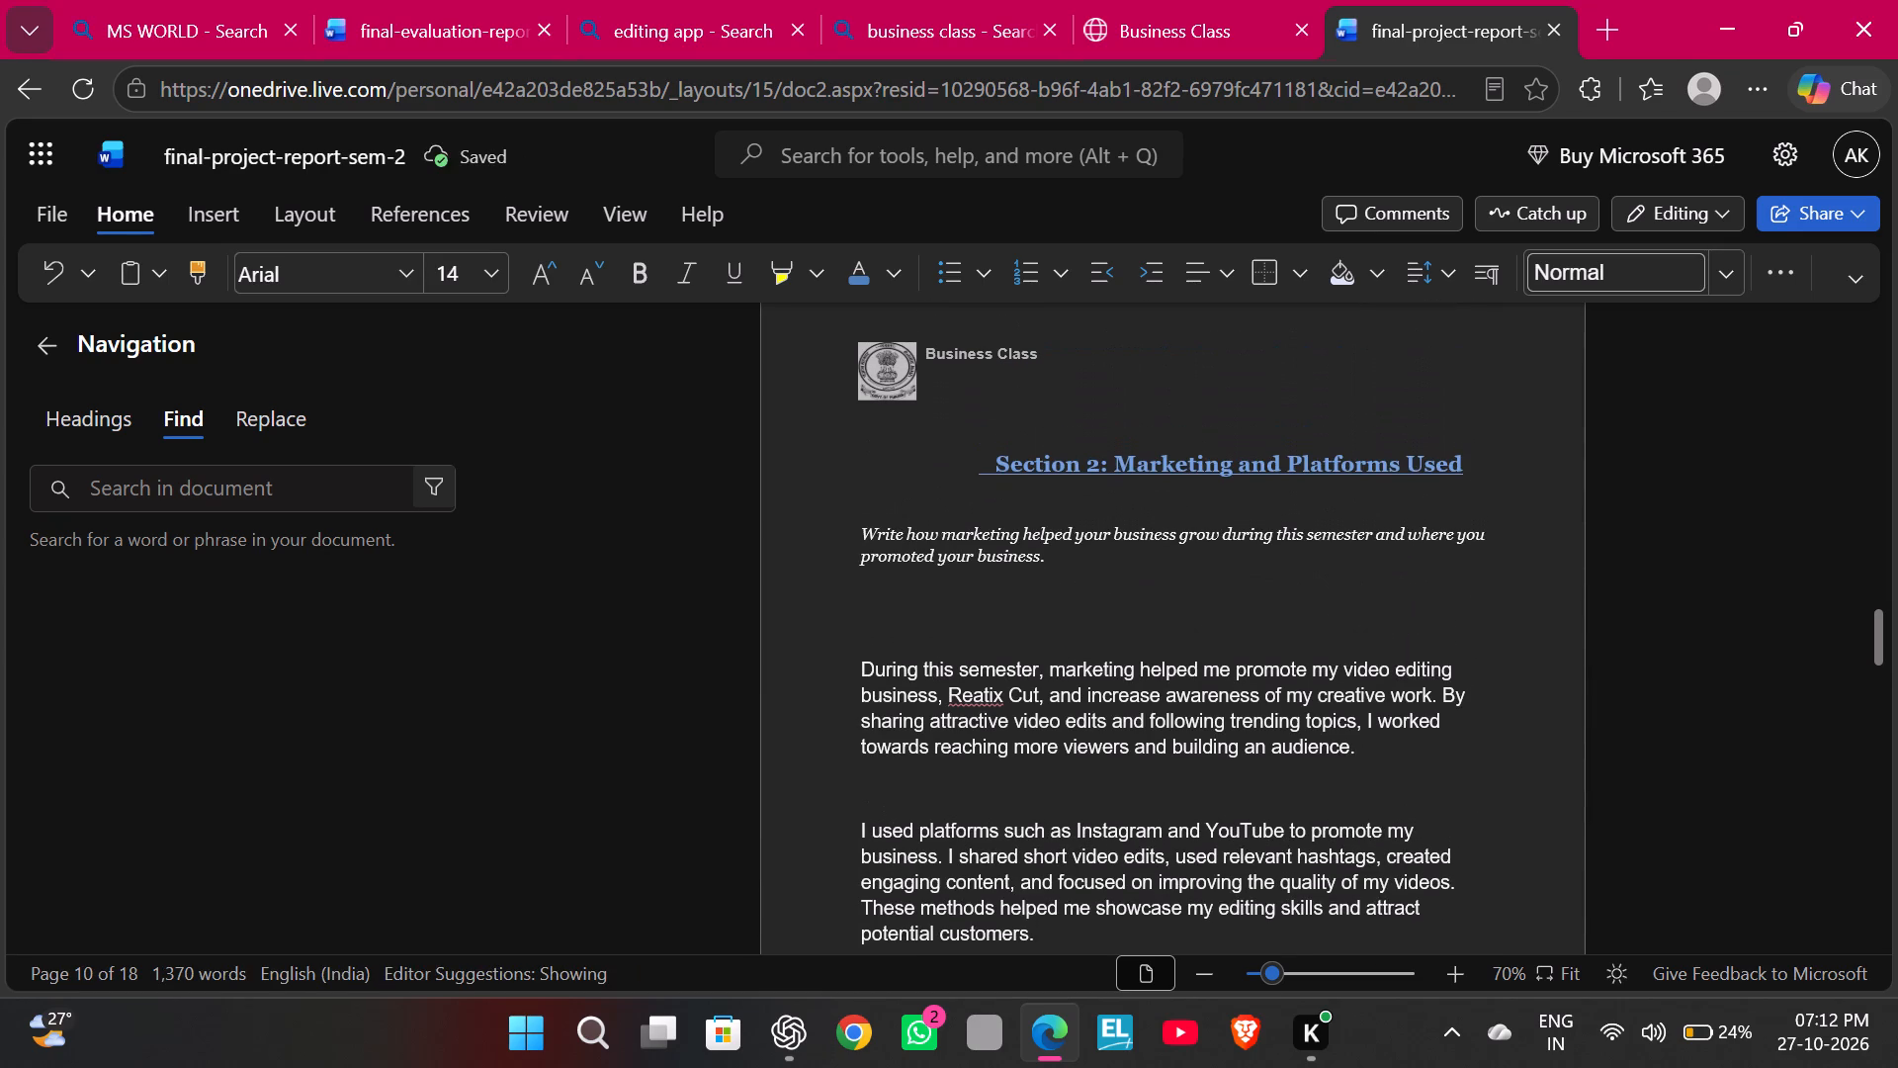
pyautogui.click(1219, 605)
pyautogui.click(1189, 619)
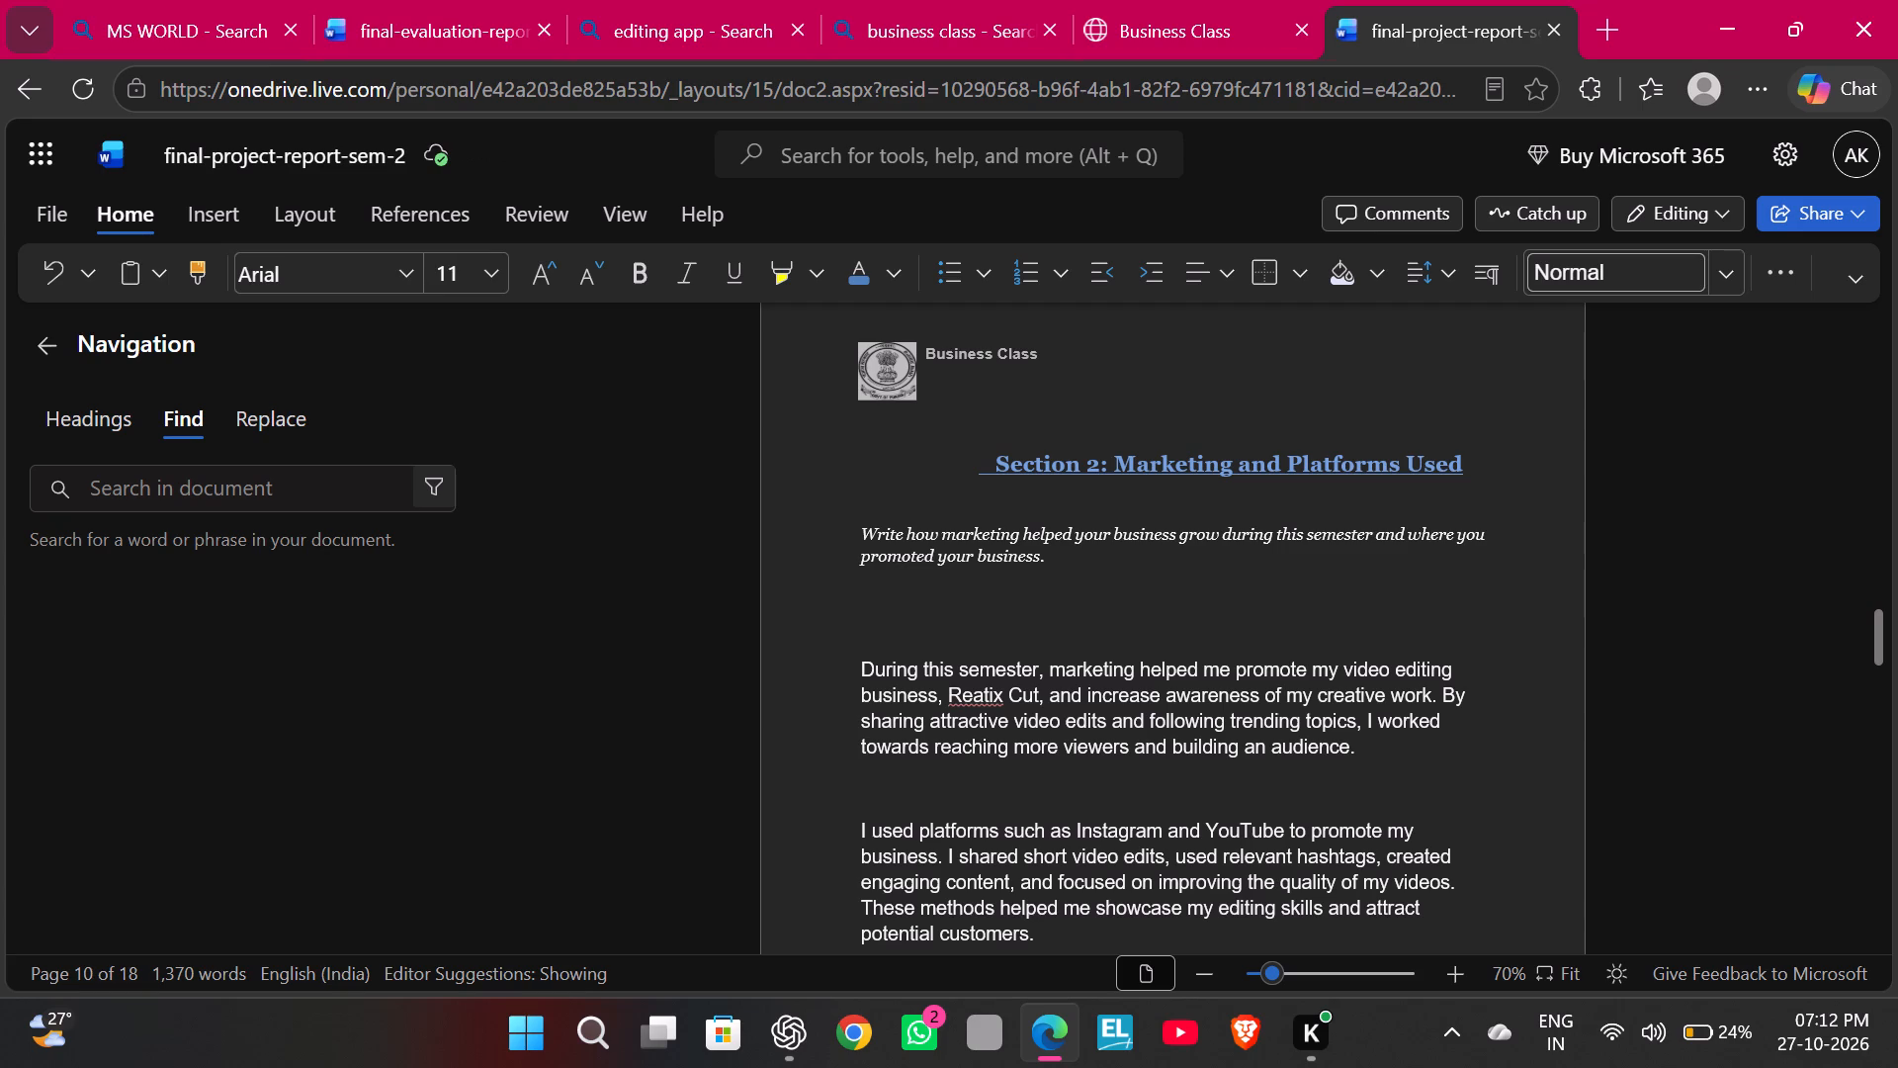
pyautogui.press('BackSpace')
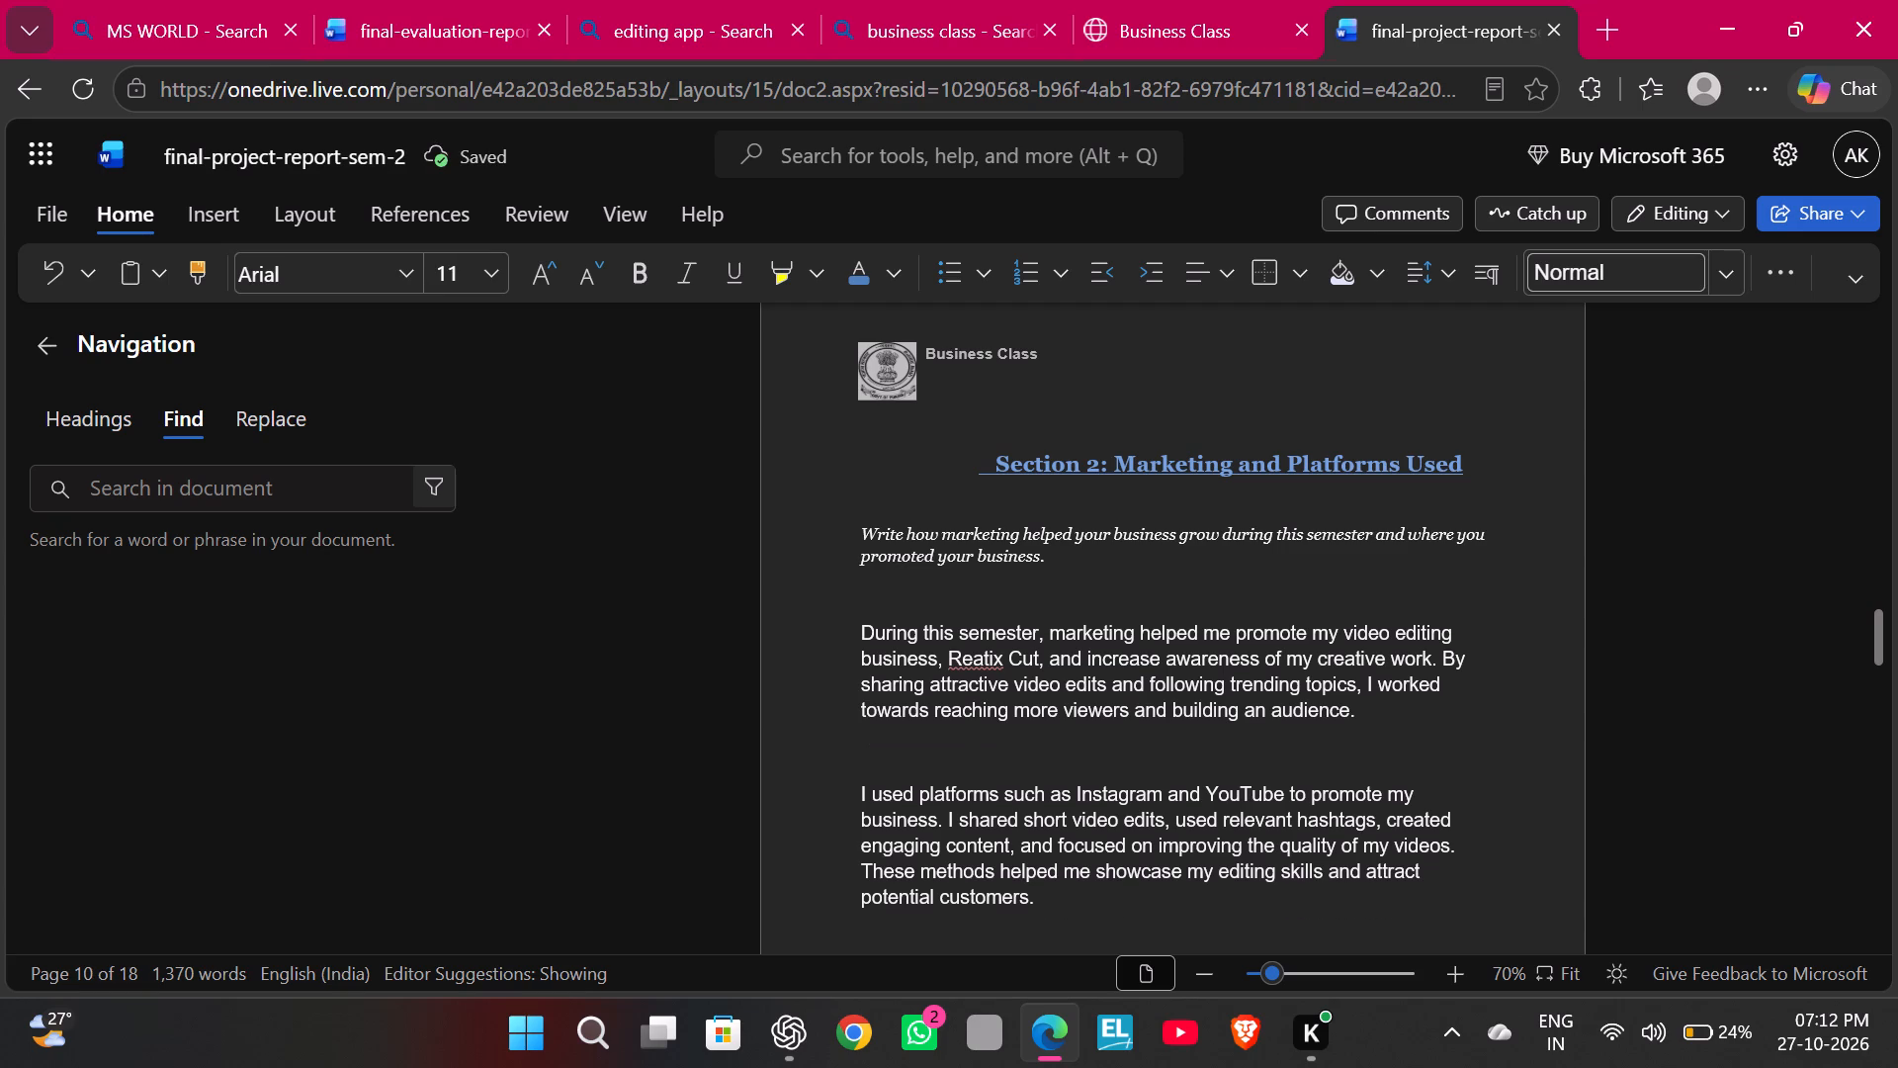
# Delete surplus empty lines above the bold heading "Section 3: Marketing Activities Done".
pyautogui.scroll(-2, 1189, 619)
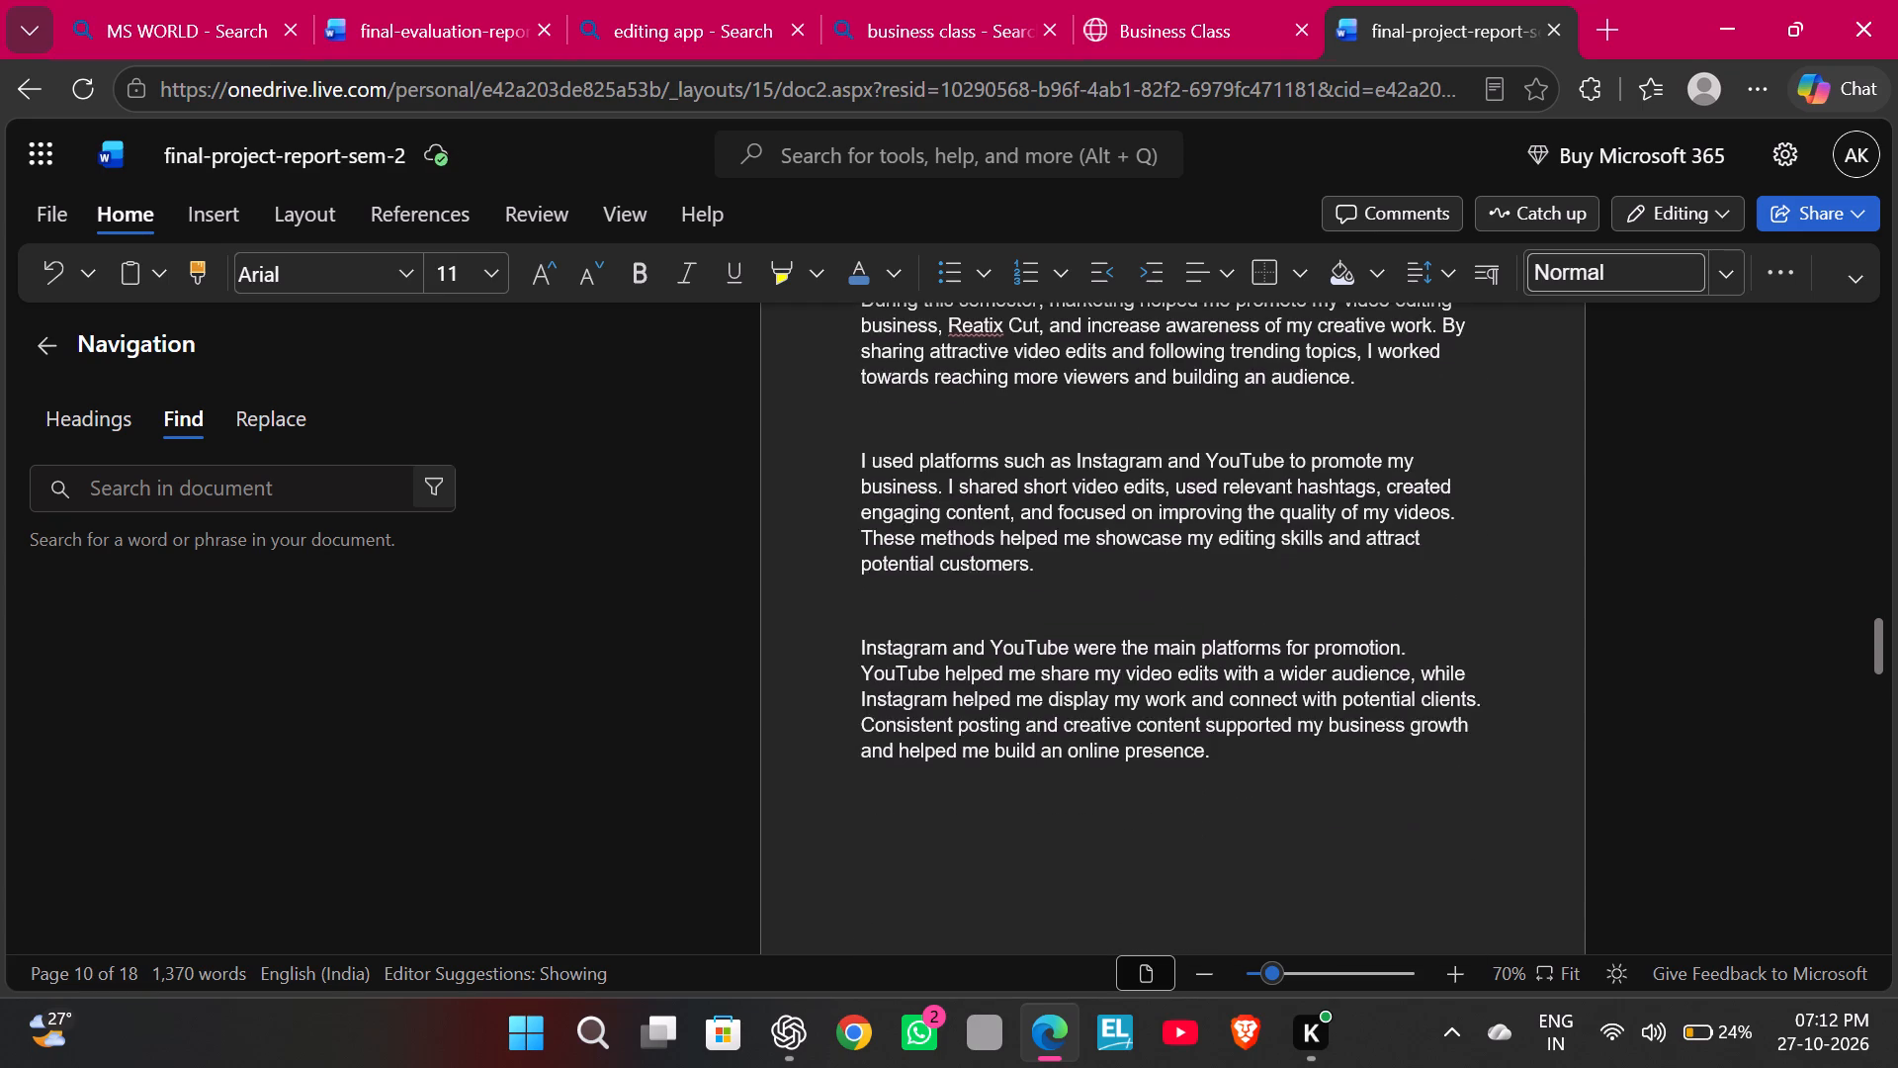
pyautogui.scroll(-4, 1189, 619)
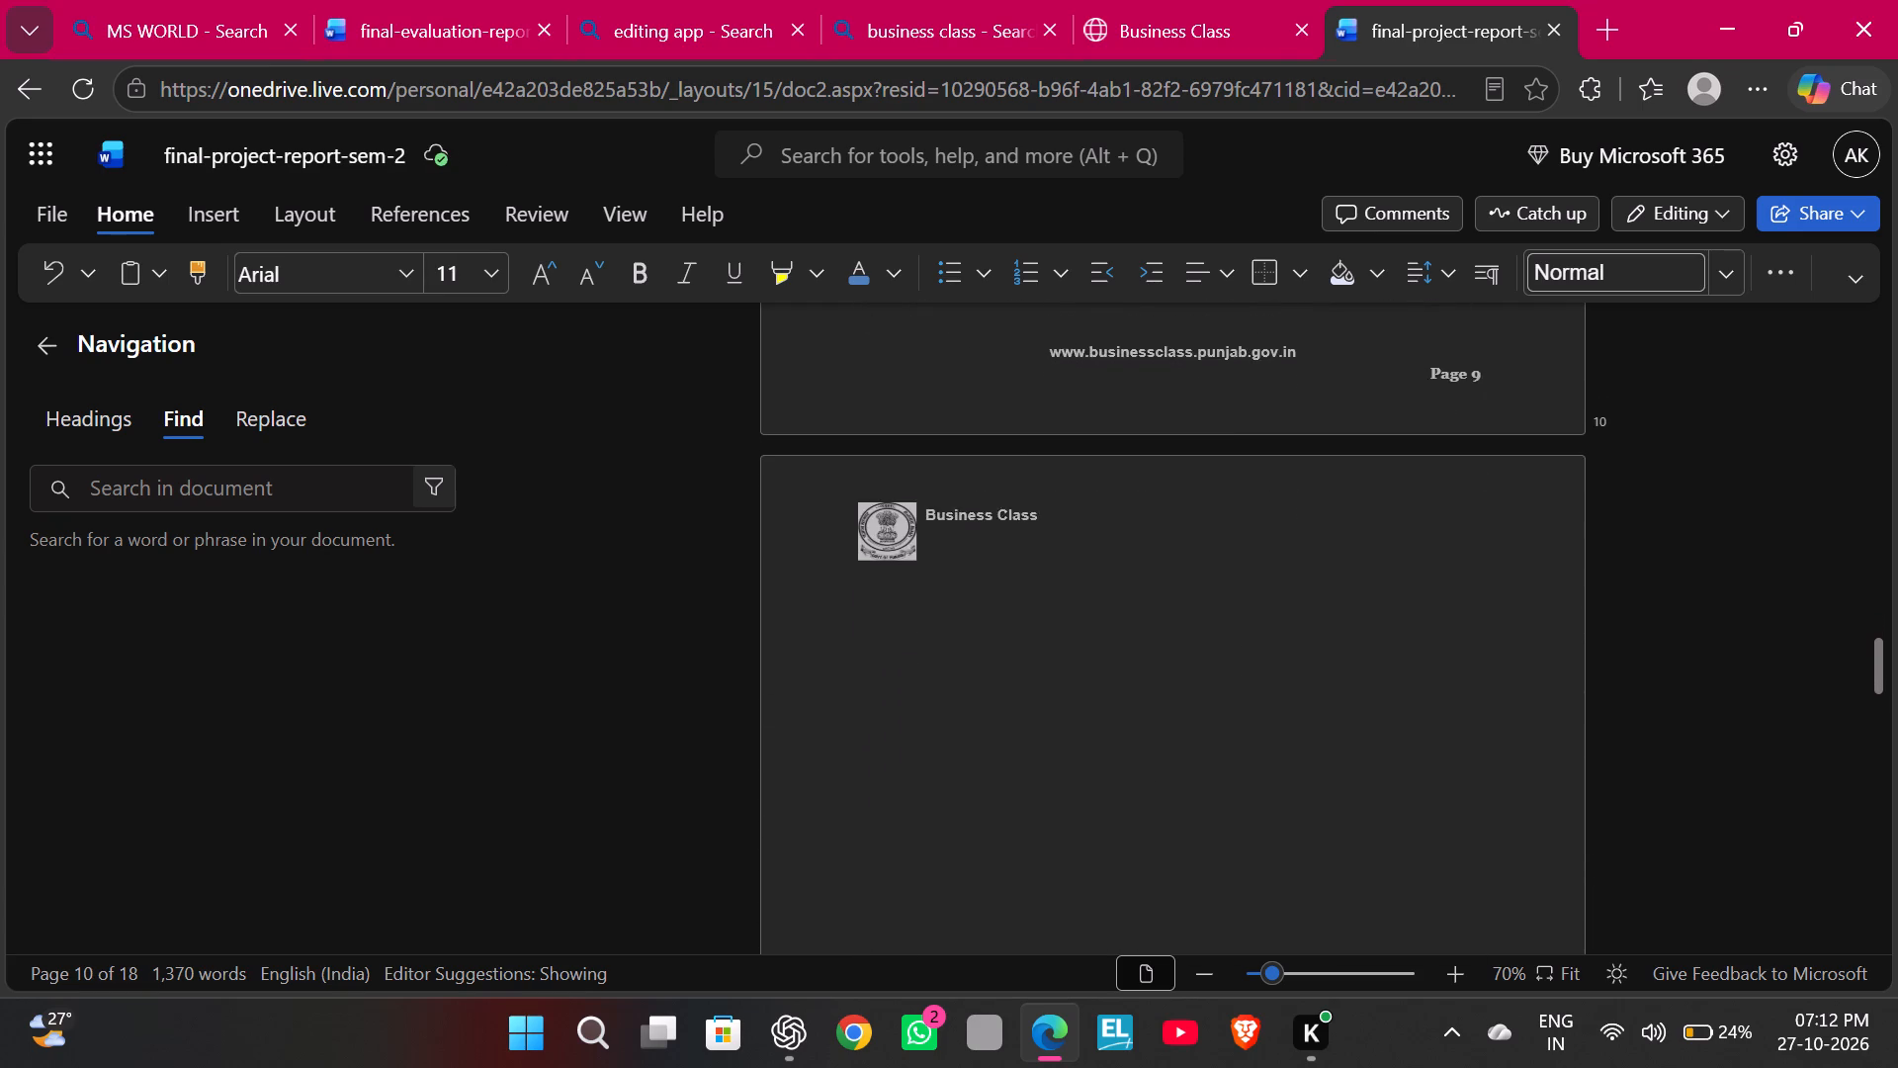
pyautogui.scroll(-3, 1189, 619)
pyautogui.scroll(1, 1189, 619)
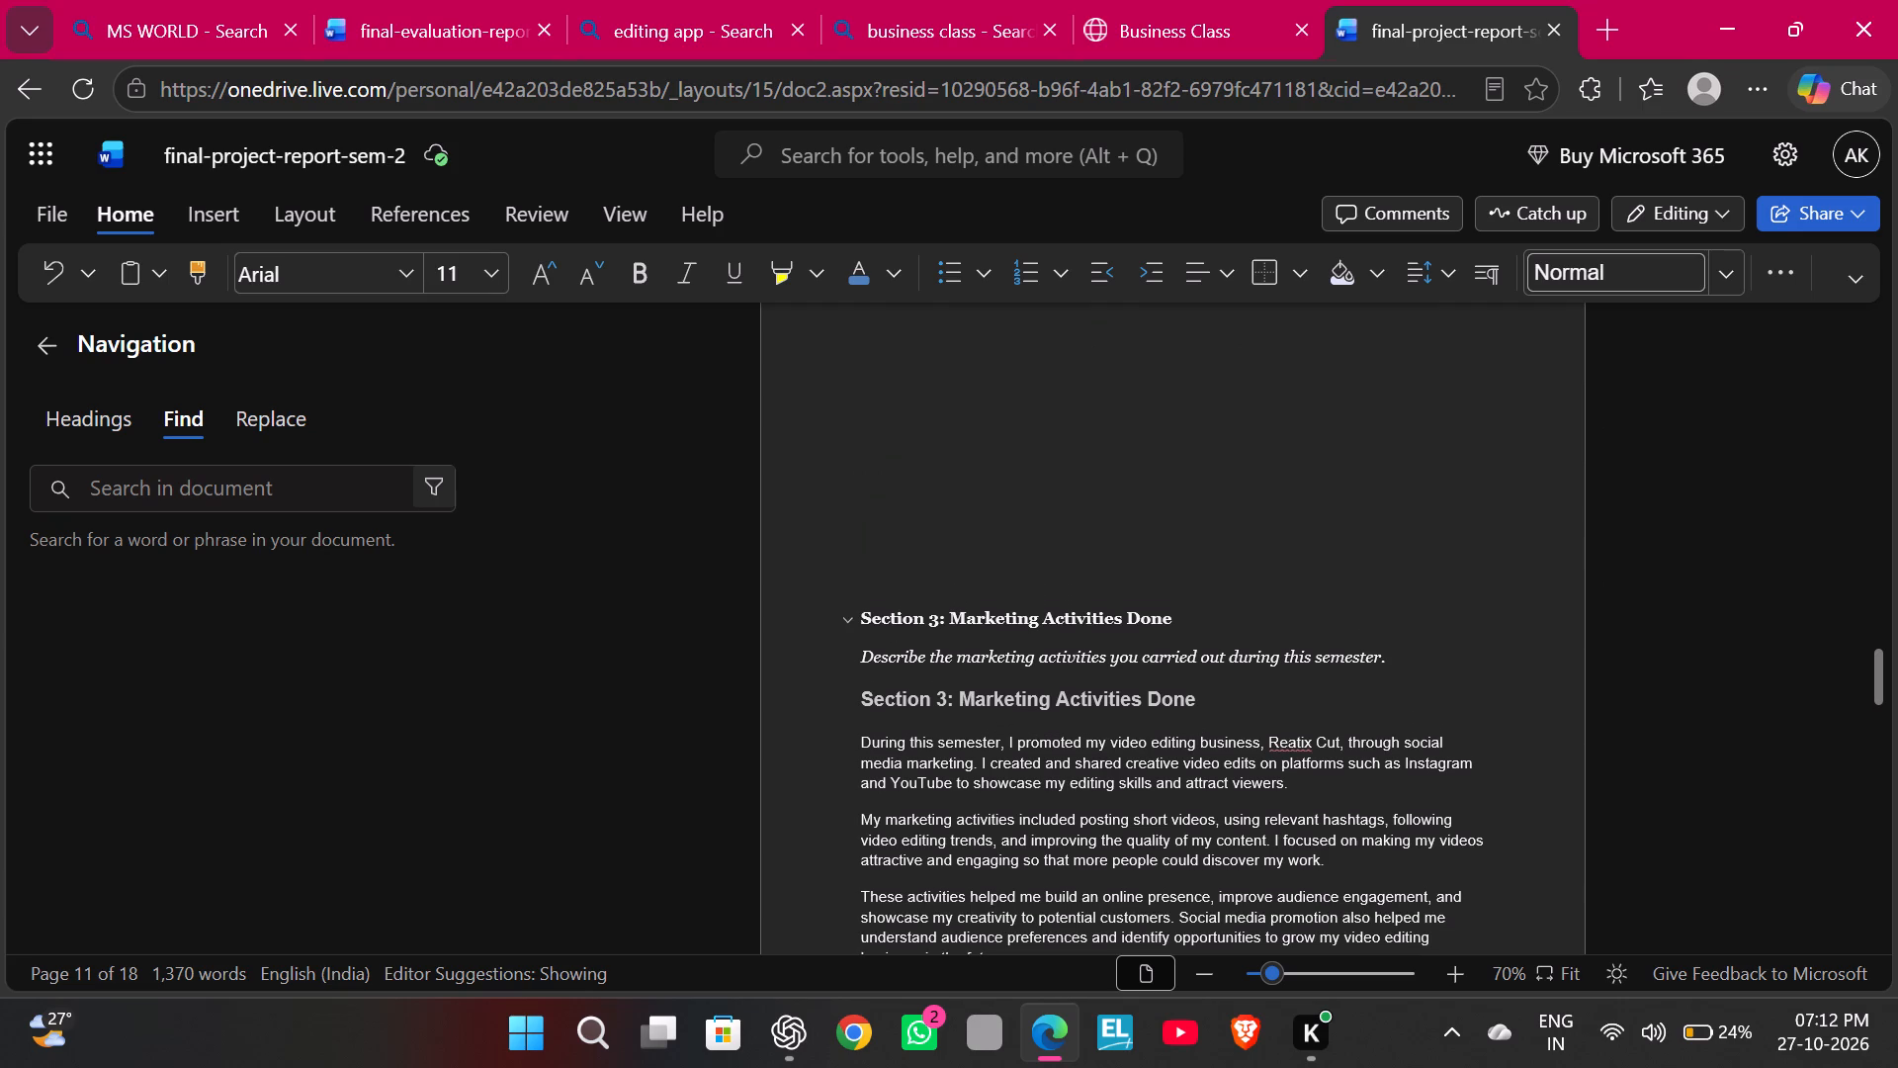
pyautogui.click(986, 578)
pyautogui.press('BackSpace')
pyautogui.press('BackSpace')
pyautogui.press('BackSpace')
pyautogui.press('BackSpace')
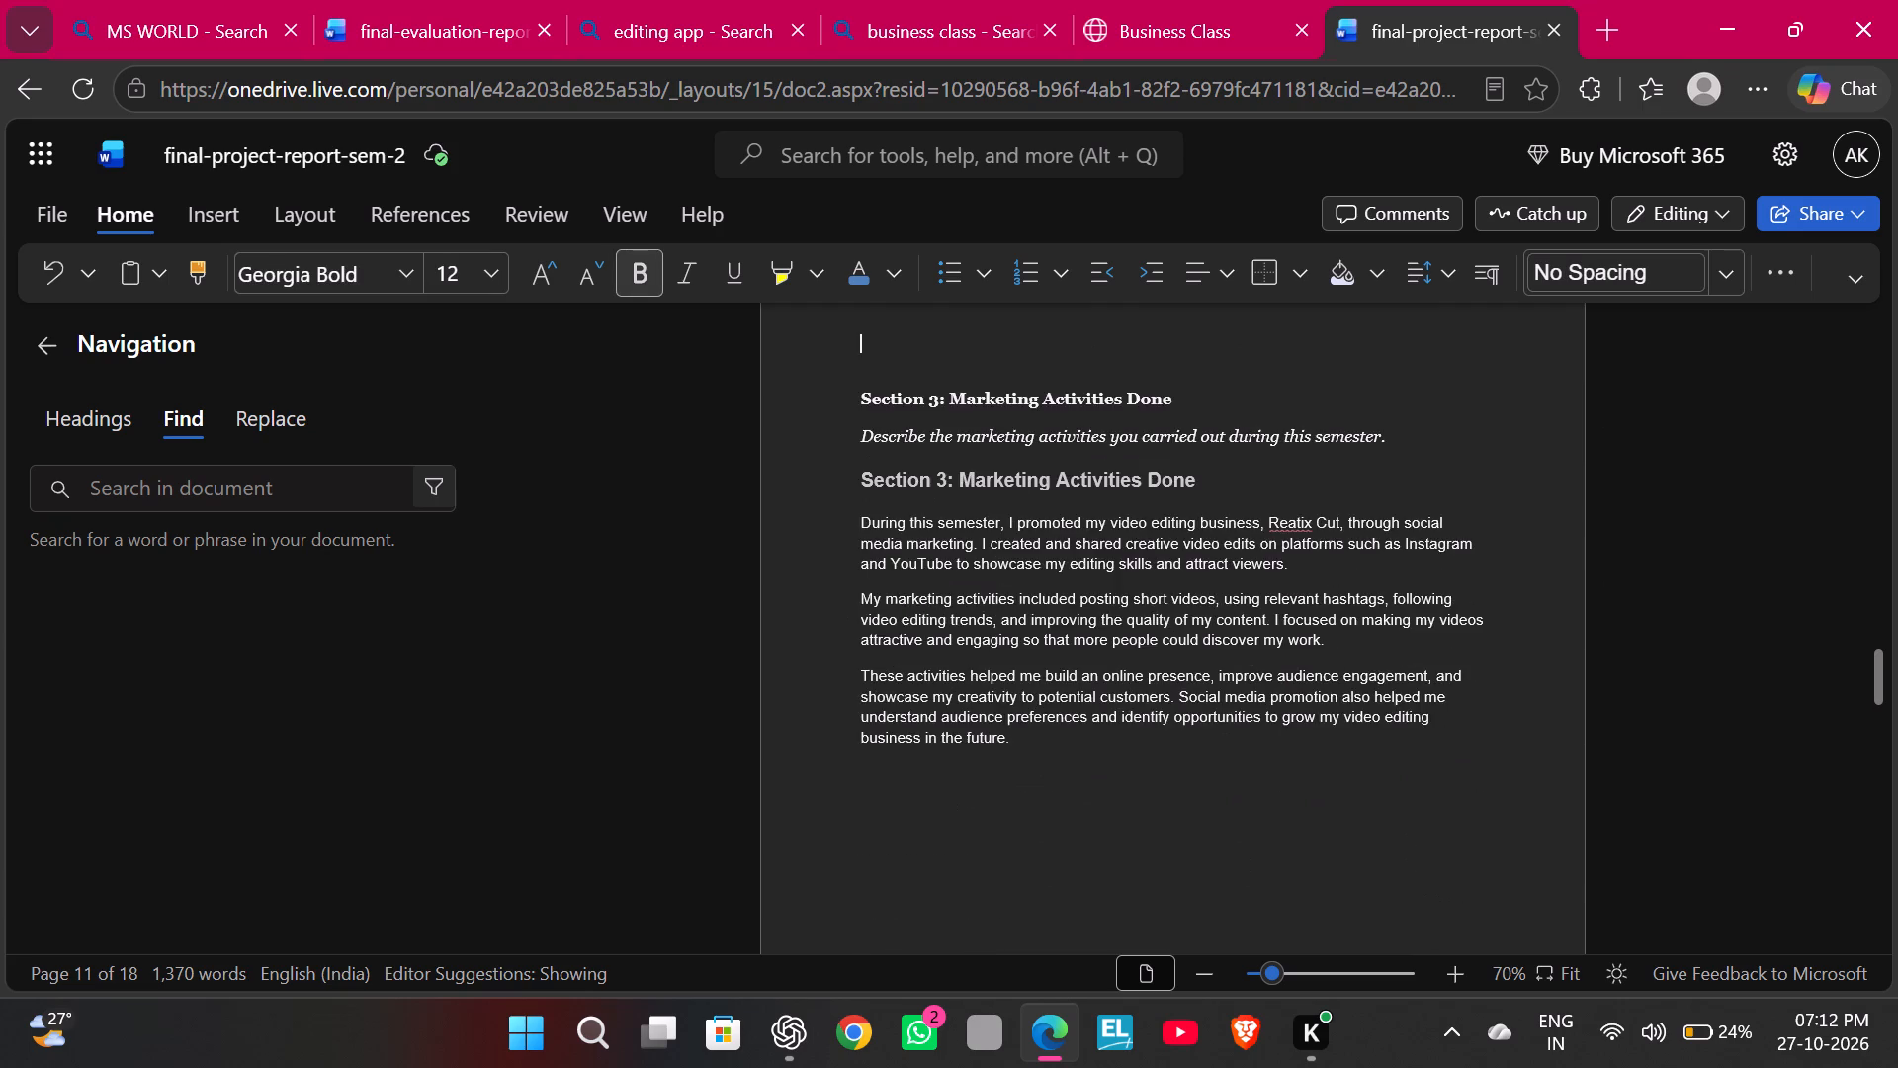
pyautogui.press('BackSpace')
# Replace the duplicate grey heading "Section 3: Marketing Activities Done" below the italic instruction with two empty lines.
pyautogui.scroll(2, 986, 578)
pyautogui.scroll(-1, 986, 578)
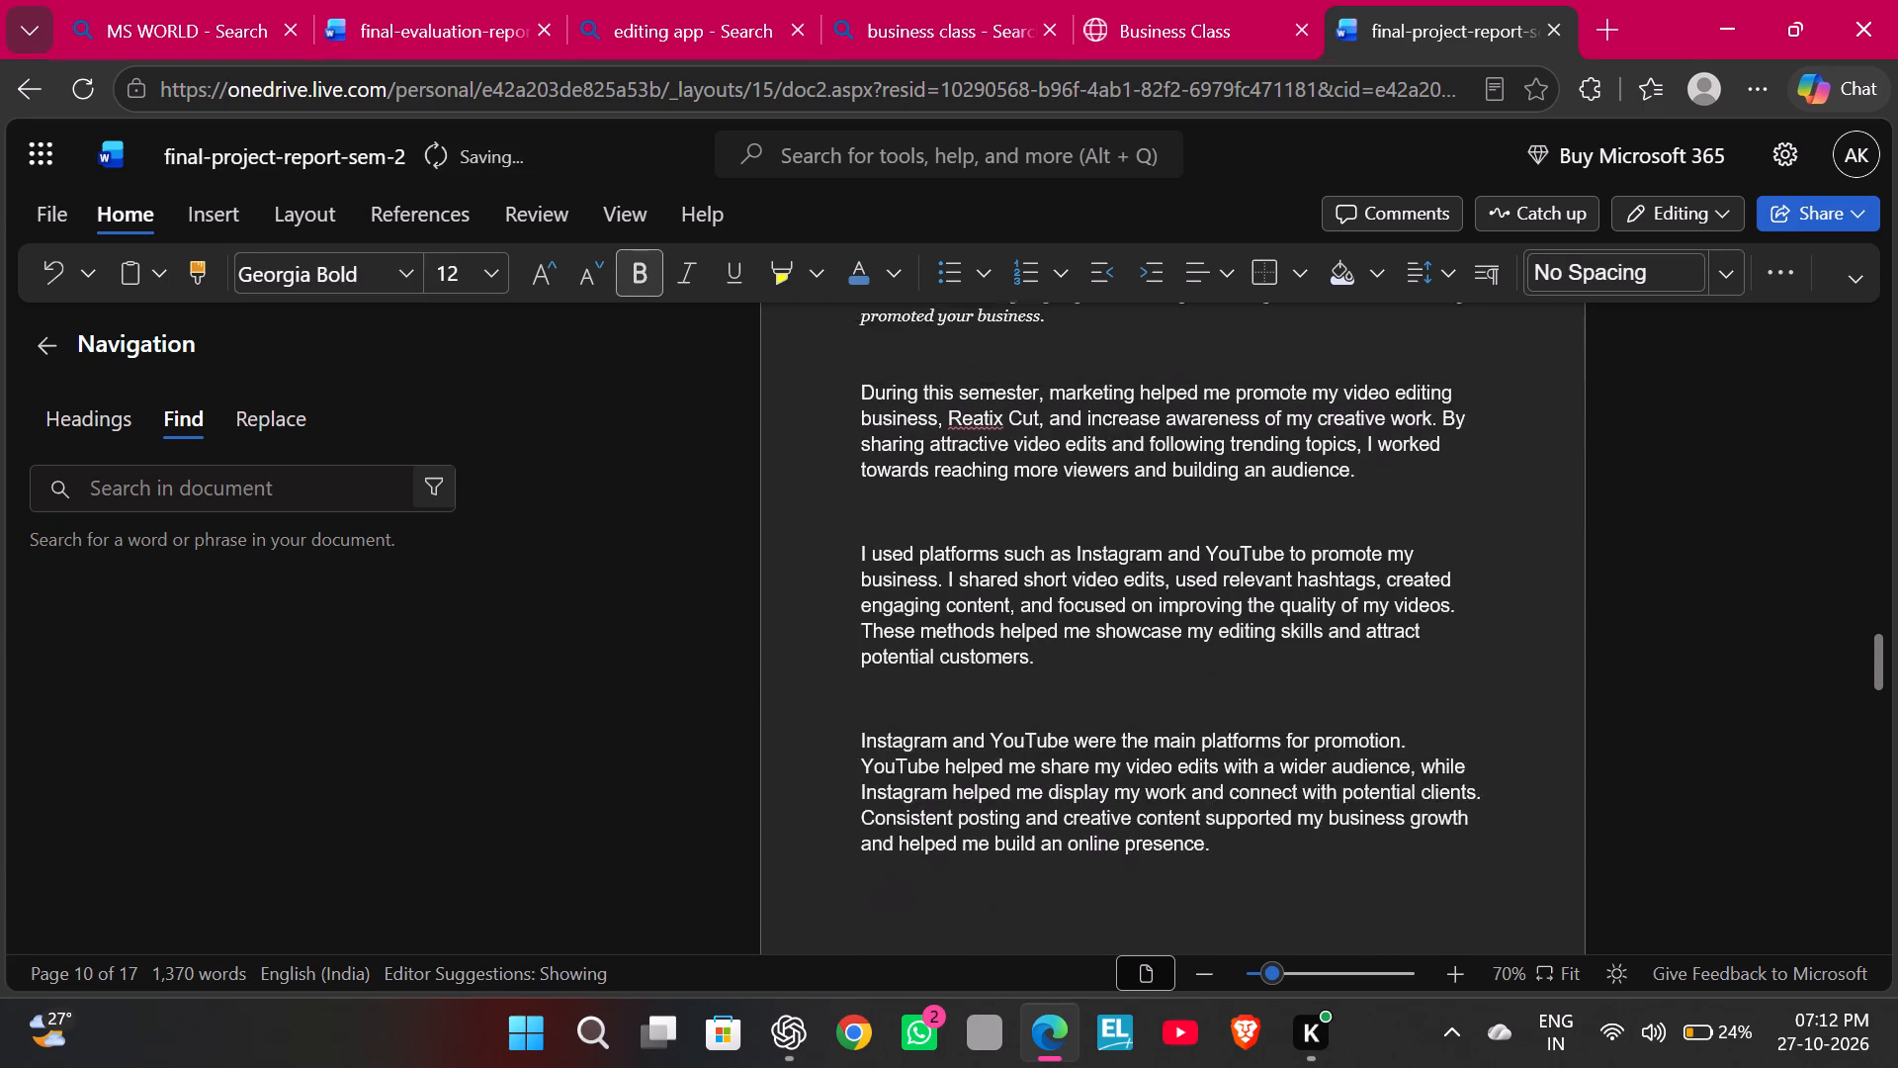
pyautogui.scroll(-1, 986, 578)
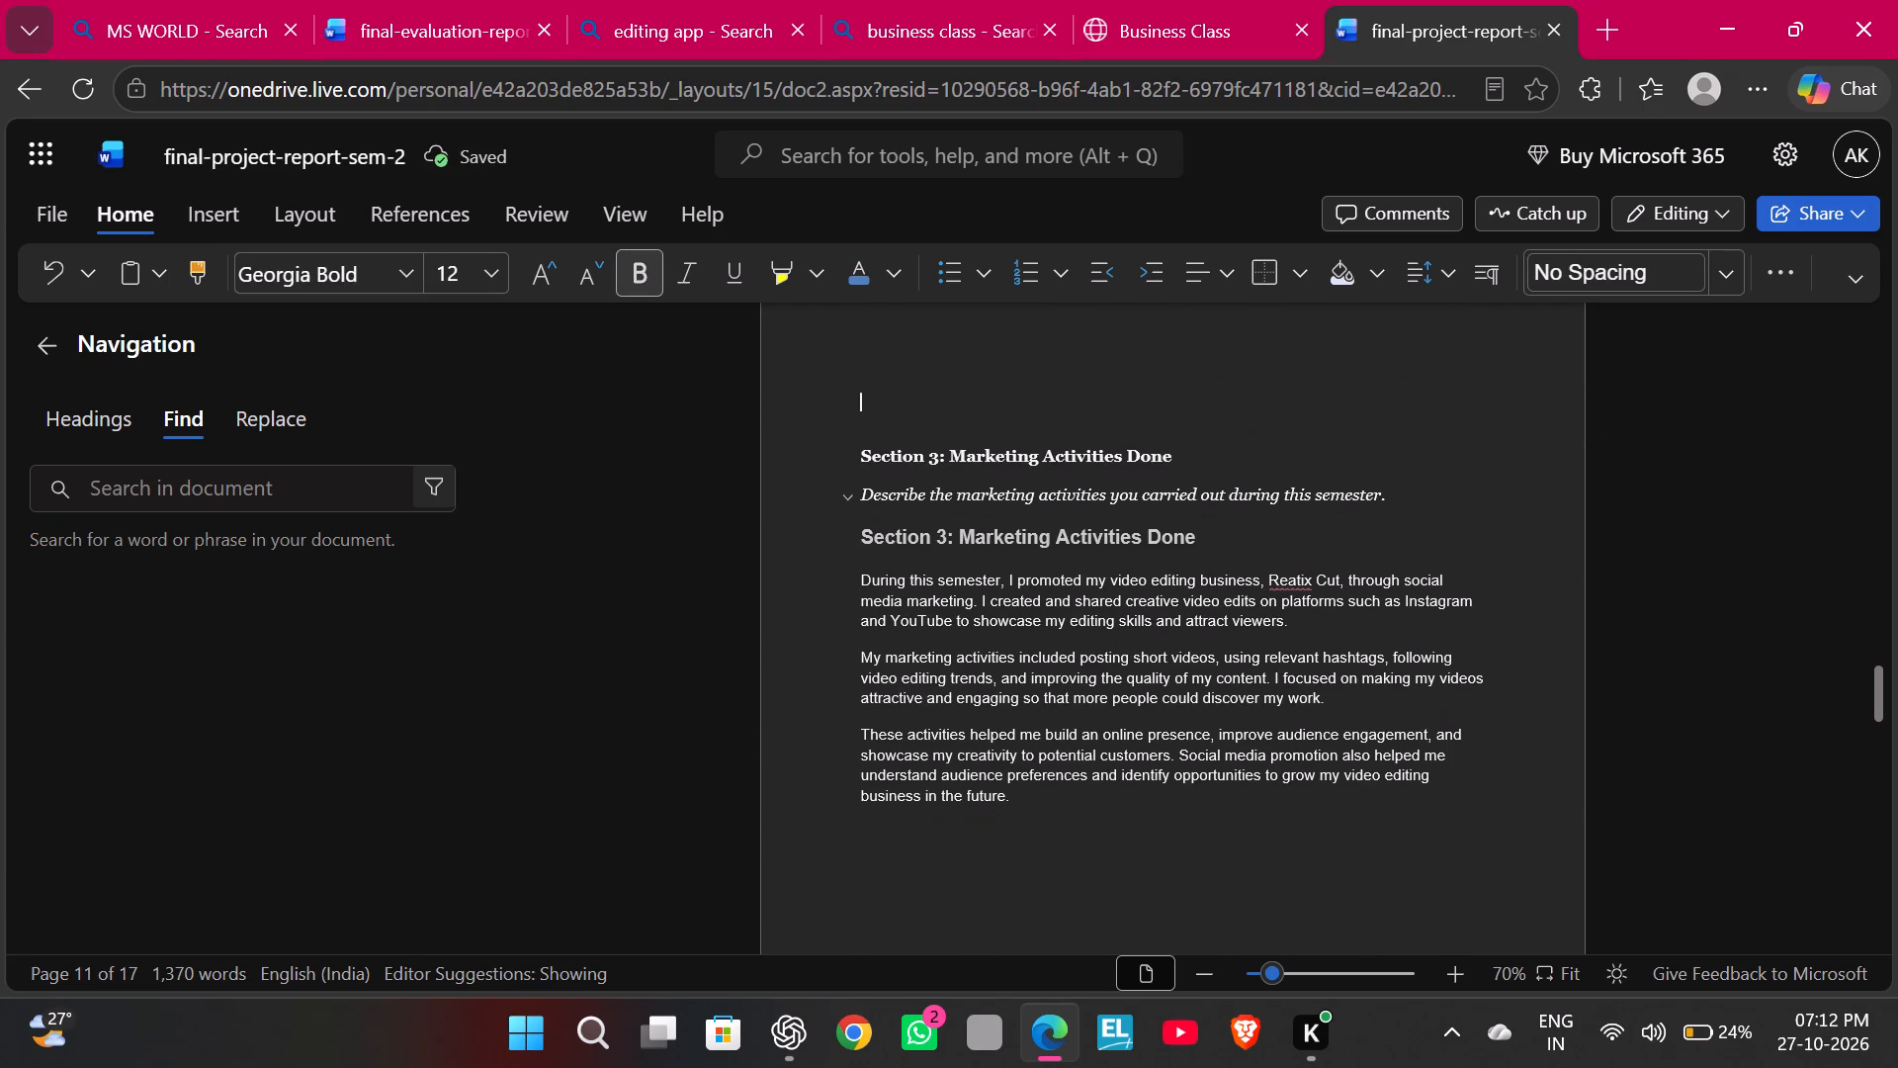
pyautogui.moveTo(1213, 547); pyautogui.dragTo(947, 548)
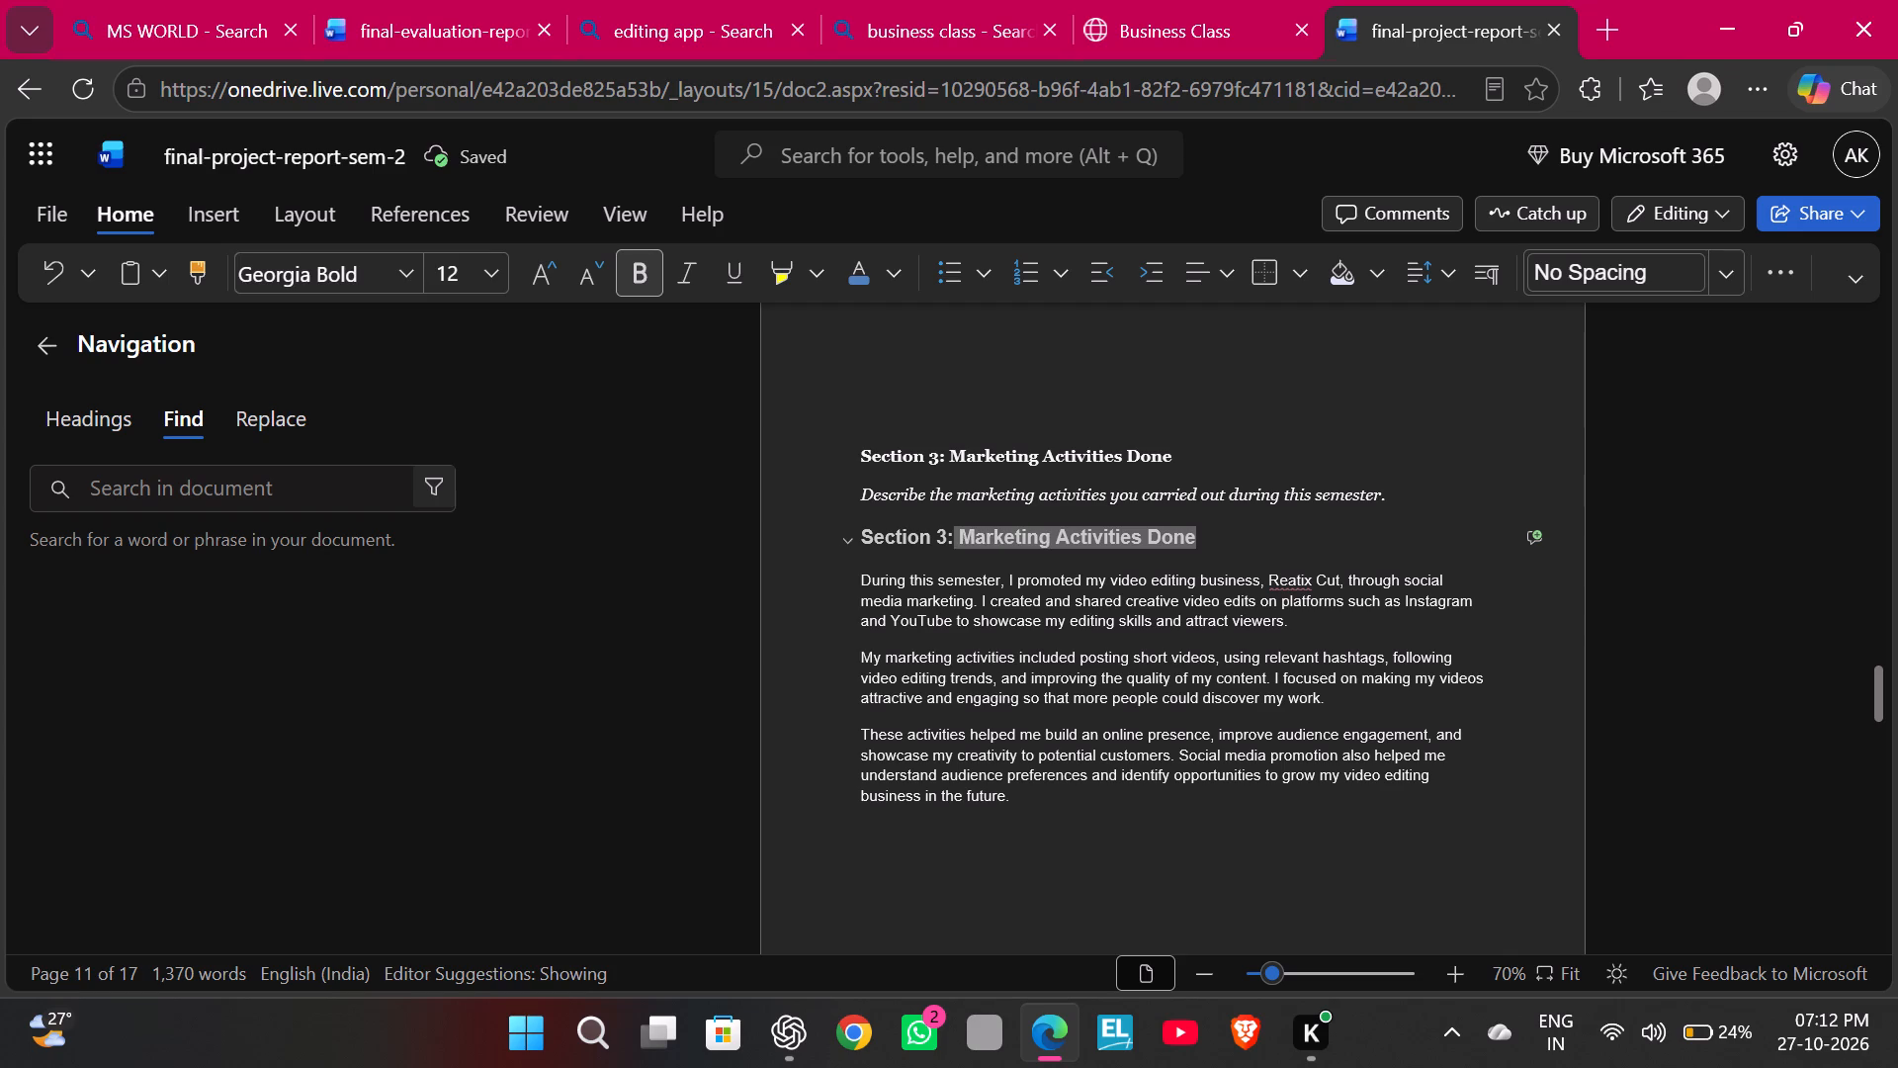
pyautogui.moveTo(947, 548); pyautogui.dragTo(851, 544)
pyautogui.press('BackSpace')
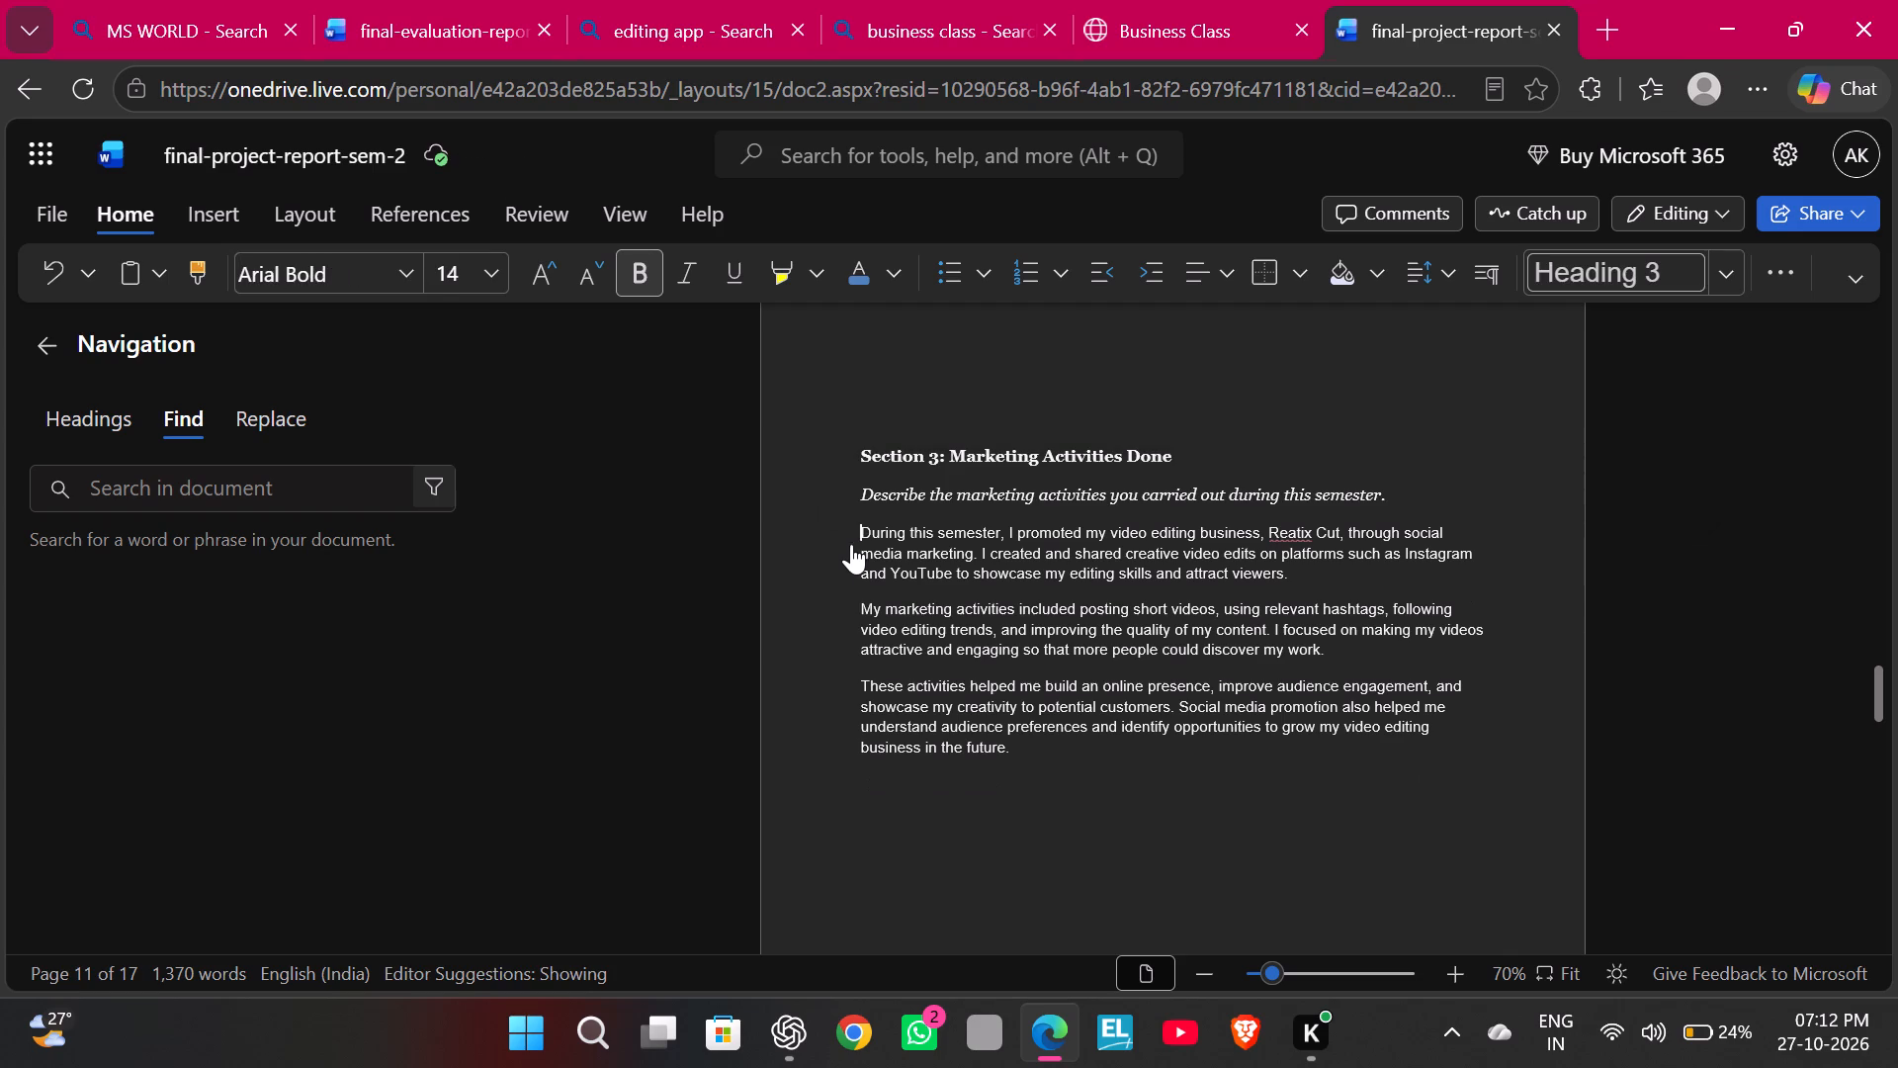
pyautogui.press('Return')
pyautogui.press('Return')
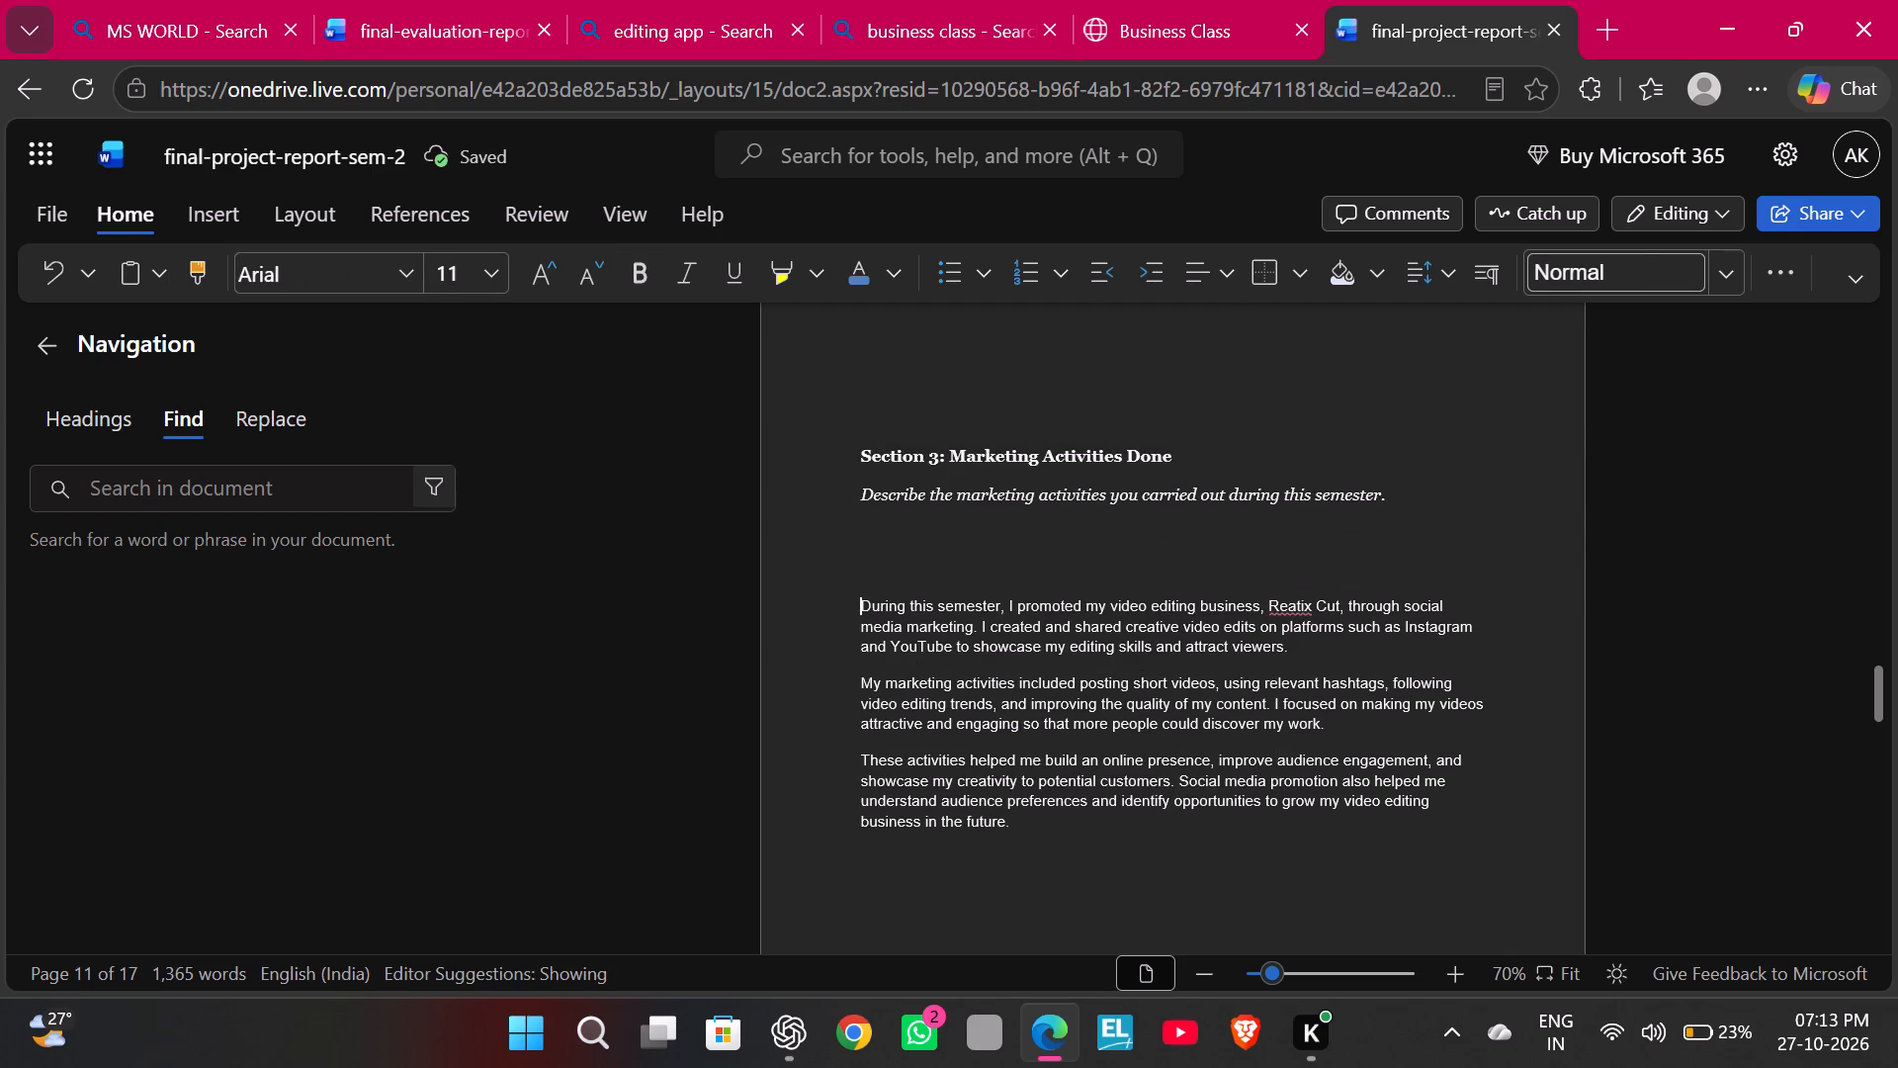
# Set the font size of the bold heading "Section 3: Marketing Activities Done" to 18.
pyautogui.moveTo(1180, 464); pyautogui.dragTo(928, 472)
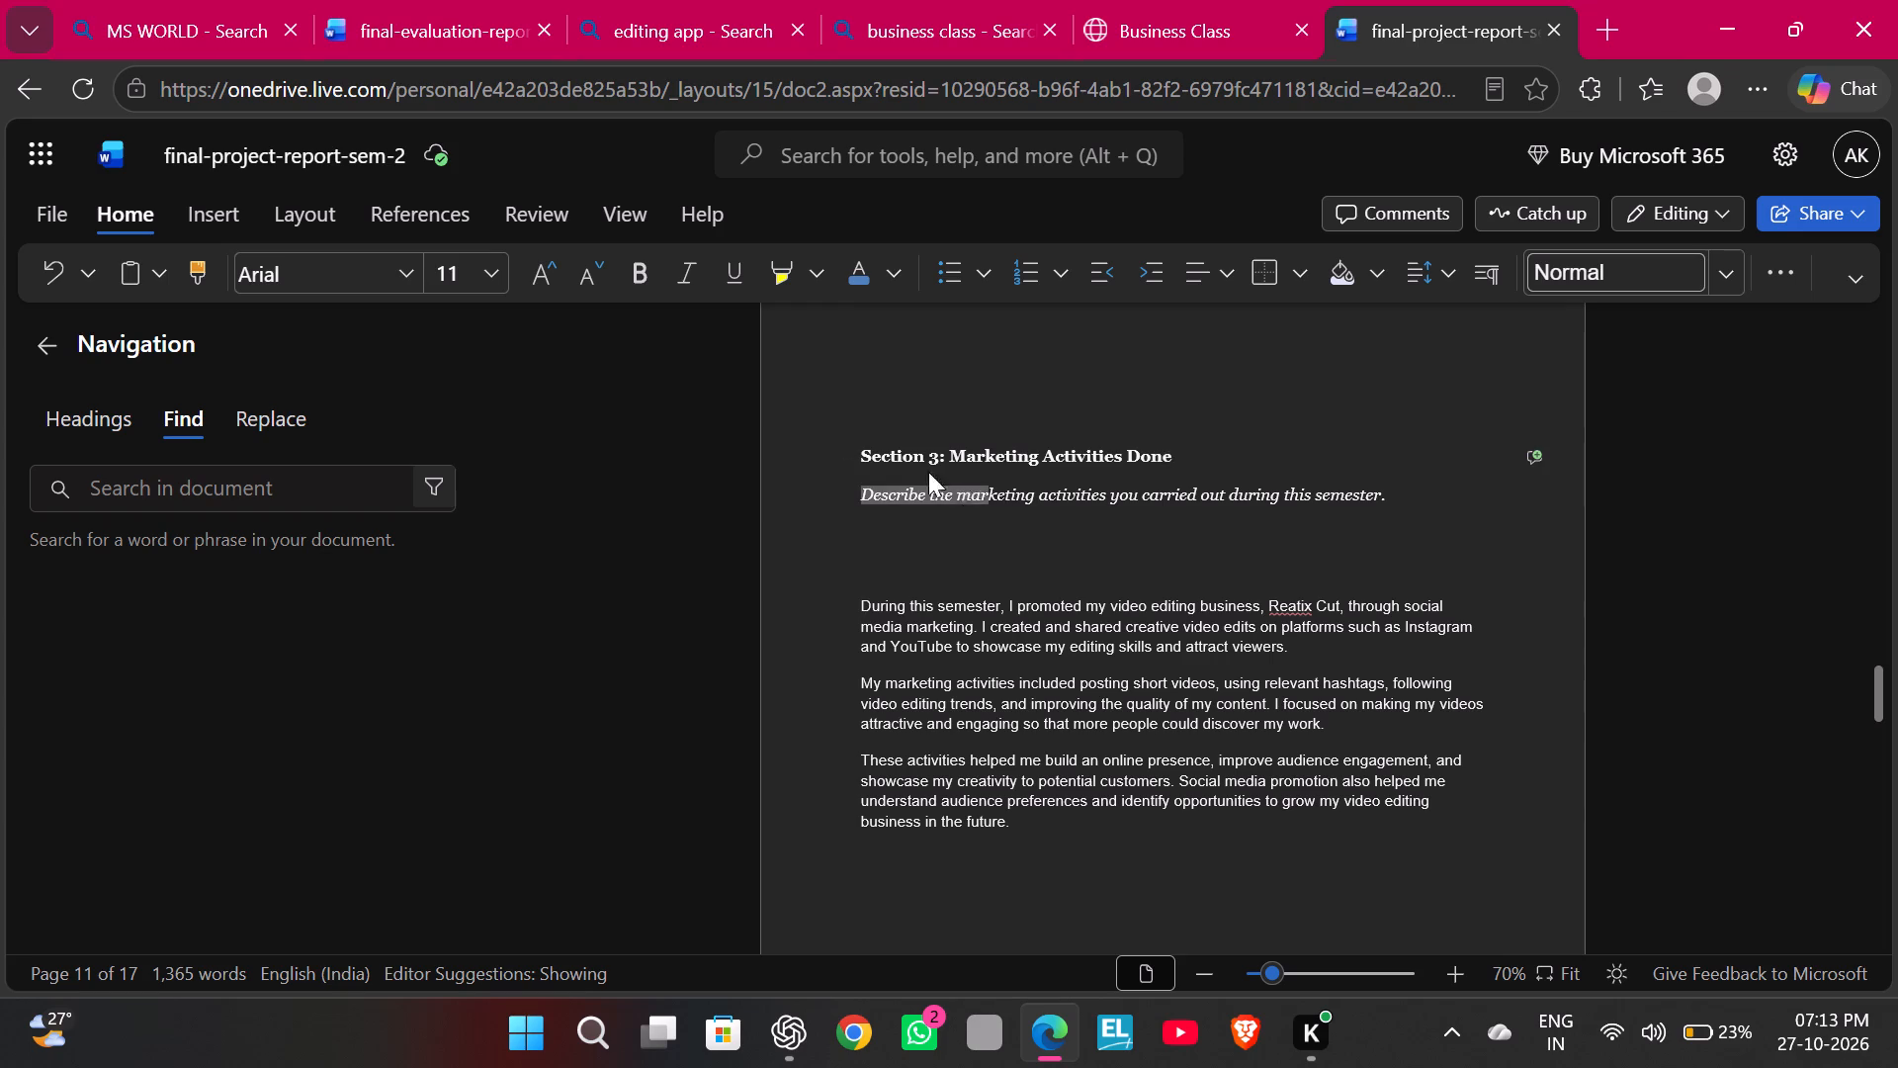
pyautogui.moveTo(928, 472); pyautogui.dragTo(844, 437)
pyautogui.click(1046, 380)
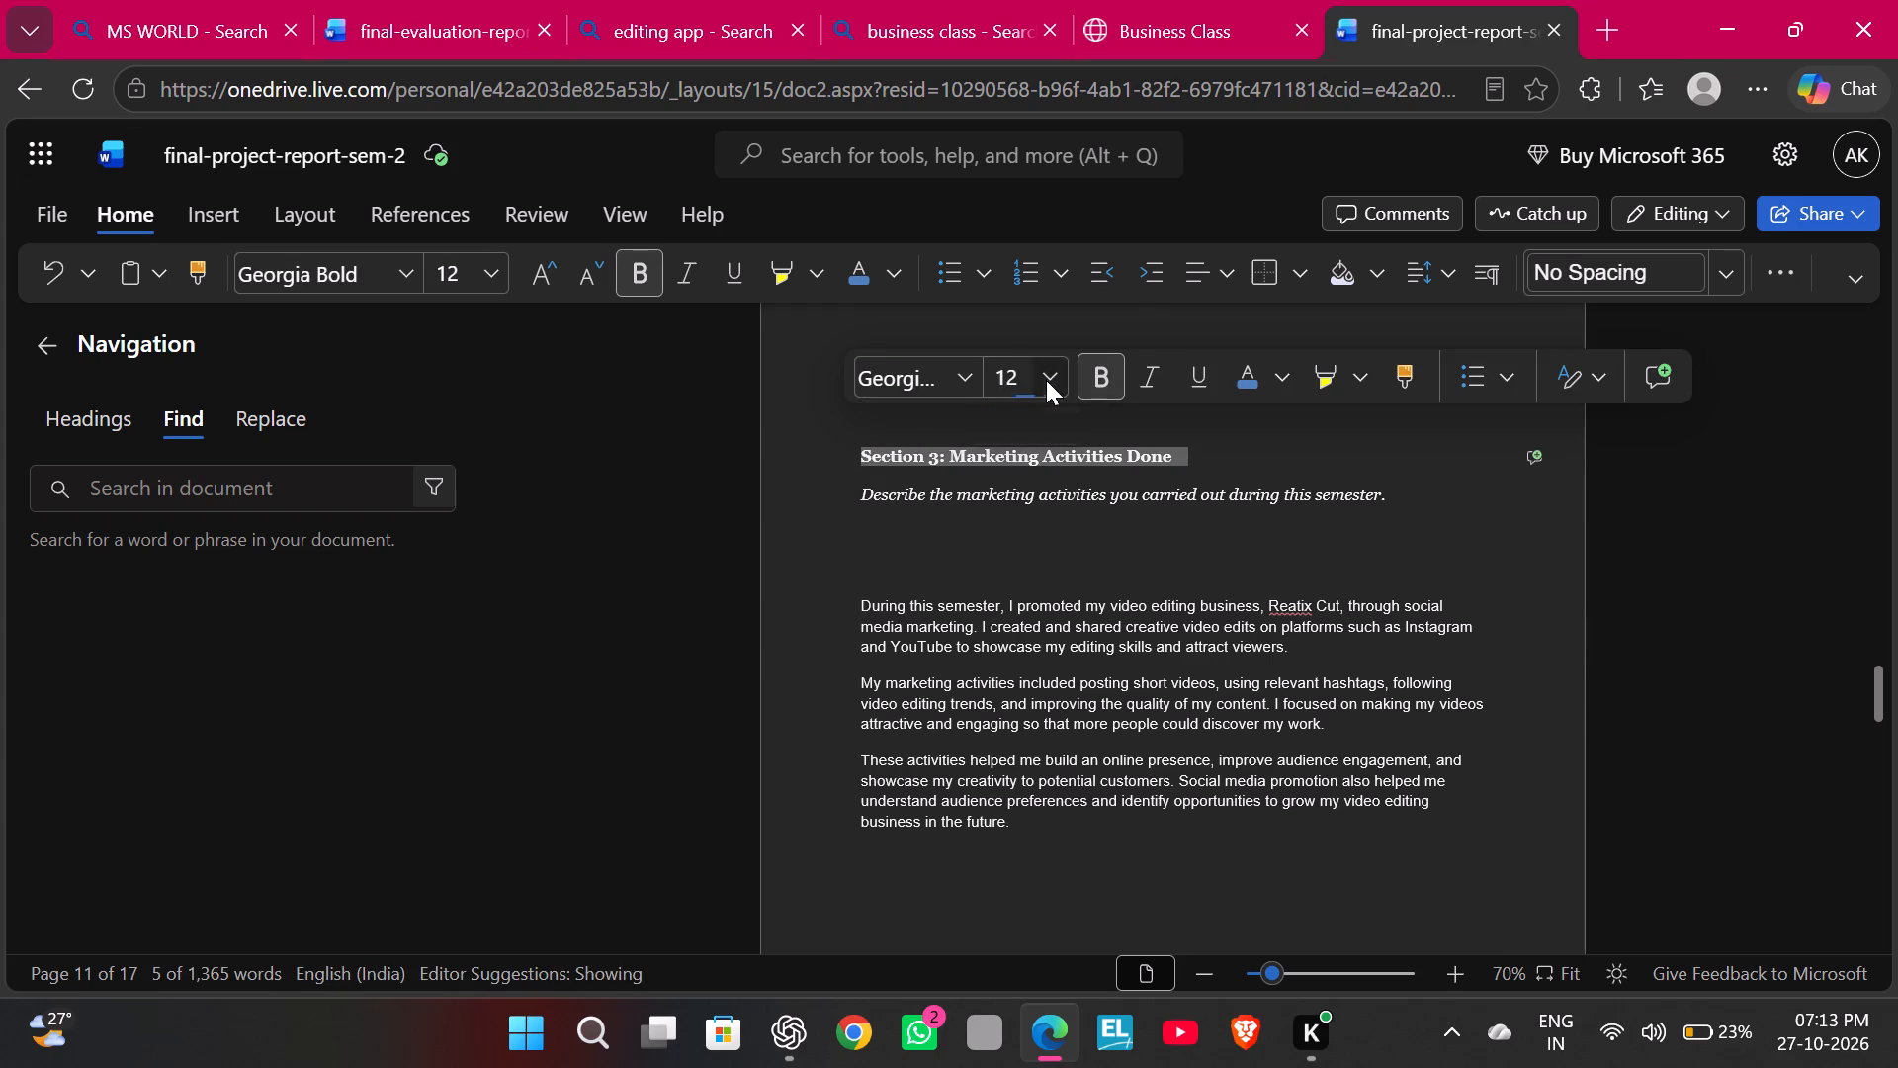
pyautogui.click(1117, 610)
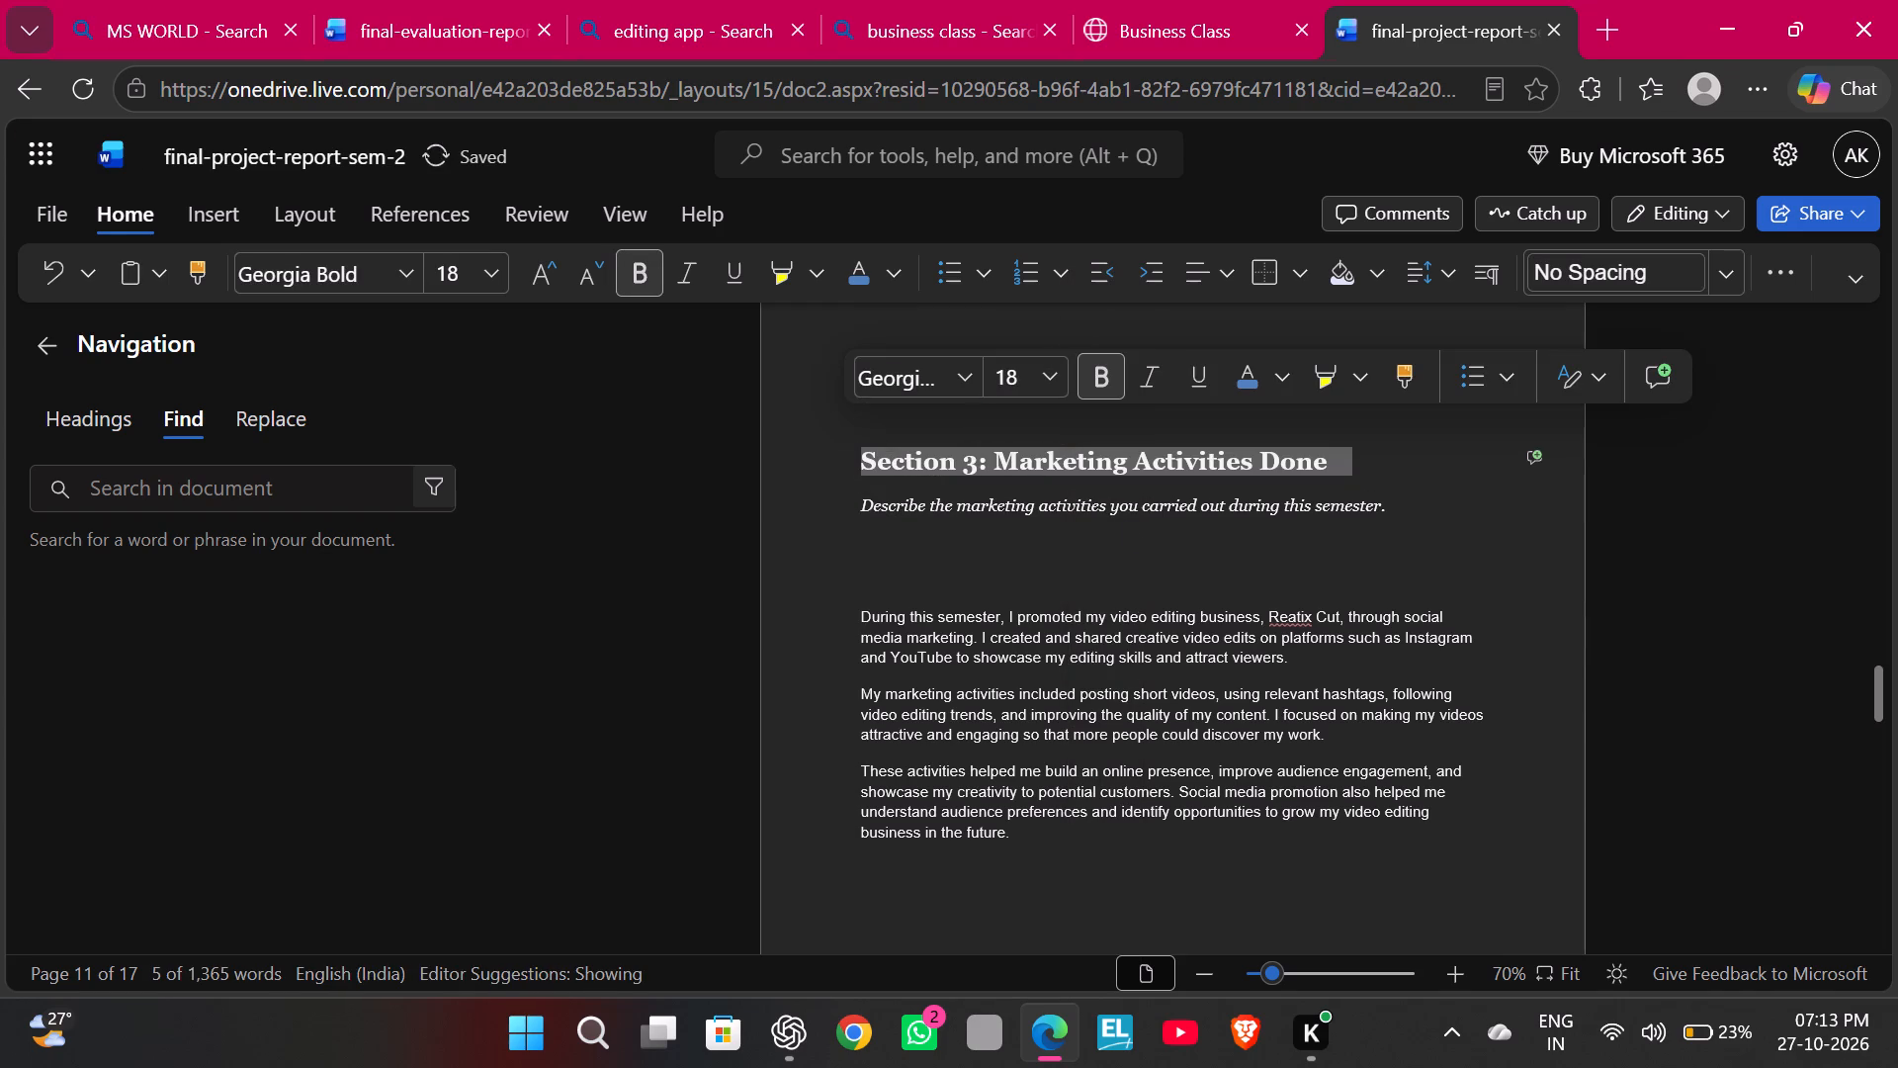
# Shift the heading "Section 3: Marketing Activities Done" toward the page centre by inserting twelve spaces before it.
pyautogui.click(841, 457)
pyautogui.click(825, 453)
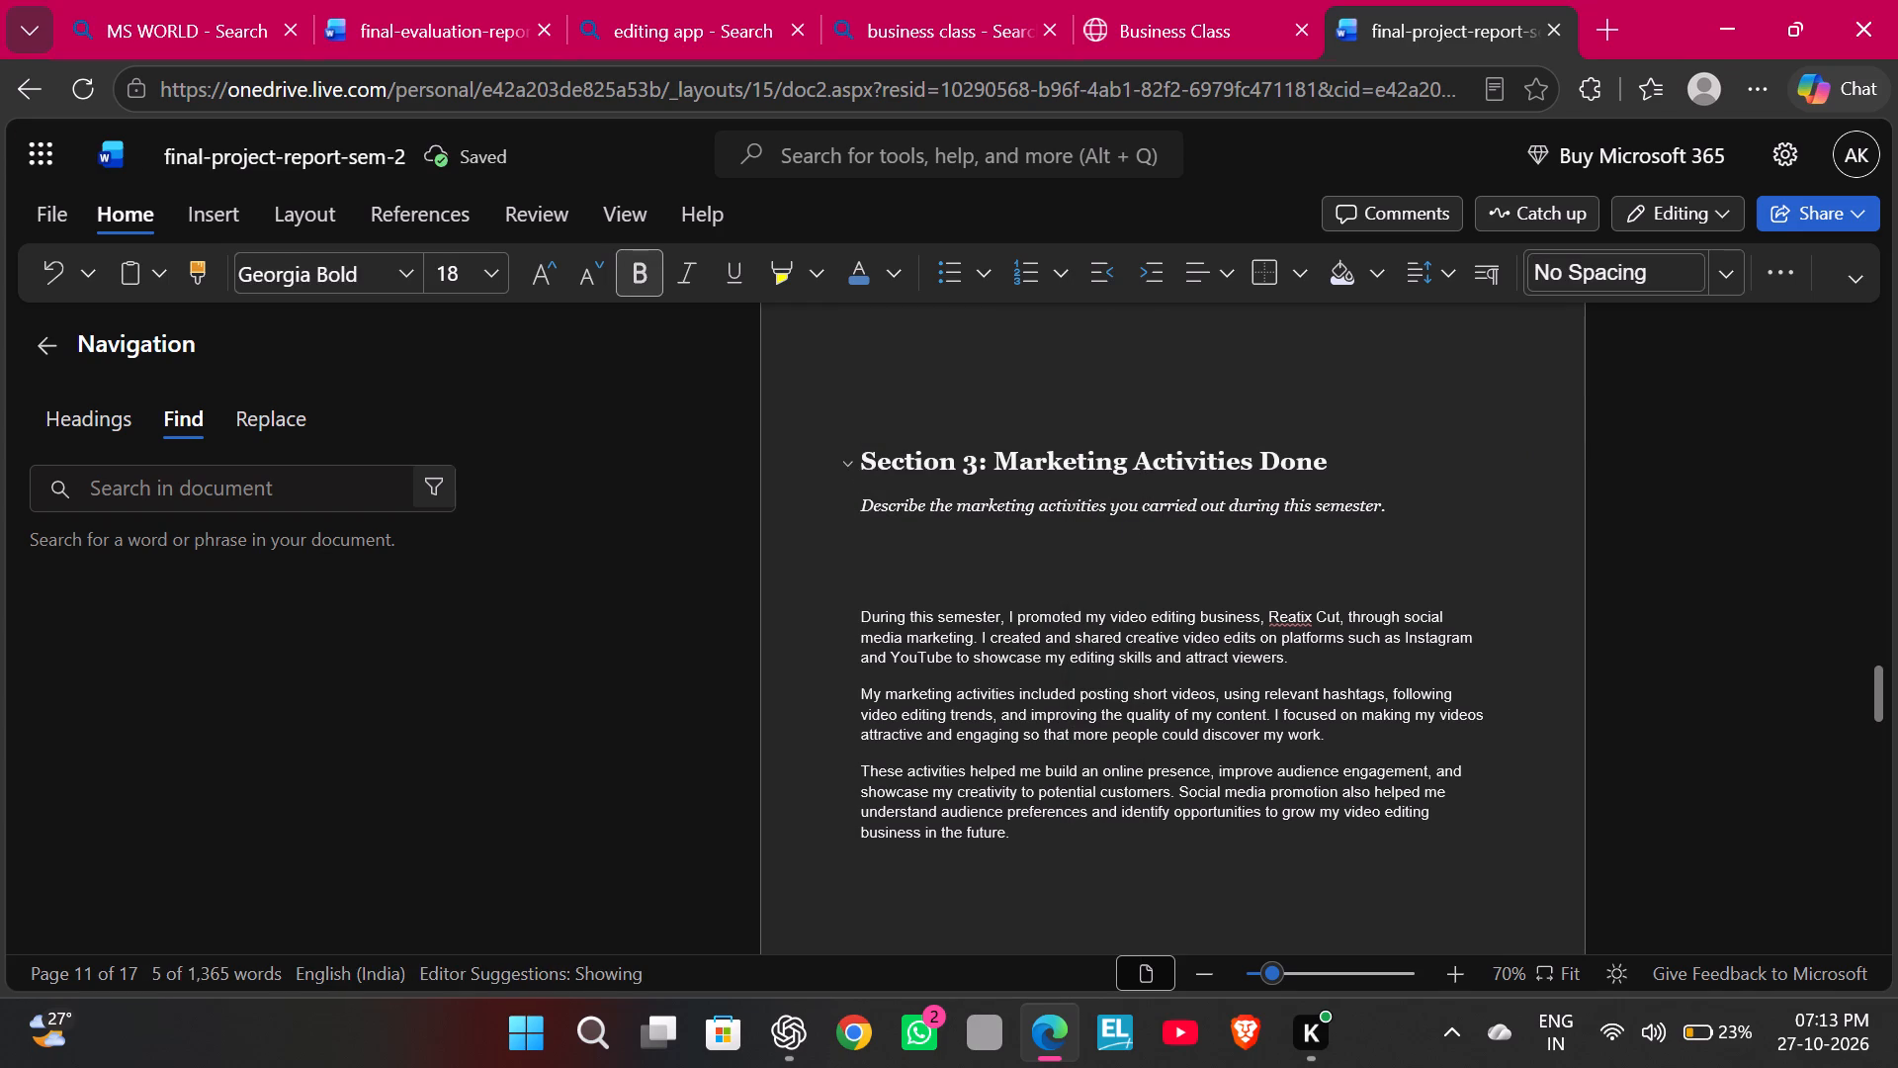
pyautogui.press('space')
pyautogui.press('space')
pyautogui.press('space')
pyautogui.press('space')
pyautogui.press('space')
pyautogui.press('space')
pyautogui.press('space')
pyautogui.press('space')
pyautogui.press('space')
pyautogui.press('space')
pyautogui.press('space')
pyautogui.press('space')
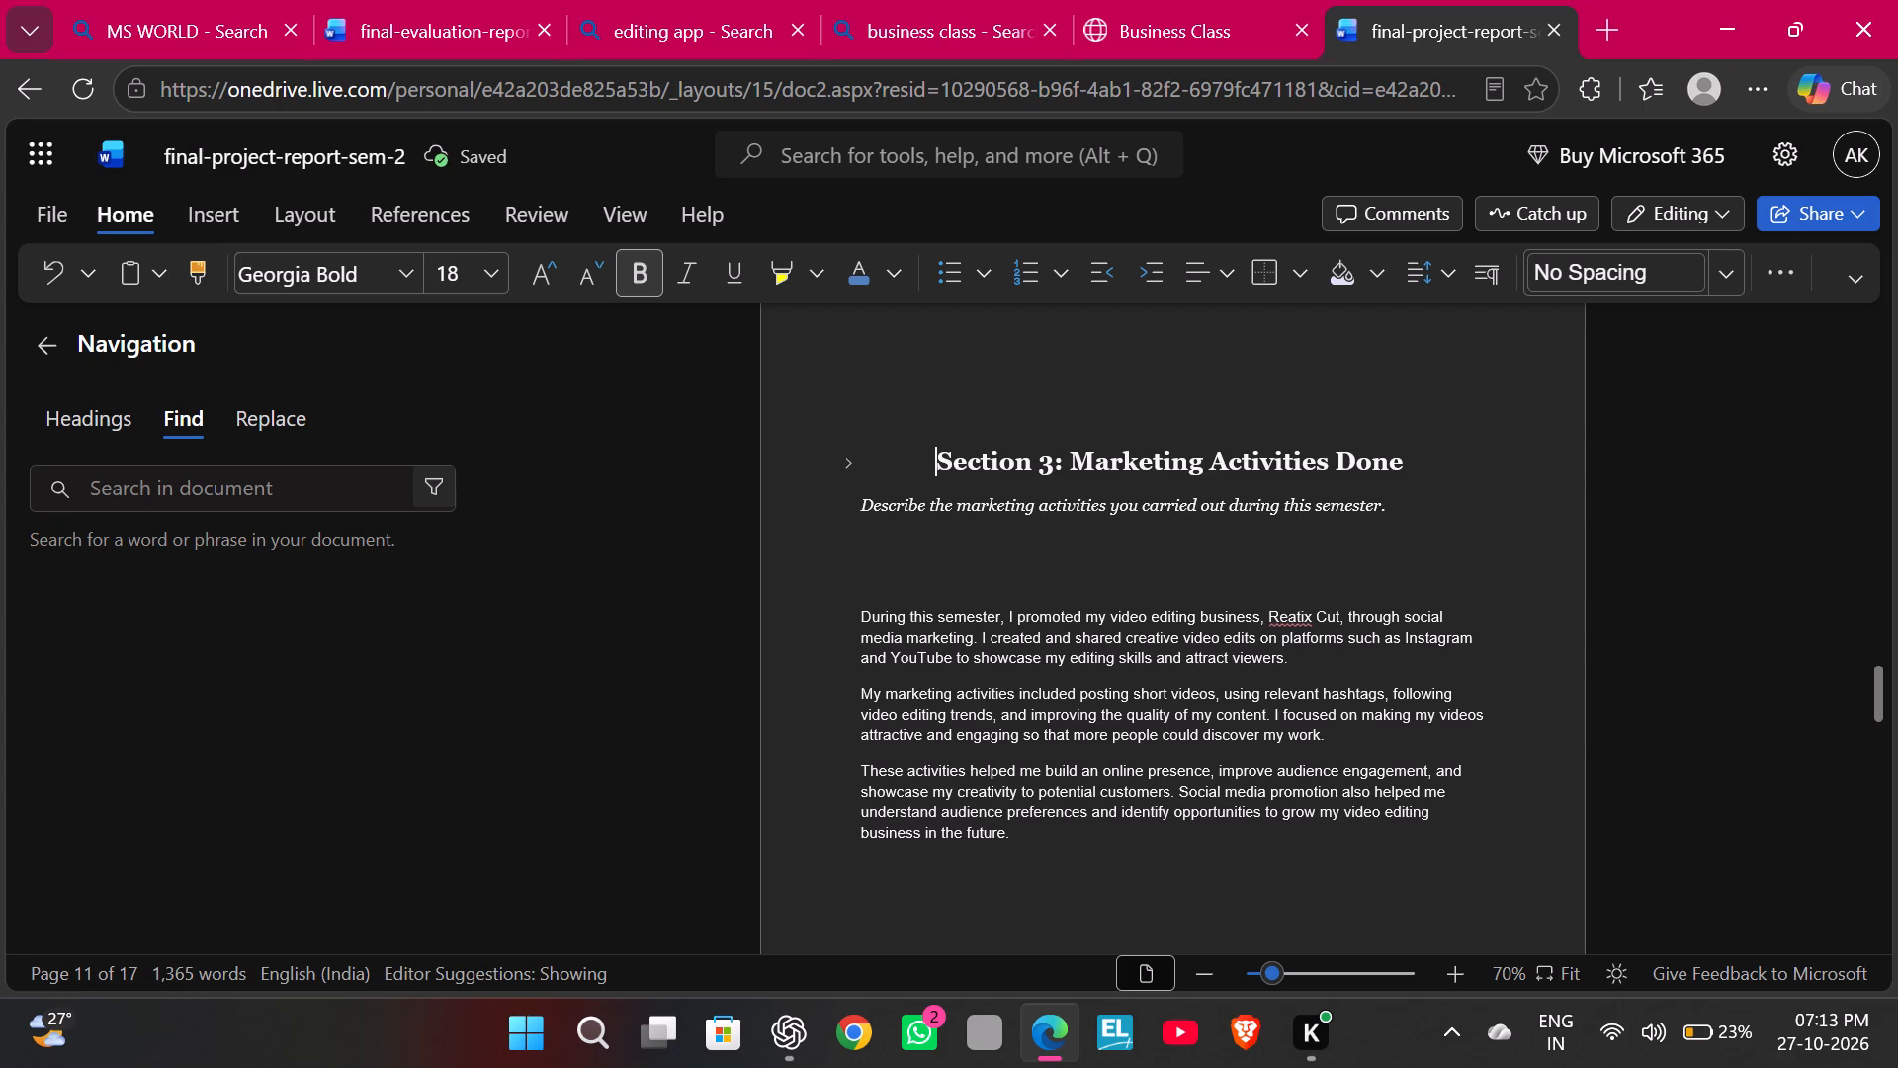
# Underline the heading "Section 3: Marketing Activities Done" and colour it blue.
pyautogui.moveTo(1414, 460); pyautogui.dragTo(989, 435)
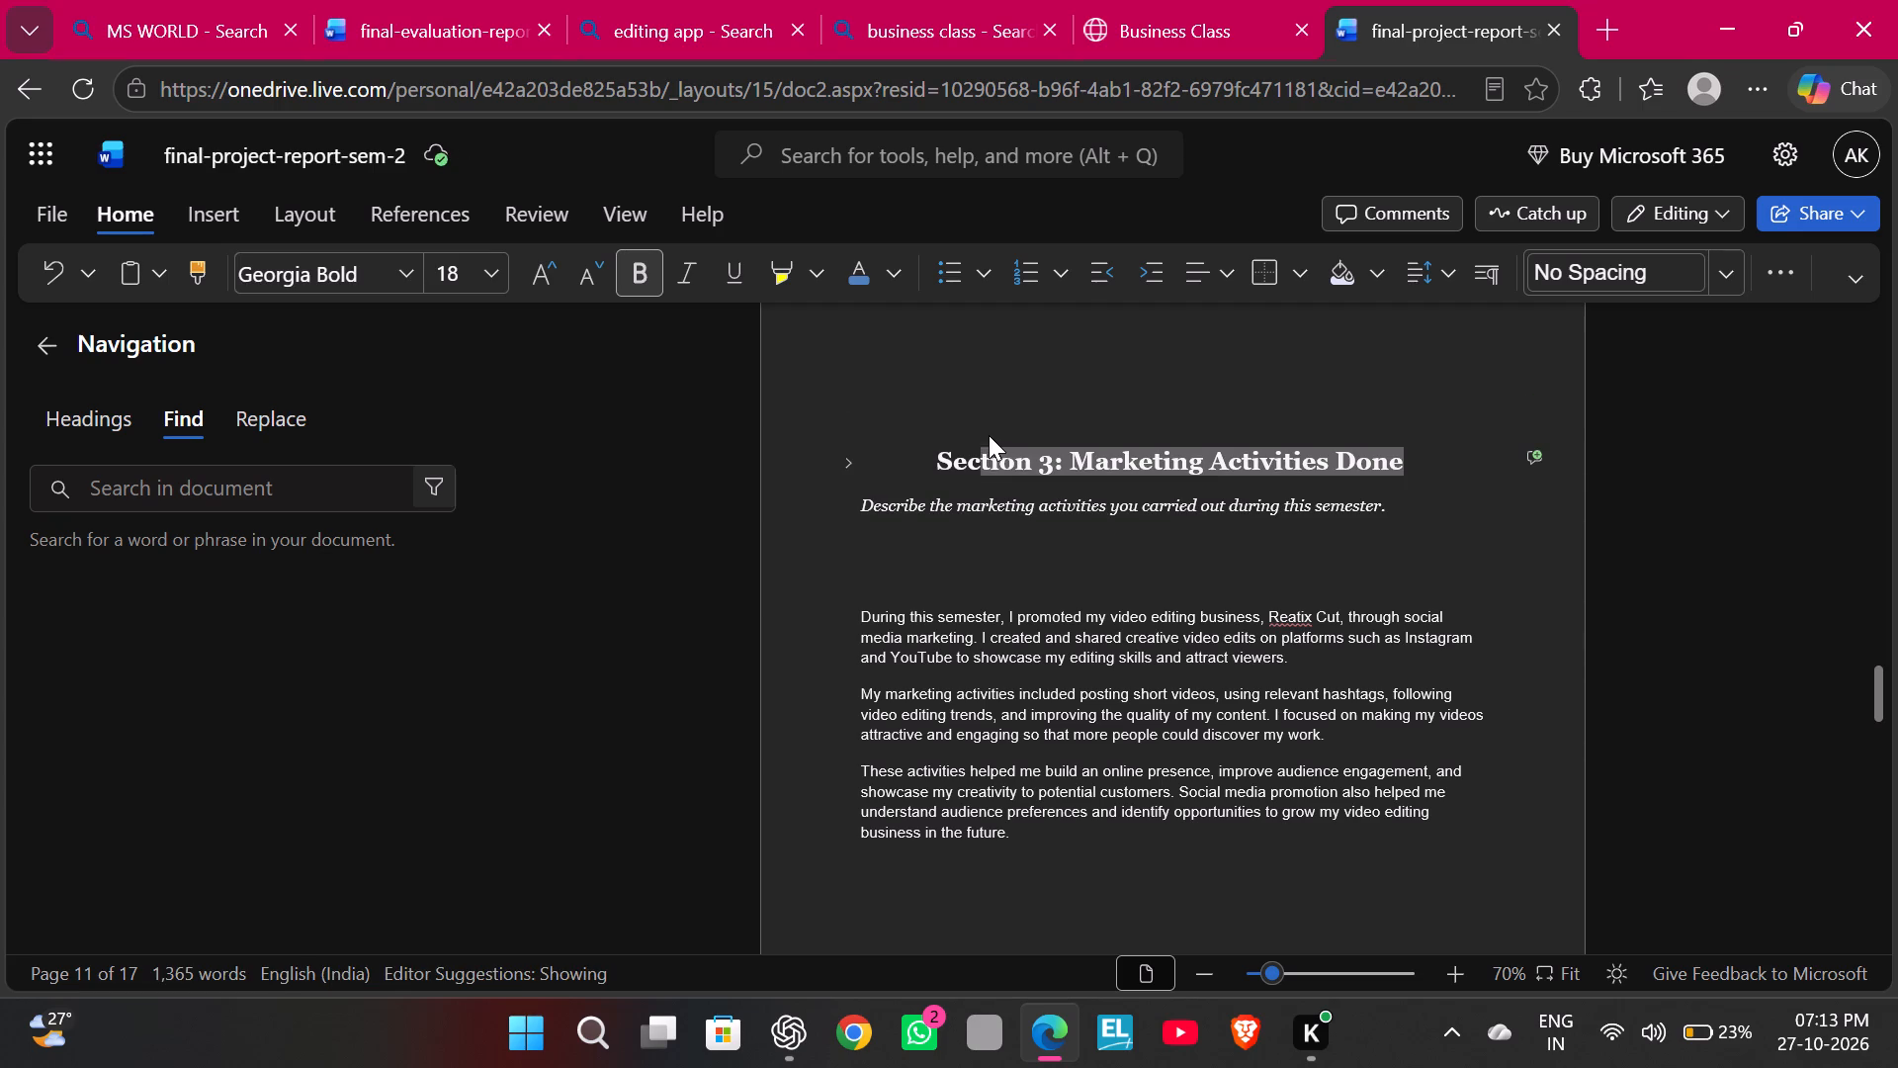
pyautogui.moveTo(989, 435); pyautogui.dragTo(936, 435)
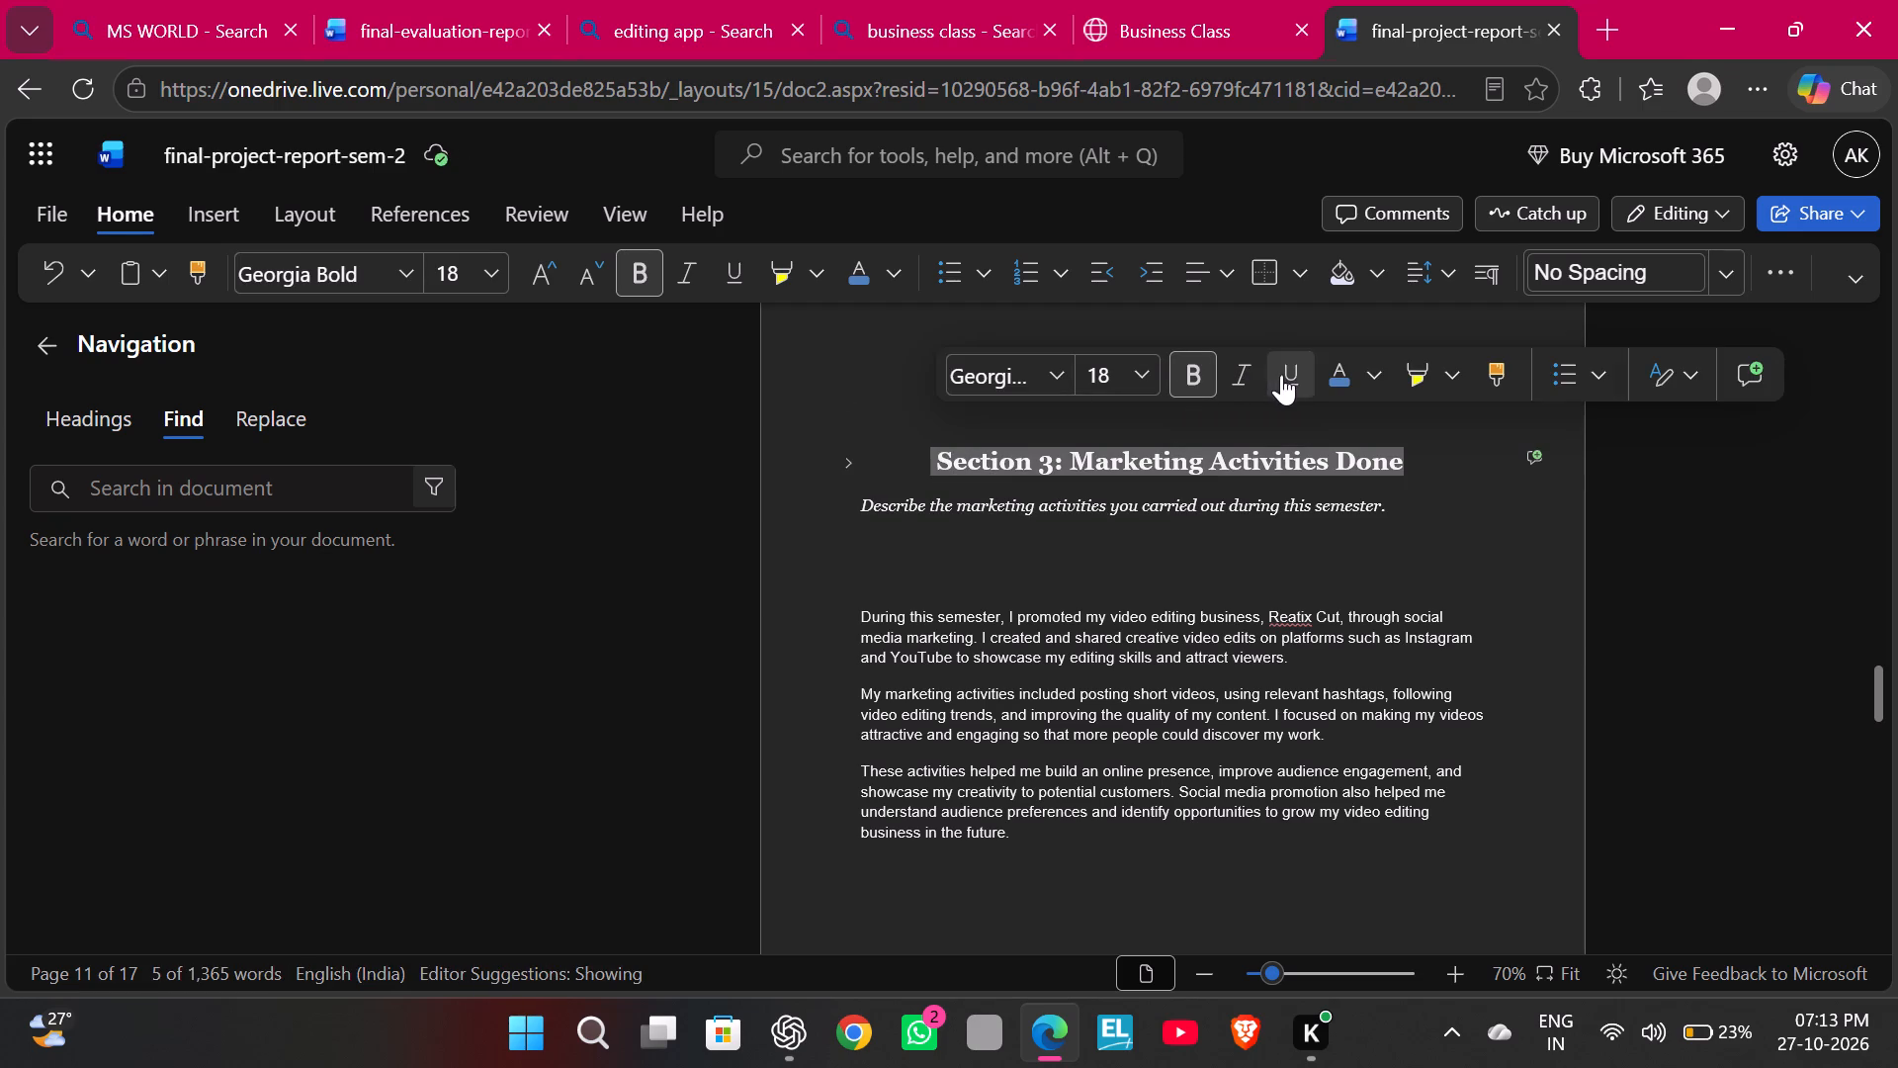
pyautogui.click(1281, 375)
pyautogui.click(1326, 387)
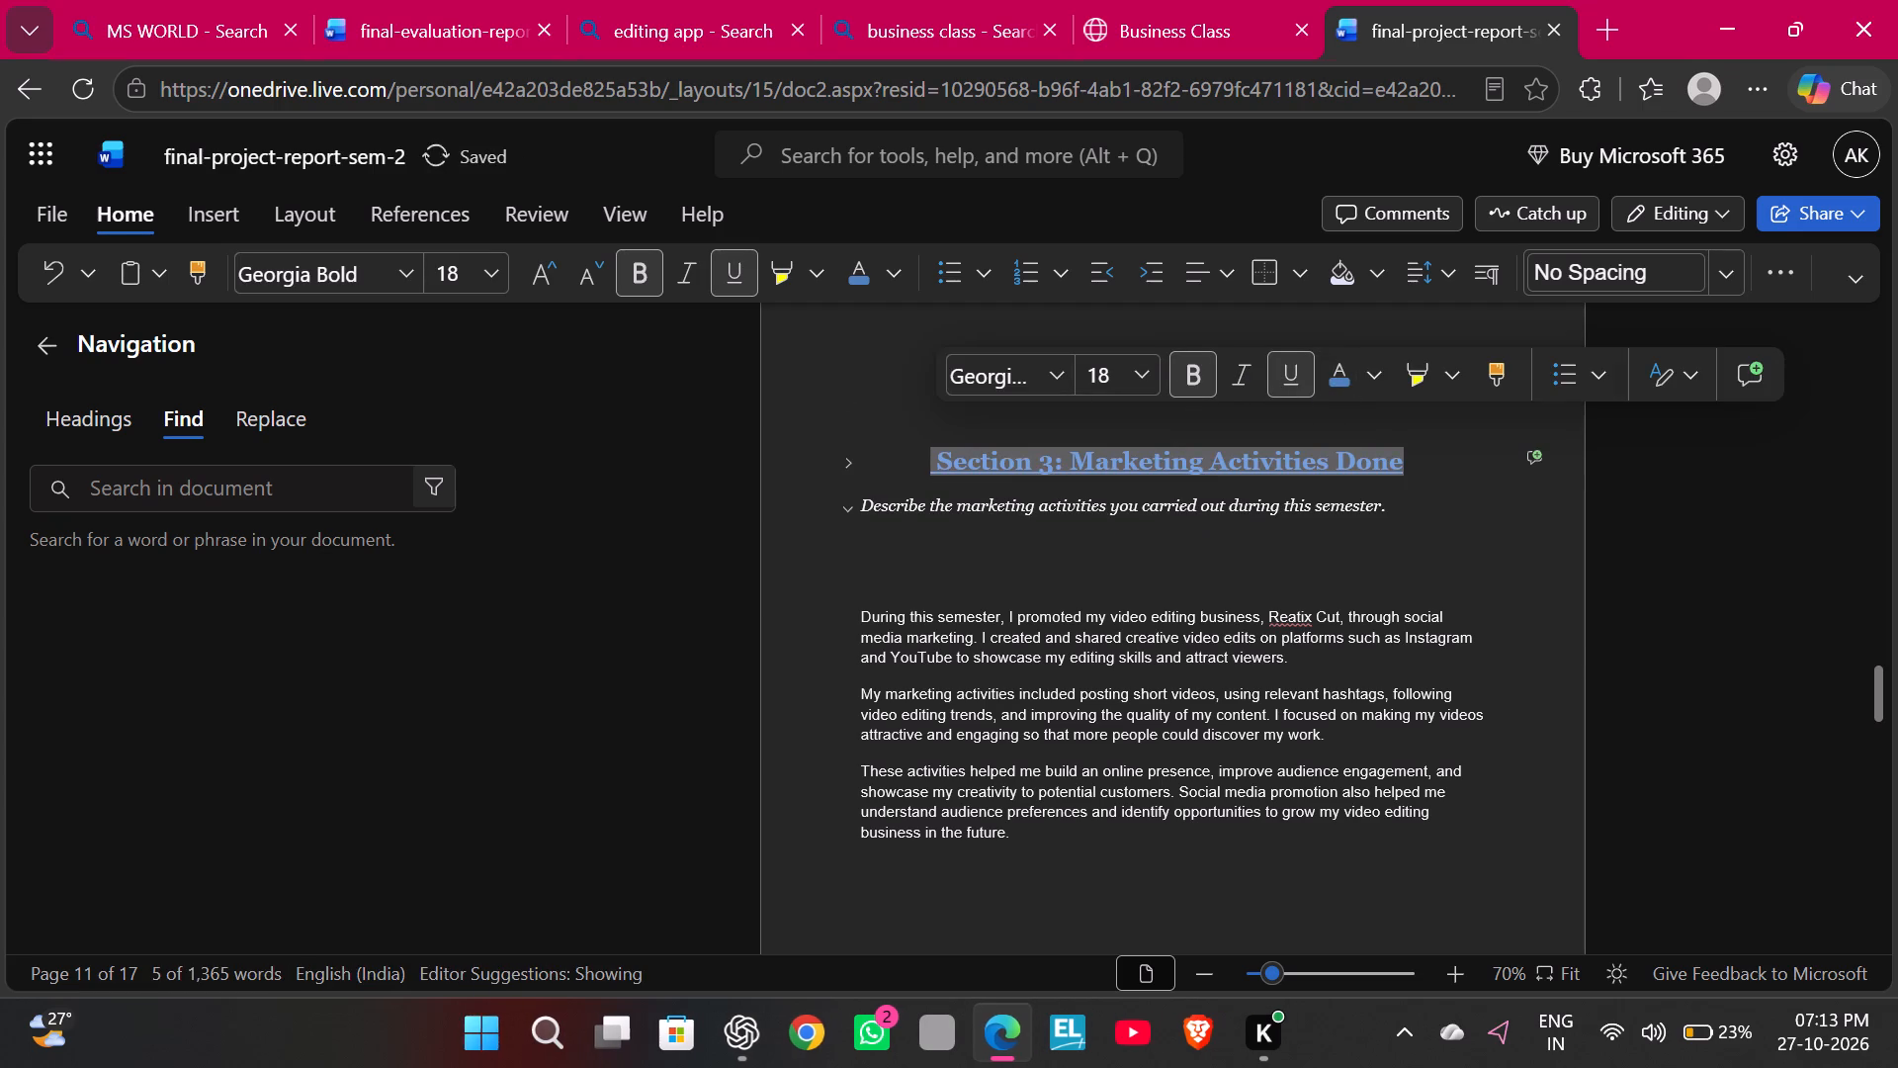
# Indent the italic instruction under the Section 3 heading with four leading spaces.
pyautogui.click(1349, 506)
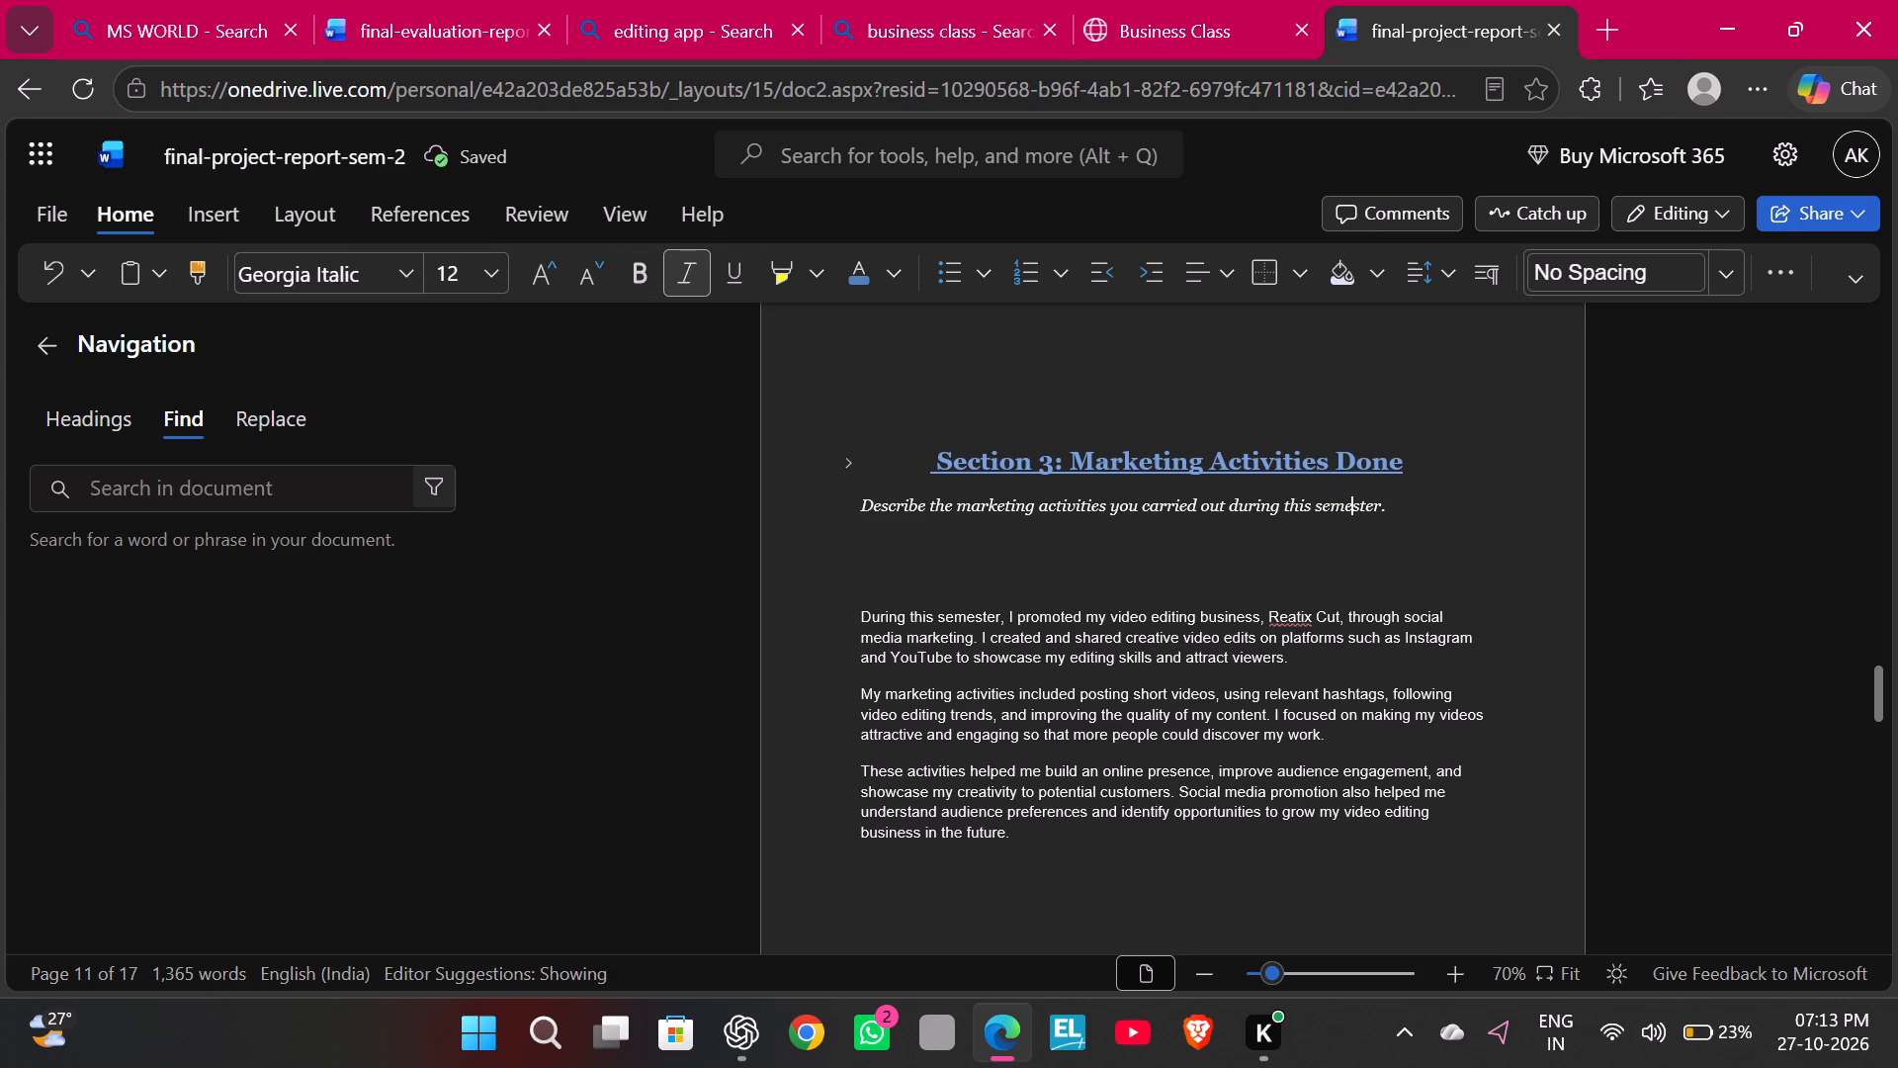
pyautogui.click(844, 503)
pyautogui.click(836, 503)
pyautogui.click(849, 505)
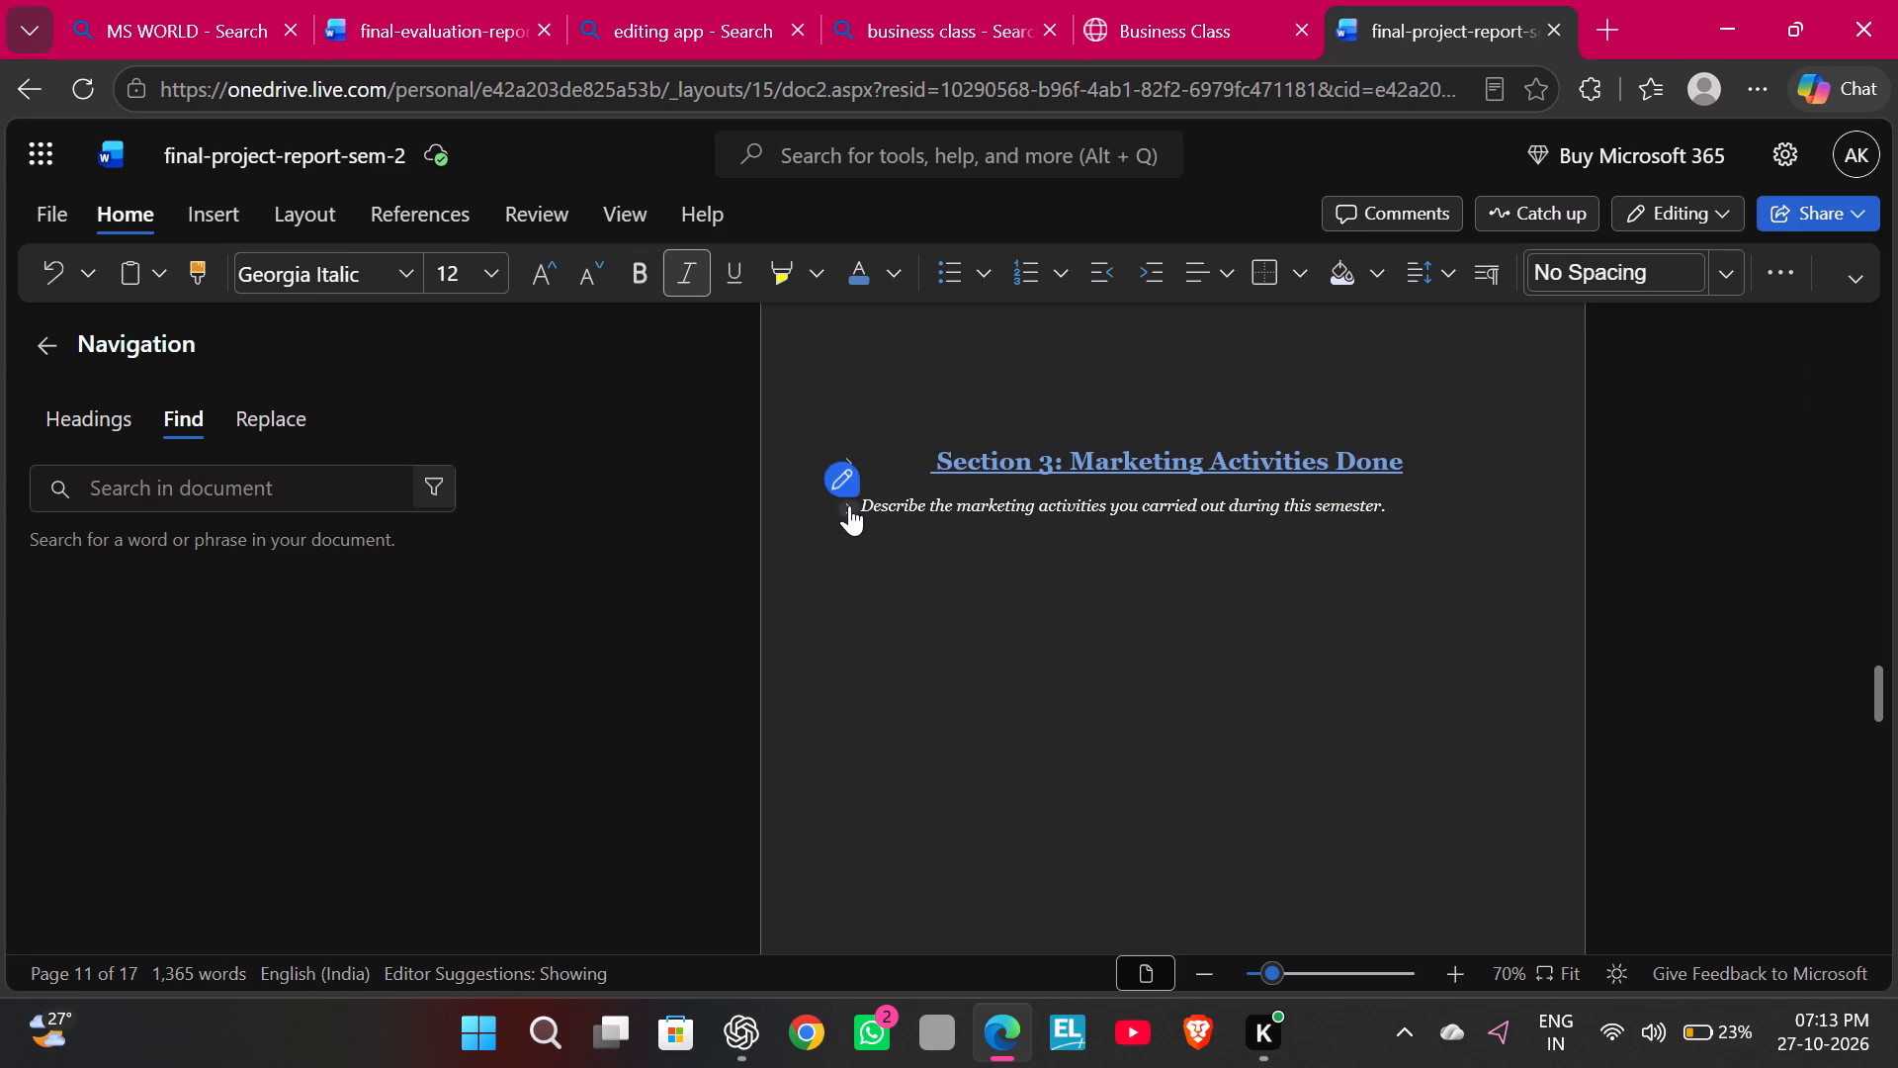
pyautogui.click(822, 502)
pyautogui.press('space')
pyautogui.press('space')
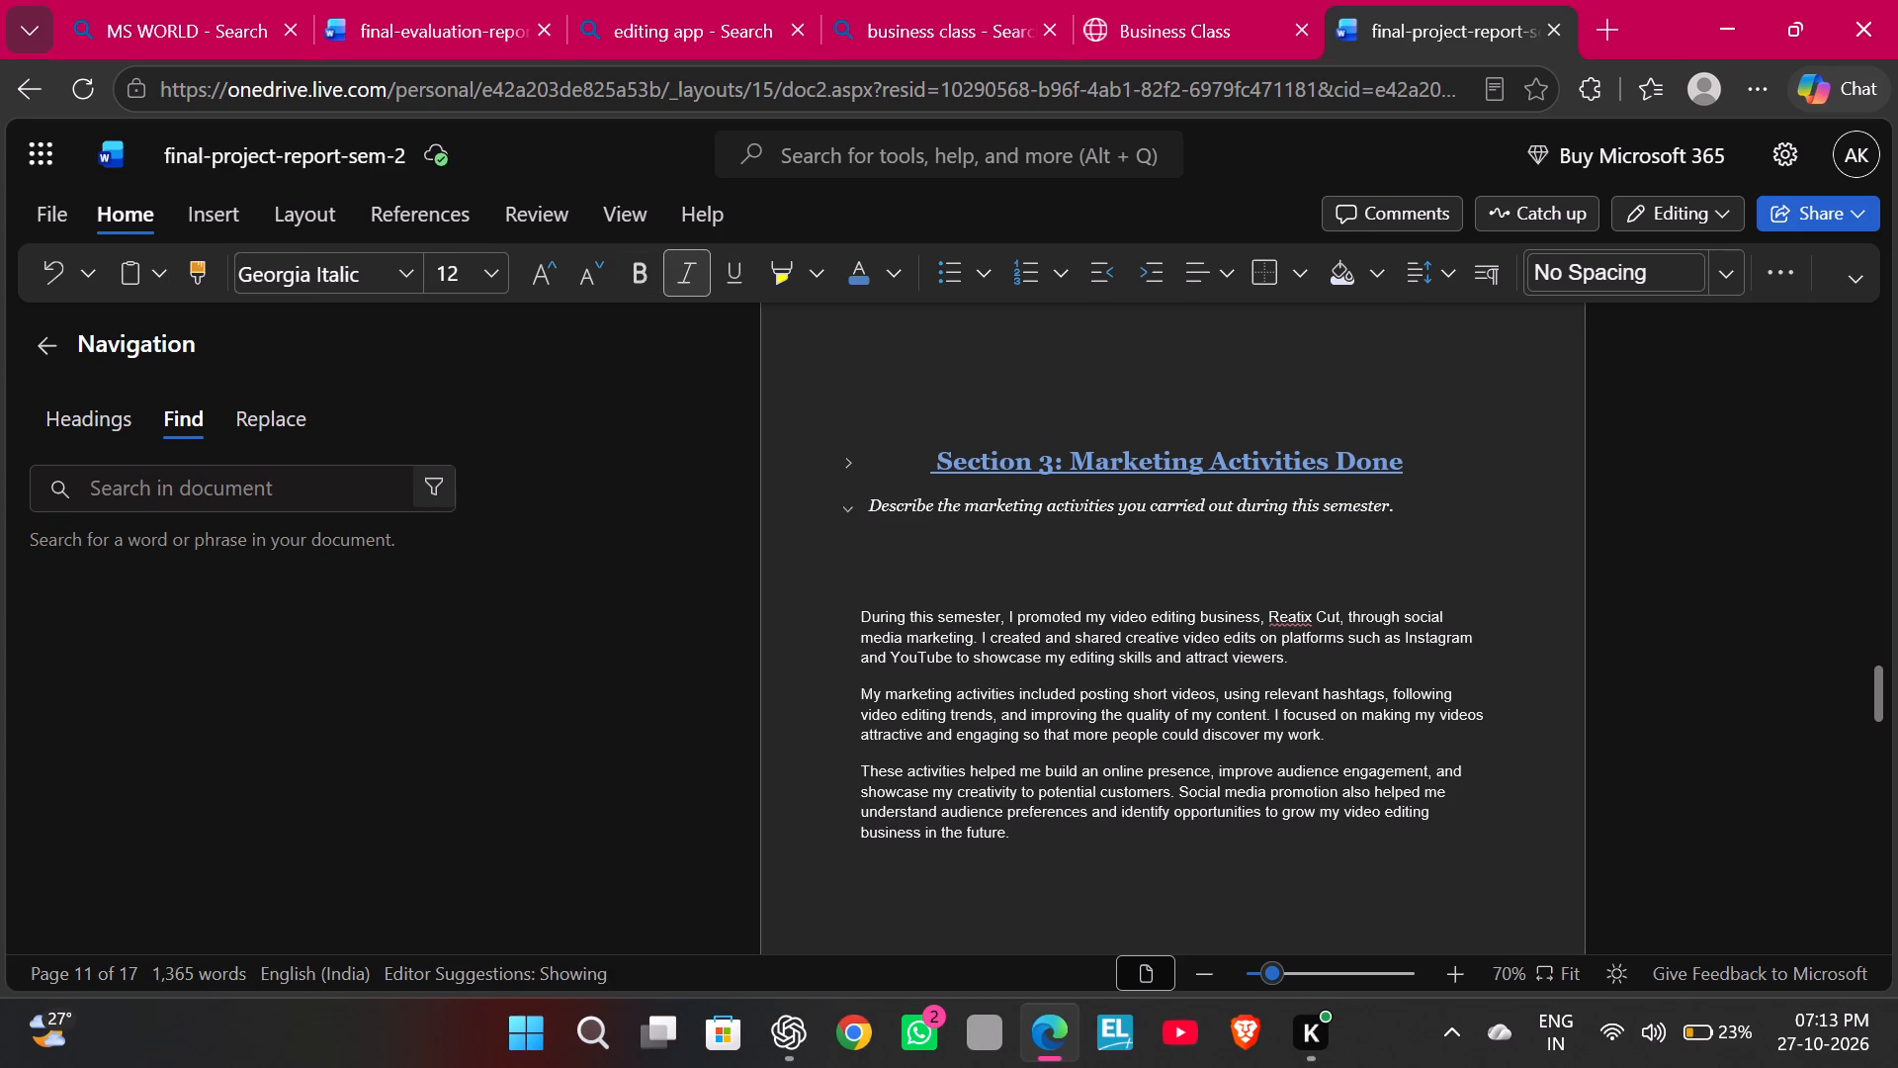
pyautogui.press('space')
pyautogui.press('space')
# Delete one empty line between the Section 3 italic instruction and the first body paragraph.
pyautogui.click(857, 600)
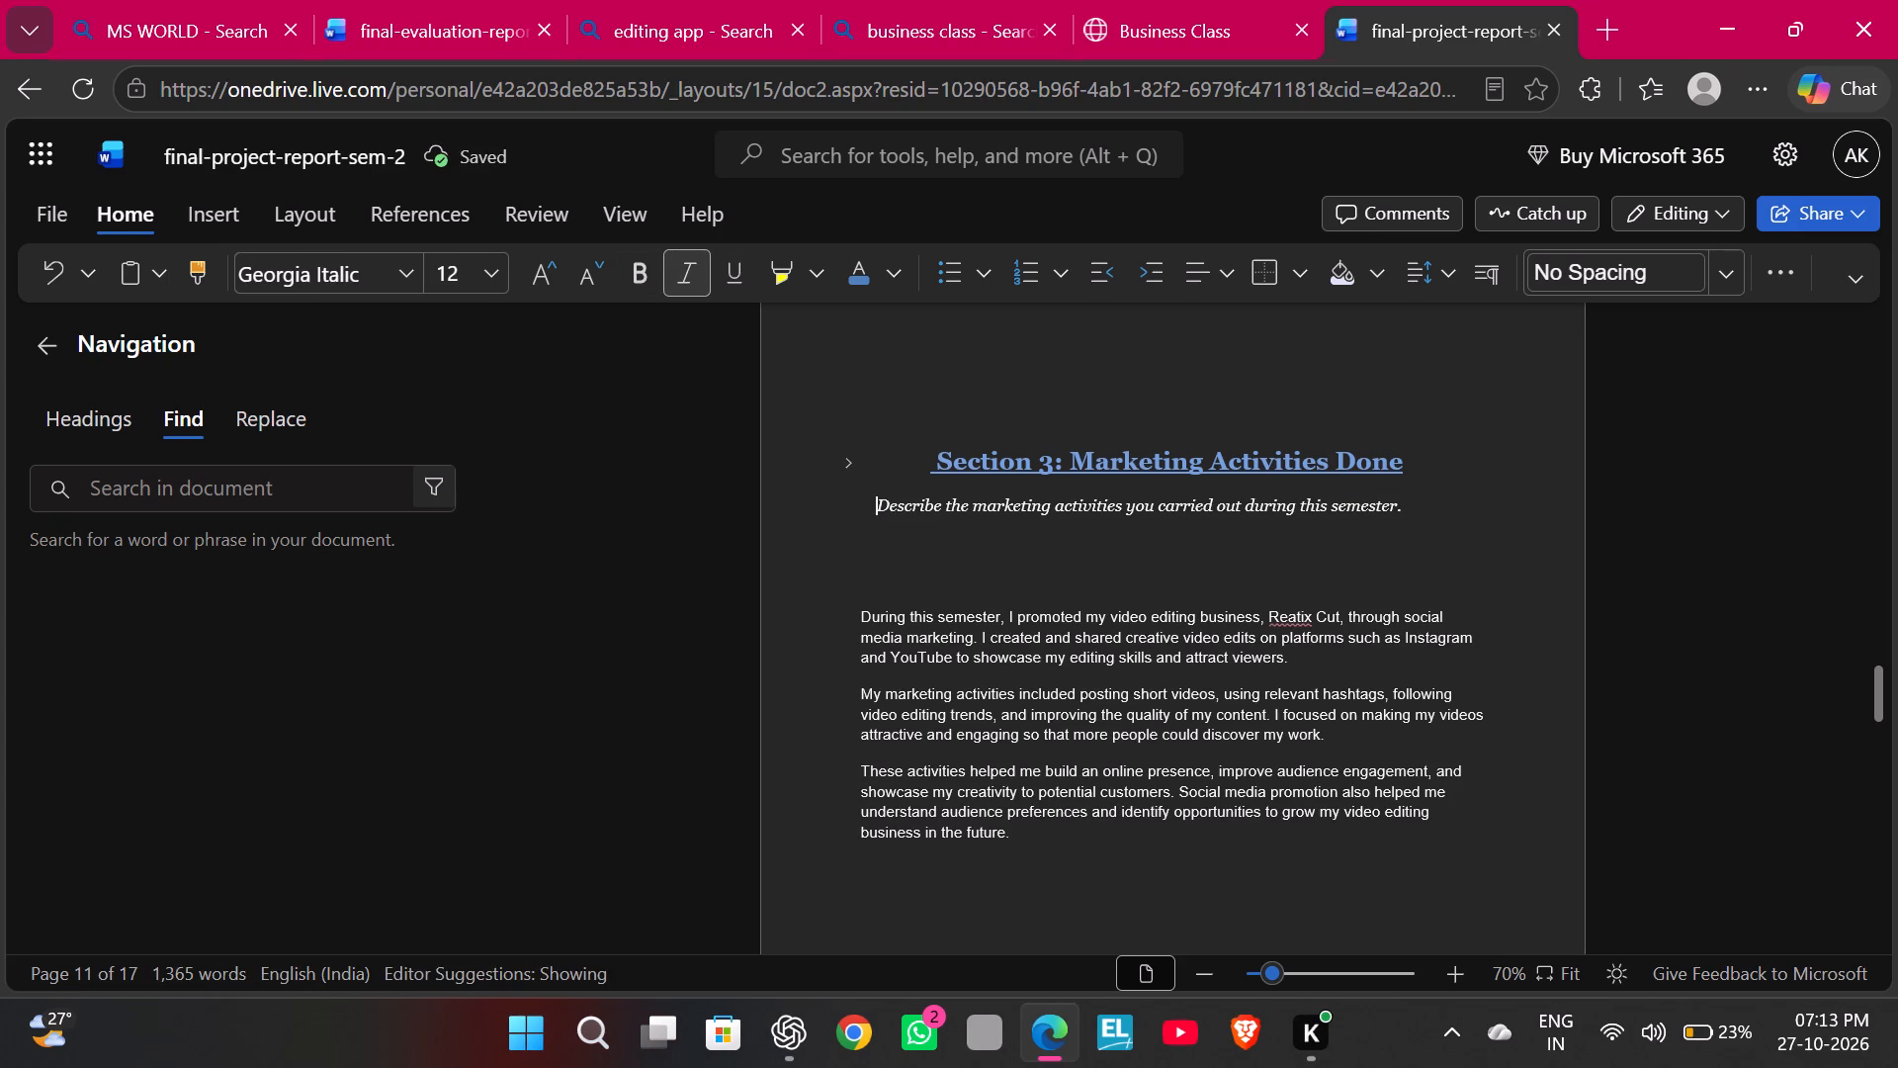
pyautogui.press('BackSpace')
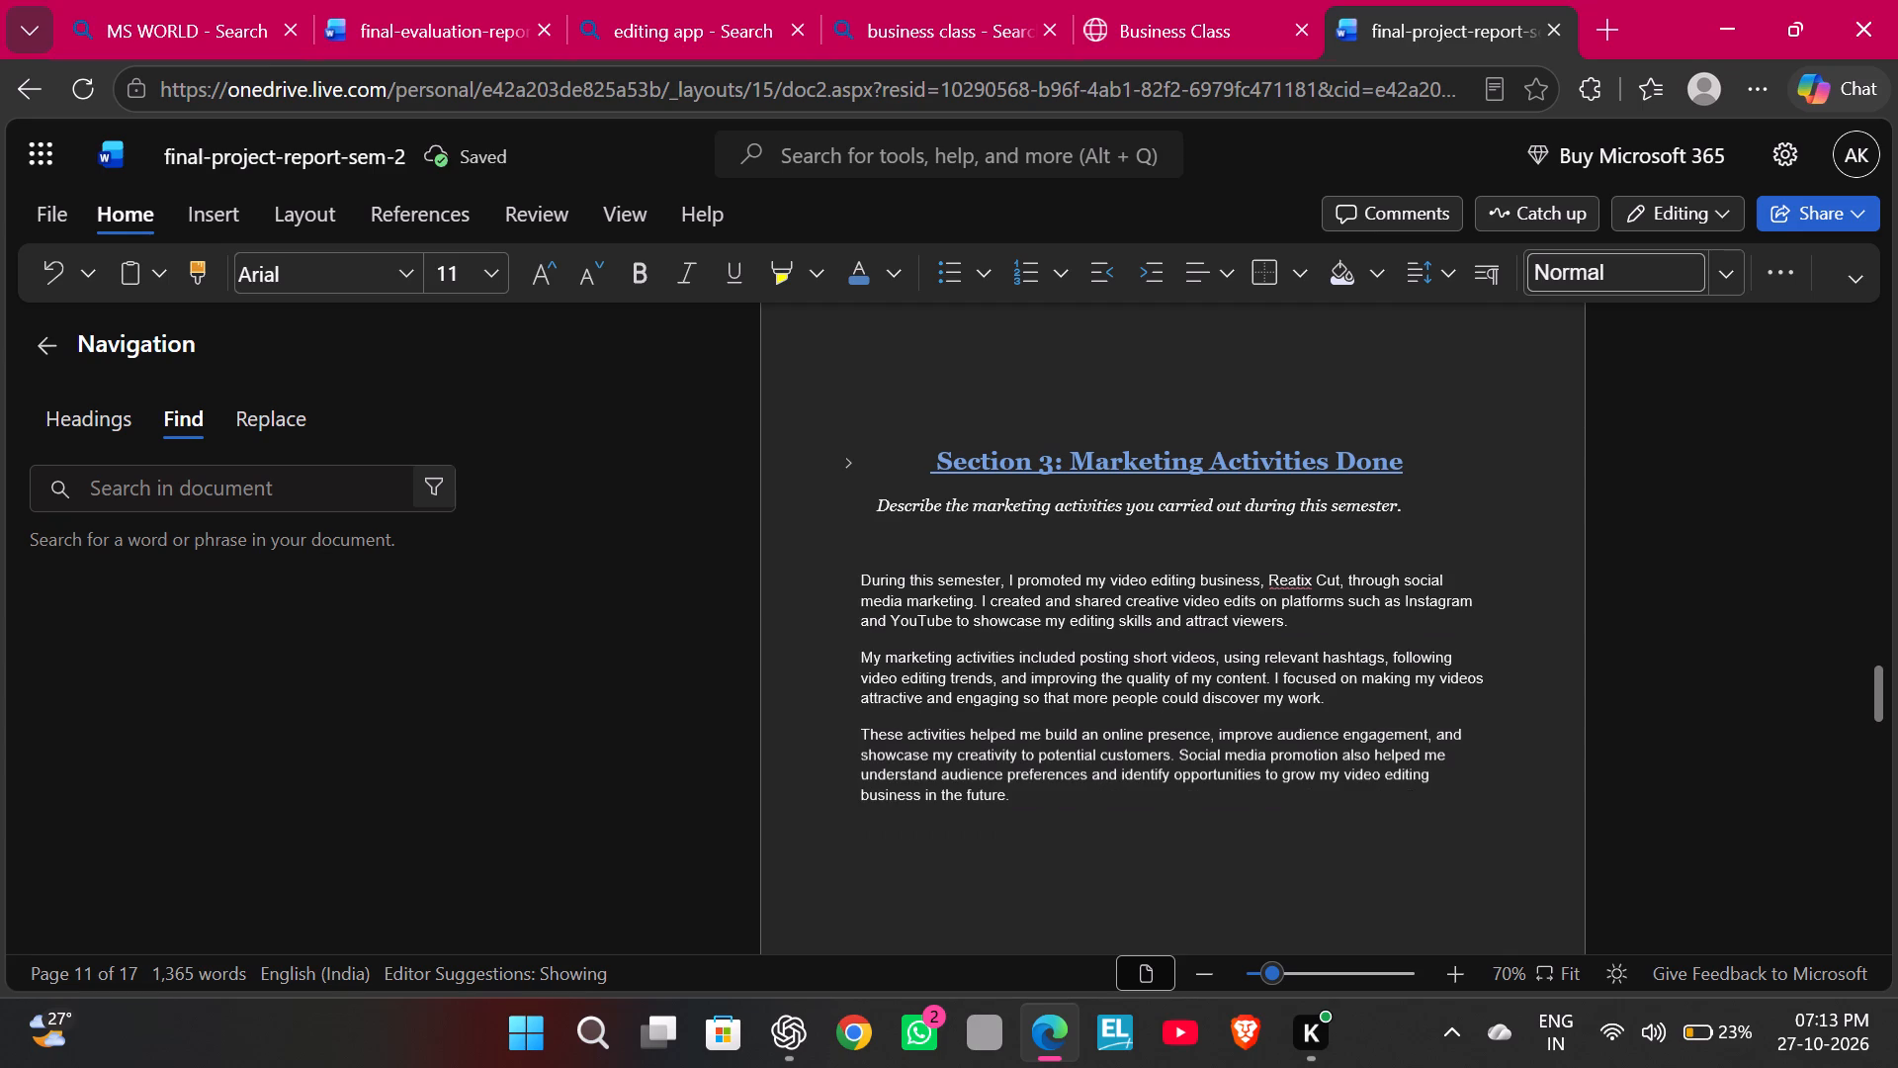
# Add one empty line after the first and after the second body paragraph of Section 3.
pyautogui.click(1325, 606)
pyautogui.click(1301, 626)
pyautogui.press('Return')
pyautogui.press('Return')
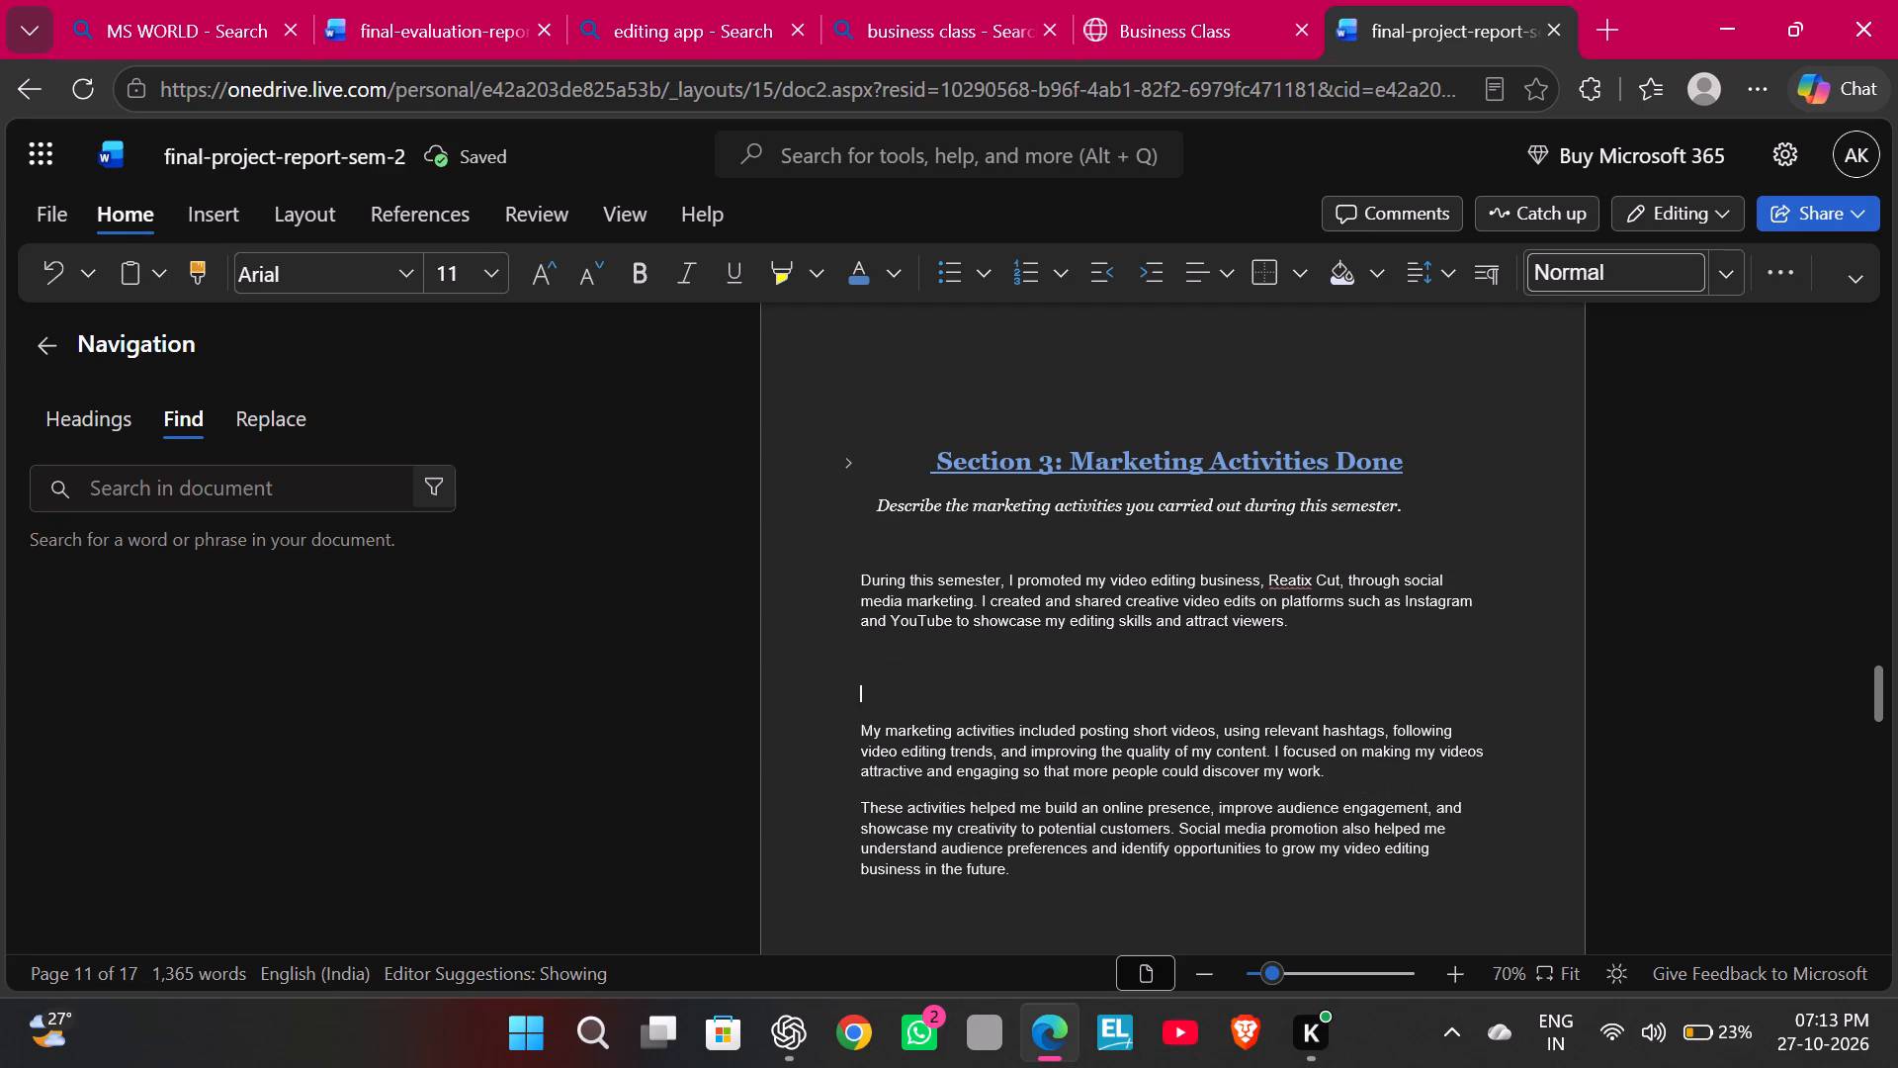
pyautogui.press('BackSpace')
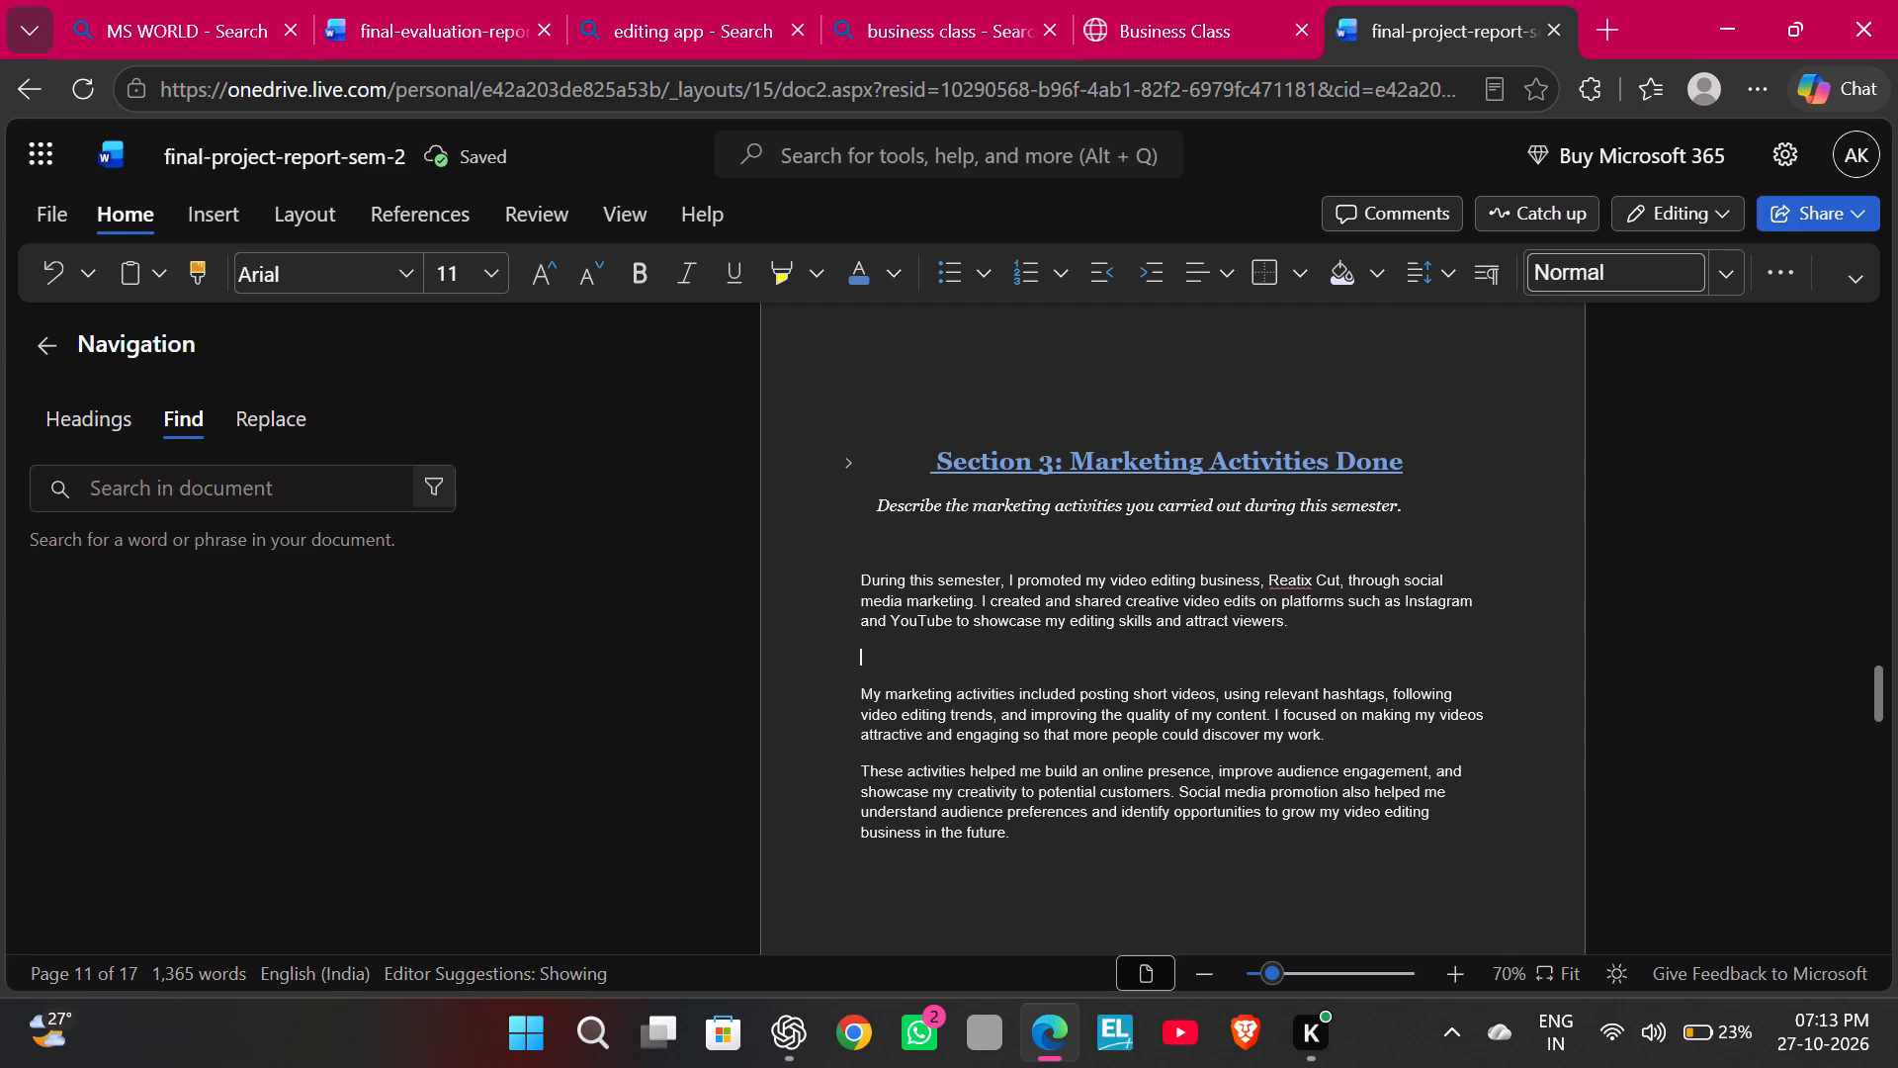
pyautogui.click(1369, 735)
pyautogui.press('Return')
# Set the font size of the three Section 3 body paragraphs to 14.
pyautogui.scroll(-1, 1395, 714)
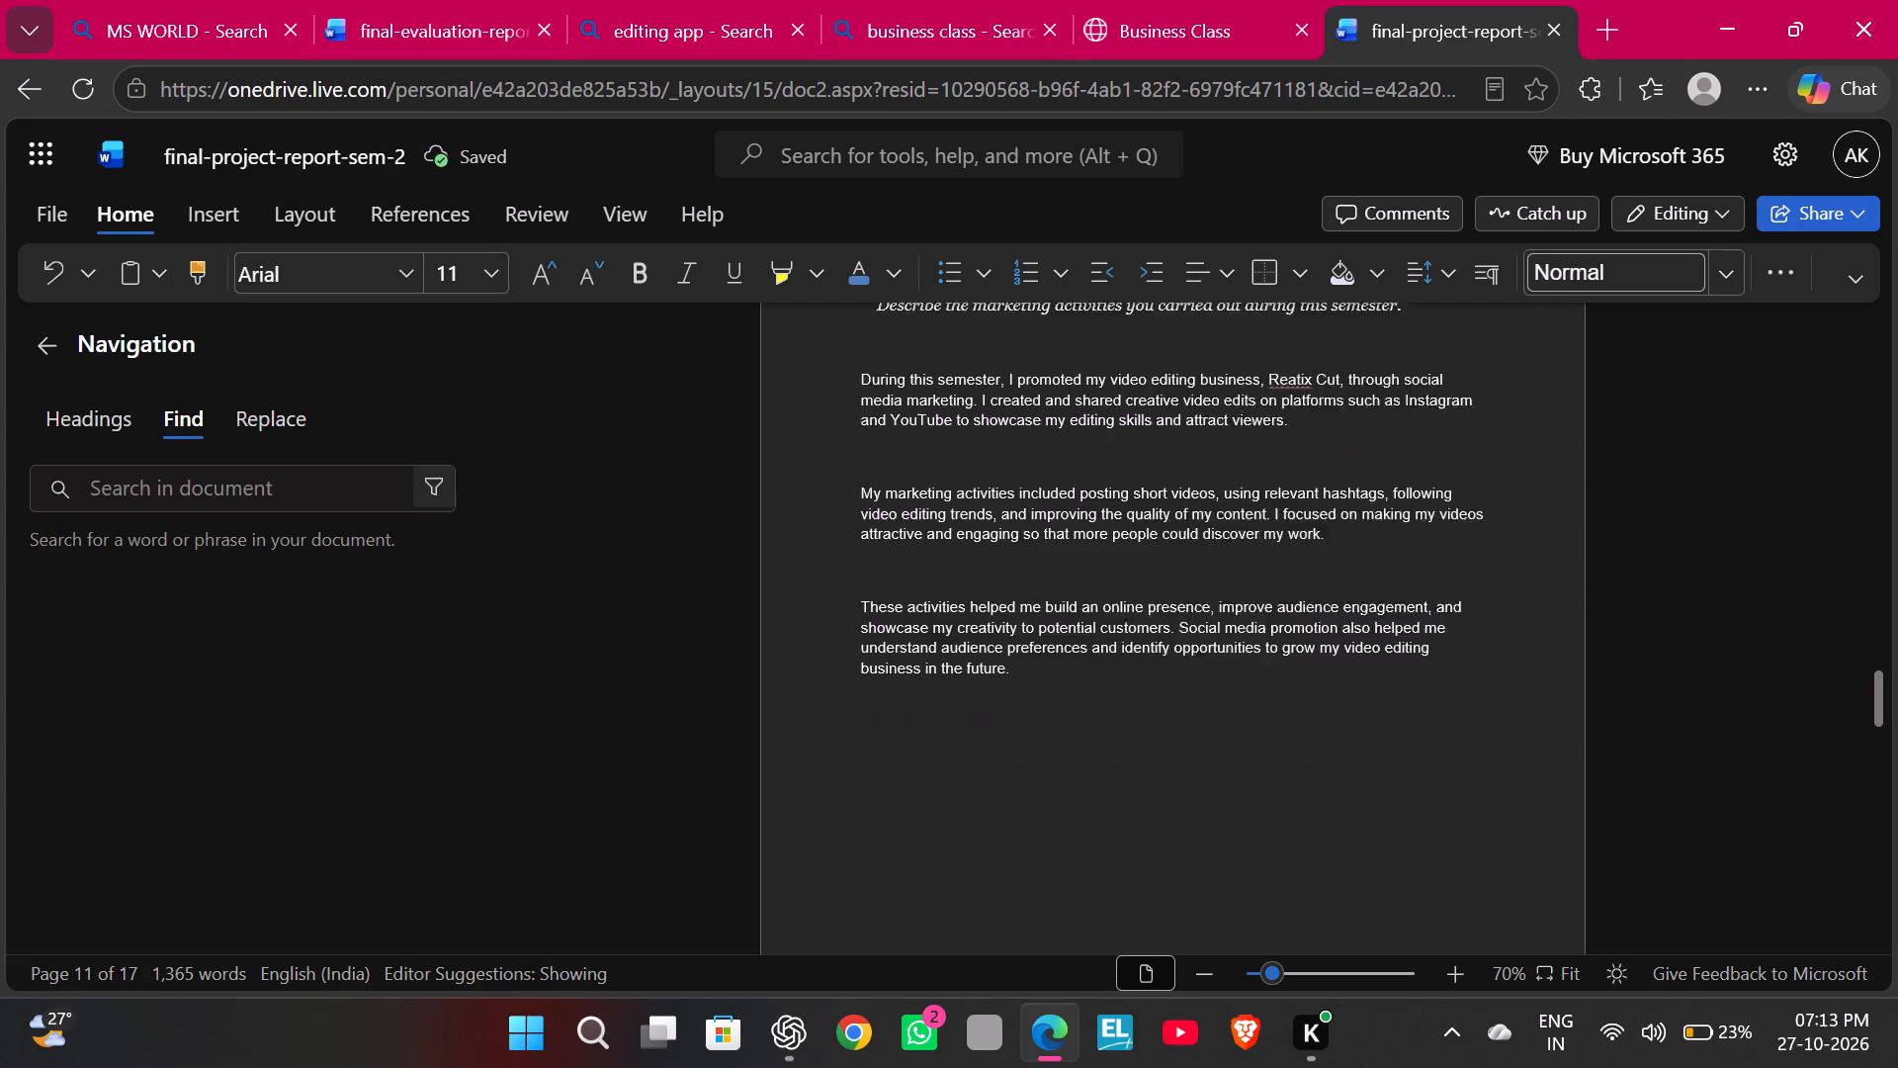
pyautogui.scroll(-1, 1395, 714)
pyautogui.scroll(1, 1119, 602)
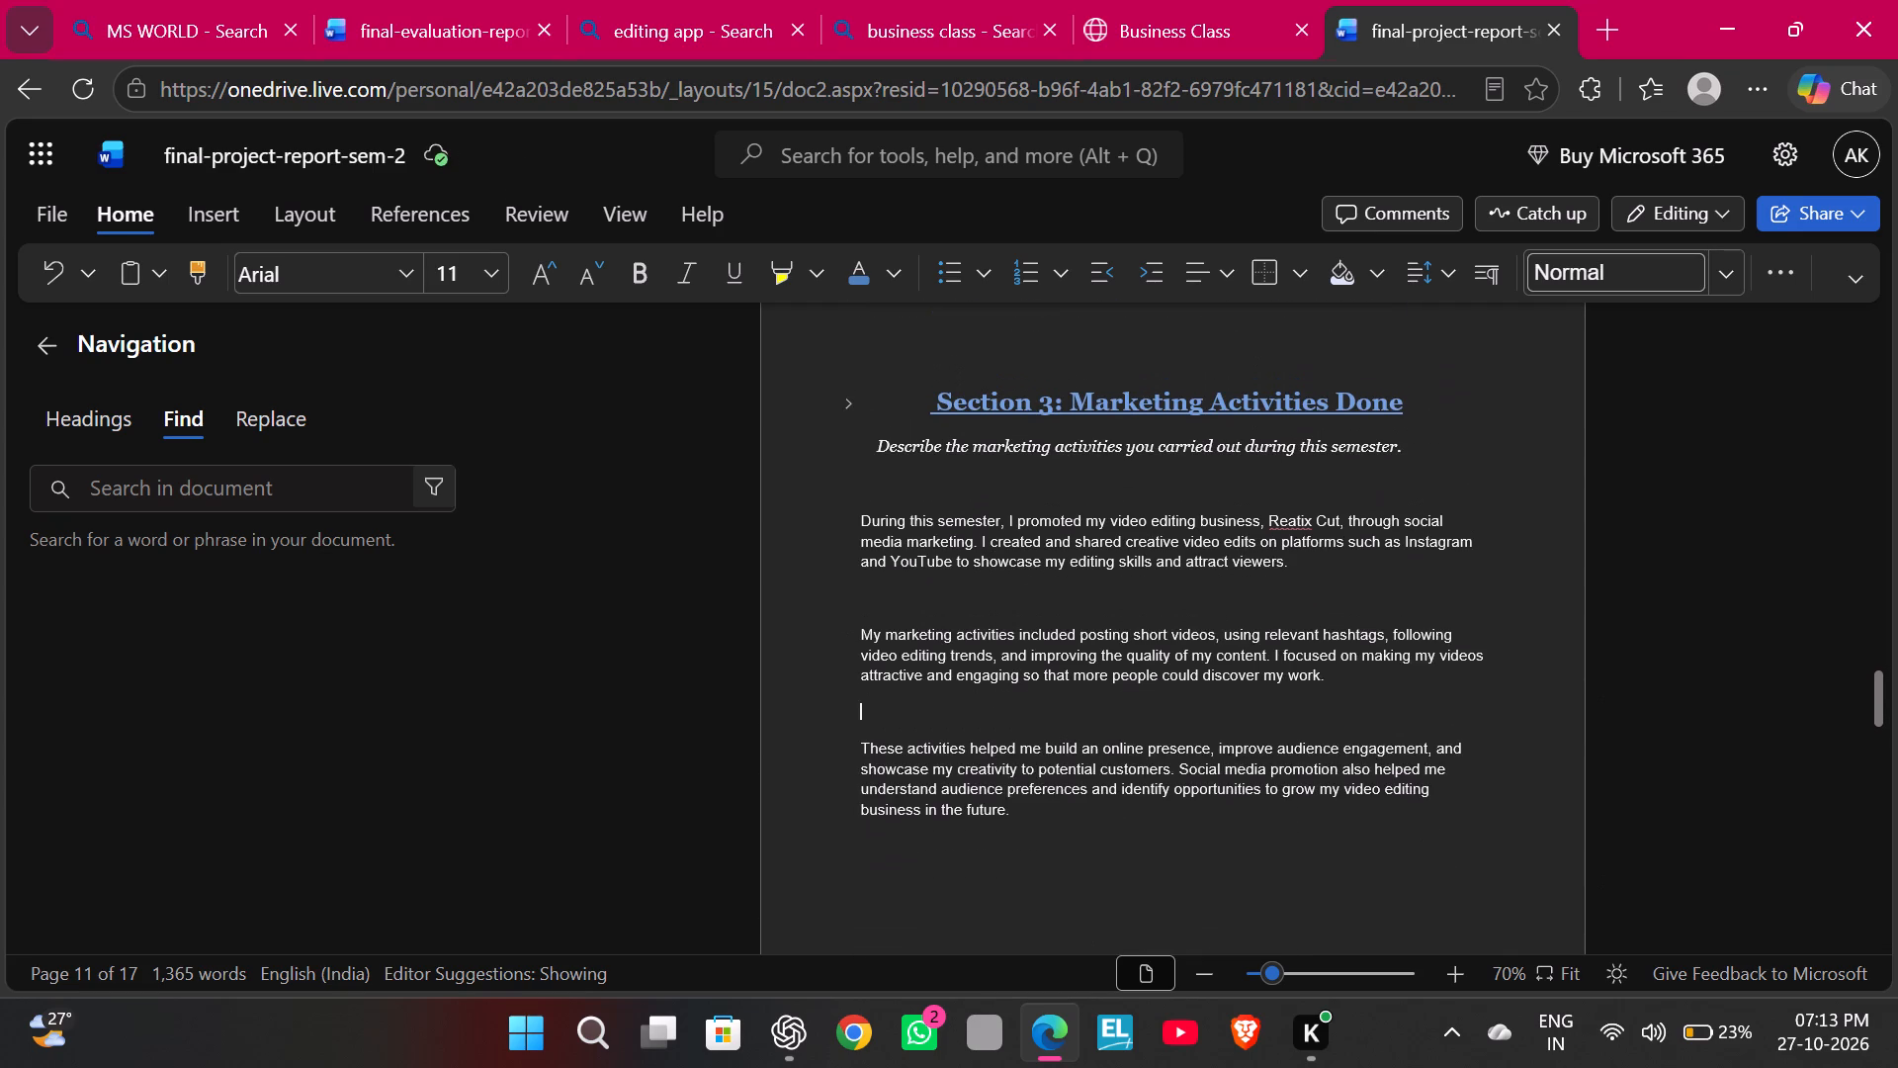
pyautogui.moveTo(853, 515); pyautogui.dragTo(1070, 859)
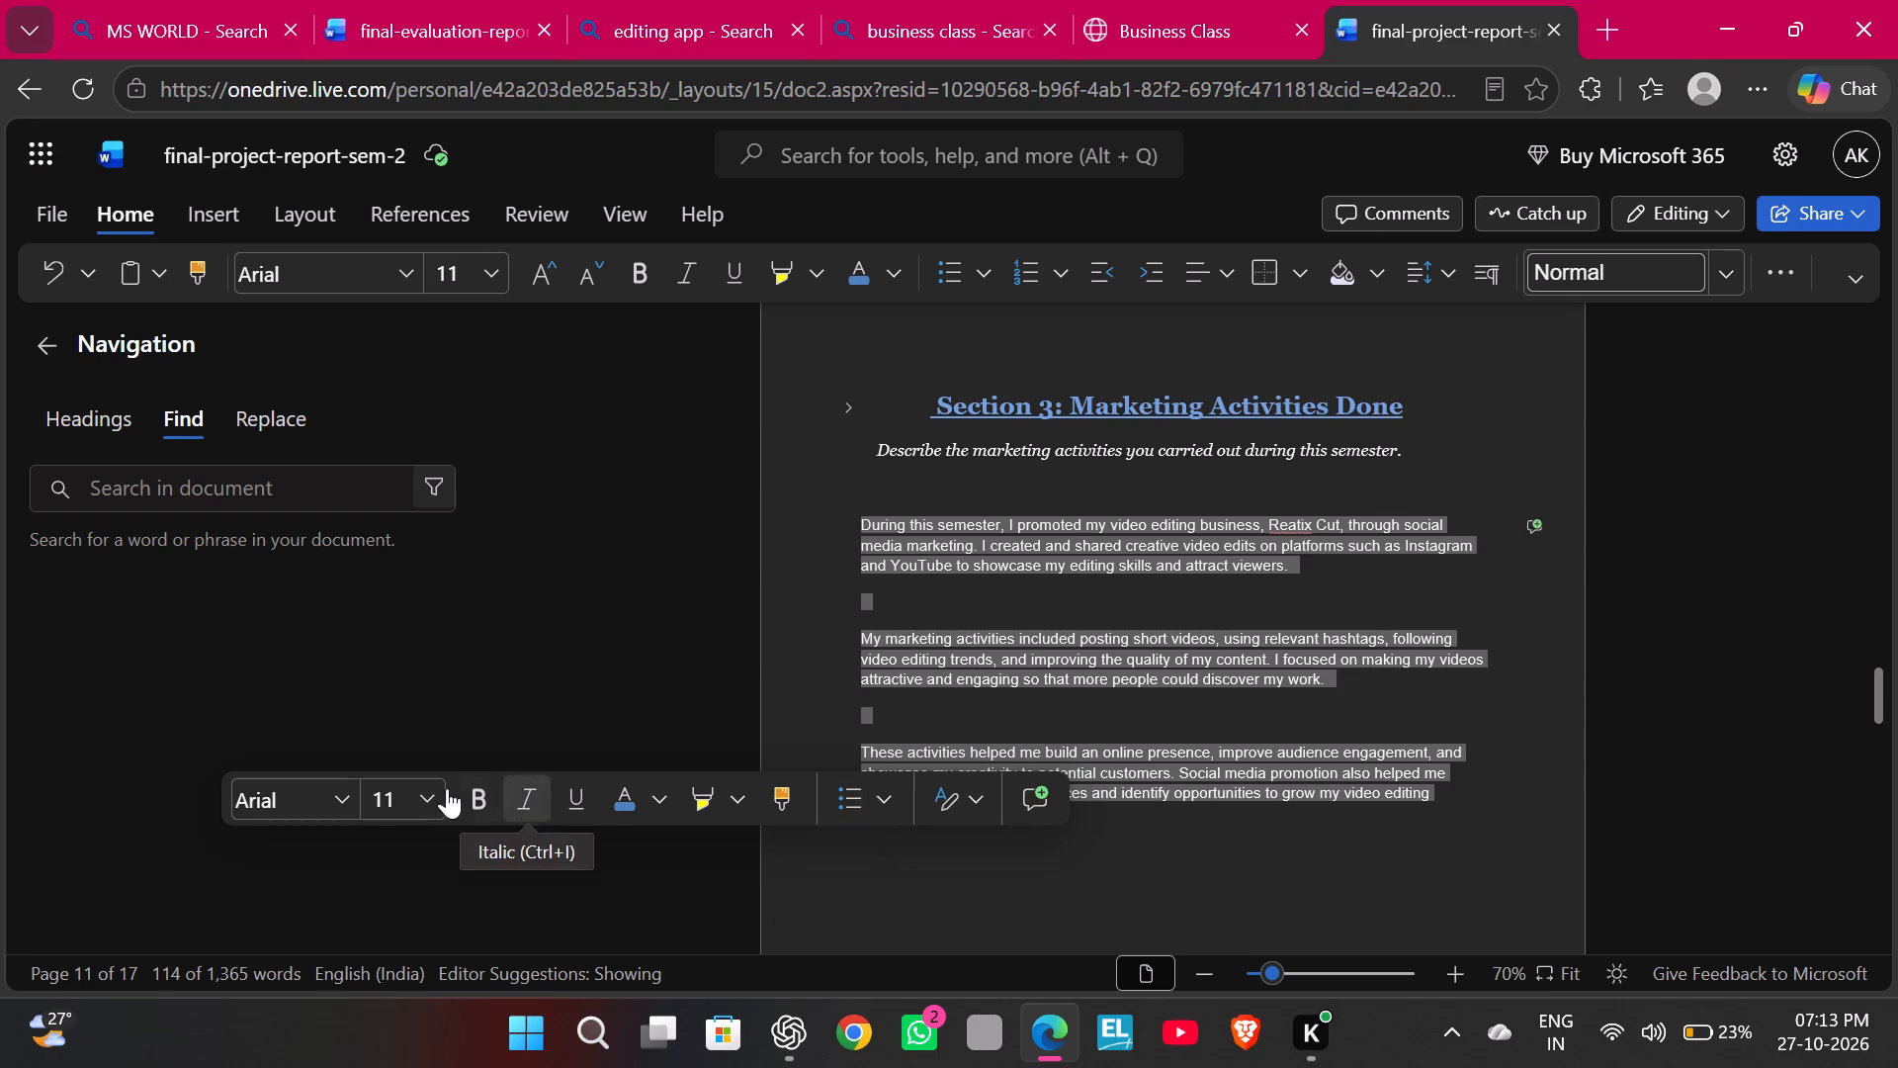
pyautogui.click(436, 785)
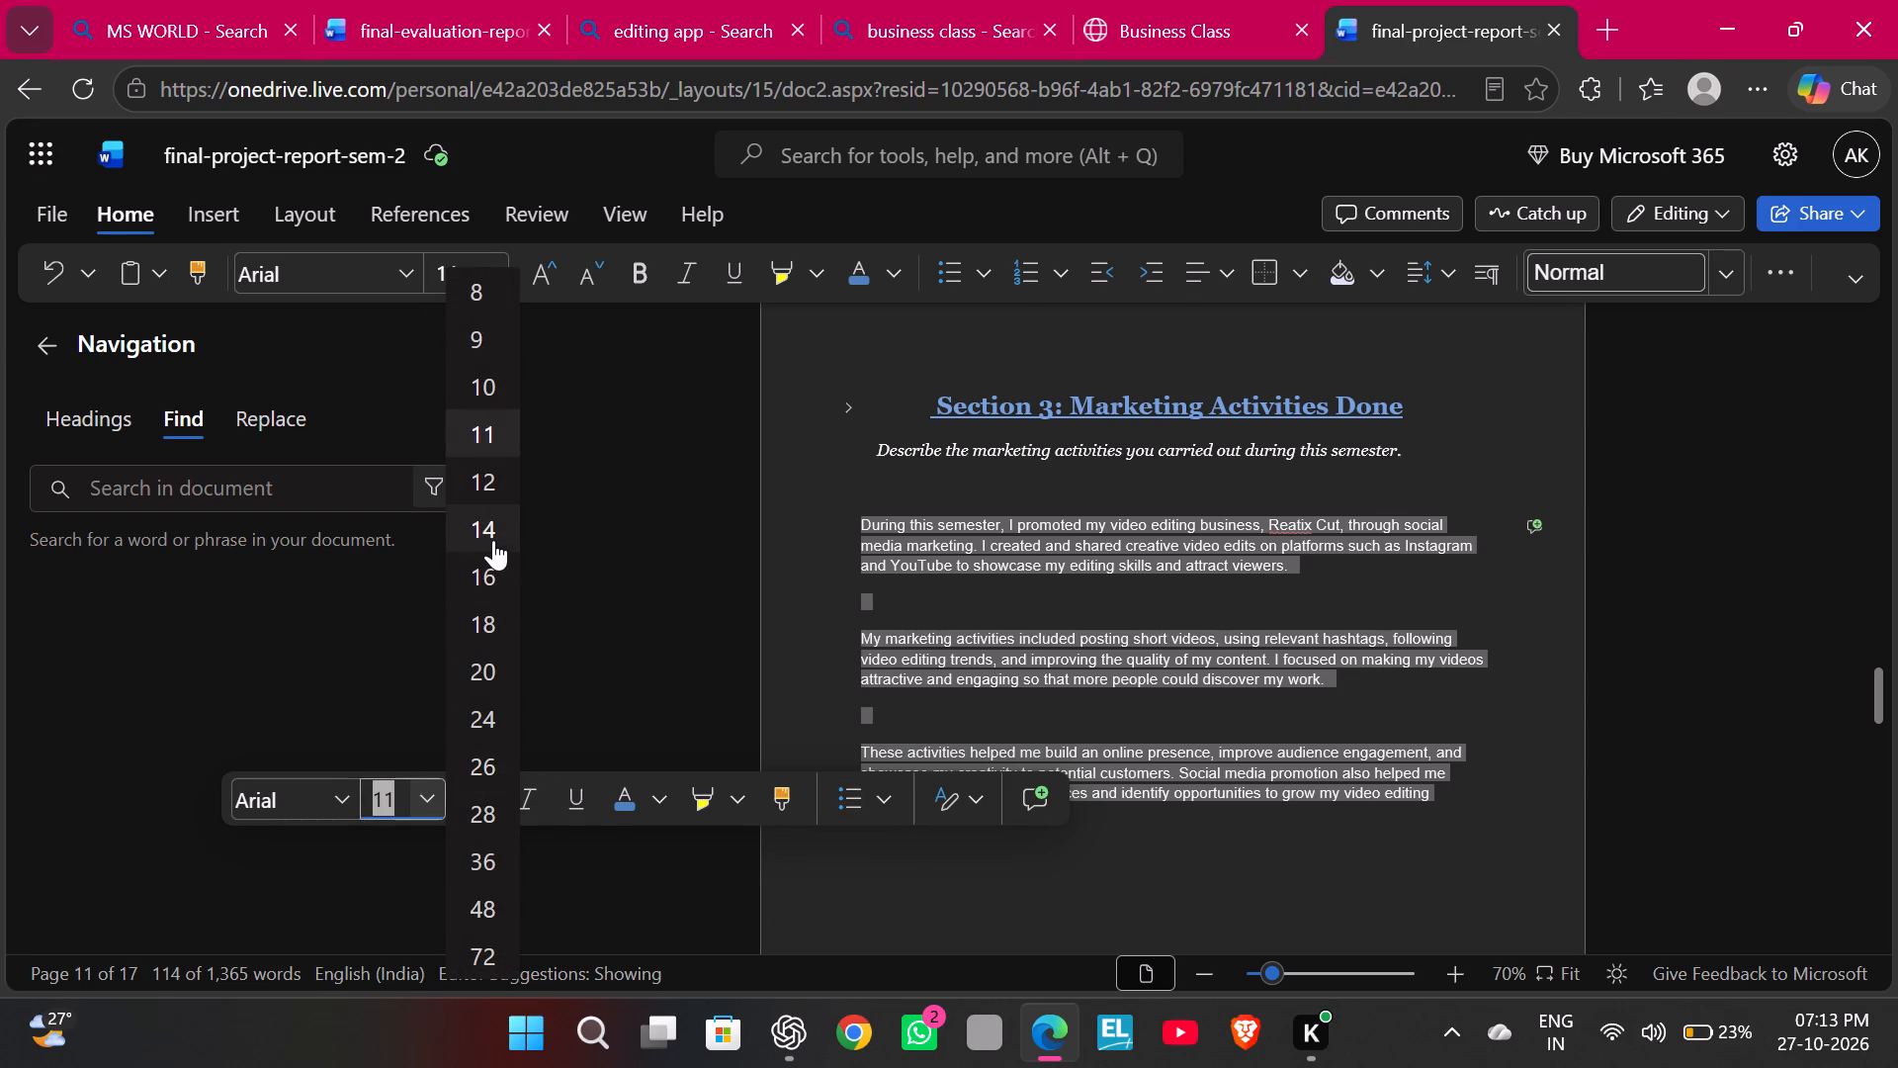
pyautogui.click(492, 538)
pyautogui.click(1022, 678)
# Shift the bold heading "Section 4: Content and Community Engagement" toward the page centre by inserting fifteen spaces before it.
pyautogui.scroll(1, 1022, 678)
pyautogui.scroll(-2, 1022, 678)
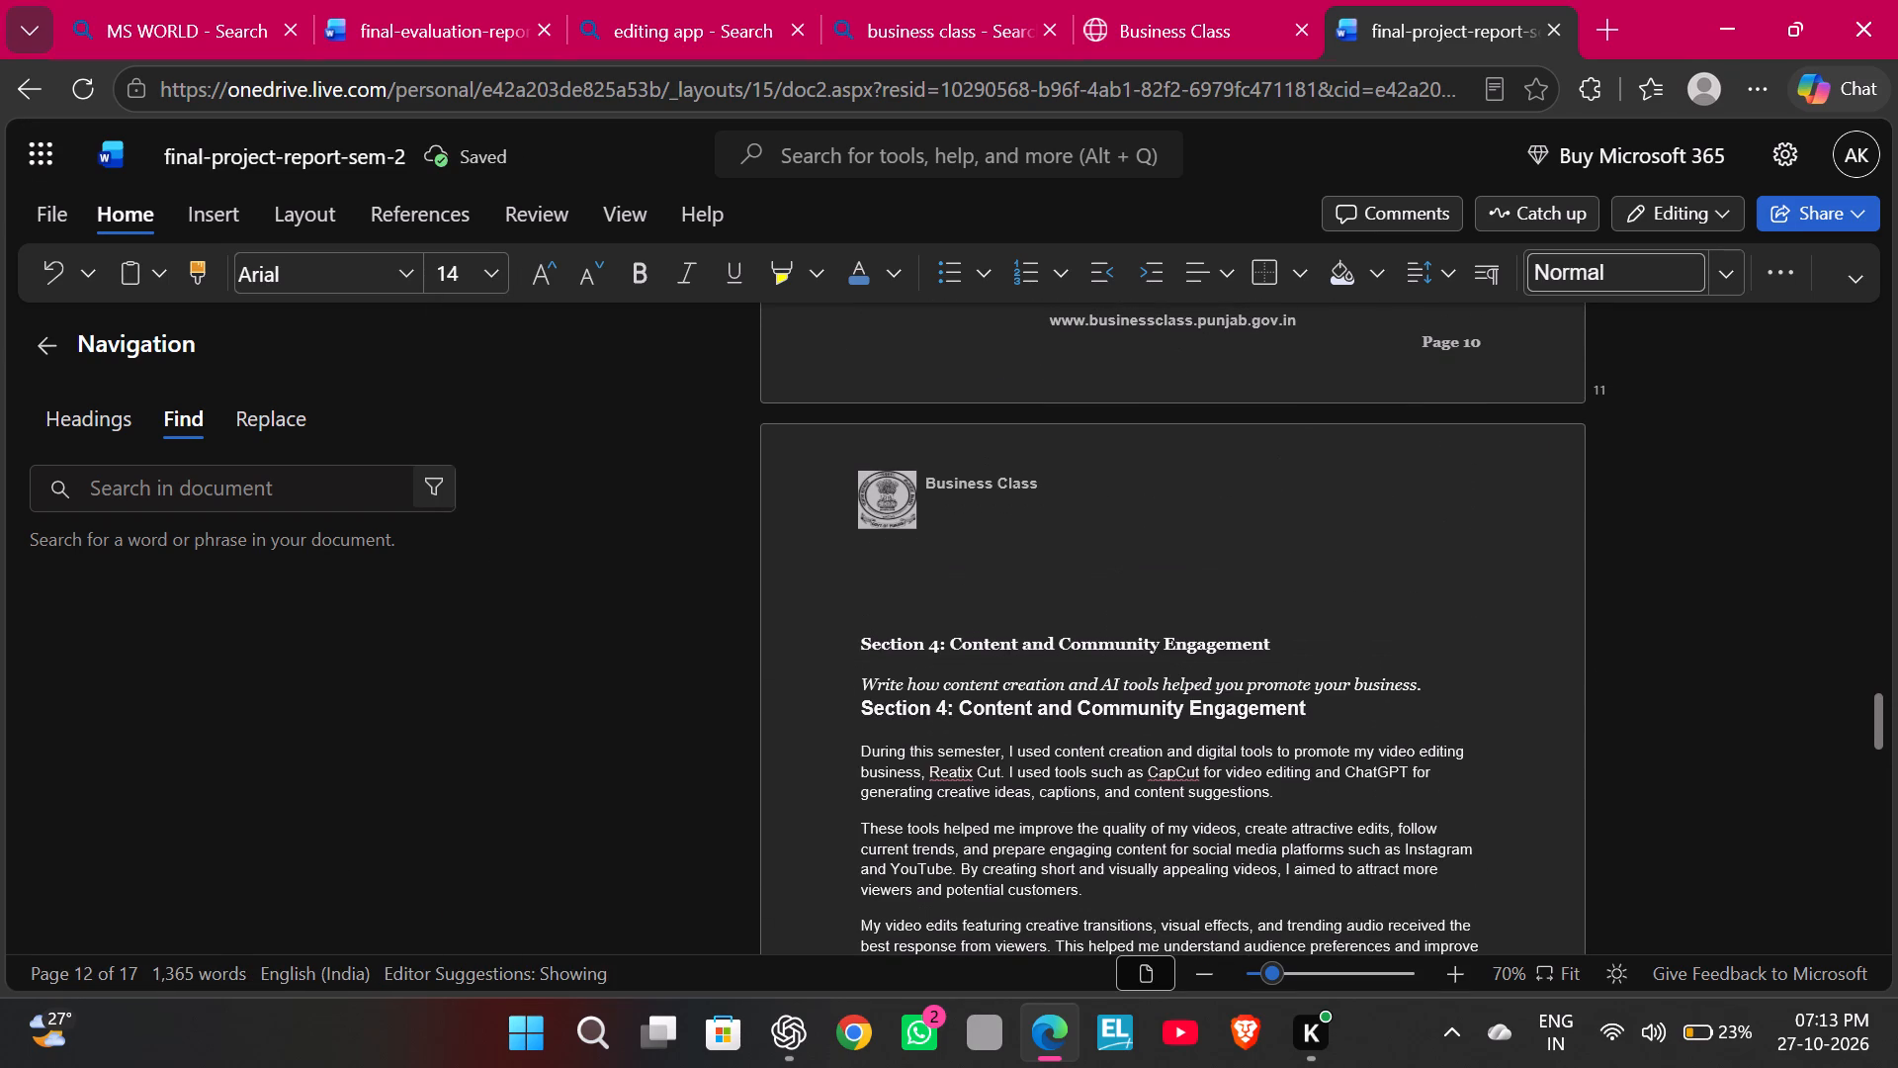
pyautogui.click(868, 636)
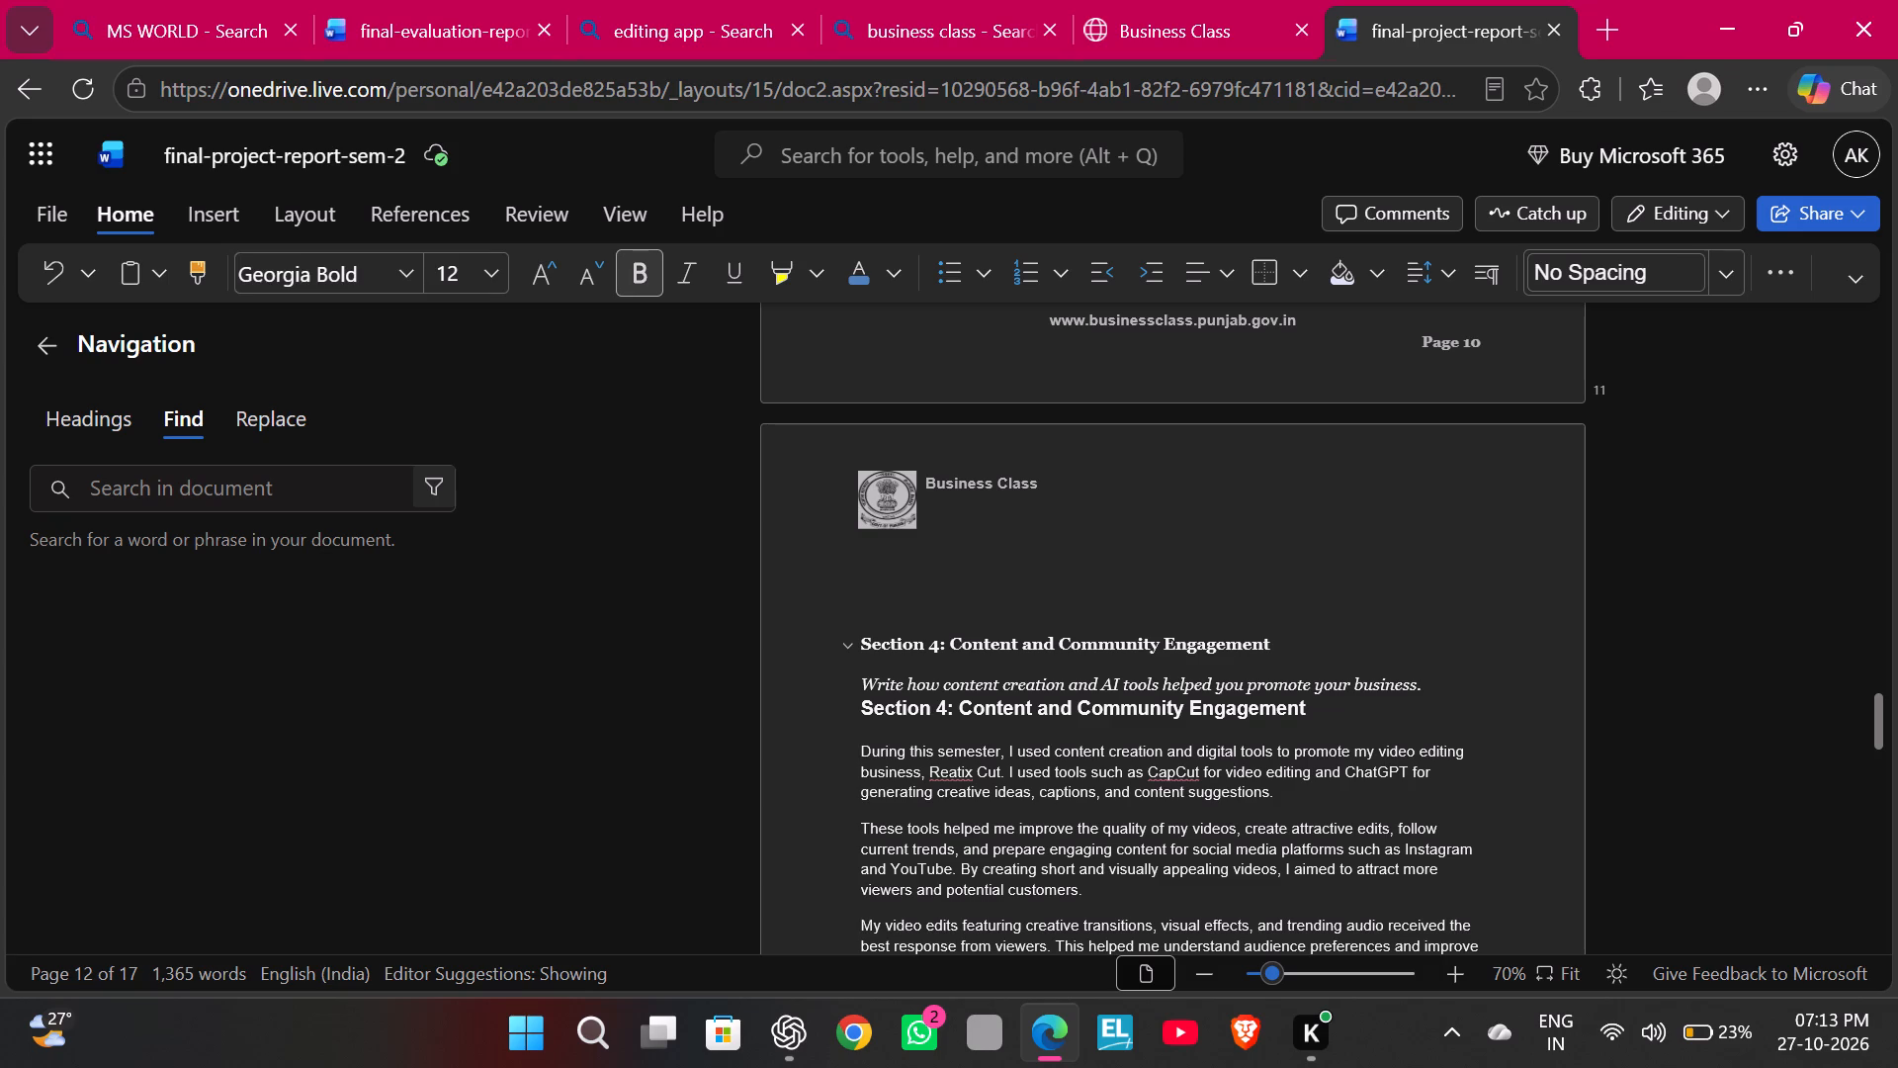
pyautogui.press('Left')
pyautogui.press('space')
pyautogui.press('space')
pyautogui.press('space')
pyautogui.press('space')
pyautogui.press('space')
pyautogui.press('space')
pyautogui.press('space')
pyautogui.press('space')
pyautogui.press('space')
pyautogui.press('space')
pyautogui.press('space')
pyautogui.press('space')
pyautogui.press('space')
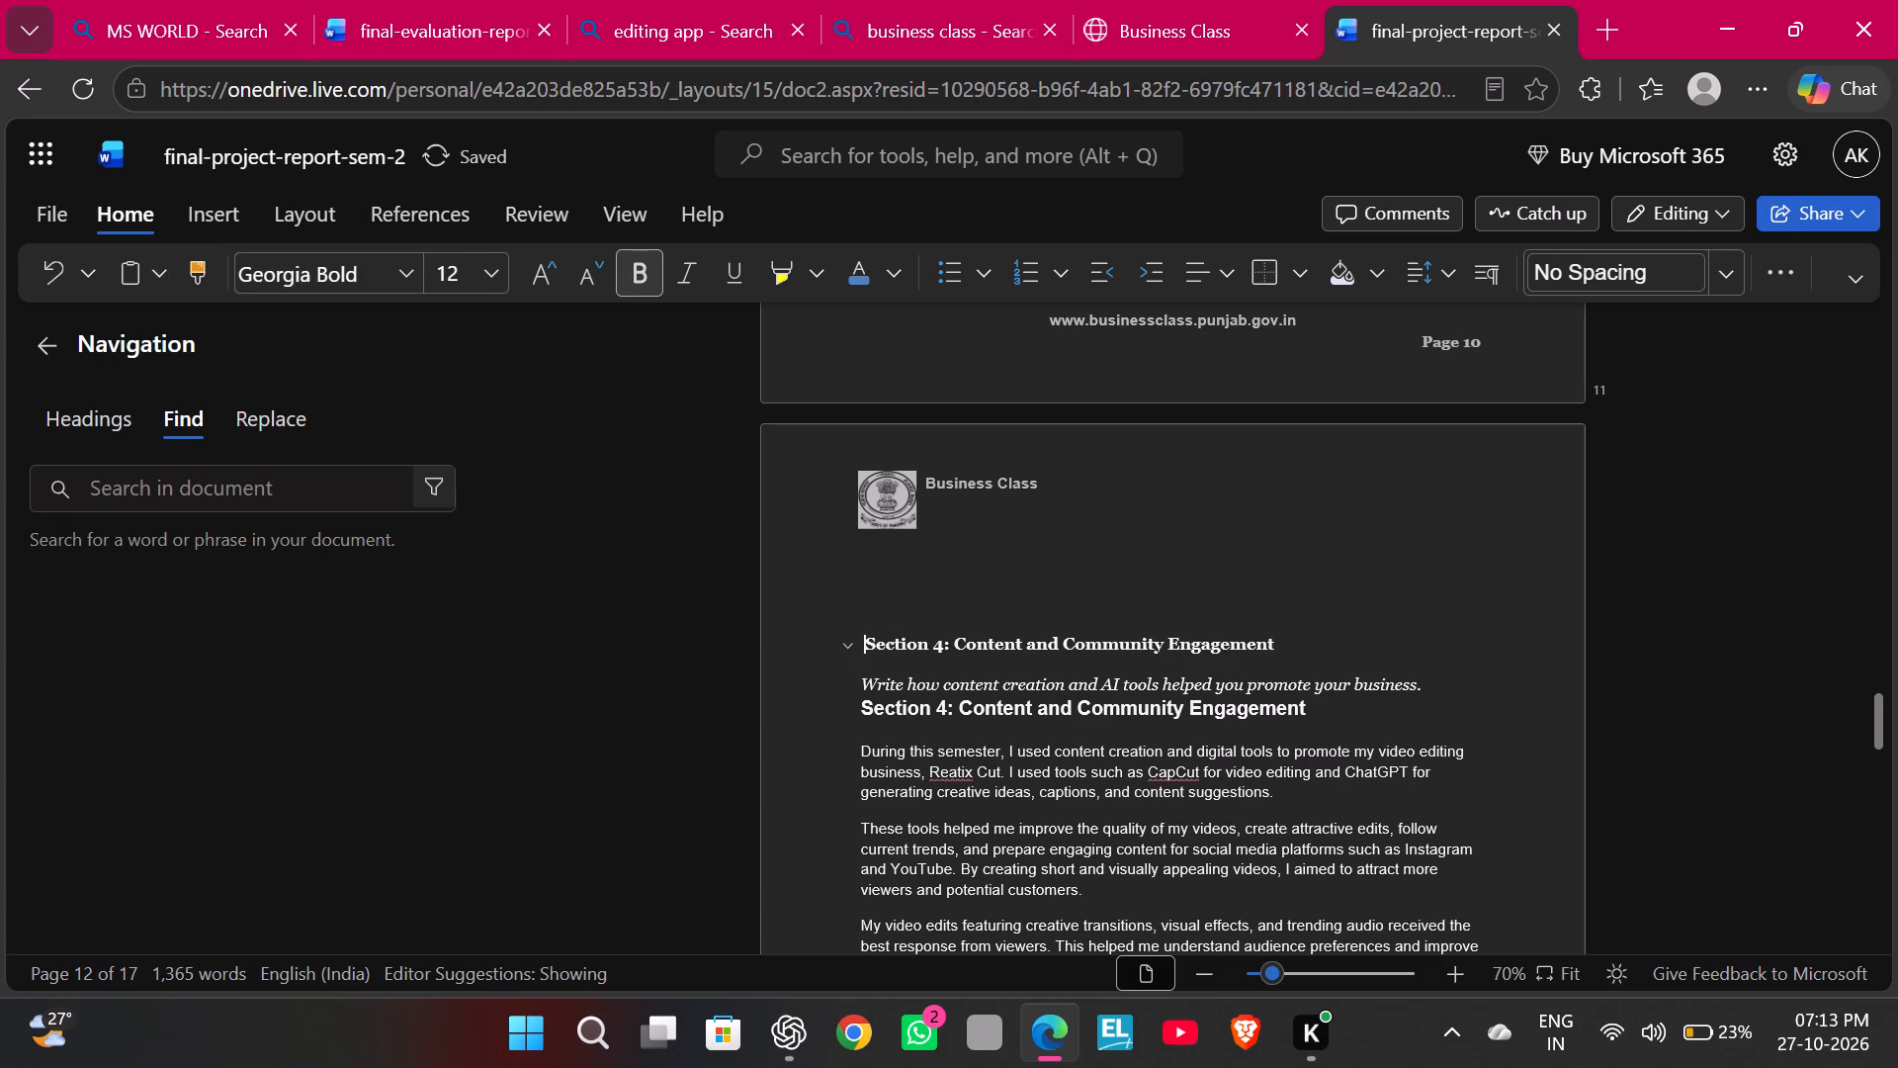
pyautogui.press('space')
pyautogui.press('space')
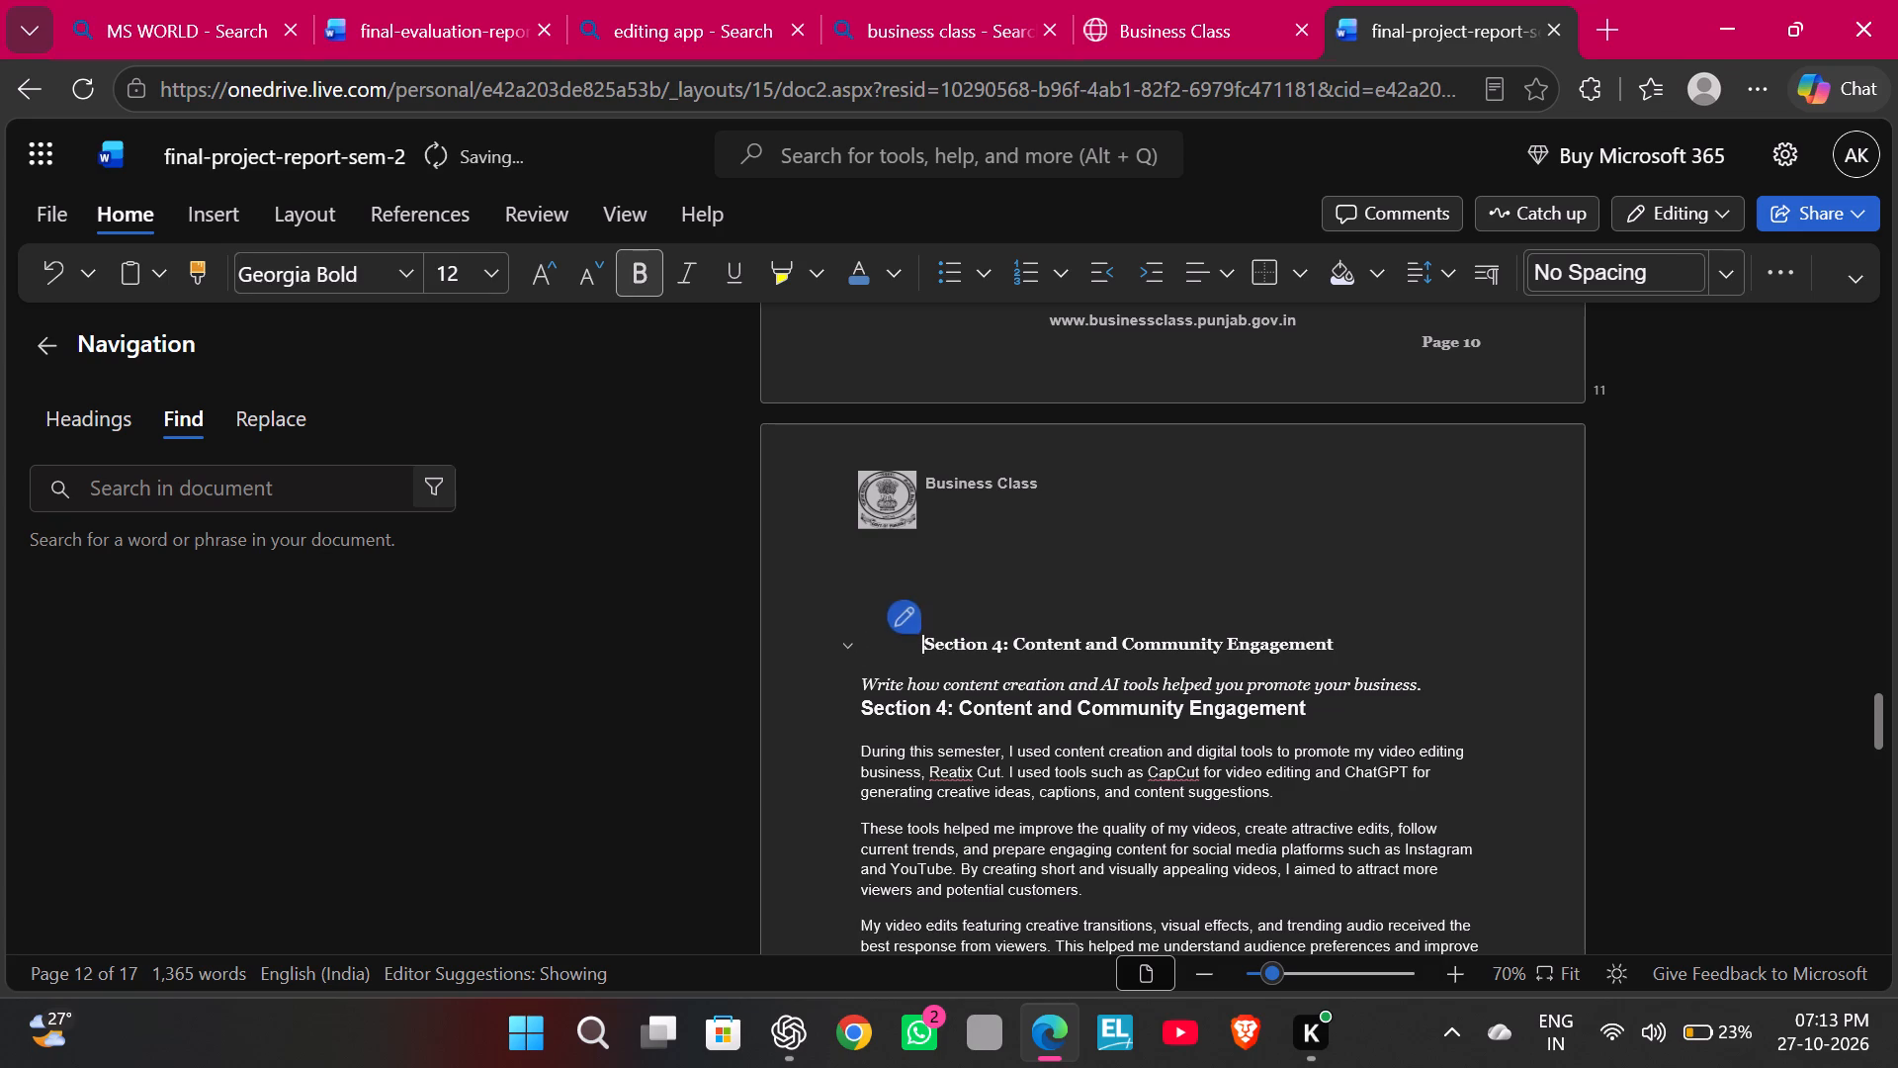
# Underline the heading "Section 4: Content and Community Engagement", keeping it bold, and set its font size to 16.
pyautogui.moveTo(922, 646); pyautogui.dragTo(1409, 632)
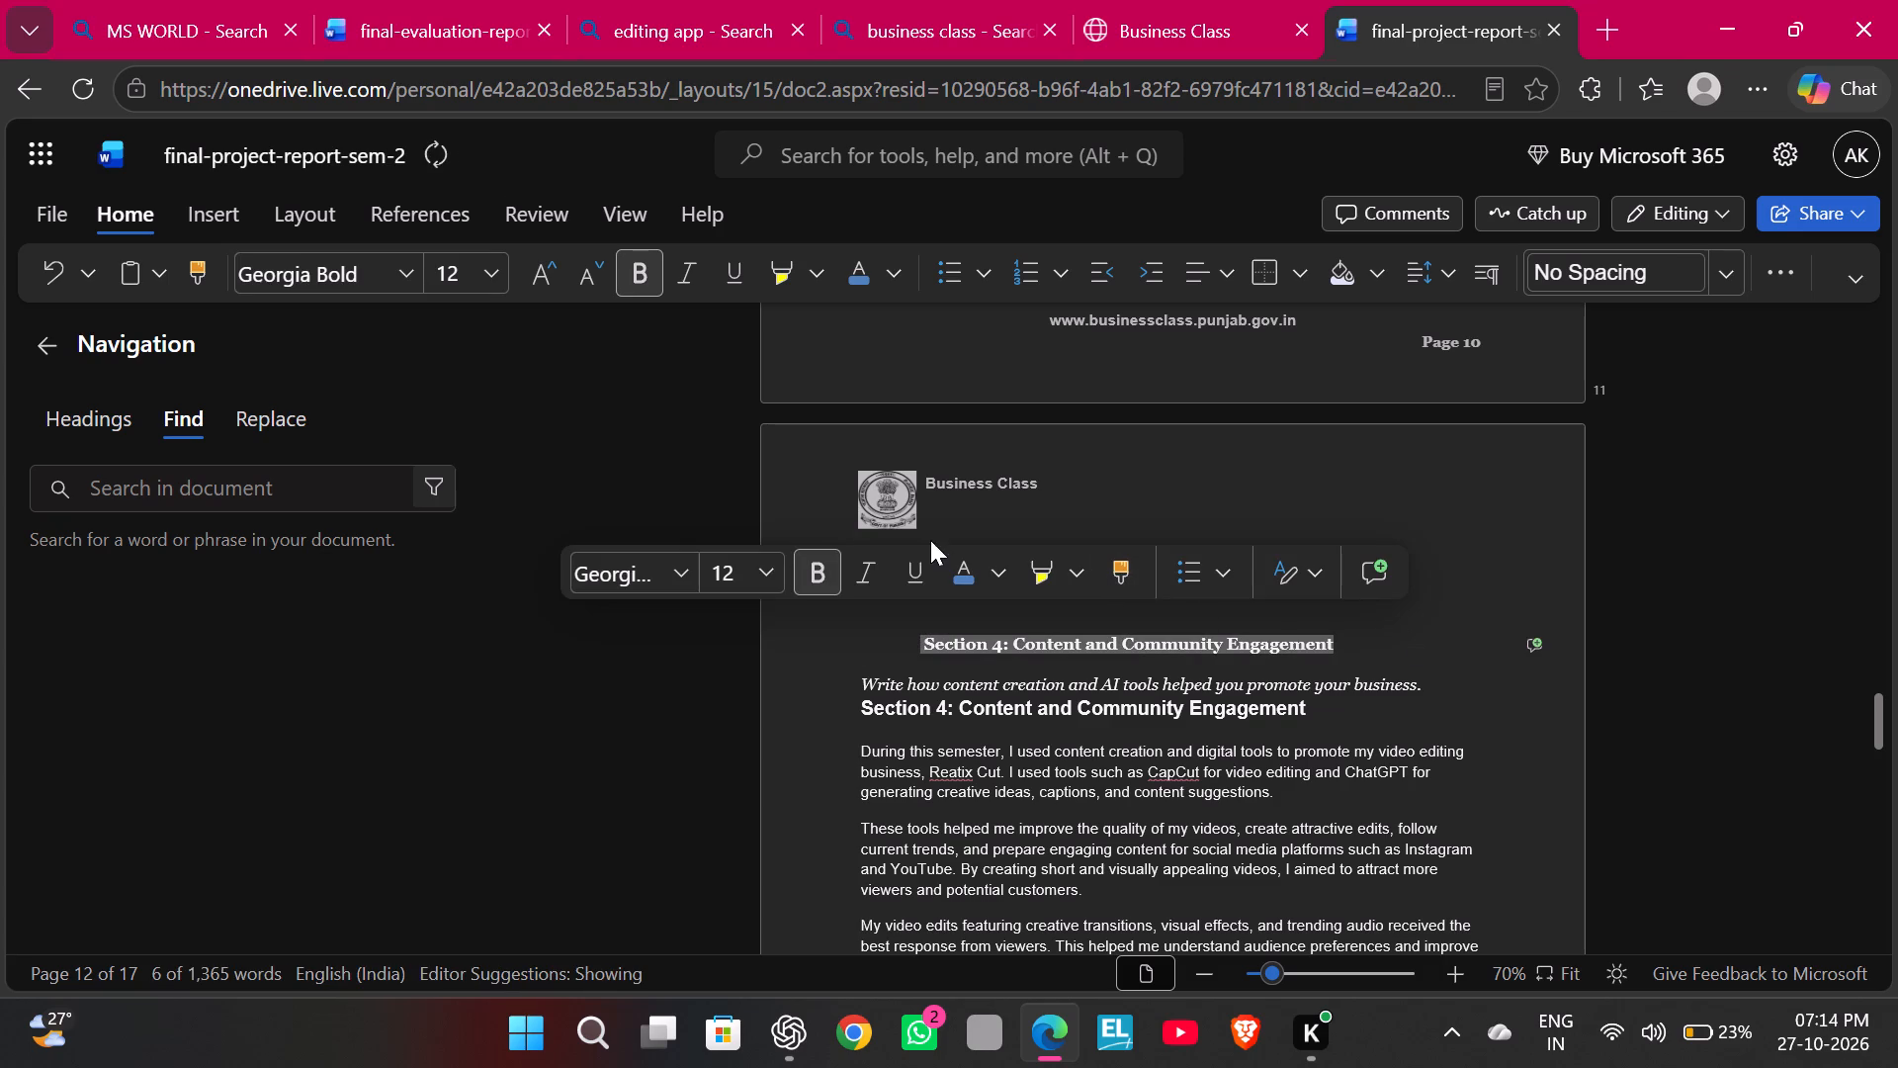
pyautogui.click(911, 588)
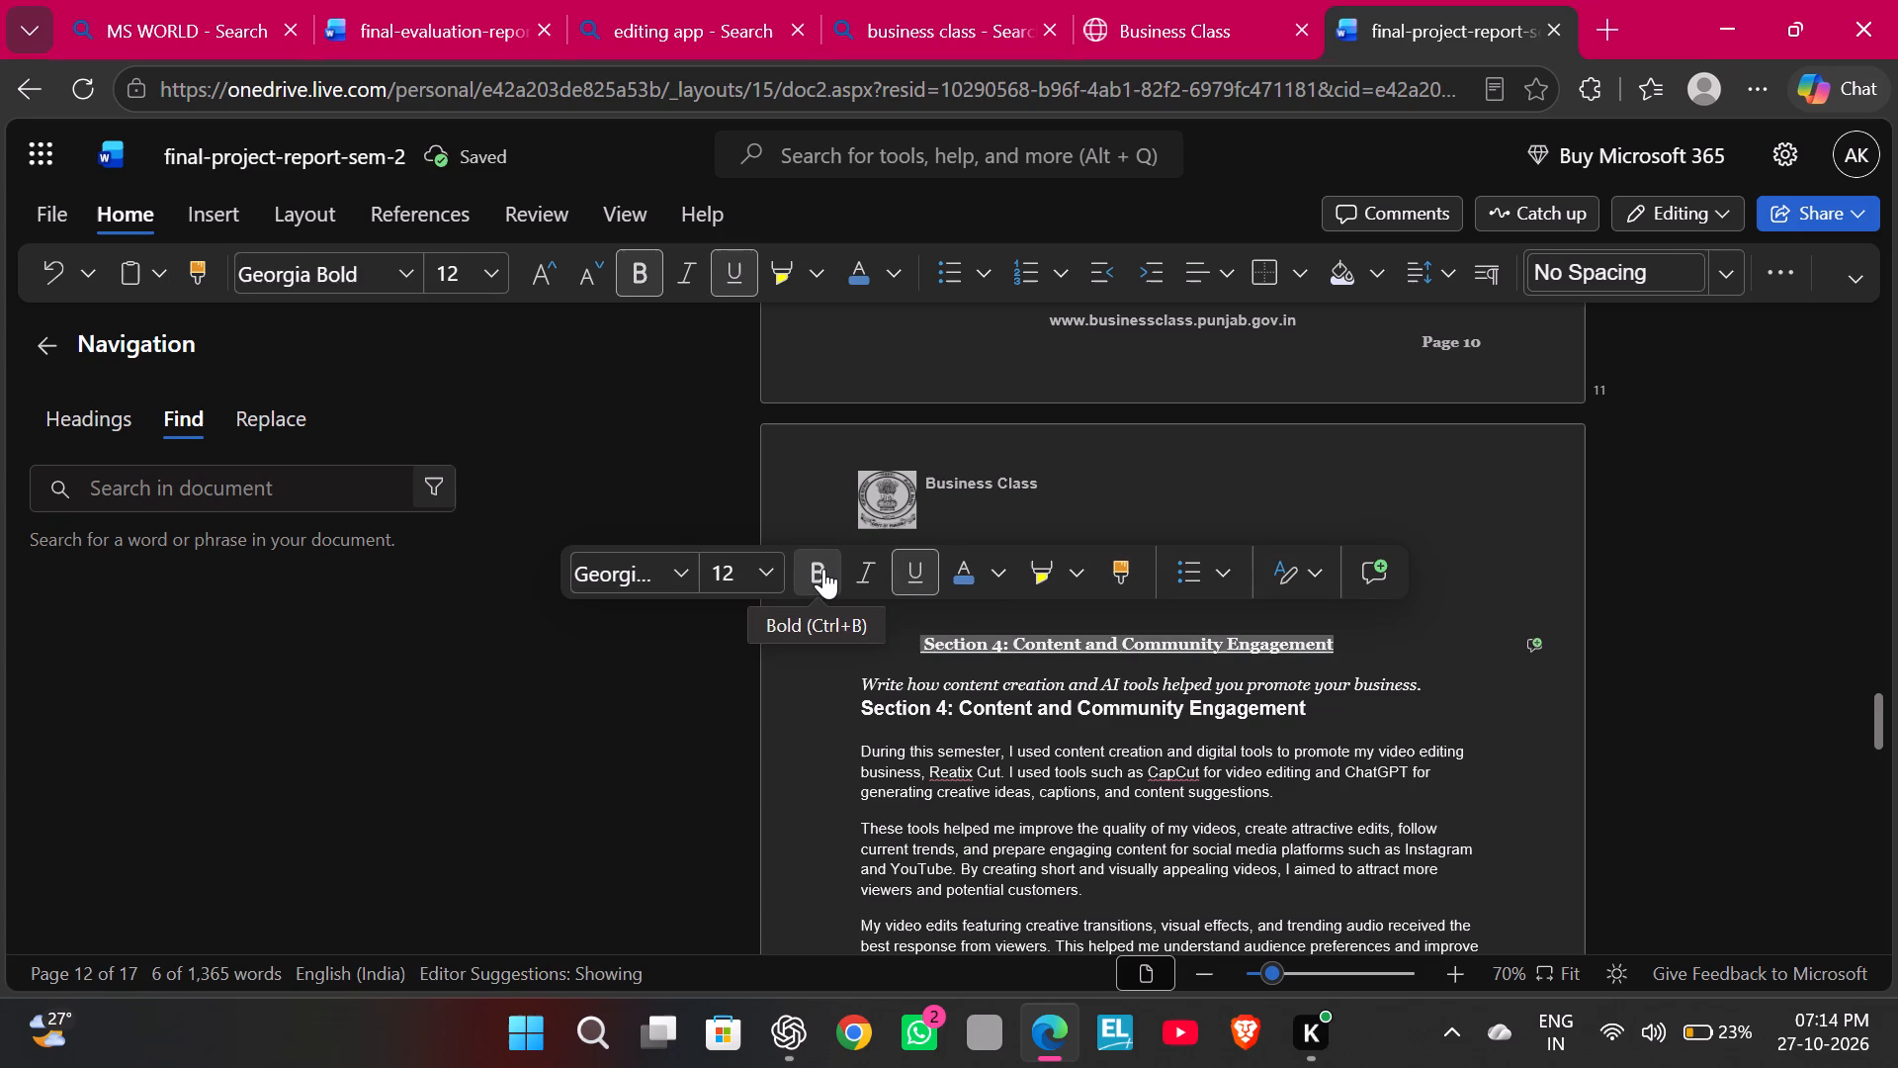
pyautogui.click(823, 569)
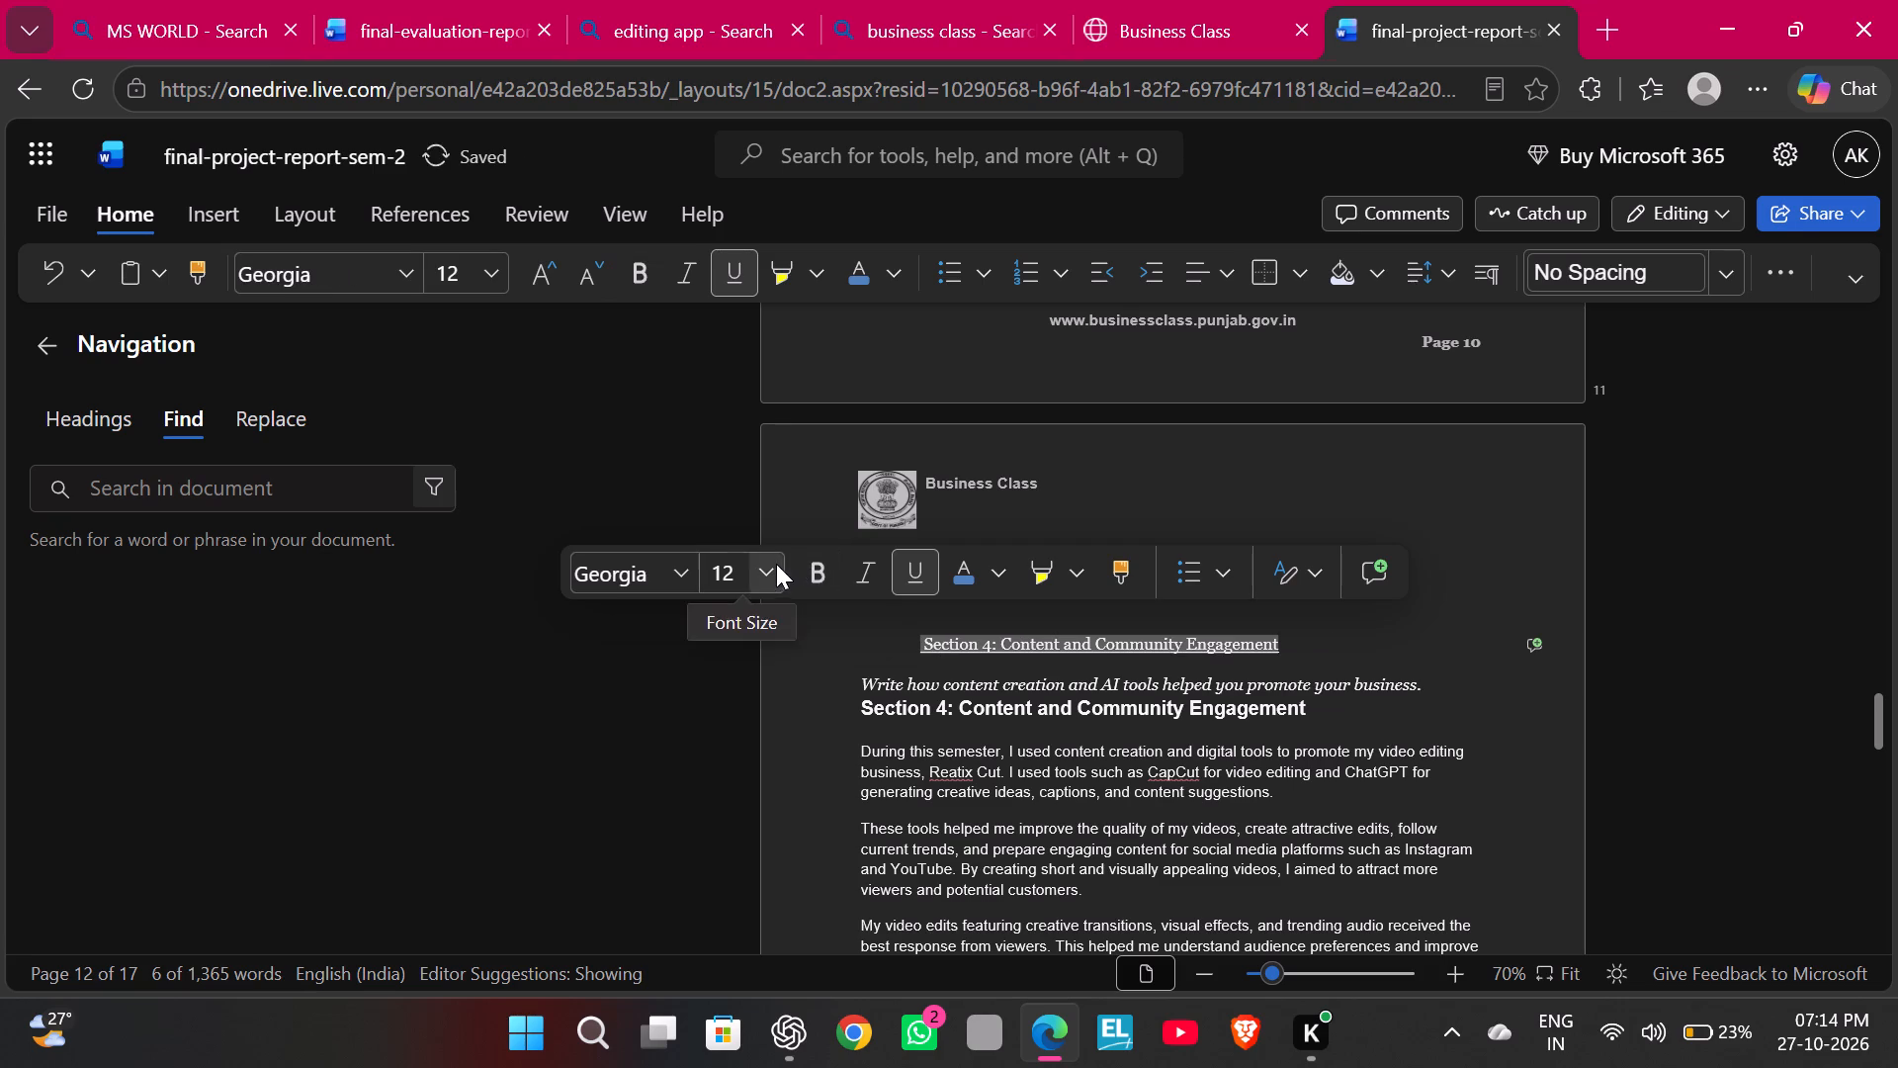
pyautogui.click(830, 571)
pyautogui.click(776, 572)
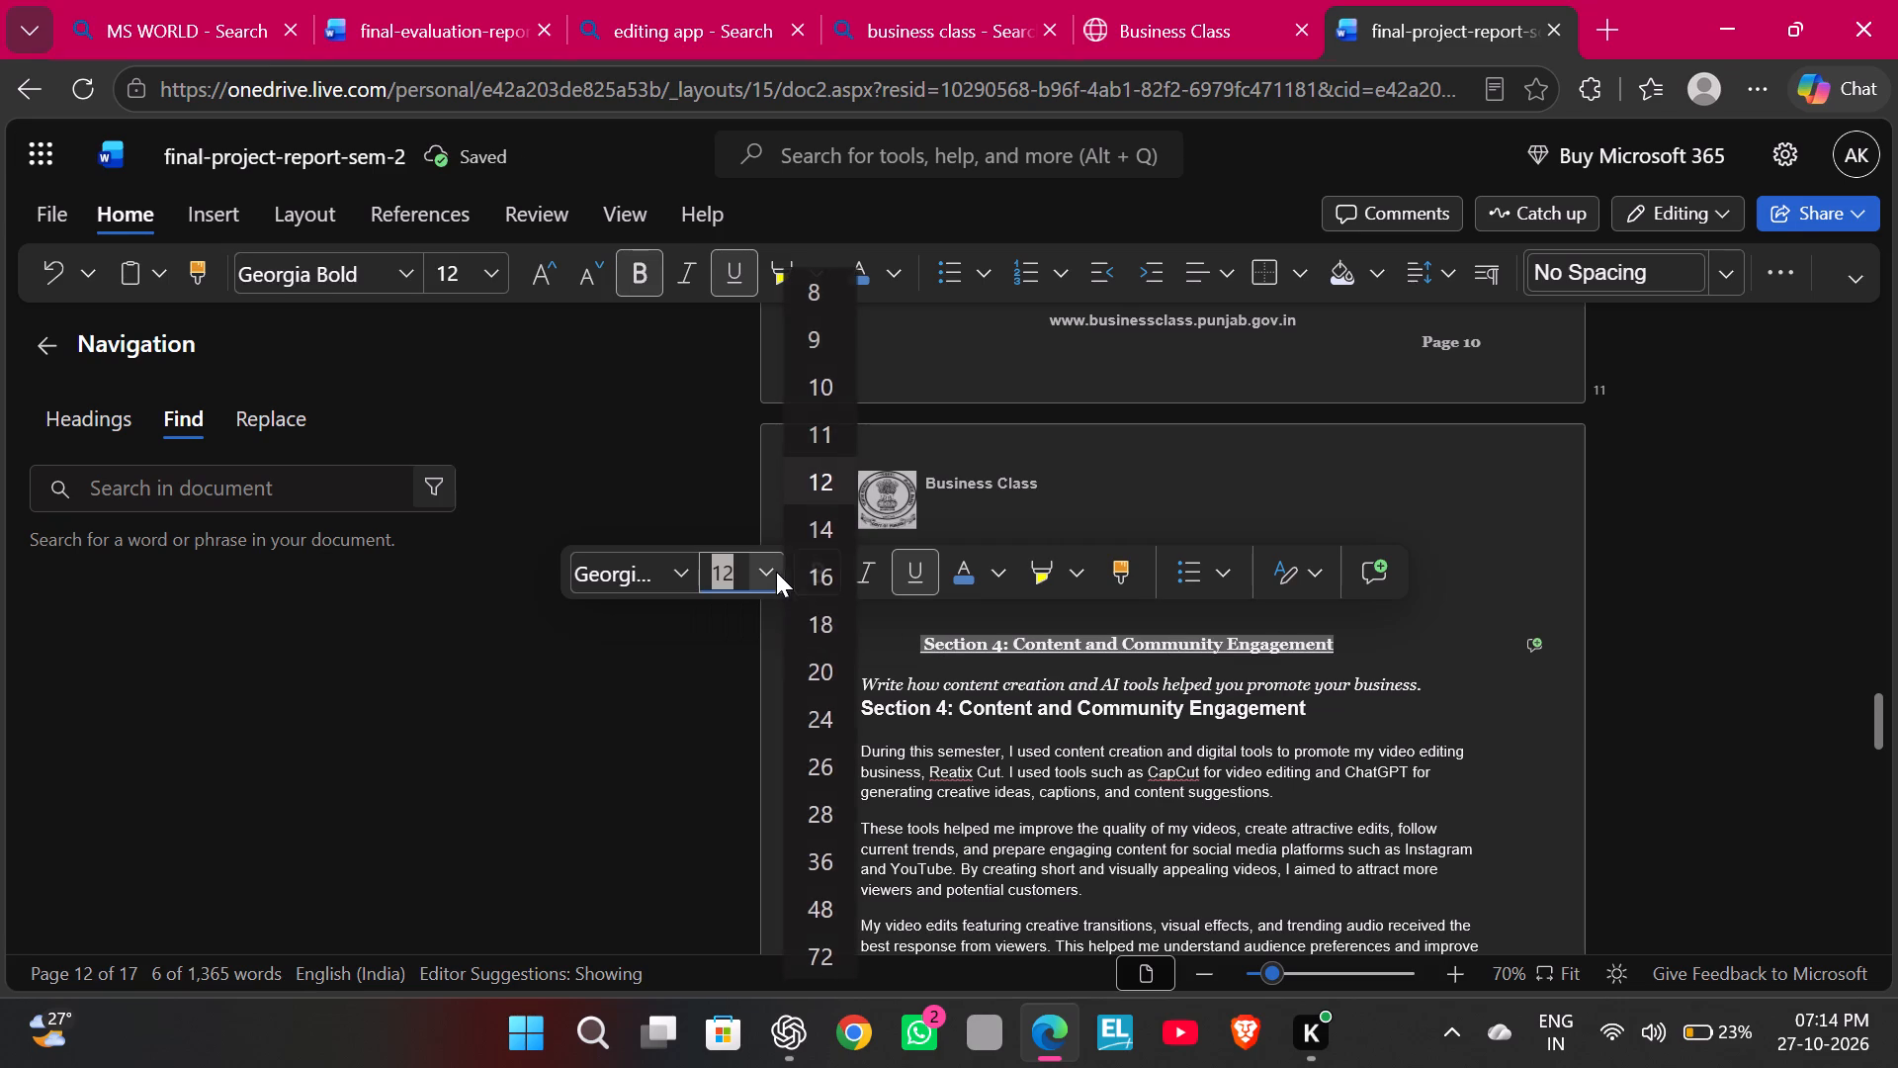
pyautogui.click(835, 662)
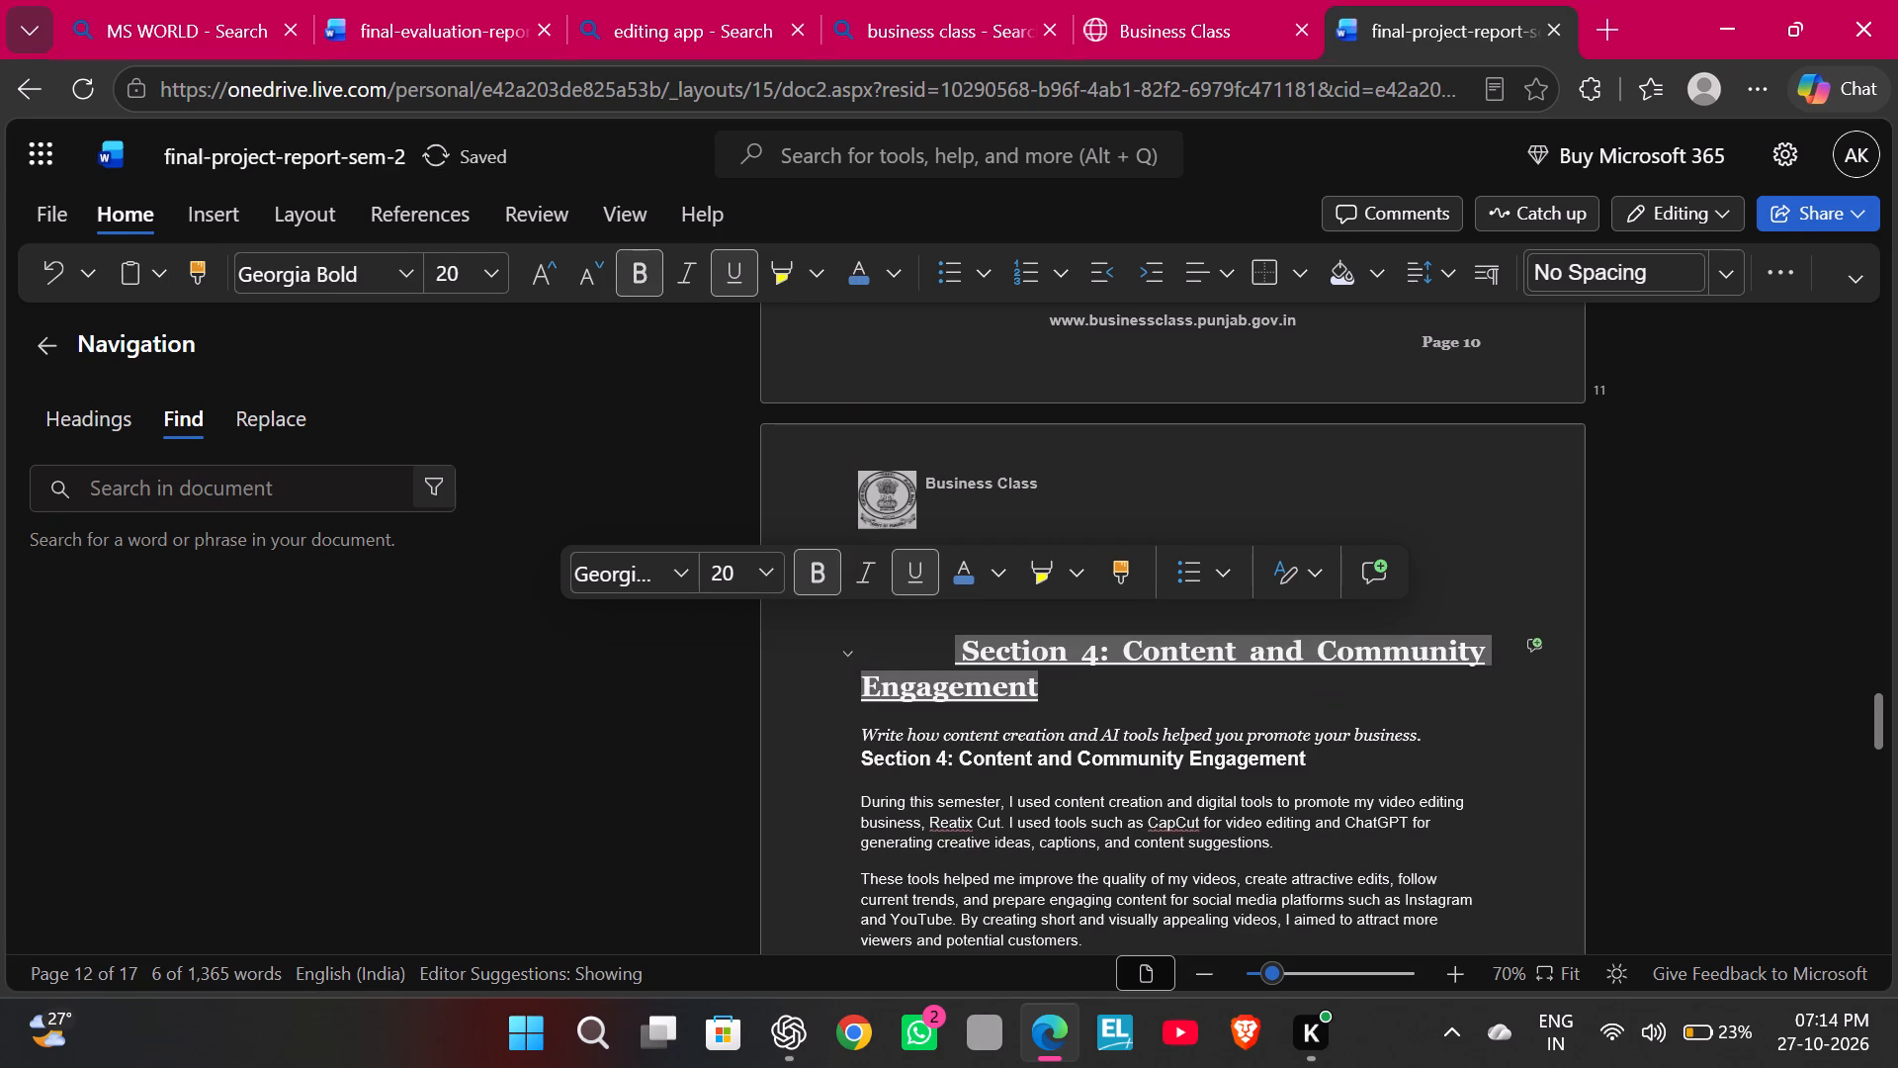
pyautogui.click(776, 570)
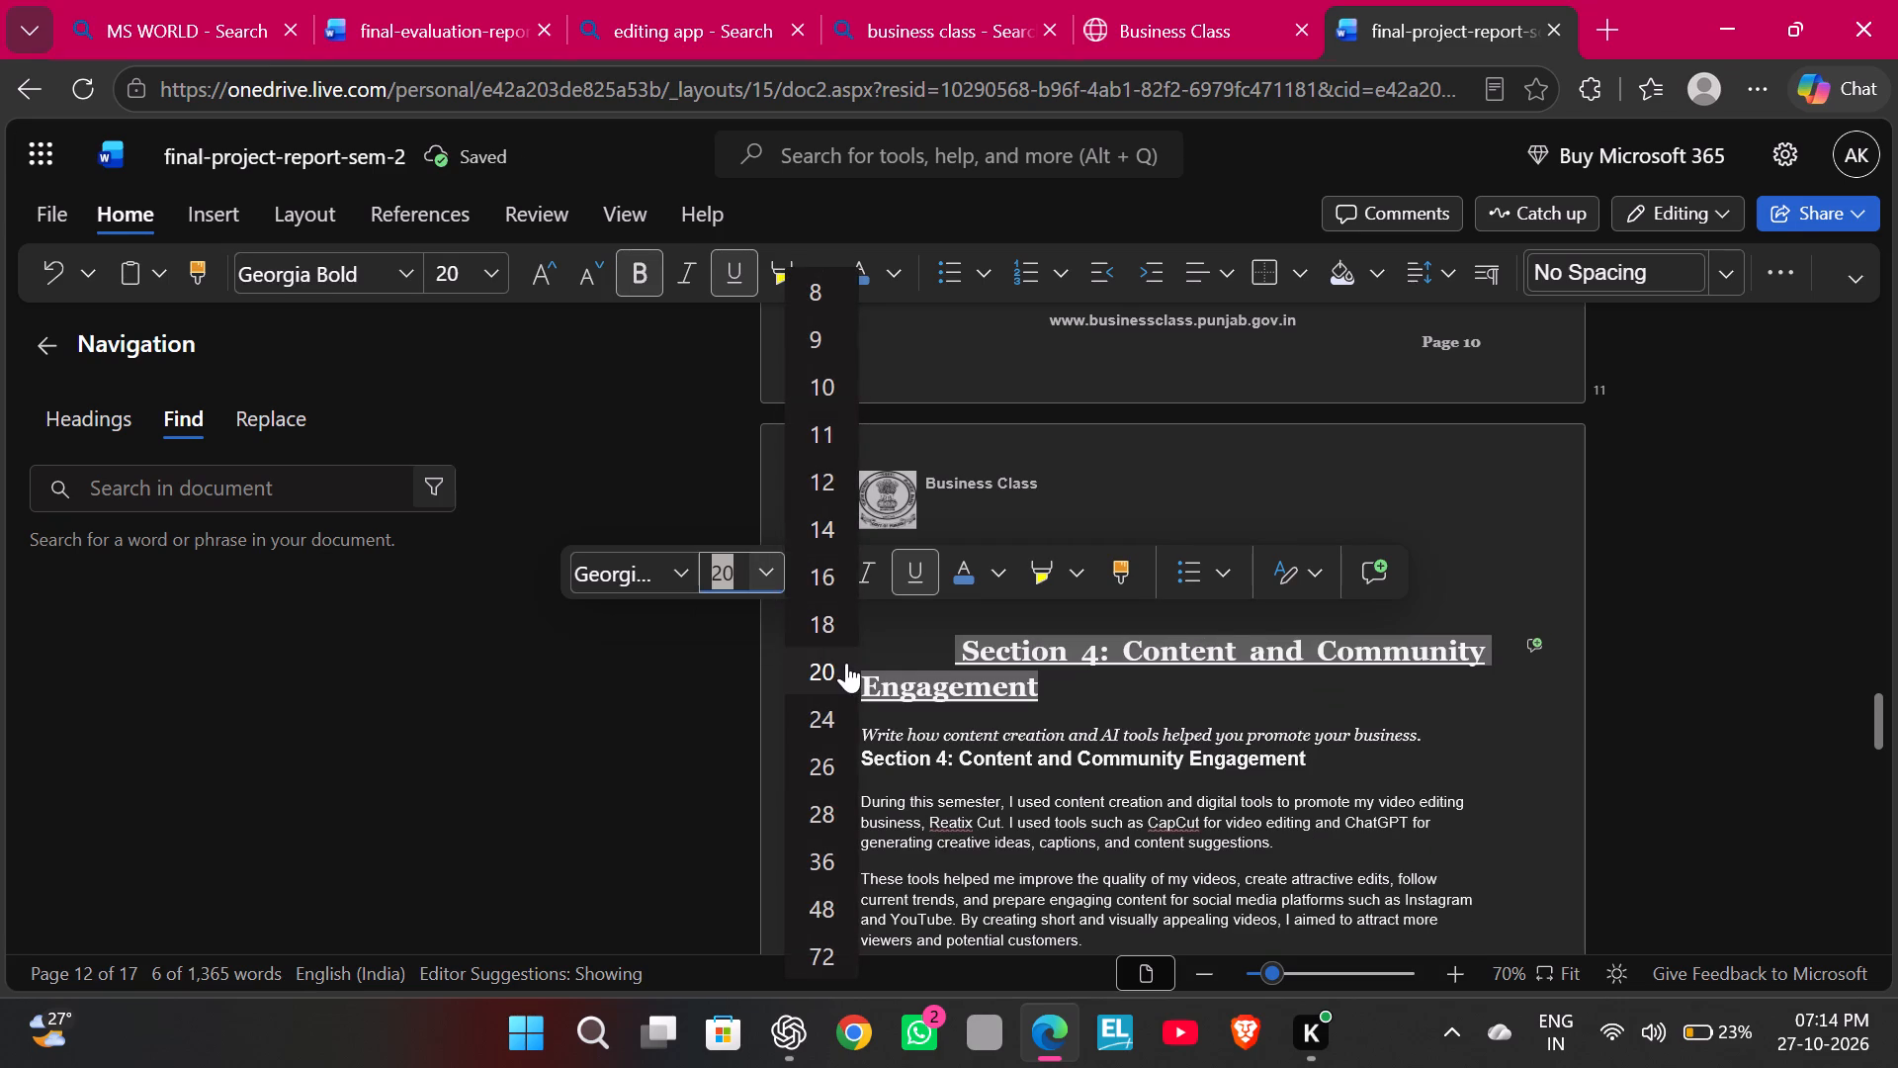
pyautogui.click(825, 584)
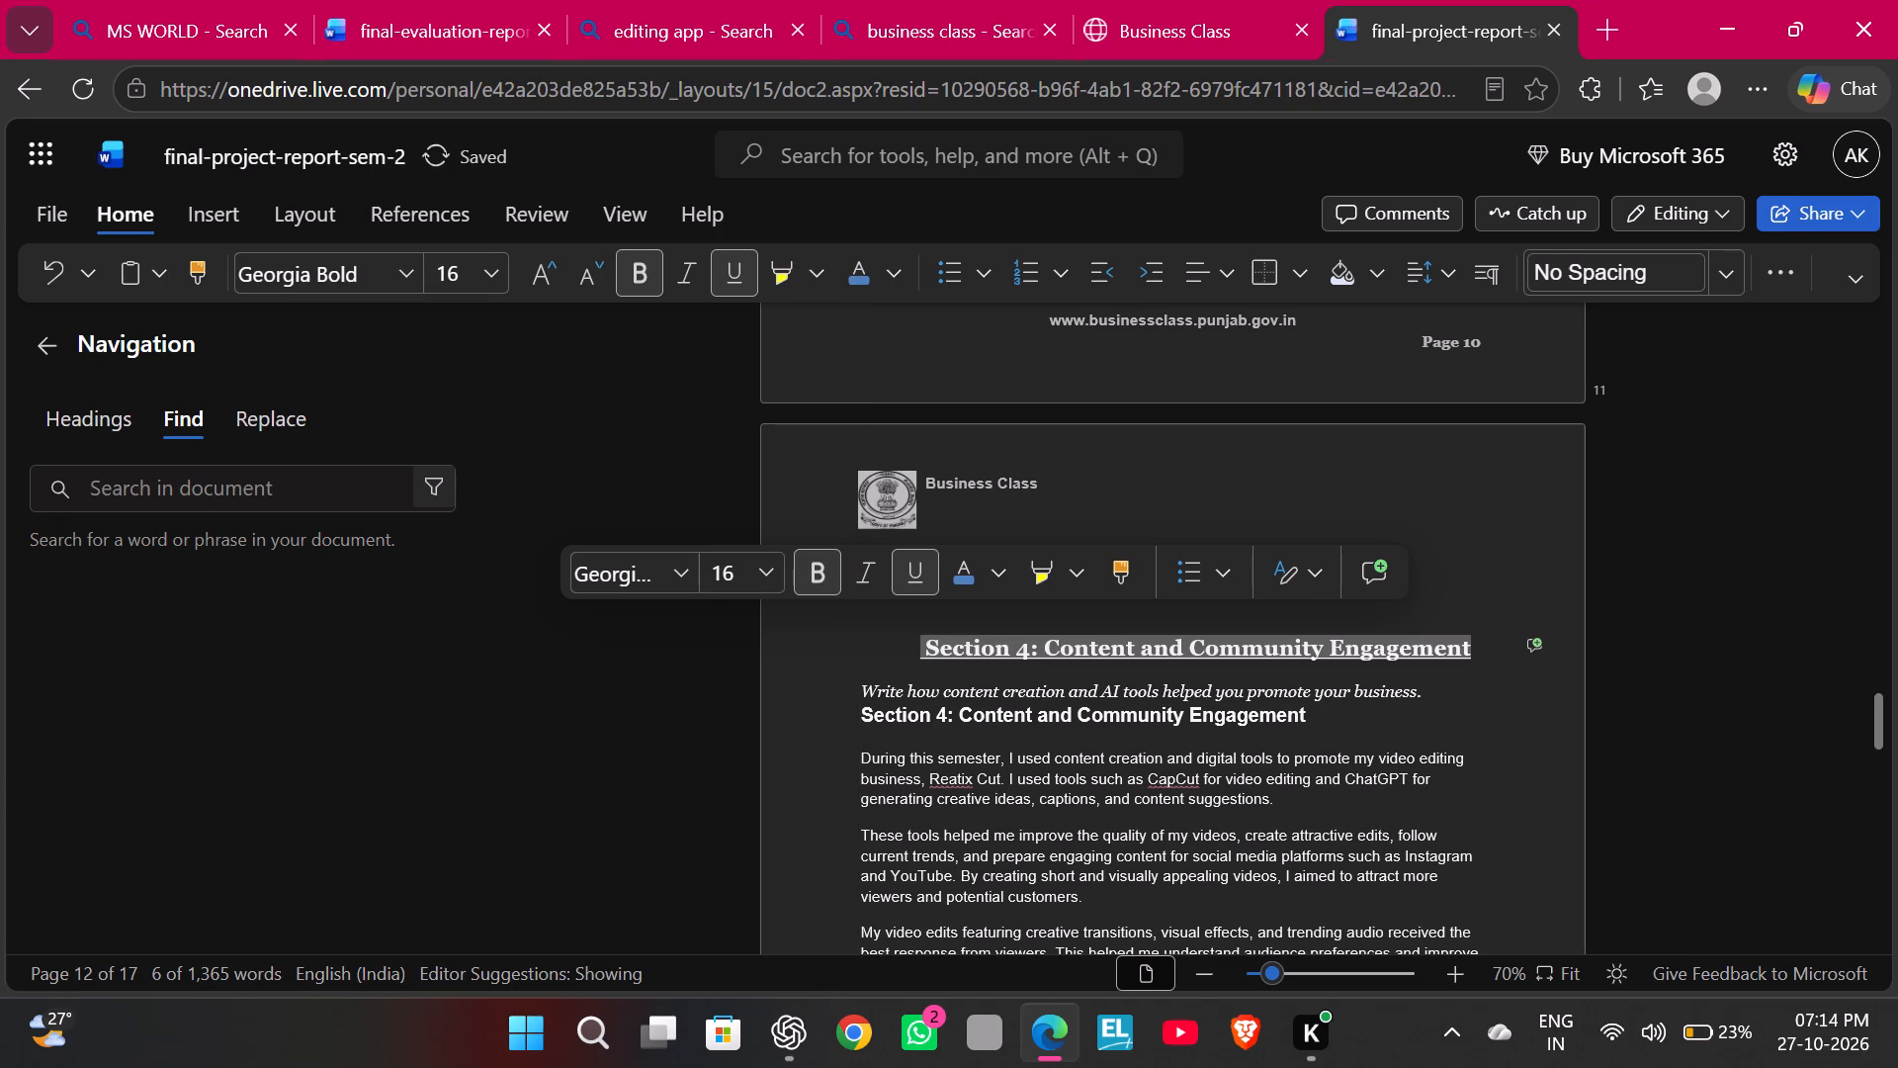
pyautogui.click(989, 766)
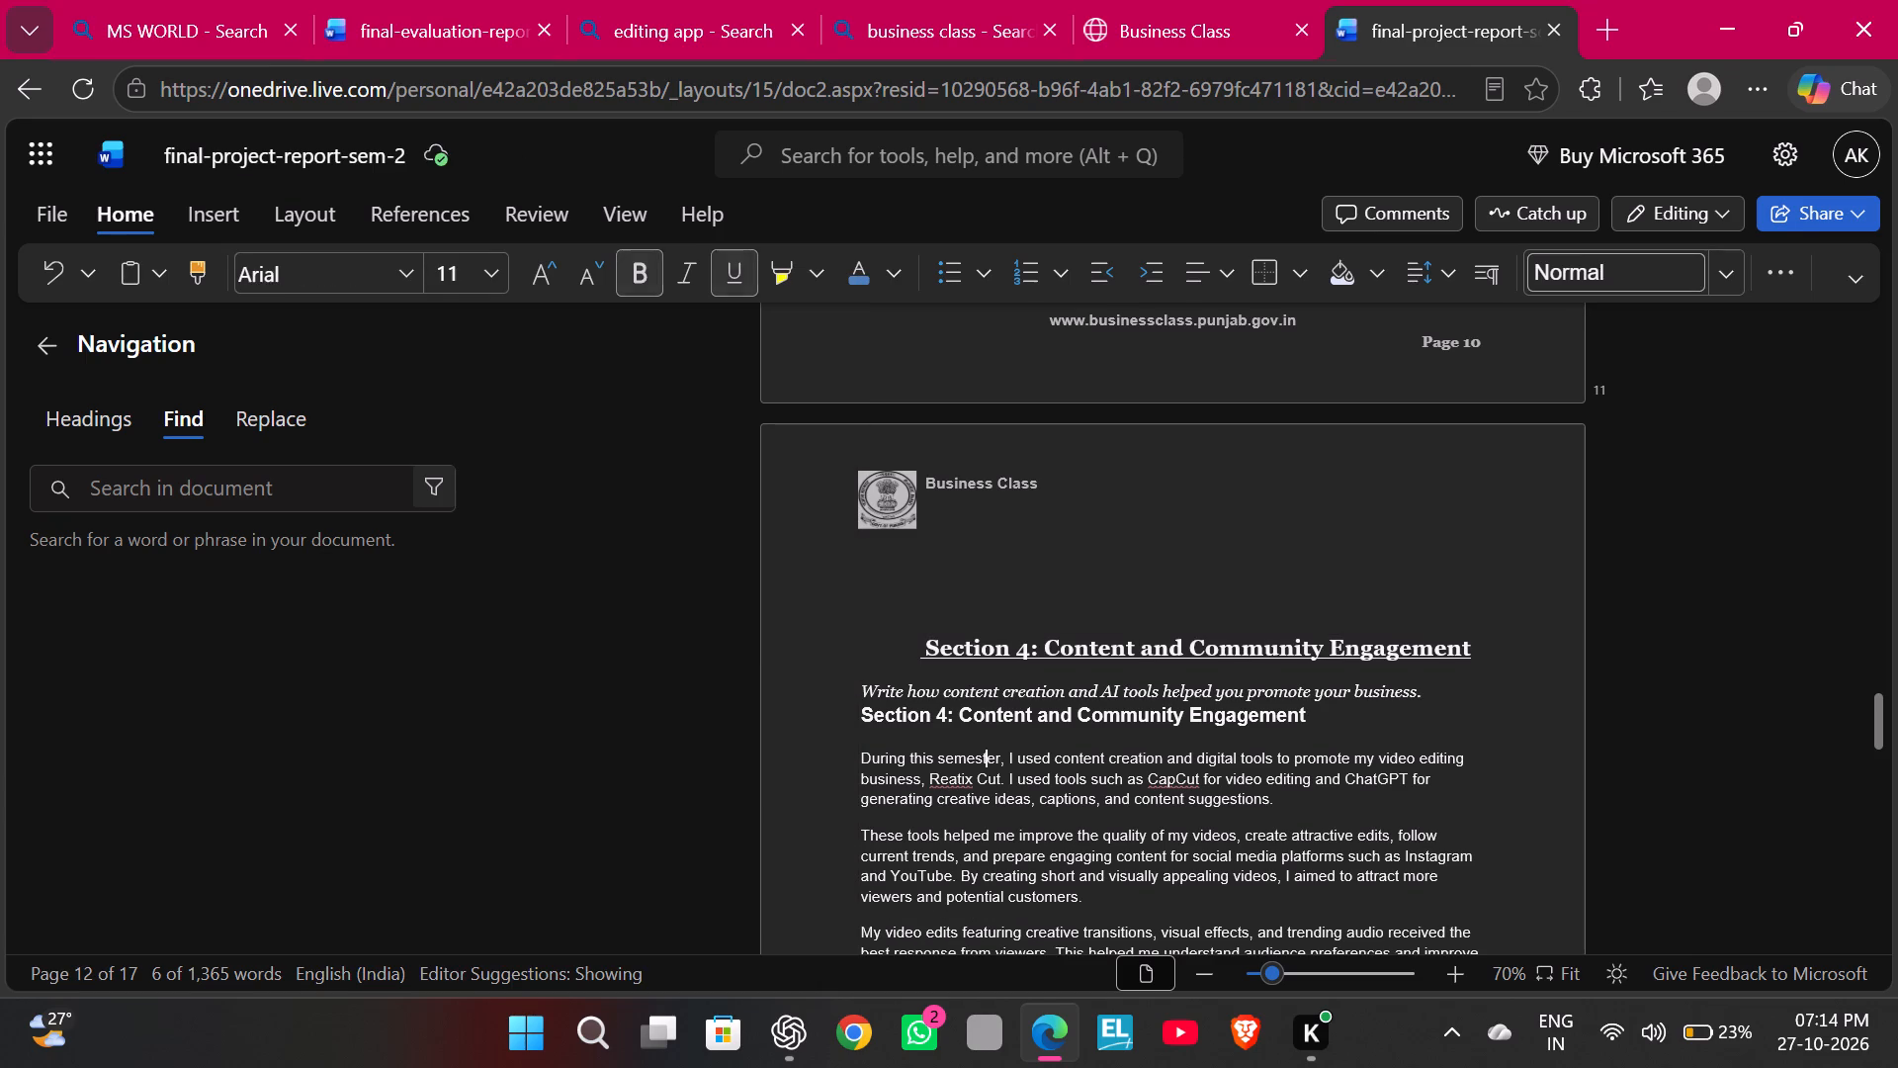
# Delete the duplicate Arial heading "Section 4: Content and Community Engagement" below the italic instruction line.
pyautogui.moveTo(1328, 711); pyautogui.dragTo(1022, 682)
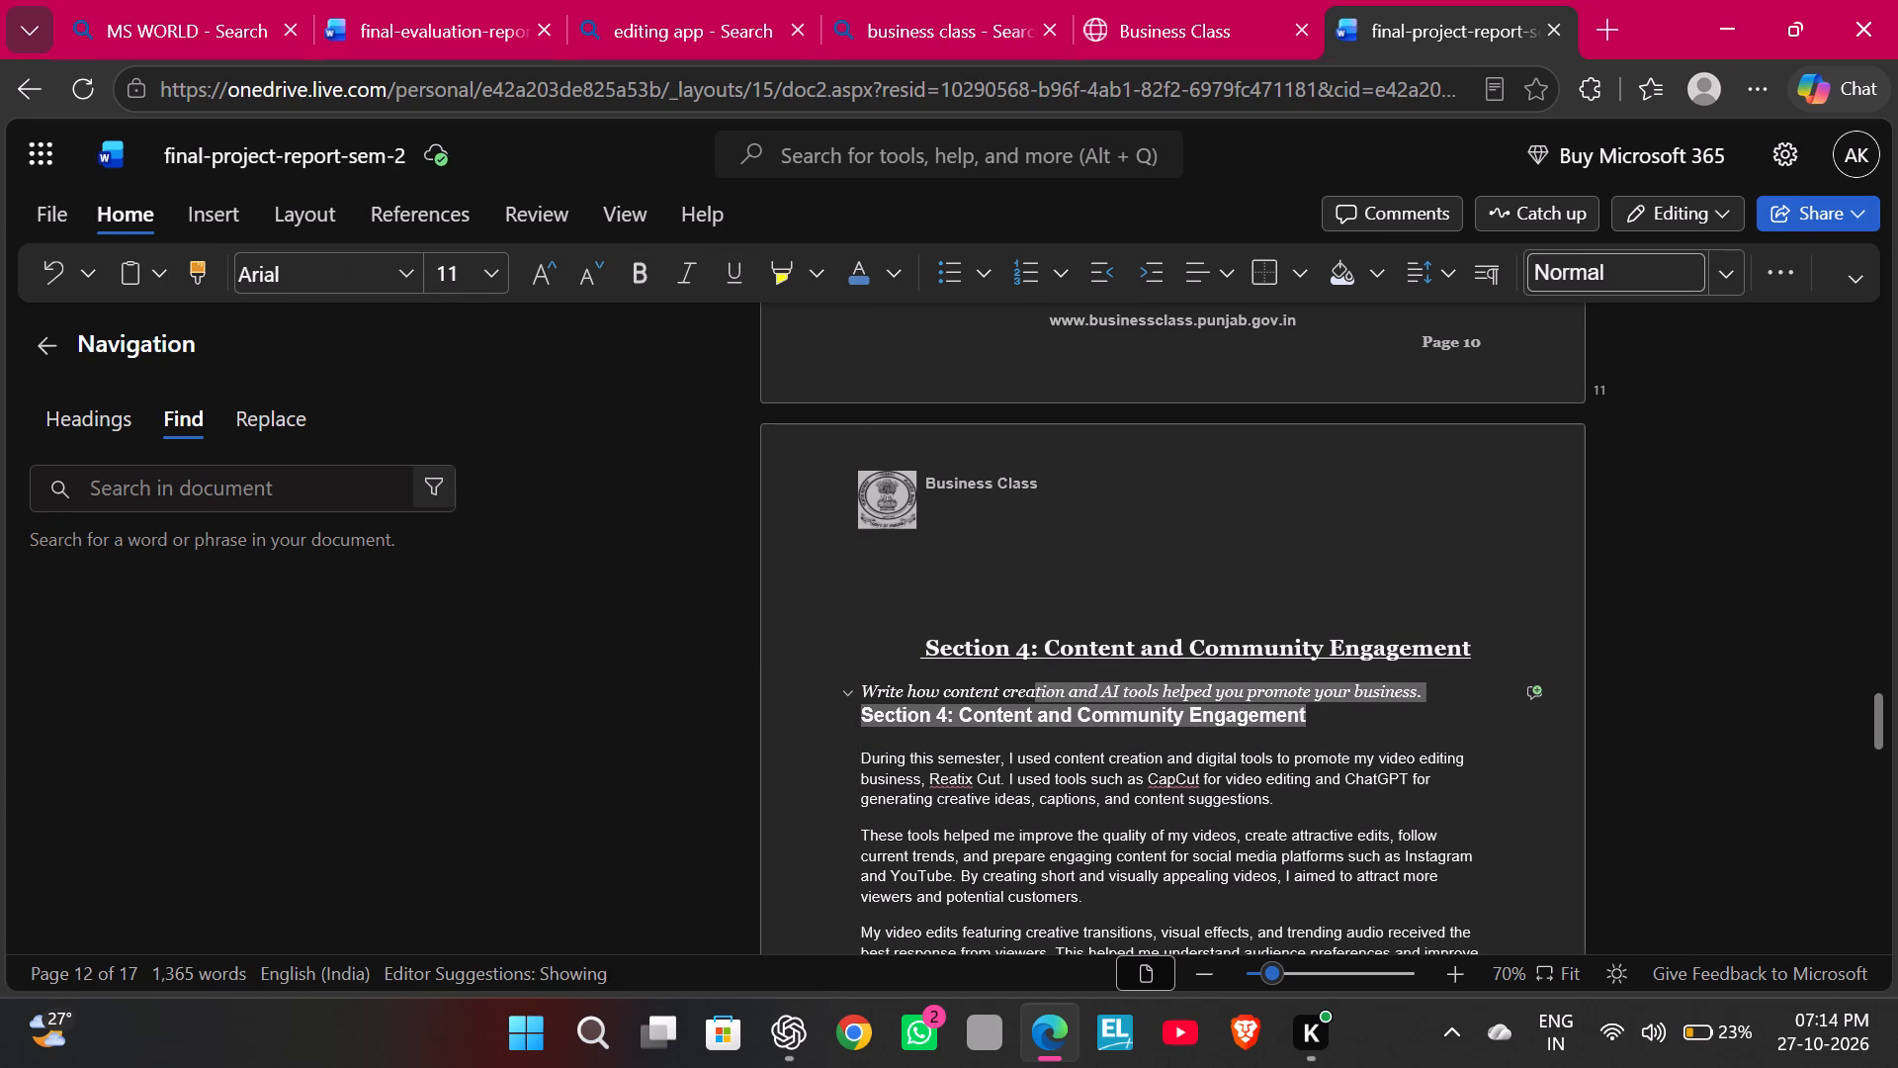
pyautogui.moveTo(1022, 682); pyautogui.dragTo(871, 708)
pyautogui.press('BackSpace')
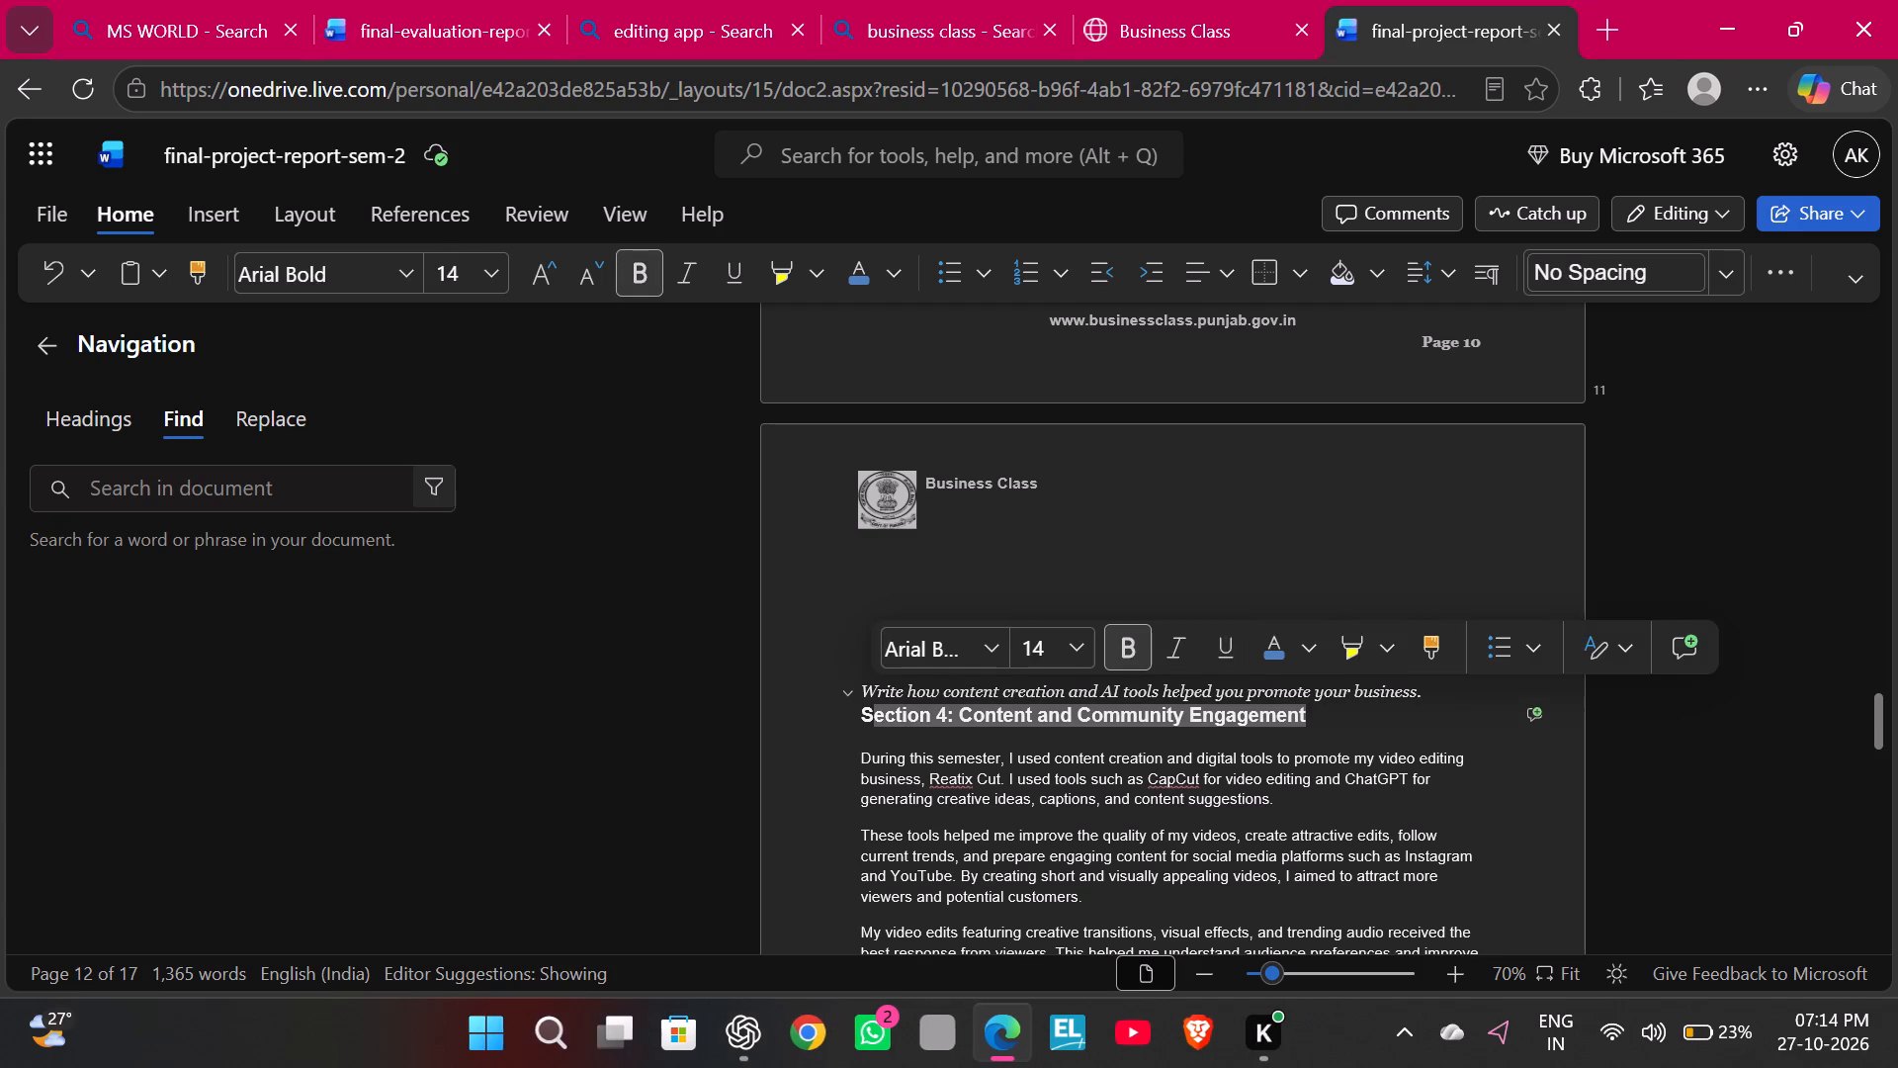
pyautogui.press('BackSpace')
pyautogui.press('BackSpace')
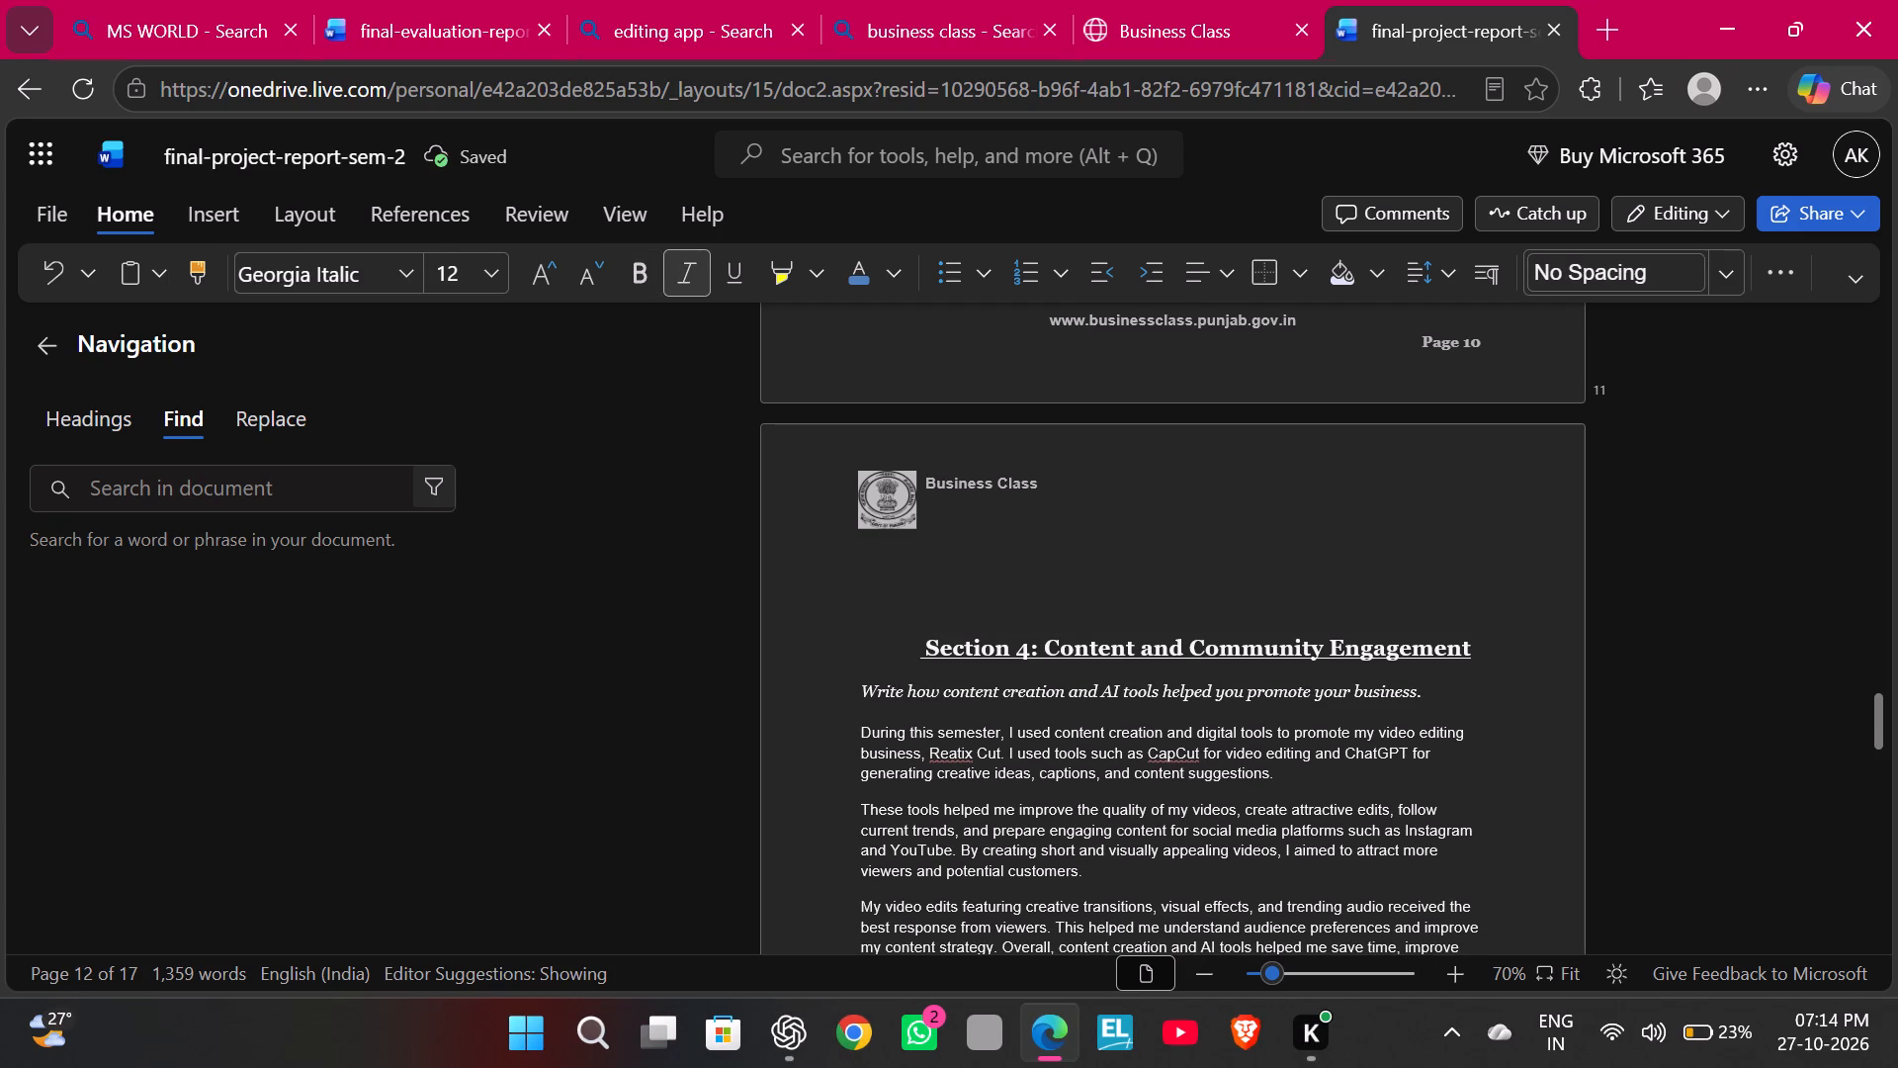
# Insert an empty line above Section 4's italic instruction line and a line break just before its final period.
pyautogui.click(860, 689)
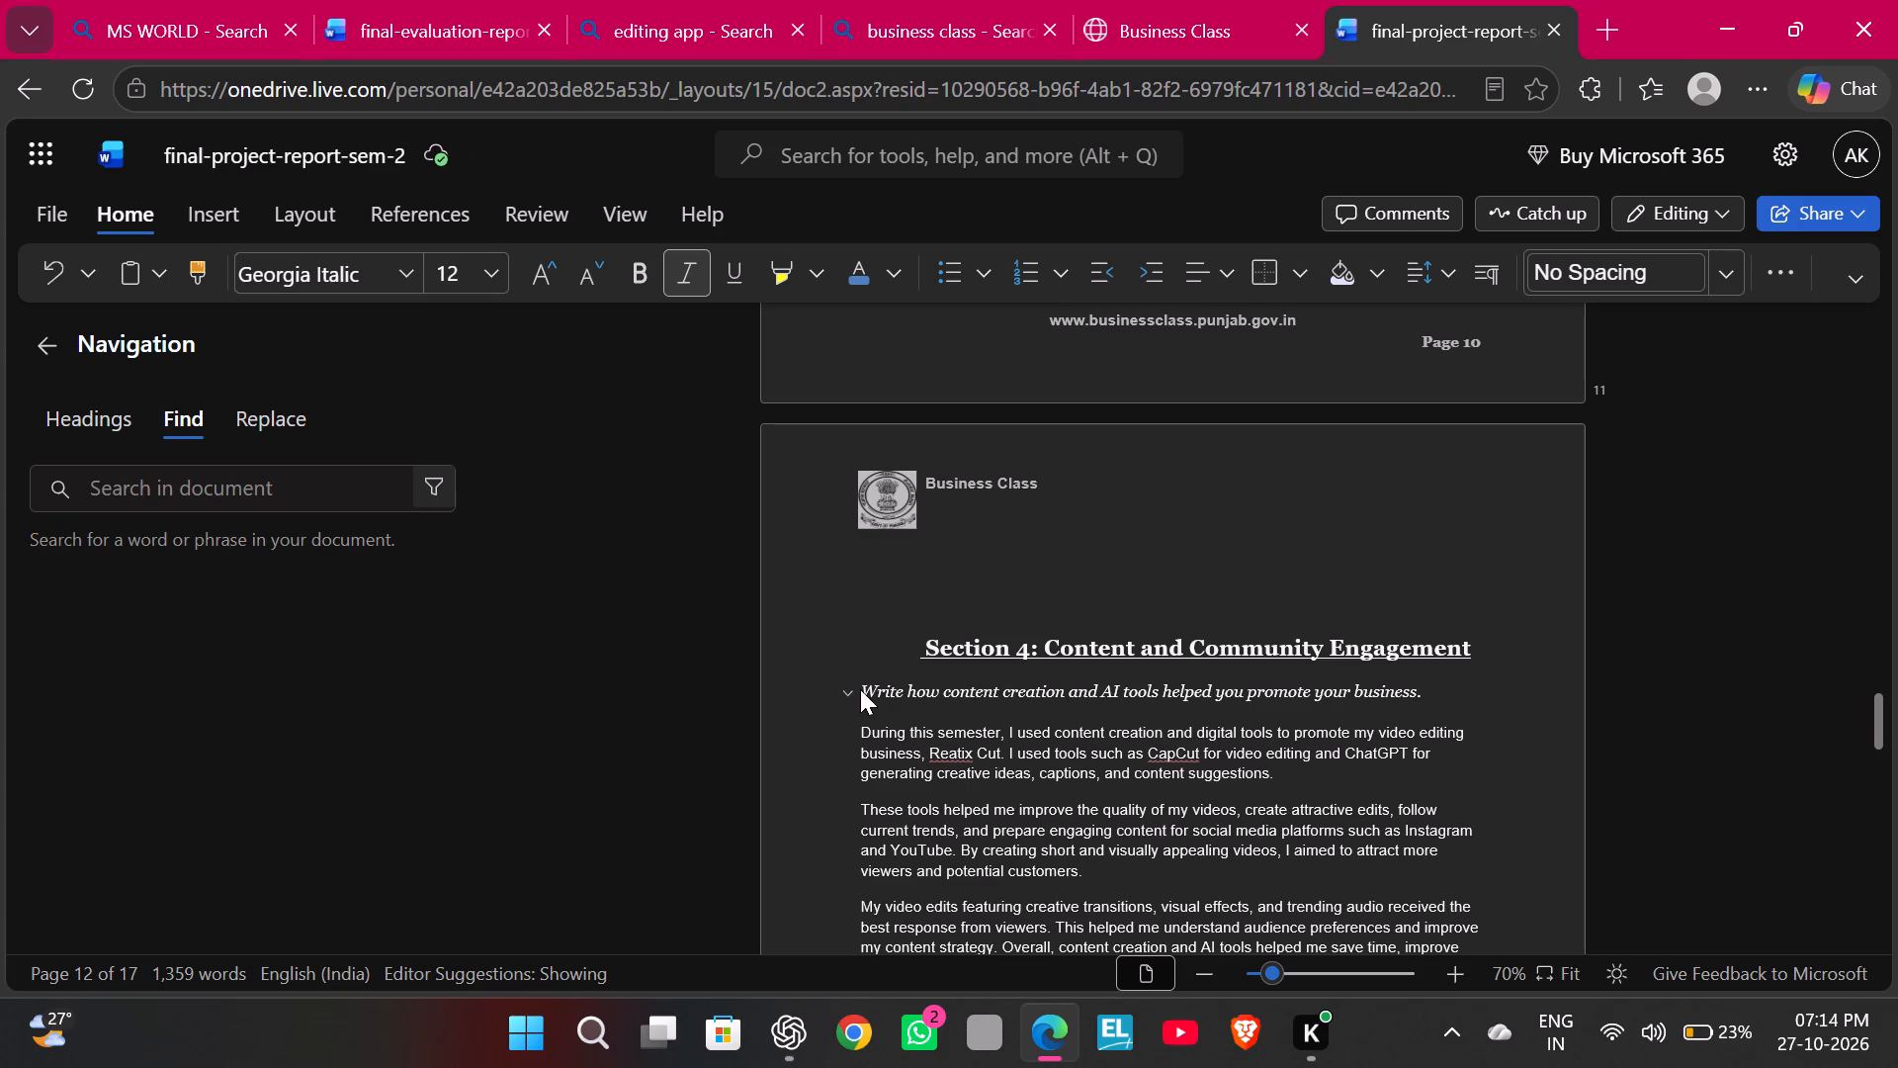
pyautogui.click(814, 679)
pyautogui.press('Return')
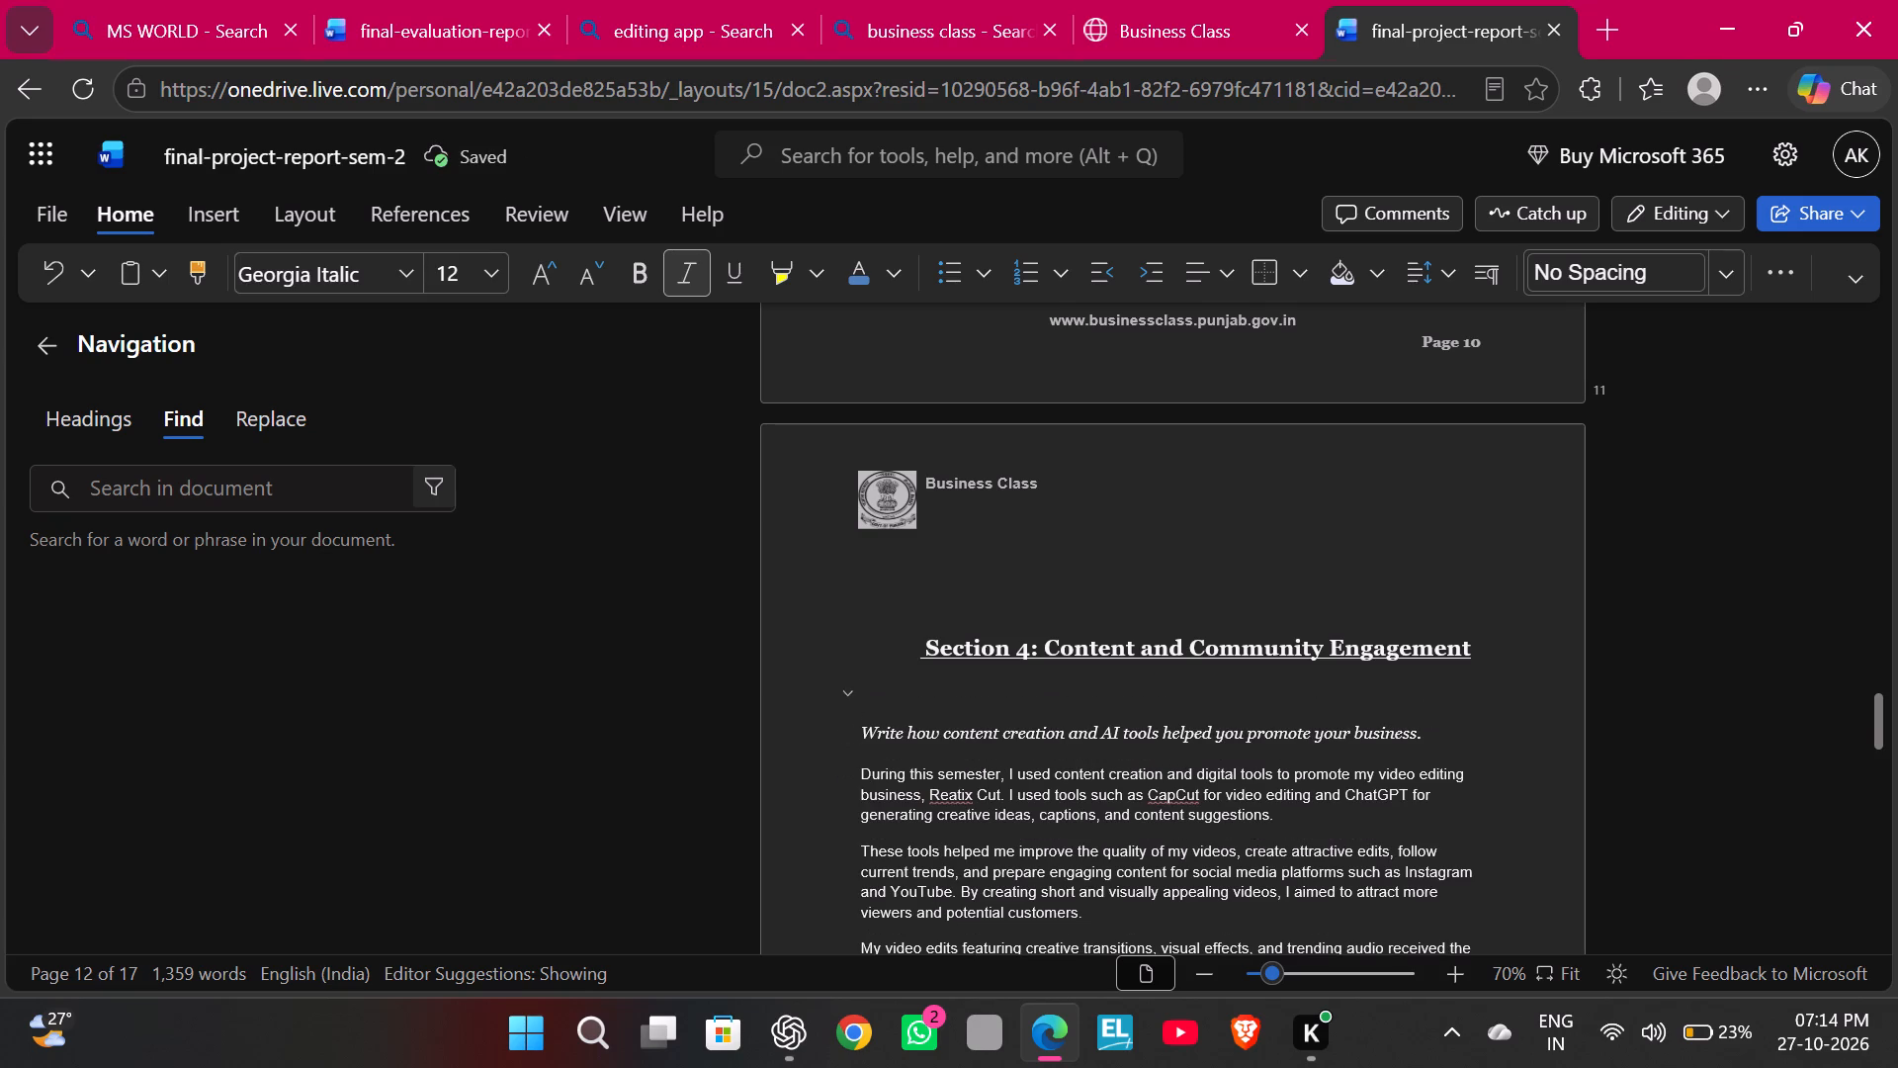
pyautogui.click(1415, 744)
pyautogui.press('Return')
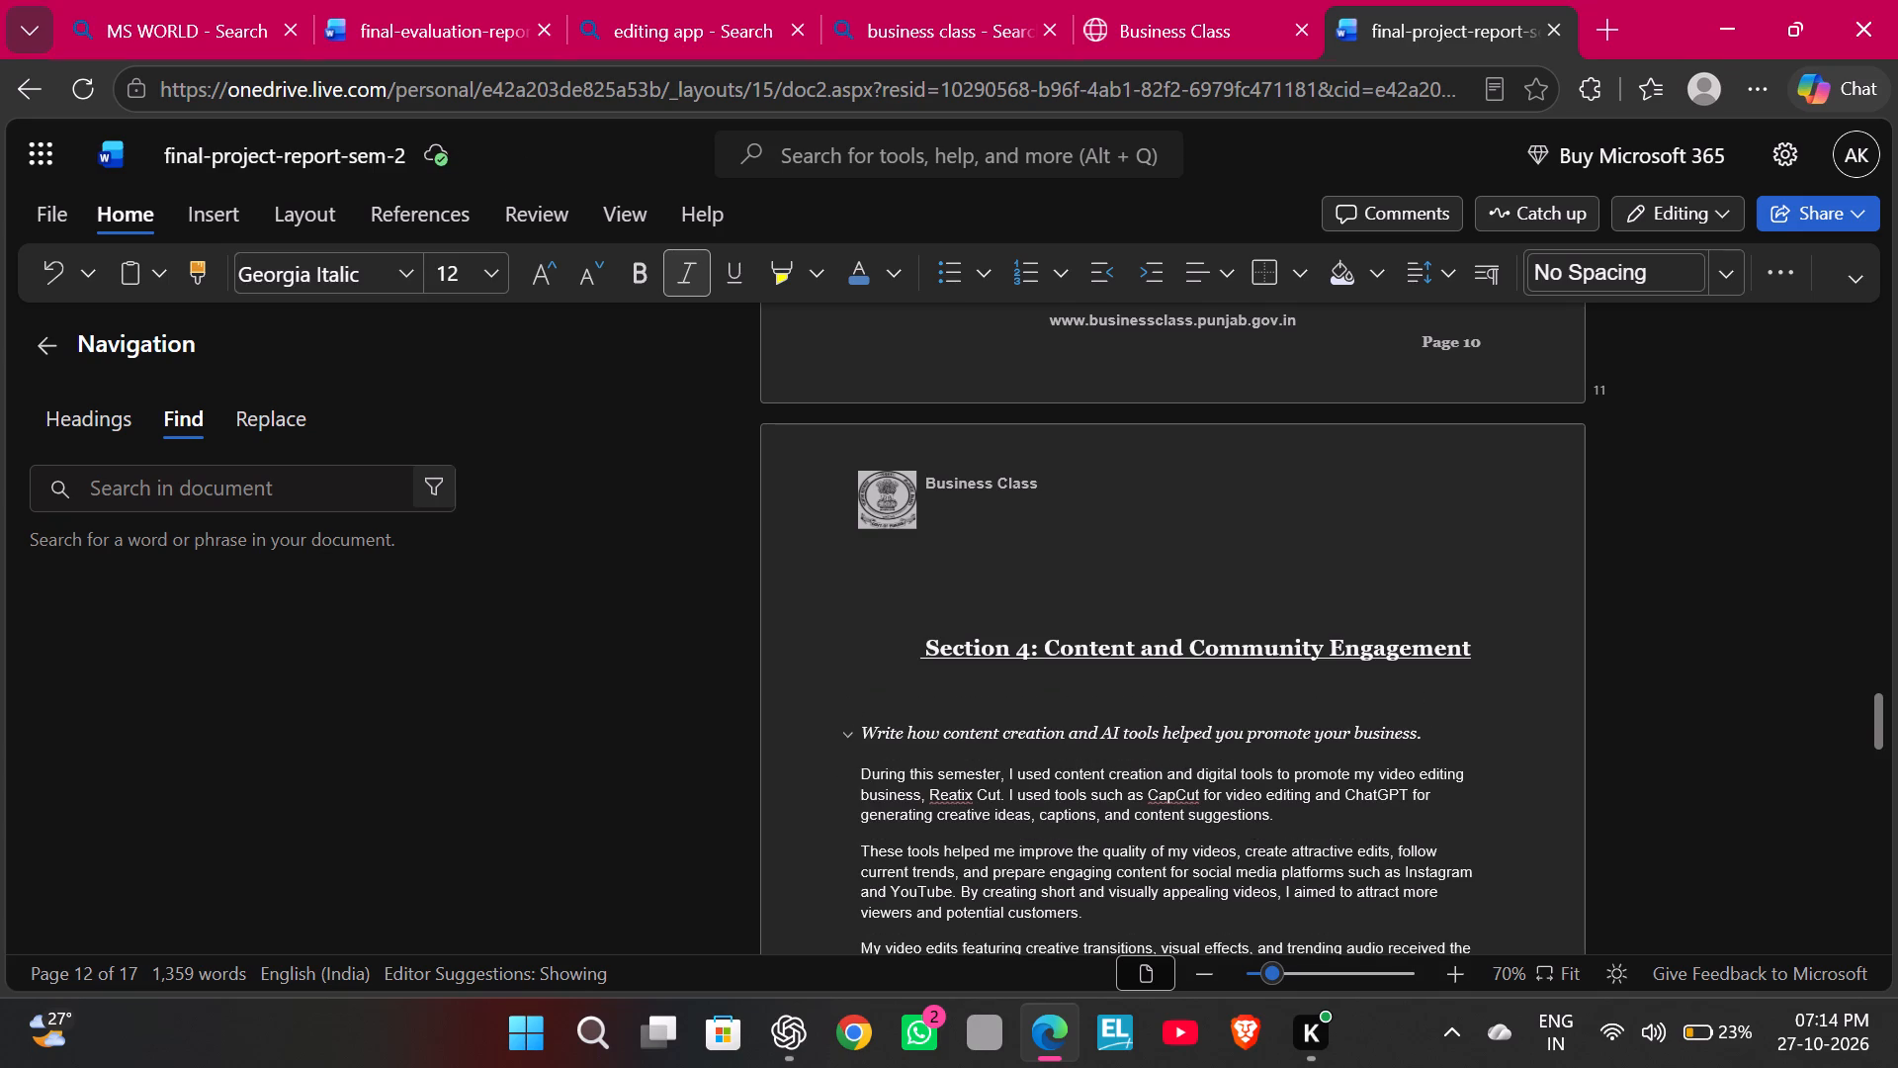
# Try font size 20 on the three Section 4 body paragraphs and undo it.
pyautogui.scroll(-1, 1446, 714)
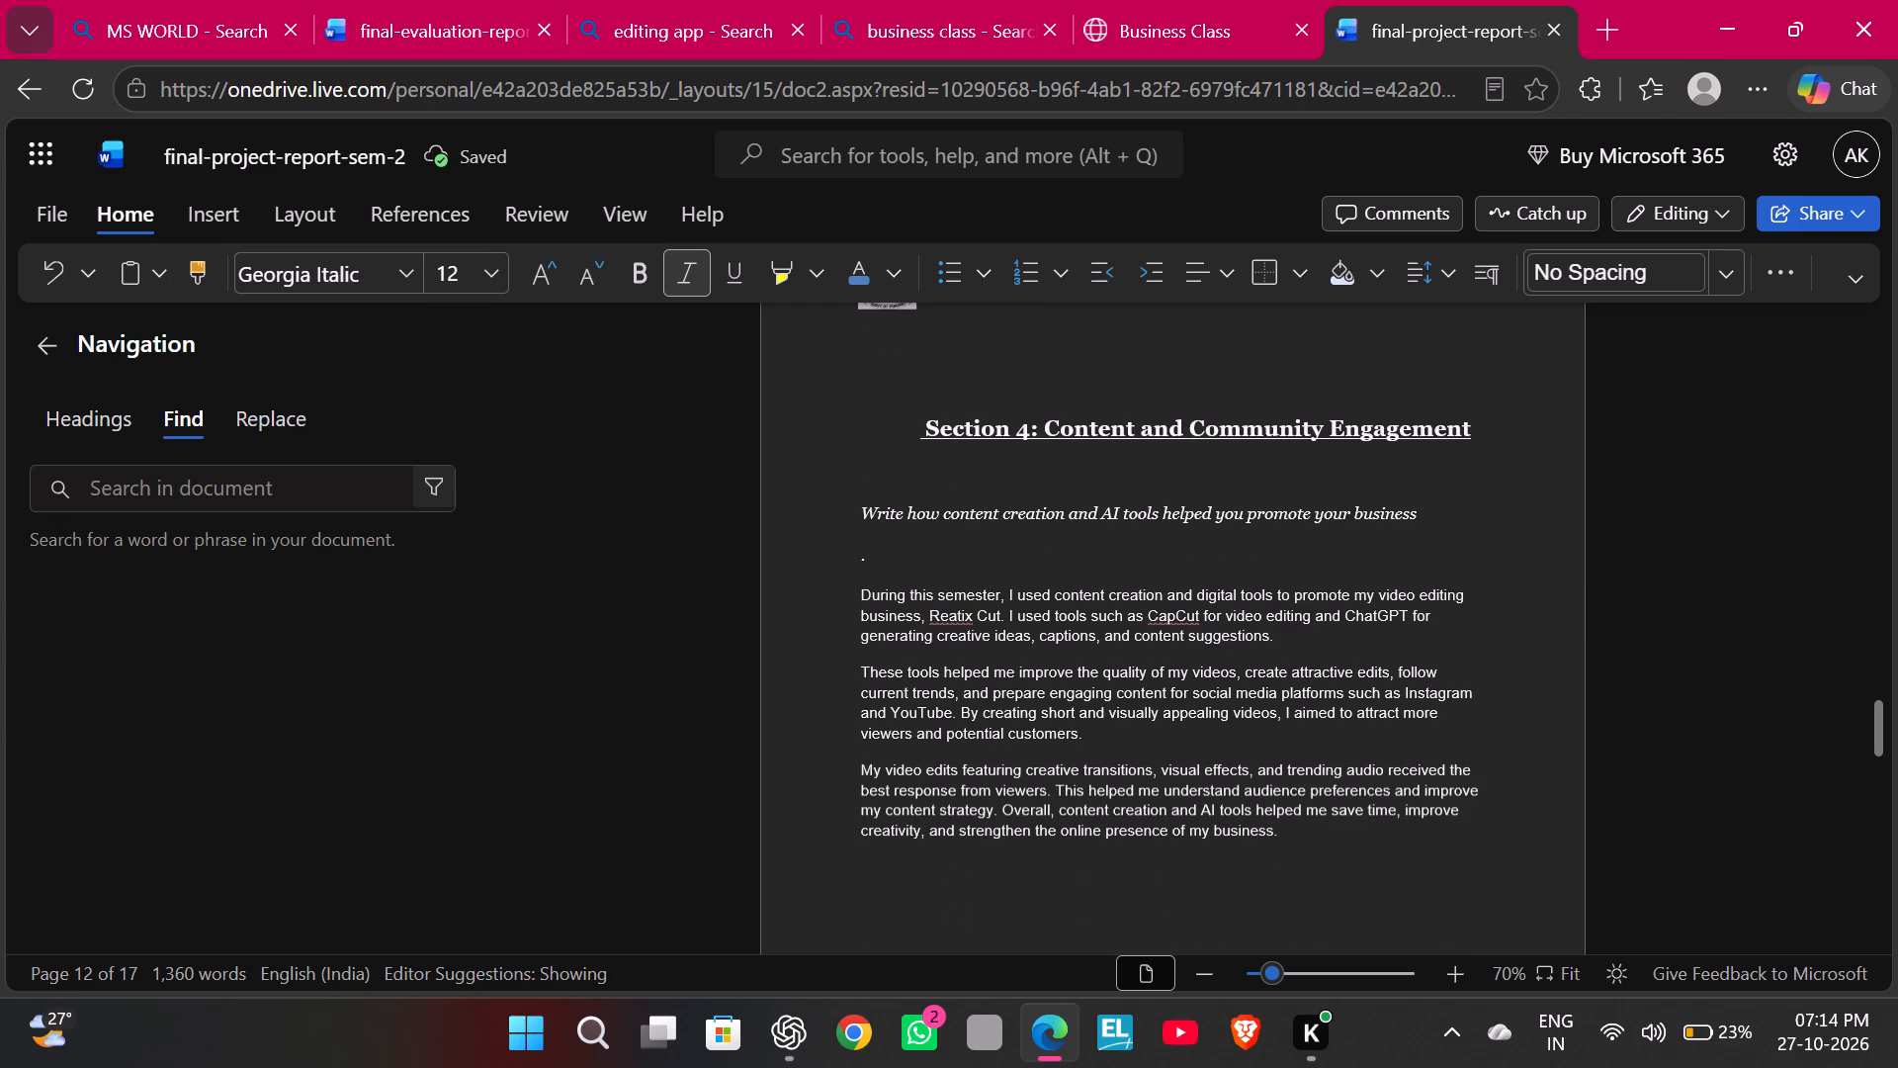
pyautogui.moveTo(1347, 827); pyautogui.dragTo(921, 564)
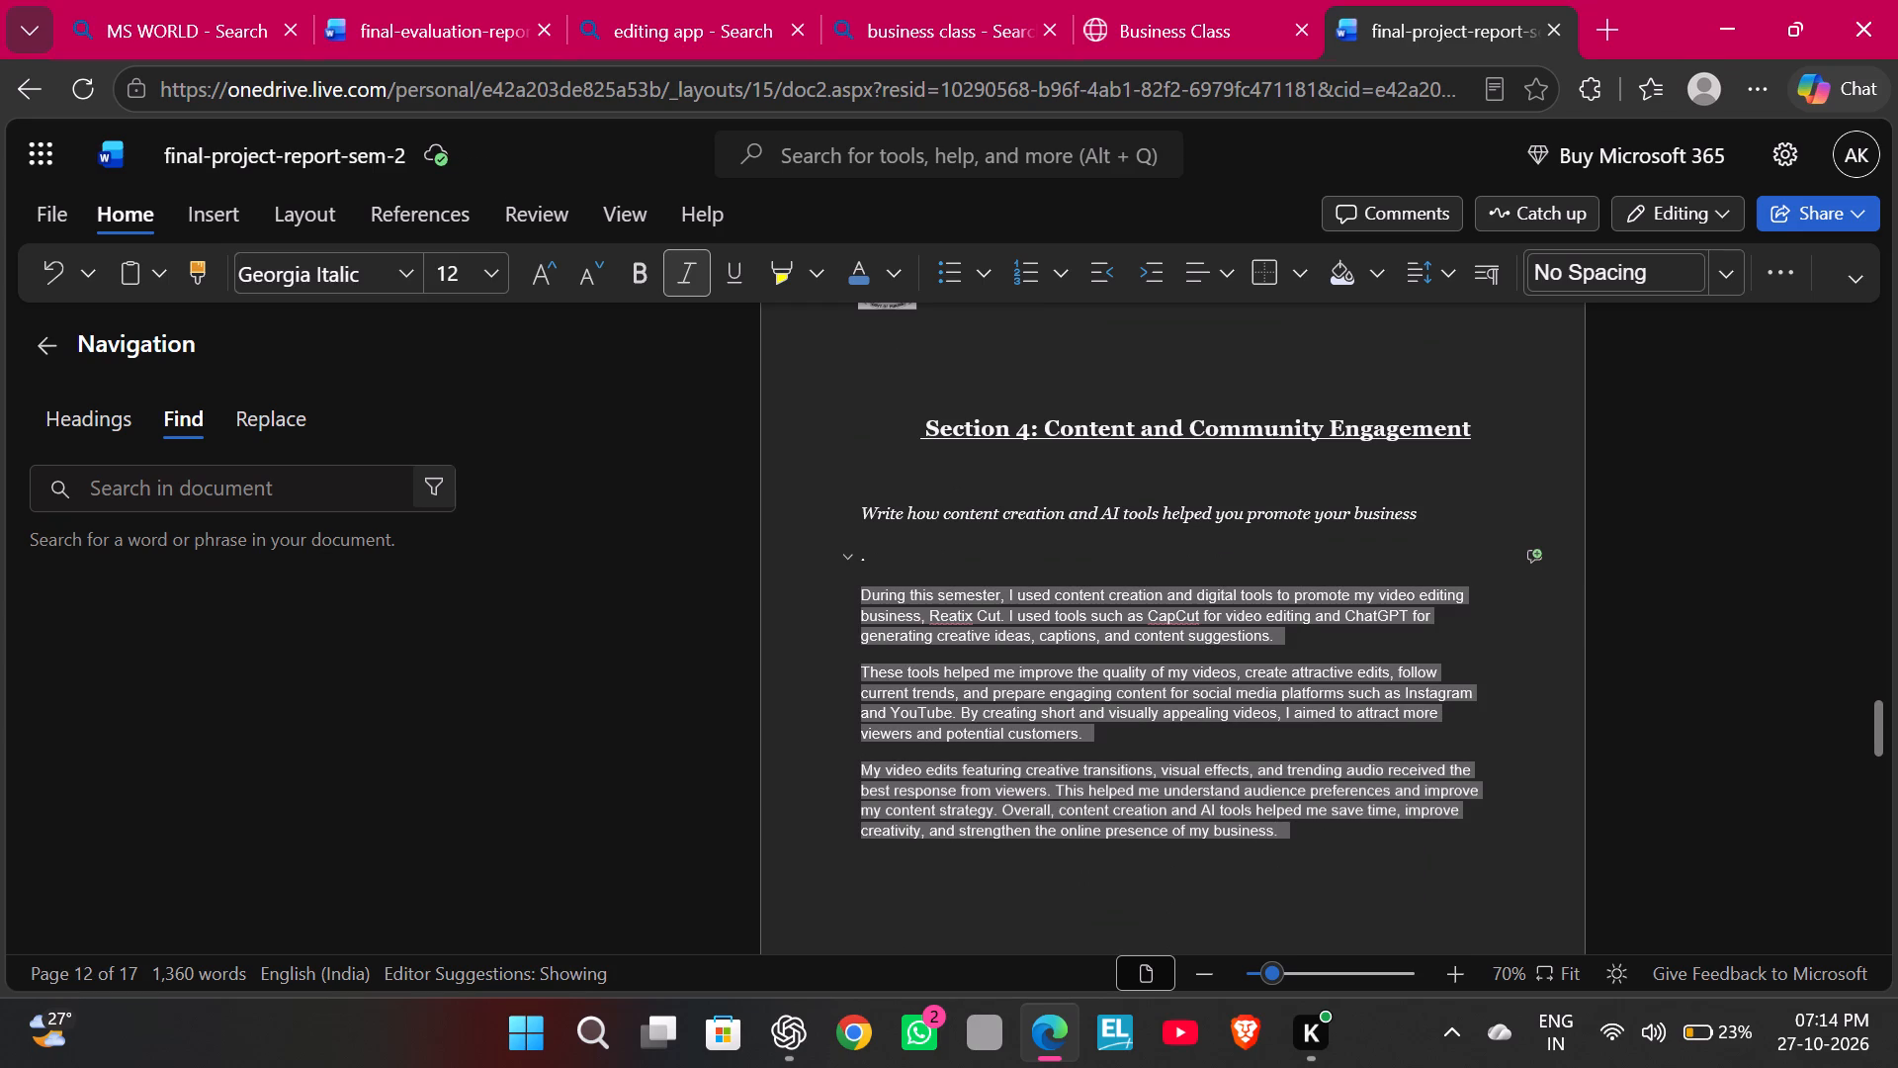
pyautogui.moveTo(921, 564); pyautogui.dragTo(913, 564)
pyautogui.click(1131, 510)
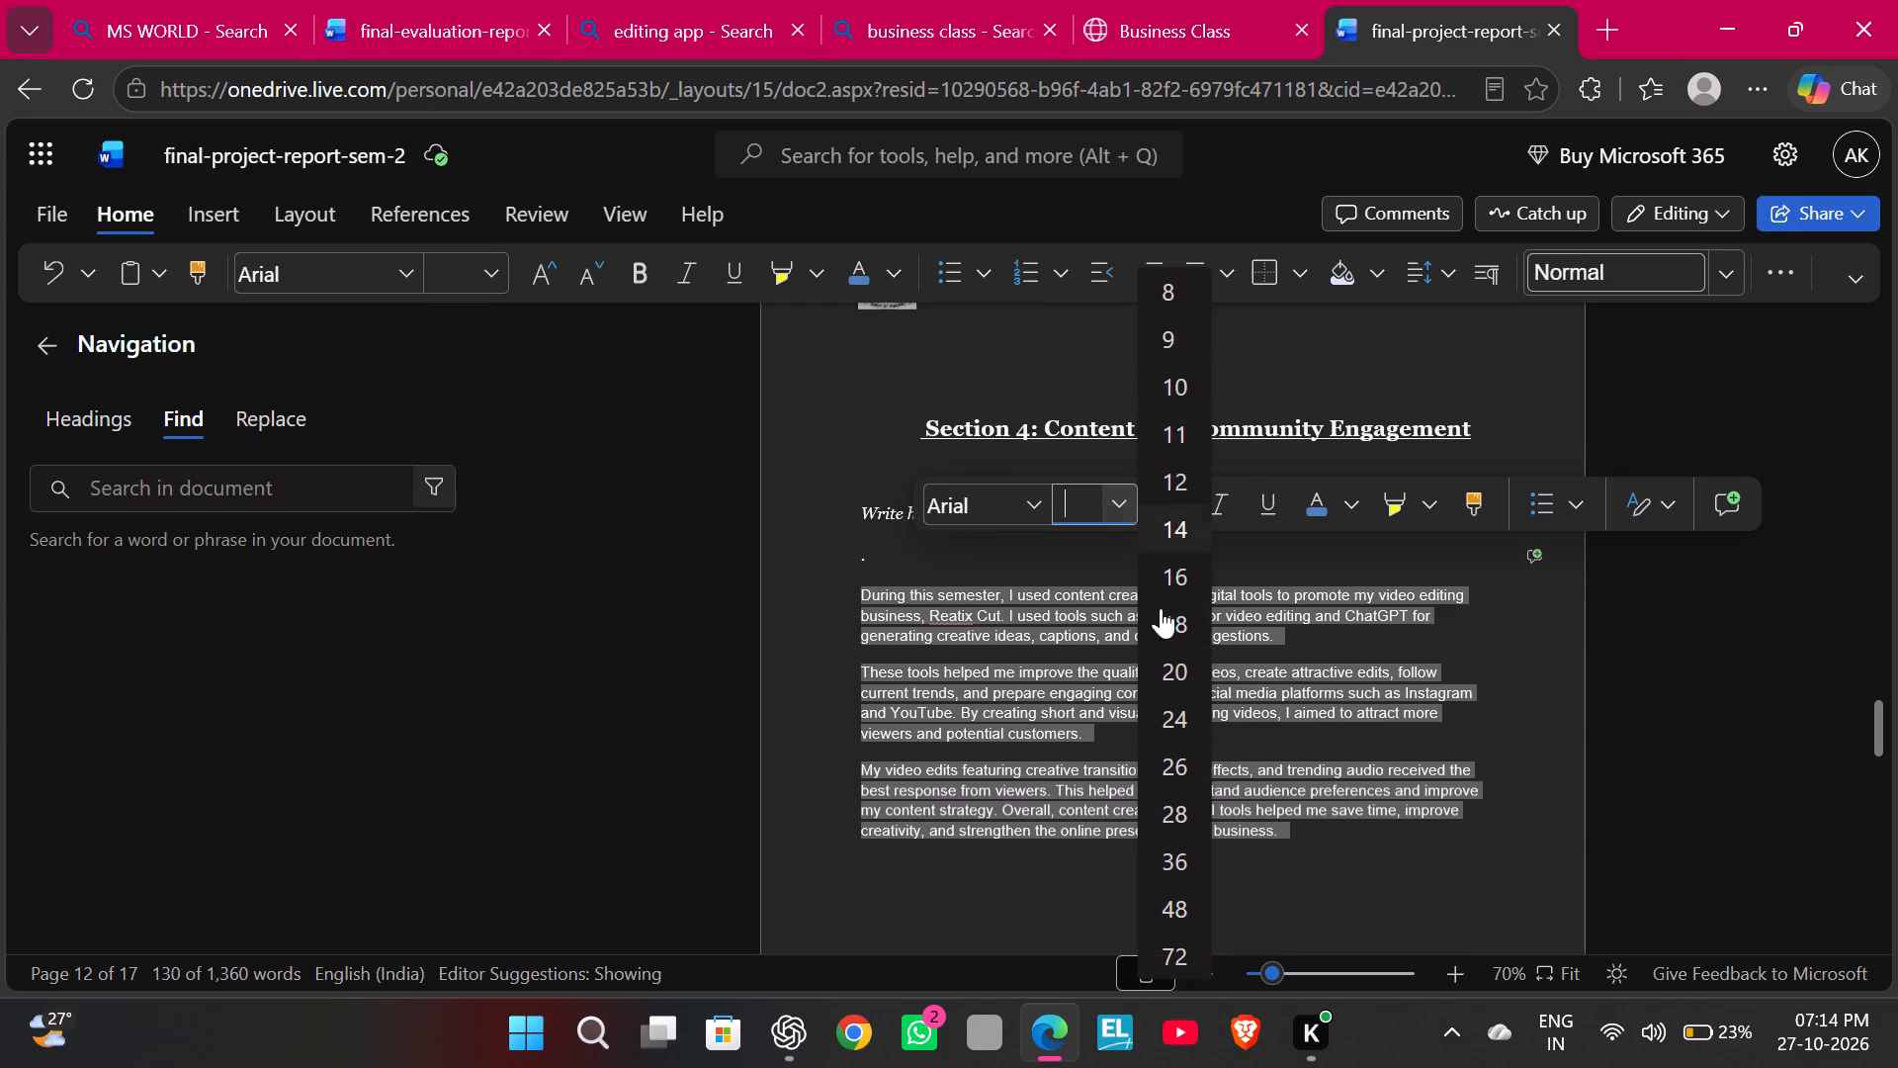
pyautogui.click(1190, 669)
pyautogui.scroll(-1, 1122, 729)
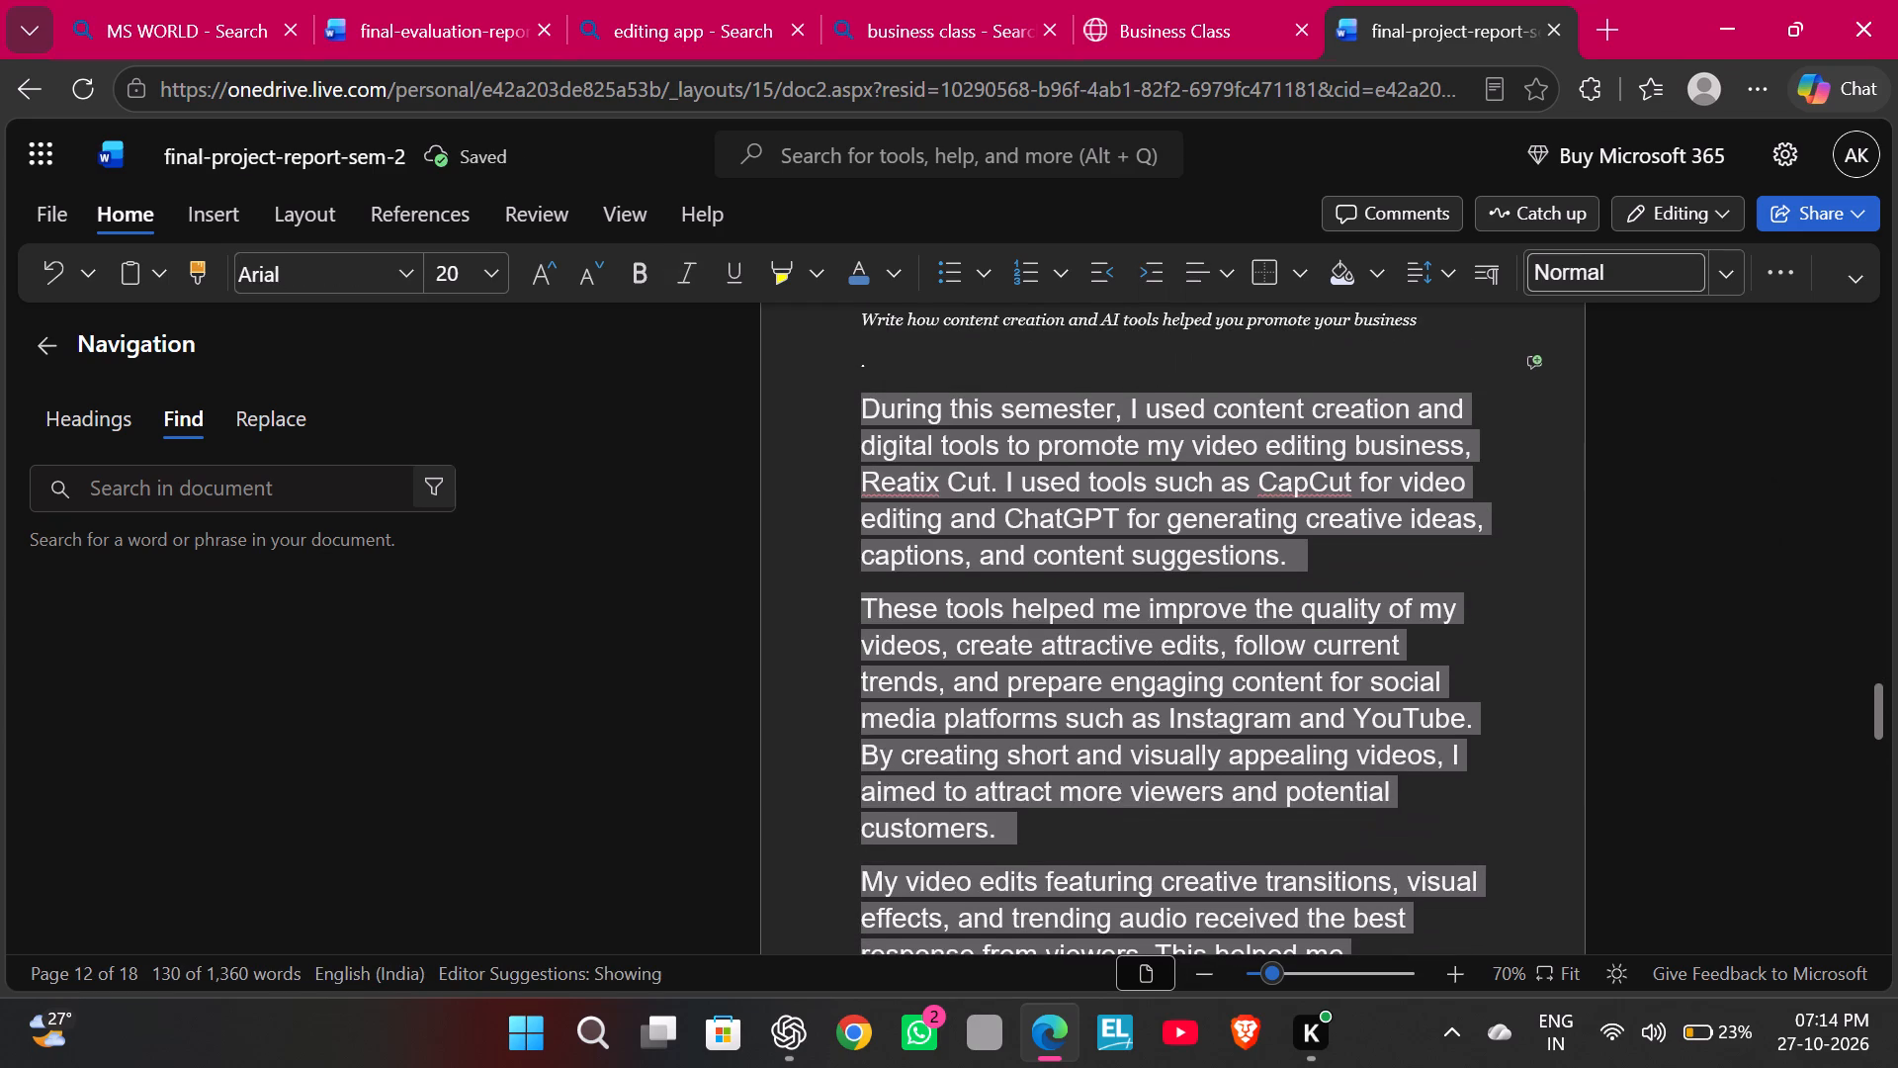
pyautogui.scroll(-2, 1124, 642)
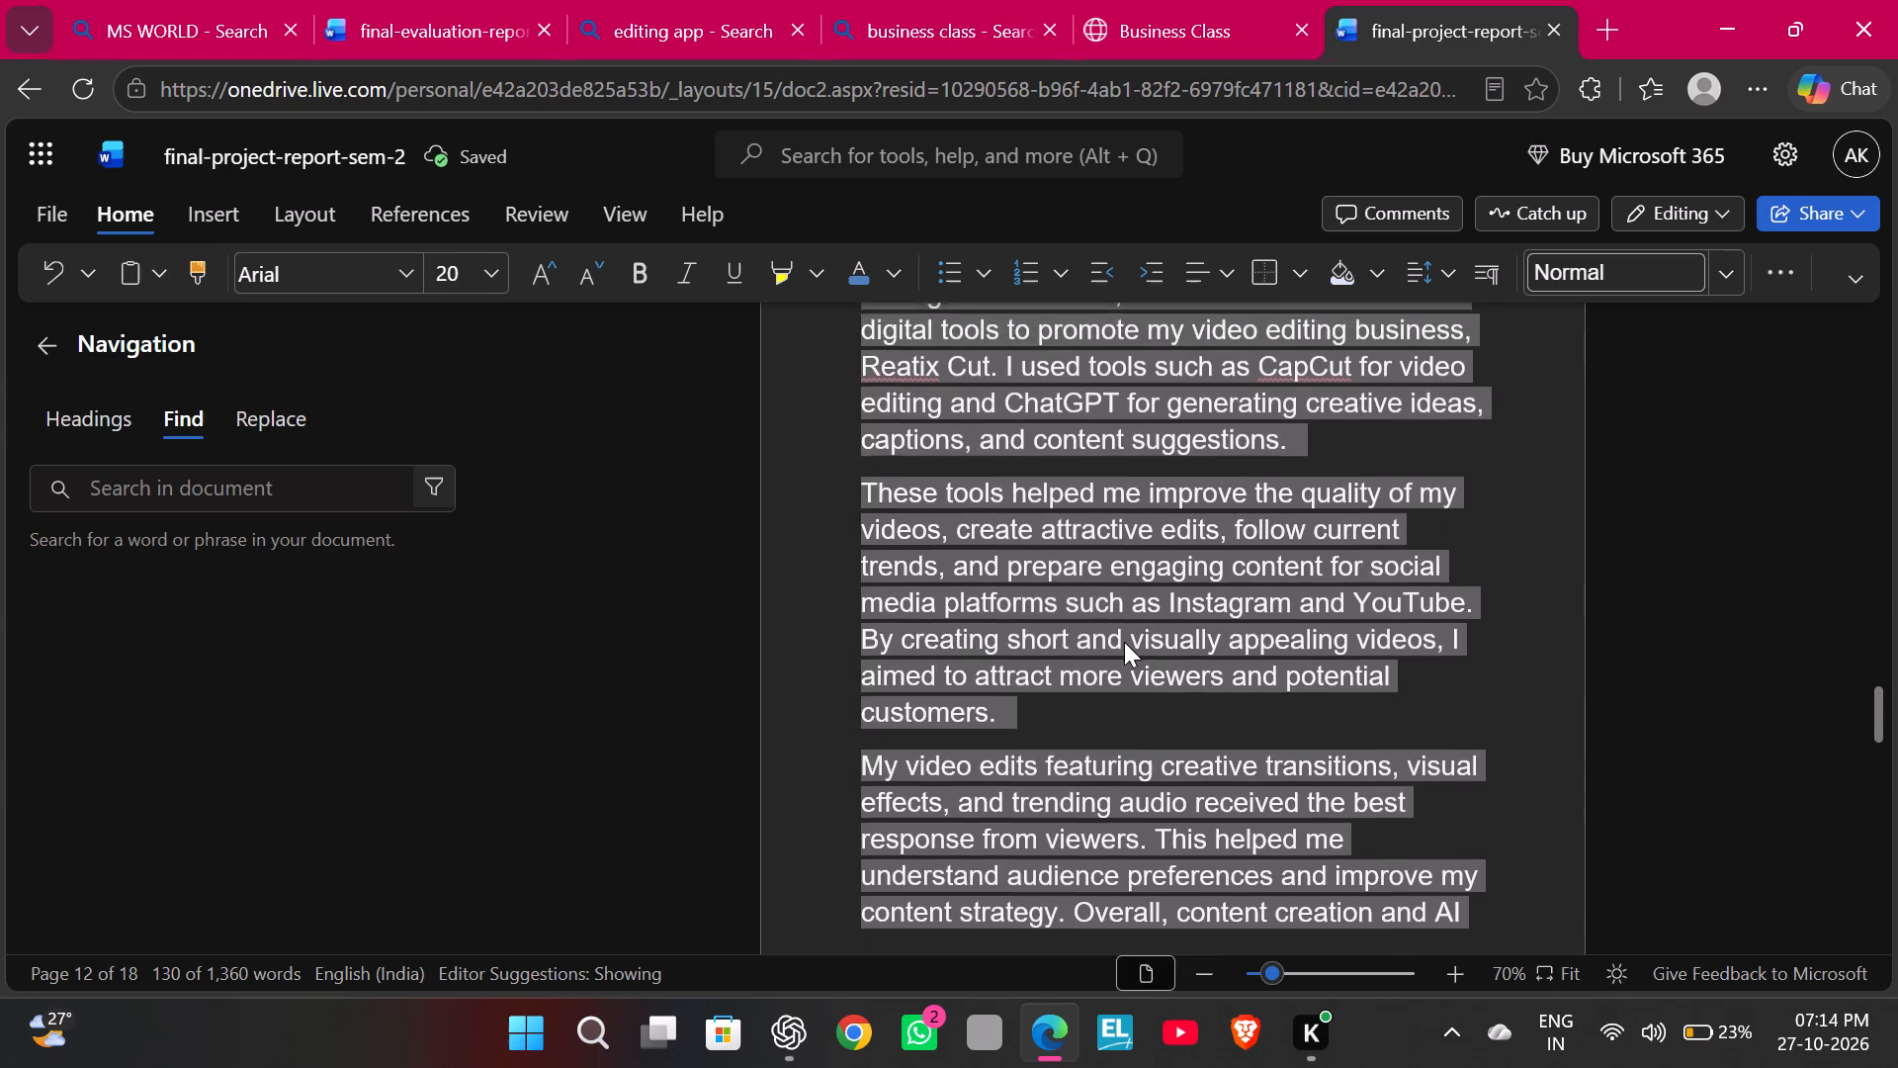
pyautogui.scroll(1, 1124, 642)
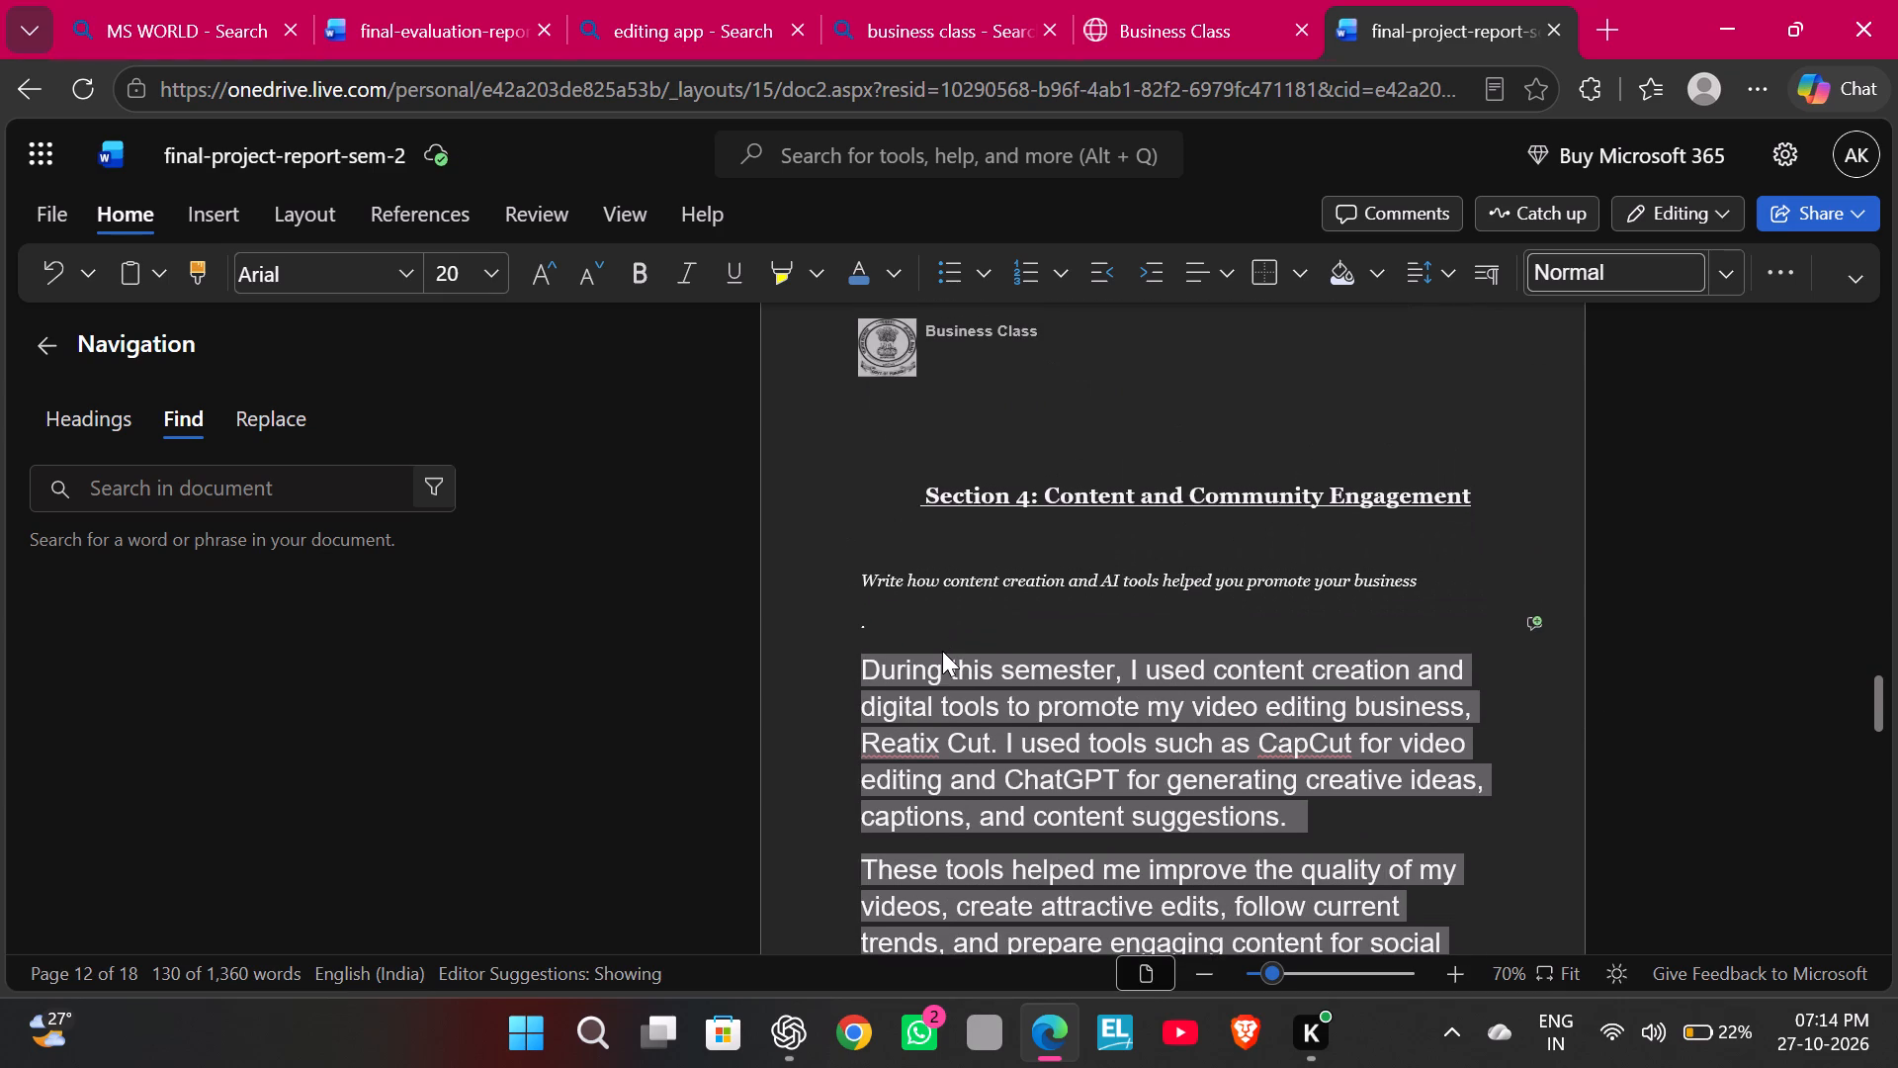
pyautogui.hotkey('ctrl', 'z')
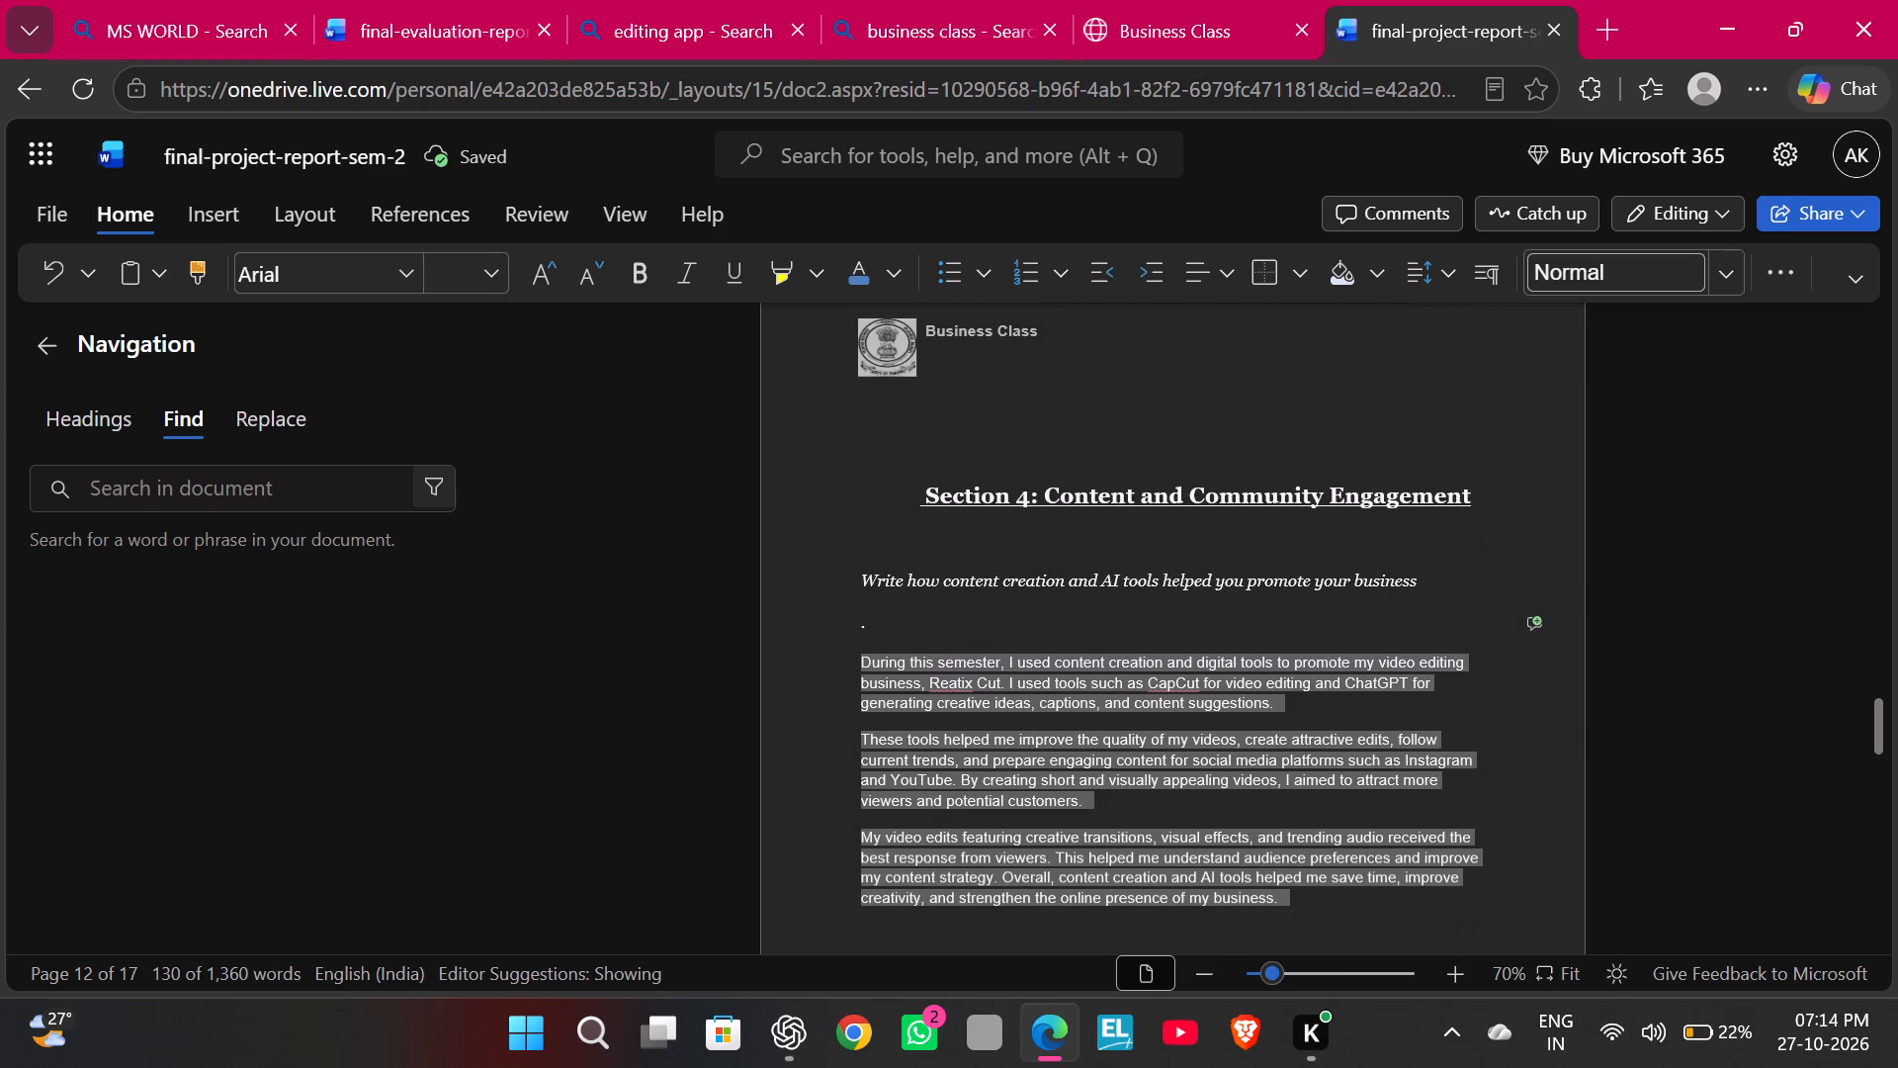
# Set the font size of the three Section 4 body paragraphs to 16.
pyautogui.click(506, 270)
pyautogui.click(447, 555)
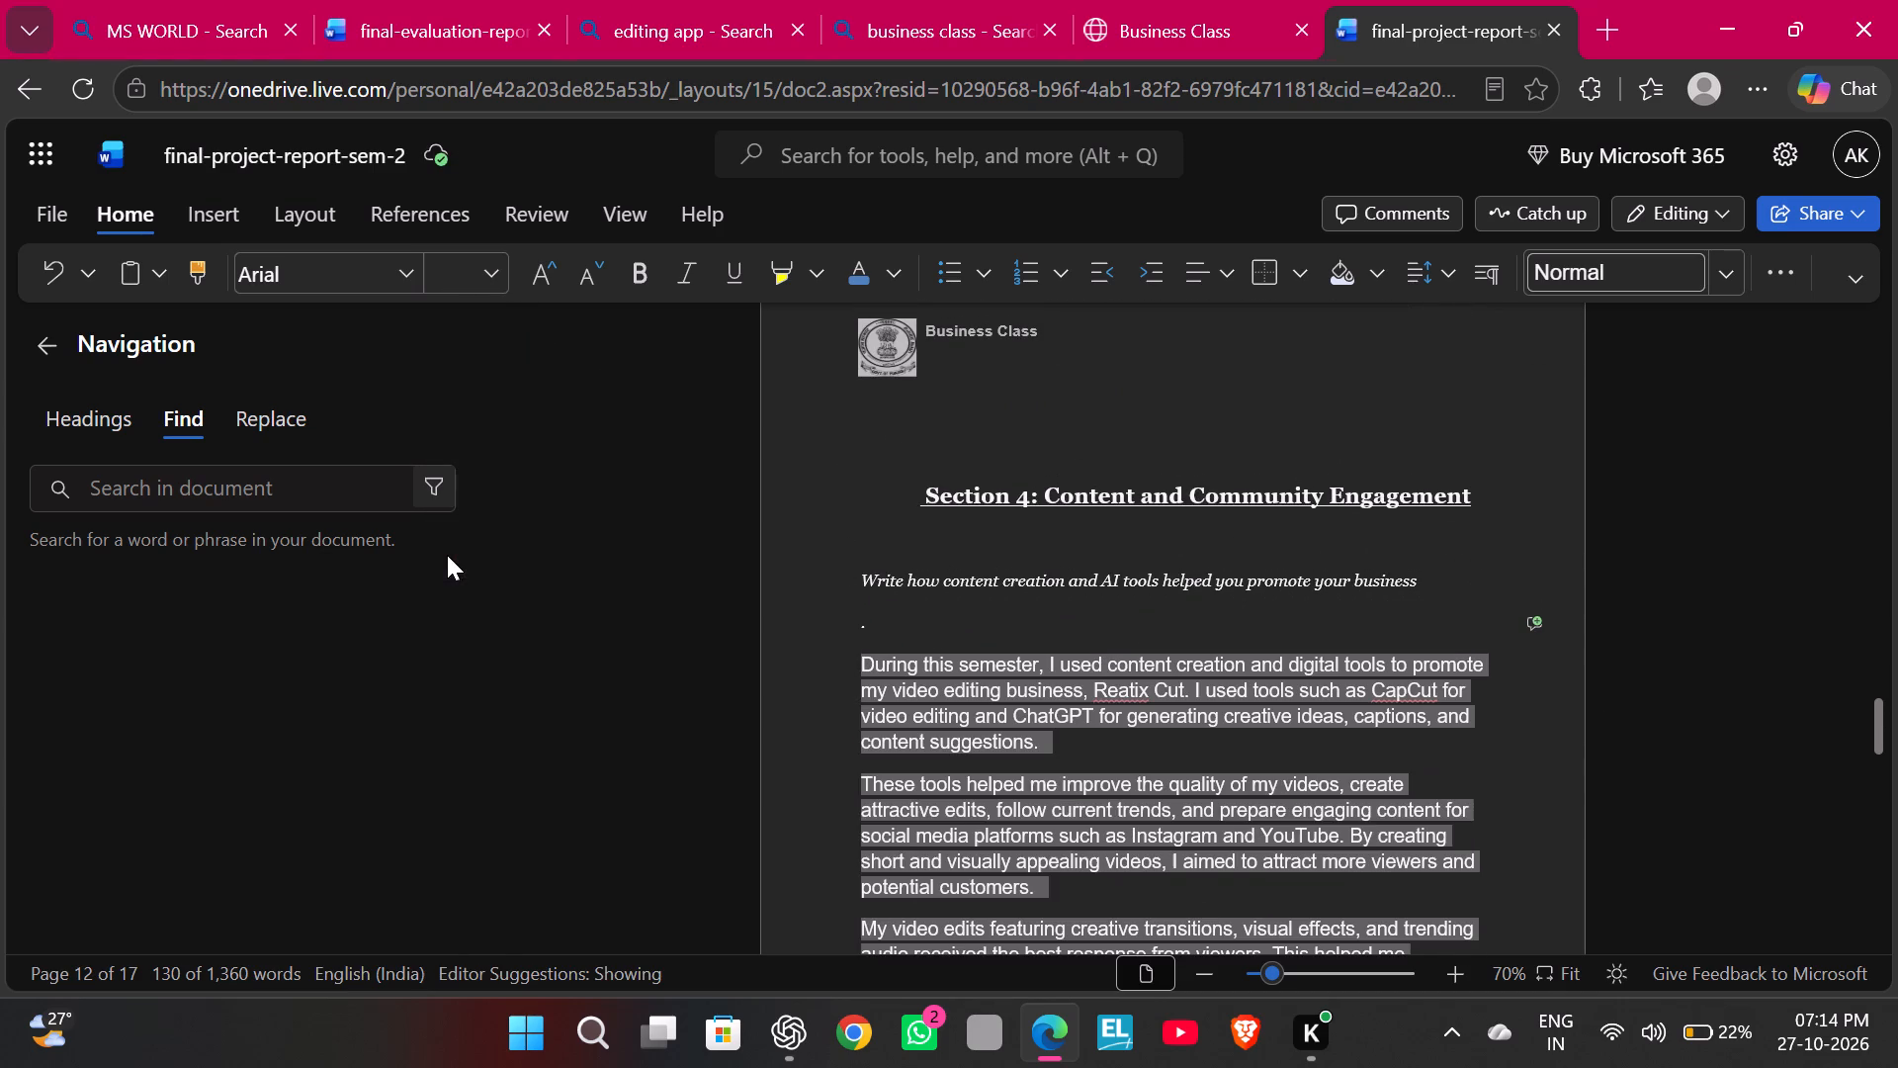
pyautogui.scroll(-3, 916, 723)
pyautogui.scroll(1, 916, 723)
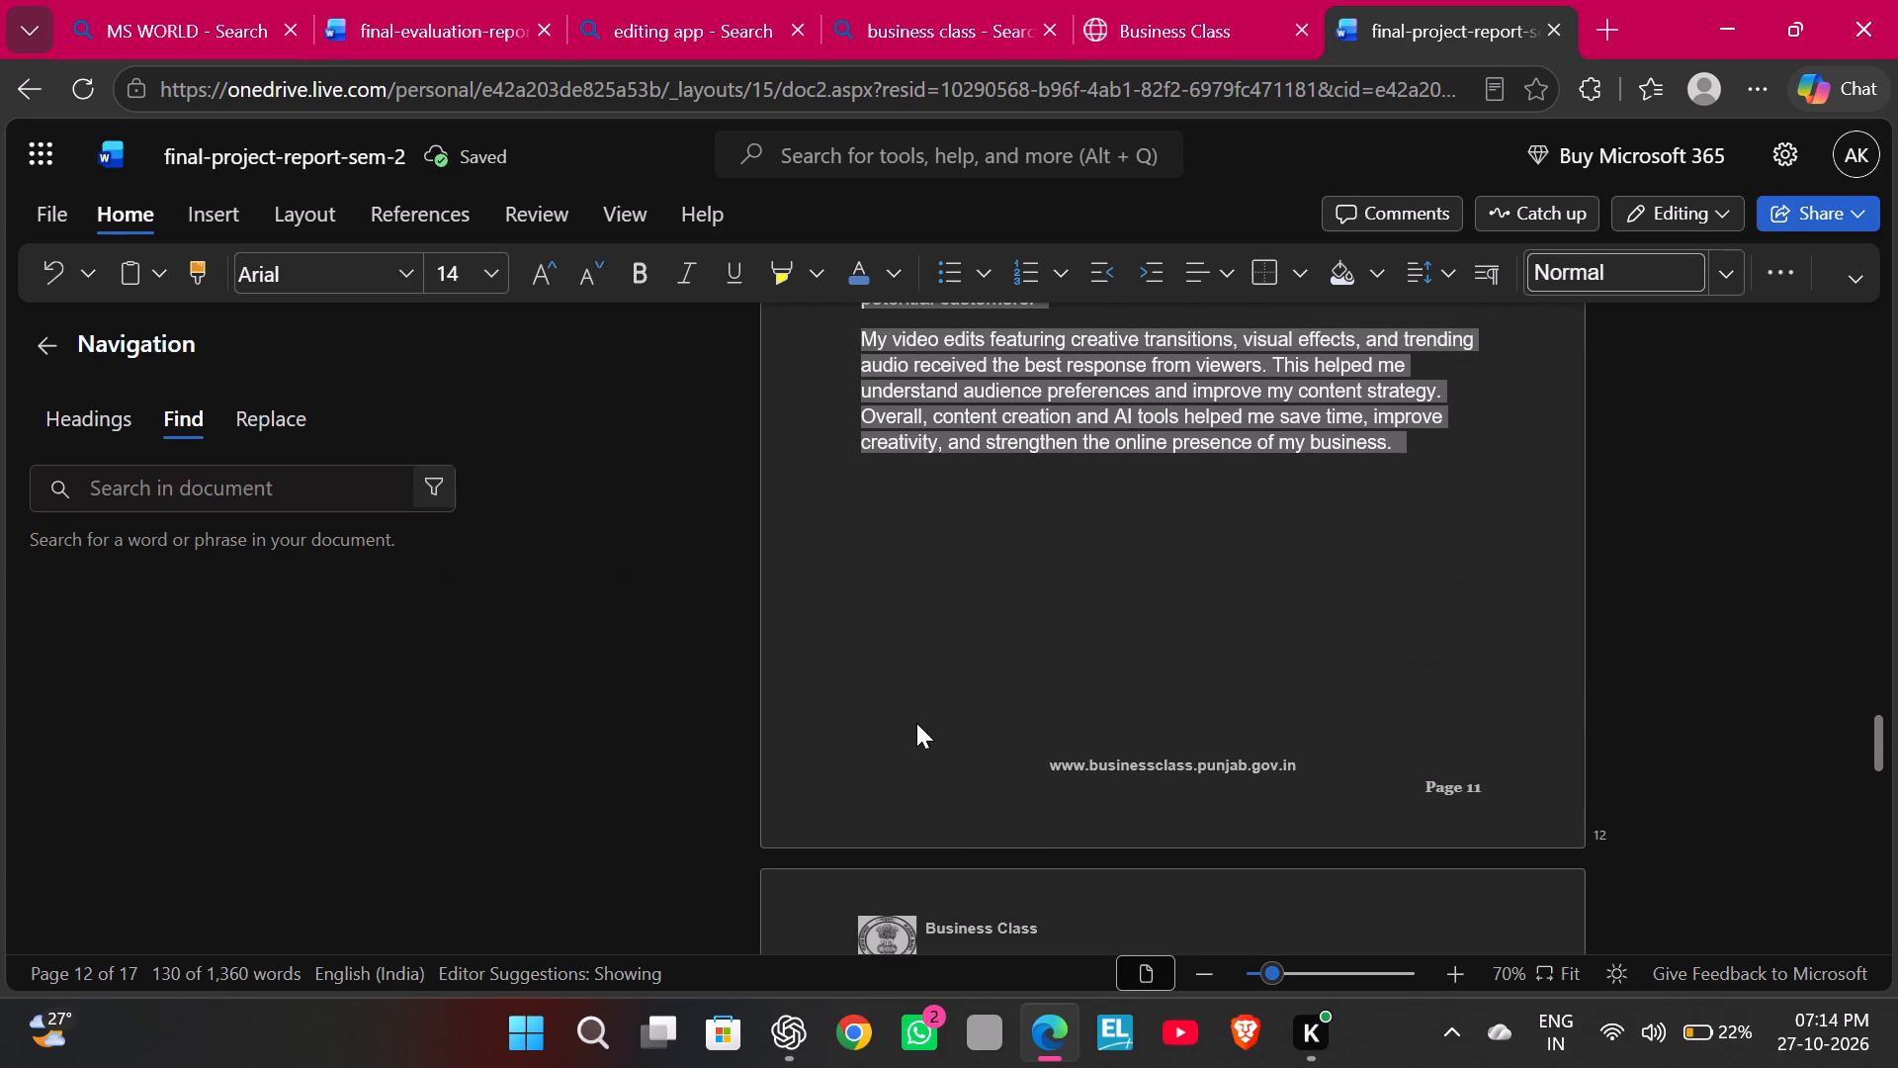
pyautogui.click(493, 264)
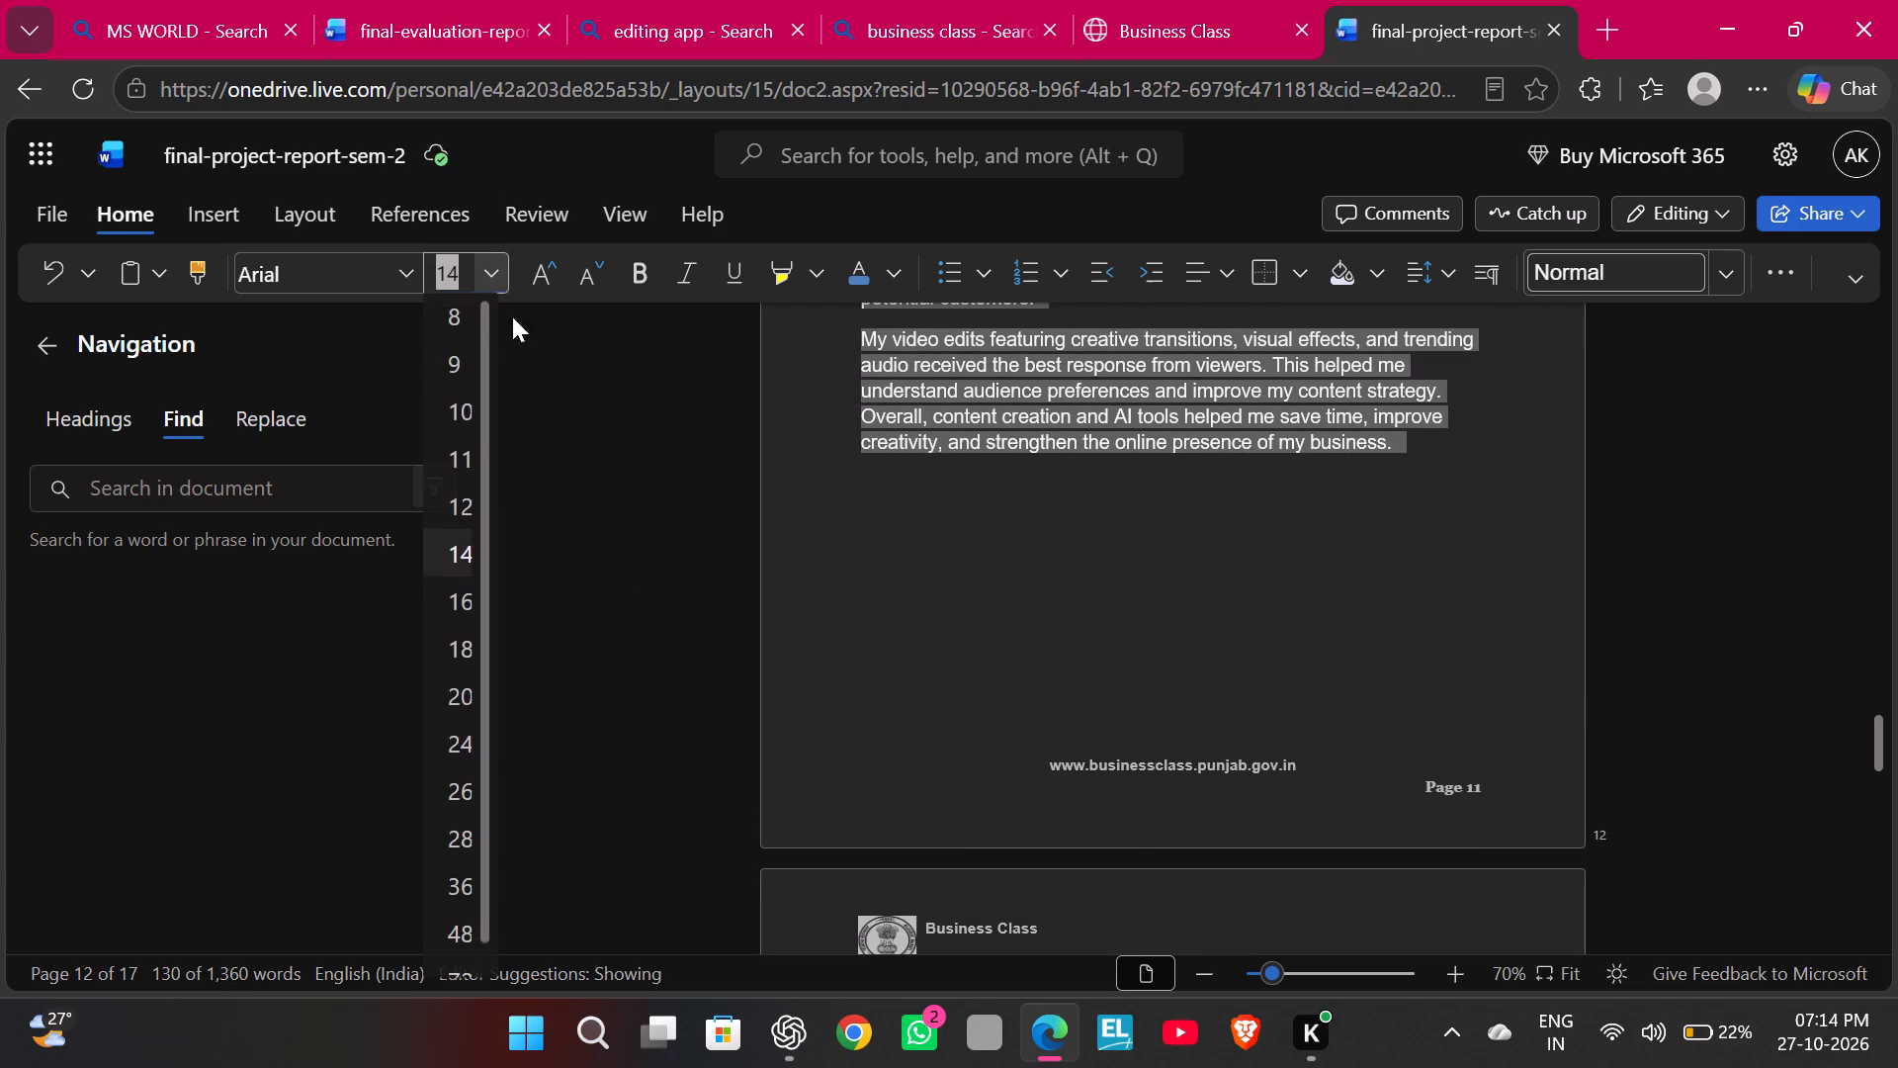
pyautogui.click(452, 597)
pyautogui.click(919, 579)
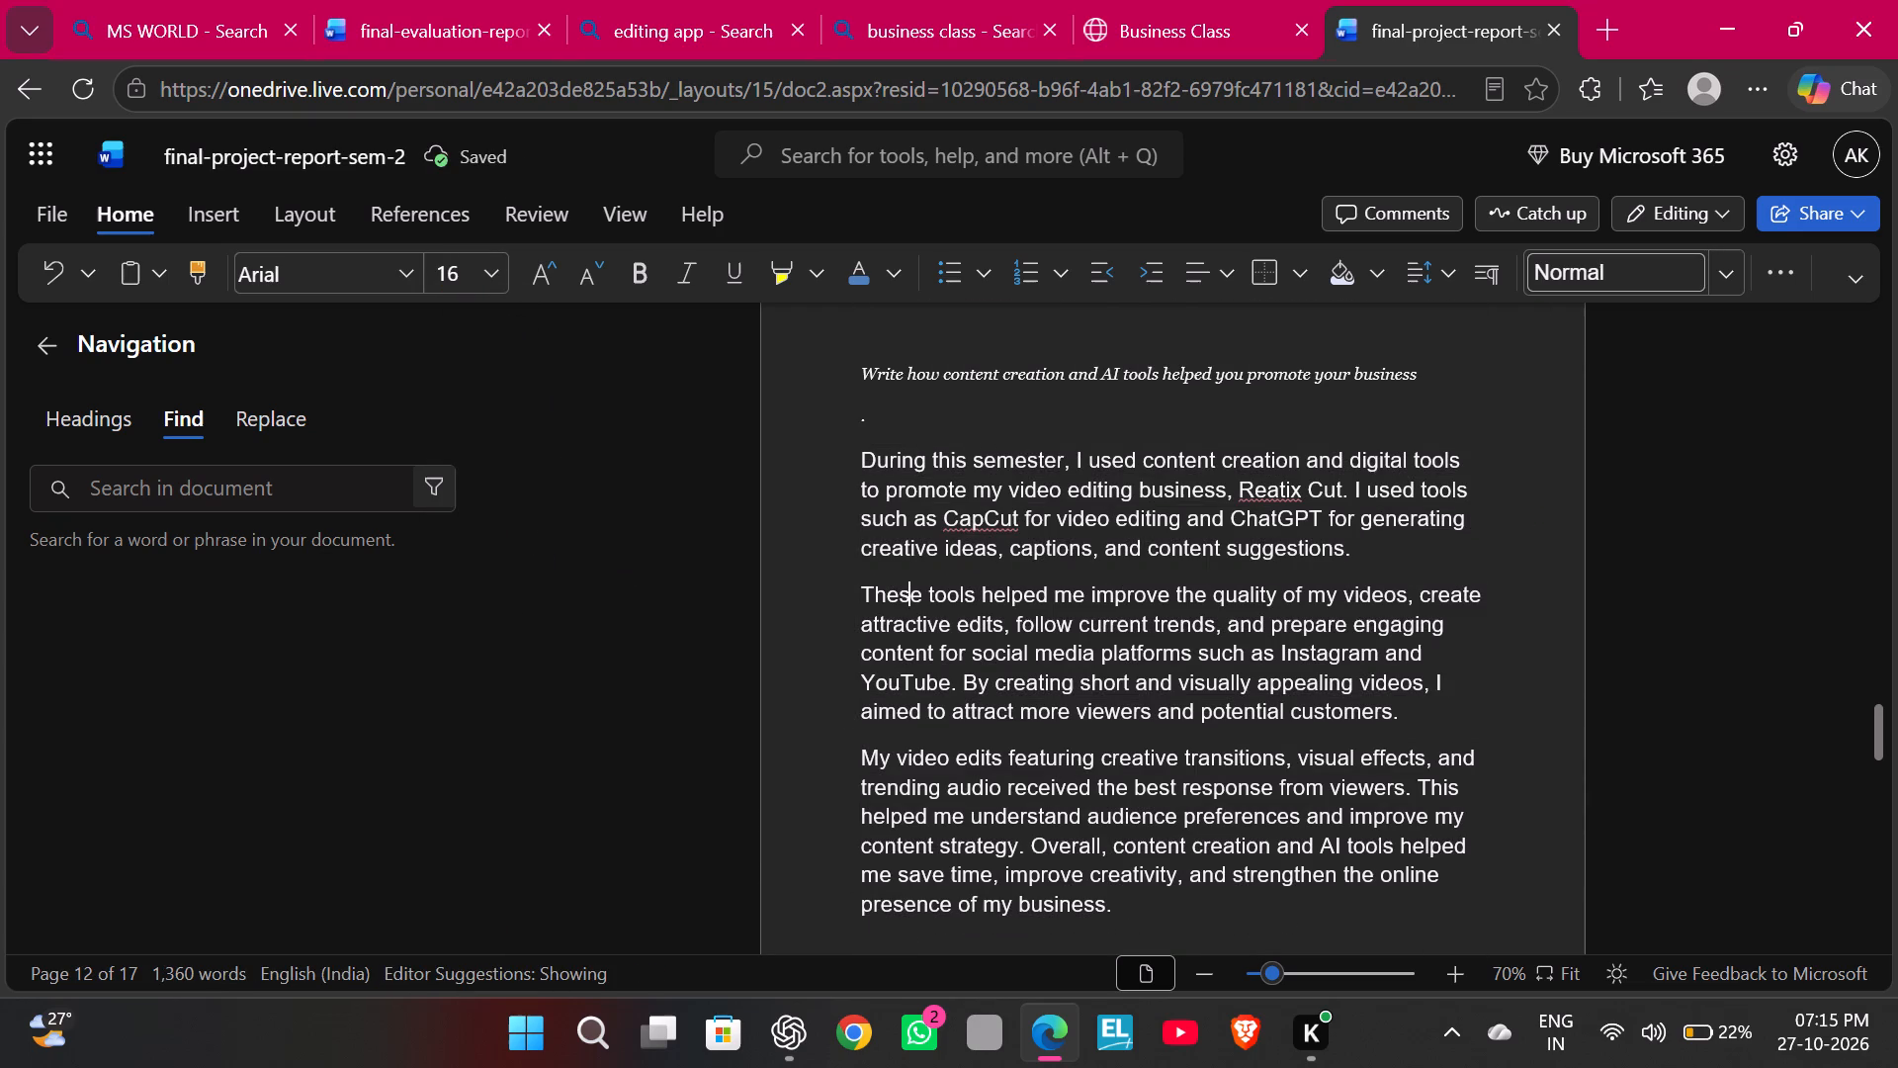
# Delete surplus empty lines in the blank space above the "Section 5: Customer Response and Leads" heading.
pyautogui.scroll(-4, 1029, 636)
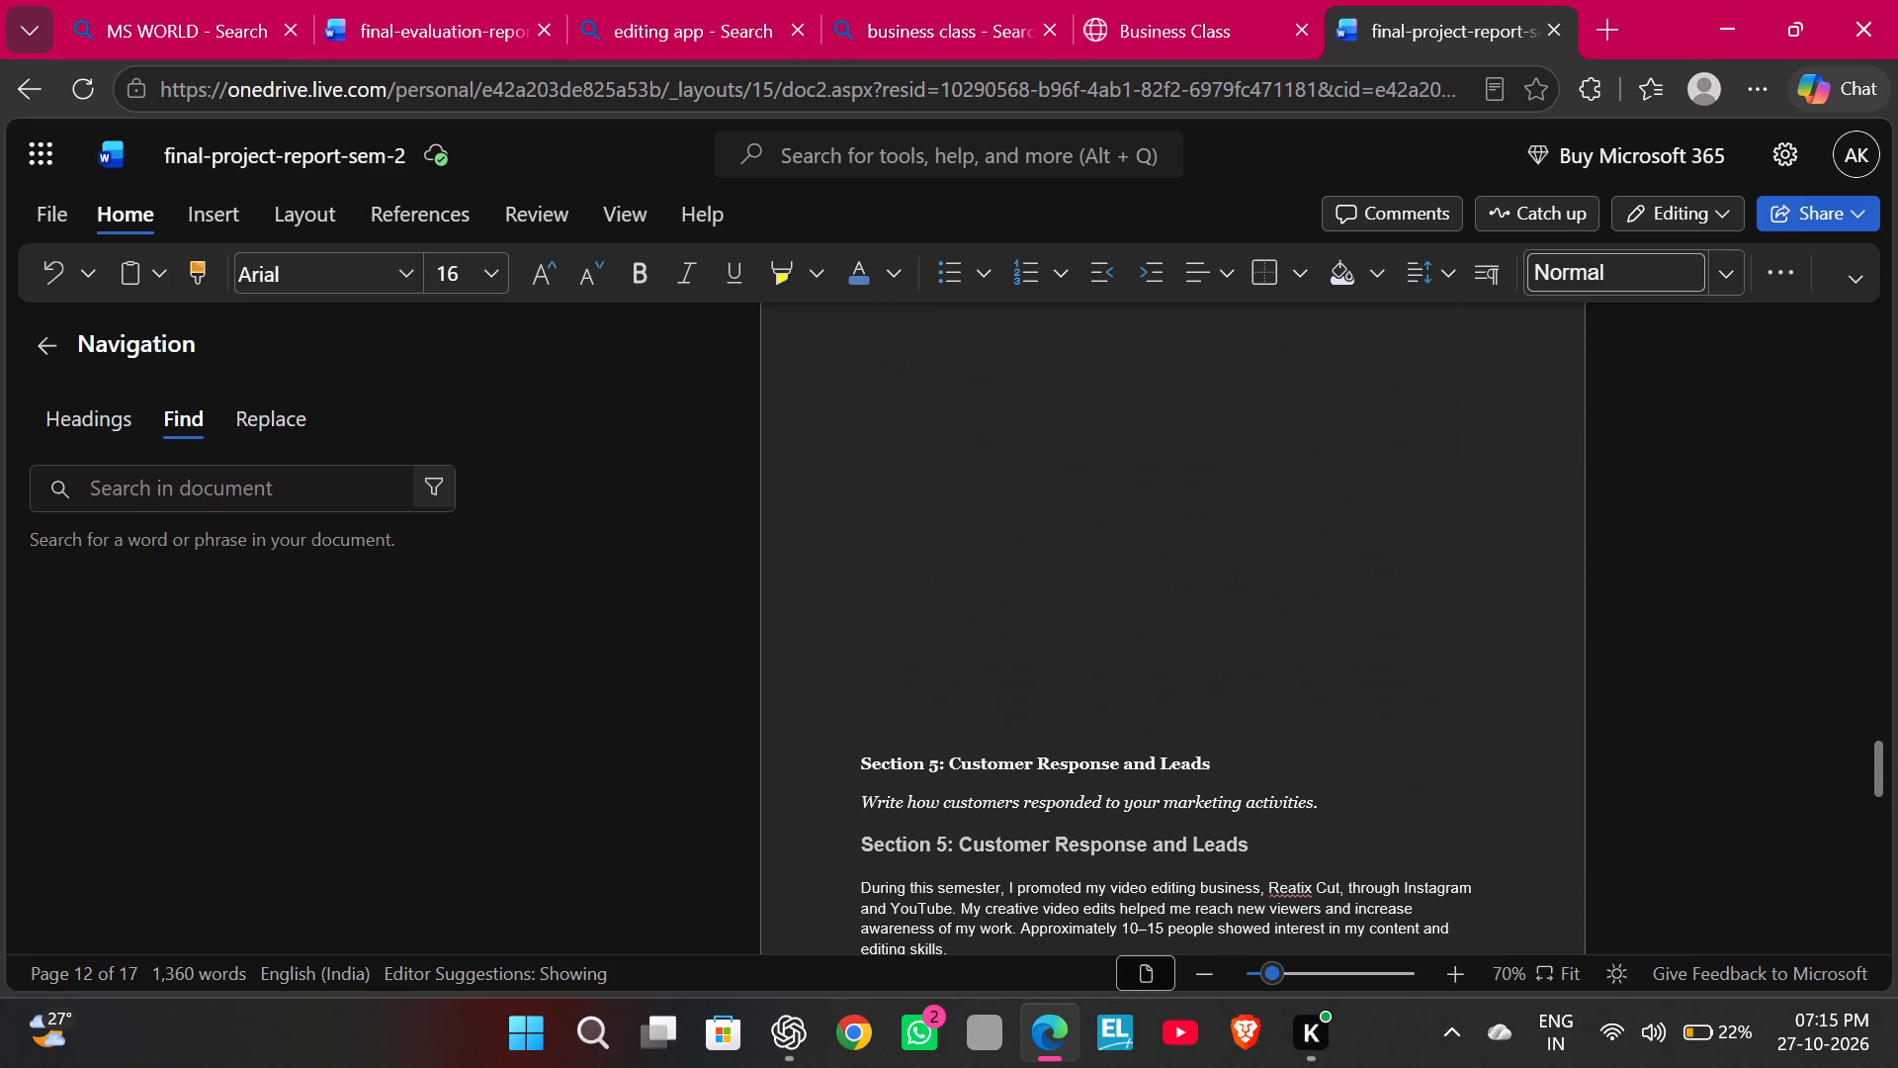
pyautogui.scroll(-1, 1029, 636)
pyautogui.click(1027, 638)
pyautogui.press('BackSpace')
pyautogui.press('BackSpace')
pyautogui.press('BackSpace')
pyautogui.press('BackSpace')
pyautogui.press('BackSpace')
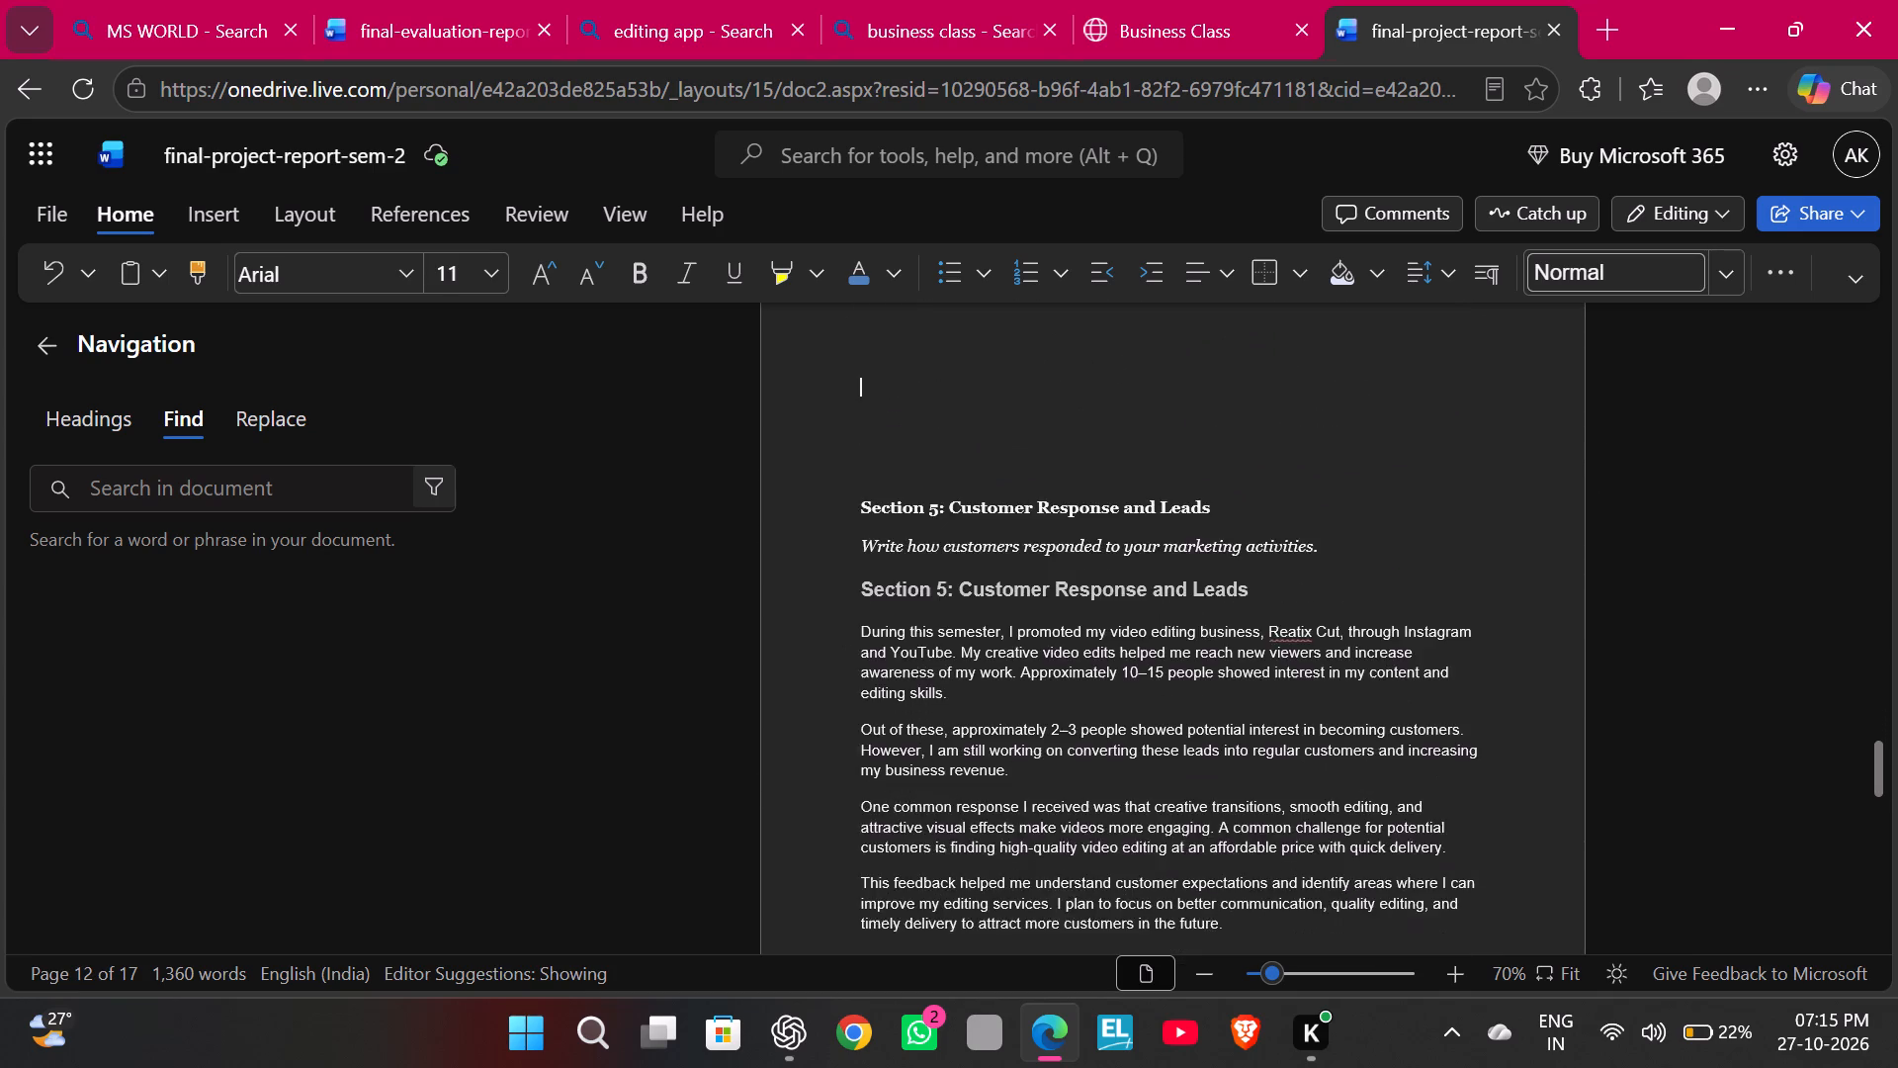
pyautogui.press('BackSpace')
pyautogui.press('BackSpace')
pyautogui.press('BackSpace')
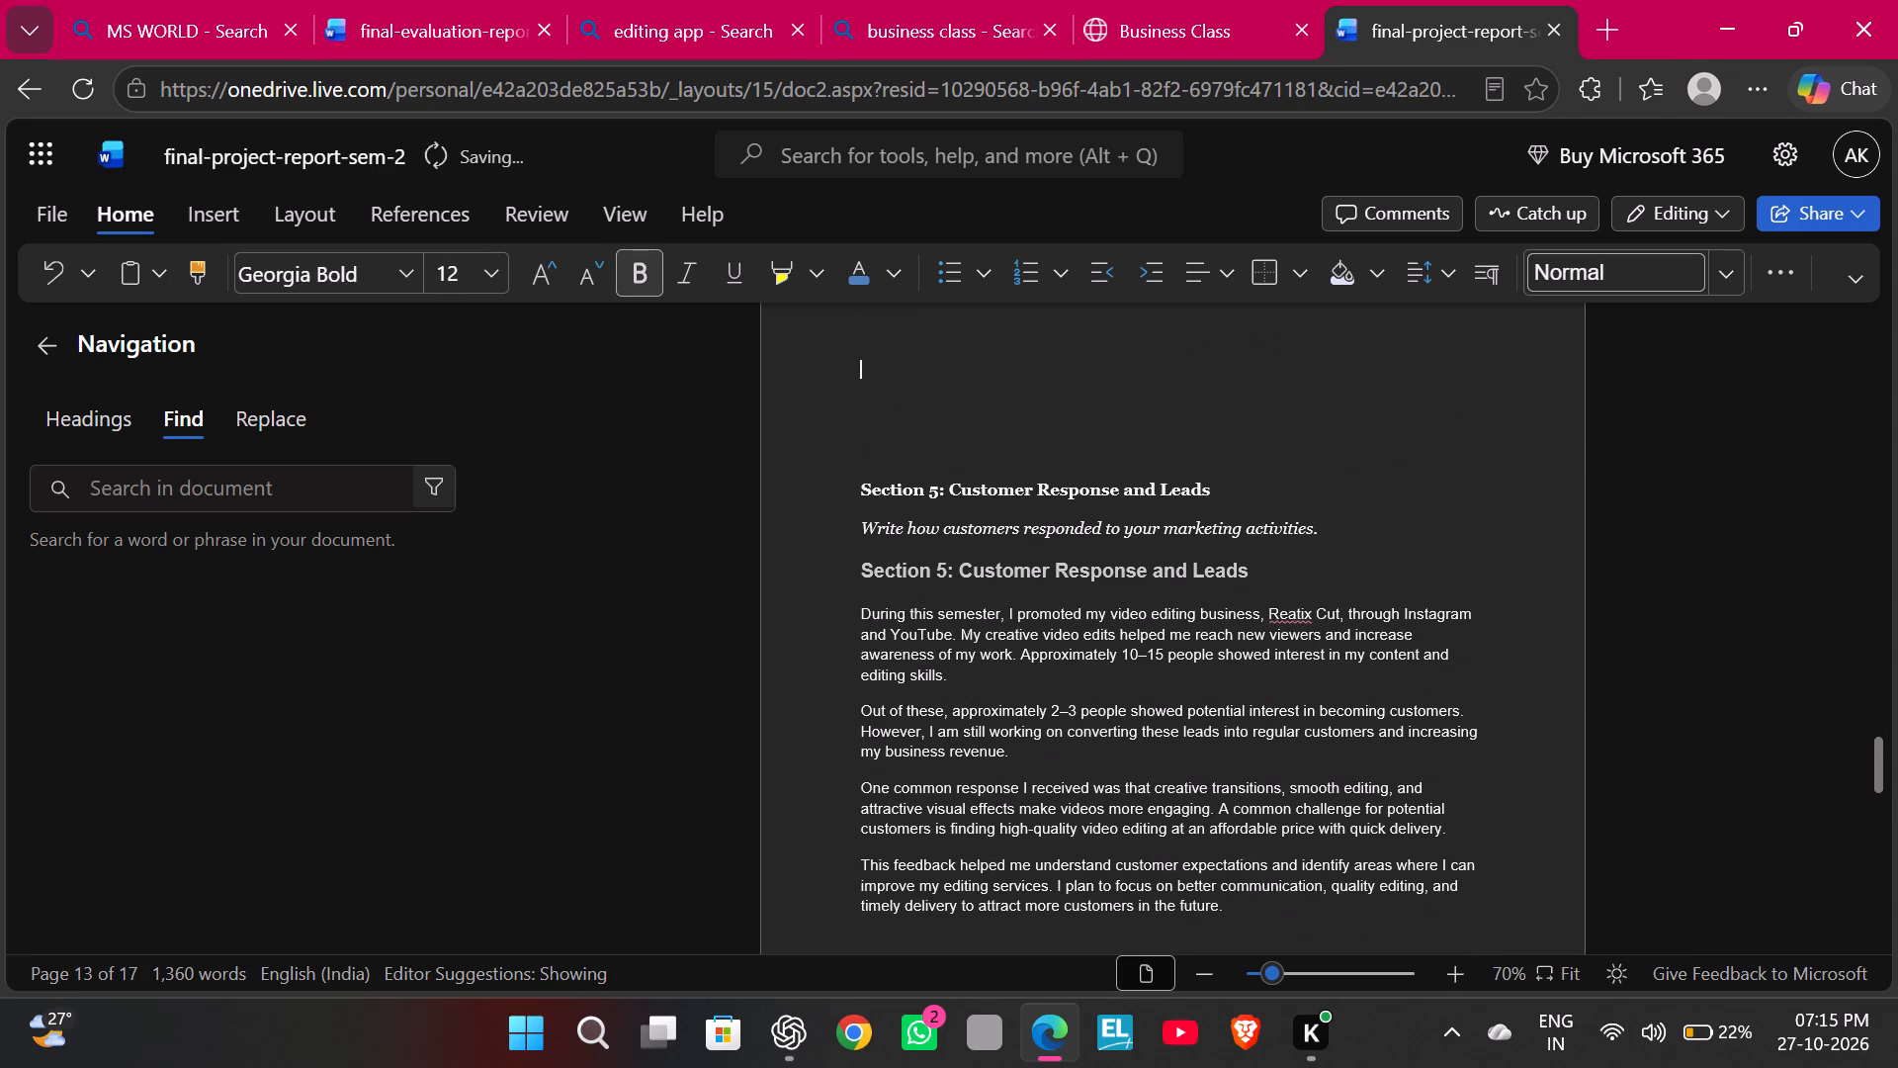
# Delete the duplicate Arial heading "Section 5: Customer Response and Leads" below the italic instruction line.
pyautogui.scroll(1, 1027, 638)
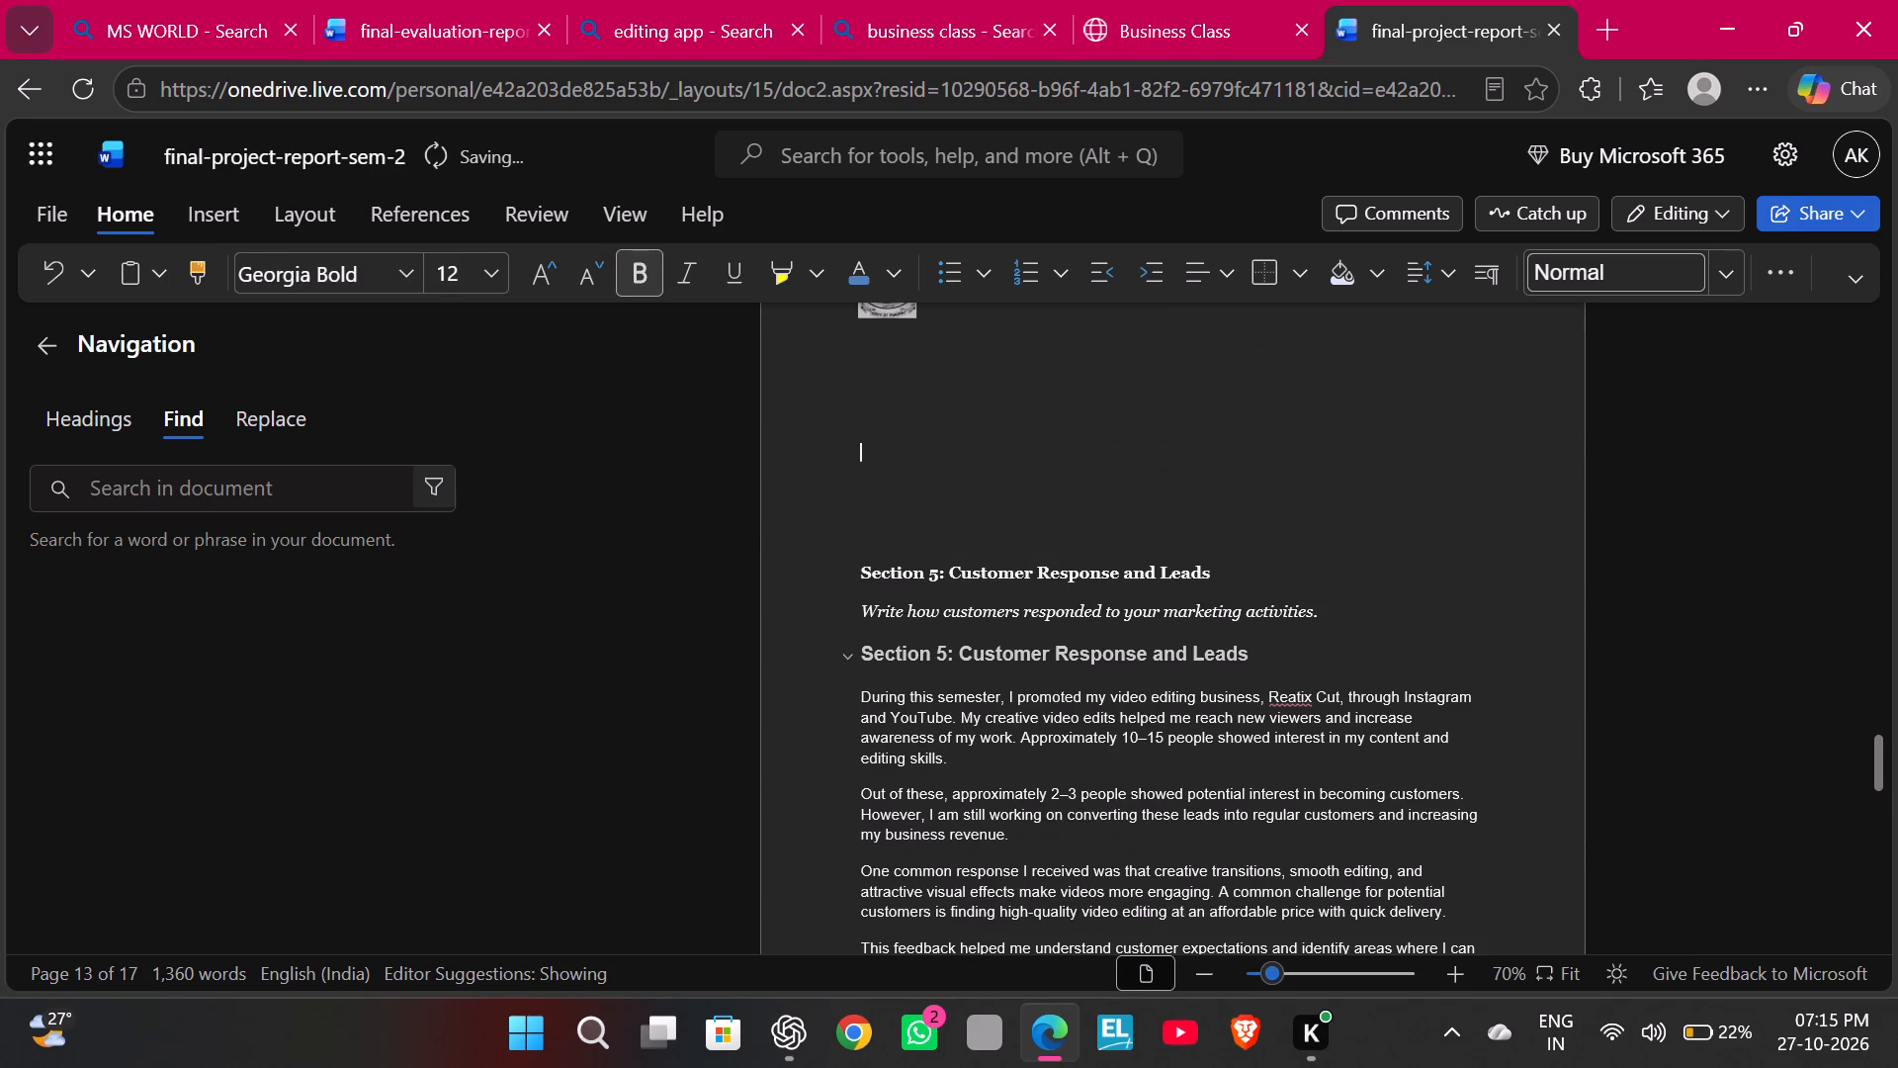
pyautogui.moveTo(1263, 648); pyautogui.dragTo(847, 652)
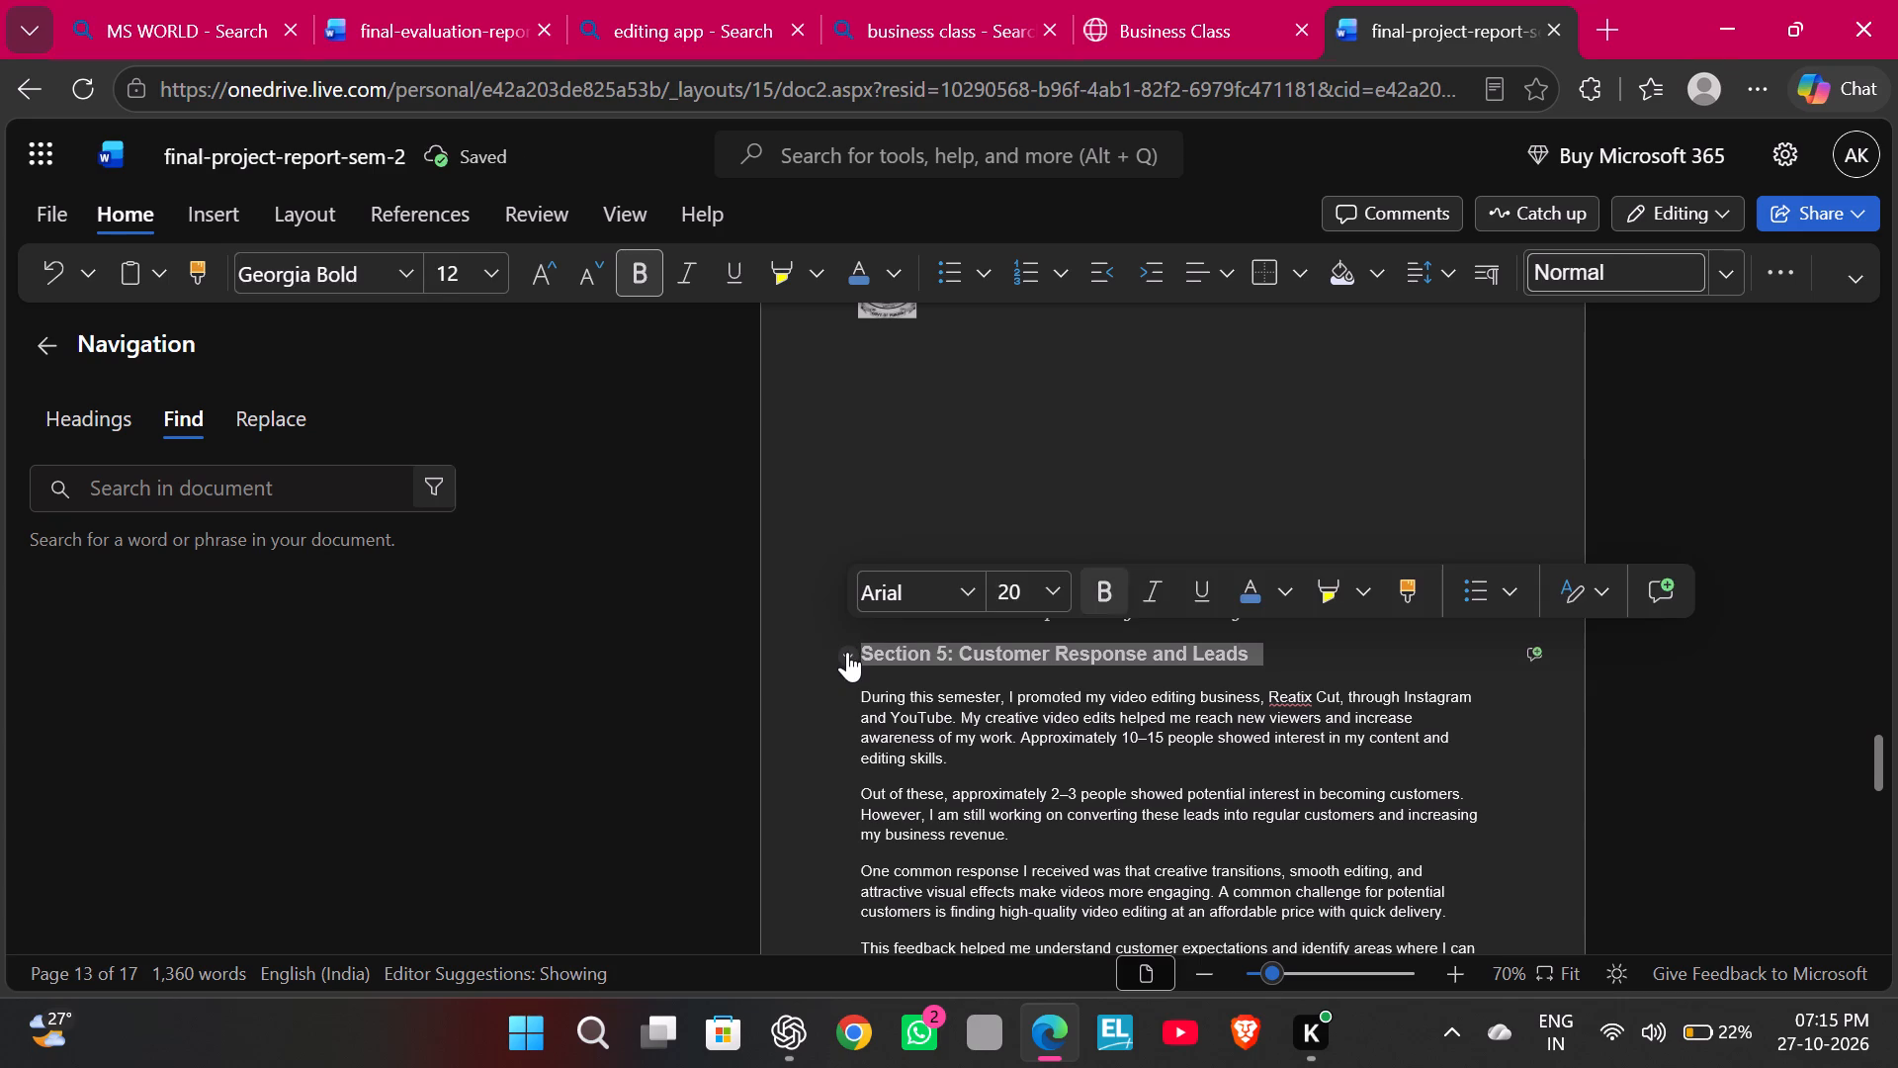
pyautogui.press('BackSpace')
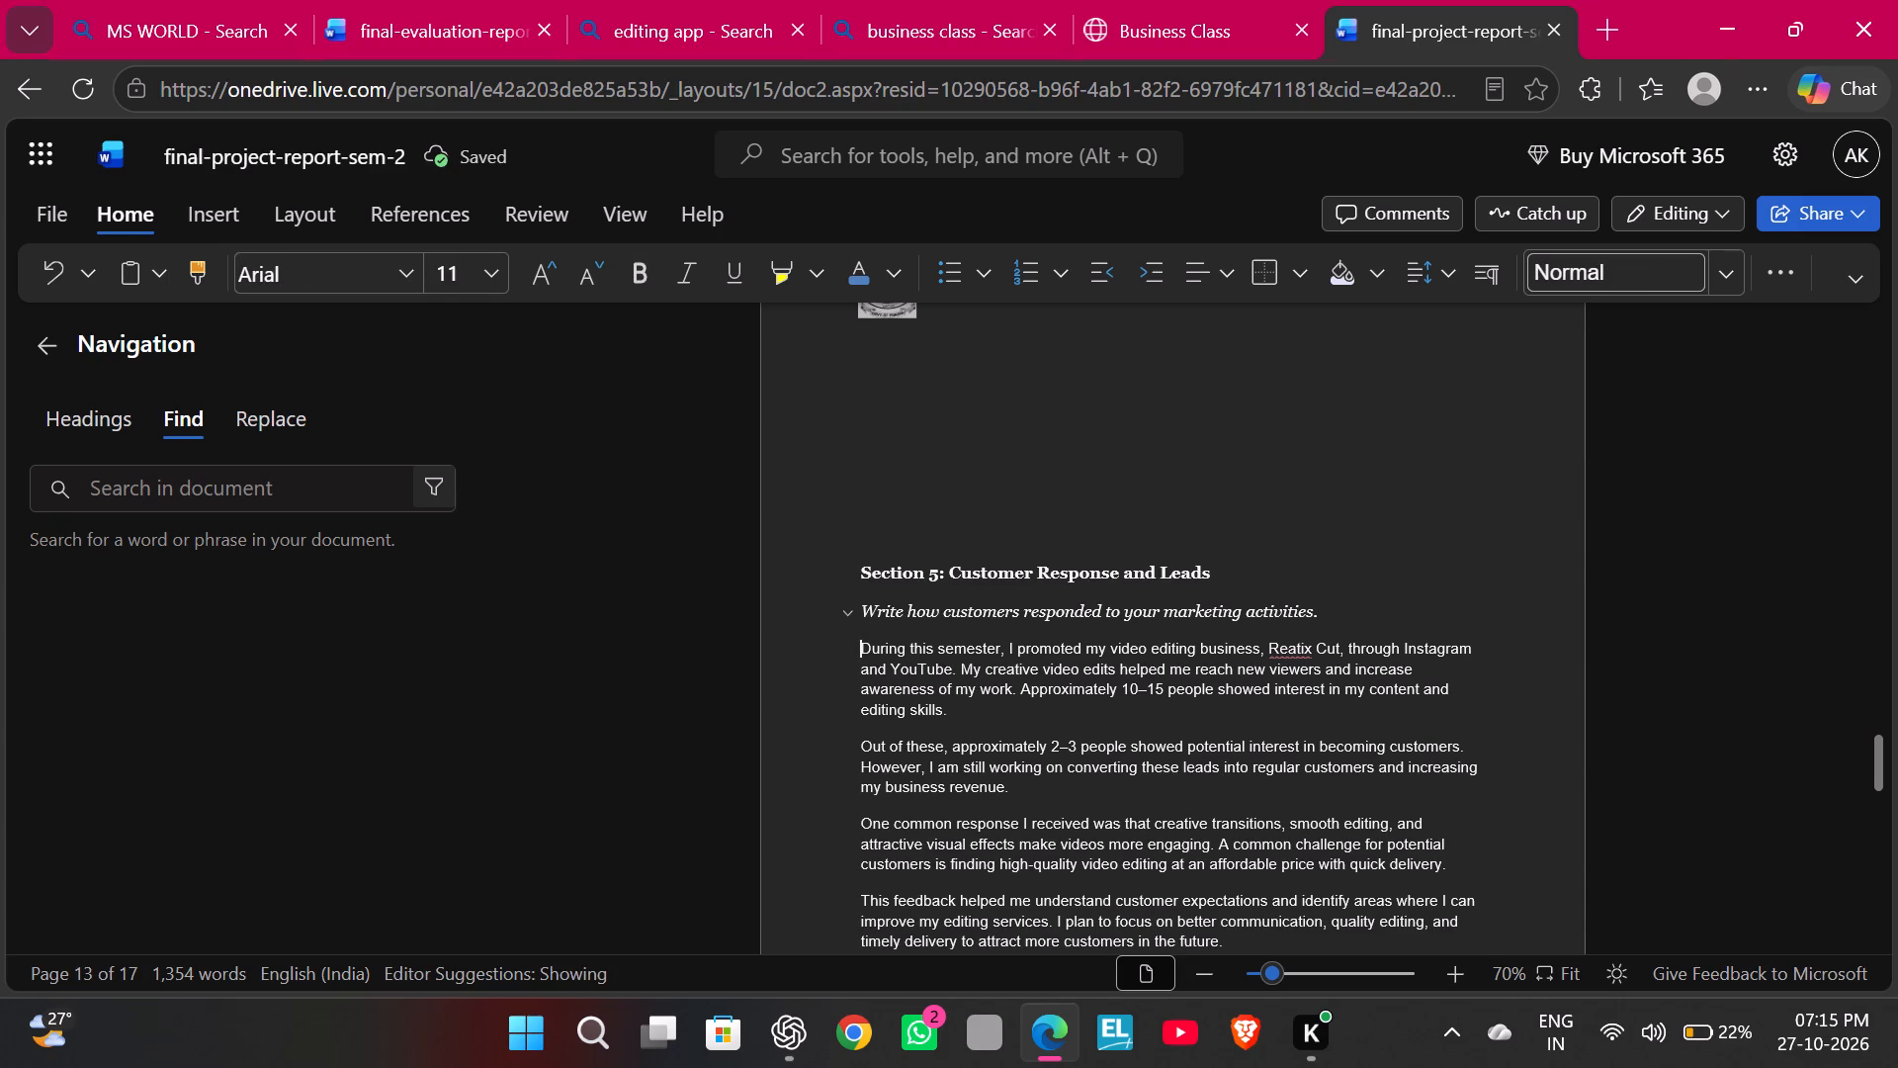
# Add one empty line above the first Section 5 body paragraph and one after each of the first three paragraphs.
pyautogui.press('Return')
pyautogui.click(1013, 740)
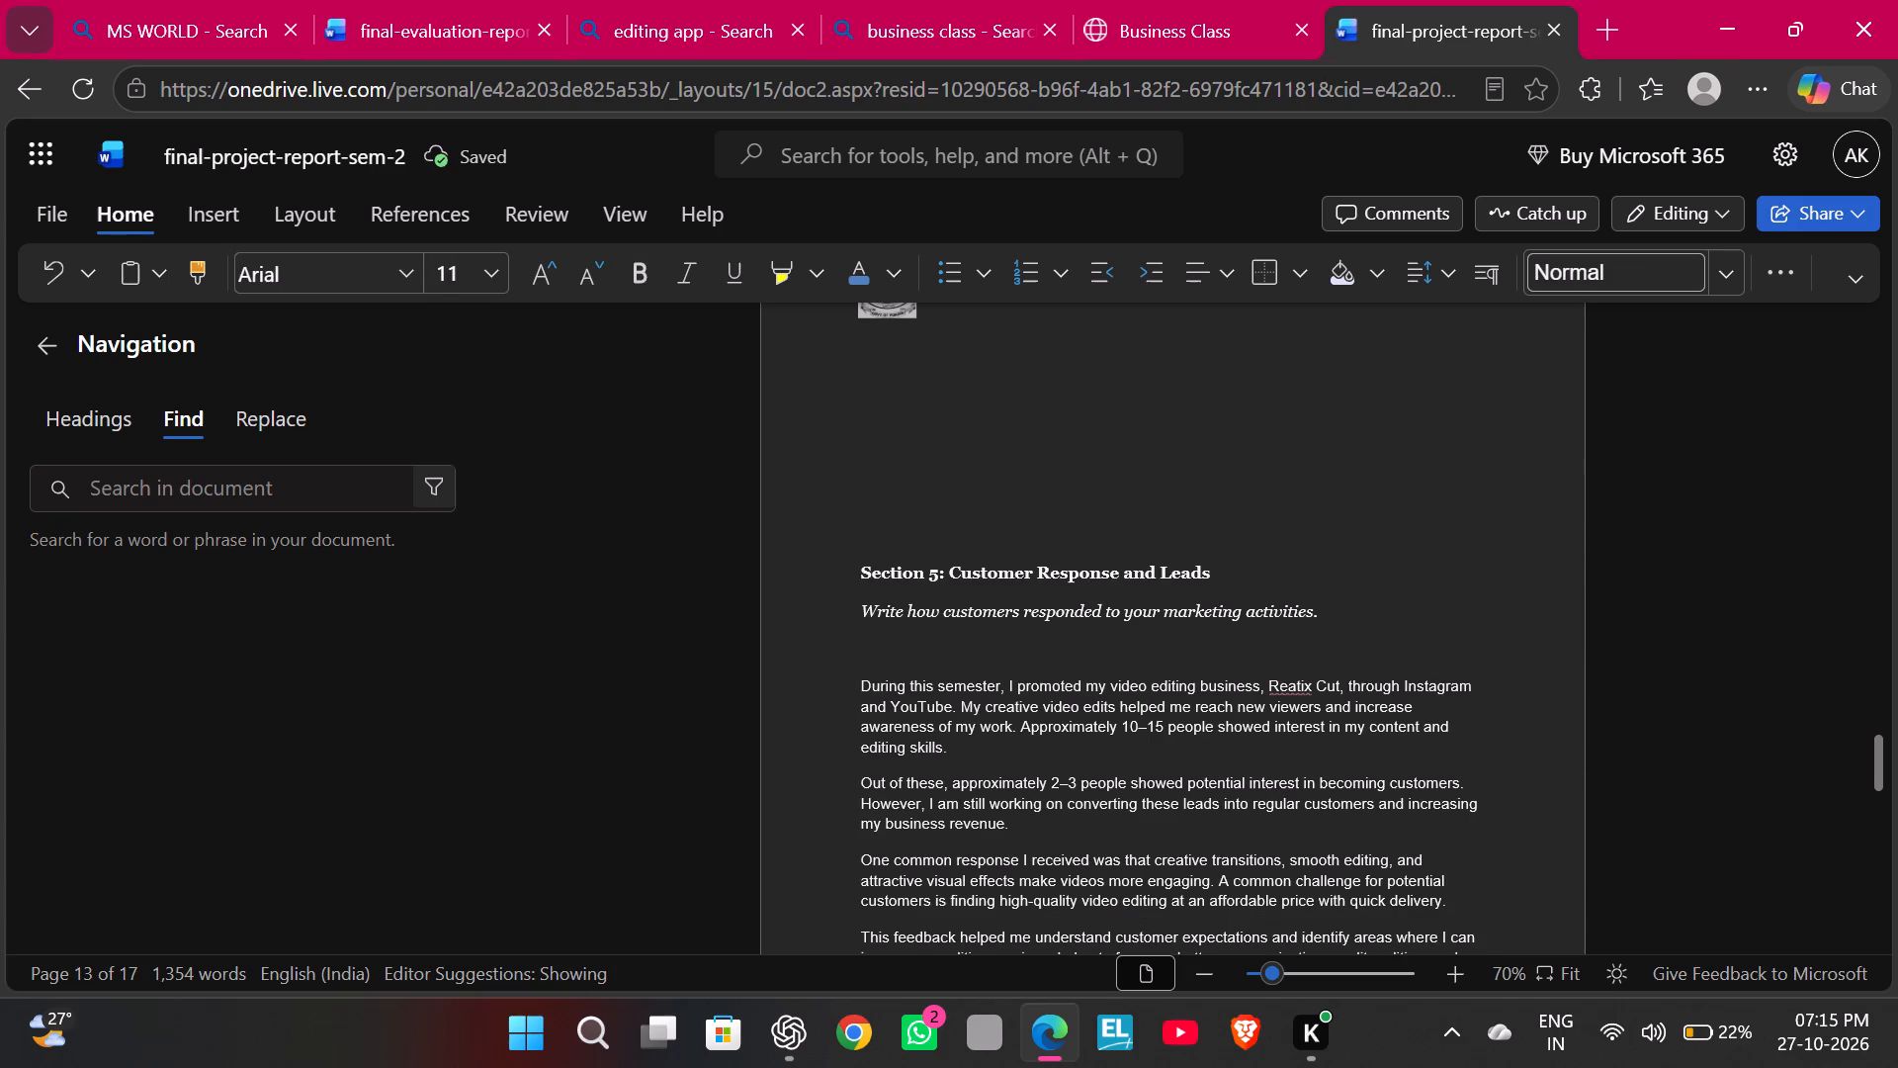
pyautogui.press('Return')
pyautogui.scroll(-1, 1013, 740)
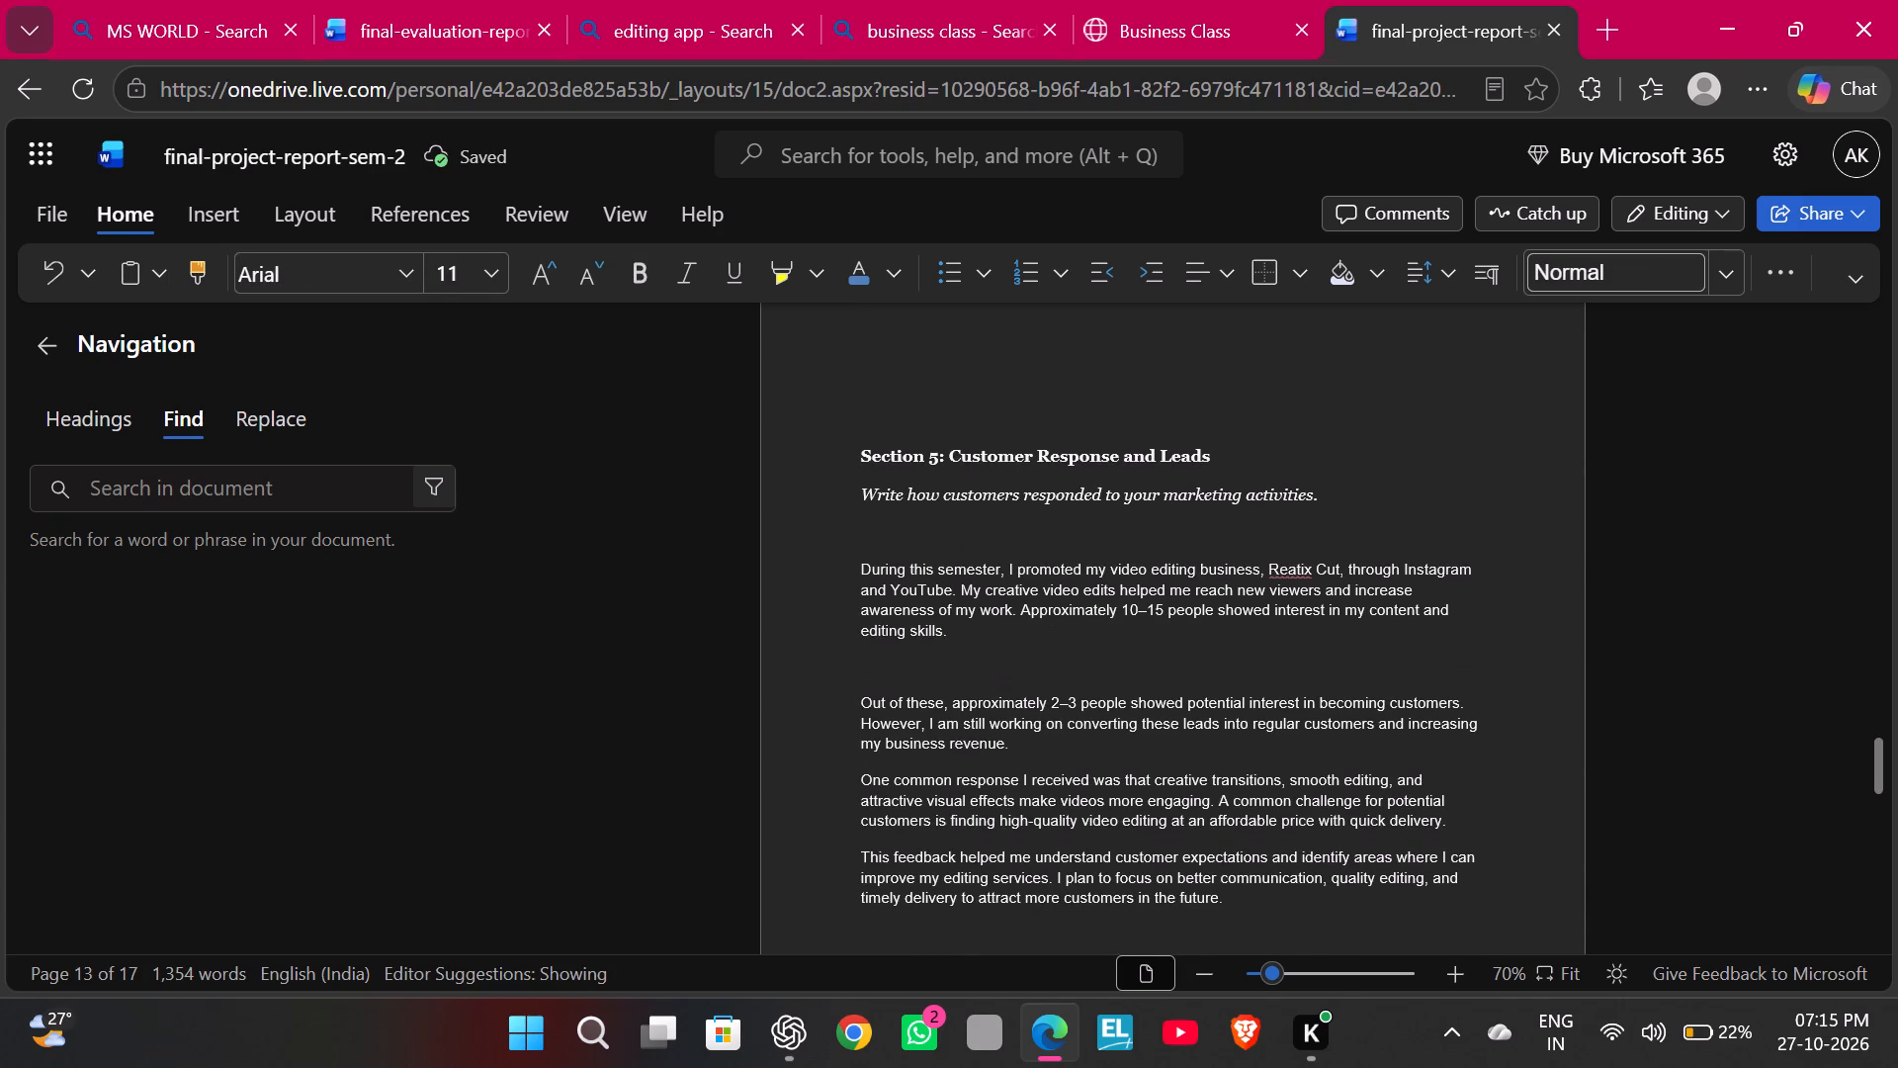
pyautogui.click(1051, 761)
pyautogui.press('Return')
pyautogui.scroll(-1, 1051, 761)
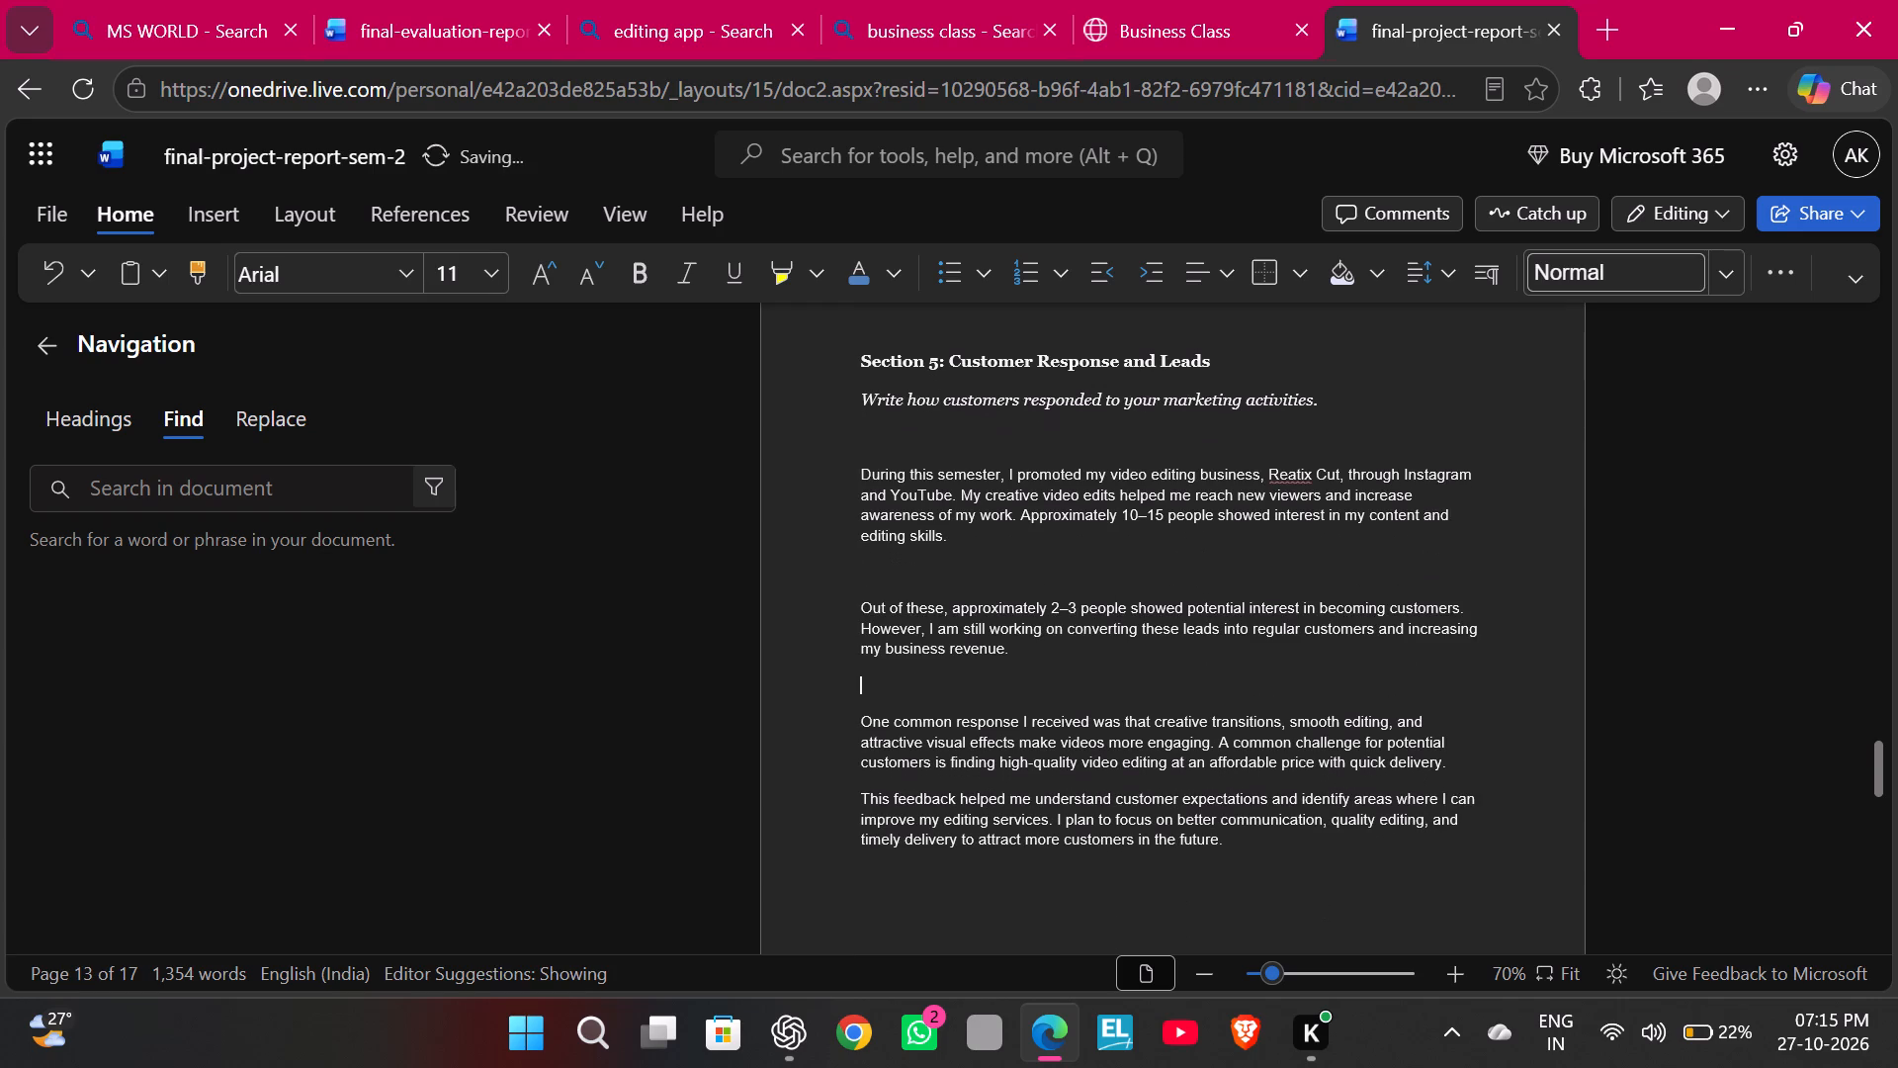
pyautogui.click(1467, 762)
pyautogui.press('Return')
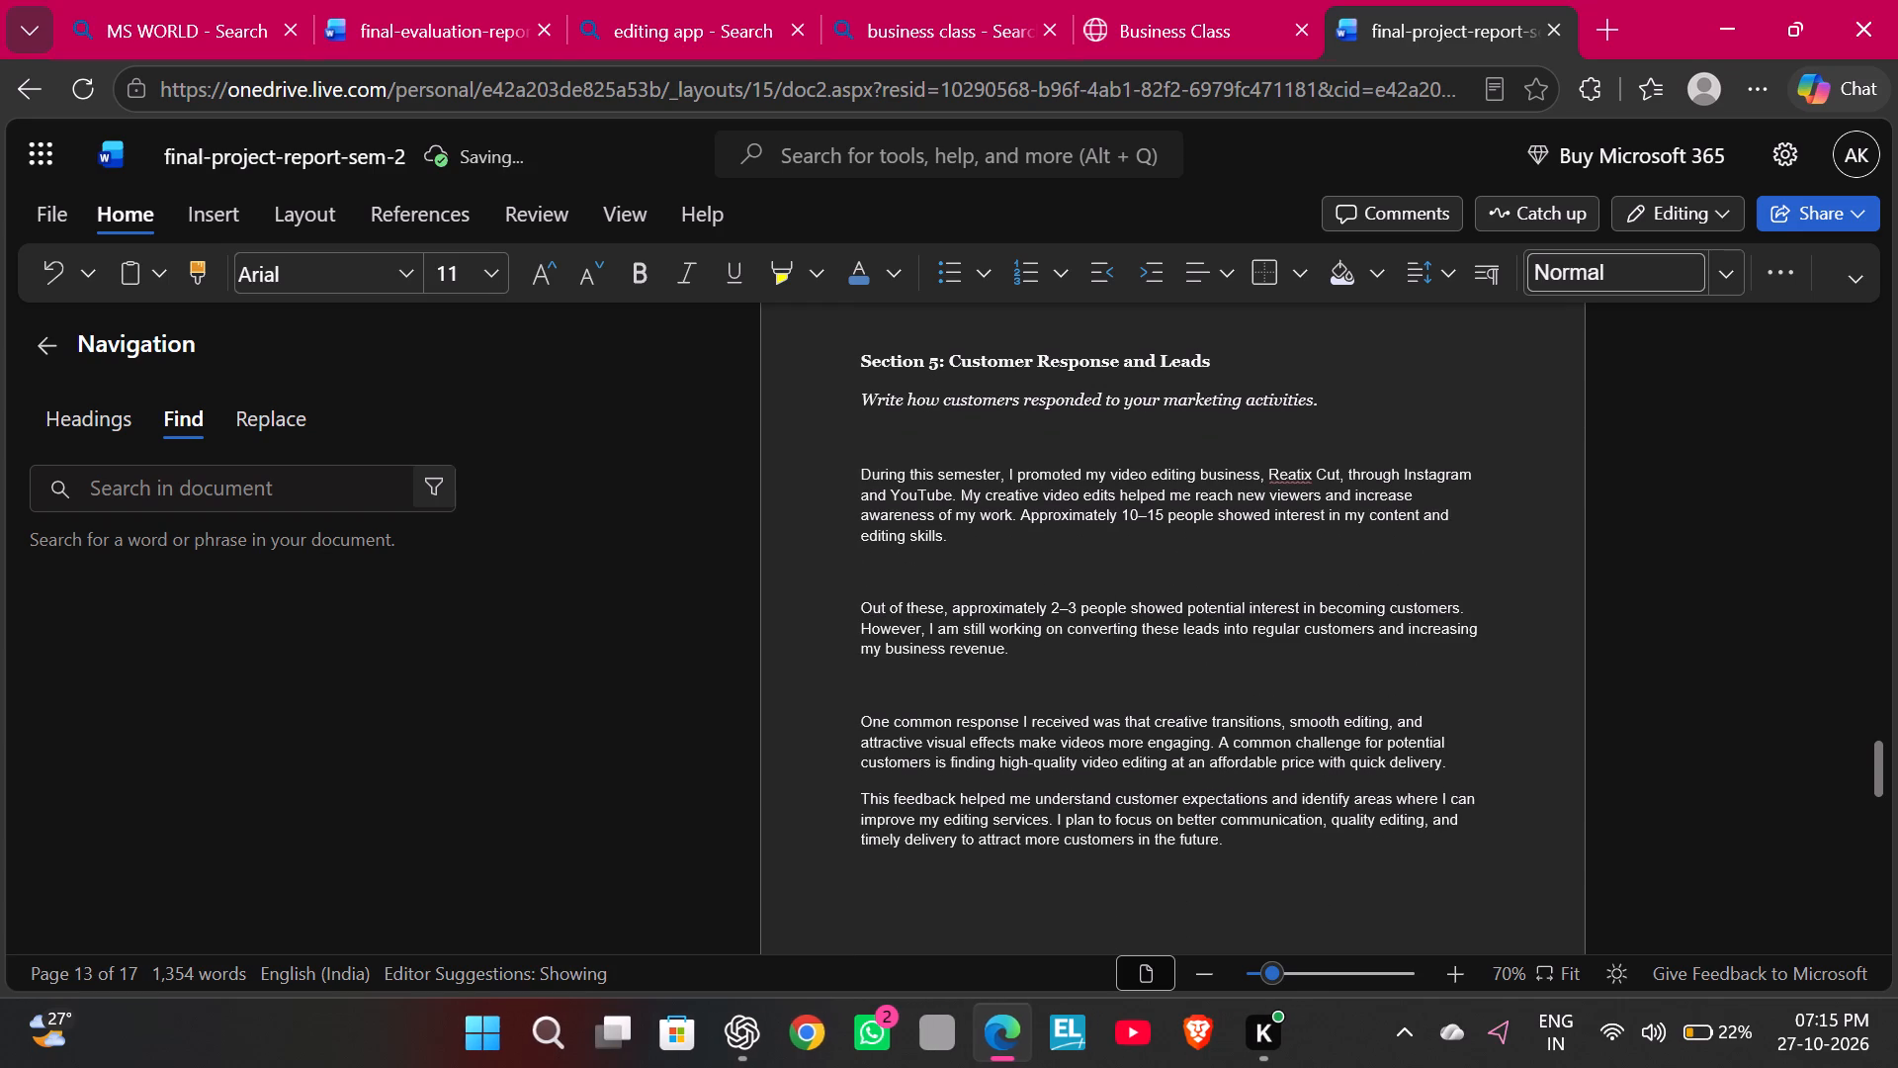
# Shift the heading "Section 5: Customer Response and Leads" toward the page centre by inserting twenty spaces before it.
pyautogui.scroll(-2, 1467, 762)
pyautogui.scroll(2, 1467, 762)
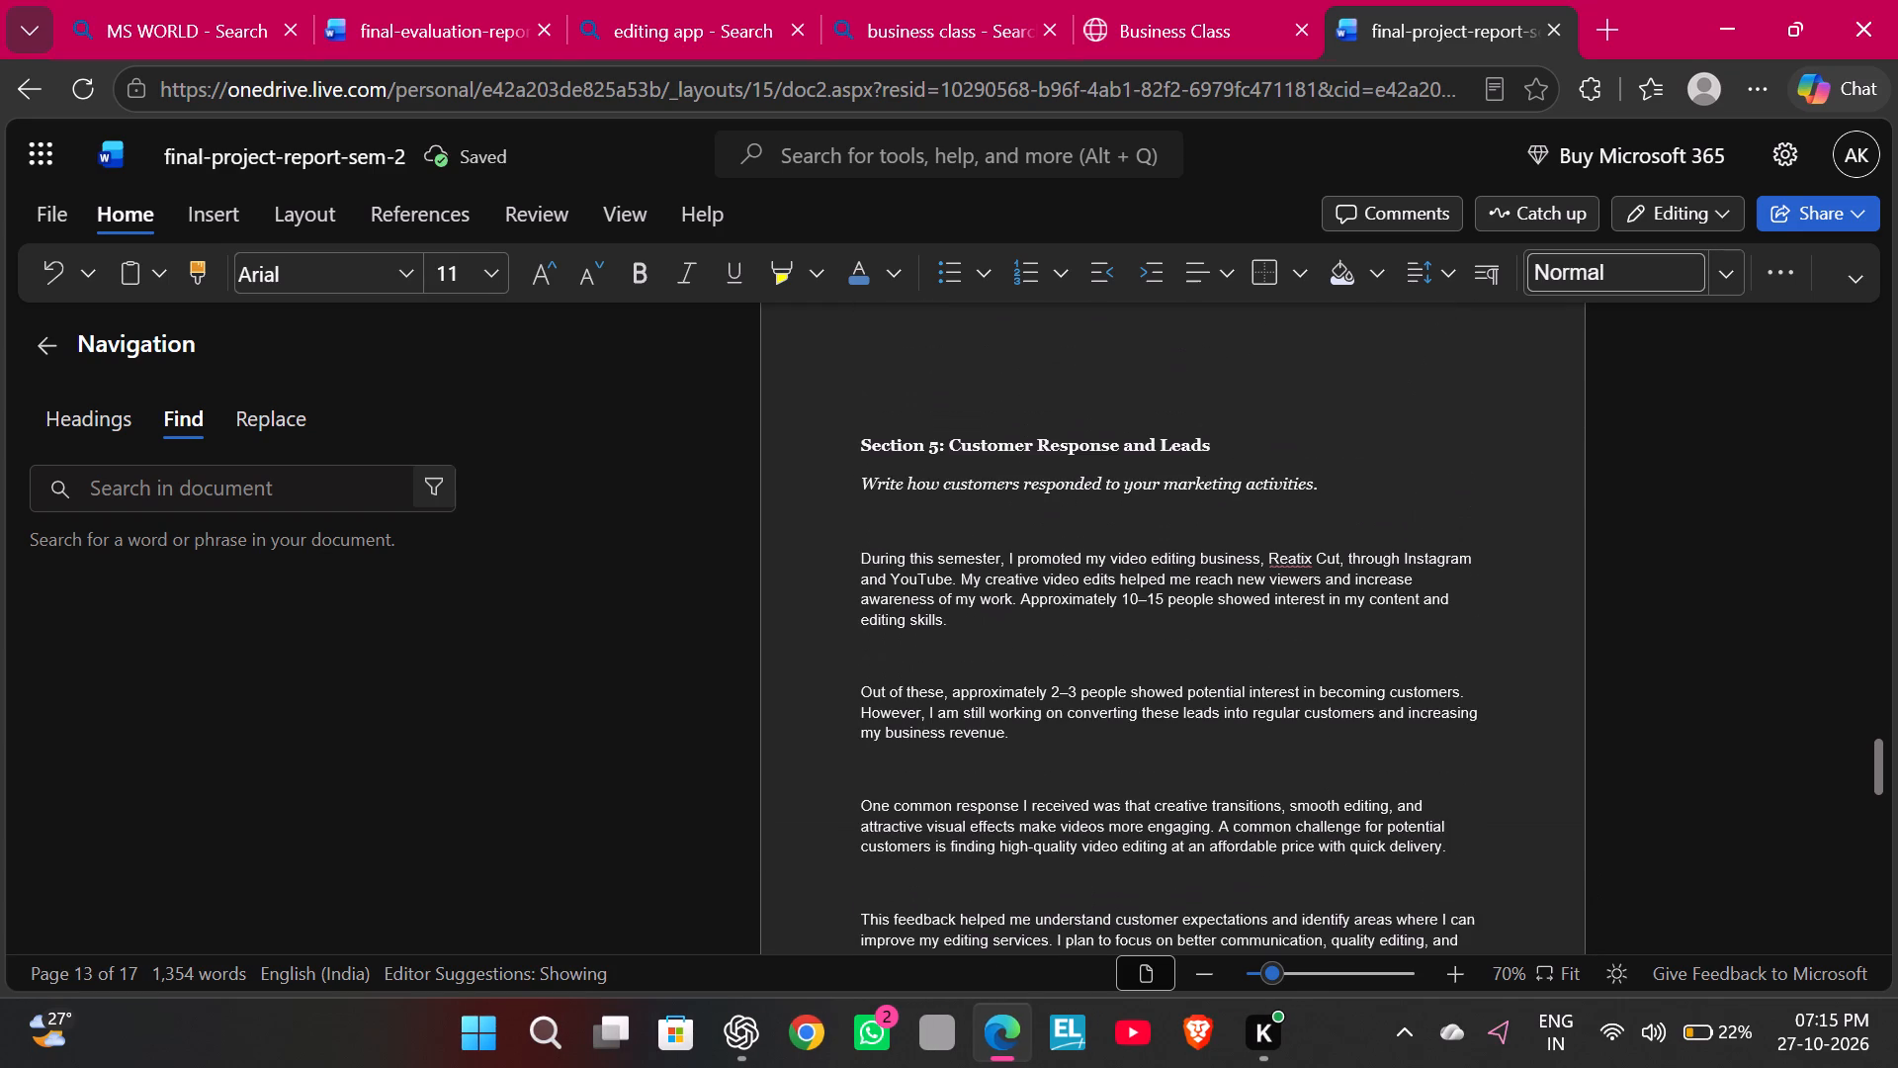
pyautogui.click(870, 460)
pyautogui.press('Left')
pyautogui.press('space')
pyautogui.press('space')
pyautogui.press('space')
pyautogui.press('space')
pyautogui.press('space')
pyautogui.press('space')
pyautogui.press('space')
pyautogui.press('space')
pyautogui.press('space')
pyautogui.press('space')
pyautogui.press('space')
pyautogui.press('space')
pyautogui.press('space')
pyautogui.press('space')
pyautogui.press('space')
pyautogui.press('space')
pyautogui.press('space')
pyautogui.press('space')
pyautogui.press('space')
pyautogui.press('space')
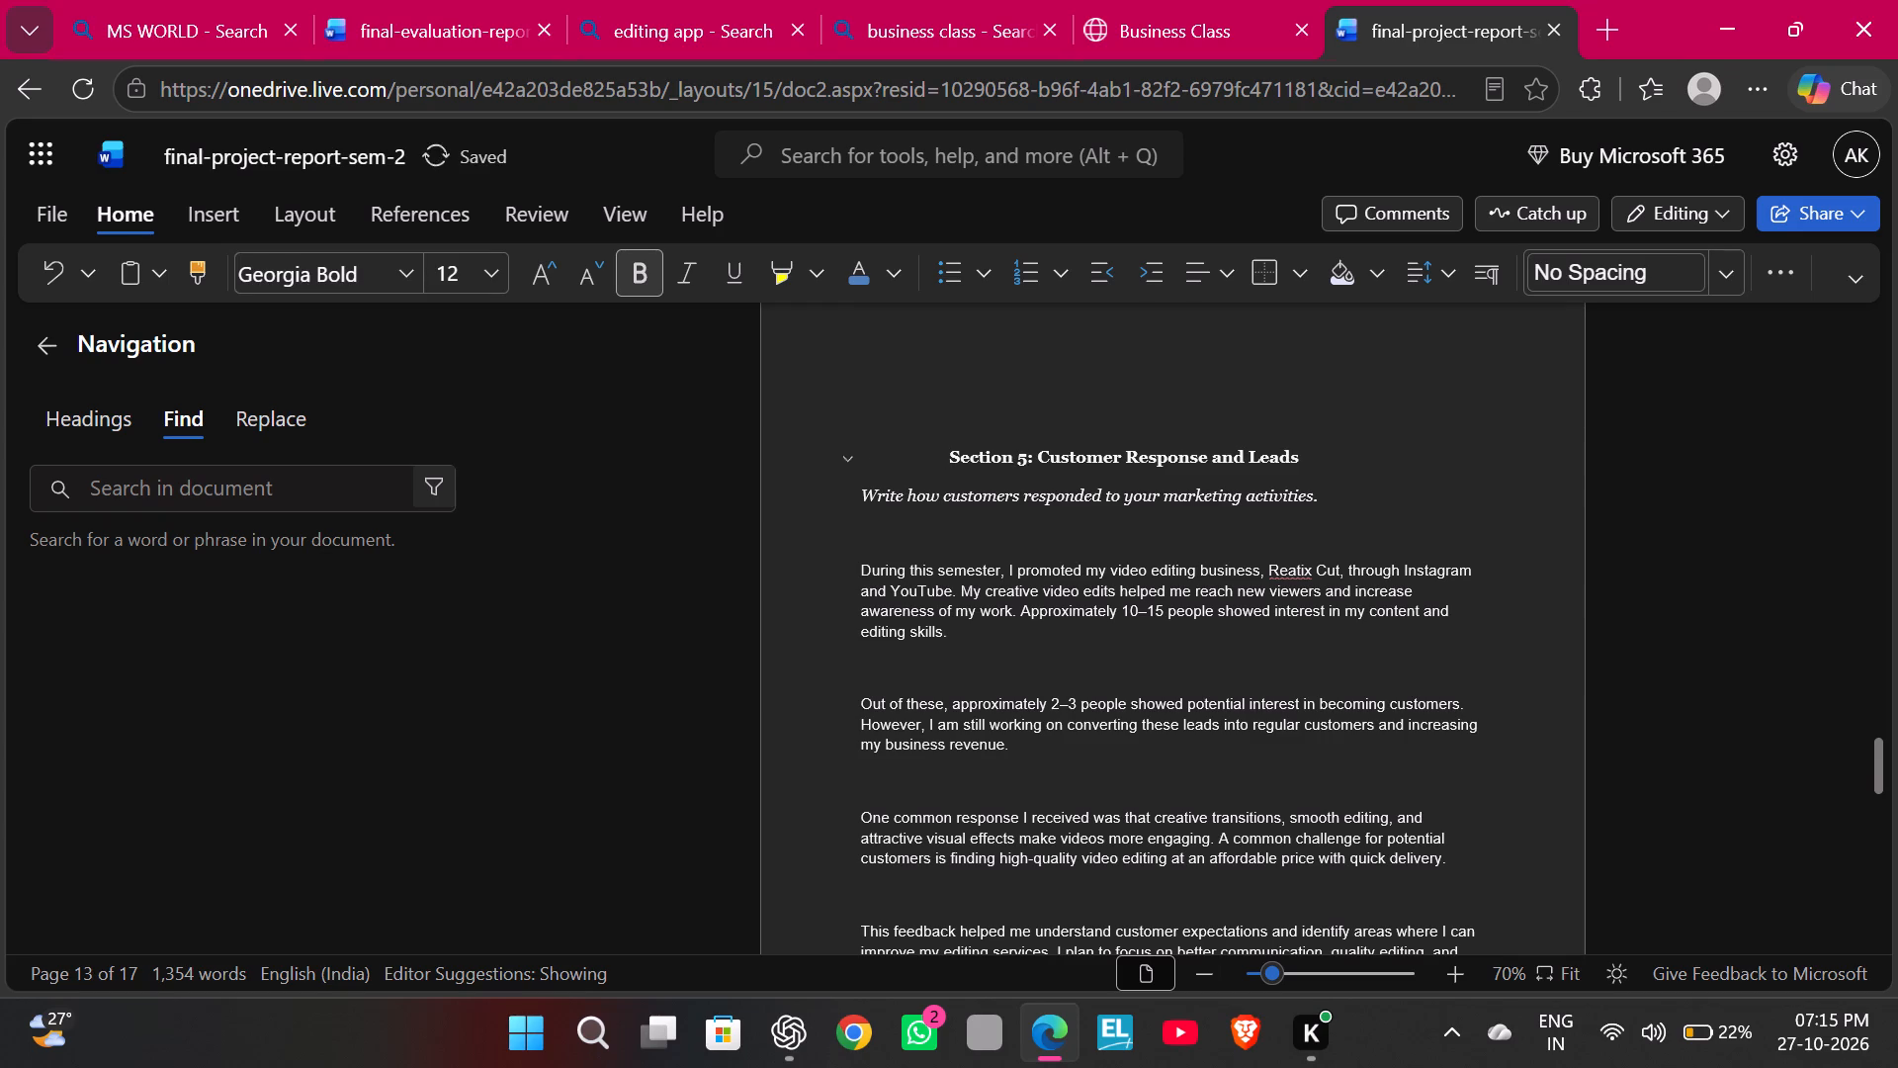
# Underline the heading "Section 5: Customer Response and Leads" and colour it blue, keeping it bold.
pyautogui.moveTo(1305, 449); pyautogui.dragTo(1159, 403)
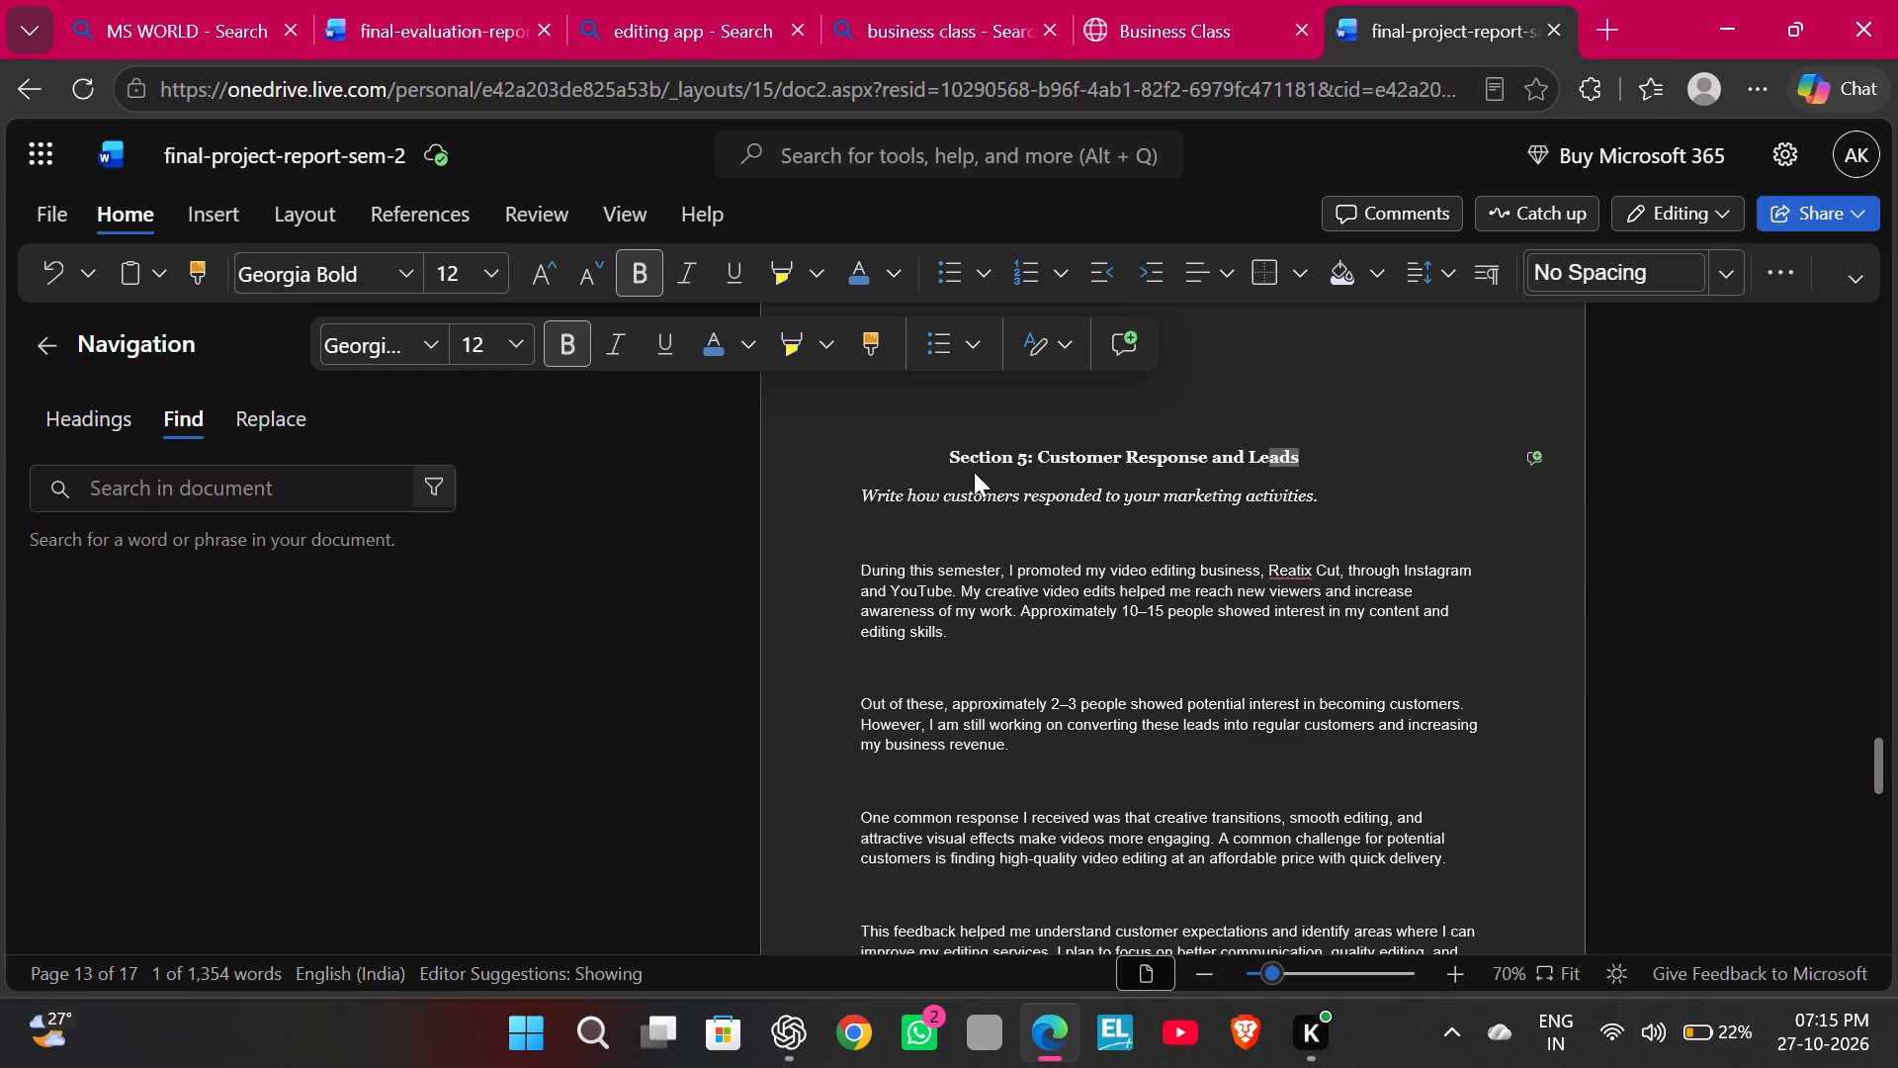
pyautogui.moveTo(950, 457); pyautogui.dragTo(1304, 459)
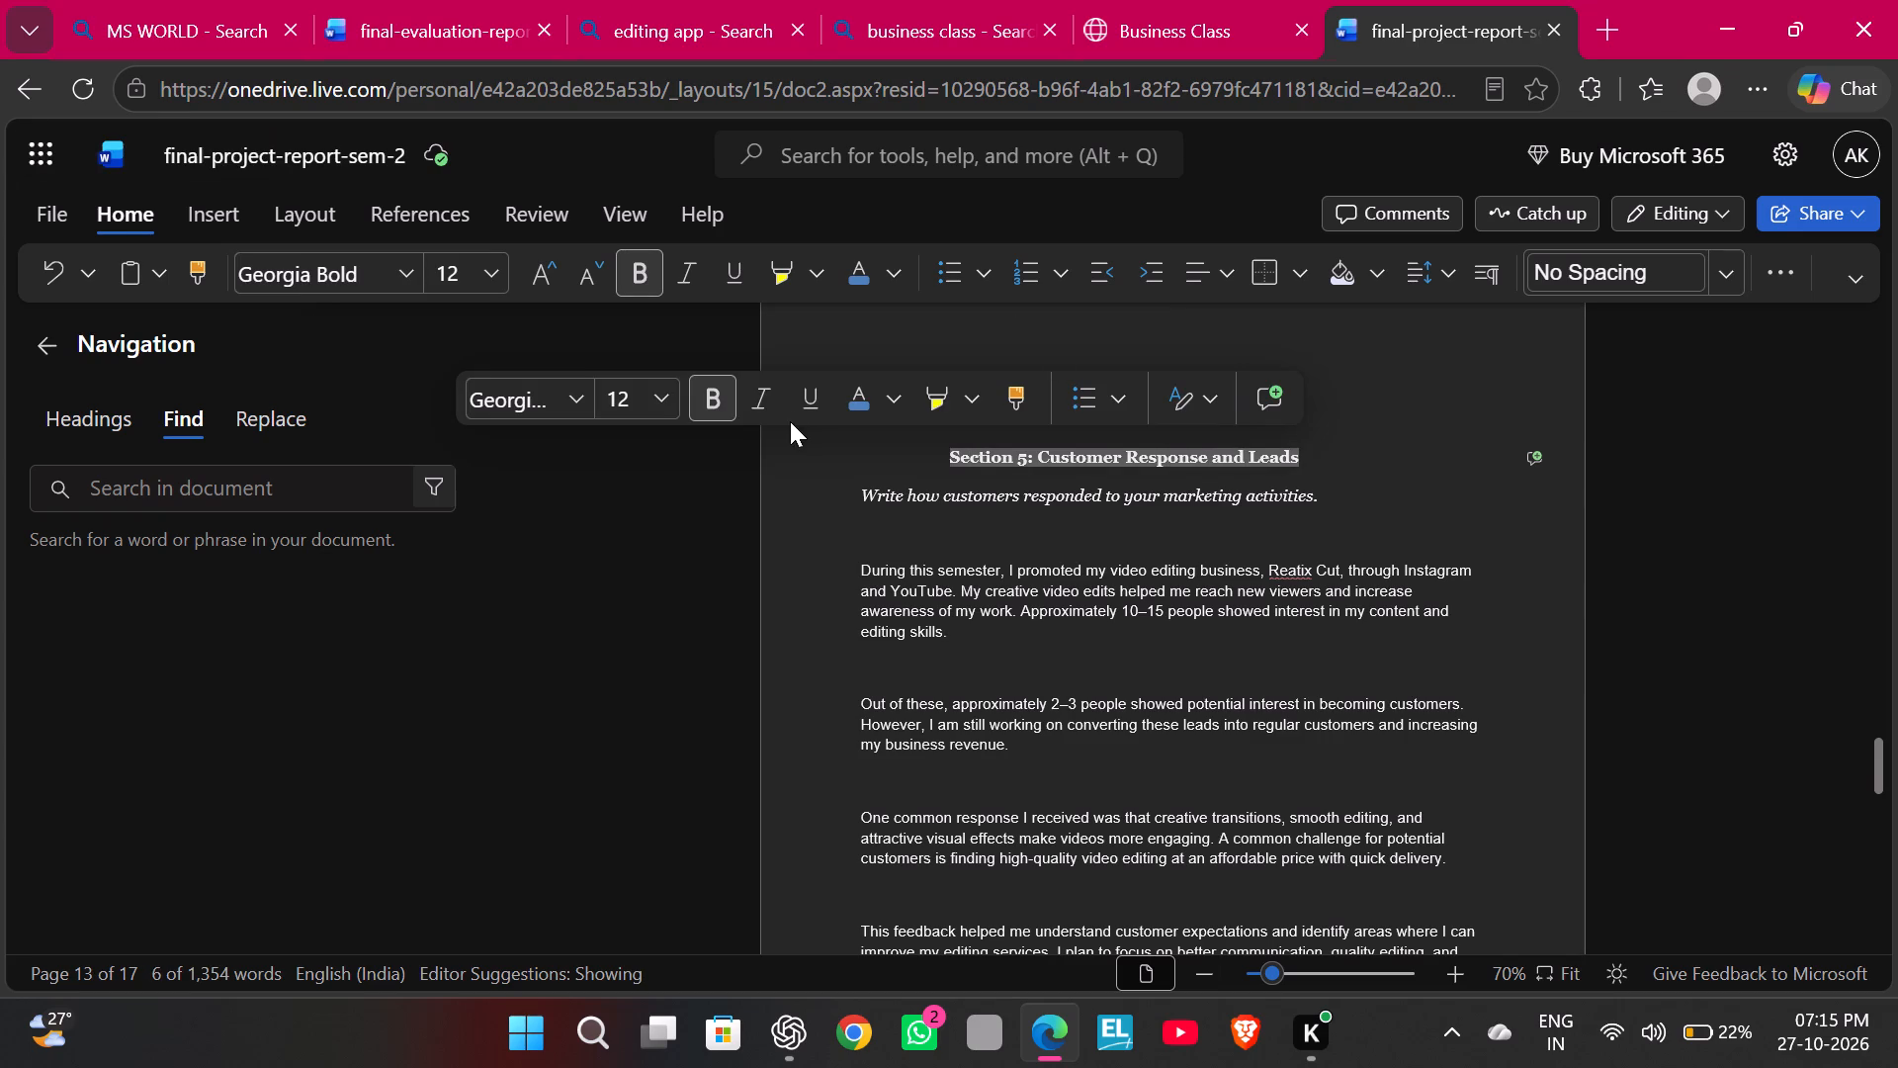
pyautogui.click(821, 393)
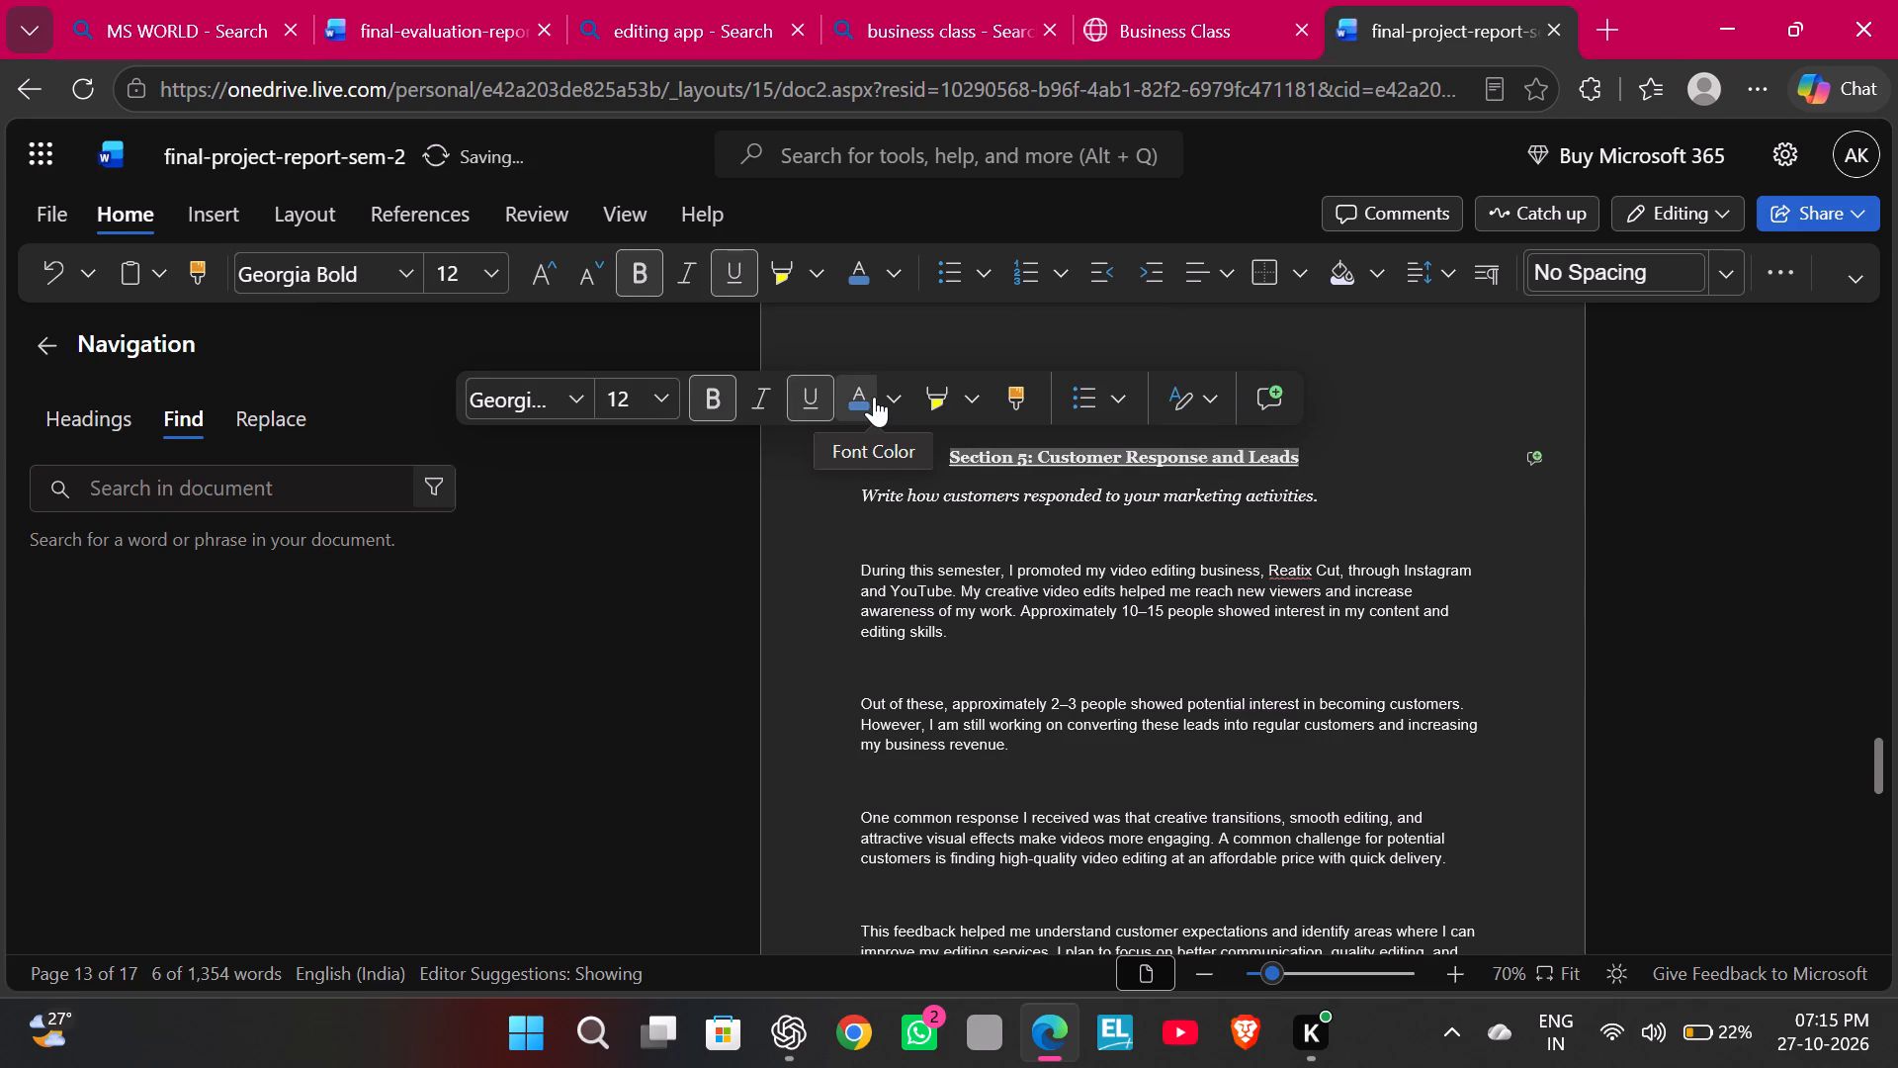
pyautogui.click(857, 398)
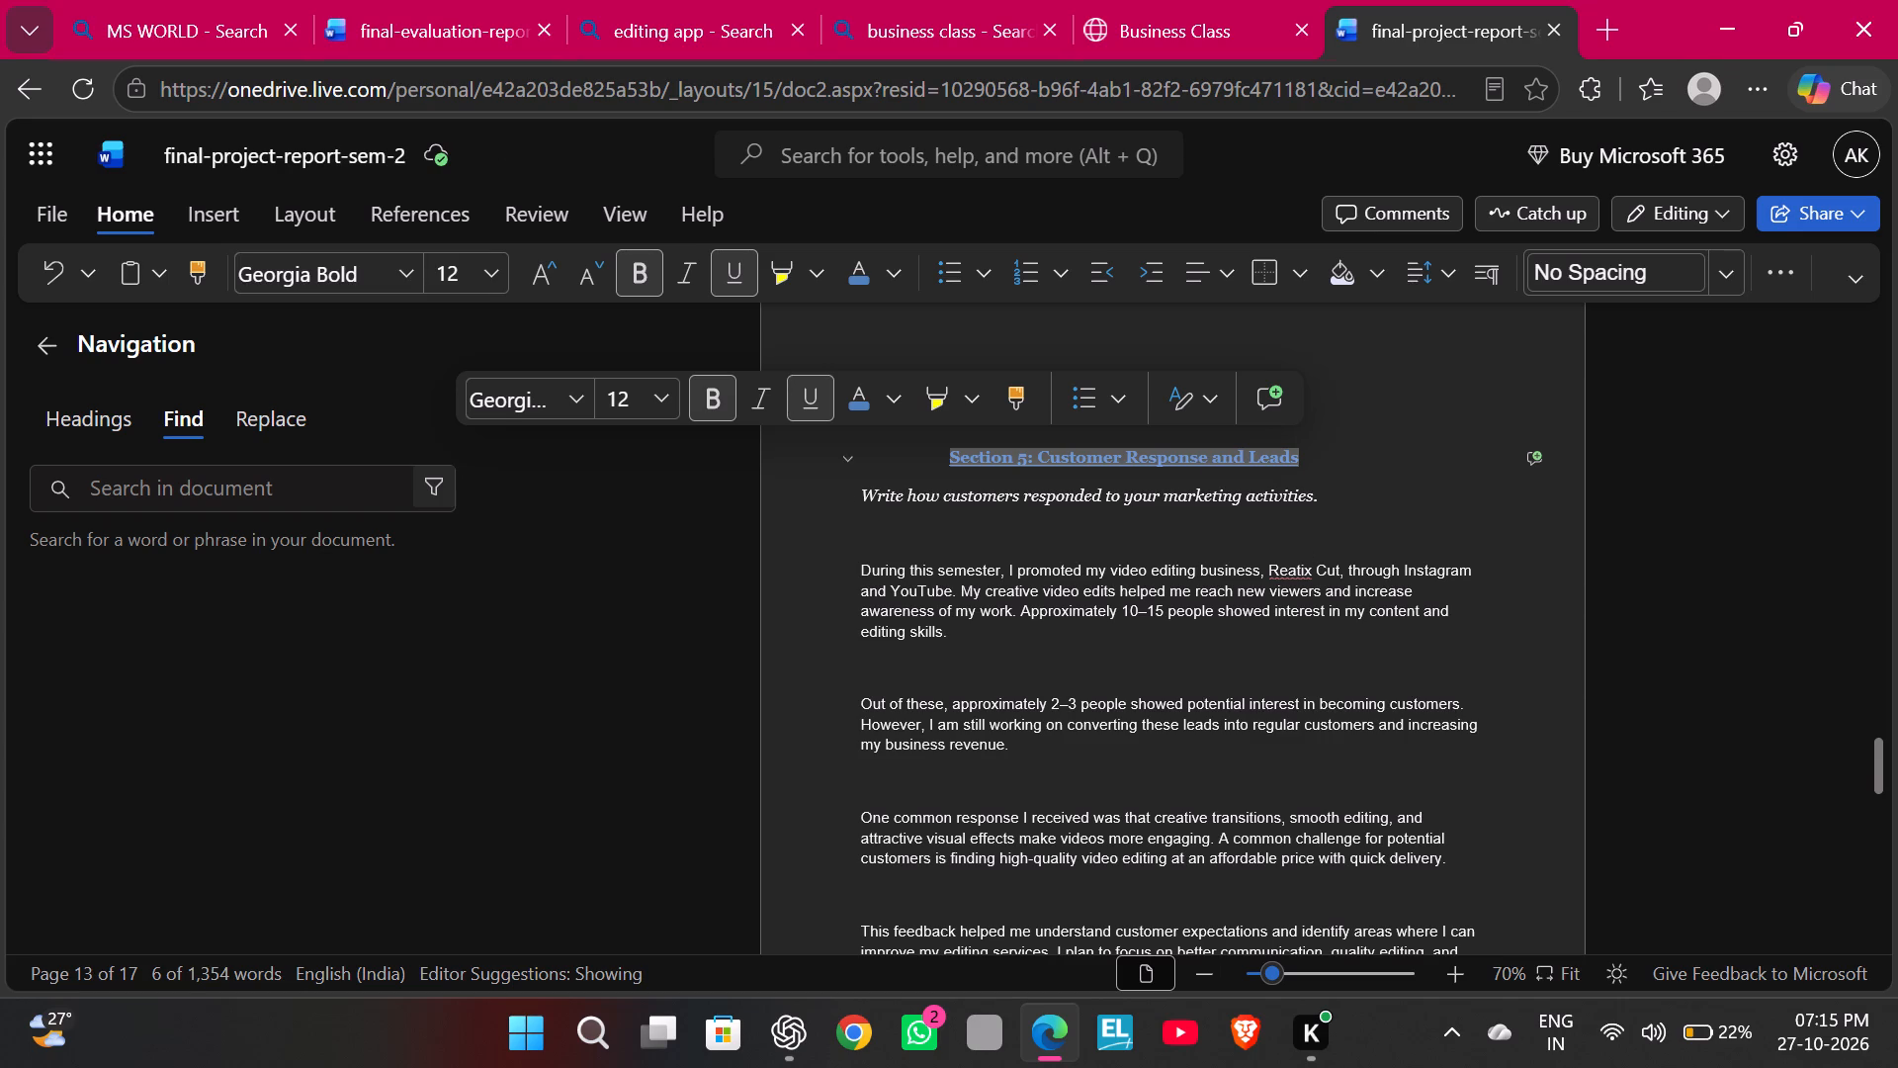
pyautogui.click(724, 397)
pyautogui.click(724, 396)
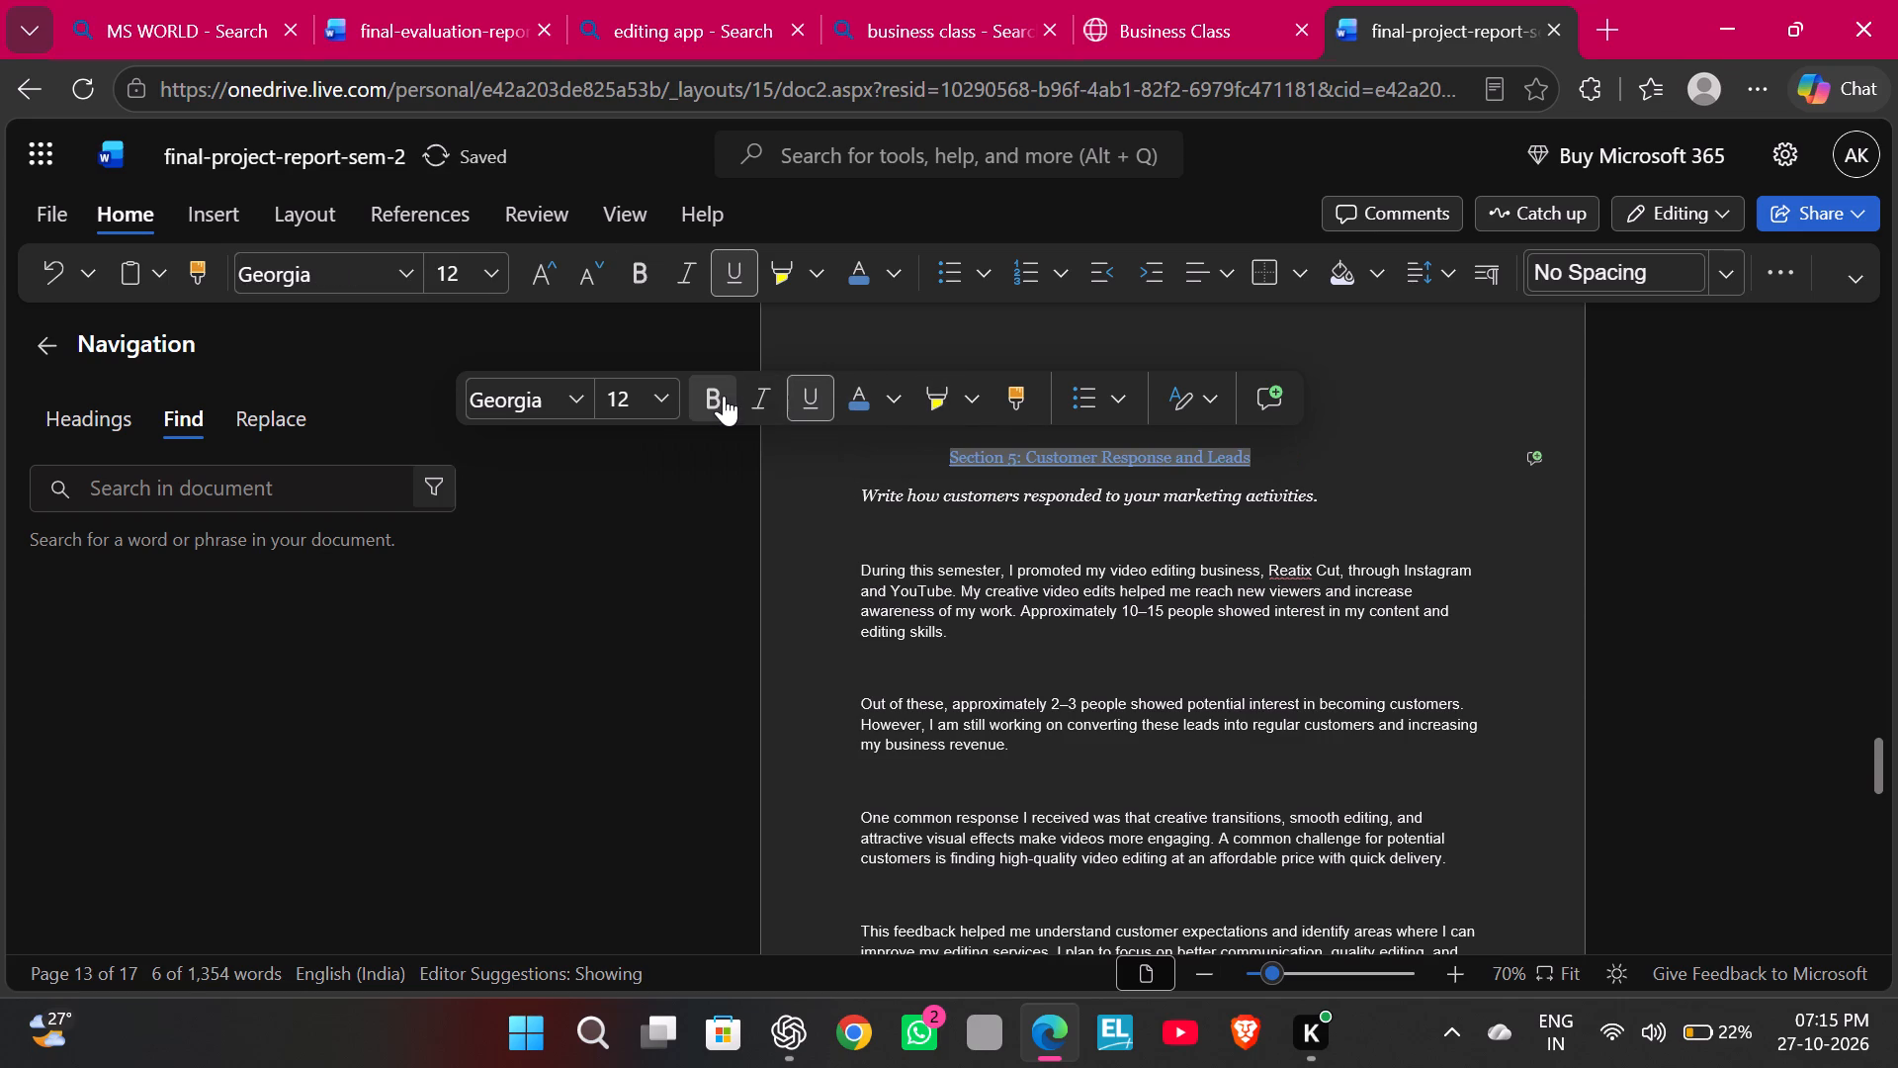
pyautogui.click(955, 594)
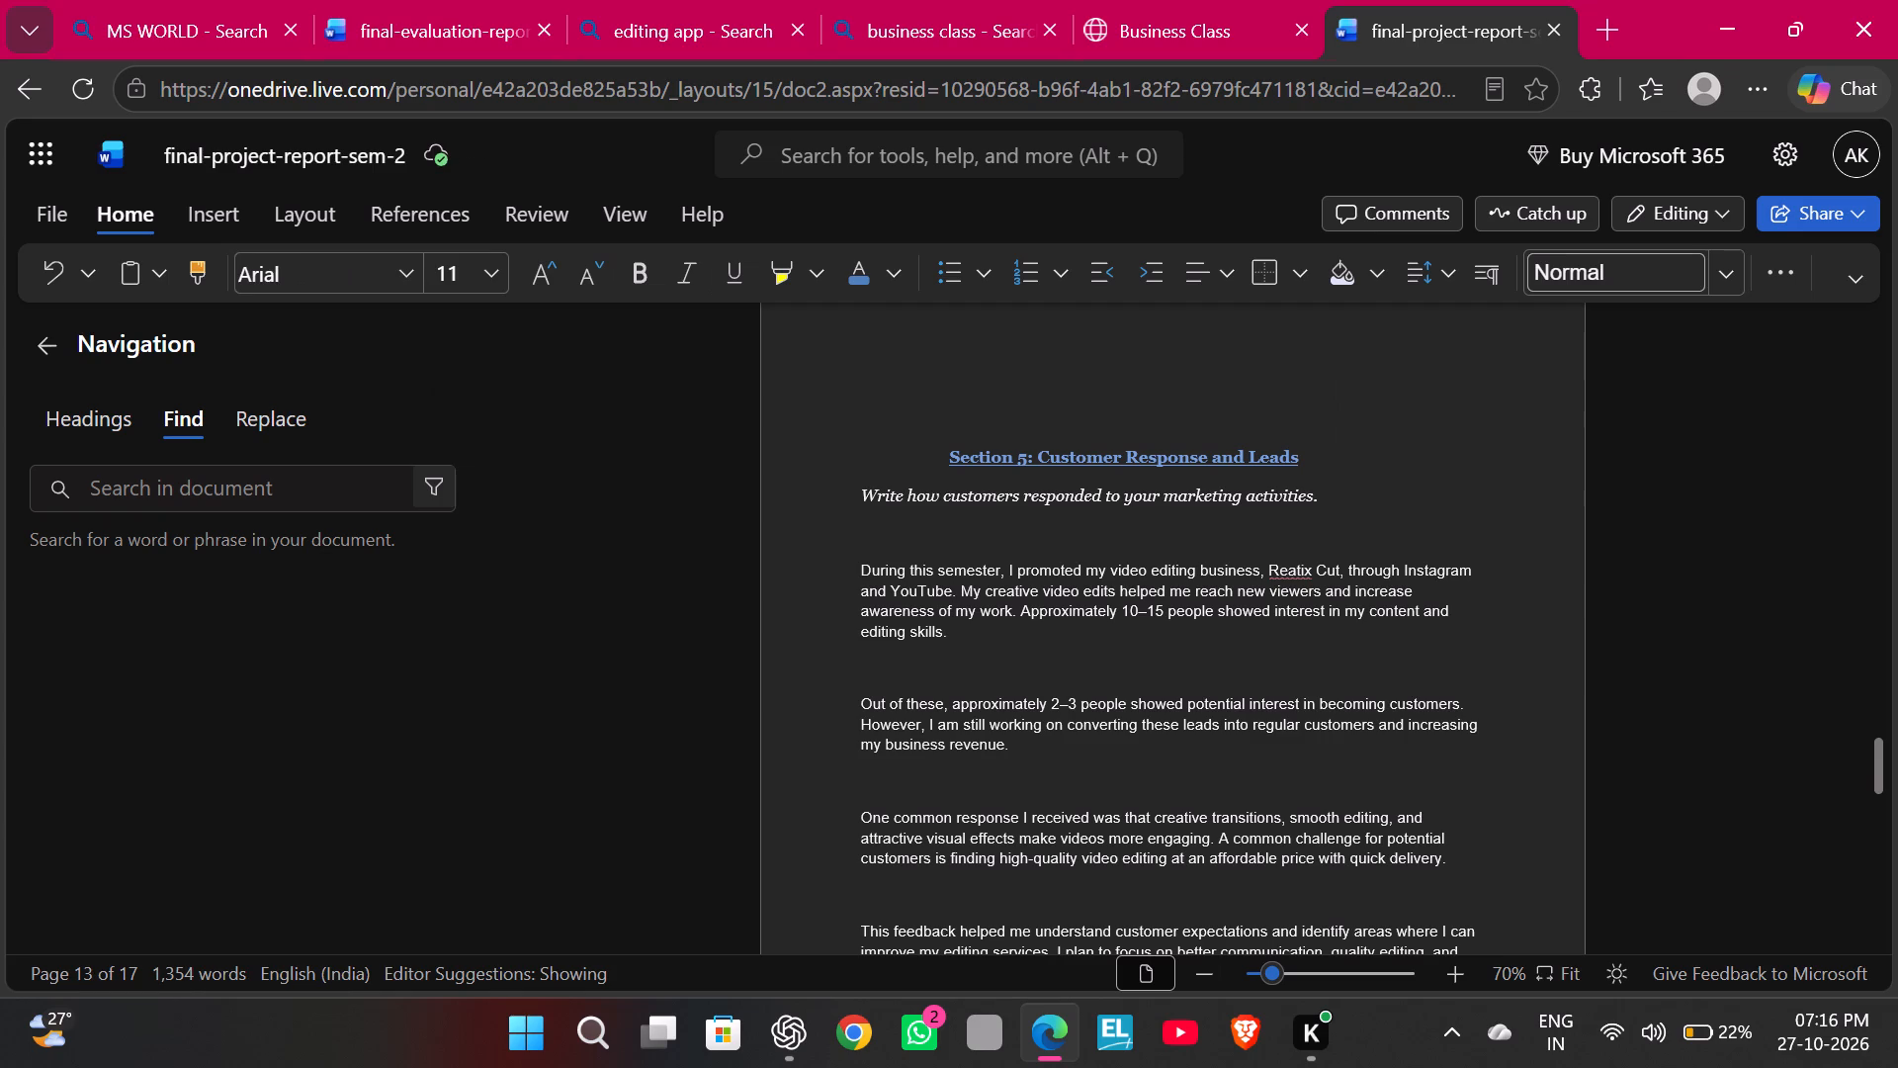
# Shift the heading "Section 6: Revenue After Marketing Activities" toward the page centre by inserting eleven spaces before it.
pyautogui.scroll(-2, 1113, 547)
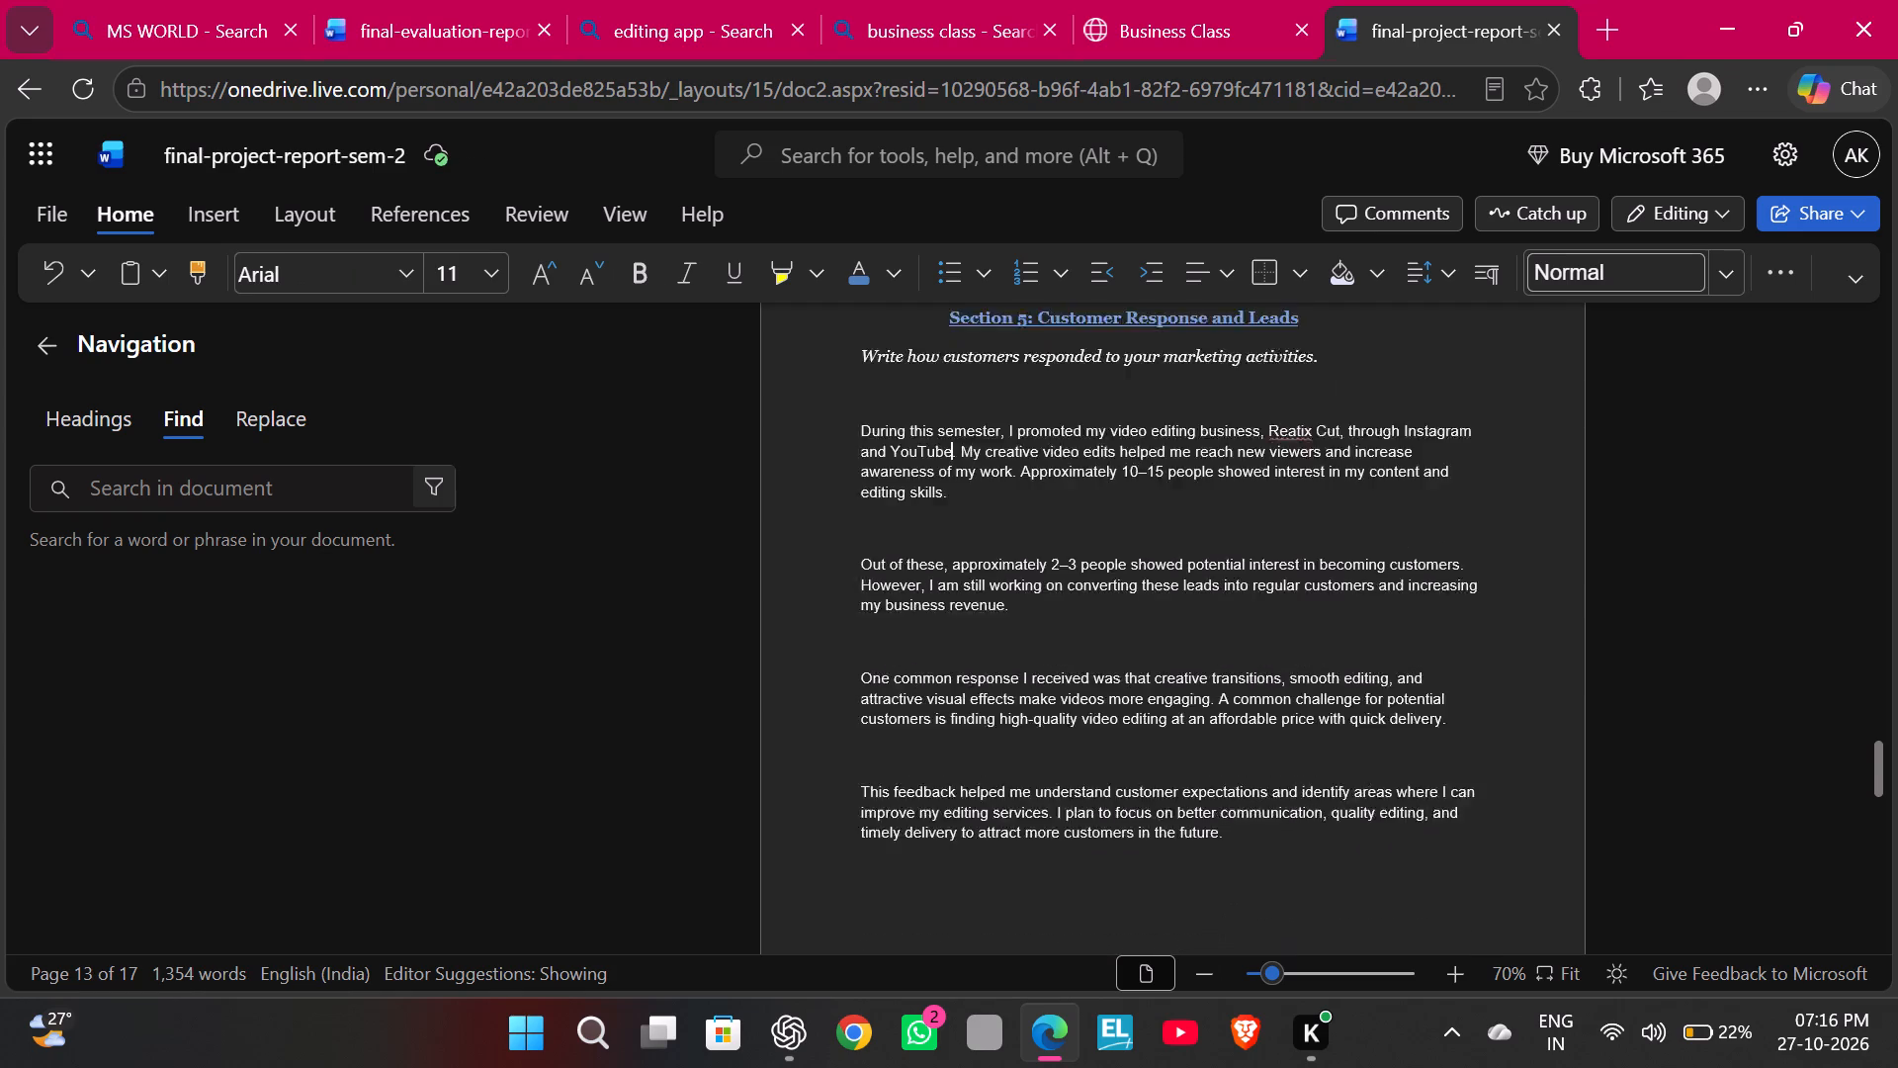
pyautogui.scroll(-2, 1113, 547)
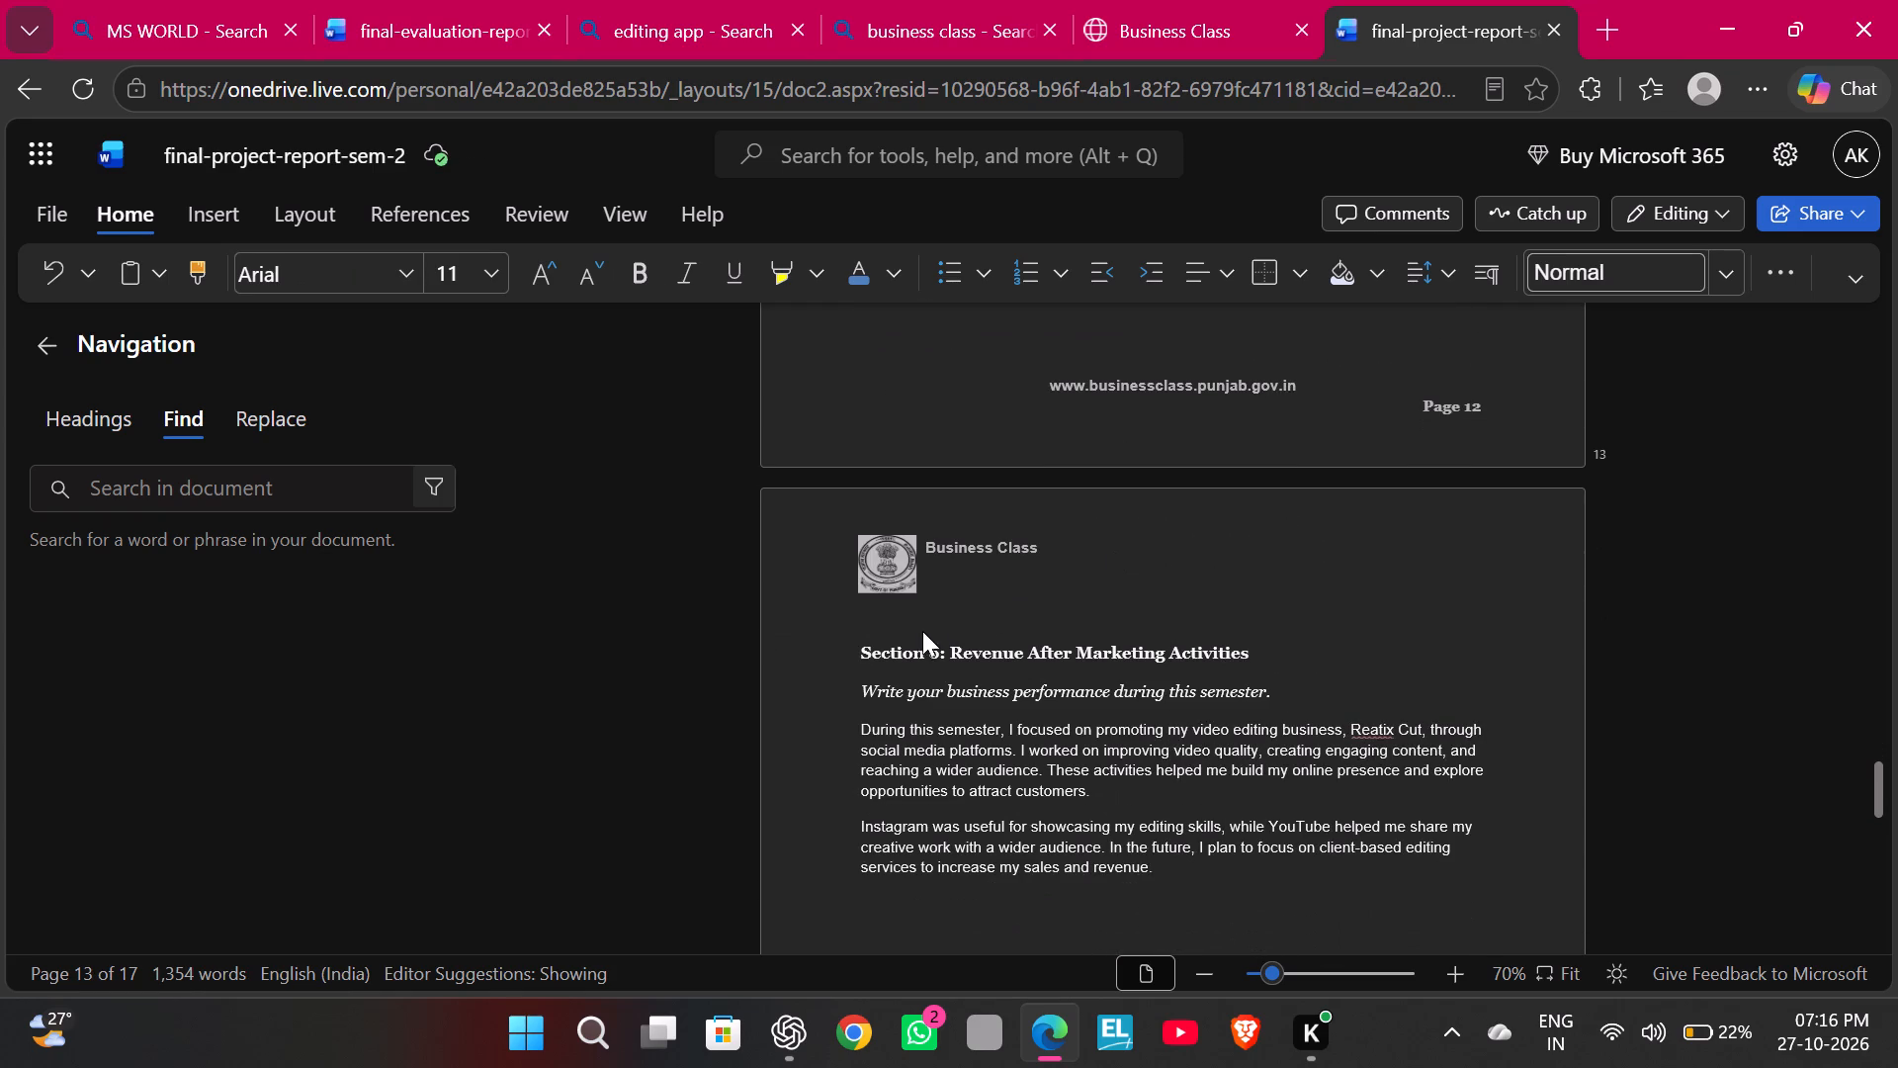
pyautogui.click(858, 655)
pyautogui.press('space')
pyautogui.press('space')
pyautogui.press('space')
pyautogui.press('space')
pyautogui.press('space')
pyautogui.press('space')
pyautogui.press('space')
pyautogui.press('space')
pyautogui.press('space')
pyautogui.press('space')
pyautogui.press('space')
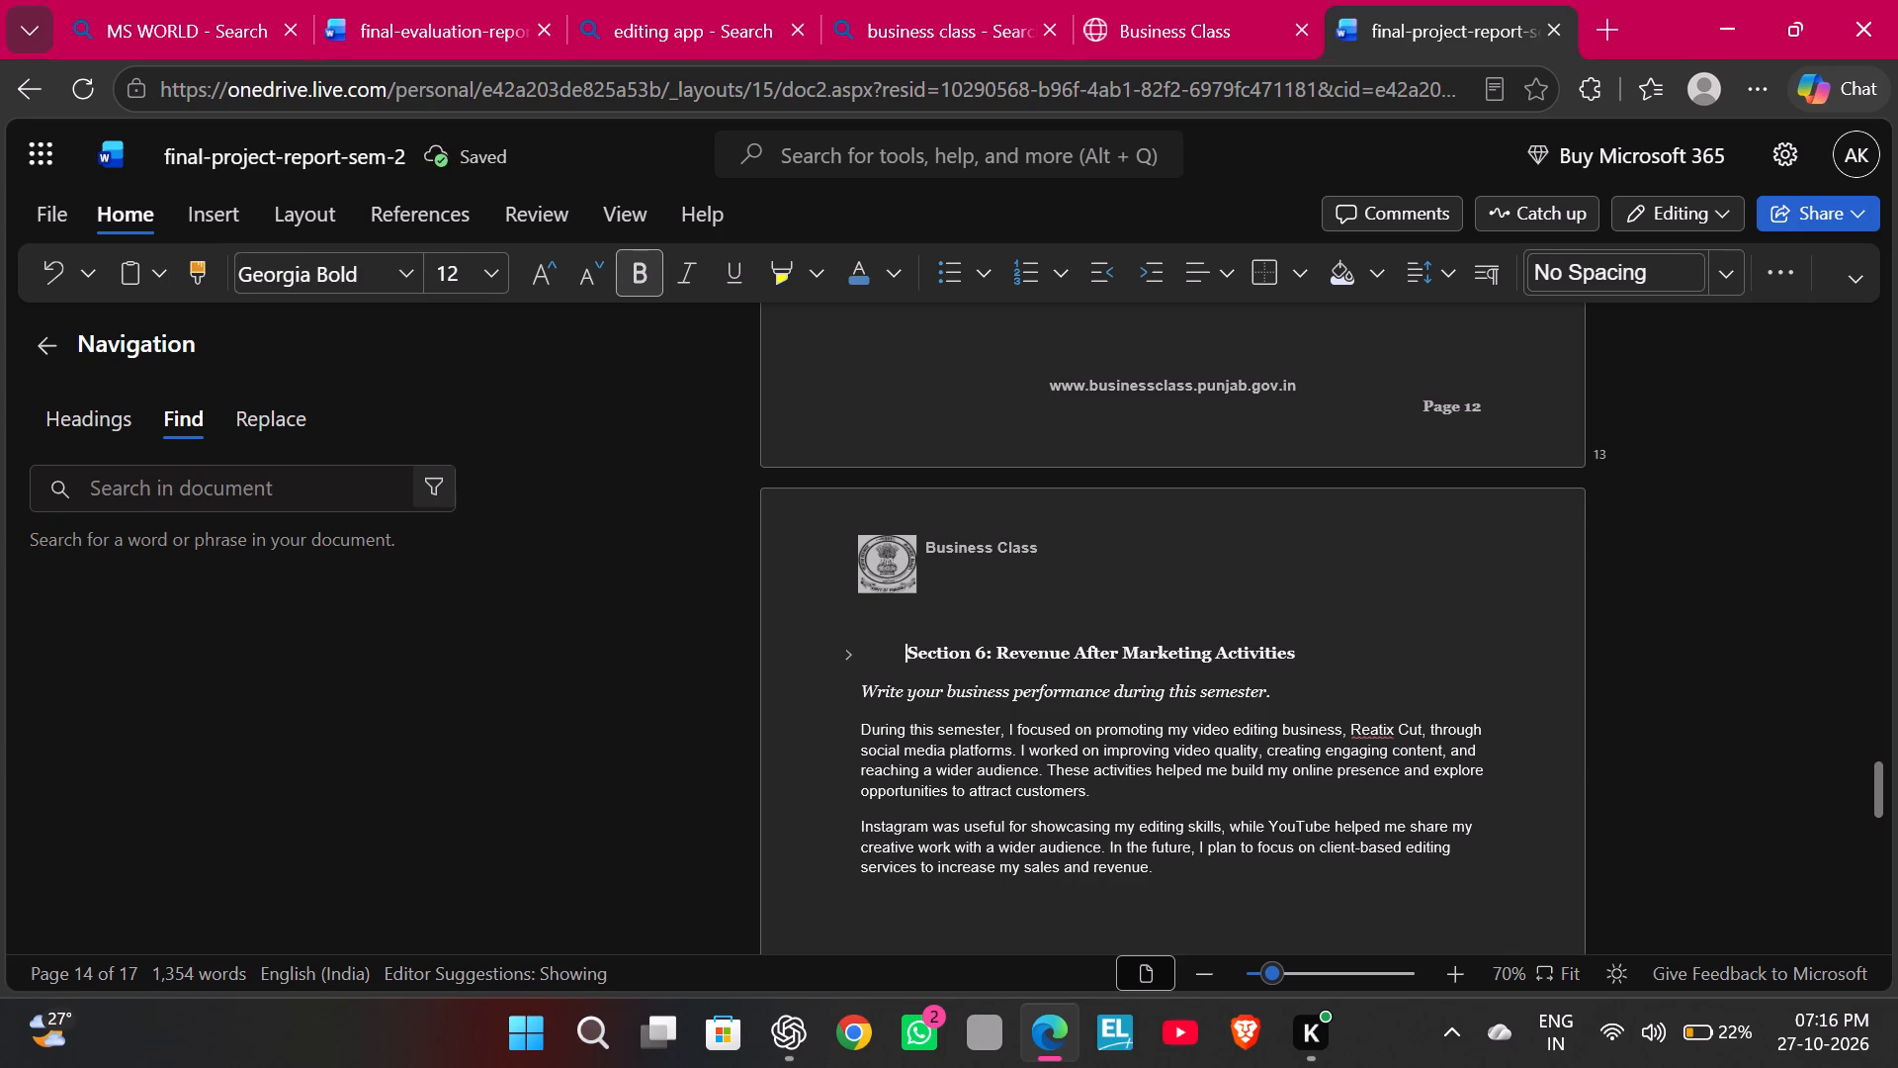
# Set the font size of the heading "Section 6: Revenue After Marketing Activities" to 16.
pyautogui.click(1288, 645)
pyautogui.moveTo(1288, 645); pyautogui.dragTo(1231, 636)
pyautogui.moveTo(1231, 636); pyautogui.dragTo(938, 635)
pyautogui.click(911, 660)
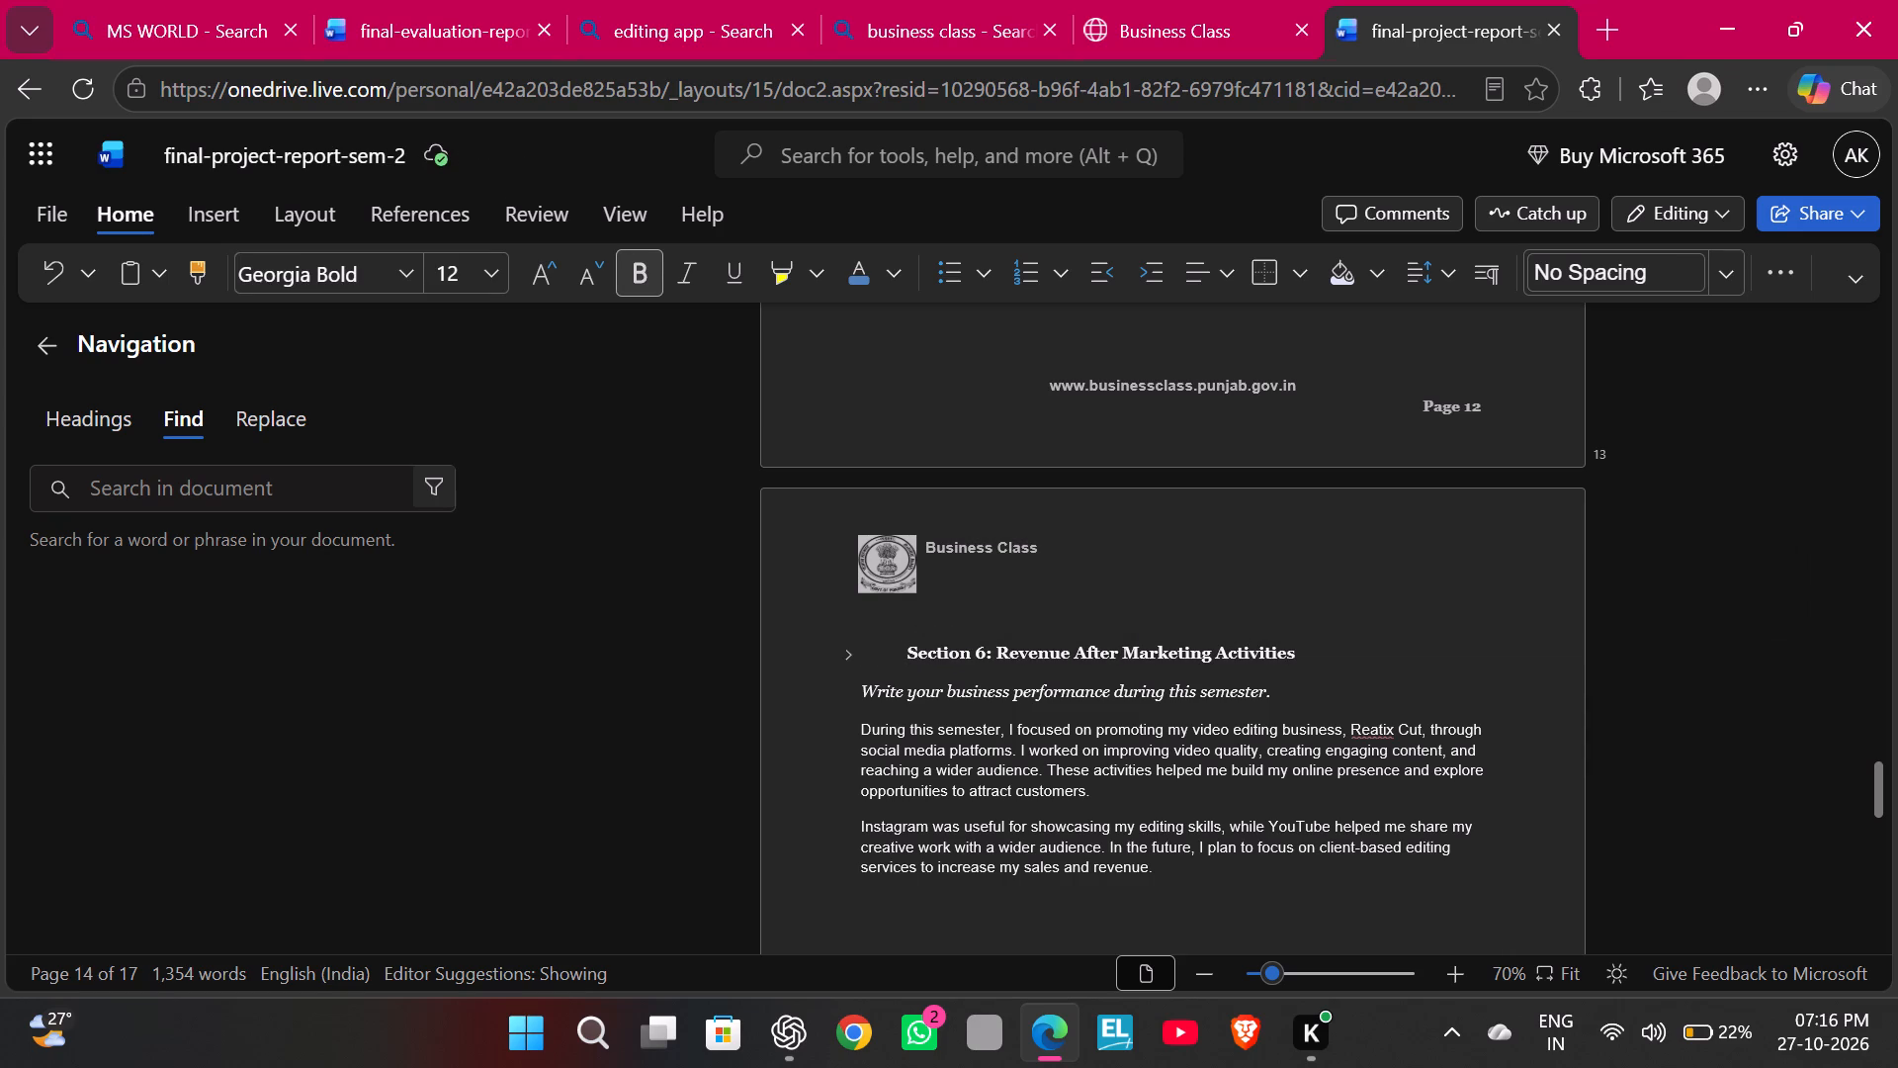
pyautogui.moveTo(907, 658); pyautogui.dragTo(1298, 643)
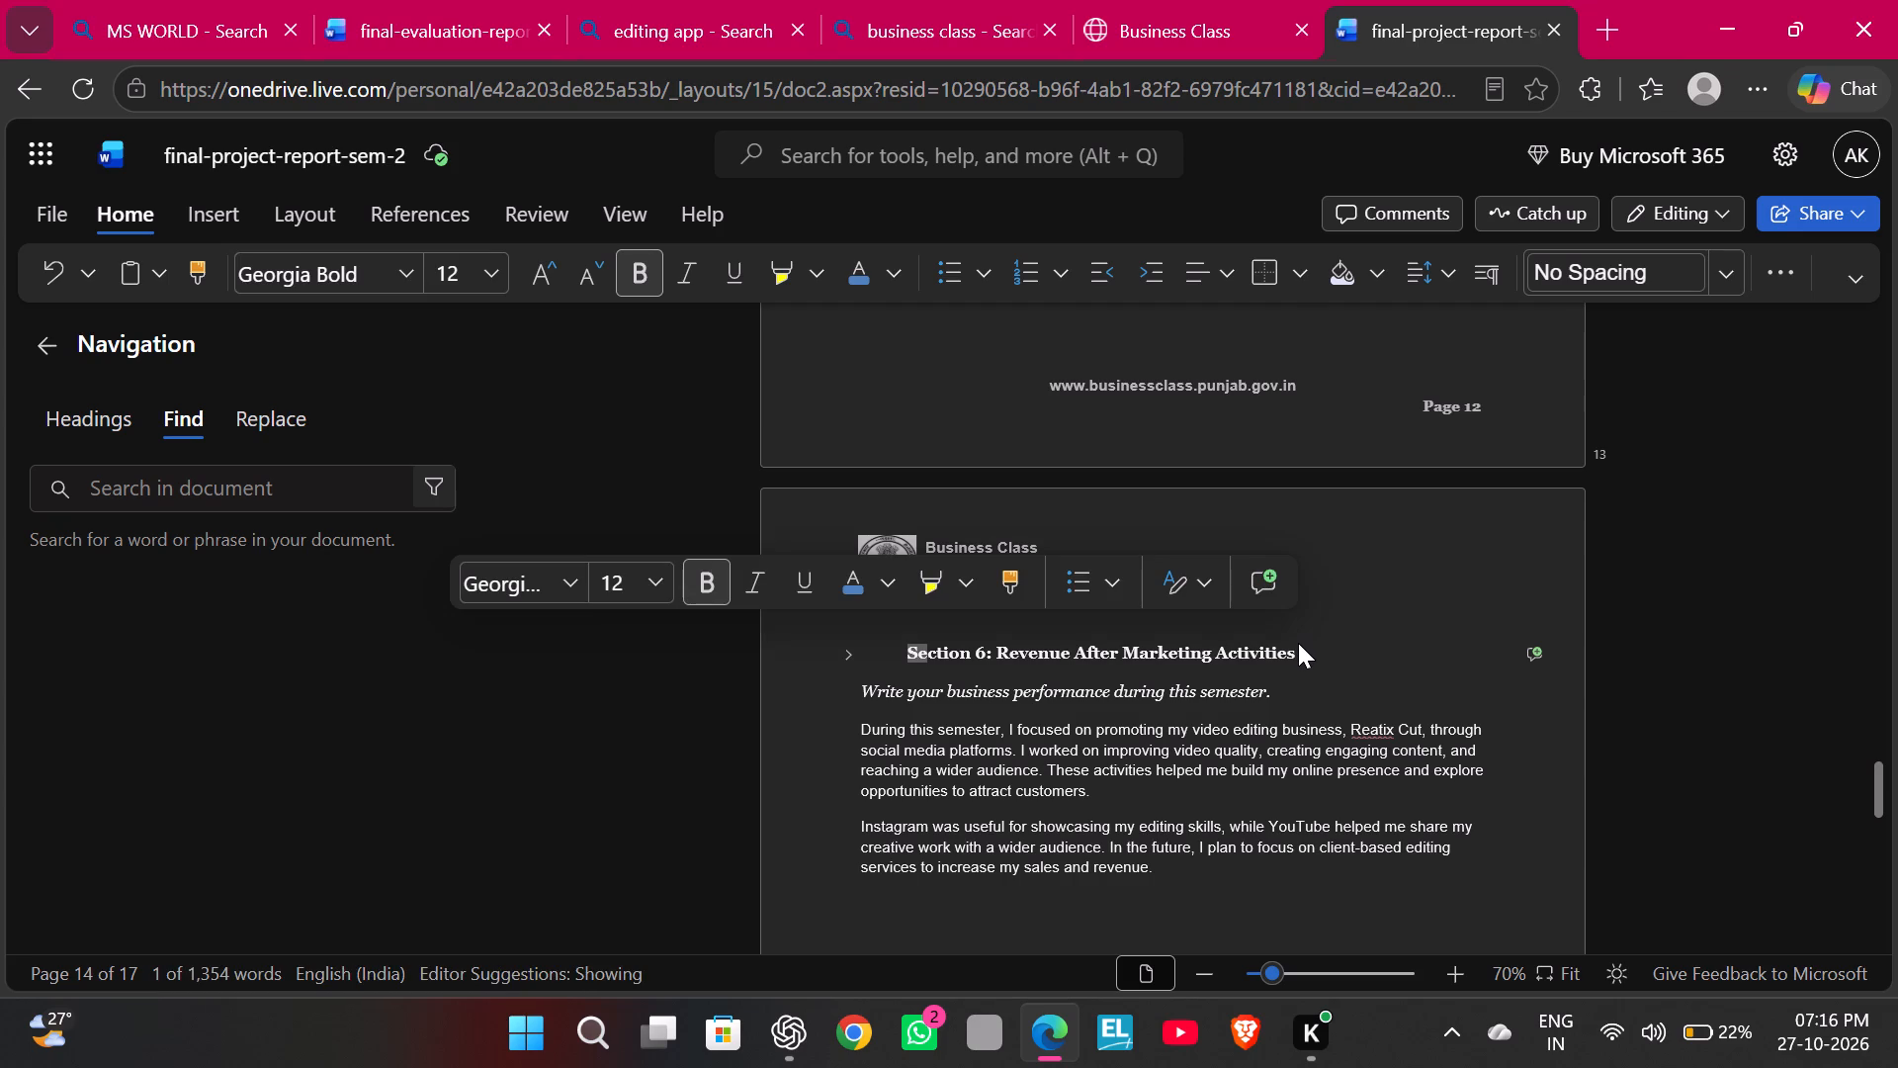
pyautogui.click(953, 646)
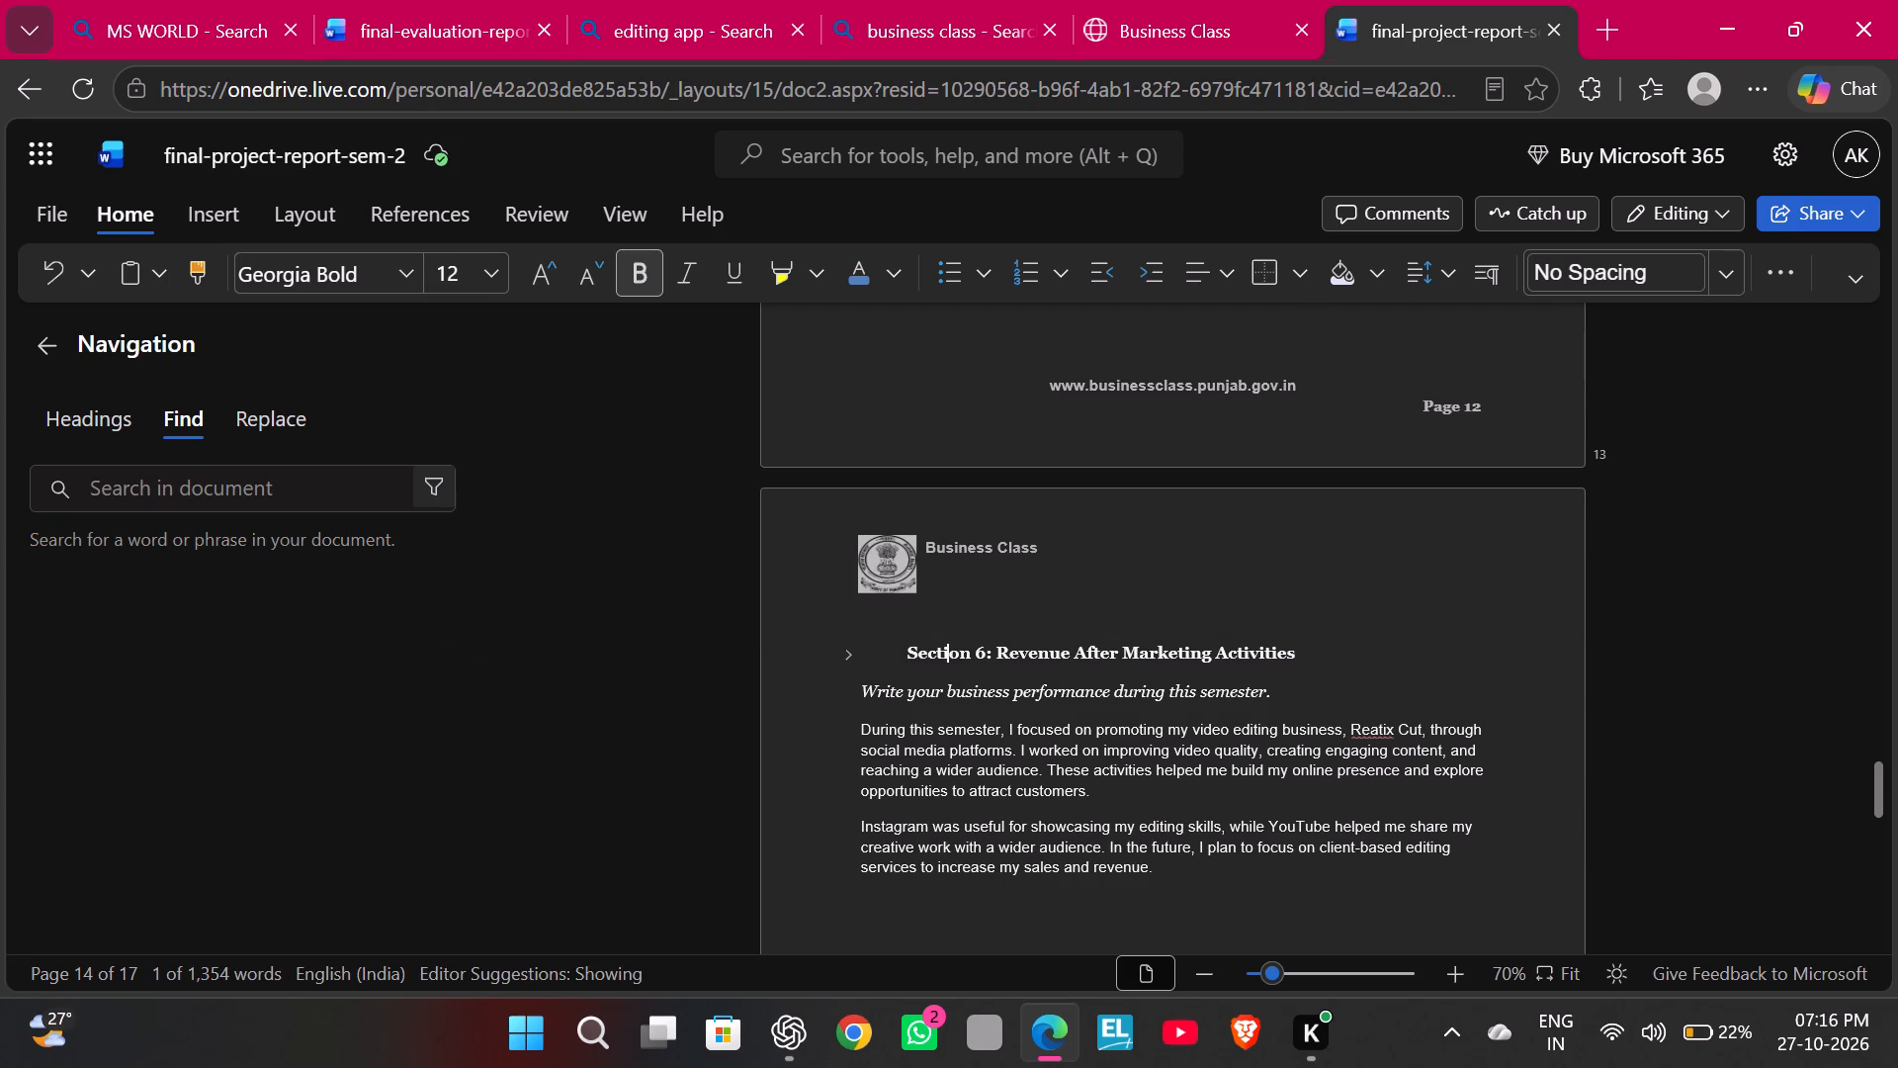
pyautogui.moveTo(903, 657); pyautogui.dragTo(1275, 639)
pyautogui.click(1281, 643)
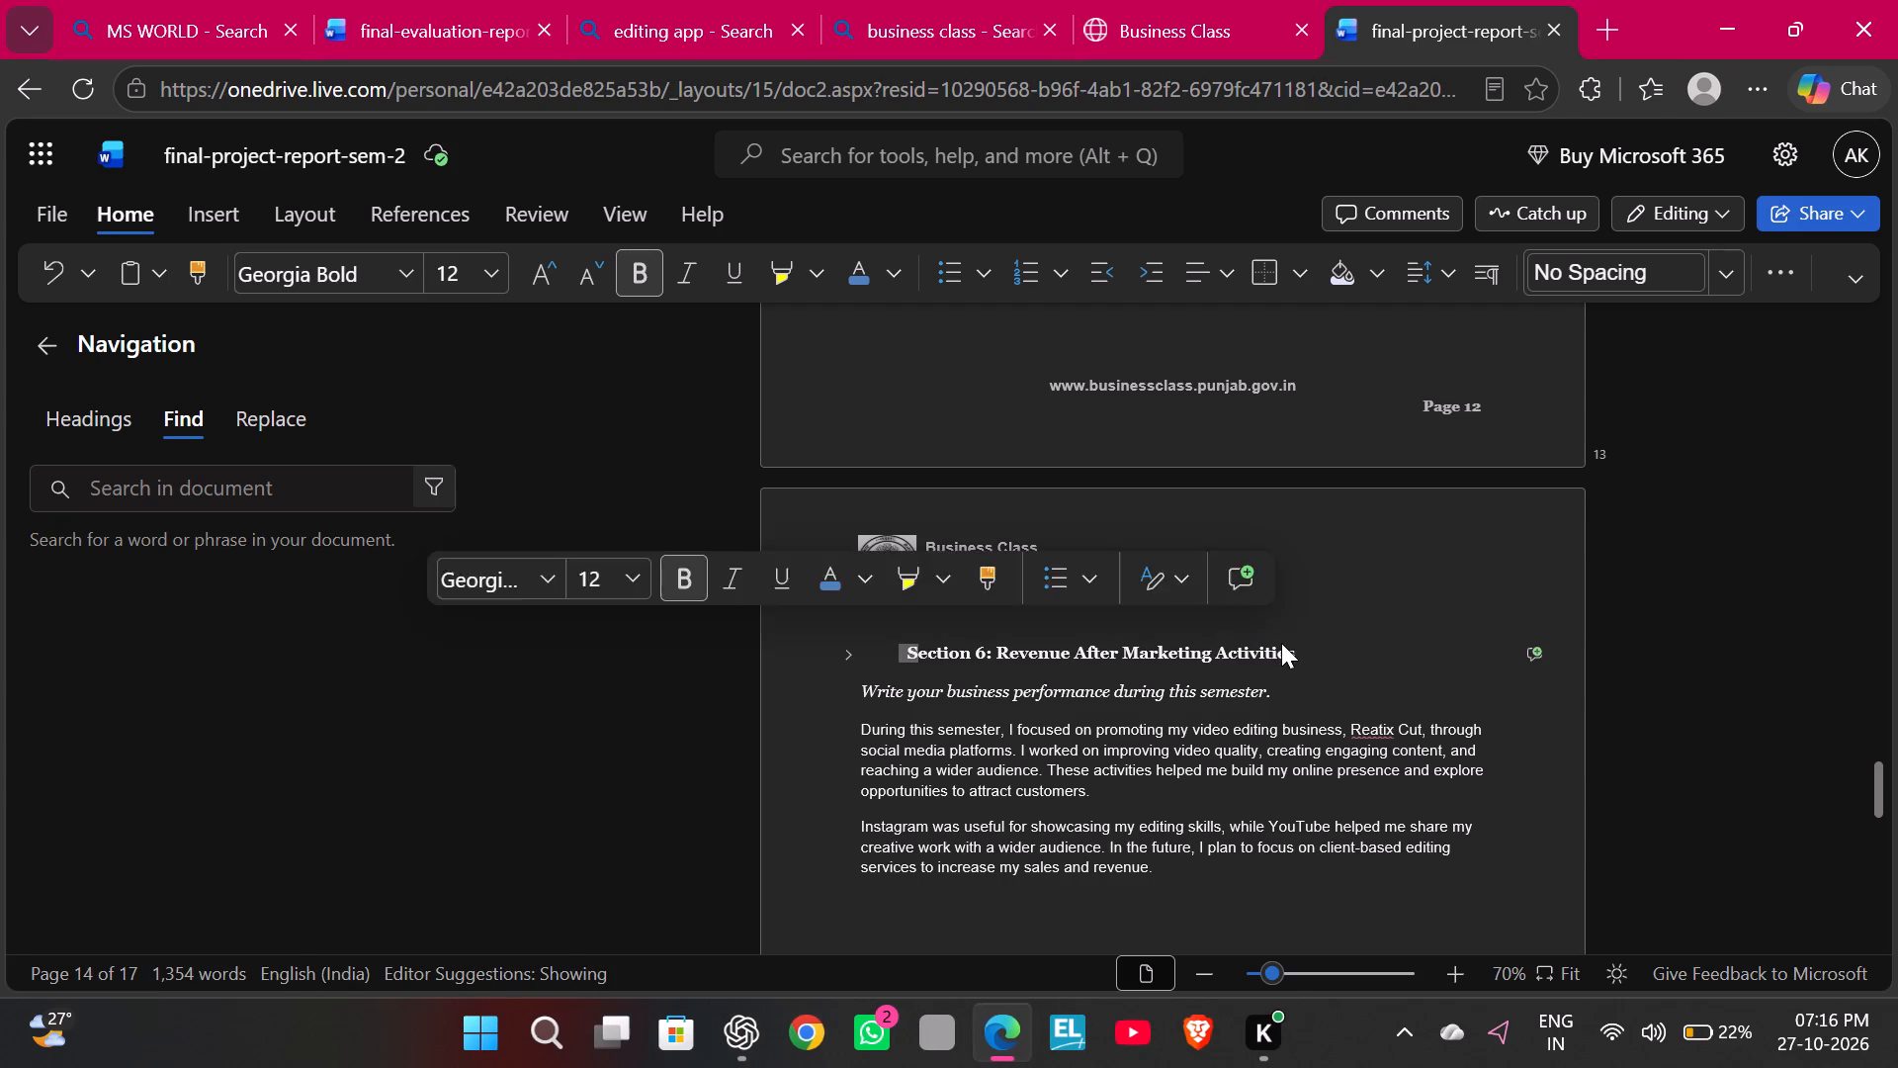
pyautogui.click(1296, 661)
pyautogui.moveTo(1296, 662); pyautogui.dragTo(978, 667)
pyautogui.click(939, 648)
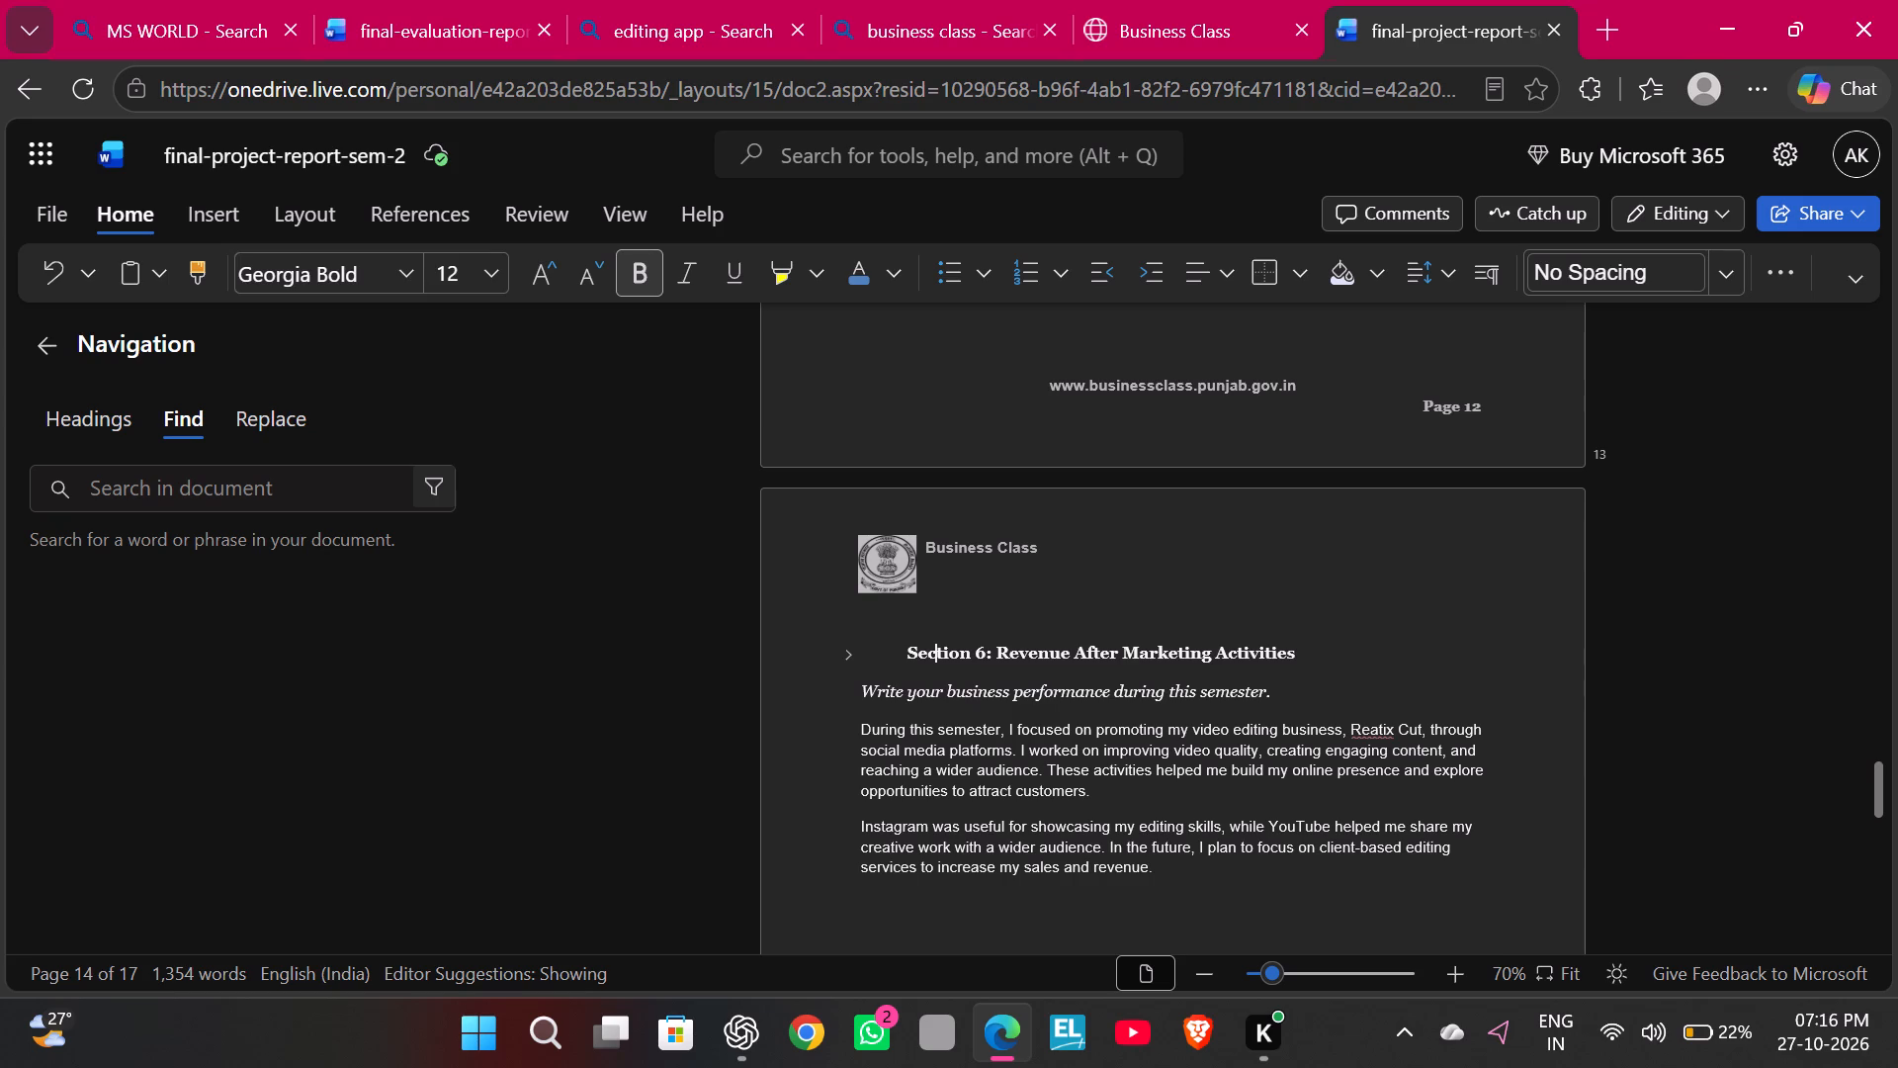
pyautogui.moveTo(908, 654); pyautogui.dragTo(1301, 631)
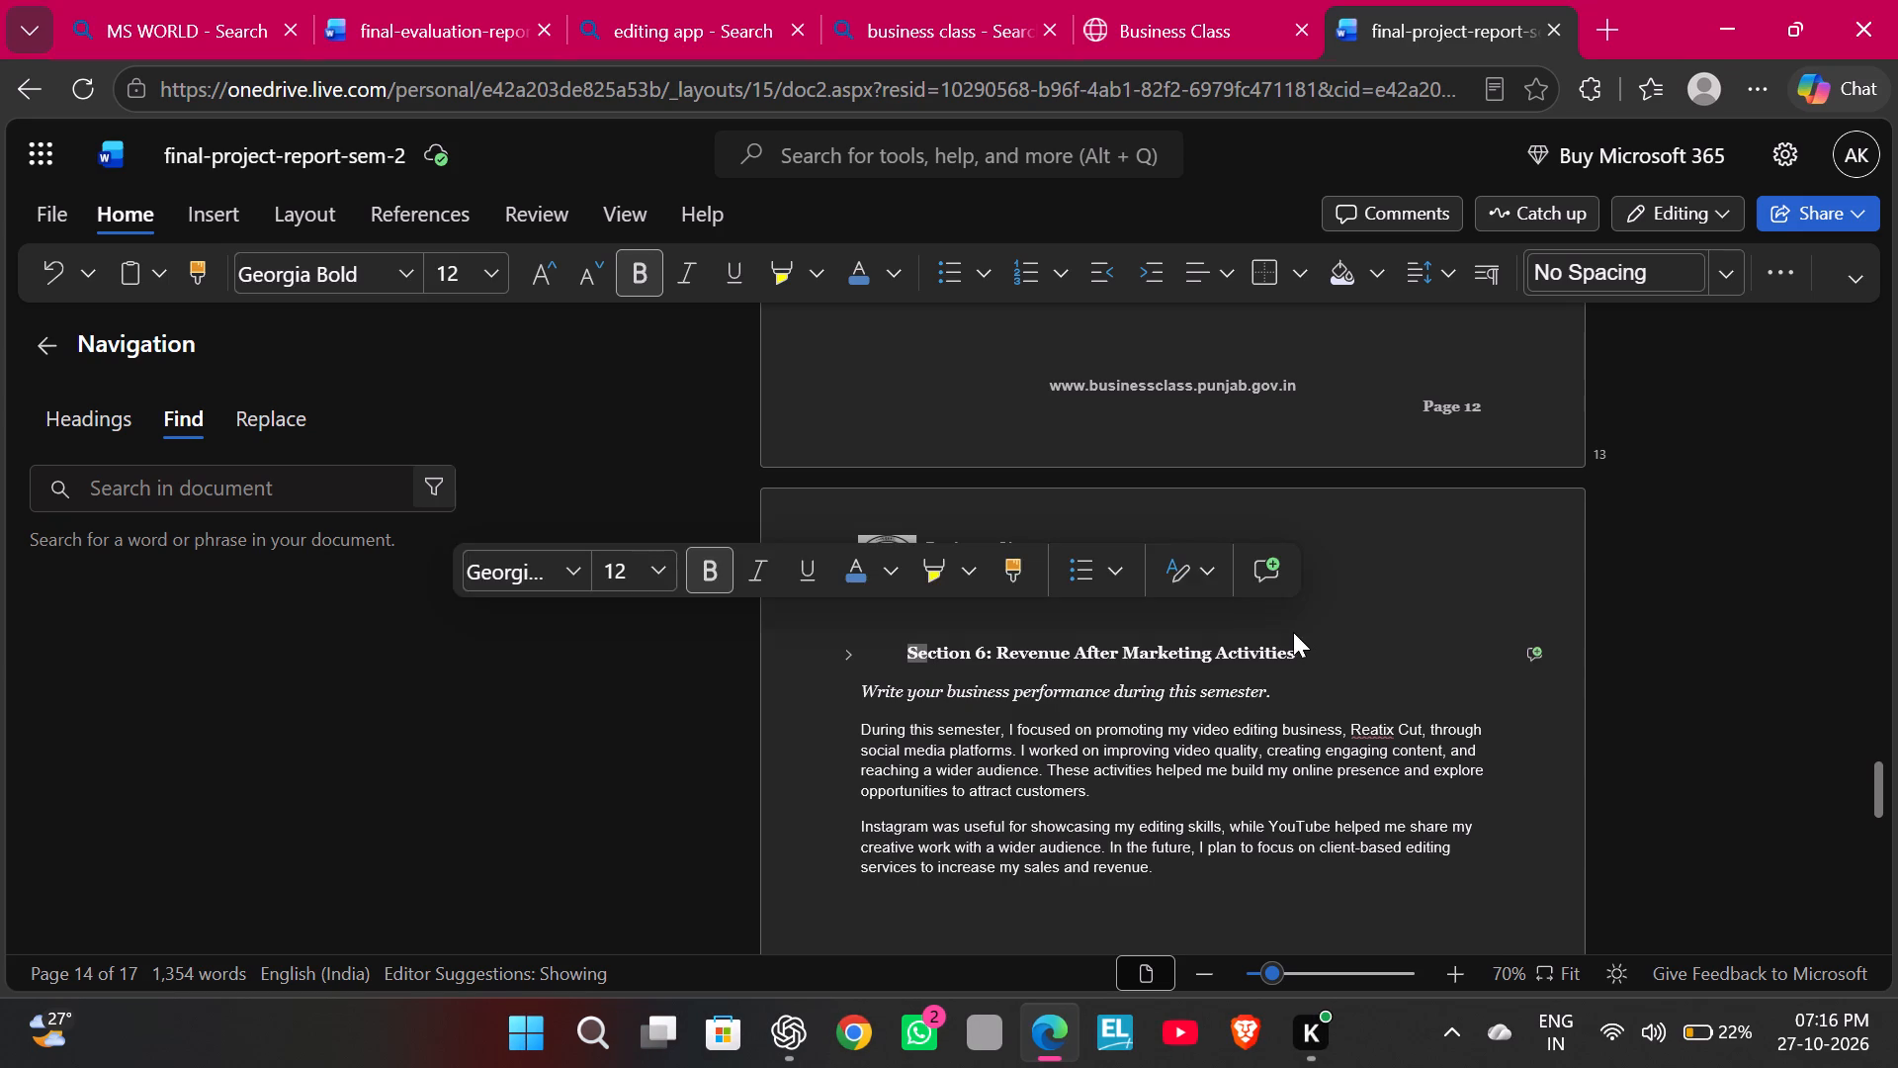
pyautogui.tripleClick(1274, 646)
pyautogui.click(1274, 646)
pyautogui.tripleClick(1274, 646)
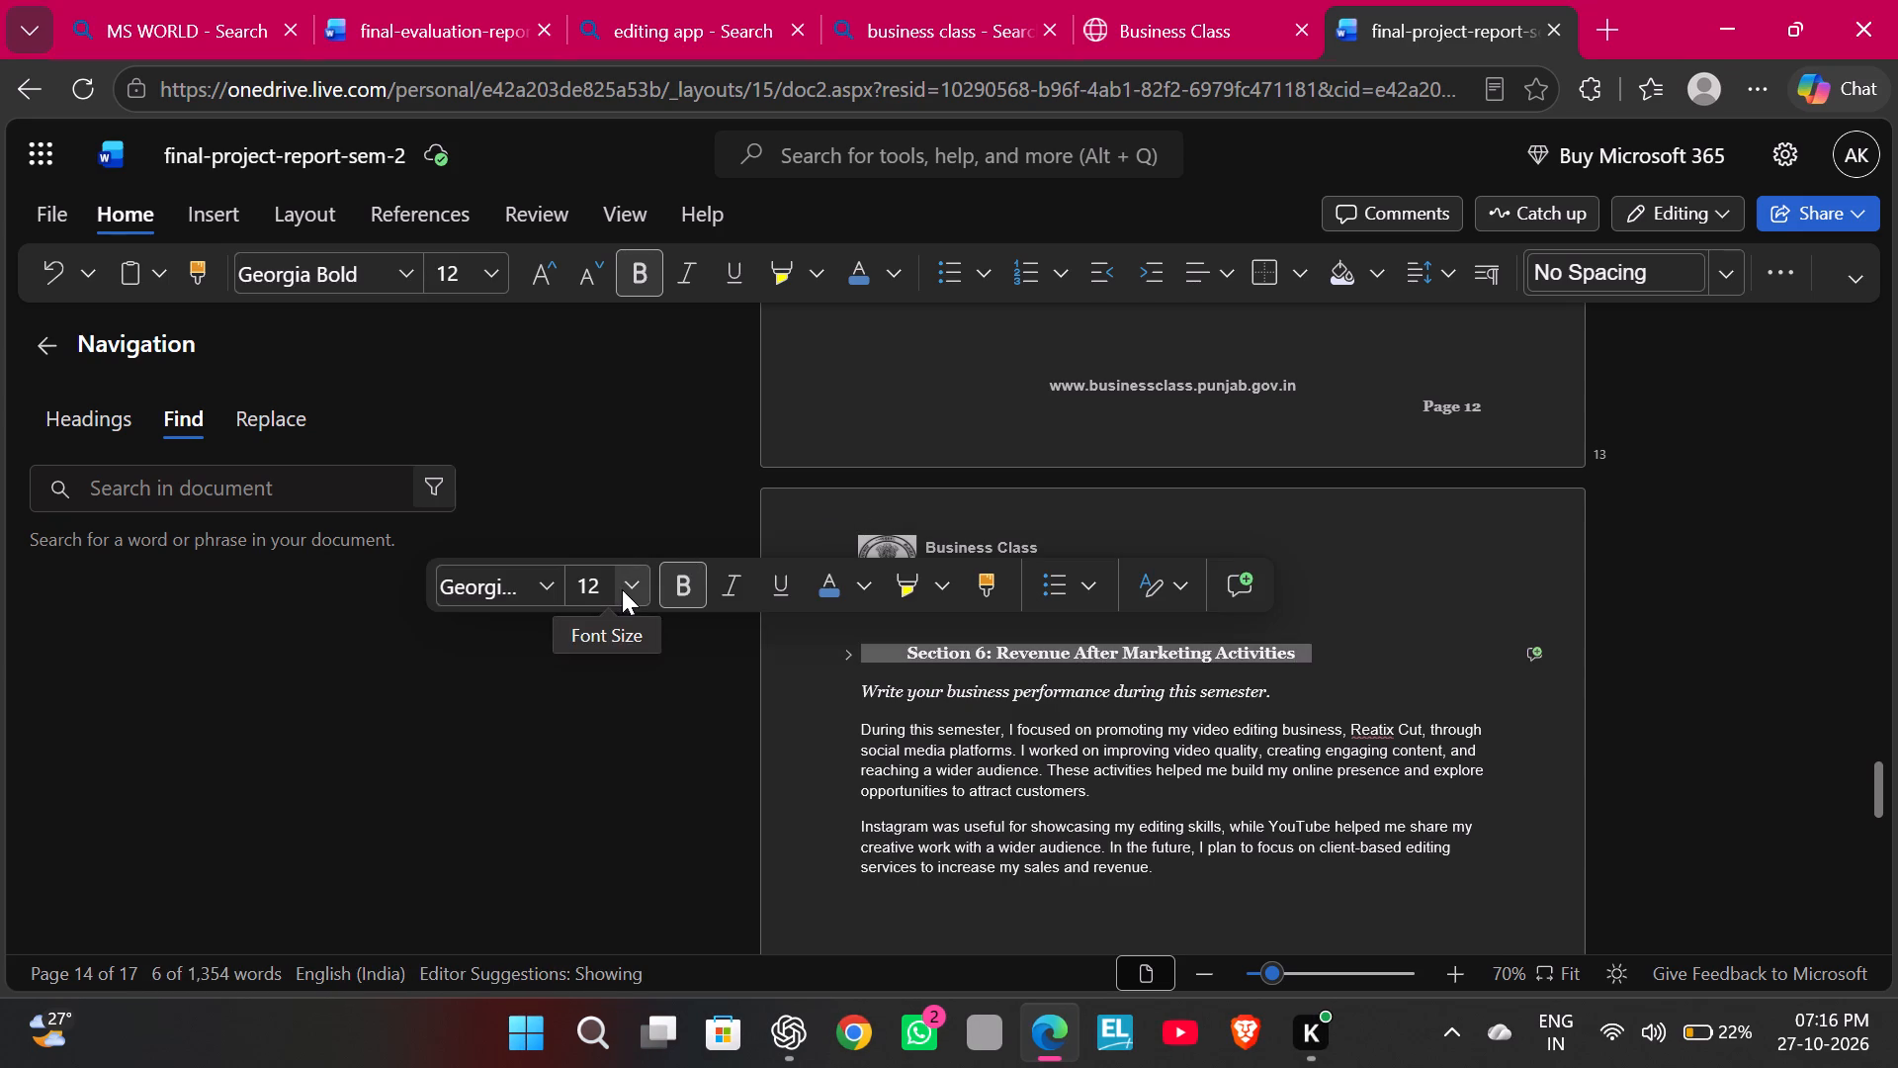
pyautogui.click(625, 589)
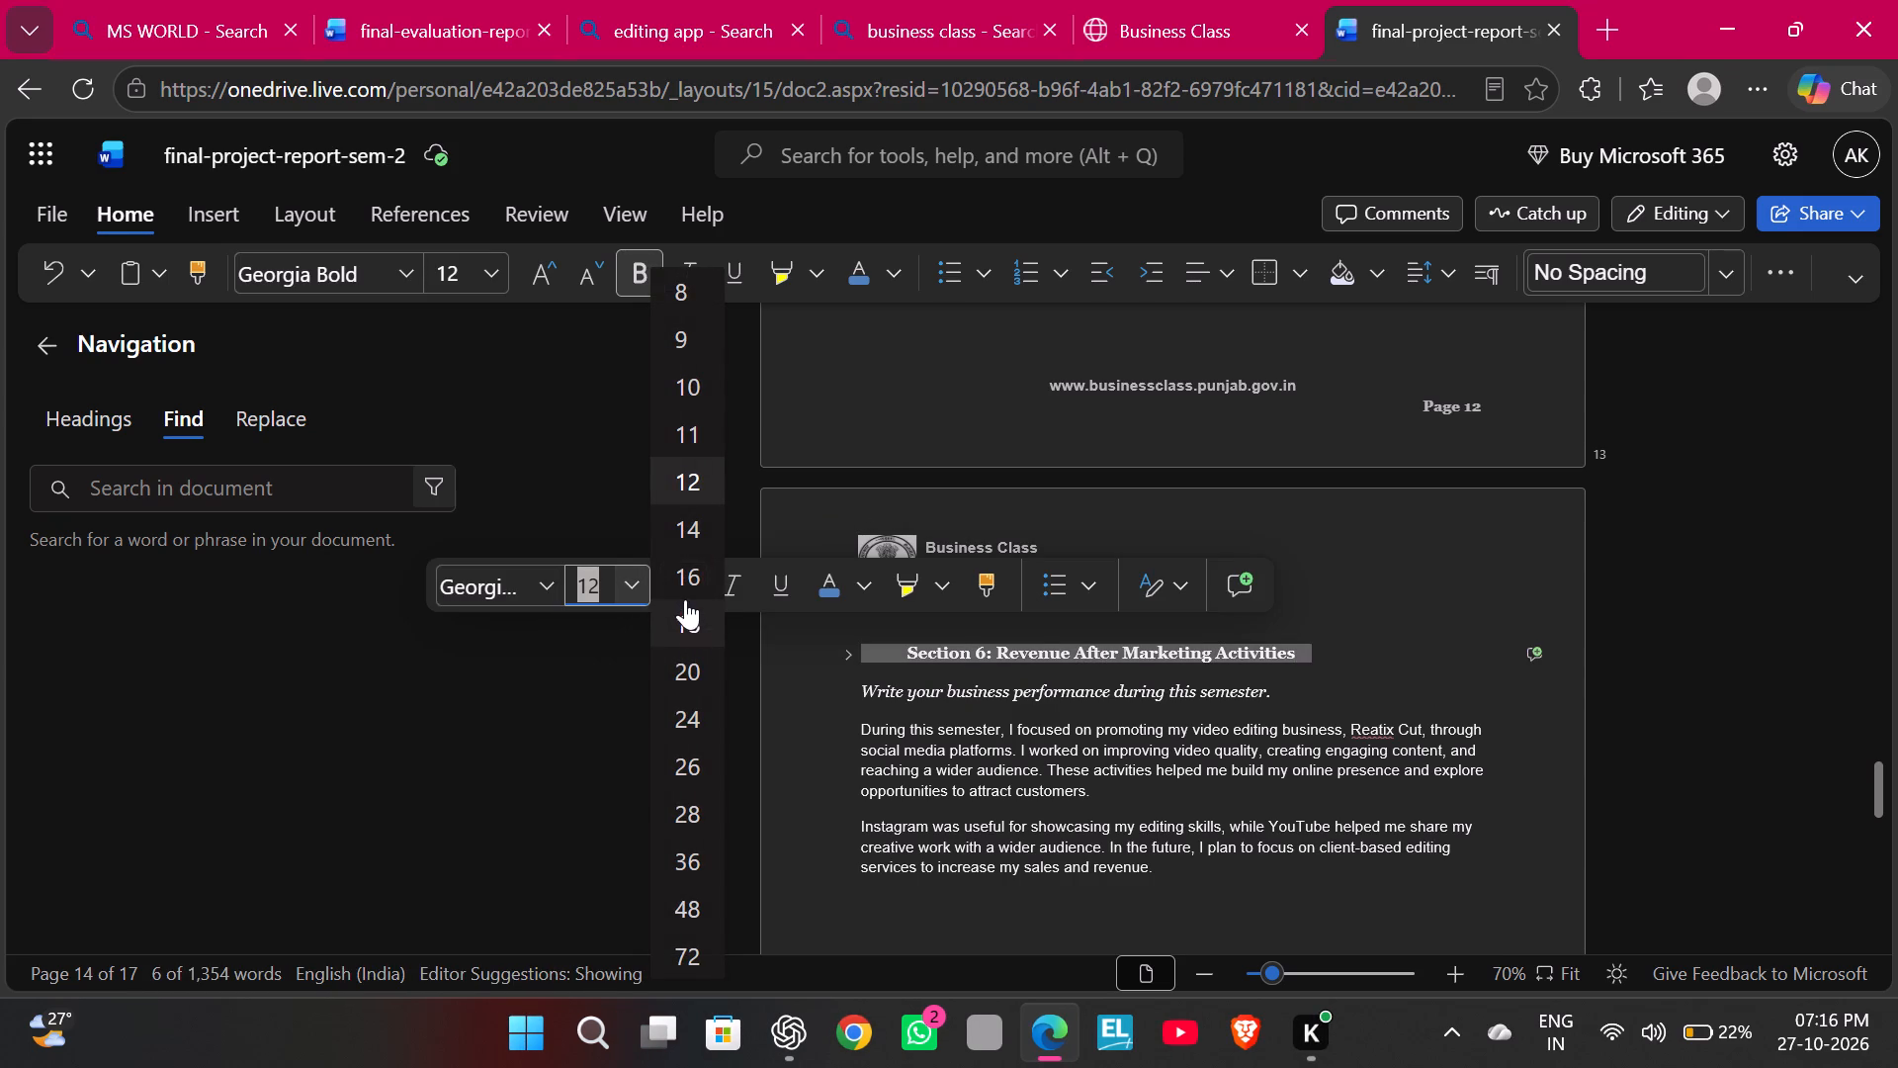
pyautogui.click(684, 603)
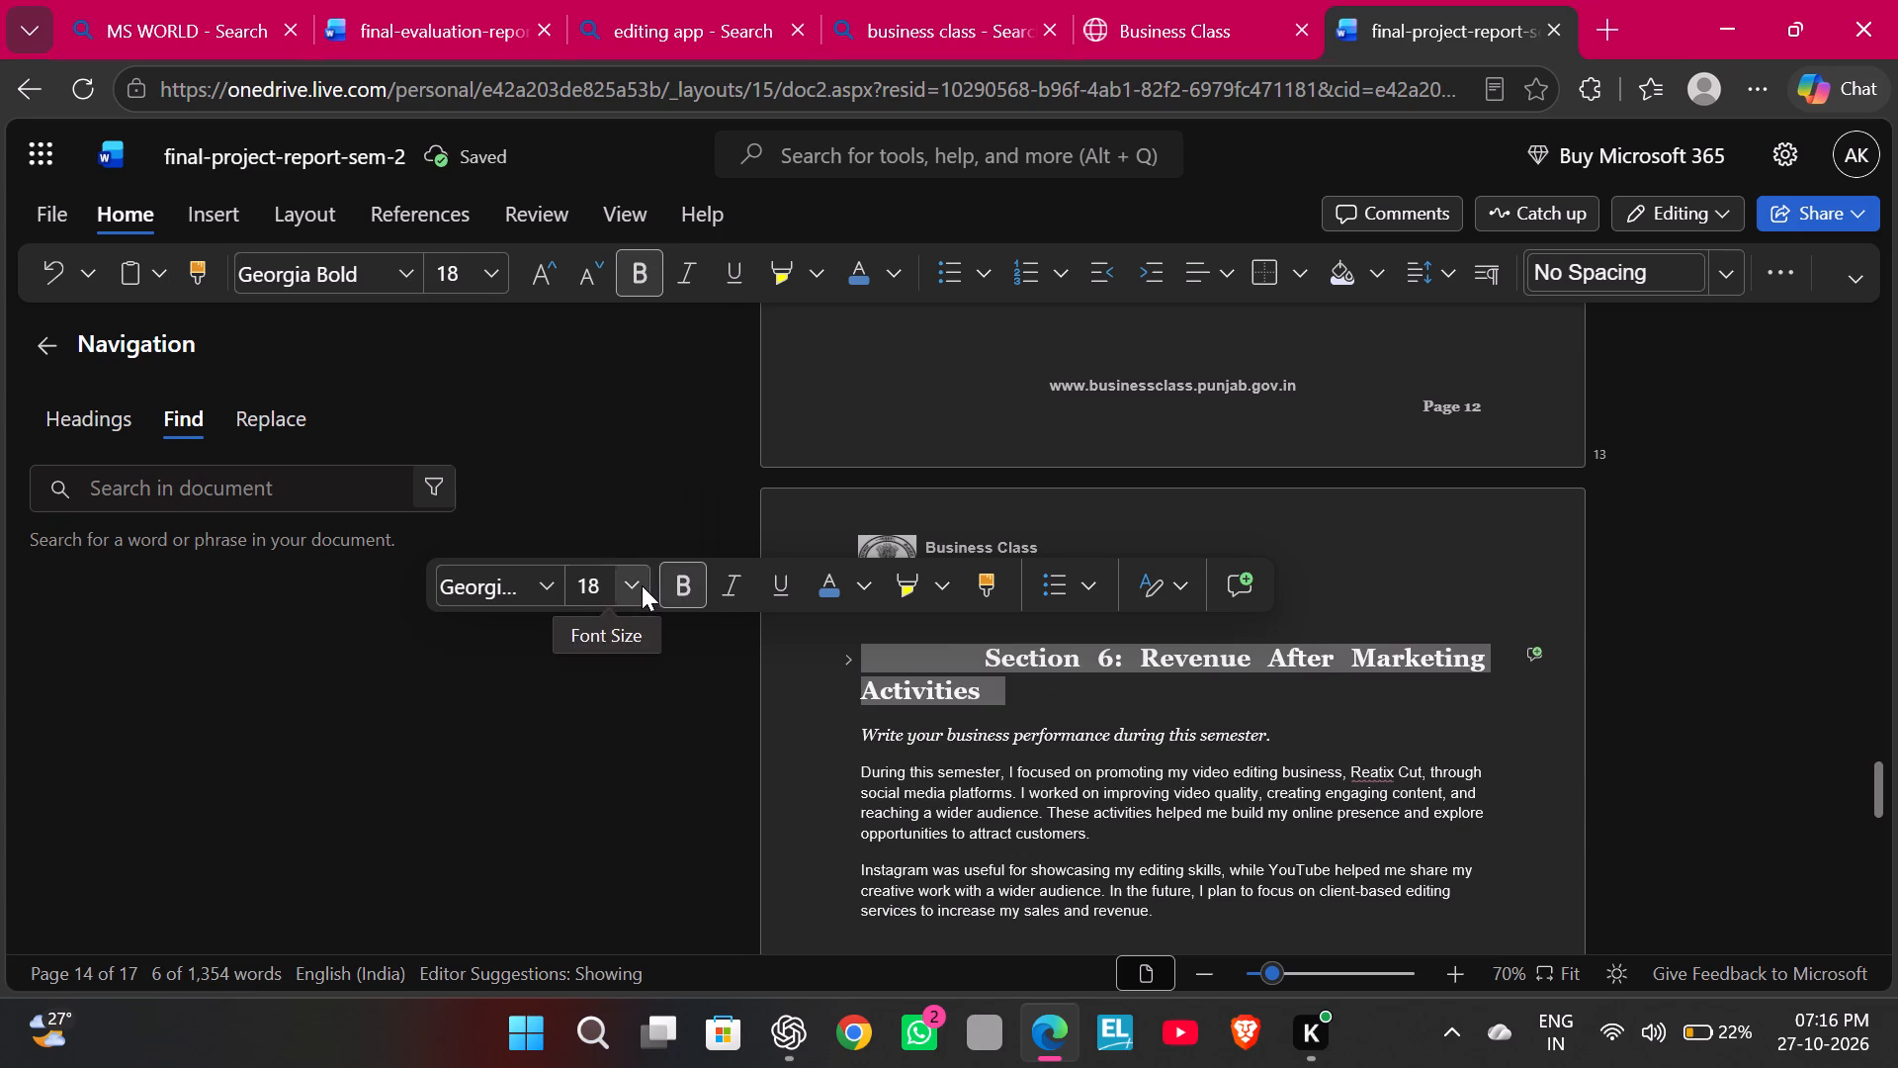
pyautogui.click(642, 585)
pyautogui.click(681, 552)
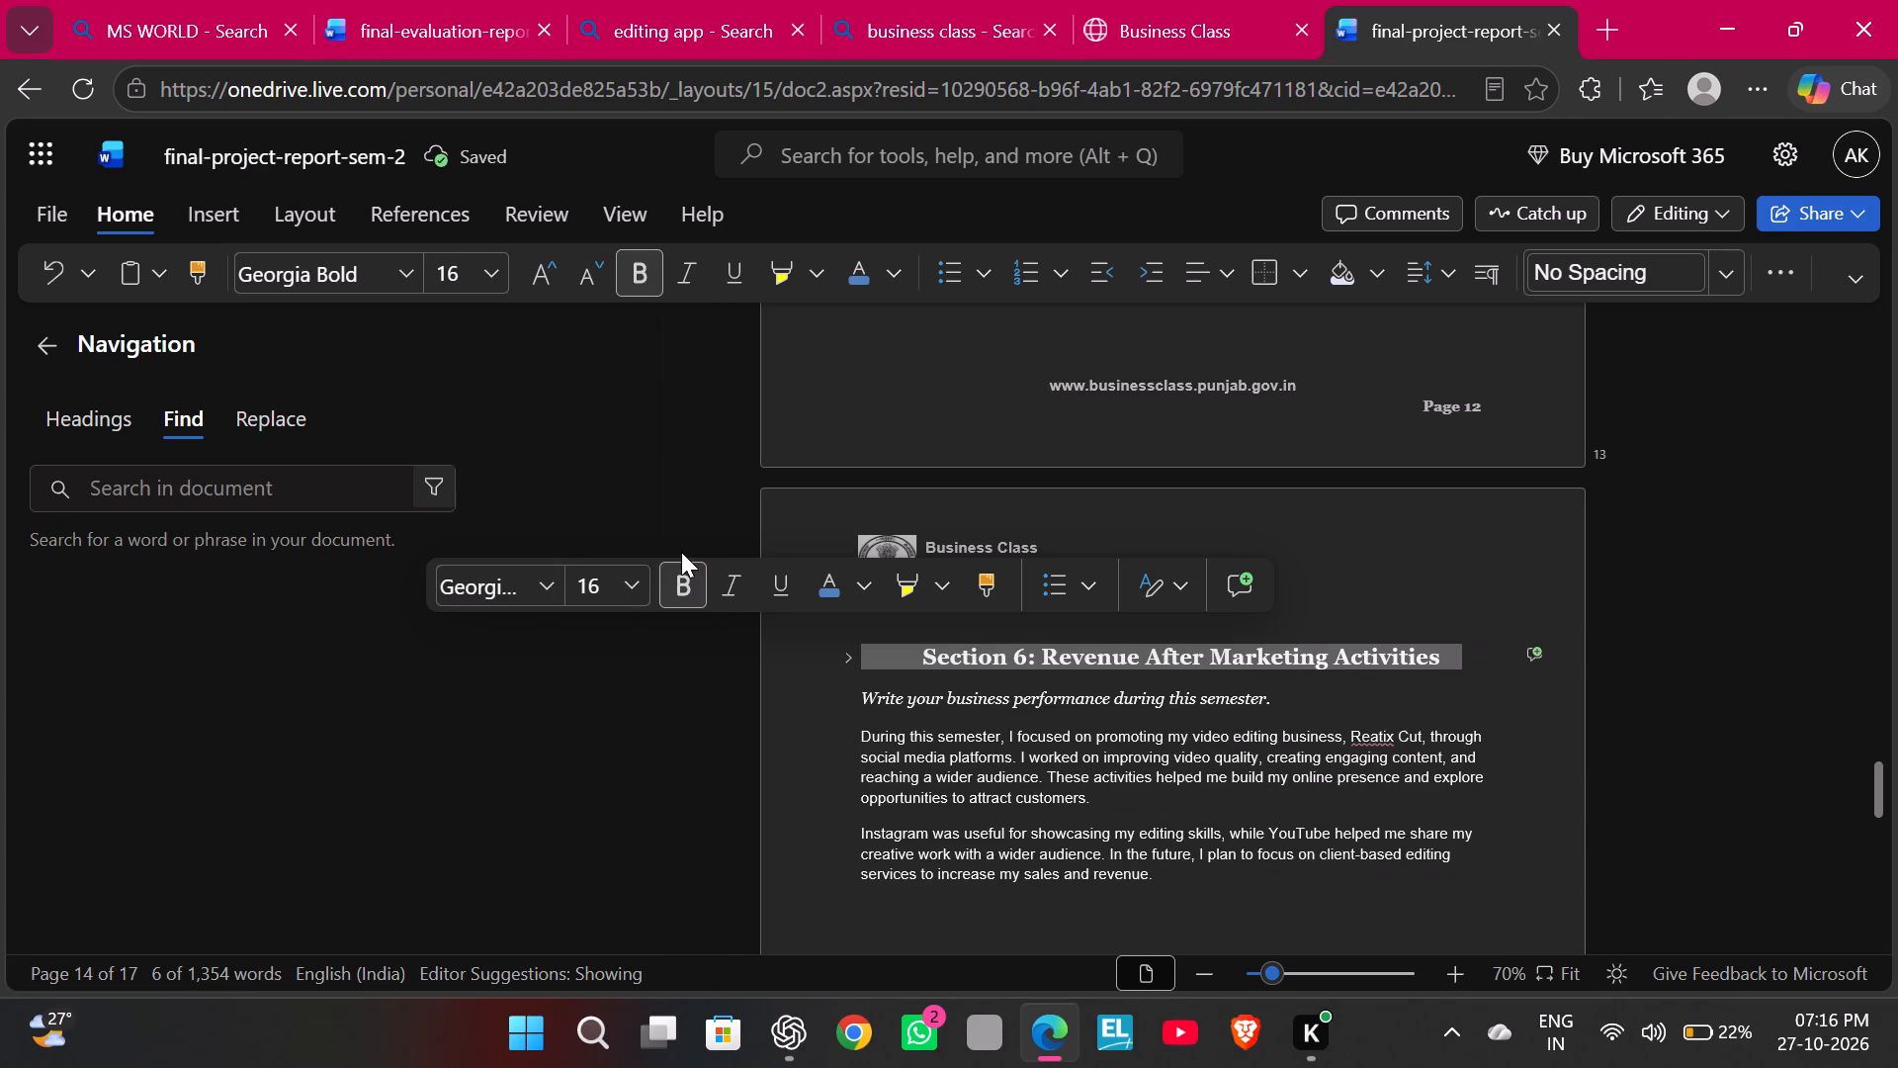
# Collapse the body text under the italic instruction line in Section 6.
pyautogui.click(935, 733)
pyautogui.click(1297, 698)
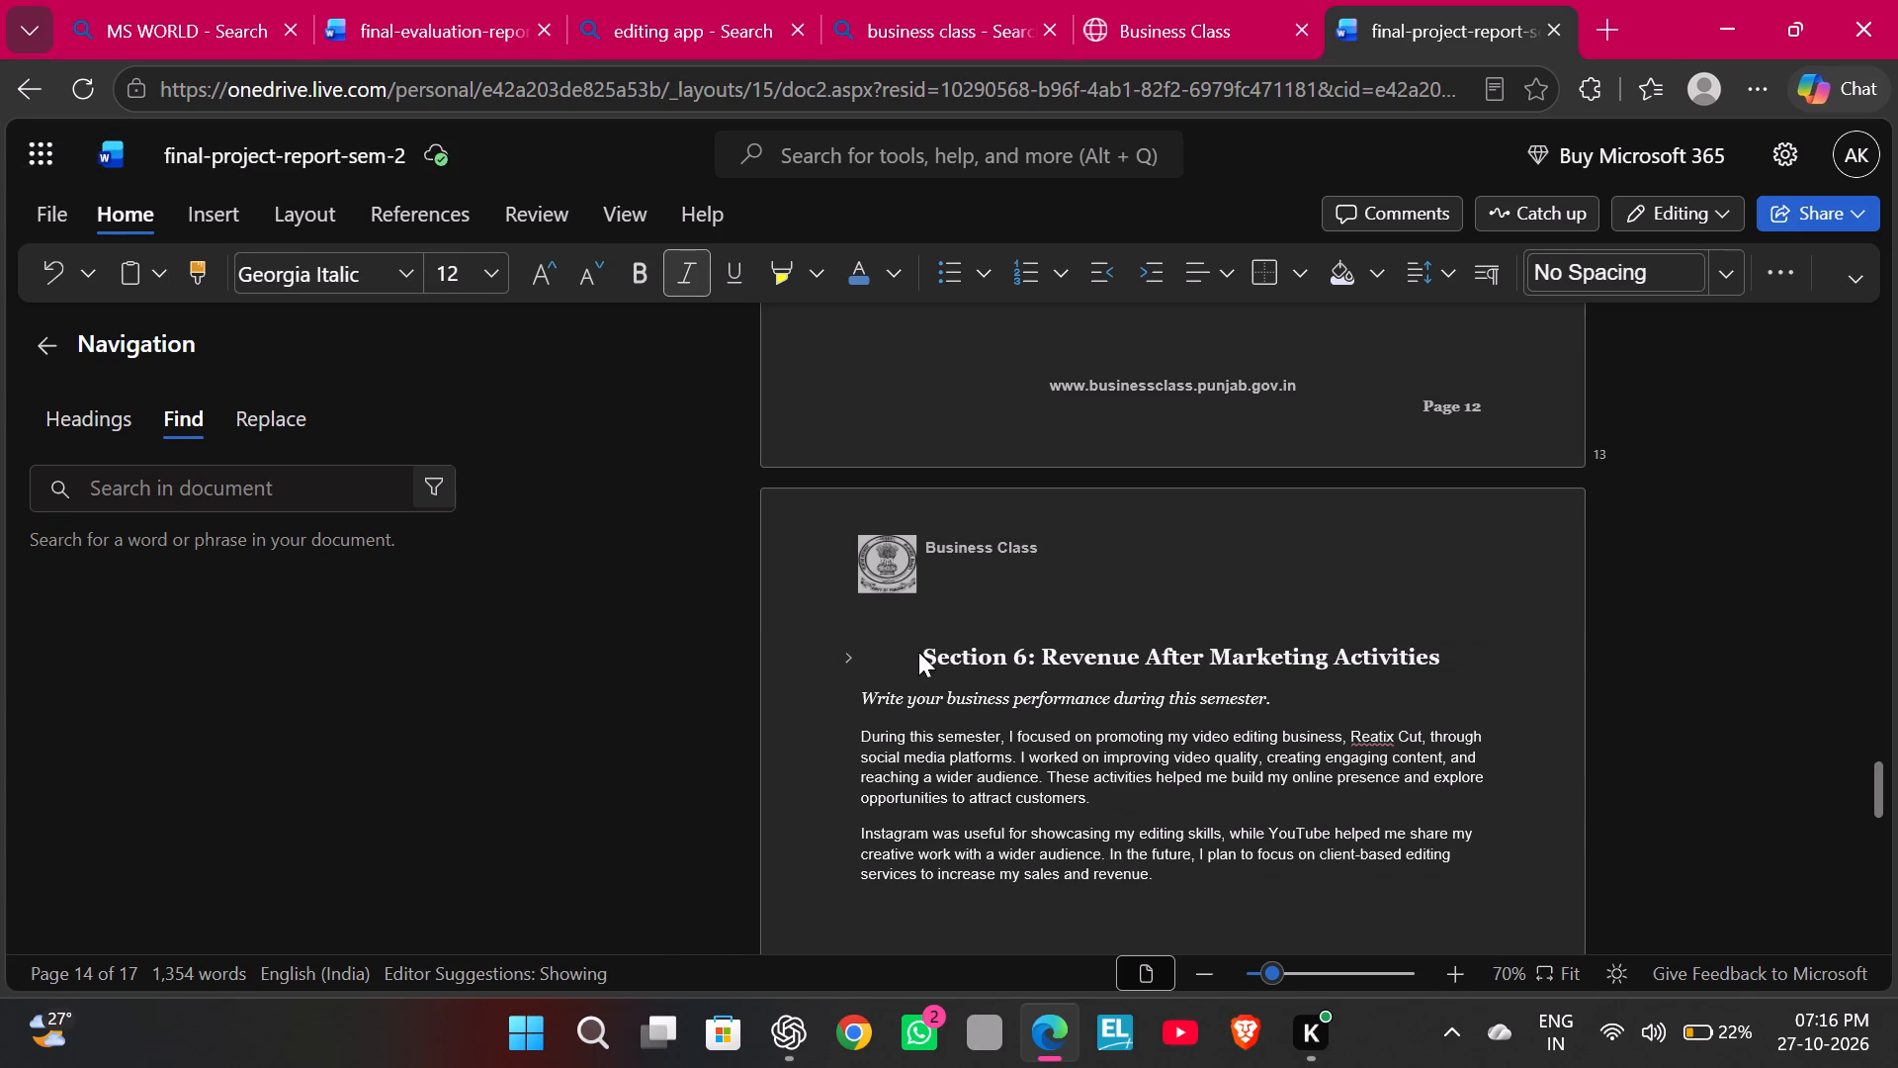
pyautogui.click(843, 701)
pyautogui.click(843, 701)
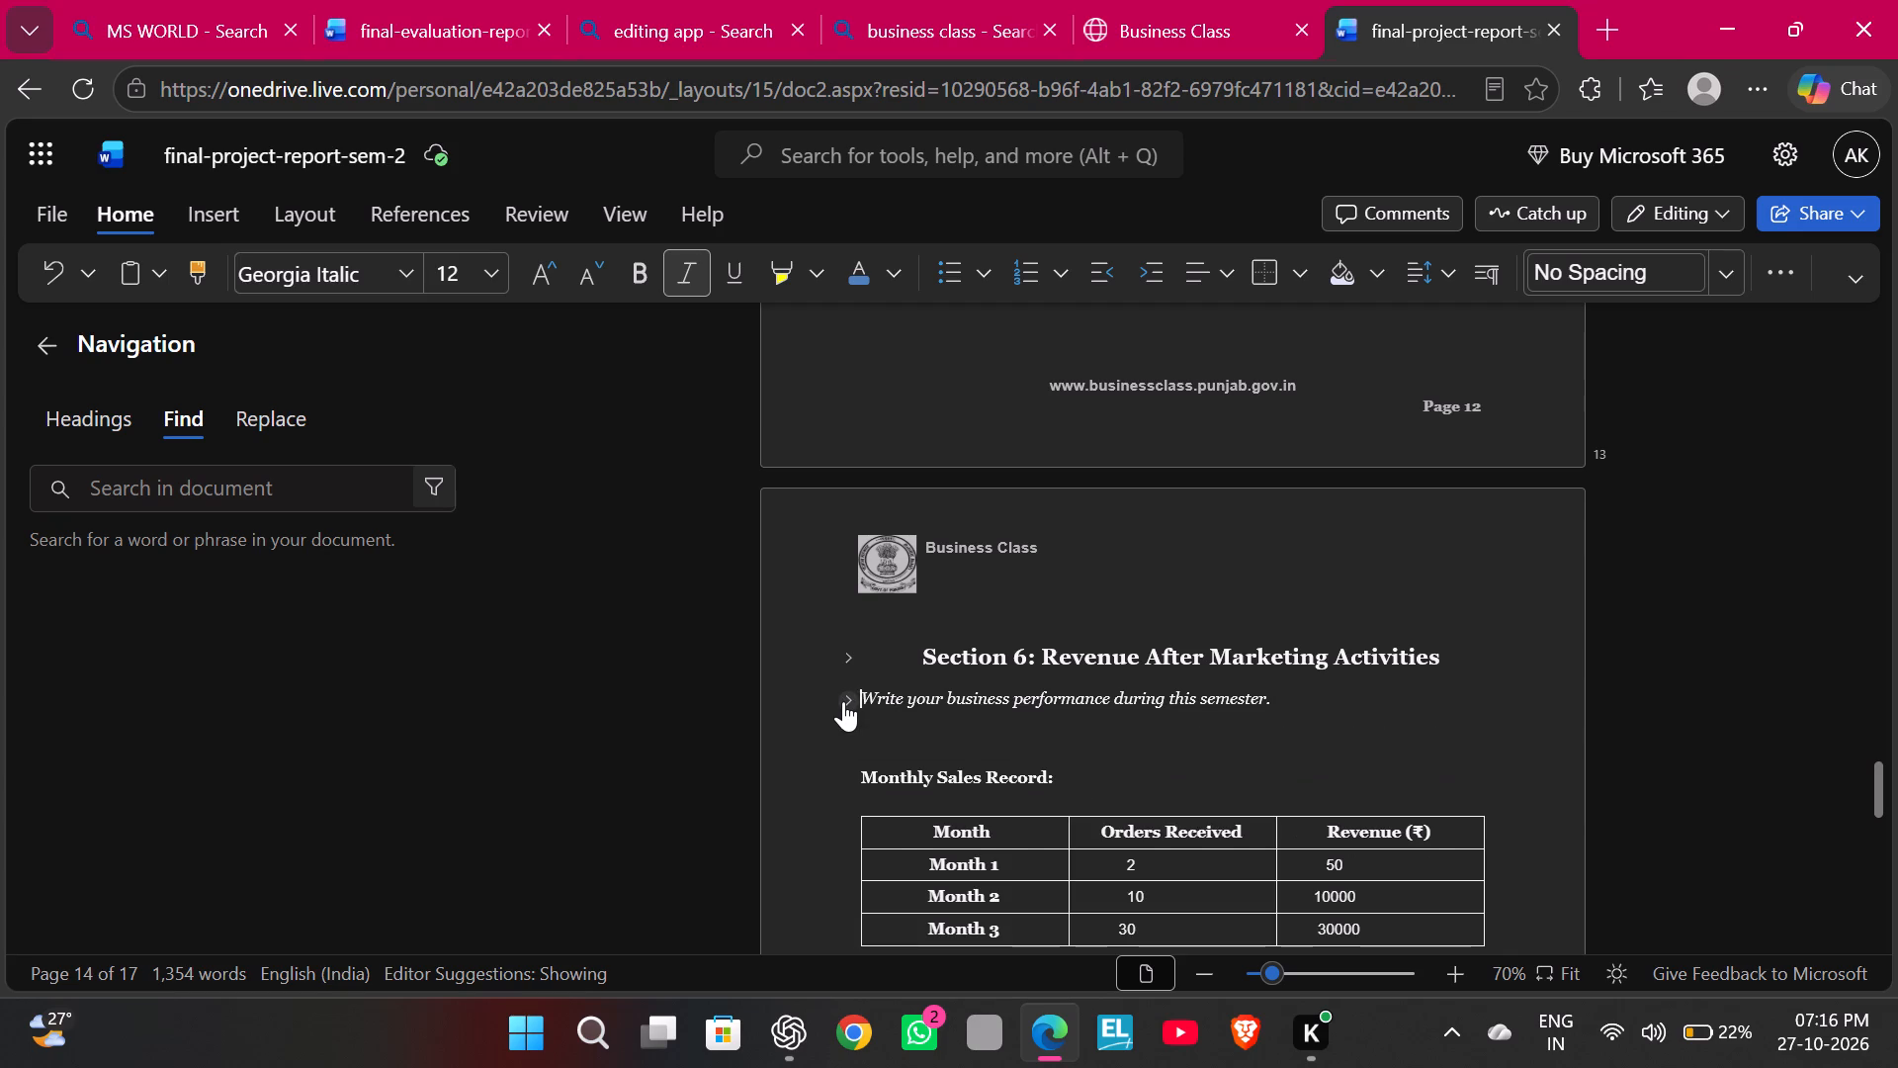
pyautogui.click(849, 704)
# Insert eight empty lines above the heading "Section 7: Experience and Learning" to push it onto the following page.
pyautogui.scroll(-5, 863, 780)
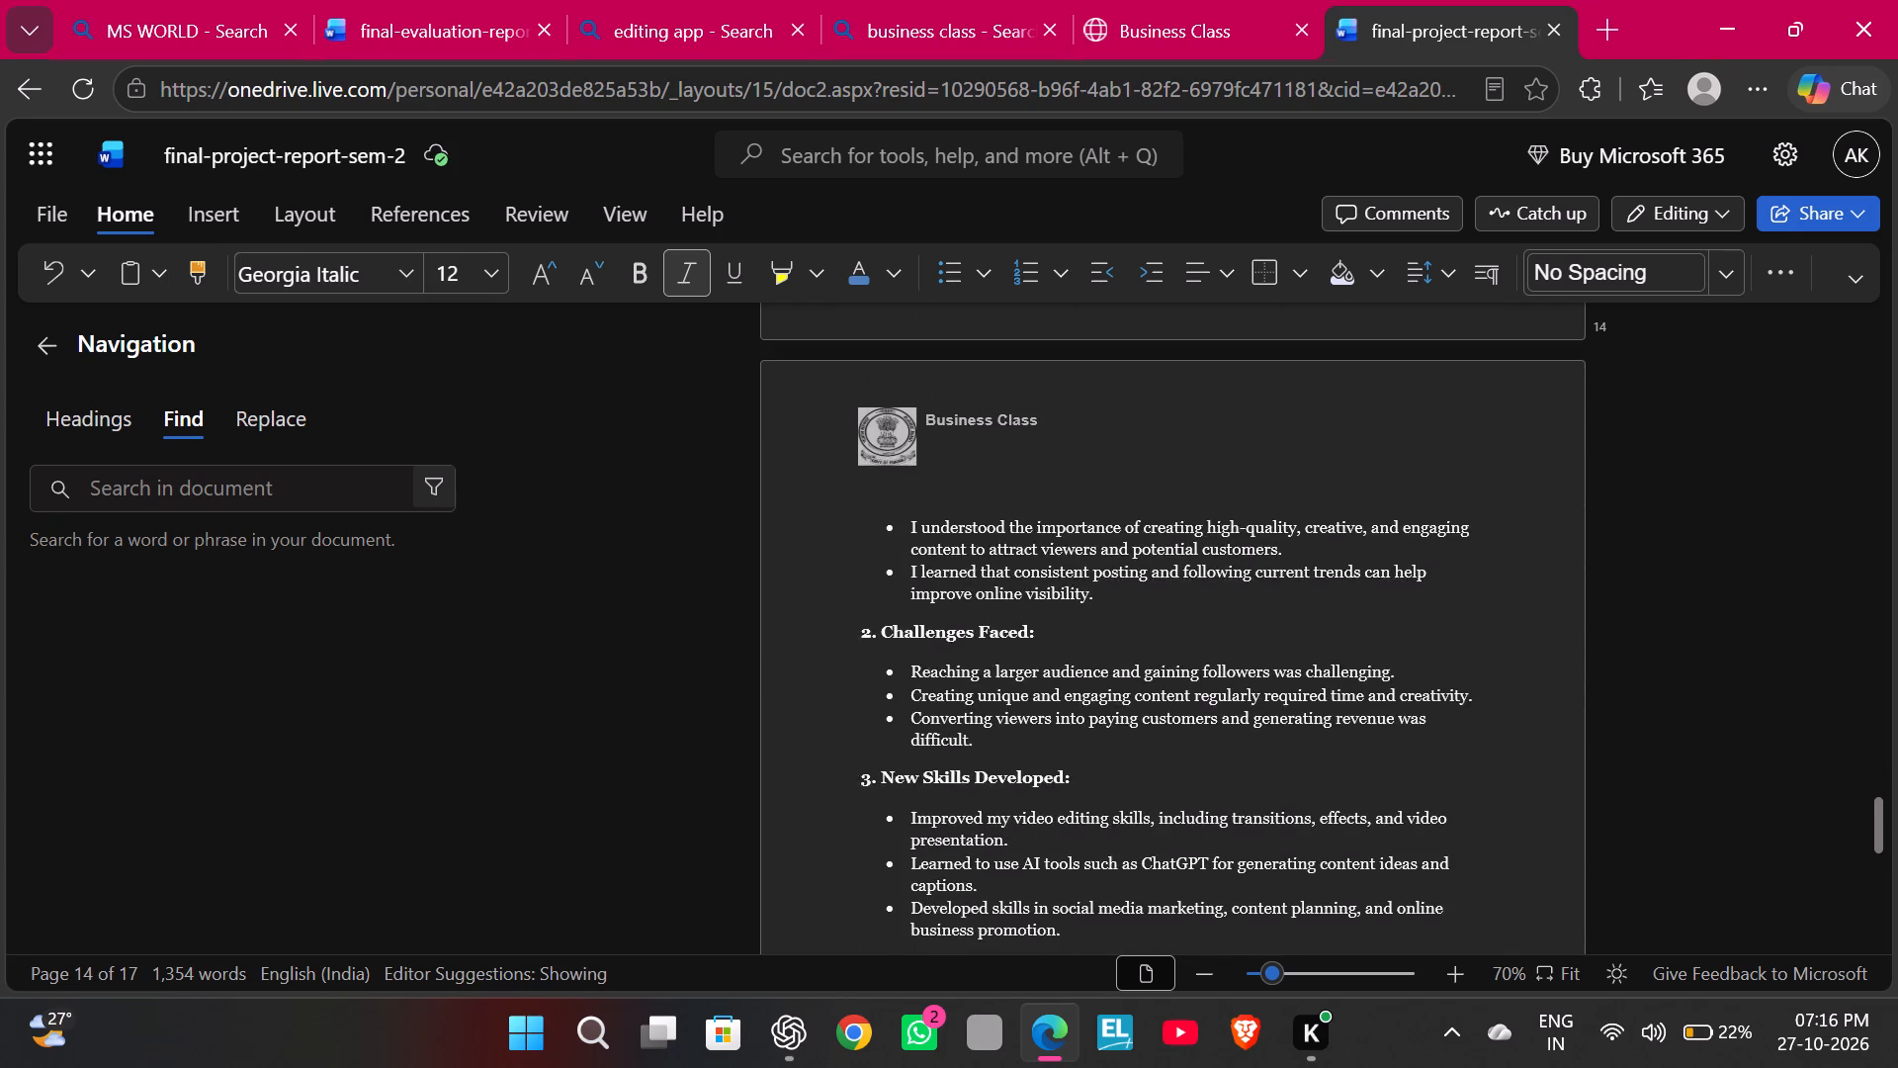
pyautogui.scroll(-6, 863, 780)
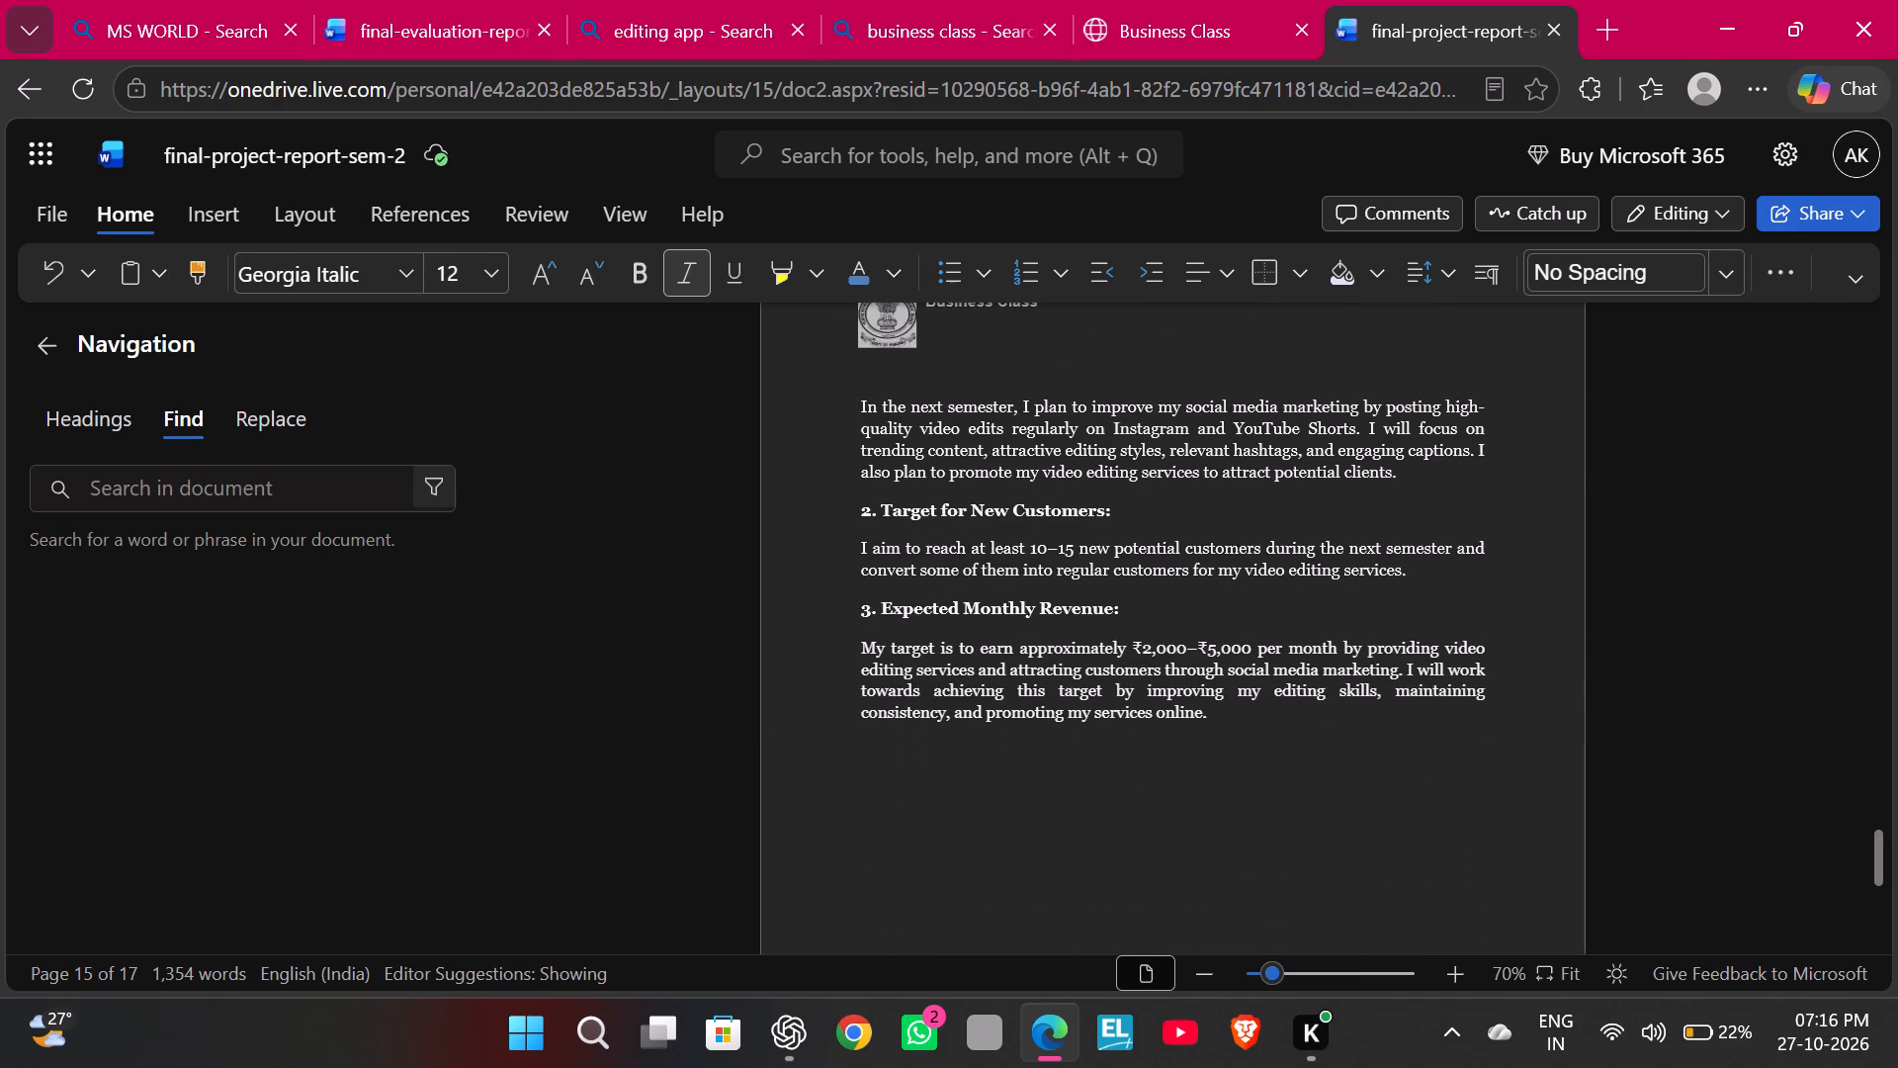
pyautogui.scroll(-1, 863, 780)
pyautogui.scroll(4, 863, 780)
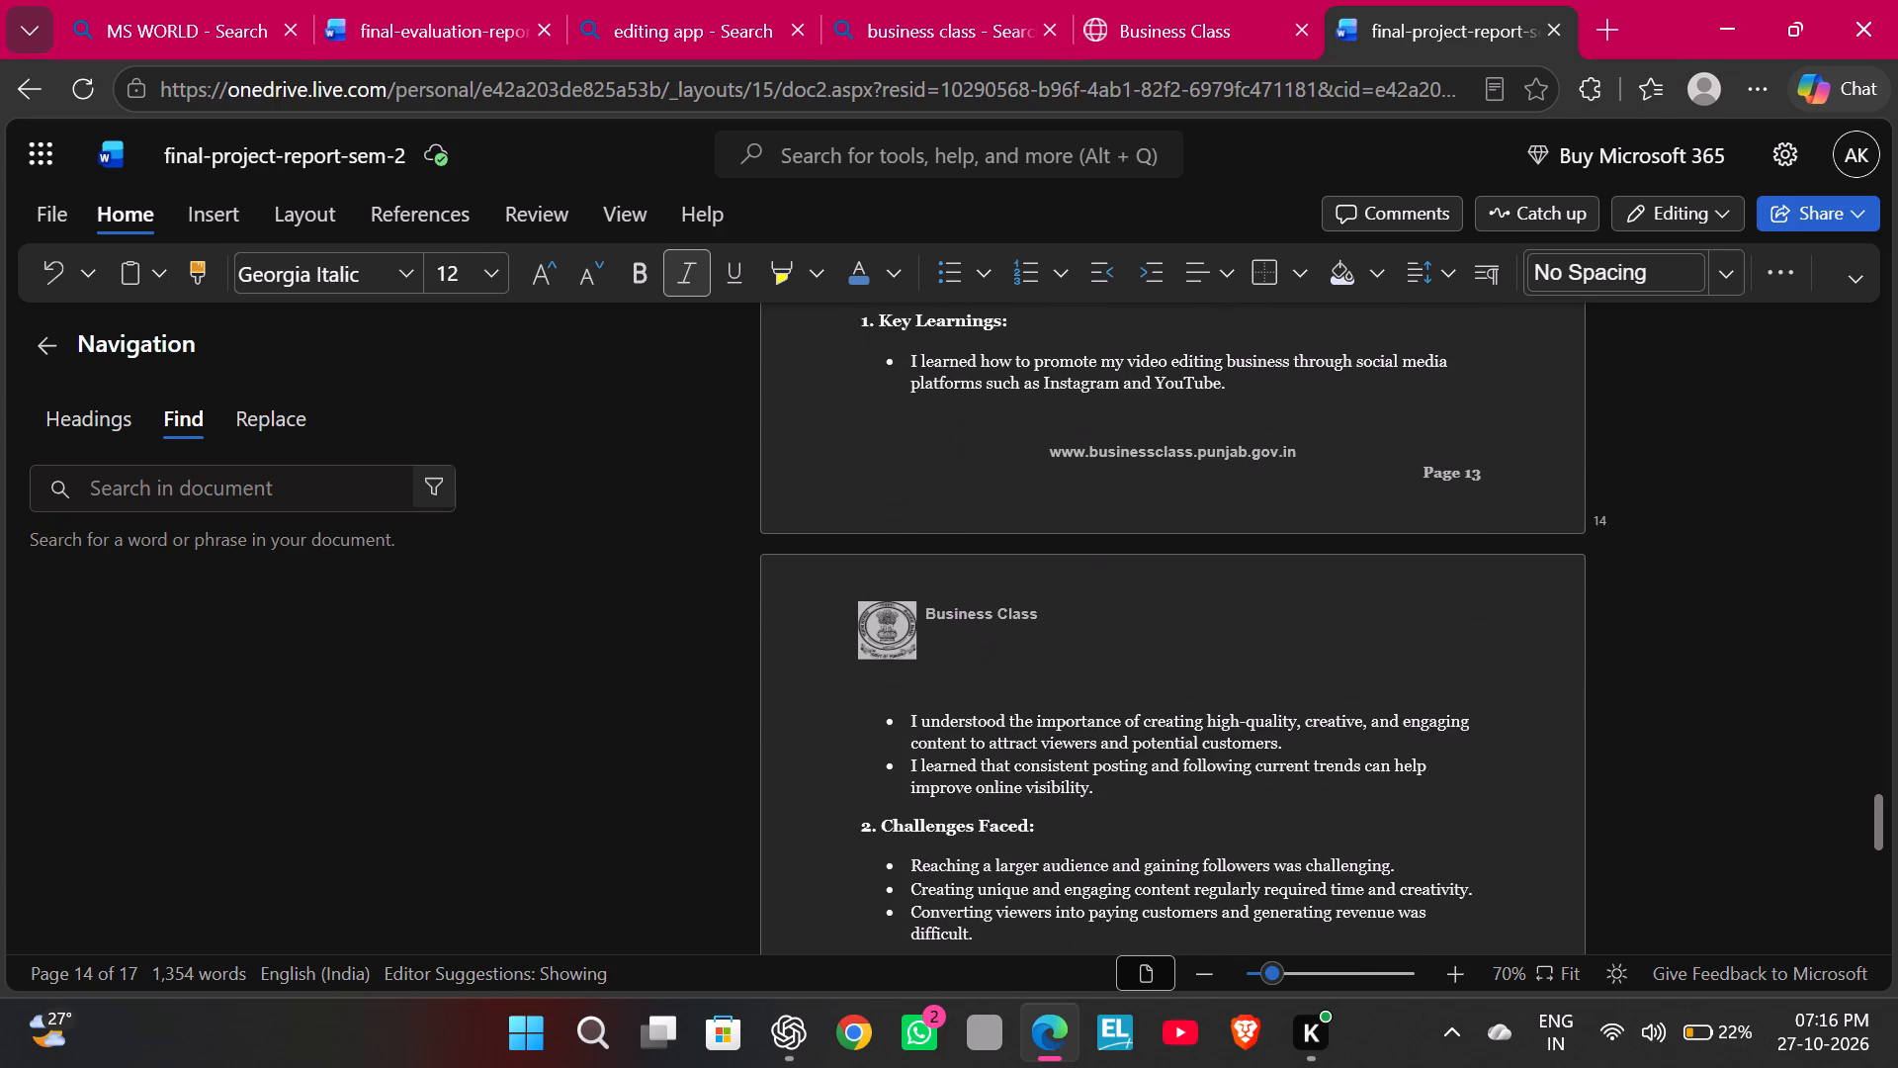
pyautogui.scroll(3, 863, 780)
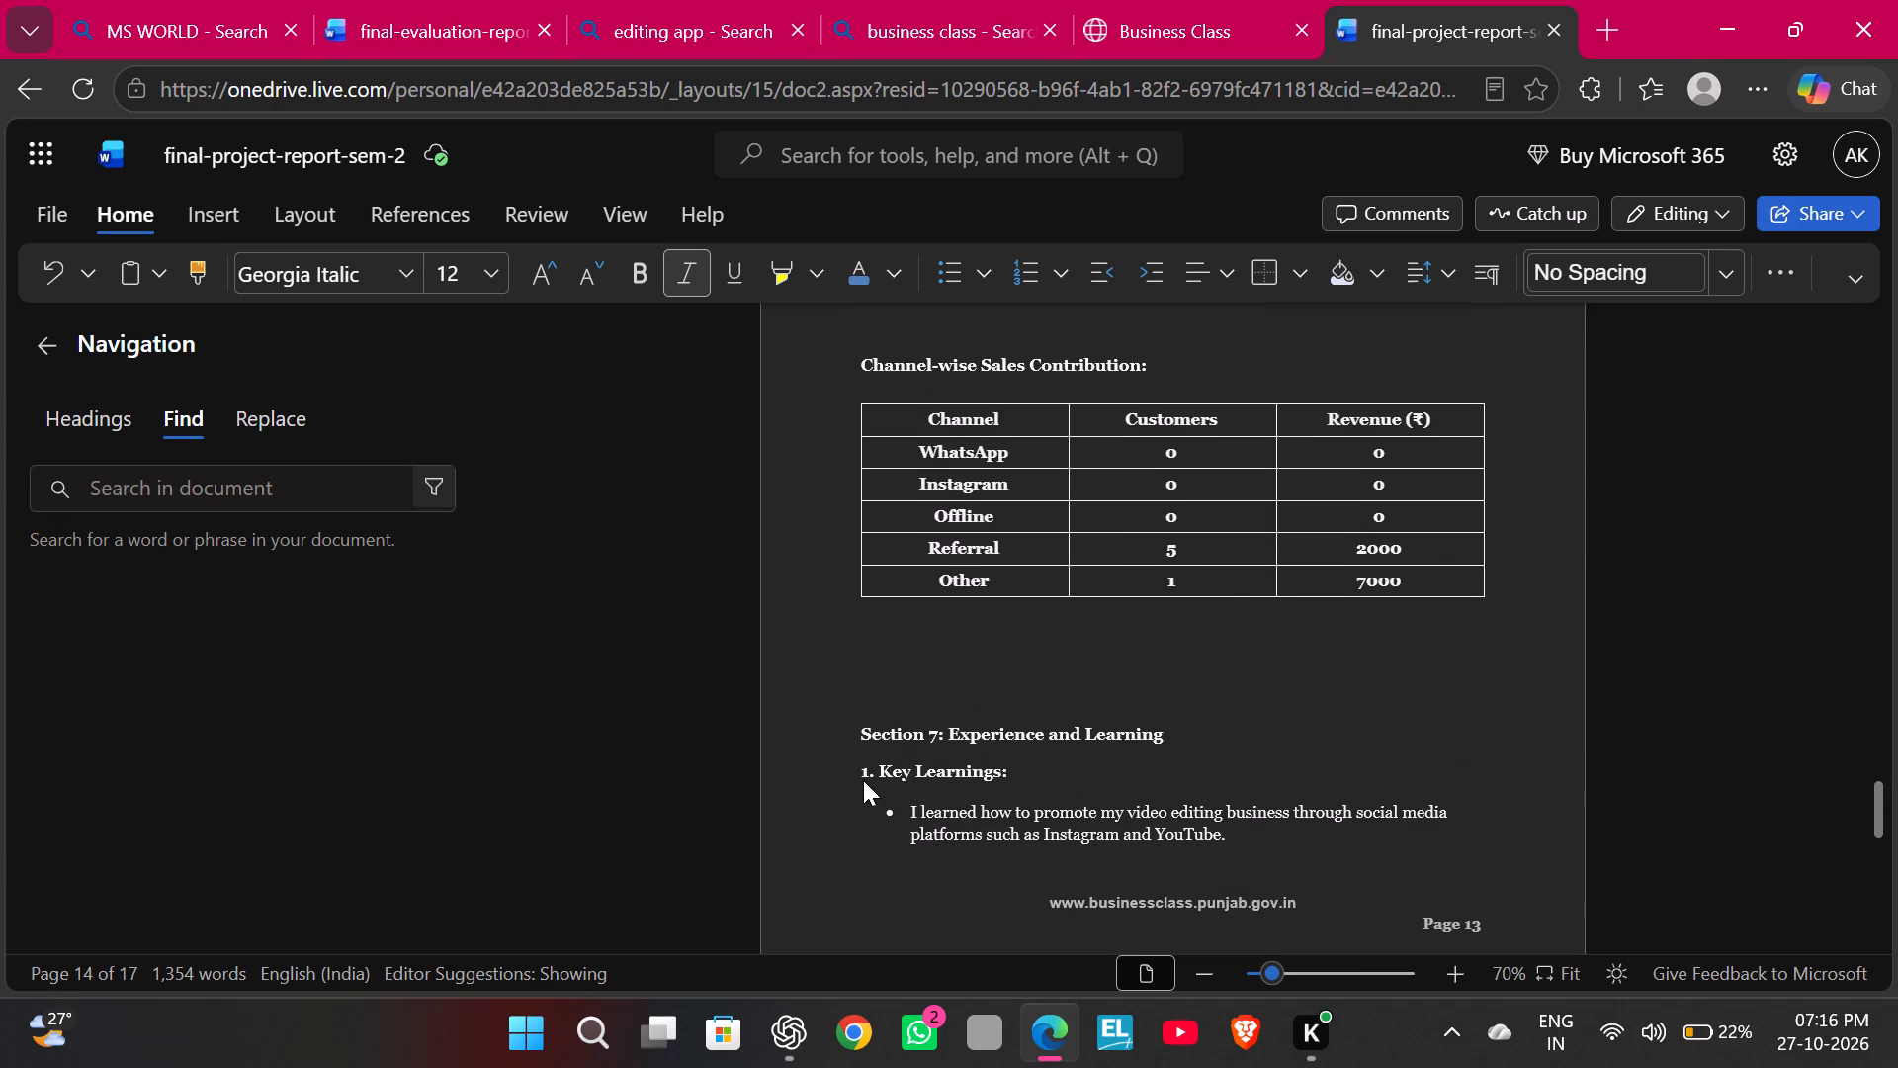
pyautogui.click(1107, 696)
pyautogui.press('Return')
pyautogui.press('Return')
pyautogui.press('Return')
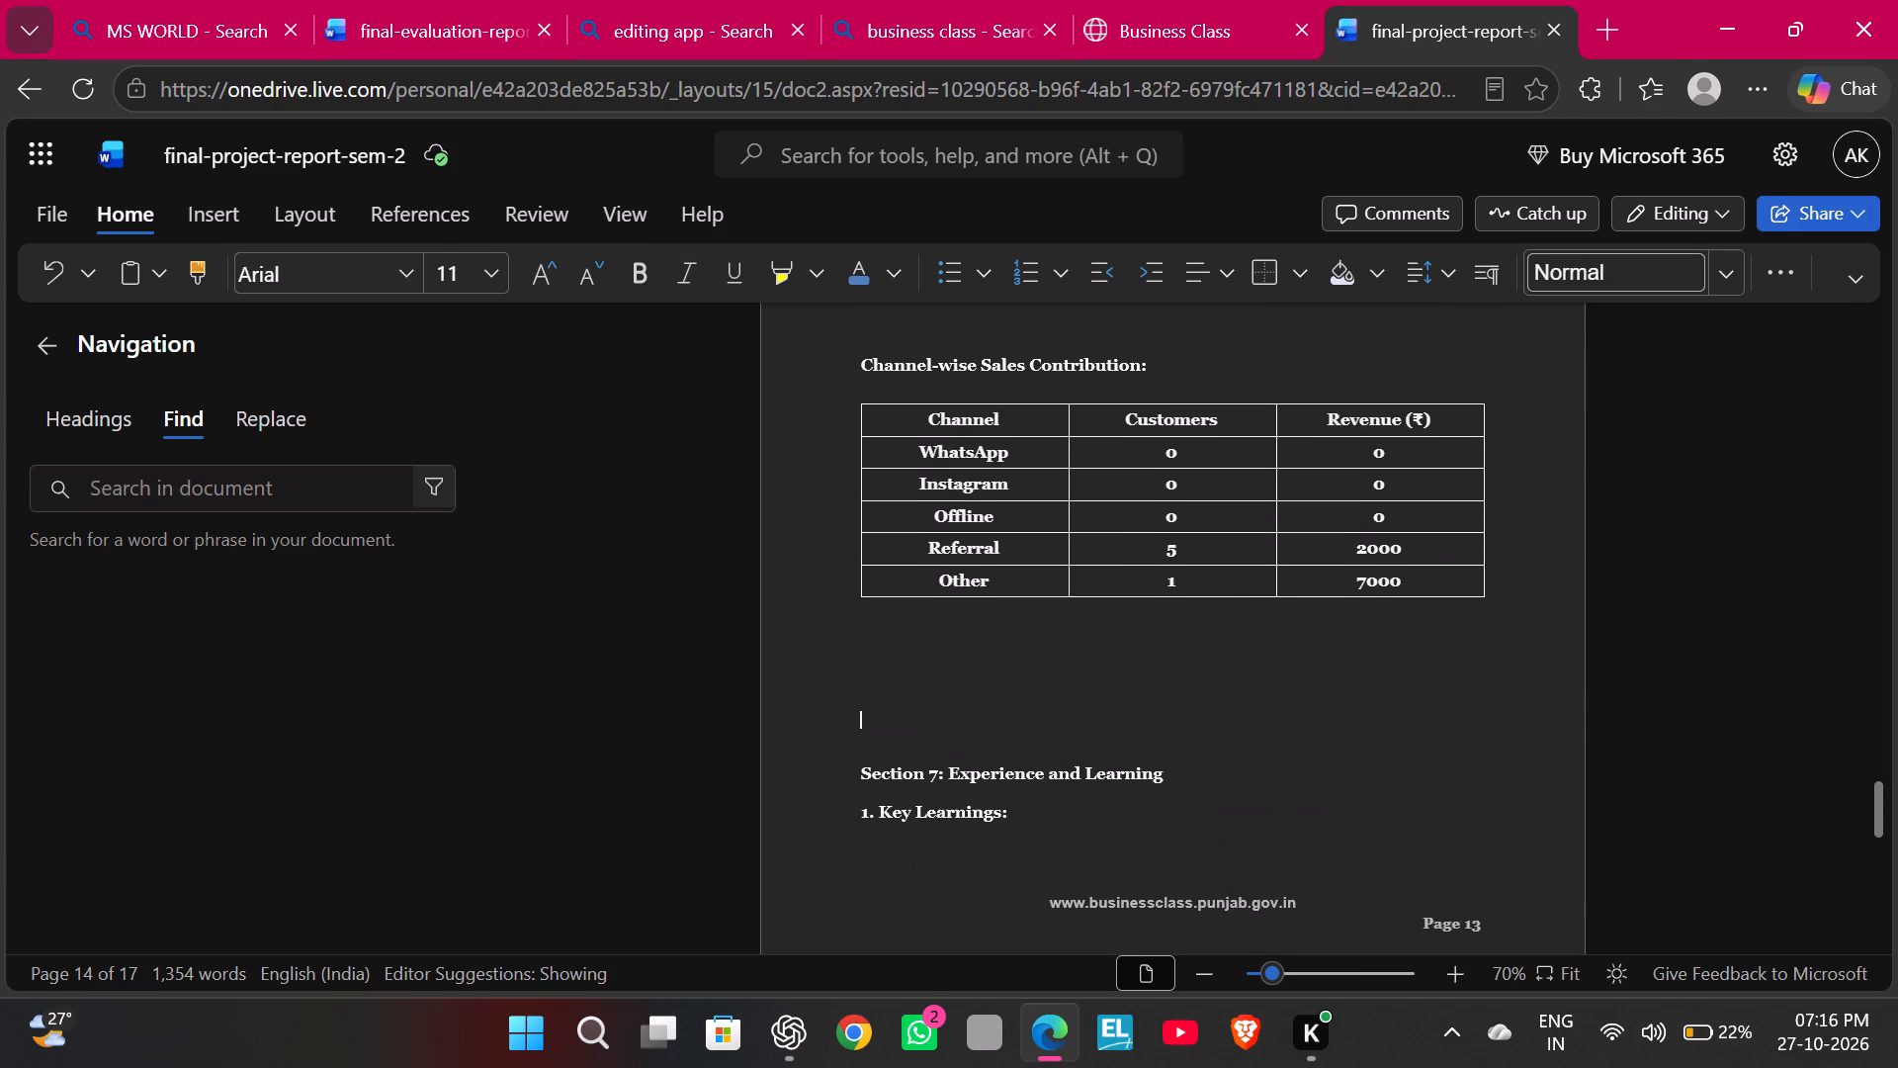
pyautogui.press('Return')
pyautogui.press('Return')
pyautogui.press('Return')
pyautogui.press('Return')
pyautogui.press('Return')
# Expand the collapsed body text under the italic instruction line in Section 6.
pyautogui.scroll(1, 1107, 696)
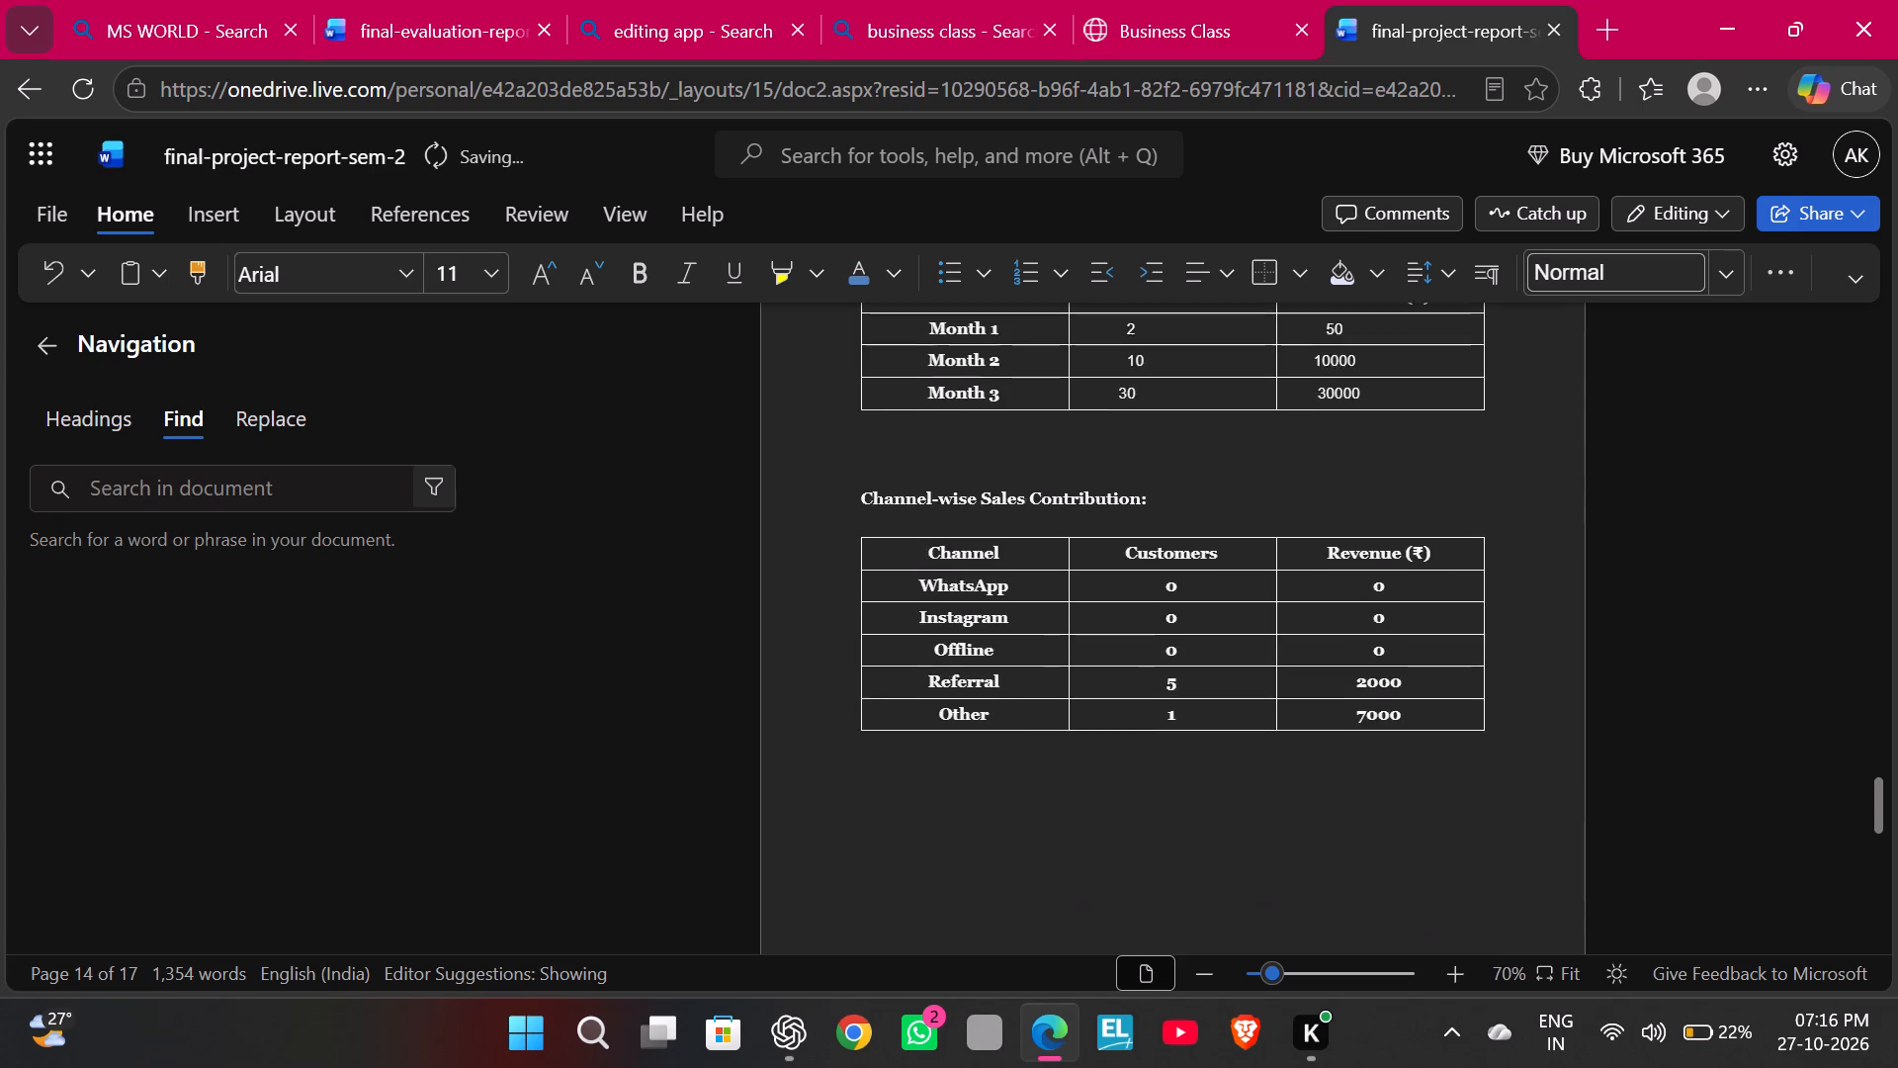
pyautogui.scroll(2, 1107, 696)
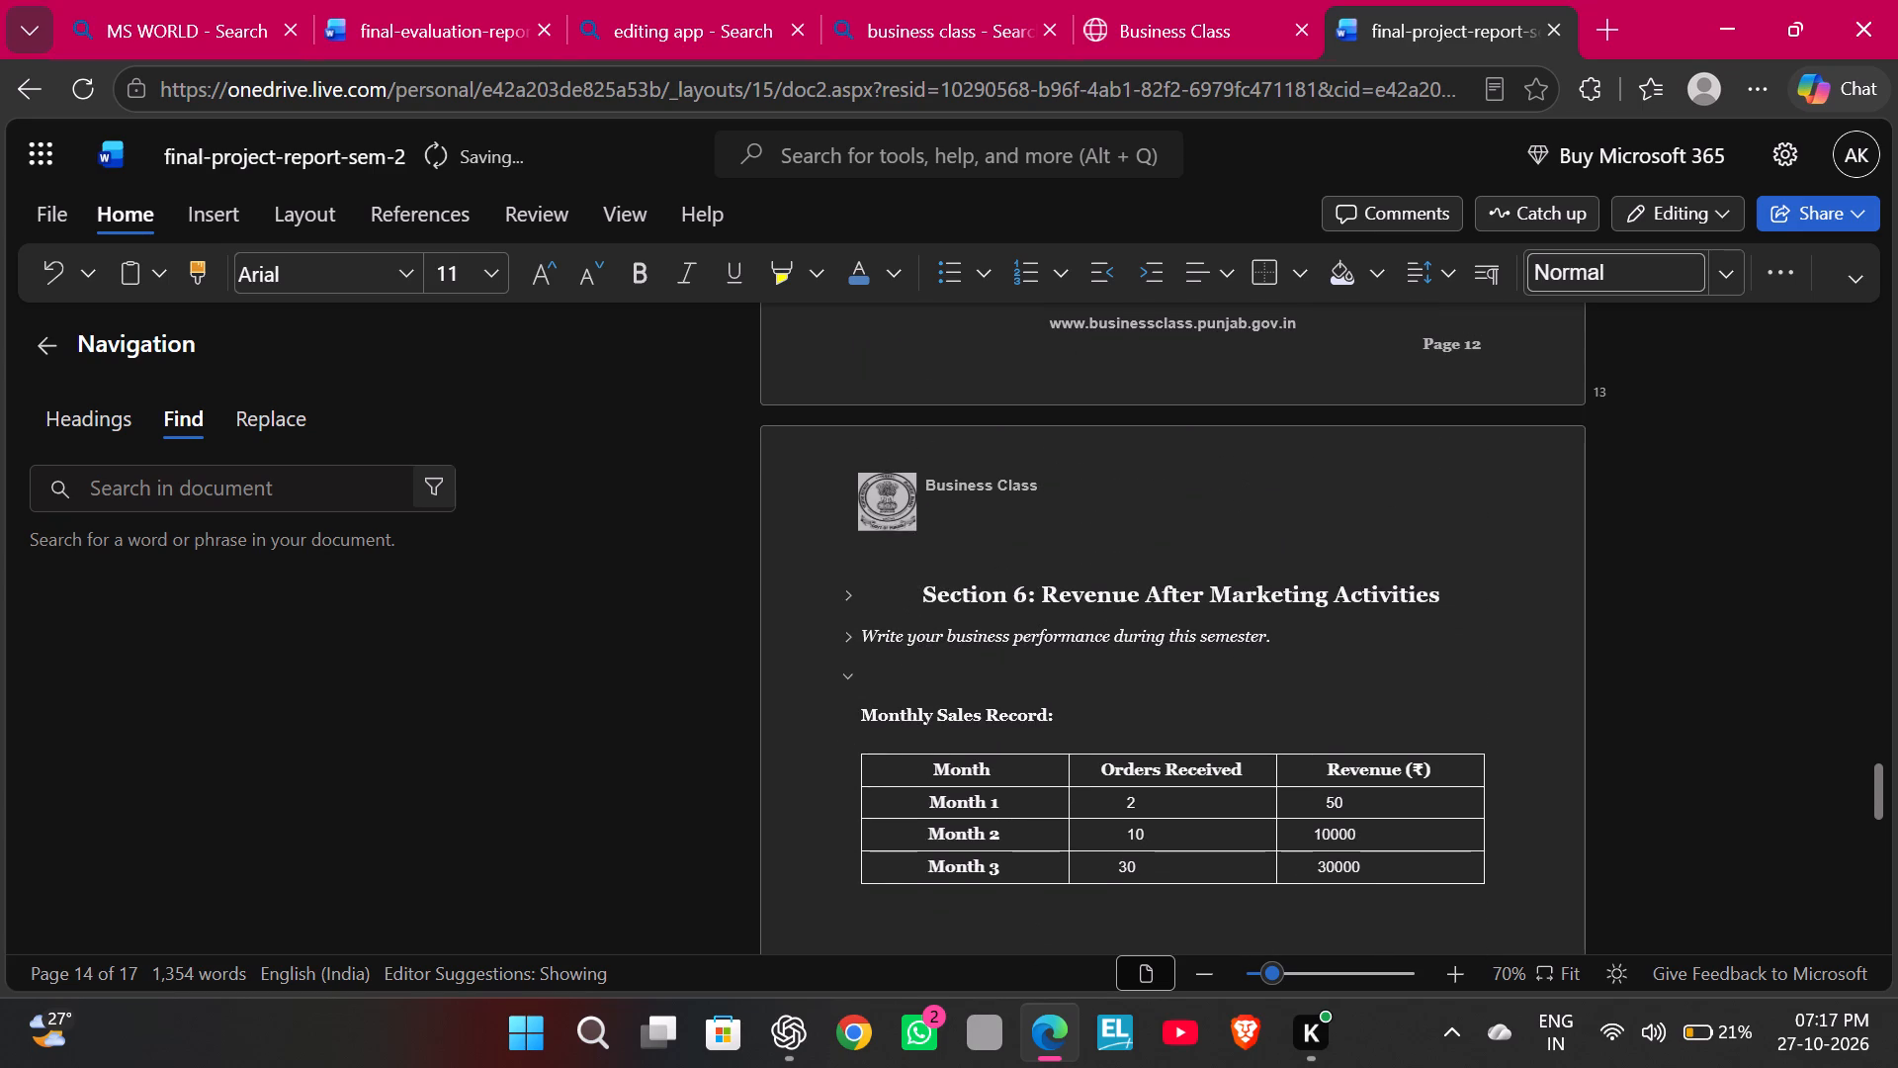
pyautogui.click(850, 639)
# Colour the heading "Section 6: Revenue After Marketing Activities" blue and underline it.
pyautogui.scroll(-1, 991, 716)
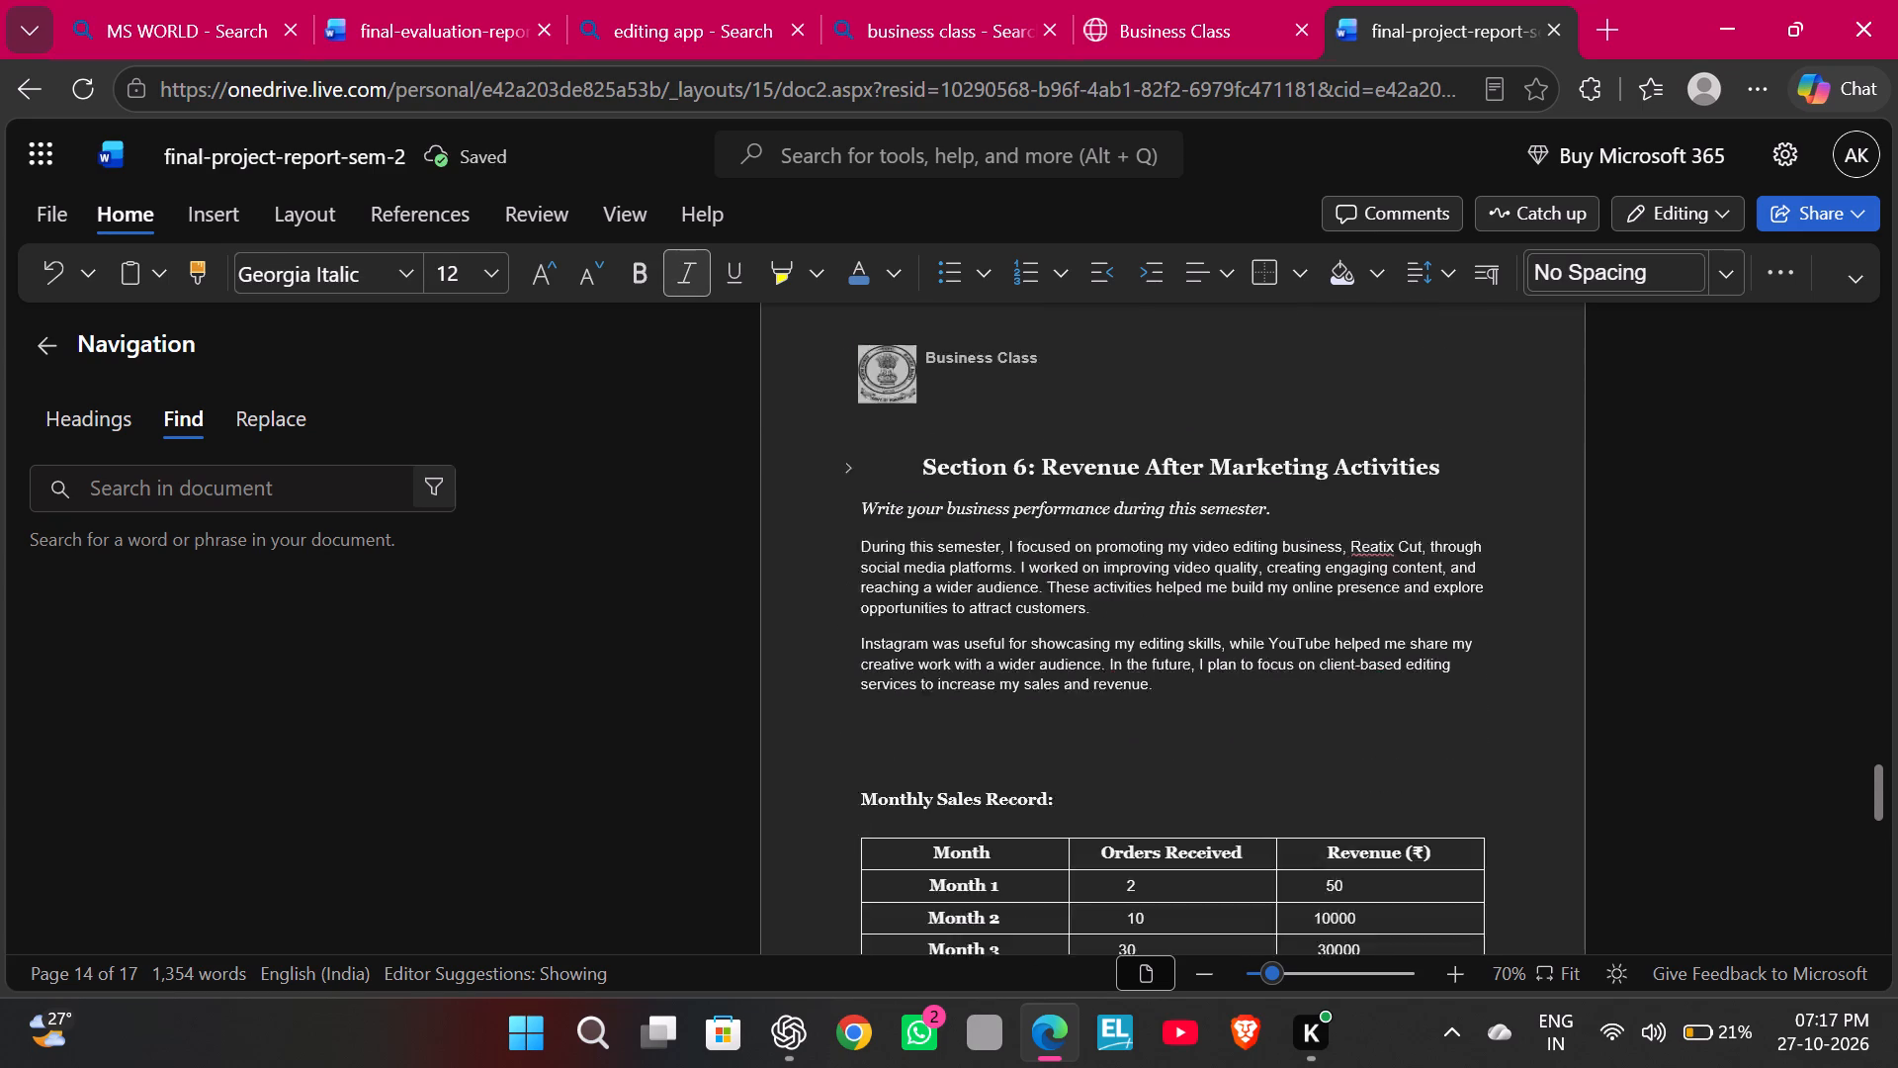
pyautogui.scroll(-2, 991, 716)
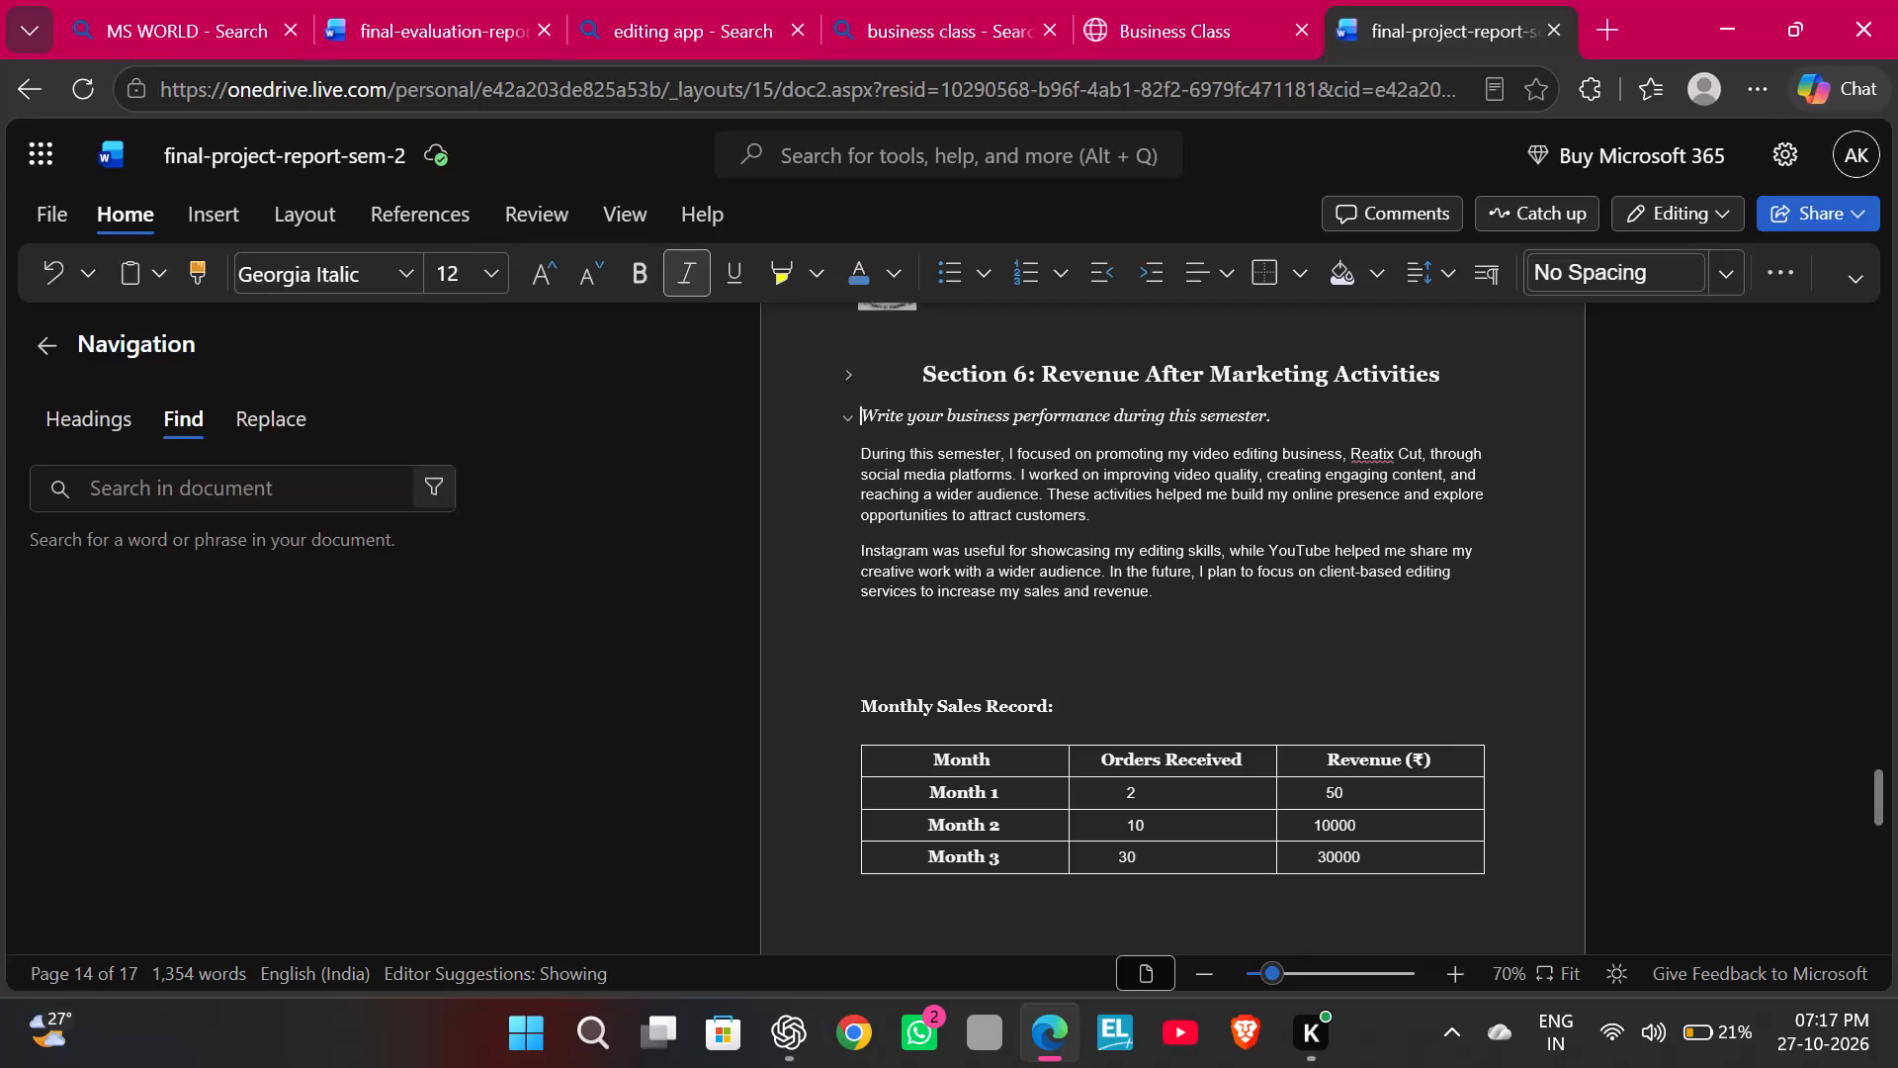
pyautogui.scroll(-1, 1128, 470)
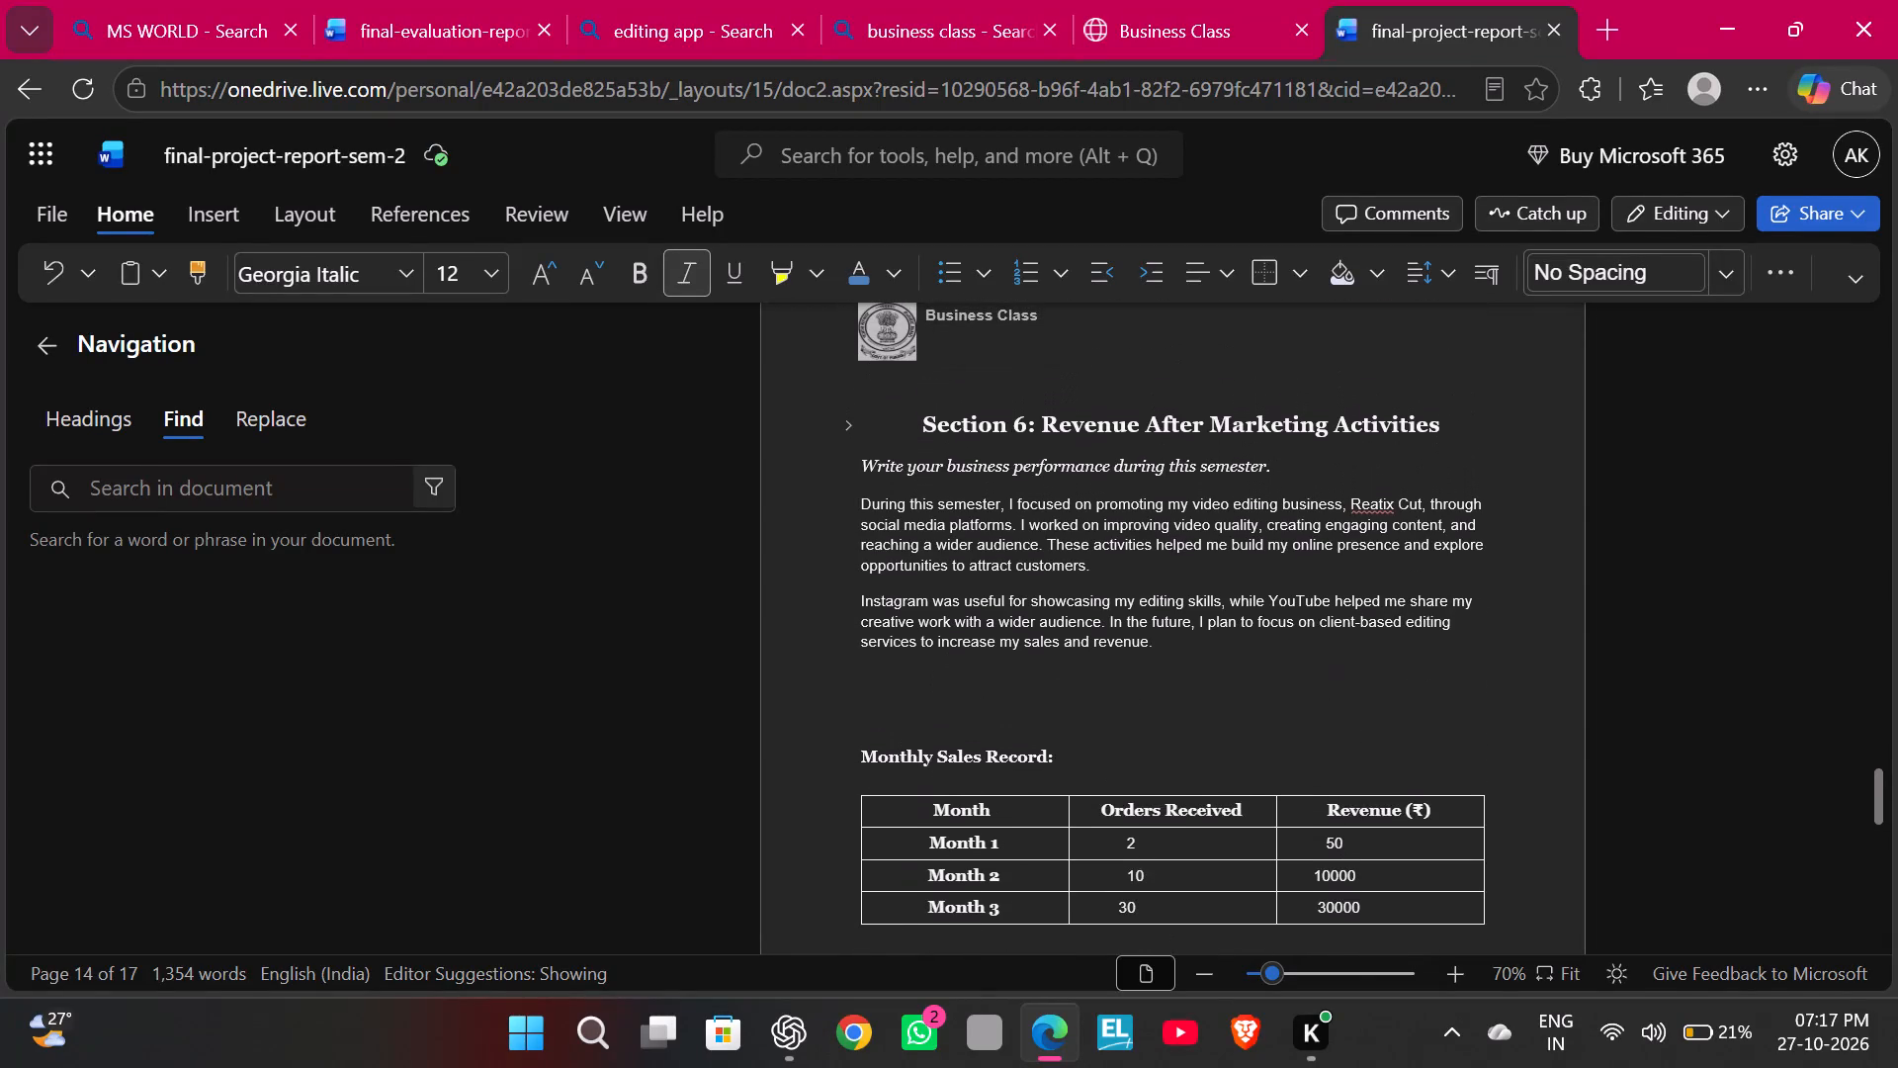
pyautogui.moveTo(921, 422); pyautogui.dragTo(1492, 412)
pyautogui.click(1046, 338)
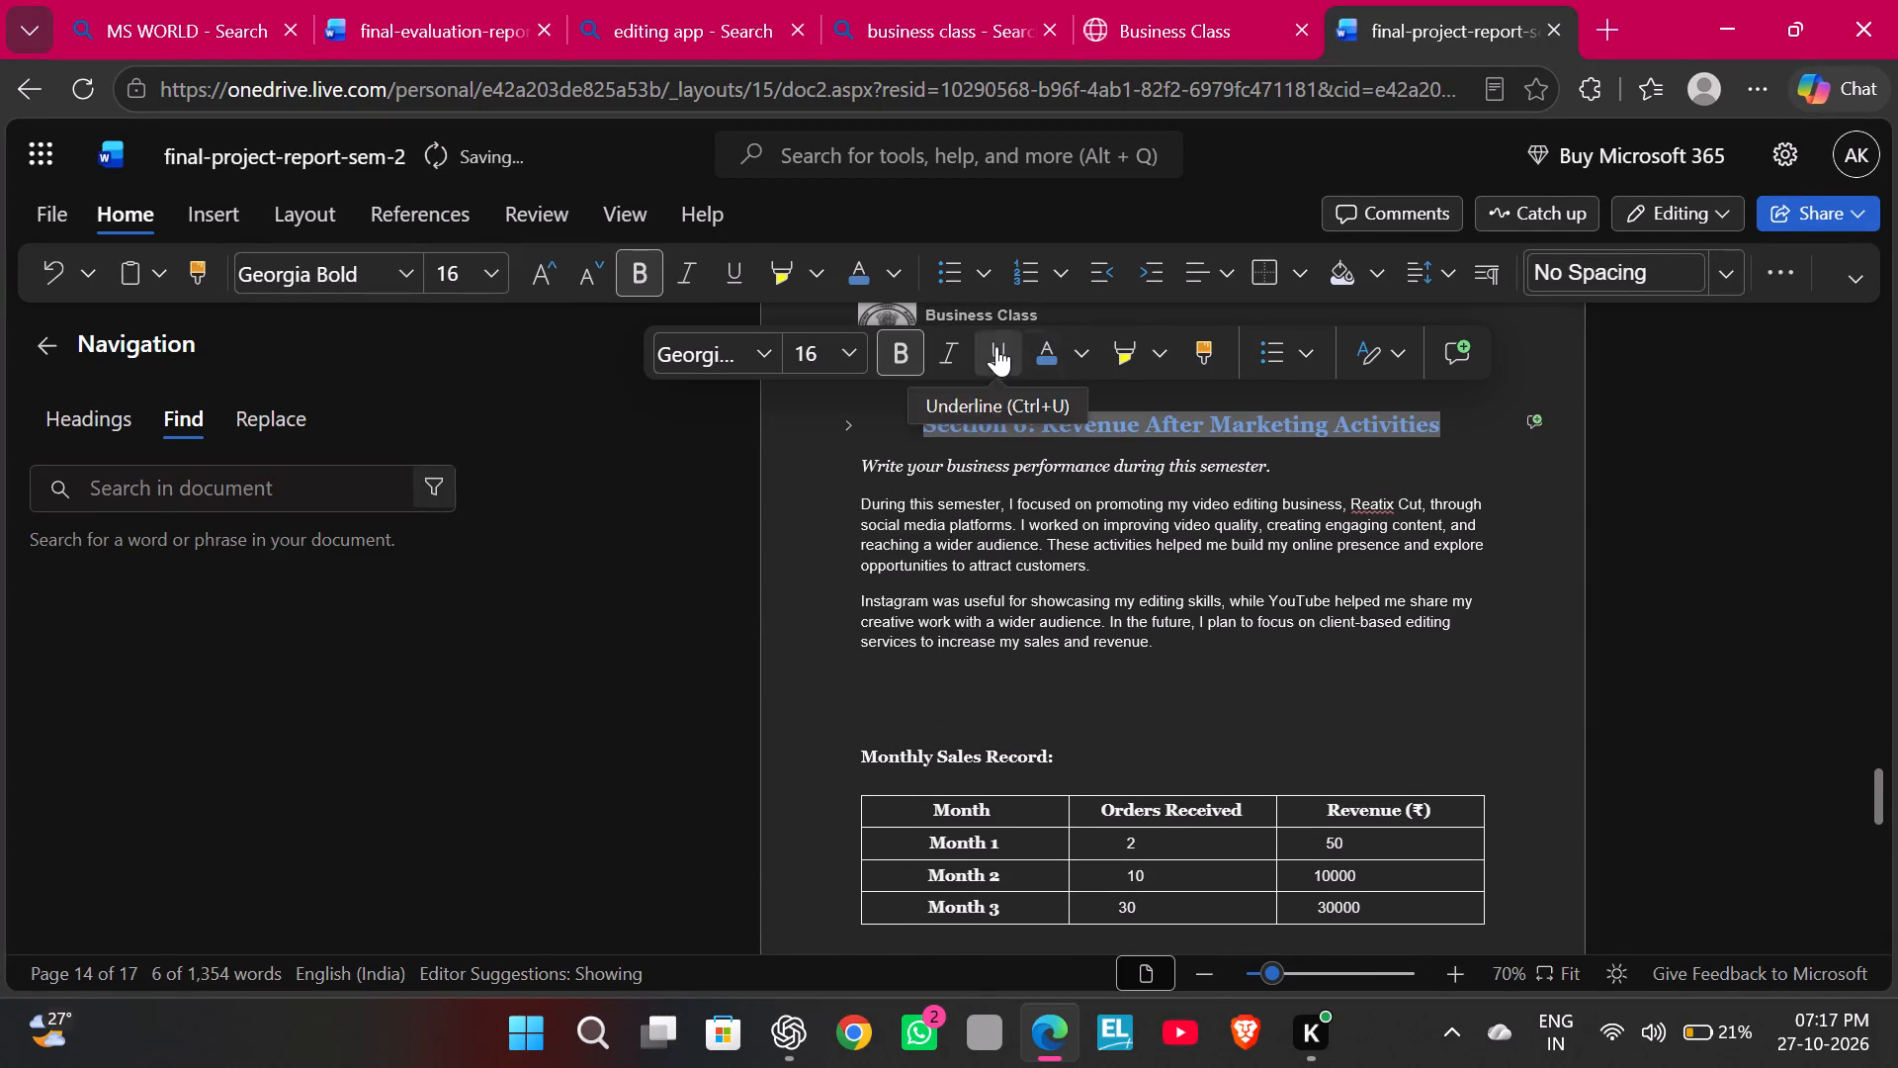
pyautogui.click(994, 346)
# Delete the surplus empty lines above the heading "Section 7: Experience and Learning", keeping the heading on its own page.
pyautogui.scroll(-2, 1000, 571)
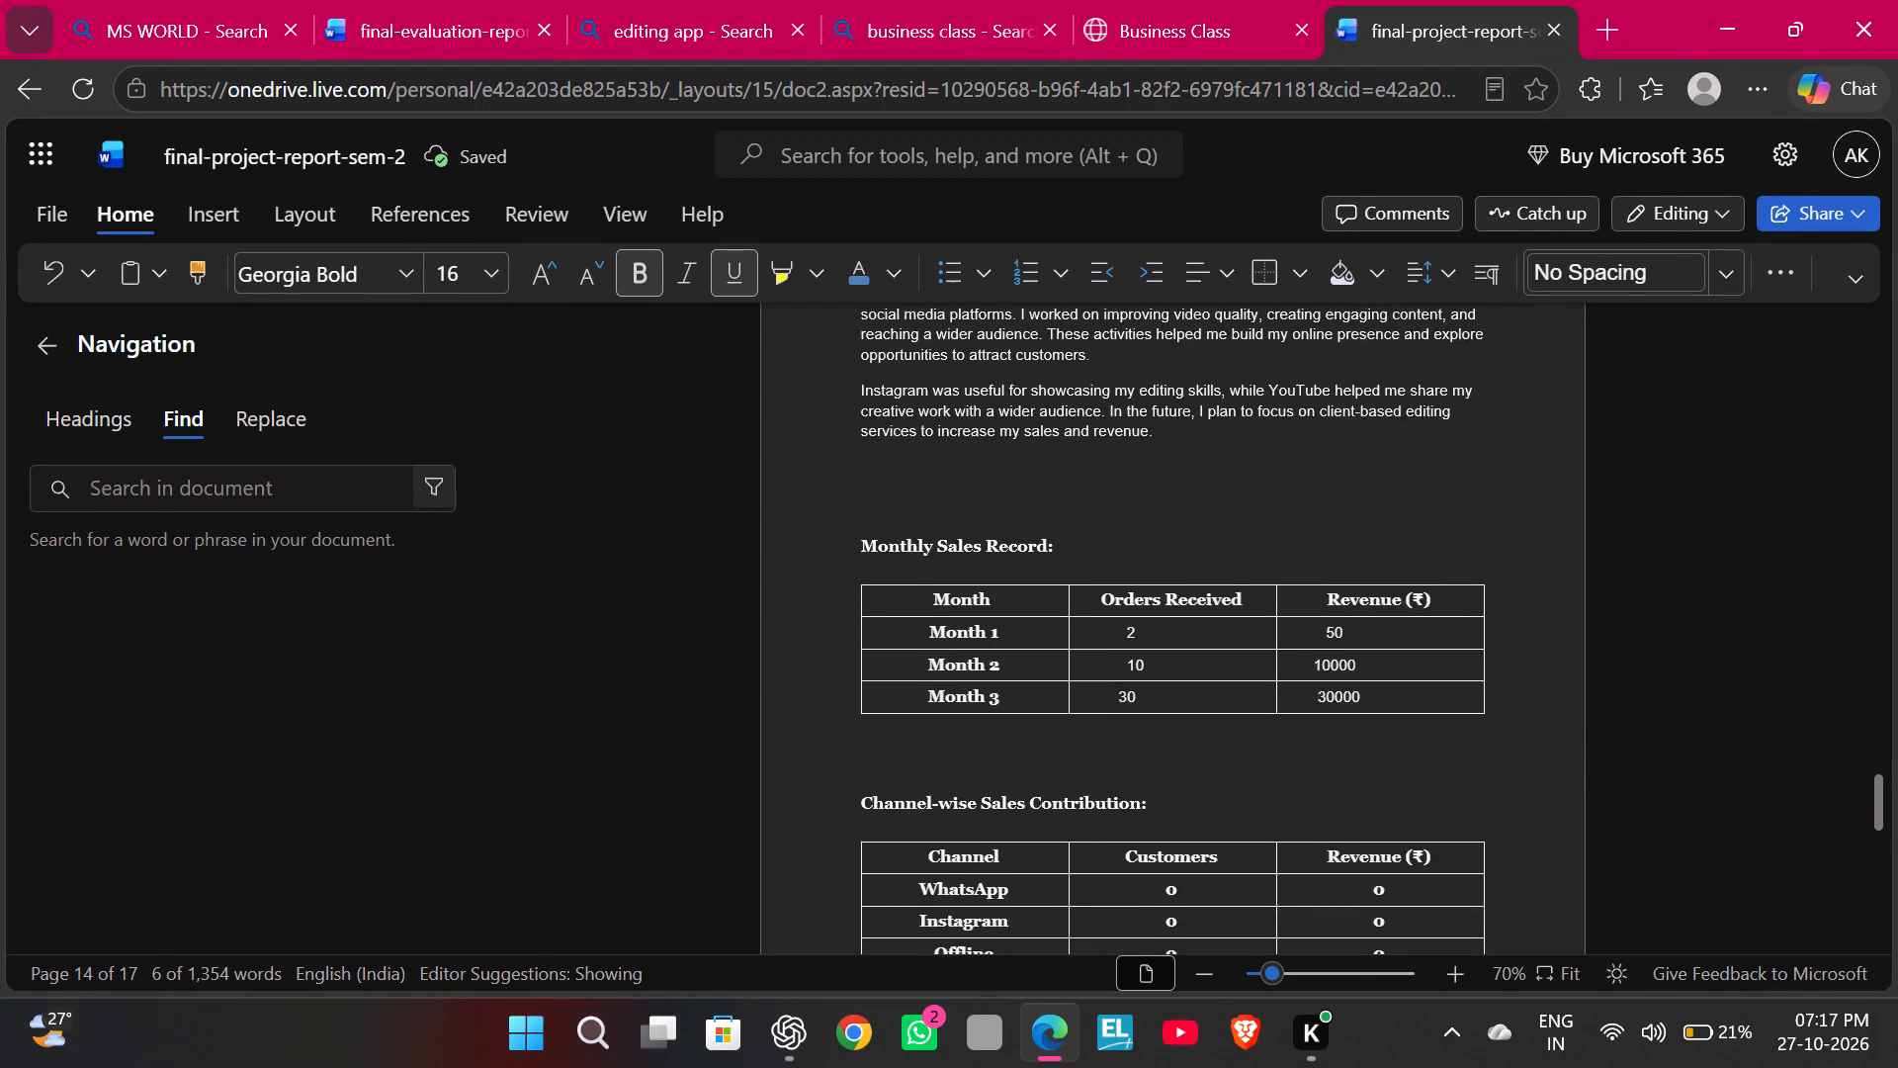
pyautogui.scroll(-2, 1000, 571)
pyautogui.click(994, 587)
pyautogui.click(971, 728)
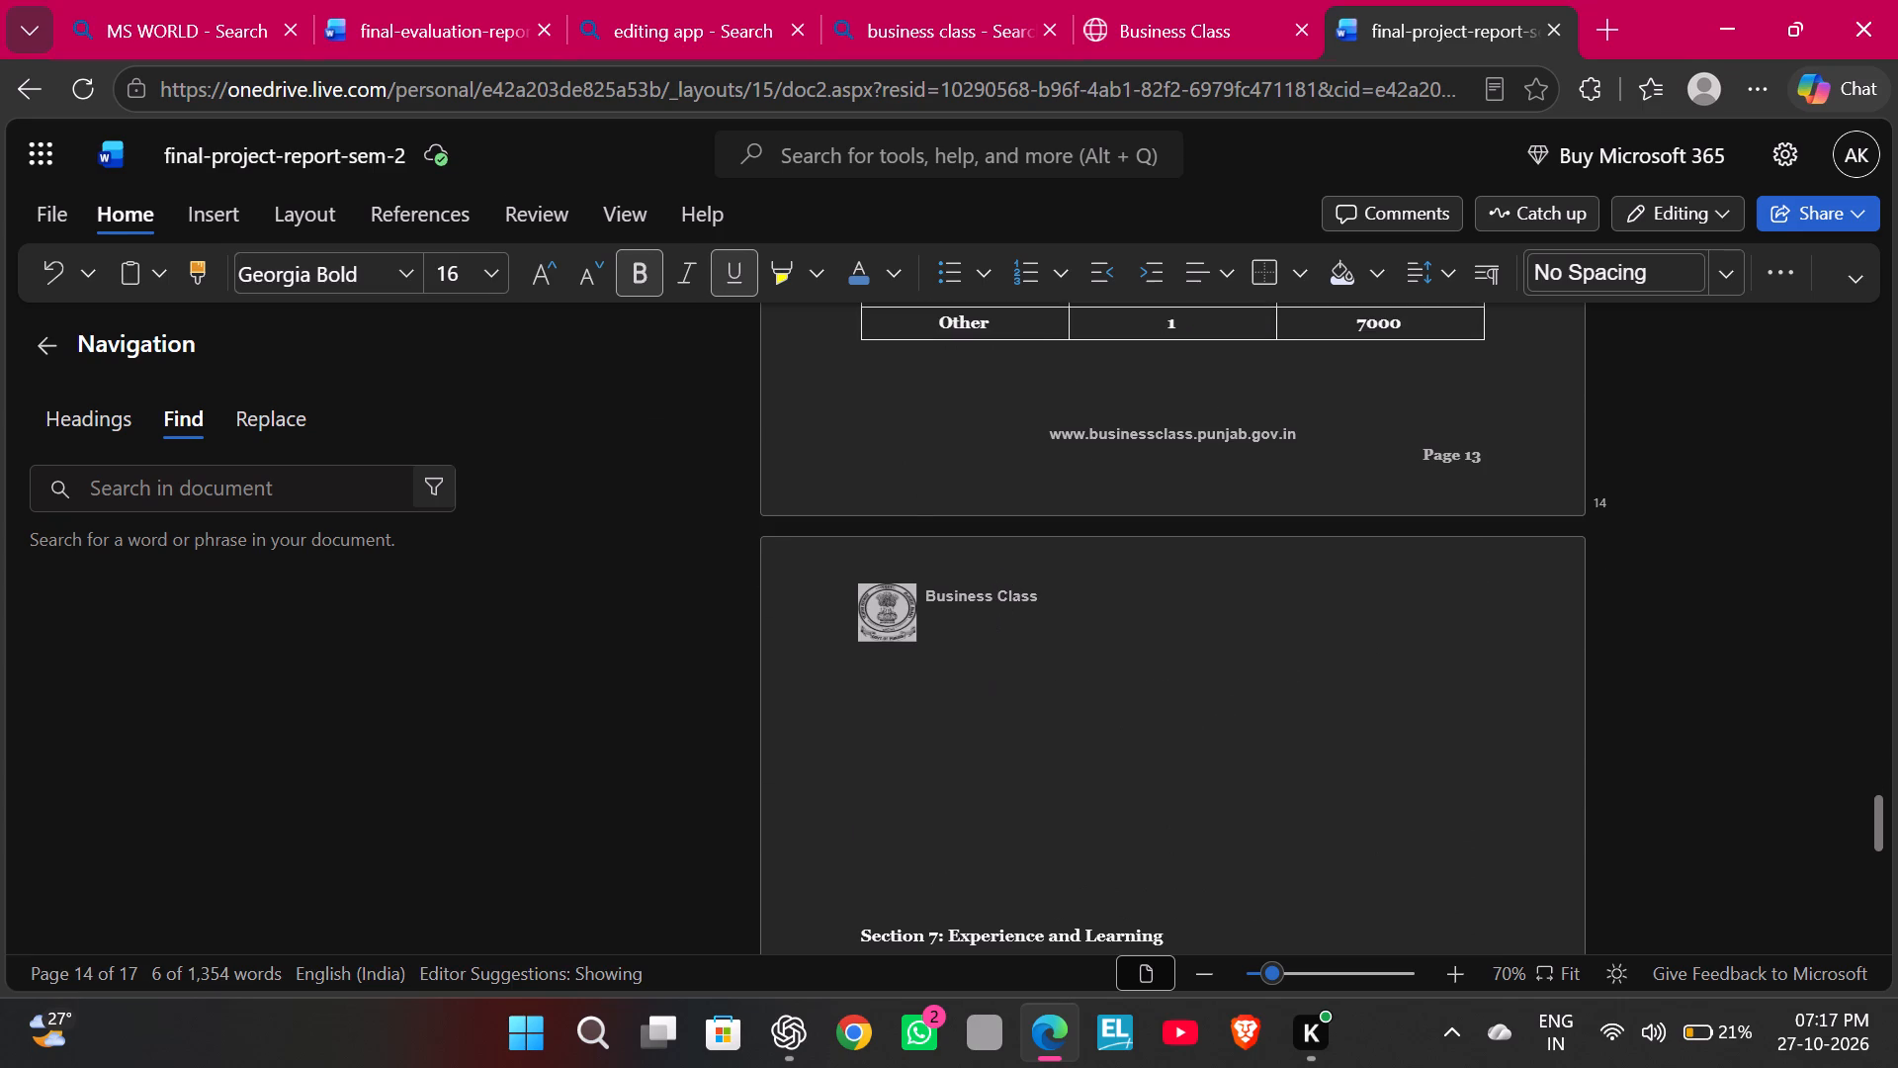
pyautogui.scroll(-1, 971, 728)
pyautogui.click(918, 751)
pyautogui.press('BackSpace')
pyautogui.press('BackSpace')
pyautogui.press('BackSpace')
pyautogui.press('BackSpace')
pyautogui.press('BackSpace')
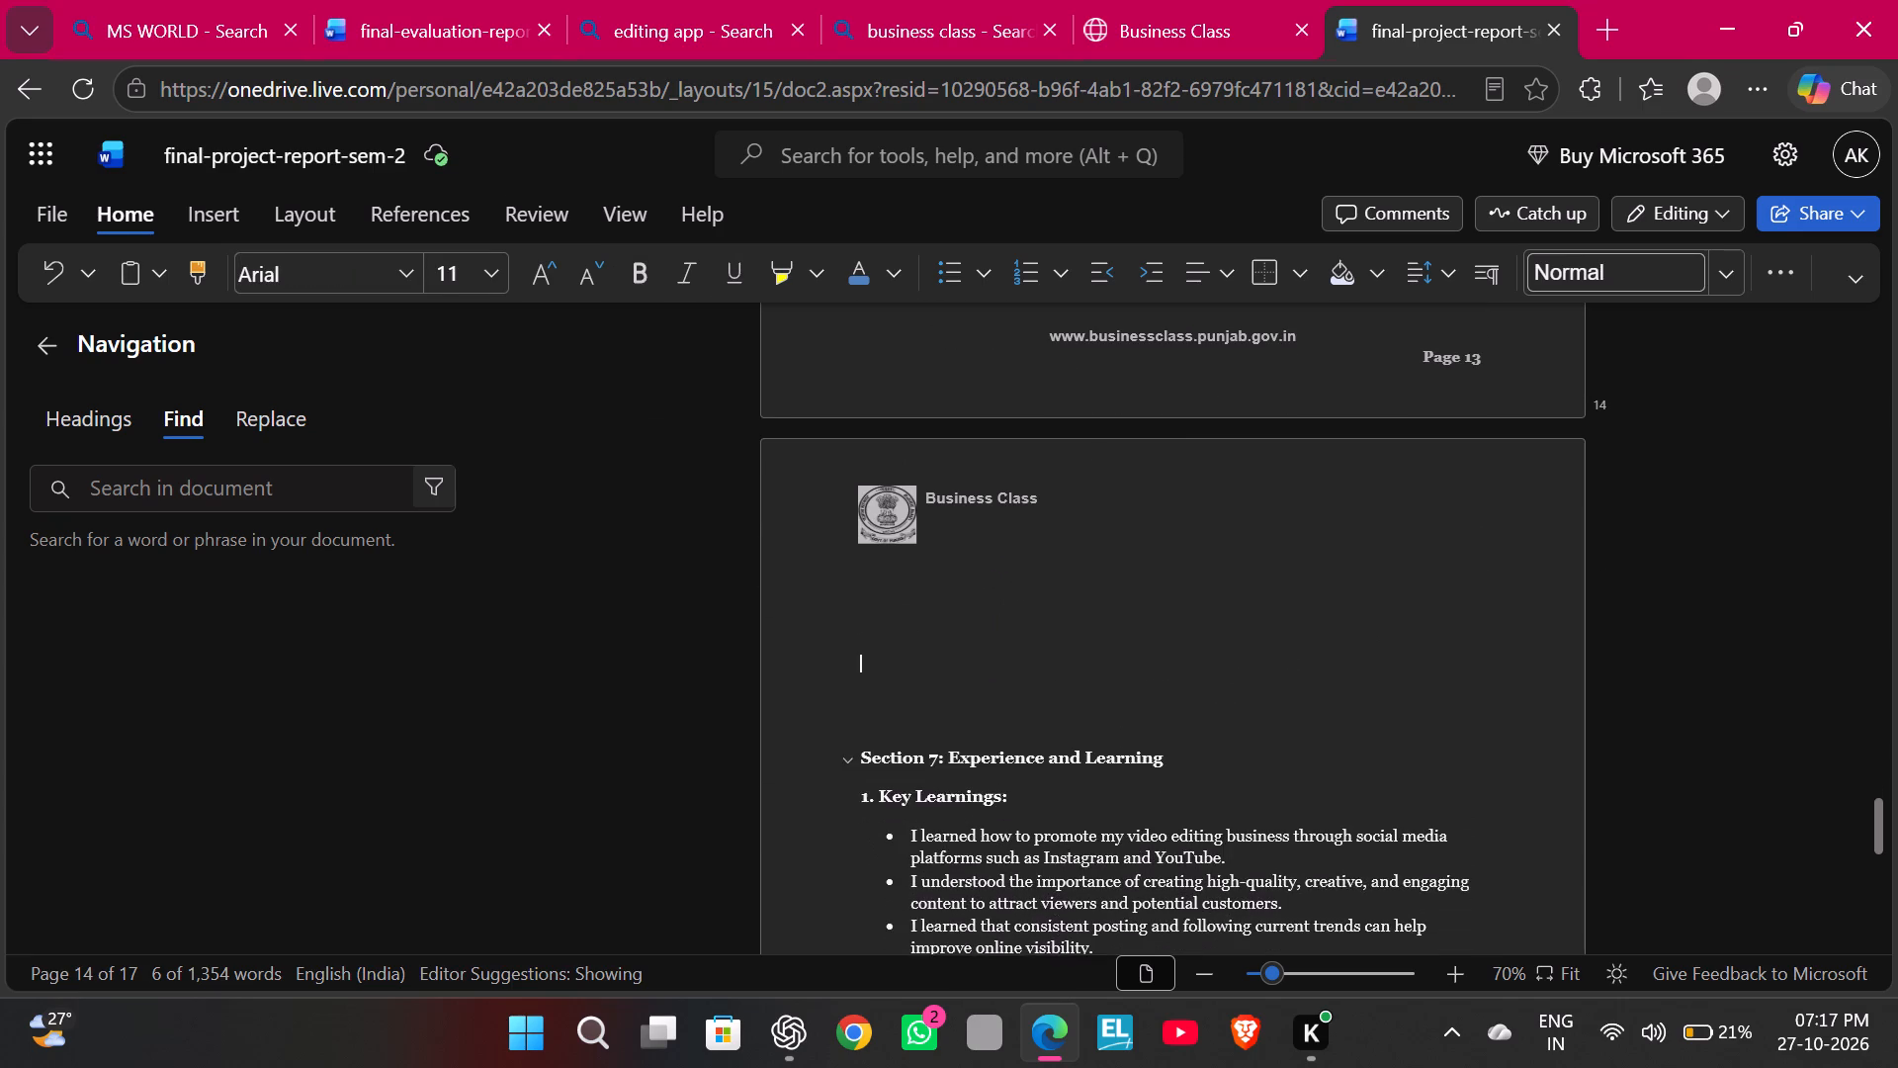
pyautogui.press('BackSpace')
pyautogui.press('BackSpace')
pyautogui.press('BackSpace')
pyautogui.press('BackSpace')
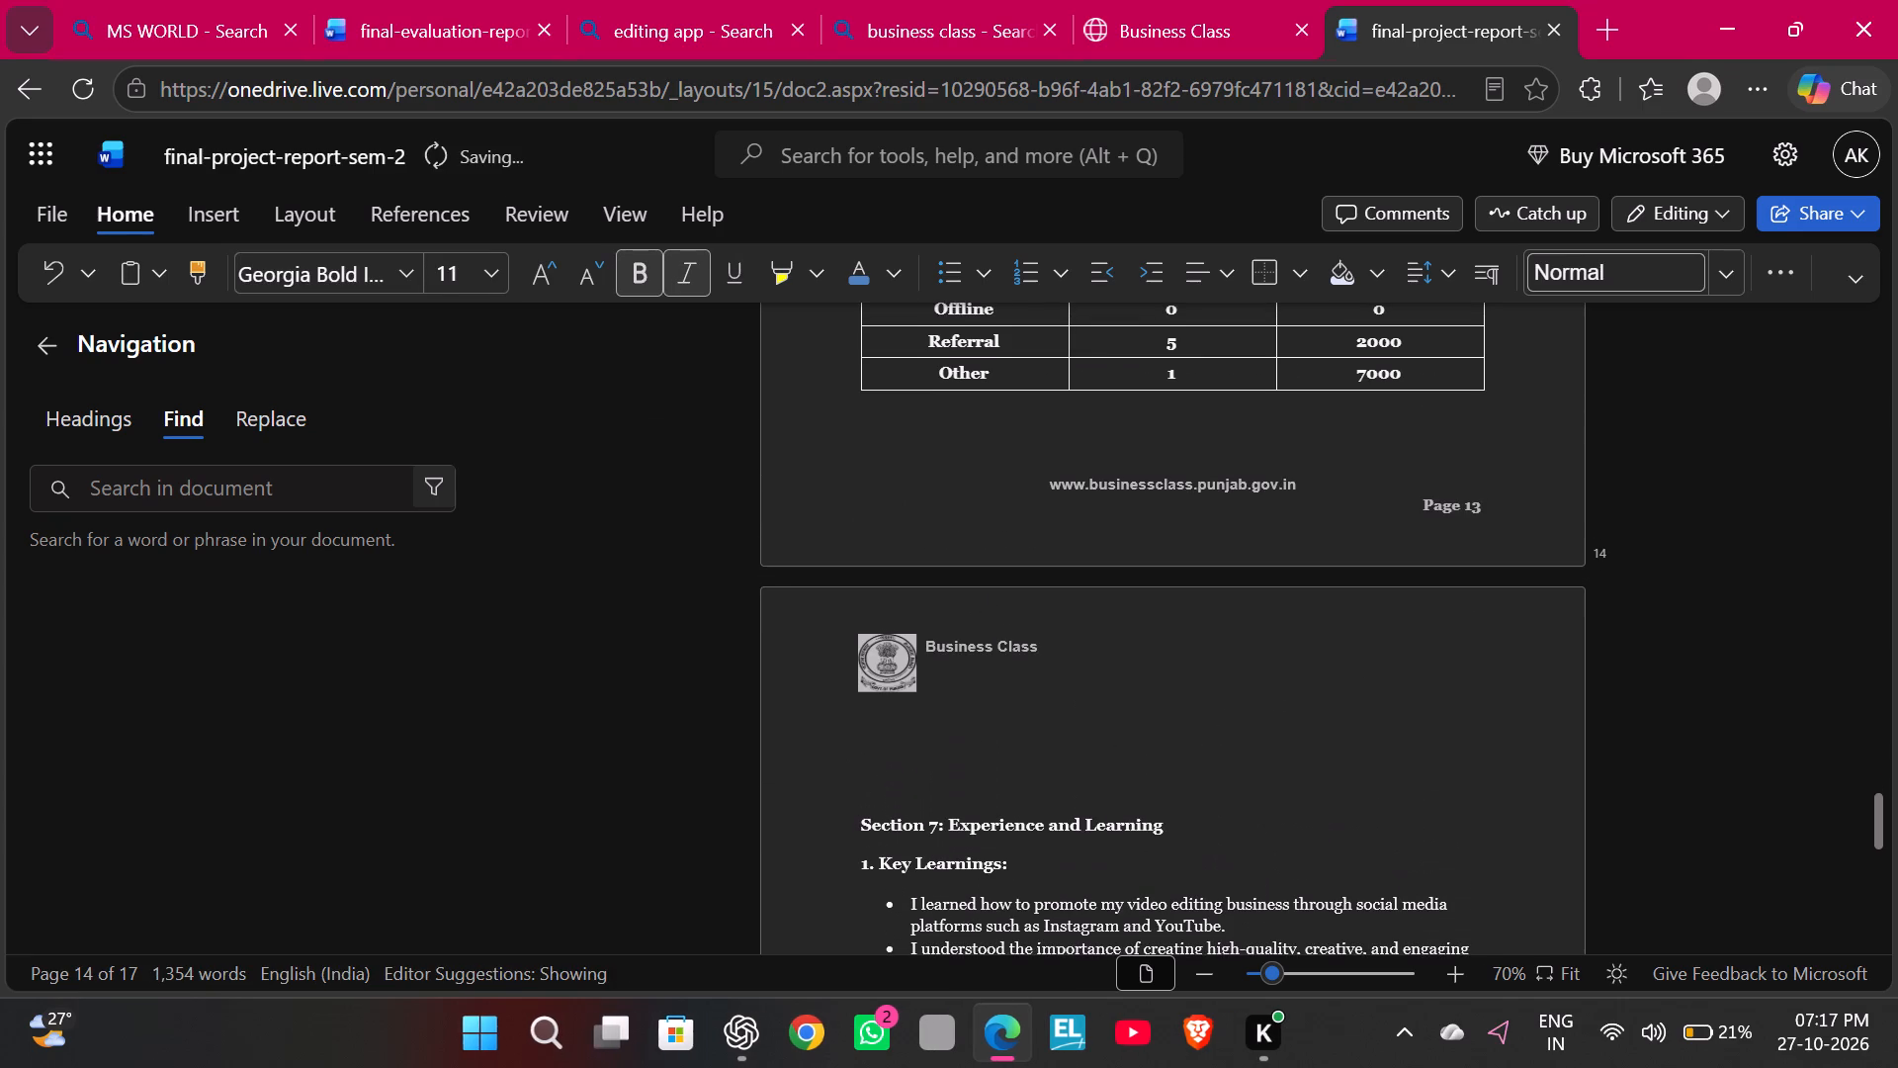
# Format the heading "Section 7: Experience and Learning" with font size 18, underline and blue font colour.
pyautogui.scroll(-1, 955, 807)
pyautogui.moveTo(1171, 805); pyautogui.dragTo(869, 778)
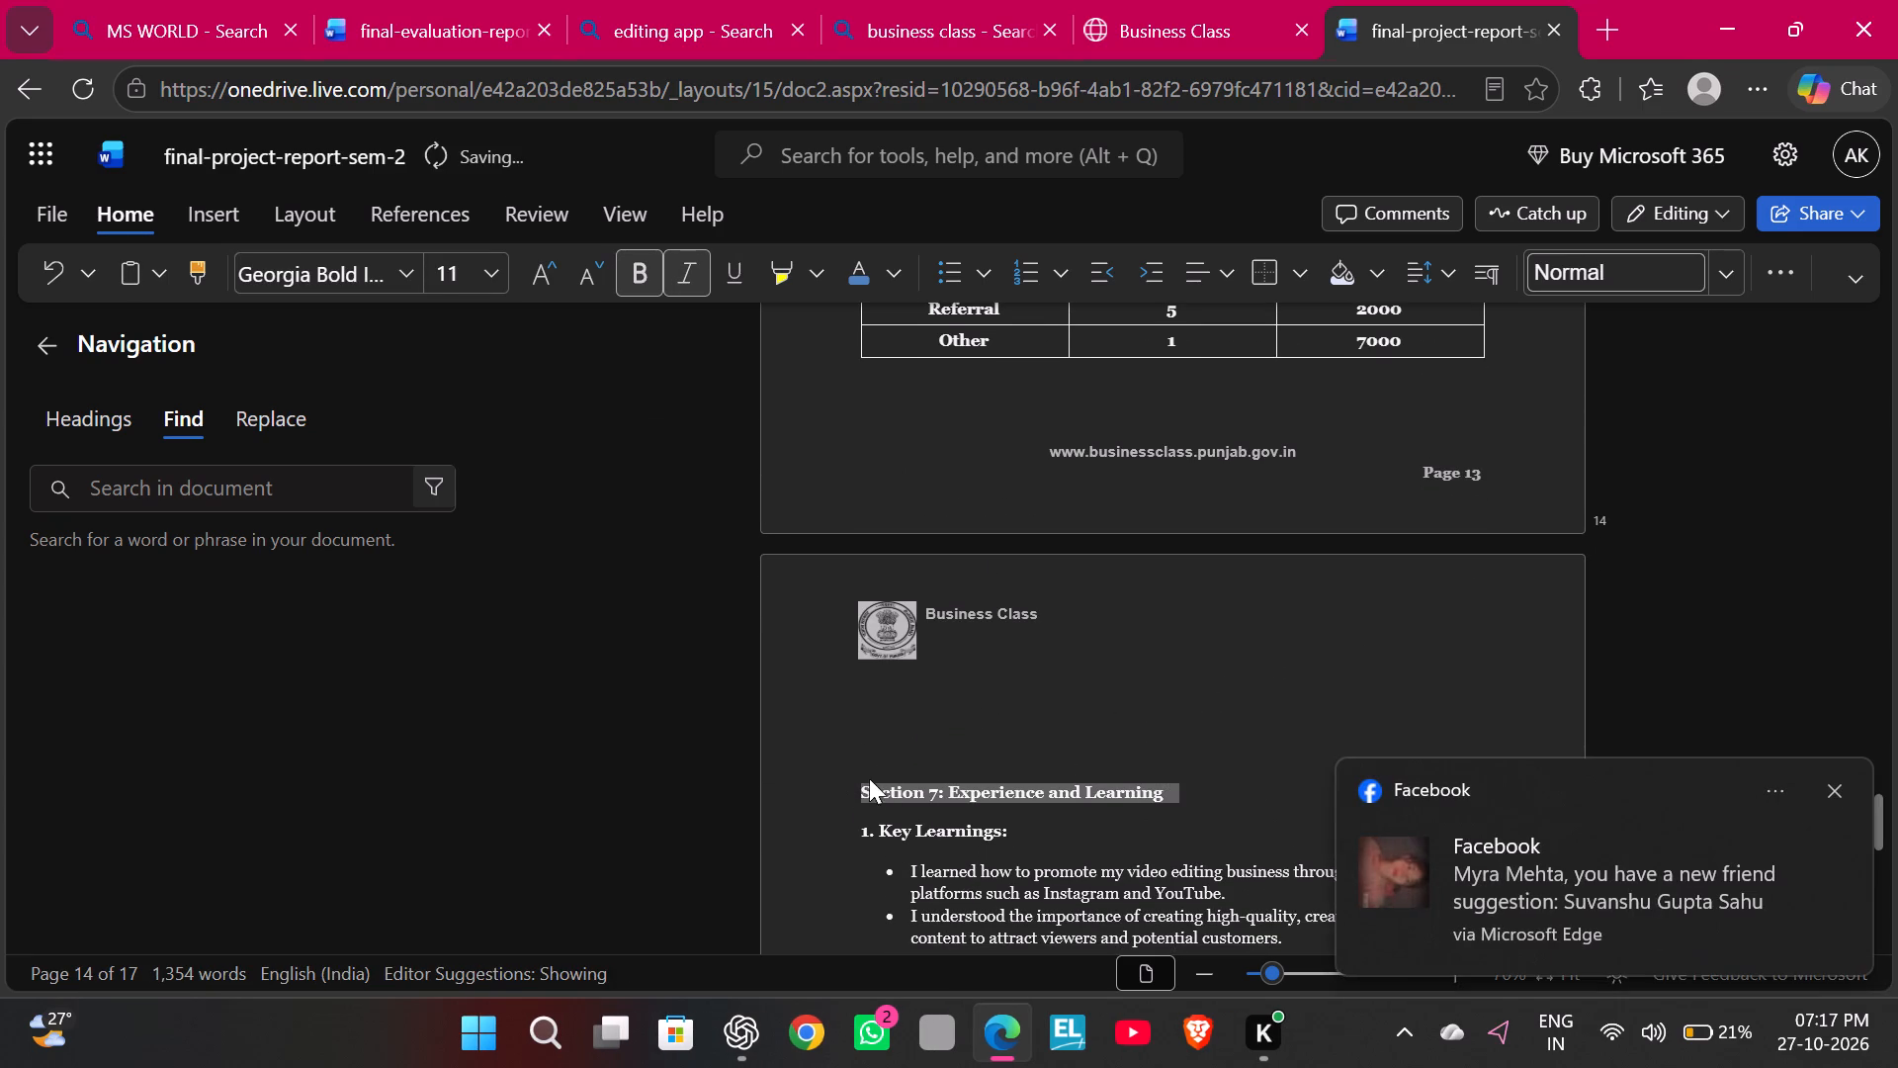
pyautogui.moveTo(869, 778); pyautogui.dragTo(843, 784)
pyautogui.click(1042, 725)
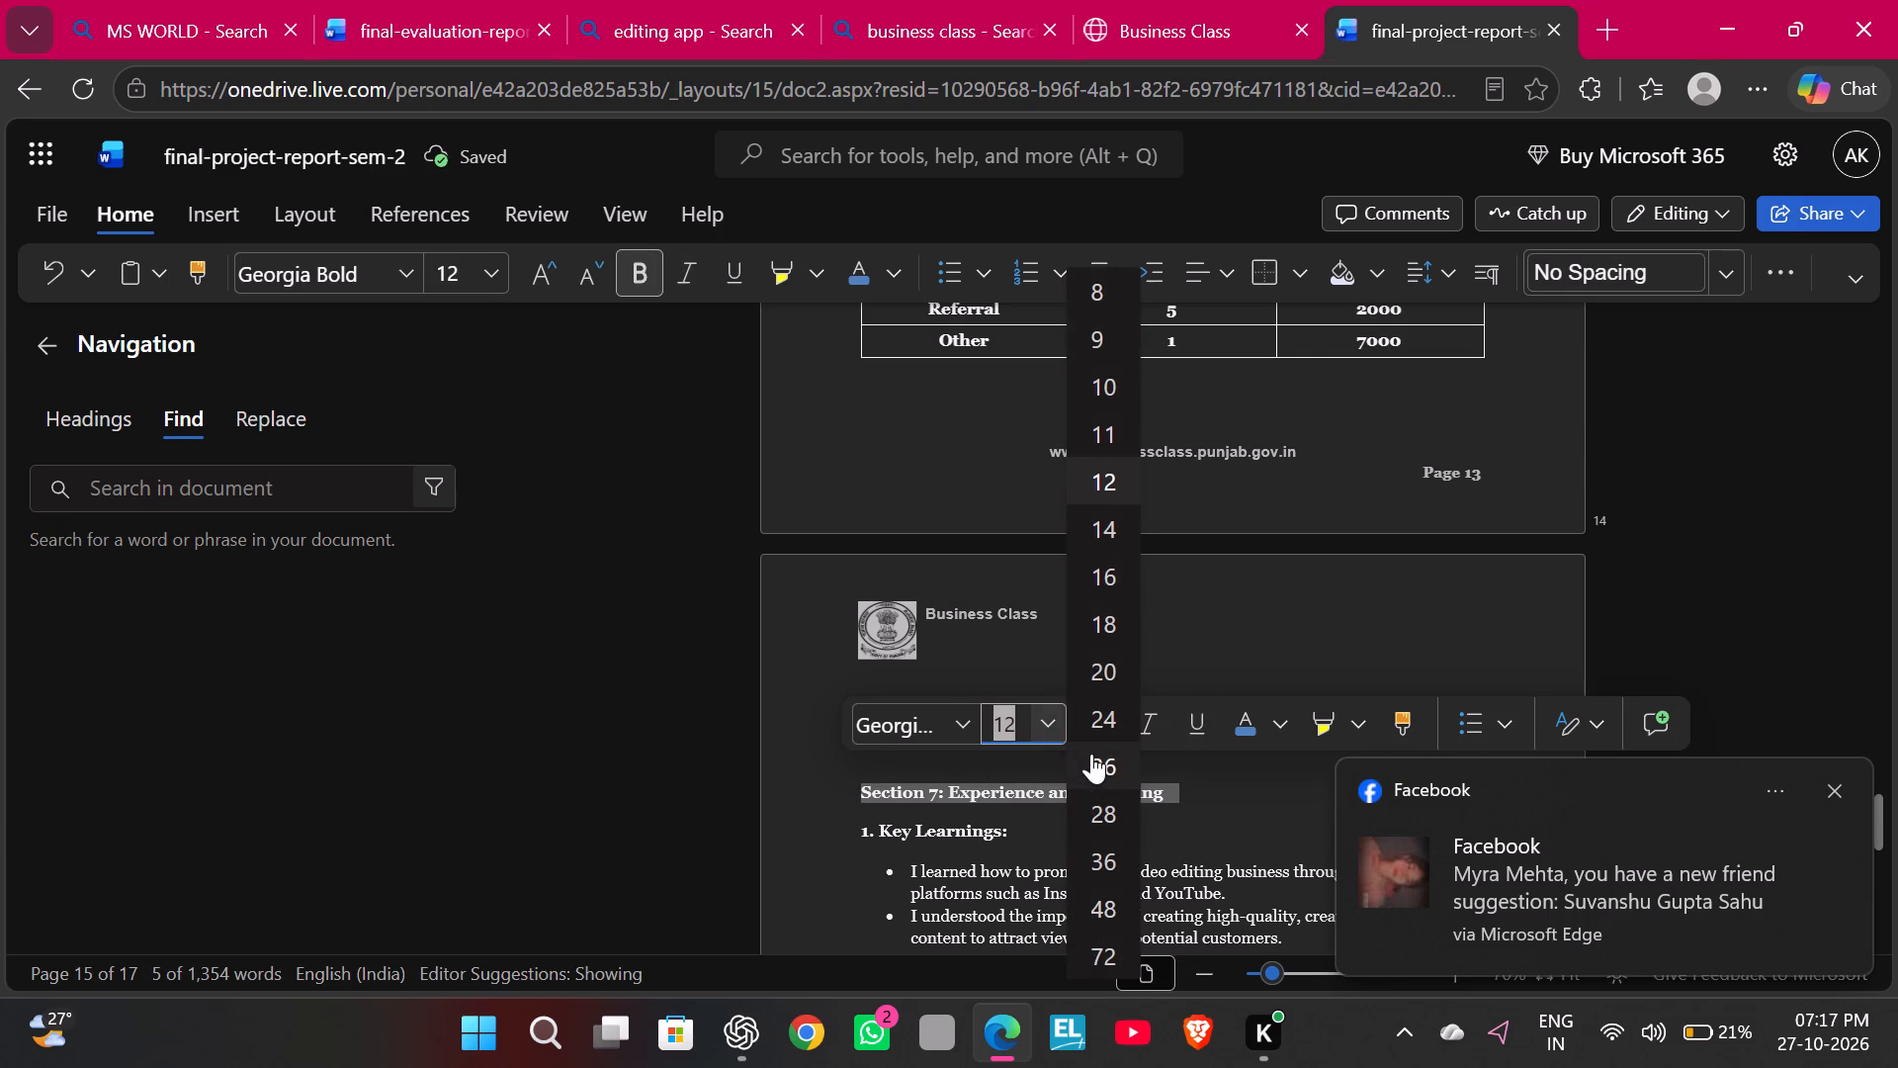
pyautogui.click(1107, 623)
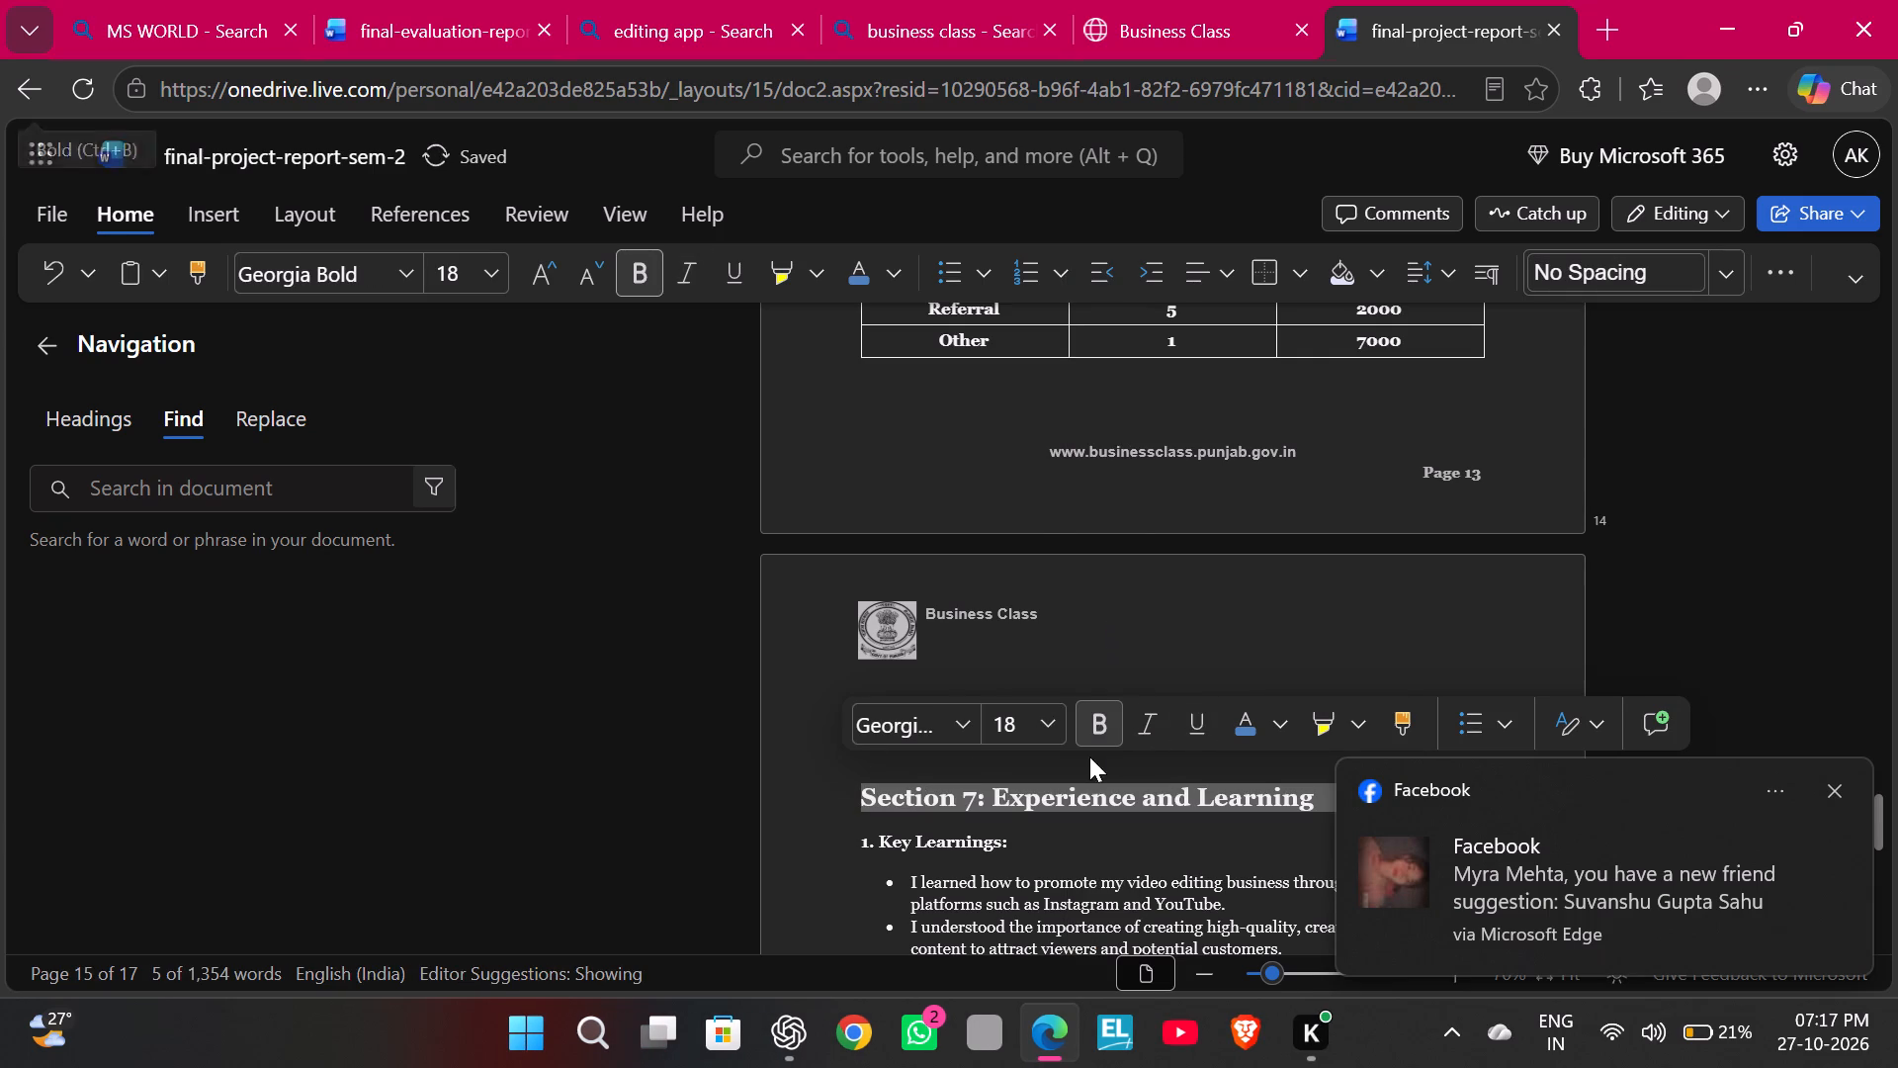
pyautogui.click(1198, 715)
pyautogui.click(1250, 726)
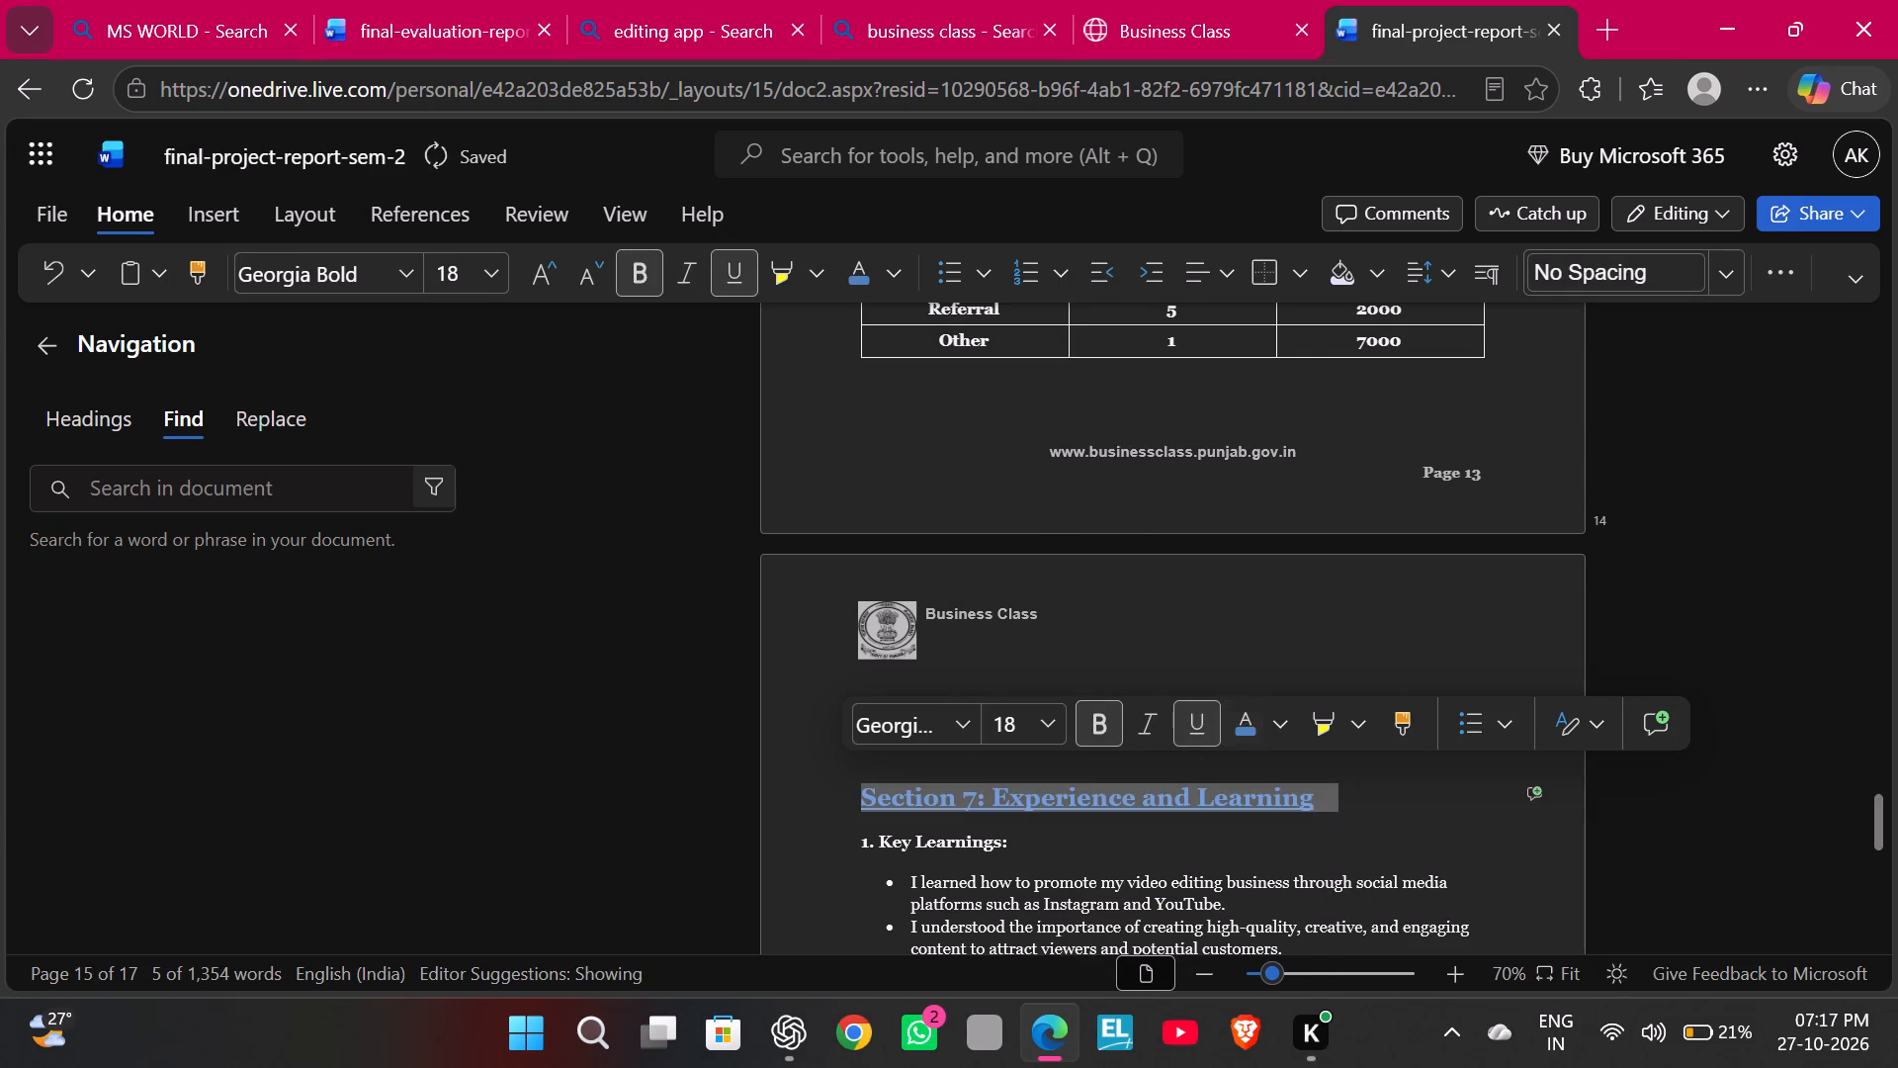
pyautogui.click(1072, 877)
# Insert an empty line above each Section 7 subheading: "3. New Skills Developed:", "2. Challenges Faced:" and "1. Key Learnings:".
pyautogui.scroll(-3, 1072, 877)
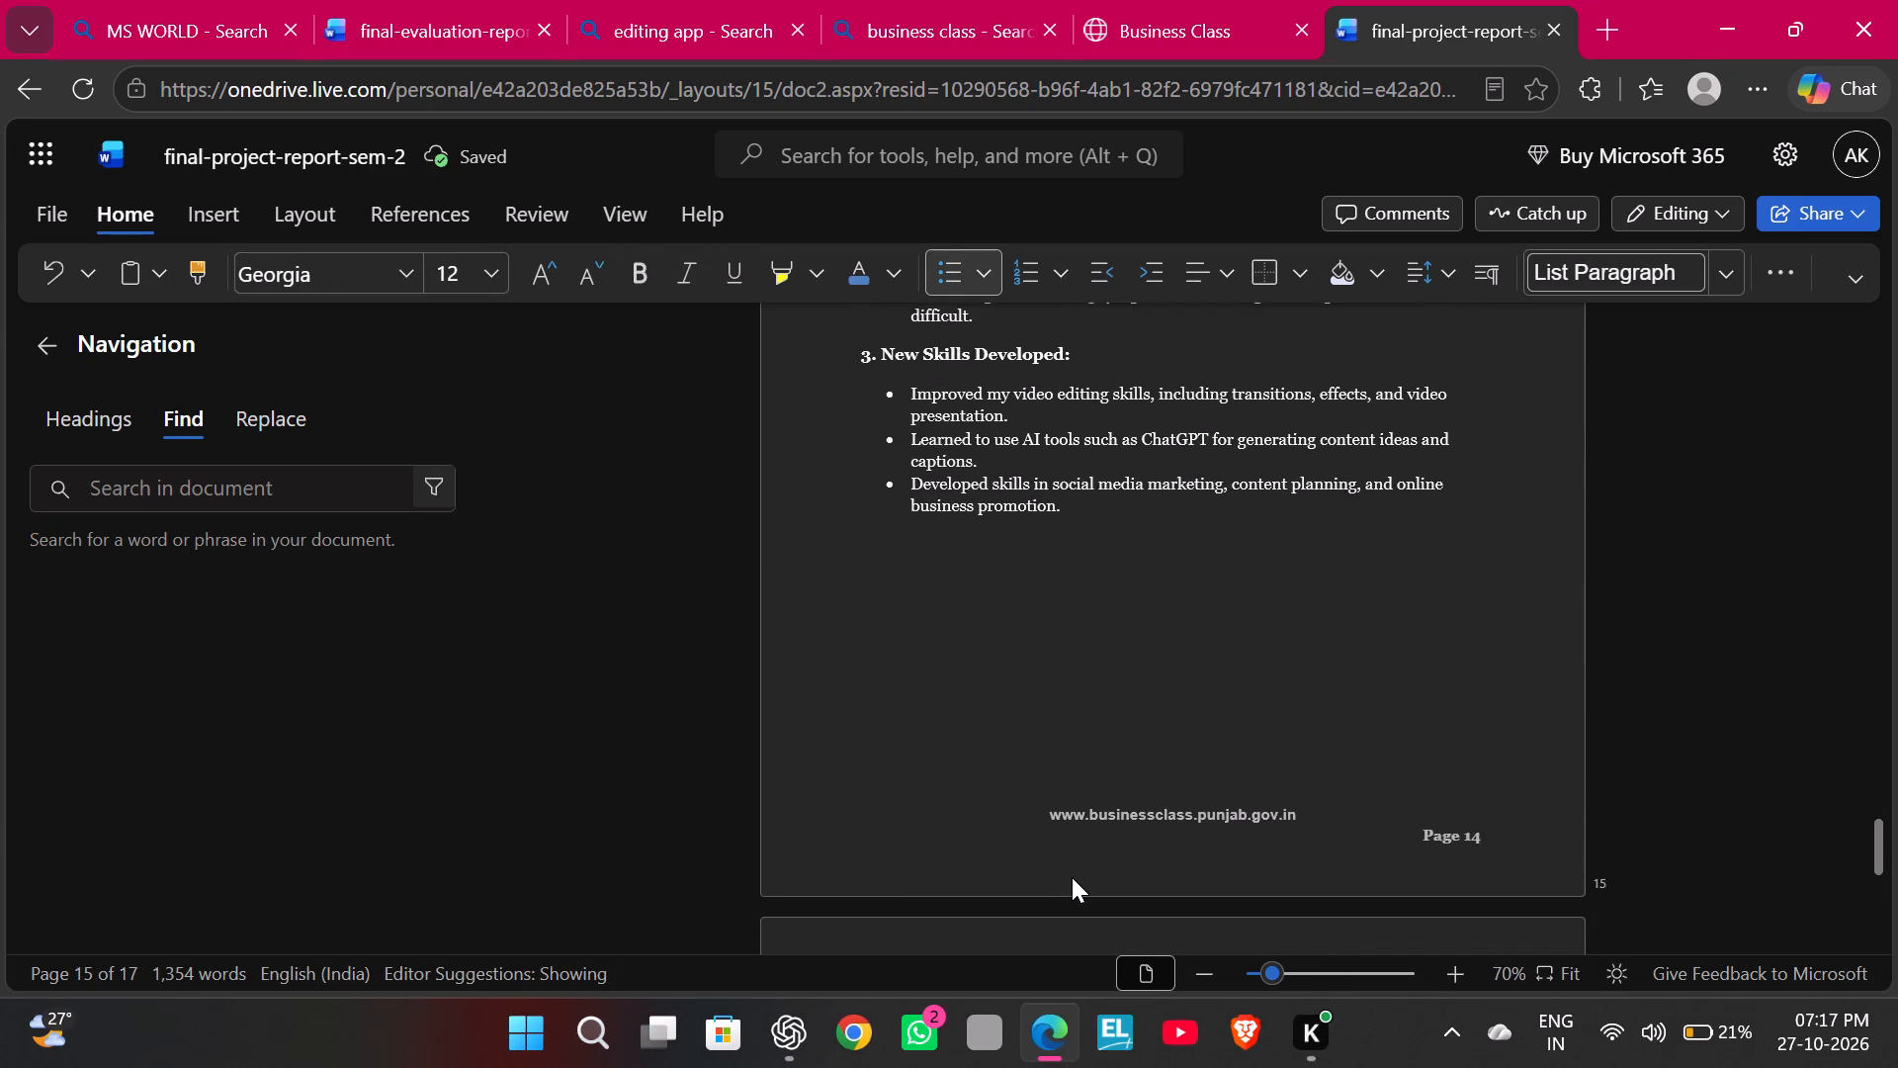
pyautogui.click(838, 532)
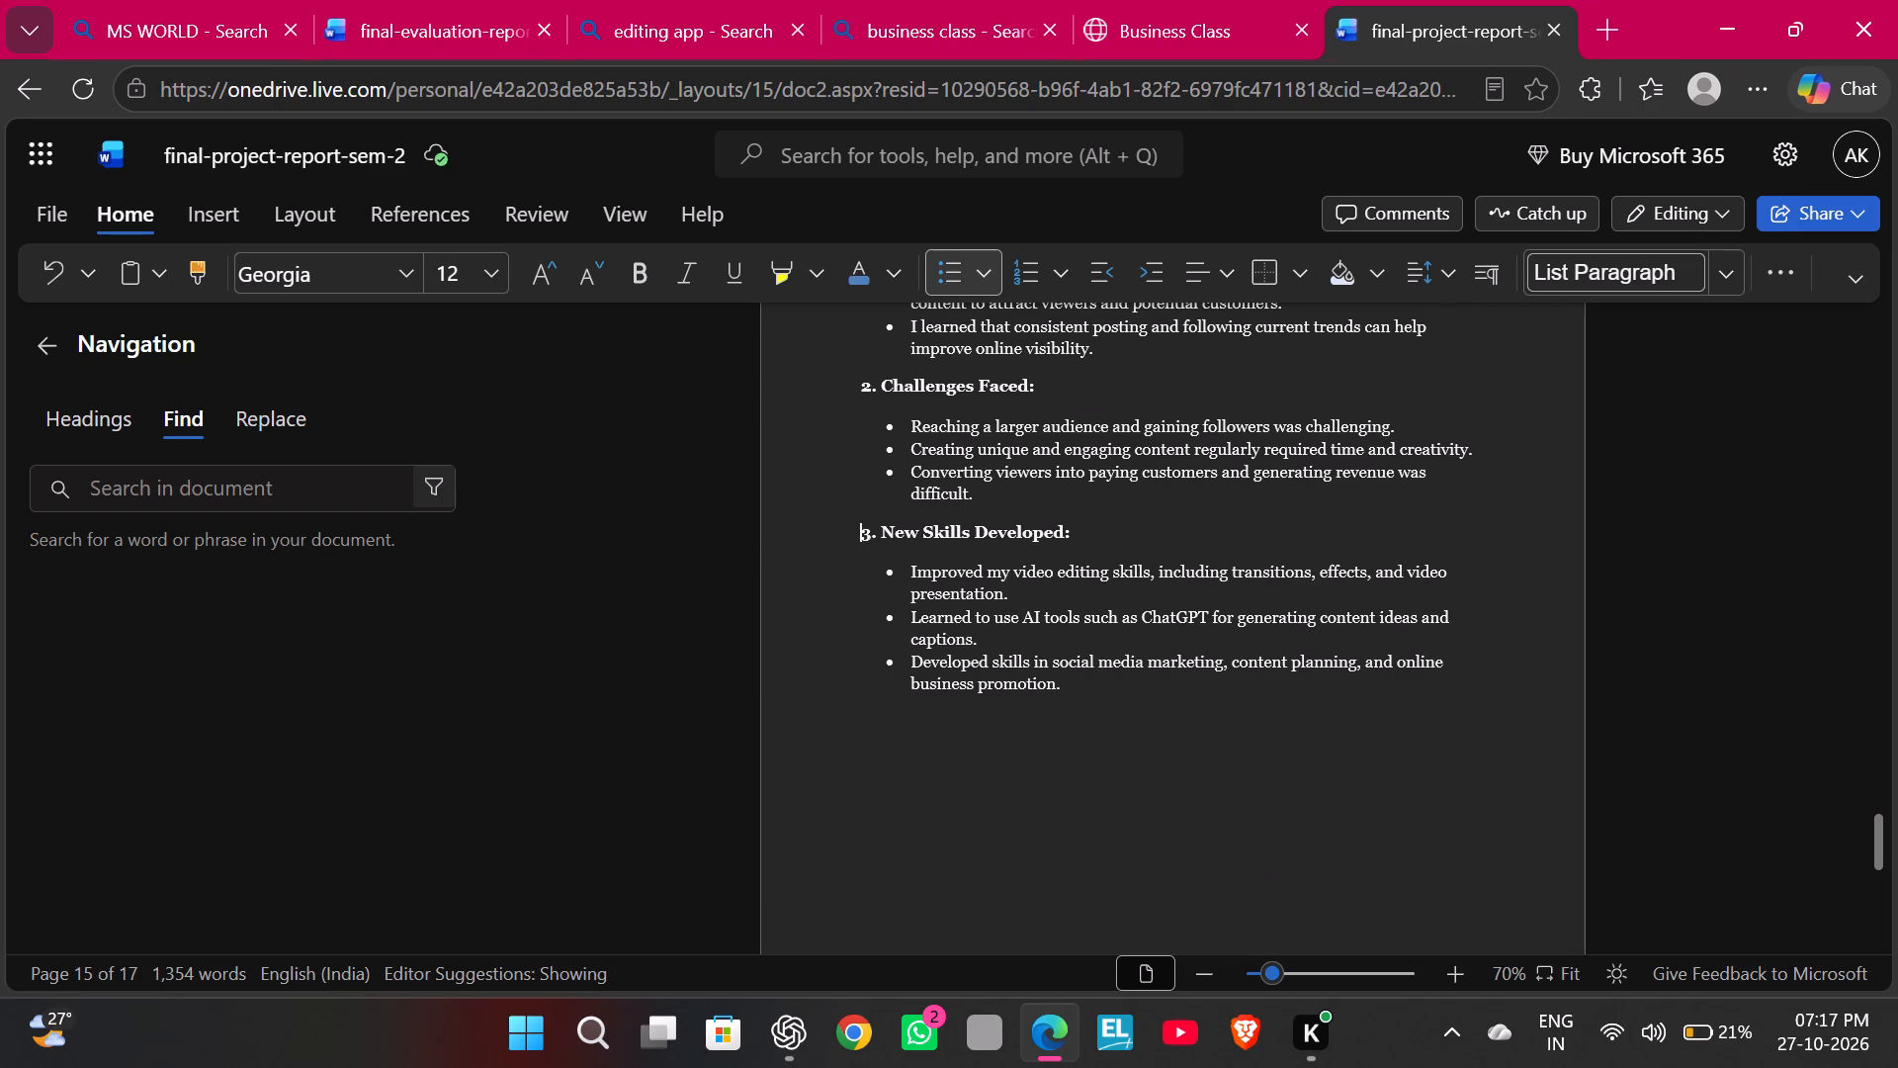
pyautogui.press('Return')
pyautogui.scroll(1, 838, 532)
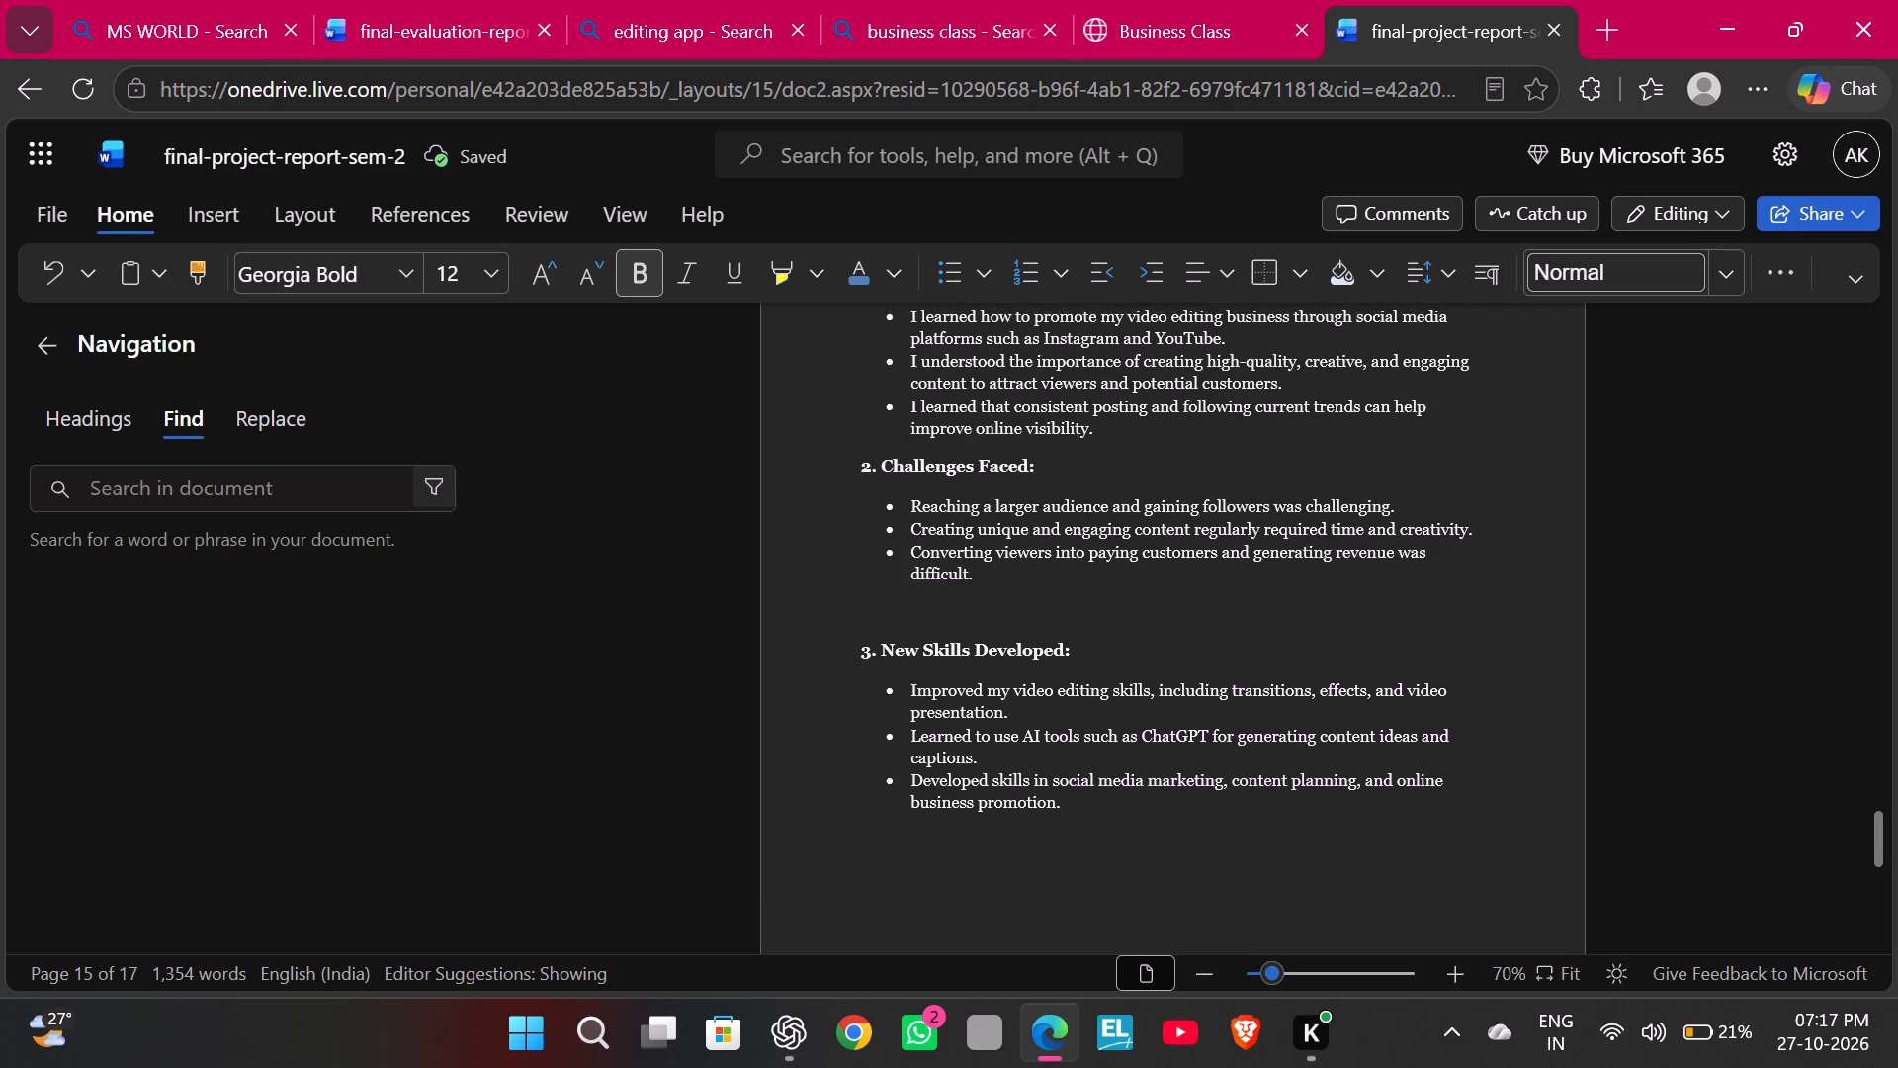
pyautogui.click(828, 447)
pyautogui.click(862, 476)
pyautogui.press('Return')
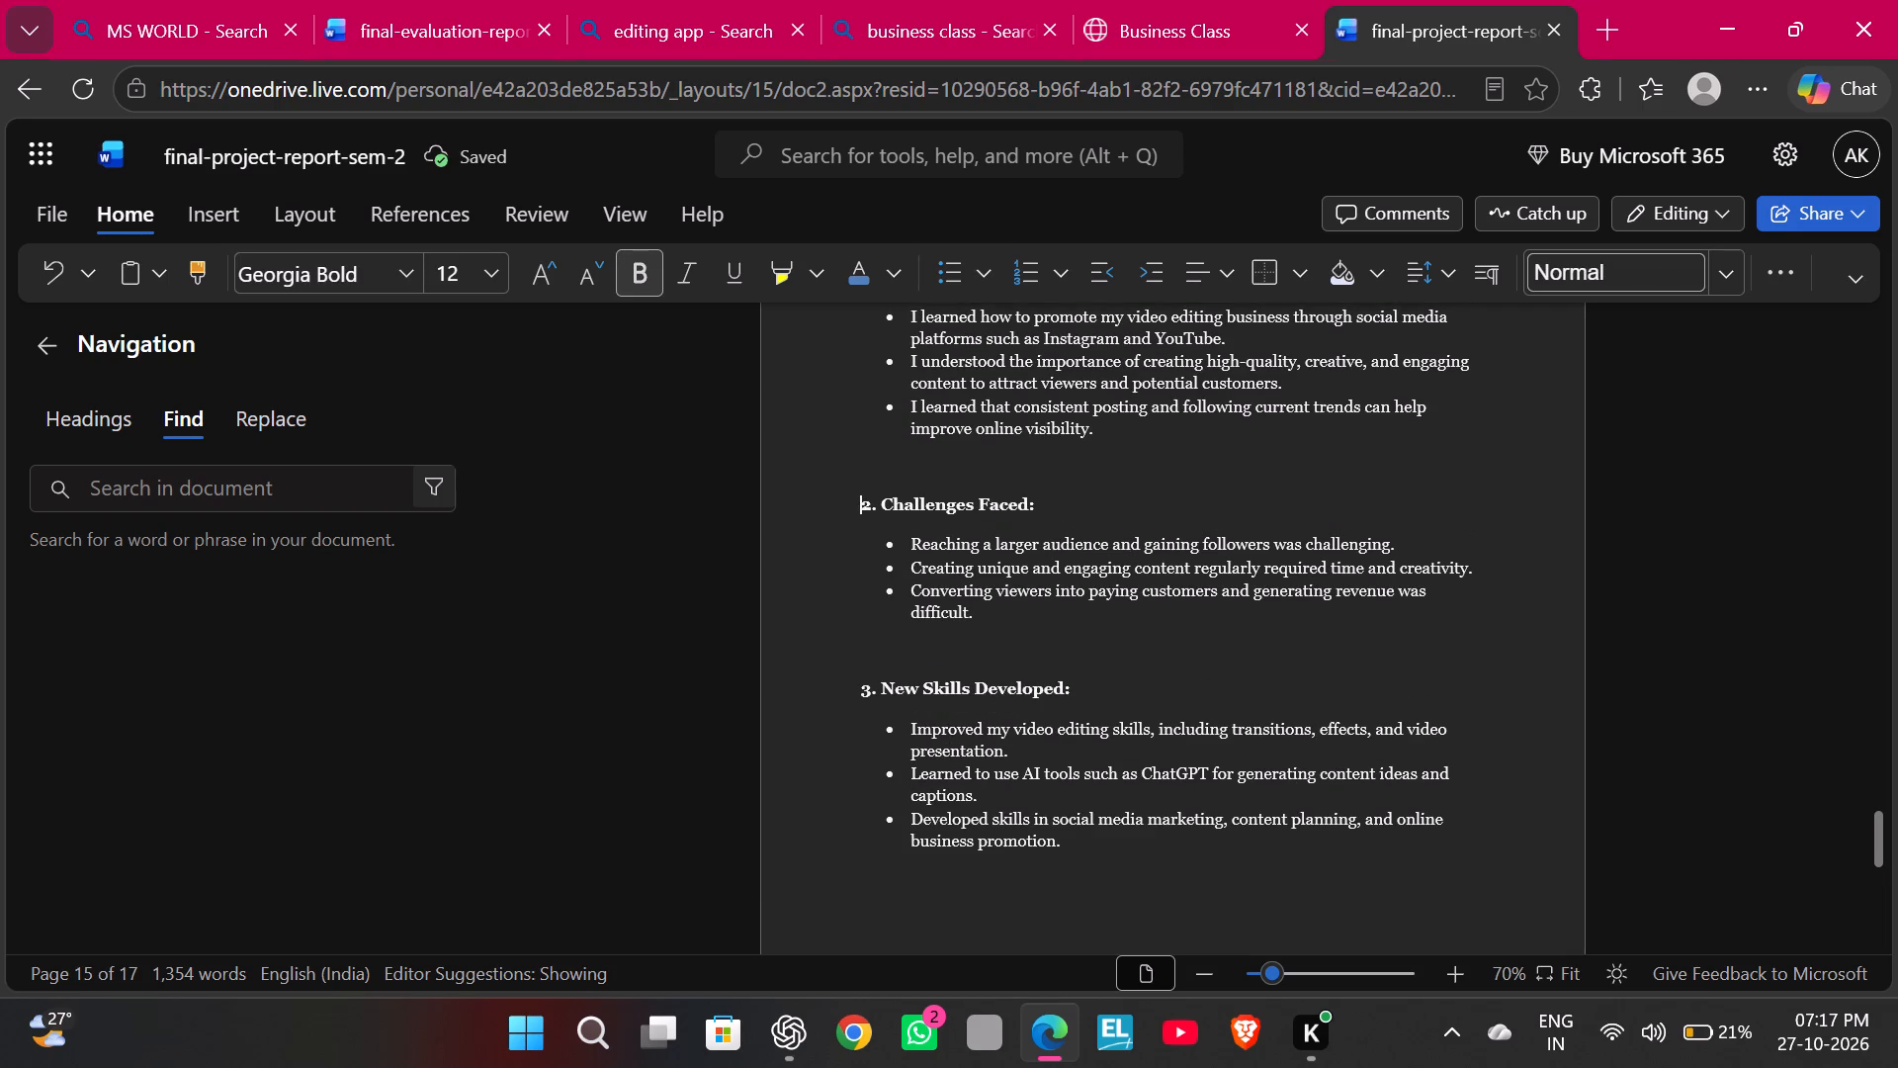
pyautogui.scroll(1, 911, 434)
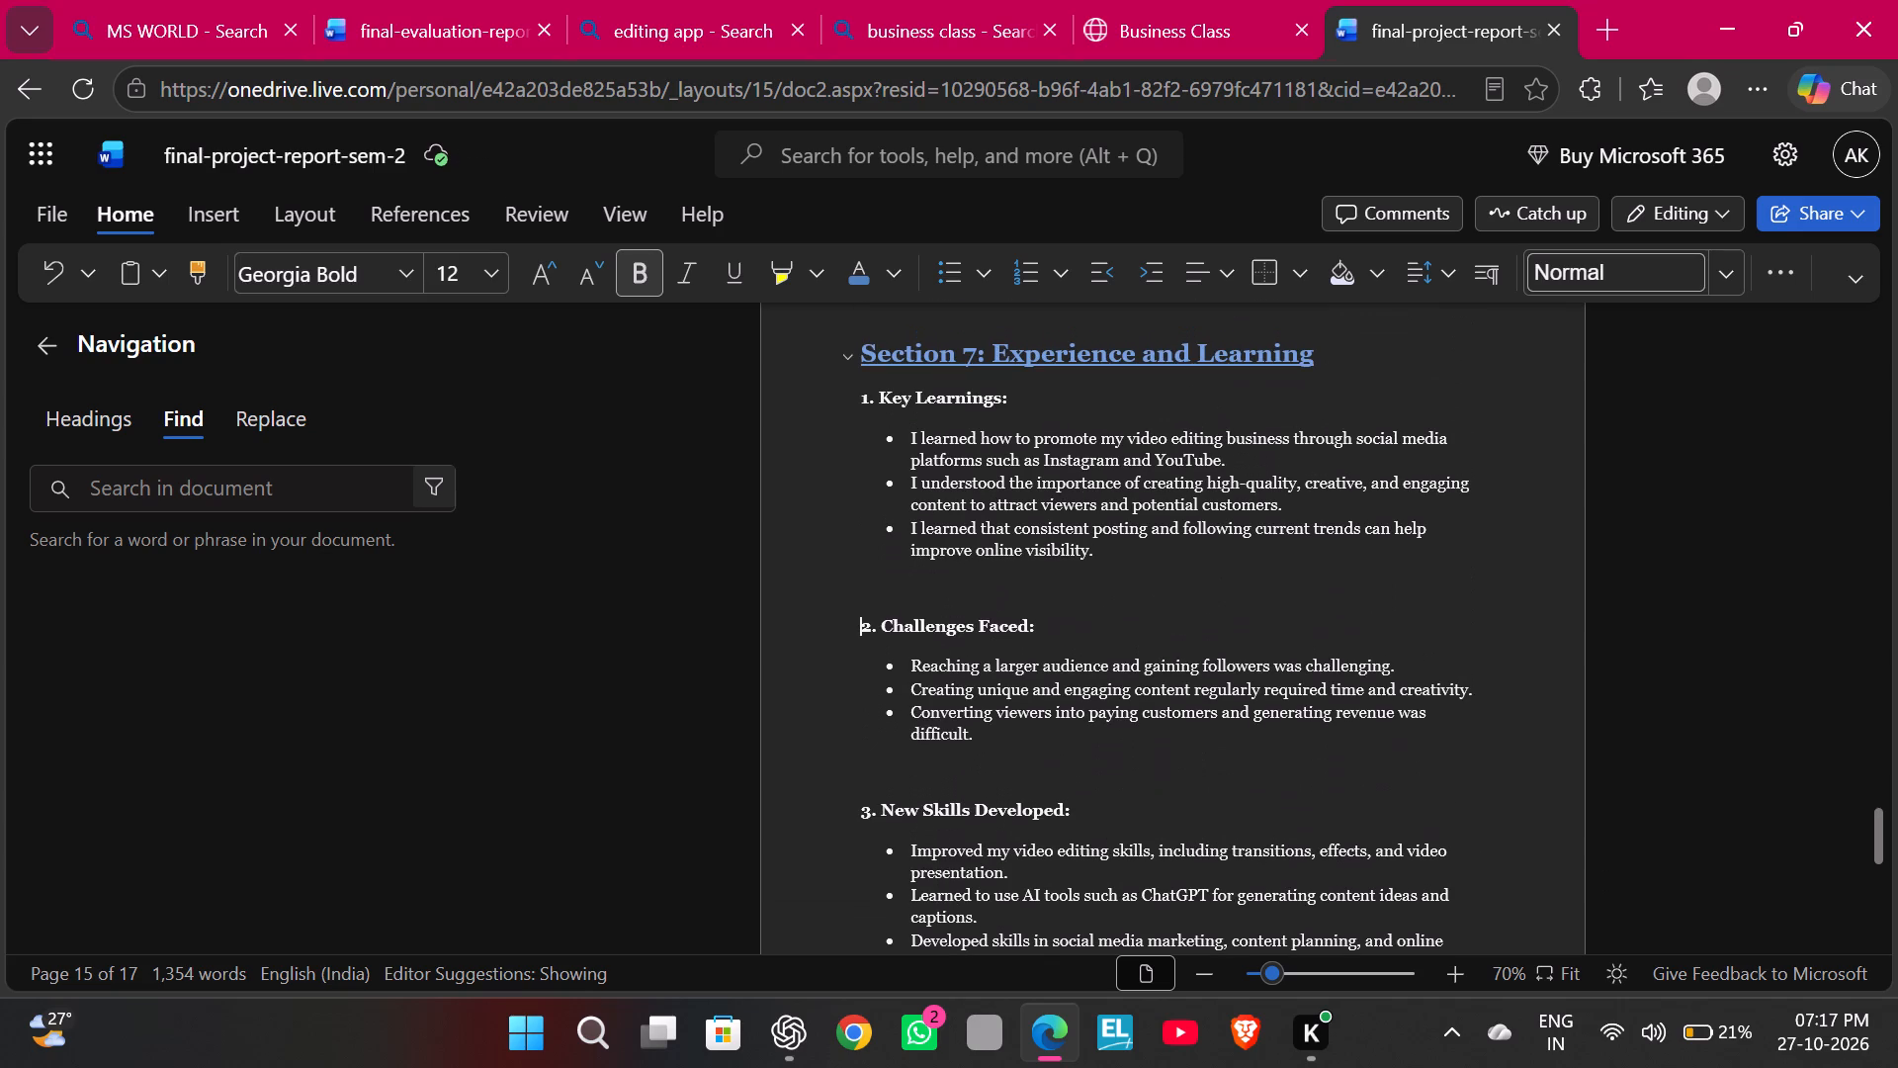
pyautogui.click(854, 372)
pyautogui.click(859, 395)
pyautogui.press('Return')
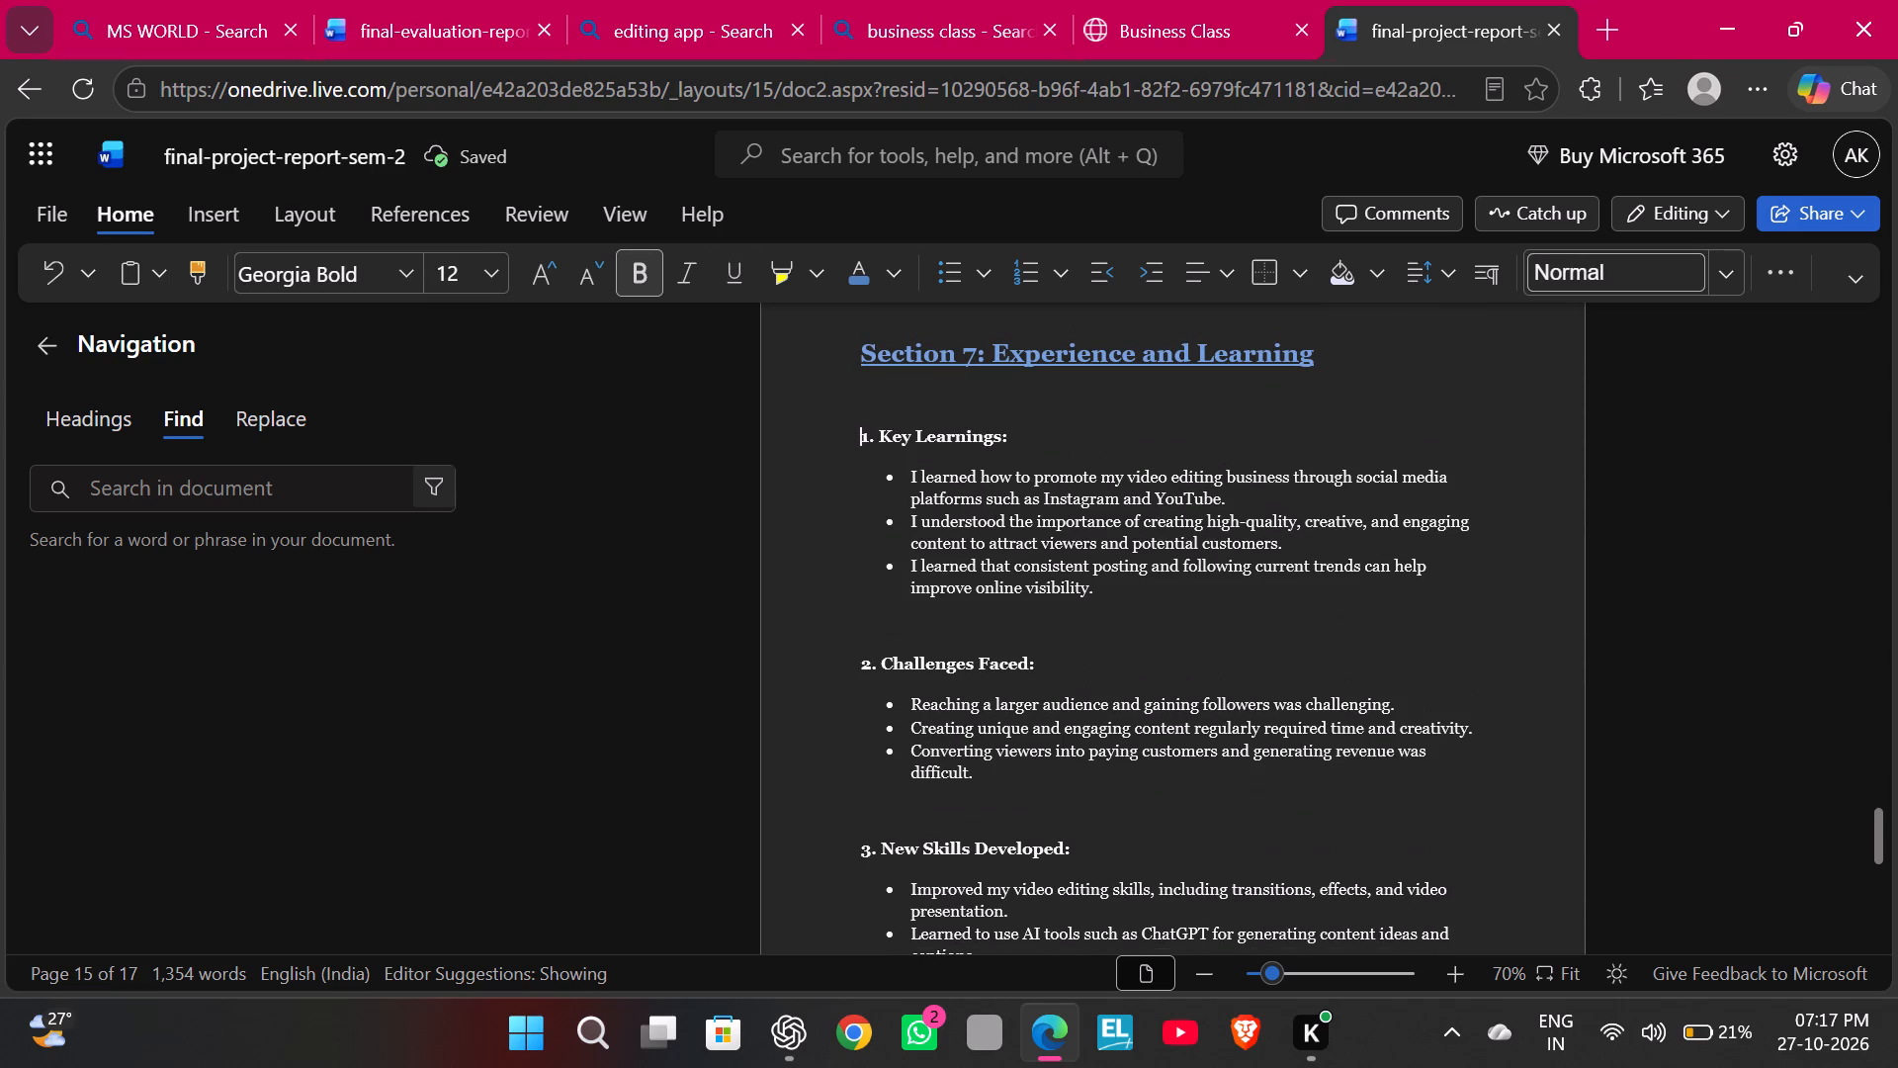
# Delete the duplicate grey heading "Section 8: Marketing Plan for Next Semester" below the italic instruction line.
pyautogui.scroll(-4, 859, 701)
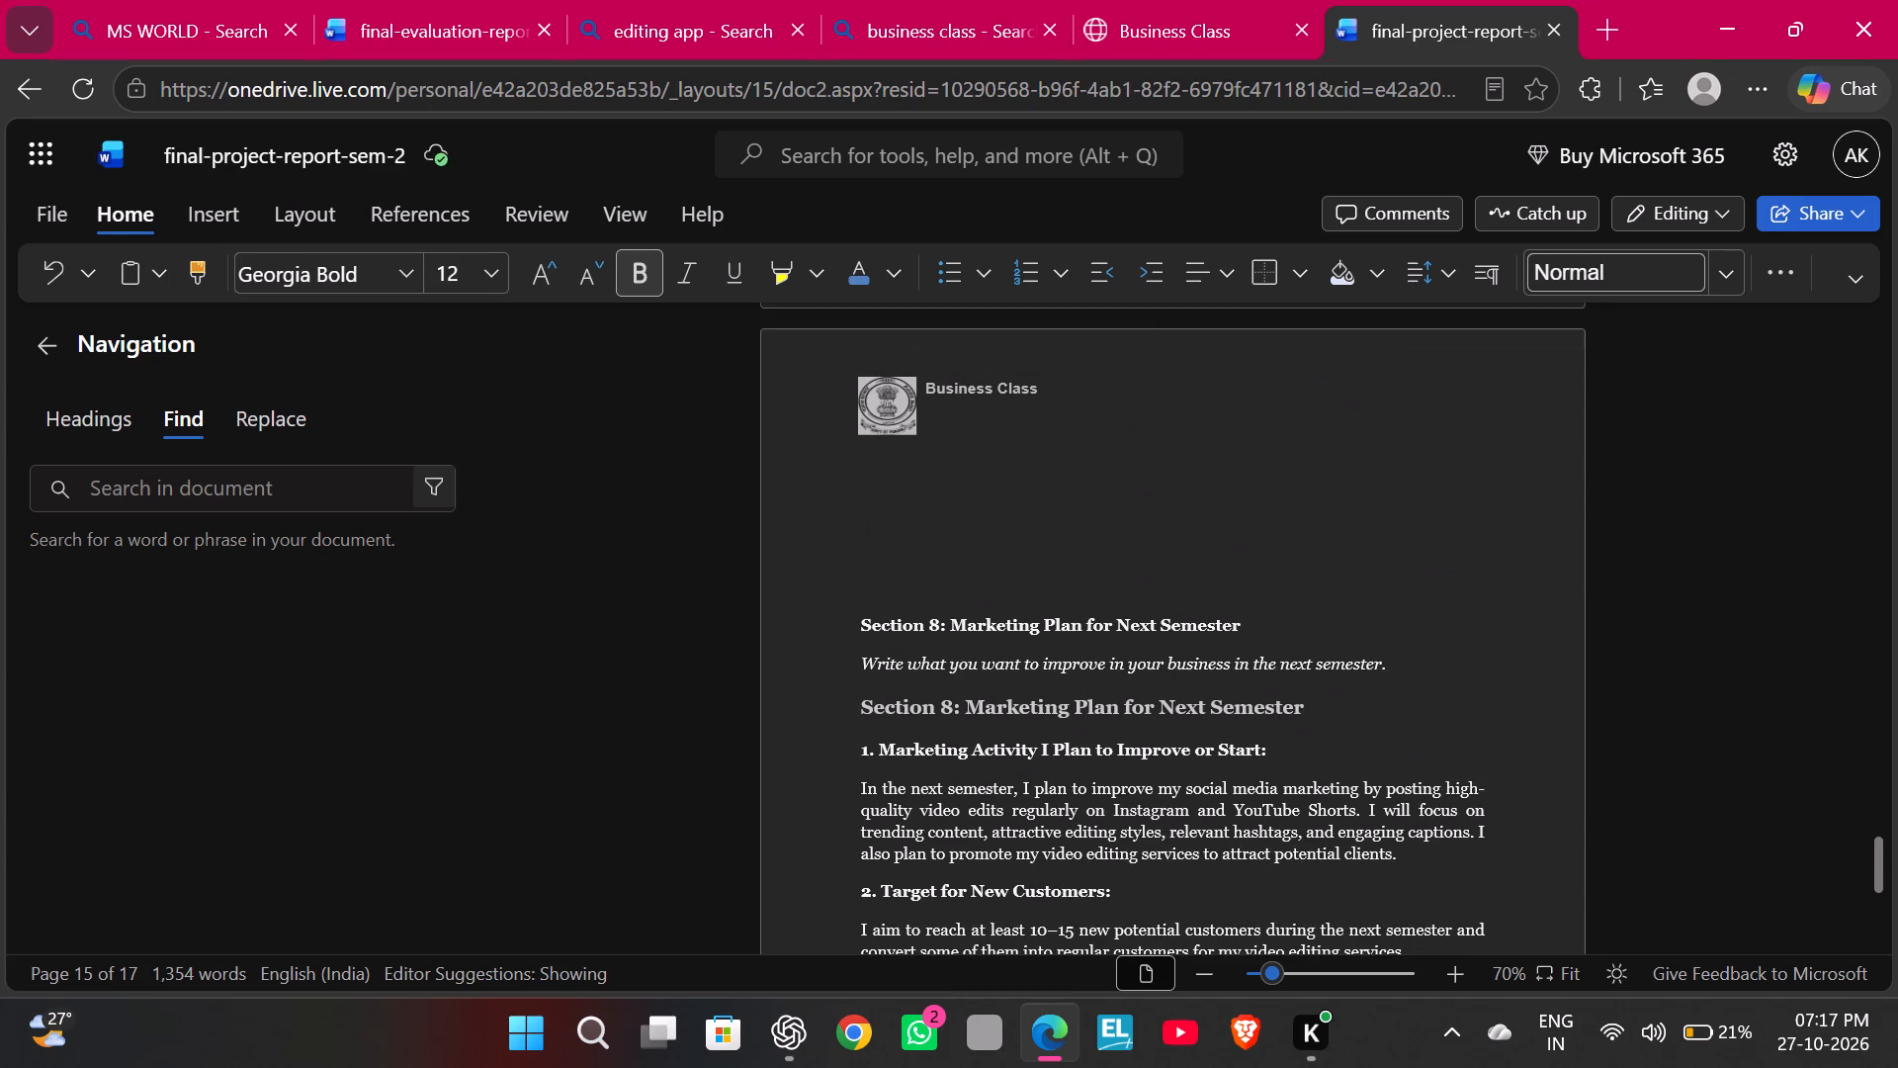
pyautogui.scroll(-1, 992, 634)
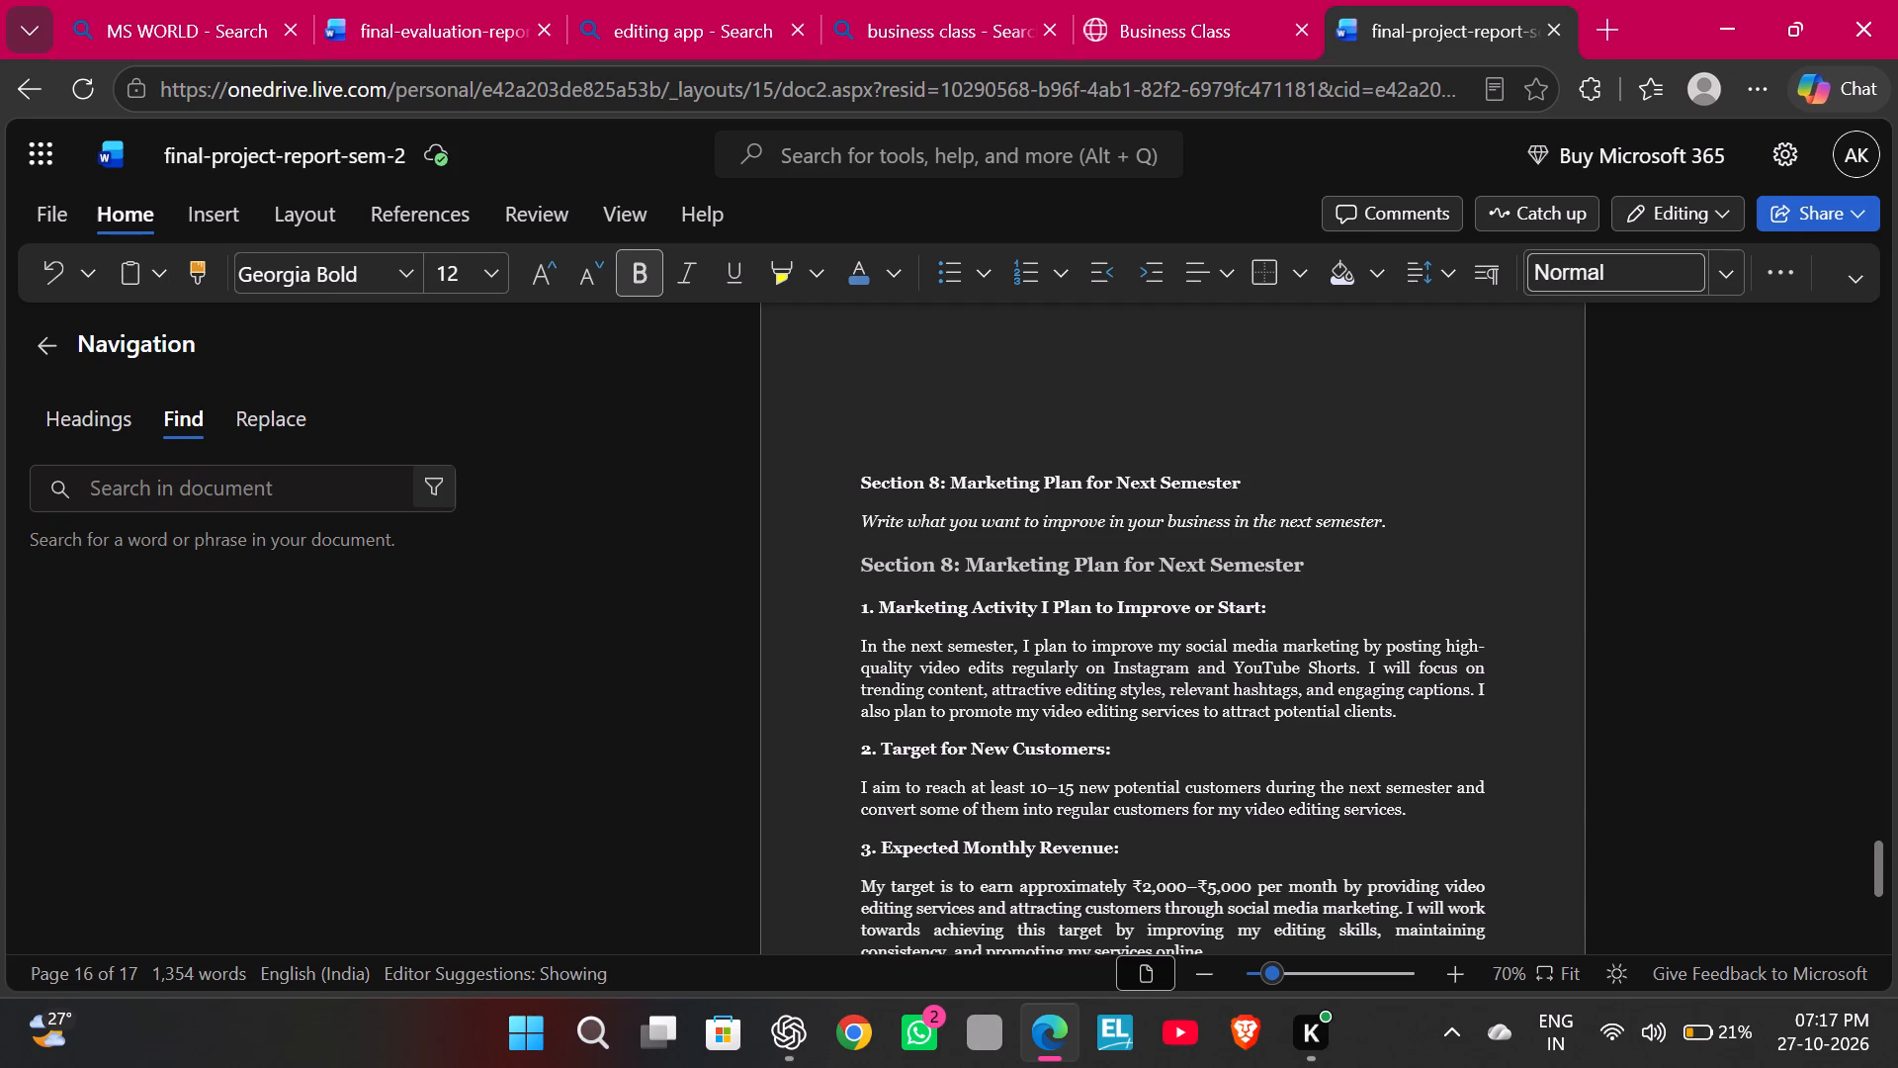
pyautogui.moveTo(1309, 568); pyautogui.dragTo(823, 561)
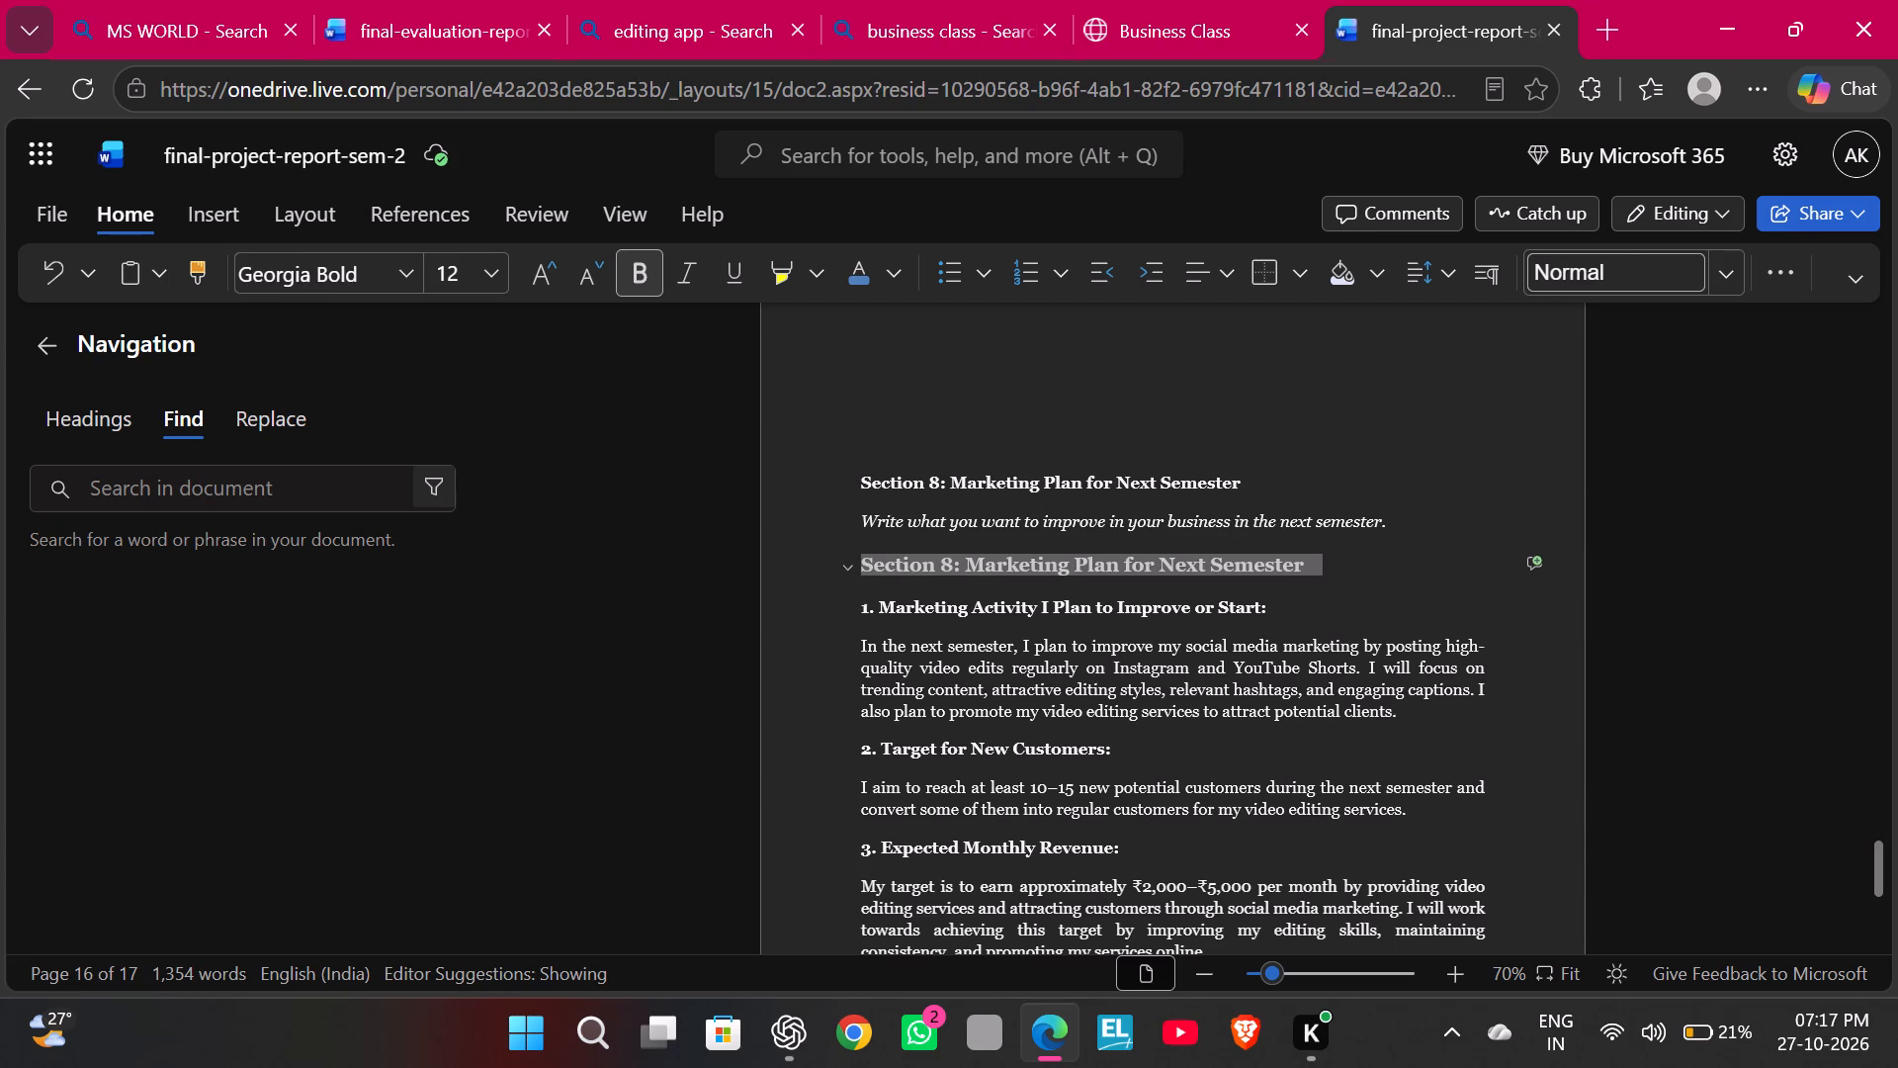
pyautogui.moveTo(823, 561); pyautogui.dragTo(822, 561)
pyautogui.press('BackSpace')
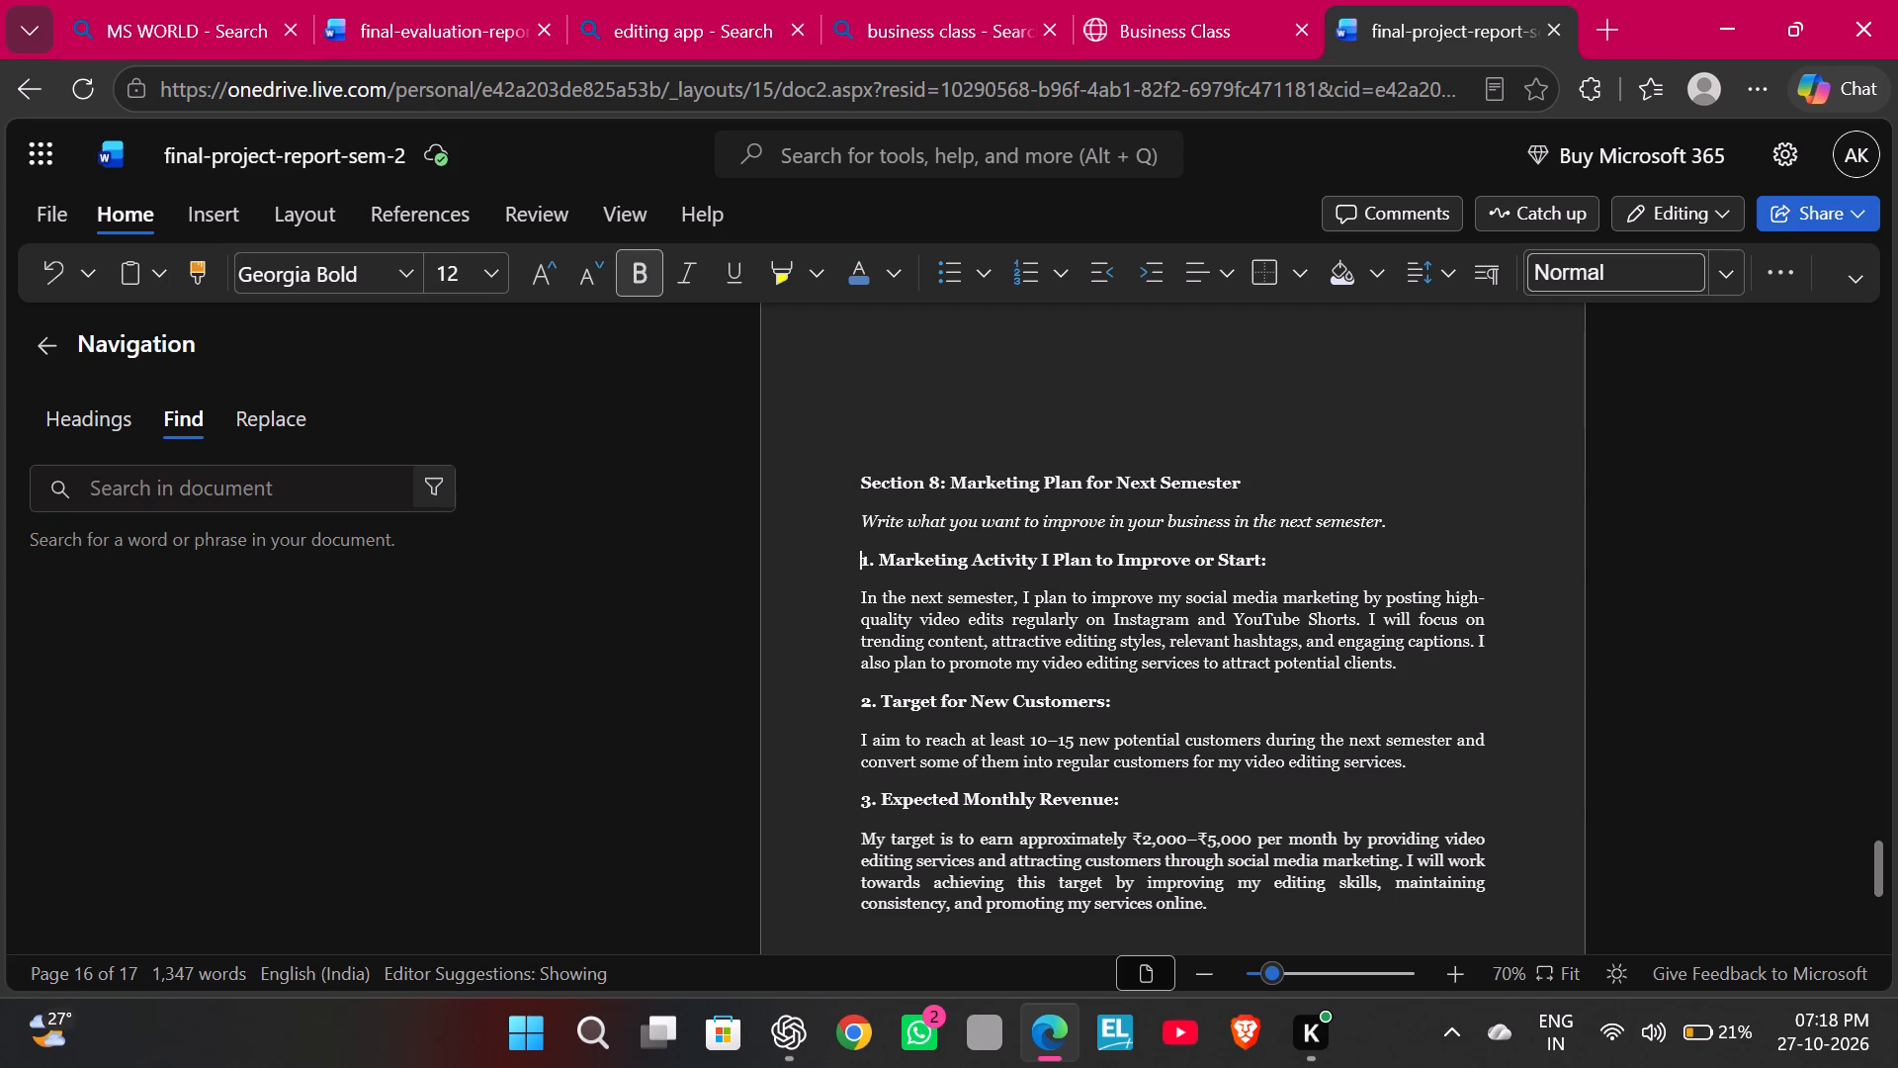
pyautogui.scroll(-1, 1108, 443)
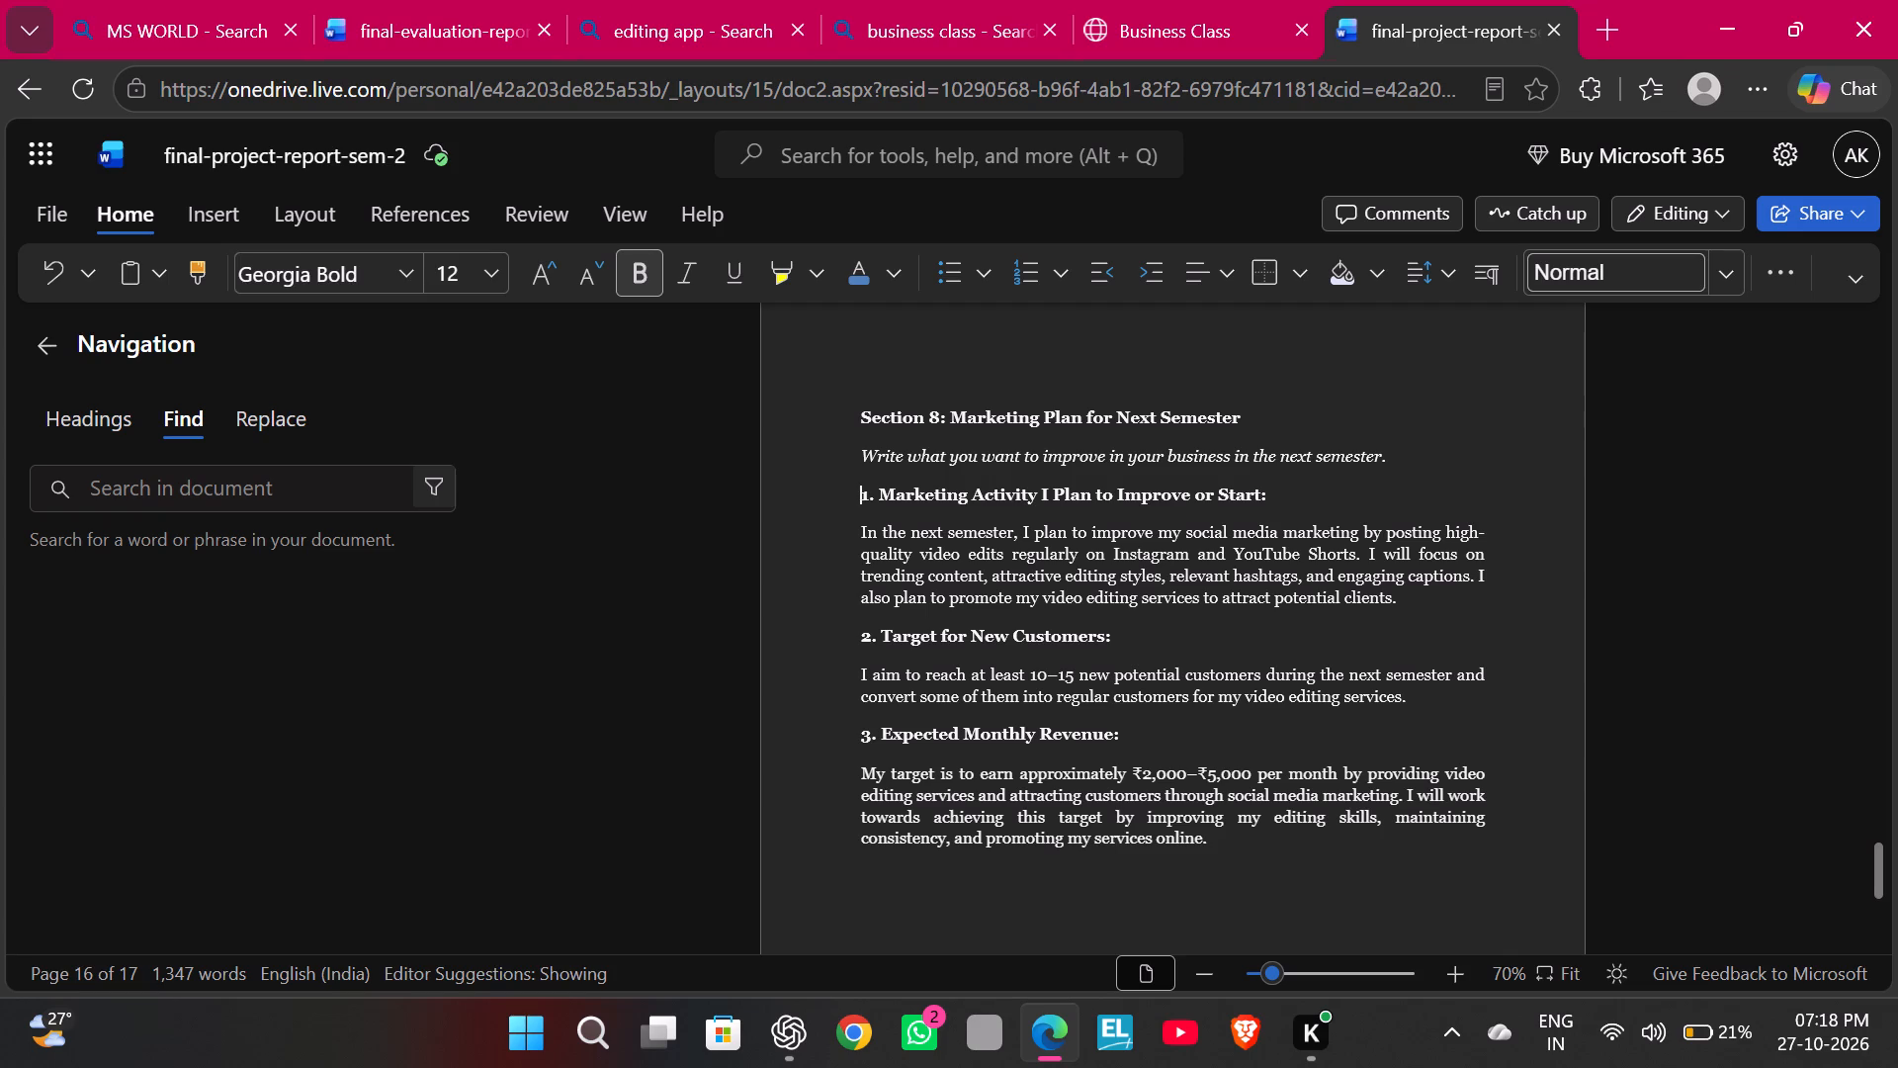
# Add one empty line above each of the three numbered subheadings in Section 8, from "1. Marketing Activity" to "3. Expected Monthly Revenue:".
pyautogui.click(1291, 495)
pyautogui.click(858, 490)
pyautogui.press('Return')
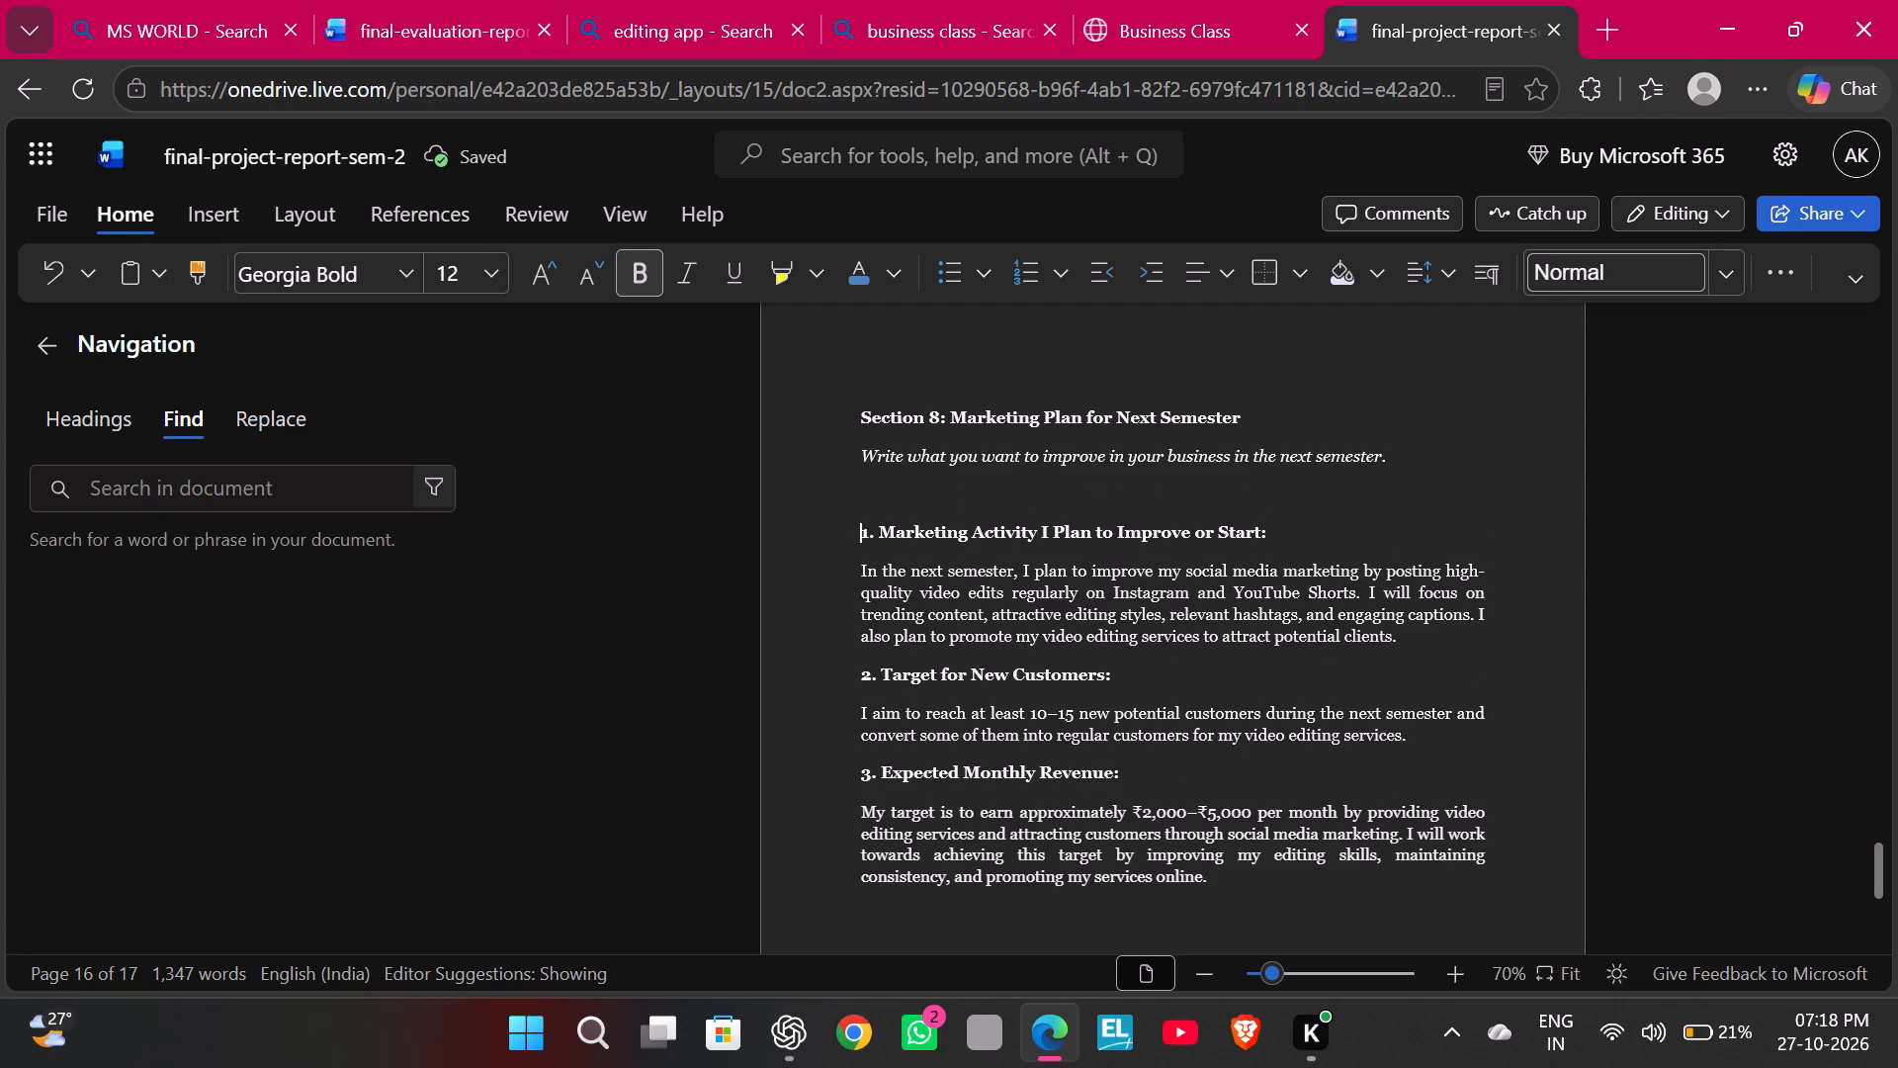
pyautogui.click(858, 672)
pyautogui.press('Return')
pyautogui.scroll(-1, 858, 678)
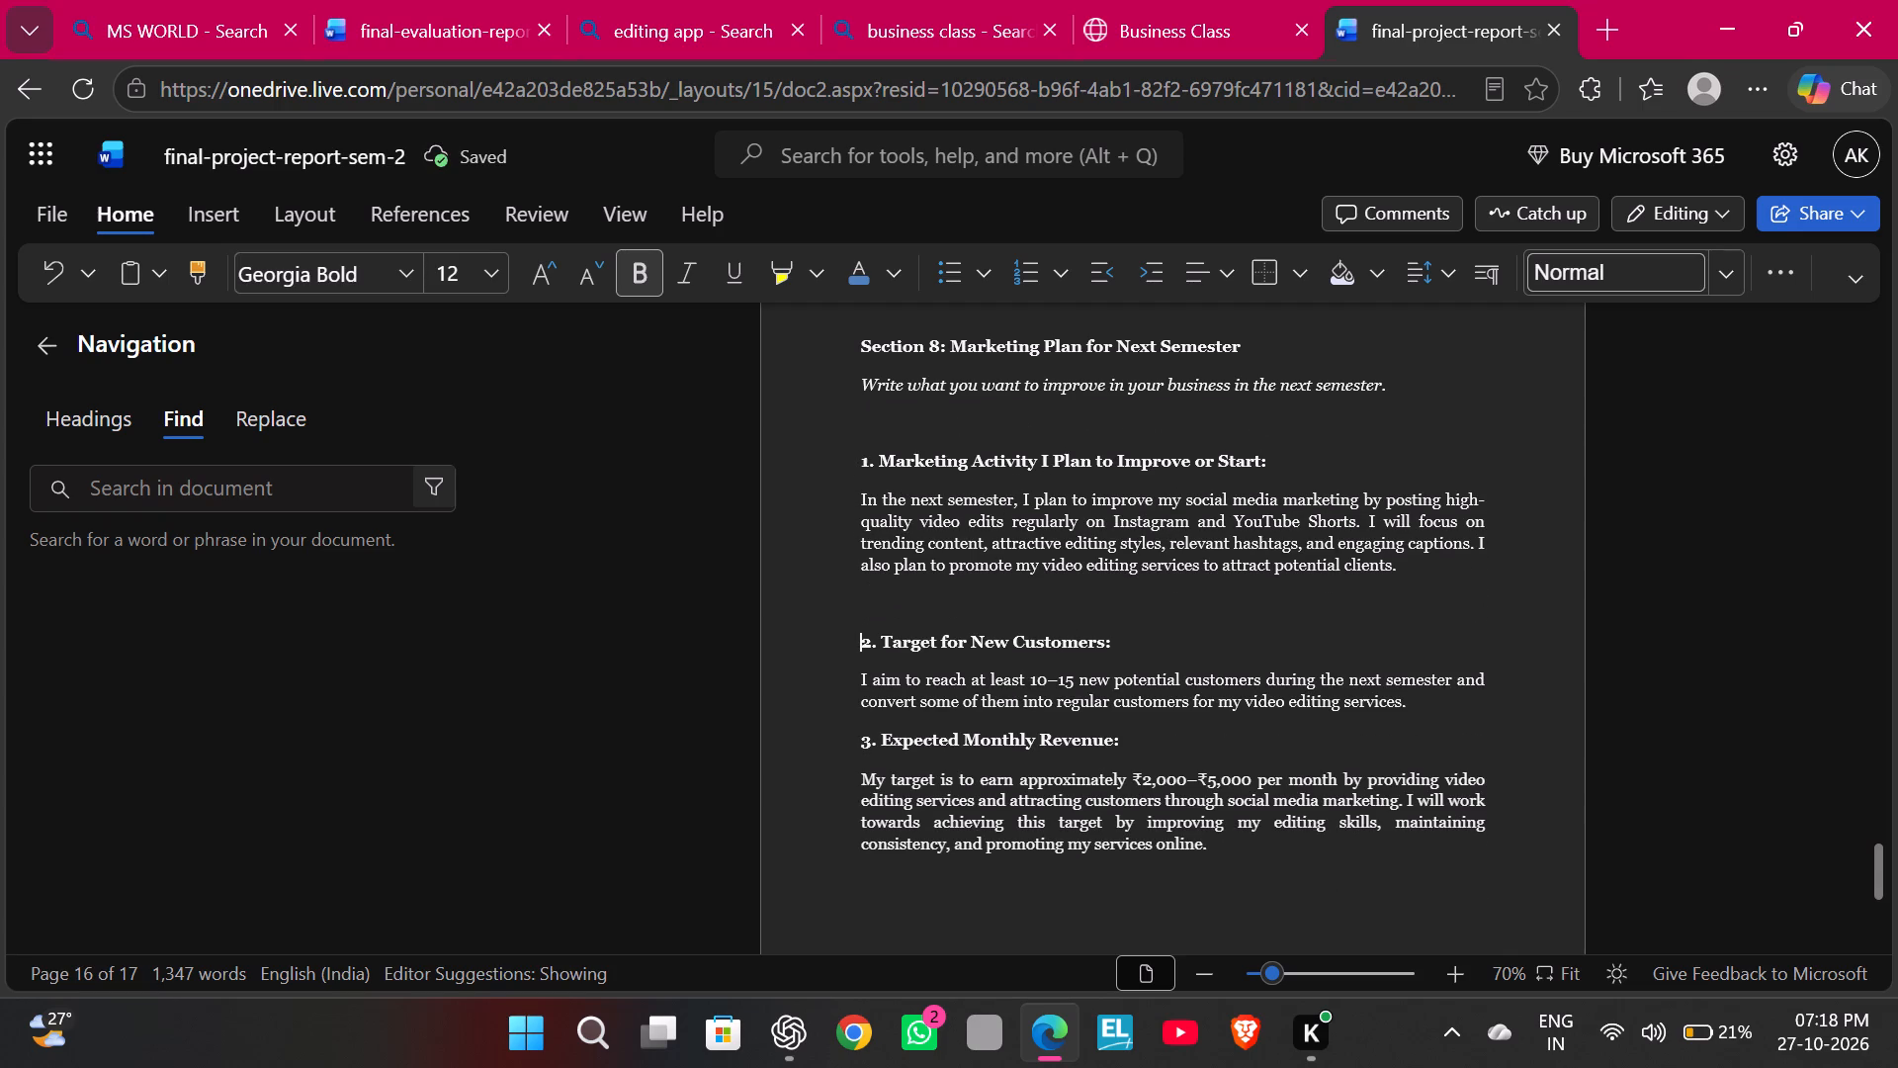
pyautogui.scroll(-1, 858, 678)
pyautogui.click(854, 713)
pyautogui.press('Return')
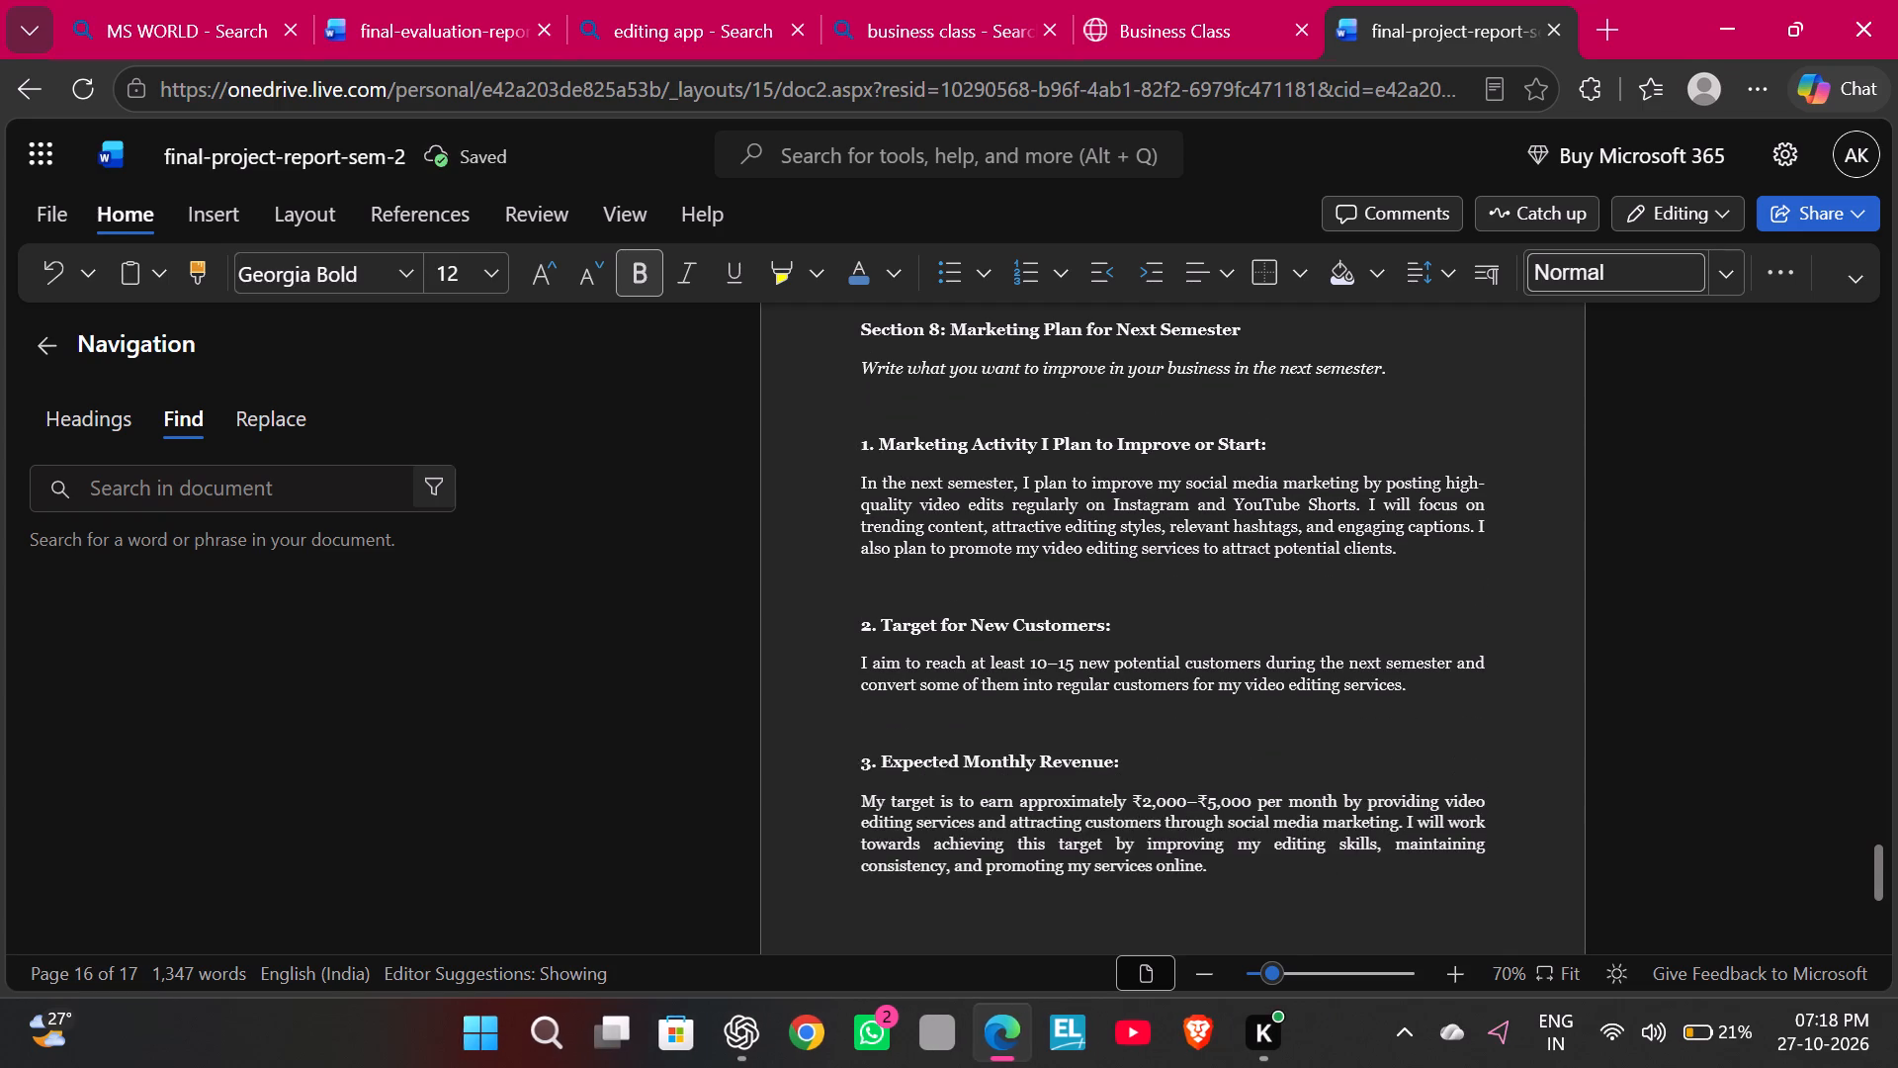
# Set all the body text under DECLARATION, including the name, signature and date lines, to font size 16.
pyautogui.scroll(-5, 941, 598)
pyautogui.scroll(-2, 861, 671)
pyautogui.scroll(1, 1097, 548)
pyautogui.scroll(-1, 1097, 548)
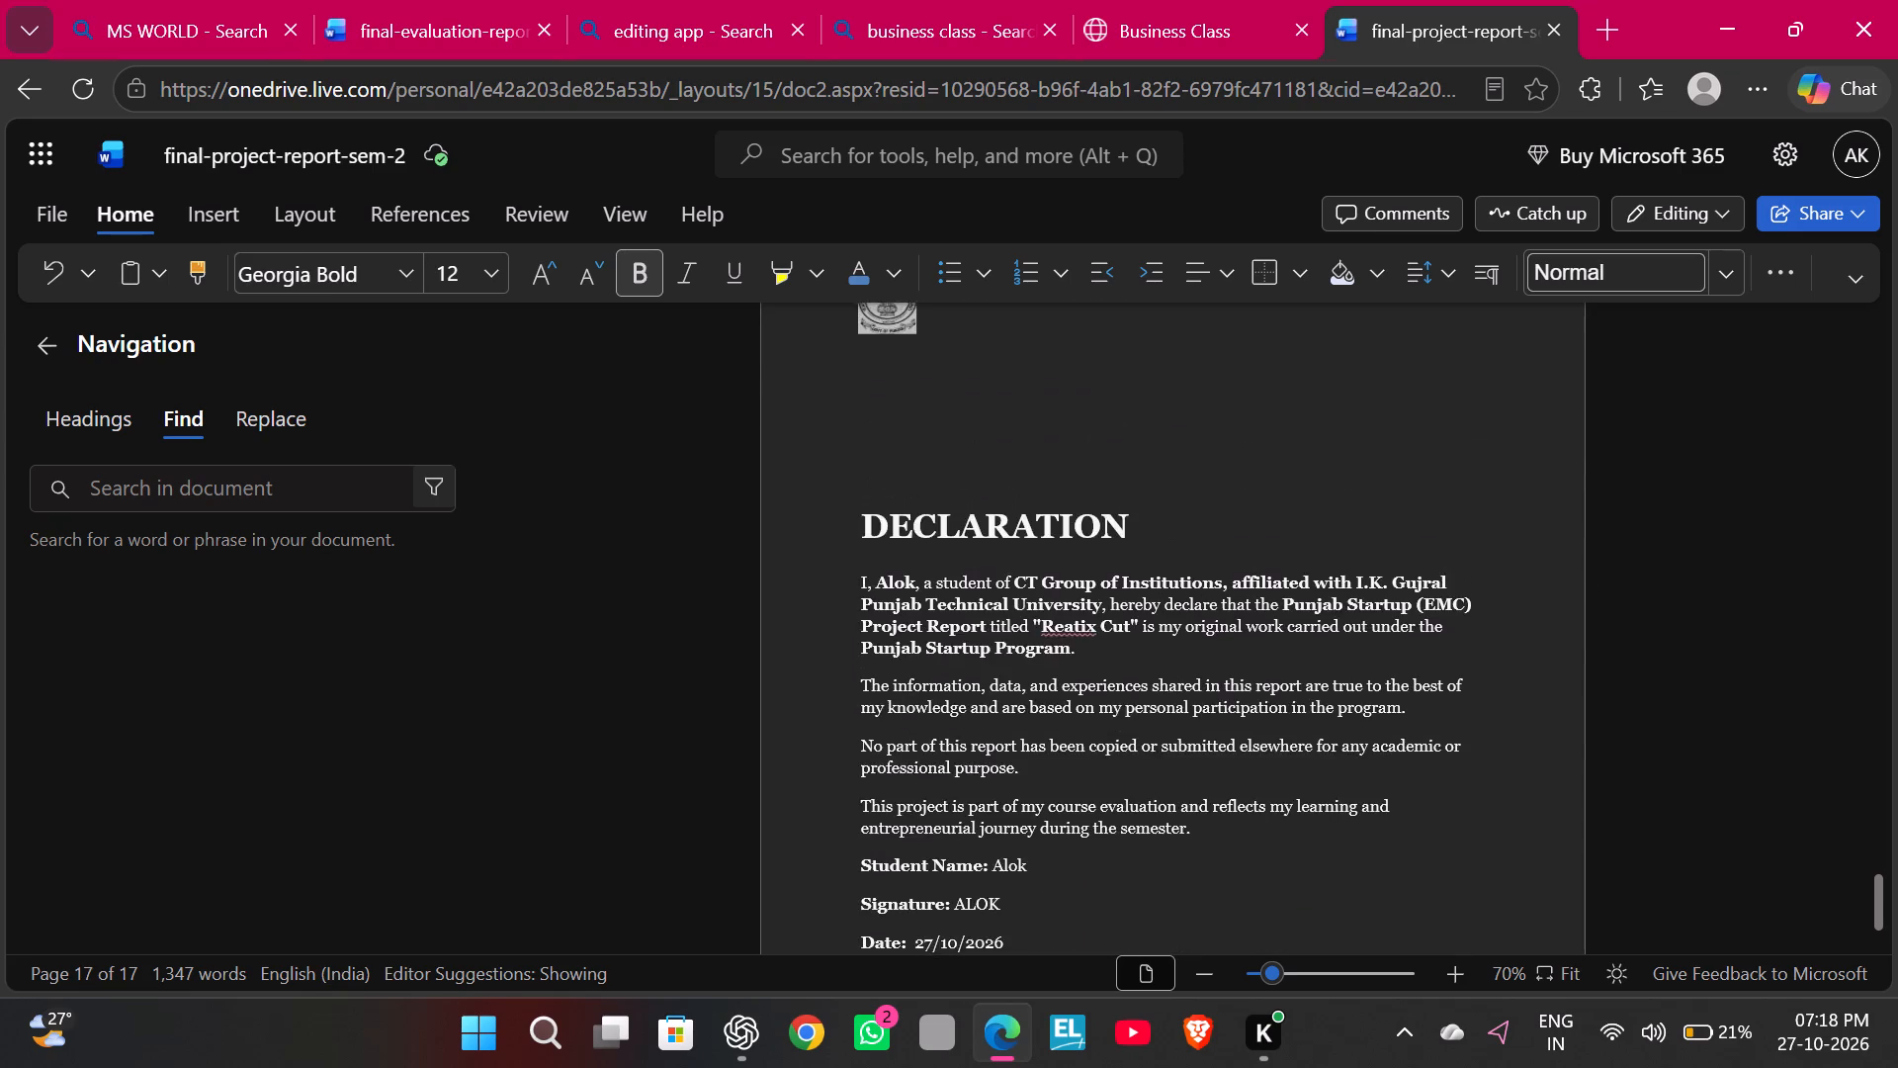
pyautogui.scroll(-1, 1097, 548)
pyautogui.moveTo(849, 471); pyautogui.dragTo(1020, 781)
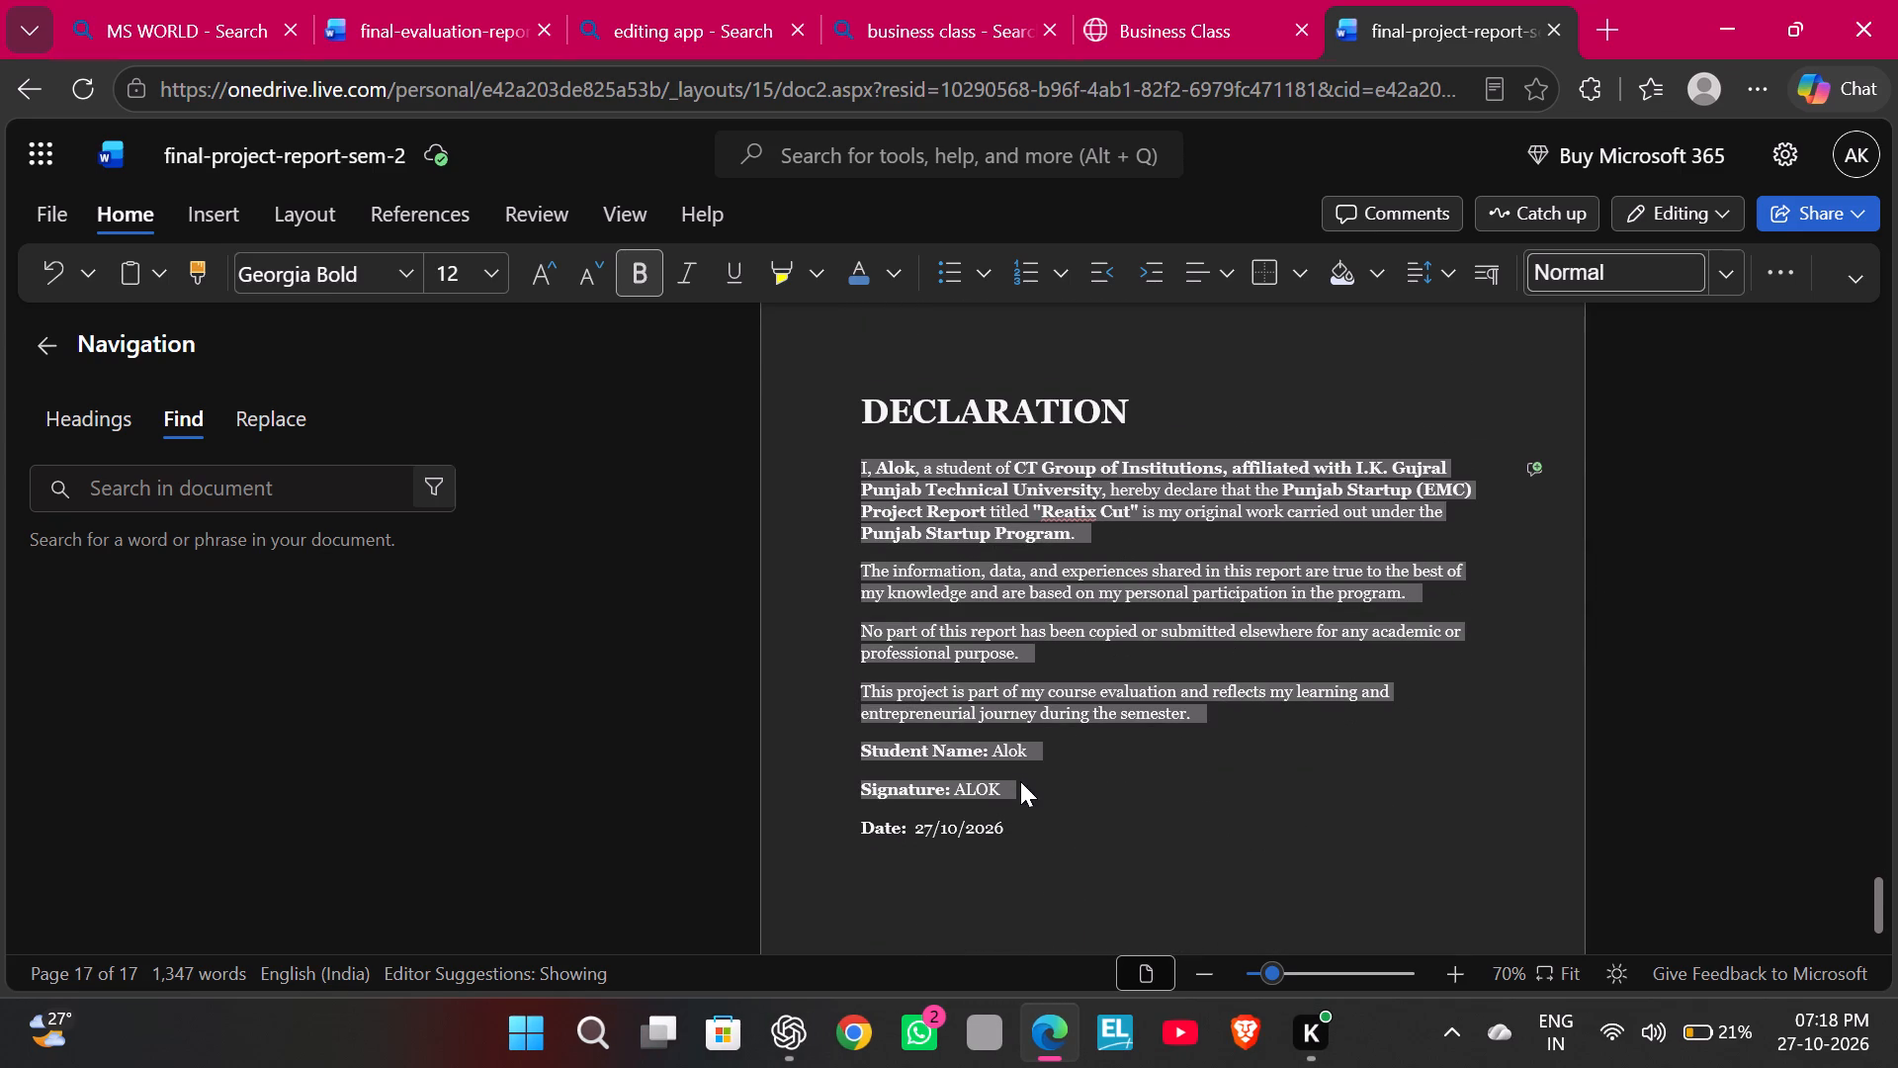
pyautogui.moveTo(1020, 781); pyautogui.dragTo(1018, 917)
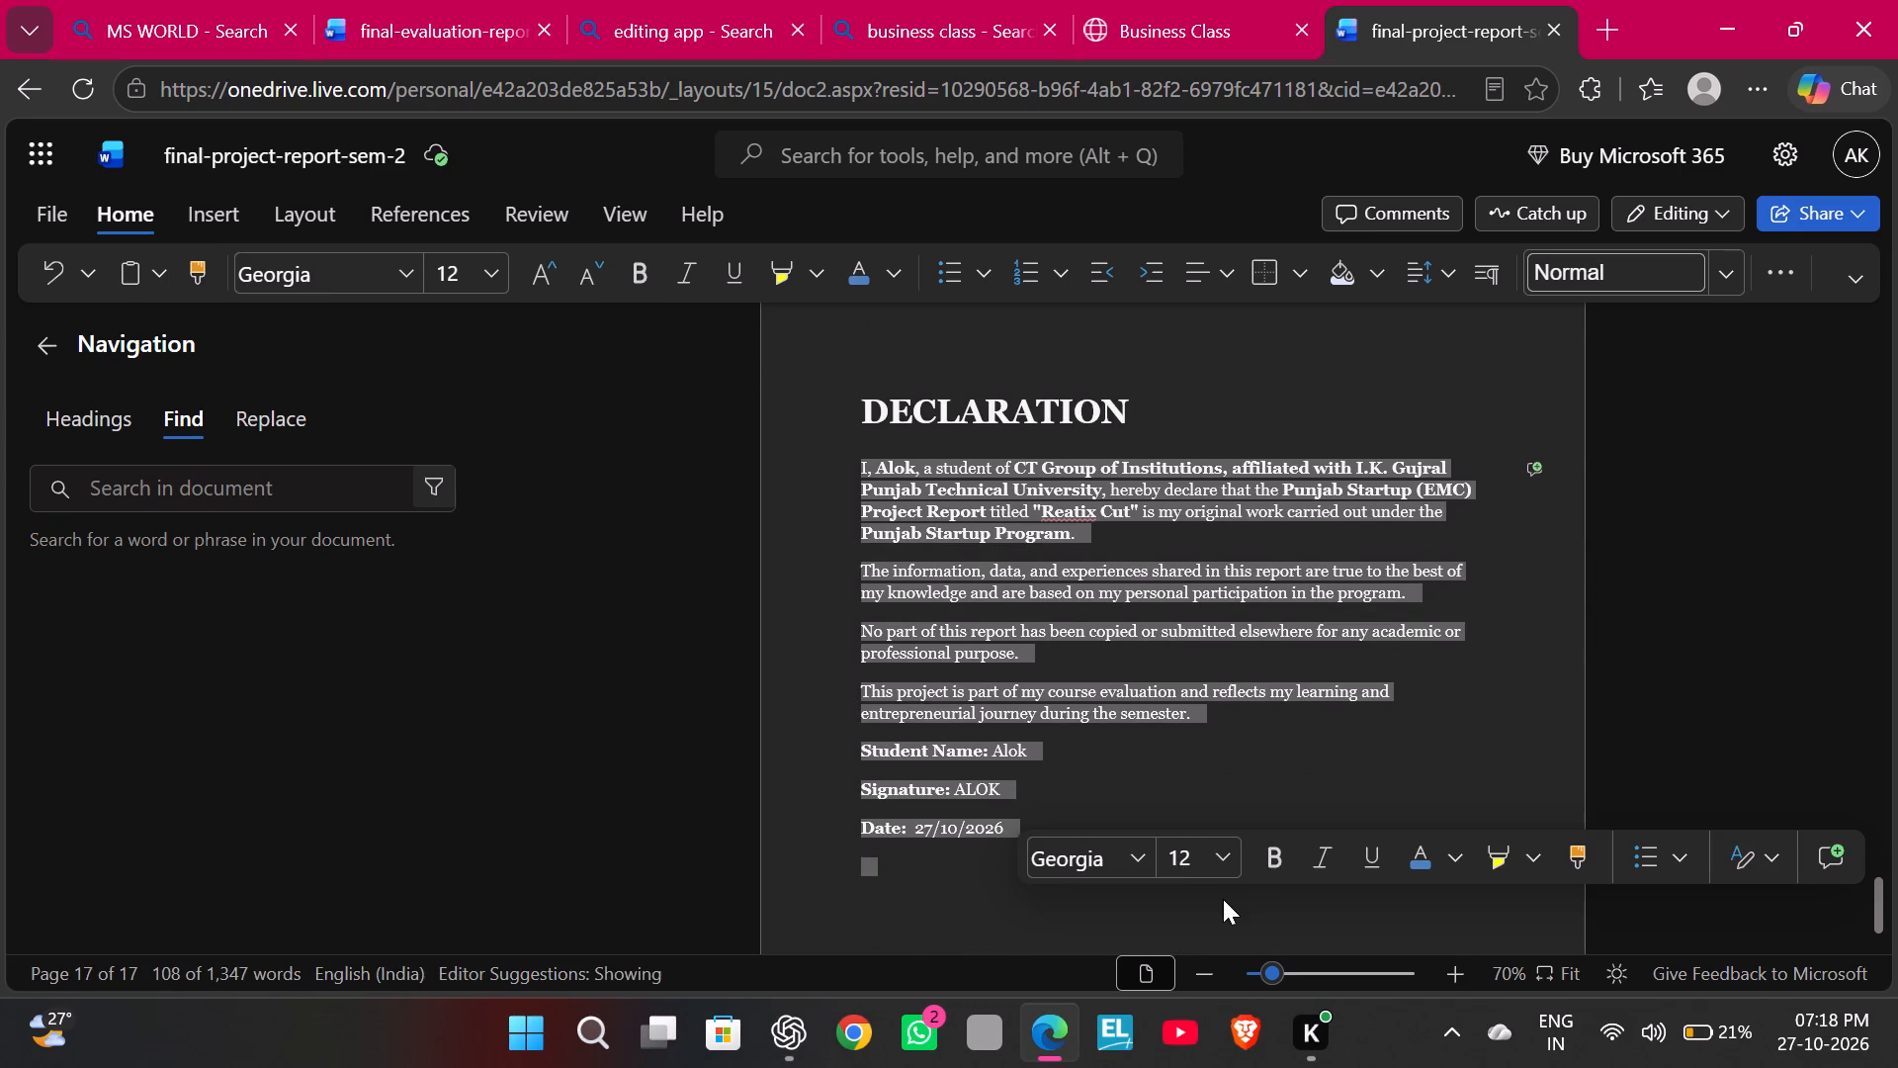
pyautogui.click(1223, 861)
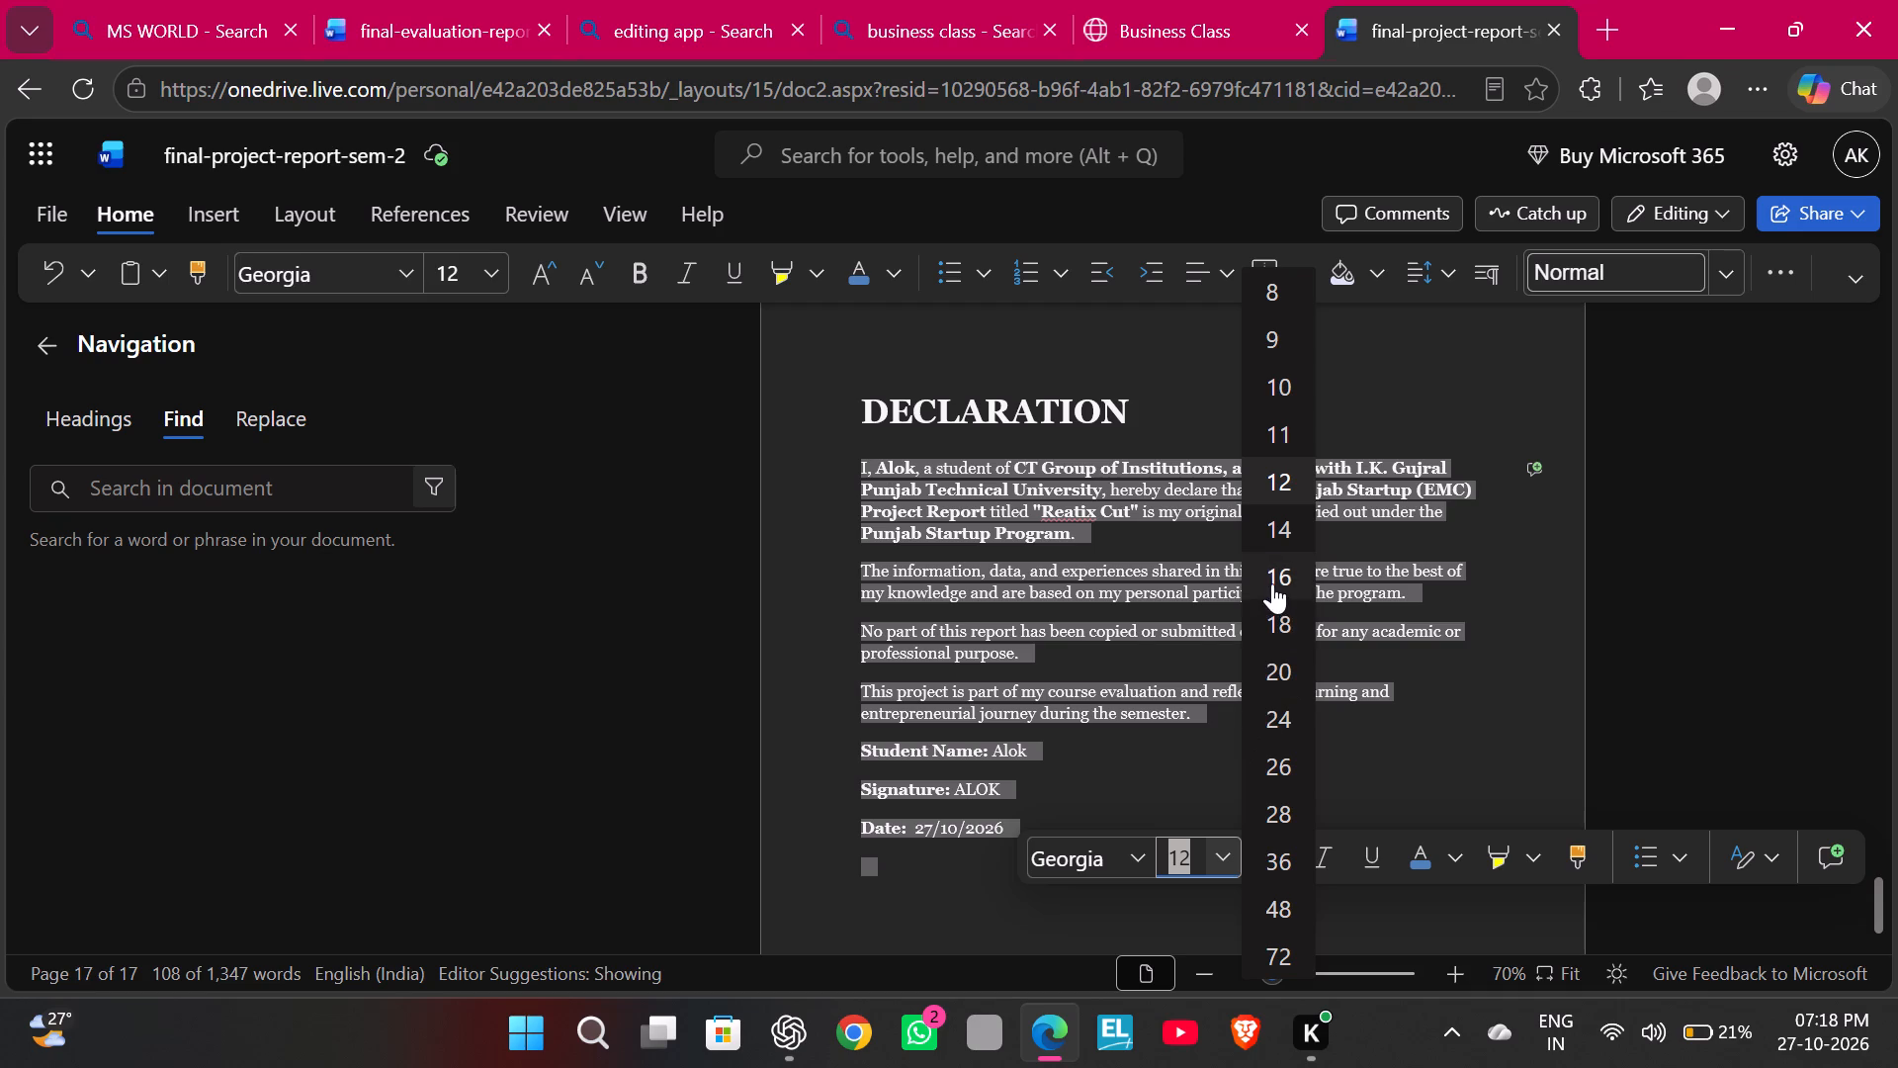
pyautogui.click(1272, 583)
pyautogui.scroll(-2, 1200, 634)
pyautogui.scroll(1, 1200, 634)
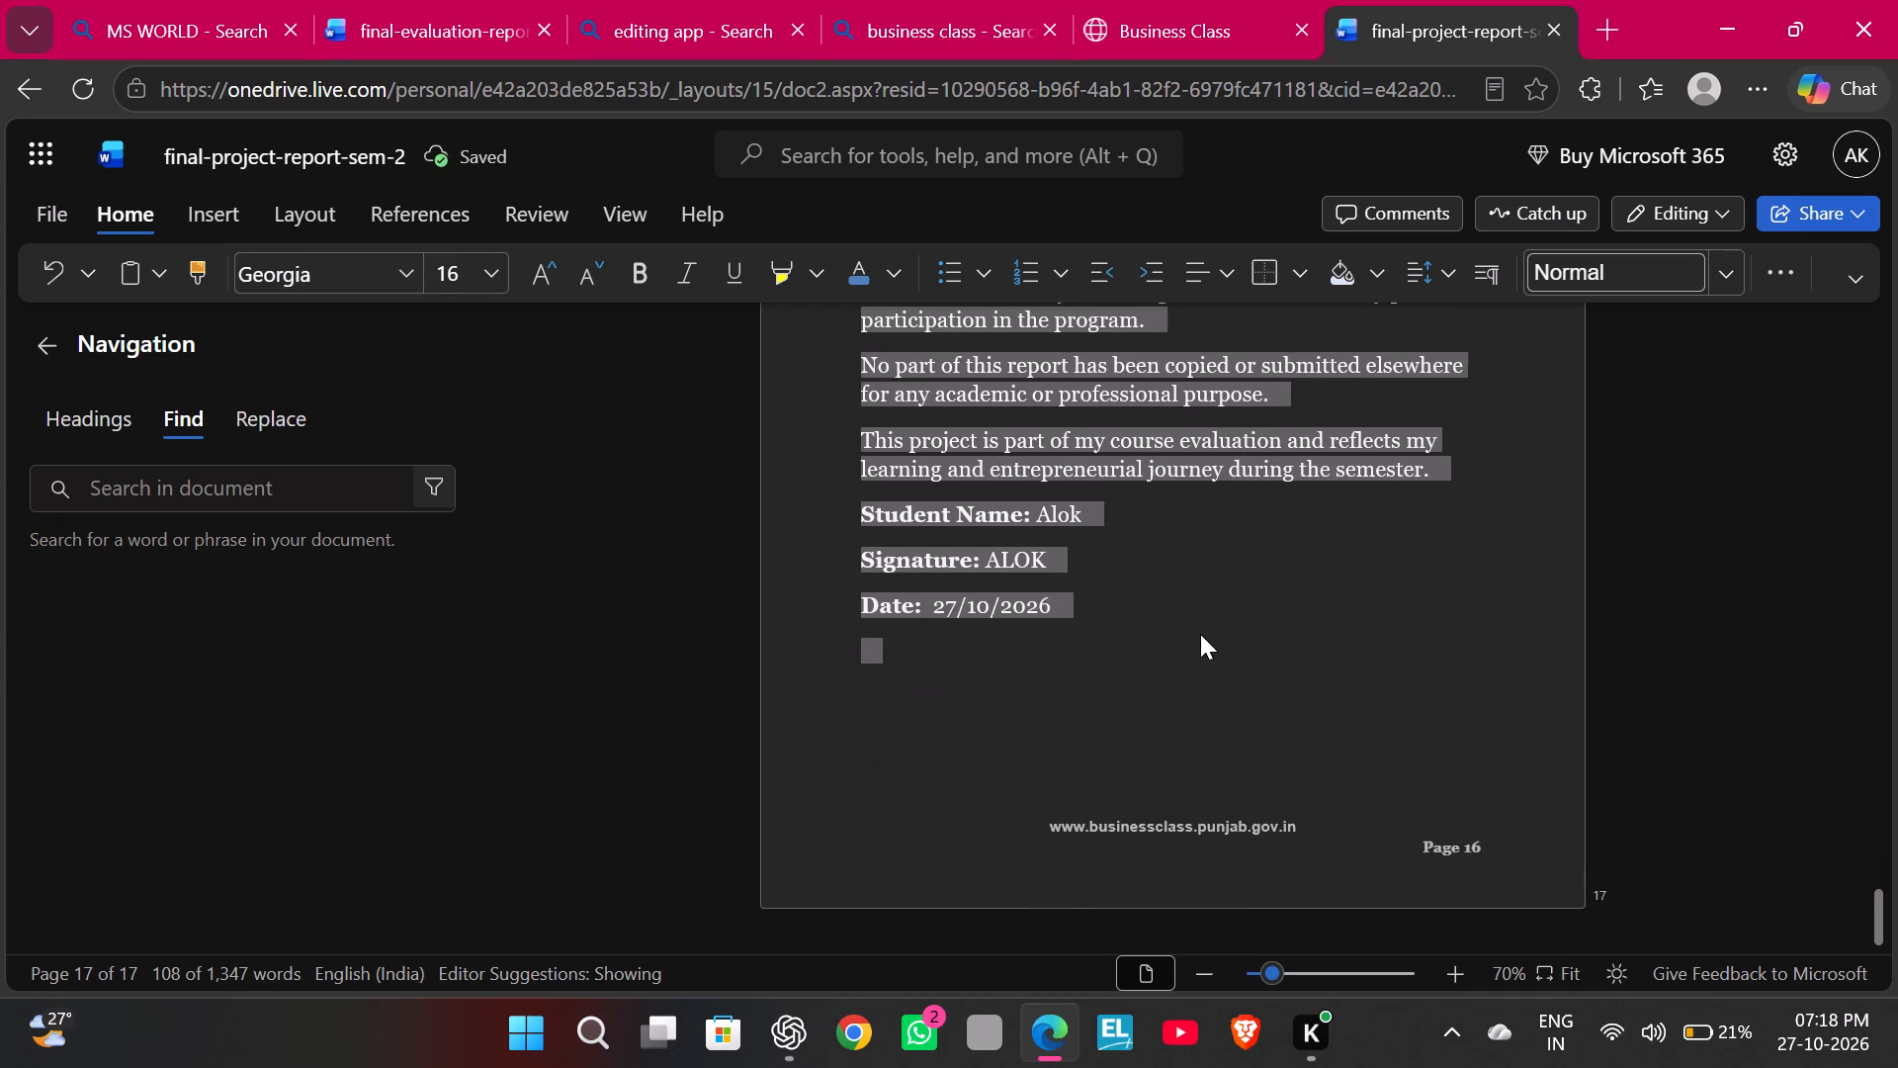
# Colour the "DECLARATION" heading blue and underline it.
pyautogui.scroll(3, 1200, 634)
pyautogui.click(1195, 591)
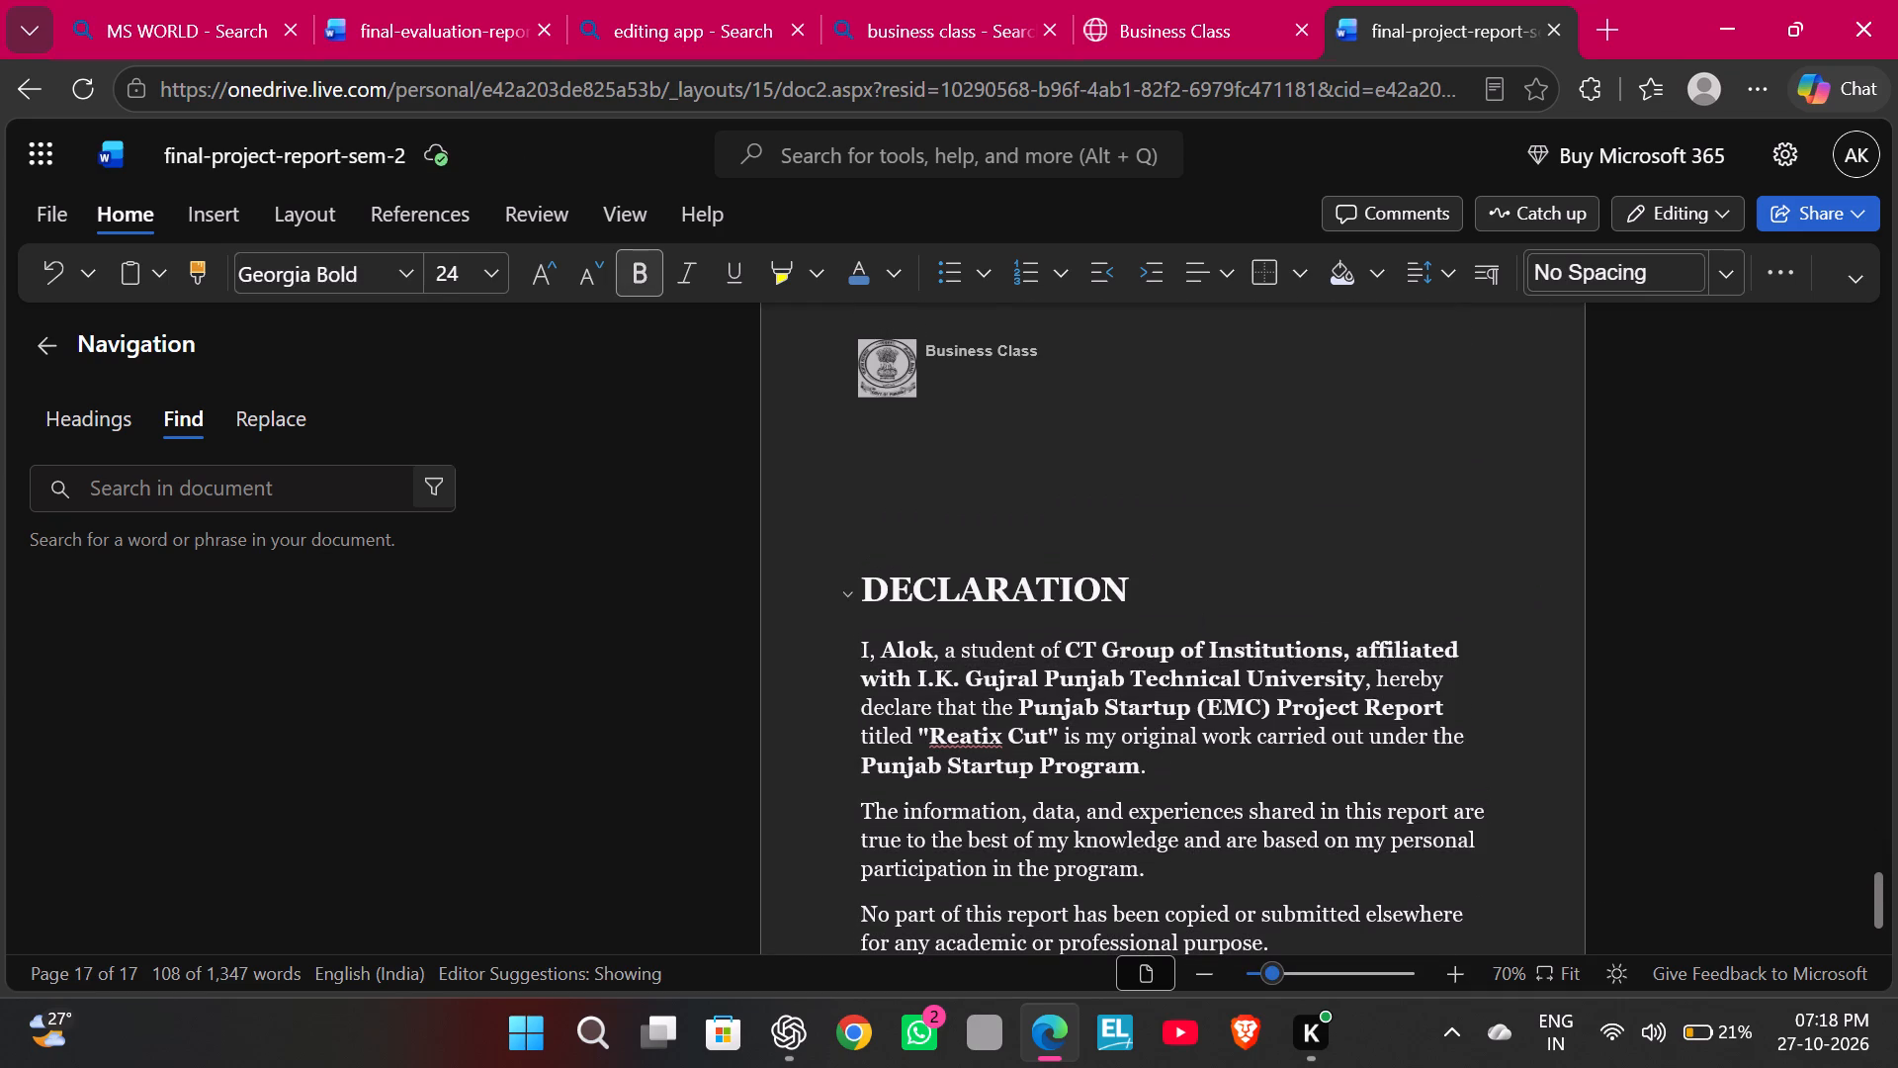
pyautogui.moveTo(1139, 578); pyautogui.dragTo(908, 564)
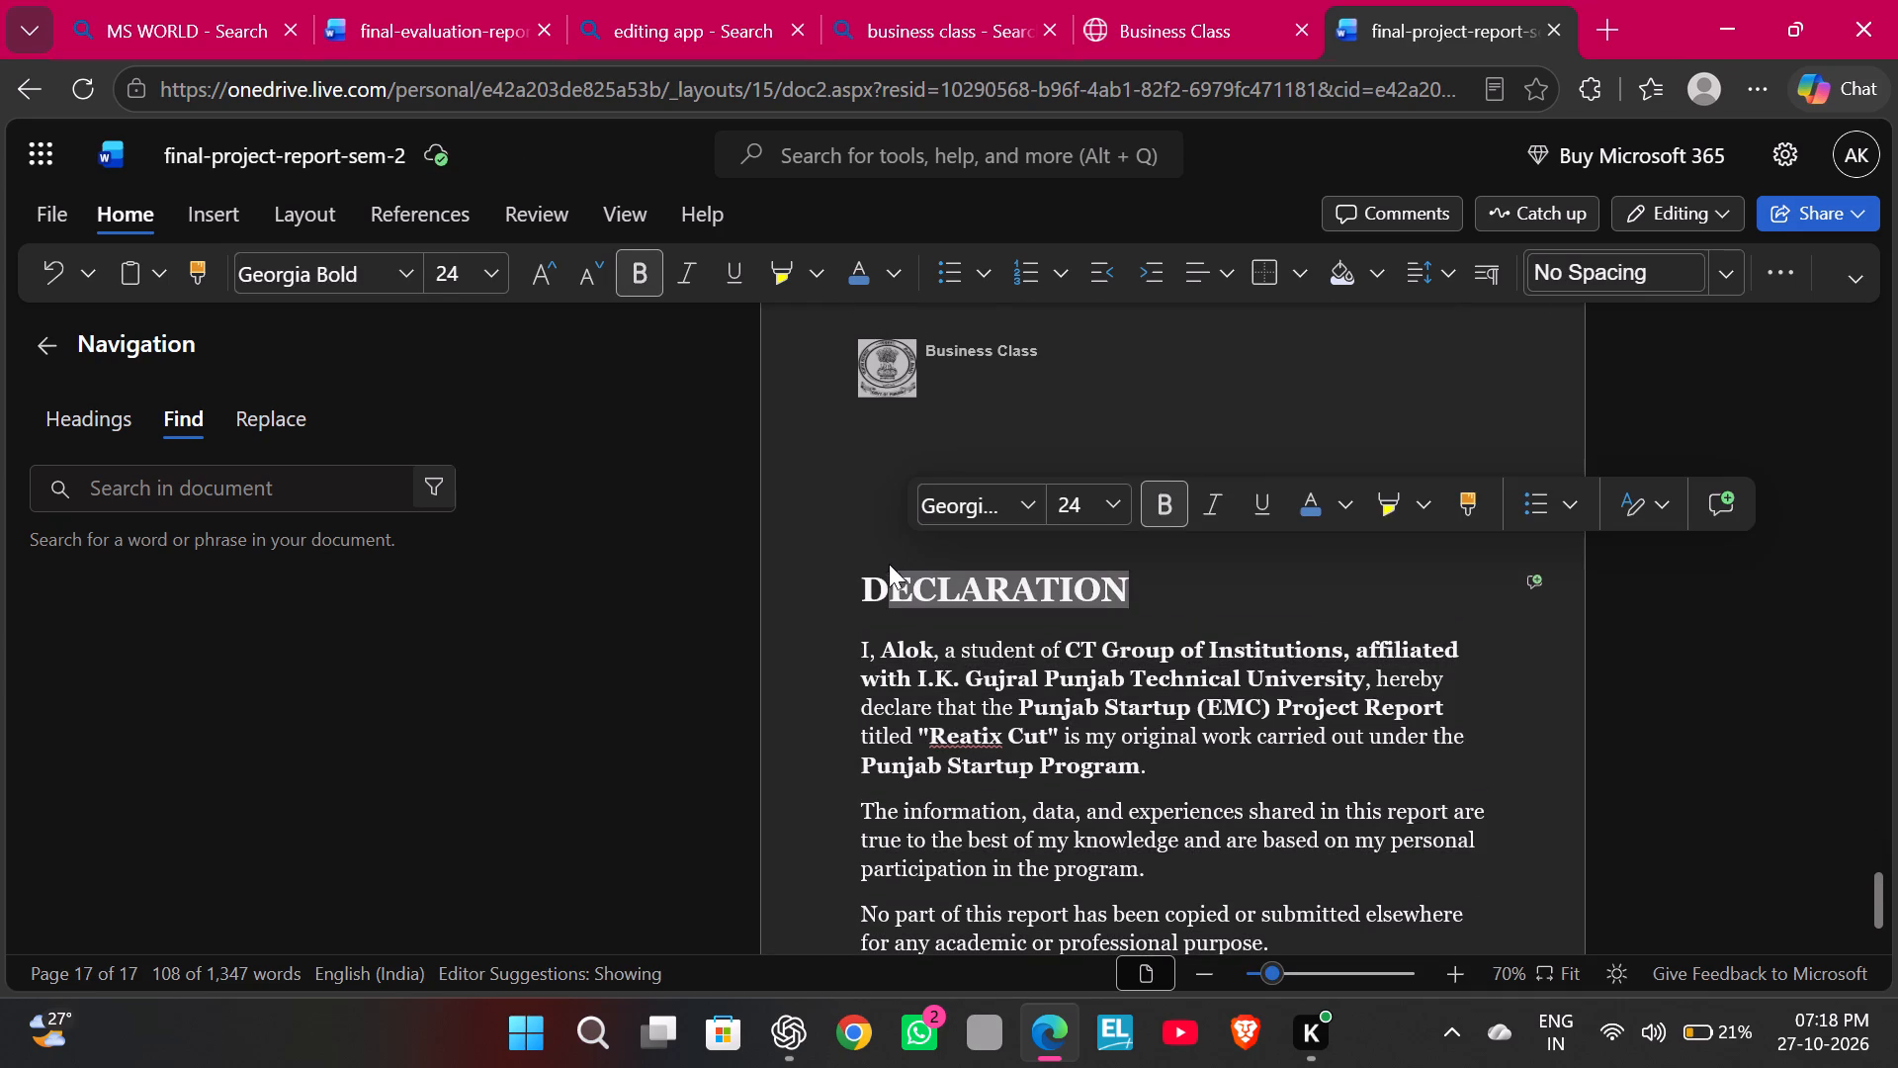
pyautogui.click(876, 570)
pyautogui.moveTo(1125, 598); pyautogui.dragTo(801, 580)
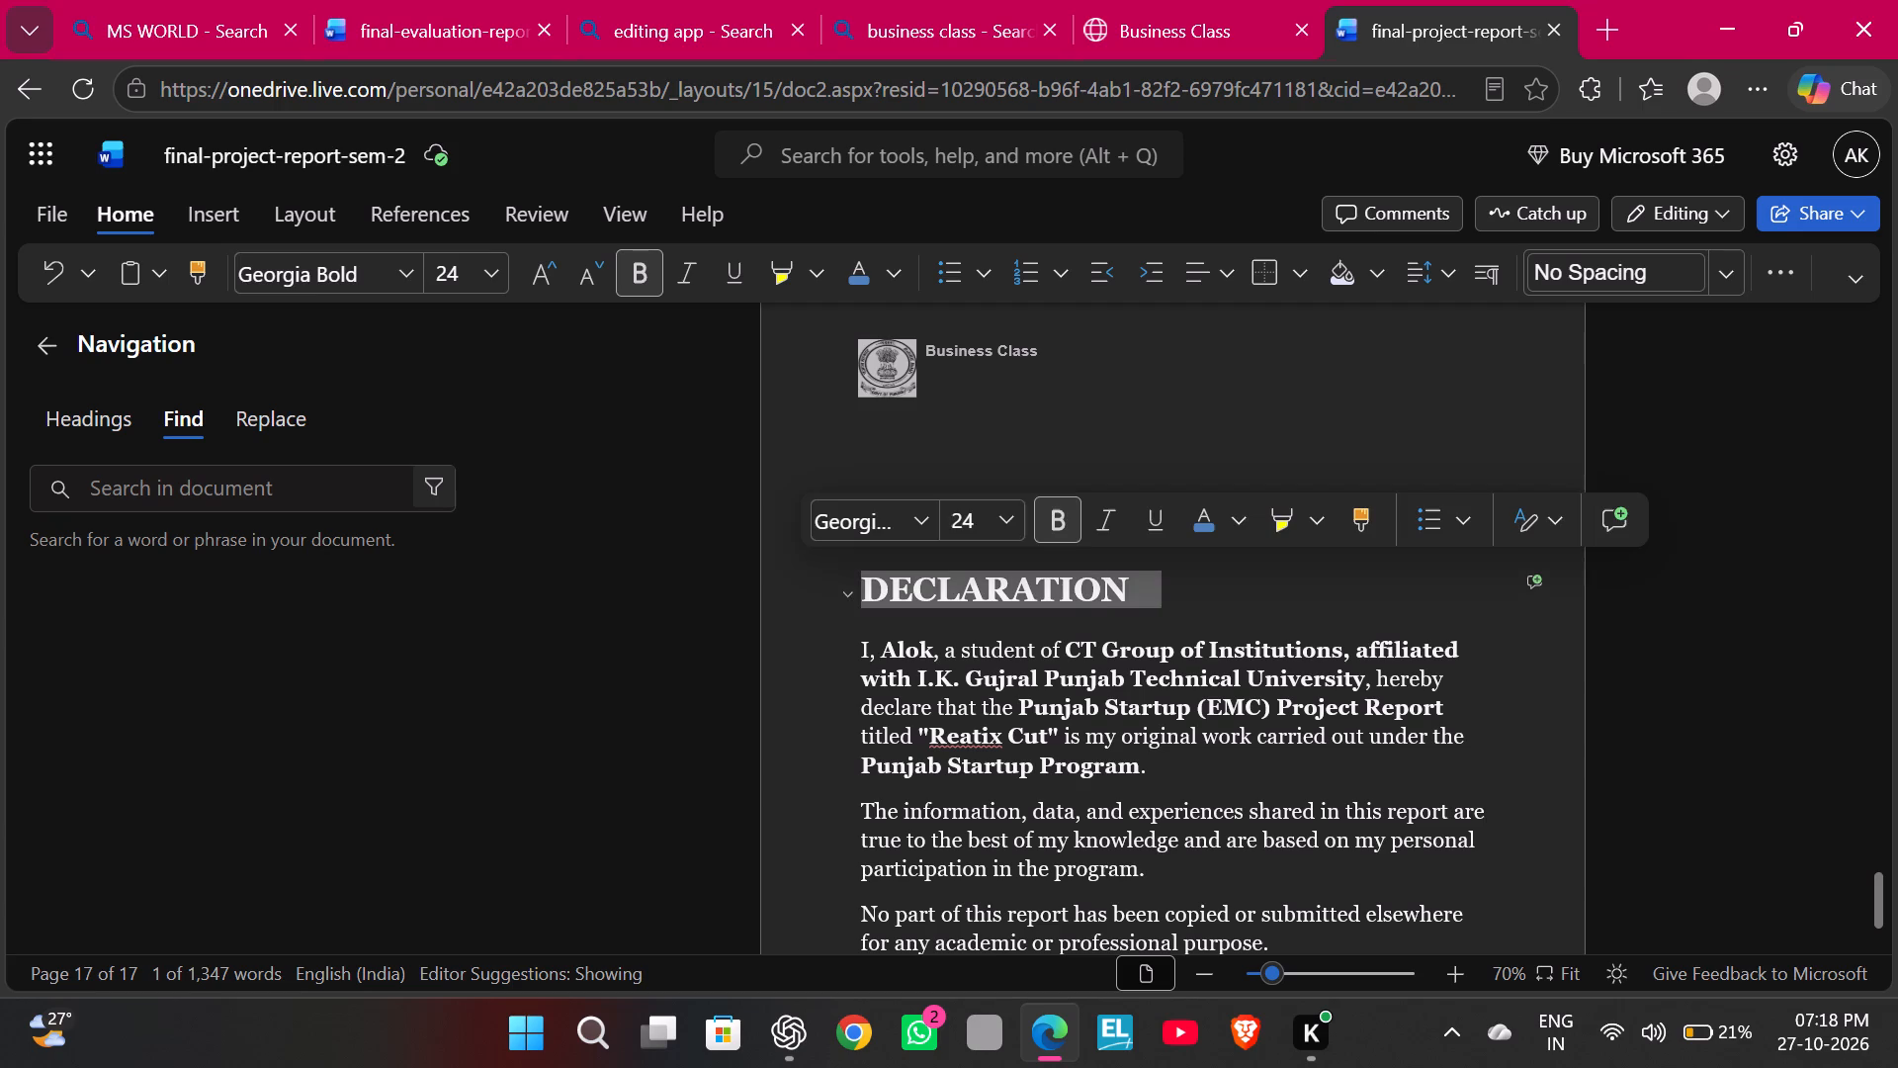
pyautogui.click(1191, 523)
pyautogui.click(1140, 523)
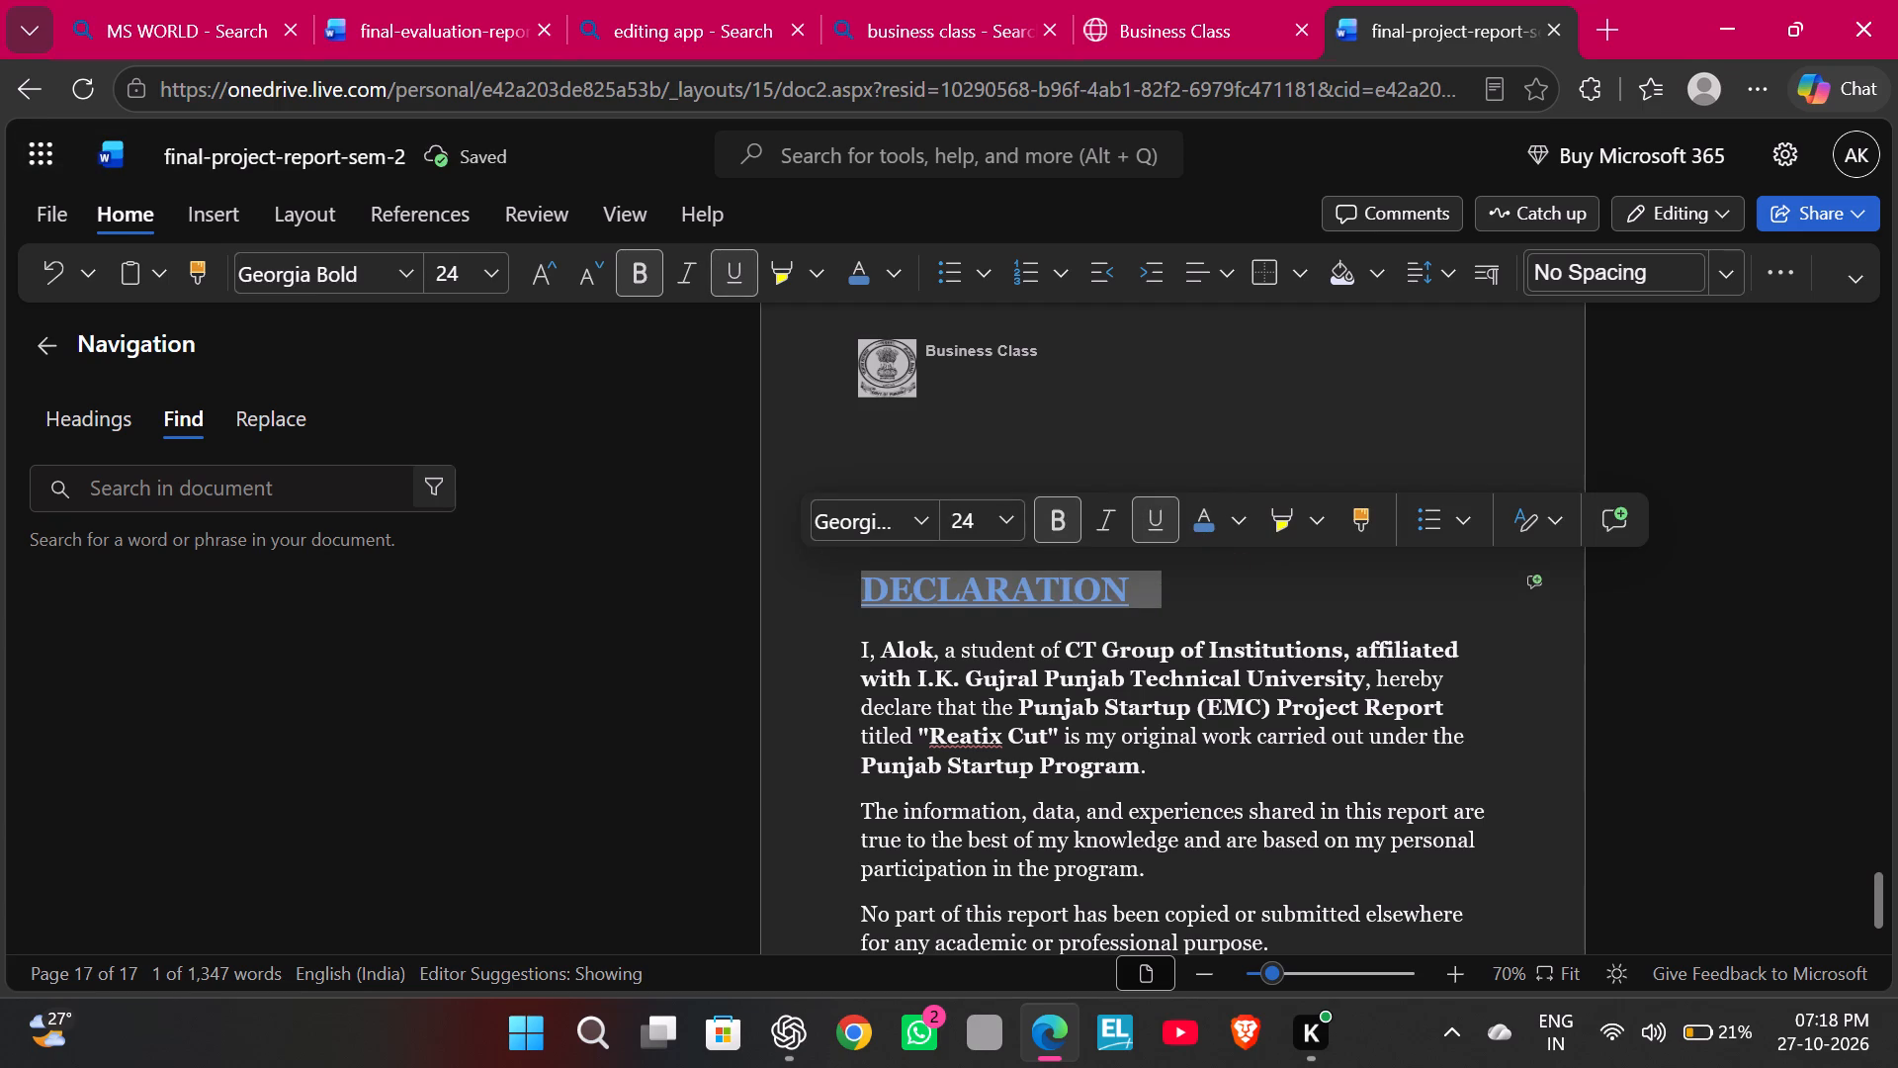
pyautogui.click(1189, 447)
# Set the heading "Section 8: Marketing Plan for Next Semester" to size 16, underline it and colour it blue.
pyautogui.scroll(2, 1189, 447)
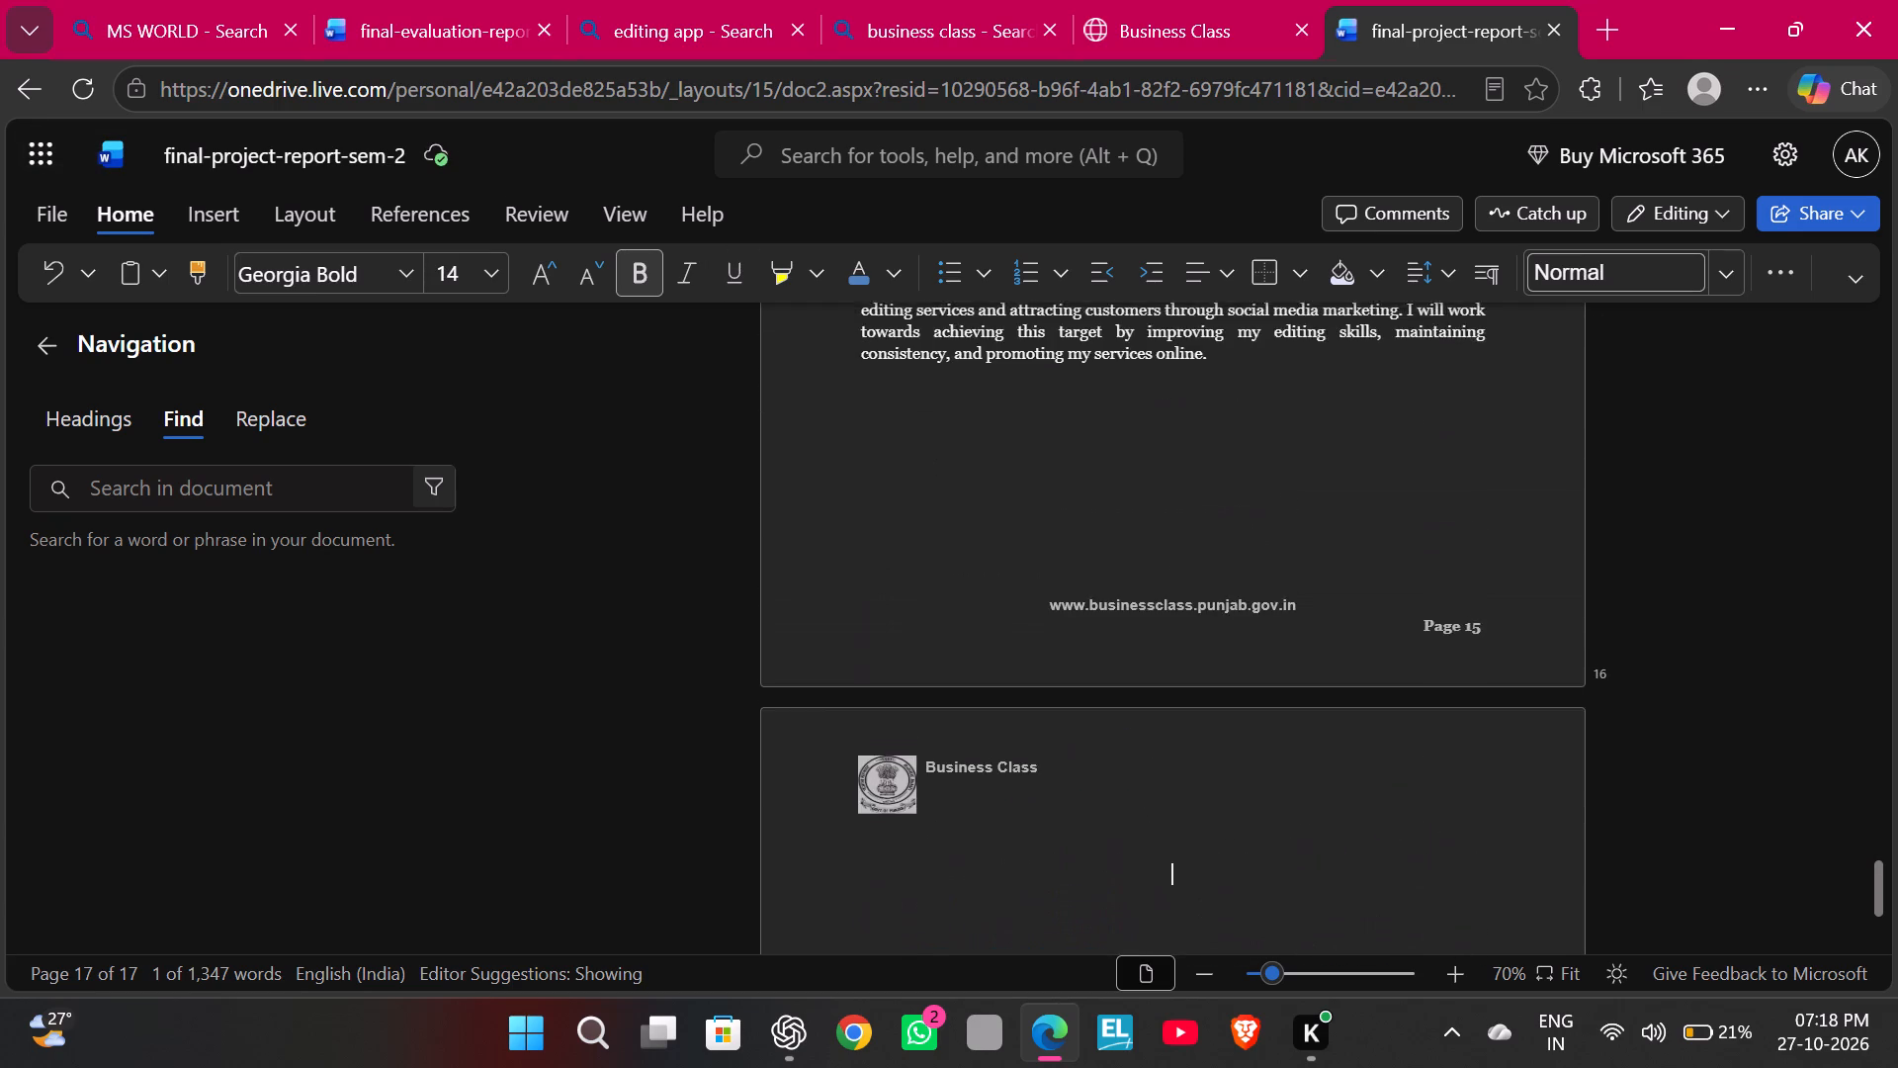
pyautogui.scroll(2, 1189, 447)
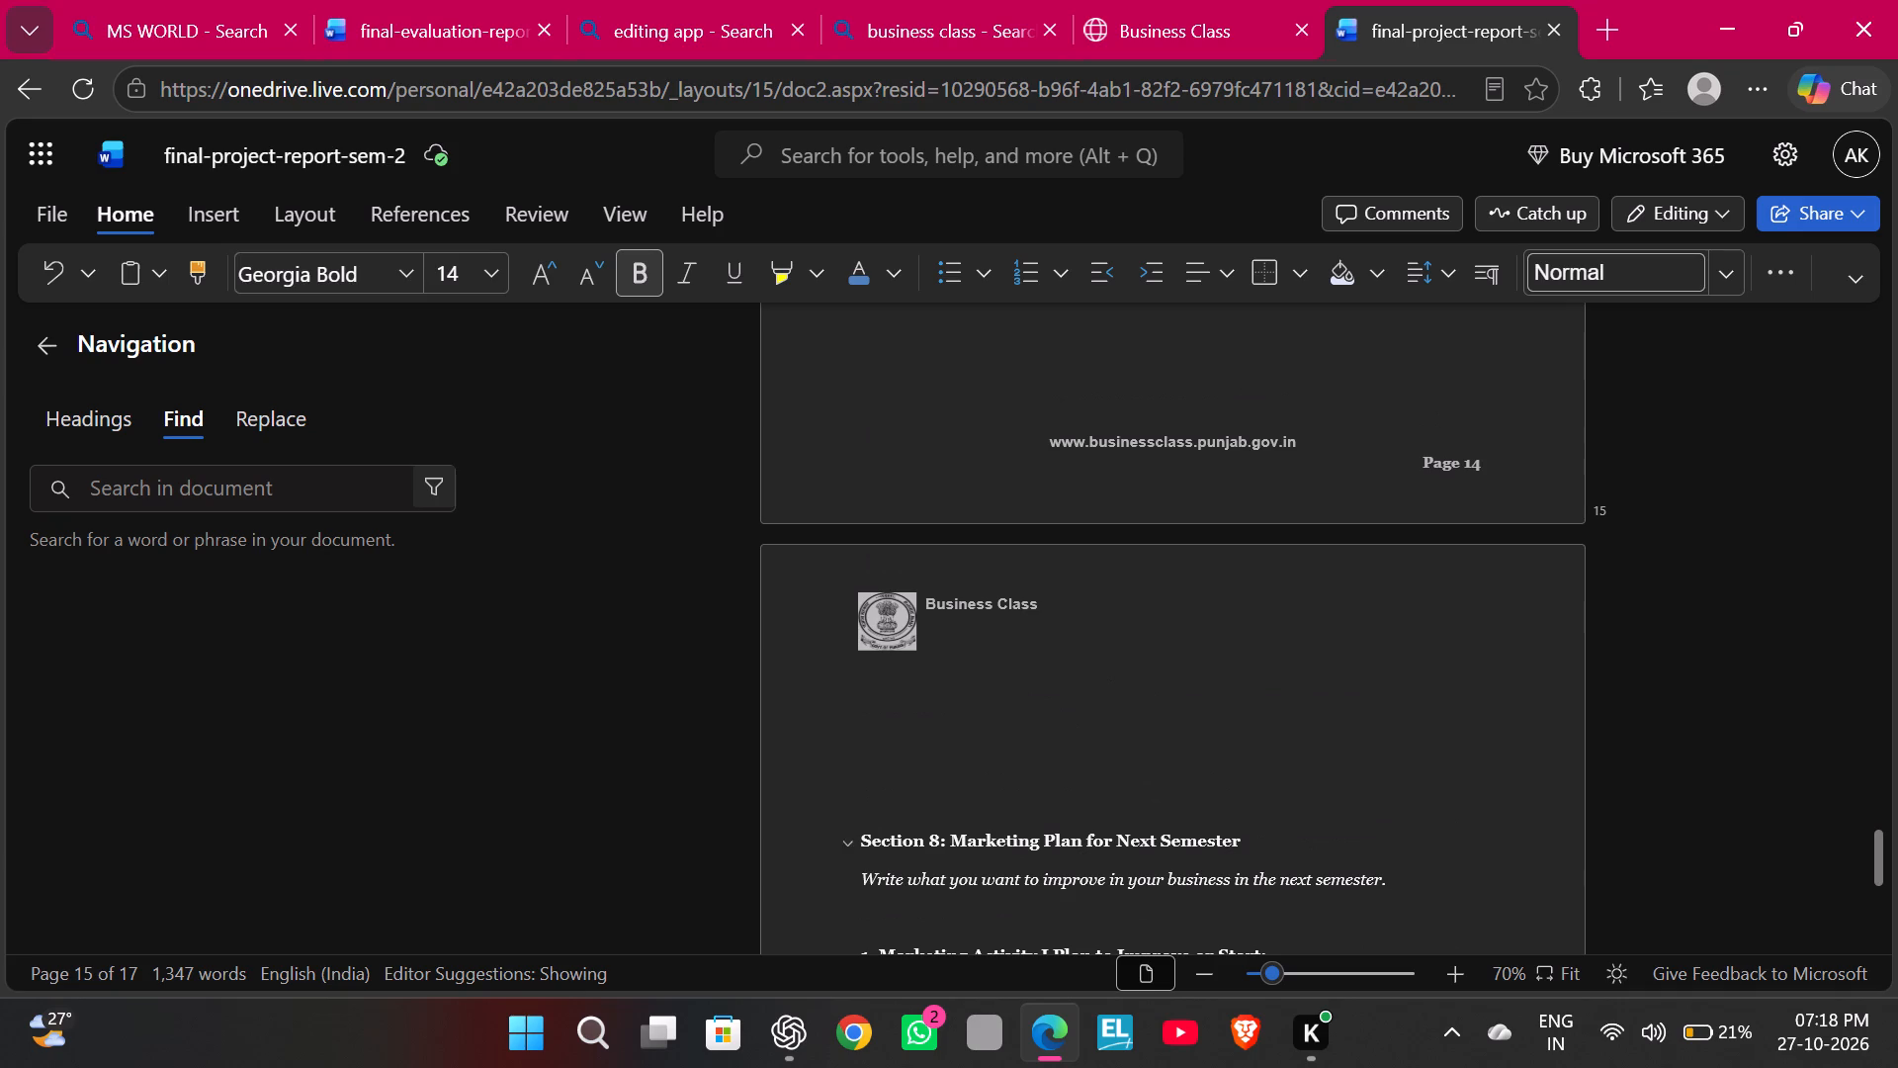
pyautogui.moveTo(1246, 831); pyautogui.dragTo(936, 810)
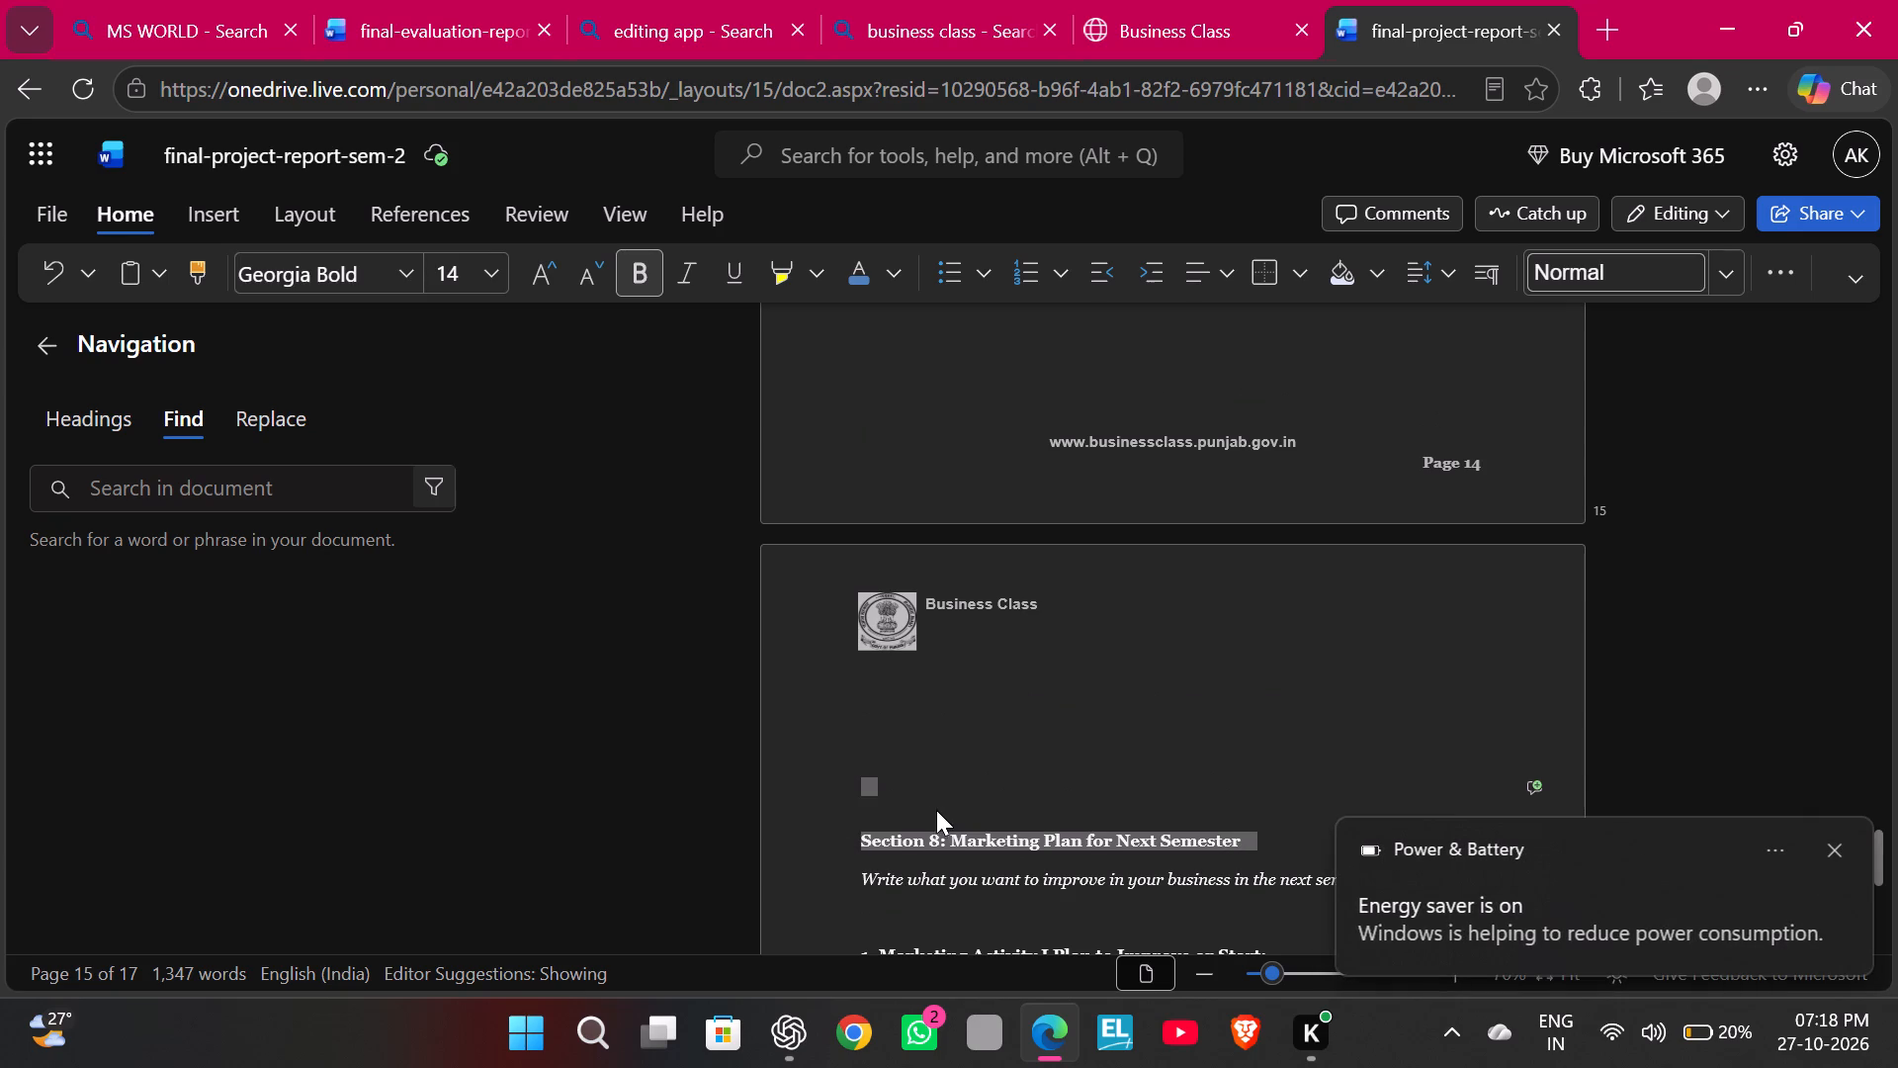
pyautogui.moveTo(936, 810); pyautogui.dragTo(927, 811)
pyautogui.click(1116, 747)
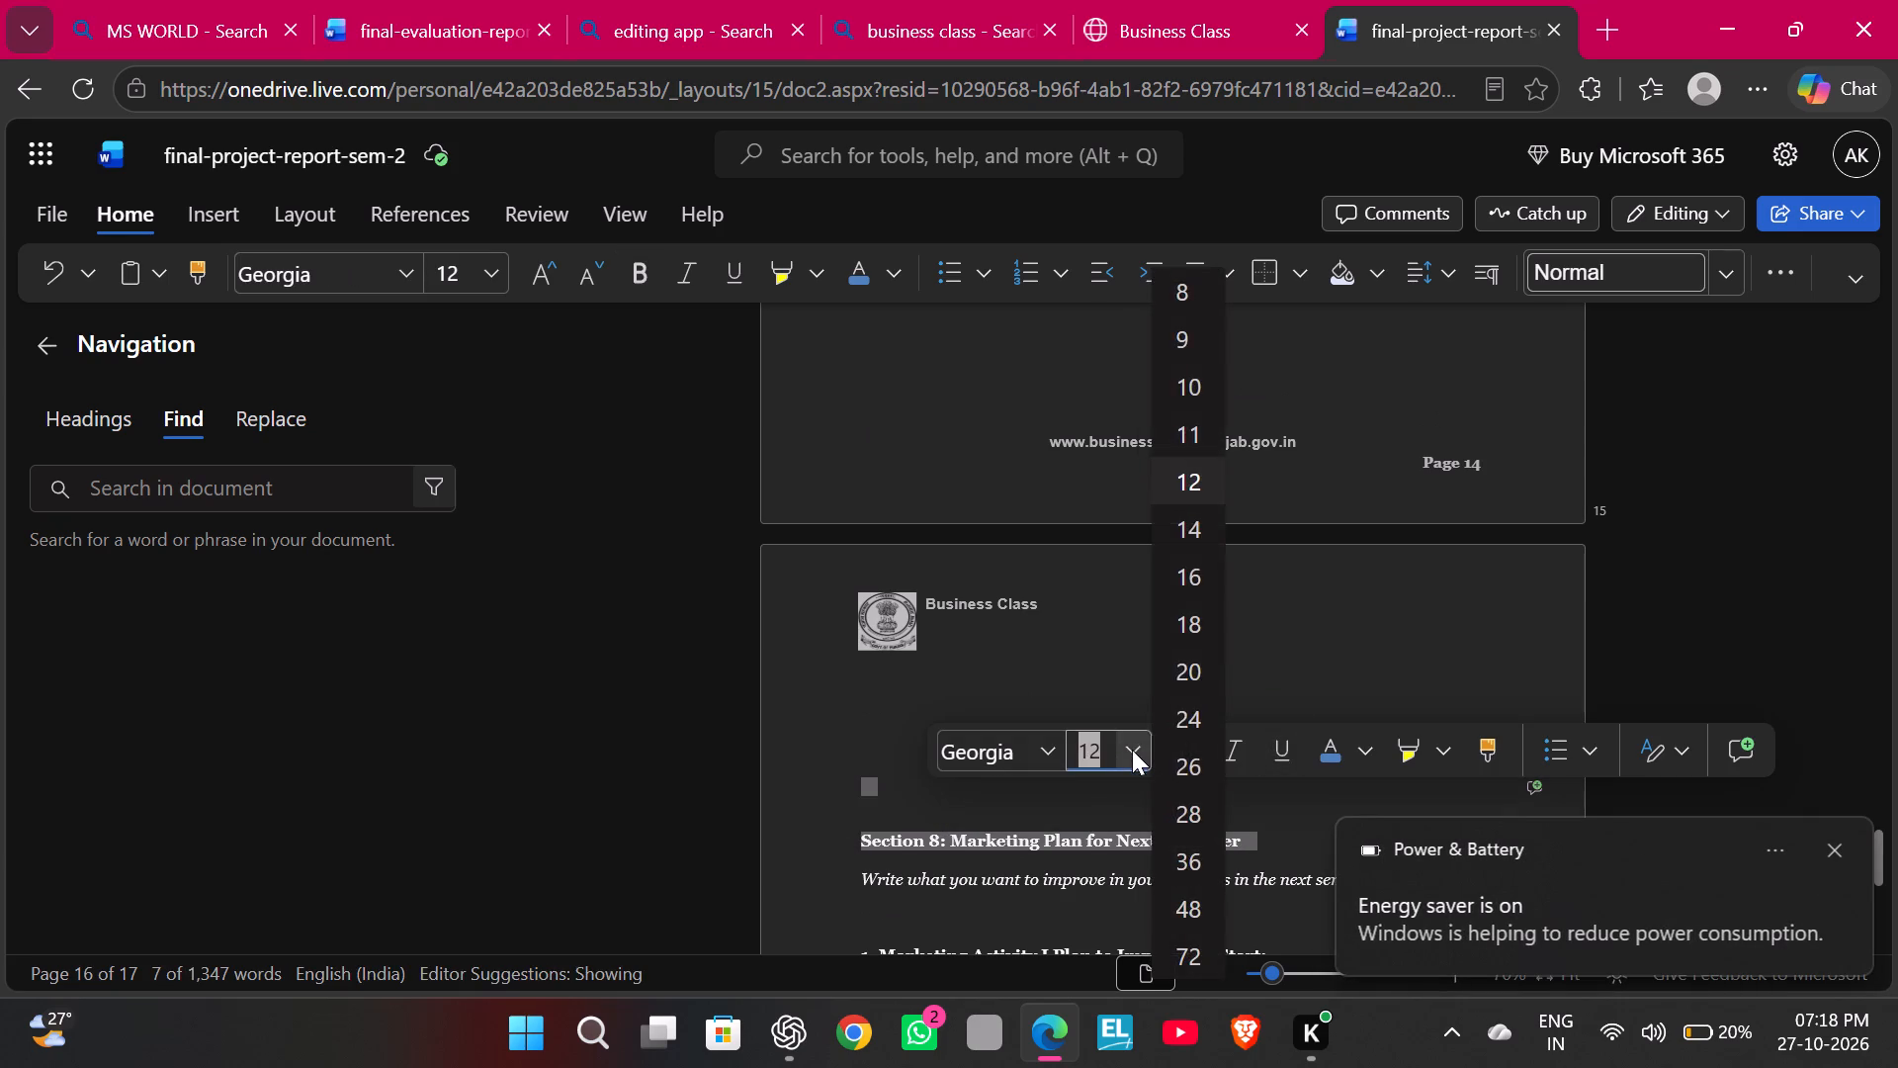
pyautogui.click(1132, 750)
pyautogui.click(1132, 750)
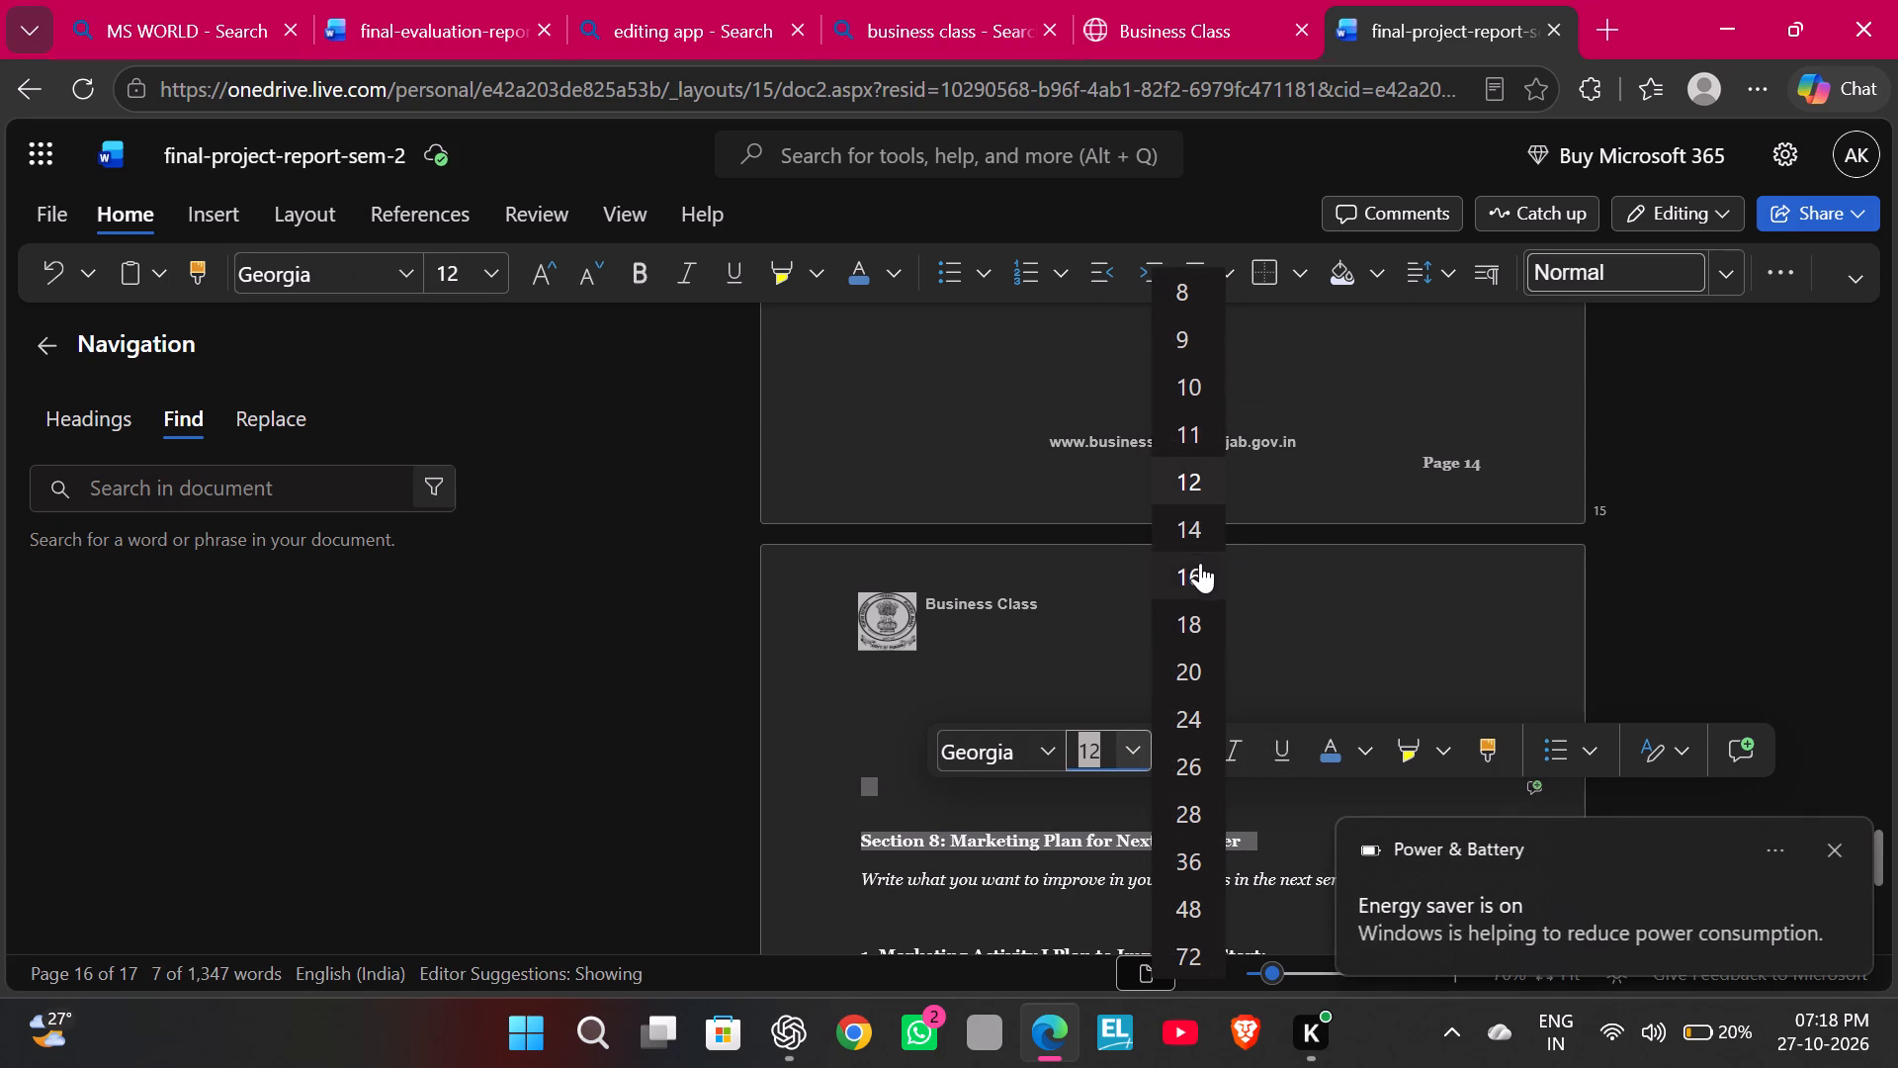
pyautogui.click(1200, 564)
pyautogui.click(1278, 744)
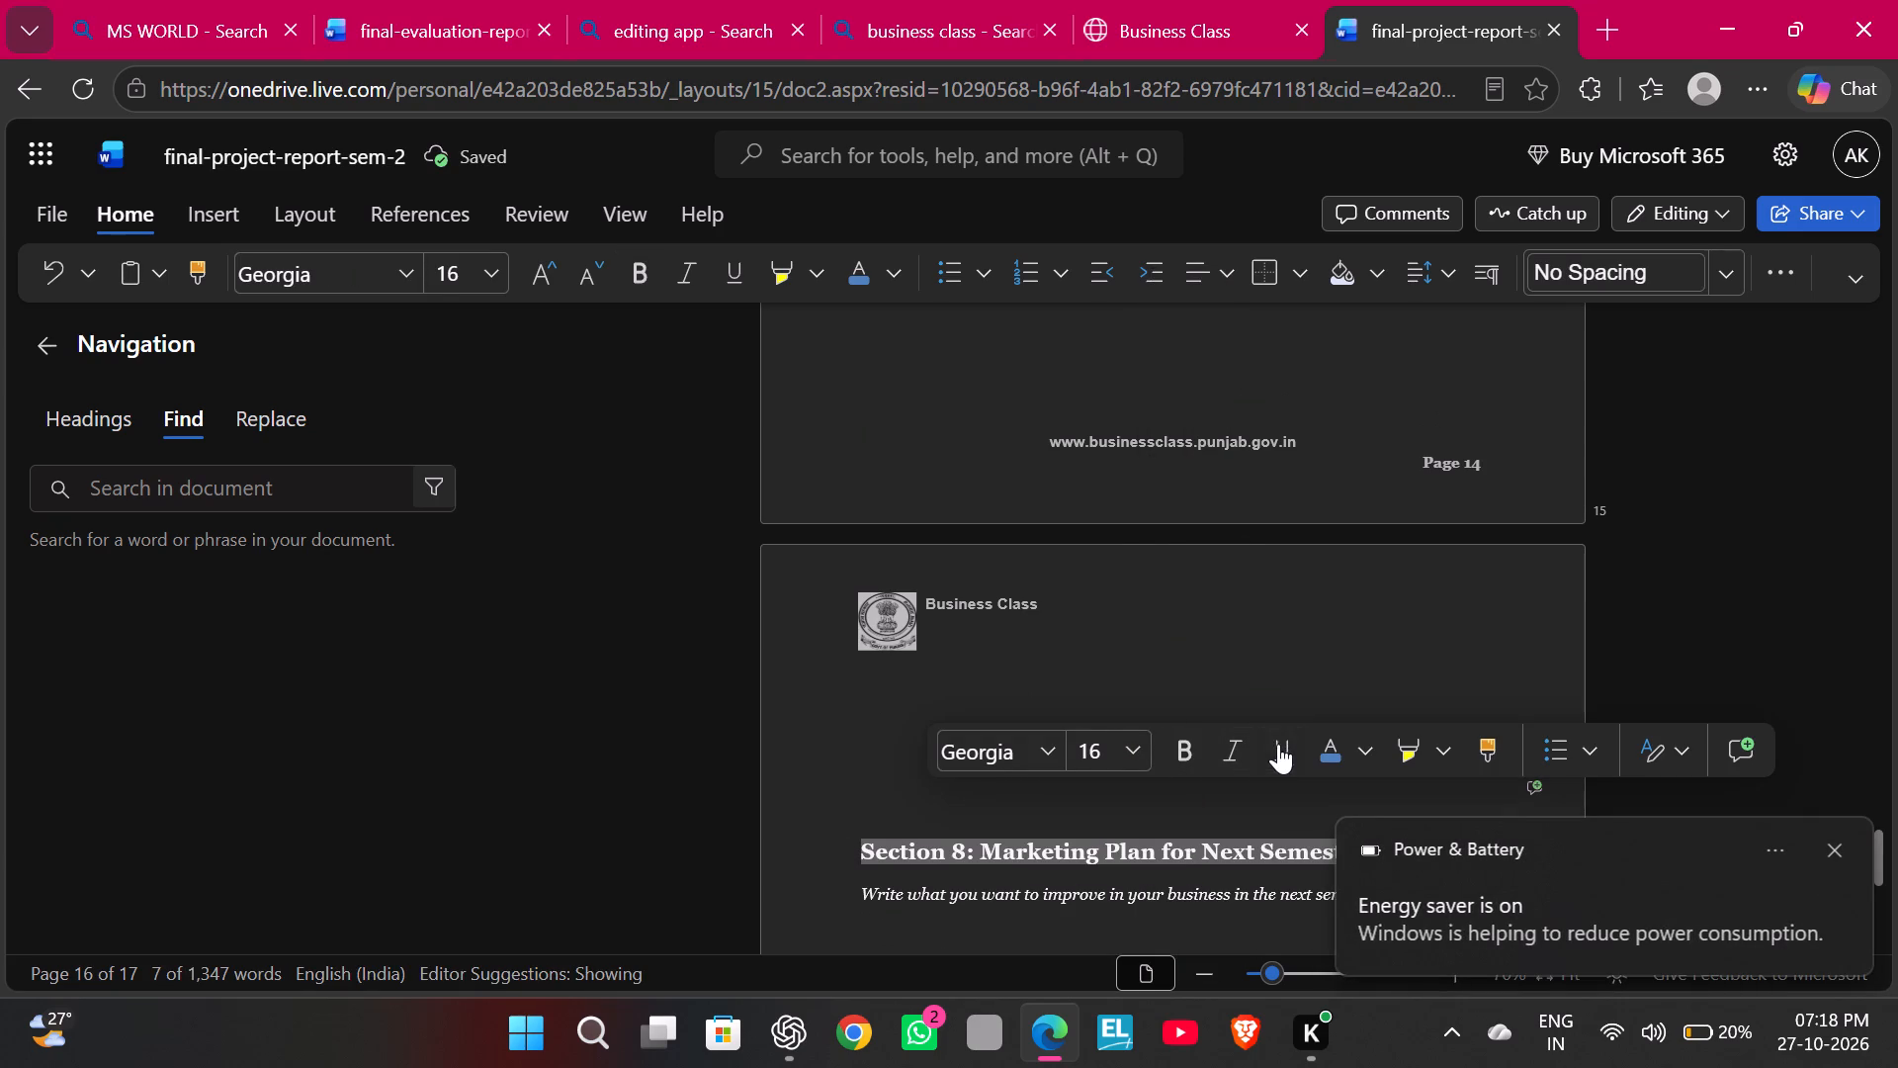
pyautogui.click(1335, 751)
# Colour the heading "Section 4: Content and Community Engagement" blue and keep it underlined.
pyautogui.scroll(3, 1240, 613)
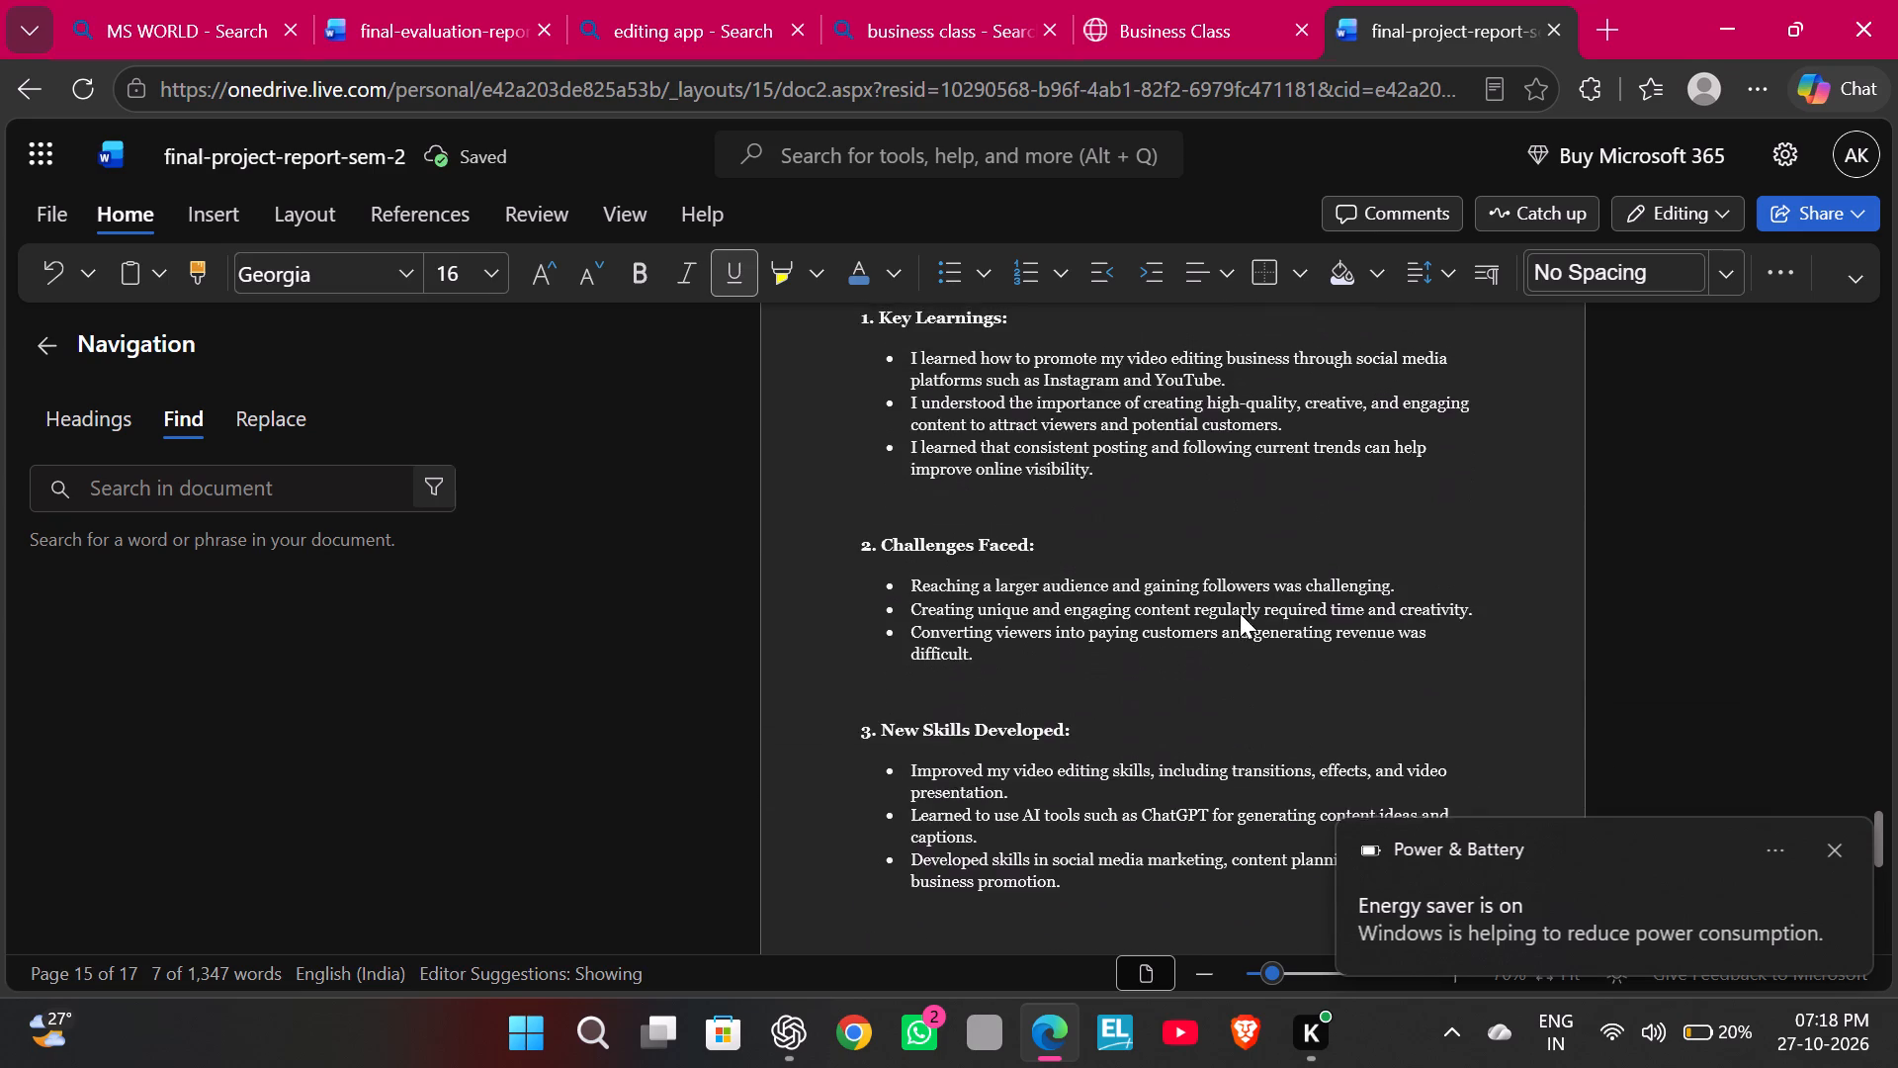
pyautogui.scroll(3, 1240, 613)
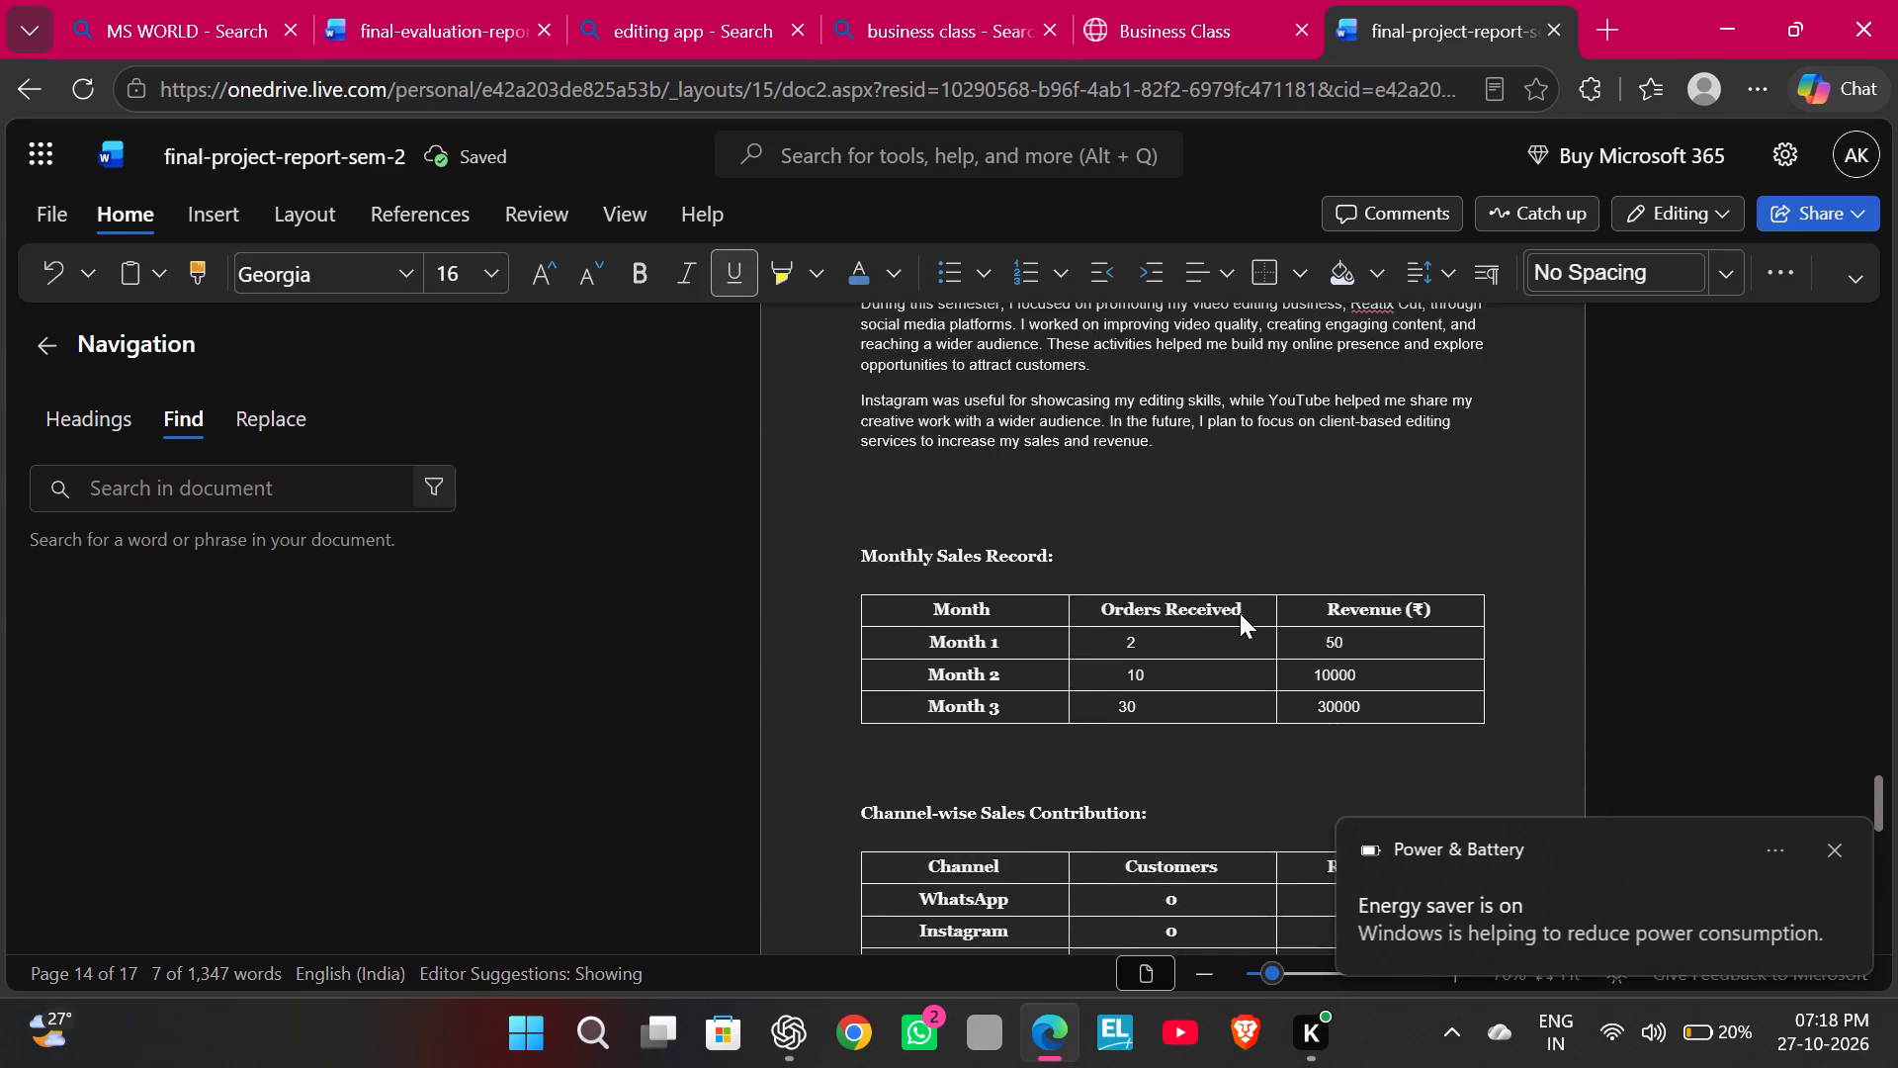
pyautogui.scroll(3, 1240, 613)
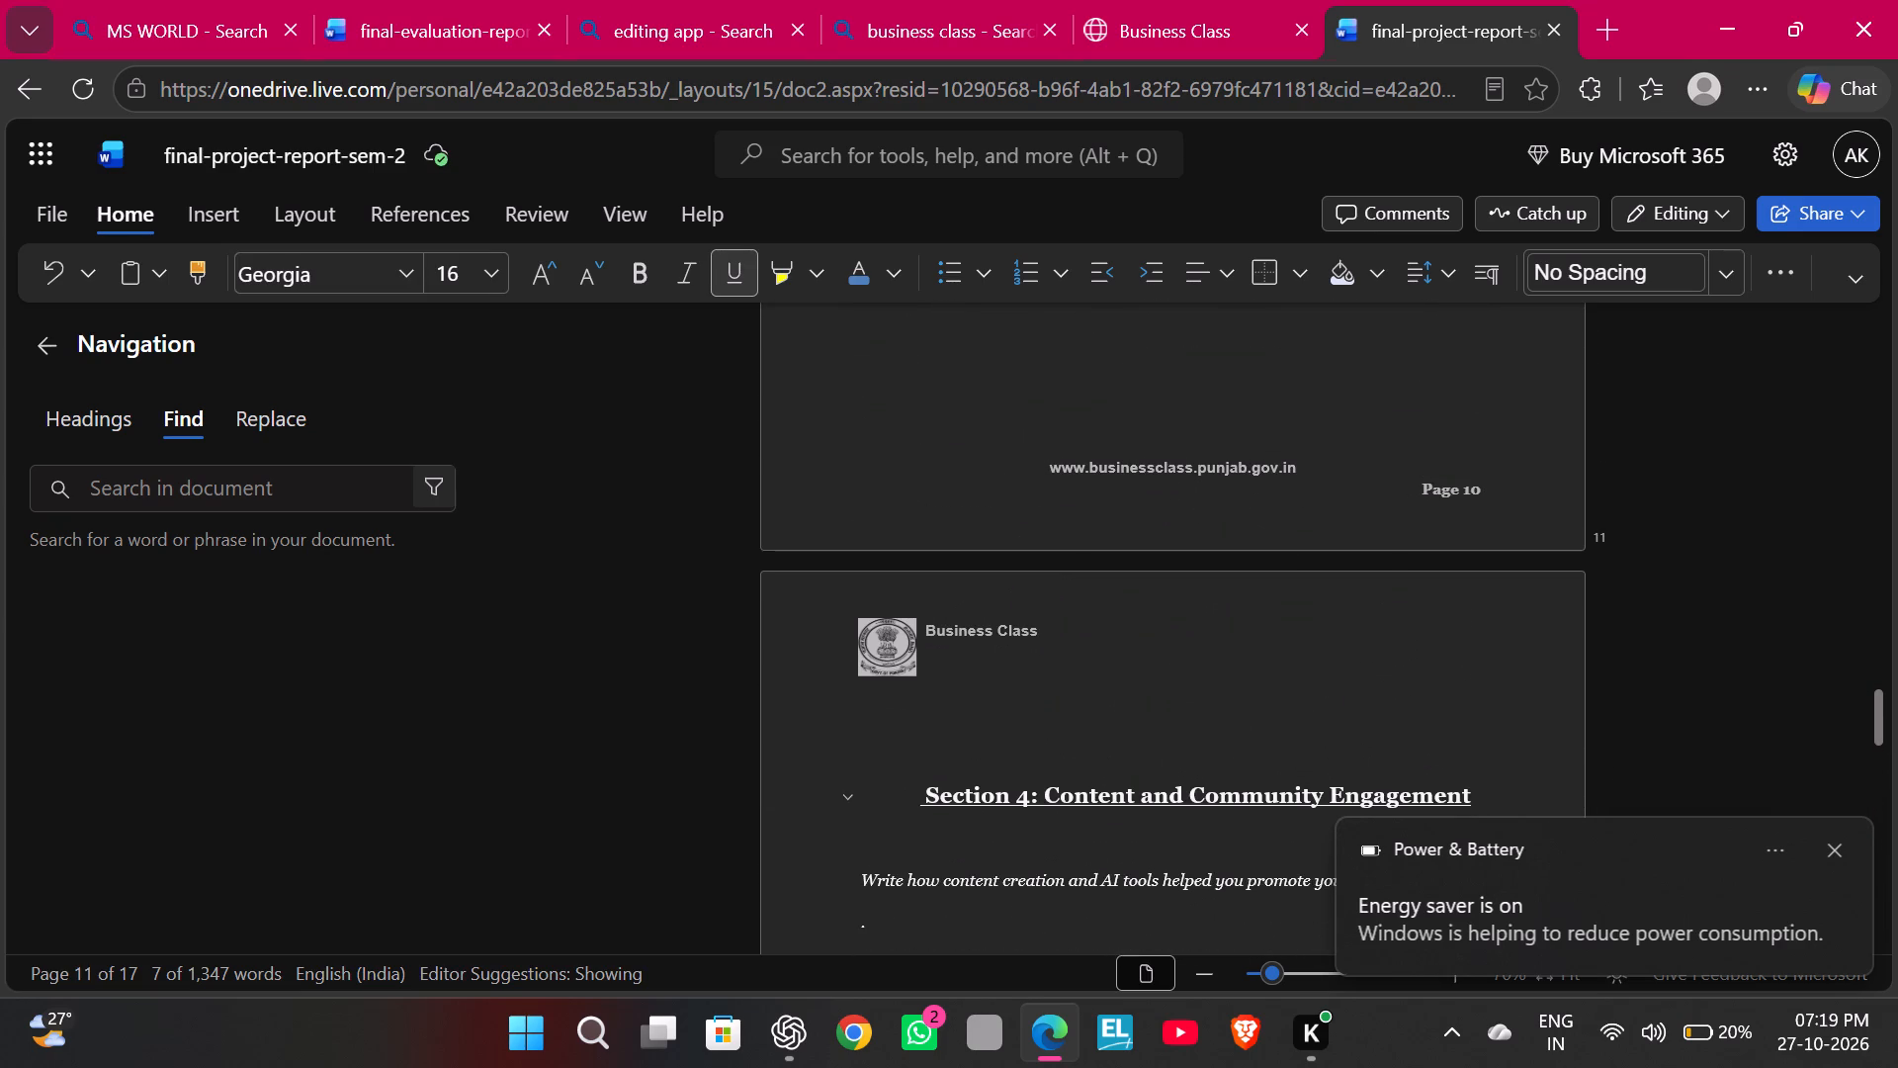
pyautogui.tripleClick(1152, 790)
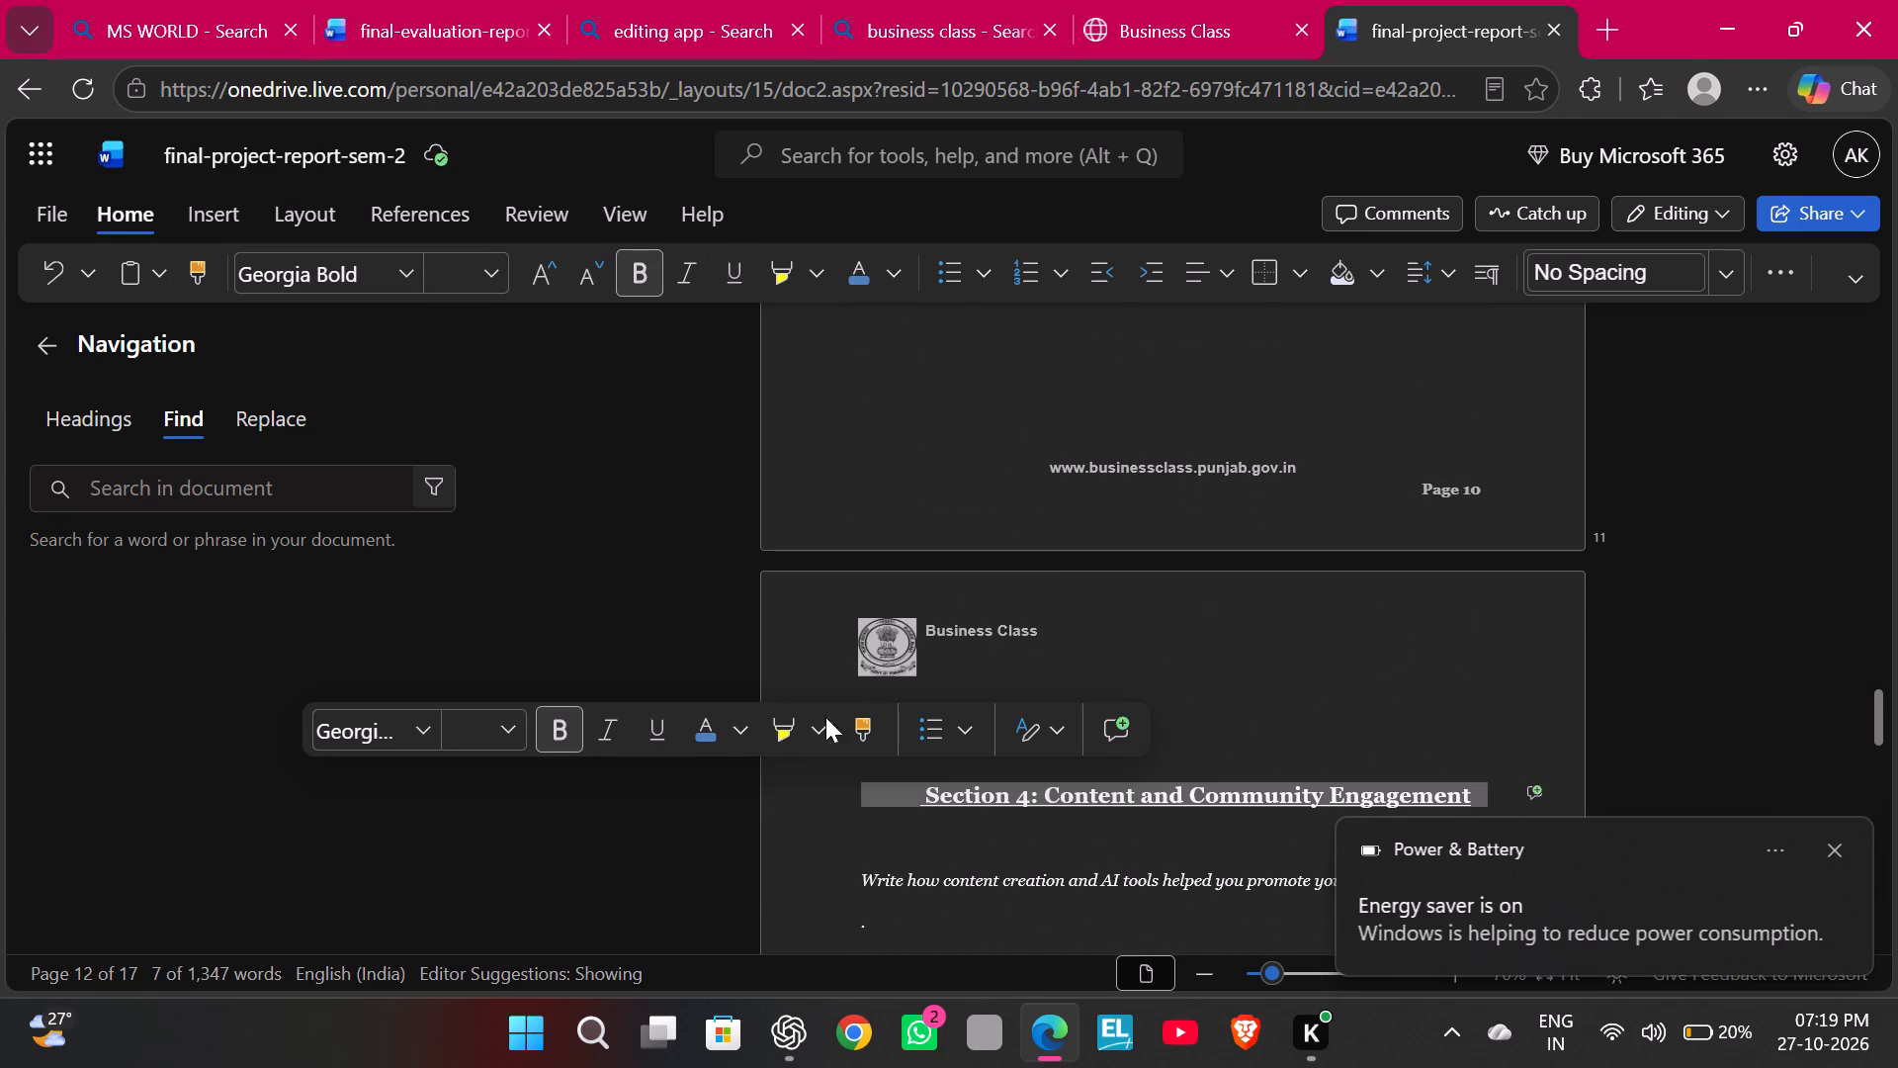
pyautogui.click(655, 722)
pyautogui.click(680, 727)
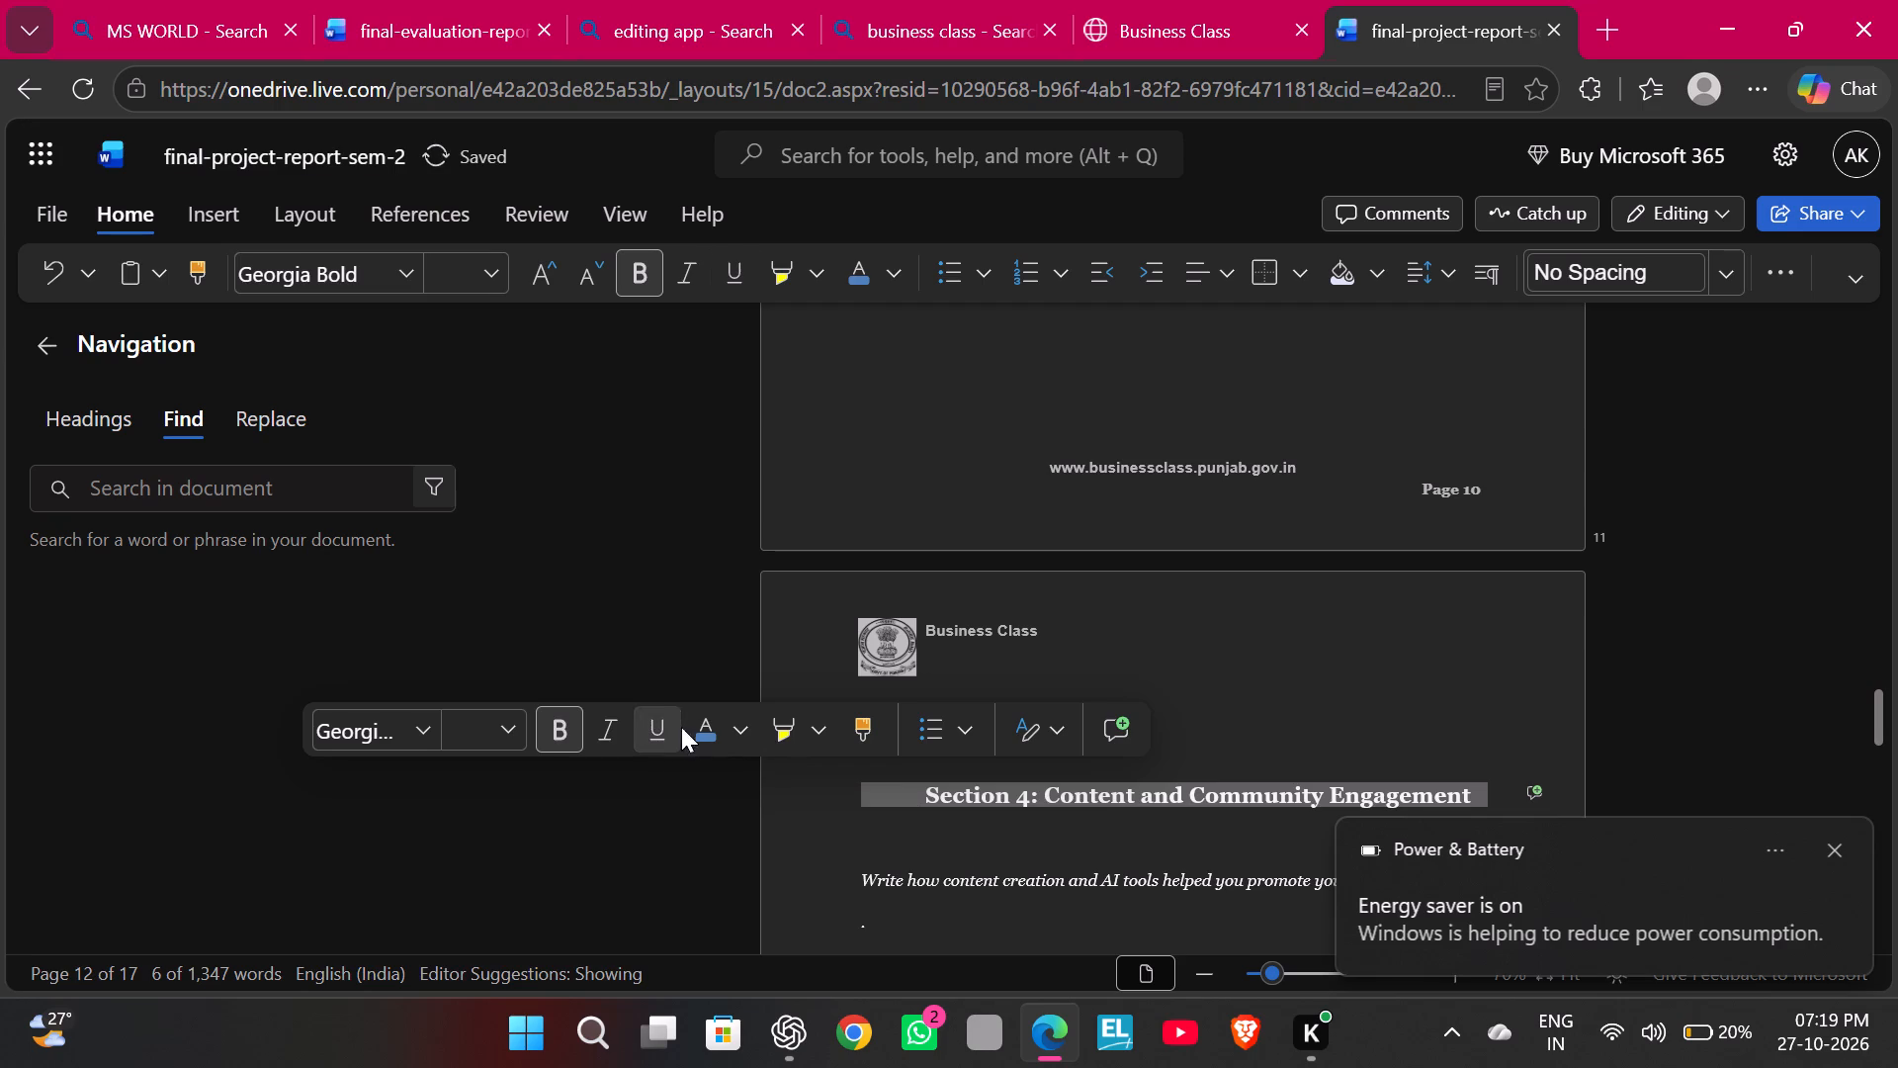
pyautogui.click(688, 727)
pyautogui.click(652, 727)
# Review the earlier sections' headings and page numbers against the Index table's sections and its Pages column.
pyautogui.scroll(1, 1005, 518)
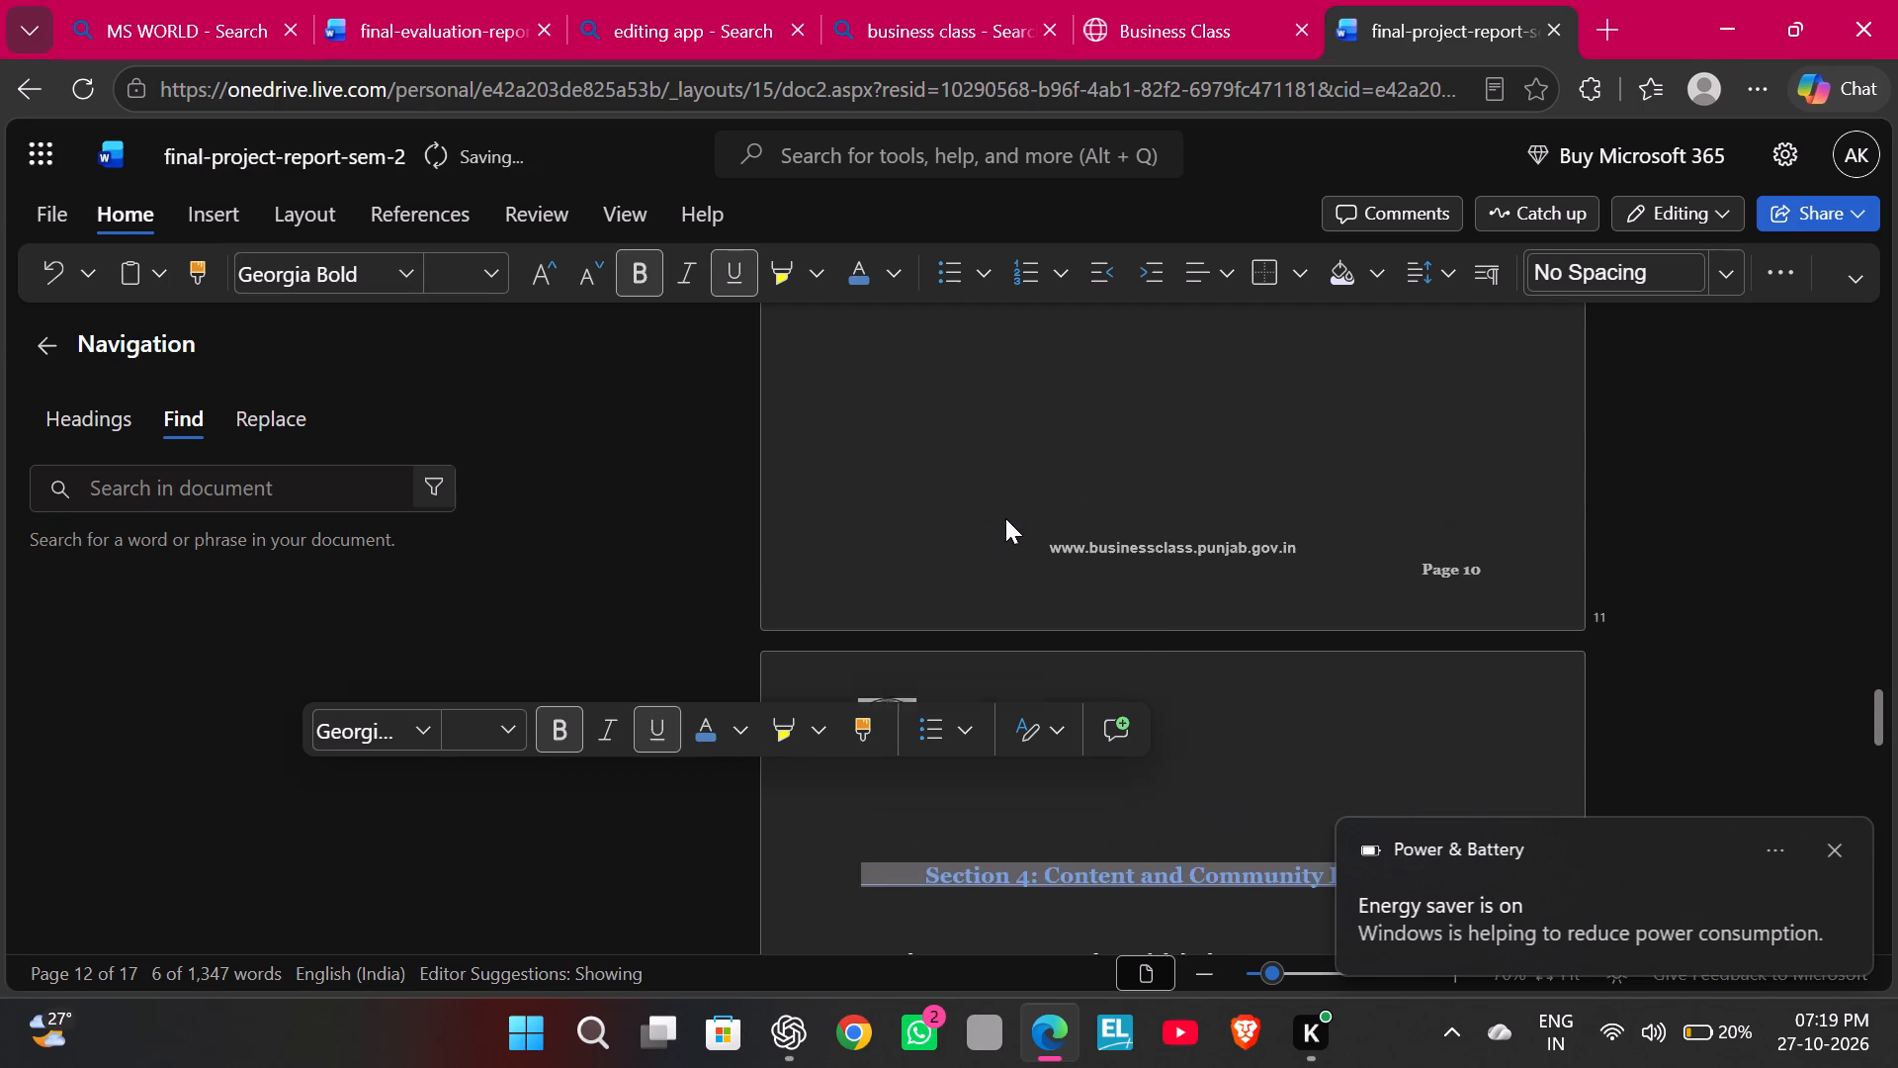
pyautogui.scroll(3, 1005, 518)
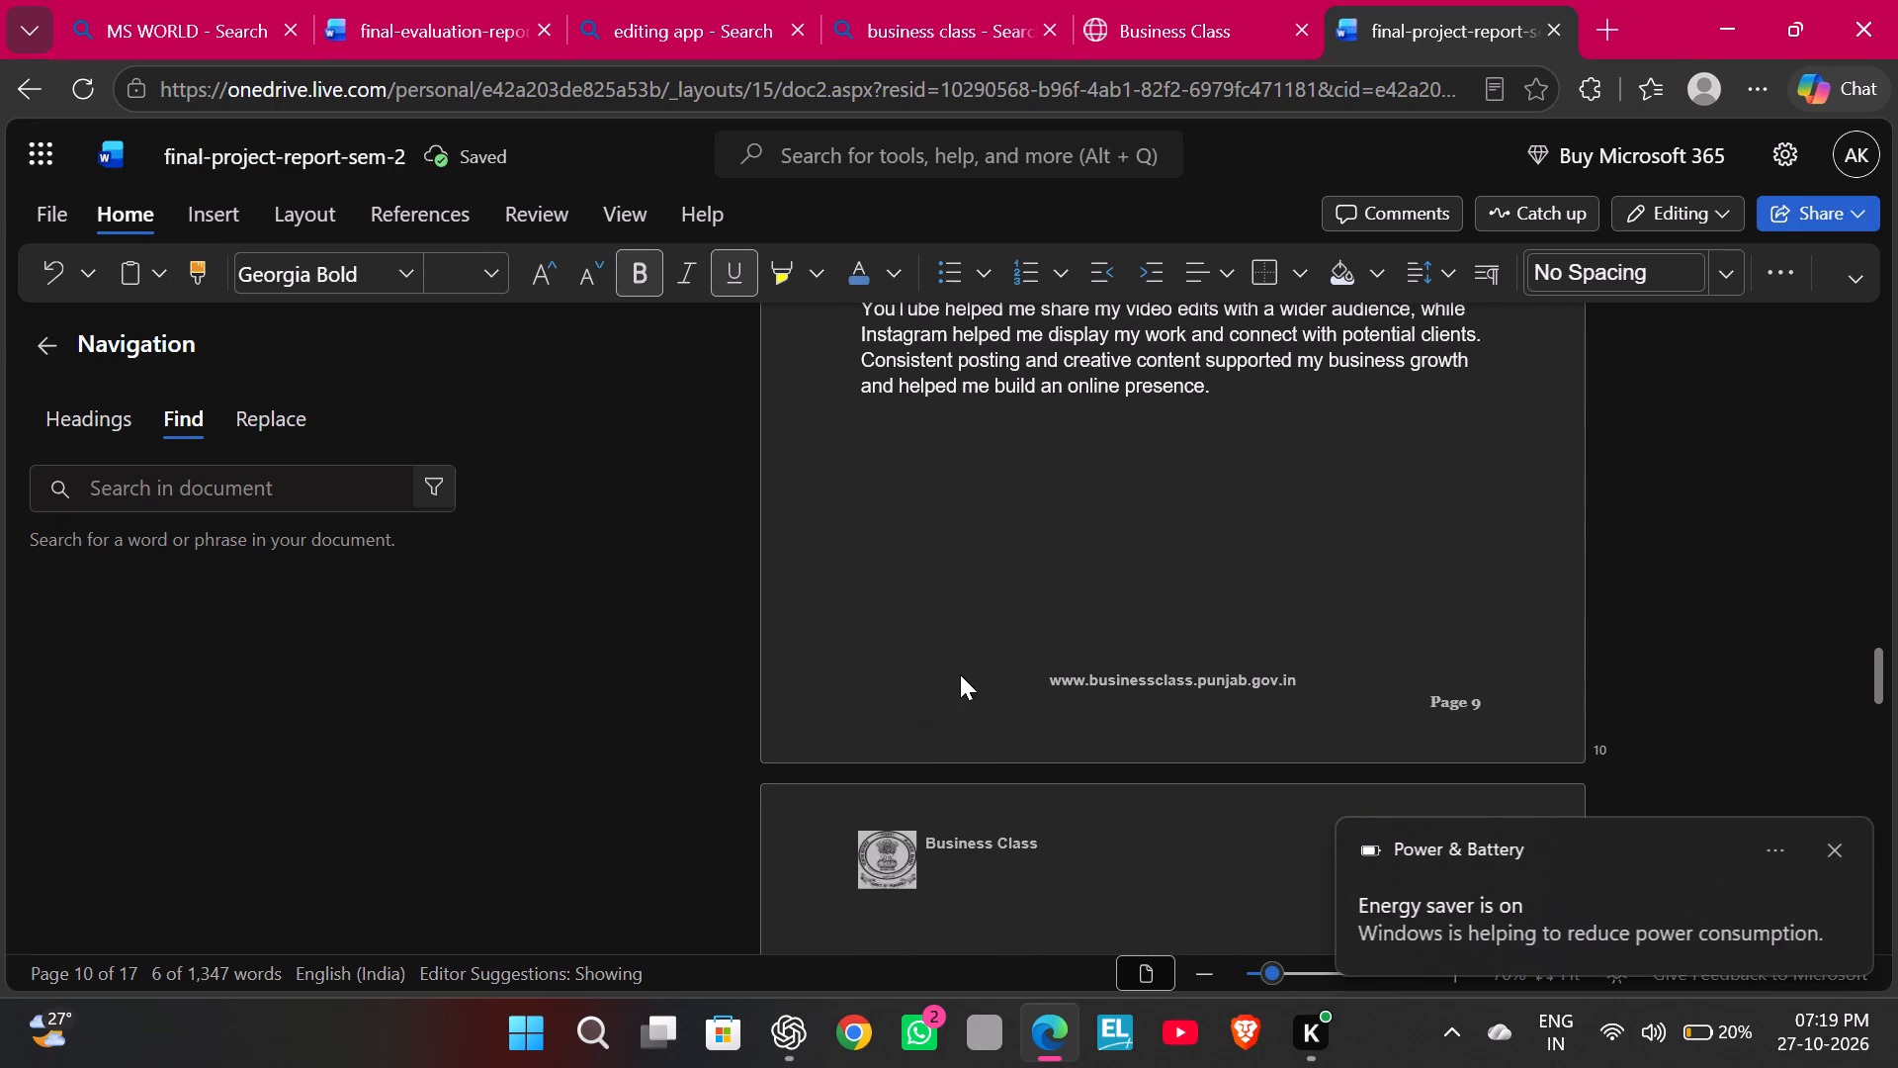
pyautogui.scroll(3, 960, 674)
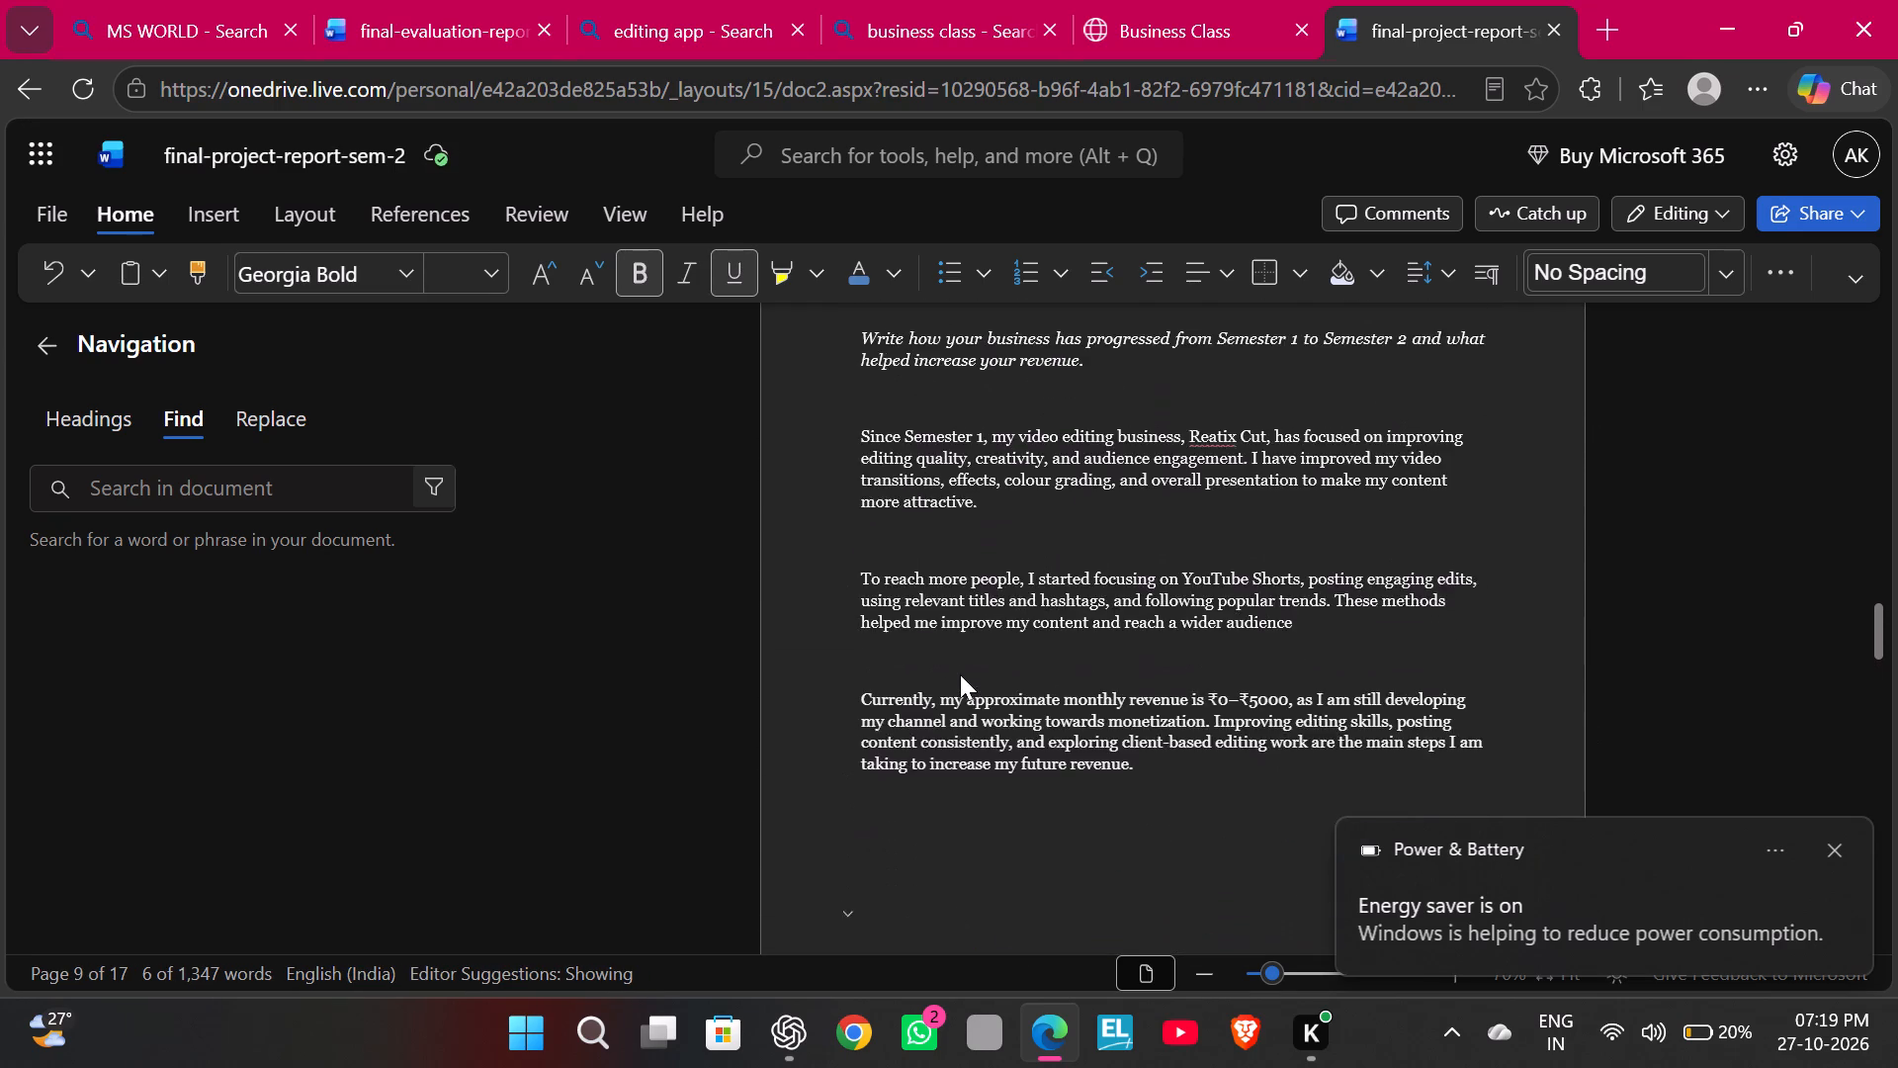
pyautogui.scroll(2, 960, 674)
pyautogui.click(1082, 514)
pyautogui.scroll(1, 1082, 514)
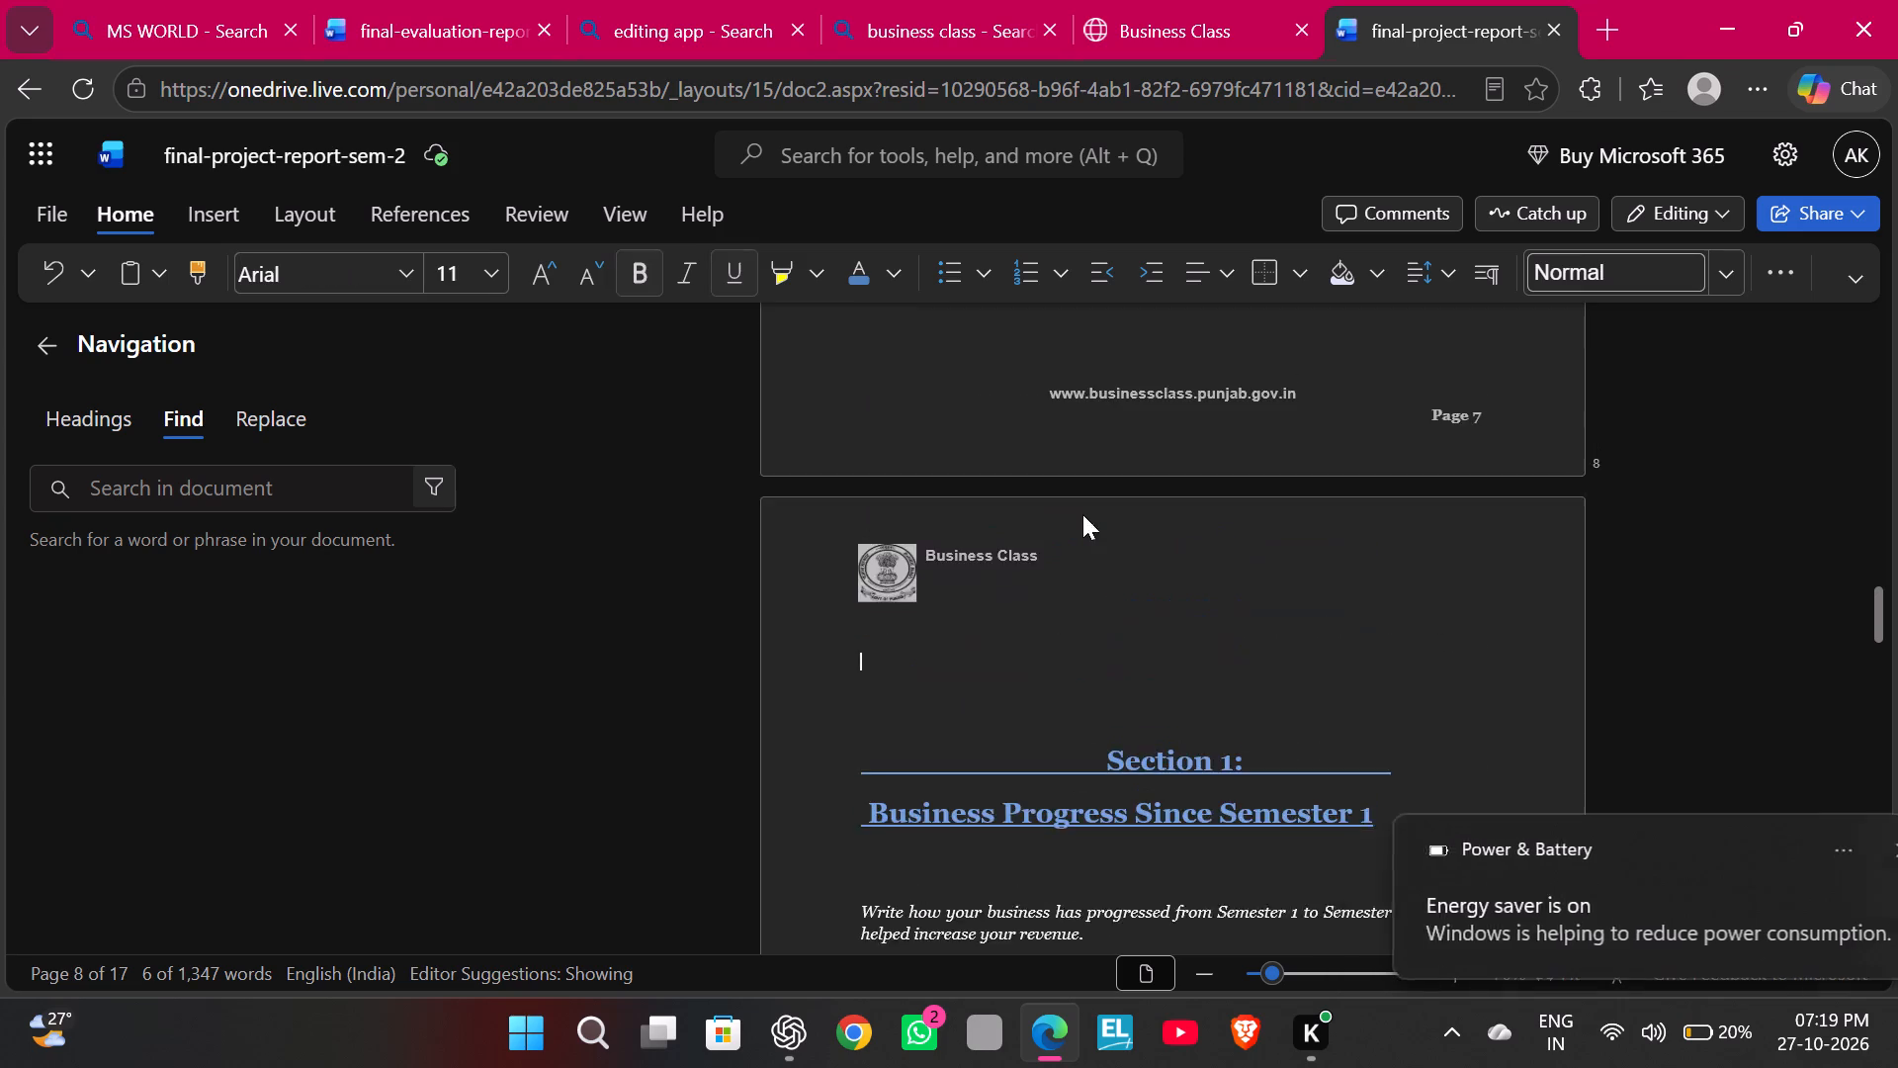
pyautogui.scroll(3, 1082, 514)
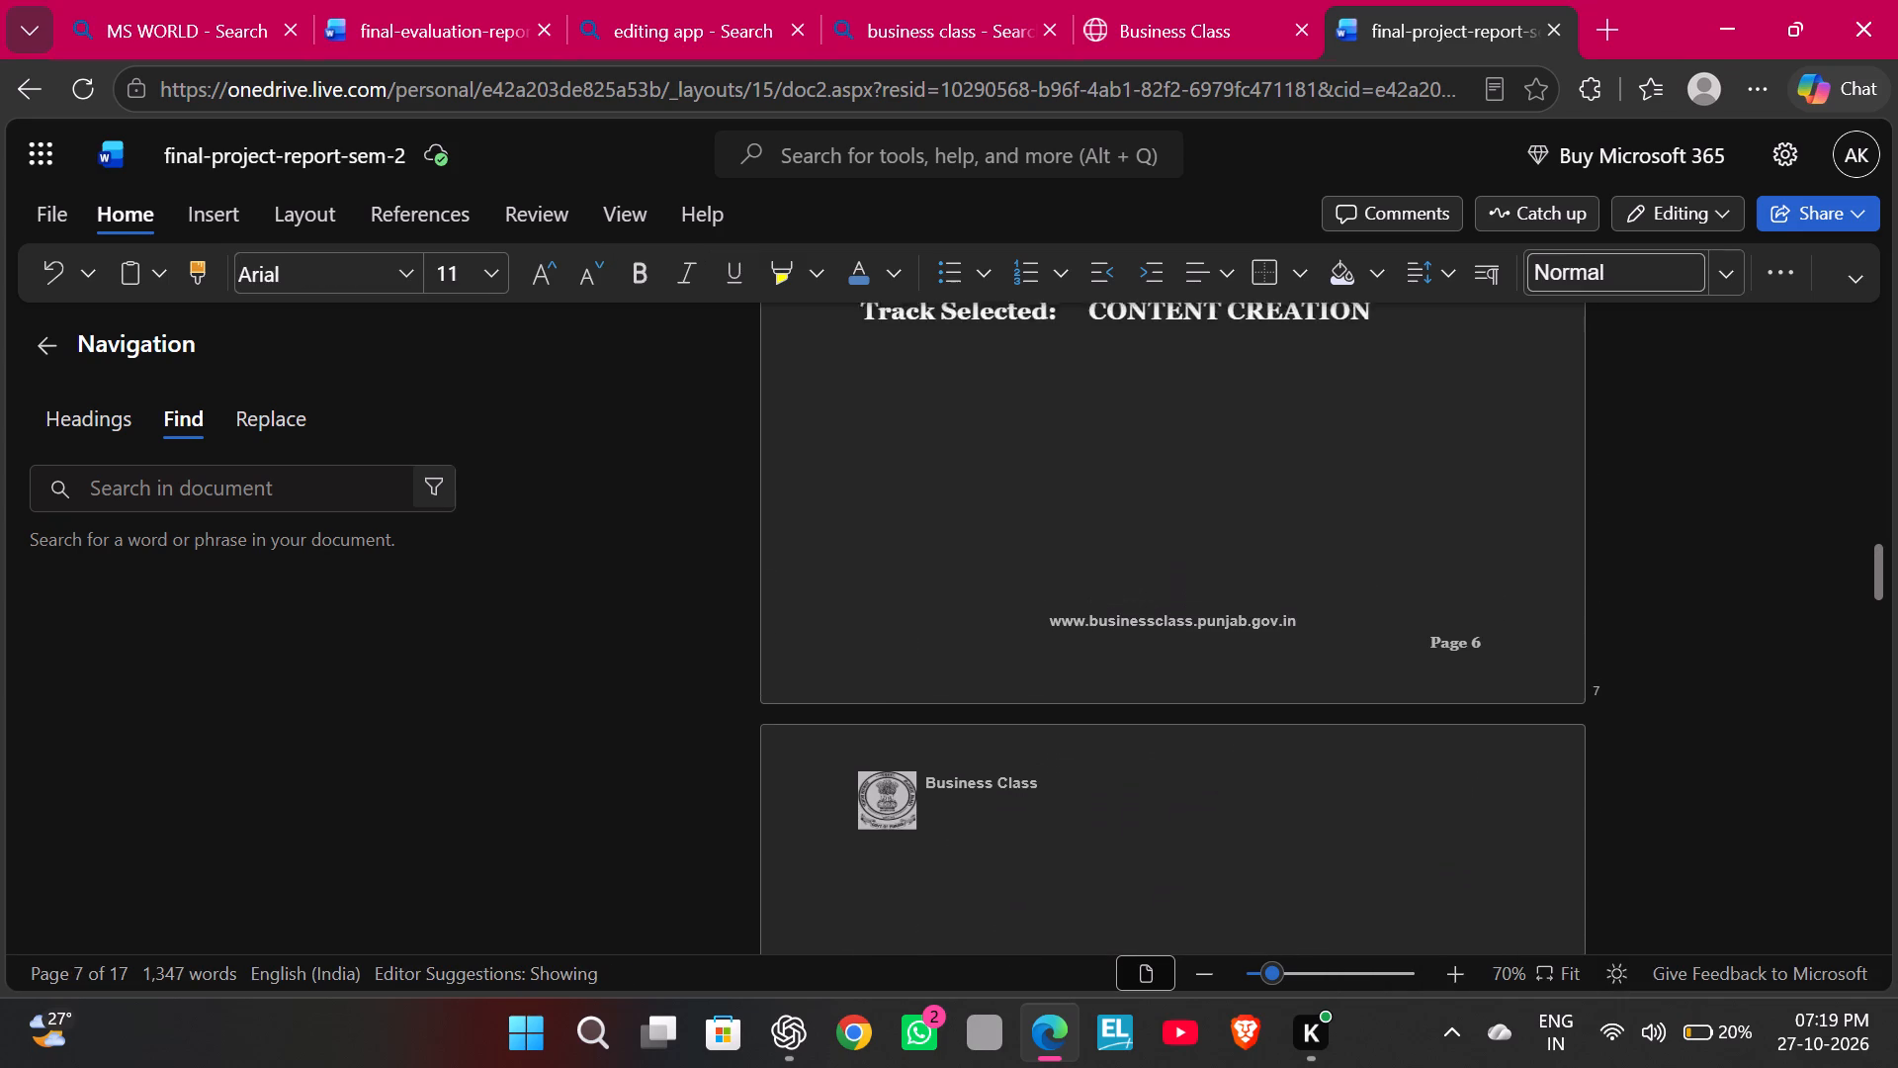
pyautogui.scroll(1, 1082, 514)
pyautogui.scroll(-3, 1082, 514)
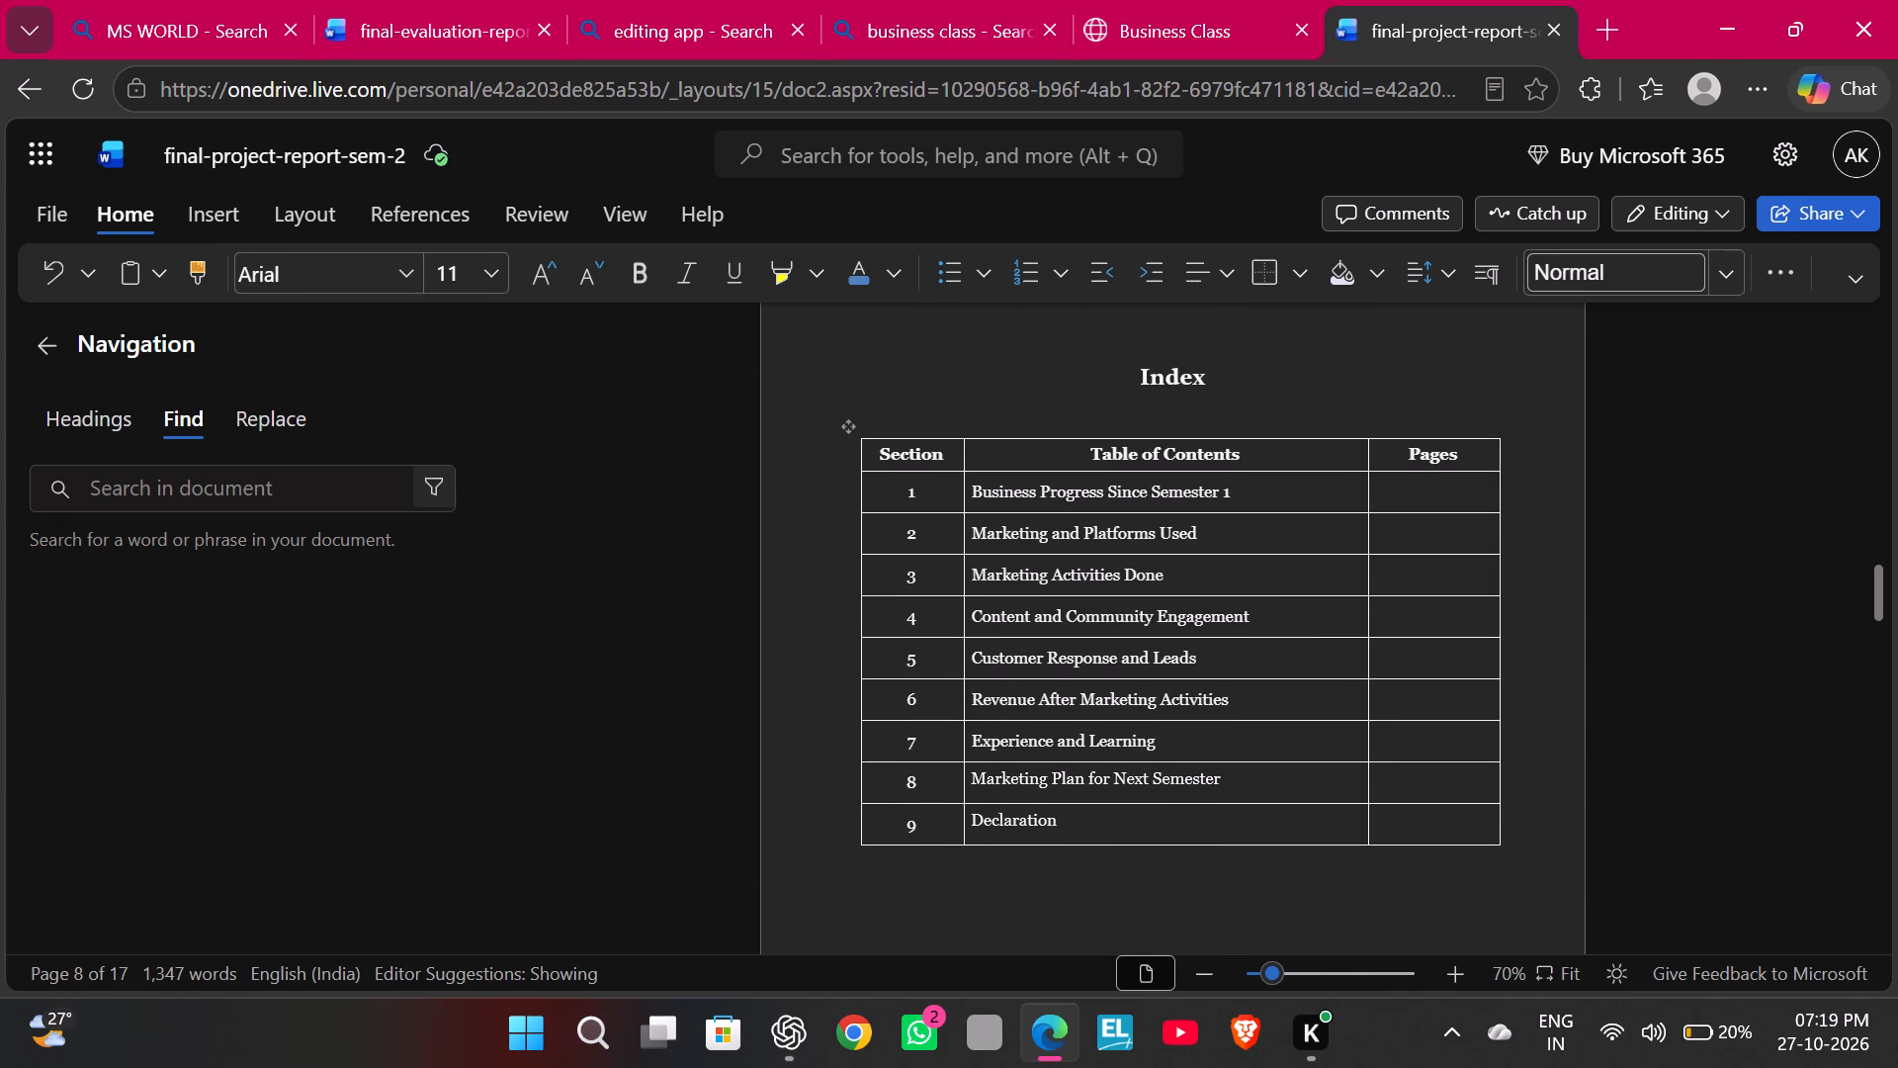
pyautogui.scroll(-3, 1253, 631)
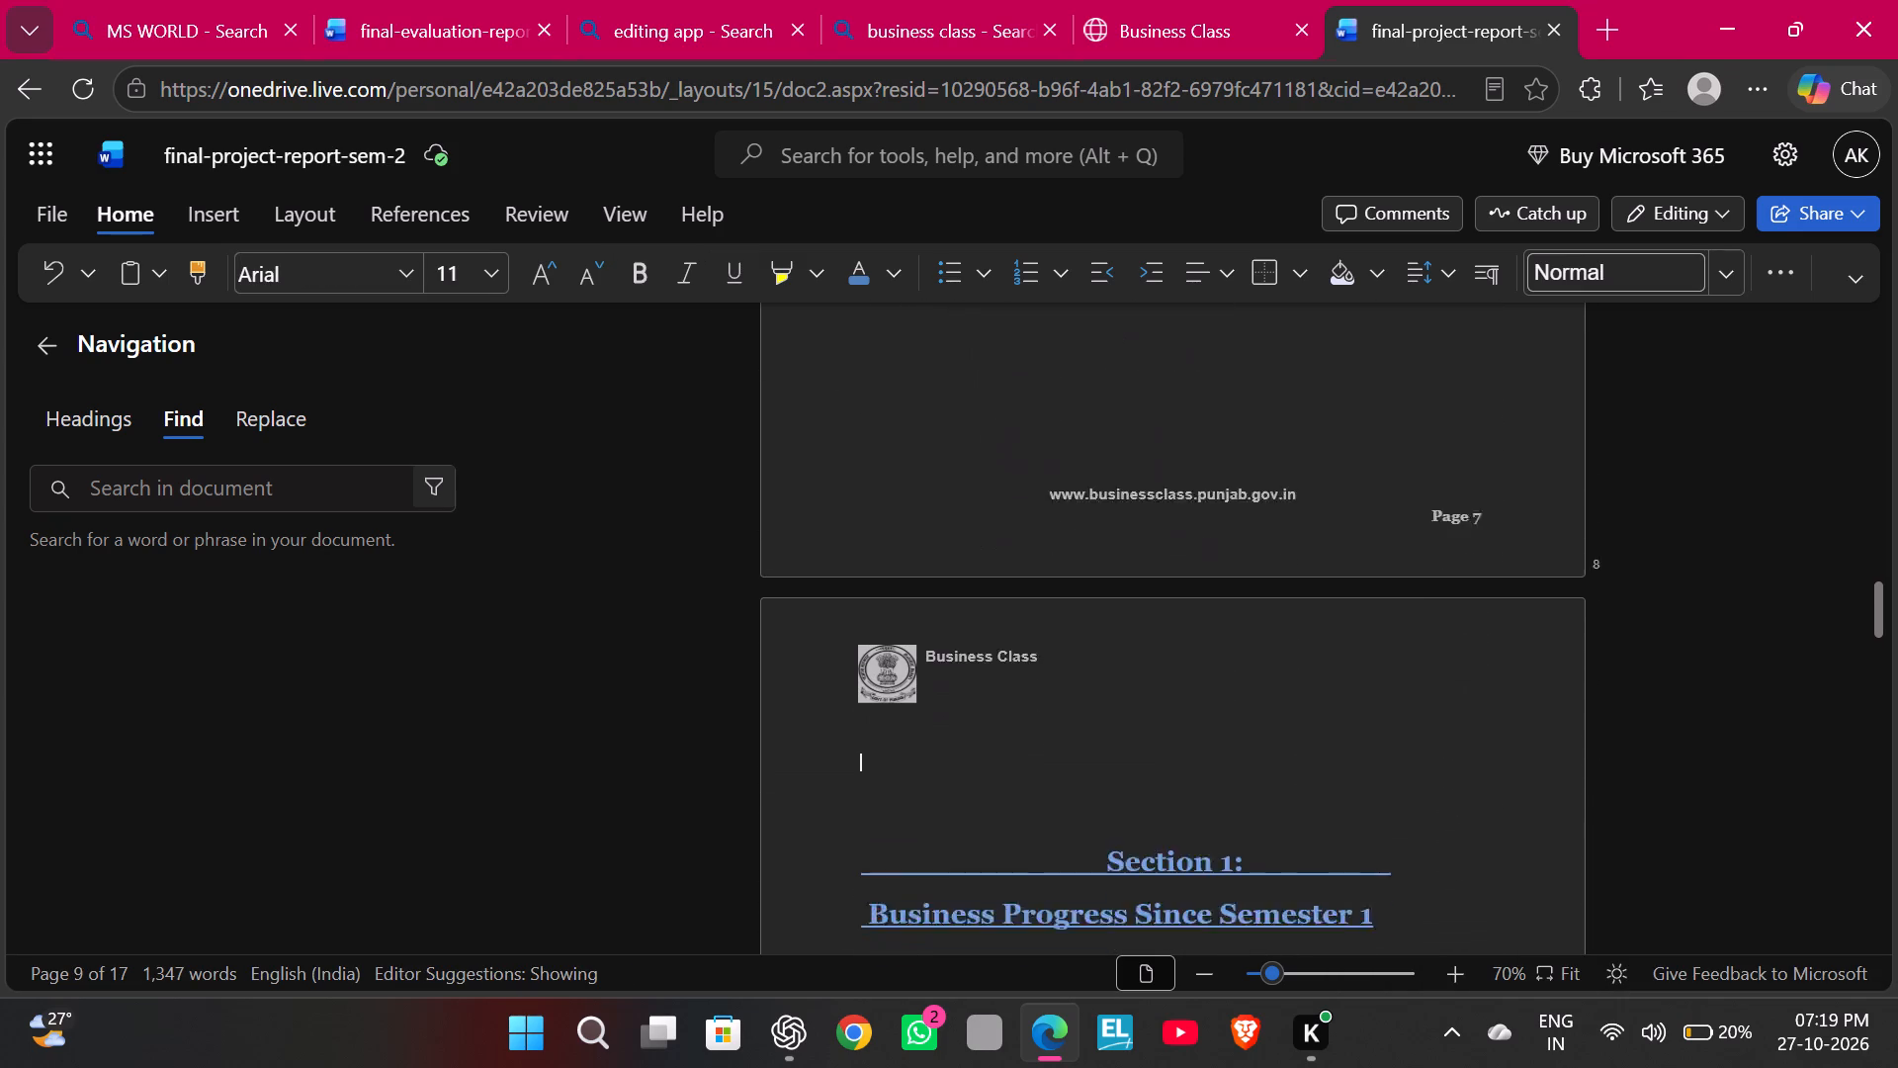
pyautogui.scroll(-2, 1253, 631)
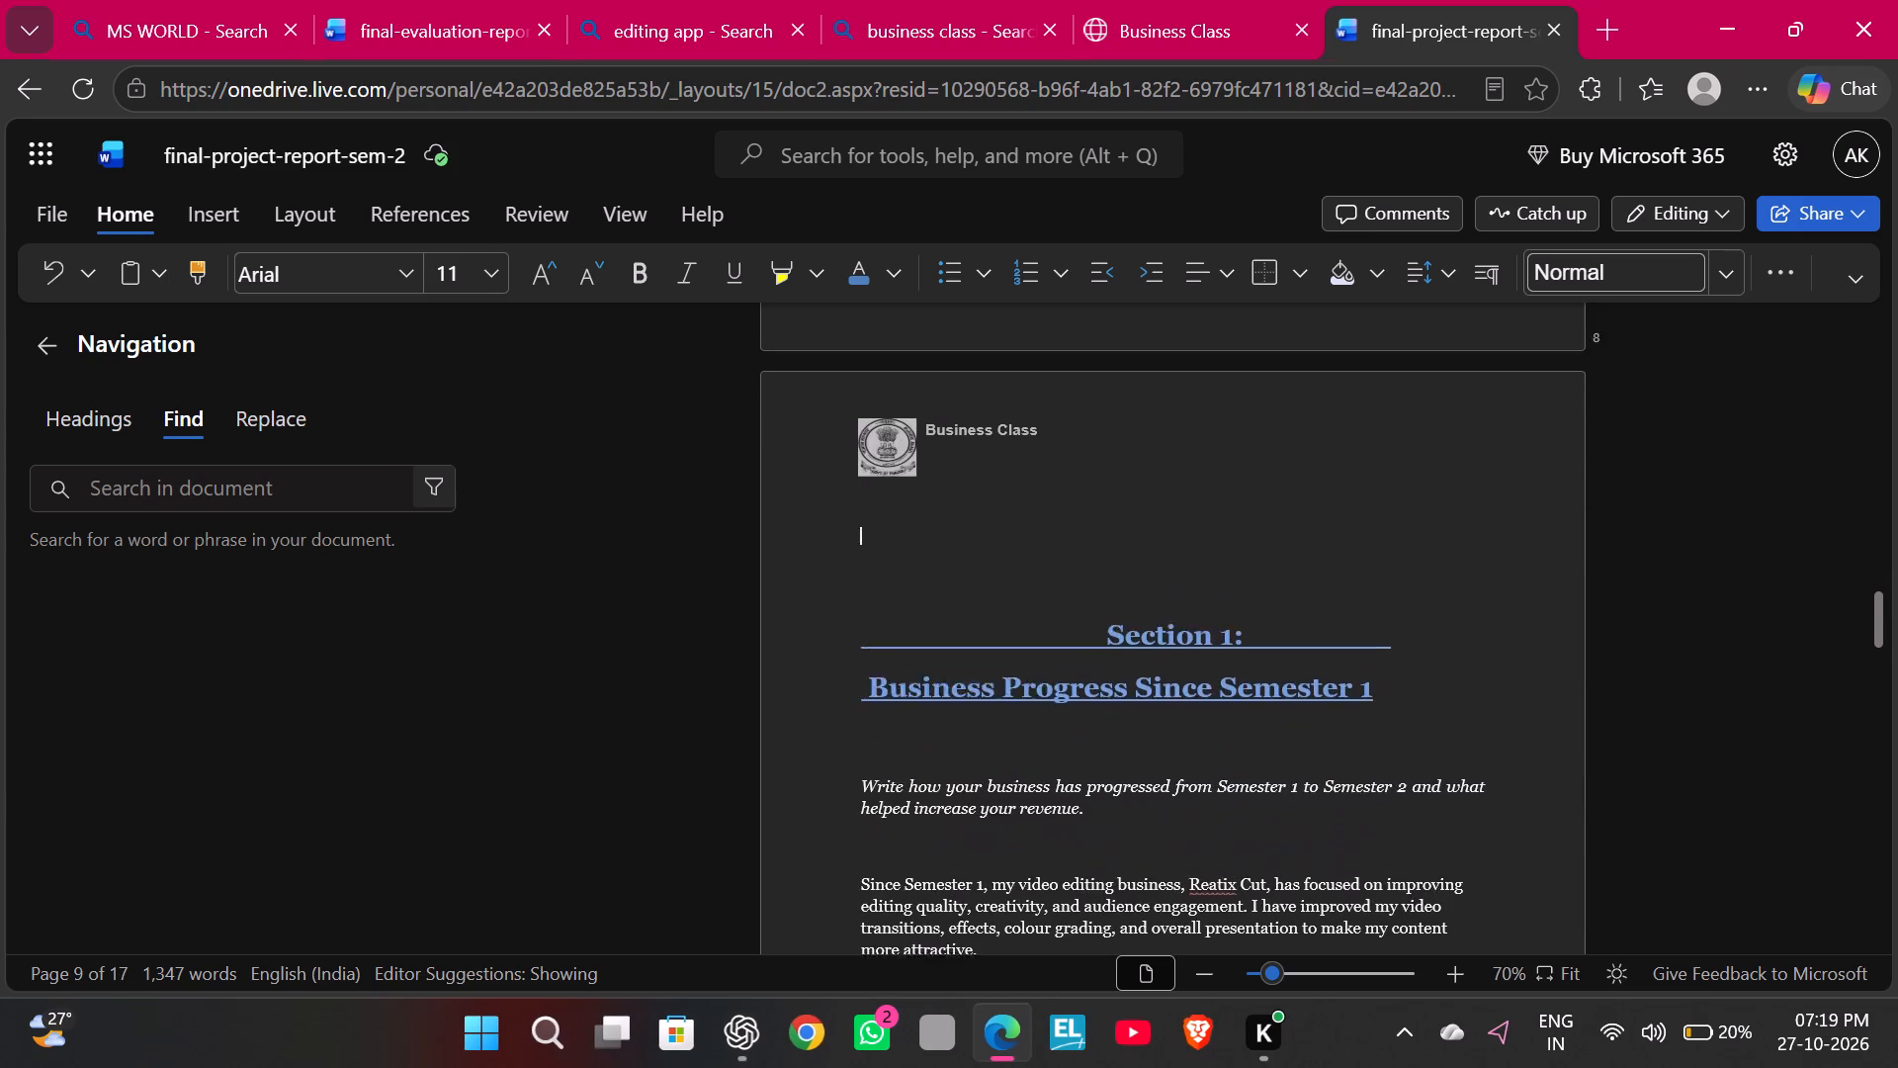
pyautogui.scroll(2, 1253, 631)
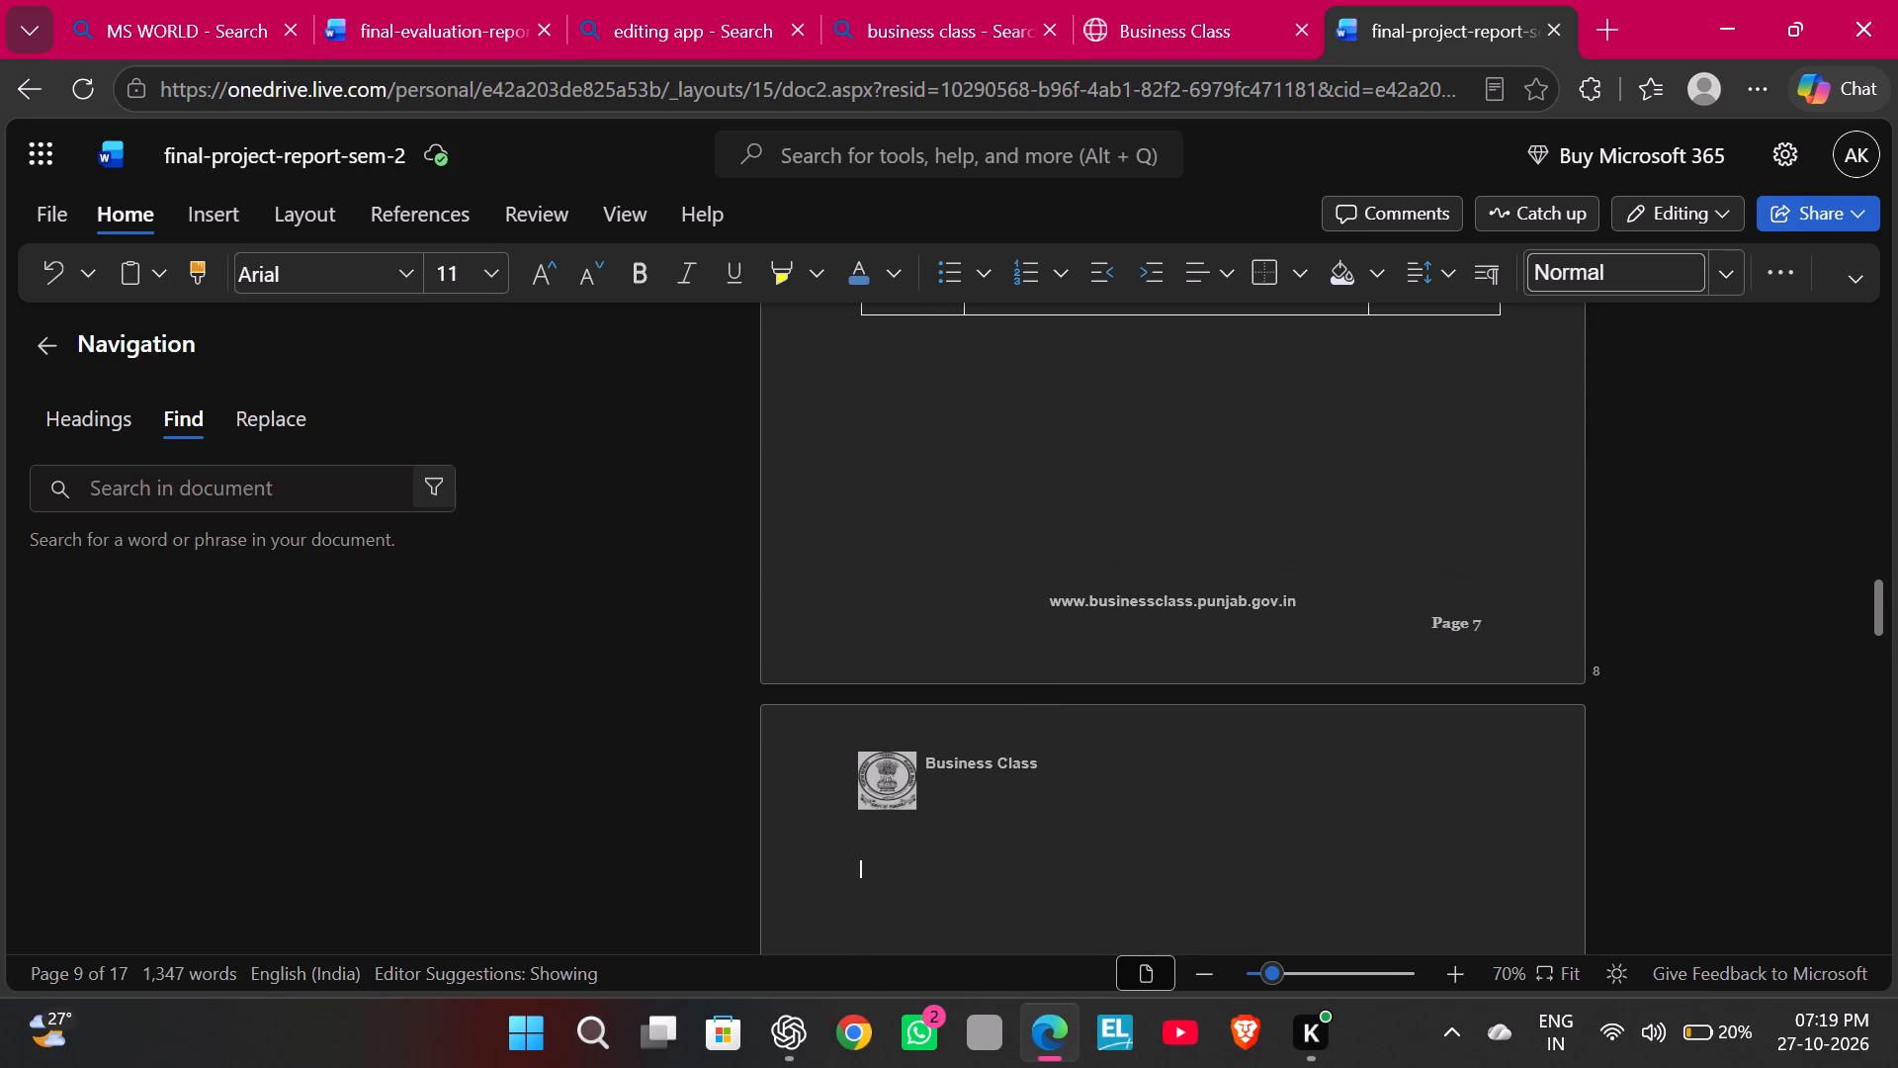
pyautogui.scroll(1, 1253, 631)
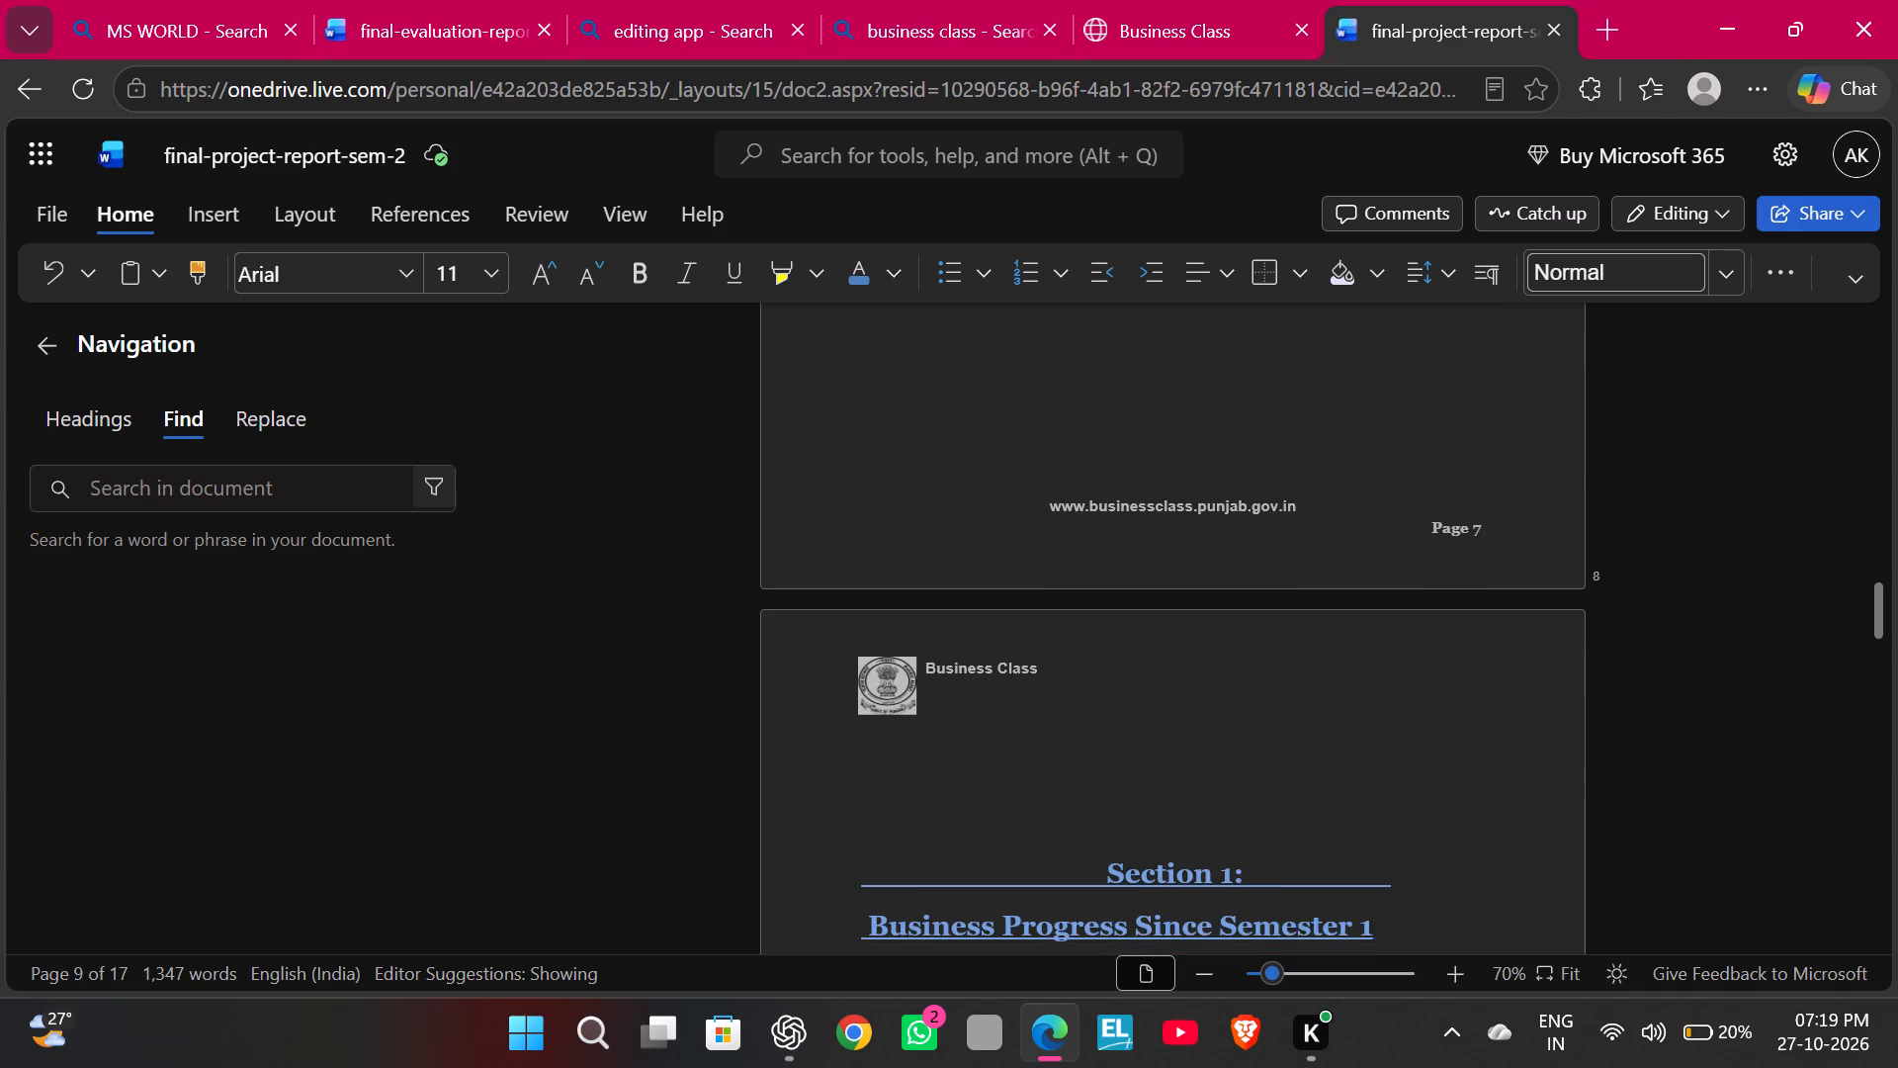
pyautogui.scroll(1, 1253, 631)
pyautogui.scroll(1, 1401, 457)
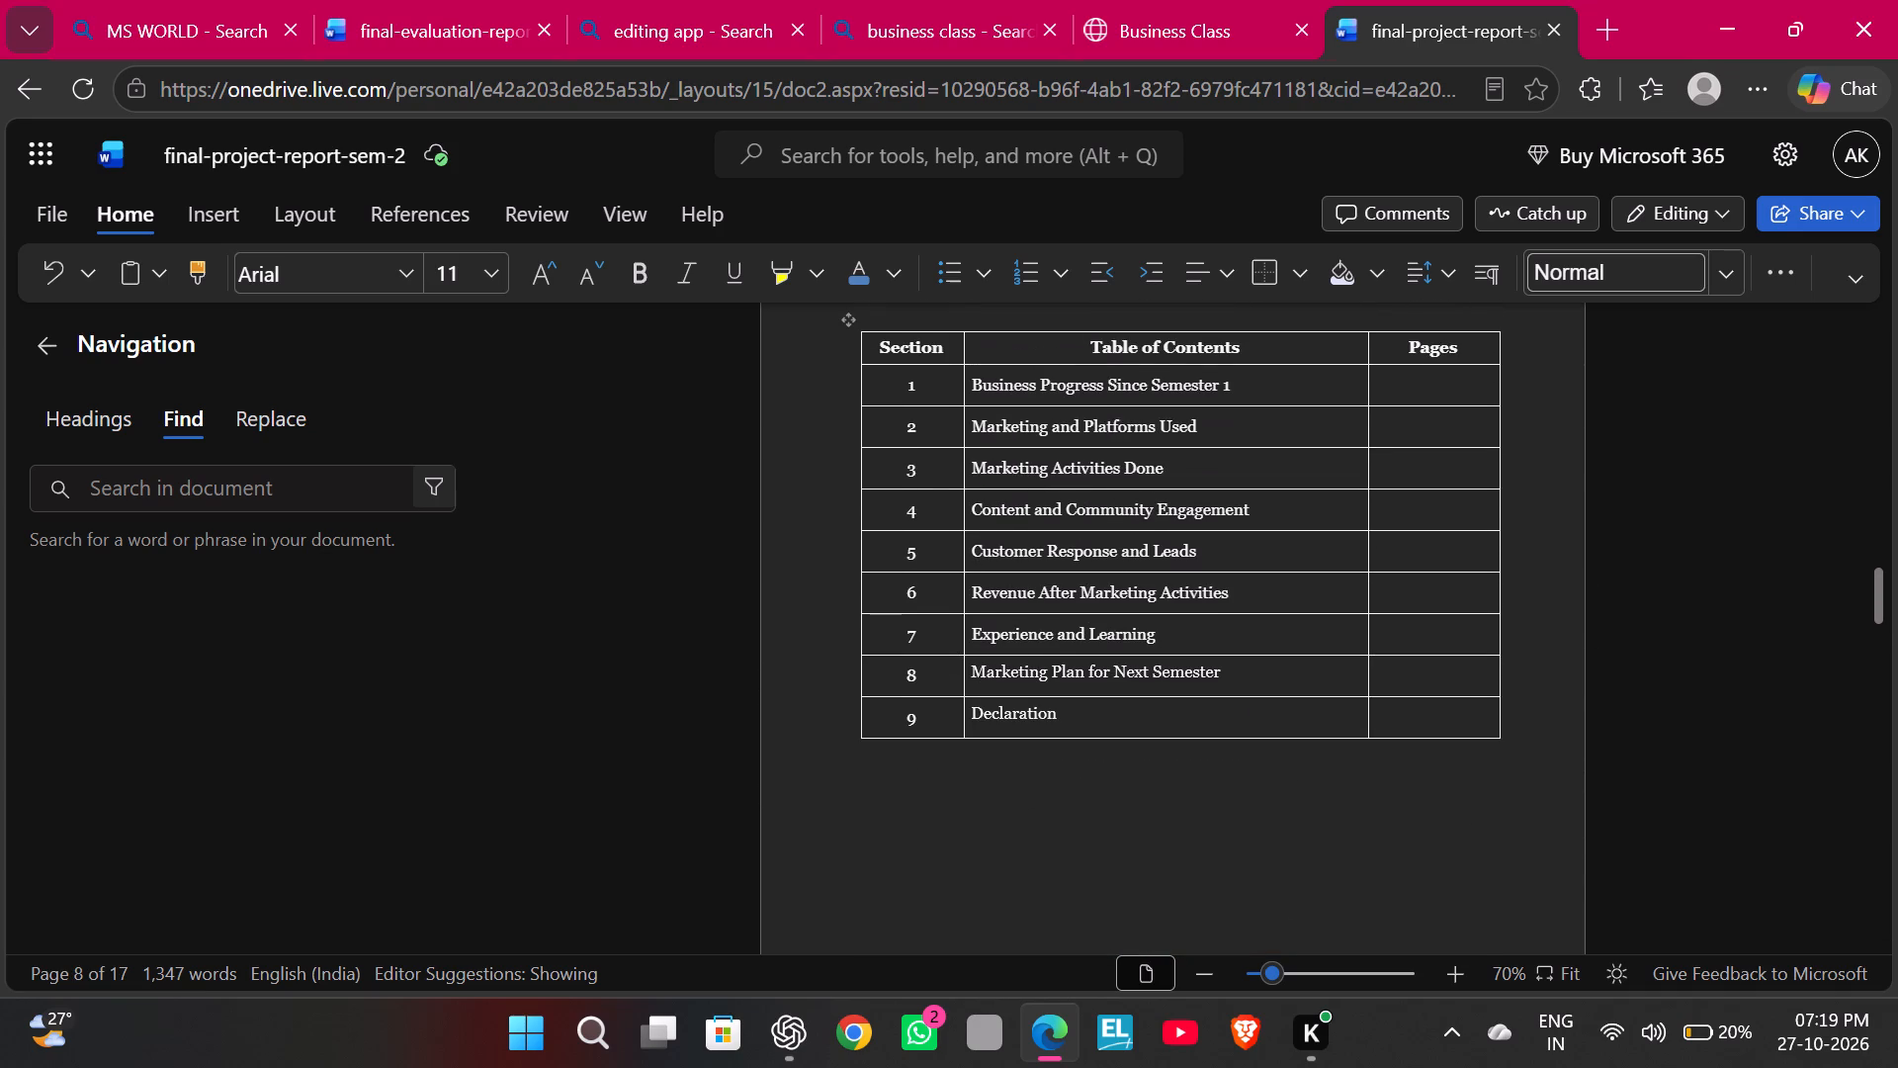
# Fill in the Index table's Pages column with 6 for Section 1 and 7 for Section 2, indented within the cells.
pyautogui.click(1416, 394)
pyautogui.press('space')
pyautogui.press('space')
pyautogui.press('space')
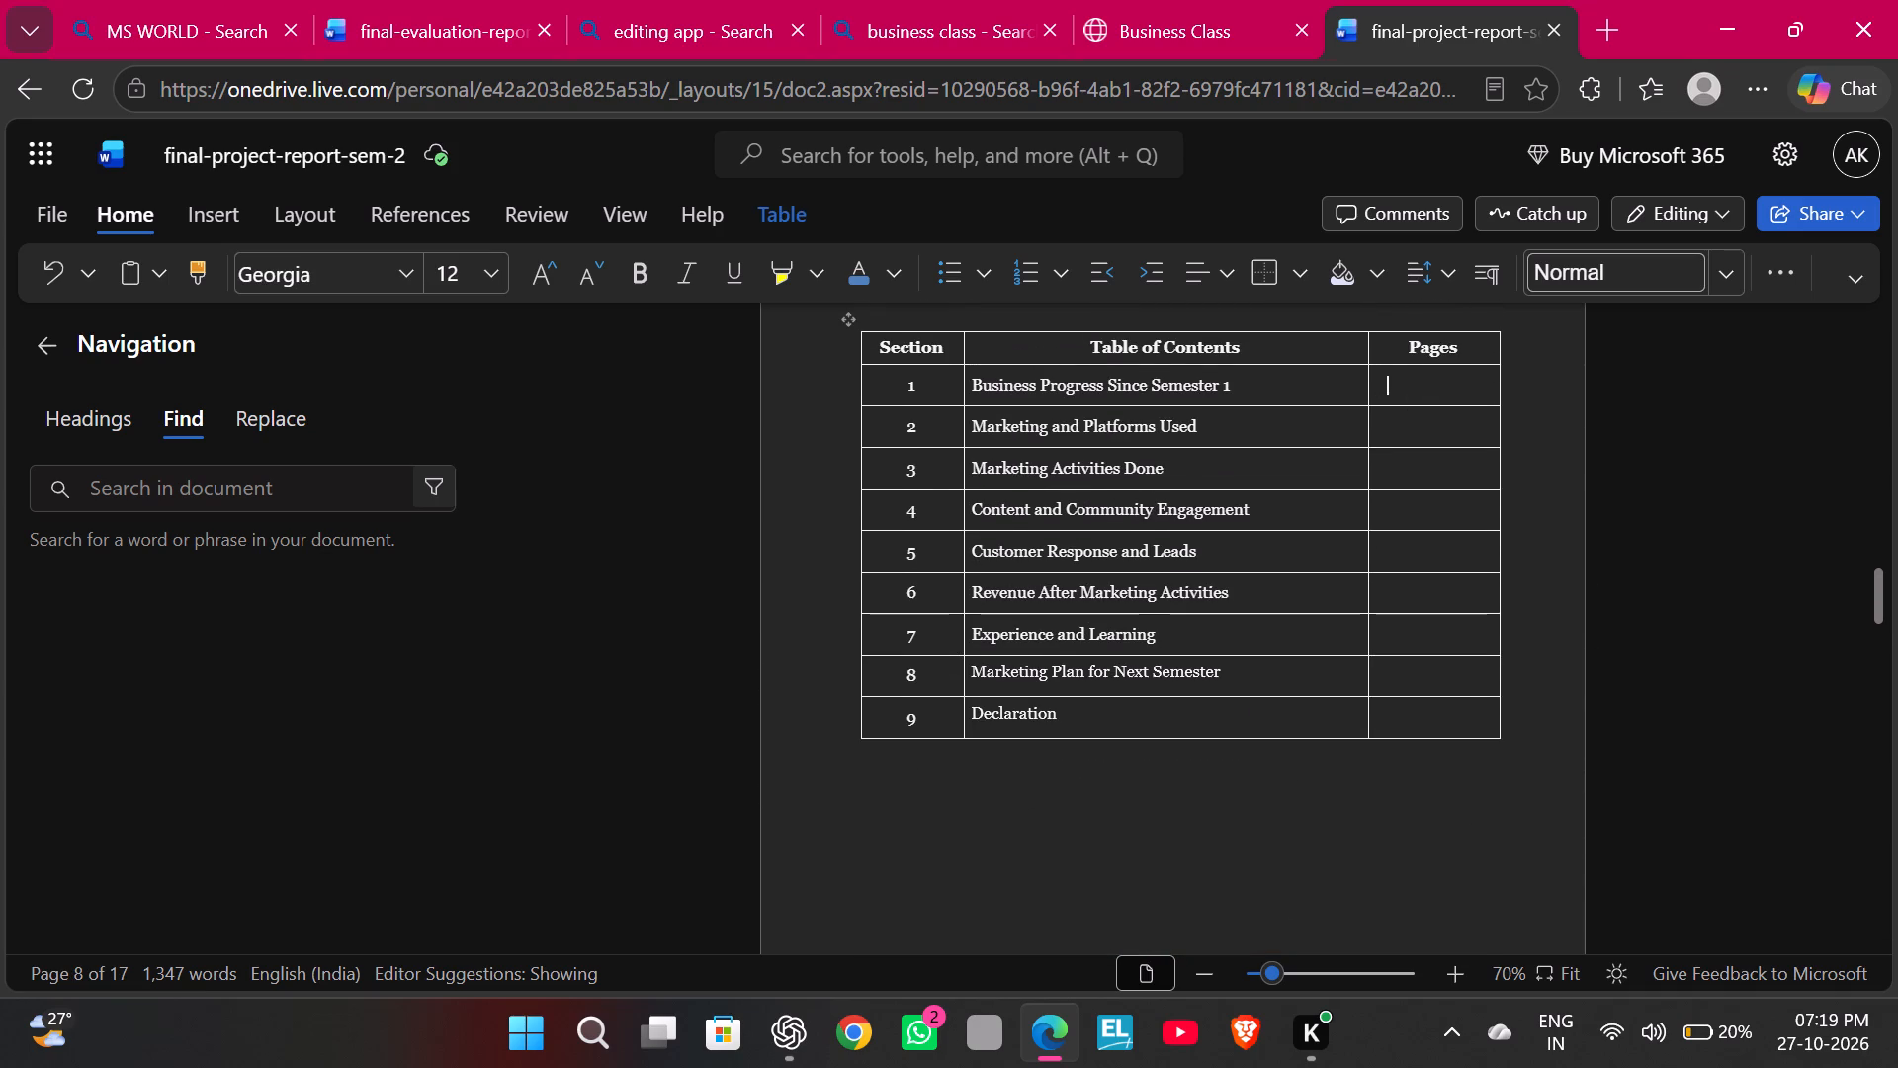
pyautogui.press('space')
pyautogui.press('space')
pyautogui.press('space')
pyautogui.press('space')
pyautogui.press('6')
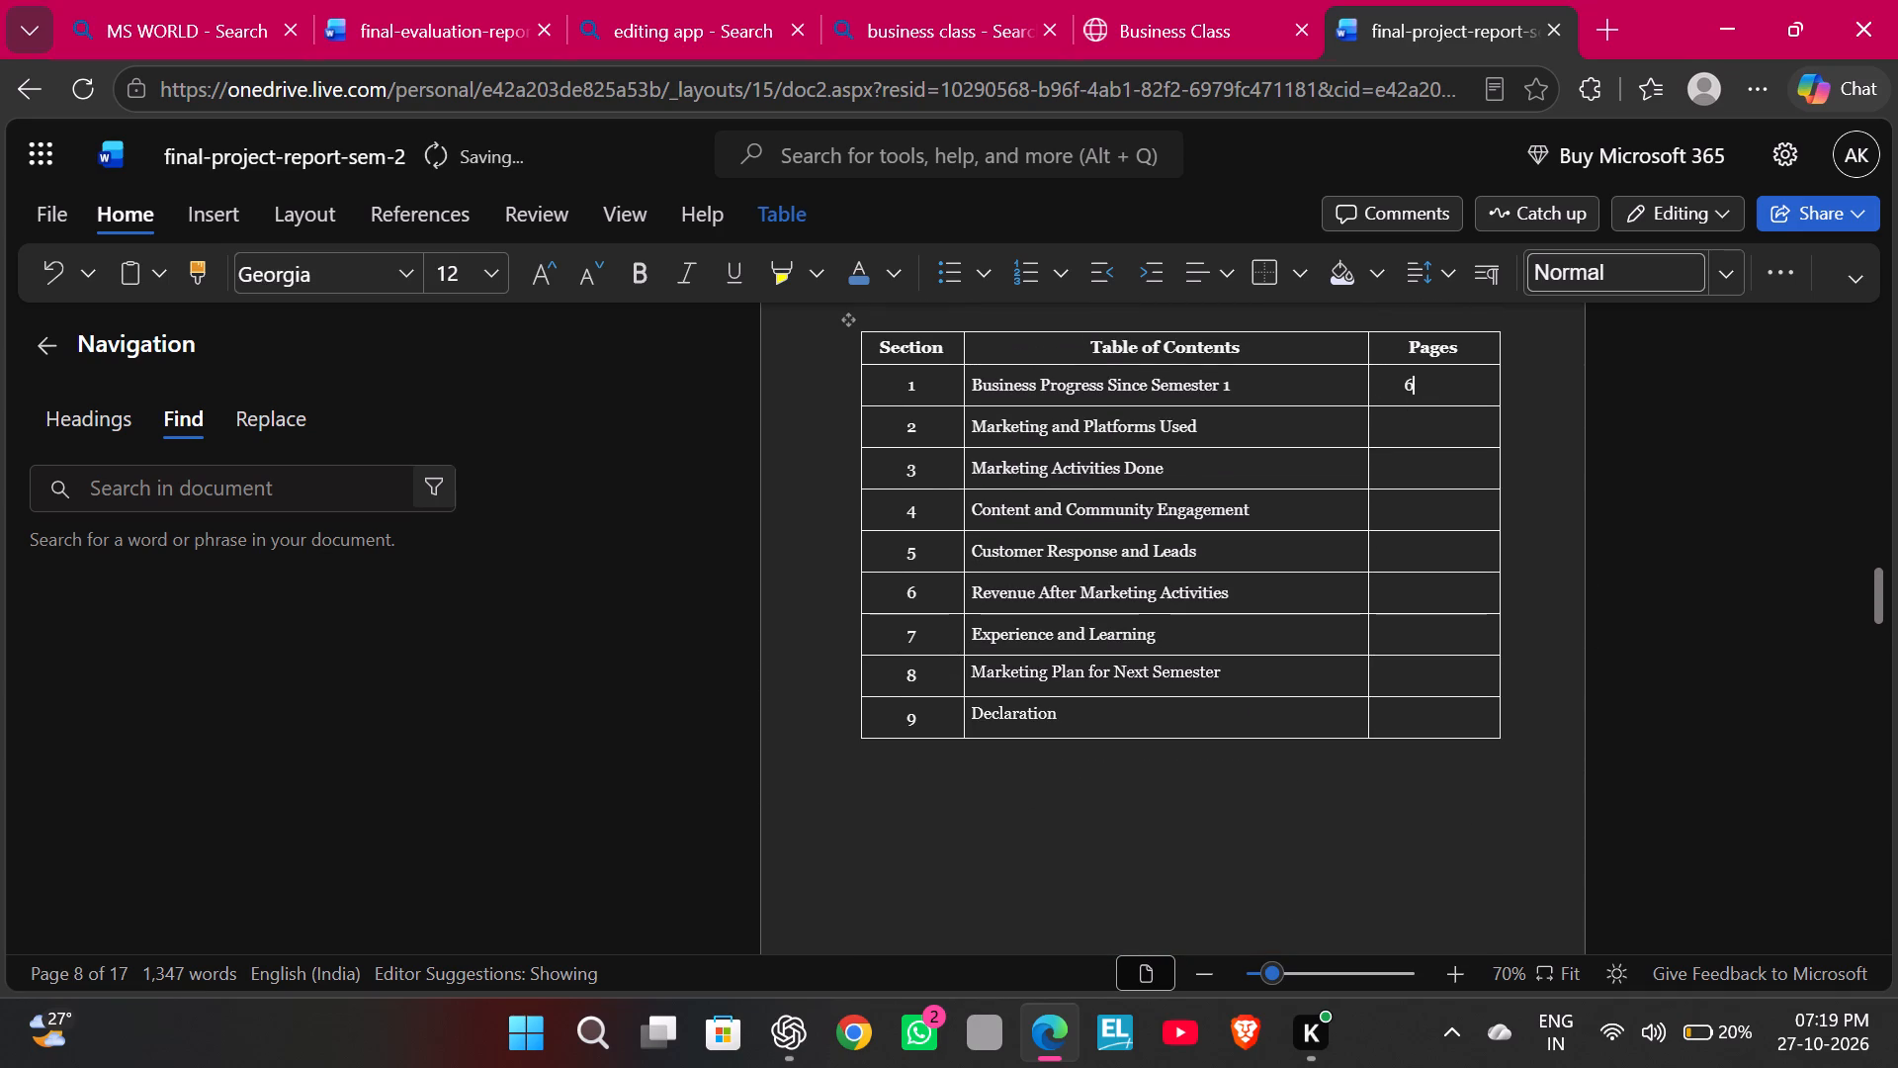
pyautogui.click(1404, 413)
pyautogui.press('space')
pyautogui.press('space')
pyautogui.press('space')
pyautogui.press('space')
pyautogui.press('space')
pyautogui.press('space')
pyautogui.write('7')
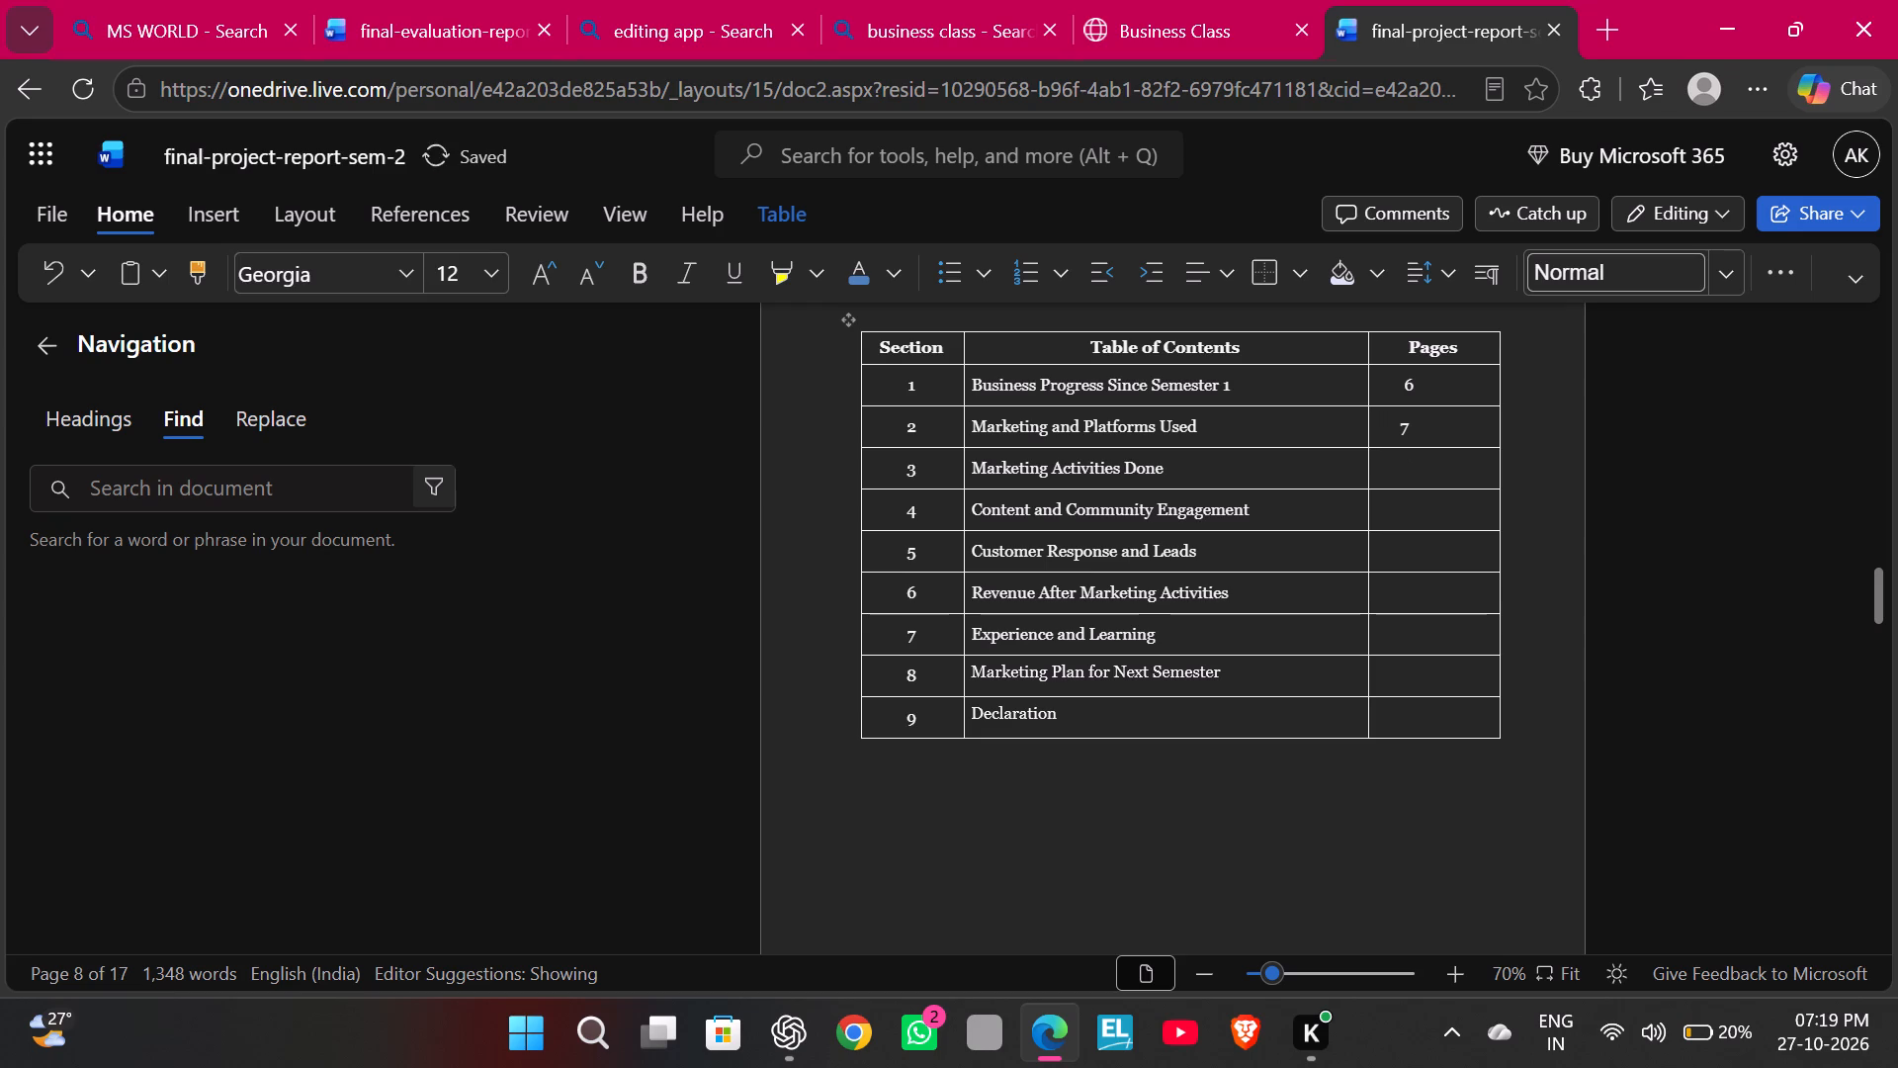
# Enter page 8 for Marketing Activities Done and page 9 for Content and Community Engagement in the Index table, indented within the cells.
pyautogui.click(1408, 469)
pyautogui.press('space')
pyautogui.press('space')
pyautogui.press('space')
pyautogui.press('space')
pyautogui.press('space')
pyautogui.write('8')
pyautogui.click(1402, 514)
pyautogui.press('space')
pyautogui.press('space')
pyautogui.press('space')
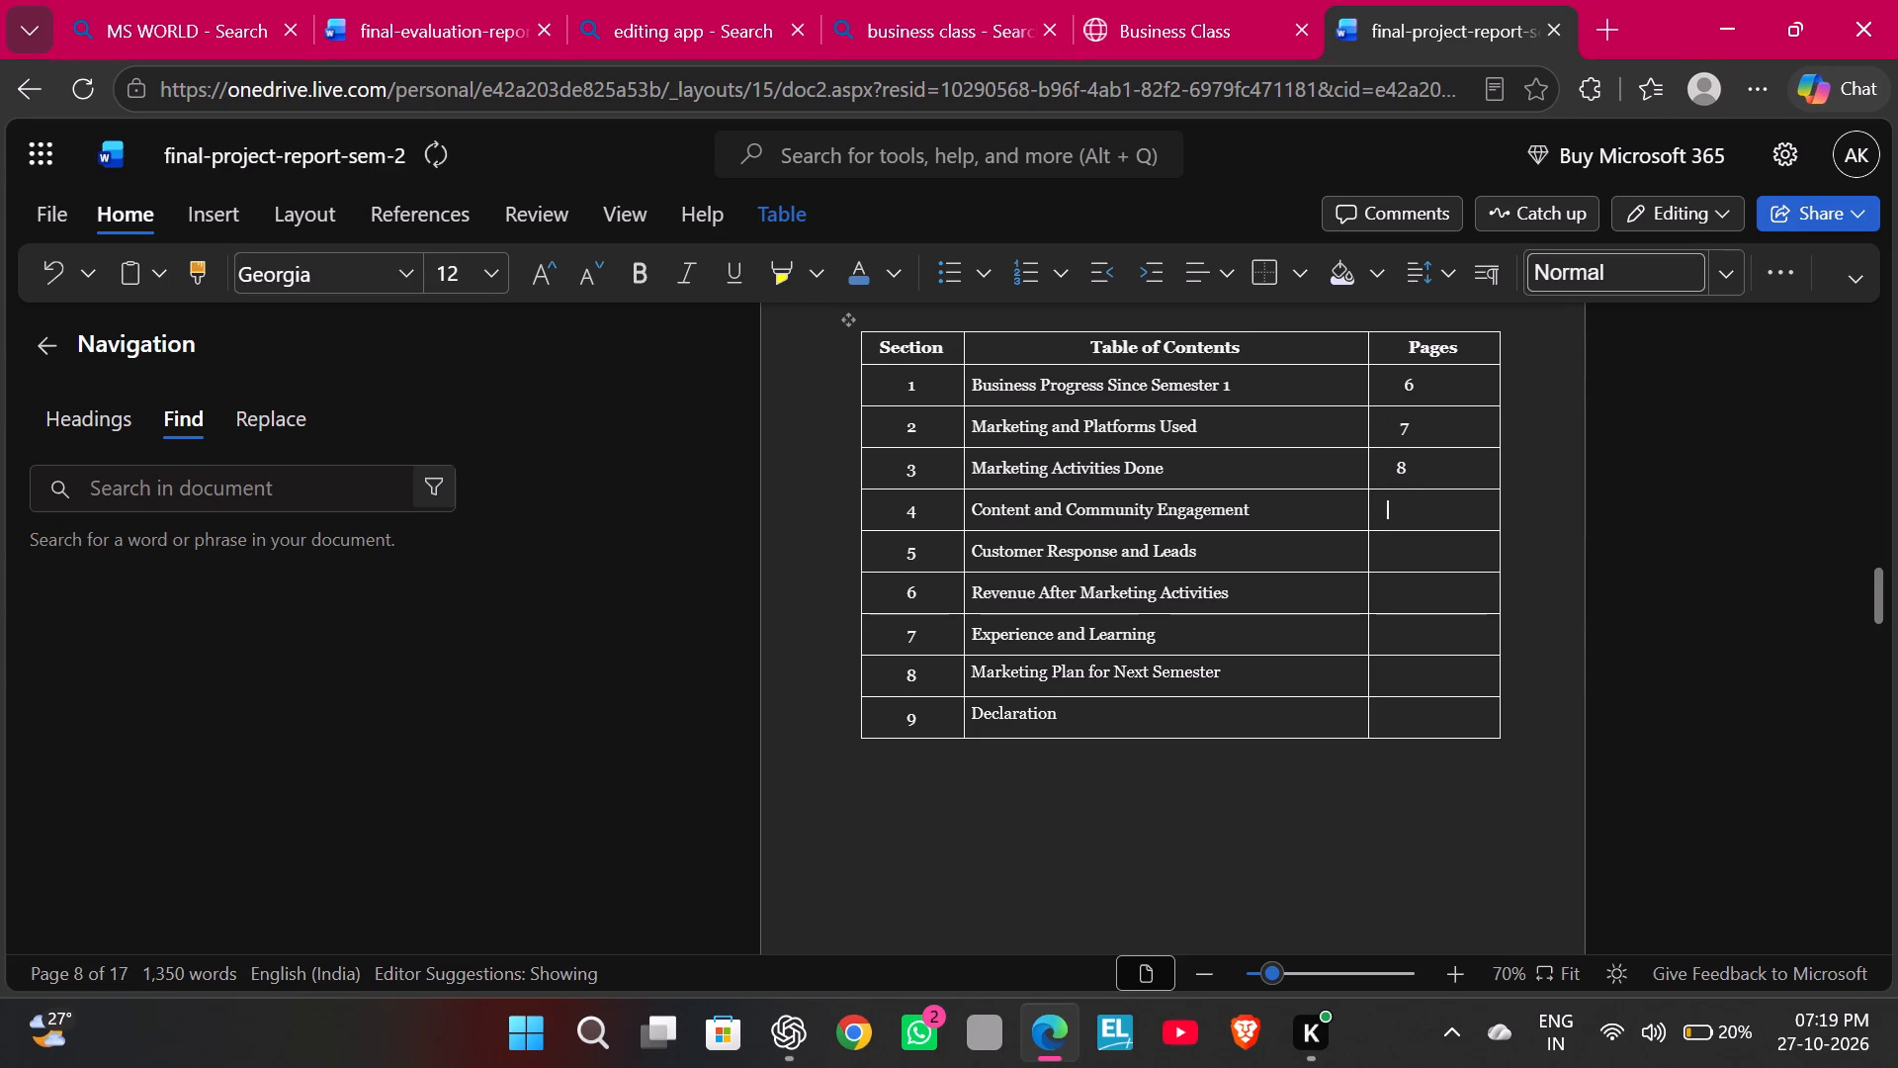
pyautogui.write('9')
# Enter page 10 for Customer Response and Leads and page 11 for Revenue After Marketing Activities in the Index table, indented within the cells.
pyautogui.click(1397, 540)
pyautogui.press('space')
pyautogui.press('space')
pyautogui.press('space')
pyautogui.press('space')
pyautogui.press('space')
pyautogui.write('10')
pyautogui.click(1400, 616)
pyautogui.press('space')
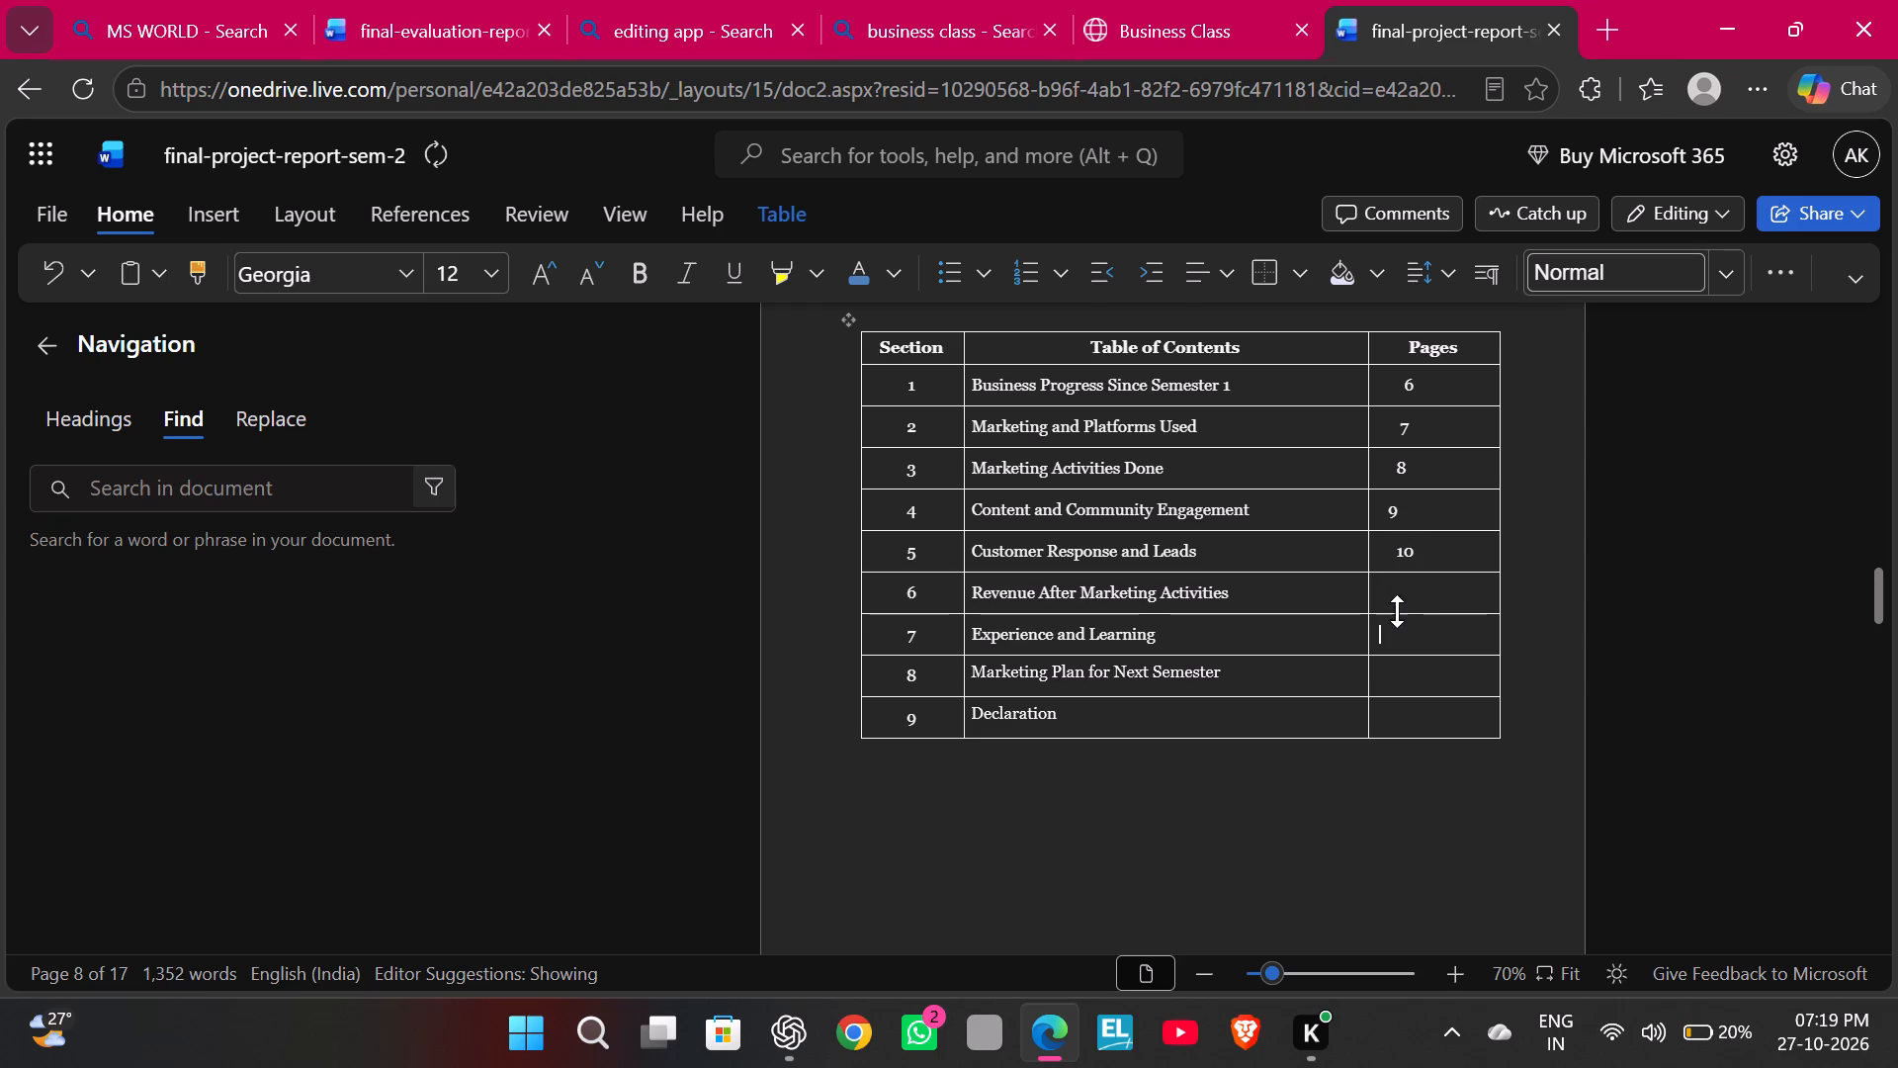
pyautogui.click(1394, 603)
pyautogui.press('space')
pyautogui.press('space')
pyautogui.press('space')
pyautogui.press('space')
pyautogui.write('11')
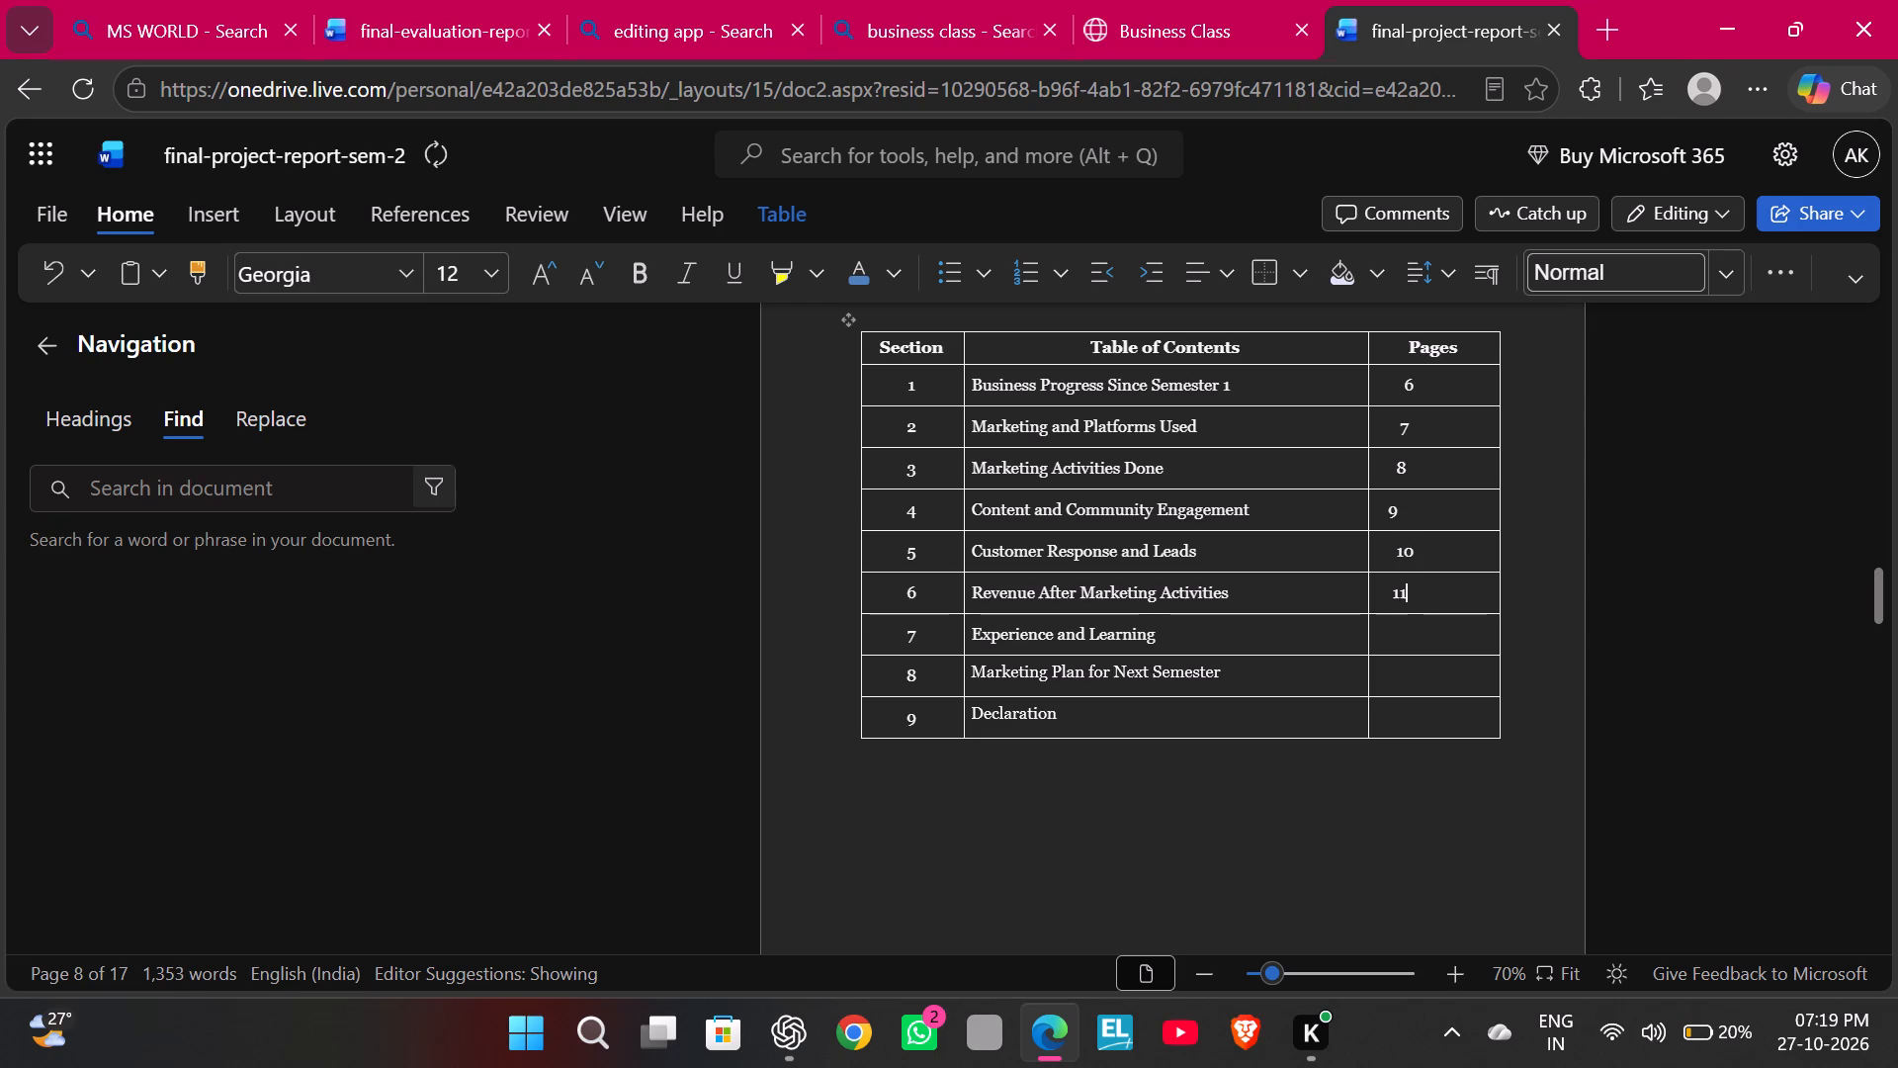
# Indent Section 4's page number further so it lines up with the other numbers in the Pages column.
pyautogui.click(1387, 510)
pyautogui.press('space')
pyautogui.press('space')
pyautogui.press('space')
# Enter page 12 for Experience and Learning and page 13 for Marketing Plan for Next Semester in the Index table.
pyautogui.click(1381, 637)
pyautogui.press('space')
pyautogui.press('space')
pyautogui.press('space')
pyautogui.press('space')
pyautogui.write('12')
pyautogui.click(1391, 688)
pyautogui.press('space')
pyautogui.press('space')
pyautogui.press('space')
pyautogui.press('space')
pyautogui.press('space')
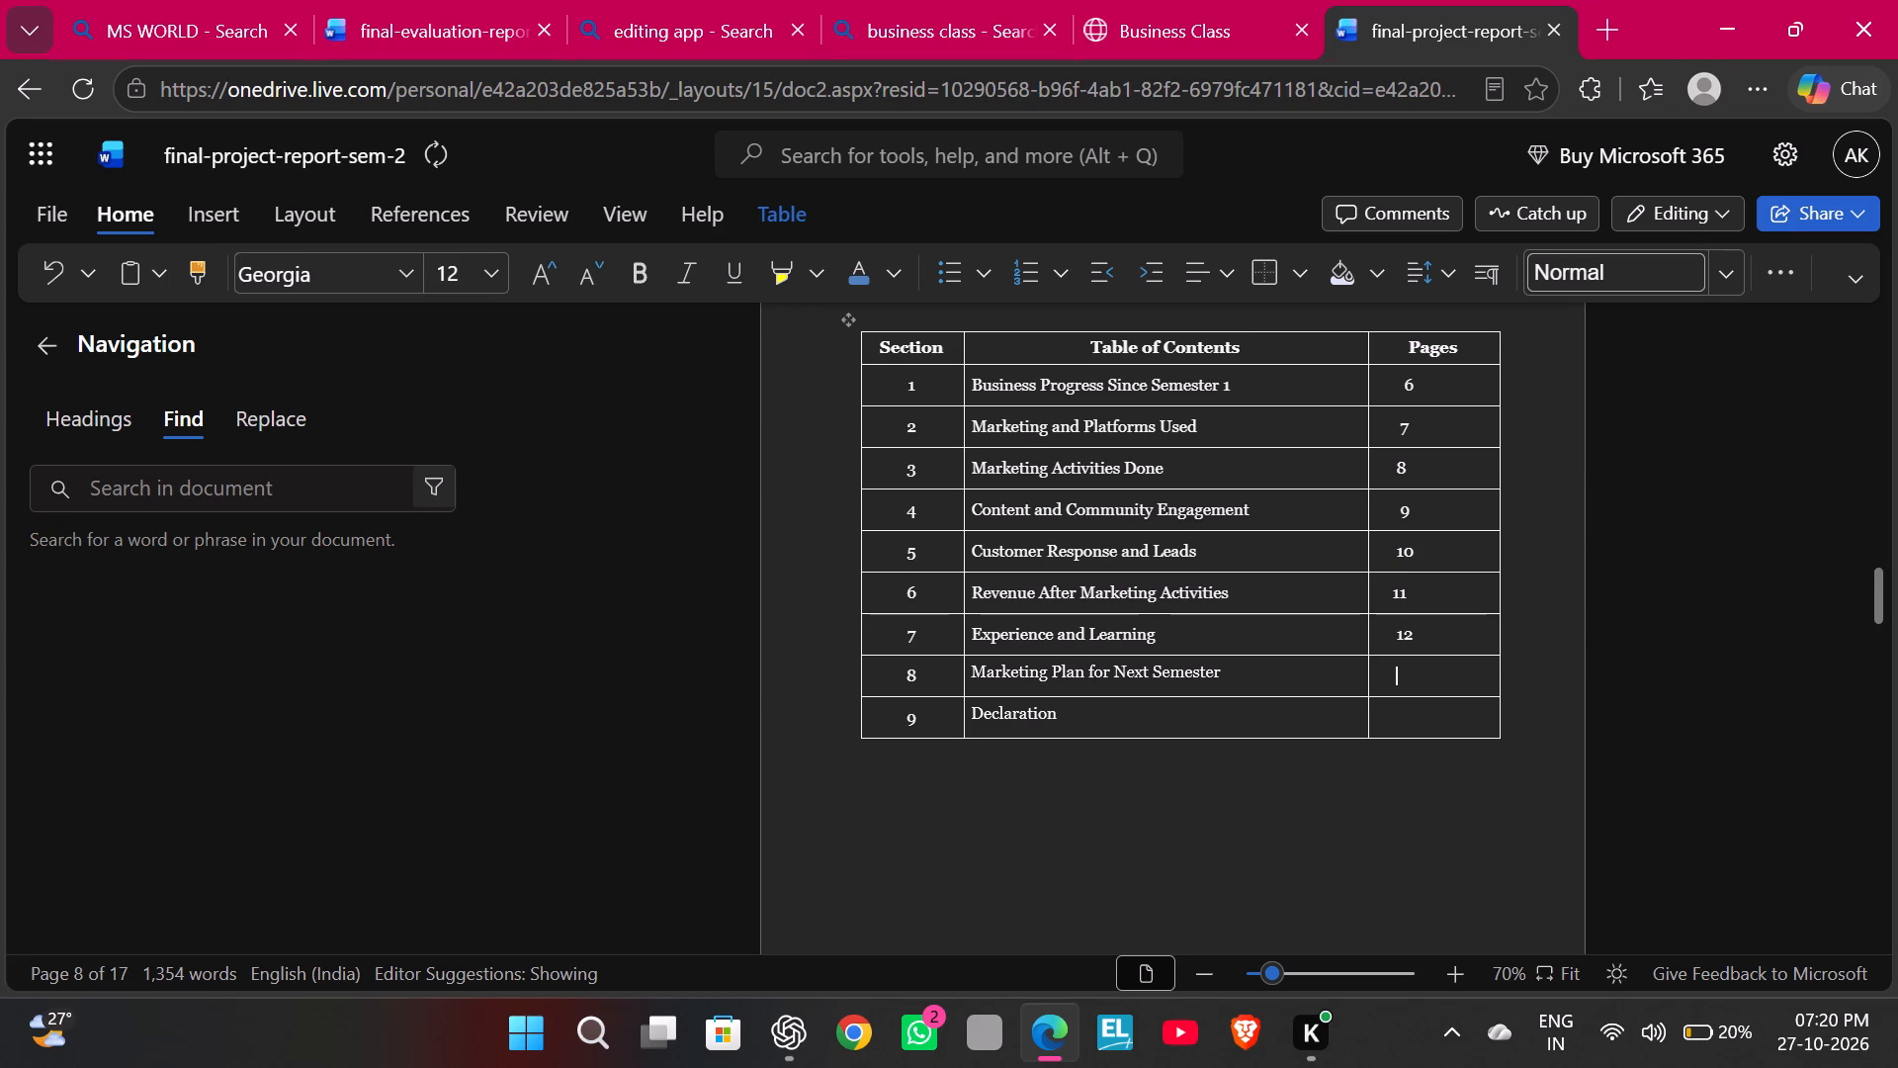
pyautogui.write('14')
pyautogui.press('BackSpace')
pyautogui.press('3')
# Enter page 14 for Declaration in the last row of the Index table, indented to match the numbers above.
pyautogui.click(1399, 717)
pyautogui.press('space')
pyautogui.press('space')
pyautogui.press('space')
pyautogui.press('space')
pyautogui.press('space')
pyautogui.press('space')
pyautogui.write('14')
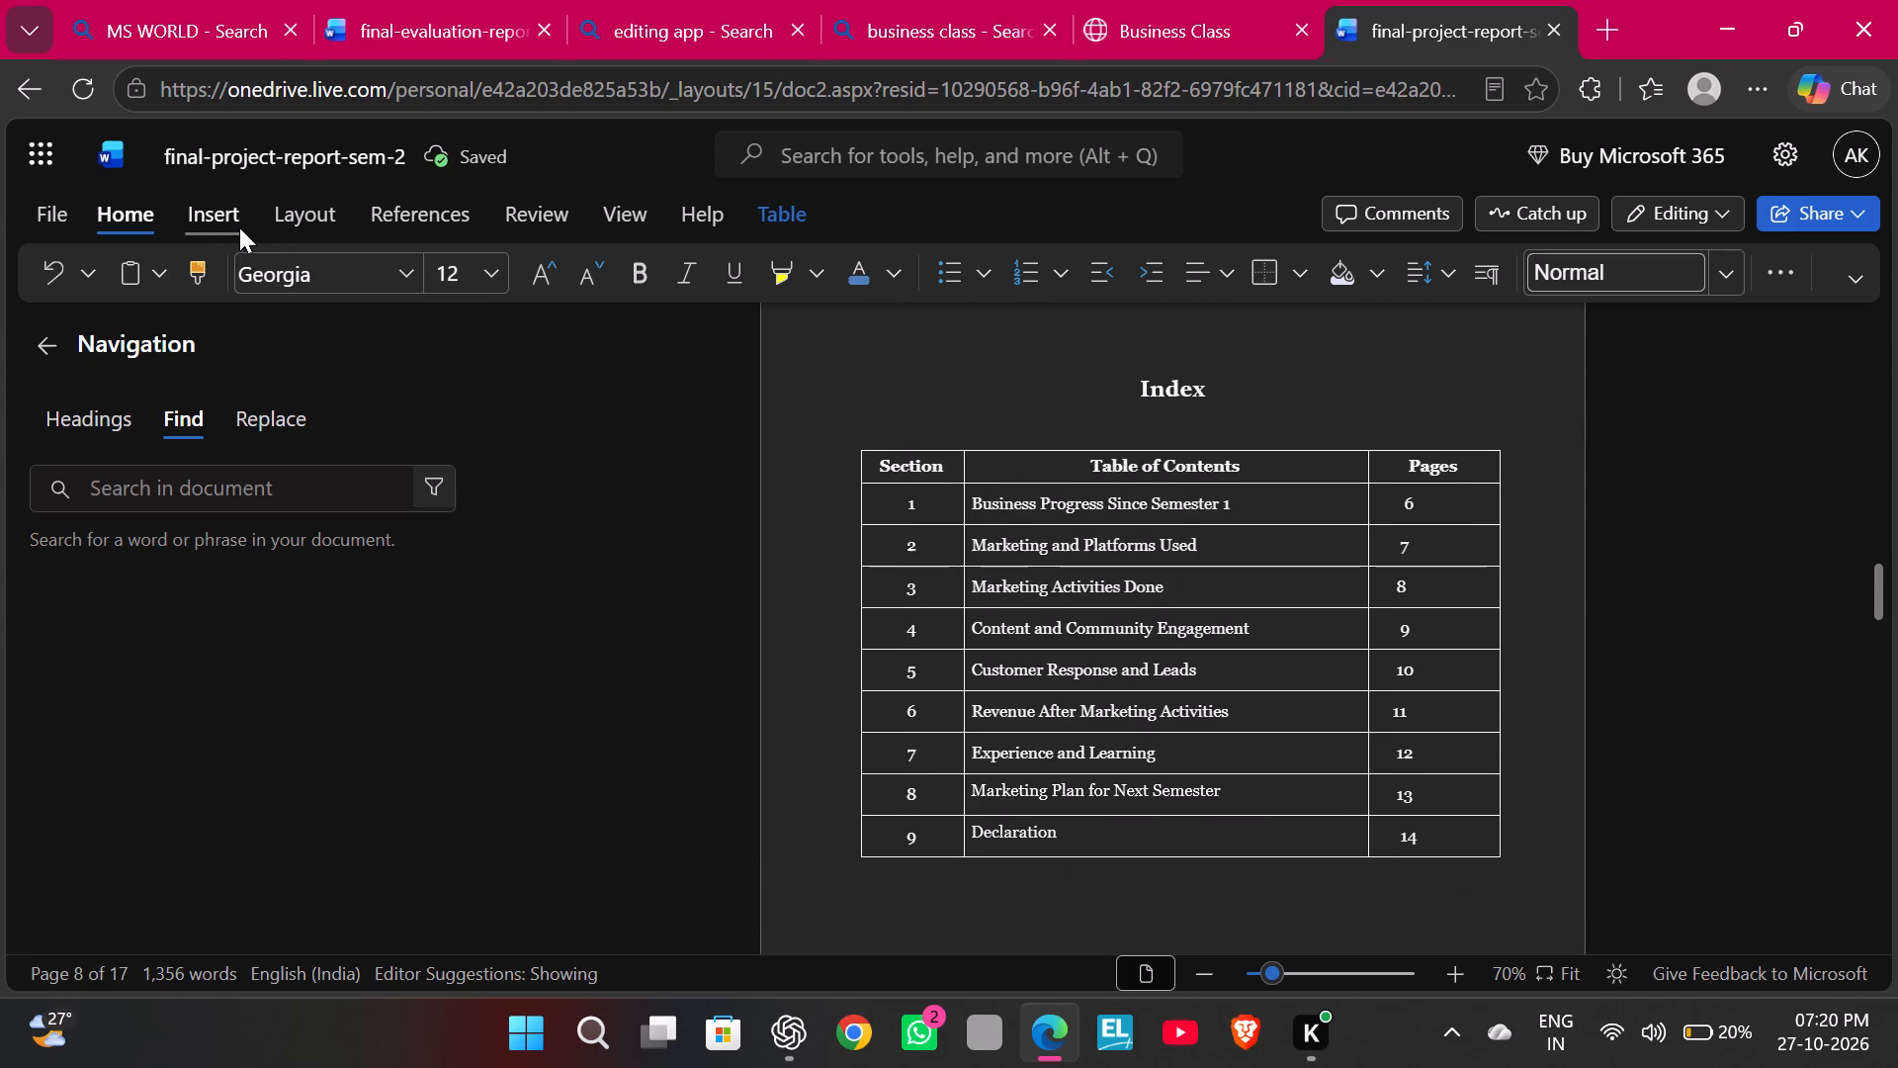
# Export the report as a PDF, download it, and close the document.
pyautogui.click(61, 214)
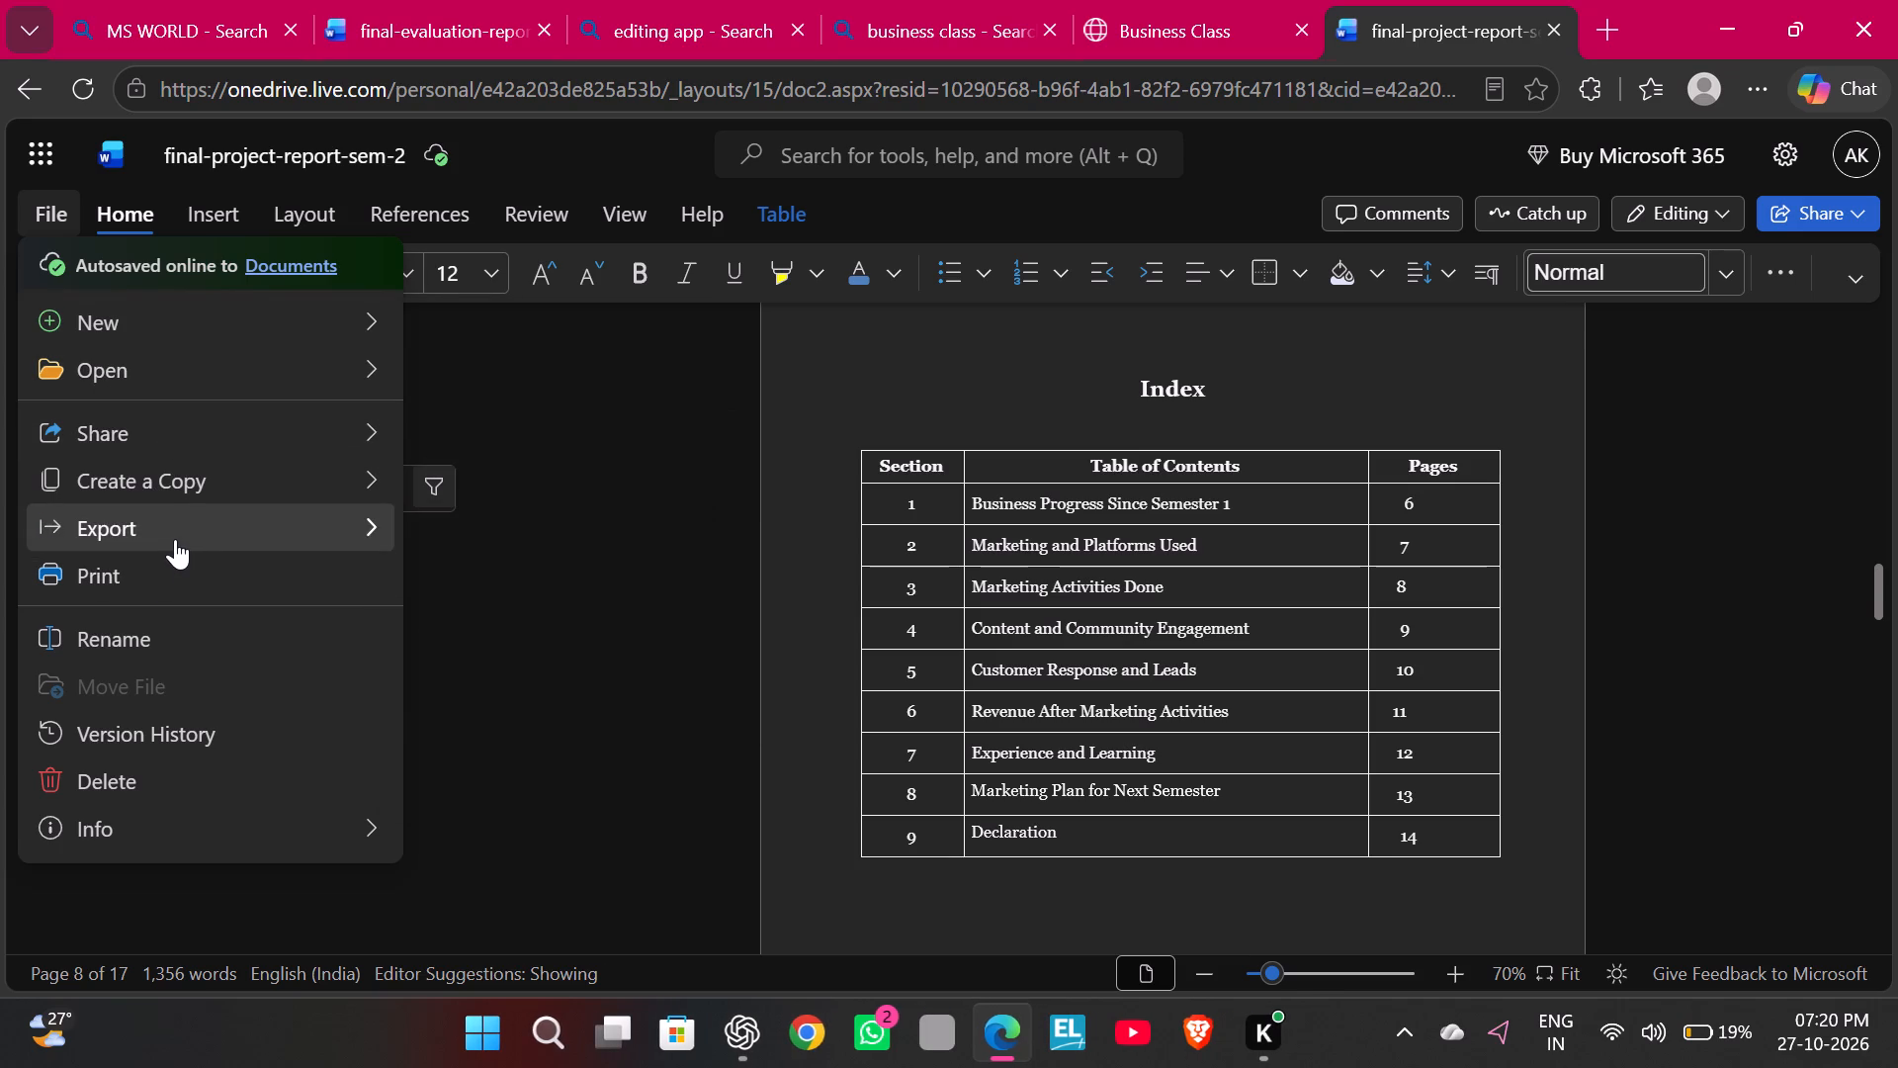
pyautogui.click(452, 543)
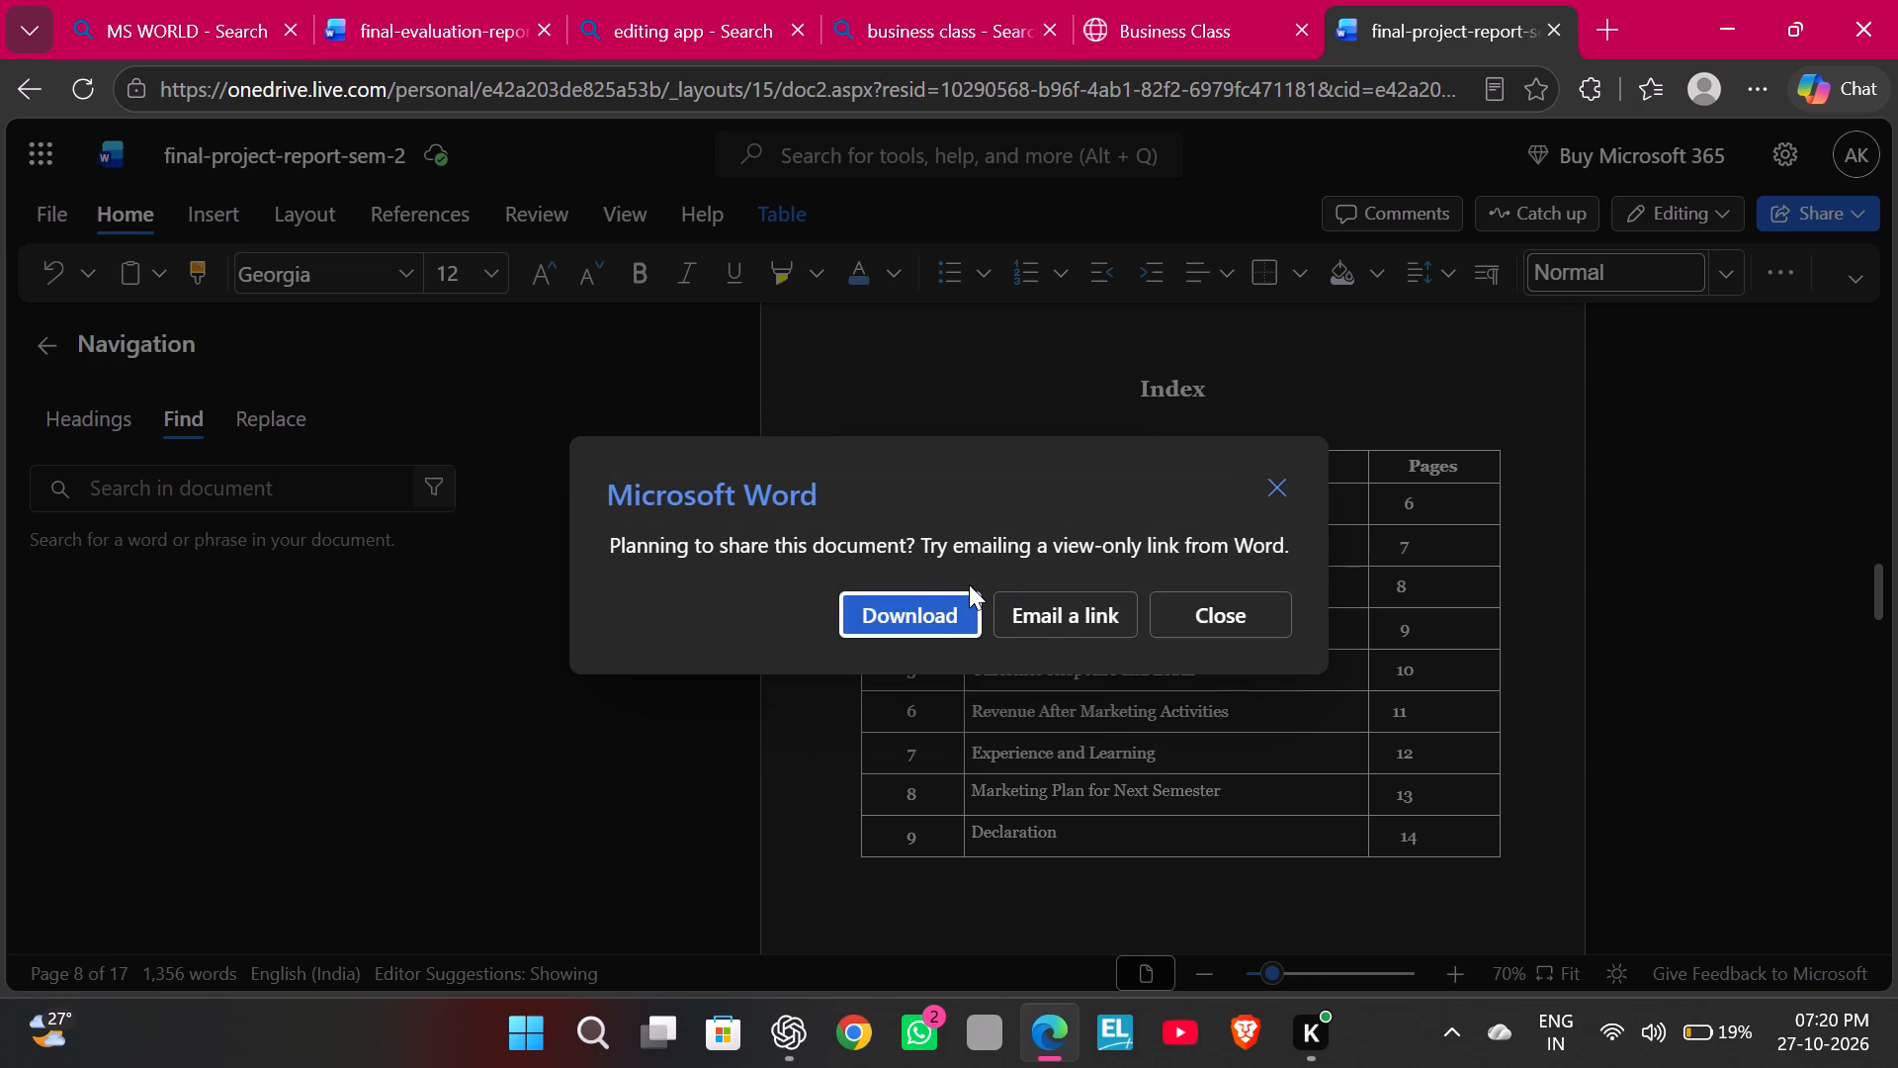
pyautogui.click(928, 615)
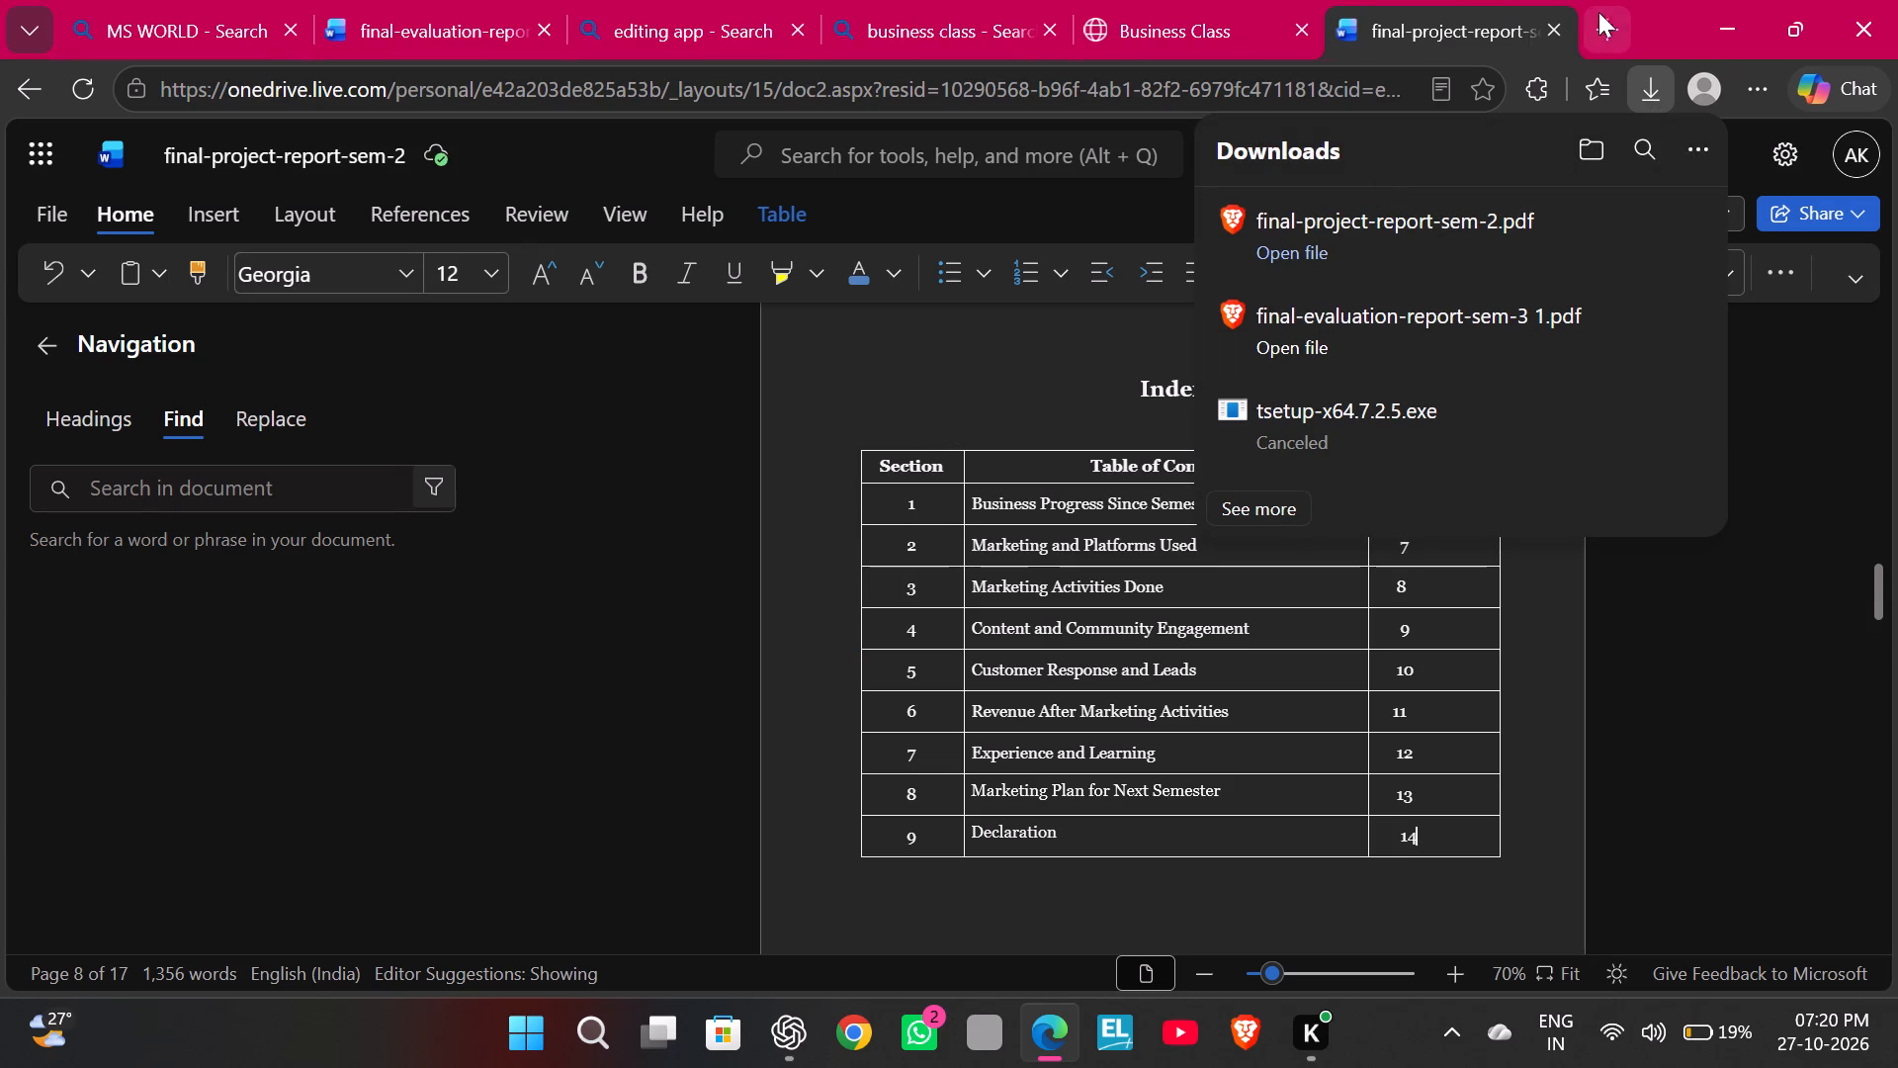
pyautogui.click(1557, 24)
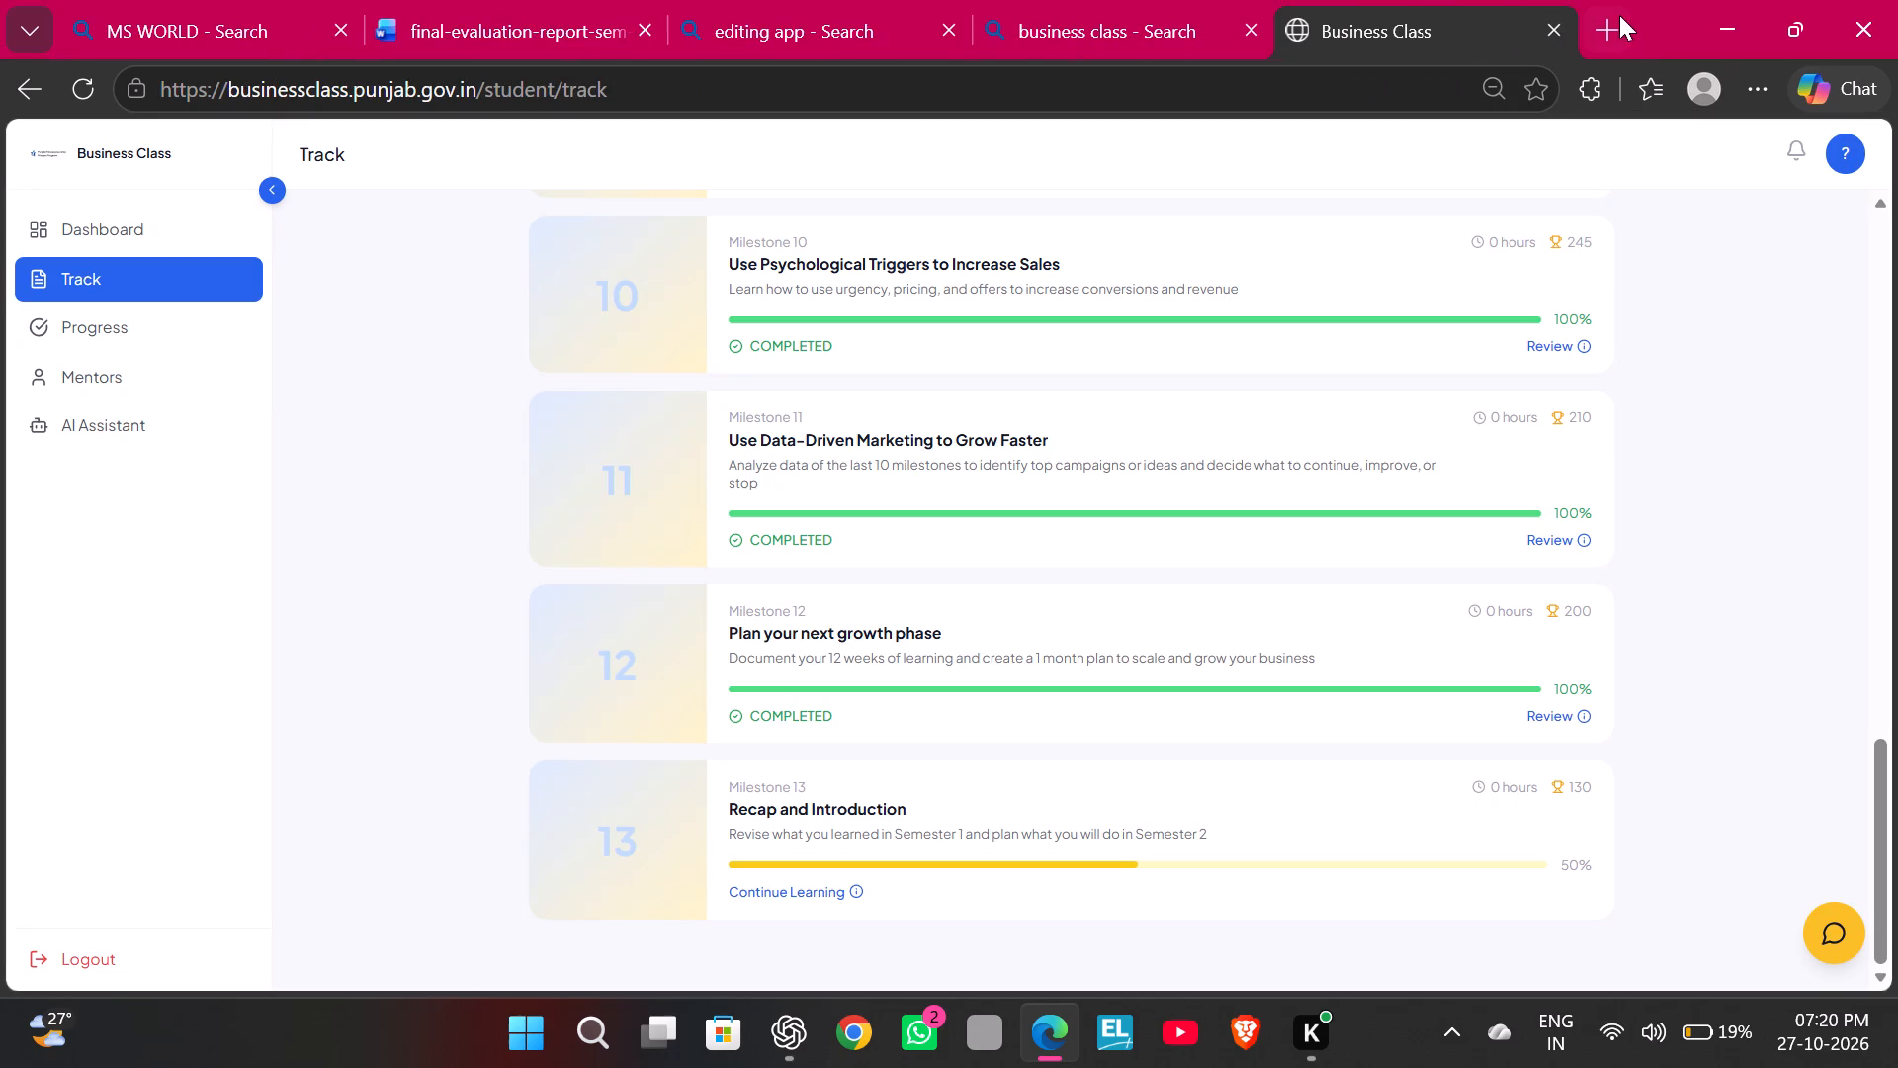
# Search the web for "pdf page remover" in a new browser tab.
pyautogui.click(1625, 22)
pyautogui.click(1096, 322)
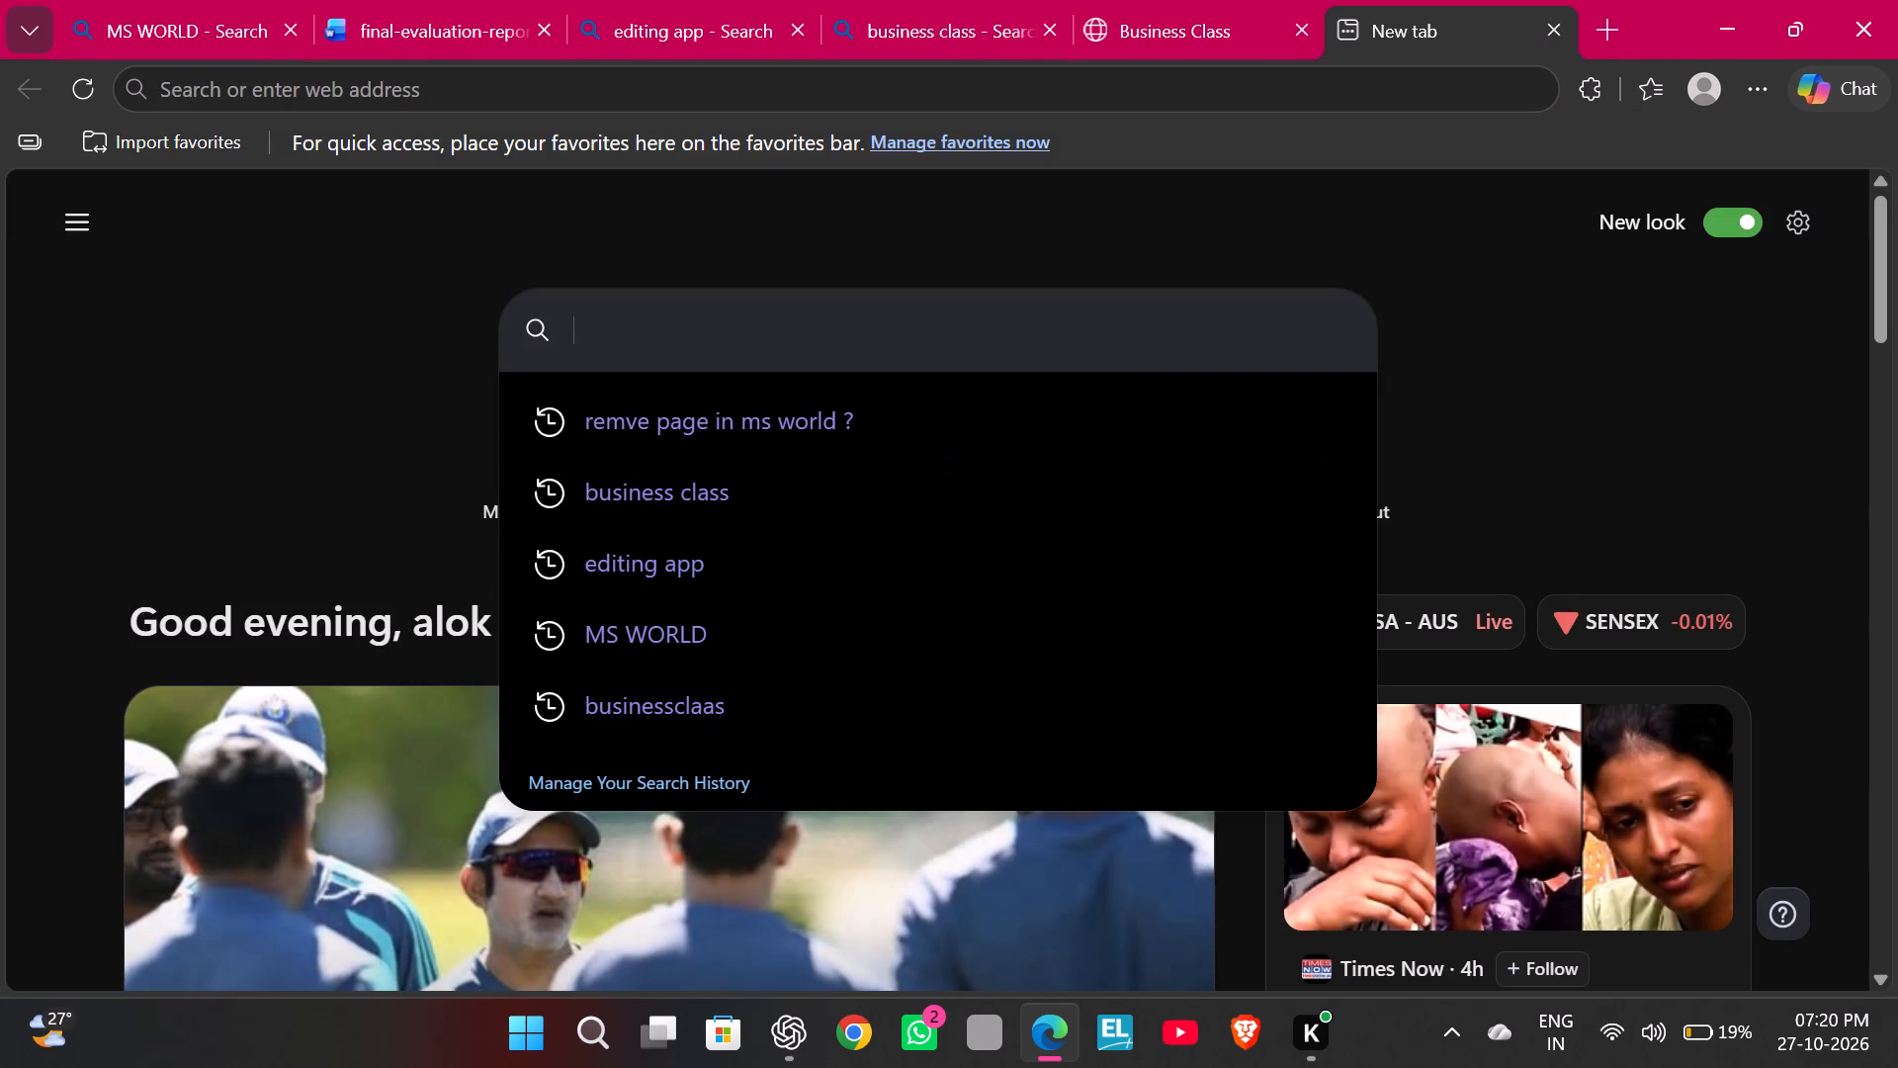
pyautogui.press('r')
pyautogui.press('BackSpace')
pyautogui.write('imag')
pyautogui.press('BackSpace')
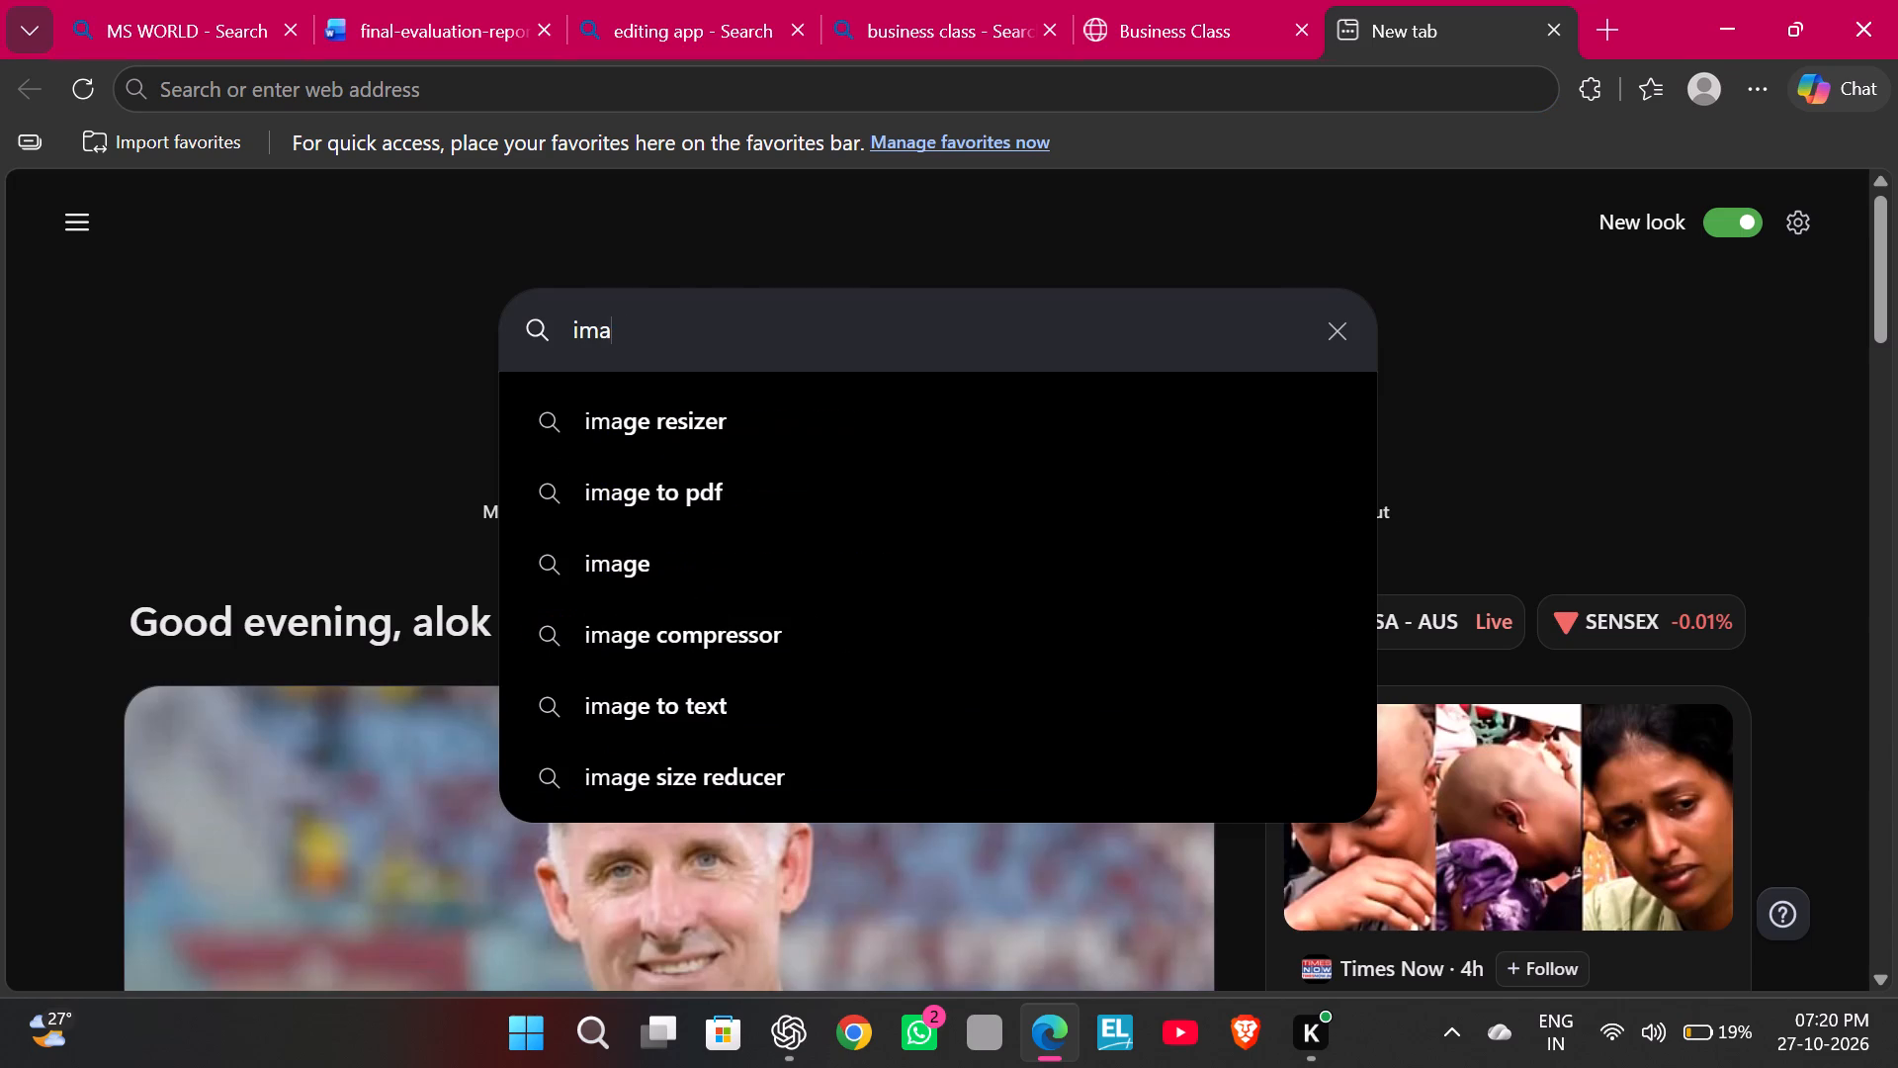
pyautogui.press('BackSpace')
pyautogui.press('BackSpace')
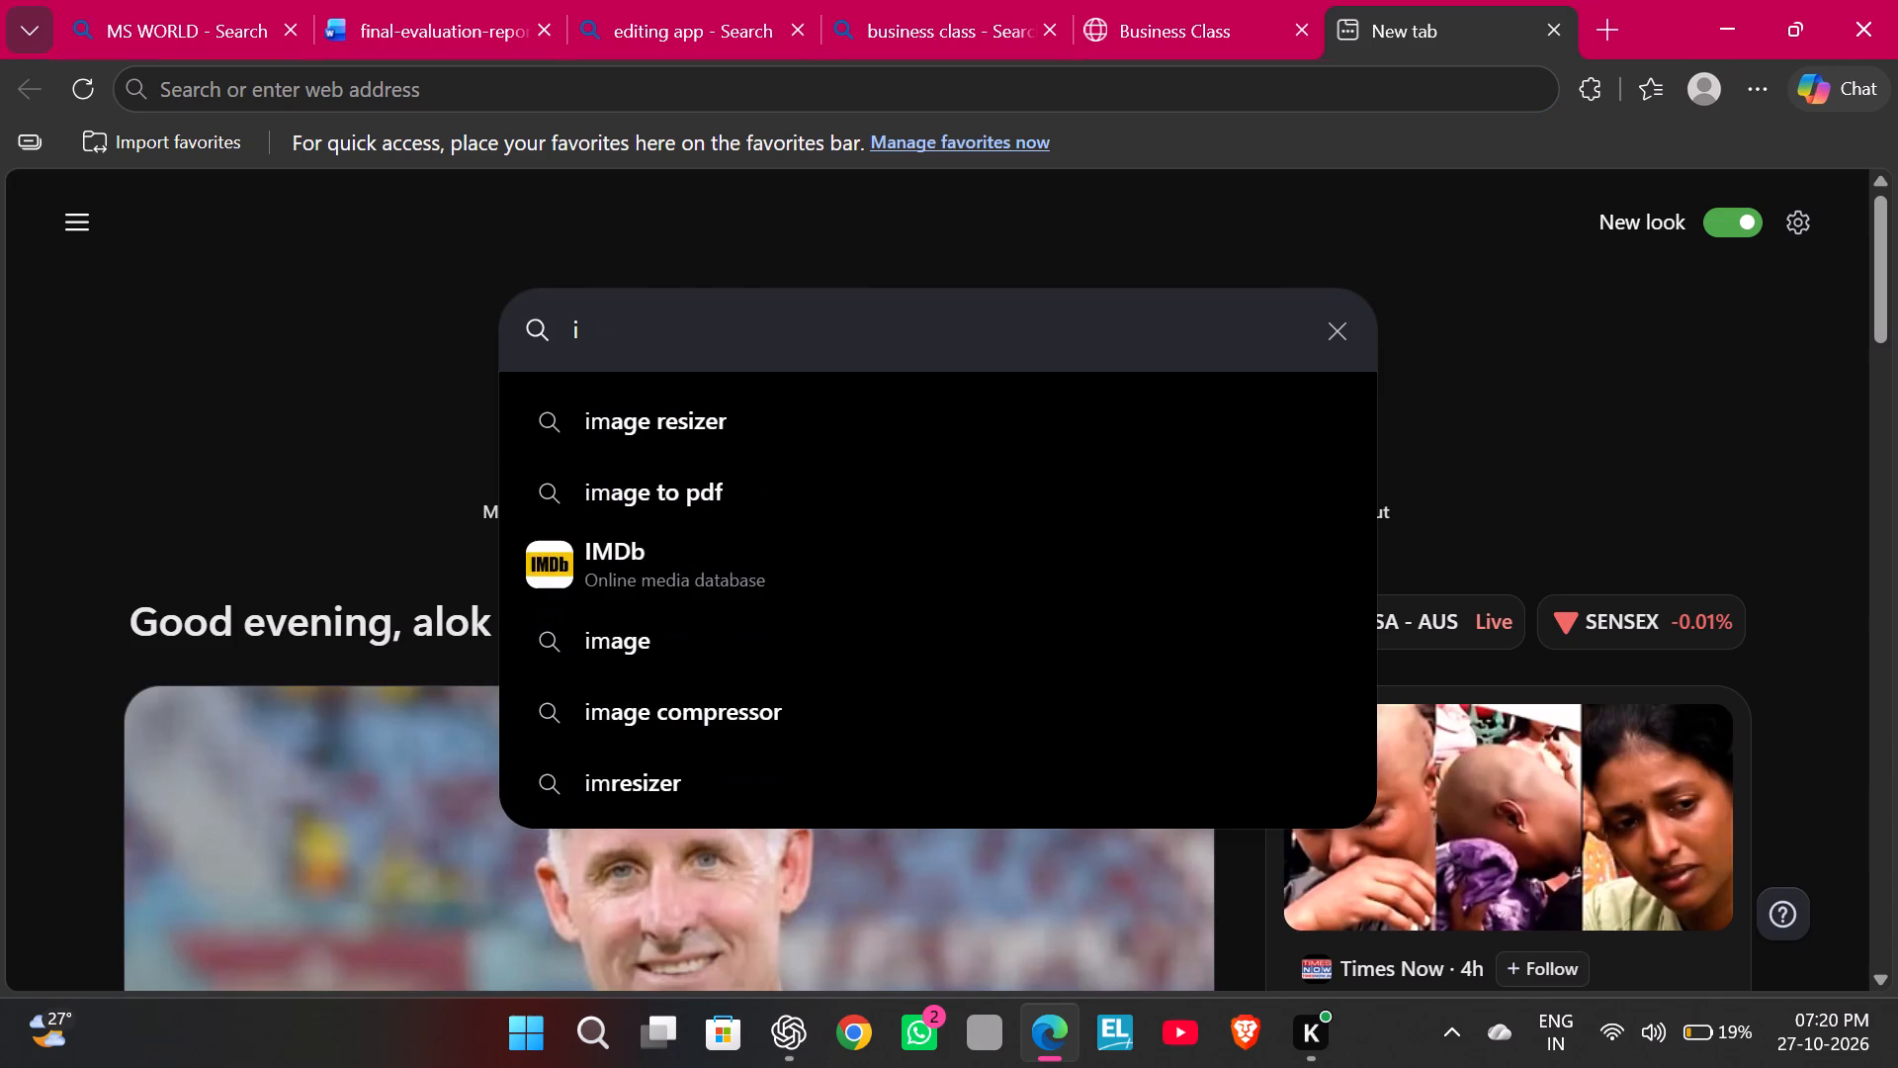
pyautogui.press('BackSpace')
pyautogui.write('pdf')
pyautogui.press('space')
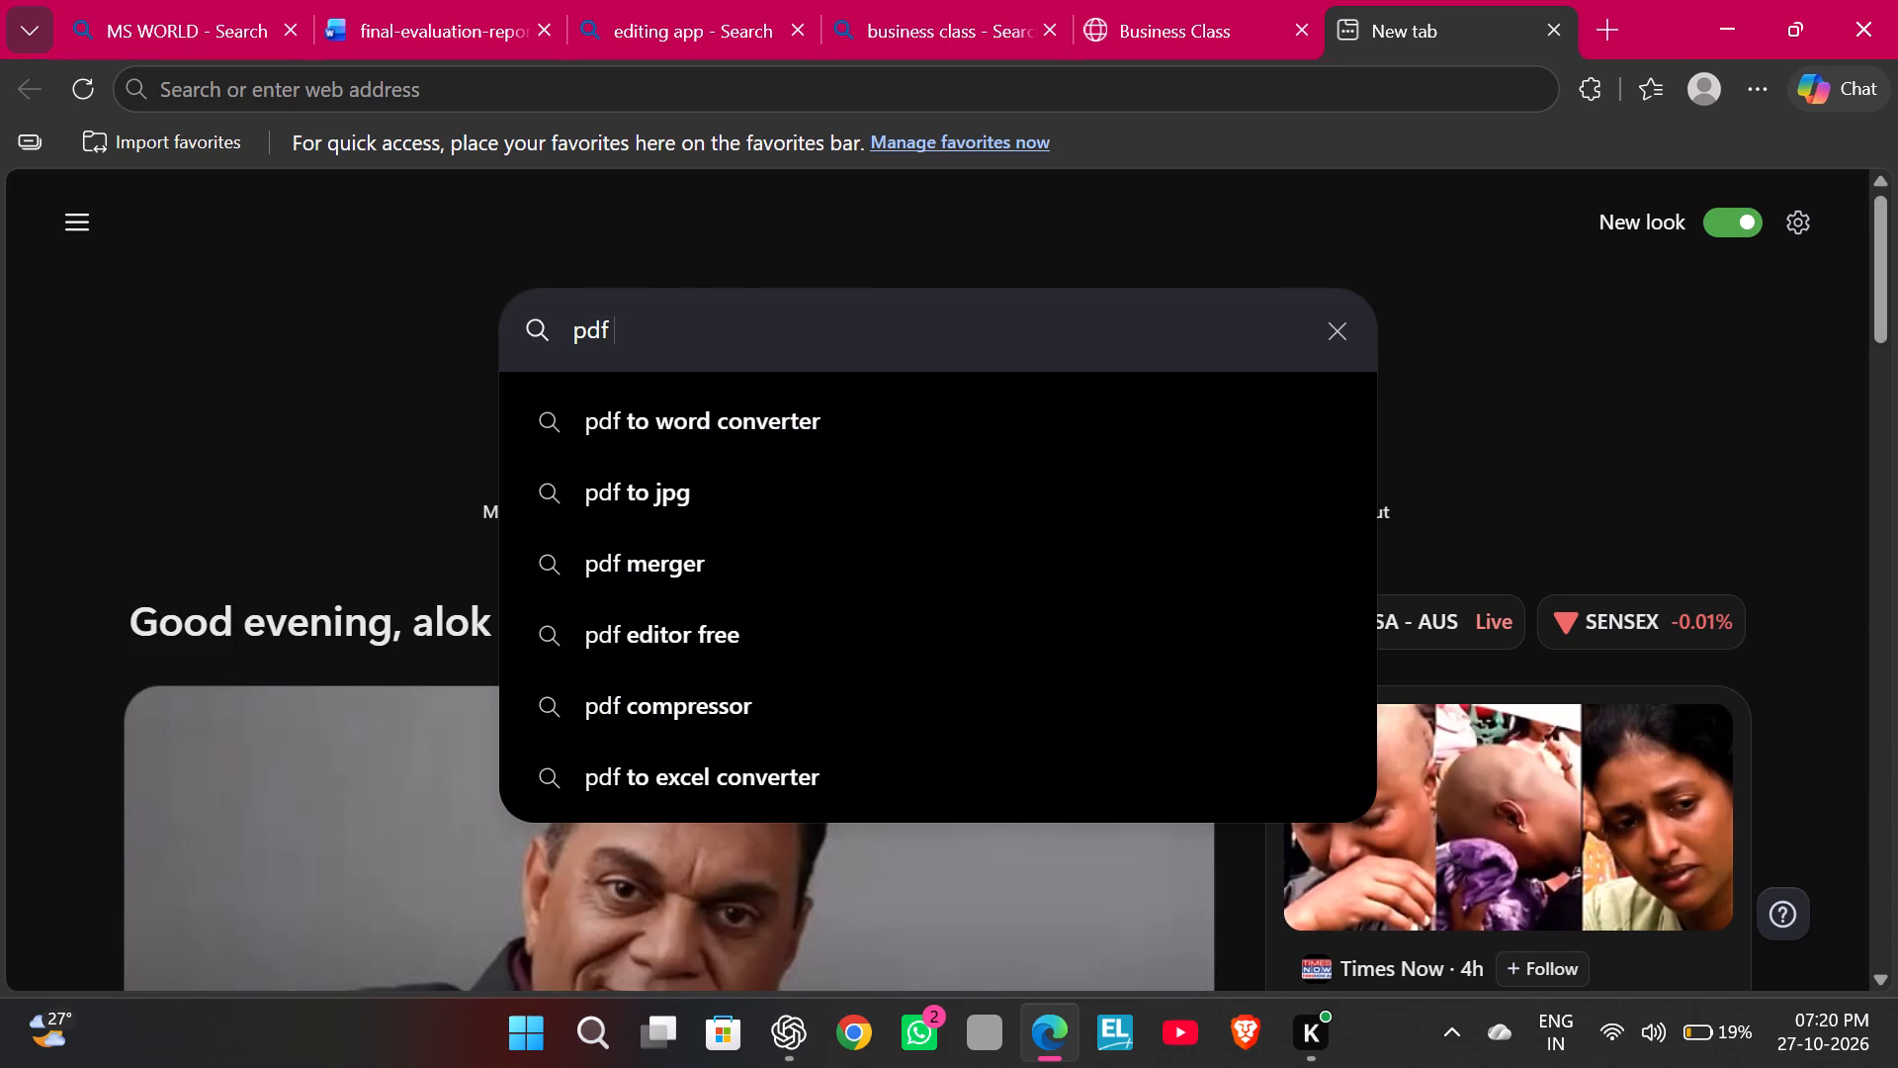
pyautogui.press('r')
pyautogui.press('BackSpace')
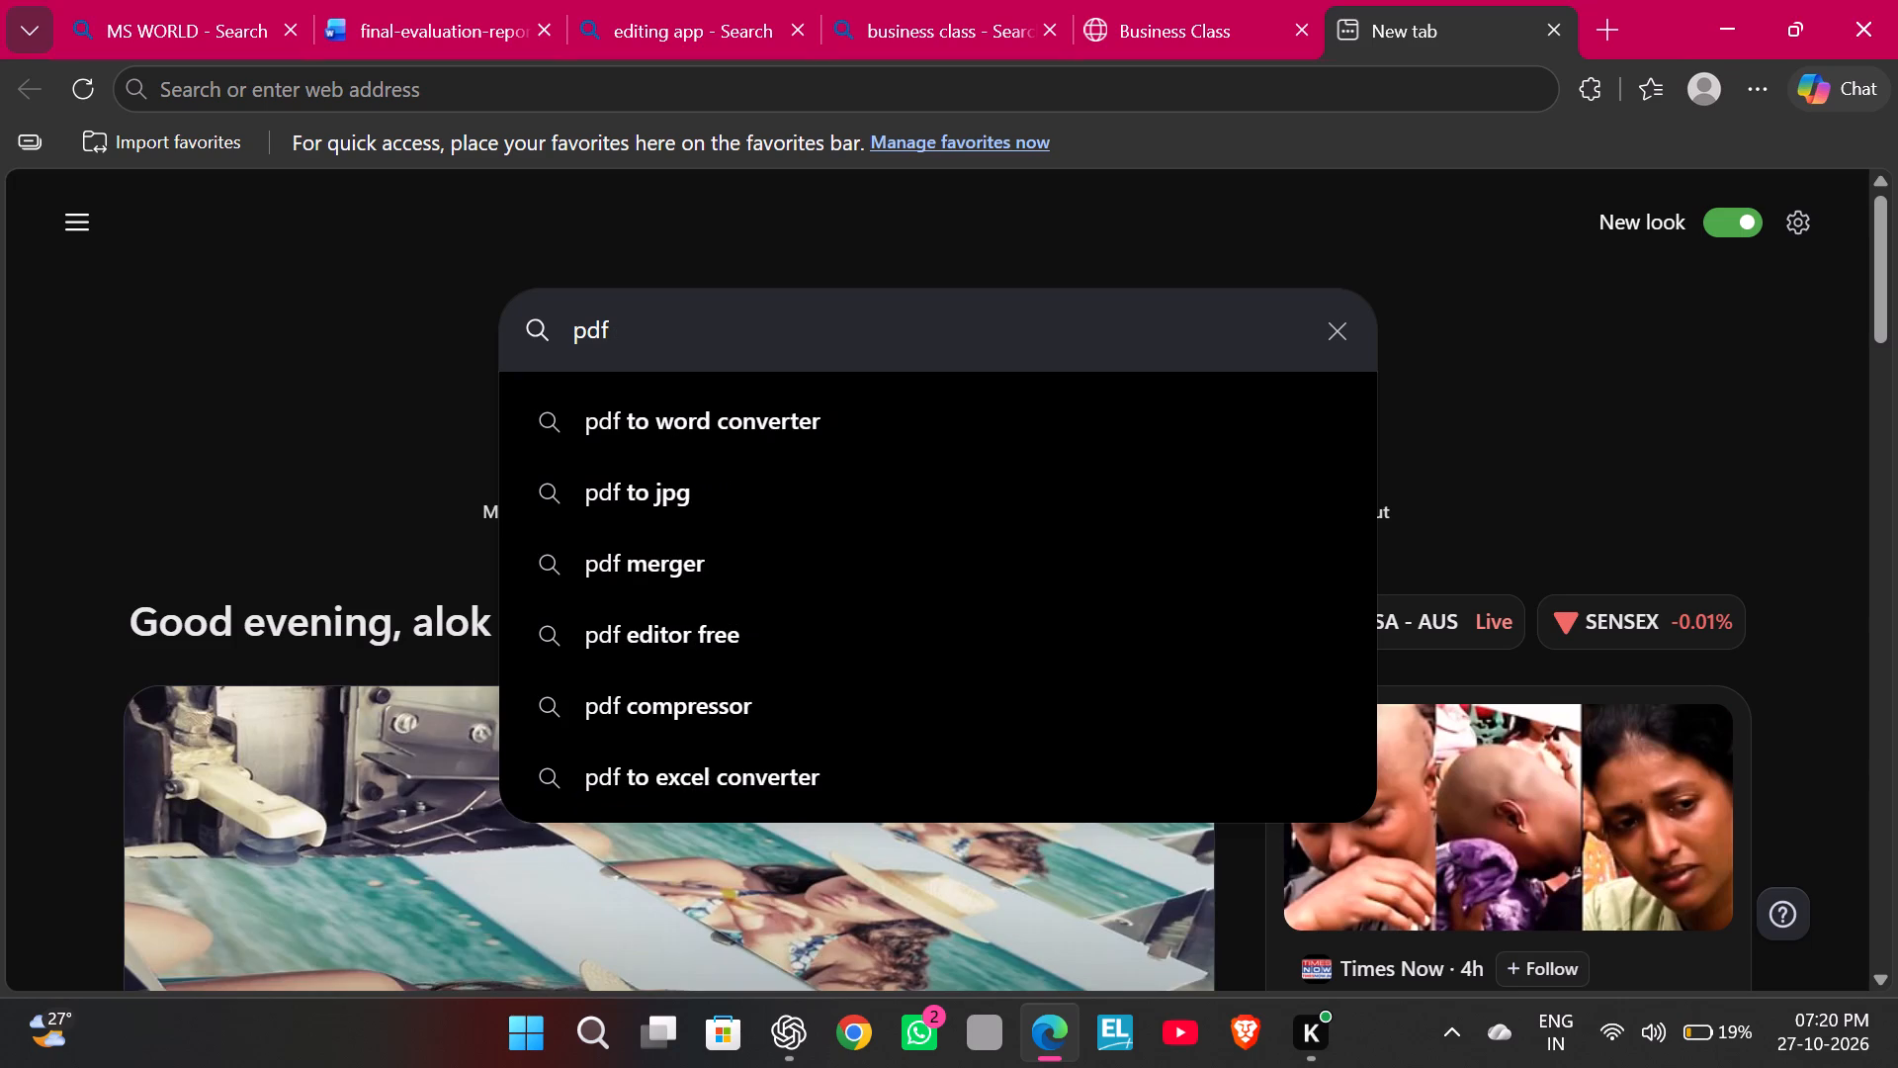
pyautogui.write('ao')
pyautogui.press('BackSpace')
pyautogui.press('BackSpace')
pyautogui.write('pag')
pyautogui.write('e remover')
pyautogui.press('Return')
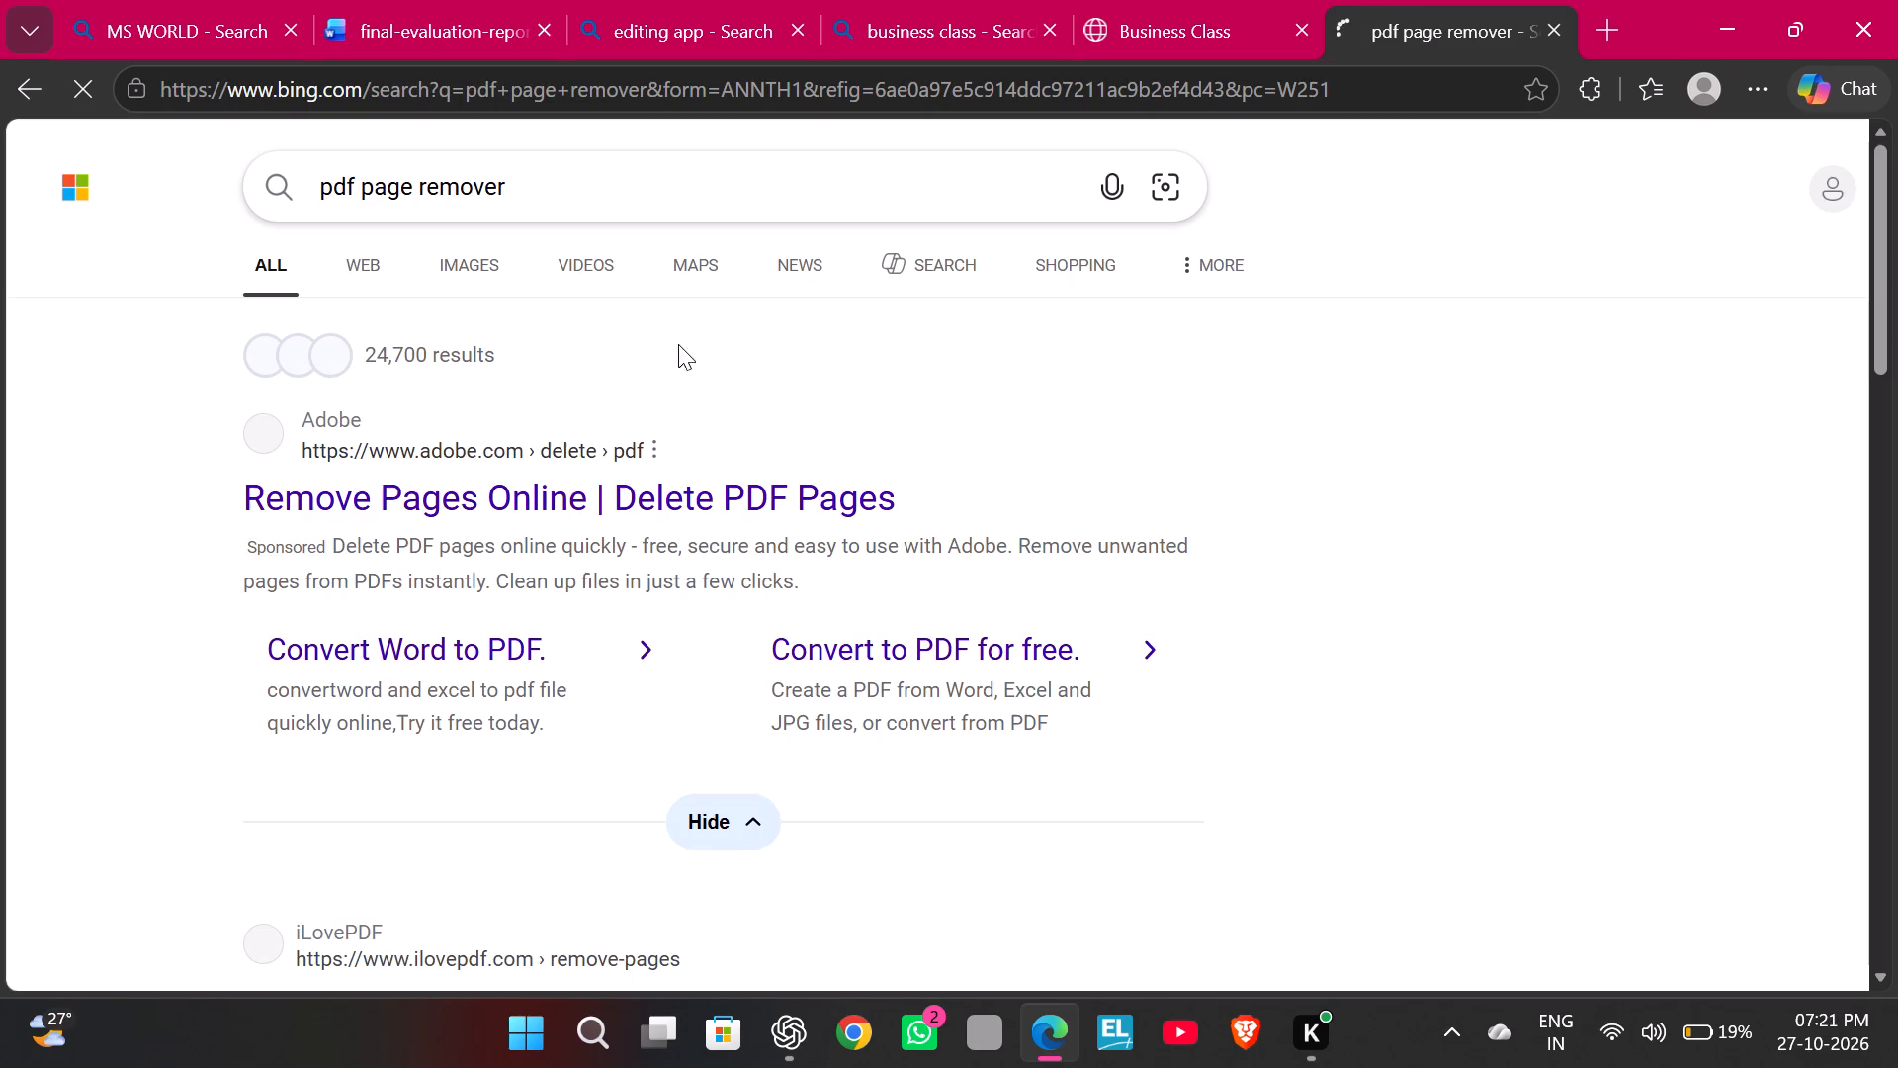
# Check Adobe's page-deletion result, return to the search results and open iLovePDF's online Remove pages tool.
pyautogui.click(441, 490)
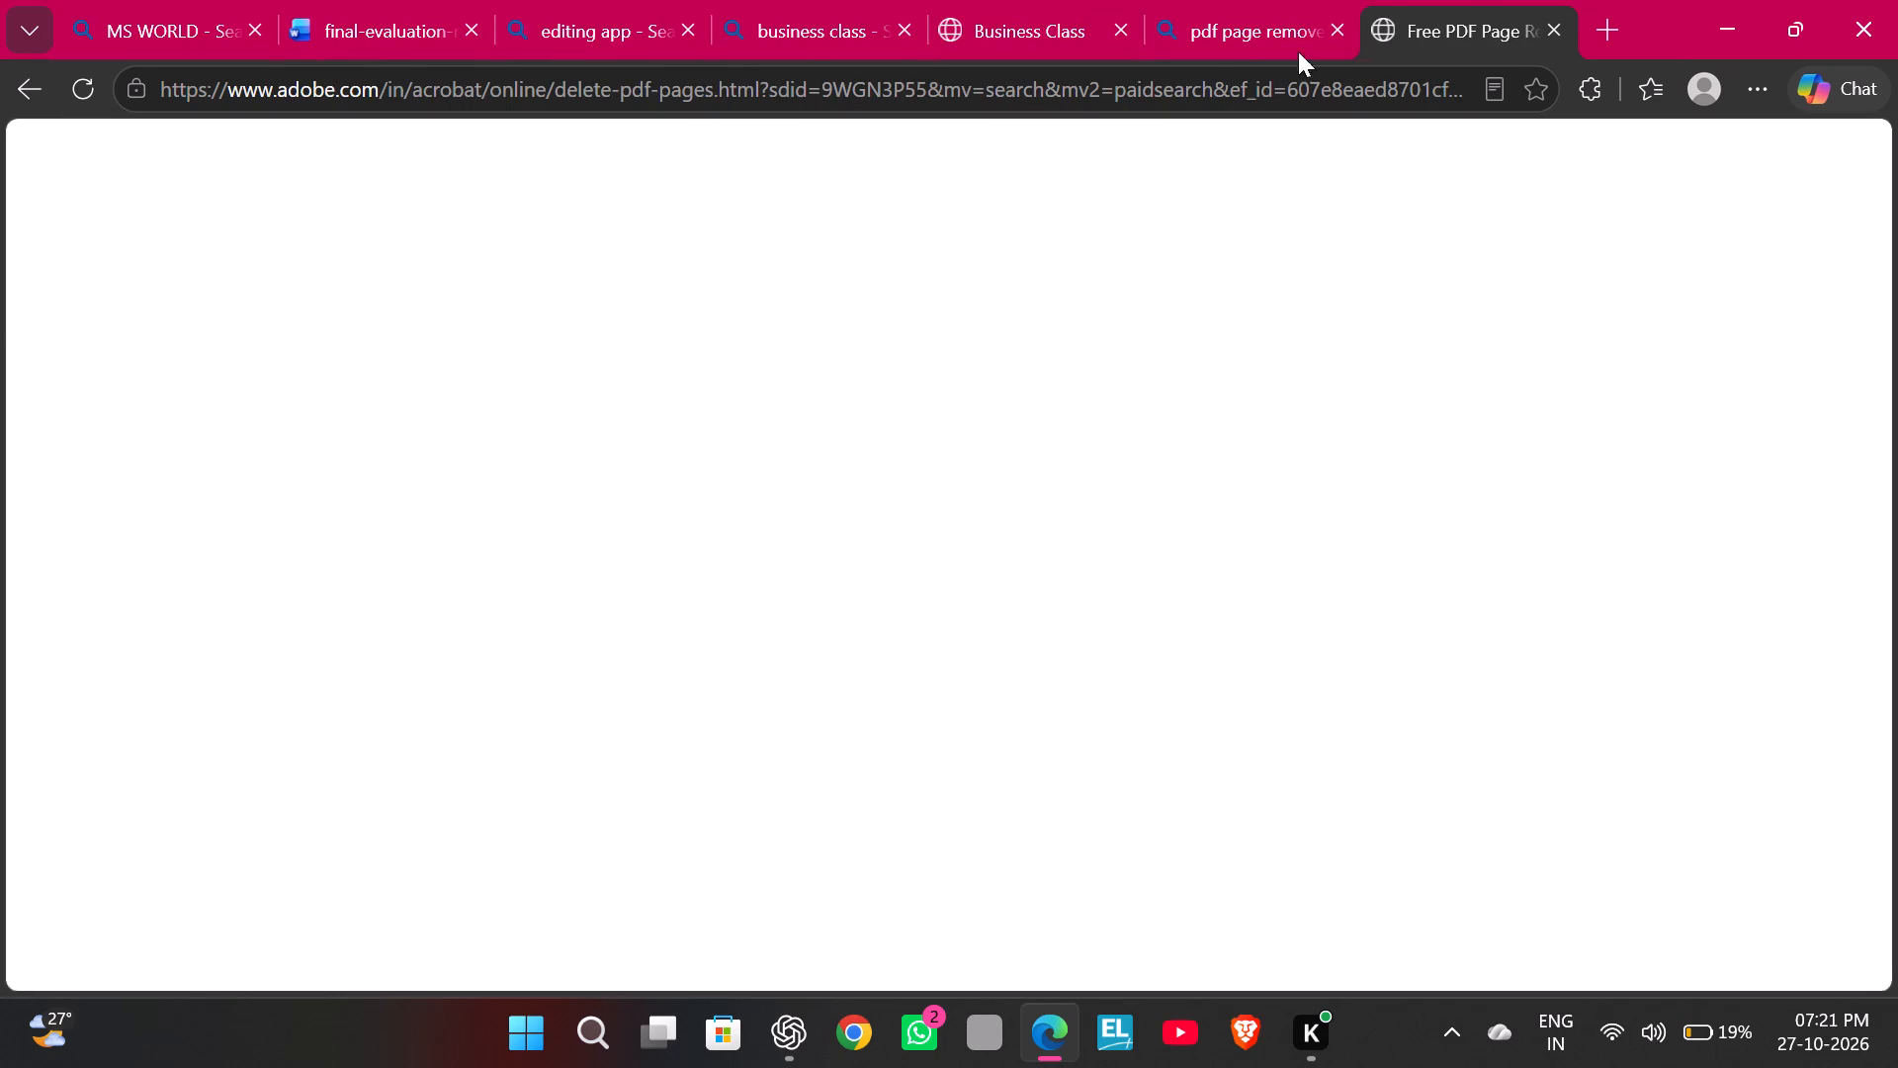
pyautogui.click(1210, 25)
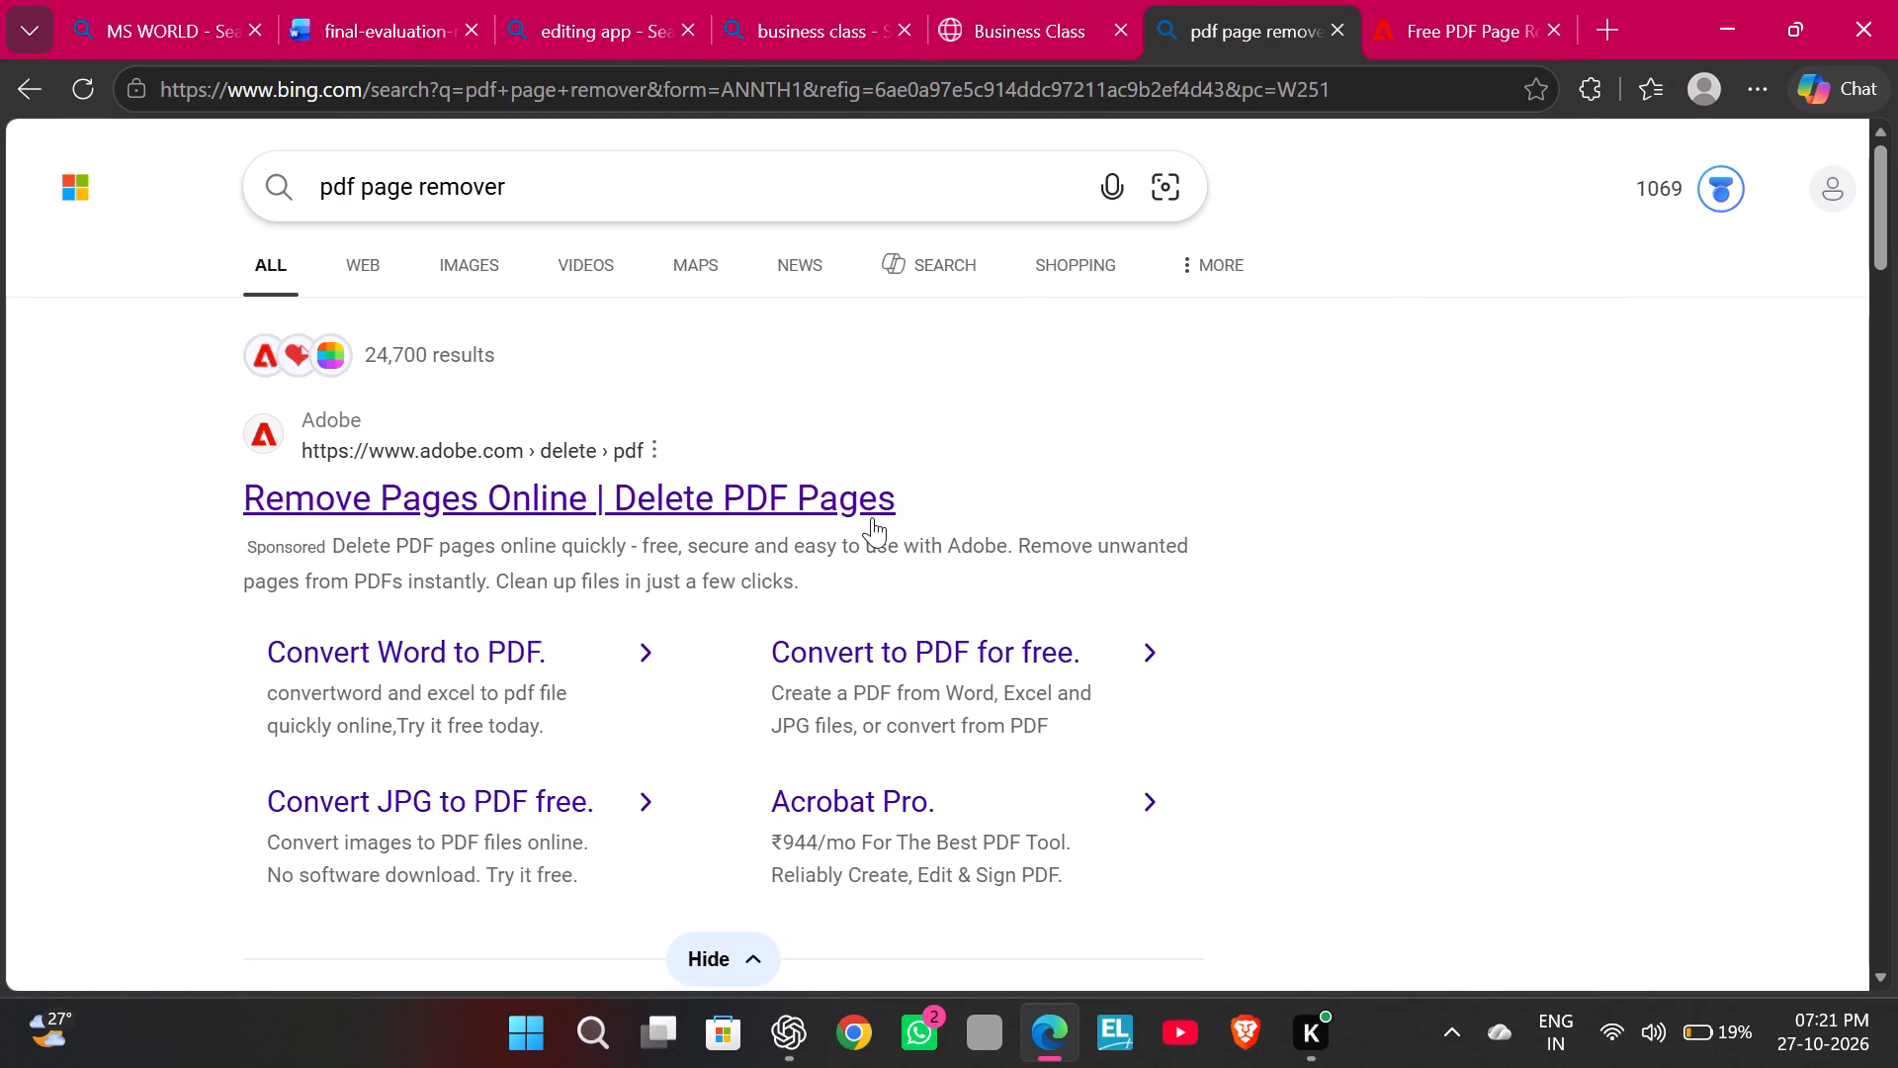
pyautogui.scroll(-2, 733, 599)
pyautogui.click(657, 672)
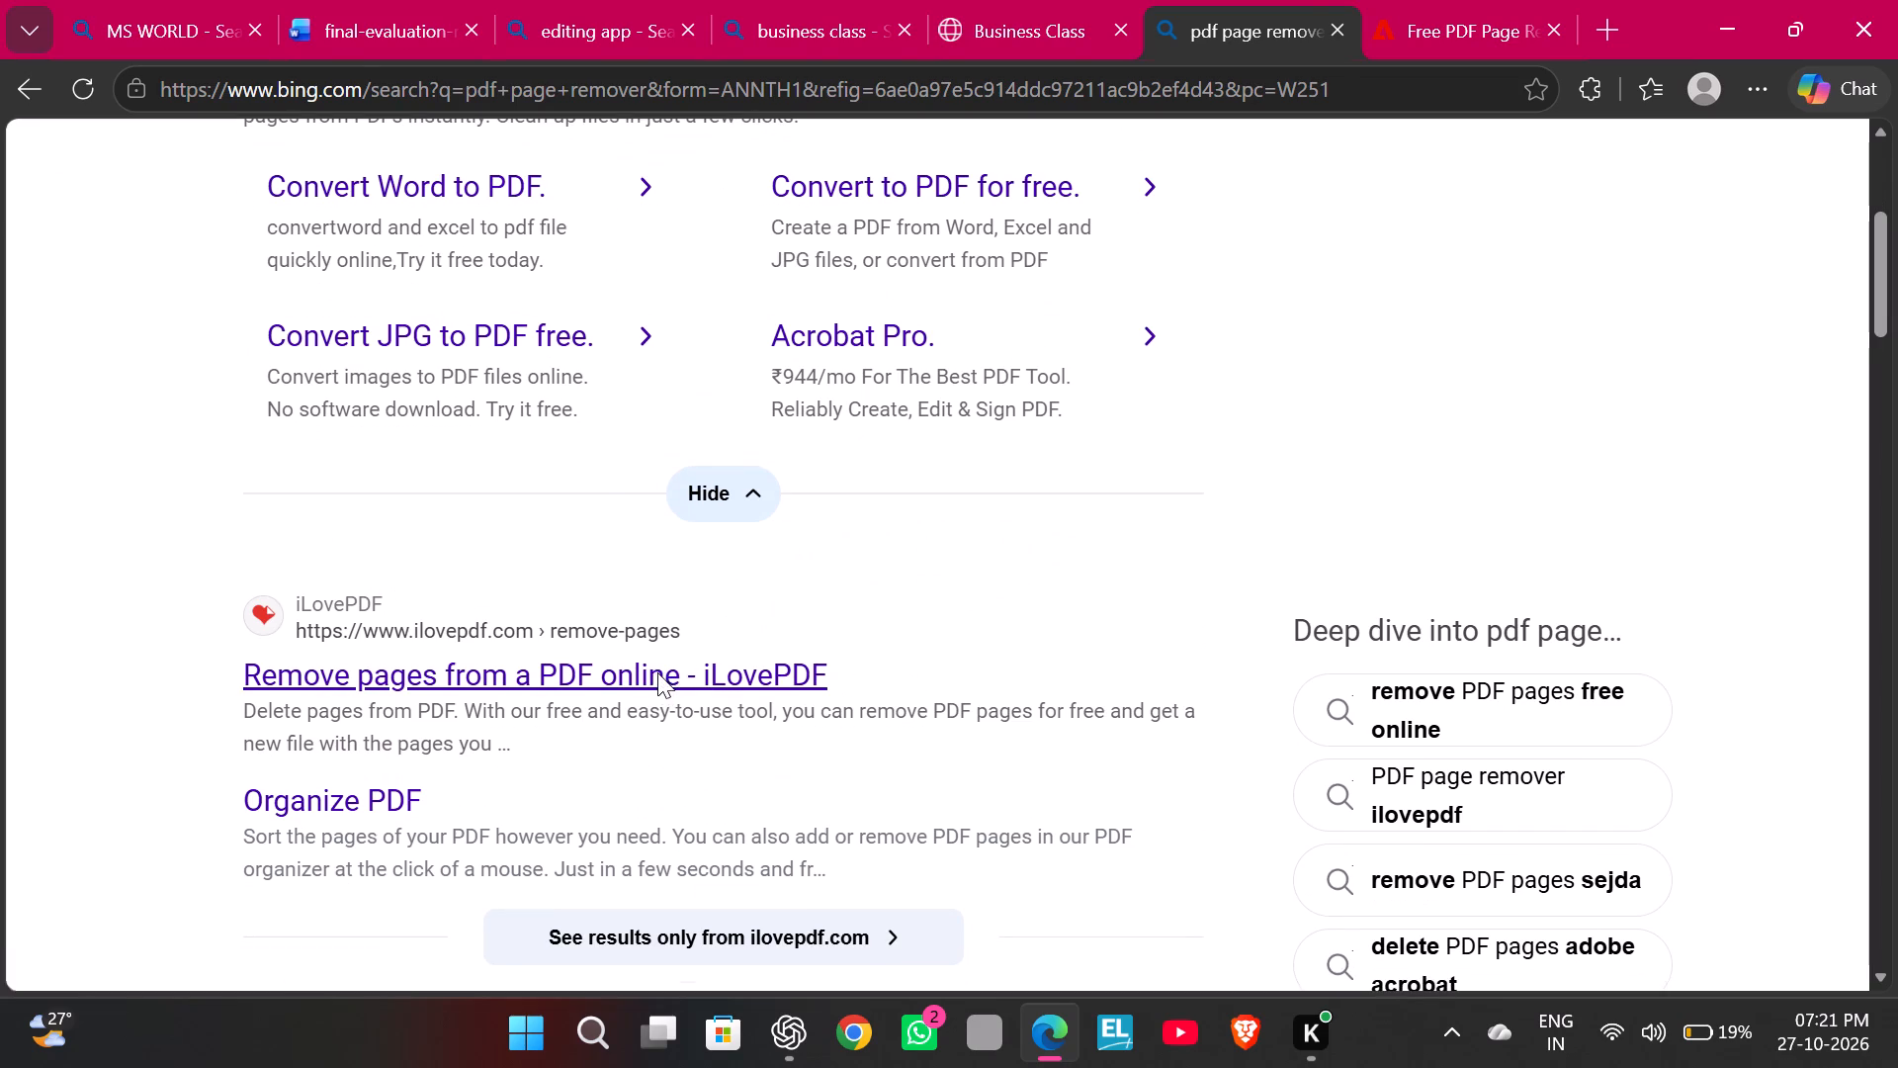
# Load the downloaded Semester 2 project report PDF from the Downloads folder into the iLovePDF page remover.
pyautogui.click(782, 611)
pyautogui.click(793, 546)
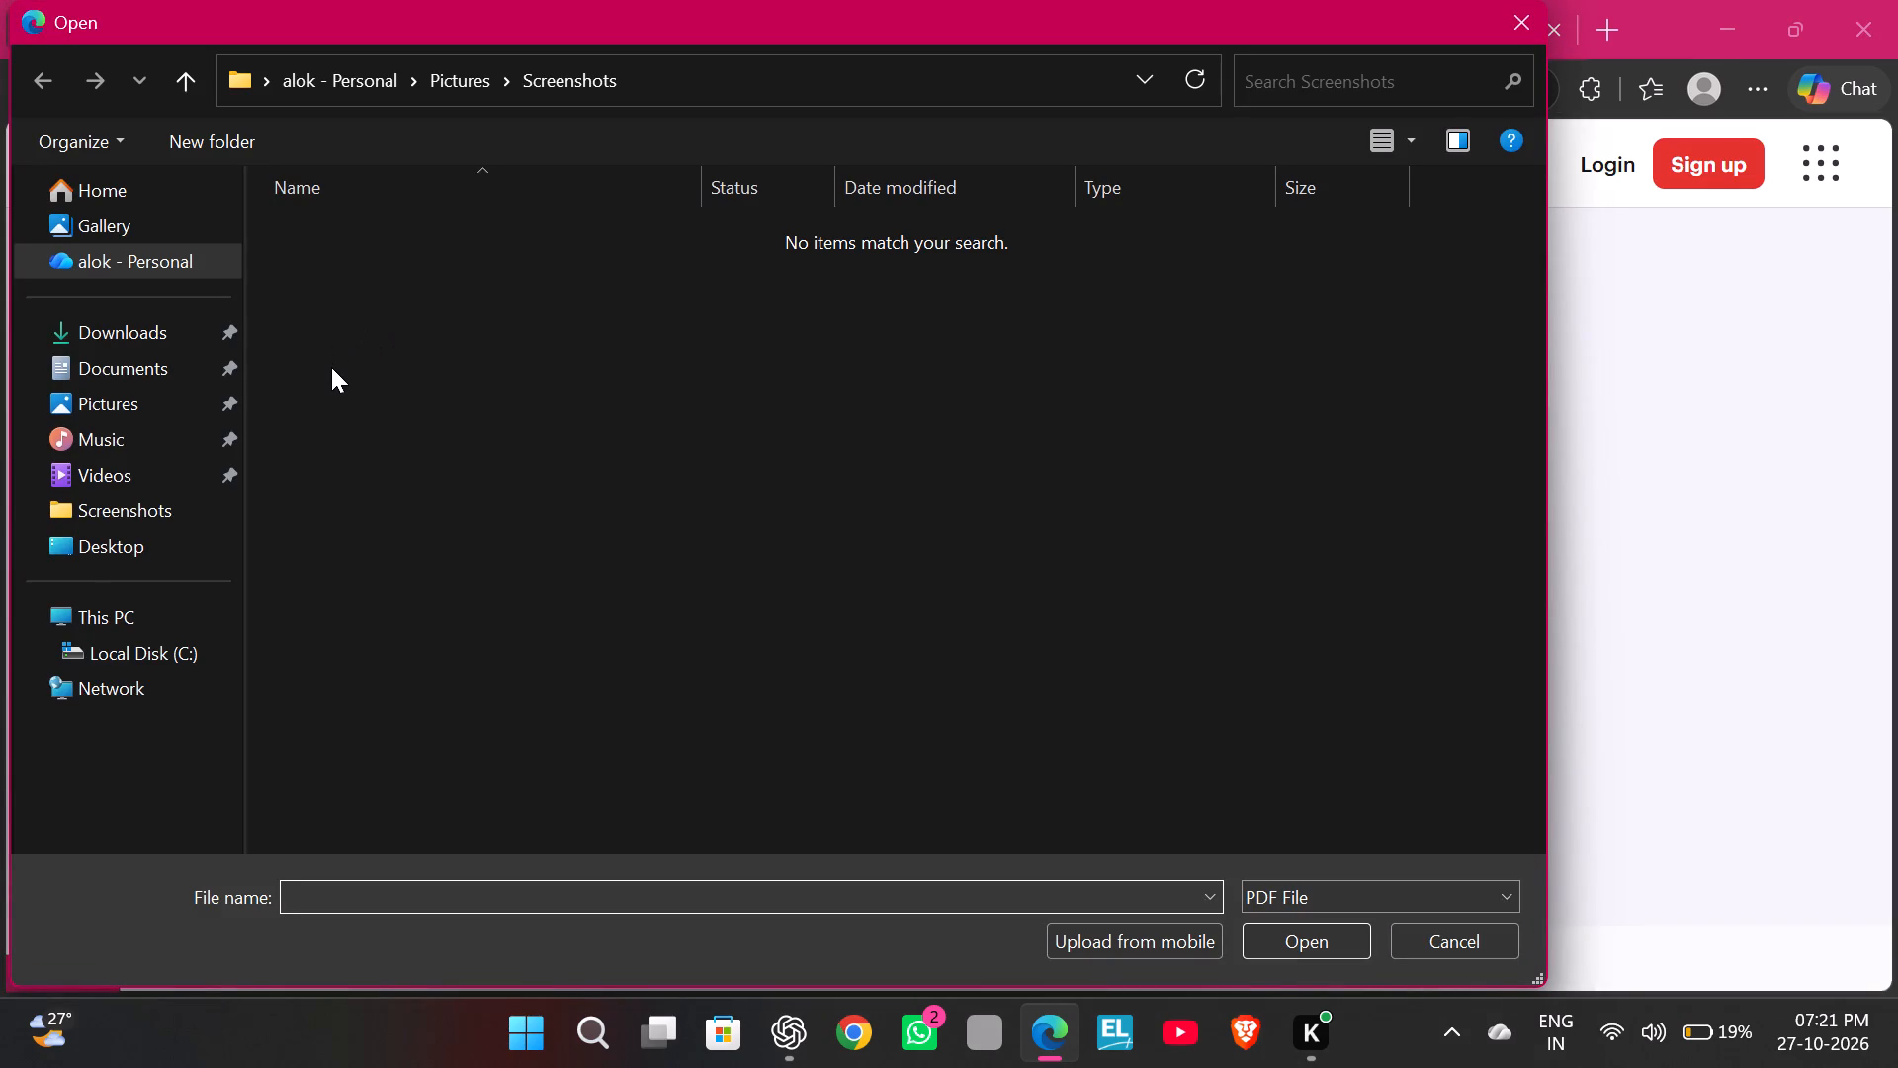
pyautogui.click(168, 337)
pyautogui.doubleClick(376, 302)
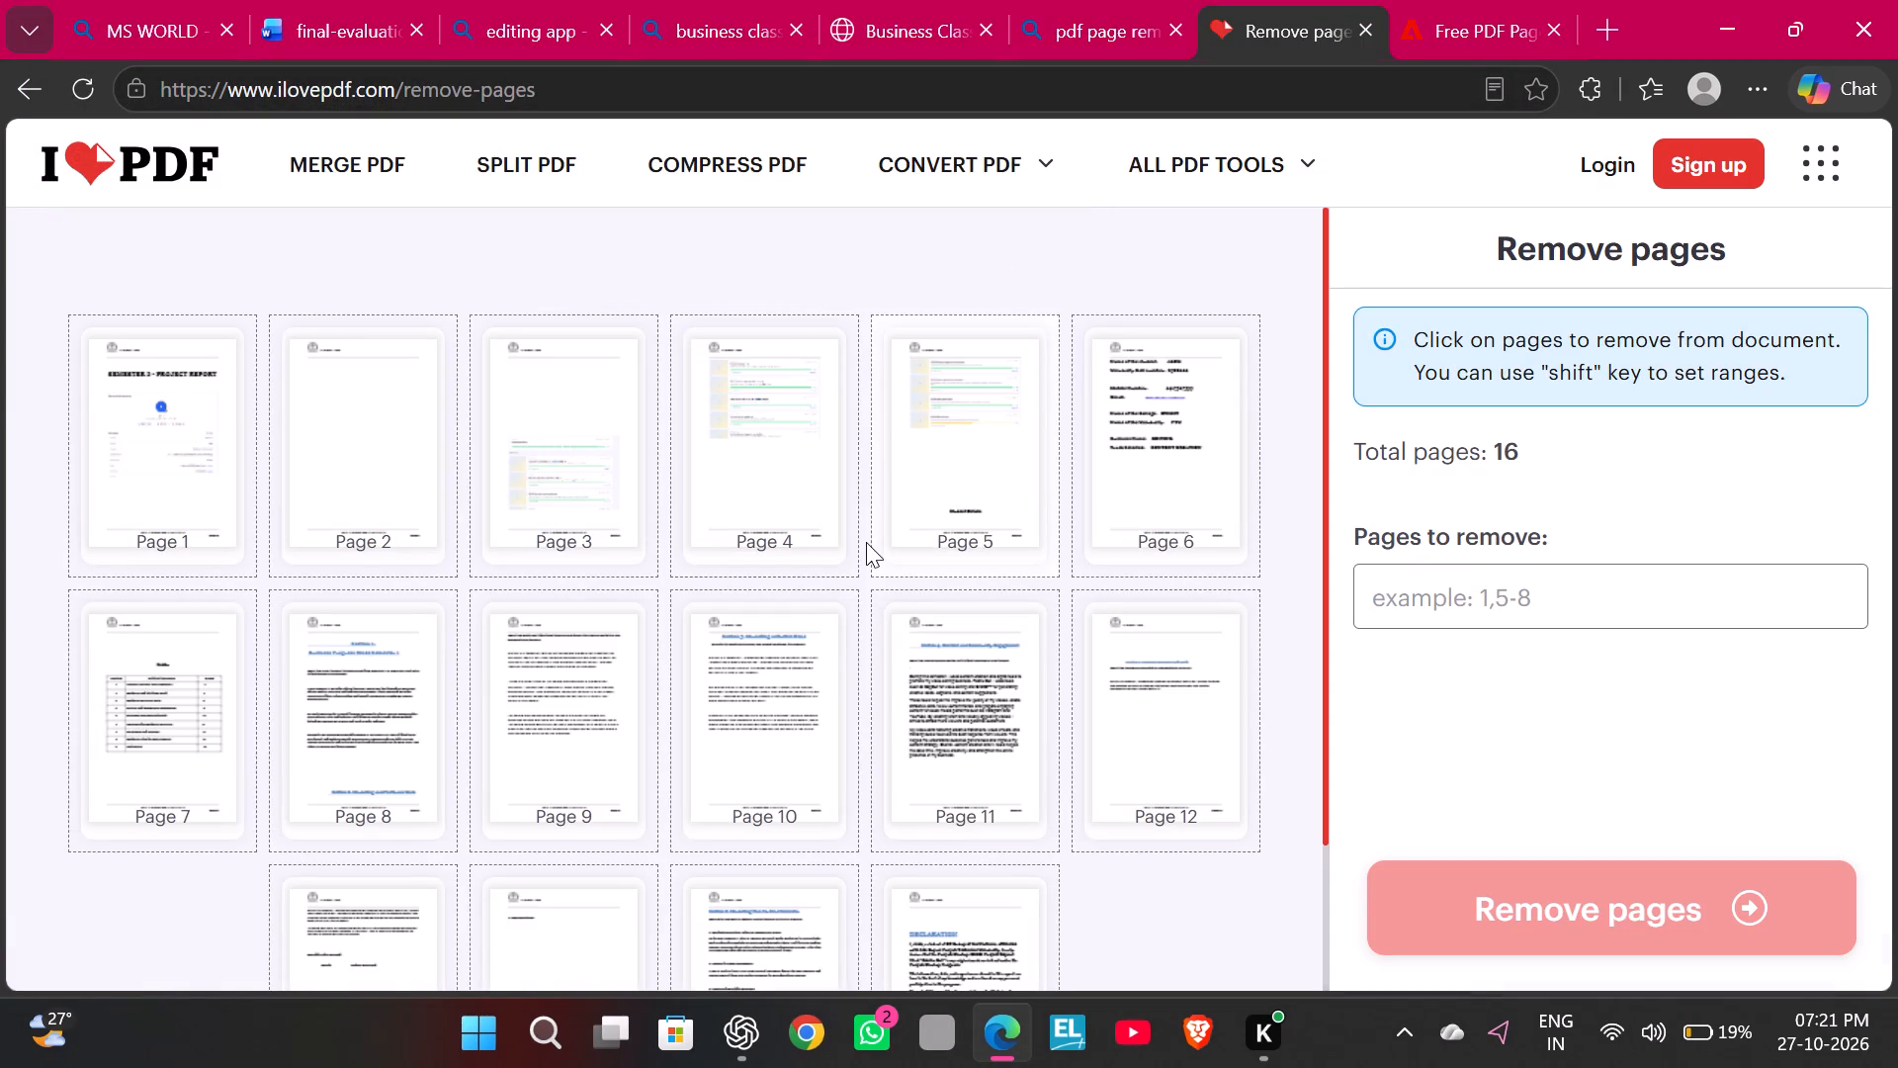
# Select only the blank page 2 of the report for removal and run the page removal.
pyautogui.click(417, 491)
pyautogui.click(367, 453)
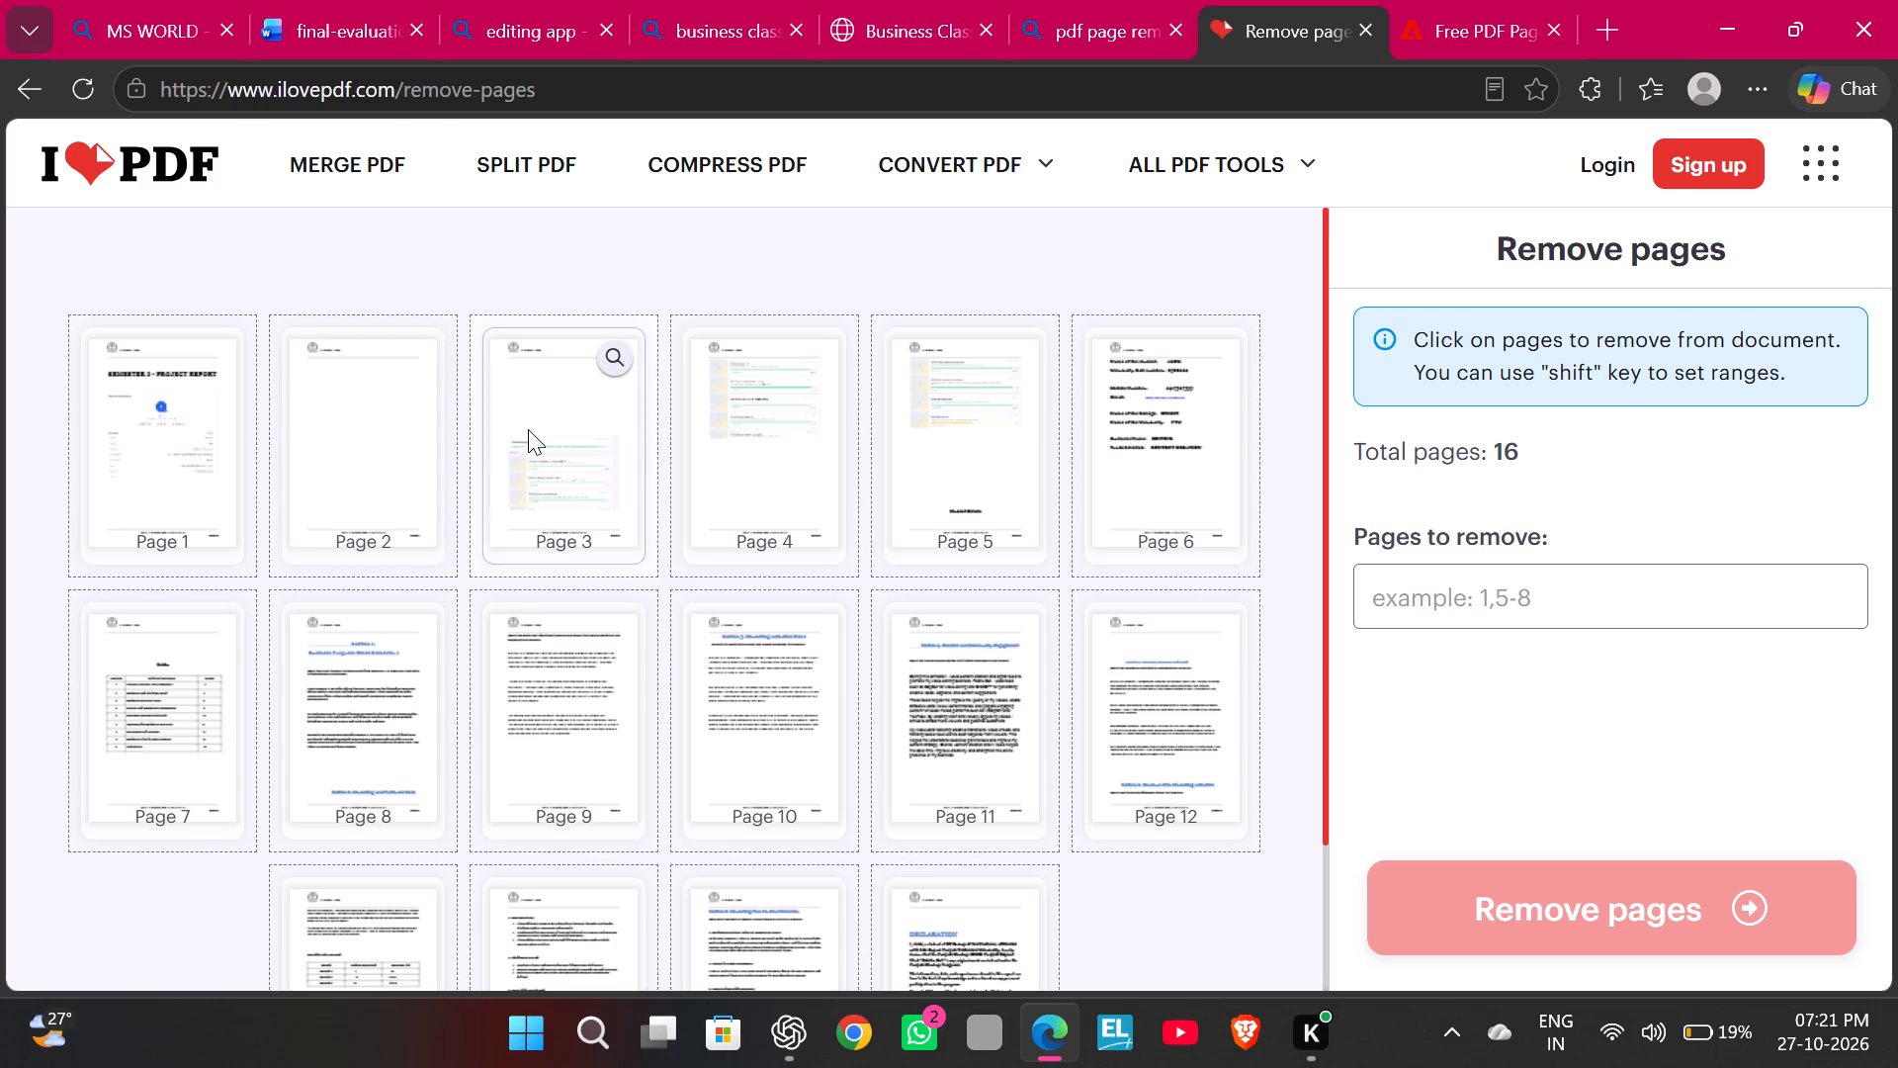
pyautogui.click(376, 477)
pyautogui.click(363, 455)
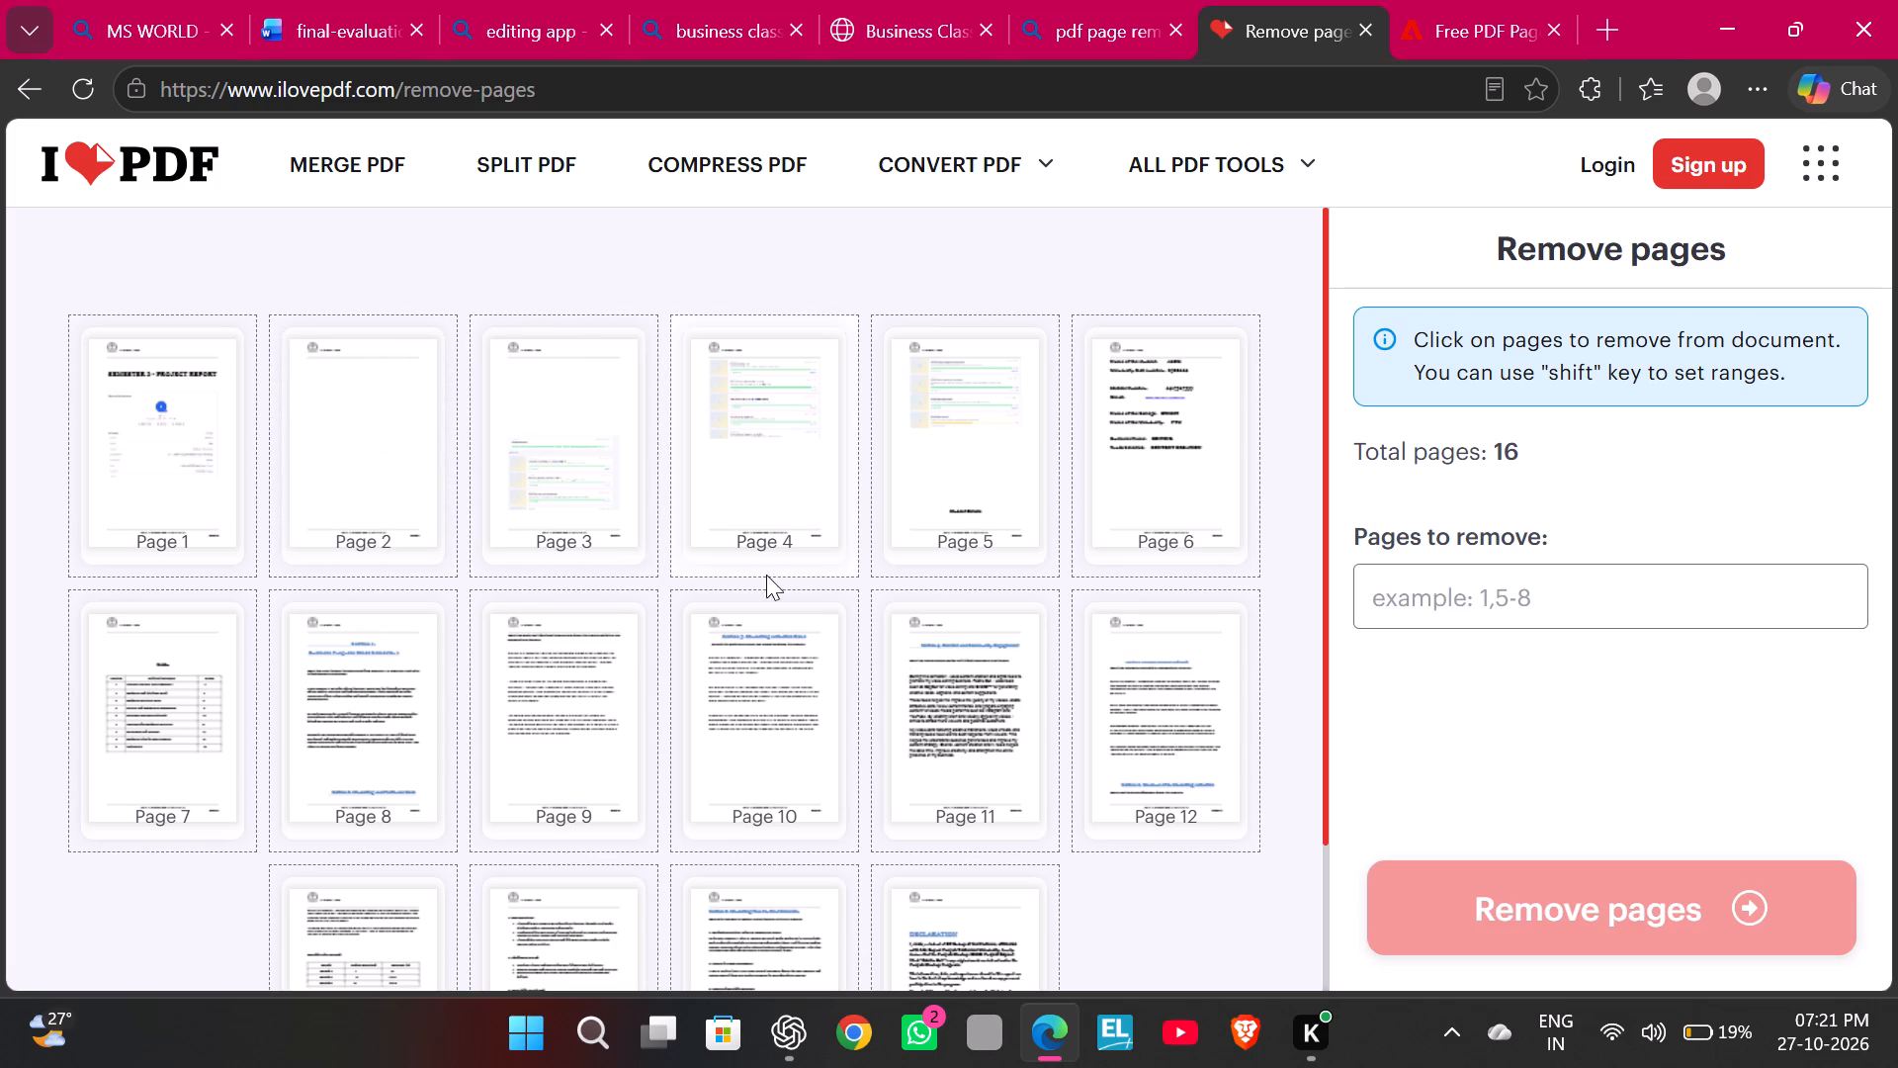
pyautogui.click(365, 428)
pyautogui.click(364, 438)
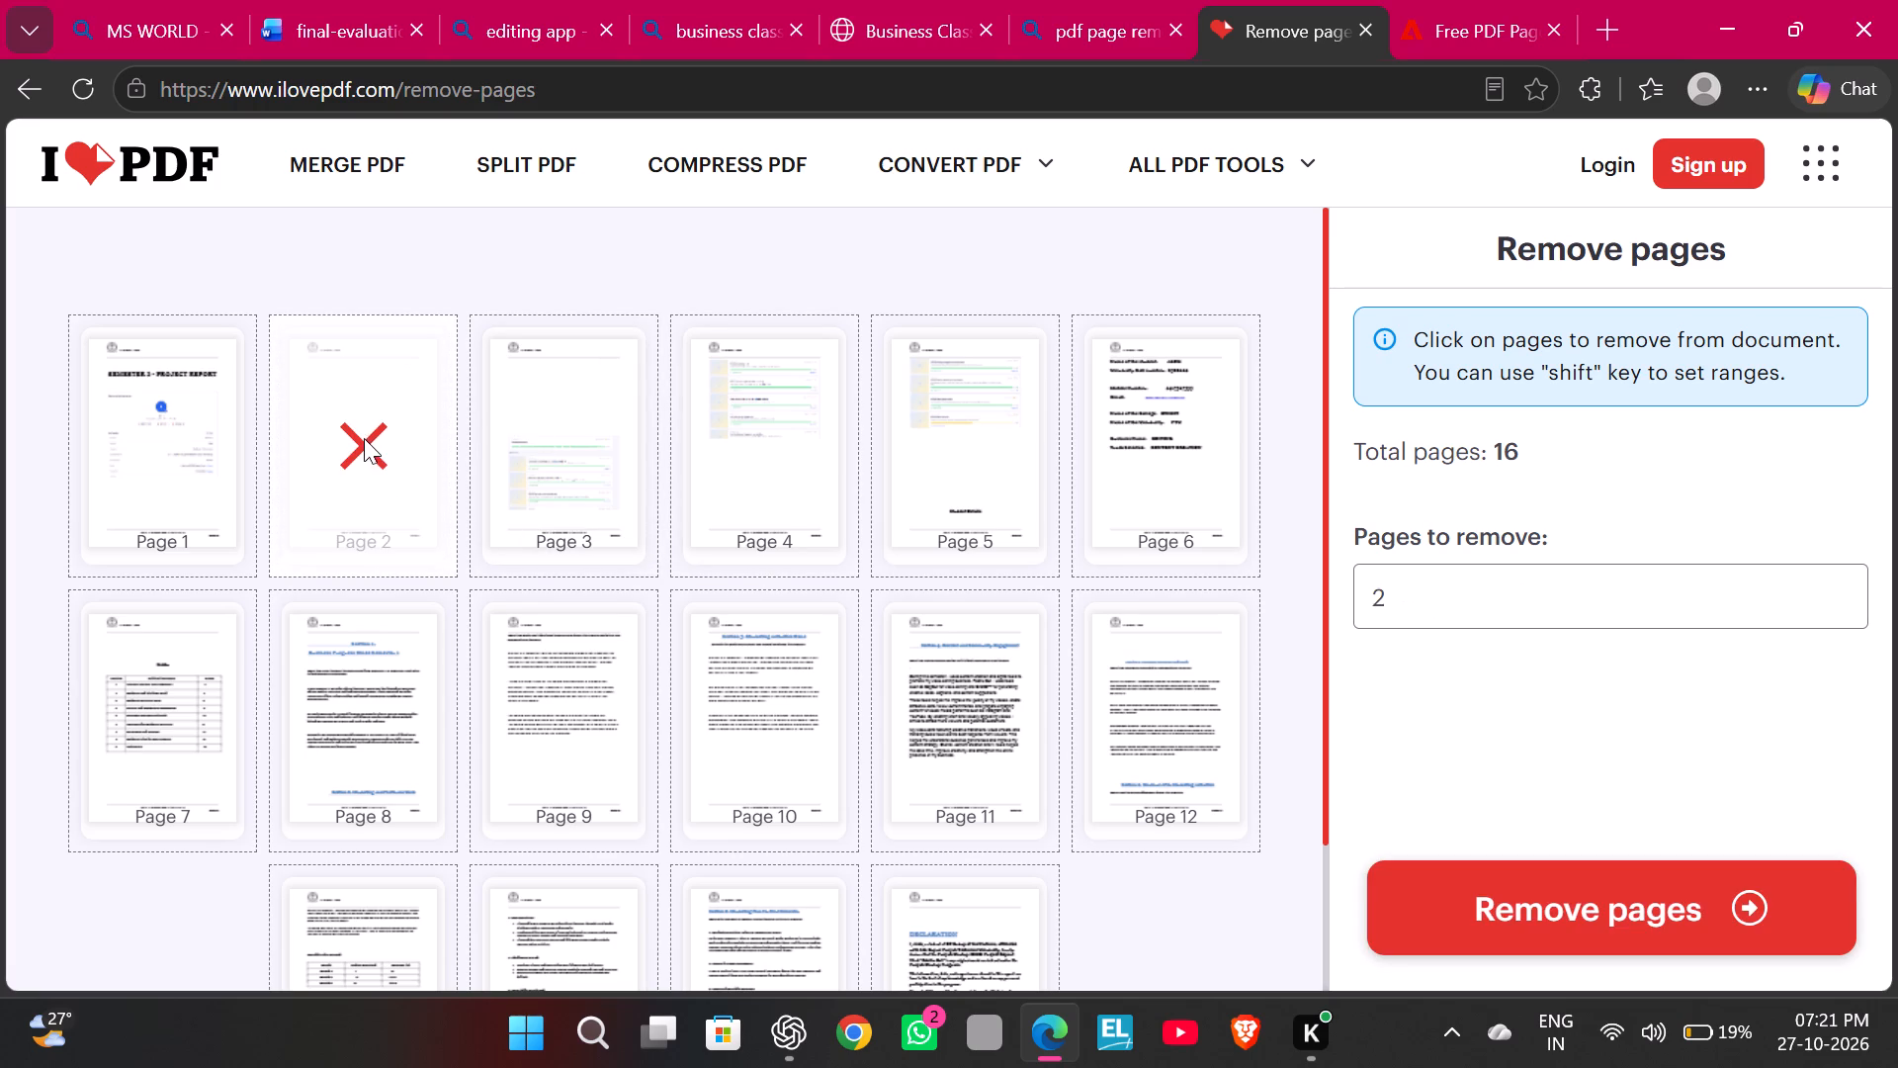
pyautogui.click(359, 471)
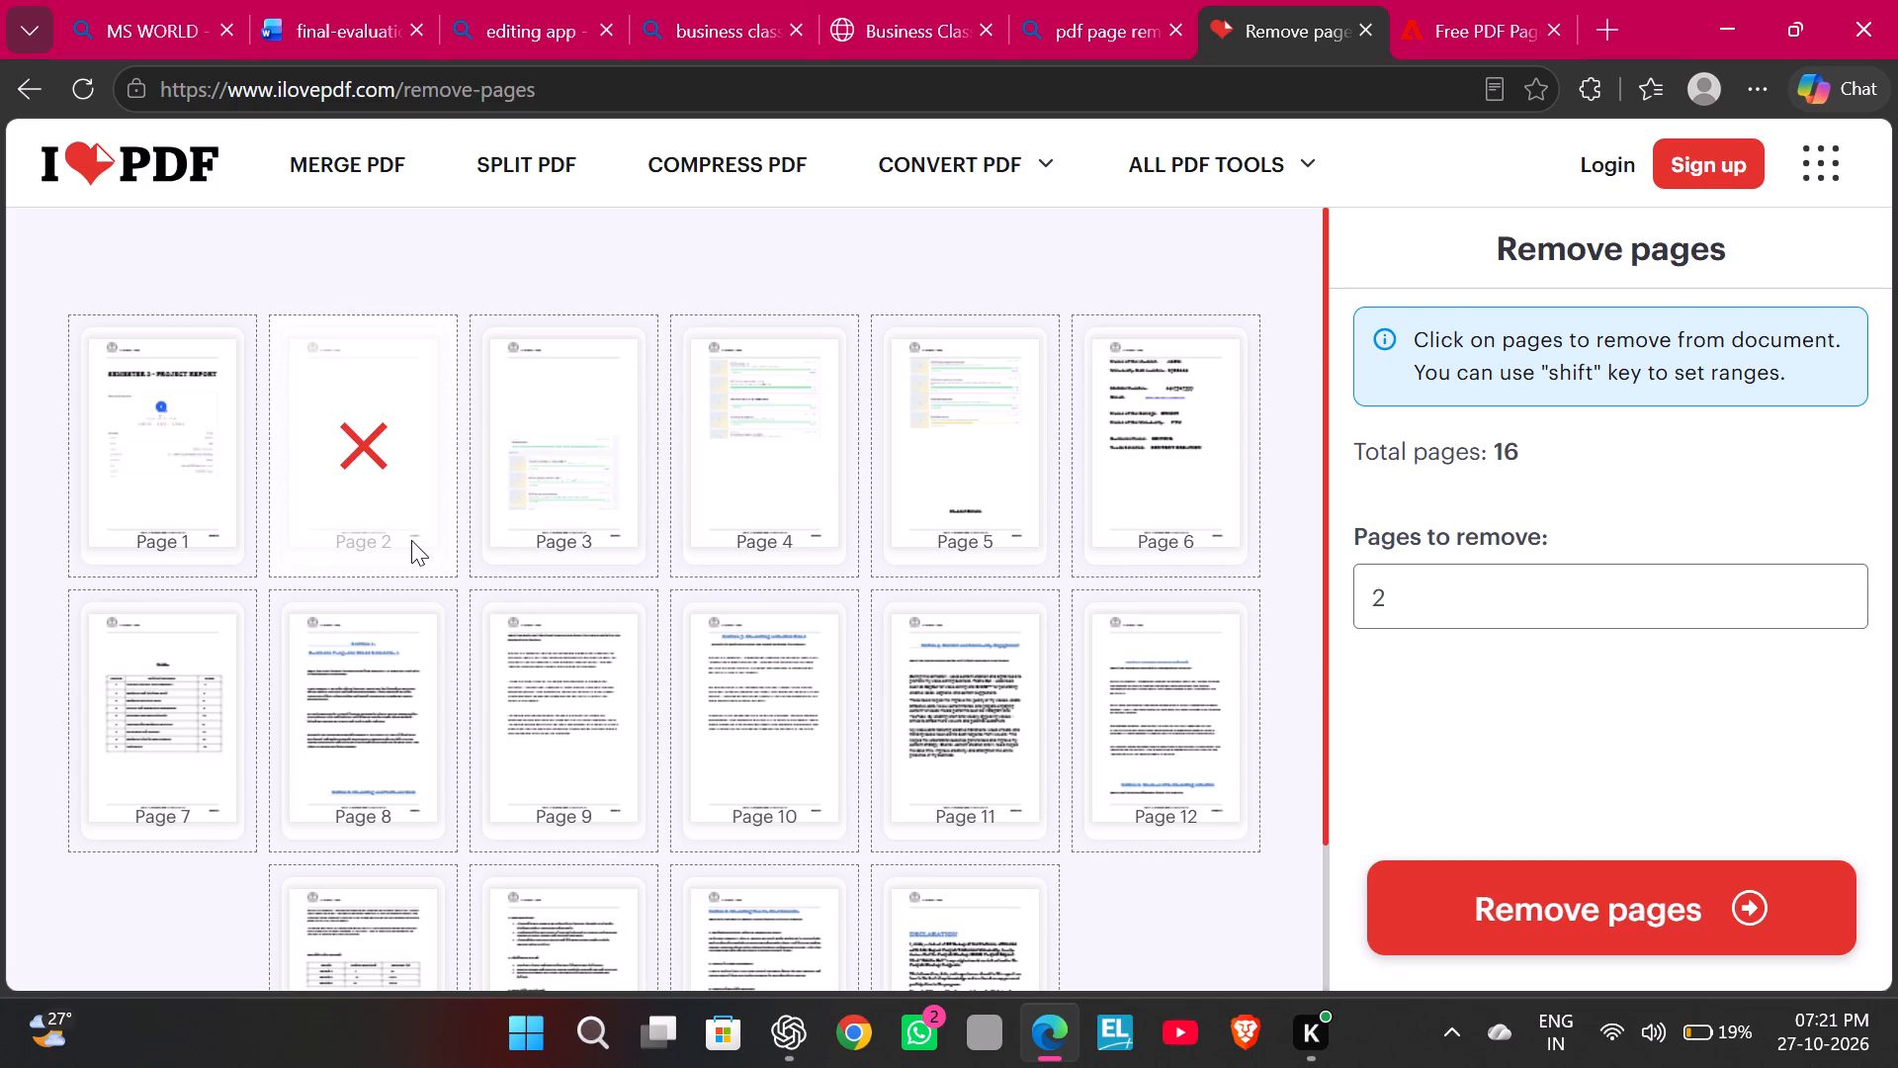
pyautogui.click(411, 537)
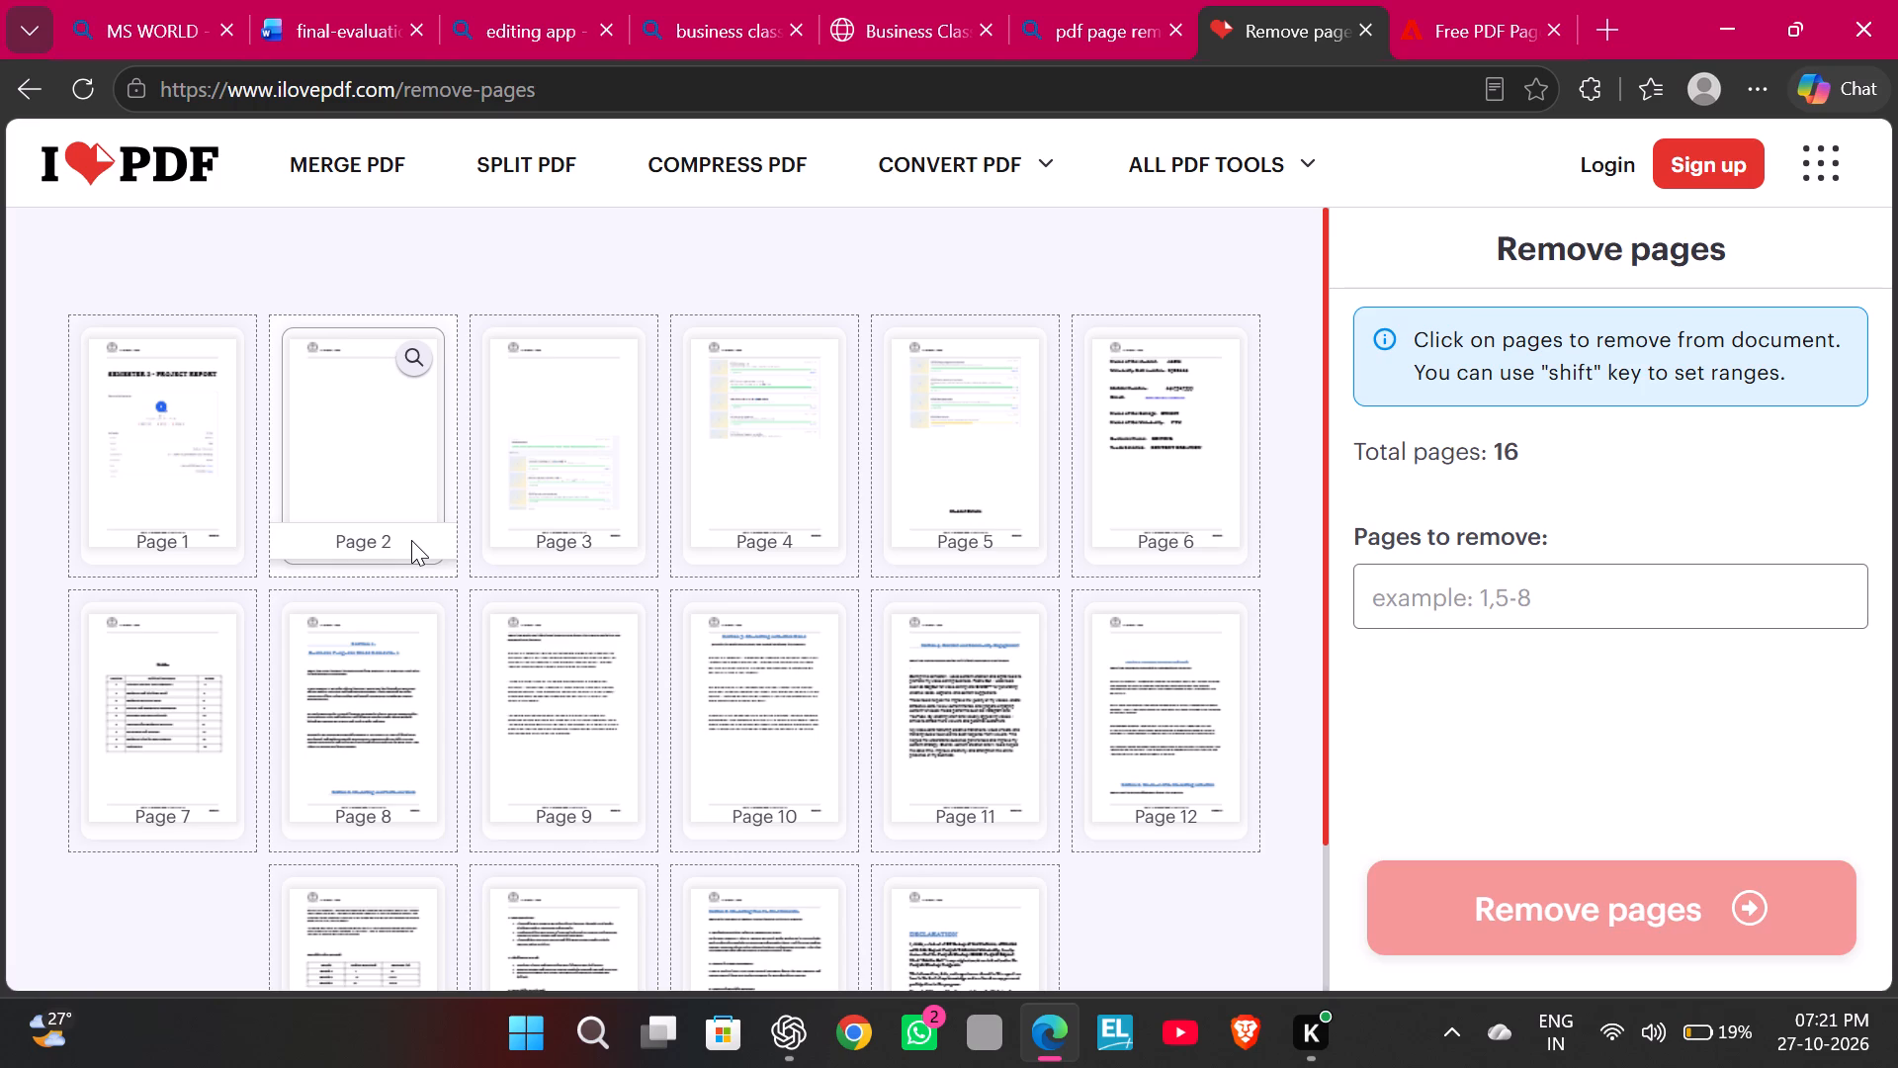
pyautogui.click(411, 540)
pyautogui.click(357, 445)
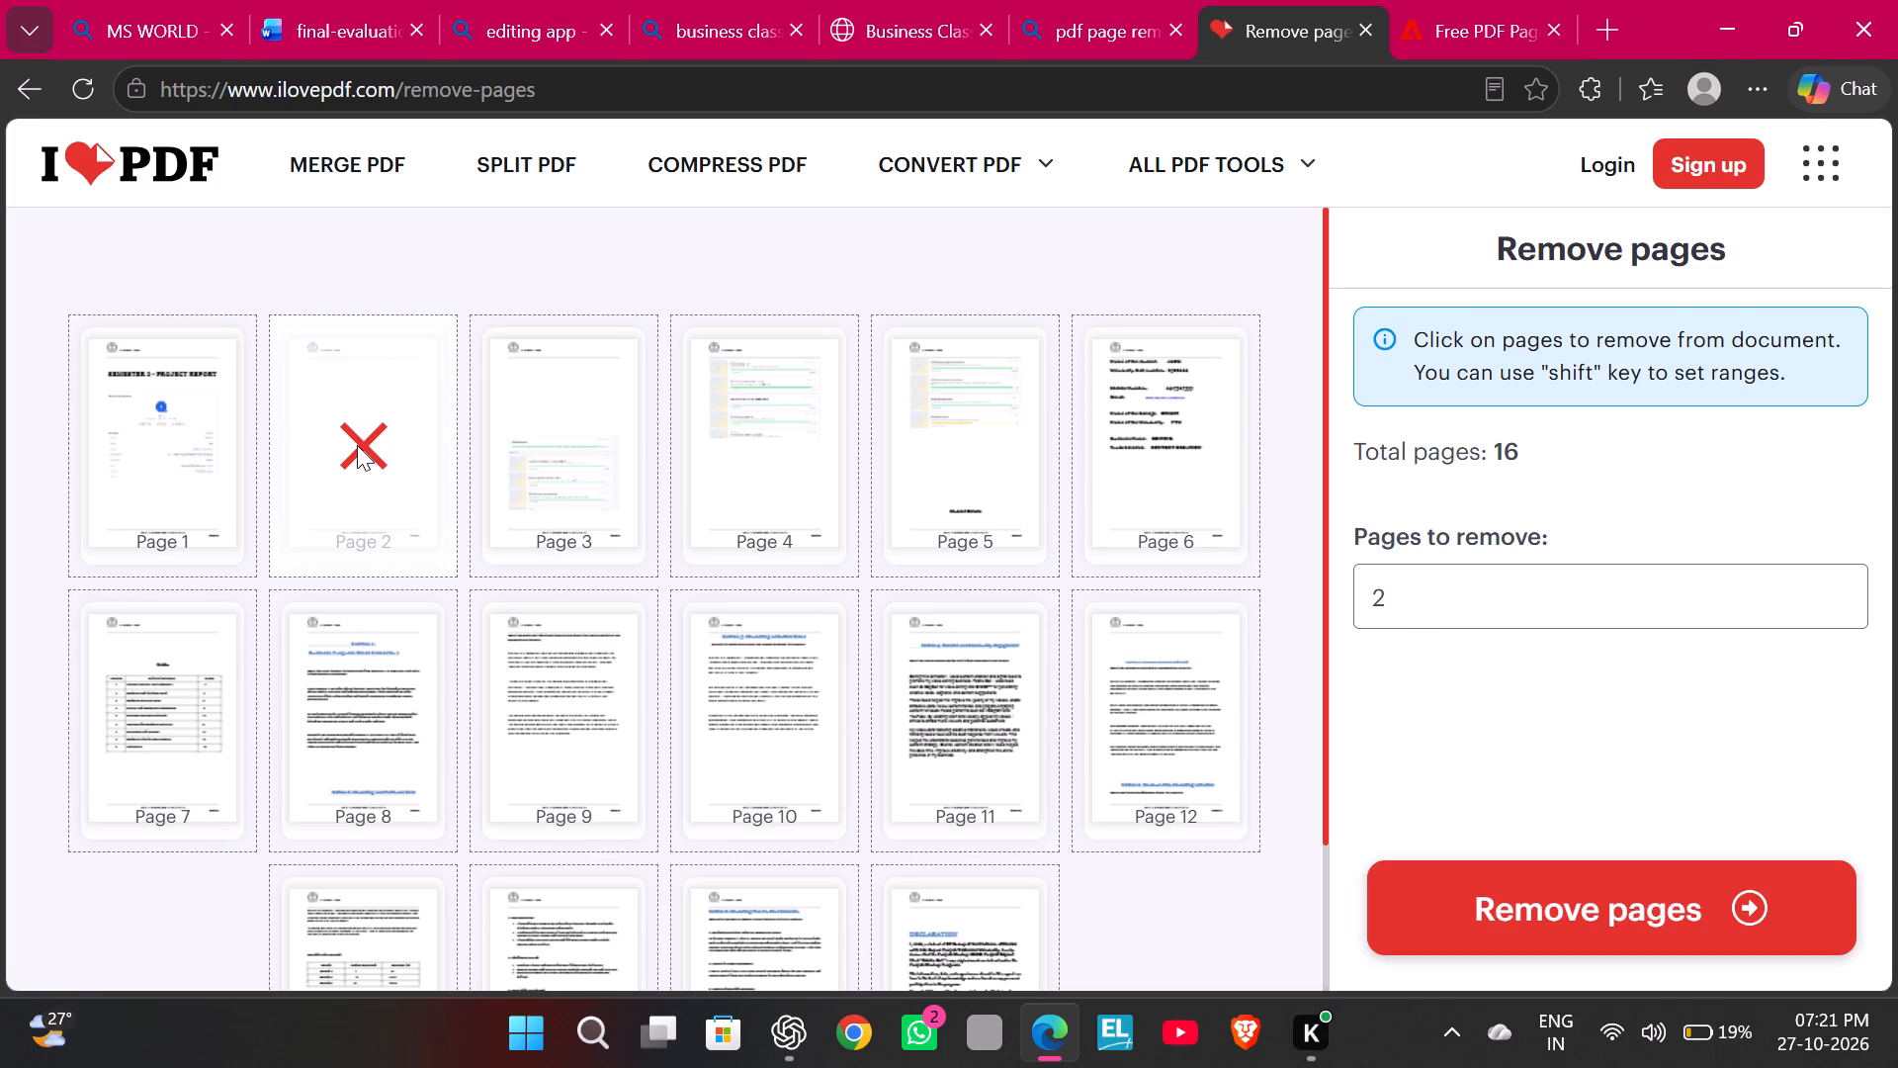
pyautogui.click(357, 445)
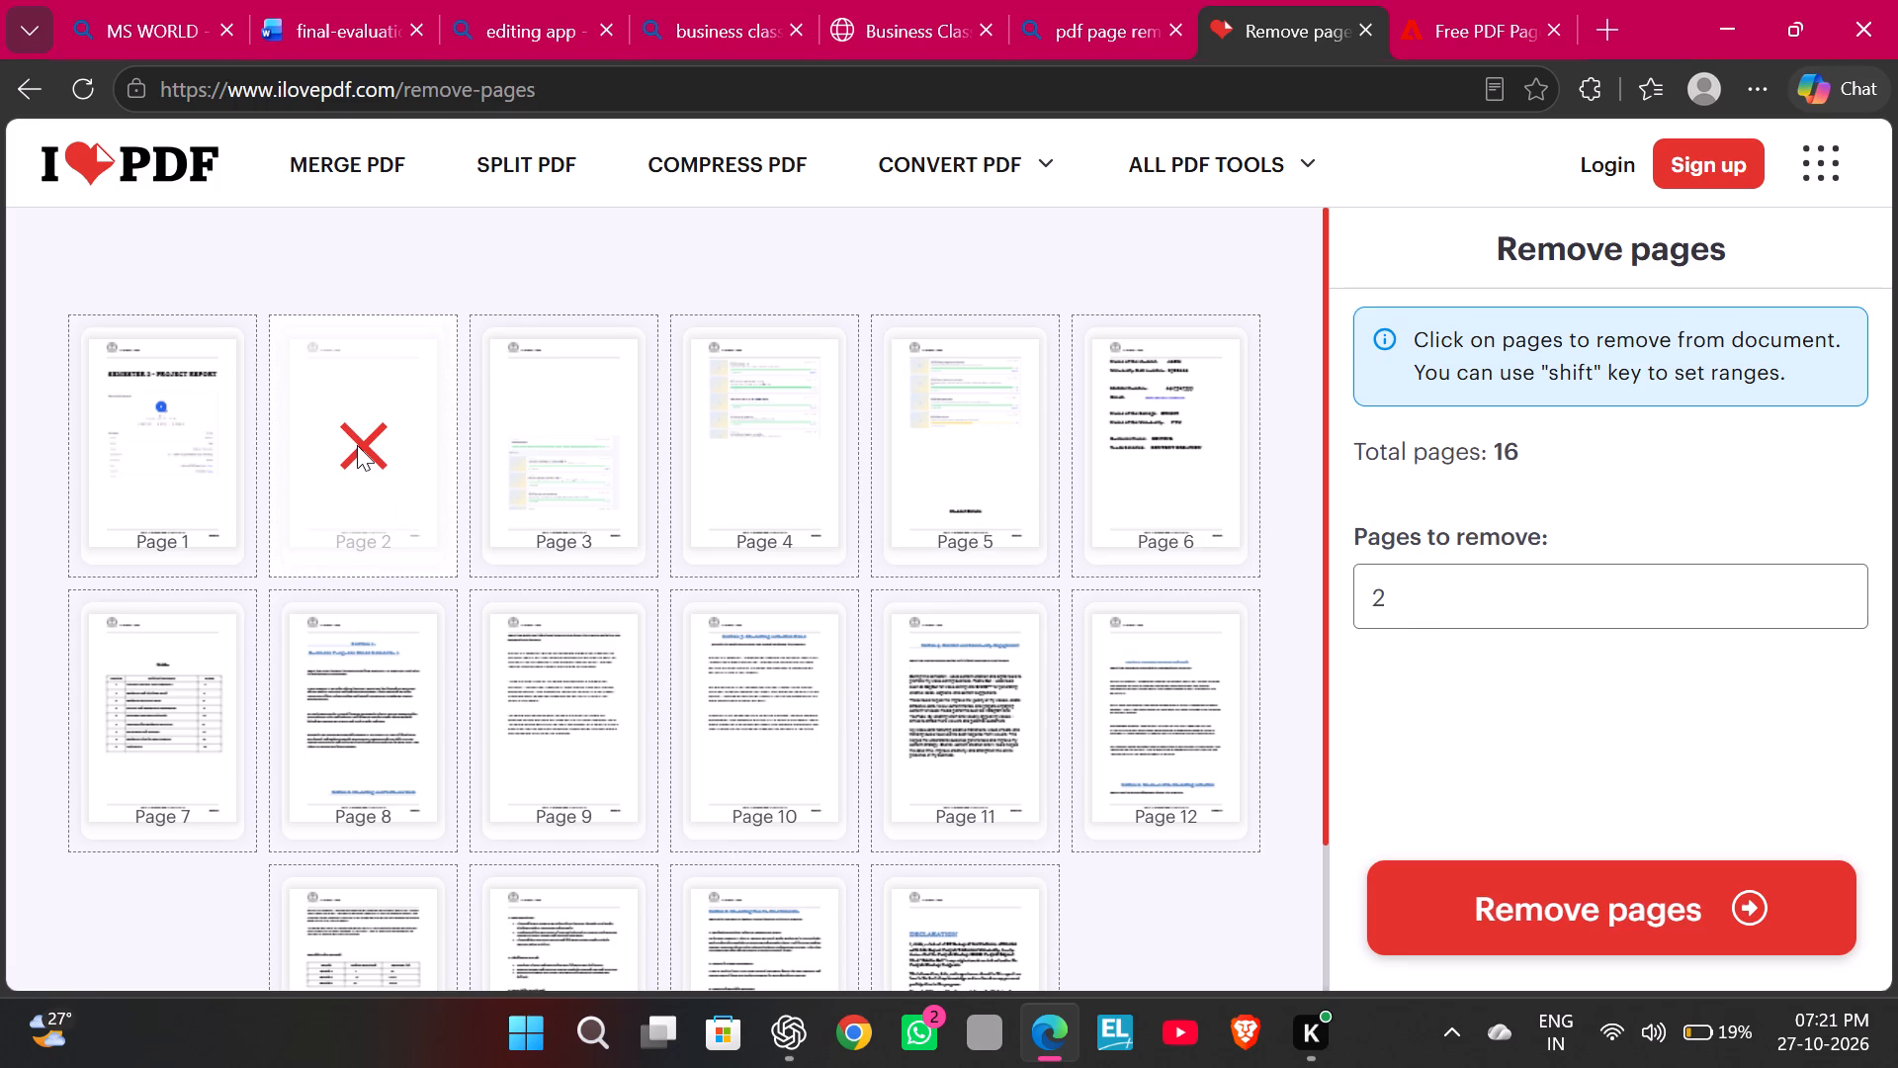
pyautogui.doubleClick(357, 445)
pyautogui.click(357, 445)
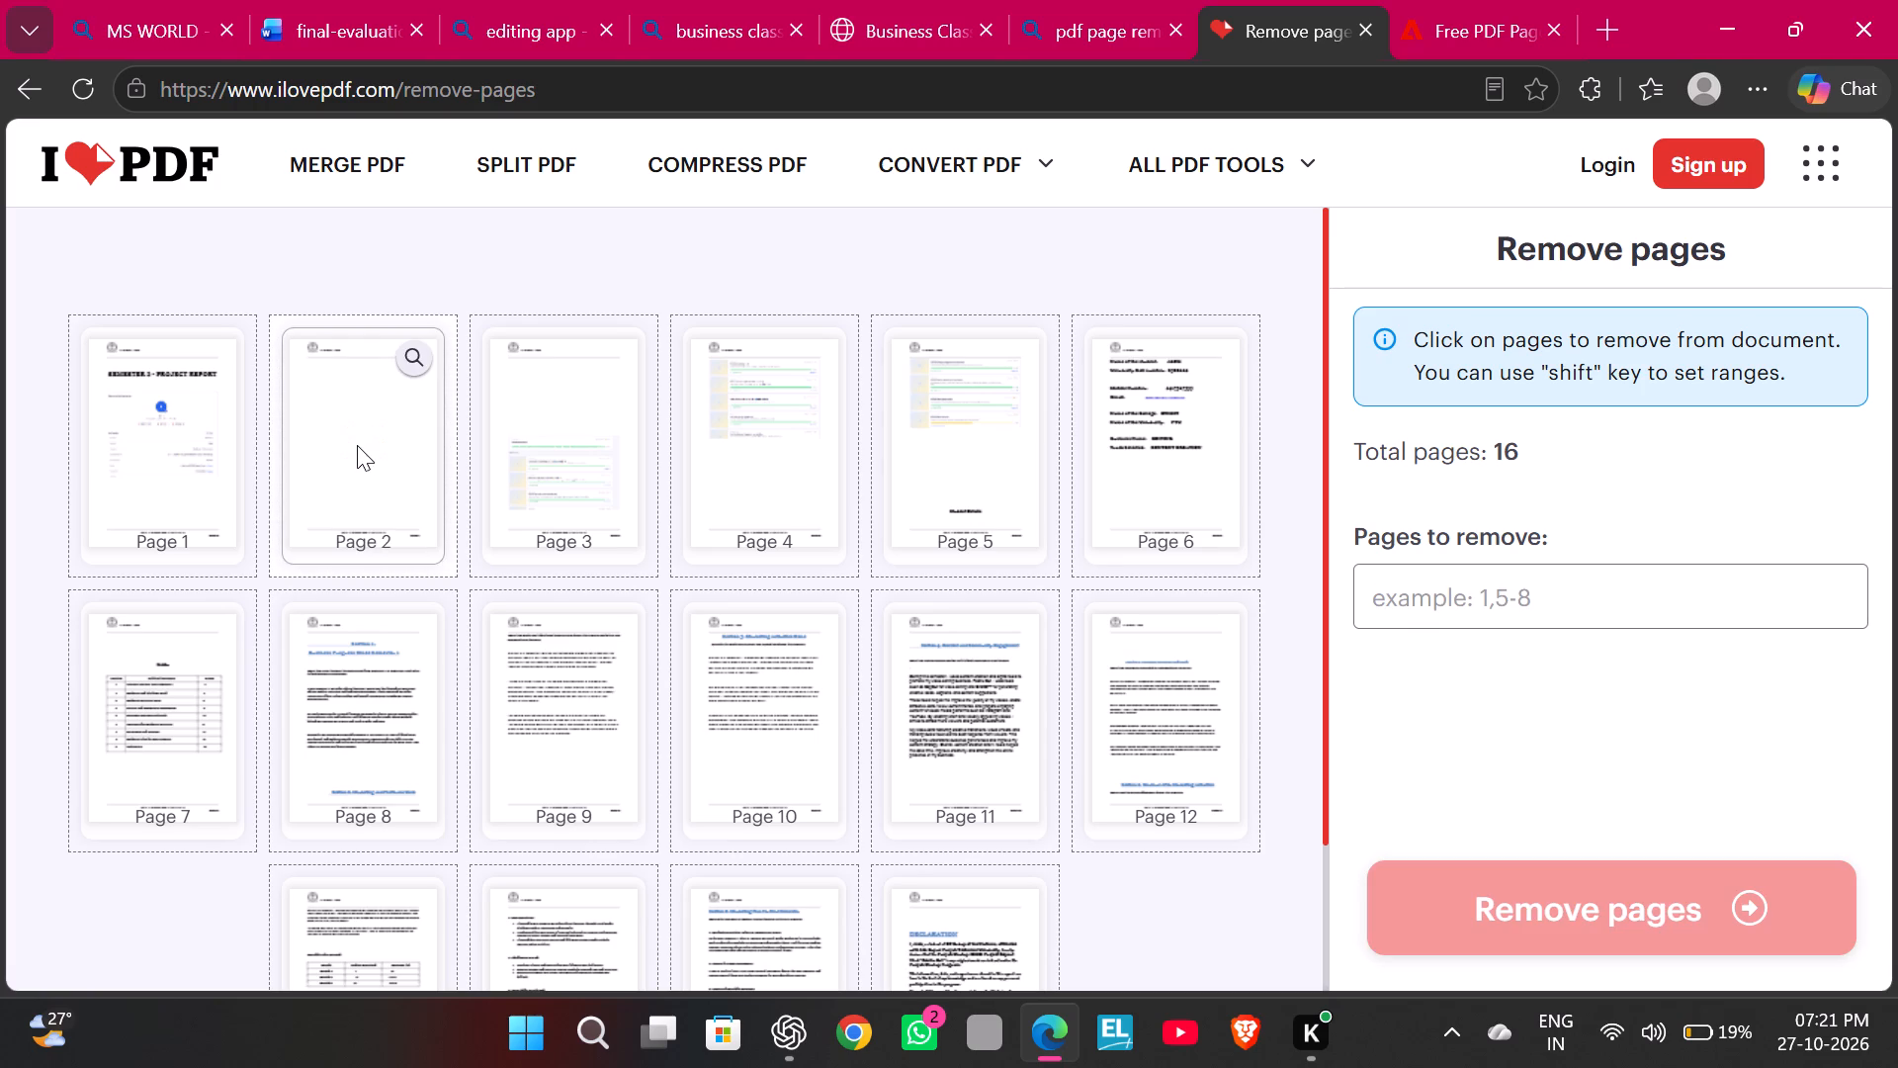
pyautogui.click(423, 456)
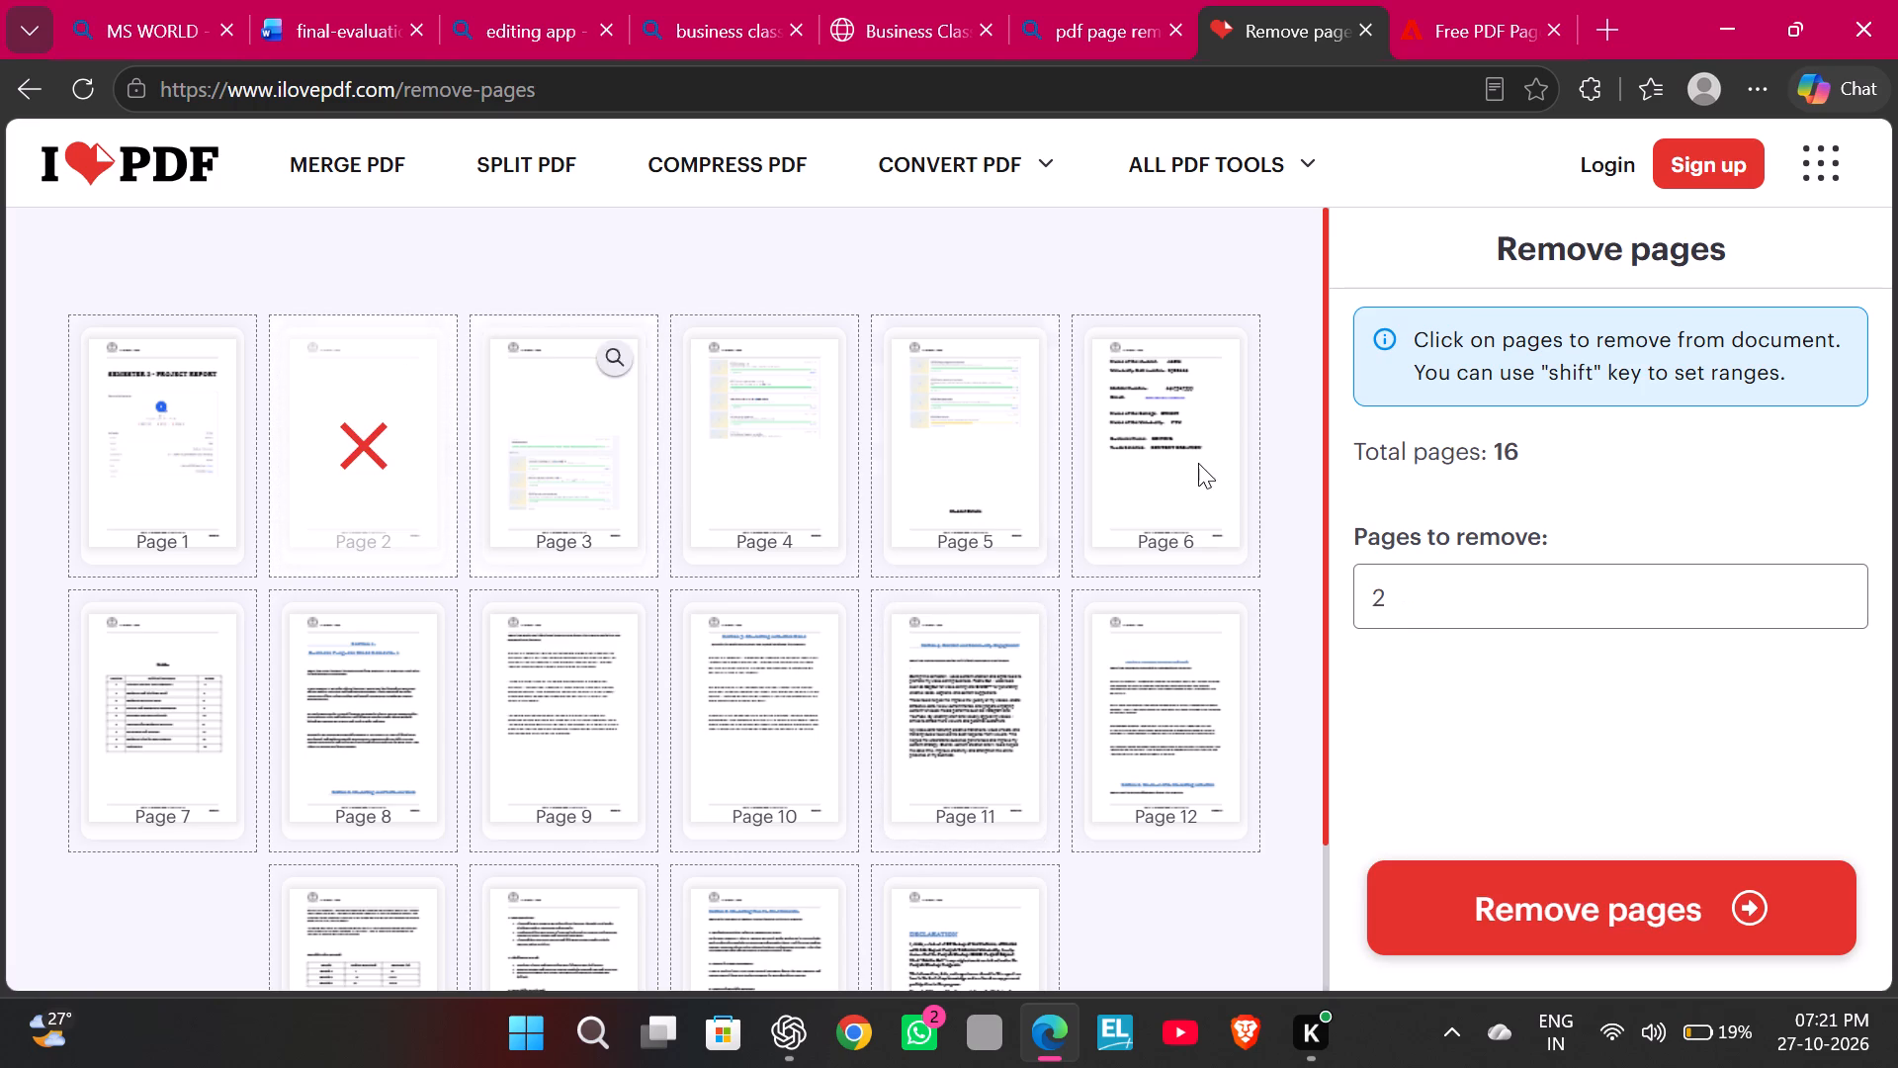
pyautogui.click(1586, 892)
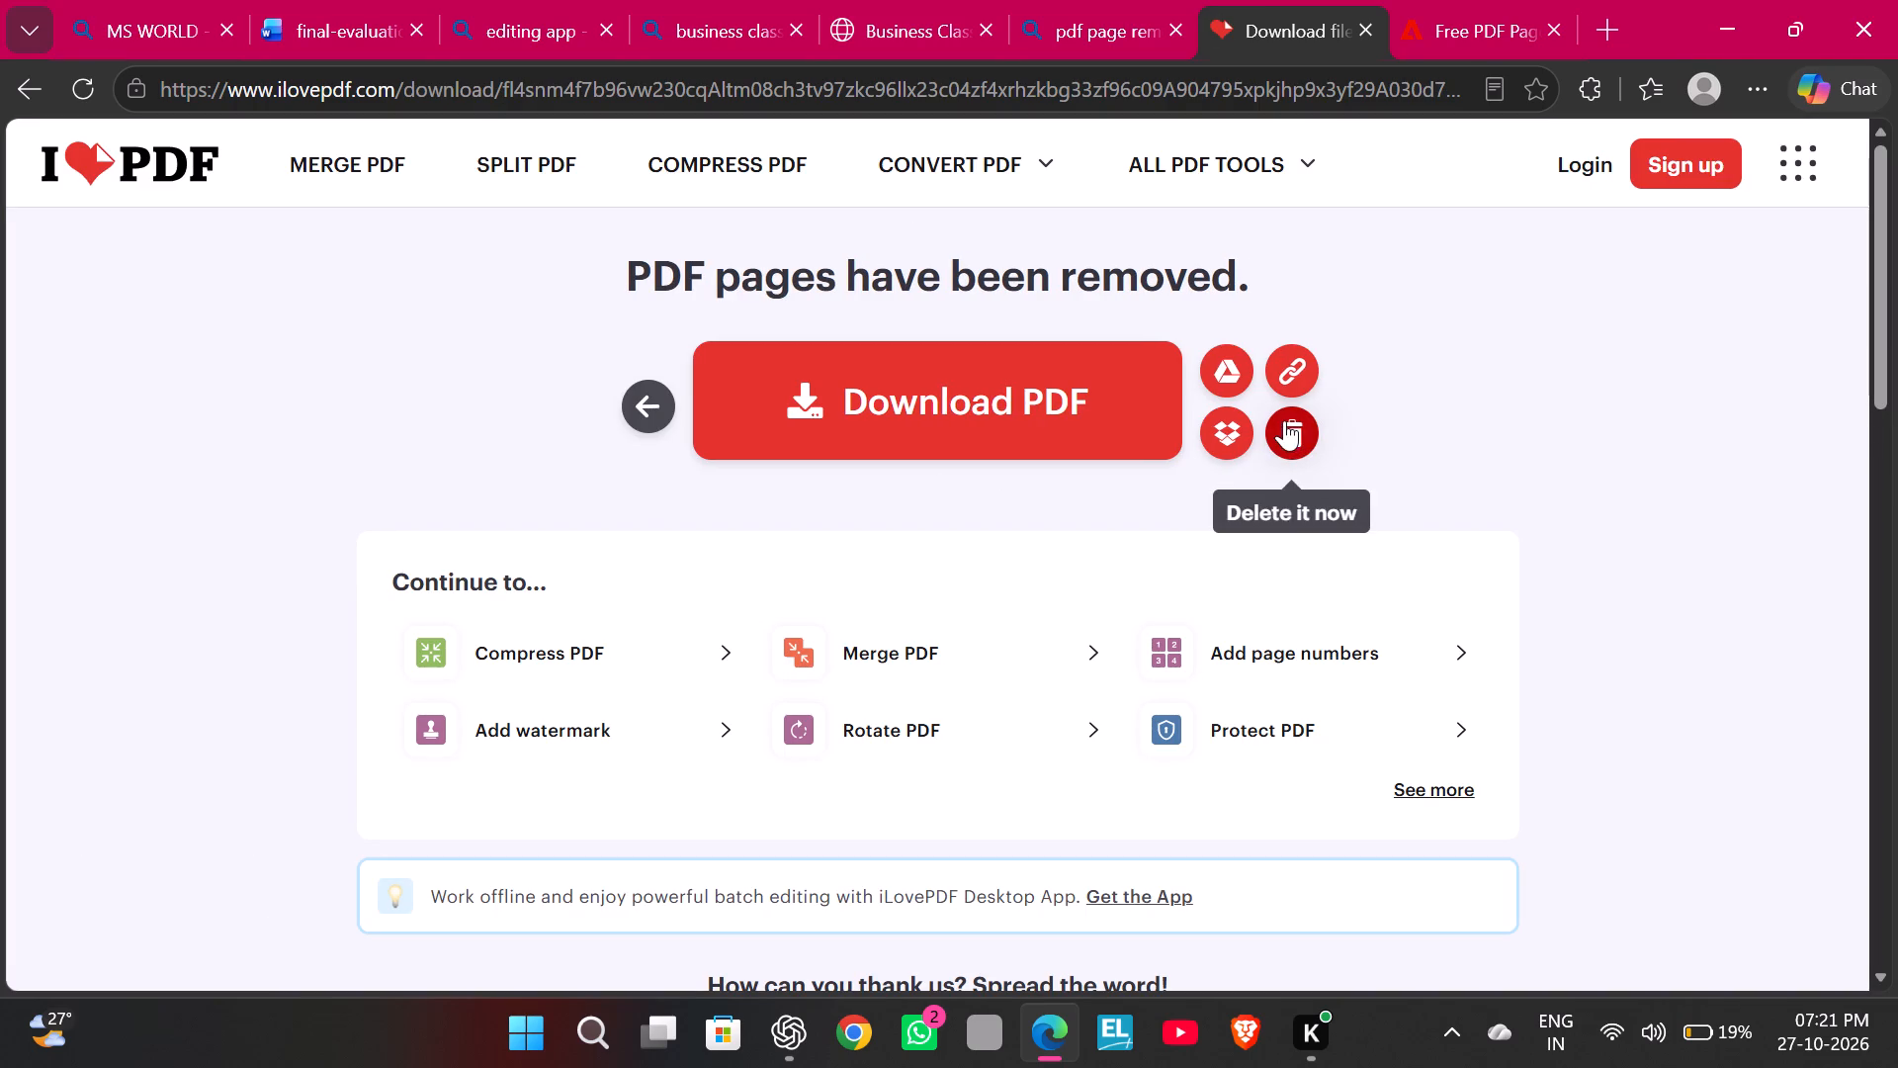
# Leave the removal result and reload the Semester 2 project report PDF into the page remover.
pyautogui.click(653, 400)
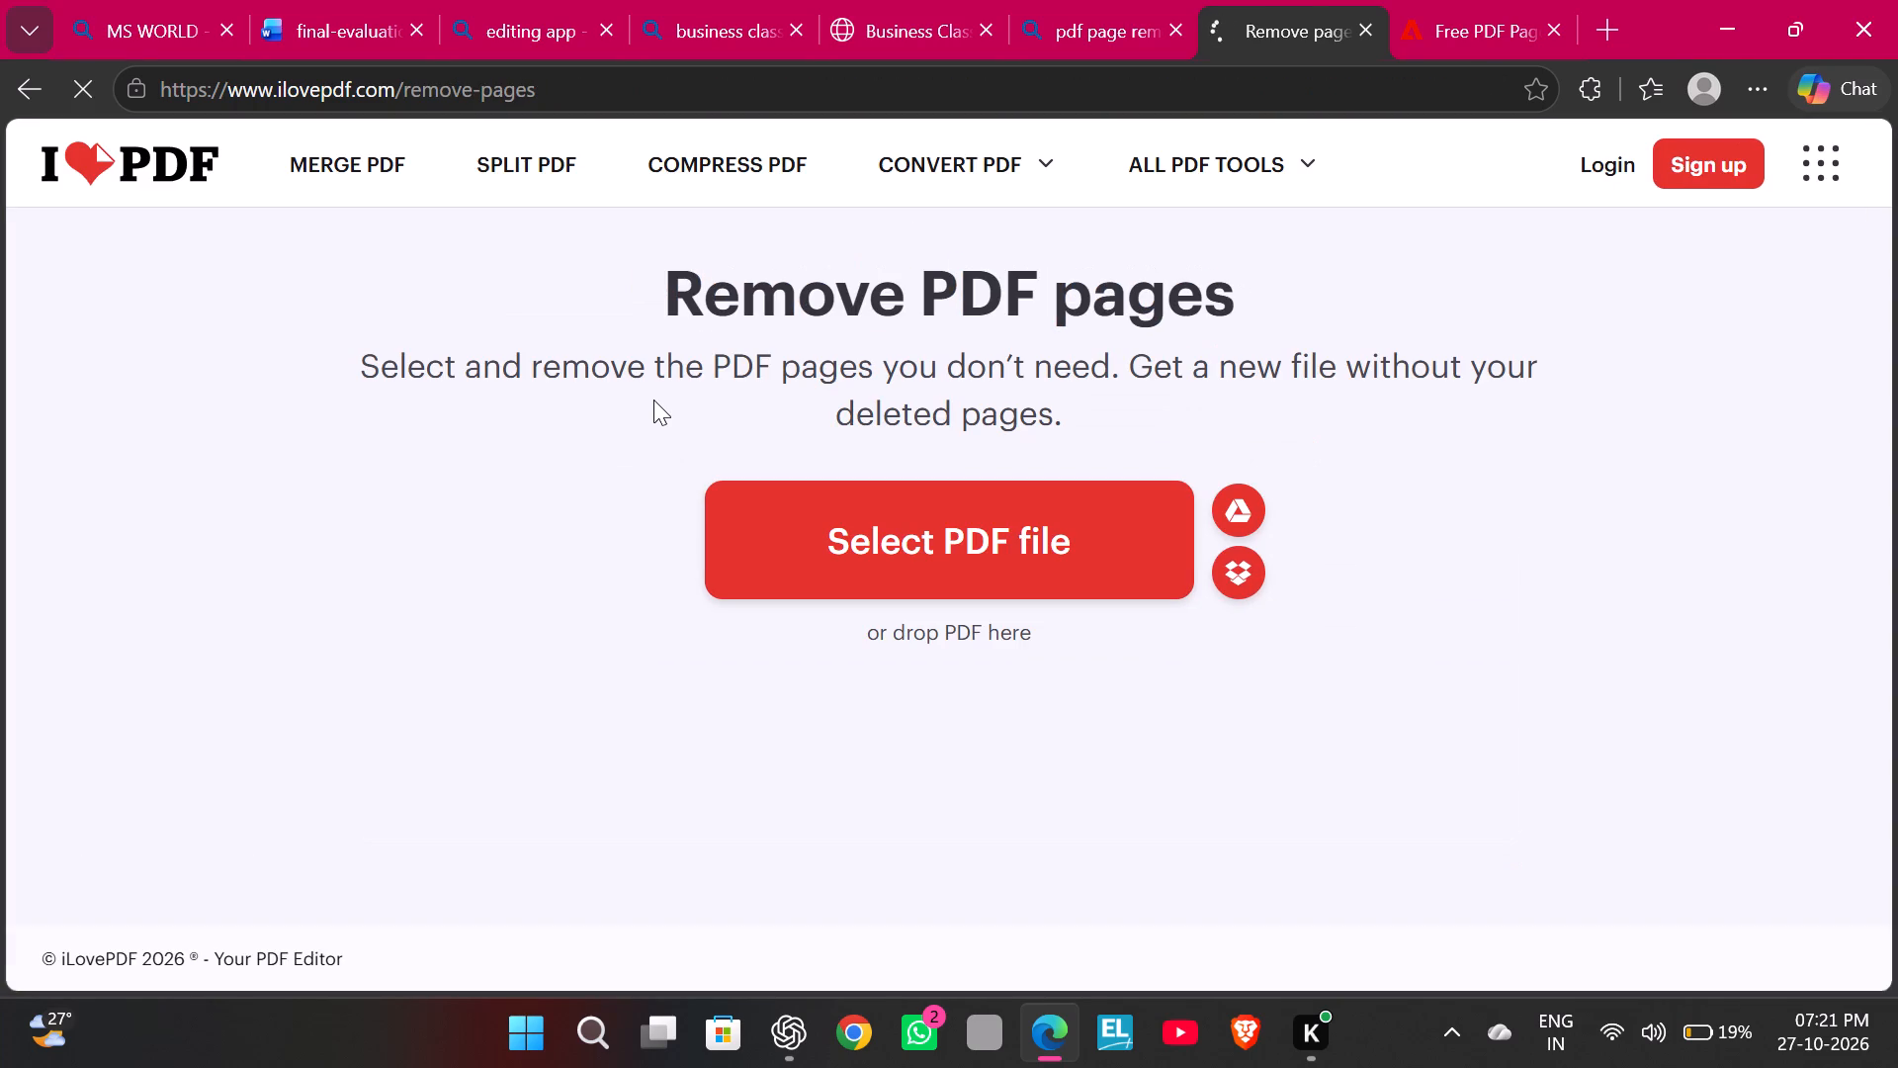
pyautogui.scroll(-2, 726, 531)
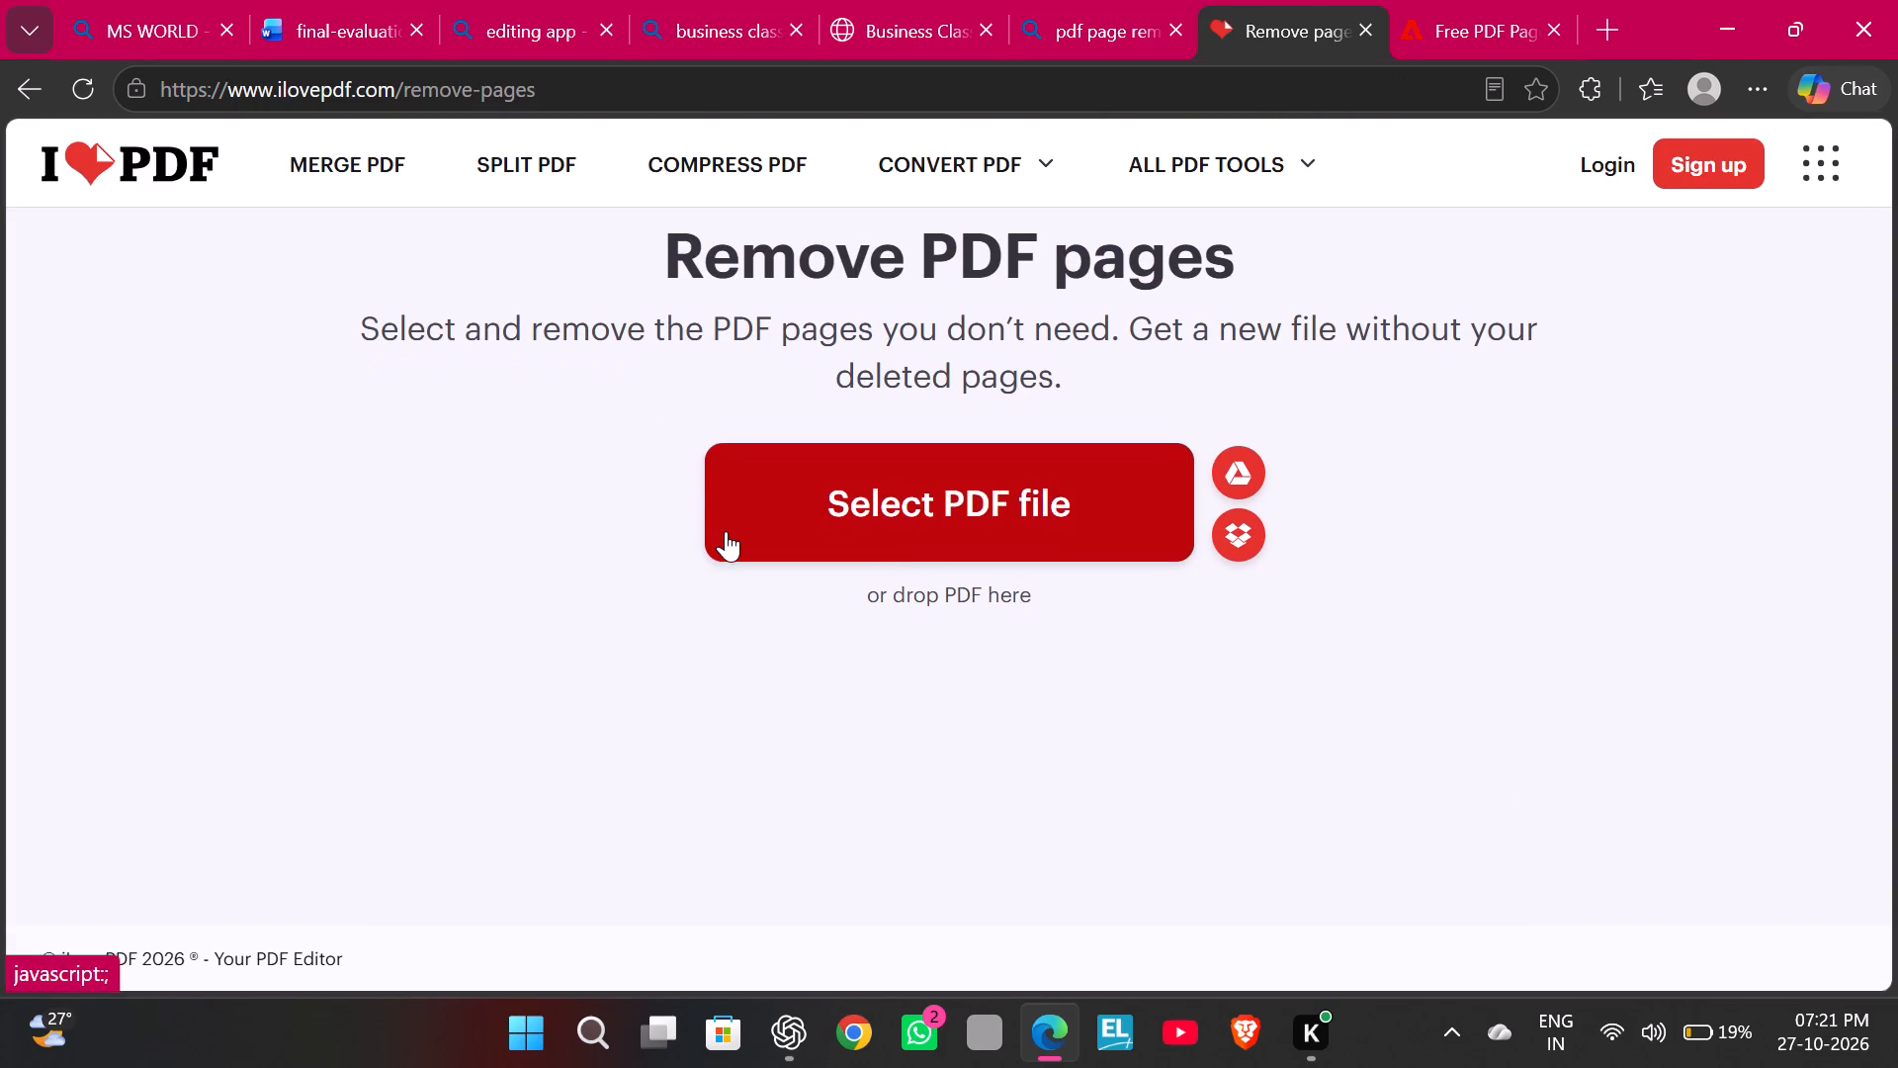
pyautogui.click(815, 555)
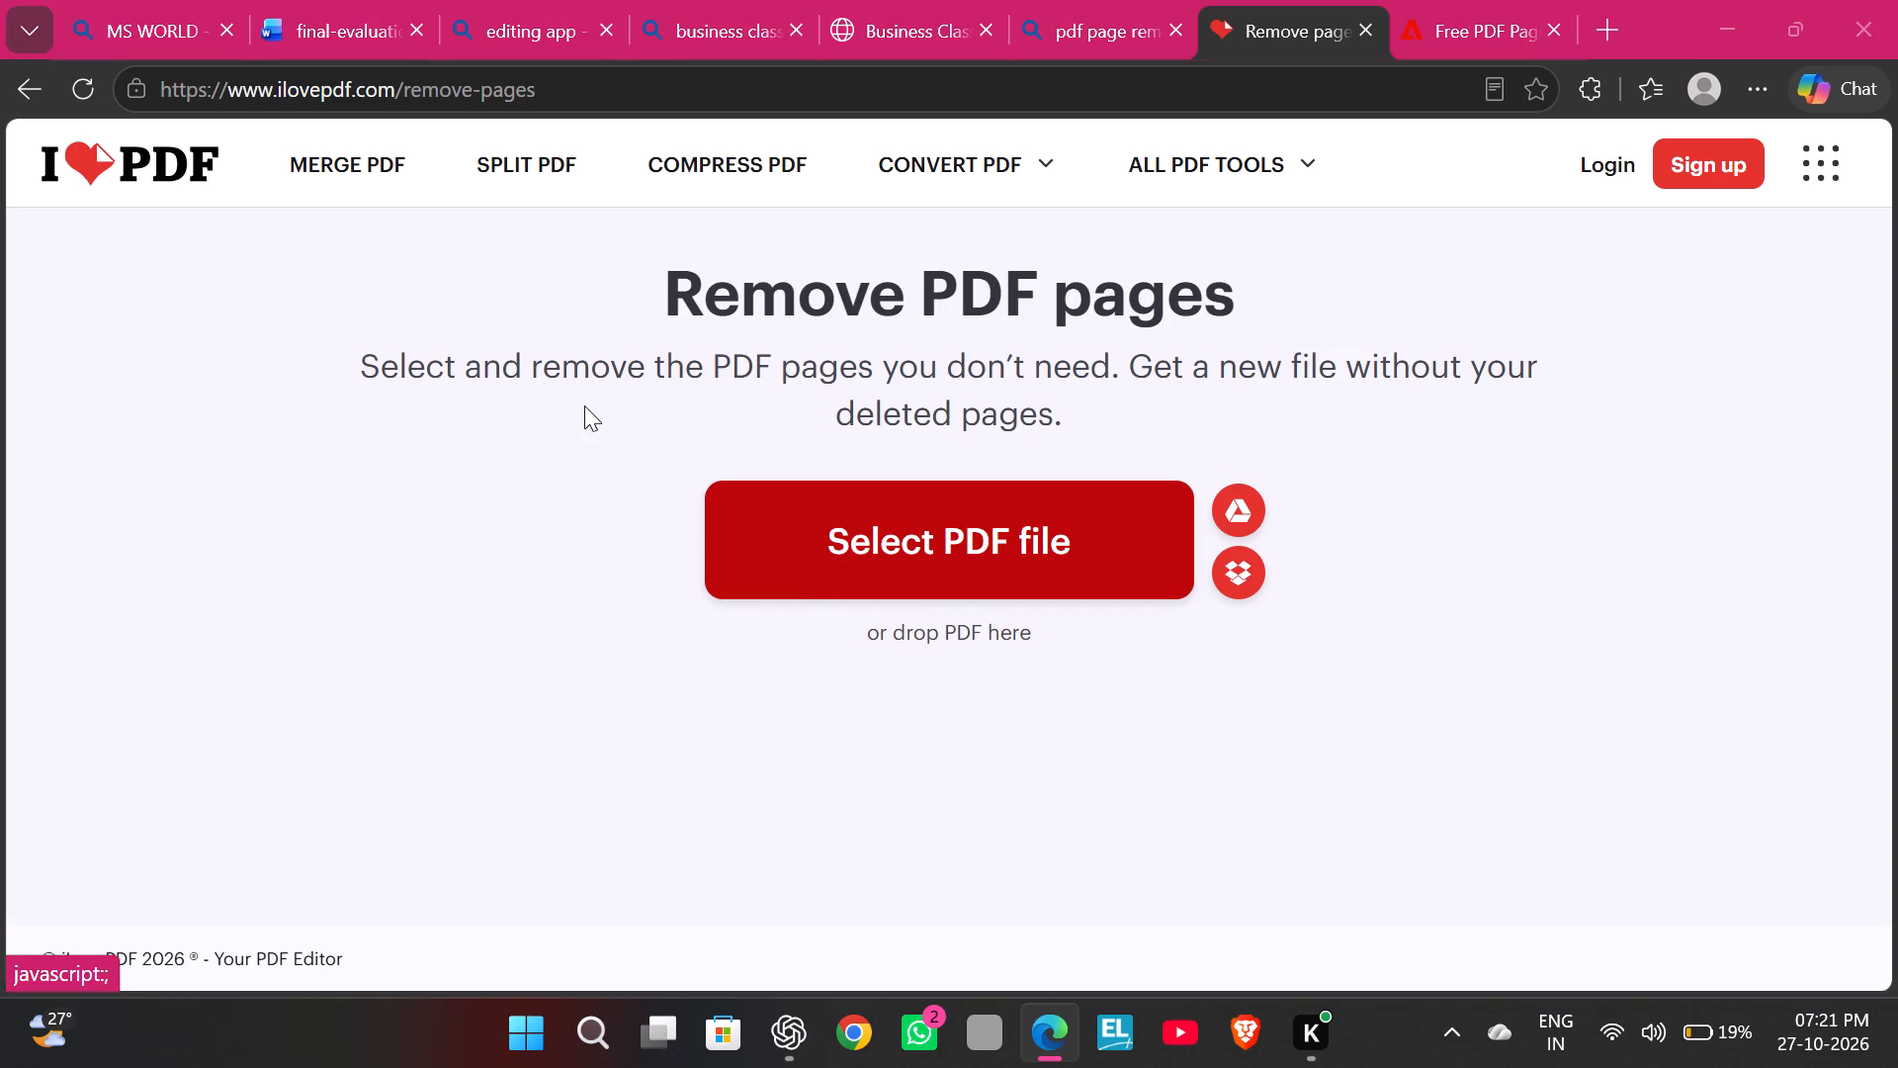
pyautogui.doubleClick(353, 291)
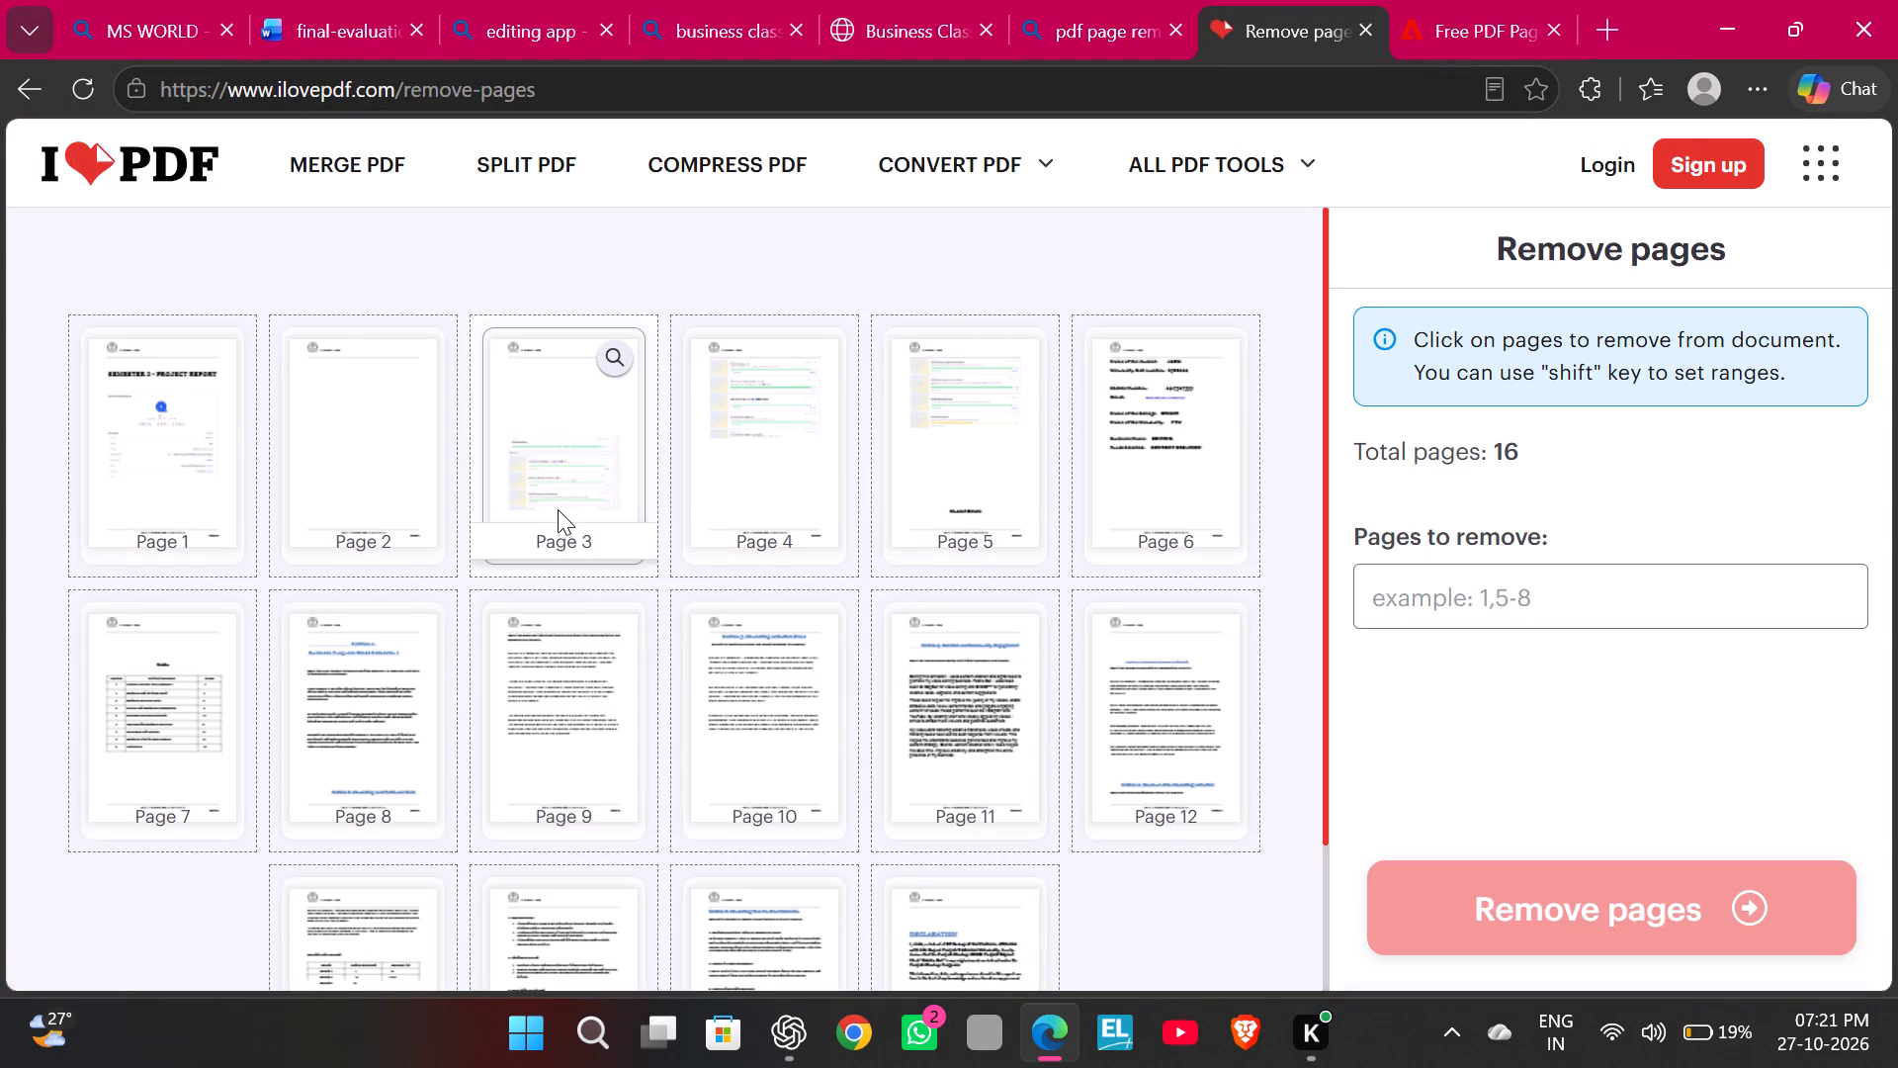
pyautogui.click(407, 529)
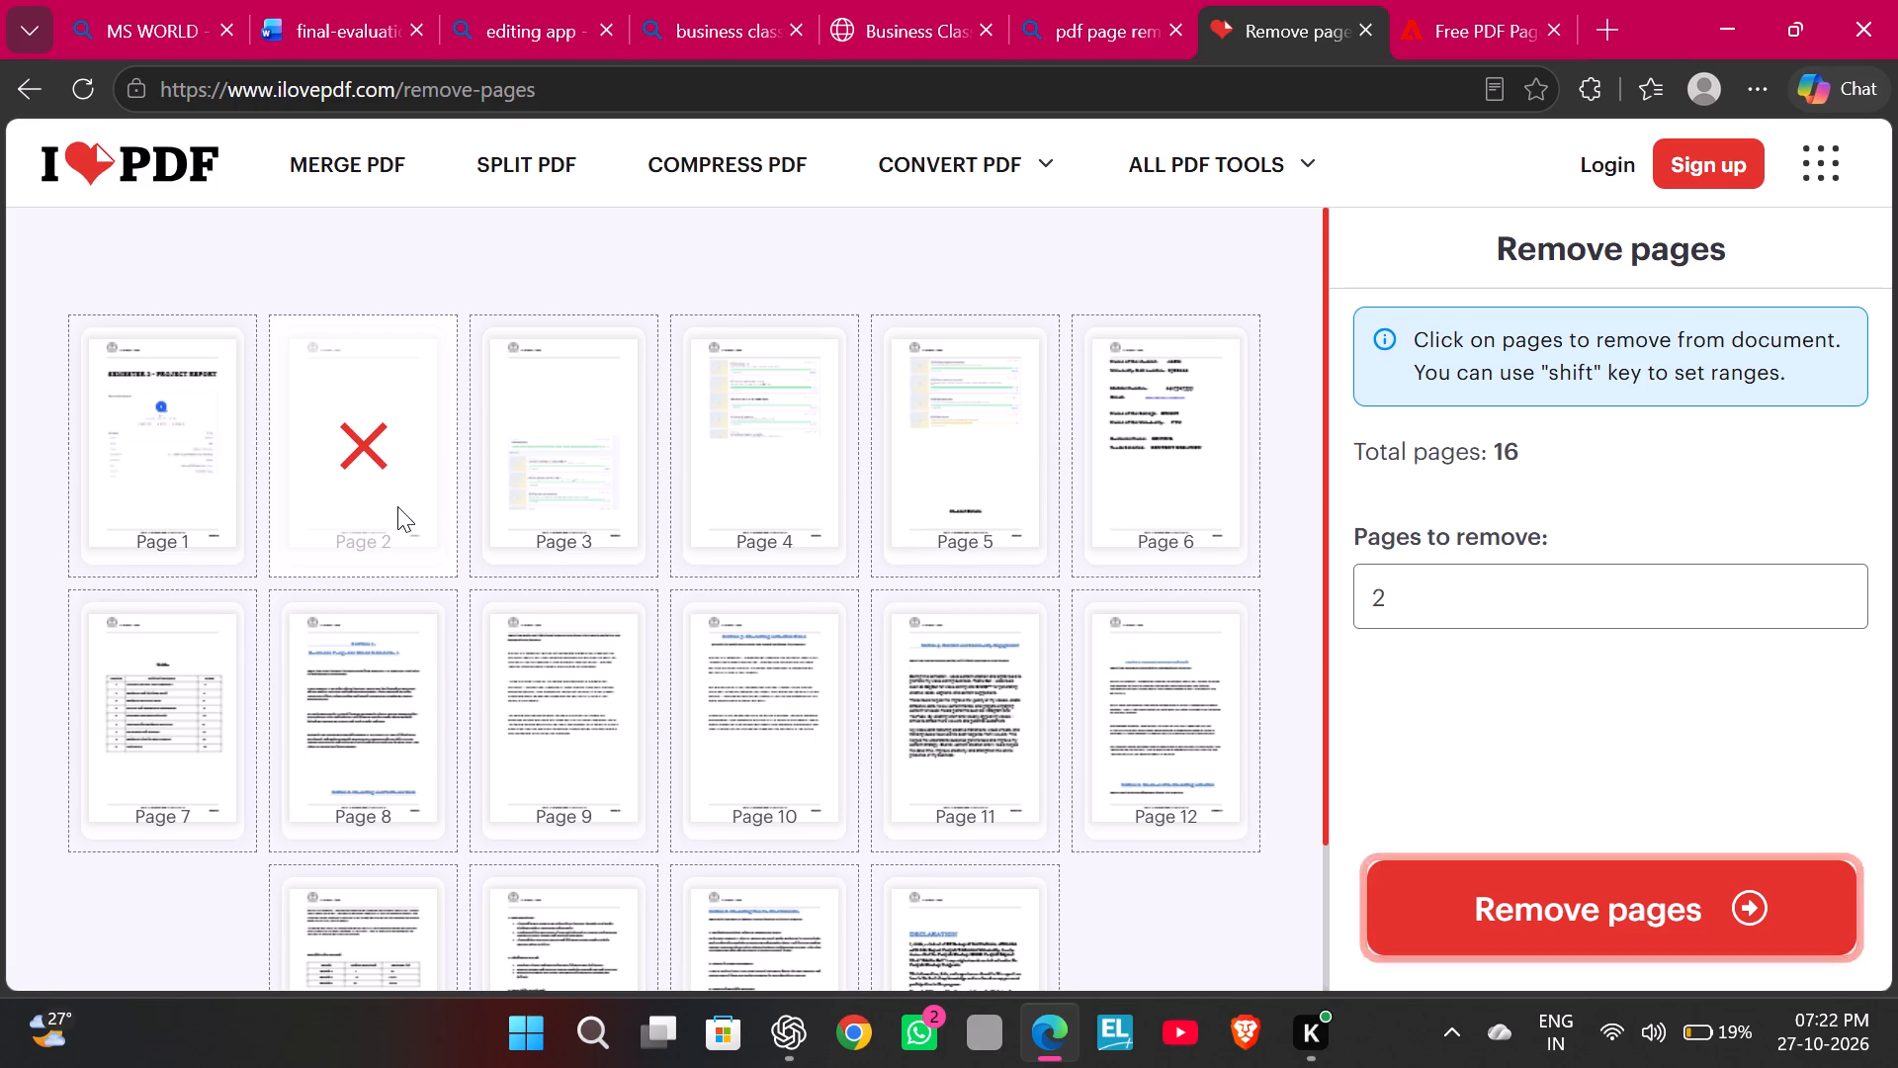
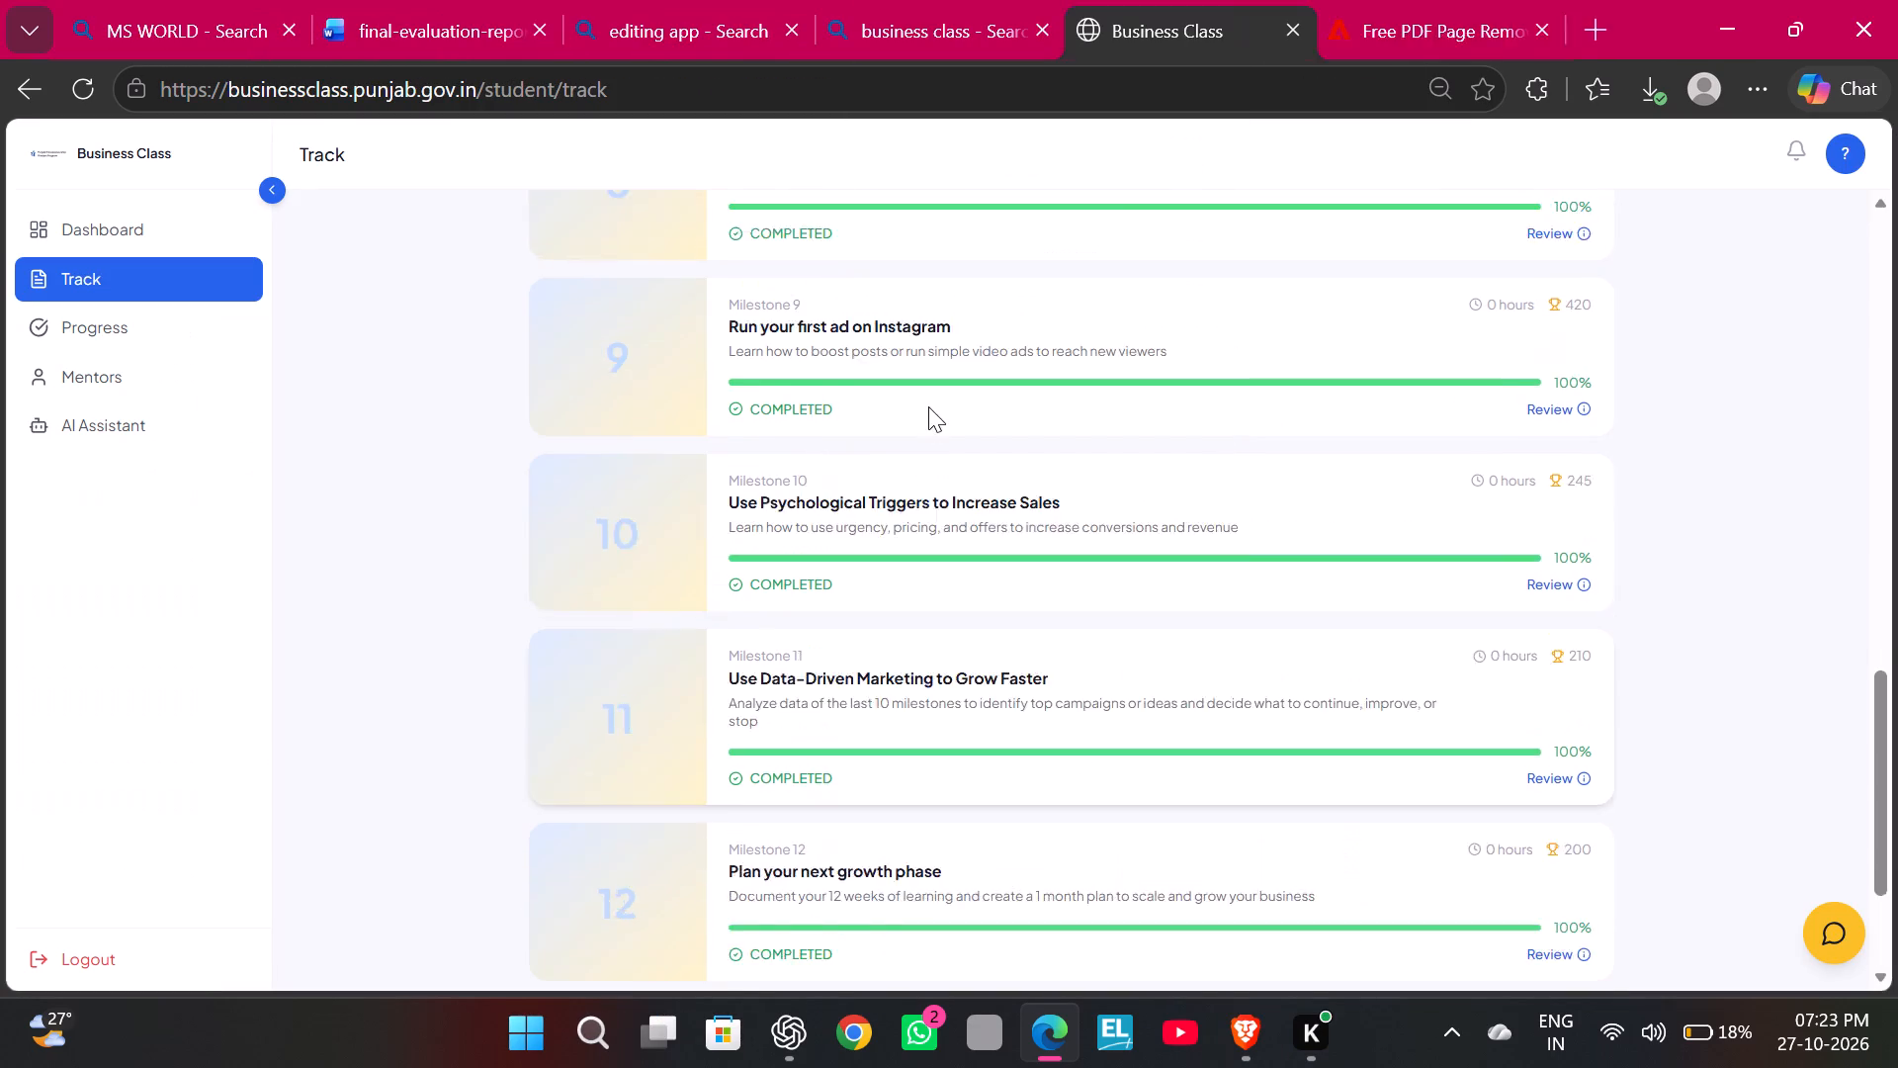
pyautogui.scroll(6, 928, 406)
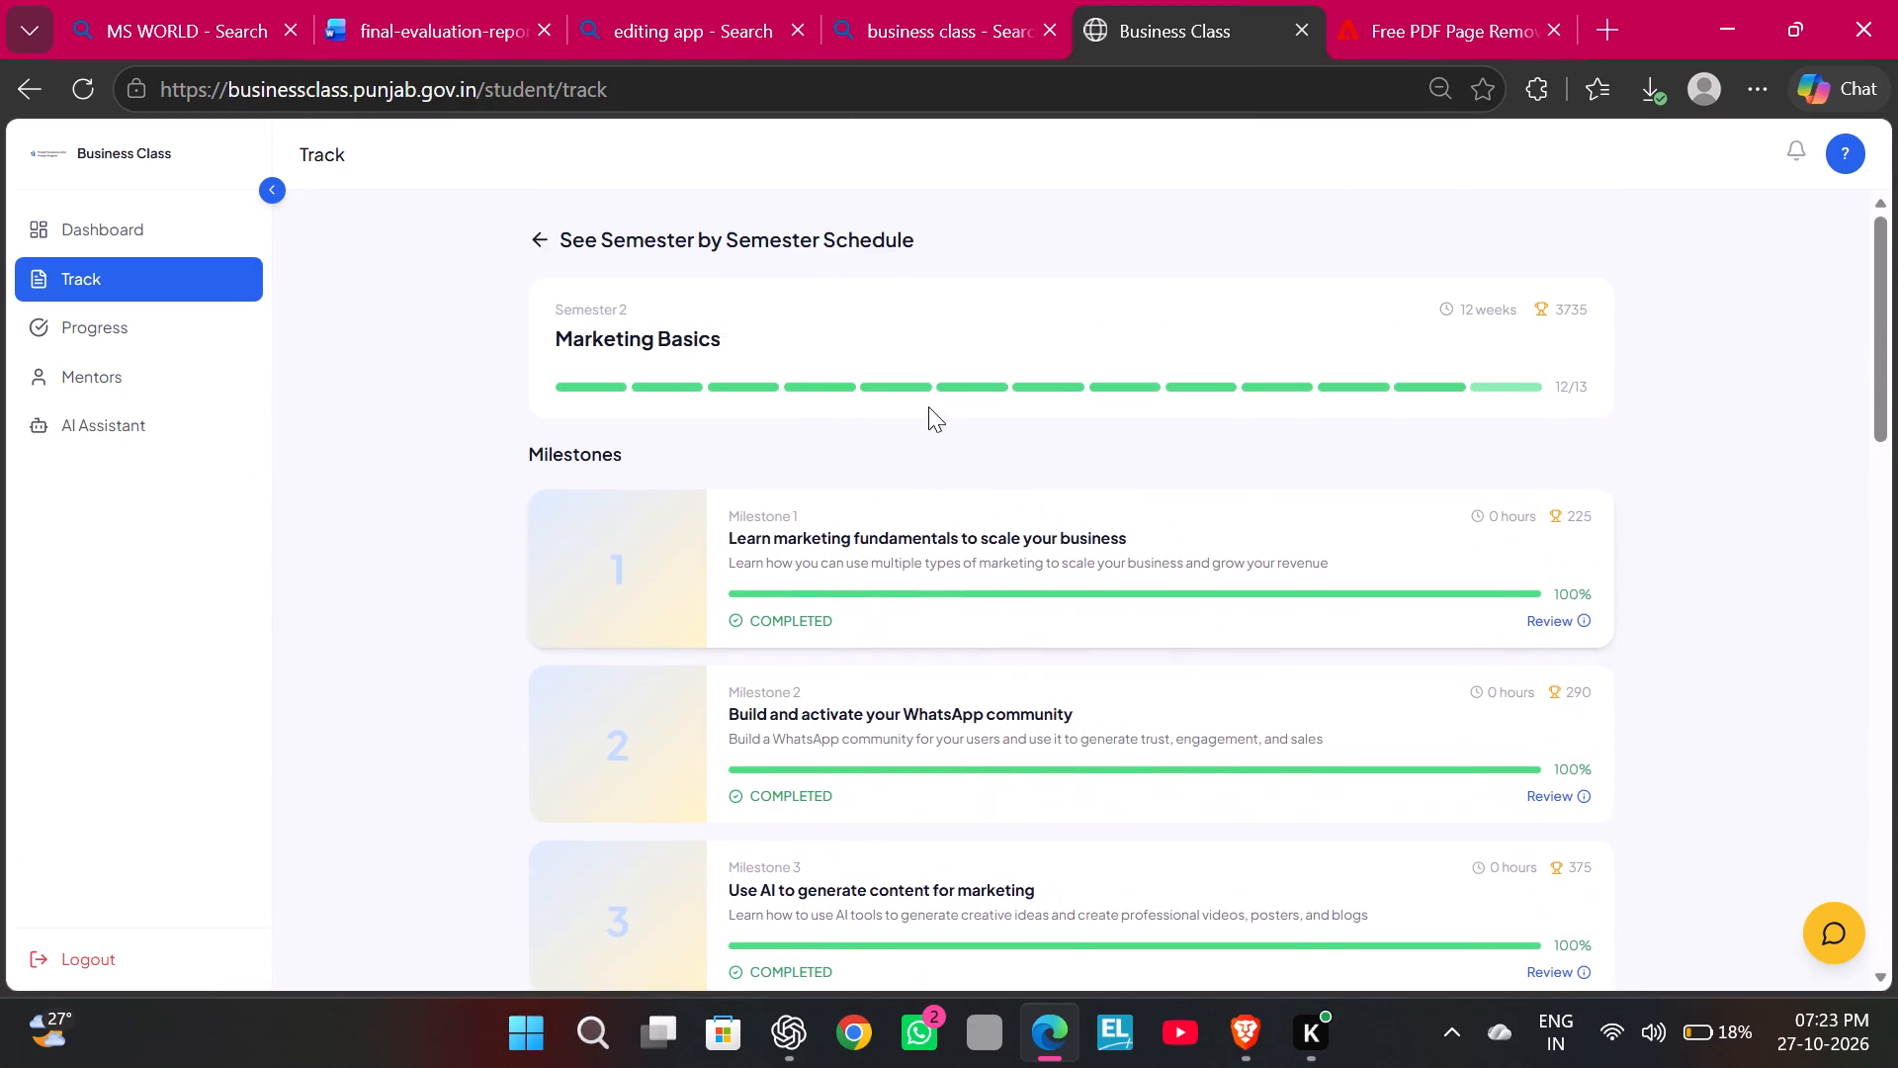
pyautogui.scroll(-5, 928, 406)
pyautogui.scroll(-1, 915, 679)
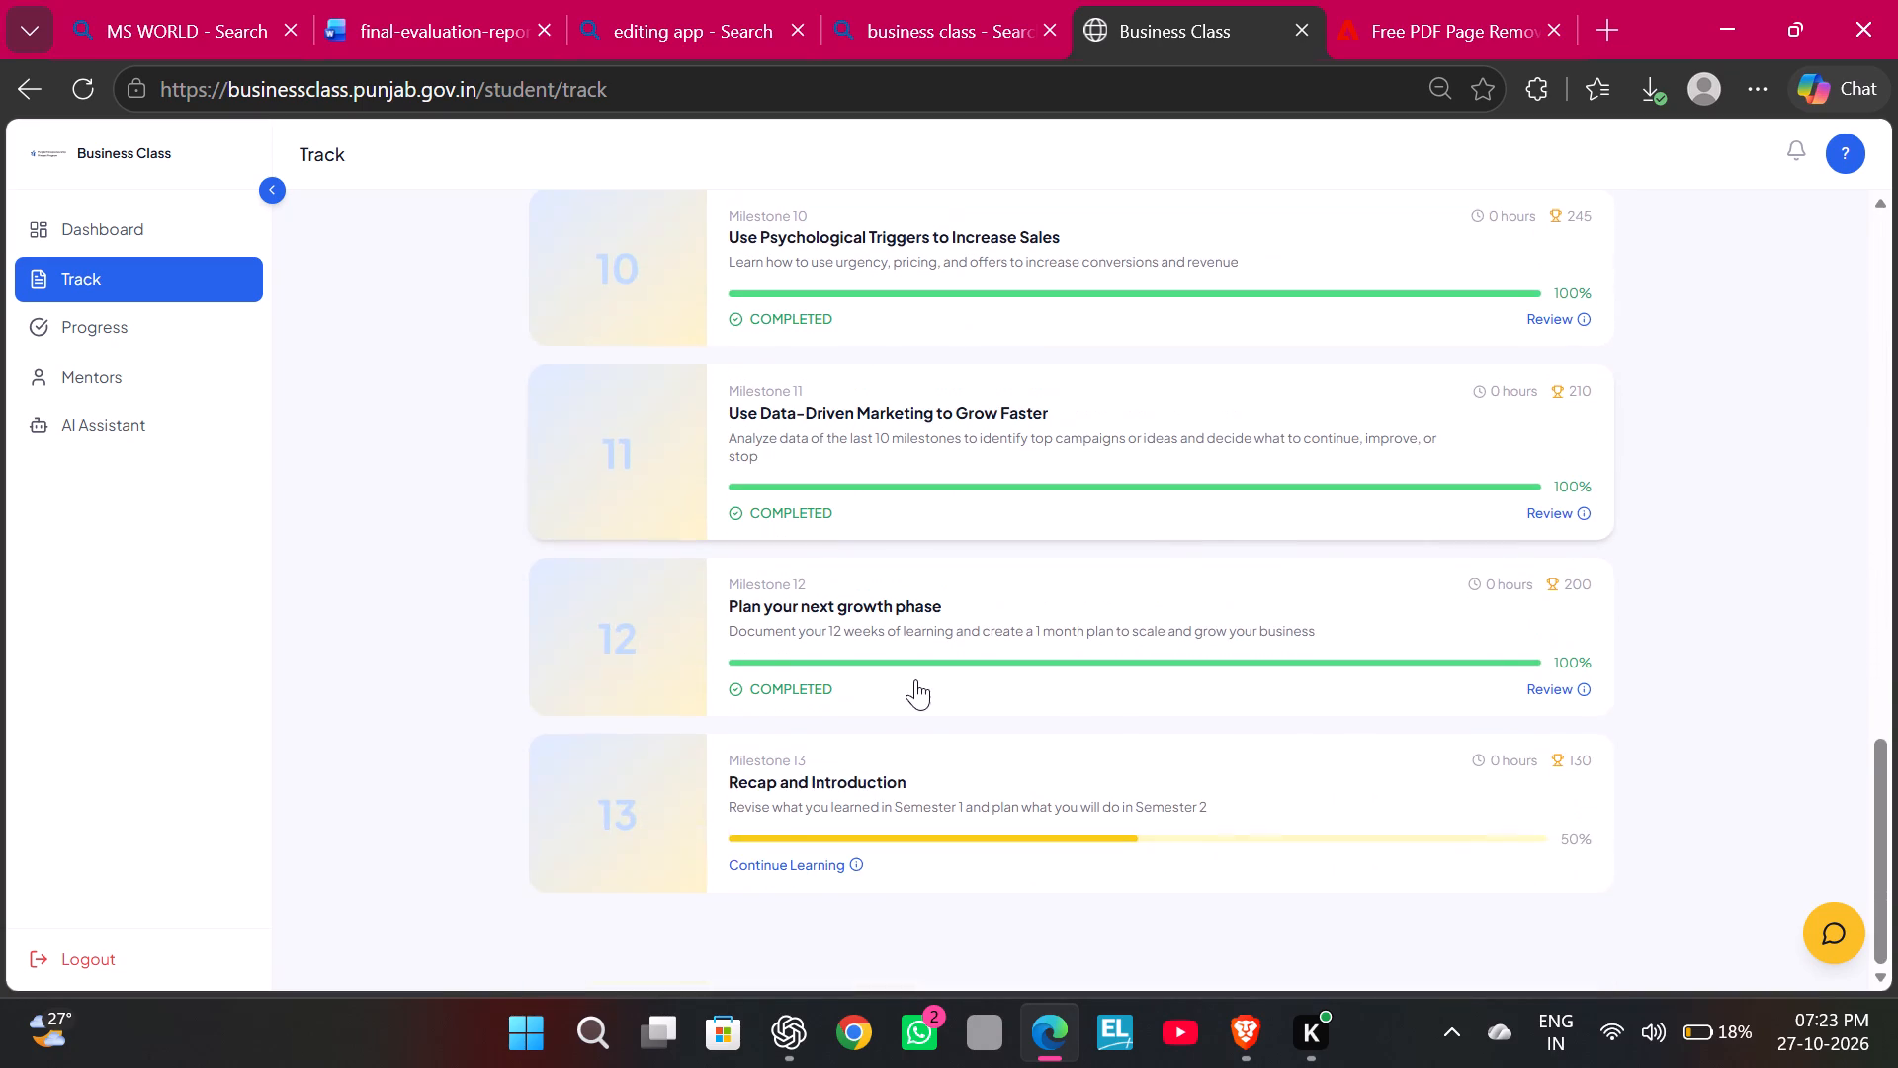
pyautogui.scroll(-2, 915, 679)
pyautogui.click(847, 839)
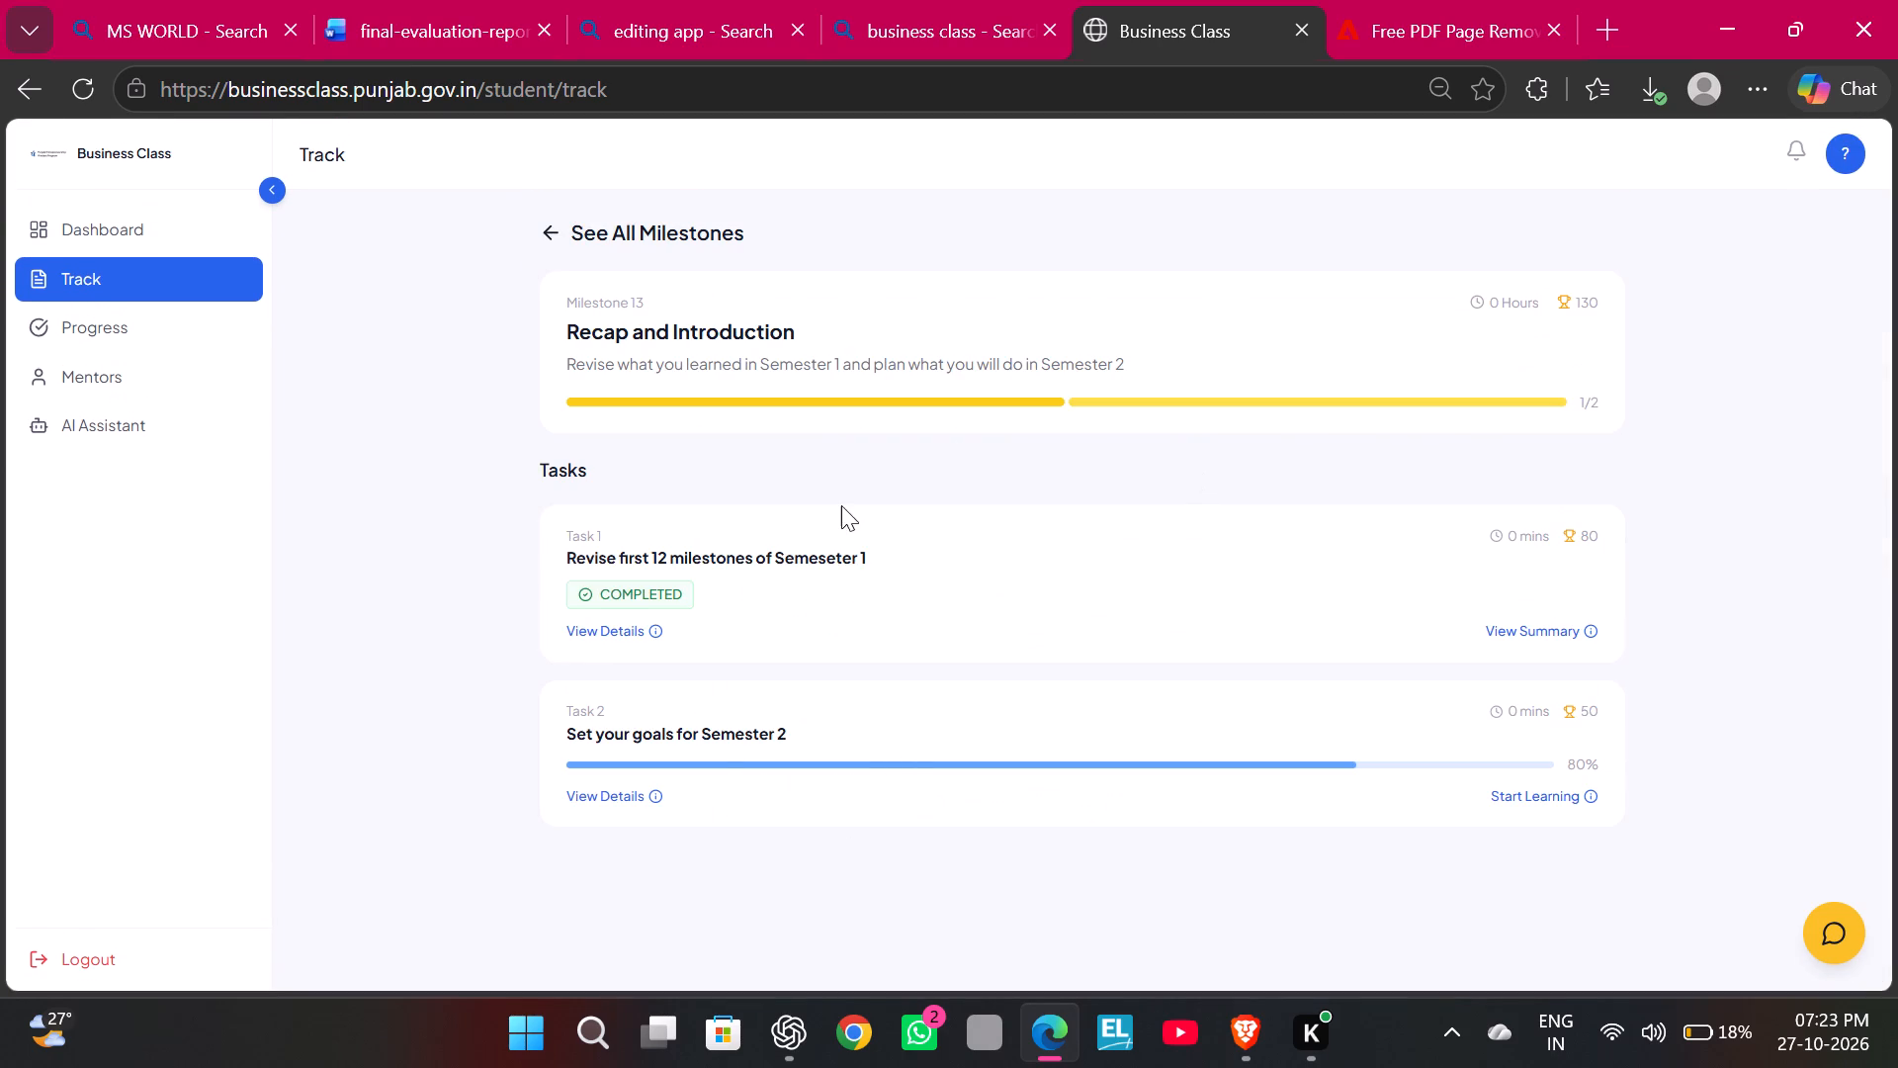
# Expand Task 2, "Set your goals for Semester 2", and start learning to reach its "Submit your report" activity.
pyautogui.scroll(-1, 713, 719)
pyautogui.click(700, 735)
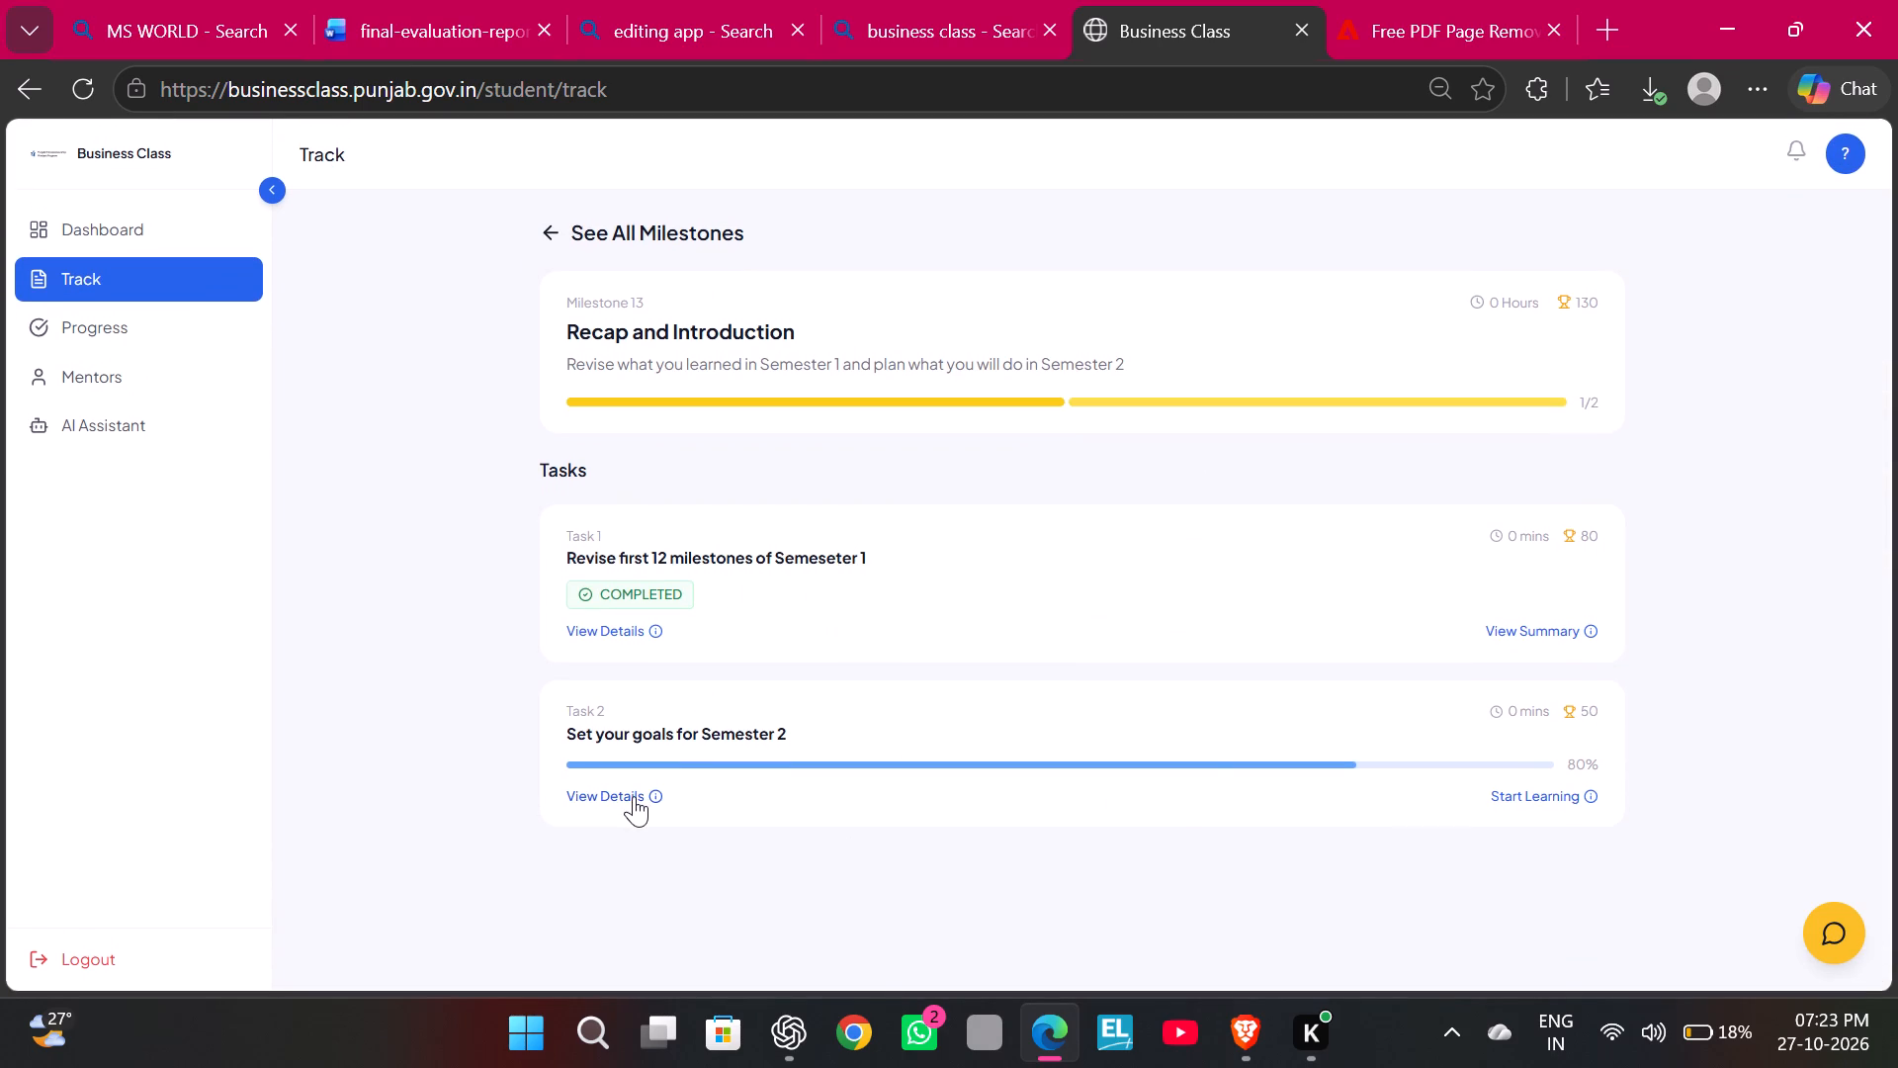
pyautogui.click(634, 796)
pyautogui.scroll(-2, 1353, 778)
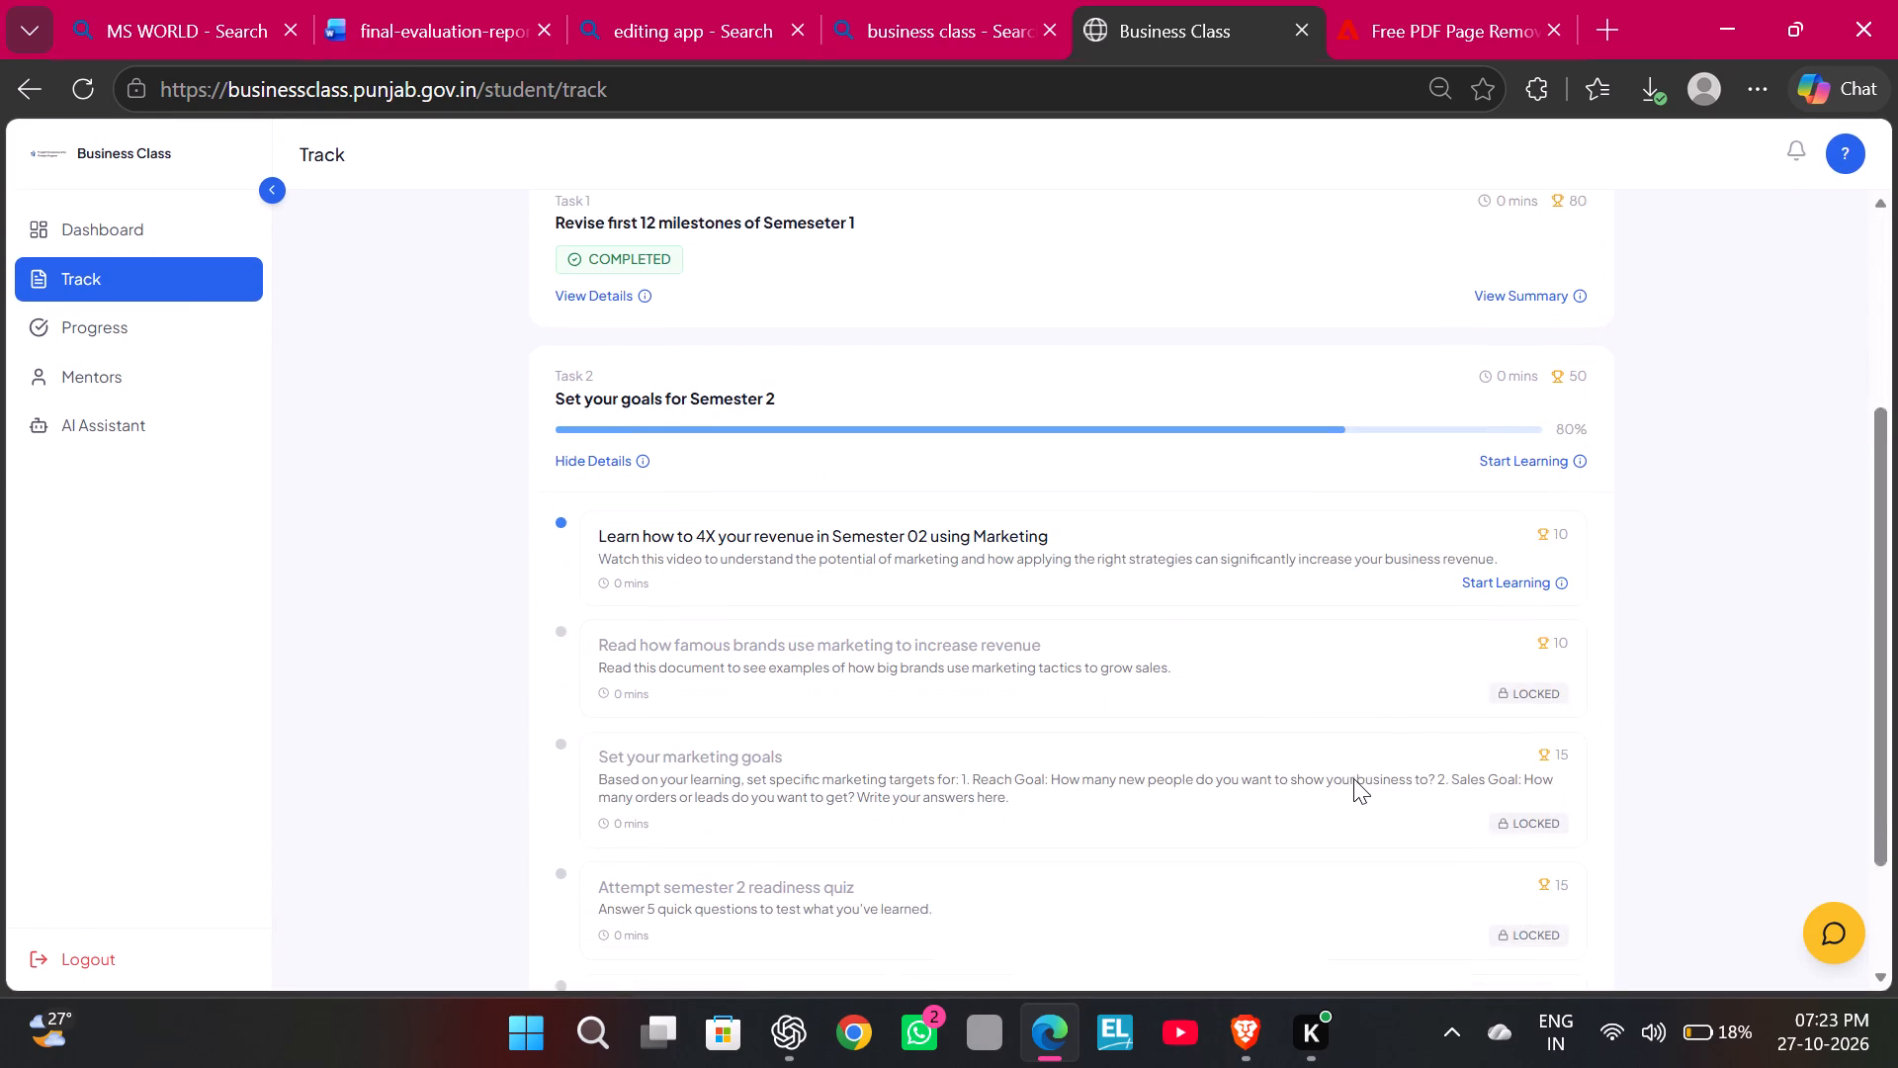
pyautogui.click(1251, 502)
pyautogui.click(1254, 530)
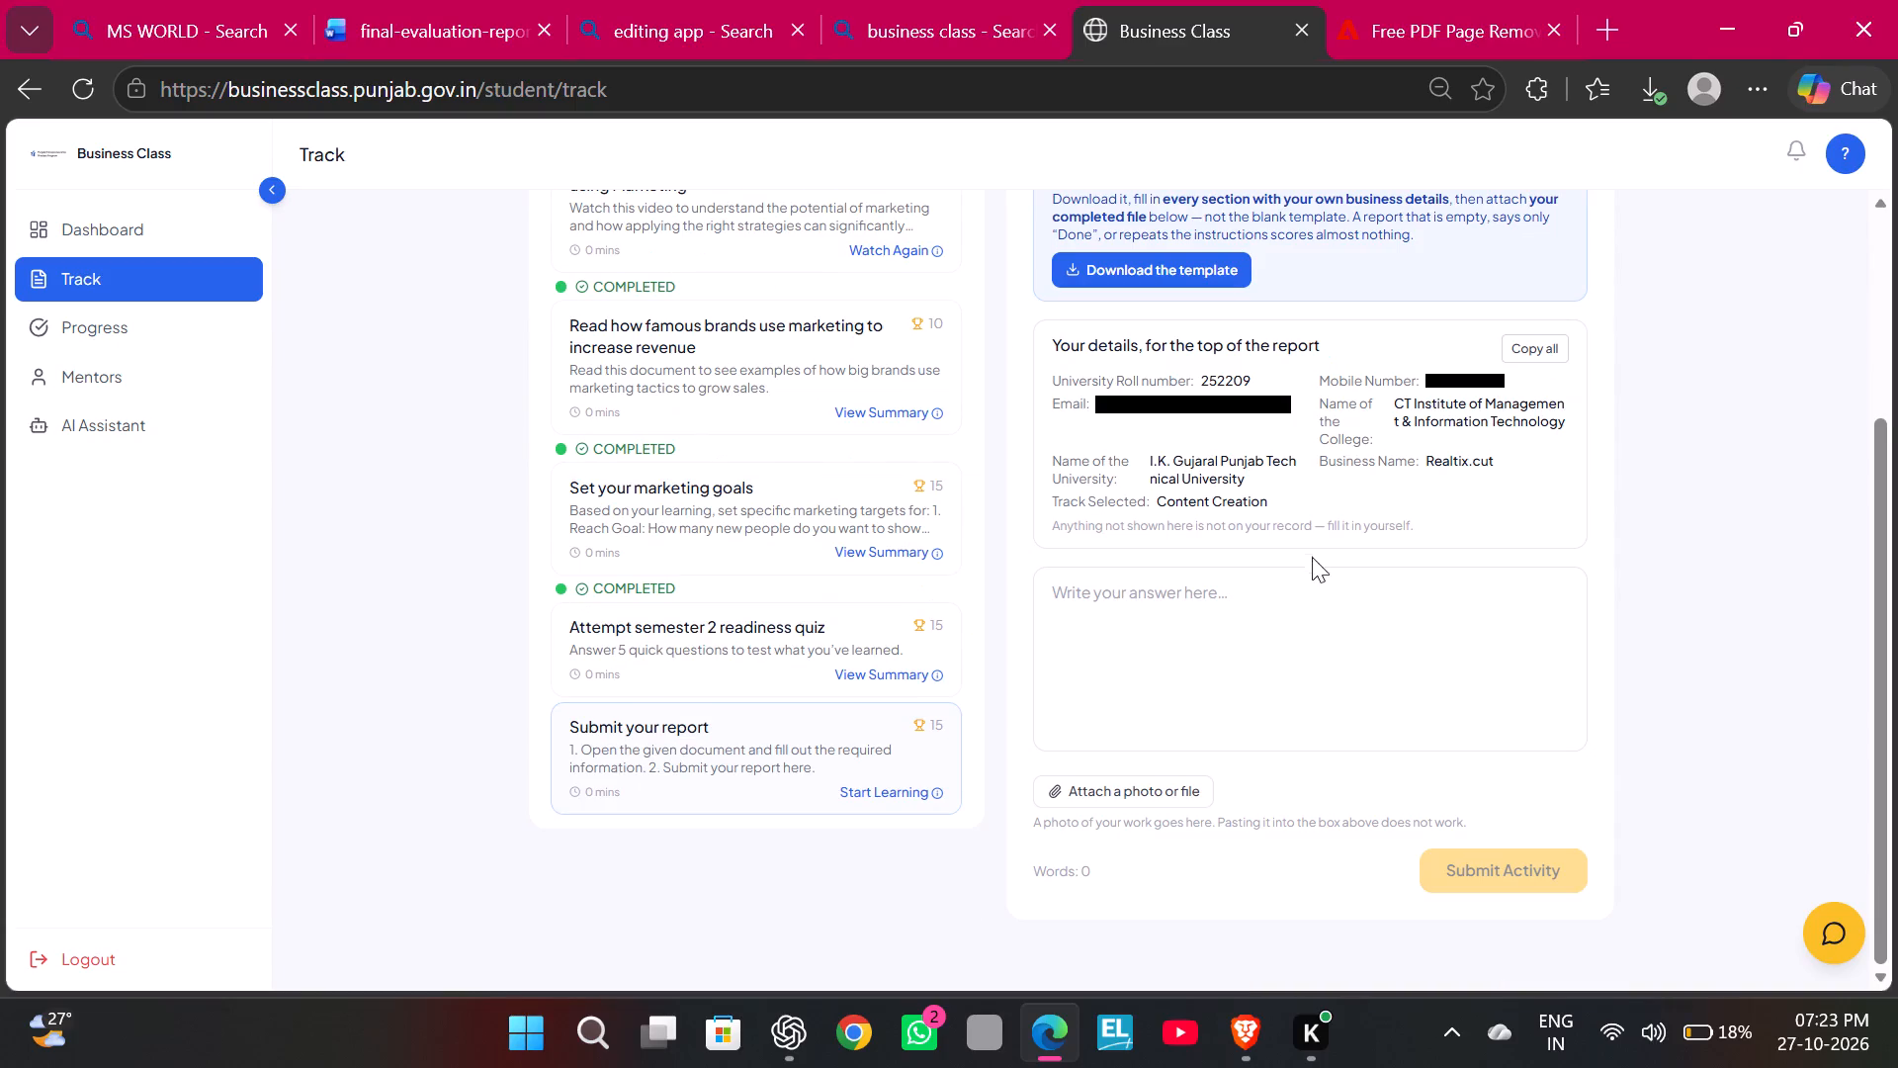
# Attach final-project-report-sem-2_removed.pdf from Downloads to the report activity.
pyautogui.click(1084, 806)
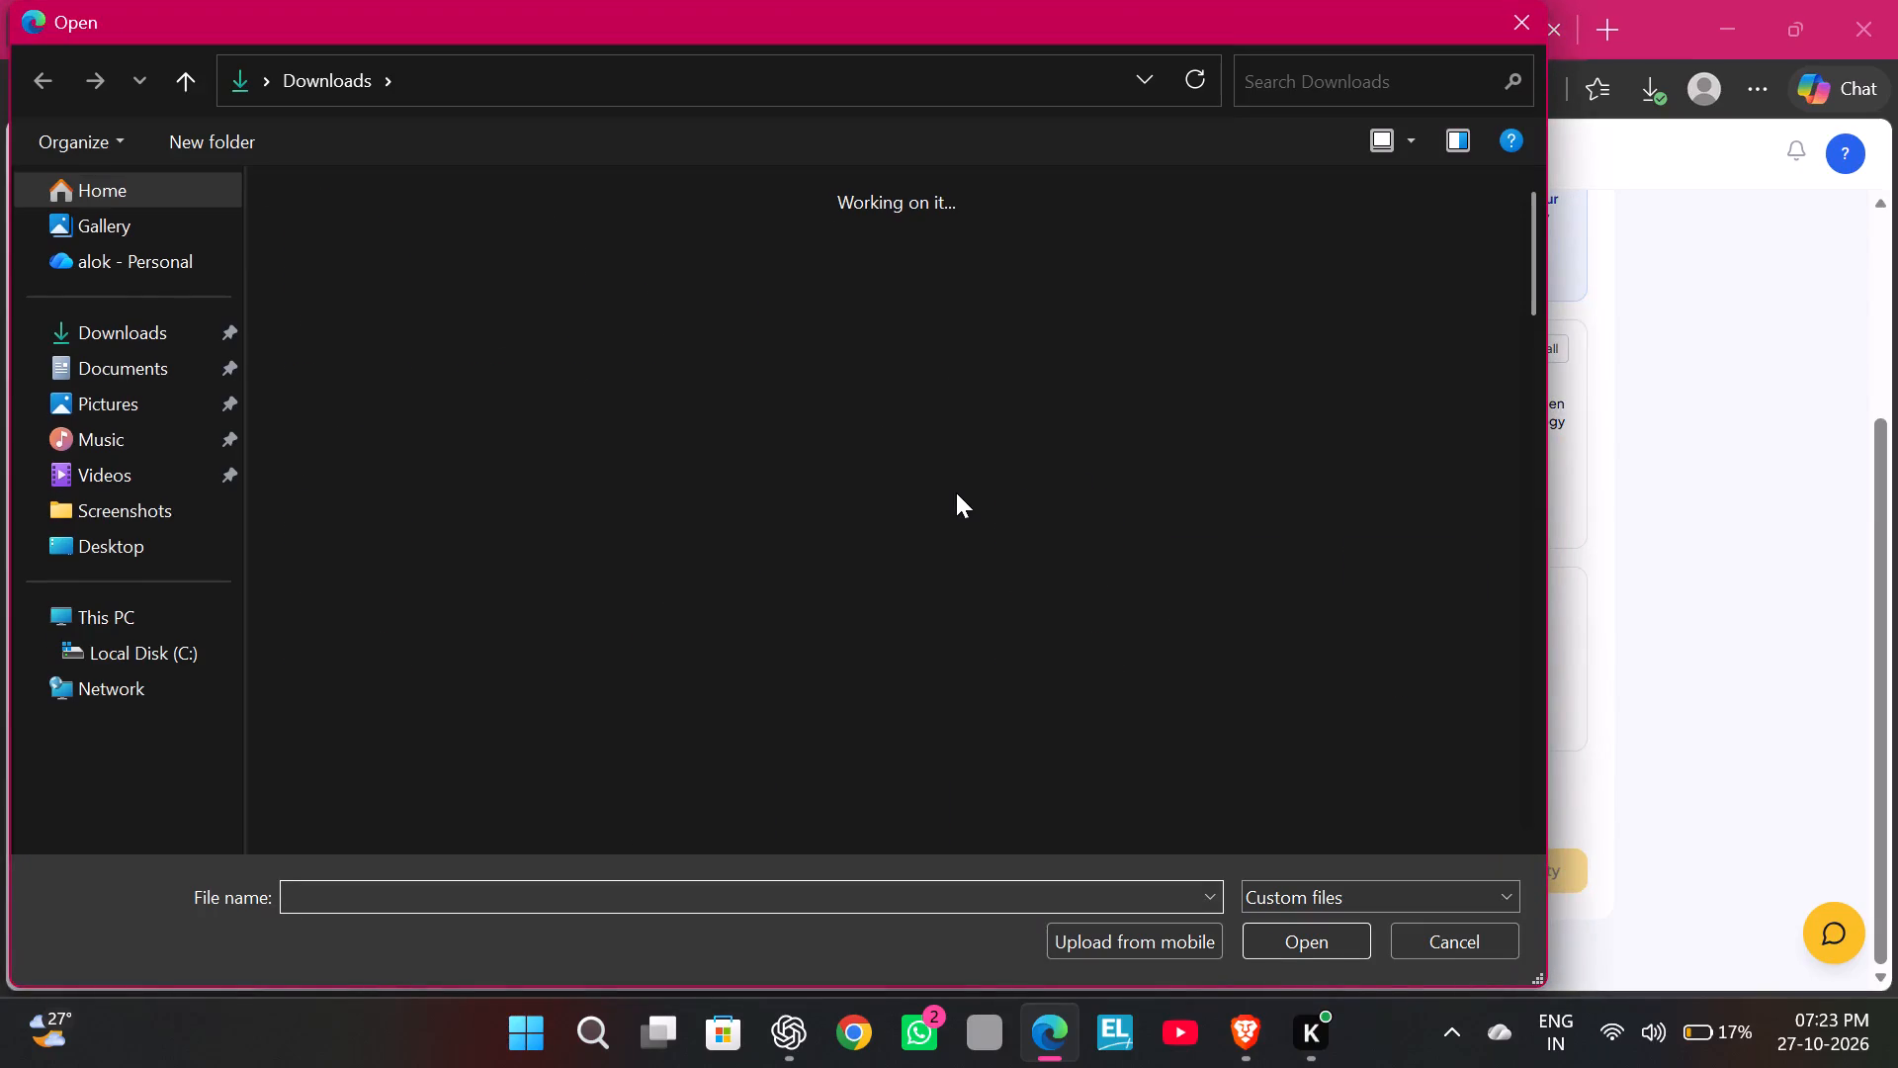
pyautogui.doubleClick(376, 305)
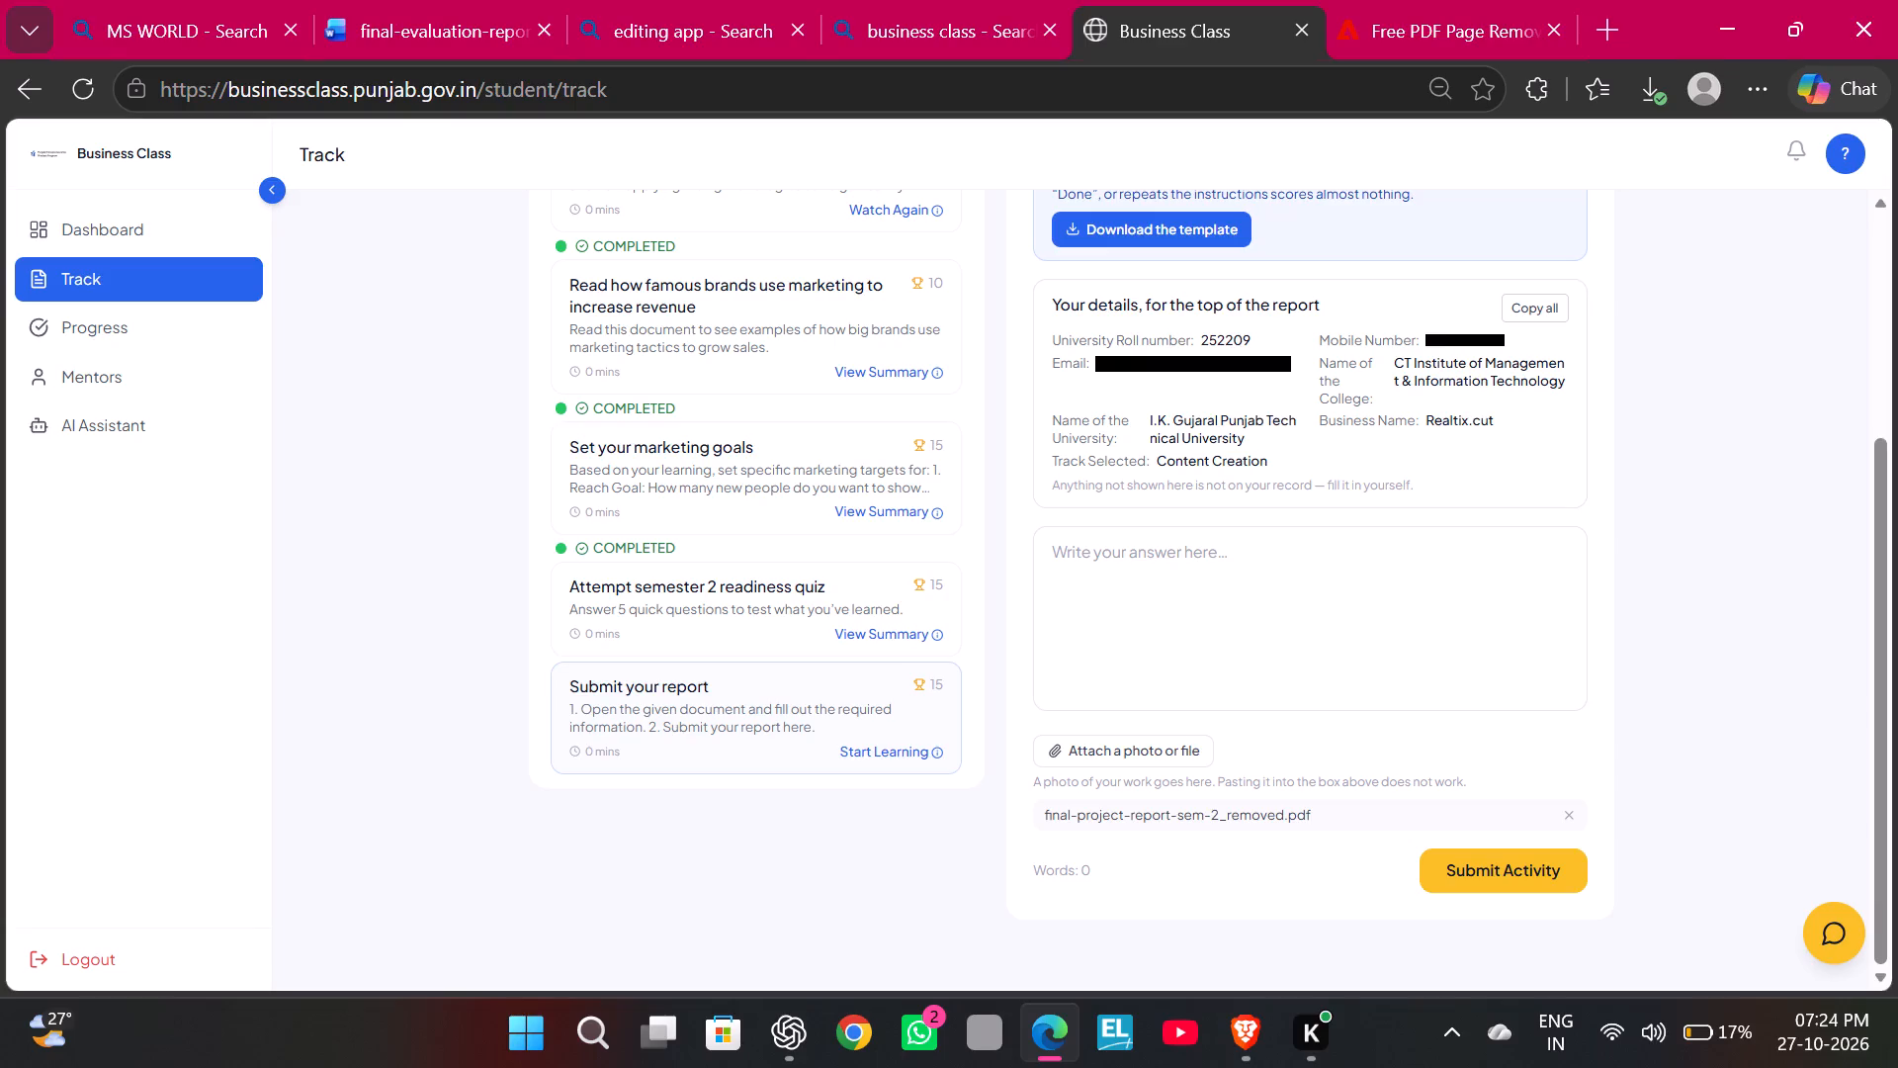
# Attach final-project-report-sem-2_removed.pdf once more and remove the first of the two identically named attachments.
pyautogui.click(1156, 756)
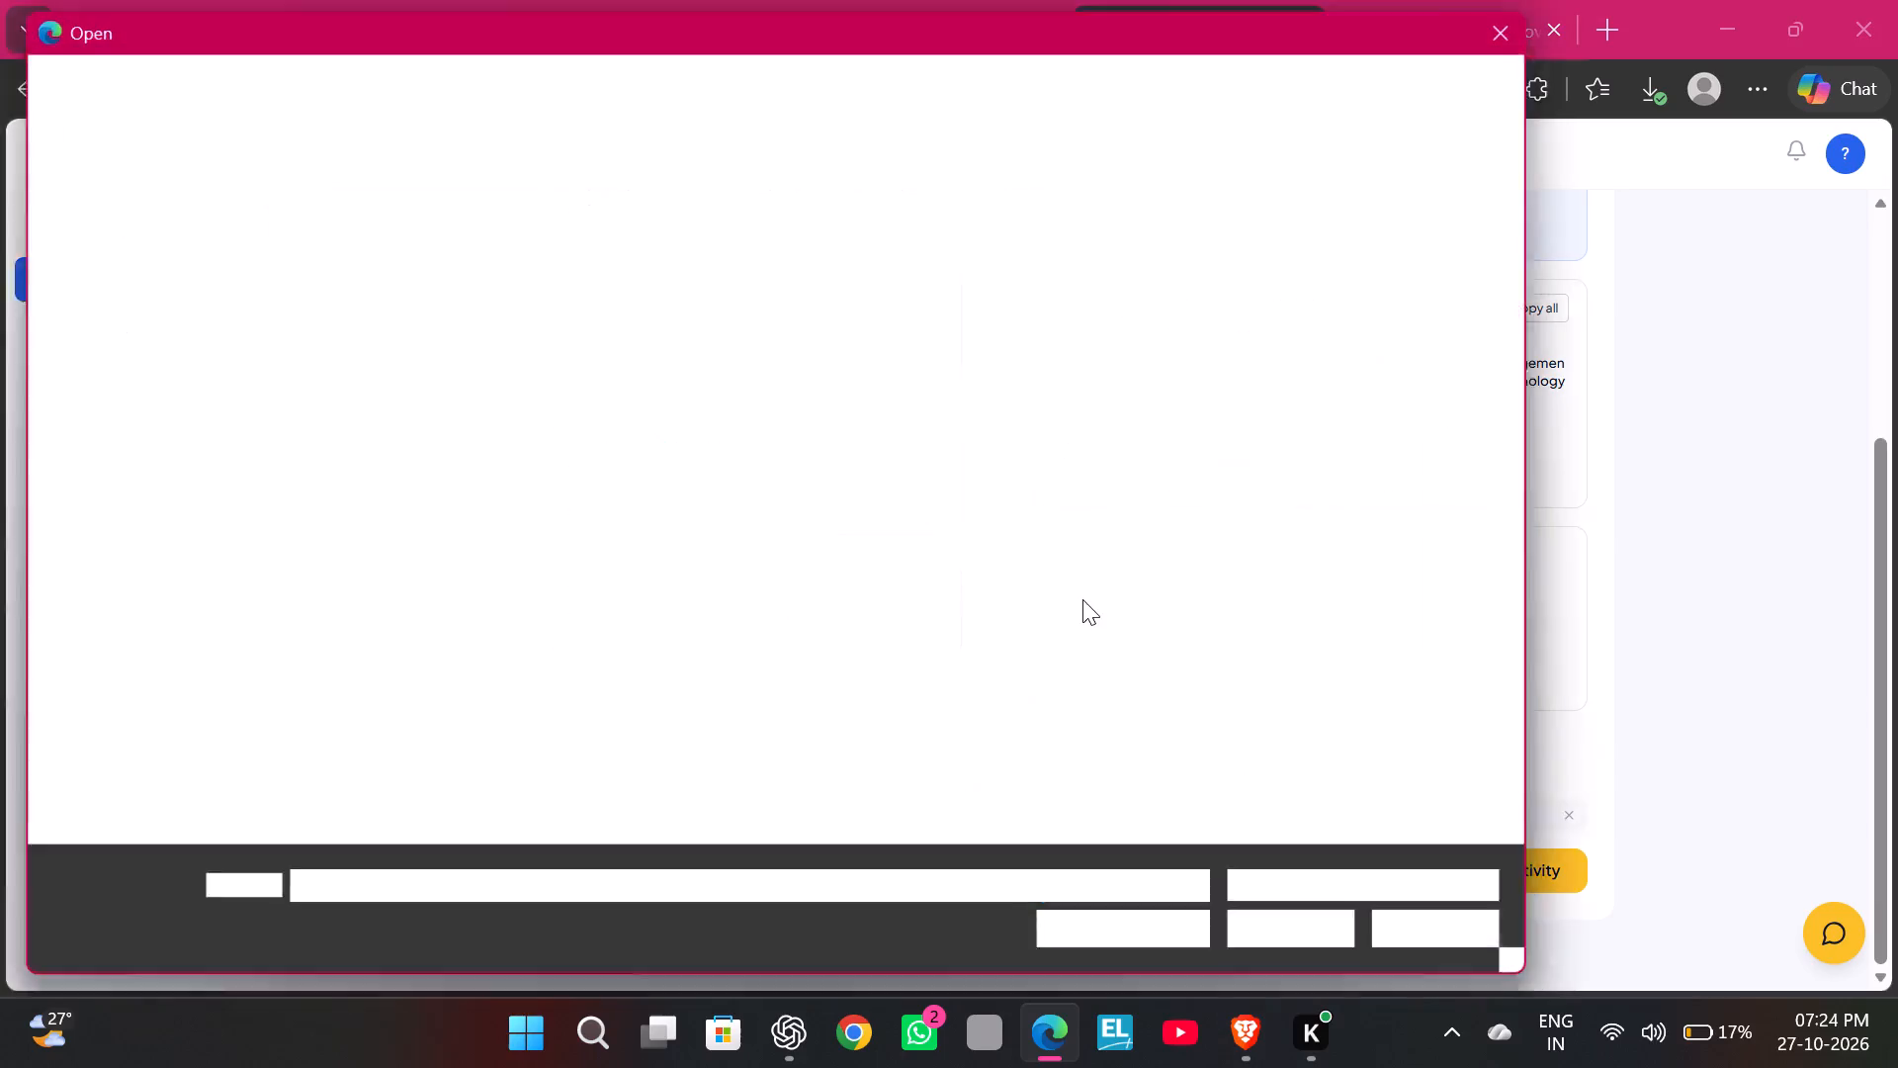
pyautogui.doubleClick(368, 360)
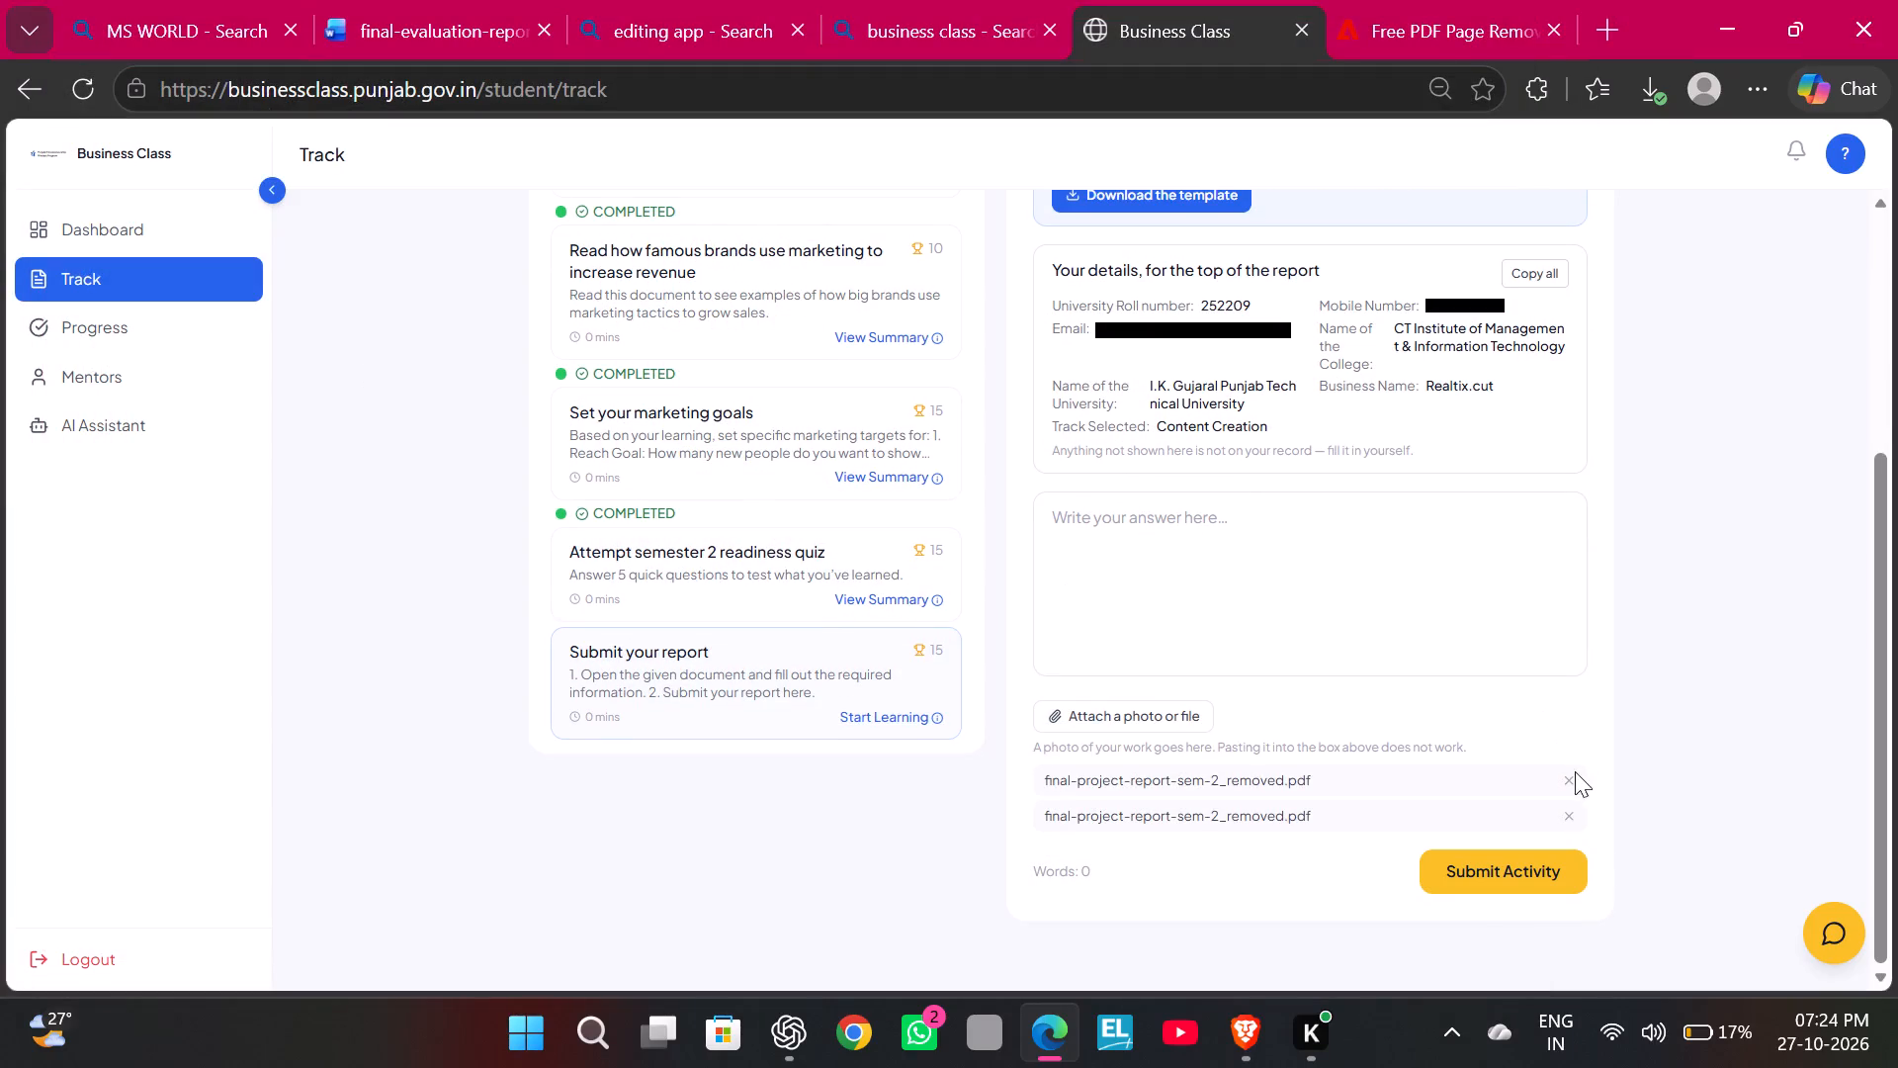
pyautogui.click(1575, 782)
# Submit the report activity for marking.
pyautogui.click(1527, 866)
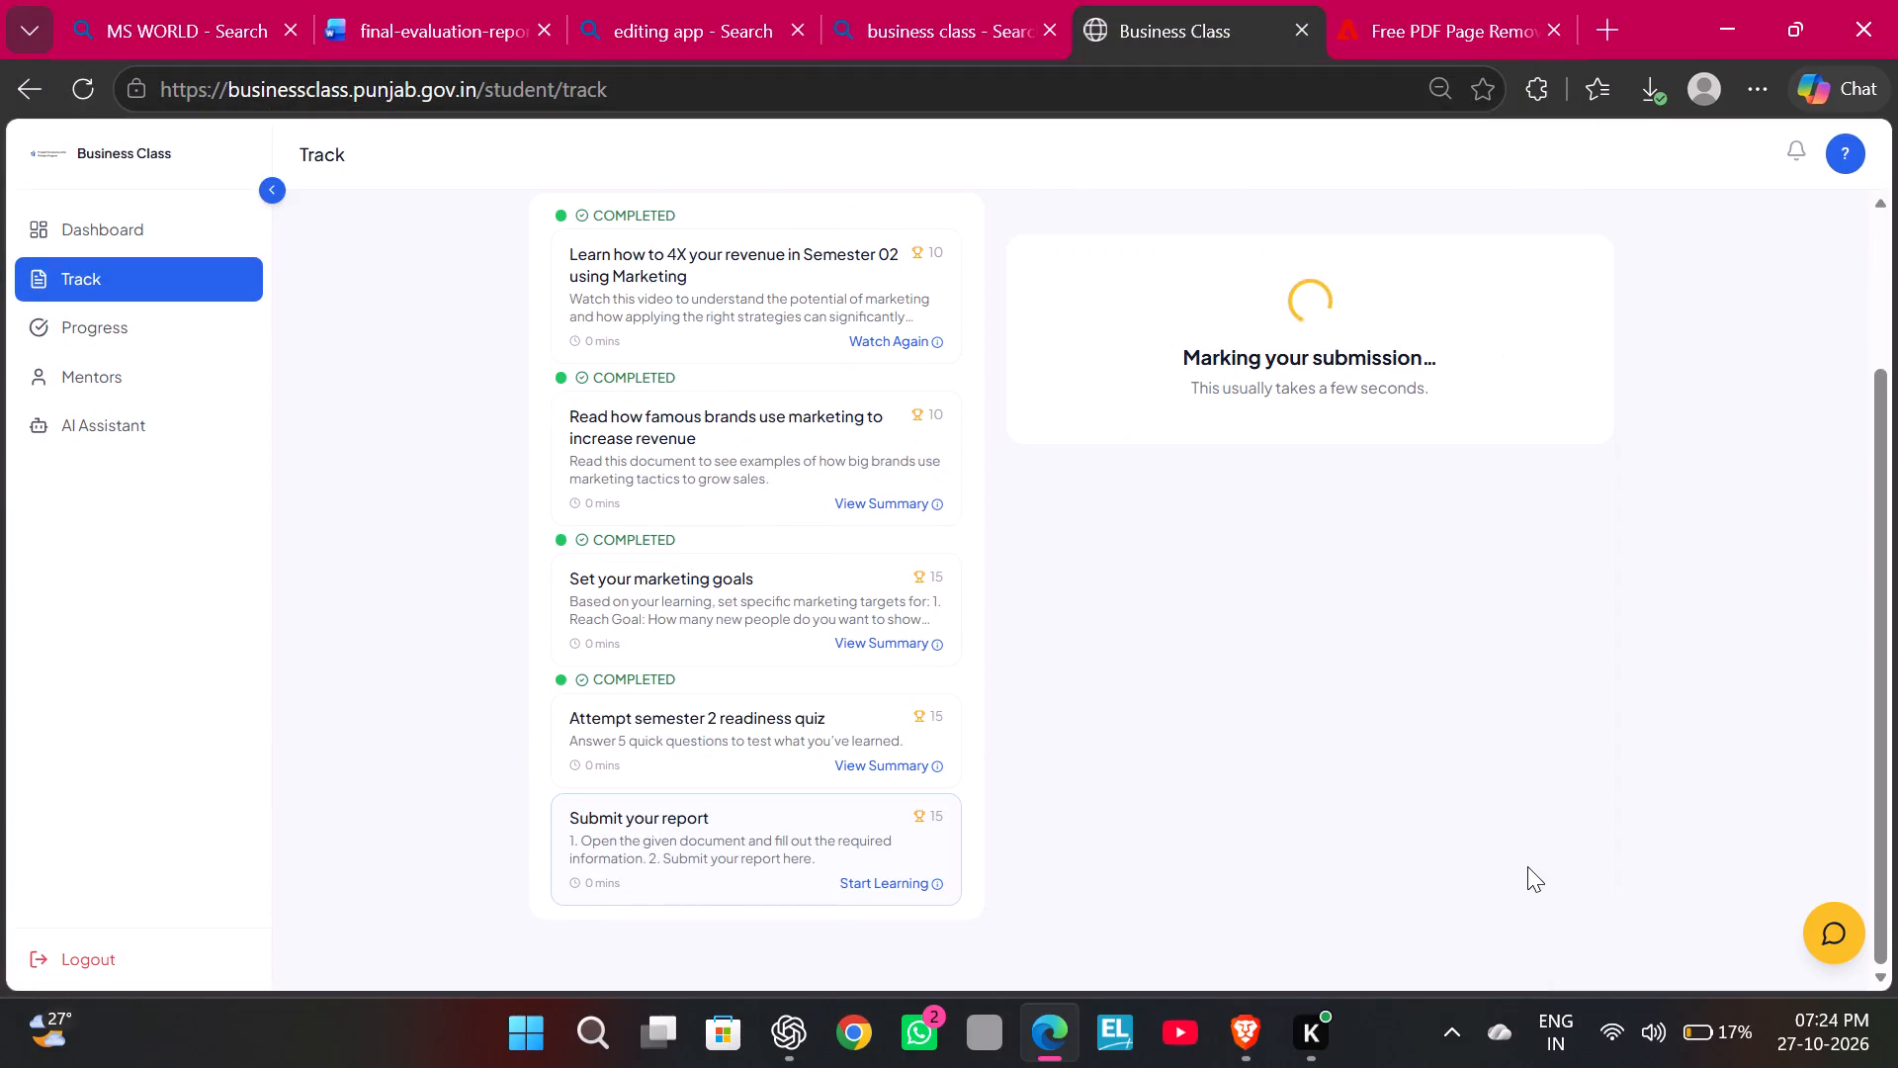